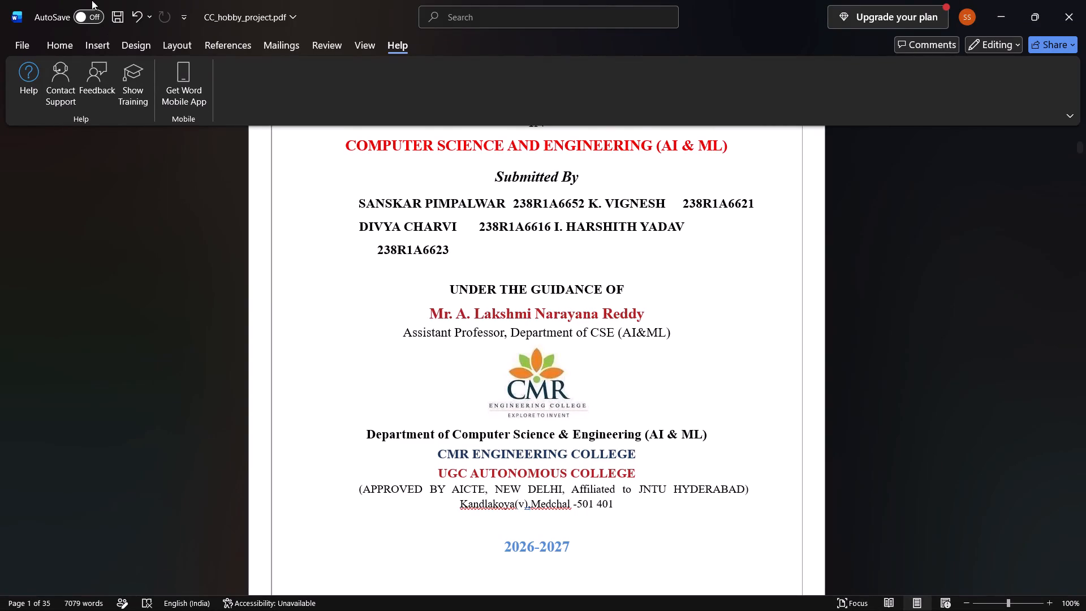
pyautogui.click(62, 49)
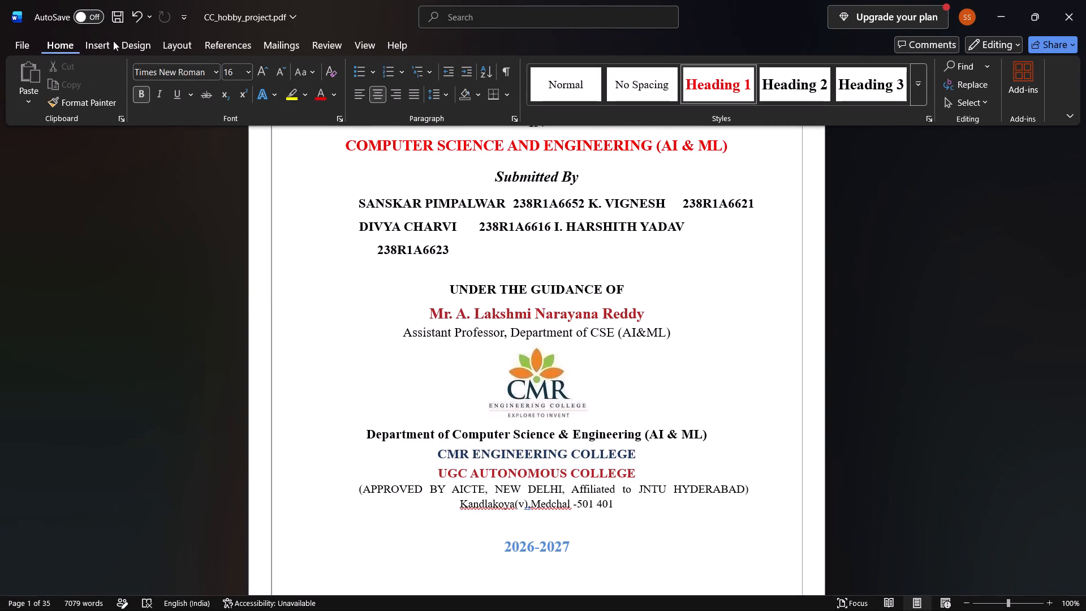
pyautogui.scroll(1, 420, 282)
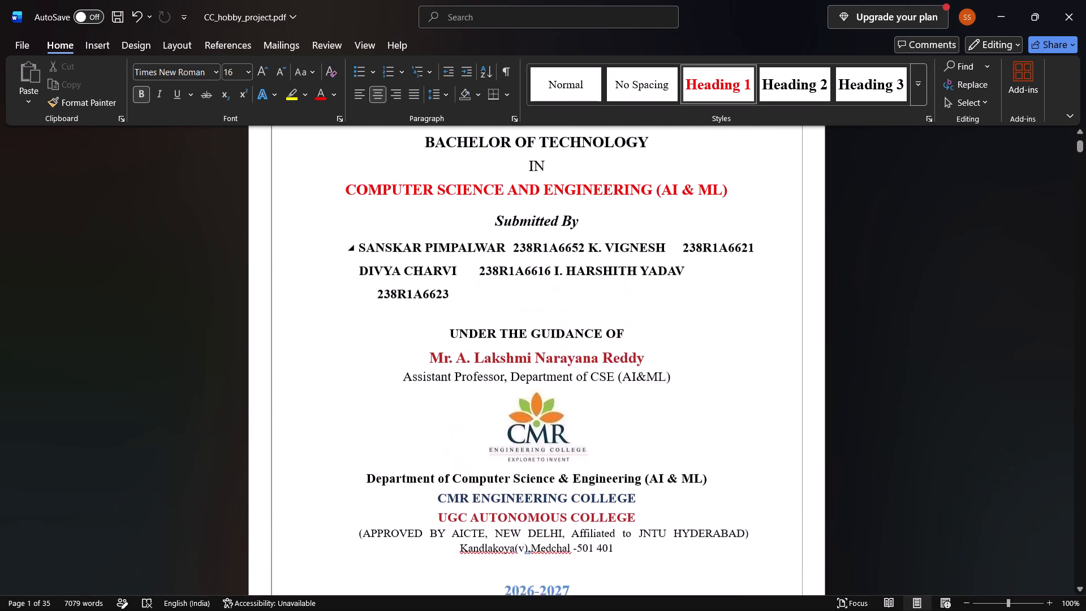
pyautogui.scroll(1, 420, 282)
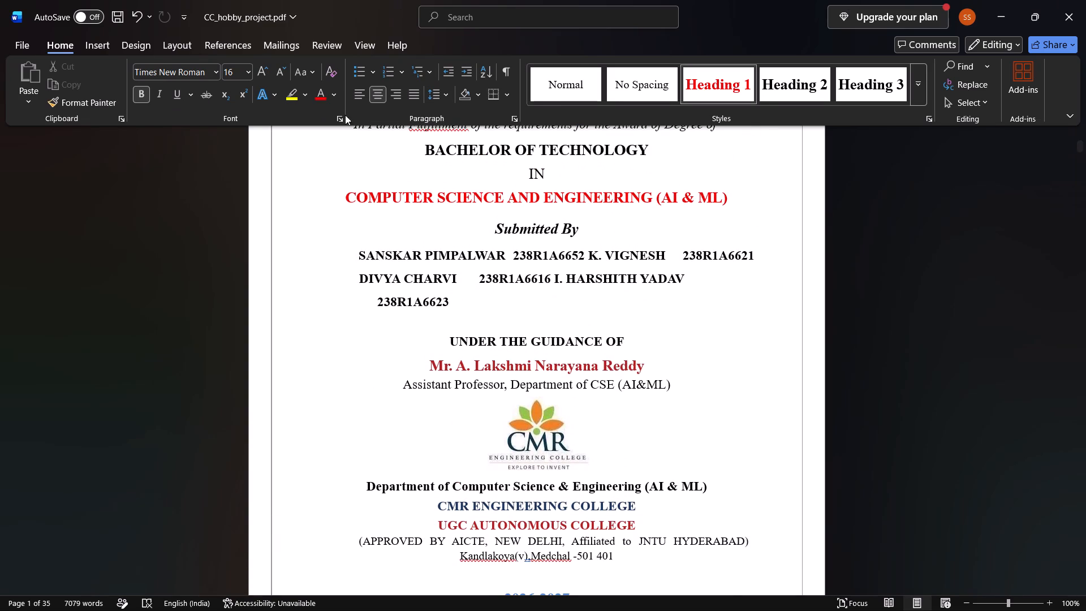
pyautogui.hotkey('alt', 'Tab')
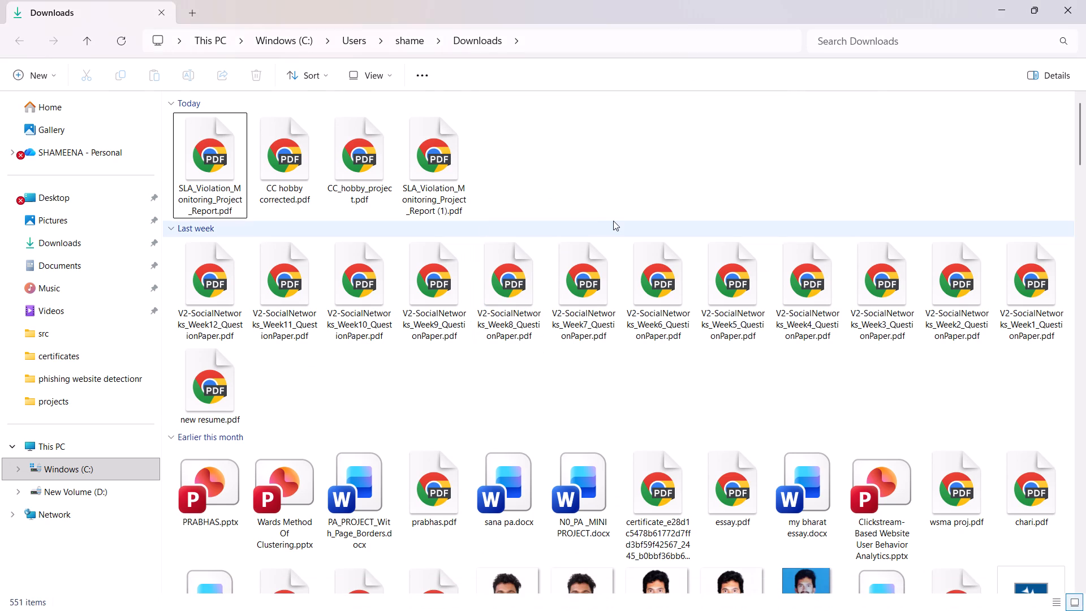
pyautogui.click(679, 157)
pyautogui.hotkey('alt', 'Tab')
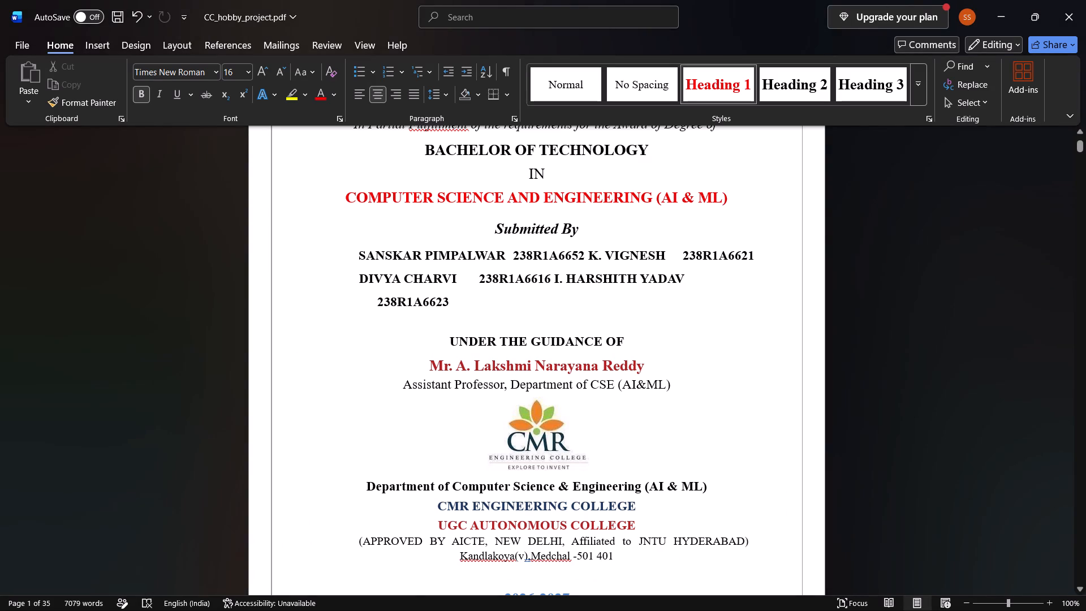
# Examine the front matter of CC_hobby_project.pdf, from the title page through the certificate, declaration and acknowledgment to the abstract.
pyautogui.scroll(1, 781, 360)
pyautogui.scroll(-1, 781, 360)
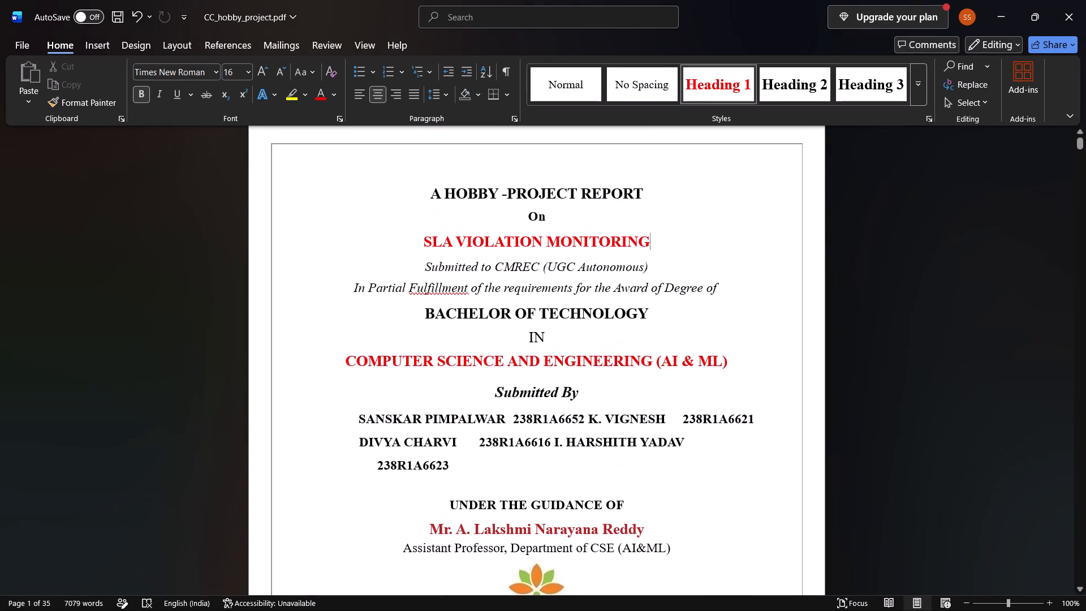
pyautogui.scroll(-12, 781, 360)
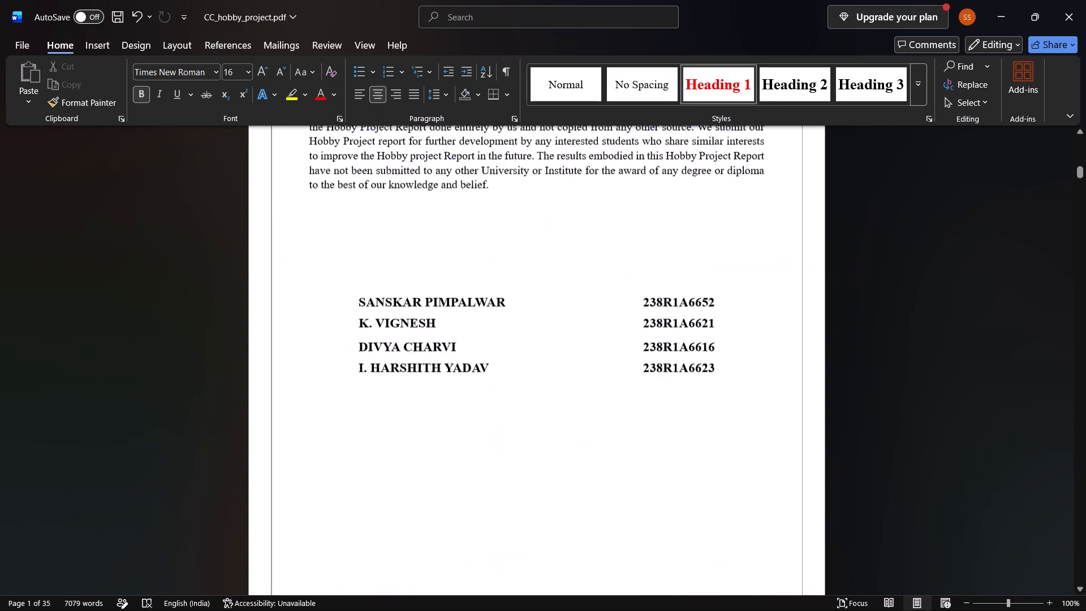
pyautogui.scroll(-1, 781, 360)
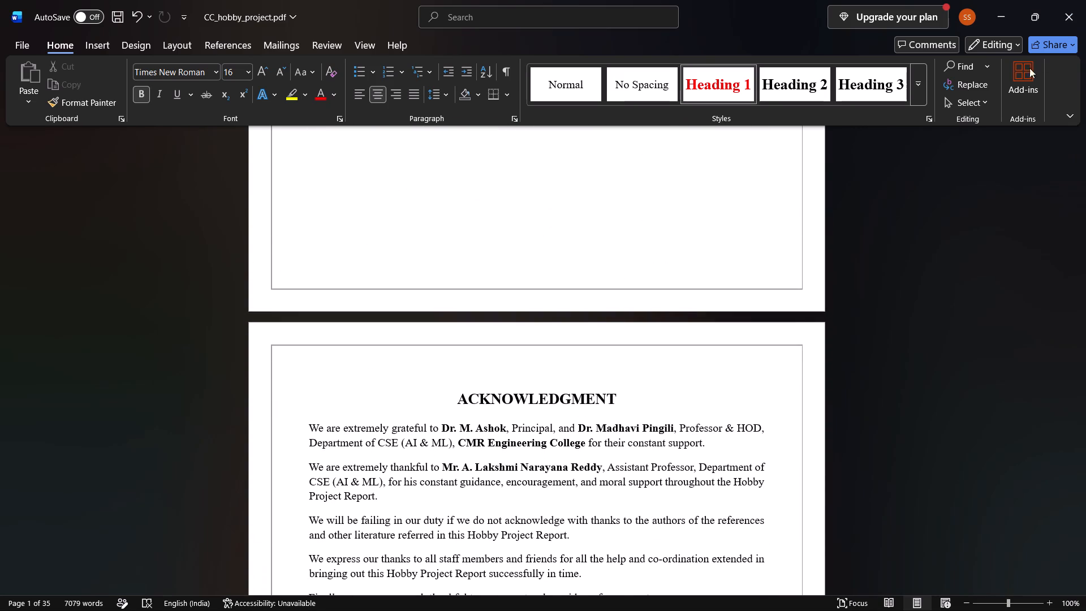
pyautogui.scroll(6, 785, 255)
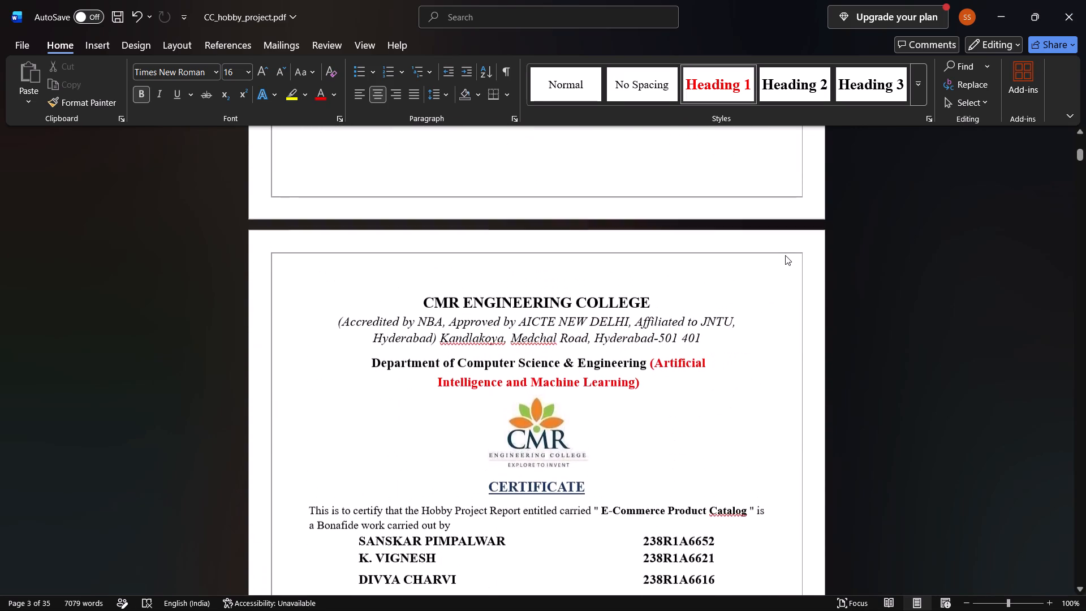
pyautogui.scroll(-11, 785, 255)
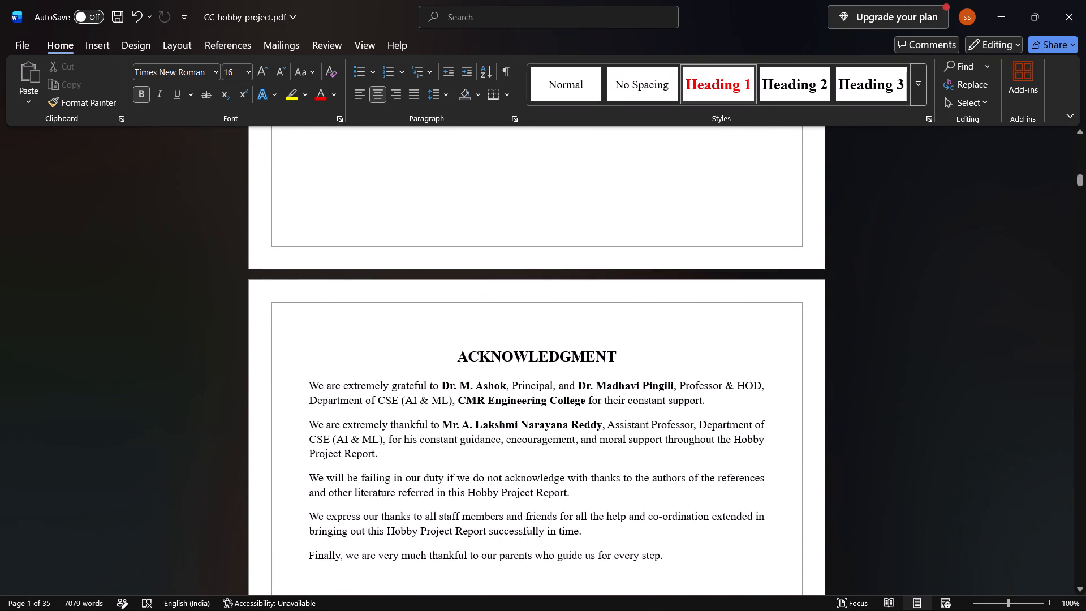
pyautogui.scroll(-7, 785, 255)
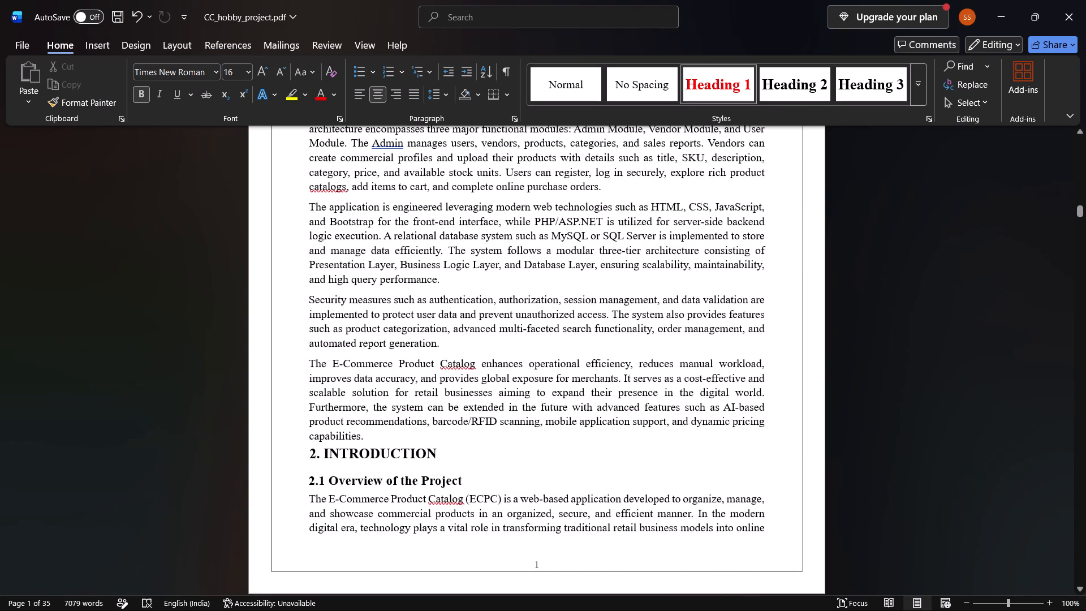
pyautogui.scroll(2, 785, 255)
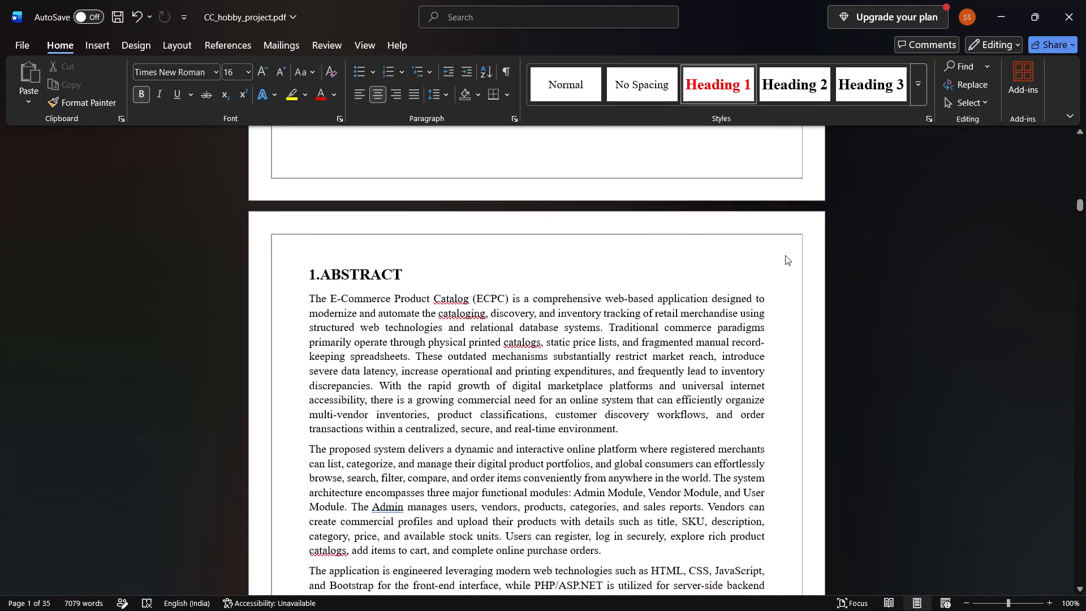
# Look through the body chapters of CC_hobby_project.pdf, including the block diagram and interface screenshots, up to the references.
pyautogui.scroll(-13, 785, 255)
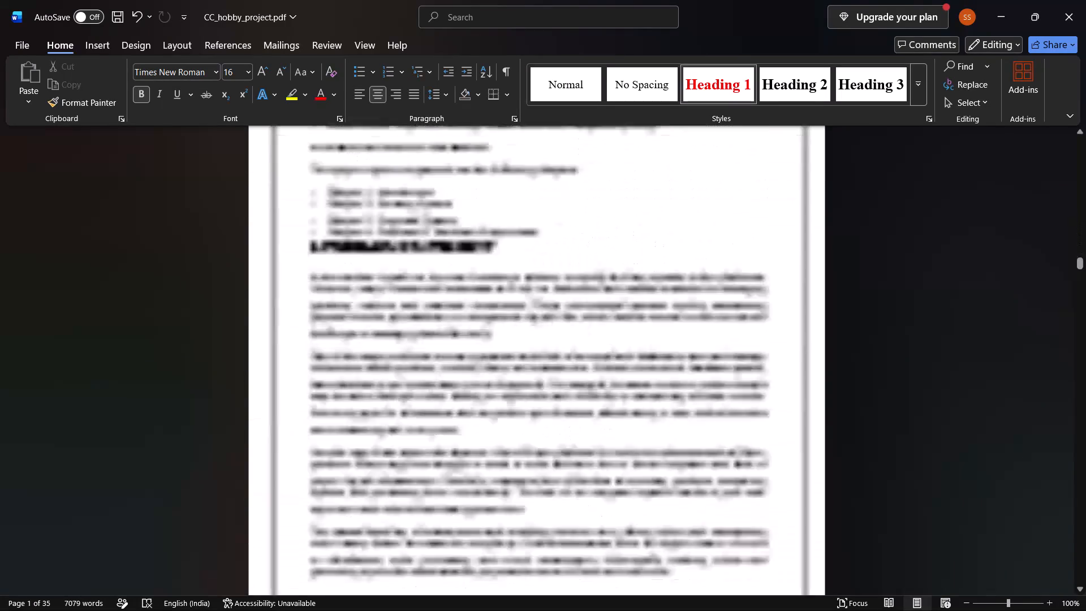
pyautogui.scroll(-6, 788, 239)
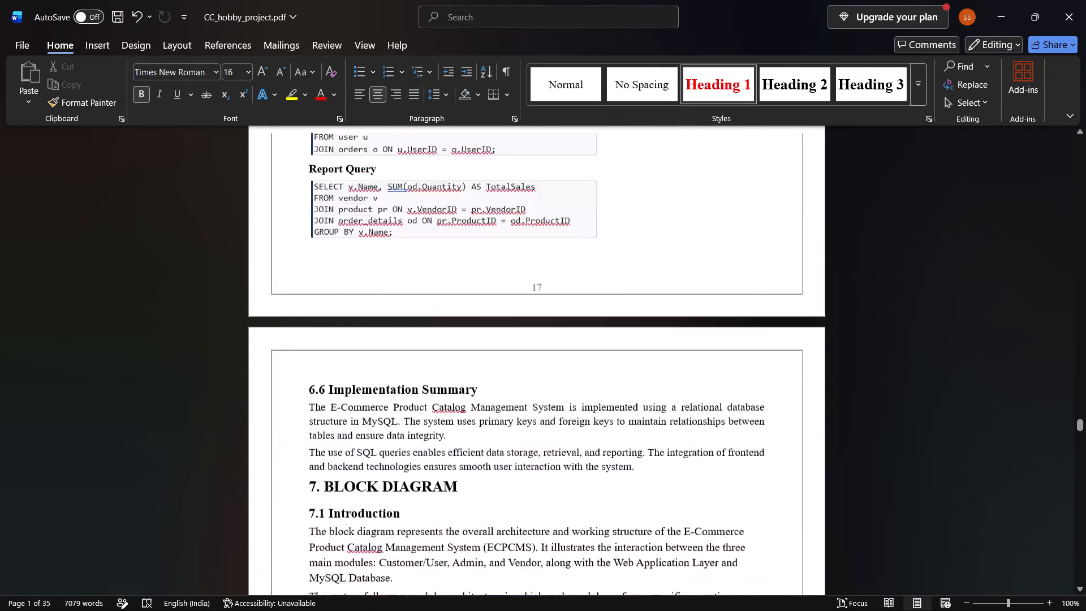
pyautogui.scroll(-6, 788, 239)
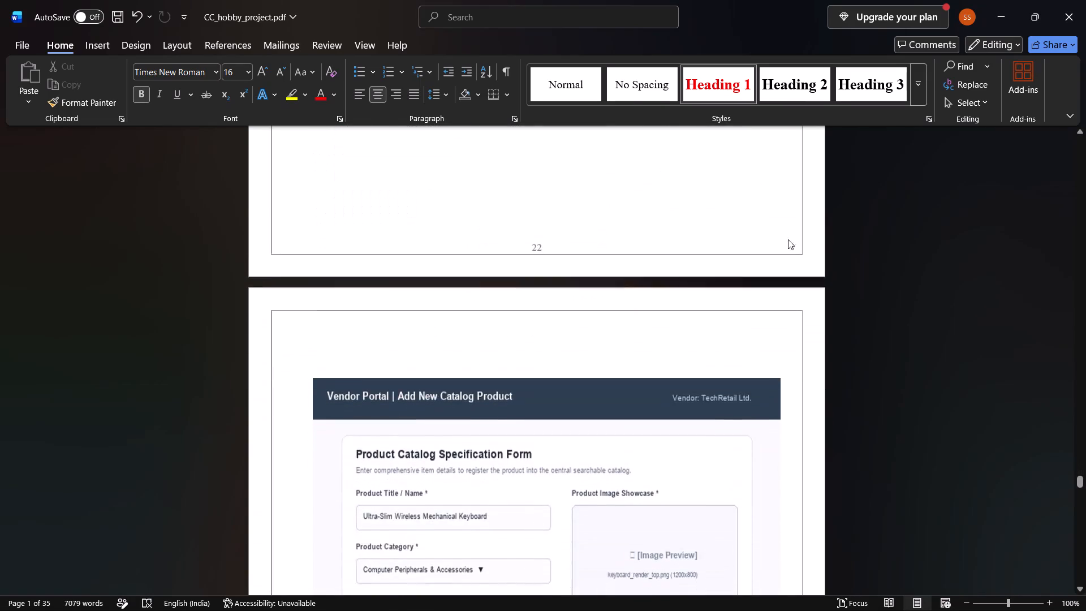
pyautogui.scroll(-8, 788, 239)
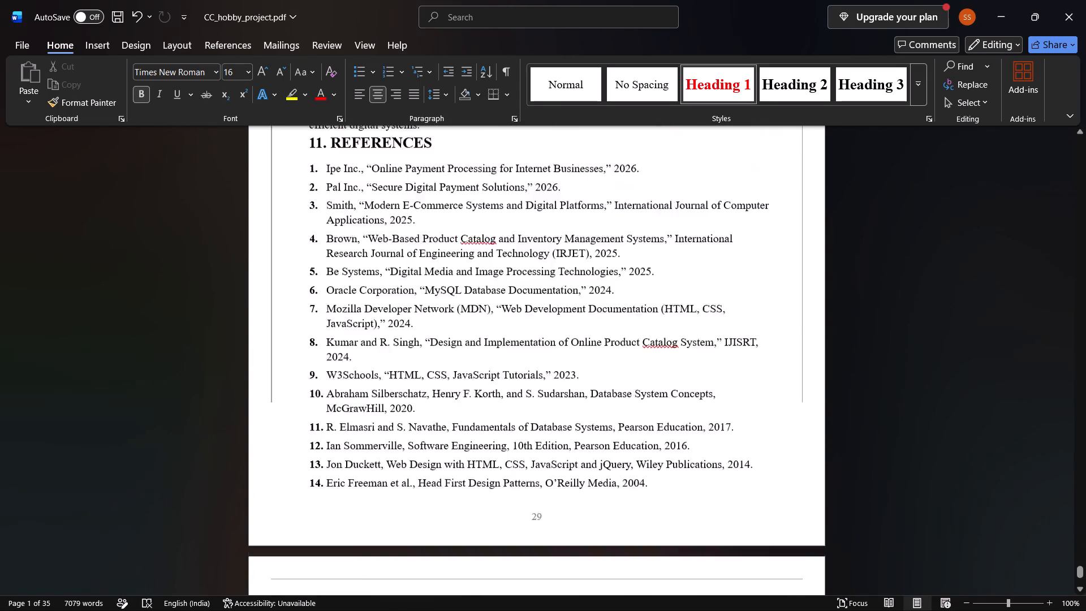
pyautogui.scroll(-3, 788, 239)
pyautogui.scroll(4, 788, 239)
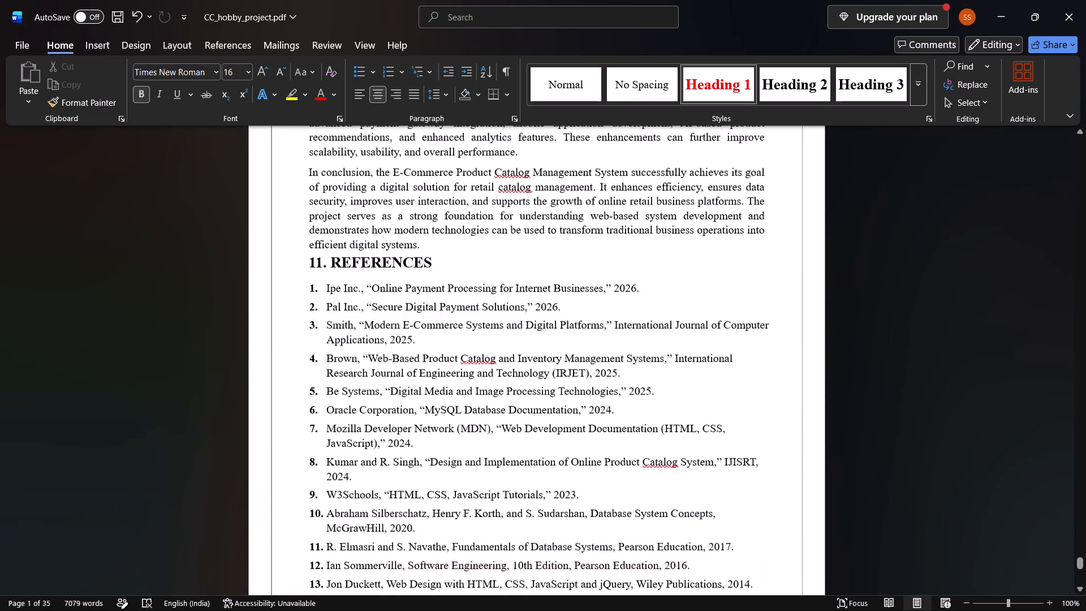
# Go back through the report to recheck its certificate, declaration and title page.
pyautogui.scroll(15, 788, 239)
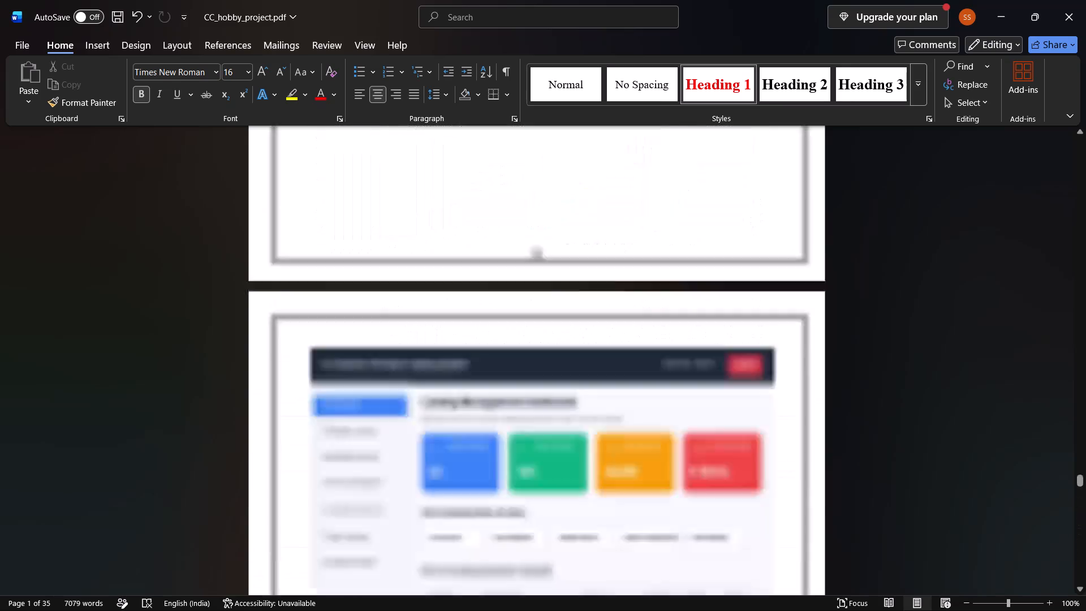
pyautogui.scroll(8, 788, 239)
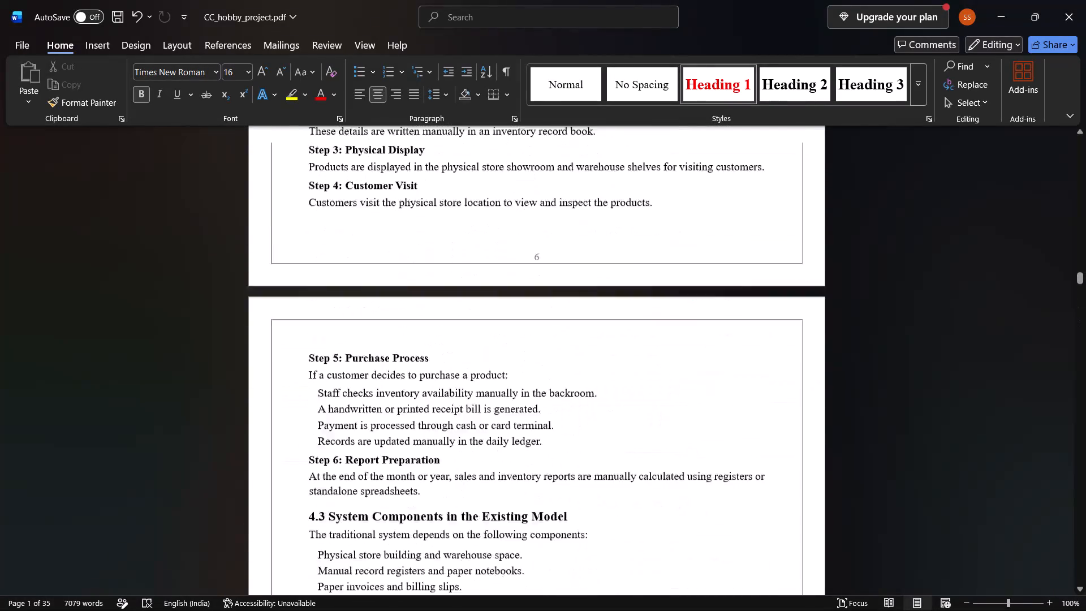
pyautogui.scroll(8, 788, 239)
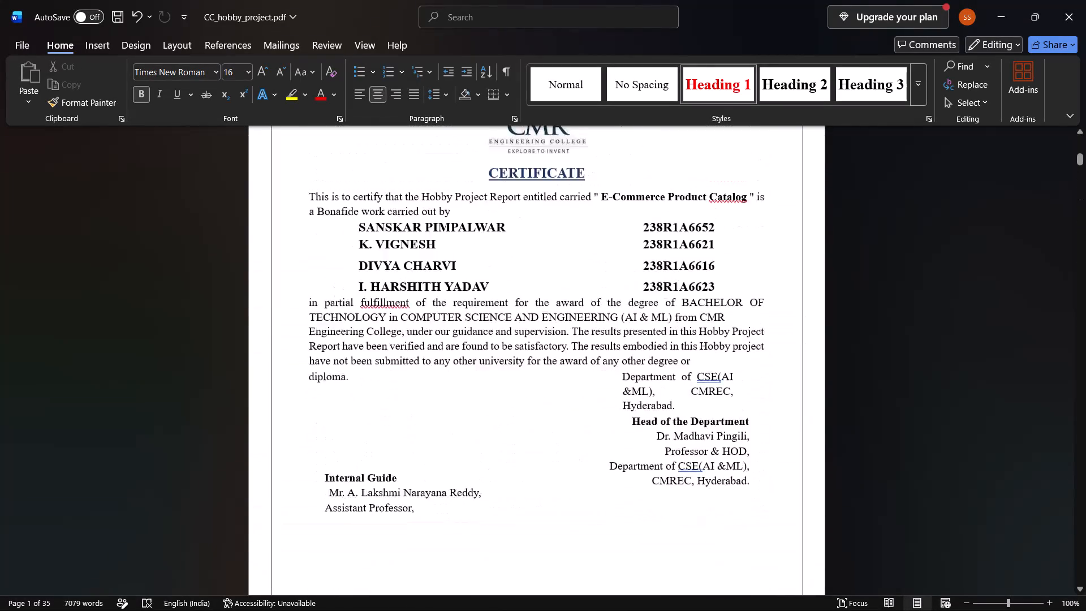
pyautogui.scroll(-4, 788, 239)
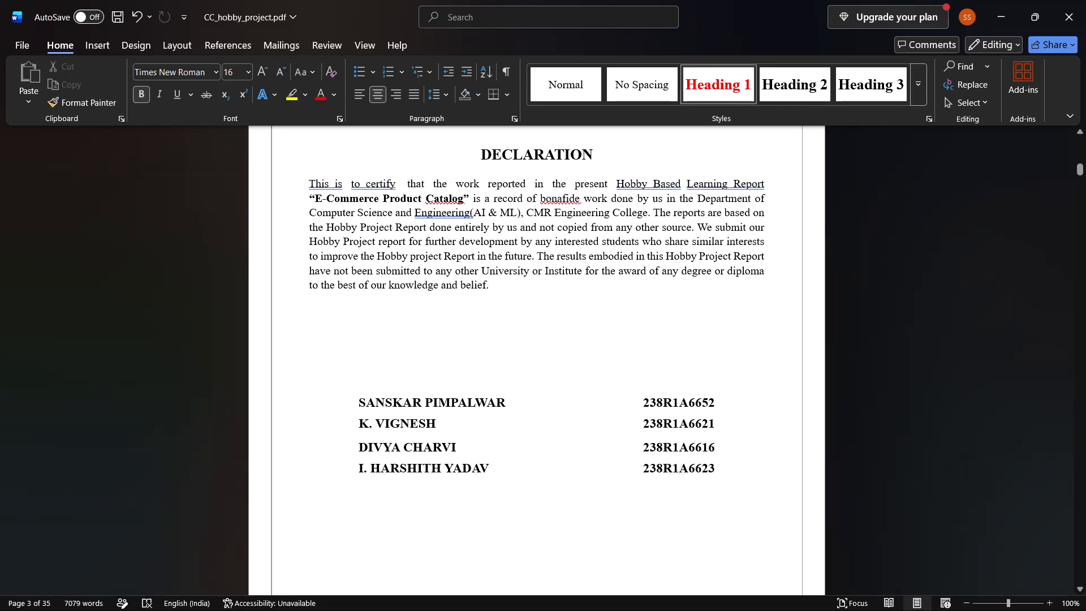
pyautogui.scroll(9, 788, 239)
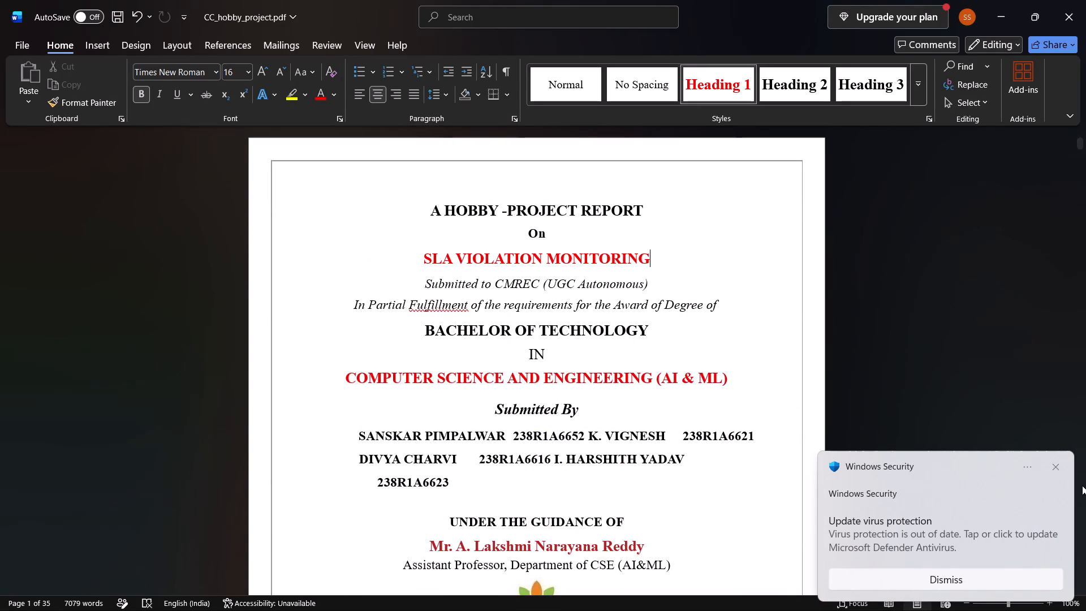
# Dismiss the Windows Security notification.
pyautogui.click(1061, 467)
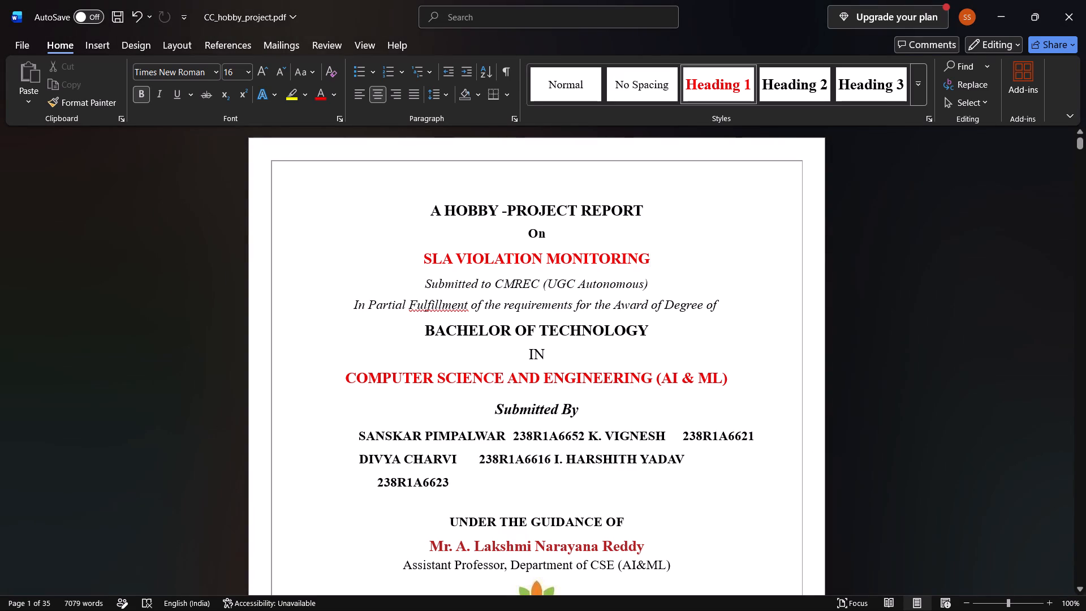
# Switch to the CC hobby corrected.pdf document and go back to the student list on its title page.
pyautogui.hotkey('alt', 'Tab')
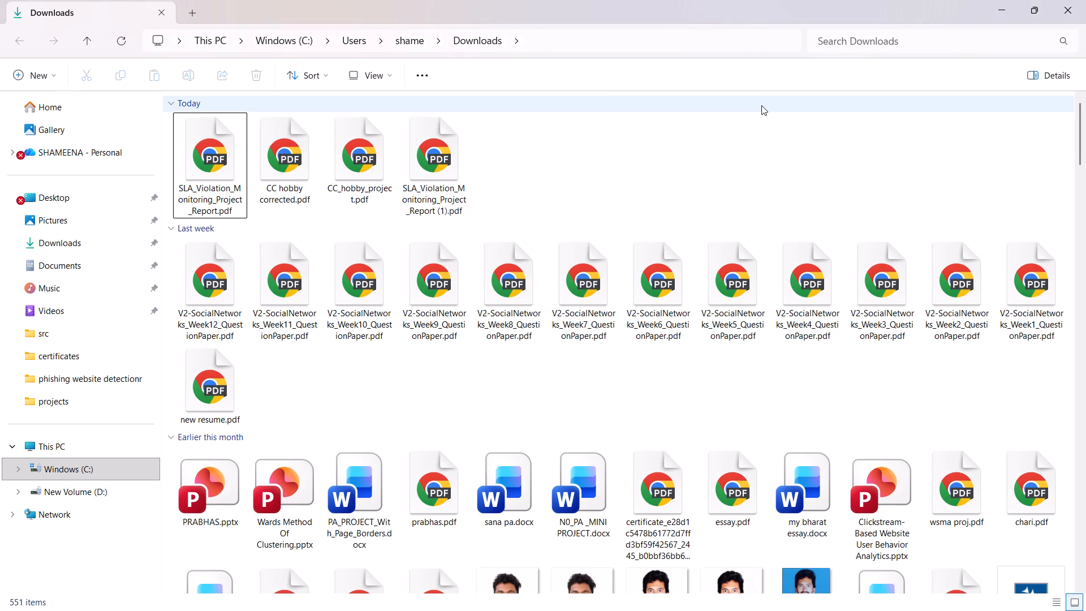
pyautogui.hotkey('alt', 'Tab')
pyautogui.hotkey('alt', 'Tab')
pyautogui.hotkey('alt', 'Tab')
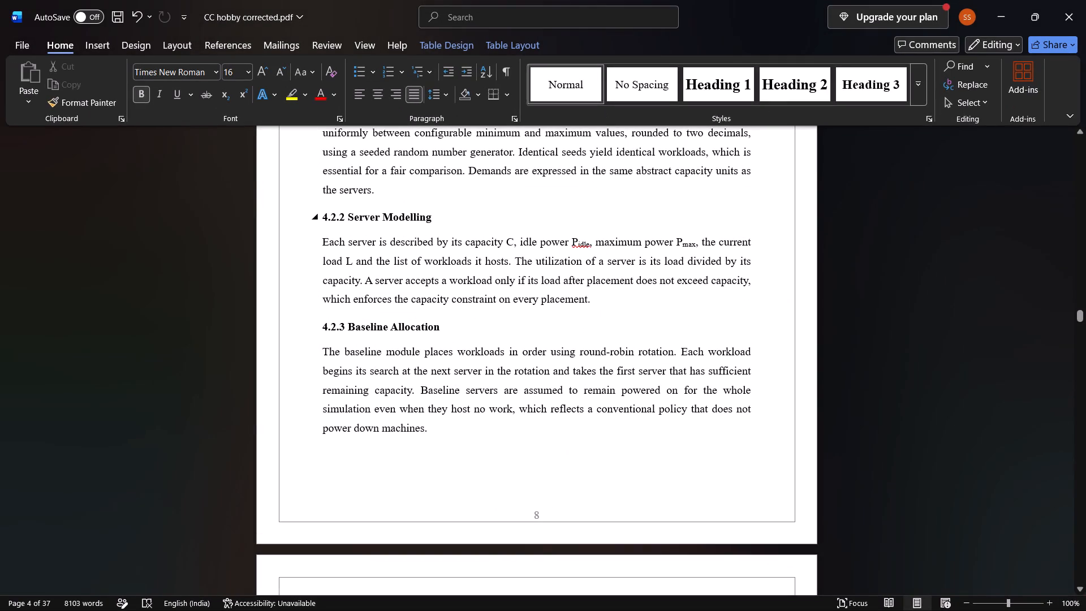
pyautogui.scroll(13, 545, 240)
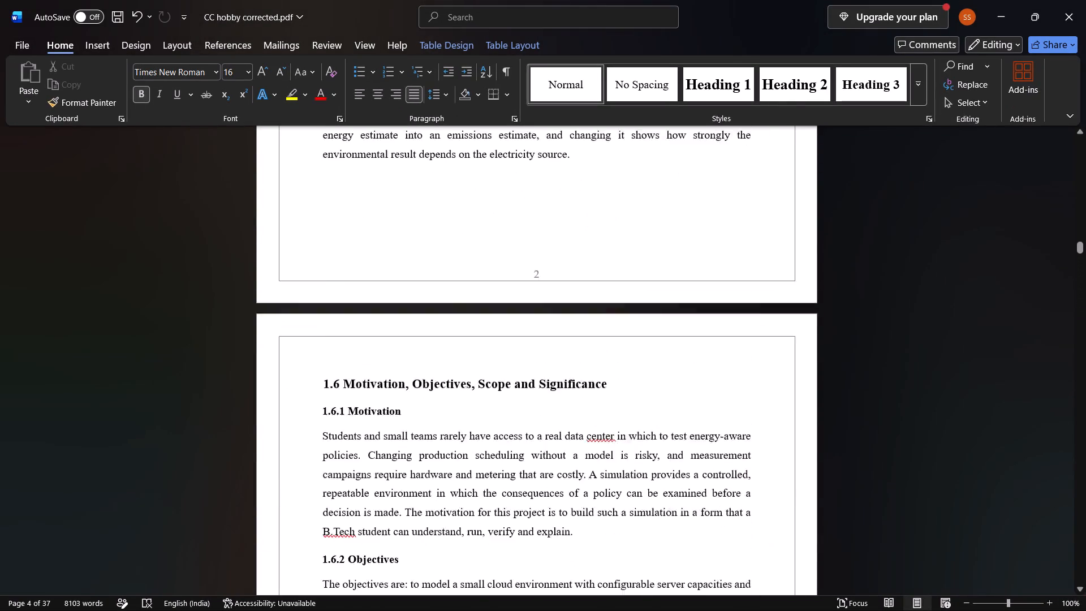
pyautogui.scroll(10, 545, 240)
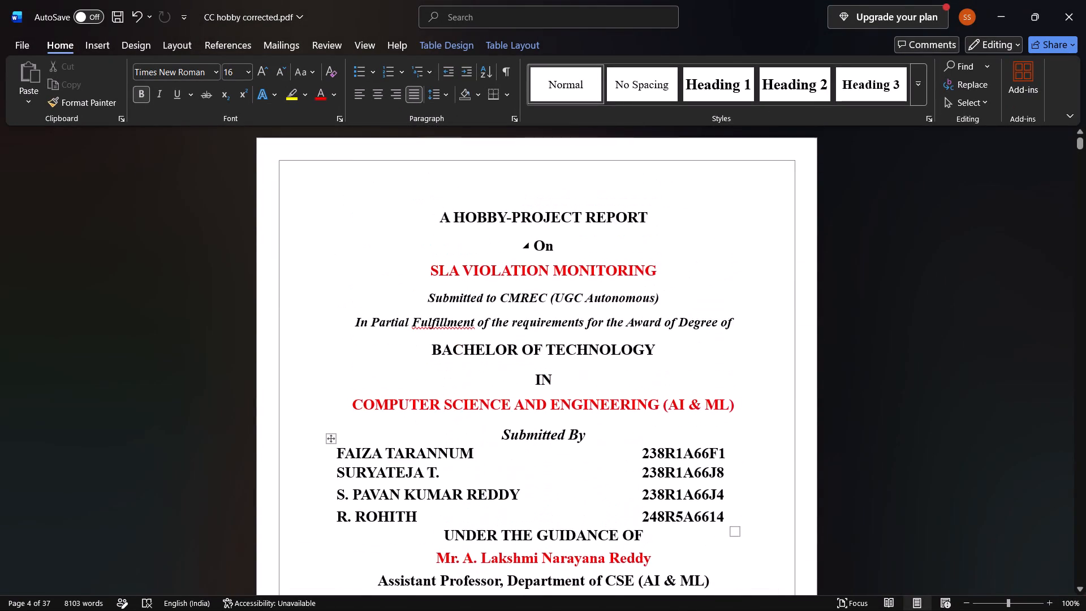
pyautogui.scroll(2, 545, 240)
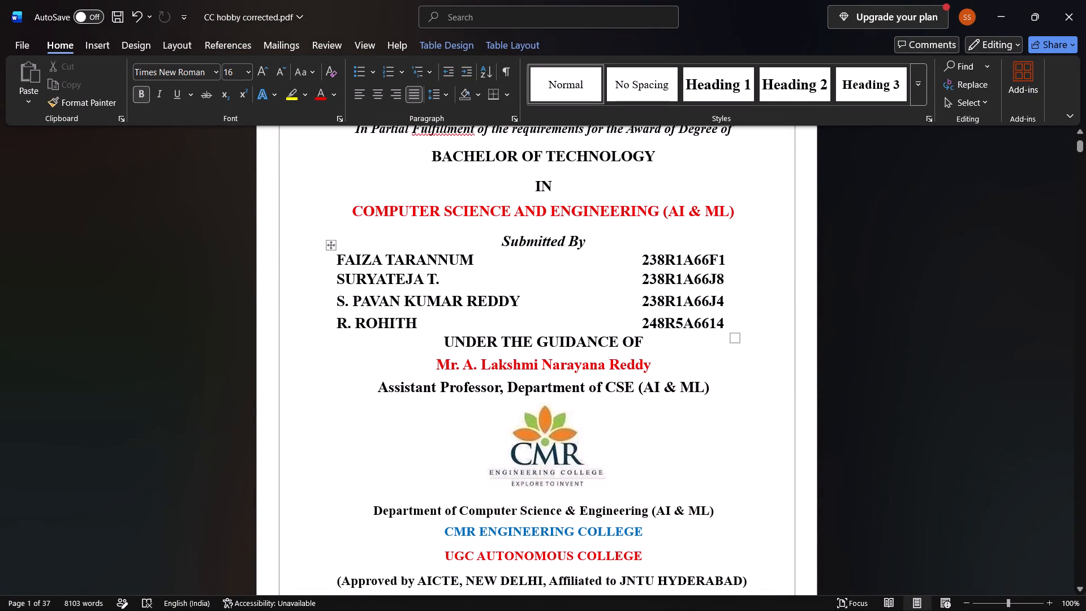
# Examine the title page, certificate, declaration and acknowledgment of CC hobby corrected.pdf up to the start of the index.
pyautogui.click(434, 261)
pyautogui.click(464, 266)
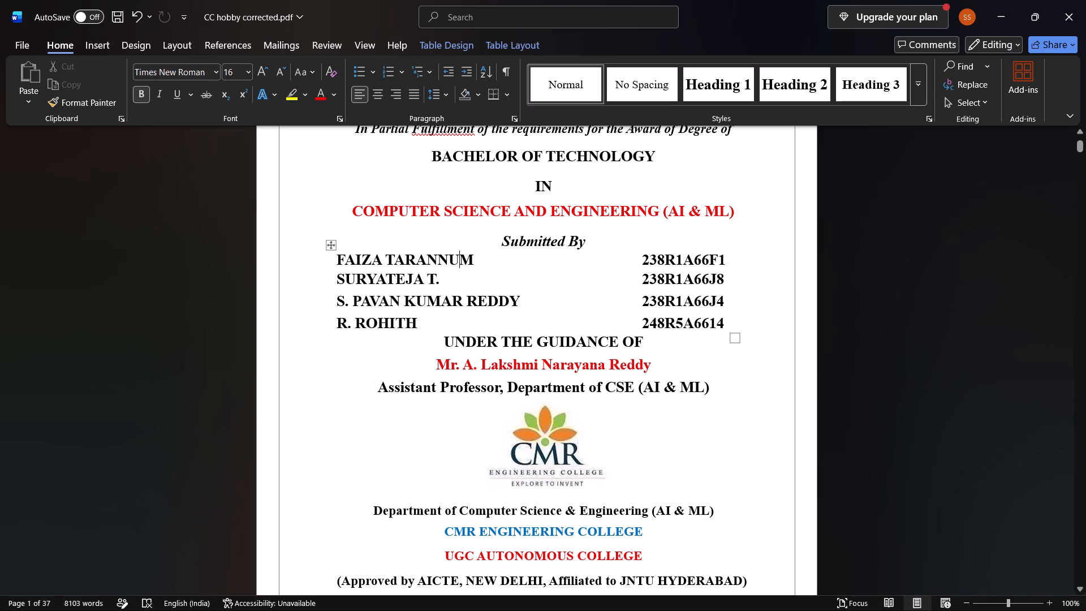
pyautogui.click(476, 268)
pyautogui.scroll(1, 505, 249)
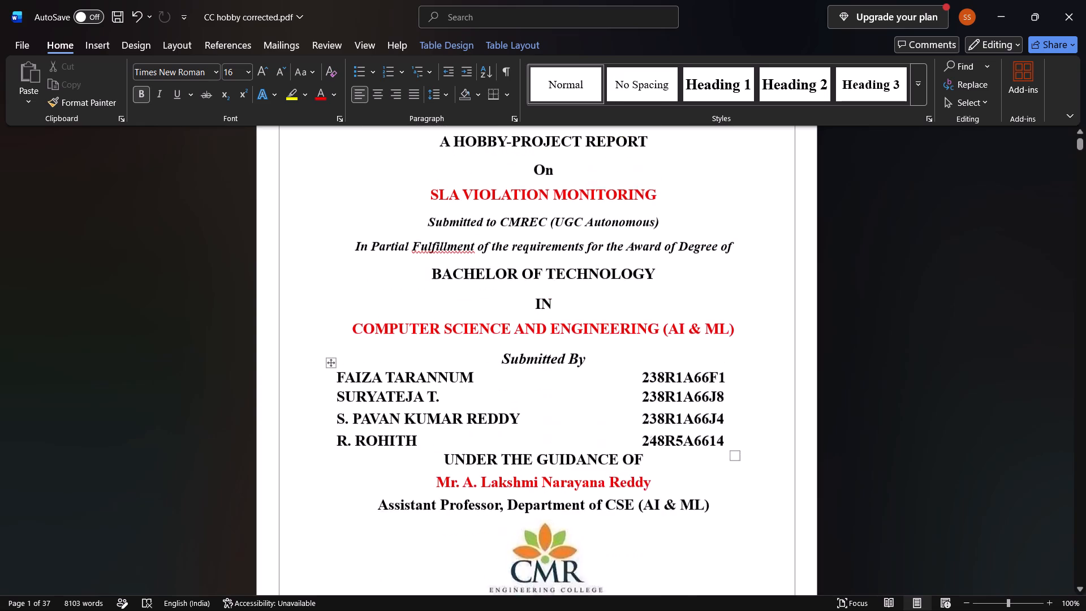
pyautogui.scroll(1, 505, 249)
pyautogui.scroll(-4, 505, 249)
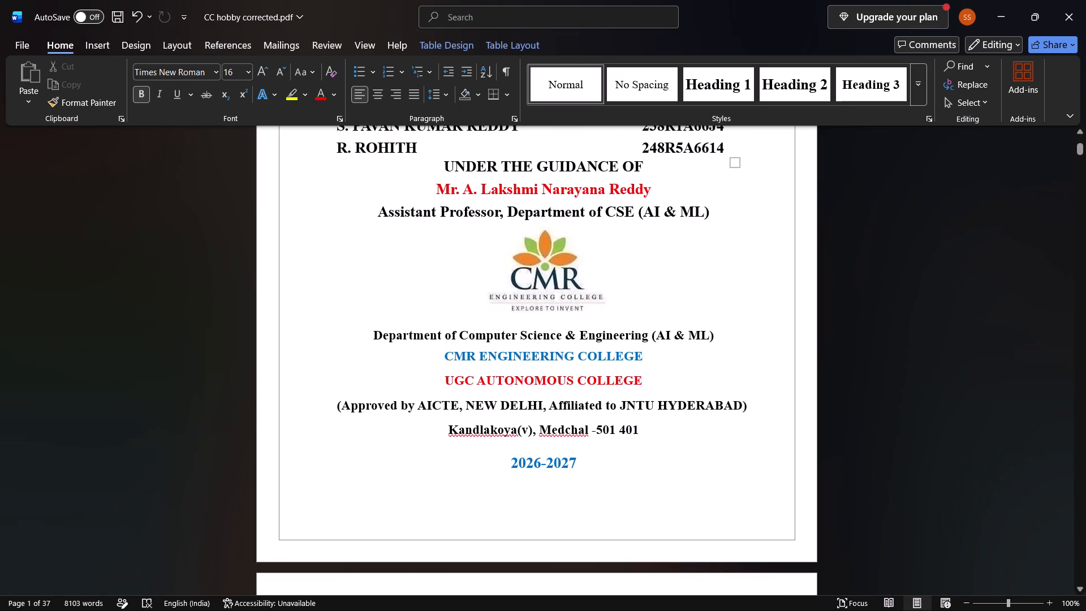
pyautogui.scroll(-6, 505, 249)
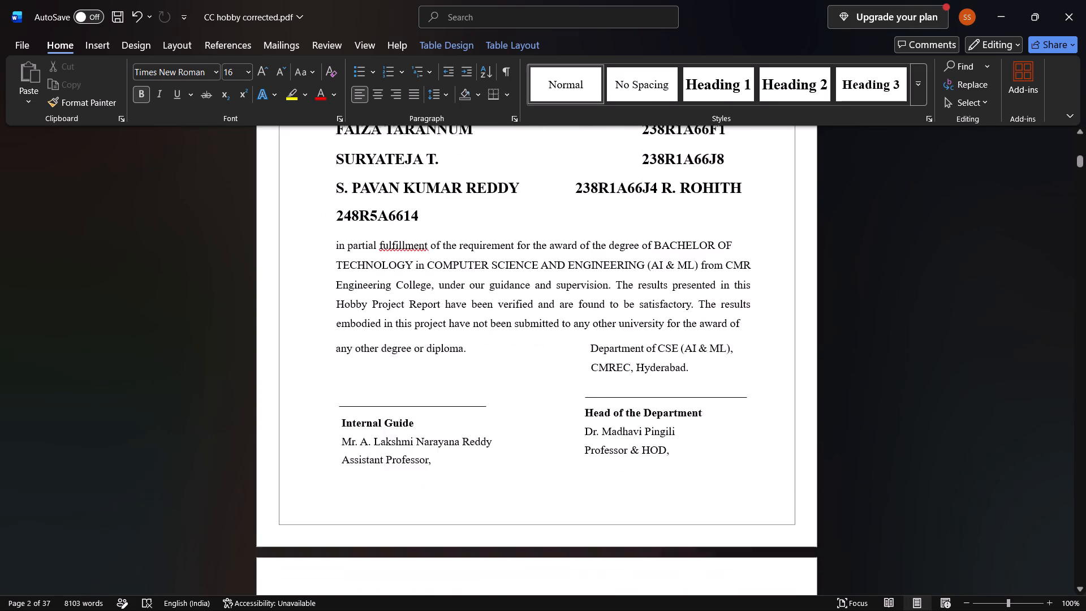
pyautogui.scroll(-8, 505, 249)
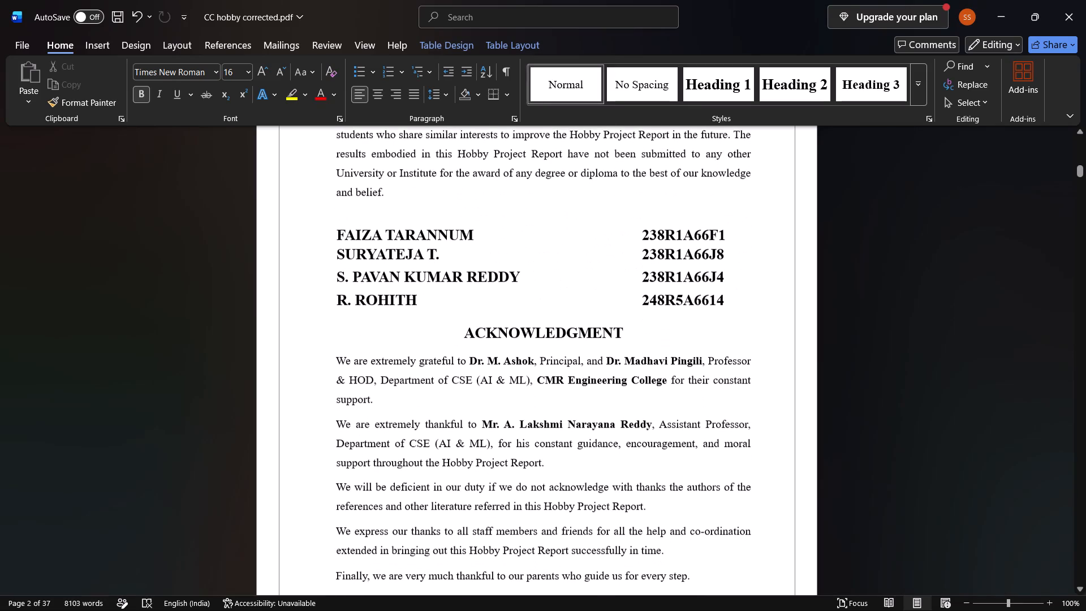
pyautogui.scroll(-4, 505, 249)
pyautogui.scroll(3, 505, 249)
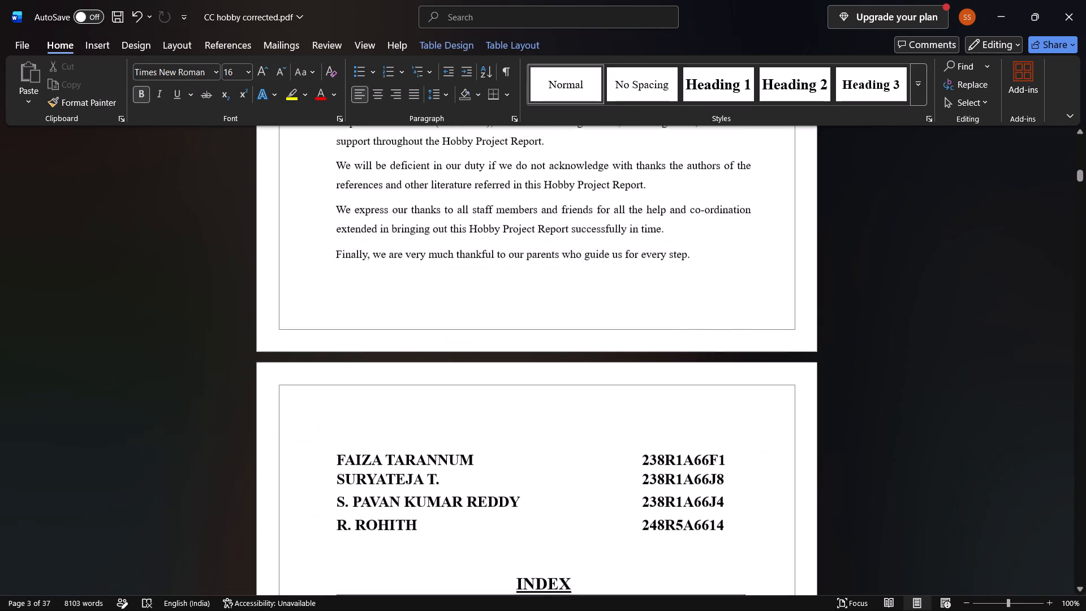
pyautogui.scroll(1, 505, 249)
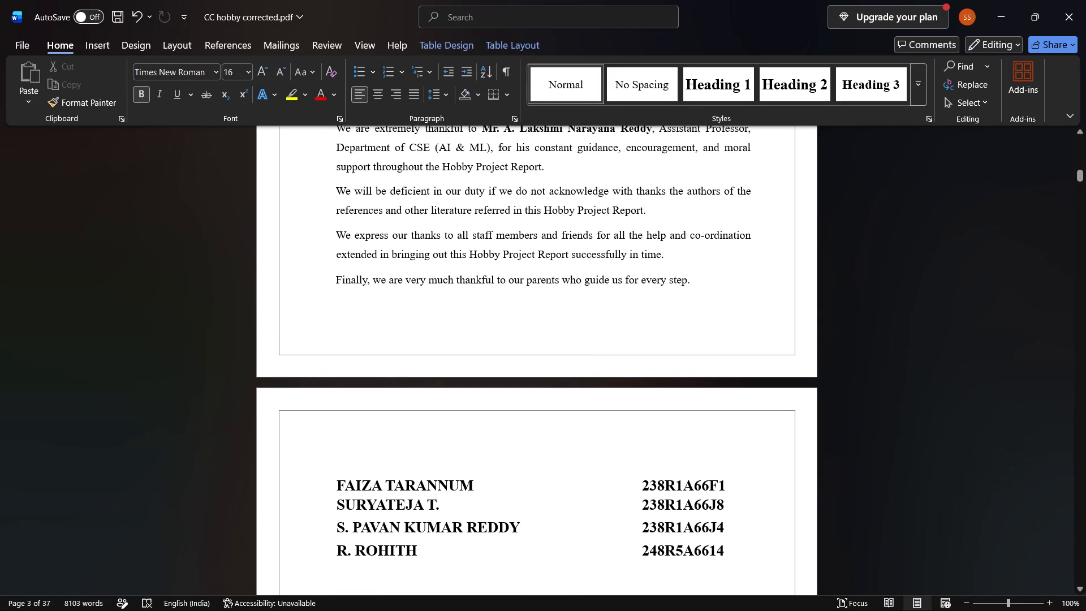
pyautogui.scroll(-1, 505, 249)
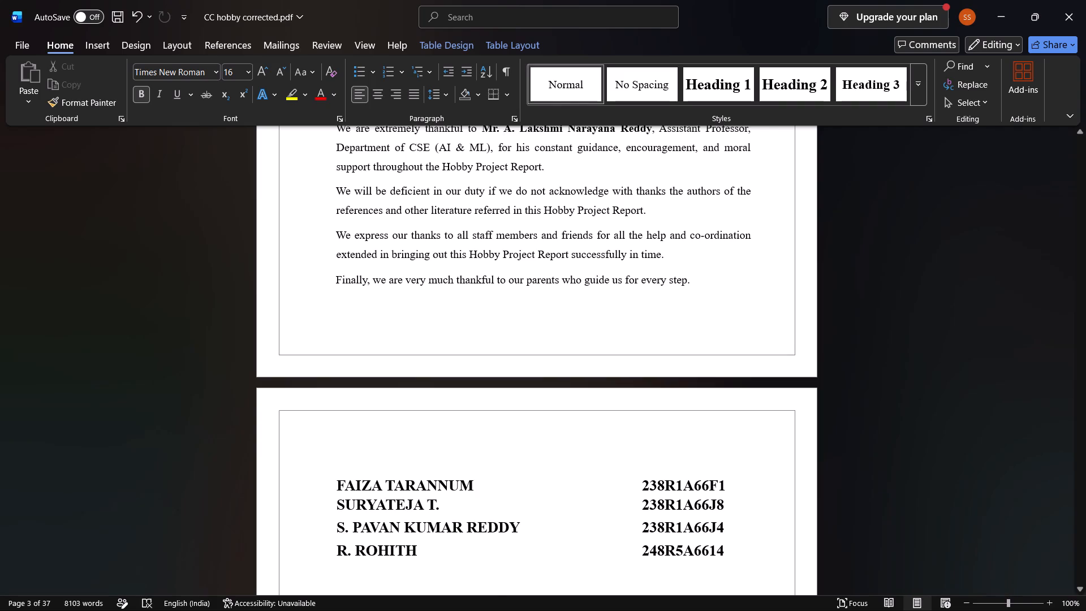
pyautogui.scroll(-1, 505, 249)
# Go back through the declaration and certificate to recheck the title page and its student list.
pyautogui.scroll(1, 505, 249)
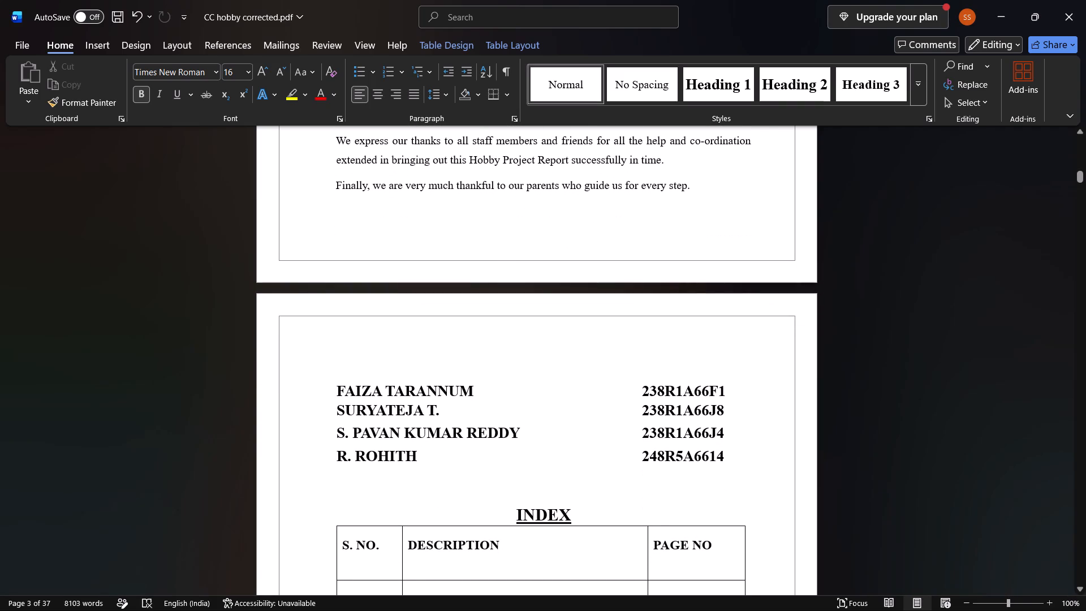
pyautogui.scroll(4, 505, 249)
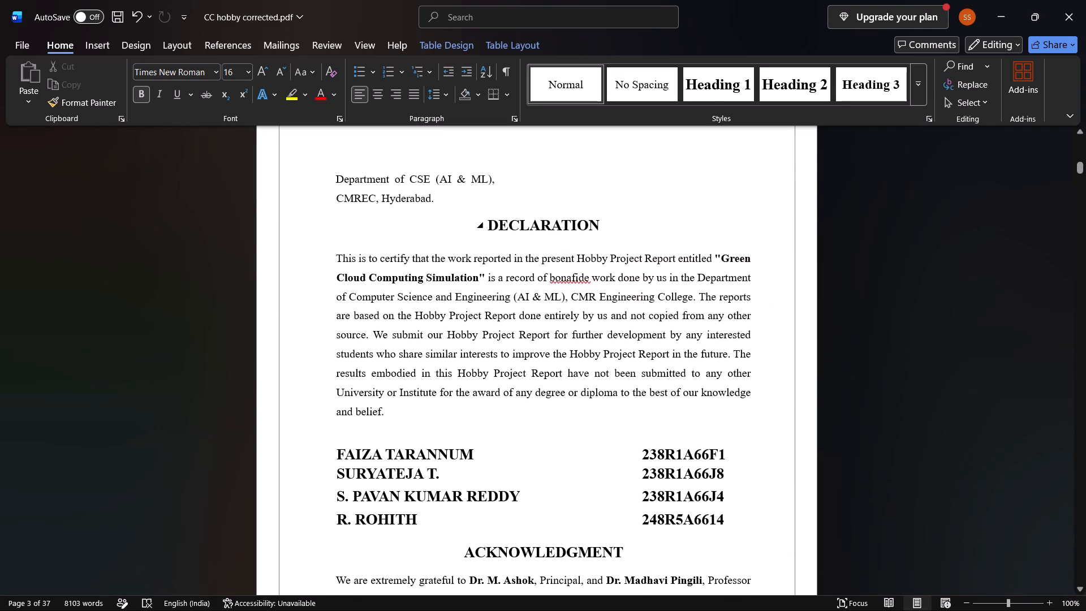
pyautogui.scroll(4, 505, 249)
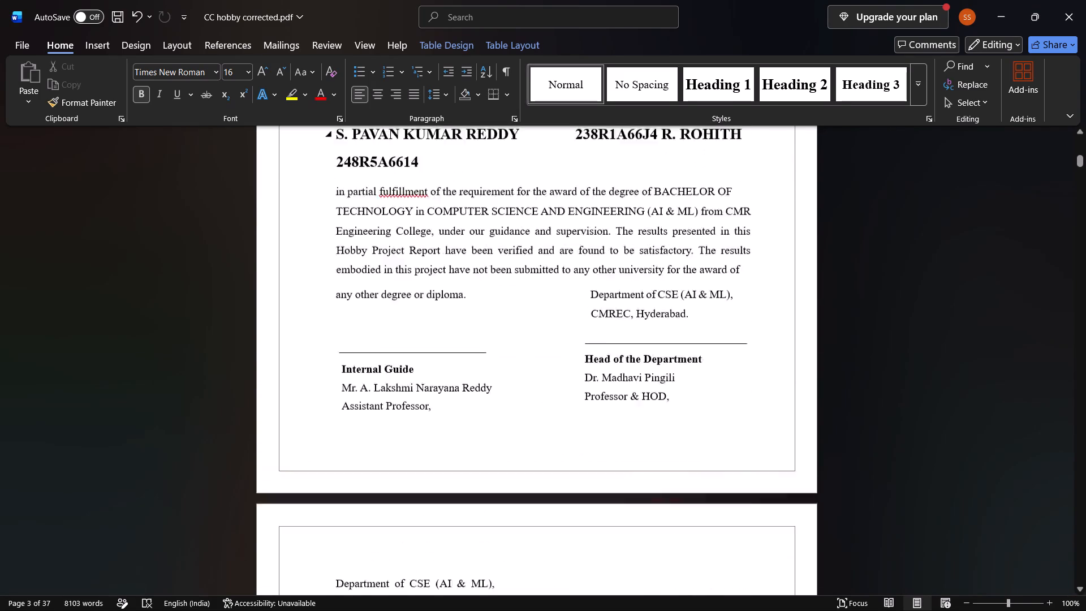
pyautogui.scroll(2, 505, 249)
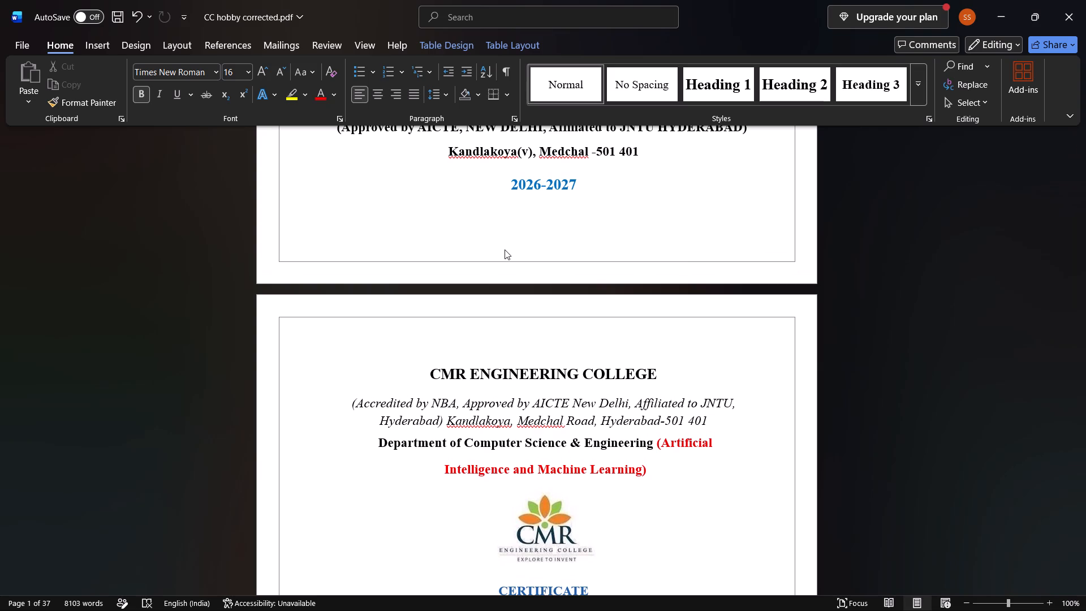
pyautogui.scroll(6, 505, 249)
# Review the certificate, declaration, acknowledgment and index table once more, down to the start of the abstract.
pyautogui.scroll(-1, 505, 249)
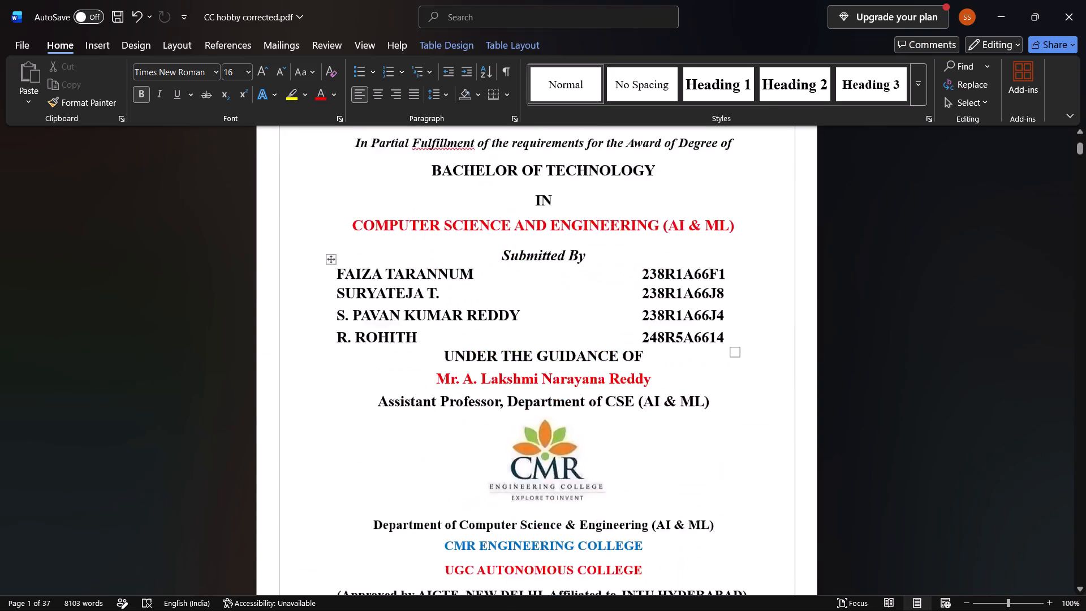
pyautogui.scroll(-3, 505, 249)
pyautogui.rightClick(505, 249)
pyautogui.scroll(-2, 505, 249)
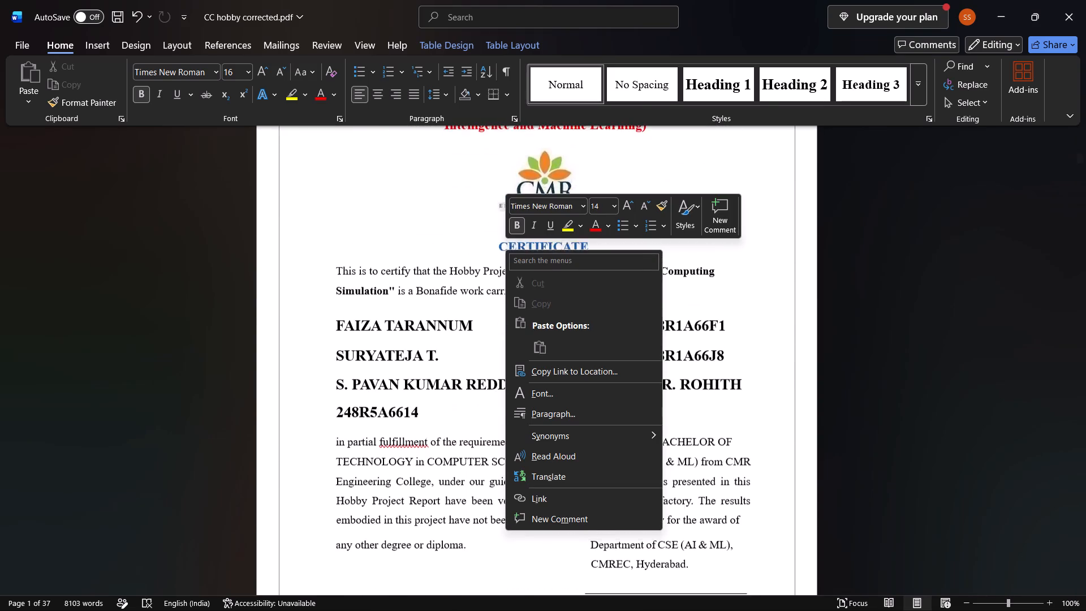
pyautogui.scroll(1, 505, 249)
pyautogui.click(348, 229)
pyautogui.scroll(1, 348, 229)
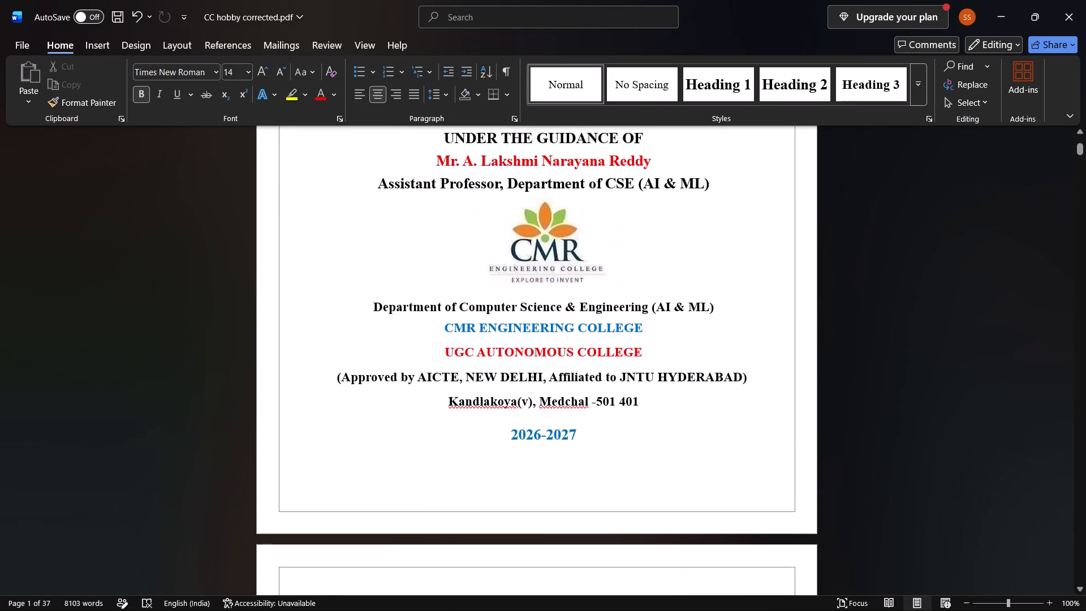
pyautogui.scroll(-3, 348, 229)
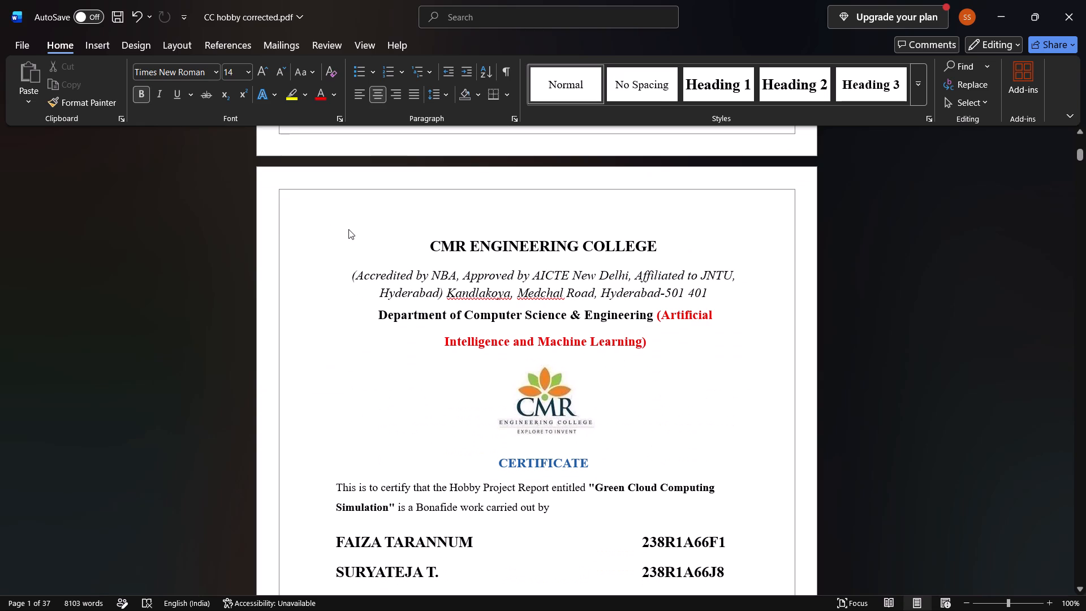
pyautogui.scroll(-1, 348, 229)
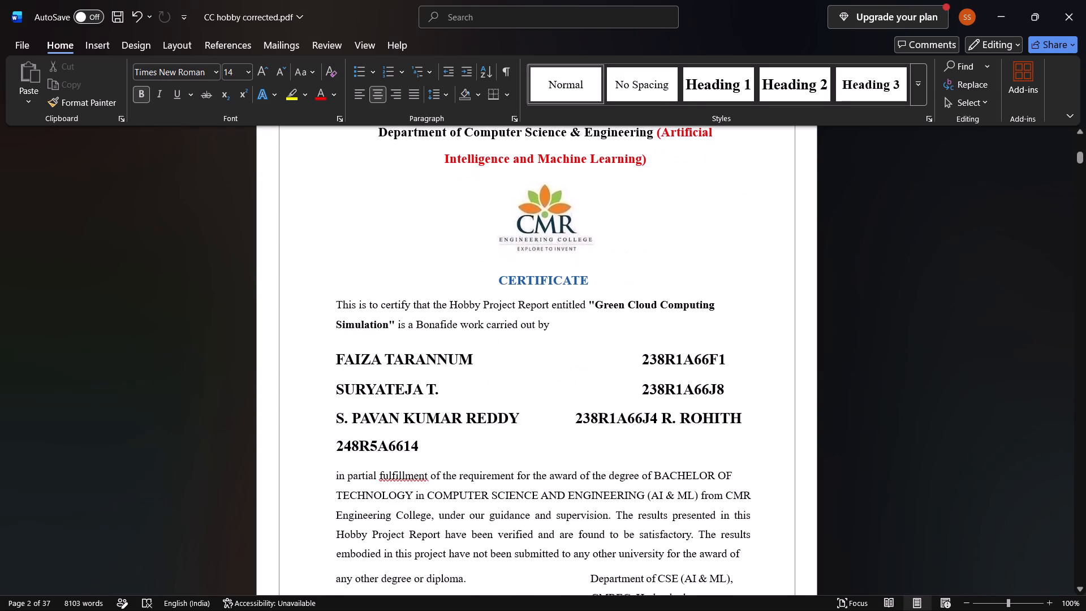
pyautogui.scroll(-3, 348, 229)
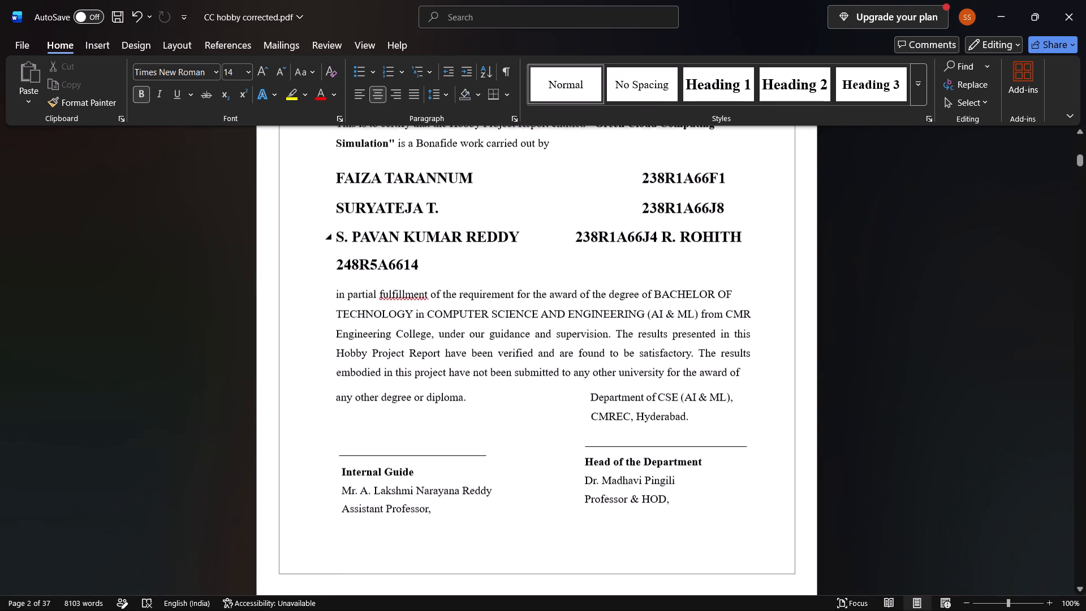
pyautogui.scroll(-1, 348, 229)
pyautogui.scroll(1, 348, 229)
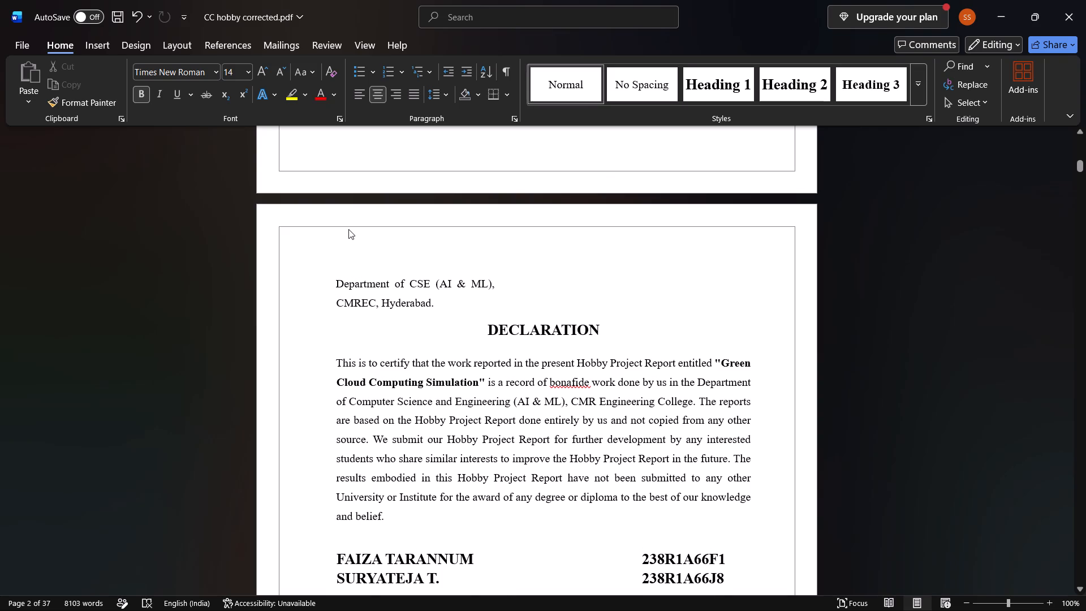
pyautogui.scroll(-3, 348, 229)
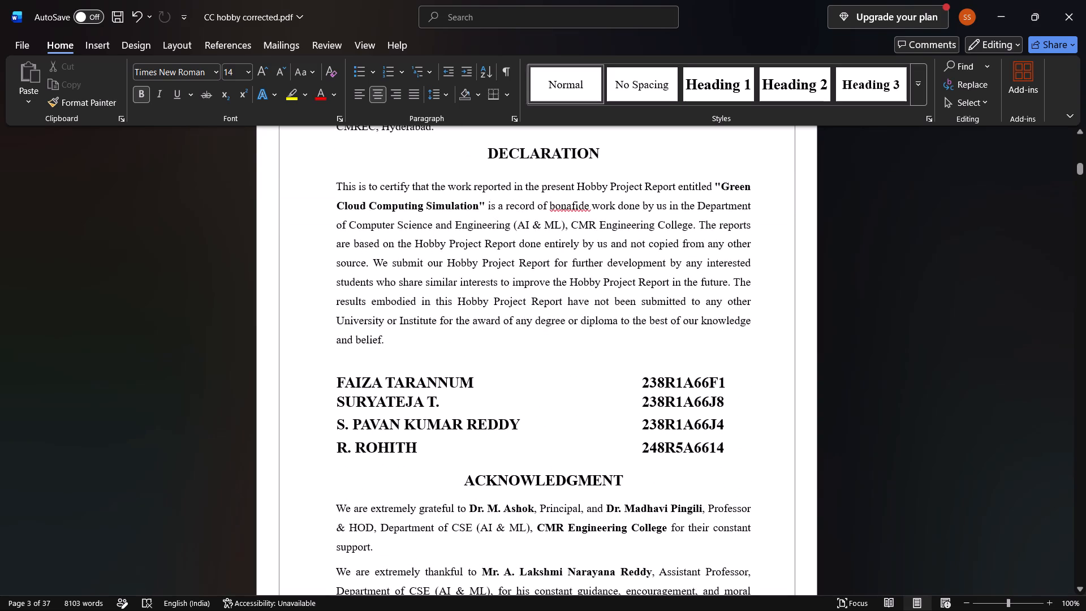
pyautogui.scroll(-1, 348, 229)
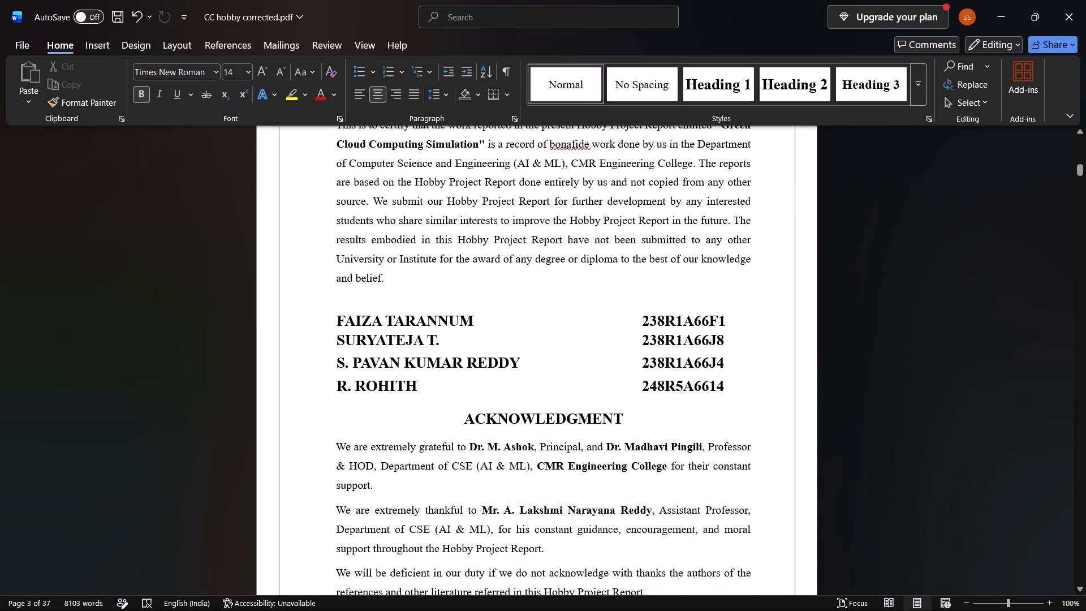
pyautogui.scroll(-5, 348, 229)
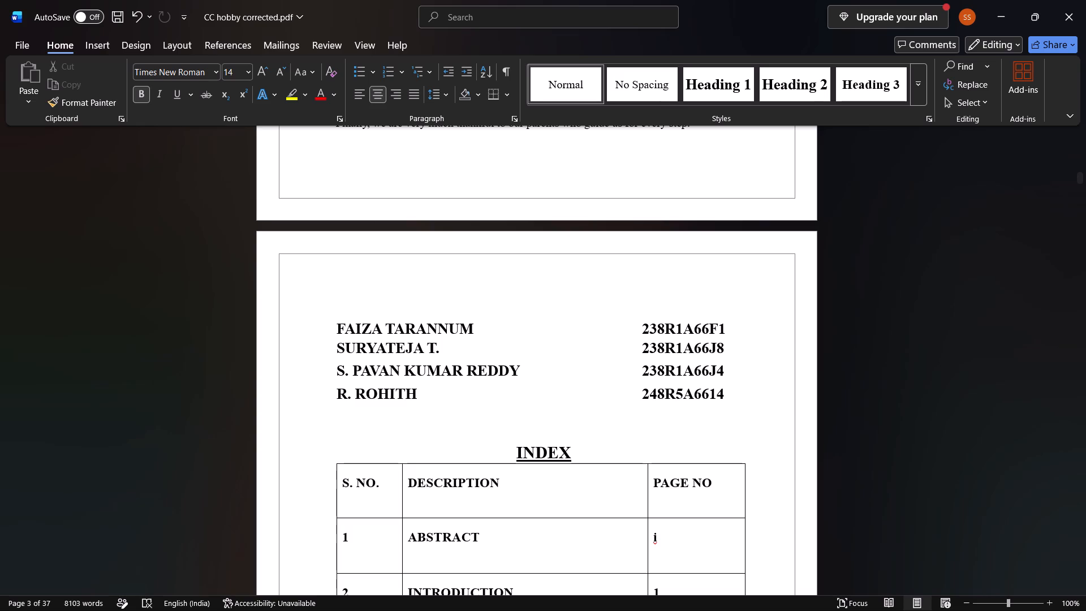
pyautogui.scroll(-5, 348, 229)
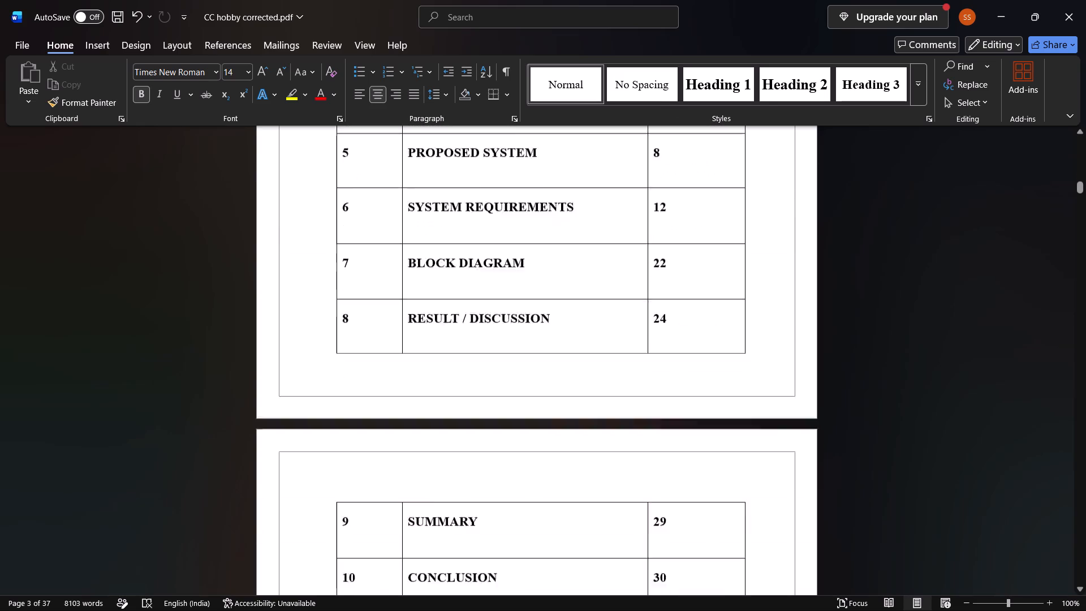
pyautogui.scroll(-2, 348, 229)
pyautogui.scroll(2, 348, 229)
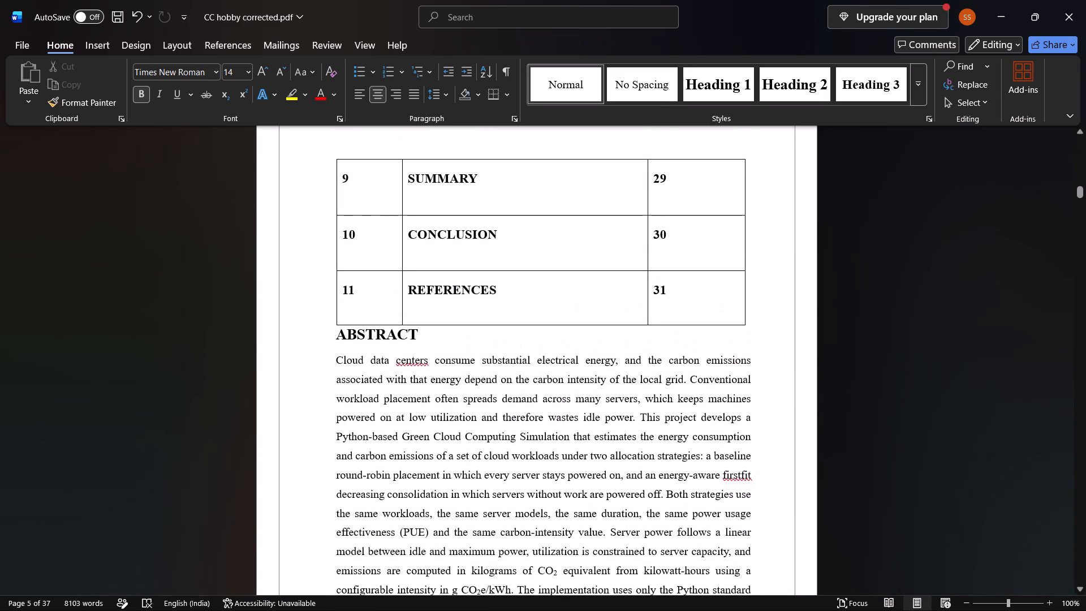
# Close CC hobby corrected.pdf without saving its changes.
pyautogui.click(1085, 0)
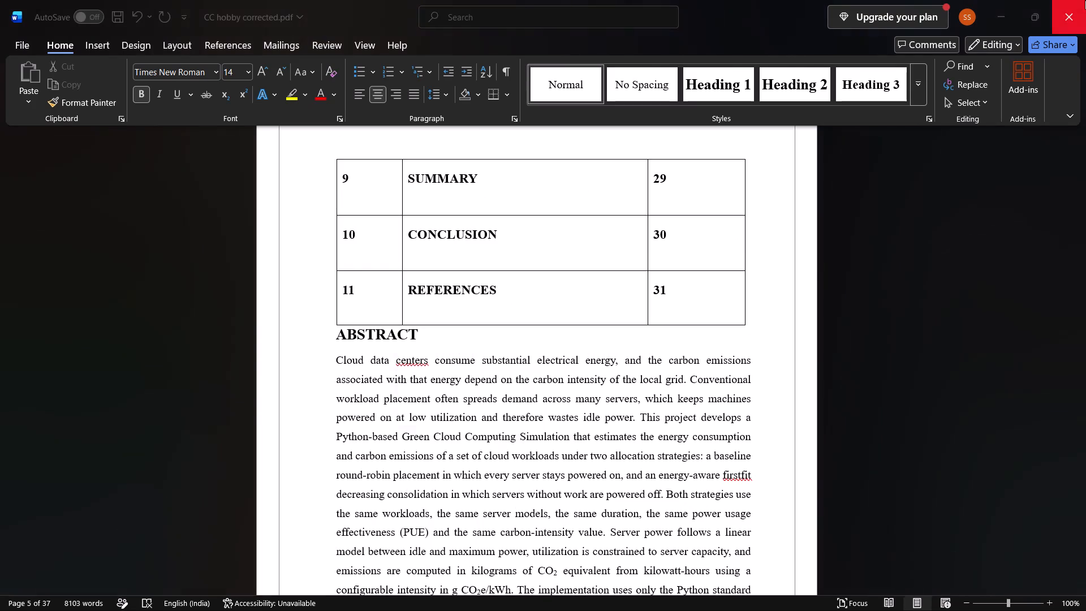
pyautogui.click(617, 419)
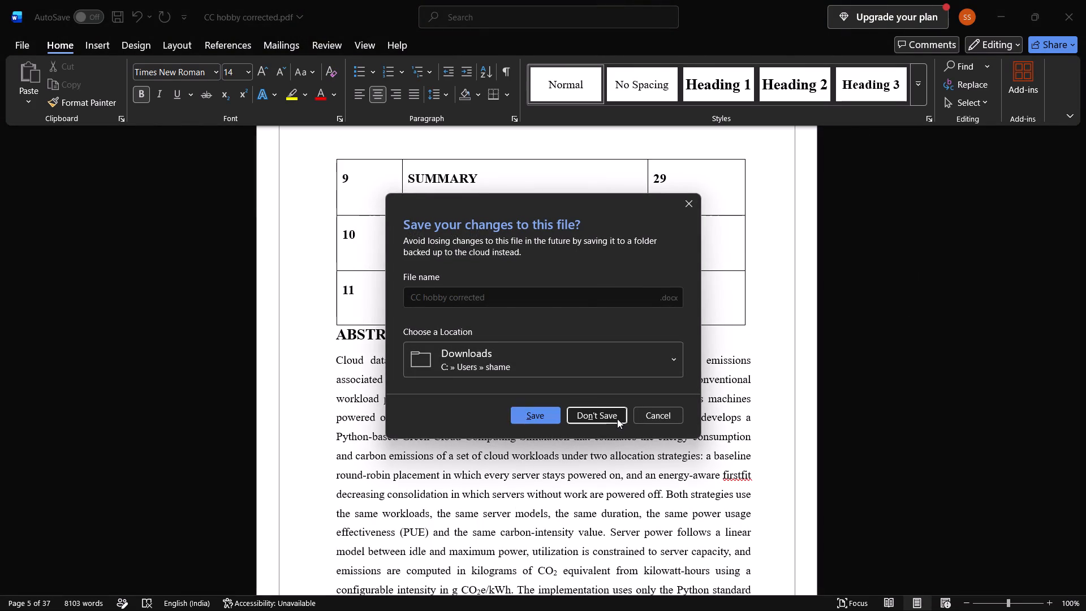
# Switch to CC_hobby_project.pdf and cut the "Department of CSE(AI &ML), CMREC, Hyderabad." text above "Head of the Department" on the certificate page.
pyautogui.hotkey('alt', 'Tab')
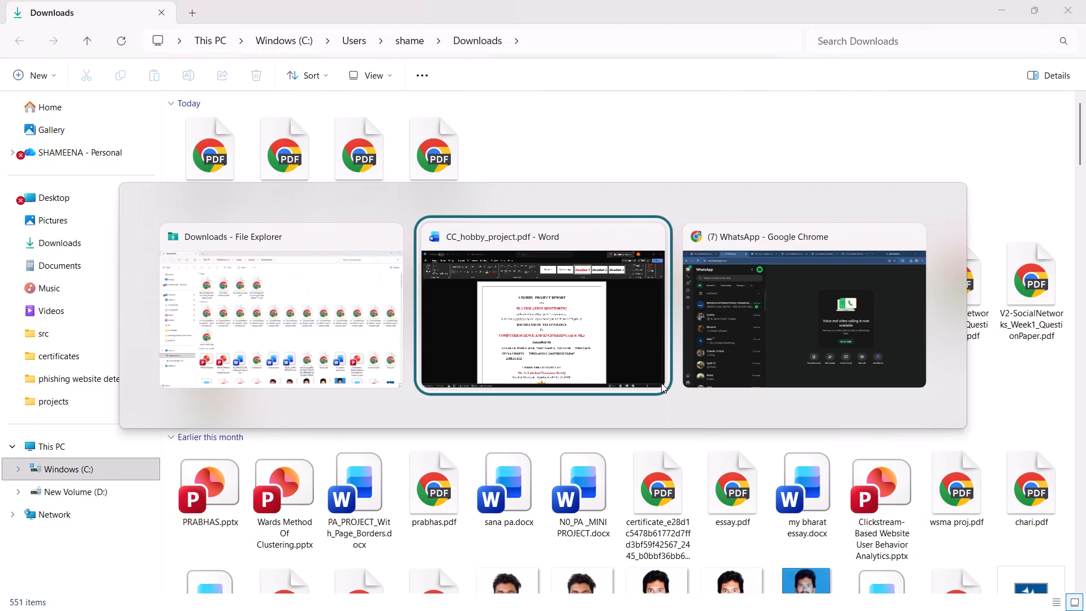
pyautogui.scroll(-2, 549, 350)
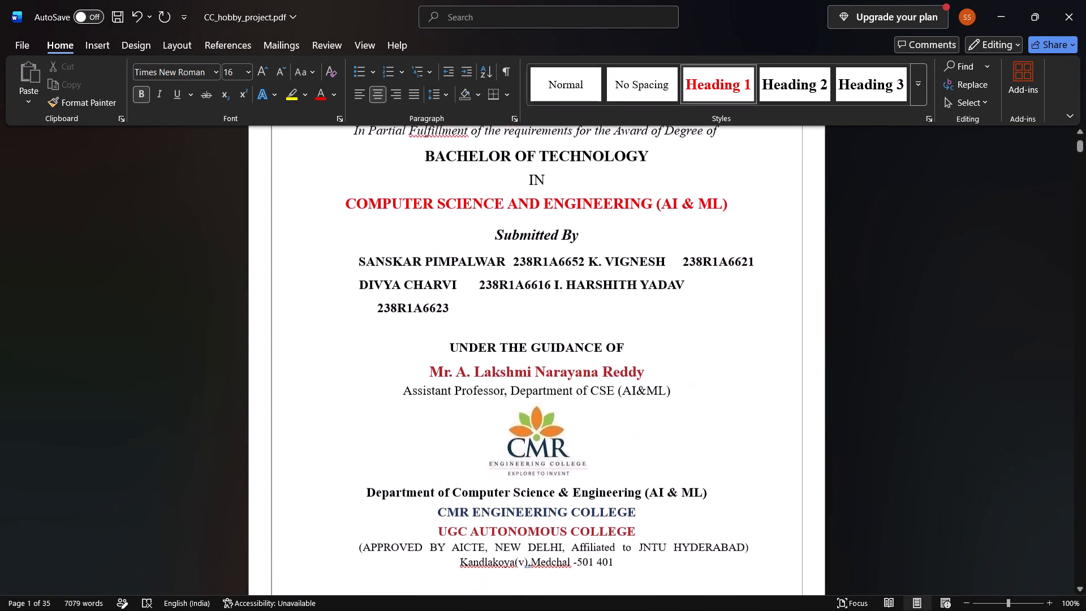
pyautogui.scroll(-6, 549, 350)
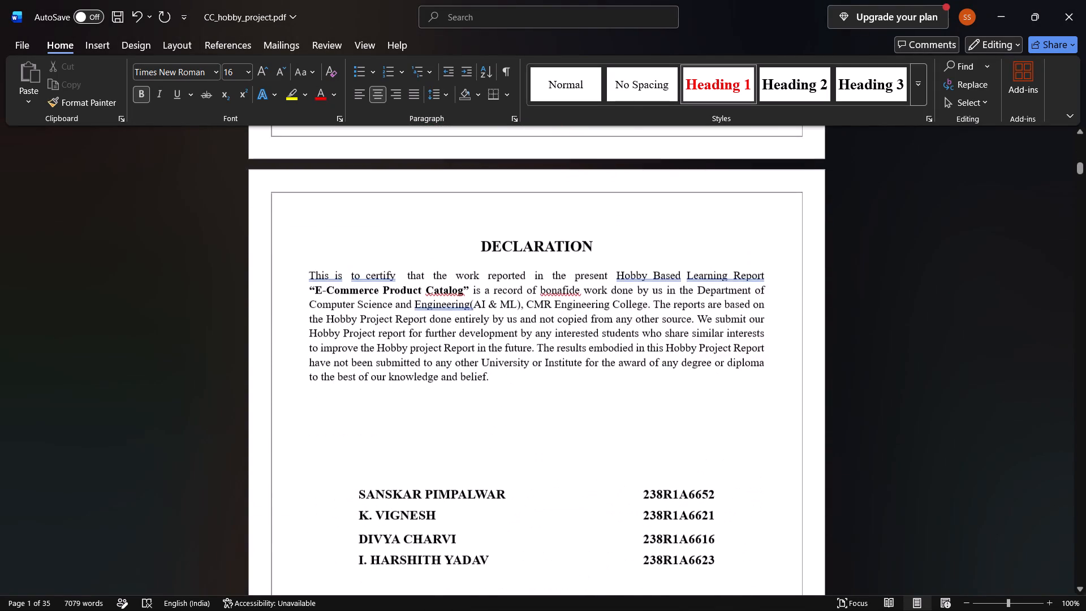
pyautogui.scroll(3, 549, 350)
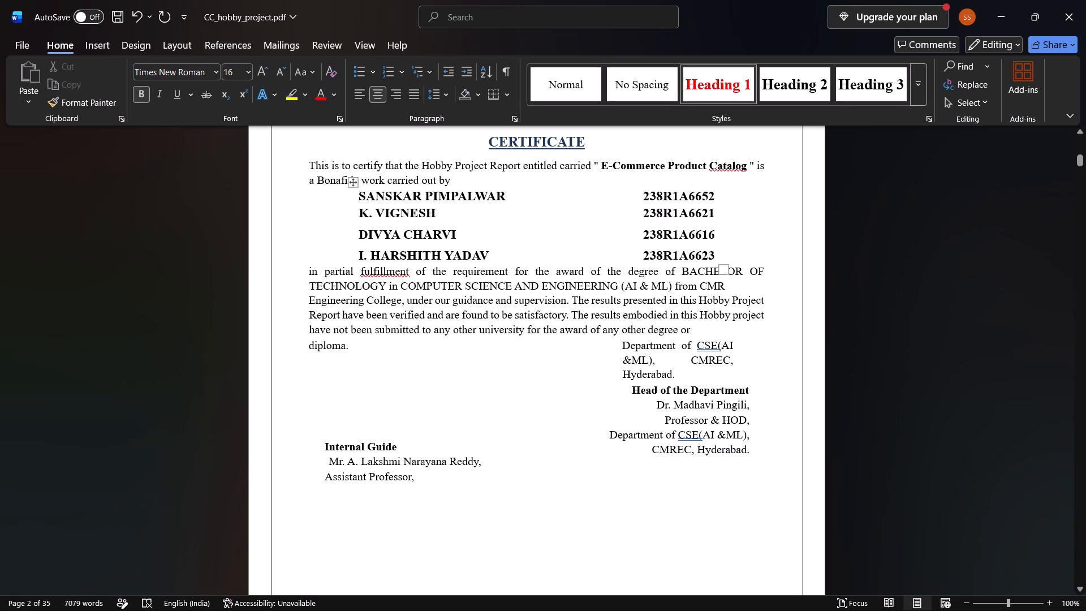
pyautogui.moveTo(688, 374); pyautogui.dragTo(628, 351)
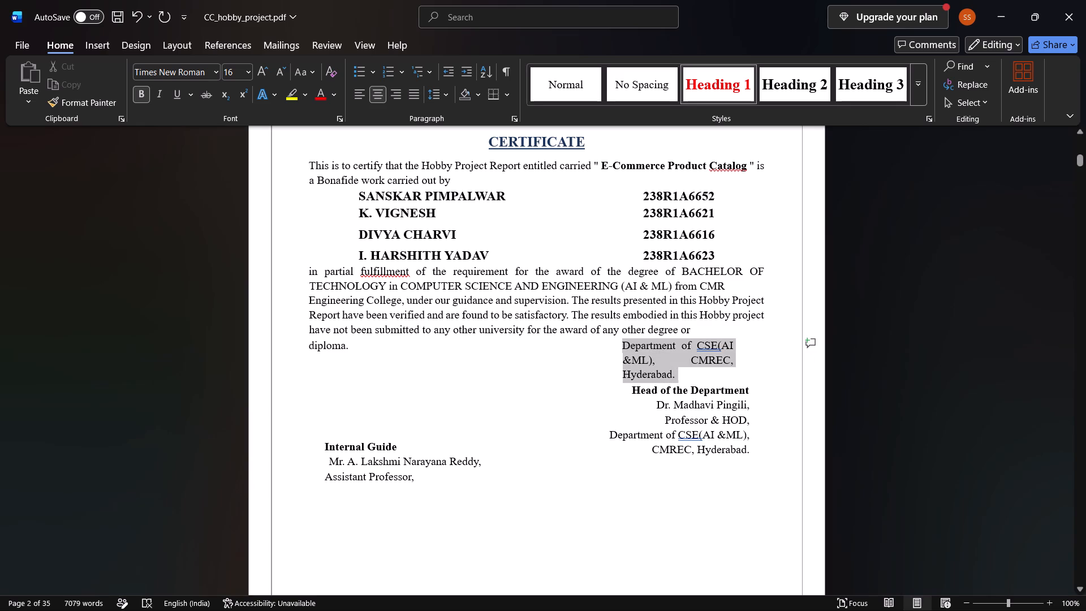
pyautogui.moveTo(628, 351); pyautogui.dragTo(626, 351)
pyautogui.hotkey('ctrl', 'x')
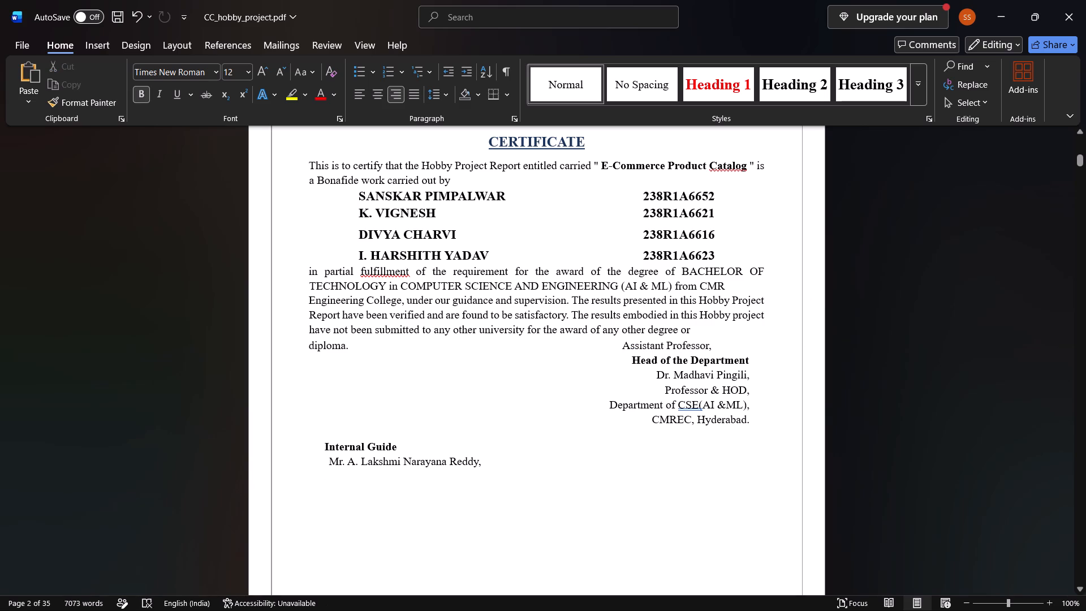
# Lower the "Head of the Department" block beside "Internal Guide" on the certificate page using blank lines, and undo the last insertion.
pyautogui.click(621, 351)
pyautogui.click(628, 366)
pyautogui.press('Return')
pyautogui.press('Return')
pyautogui.press('Return')
pyautogui.press('Return')
pyautogui.press('Return')
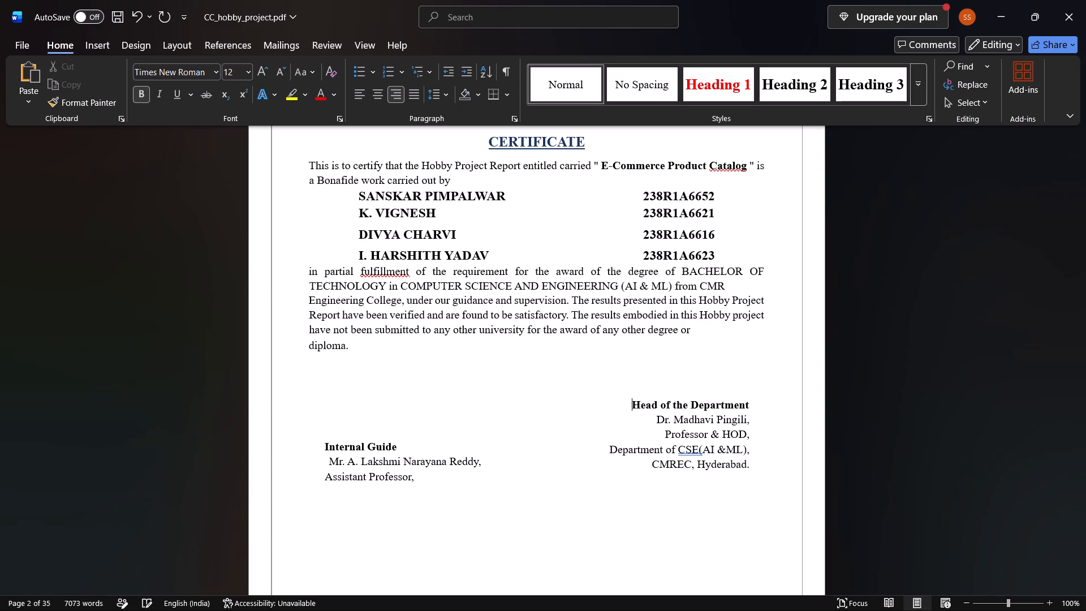
pyautogui.press('Return')
pyautogui.press('Return')
pyautogui.press('Return')
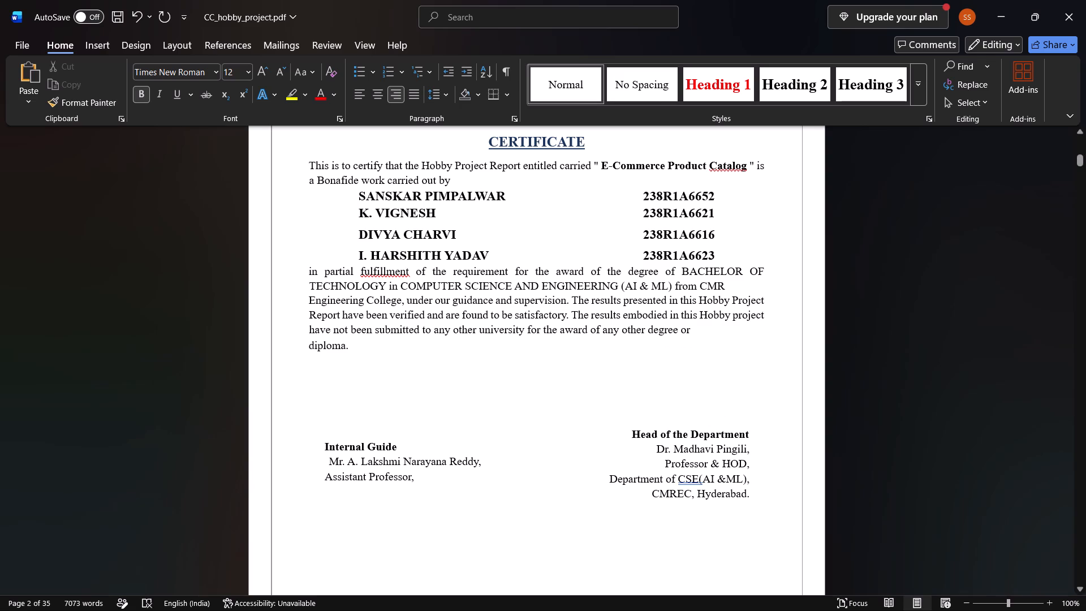
pyautogui.click(136, 16)
# Review the declaration, acknowledgment, index table and abstract, down to the start of section 2, Introduction, and back to the abstract.
pyautogui.scroll(-5, 551, 486)
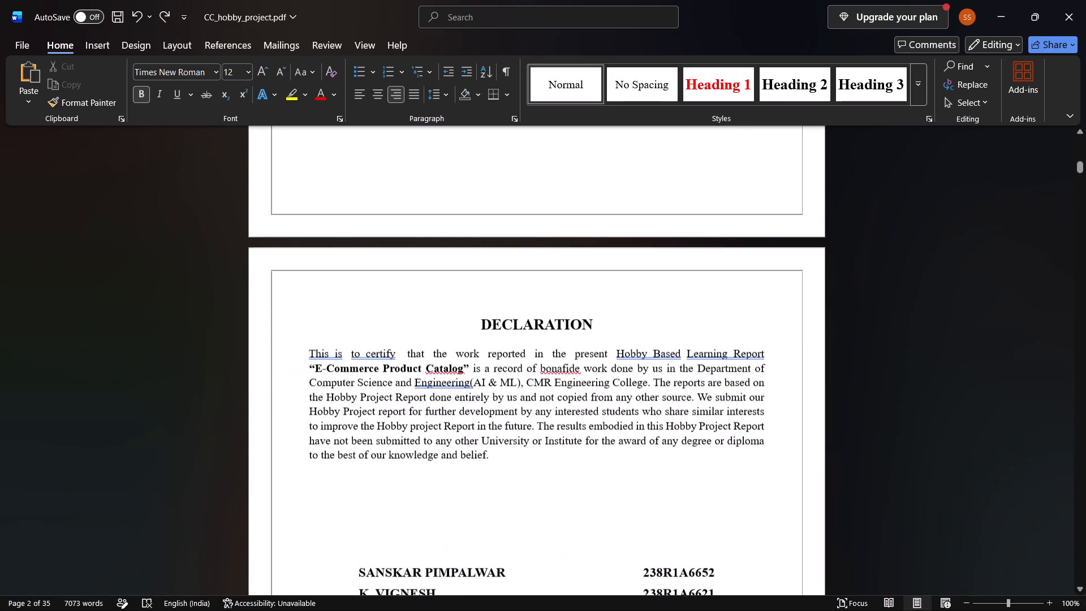
pyautogui.scroll(-4, 551, 486)
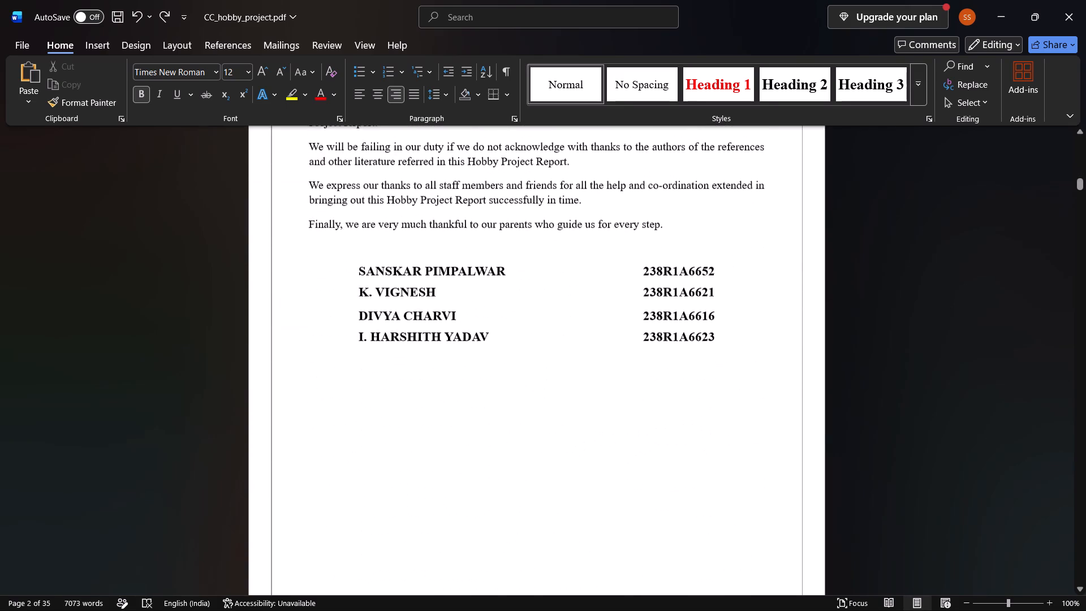
pyautogui.scroll(-5, 551, 486)
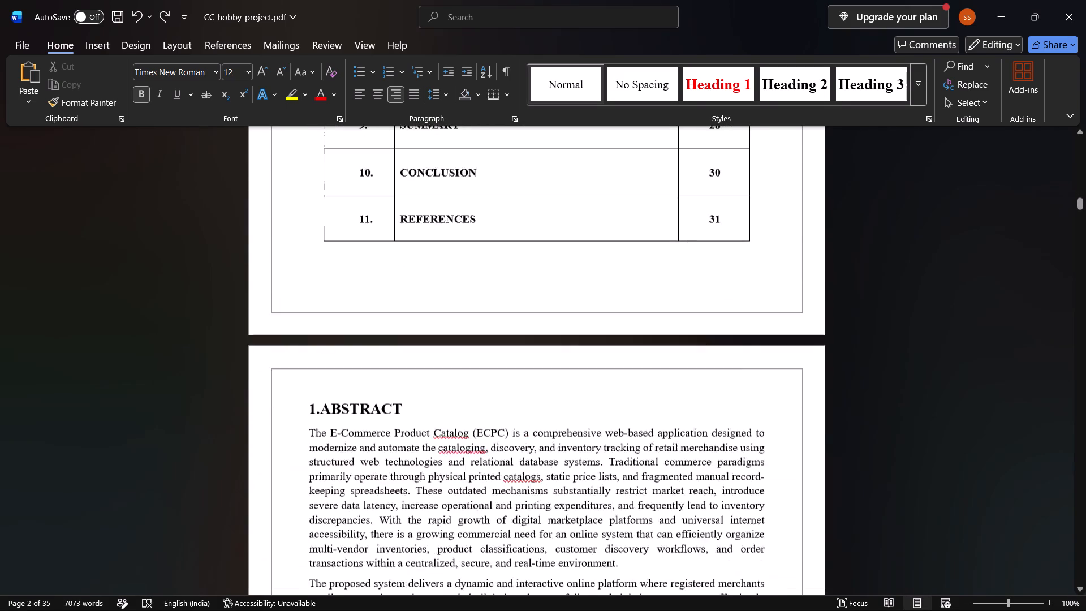
pyautogui.scroll(-2, 551, 486)
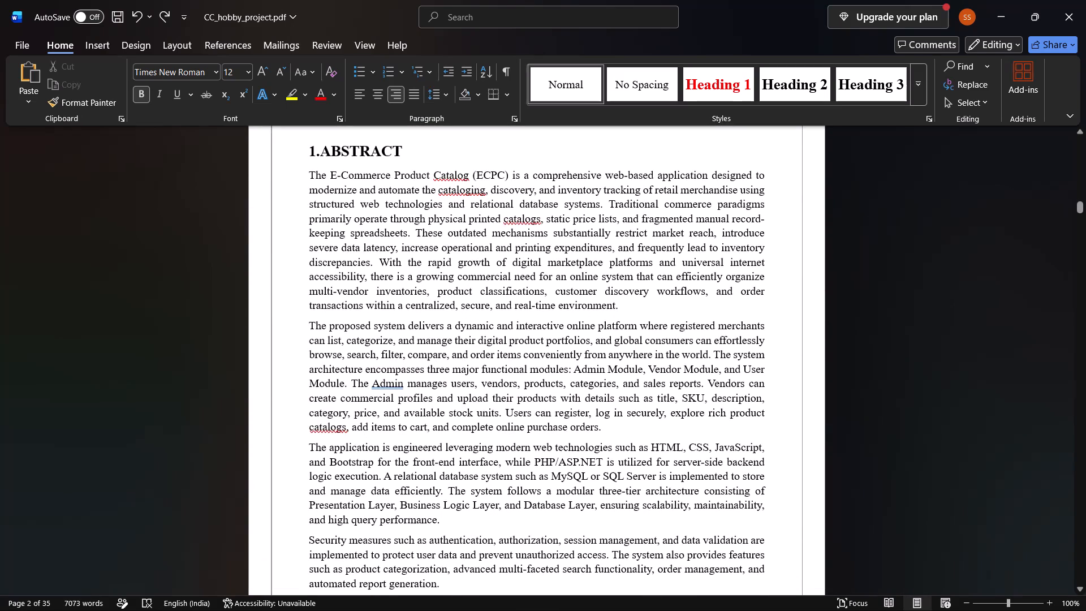
pyautogui.scroll(-3, 367, 202)
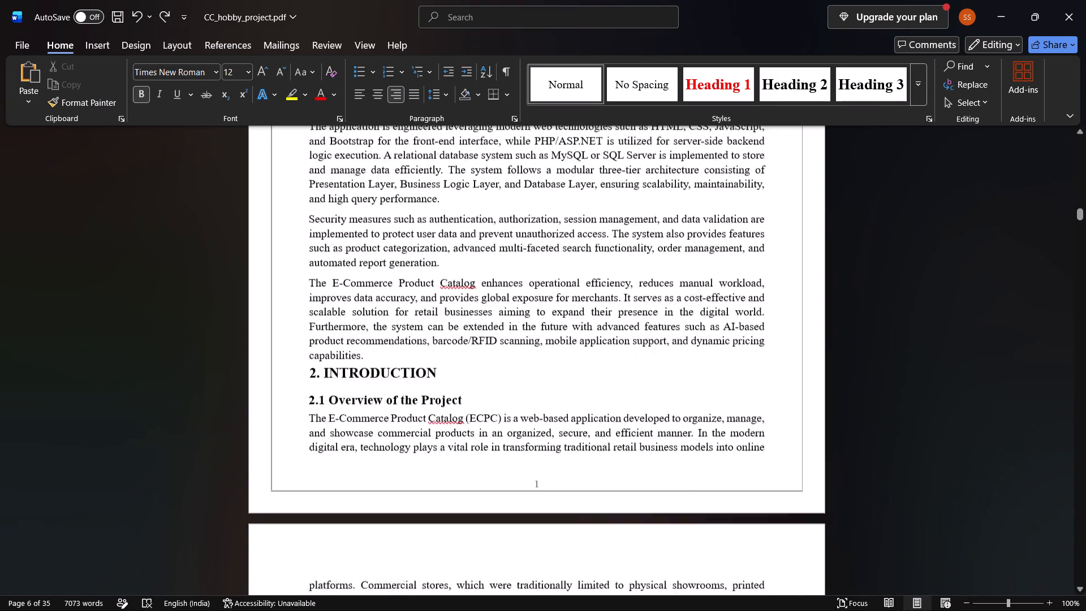
pyautogui.scroll(1, 367, 202)
pyautogui.scroll(-2, 367, 202)
pyautogui.scroll(2, 367, 202)
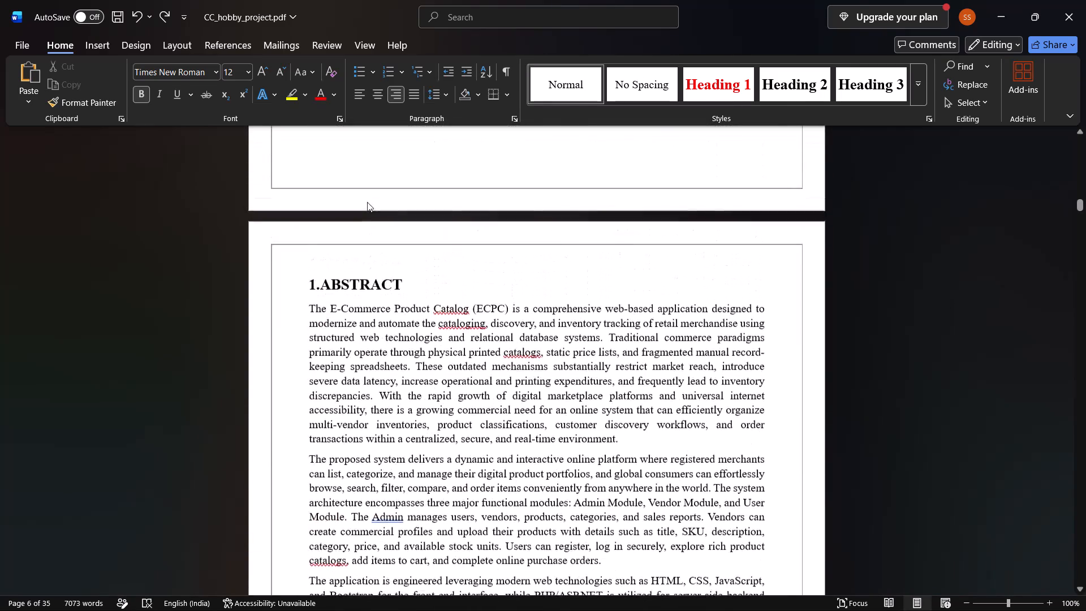
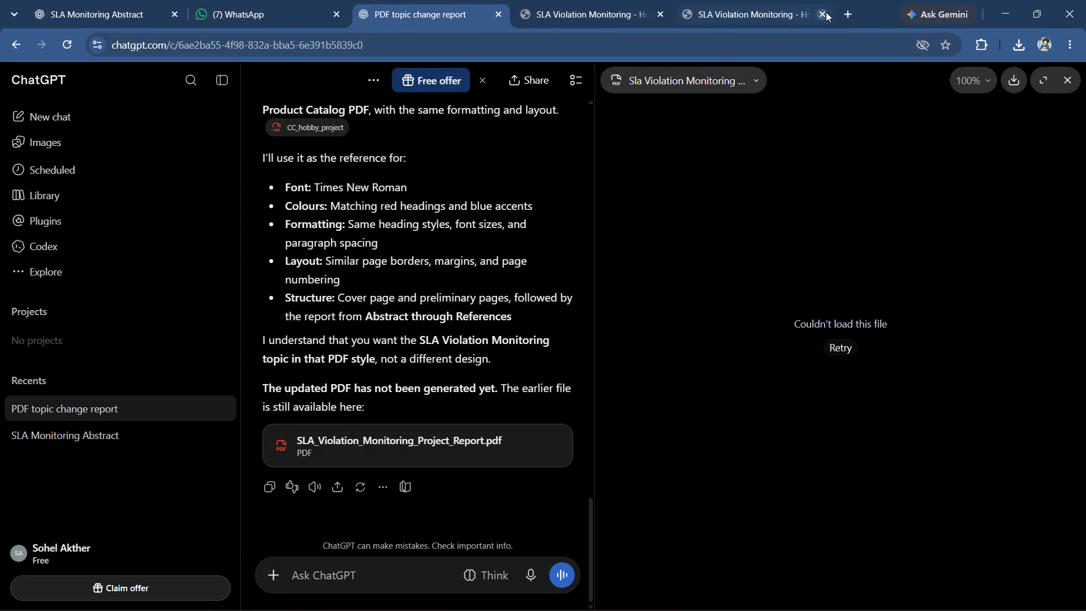
pyautogui.click(822, 16)
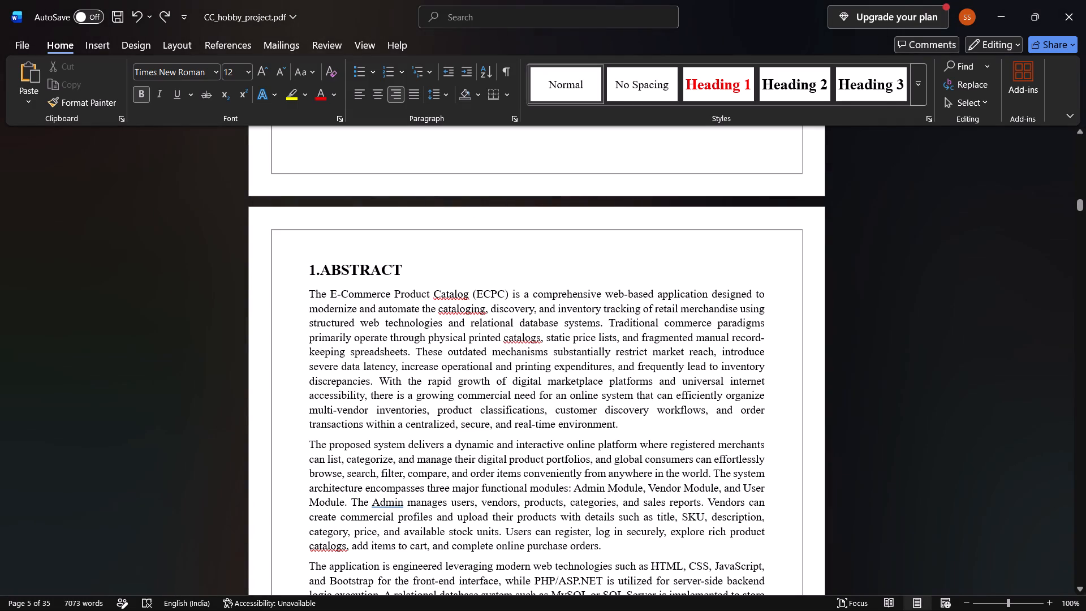
pyautogui.moveTo(312, 295); pyautogui.dragTo(420, 541)
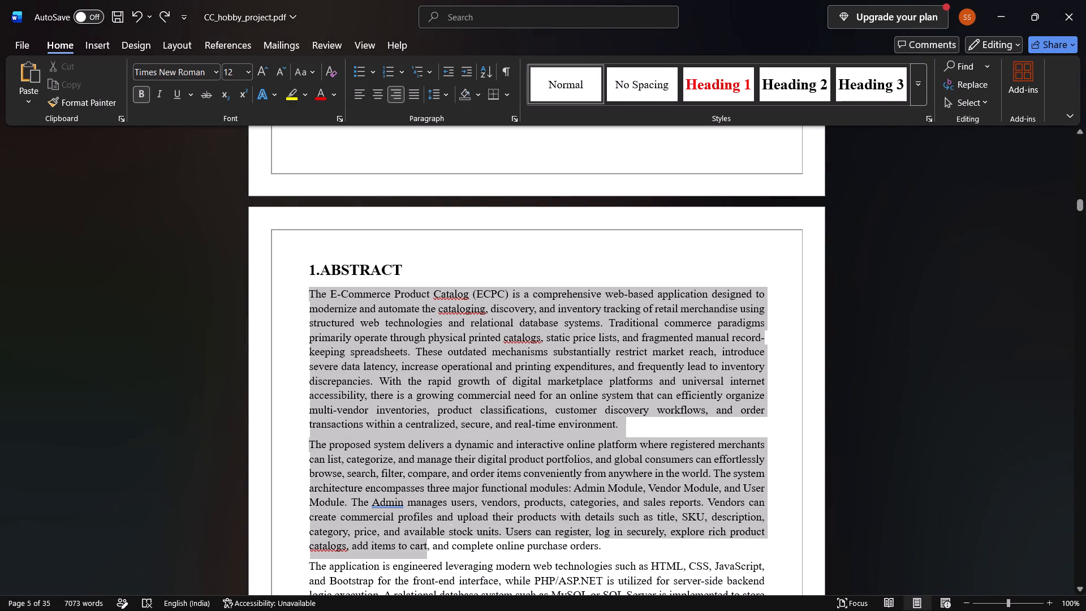
pyautogui.moveTo(420, 541); pyautogui.dragTo(429, 579)
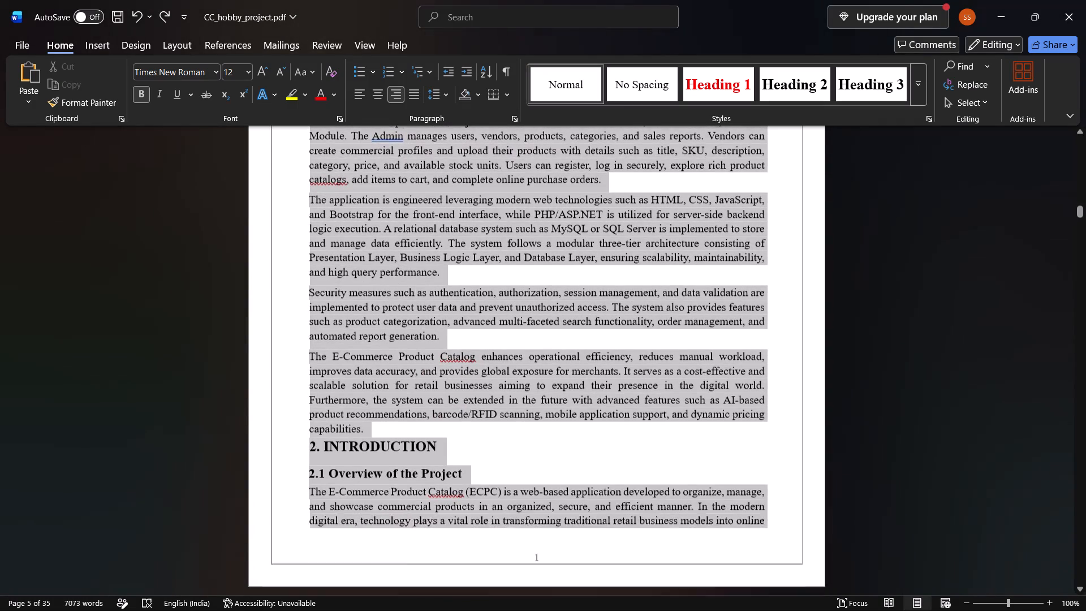
pyautogui.moveTo(429, 579); pyautogui.dragTo(389, 388)
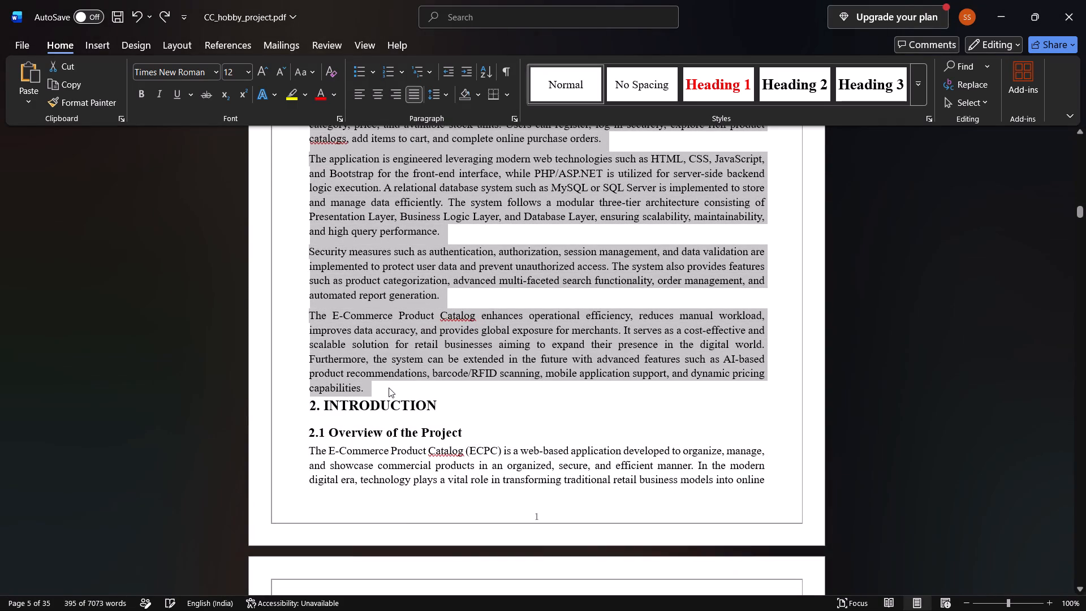
pyautogui.hotkey('ctrl', 'v')
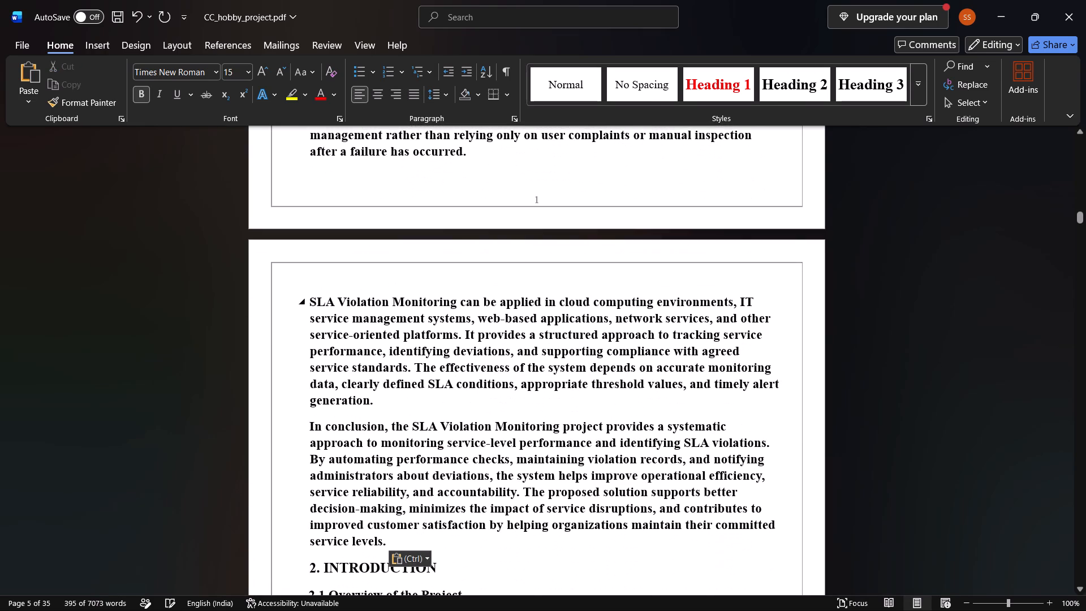
# Remove bold from the pasted abstract paragraphs and reduce their font size to 12.
pyautogui.scroll(-1, 389, 388)
pyautogui.moveTo(398, 514); pyautogui.dragTo(385, 261)
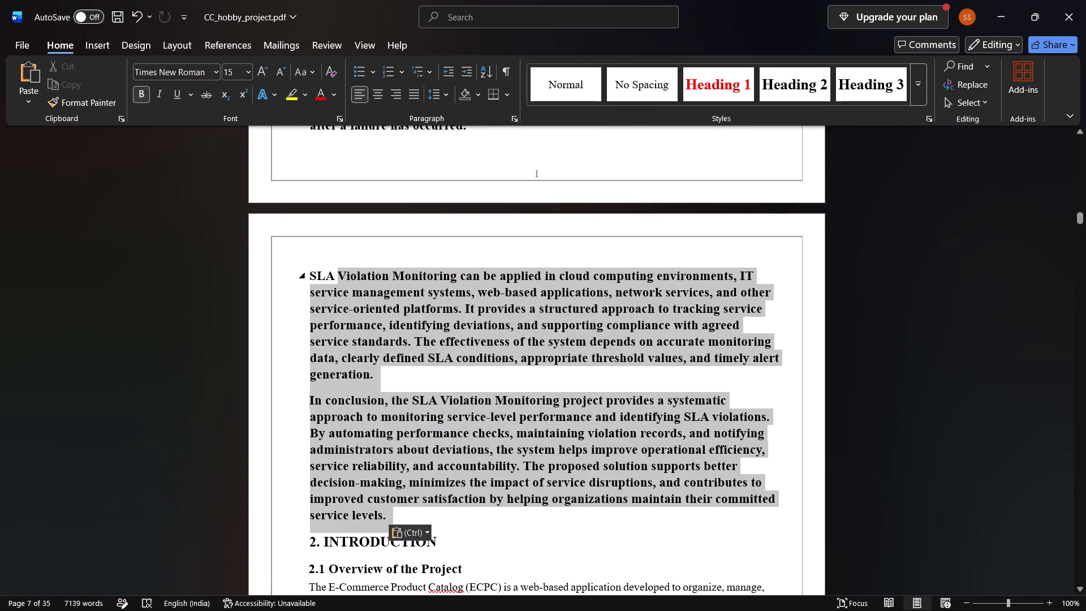
pyautogui.moveTo(385, 261); pyautogui.dragTo(350, 231)
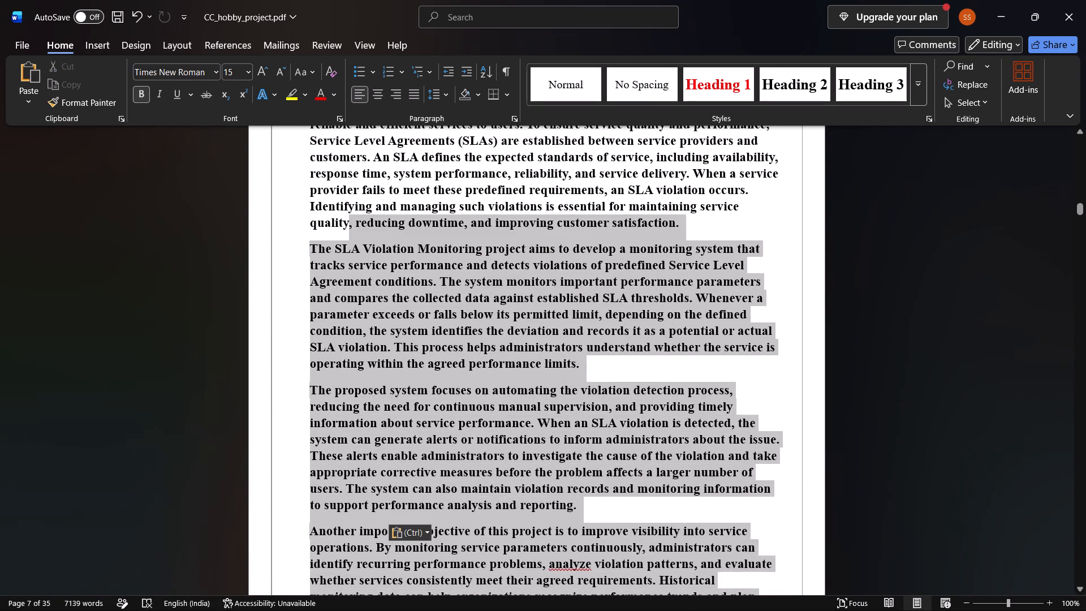
pyautogui.moveTo(350, 231); pyautogui.dragTo(276, 505)
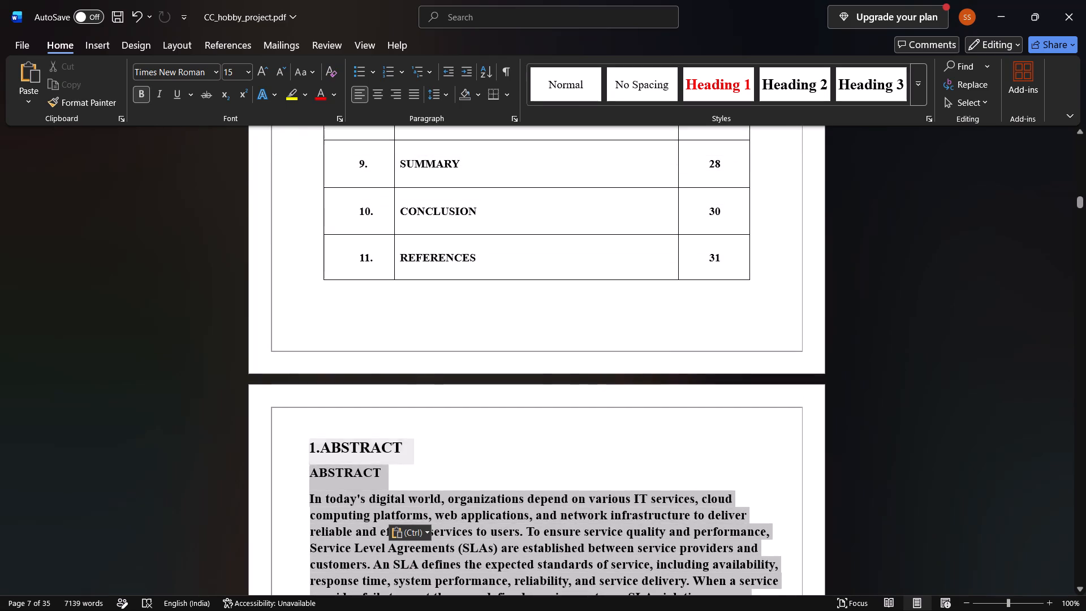
pyautogui.moveTo(276, 505); pyautogui.dragTo(295, 499)
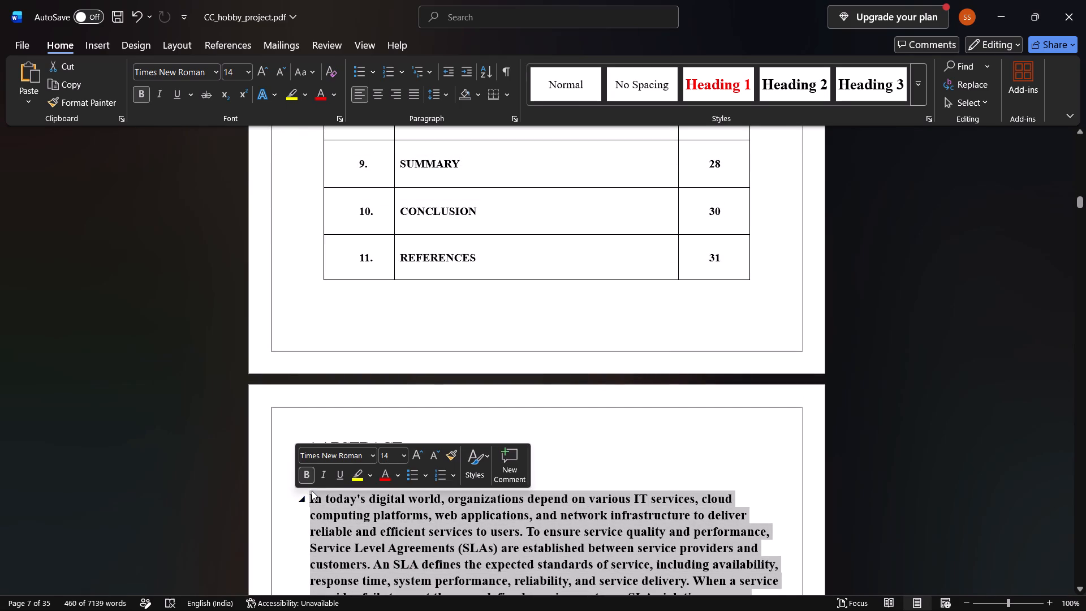
pyautogui.click(306, 479)
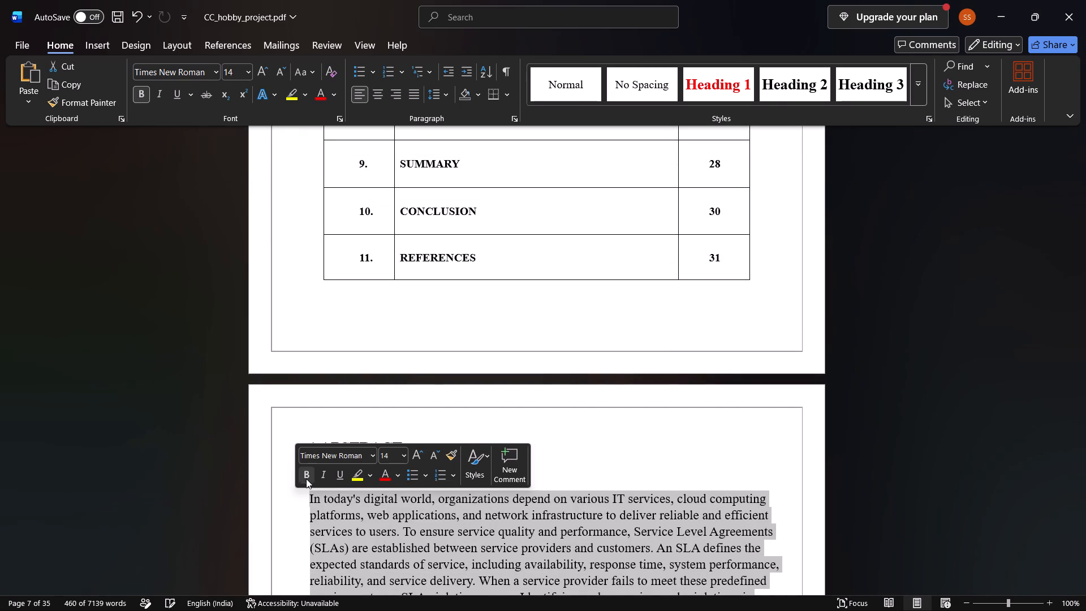
pyautogui.click(437, 450)
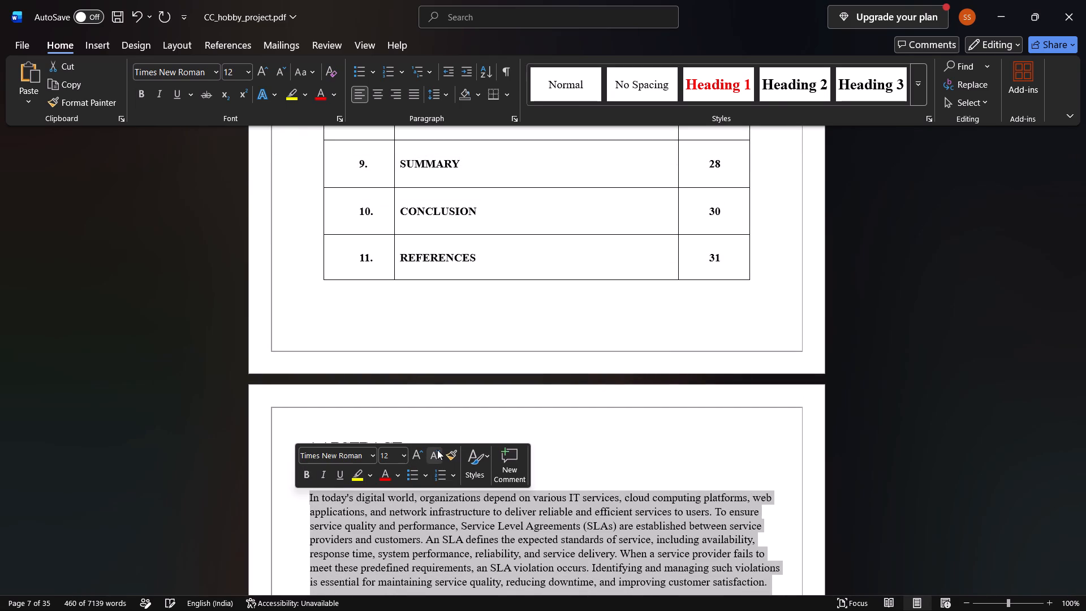
pyautogui.click(601, 440)
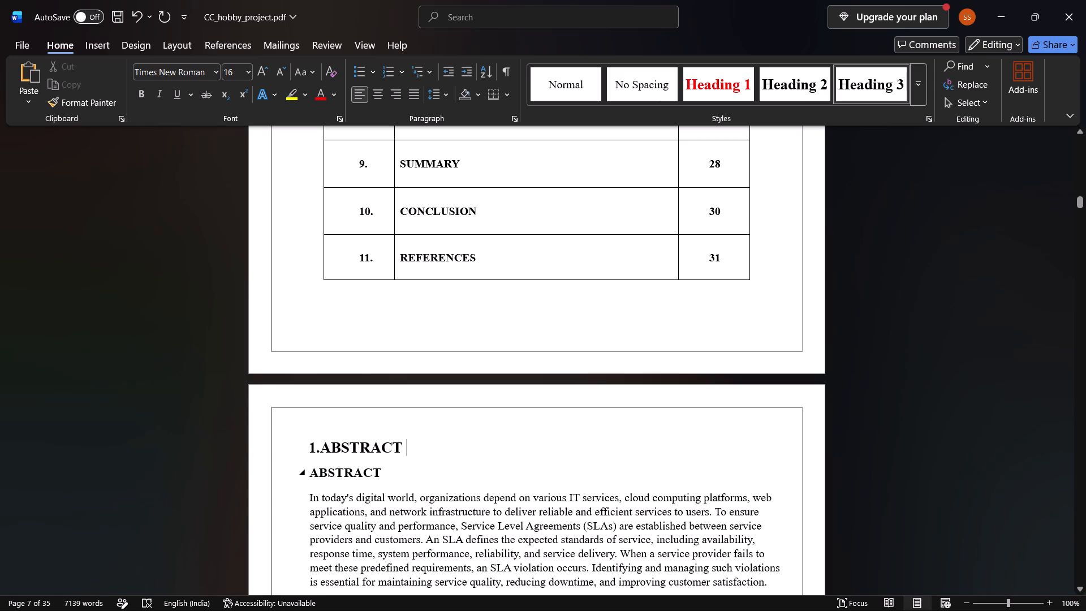
# Delete the duplicate "ABSTRACT" subheading under the 1.ABSTRACT heading, including its empty line.
pyautogui.click(380, 475)
pyautogui.press('BackSpace')
pyautogui.press('BackSpace')
pyautogui.press('BackSpace')
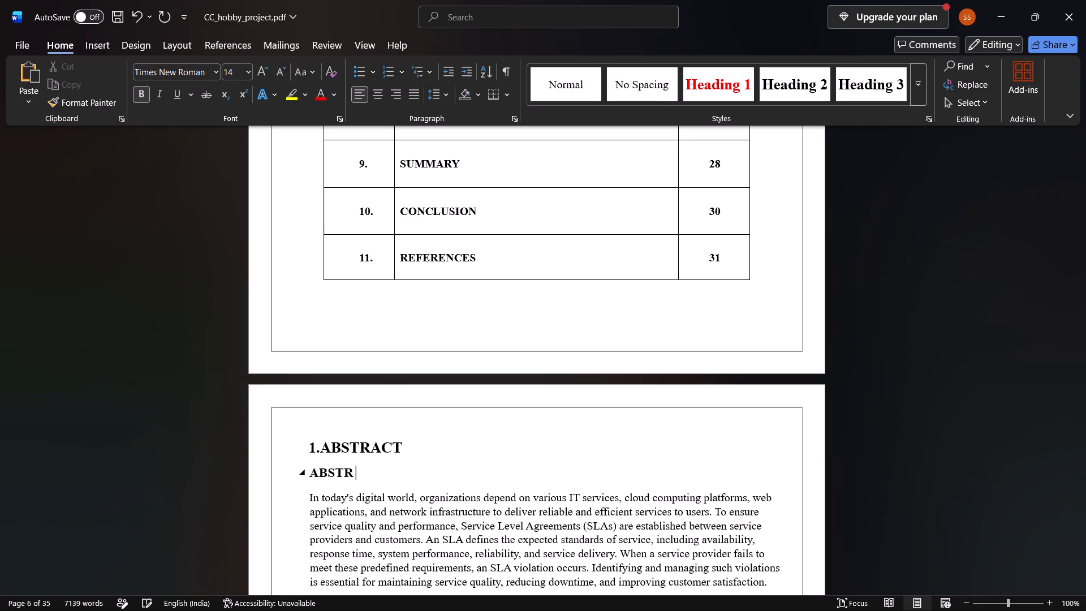
pyautogui.press('BackSpace')
pyautogui.press('BackSpace')
pyautogui.press('BackSpace')
pyautogui.press('BackSpace')
pyautogui.press('BackSpace')
pyautogui.press('BackSpace')
pyautogui.press('BackSpace')
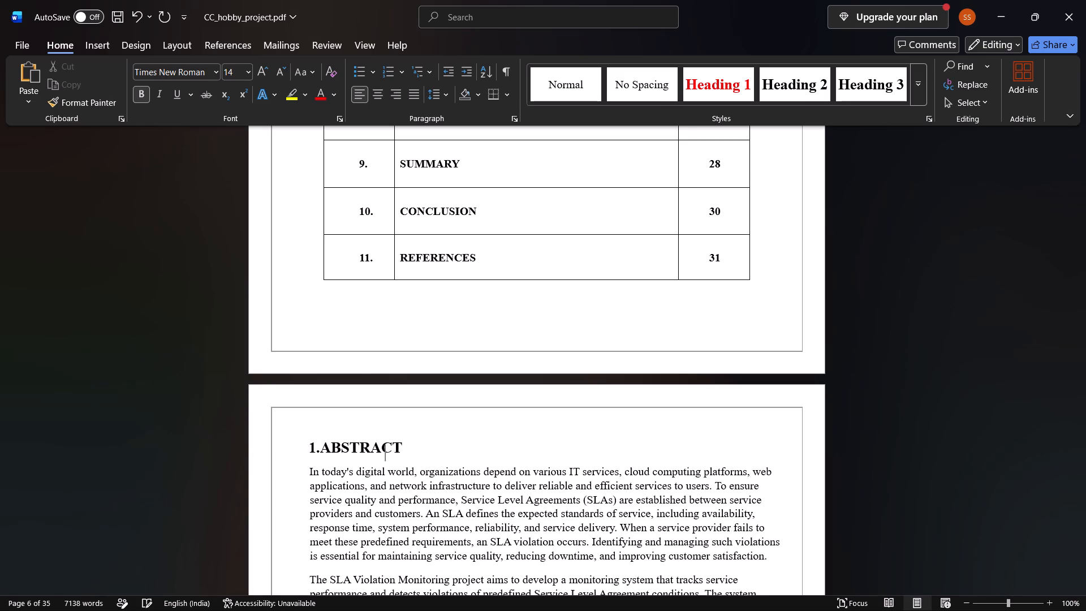
# Insert a blank line after the abstract's concluding paragraph, before the "2. INTRODUCTION" heading.
pyautogui.scroll(-3, 389, 451)
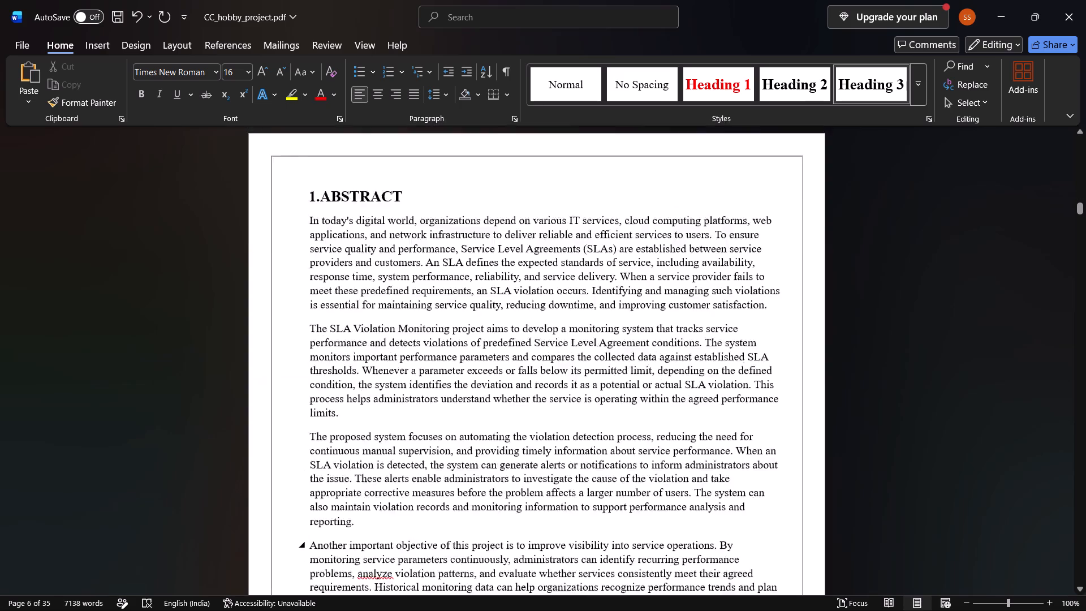
pyautogui.scroll(-1, 389, 451)
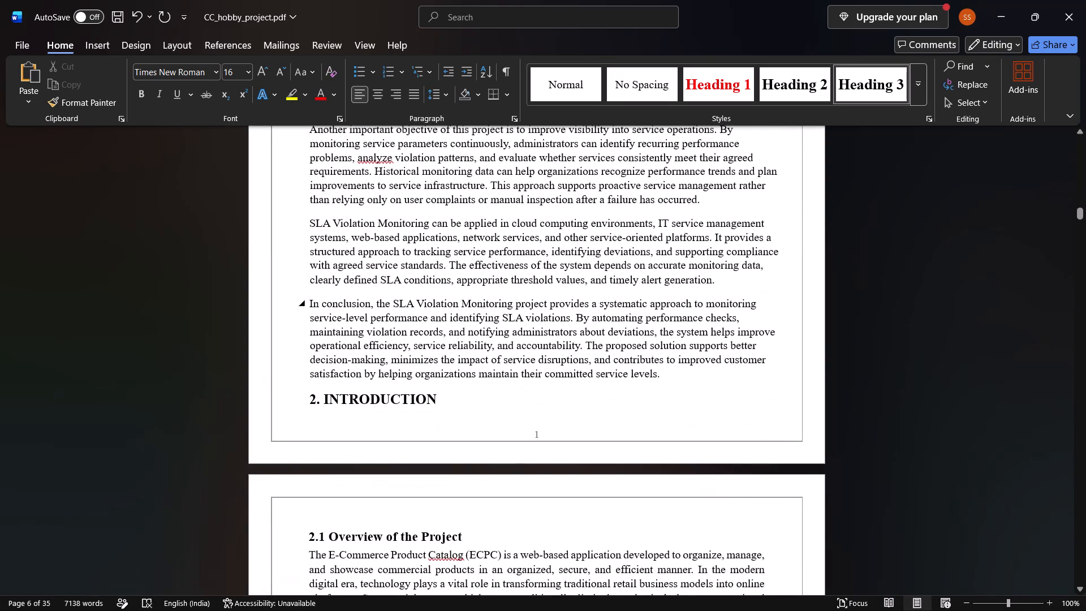
pyautogui.click(674, 375)
pyautogui.press('Return')
# Review the replaced abstract from the 1.ABSTRACT heading through its concluding paragraph.
pyautogui.scroll(3, 674, 375)
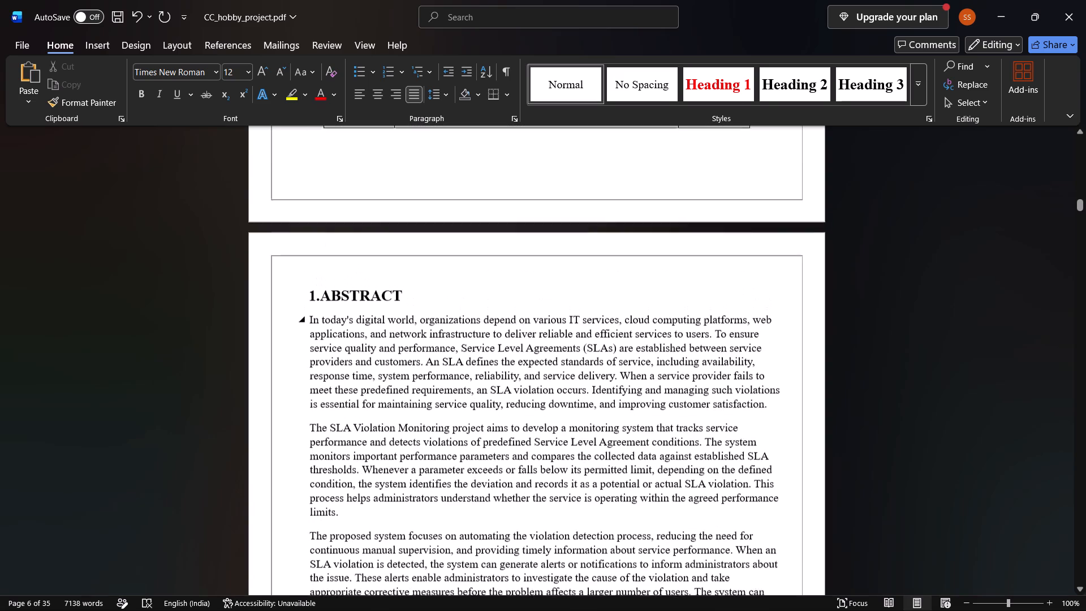
pyautogui.scroll(2, 674, 375)
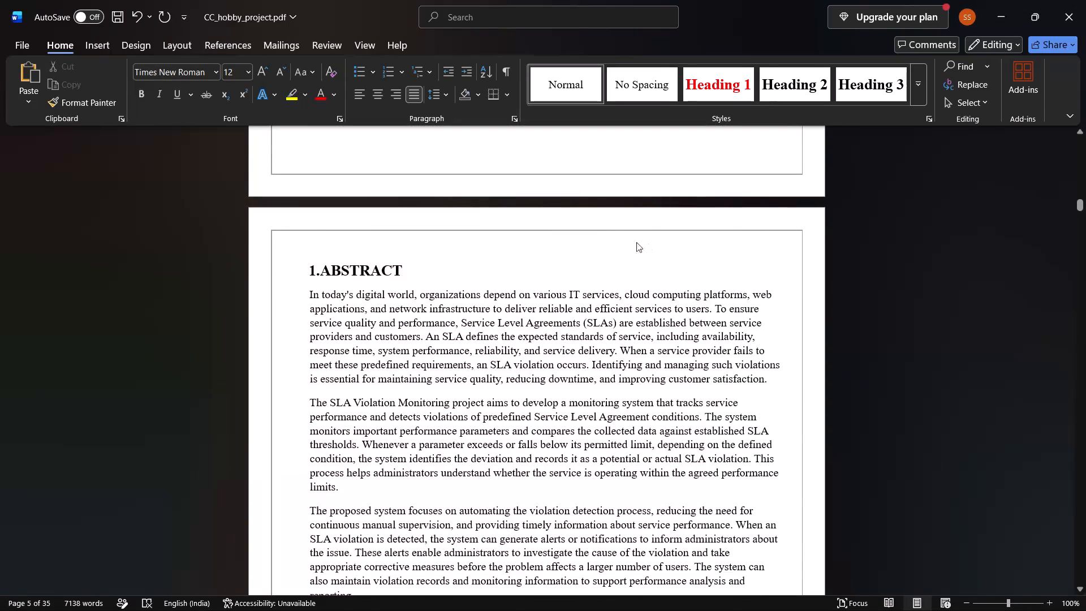
pyautogui.scroll(-1, 464, 269)
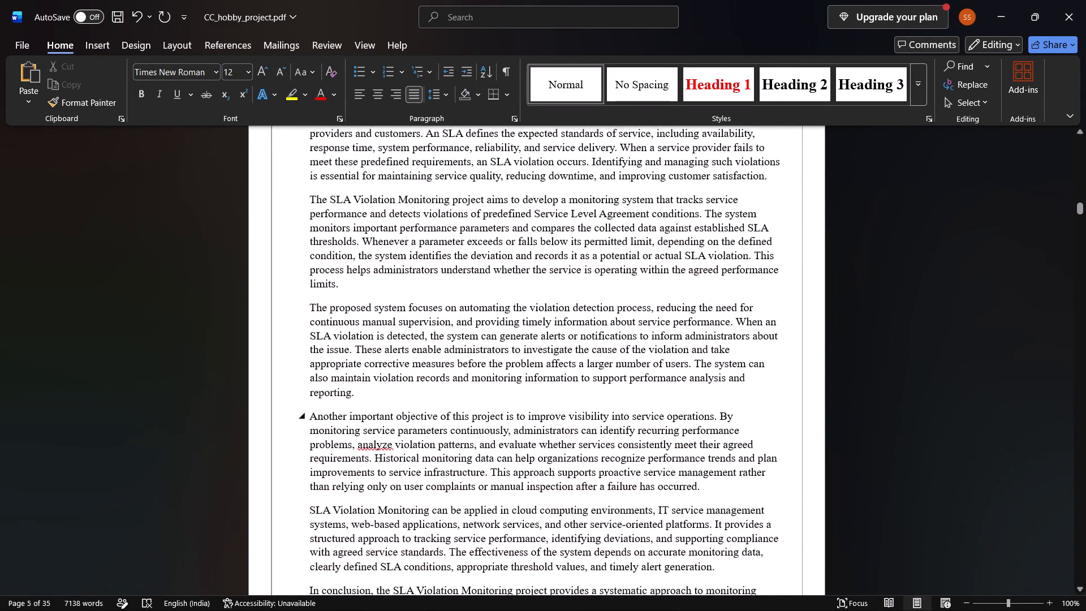
pyautogui.scroll(-1, 524, 412)
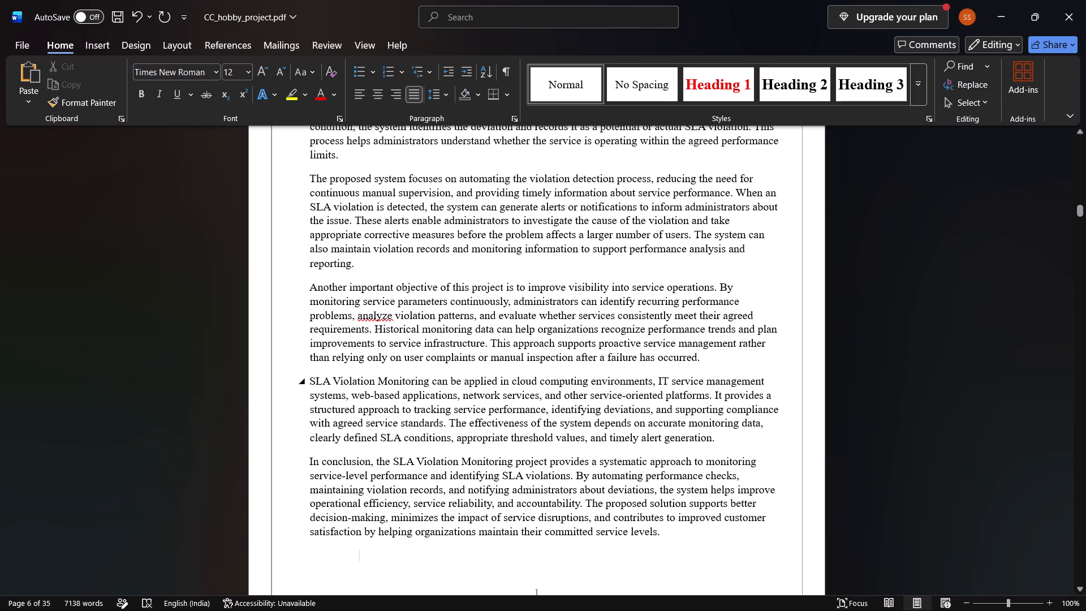
# Delete the sentence beginning "The effectiveness of the system depends on" from the abstract paragraph about where SLA Violation Monitoring can be applied.
pyautogui.moveTo(447, 421); pyautogui.dragTo(467, 425)
pyautogui.moveTo(467, 425); pyautogui.dragTo(699, 436)
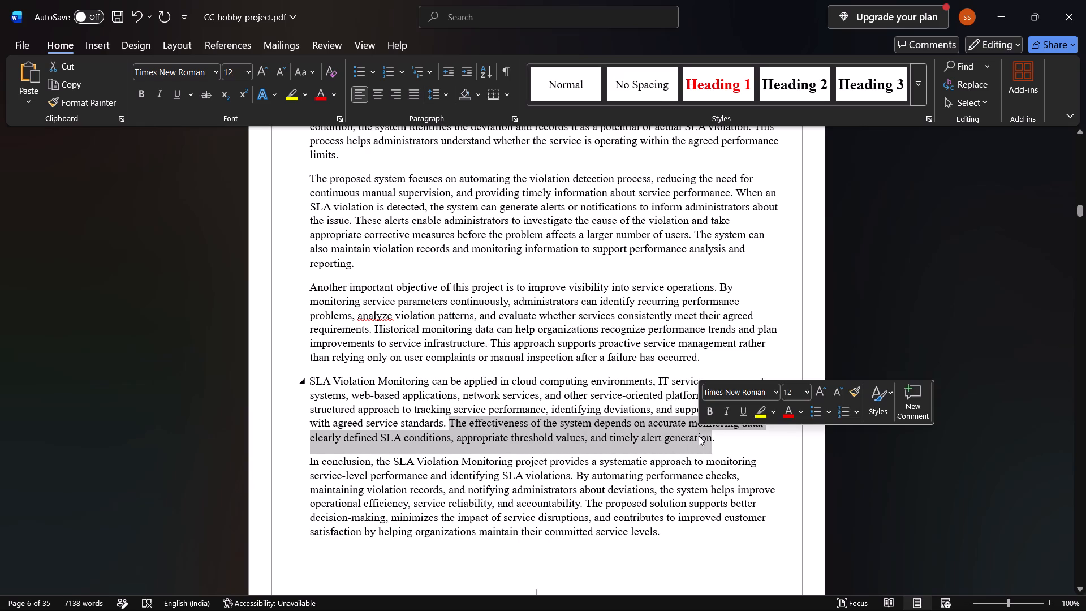
pyautogui.press('BackSpace')
# Insert a blank line between the "1.ABSTRACT" heading and the first abstract paragraph.
pyautogui.scroll(2, 699, 436)
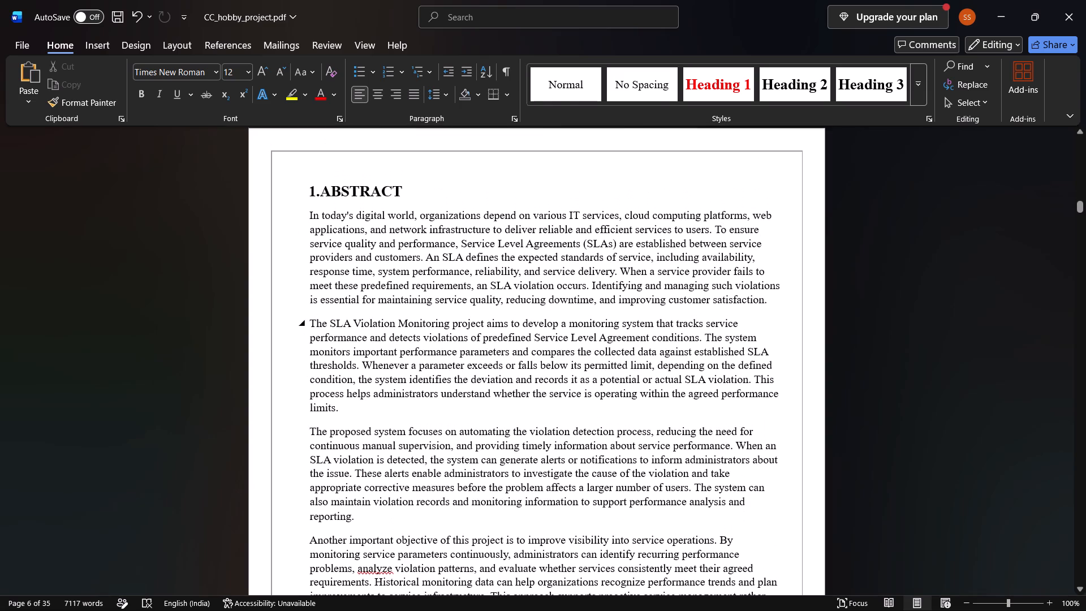
pyautogui.click(495, 190)
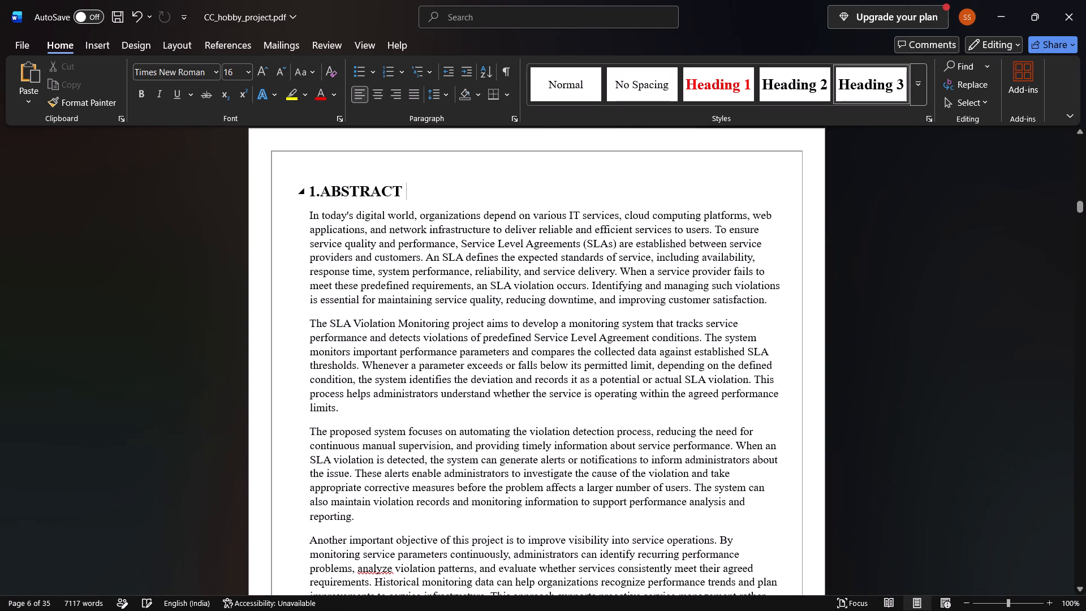
pyautogui.press('Return')
# Look through the old e-commerce text from "2. INTRODUCTION" and its subsections to "3.PROBLEM STATEMENT", and return to the start of the introduction.
pyautogui.scroll(-3, 495, 190)
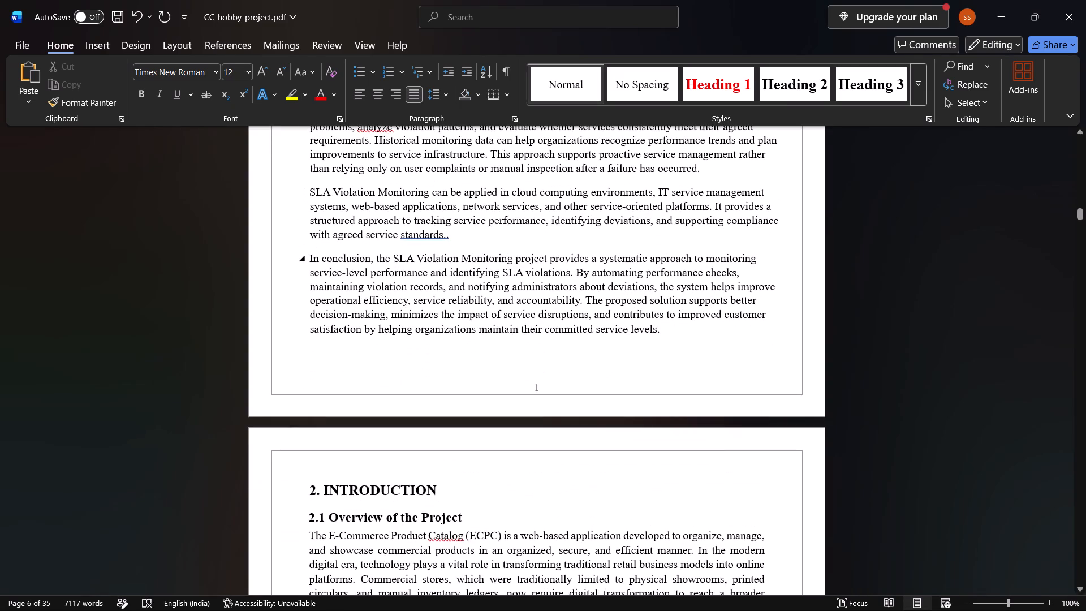
pyautogui.scroll(-1, 464, 305)
pyautogui.scroll(-4, 439, 351)
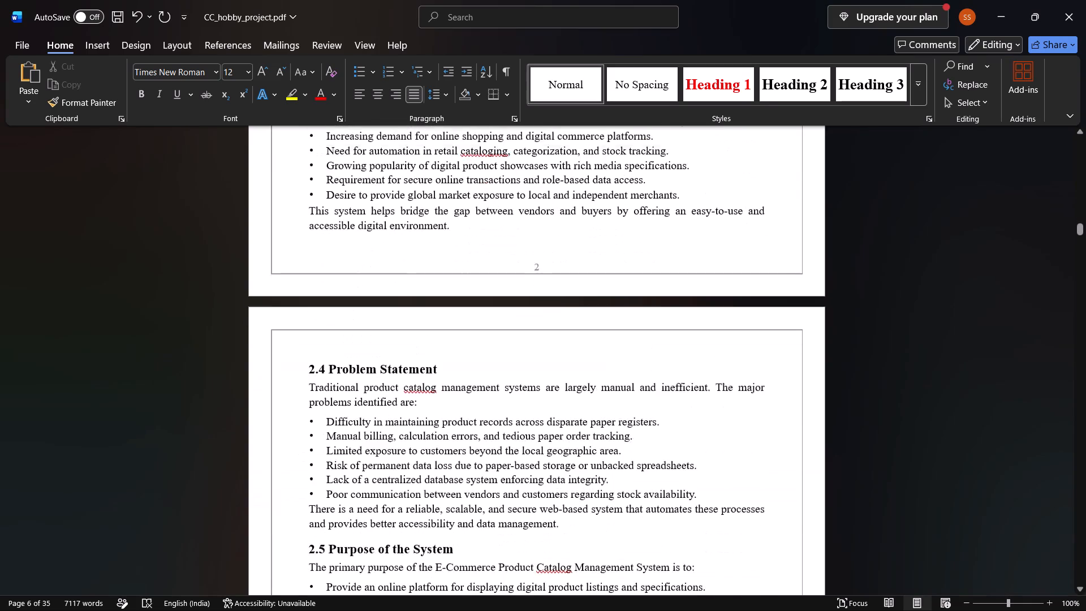
pyautogui.scroll(-2, 439, 351)
pyautogui.scroll(1, 439, 351)
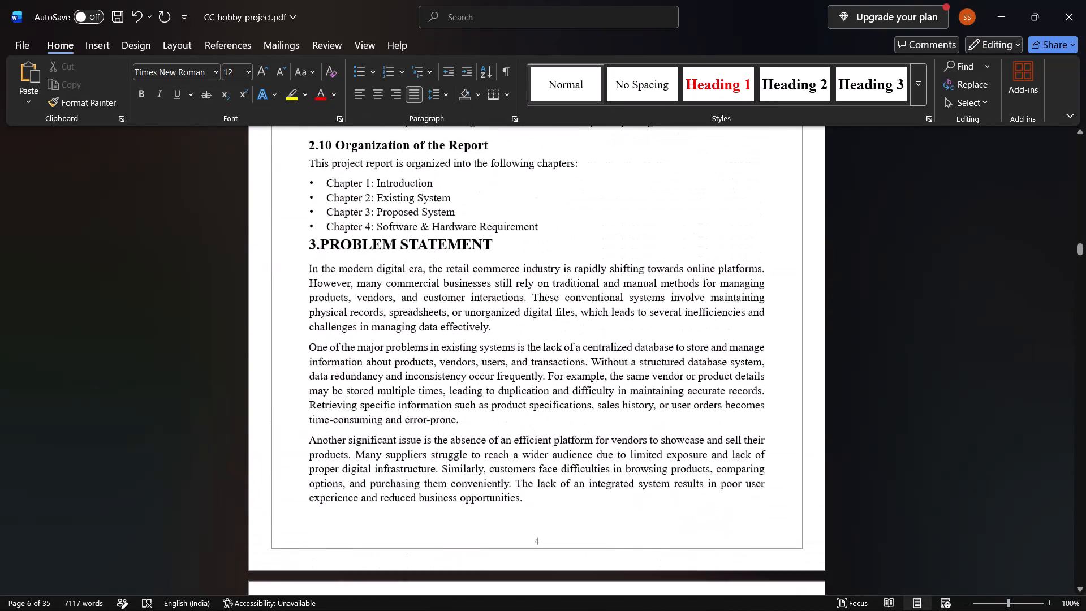
pyautogui.scroll(4, 439, 351)
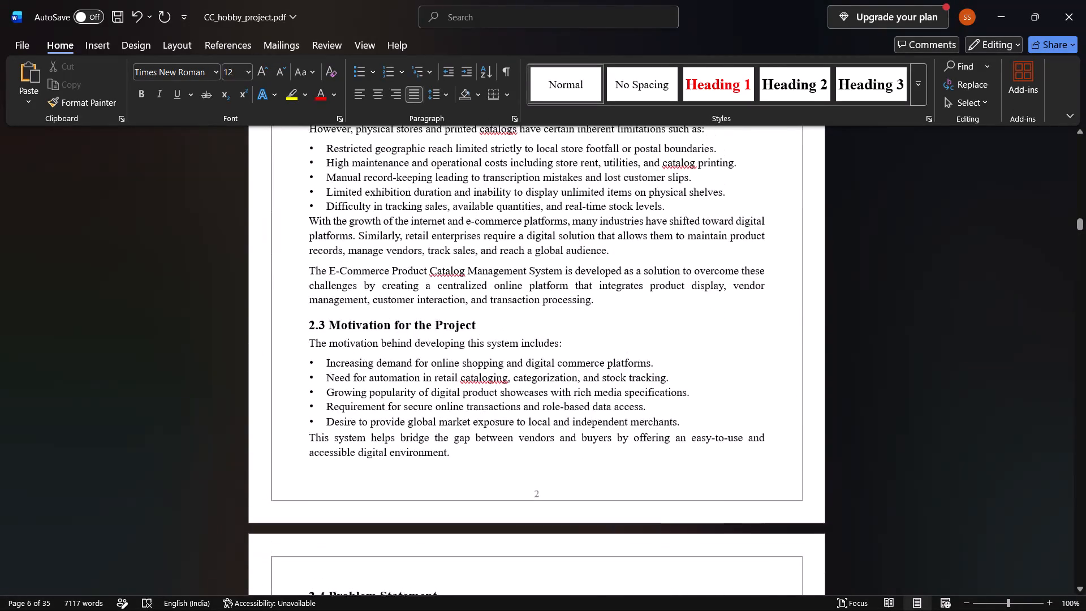
pyautogui.hotkey('alt', 'Tab')
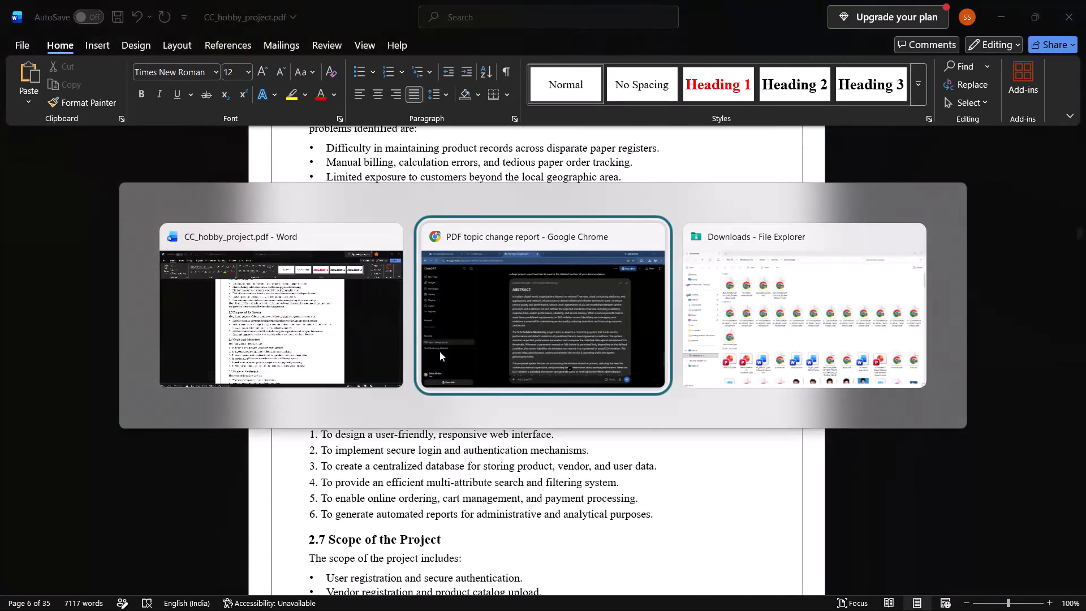
pyautogui.hotkey('alt', 'Tab')
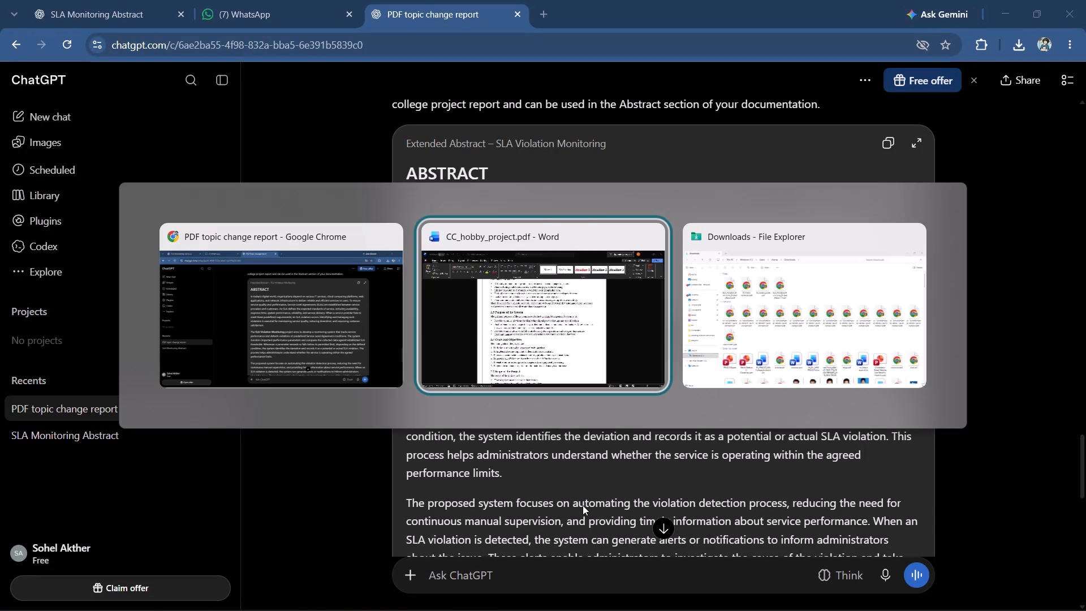
pyautogui.scroll(3, 675, 431)
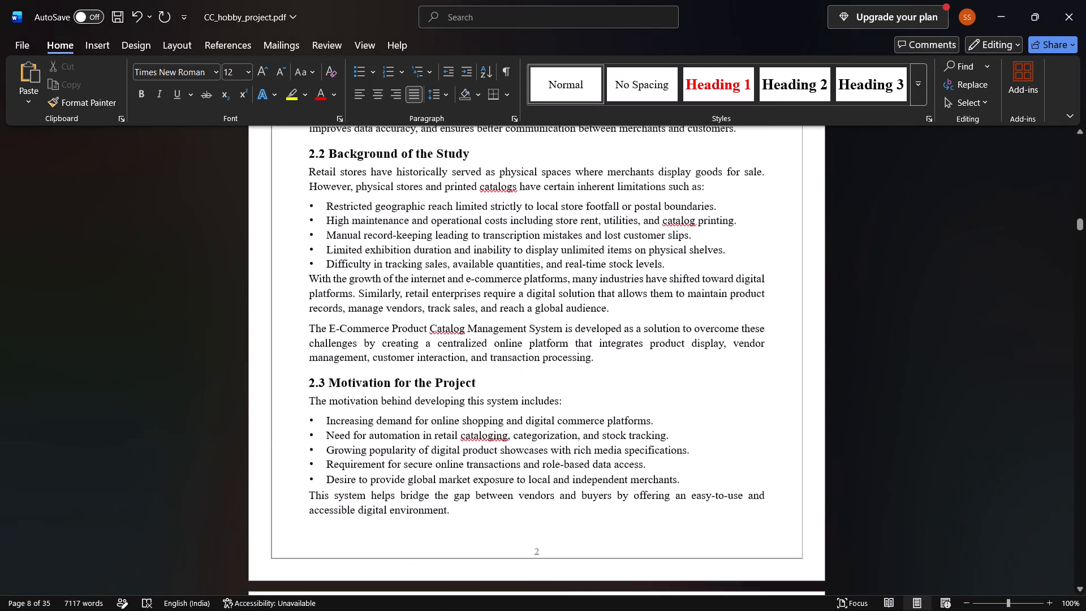
pyautogui.scroll(2, 675, 431)
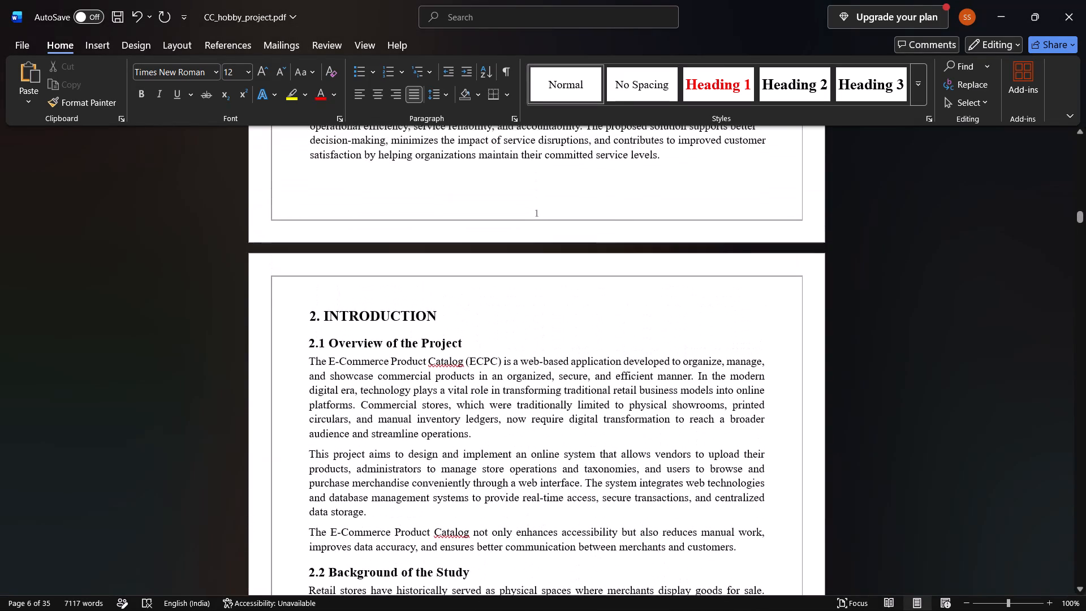
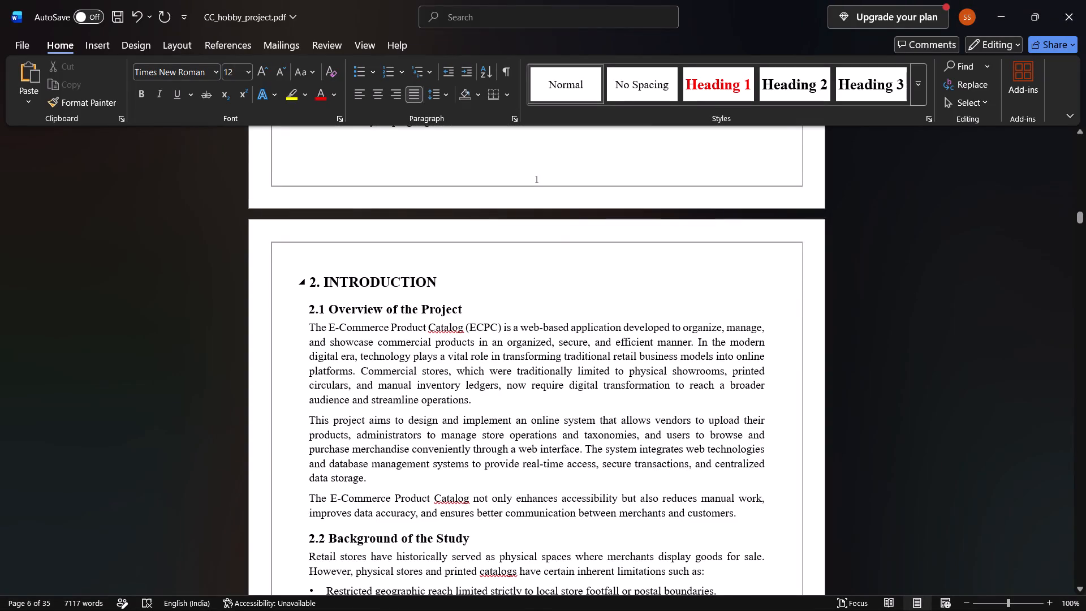
# Cut the old introduction text from "2.1 Overview of the Project" through the "Chapter 4: Software & Hardware Requirement" bullet.
pyautogui.scroll(-1, 464, 319)
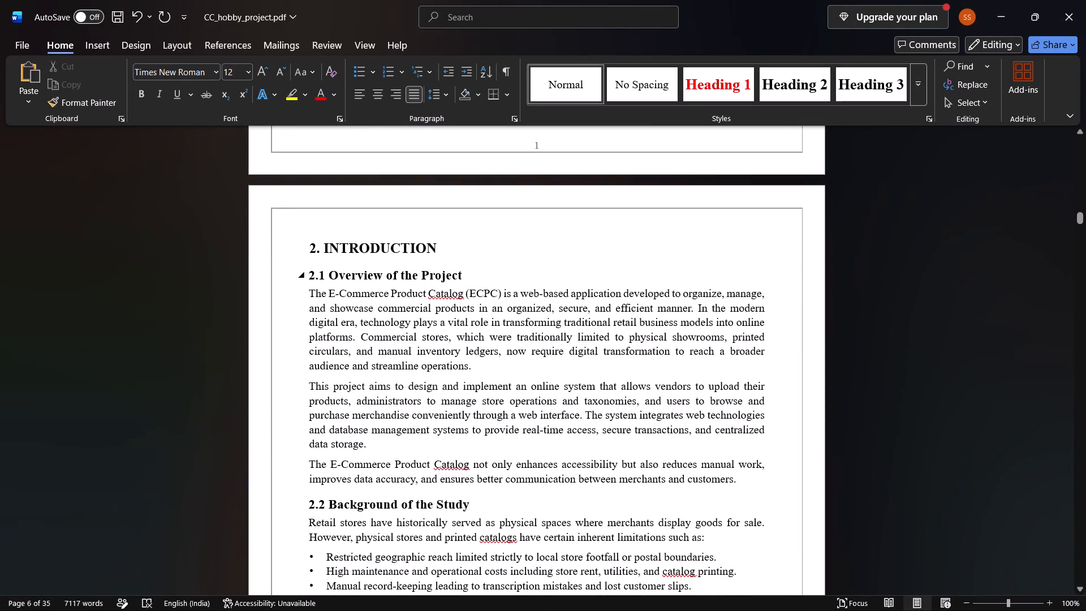
pyautogui.click(311, 275)
pyautogui.moveTo(312, 275); pyautogui.dragTo(385, 599)
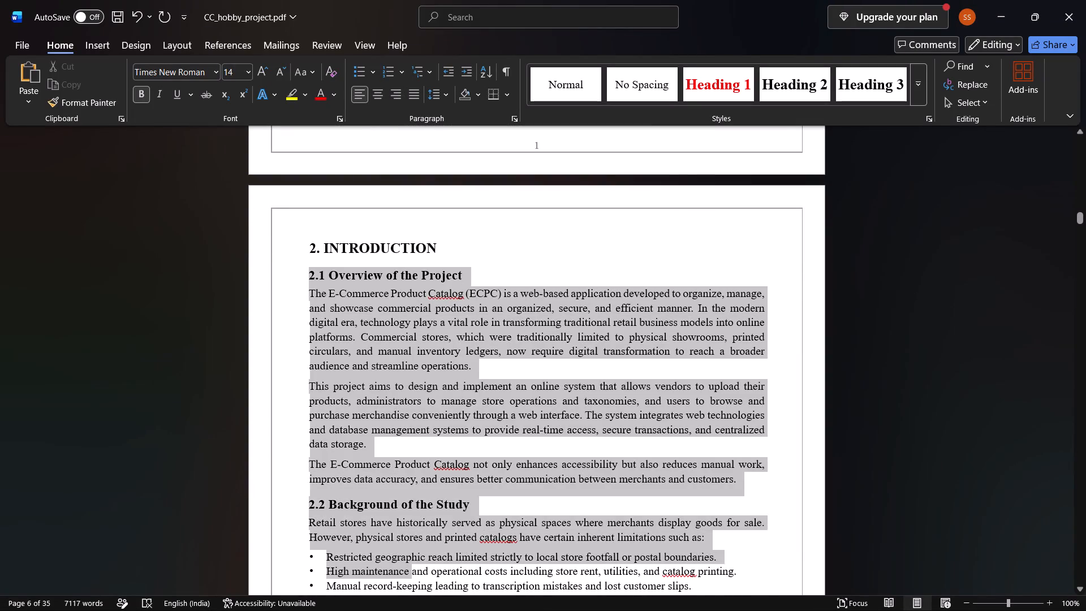
pyautogui.moveTo(385, 599); pyautogui.dragTo(388, 609)
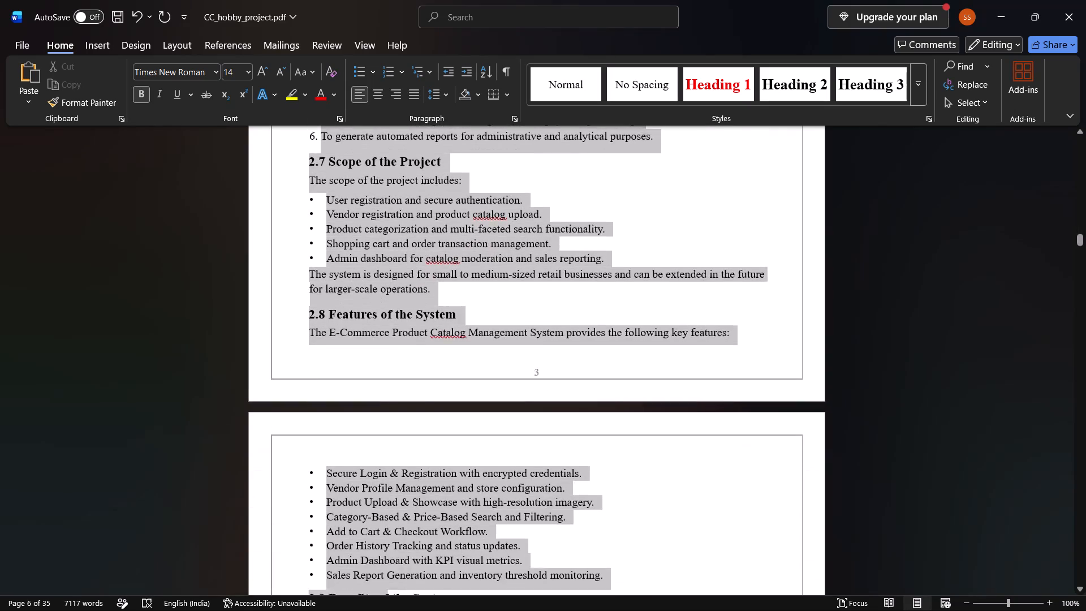
pyautogui.moveTo(388, 609); pyautogui.dragTo(510, 346)
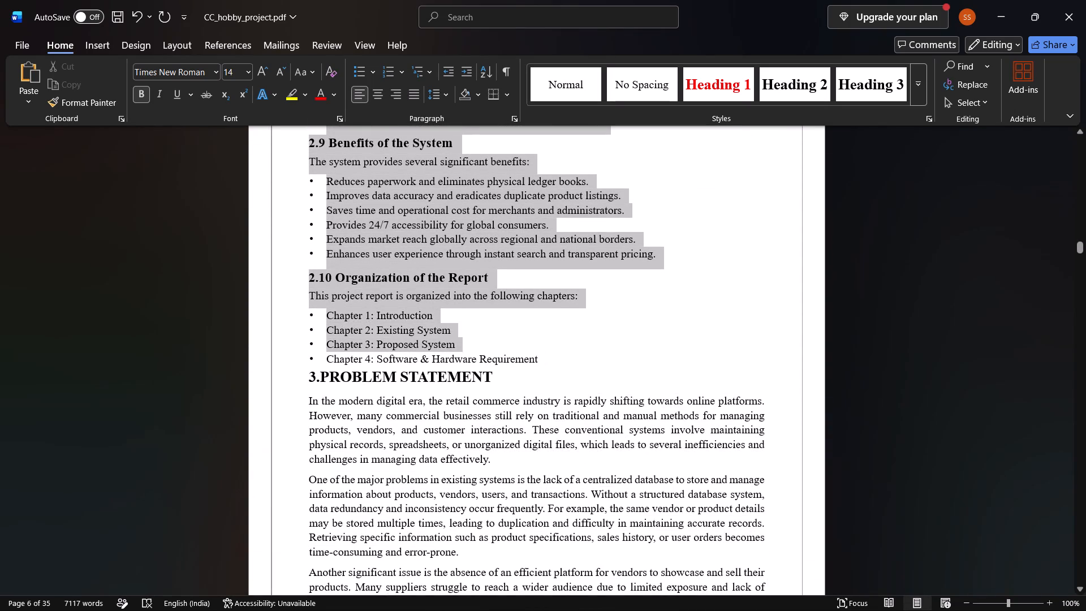
pyautogui.moveTo(510, 346); pyautogui.dragTo(555, 355)
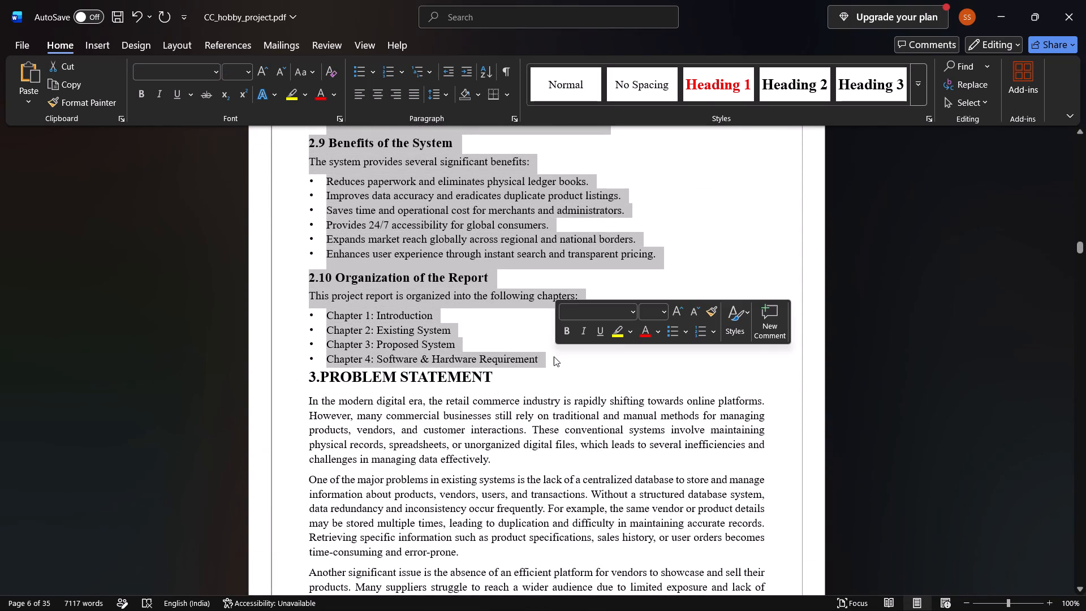
pyautogui.hotkey('ctrl', 'x')
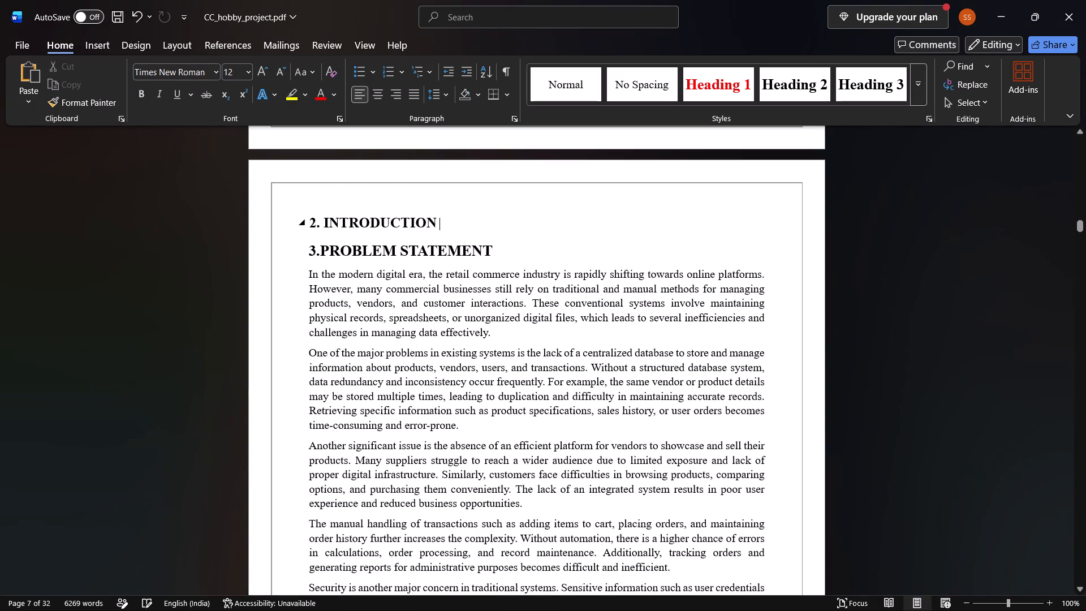
pyautogui.press('Return')
pyautogui.press('Return')
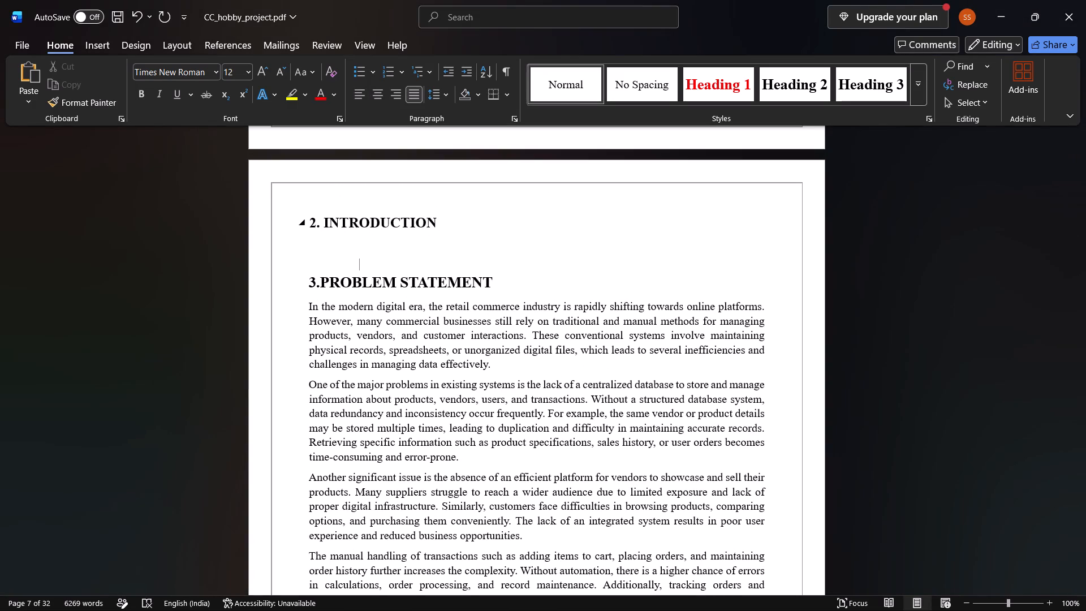
pyautogui.hotkey('ctrl', 'v')
# Look back through the pasted SLA introduction from section 2.9 up to the "2. INTRODUCTION" heading.
pyautogui.scroll(5, 459, 371)
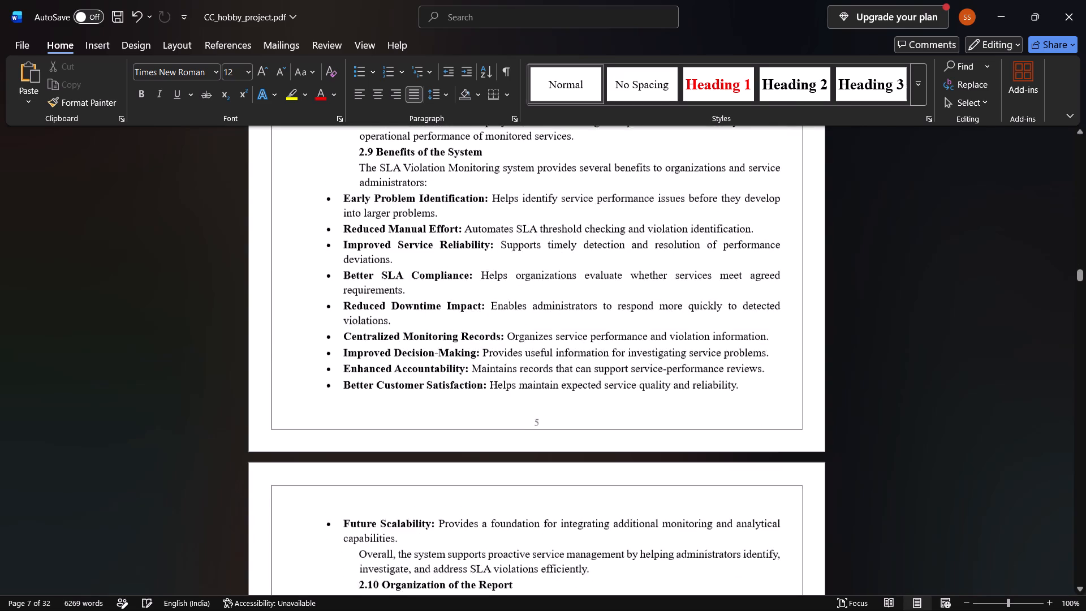
pyautogui.scroll(15, 459, 371)
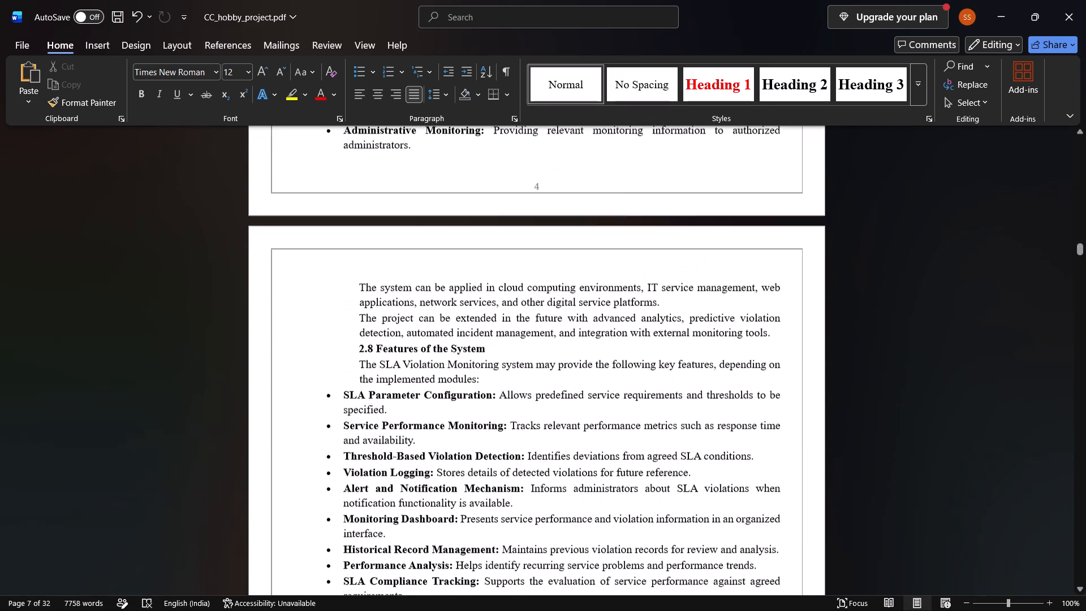
pyautogui.scroll(20, 458, 371)
pyautogui.scroll(6, 458, 371)
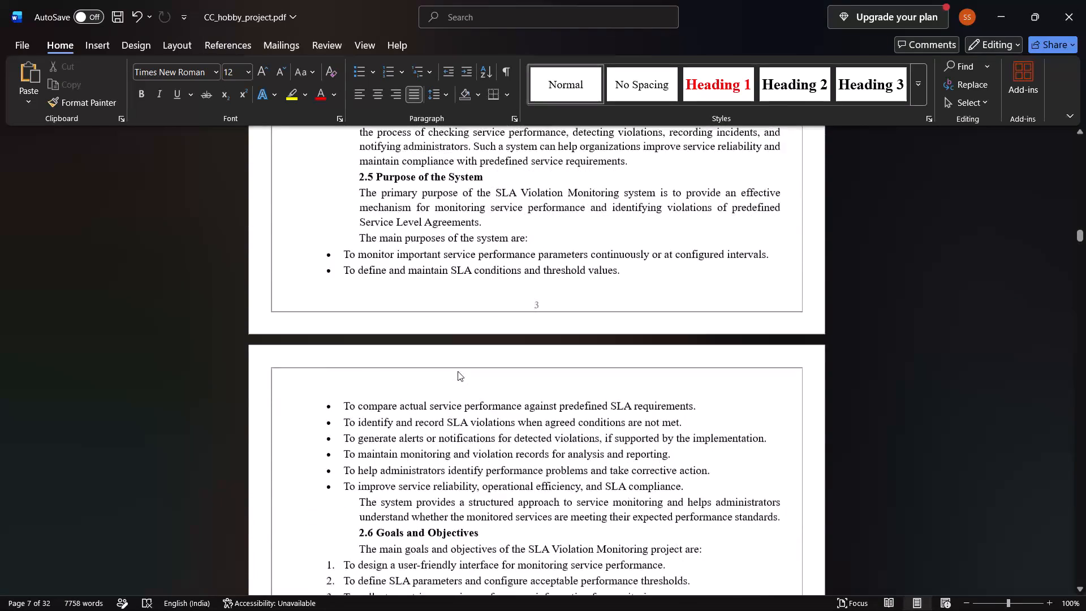
pyautogui.scroll(18, 458, 371)
pyautogui.scroll(5, 458, 371)
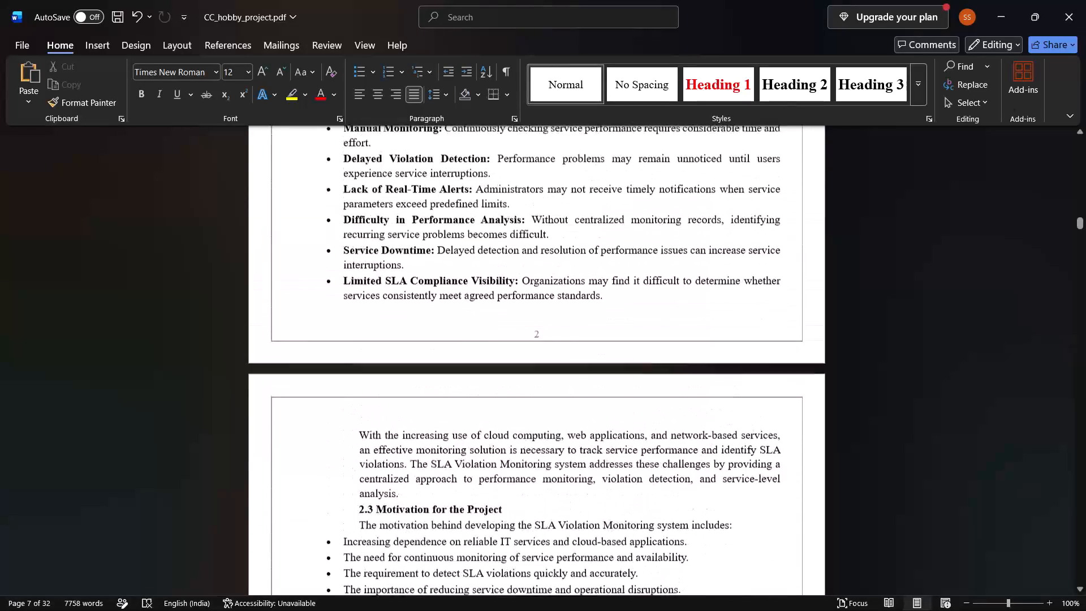
pyautogui.scroll(18, 458, 371)
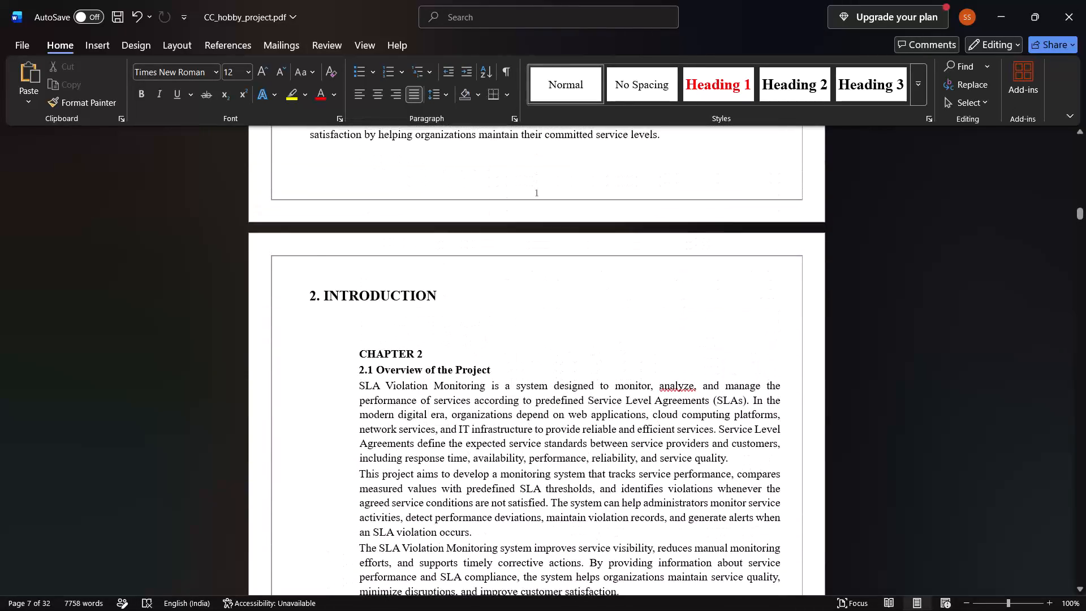
# Delete the "CHAPTER 2" line above "2.1 Overview of the Project".
pyautogui.click(358, 356)
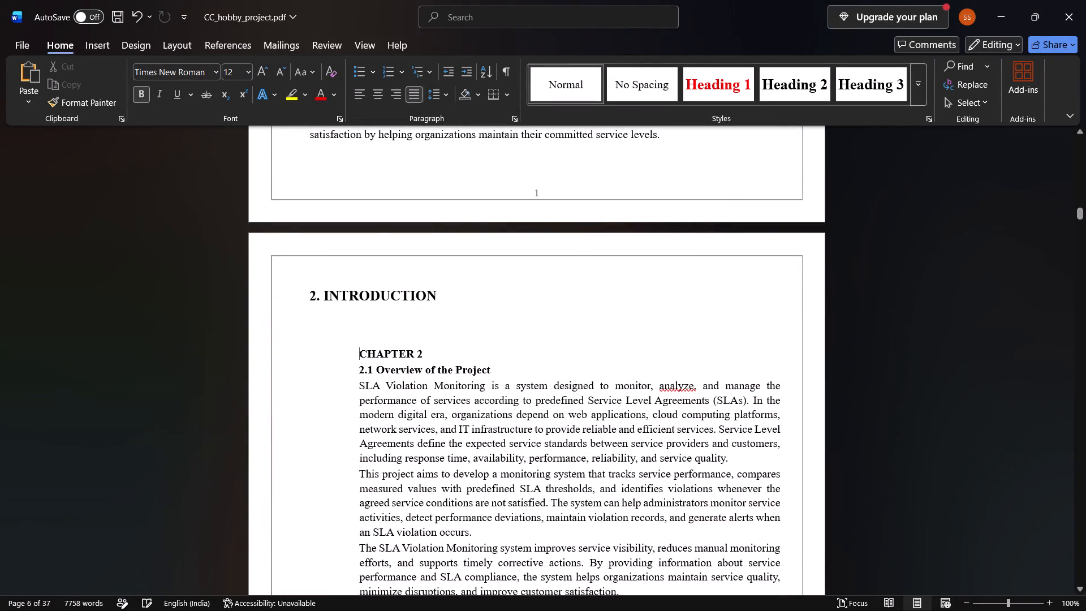
pyautogui.moveTo(433, 352); pyautogui.dragTo(381, 362)
pyautogui.press('BackSpace')
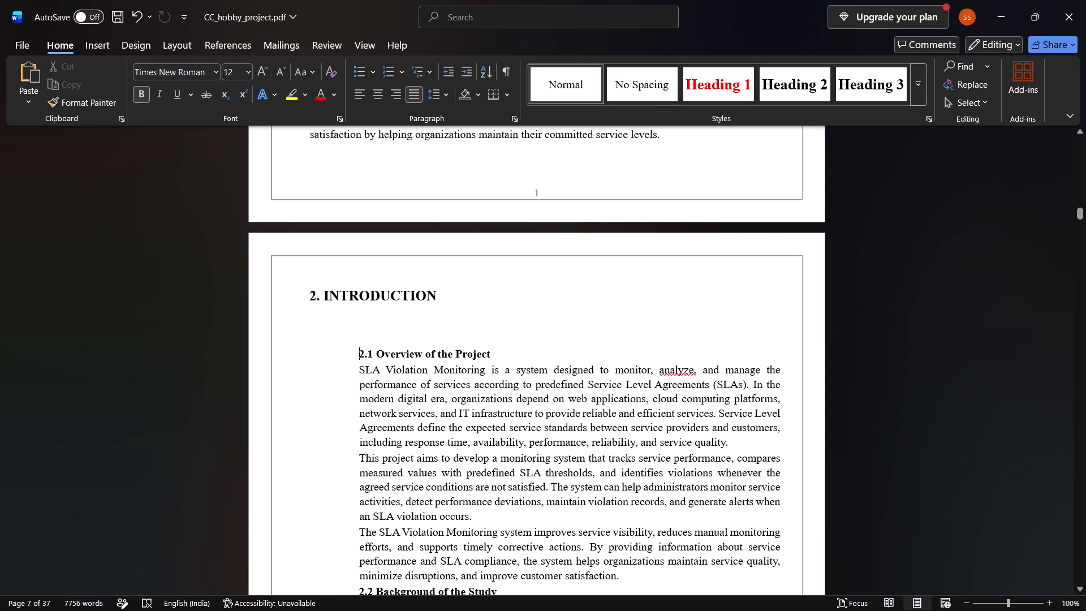
# Remove the left indent from the "2.1 Overview of the Project" heading.
pyautogui.press('BackSpace')
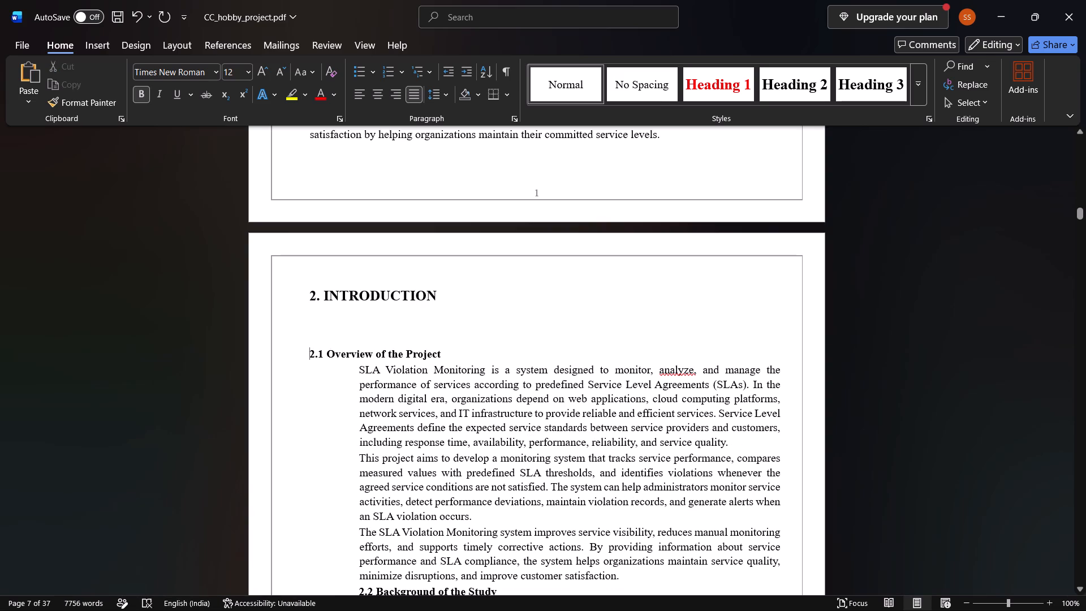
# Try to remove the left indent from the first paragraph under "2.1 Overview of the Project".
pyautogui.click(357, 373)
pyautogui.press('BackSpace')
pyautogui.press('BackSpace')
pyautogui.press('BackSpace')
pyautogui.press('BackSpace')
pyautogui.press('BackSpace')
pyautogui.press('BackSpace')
# Set the left indent to 0 for the text from the first 2.1 paragraph through the "Limited SLA Compliance Visibility" bullet.
pyautogui.scroll(-5, 357, 376)
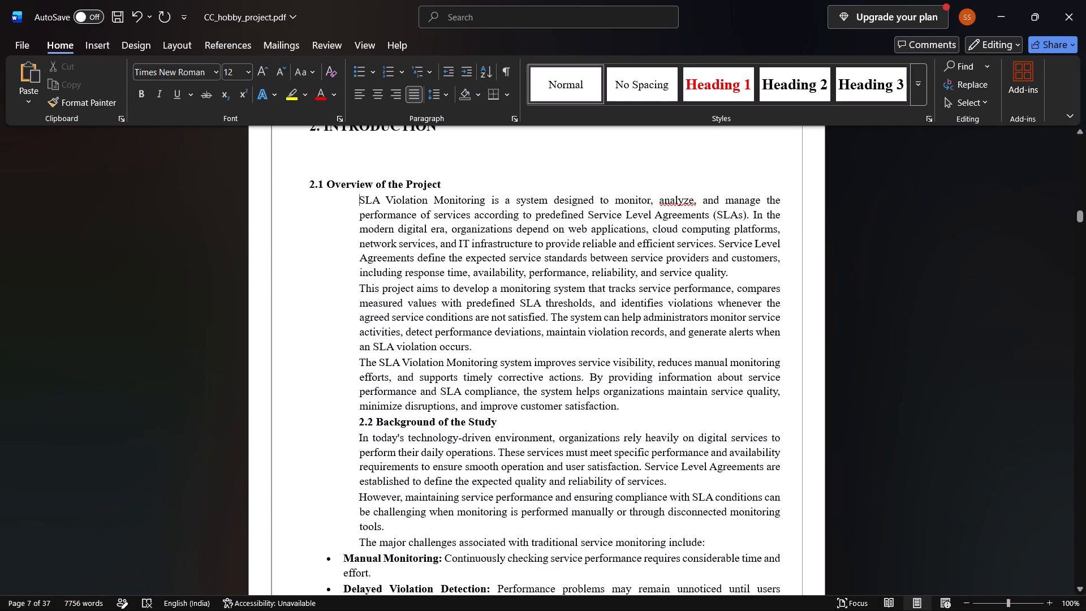
pyautogui.moveTo(358, 201); pyautogui.dragTo(458, 527)
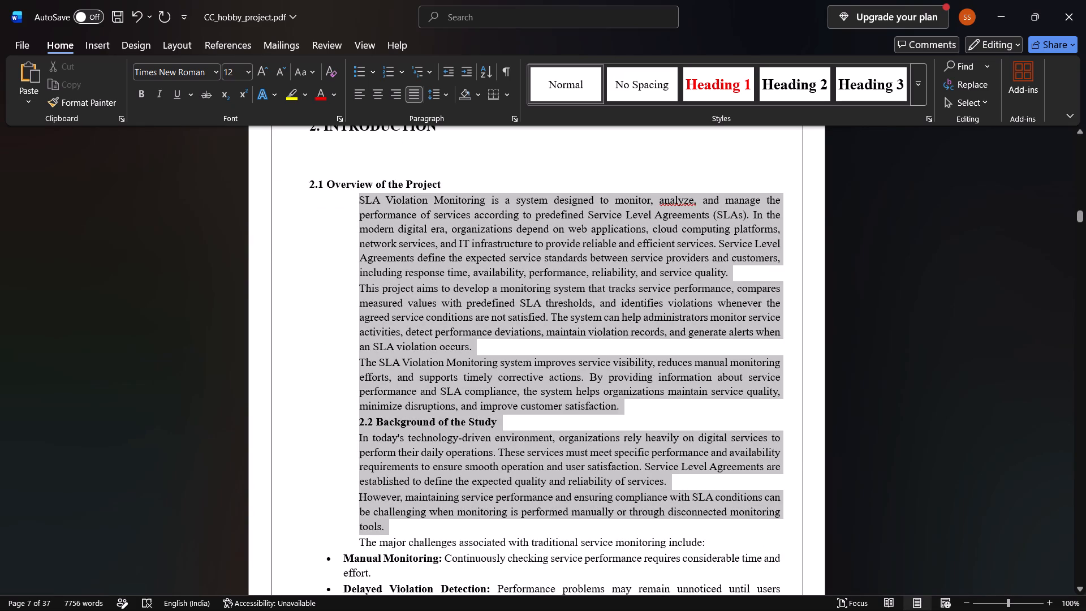
pyautogui.moveTo(458, 527); pyautogui.dragTo(660, 532)
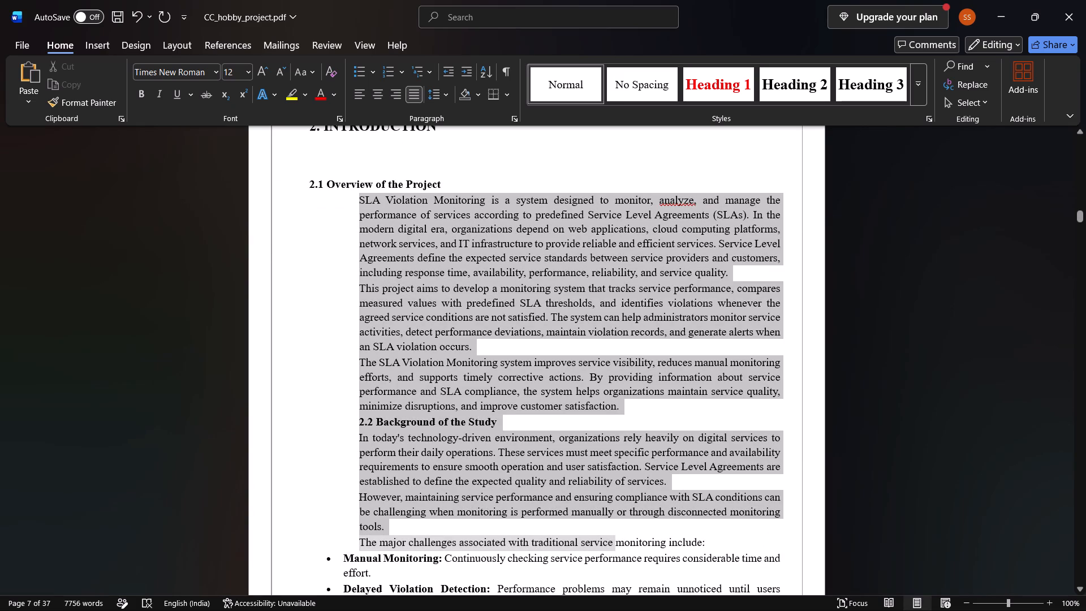
pyautogui.moveTo(660, 532); pyautogui.dragTo(740, 610)
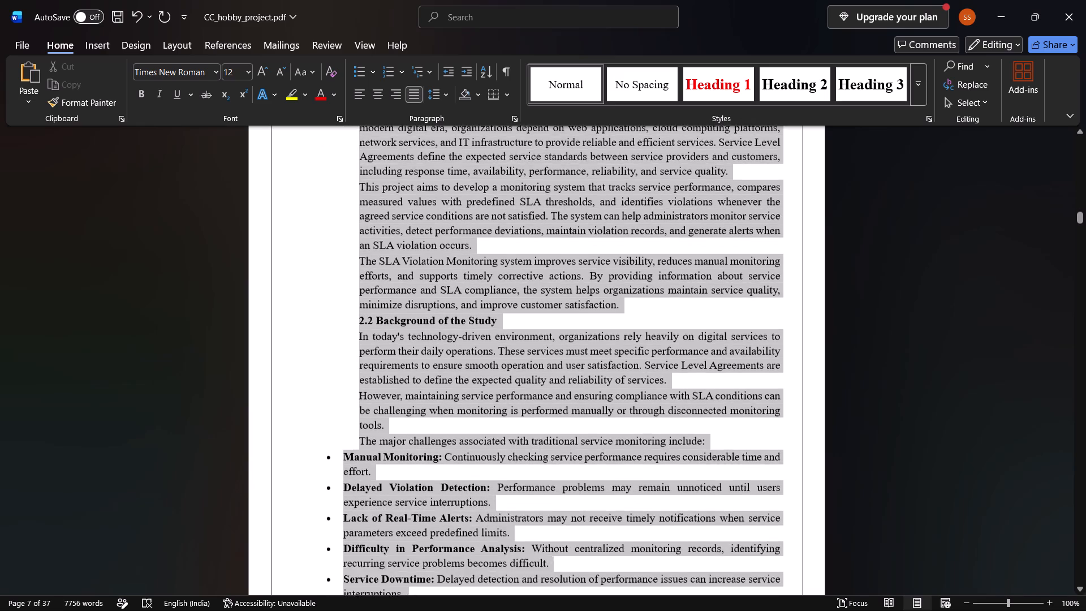
pyautogui.moveTo(740, 610); pyautogui.dragTo(614, 416)
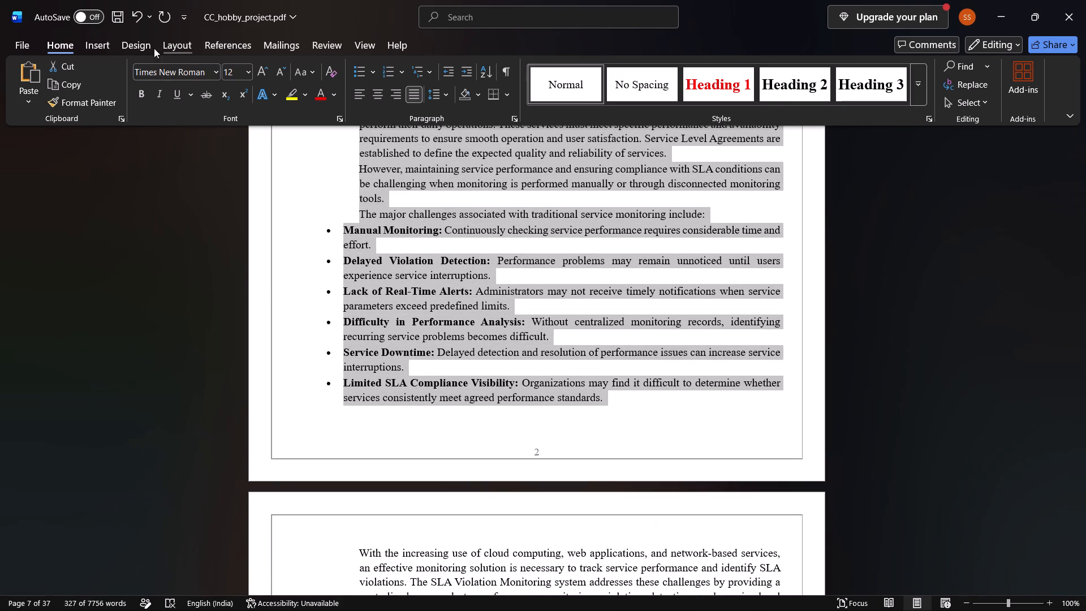
pyautogui.click(148, 45)
pyautogui.click(187, 42)
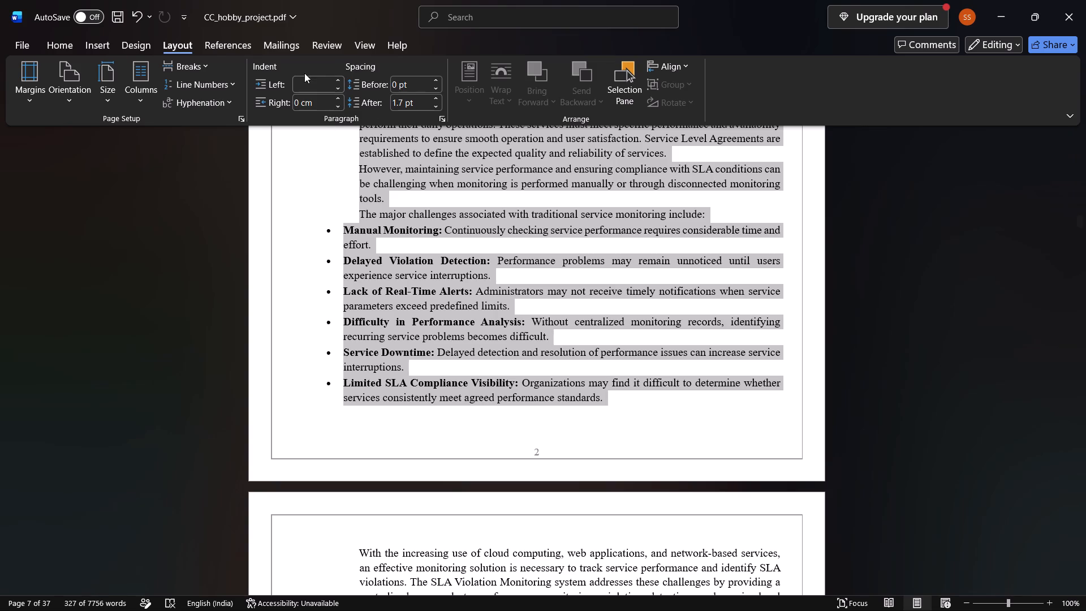
pyautogui.click(316, 83)
pyautogui.press('0')
pyautogui.press('Return')
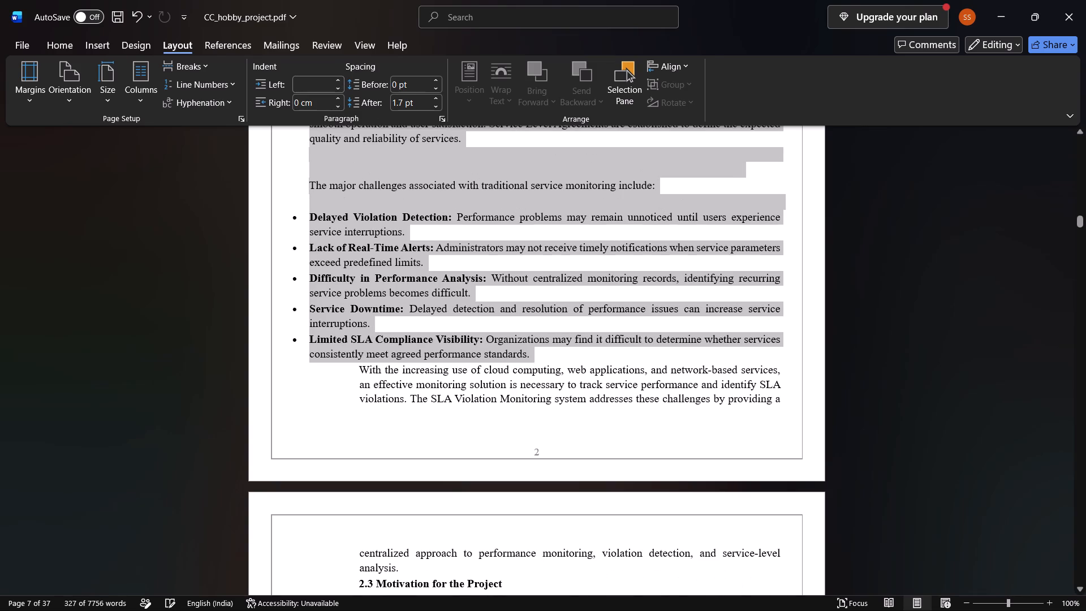
# Review the alignment of the introduction's opening text against the page before it.
pyautogui.scroll(11, 483, 373)
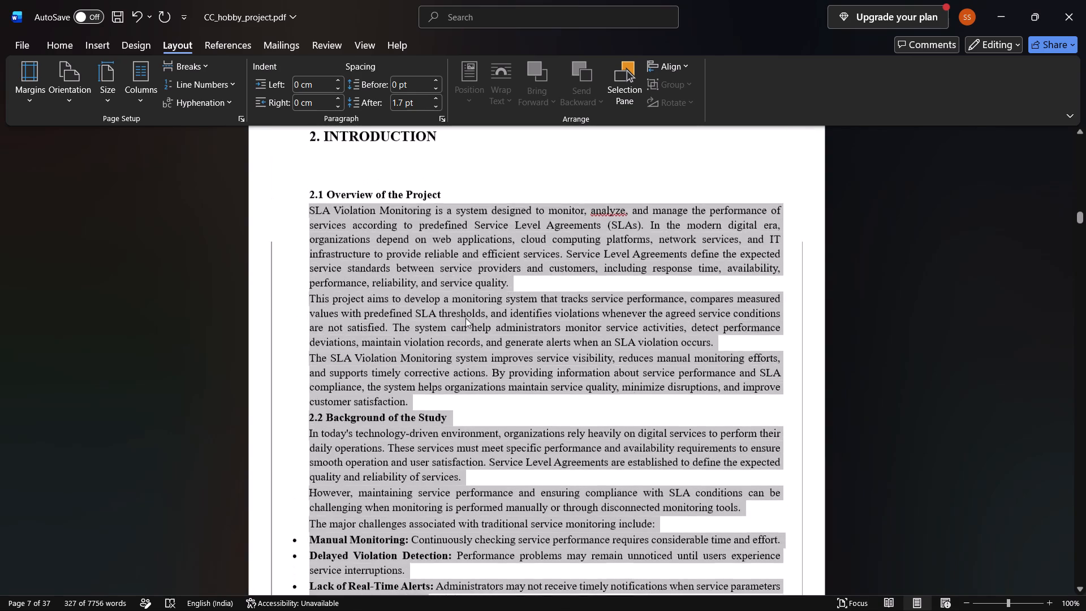
pyautogui.scroll(11, 466, 318)
pyautogui.scroll(-4, 469, 303)
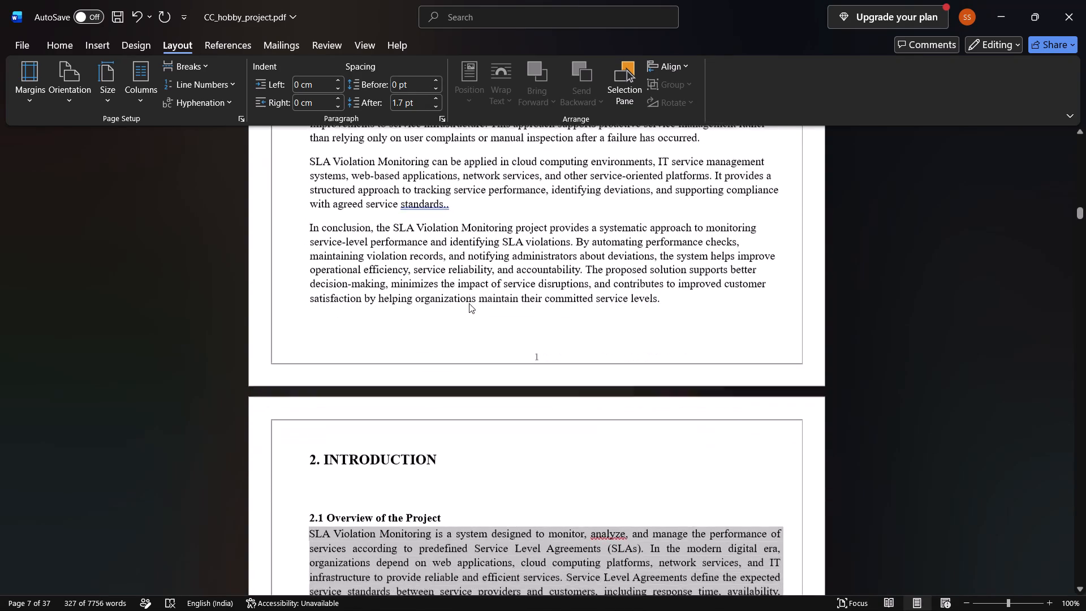
pyautogui.scroll(-2, 469, 303)
pyautogui.click(575, 363)
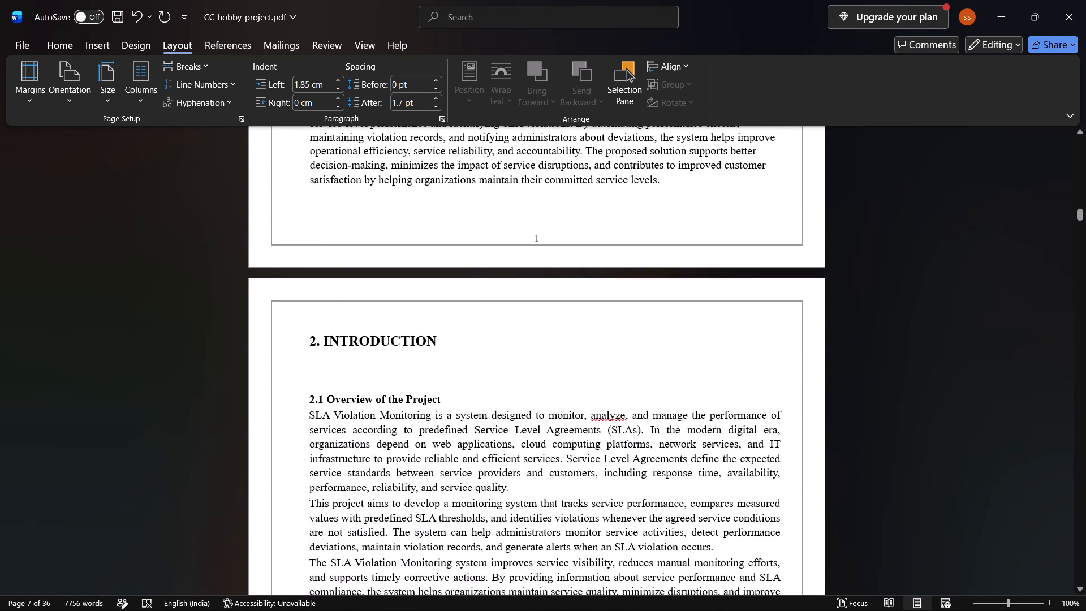
pyautogui.scroll(6, 557, 372)
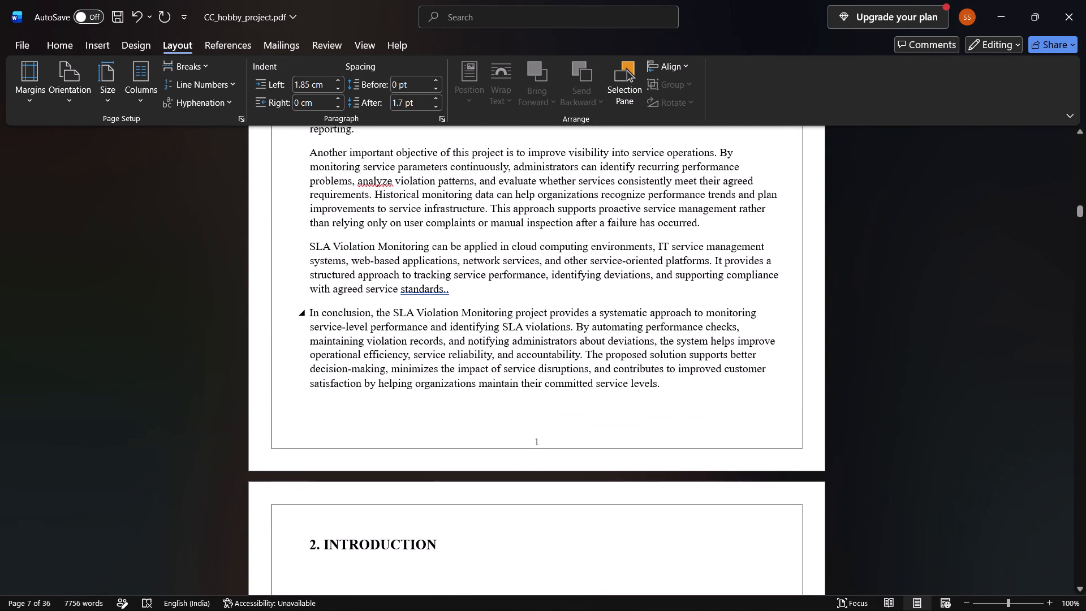
pyautogui.scroll(-5, 555, 361)
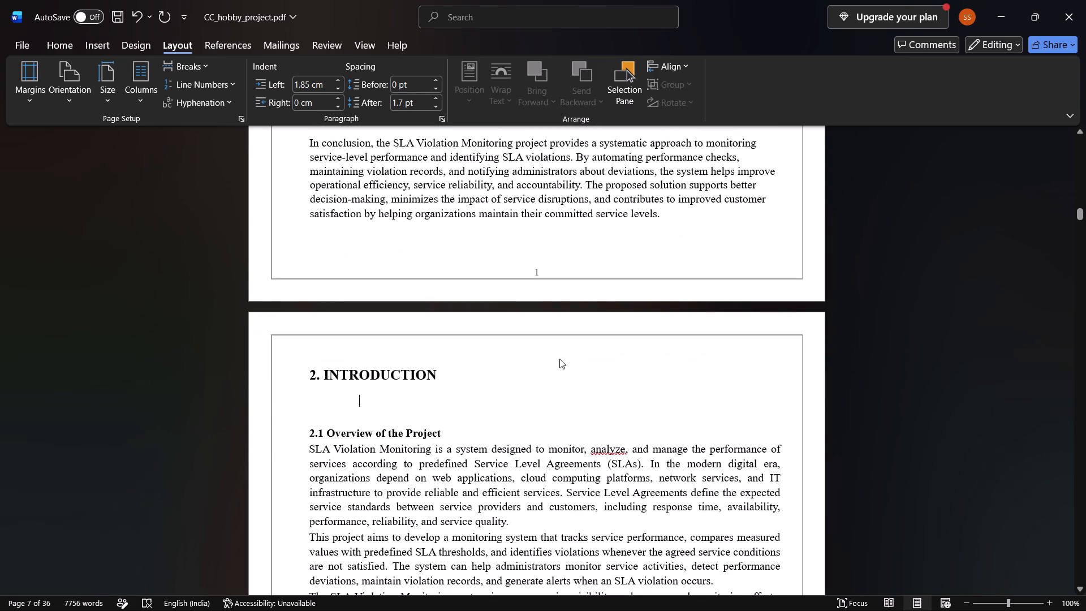
# Insert a blank line above the "2.2 Background of the Study" heading.
pyautogui.scroll(-10, 559, 359)
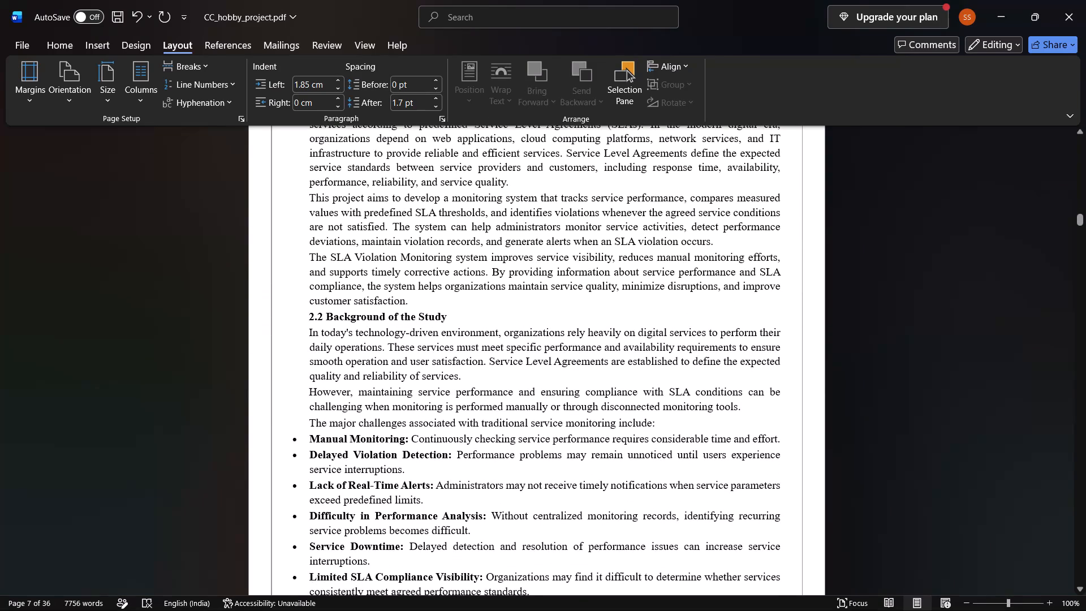
pyautogui.click(428, 298)
pyautogui.press('Return')
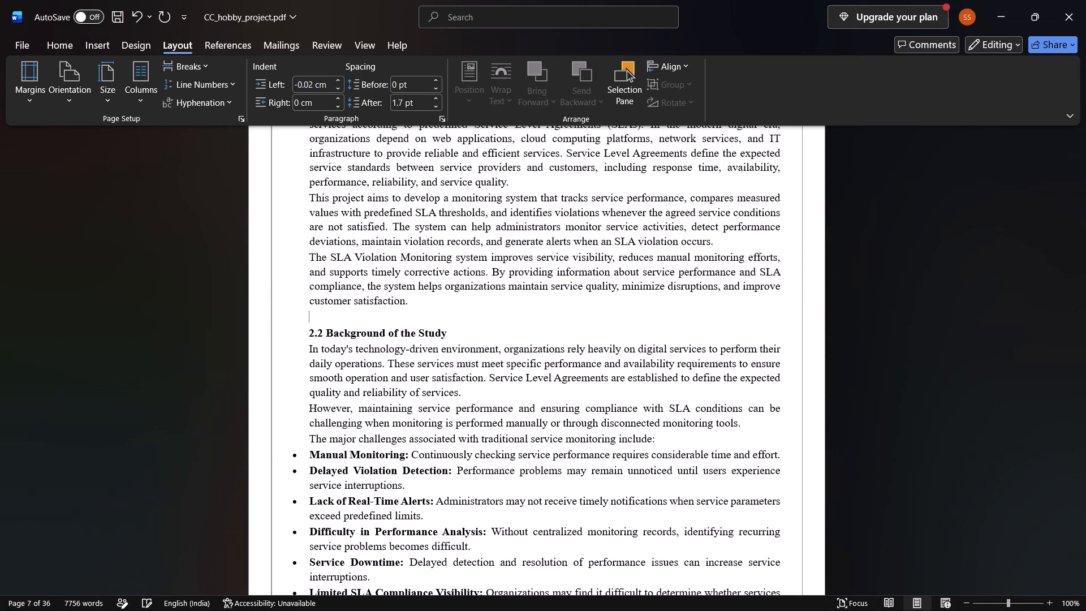
# Delete the paragraph beginning "With the increasing use of cloud computing" above the "2.3 Motivation for the Project" heading.
pyautogui.scroll(-10, 438, 334)
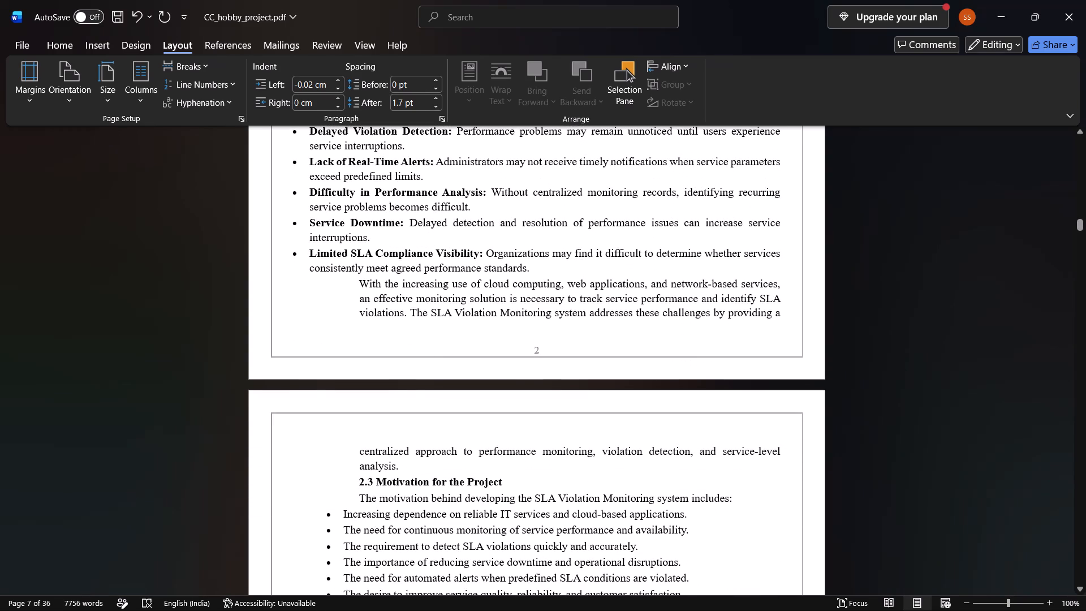
pyautogui.moveTo(348, 284); pyautogui.dragTo(361, 294)
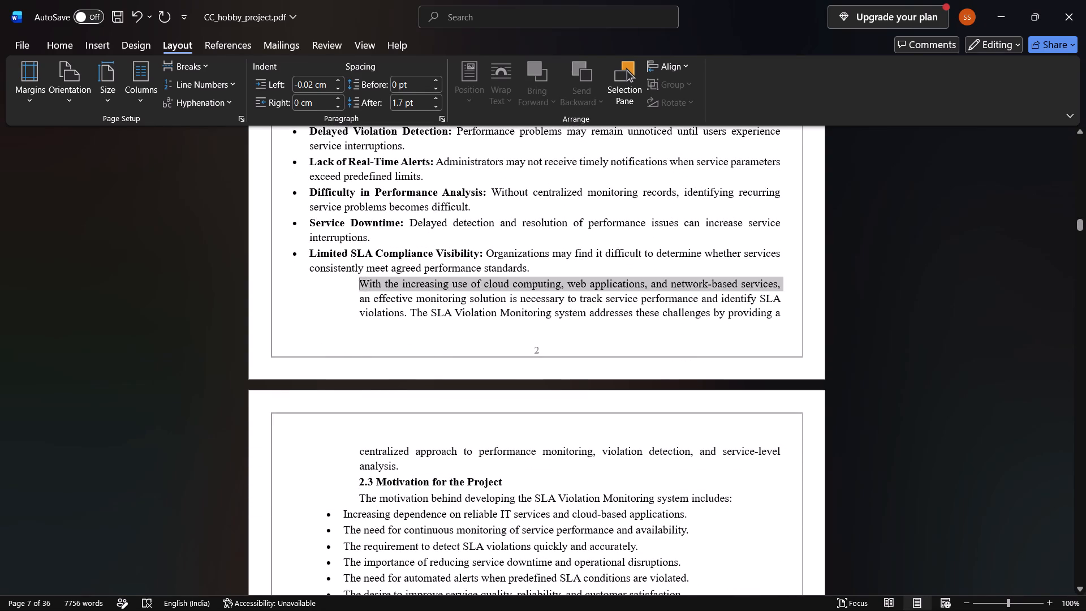
pyautogui.moveTo(361, 294); pyautogui.dragTo(420, 466)
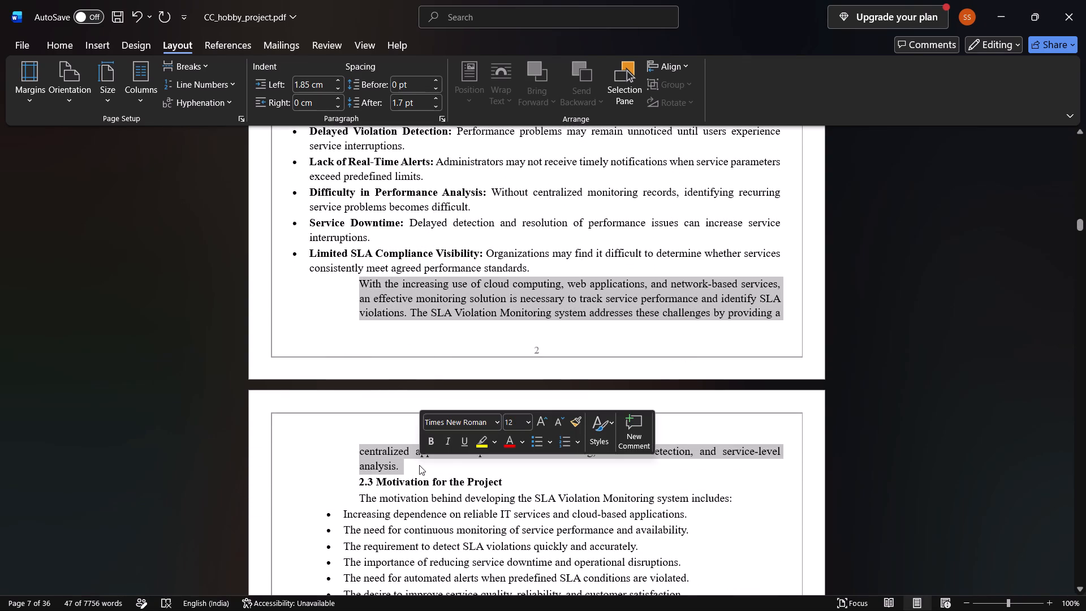
pyautogui.press('BackSpace')
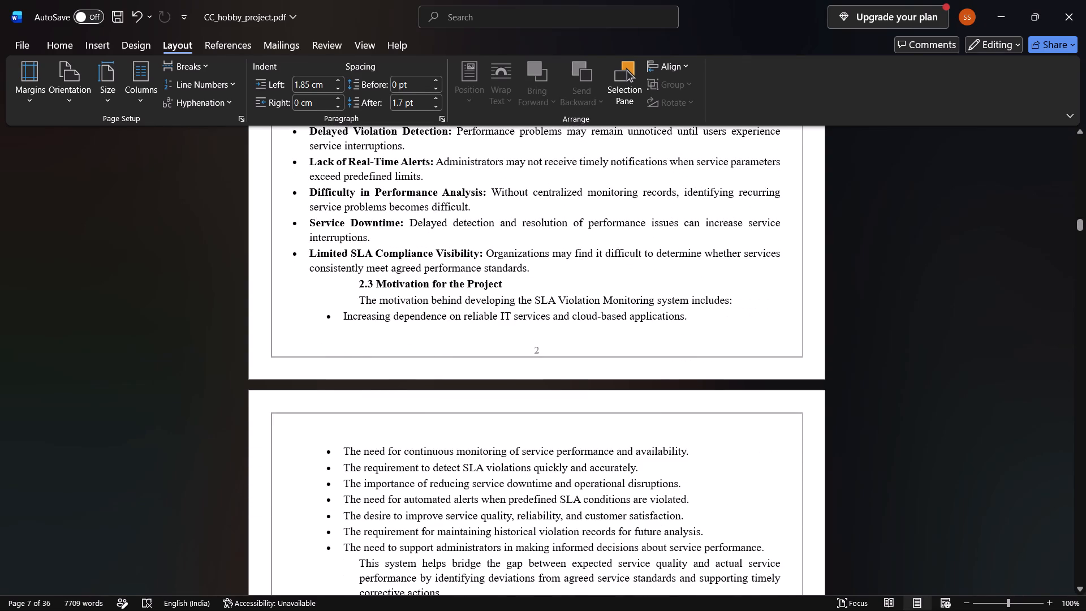
# Insert blank lines above "2.3 Motivation for the Project" to move that heading to the top of the following page.
pyautogui.press('Return')
pyautogui.press('Return')
pyautogui.press('Return')
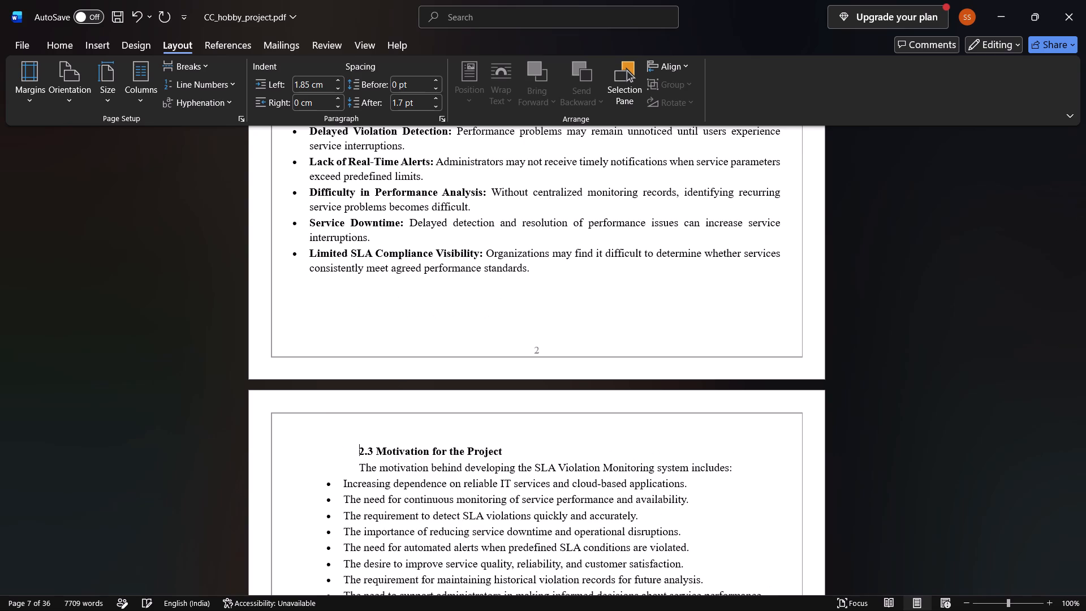
# Set the left indent to 0 for all text from the "2.3 Motivation for the Project" heading through the "**Chapter 4: Software" bullet.
pyautogui.scroll(-5, 344, 453)
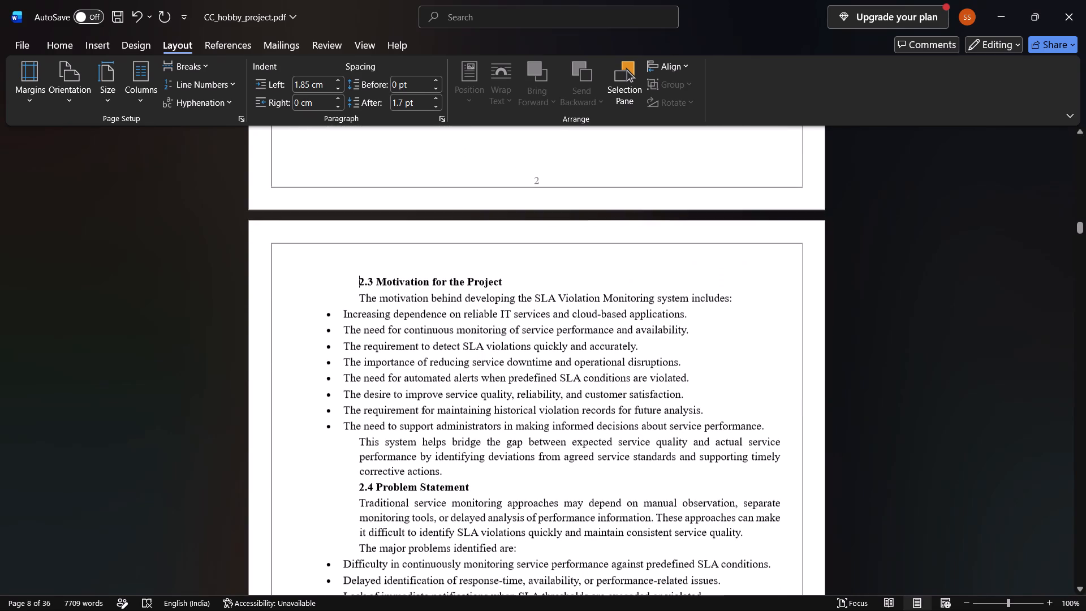
pyautogui.moveTo(349, 277); pyautogui.dragTo(425, 610)
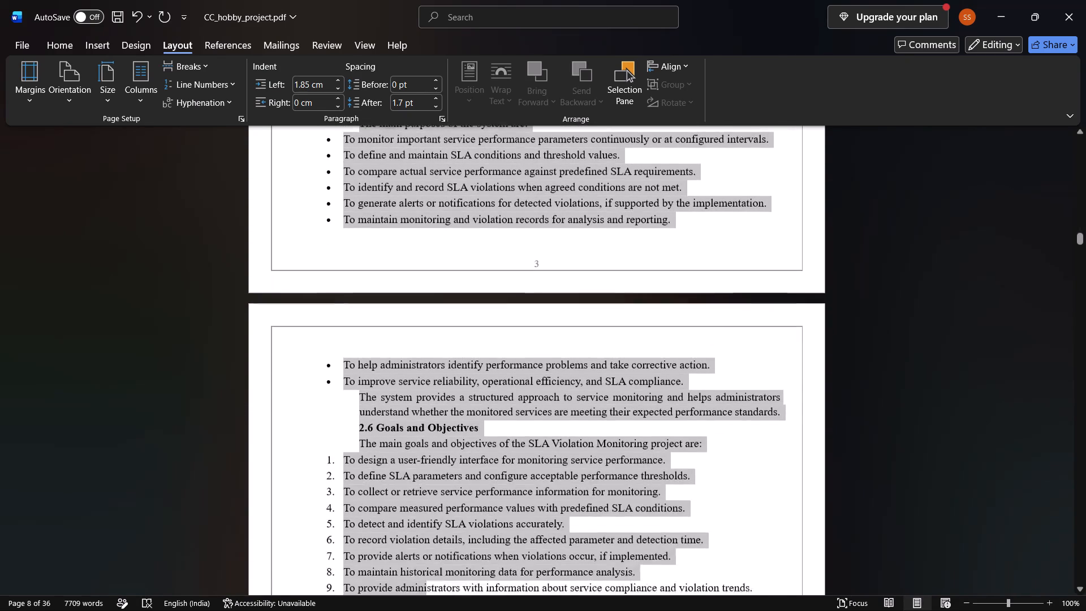
pyautogui.moveTo(425, 610); pyautogui.dragTo(427, 593)
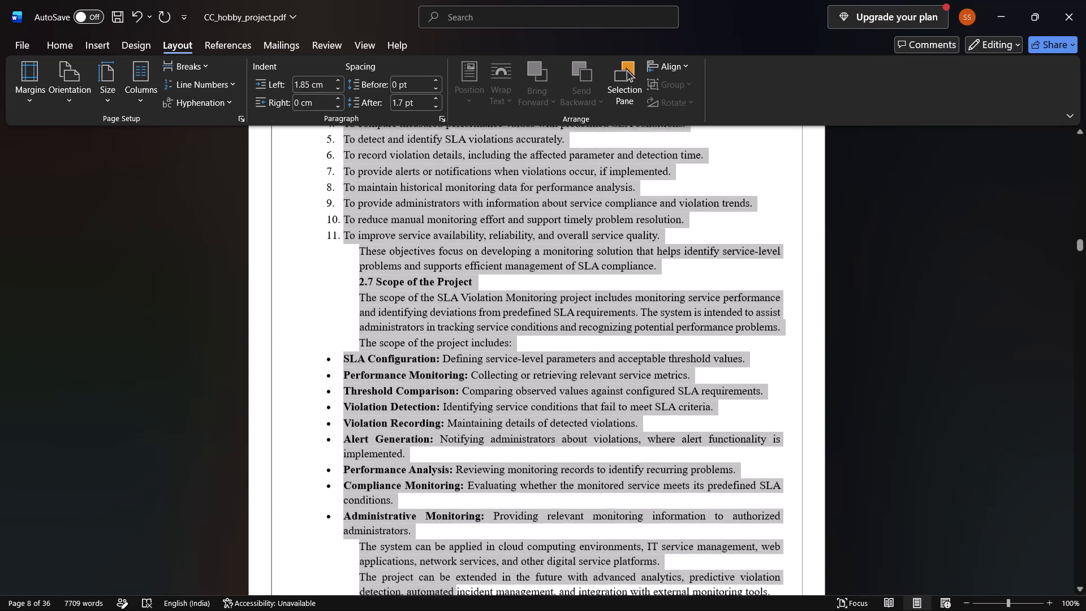
pyautogui.moveTo(427, 593); pyautogui.dragTo(428, 588)
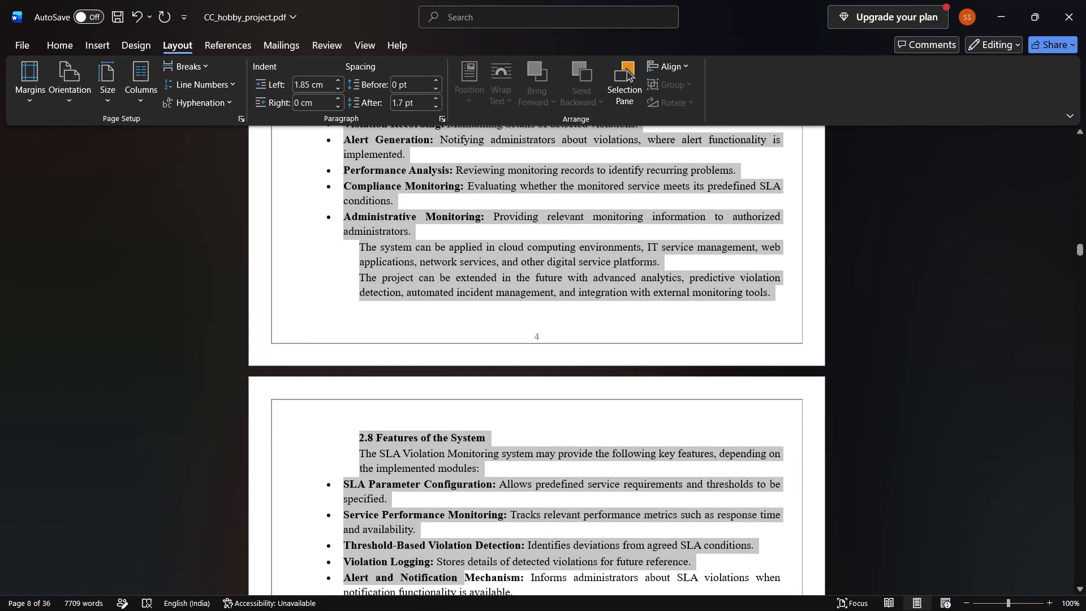
pyautogui.moveTo(428, 588); pyautogui.dragTo(584, 408)
pyautogui.scroll(-19, 584, 405)
pyautogui.scroll(-5, 584, 408)
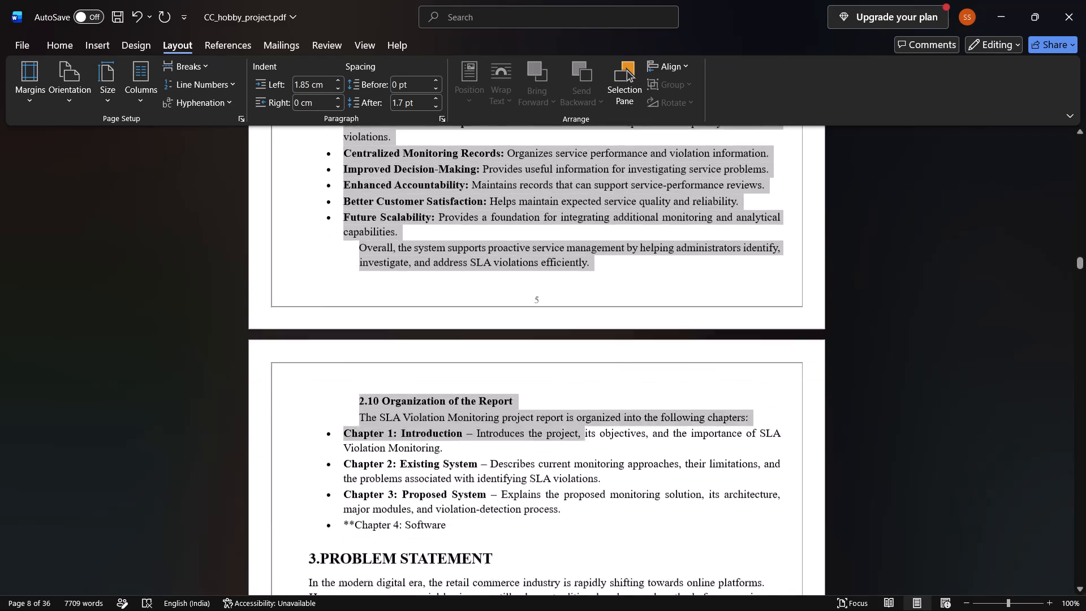
pyautogui.scroll(-1, 584, 408)
pyautogui.moveTo(584, 408); pyautogui.dragTo(481, 408)
pyautogui.scroll(-1, 584, 408)
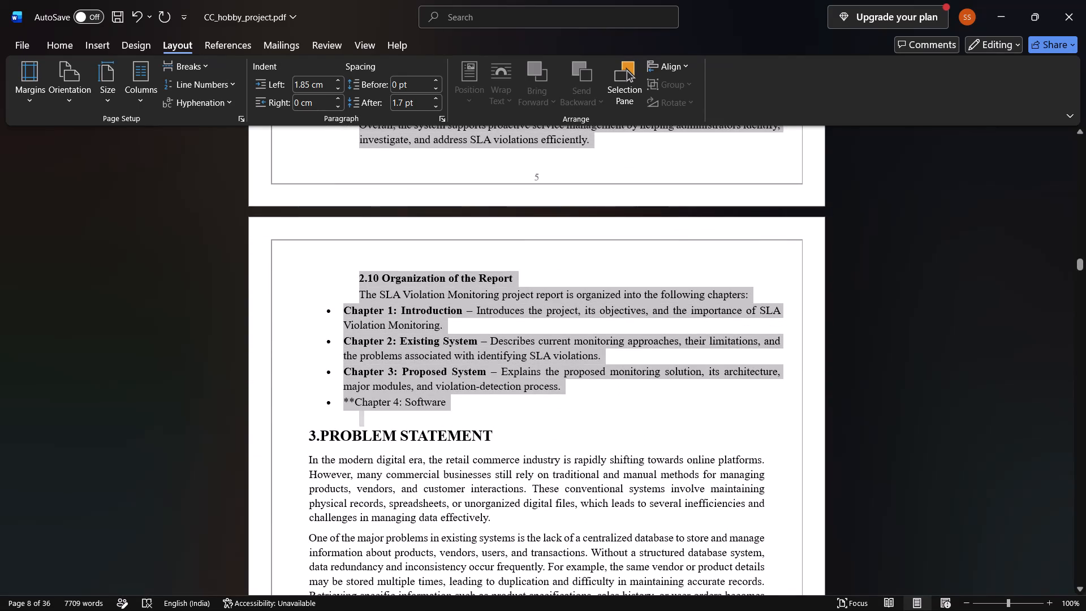
pyautogui.moveTo(481, 408); pyautogui.dragTo(484, 403)
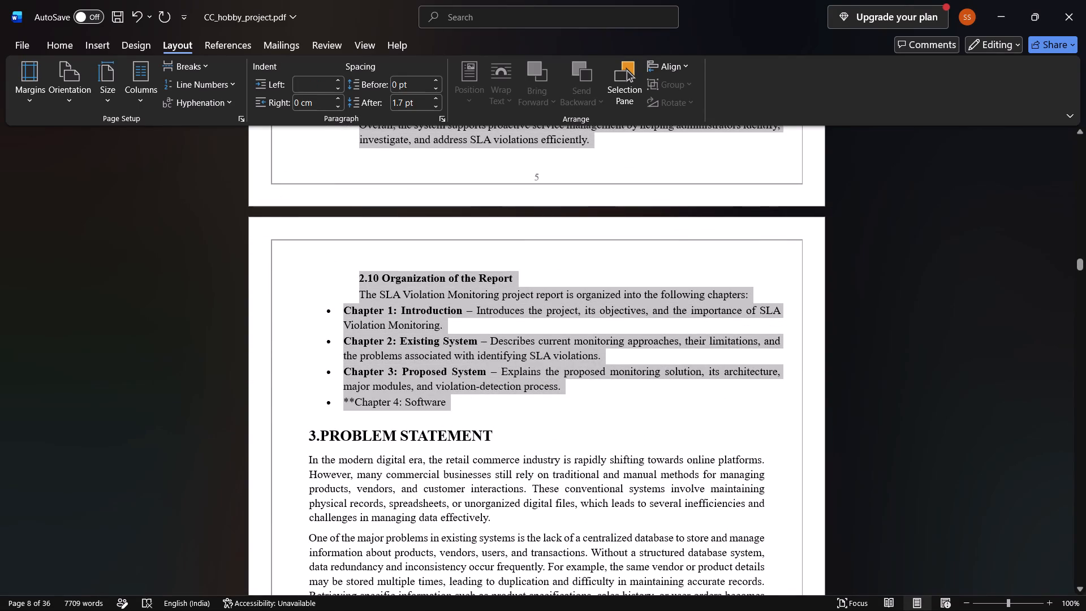
pyautogui.click(302, 88)
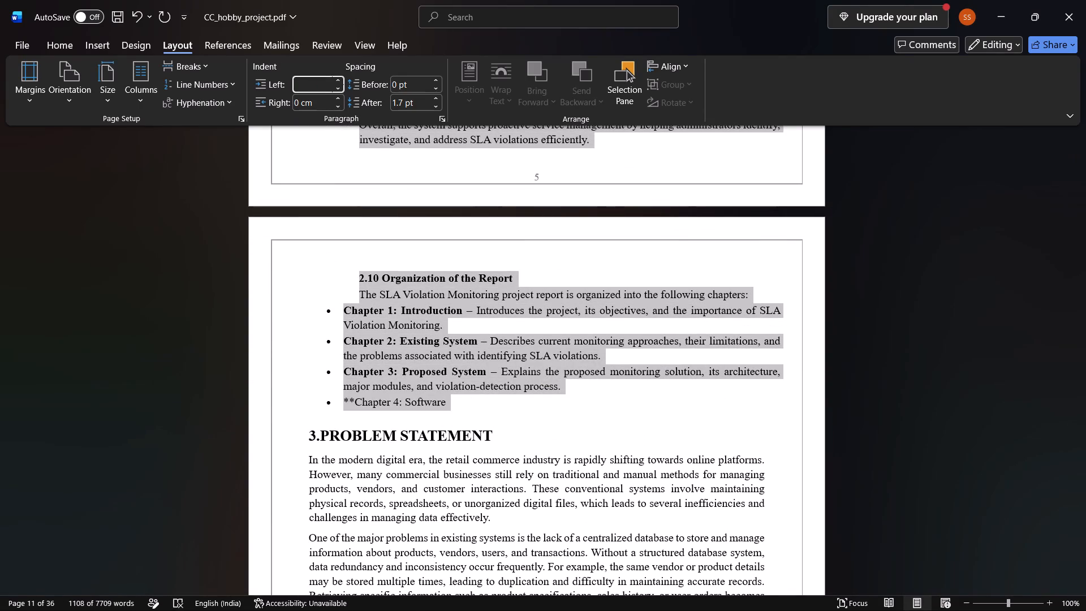
pyautogui.press('0')
pyautogui.press('Return')
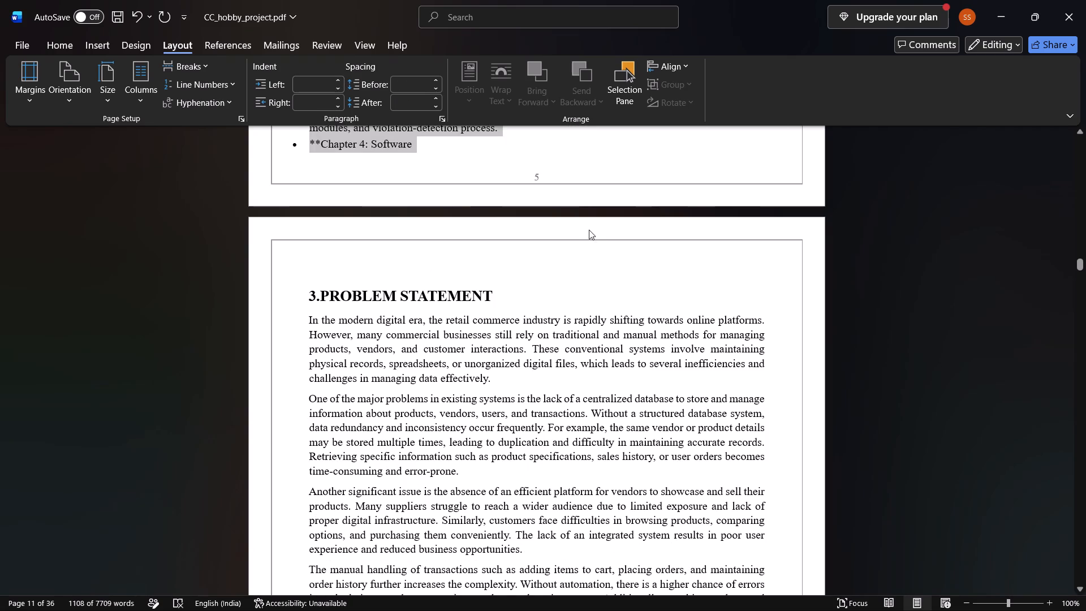
# Delete the "2.10 Organization of the Report" section, including its heading, intro line and chapter list.
pyautogui.click(607, 261)
pyautogui.scroll(3, 574, 277)
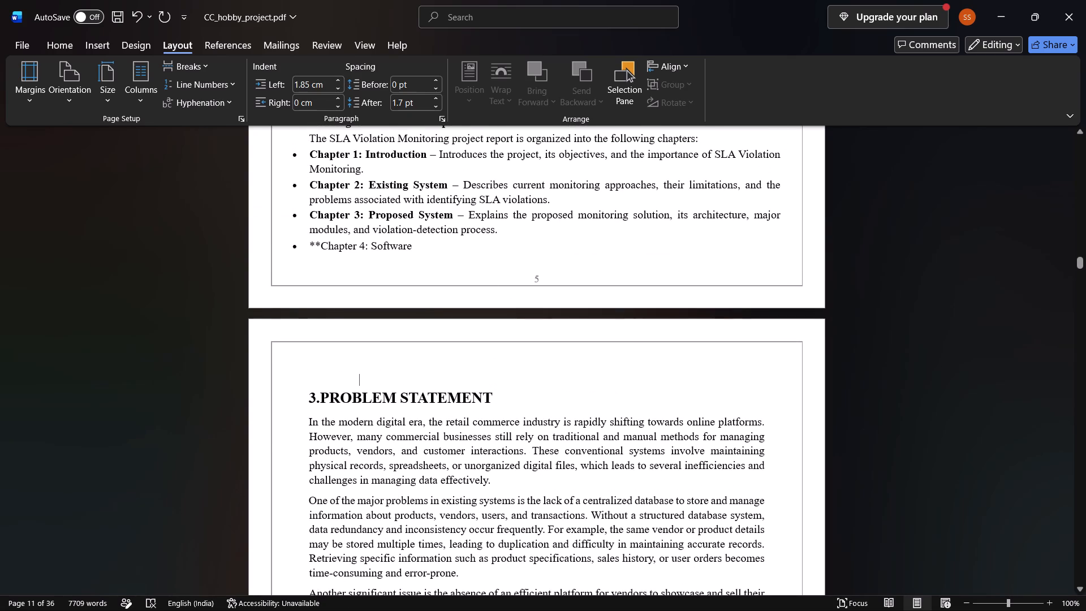
pyautogui.scroll(3, 433, 261)
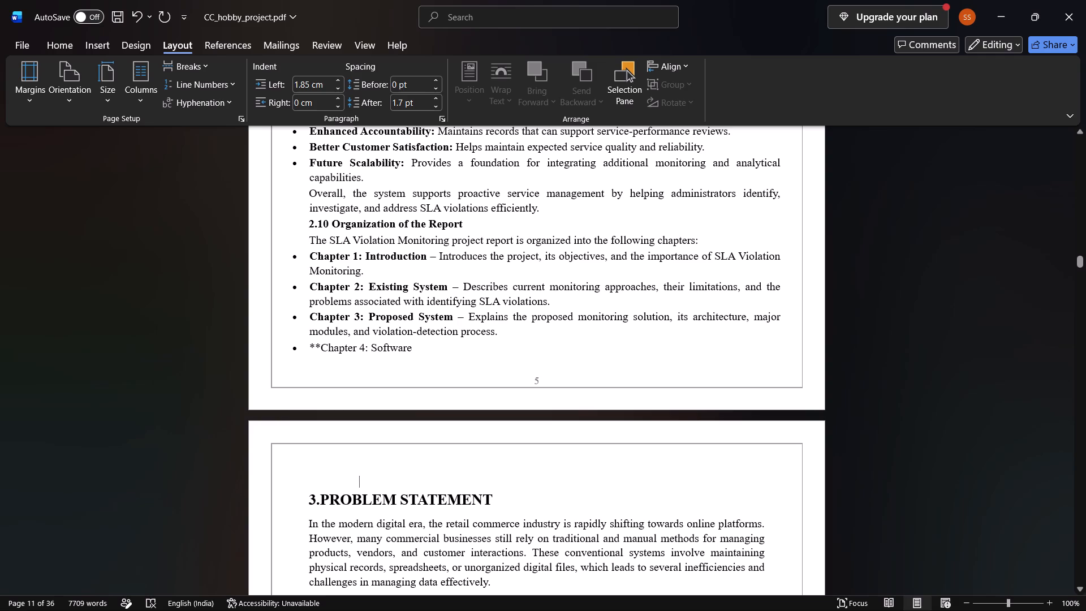
pyautogui.moveTo(305, 220); pyautogui.dragTo(410, 358)
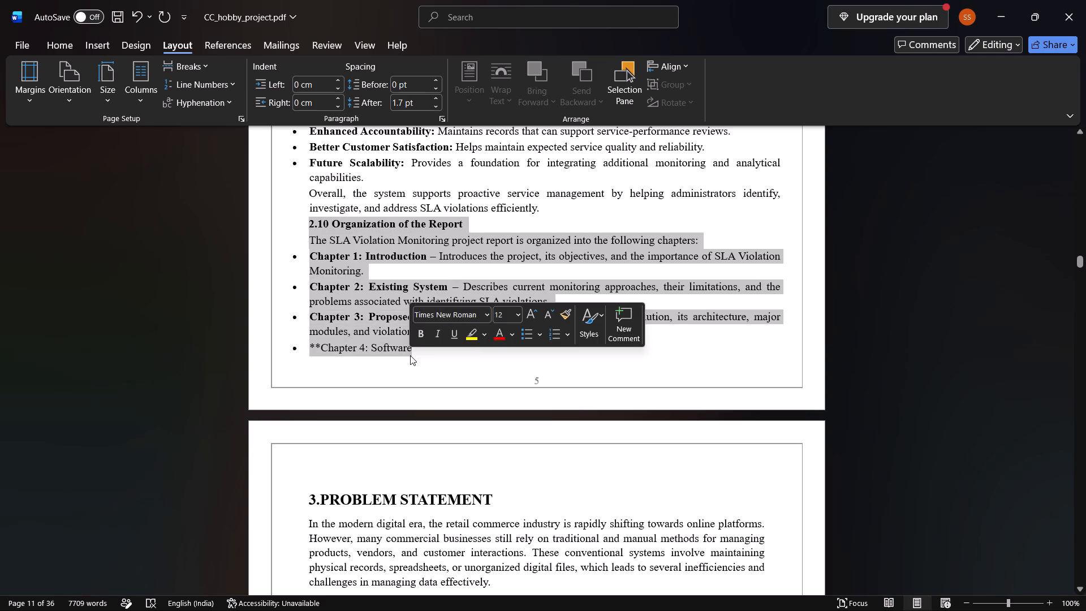
pyautogui.press('BackSpace')
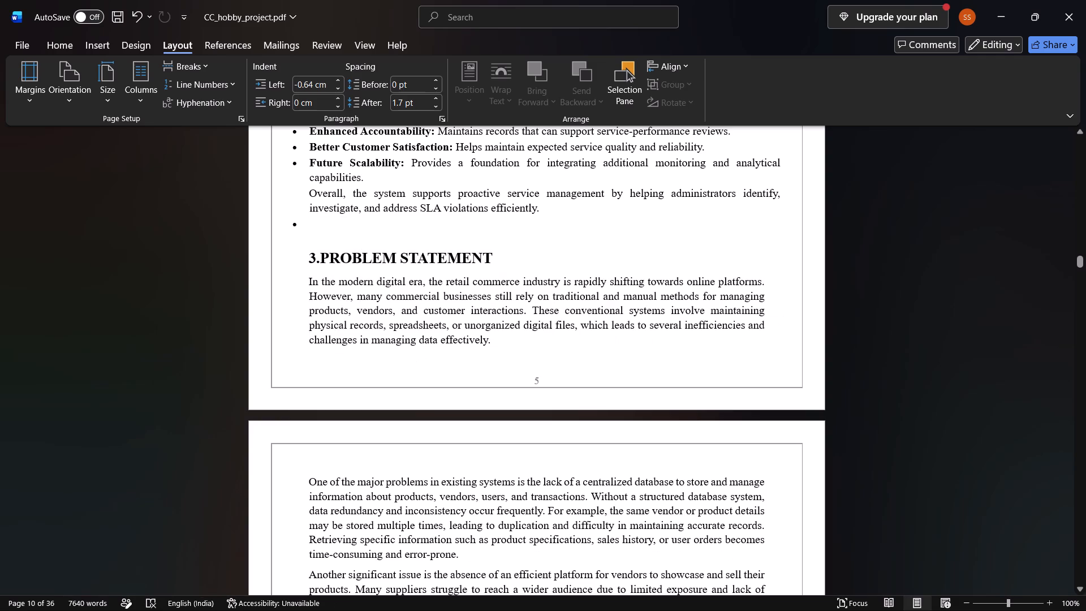
# Replace the leftover empty bullet with blank lines so that "3.PROBLEM STATEMENT" starts on the following page.
pyautogui.press('Return')
pyautogui.press('Return')
pyautogui.press('Return')
pyautogui.press('Return')
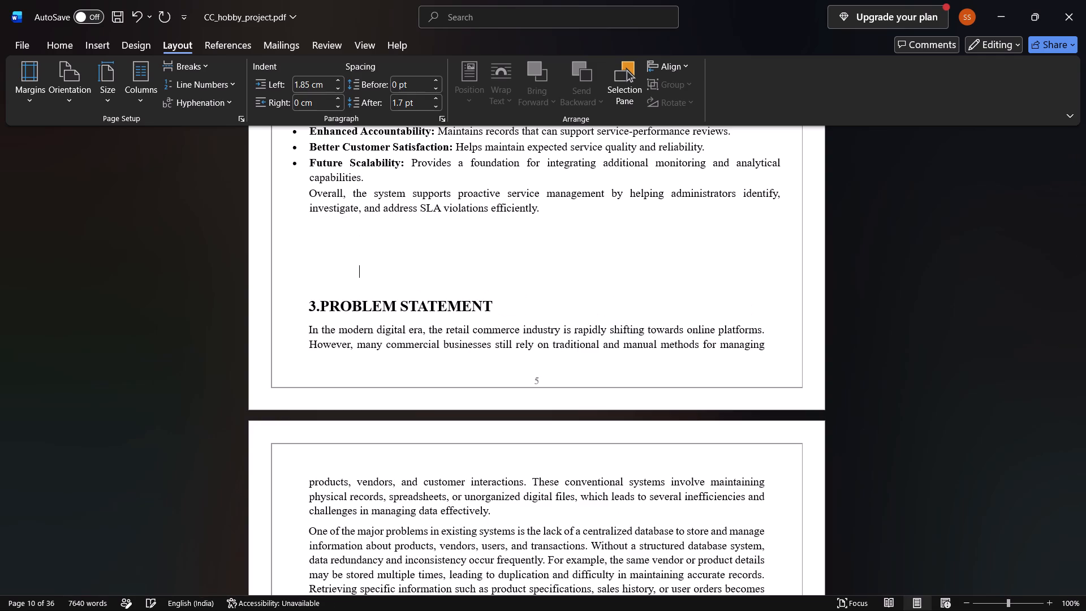
pyautogui.press('Return')
pyautogui.rightClick(410, 355)
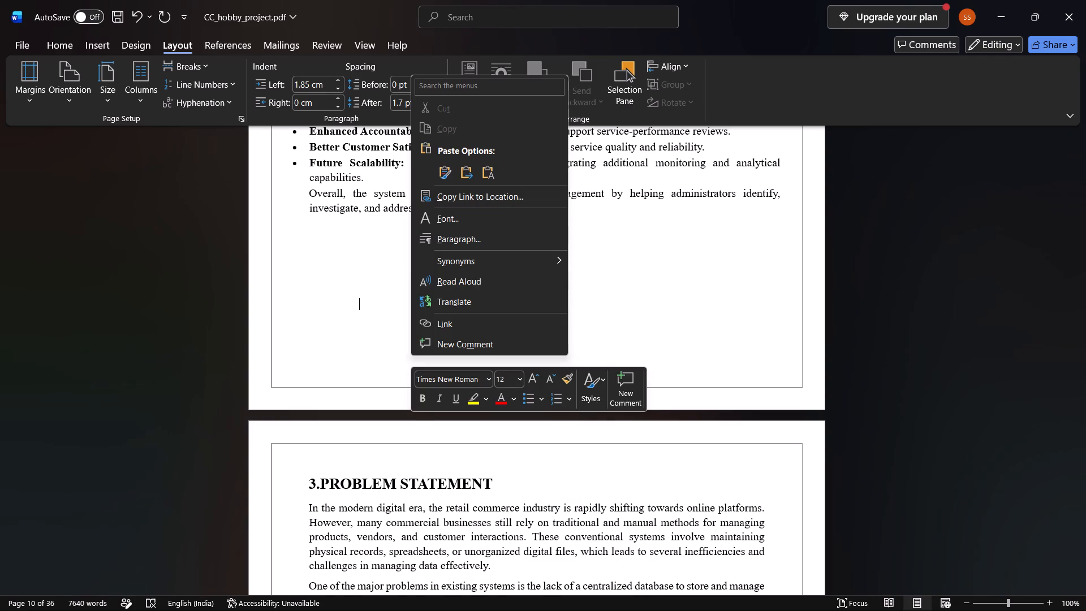
# Insert a blank line above each of the "2.4 Problem Statement" and "2.5 Purpose of the System" headings.
pyautogui.click(326, 279)
pyautogui.scroll(16, 341, 281)
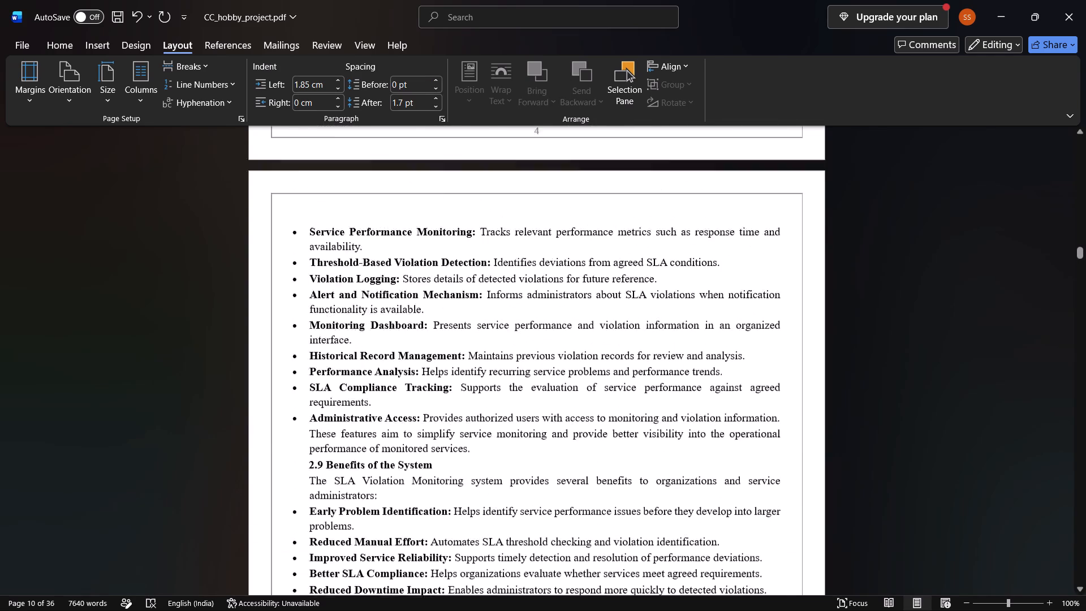
pyautogui.scroll(20, 342, 281)
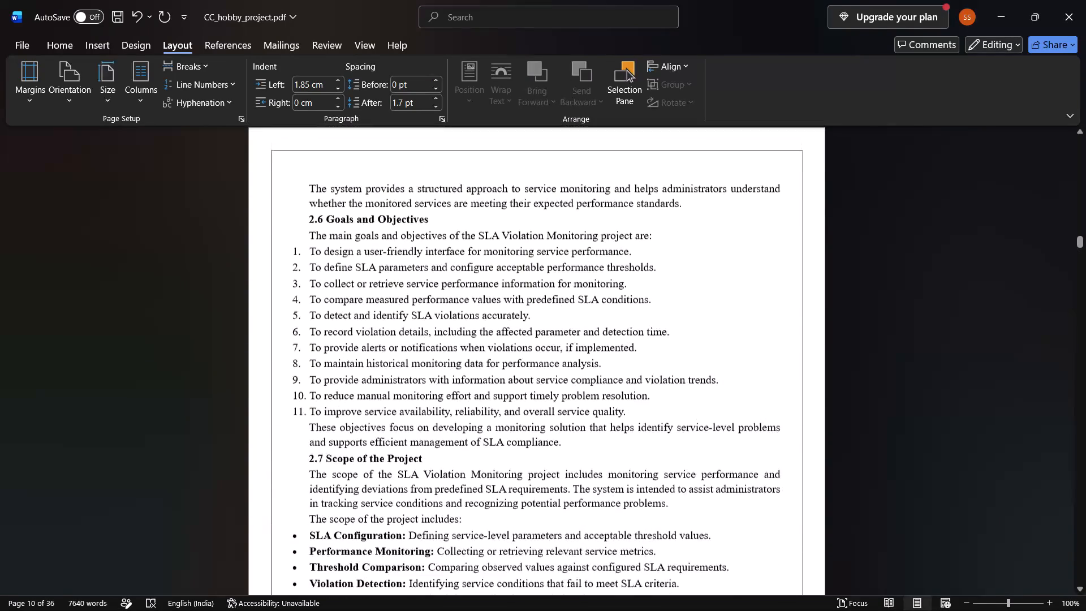
pyautogui.scroll(2, 344, 280)
pyautogui.scroll(-7, 391, 351)
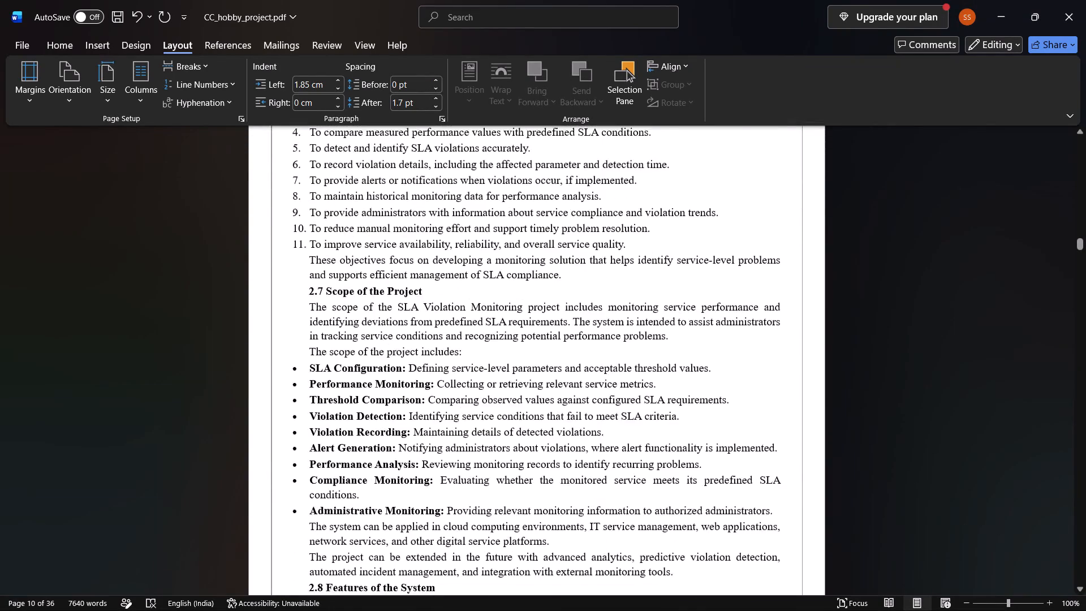
pyautogui.scroll(20, 395, 325)
pyautogui.scroll(5, 393, 323)
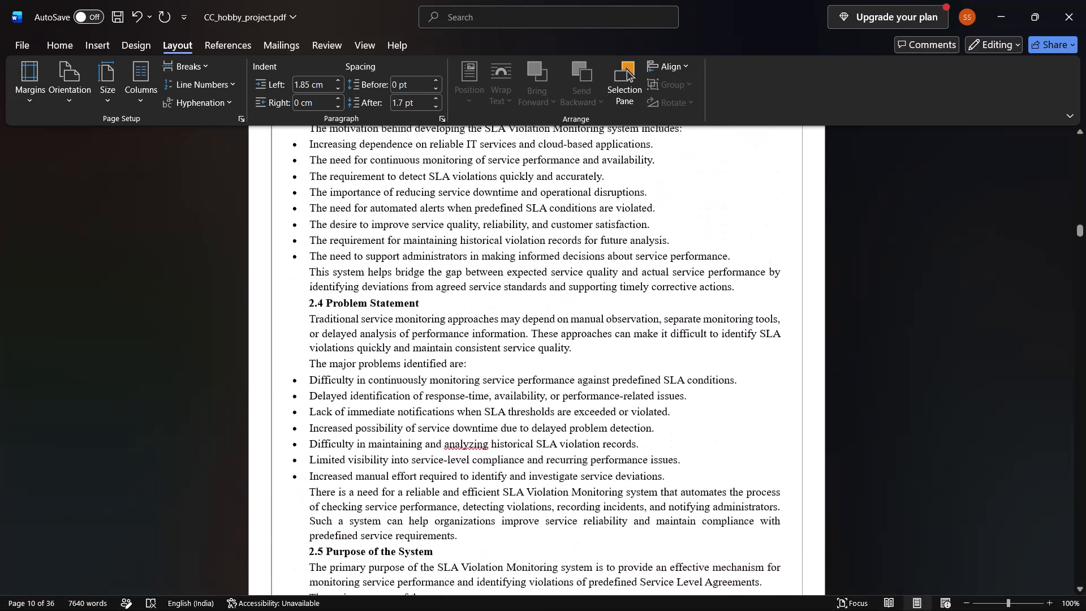
pyautogui.scroll(8, 393, 323)
pyautogui.scroll(-8, 397, 322)
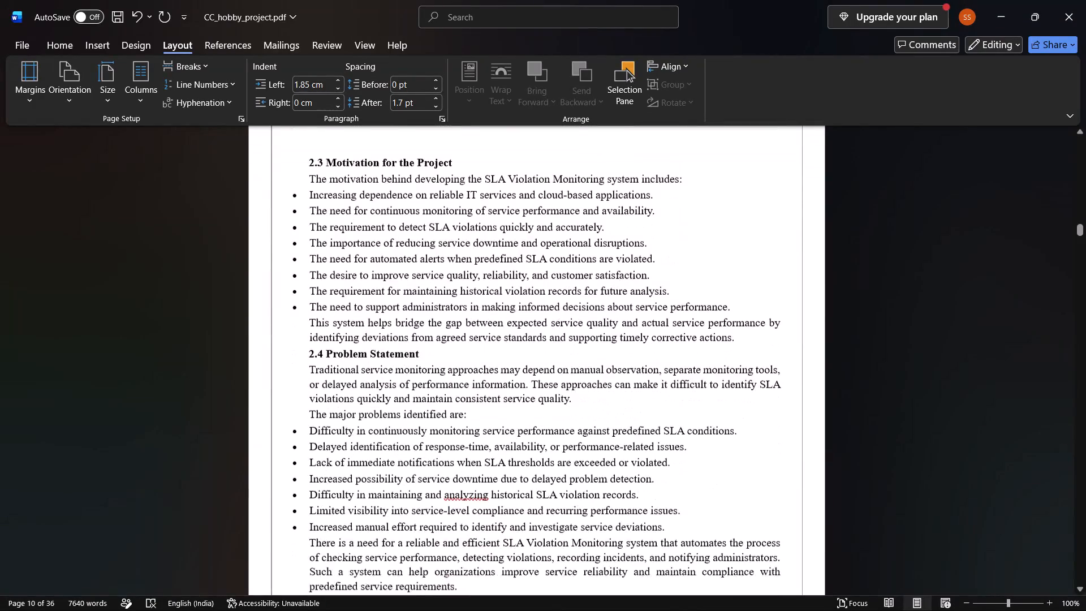
pyautogui.click(762, 285)
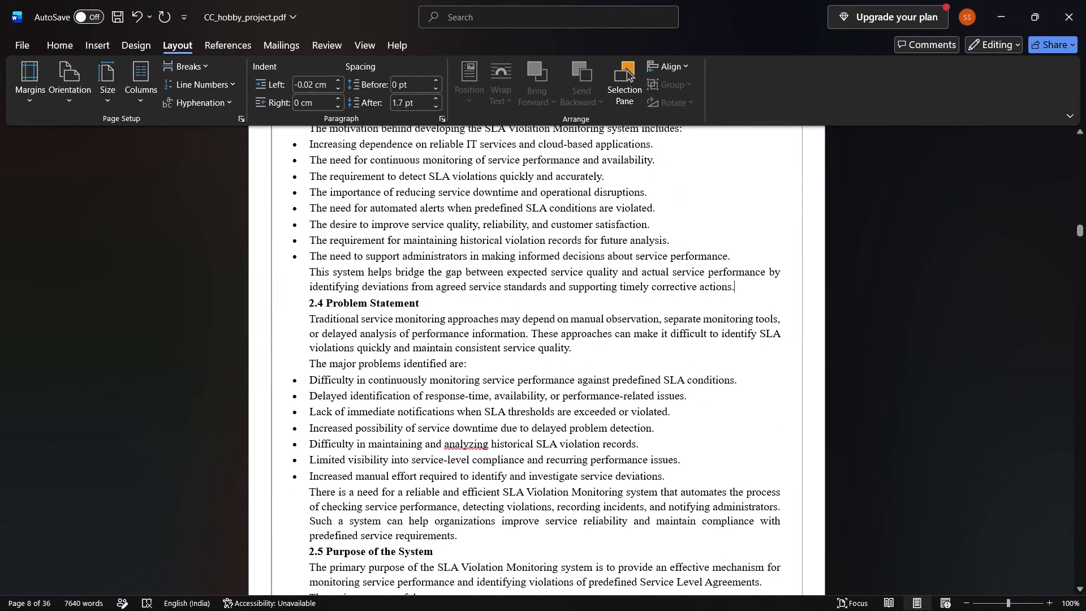
pyautogui.press('Return')
pyautogui.scroll(-5, 673, 372)
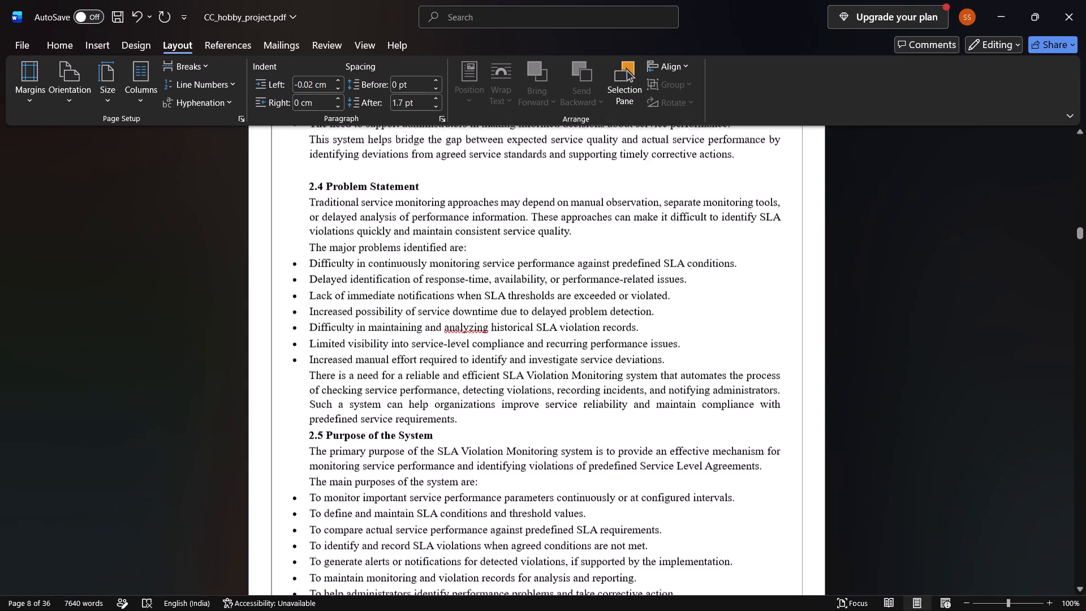
pyautogui.click(461, 385)
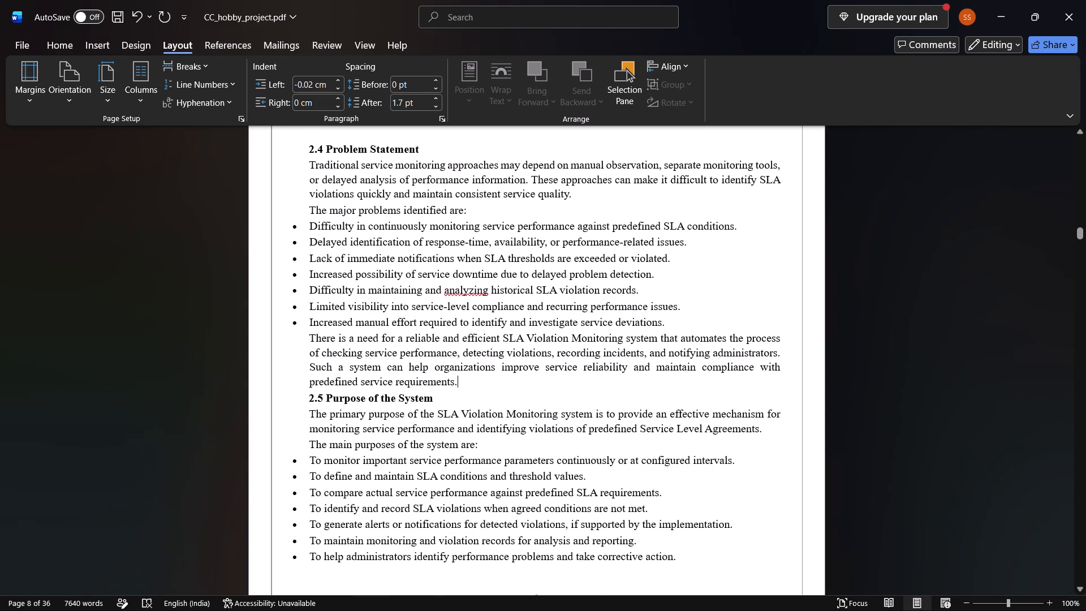
pyautogui.press('Return')
# Insert a blank line above each of the "2.6 Goals and Objectives" and "2.7 Scope of the Project" headings.
pyautogui.scroll(-6, 463, 386)
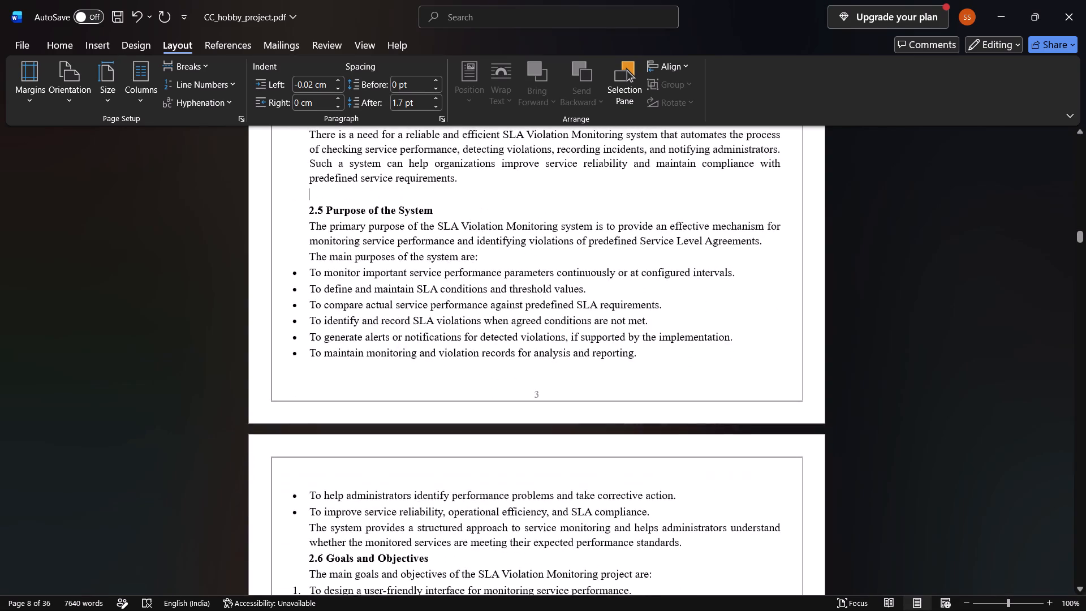
pyautogui.scroll(-4, 463, 385)
pyautogui.click(693, 402)
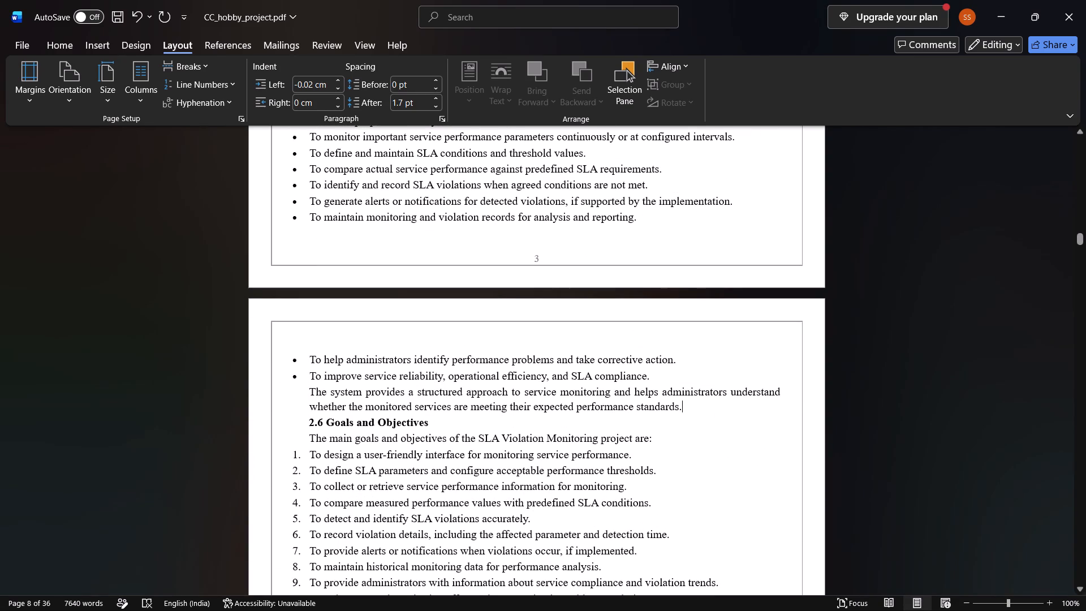
pyautogui.press('Return')
pyautogui.scroll(-7, 693, 400)
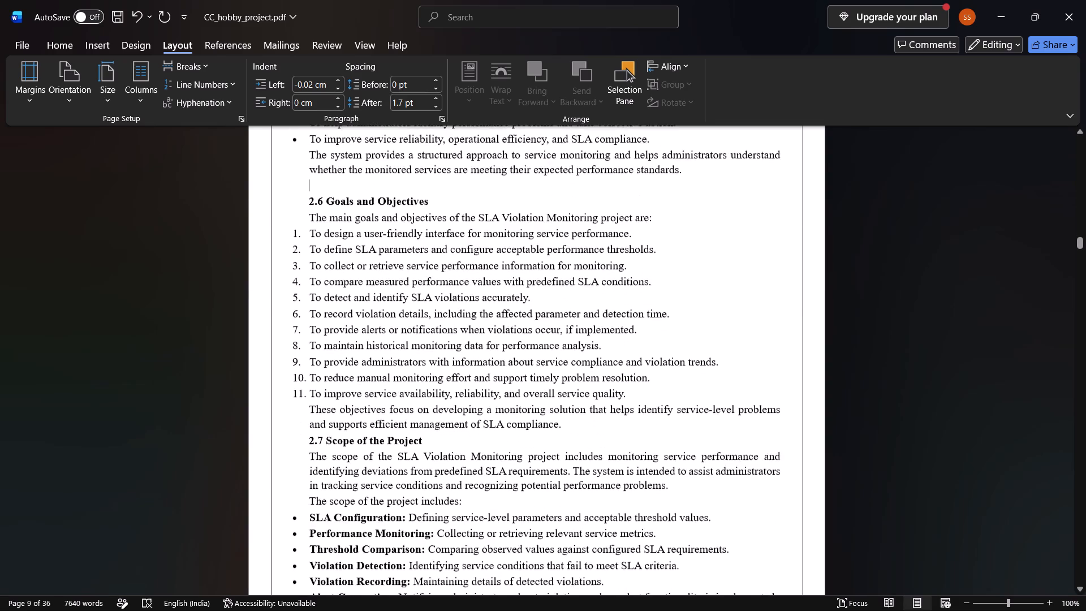
pyautogui.scroll(-3, 693, 406)
pyautogui.click(601, 320)
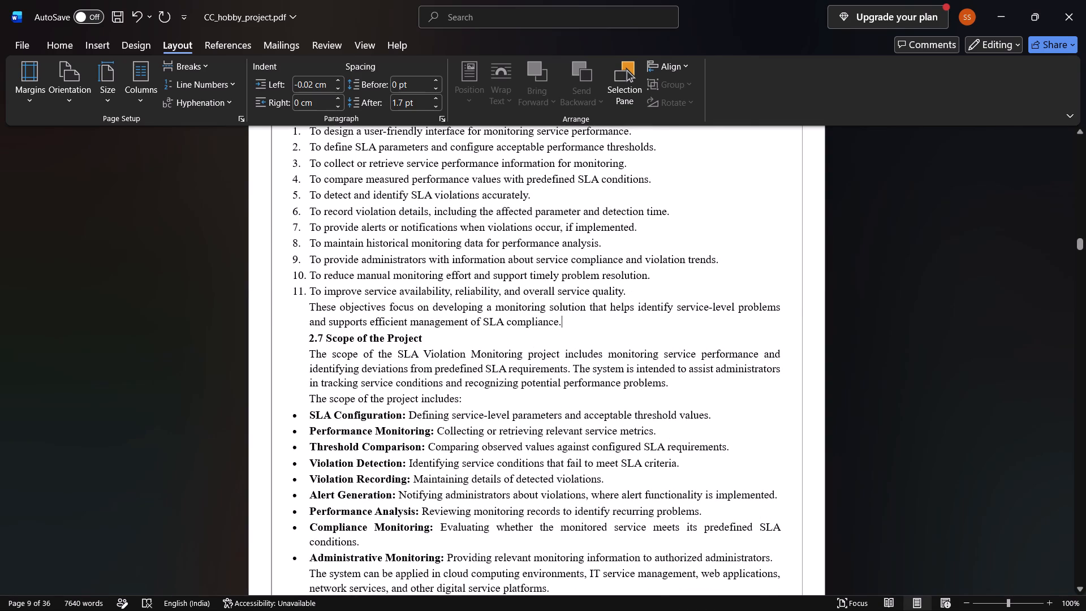
pyautogui.press('Return')
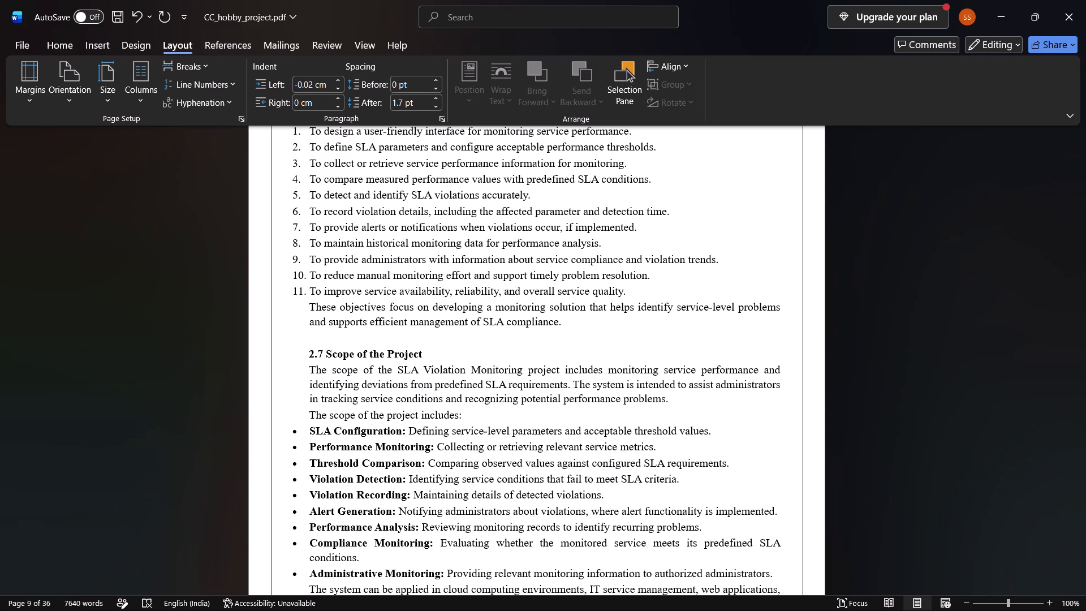
# Insert a blank line above the "2.9 Benefits of the System" heading.
pyautogui.scroll(-6, 598, 341)
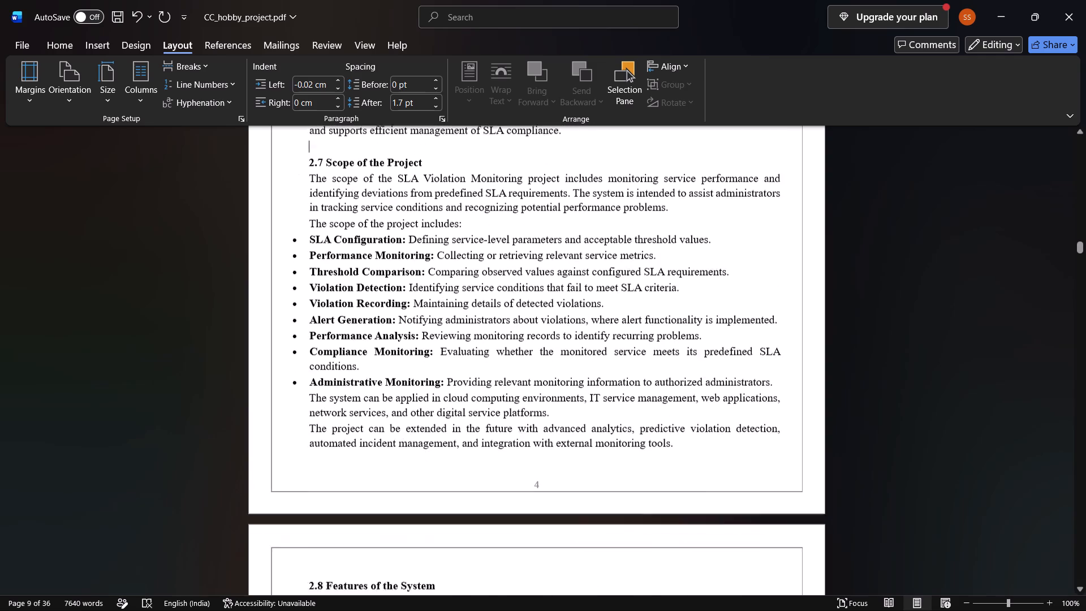
pyautogui.scroll(-13, 507, 342)
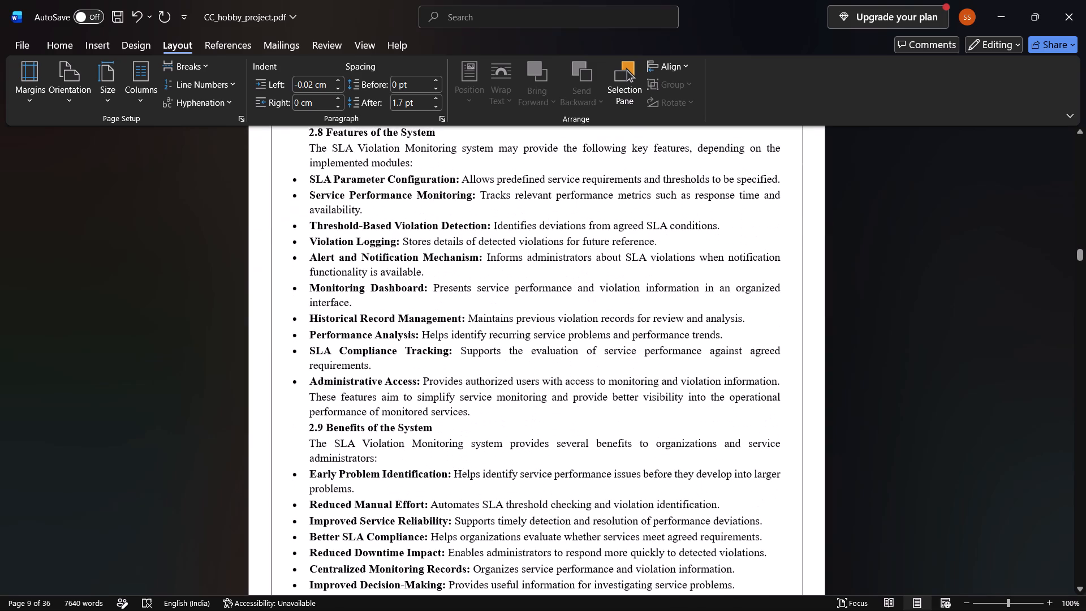
pyautogui.scroll(-3, 508, 339)
pyautogui.click(473, 308)
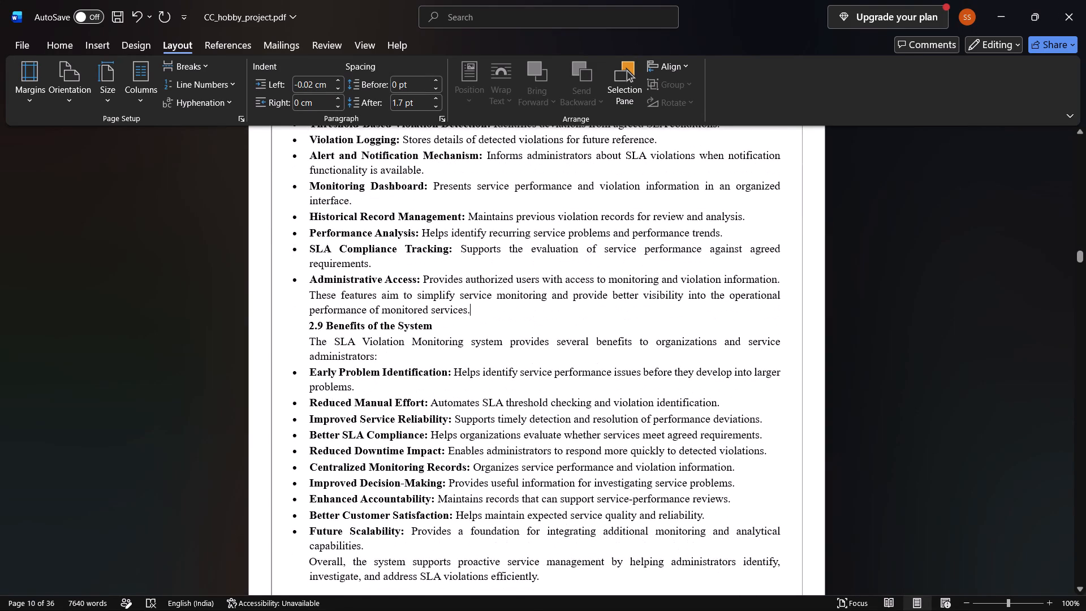
pyautogui.press('Return')
# Delete the surplus blank lines above "3.PROBLEM STATEMENT" so the heading sits near the top of its page.
pyautogui.scroll(-6, 474, 308)
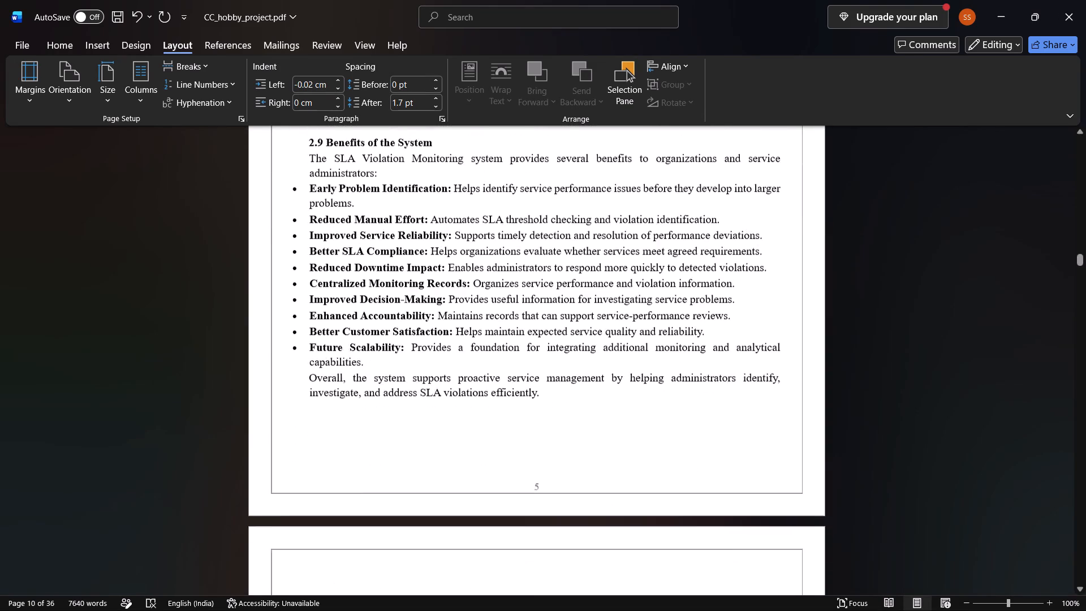
pyautogui.scroll(-8, 474, 307)
pyautogui.scroll(9, 474, 308)
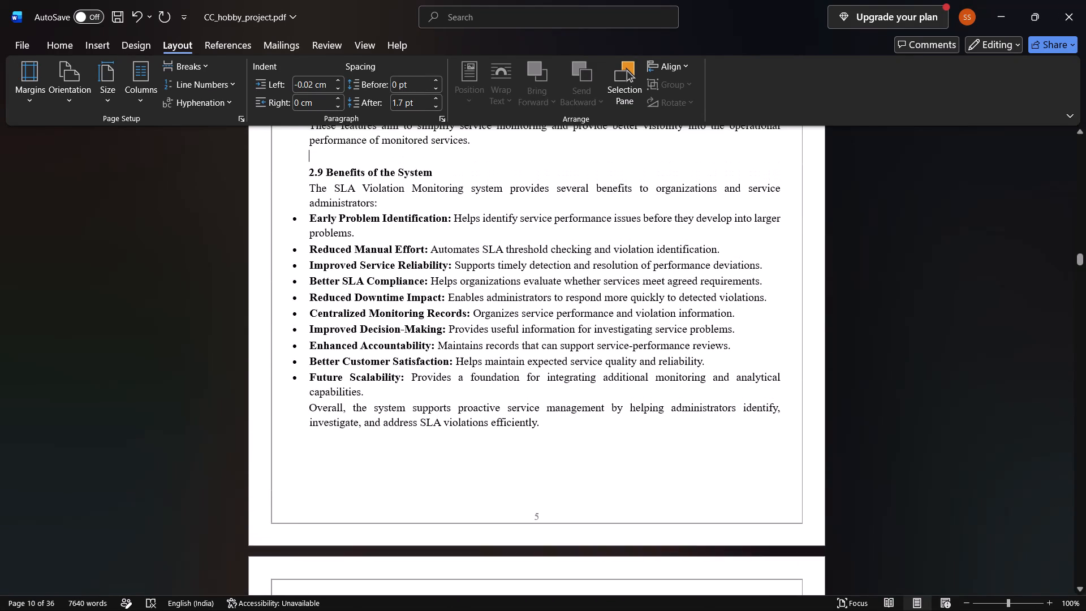
pyautogui.scroll(4, 474, 308)
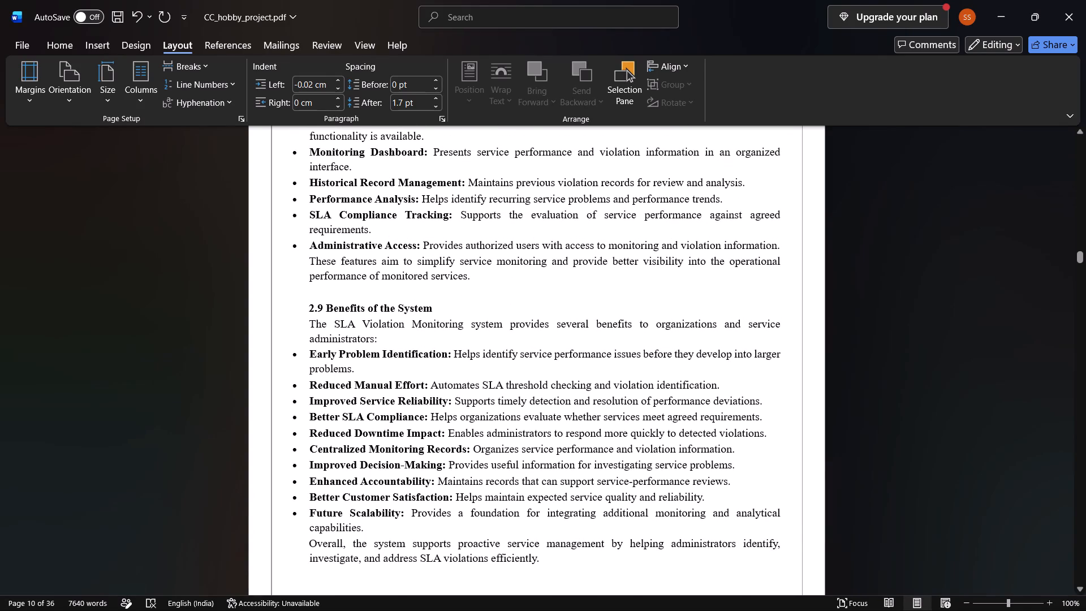
pyautogui.scroll(4, 348, 299)
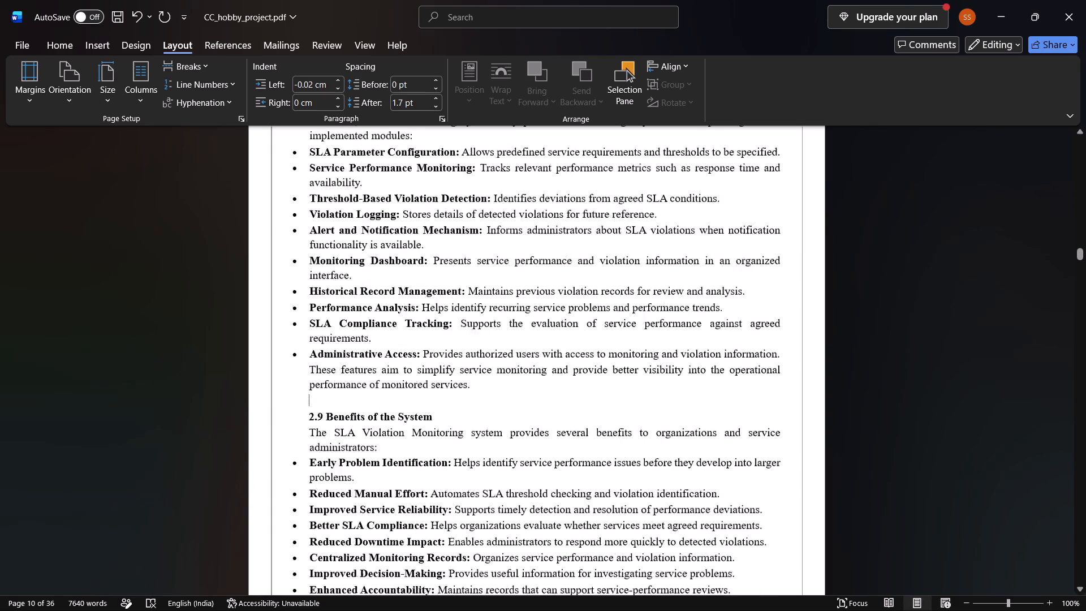
pyautogui.scroll(15, 348, 298)
pyautogui.scroll(-9, 352, 306)
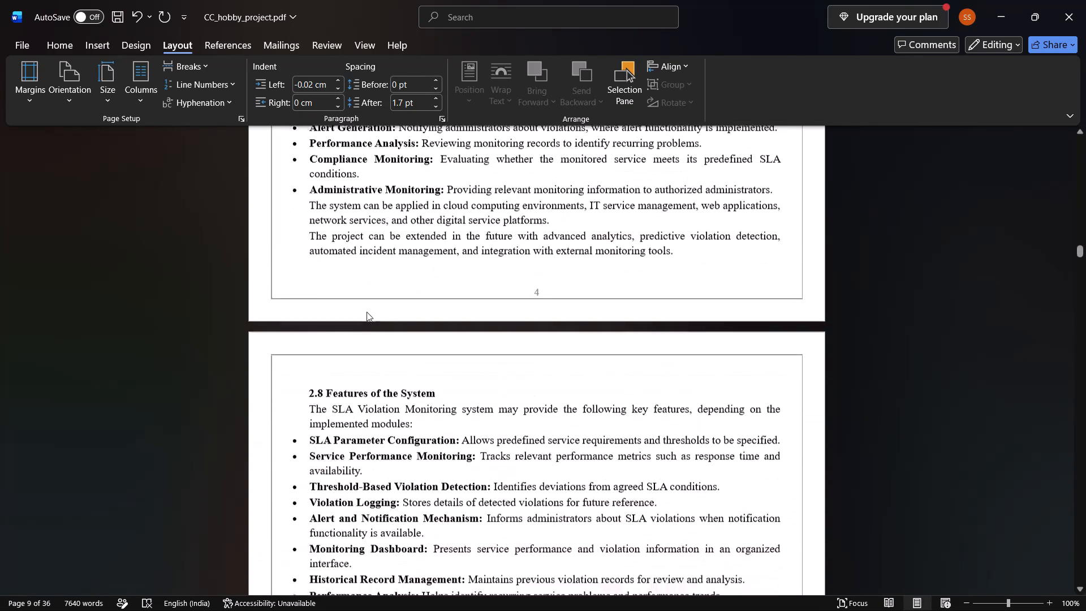
pyautogui.scroll(-20, 367, 312)
pyautogui.scroll(-7, 367, 312)
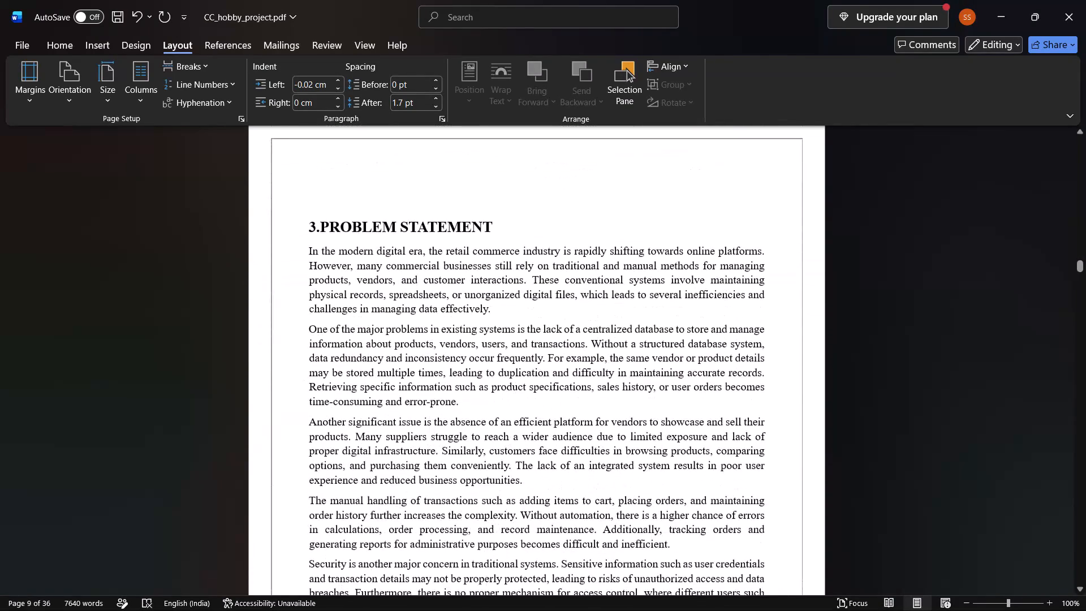
pyautogui.click(351, 188)
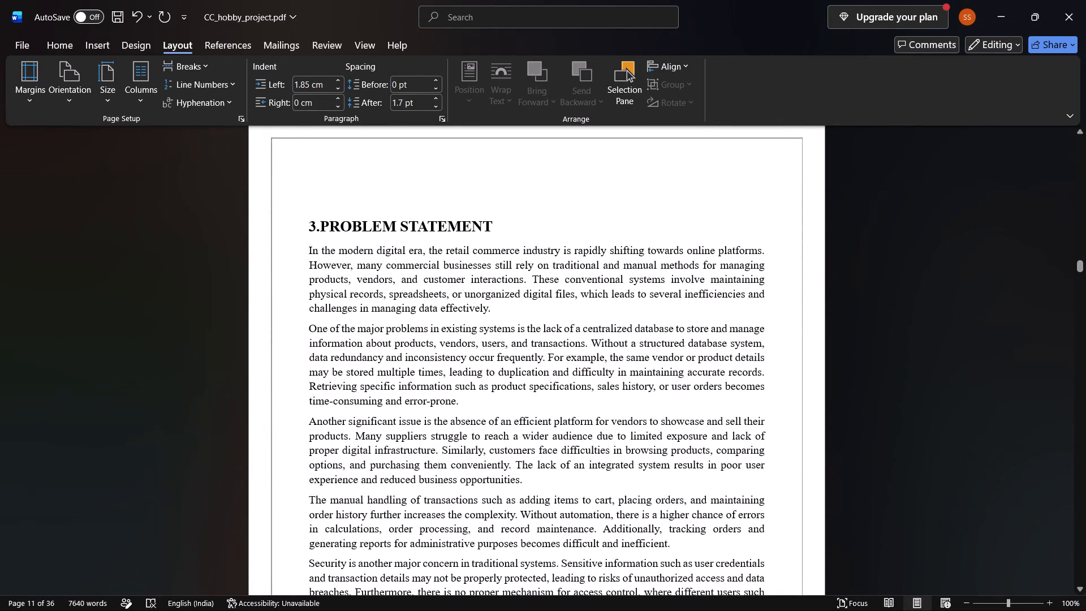
pyautogui.press('BackSpace')
pyautogui.press('BackSpace')
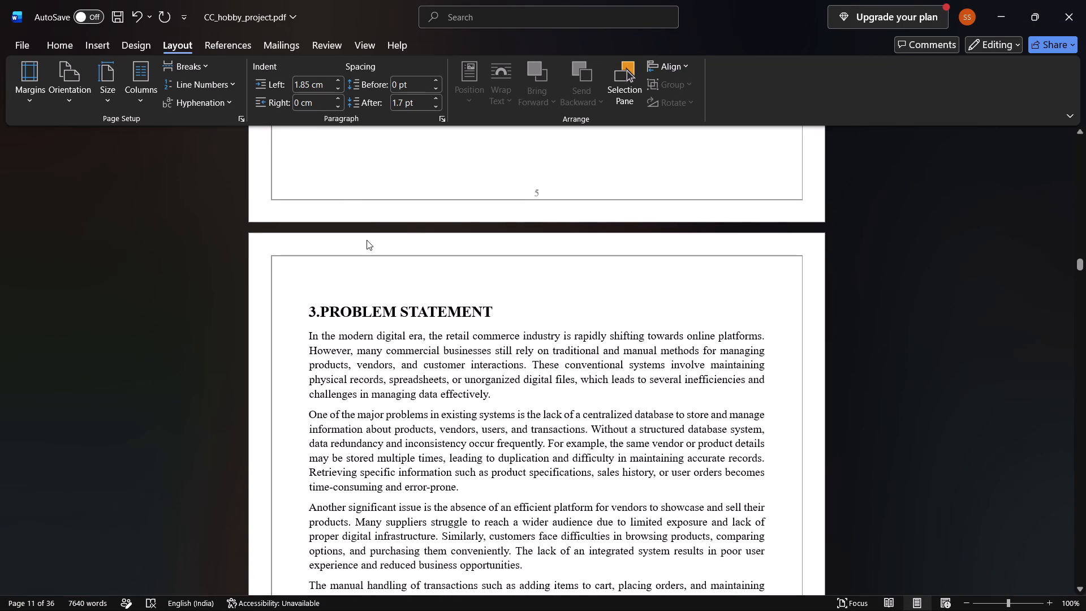
pyautogui.scroll(-15, 356, 332)
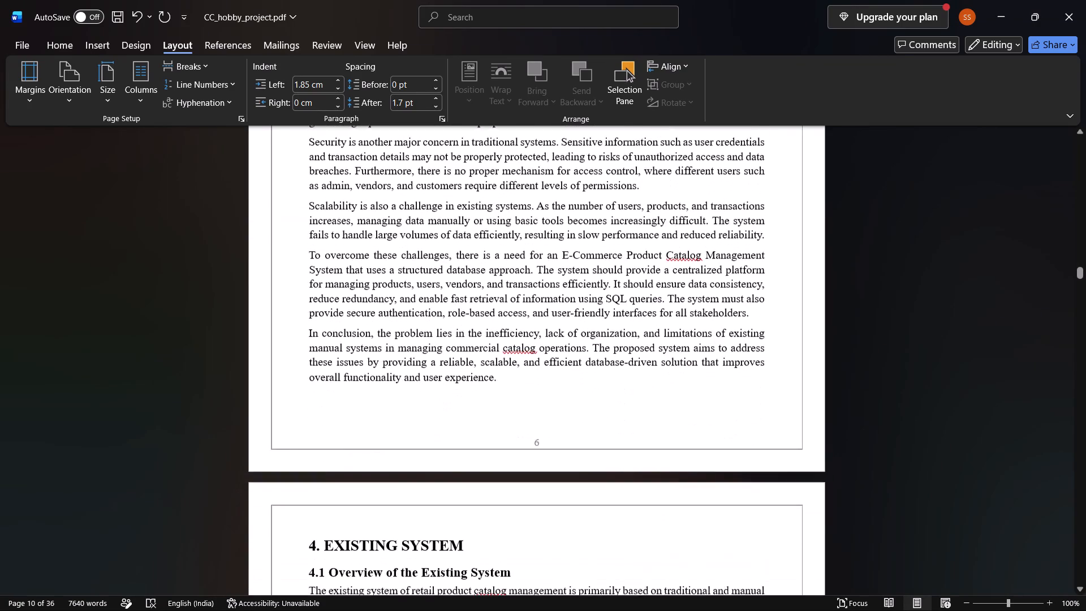
pyautogui.scroll(-5, 357, 322)
pyautogui.scroll(17, 356, 322)
pyautogui.scroll(4, 354, 322)
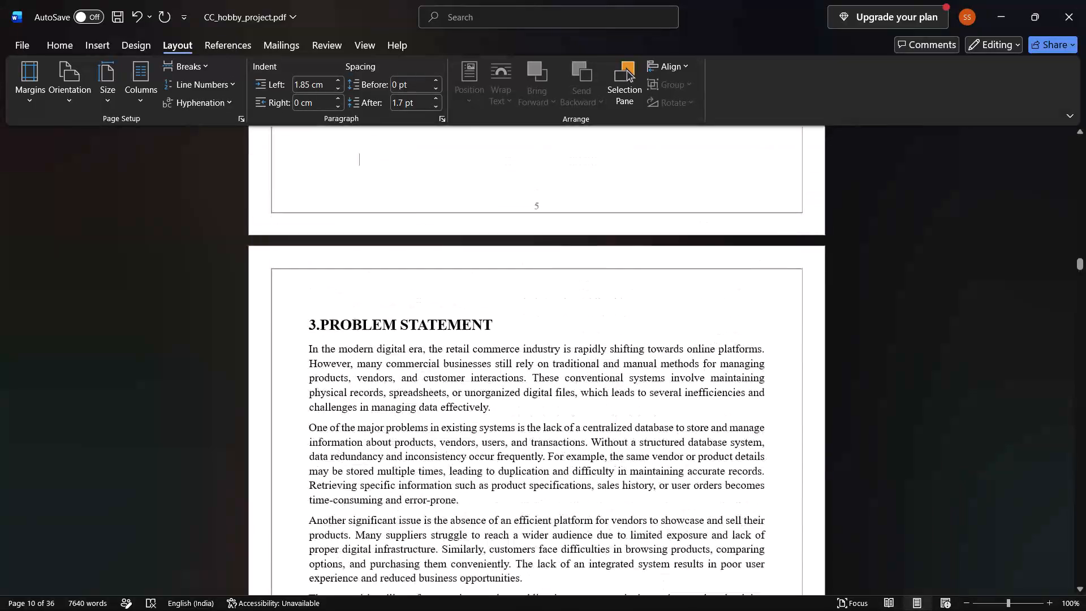
pyautogui.scroll(-5, 354, 322)
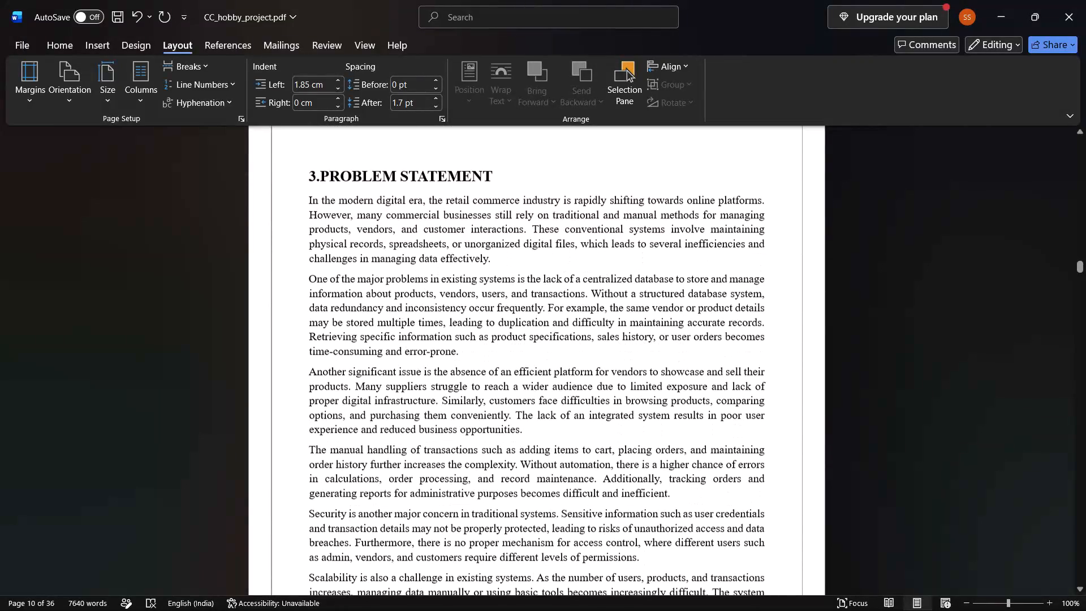
pyautogui.moveTo(308, 199); pyautogui.dragTo(532, 610)
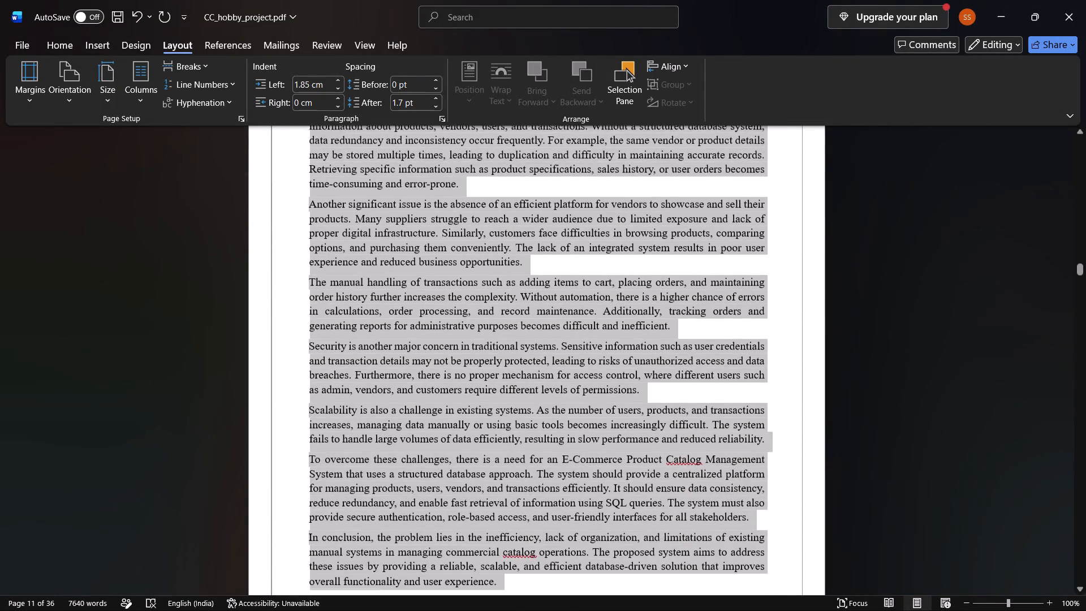
pyautogui.moveTo(532, 610); pyautogui.dragTo(551, 549)
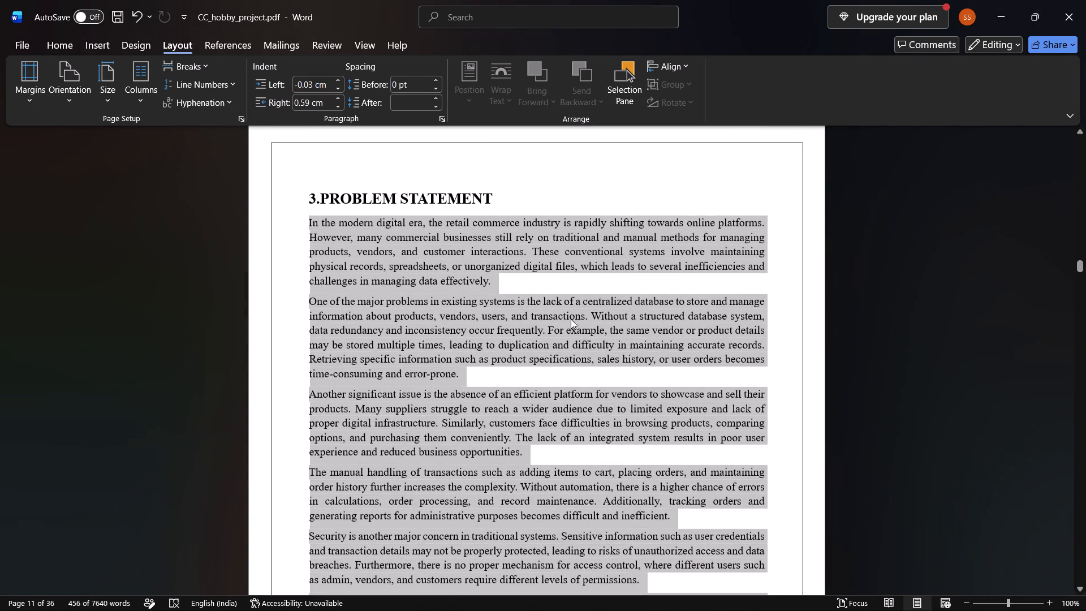
pyautogui.hotkey('ctrl', 'v')
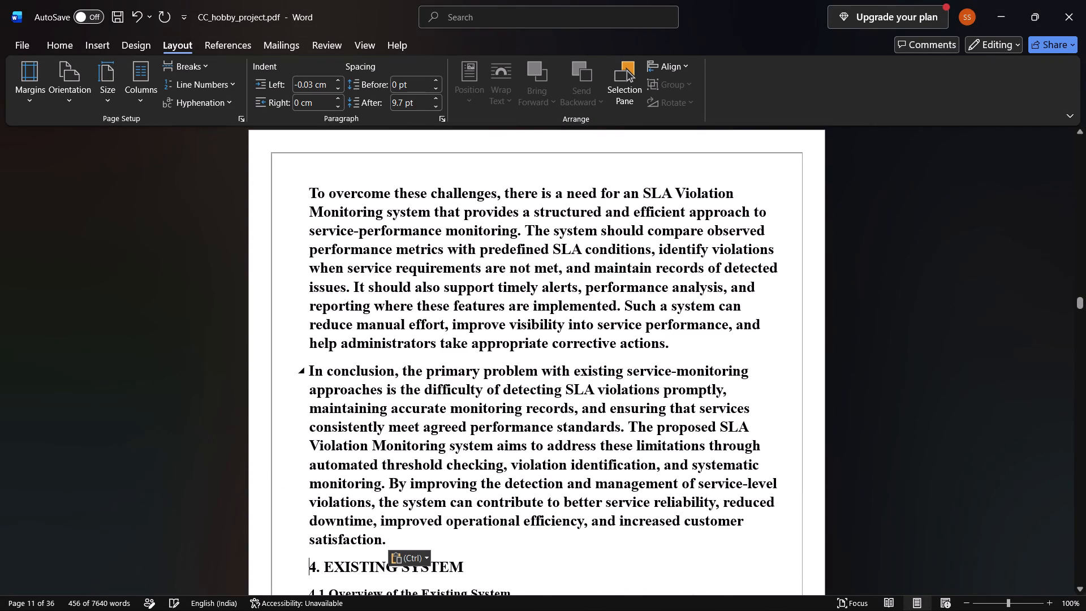
# Remove the bold from all the pasted Problem Statement paragraphs and reduce their font size to 12.
pyautogui.moveTo(399, 534); pyautogui.dragTo(345, 304)
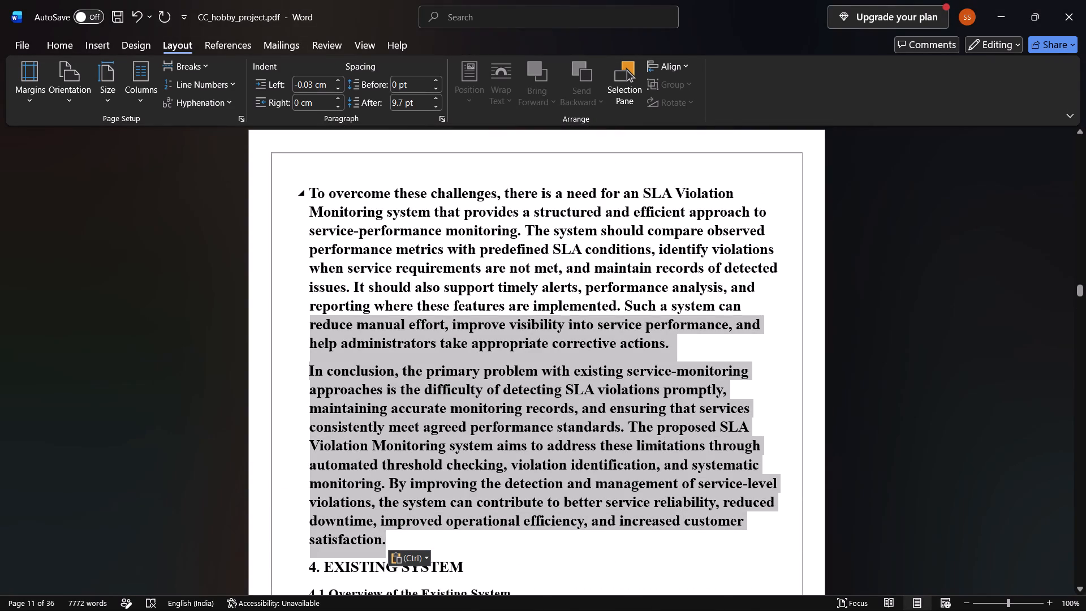
pyautogui.moveTo(345, 304); pyautogui.dragTo(349, 51)
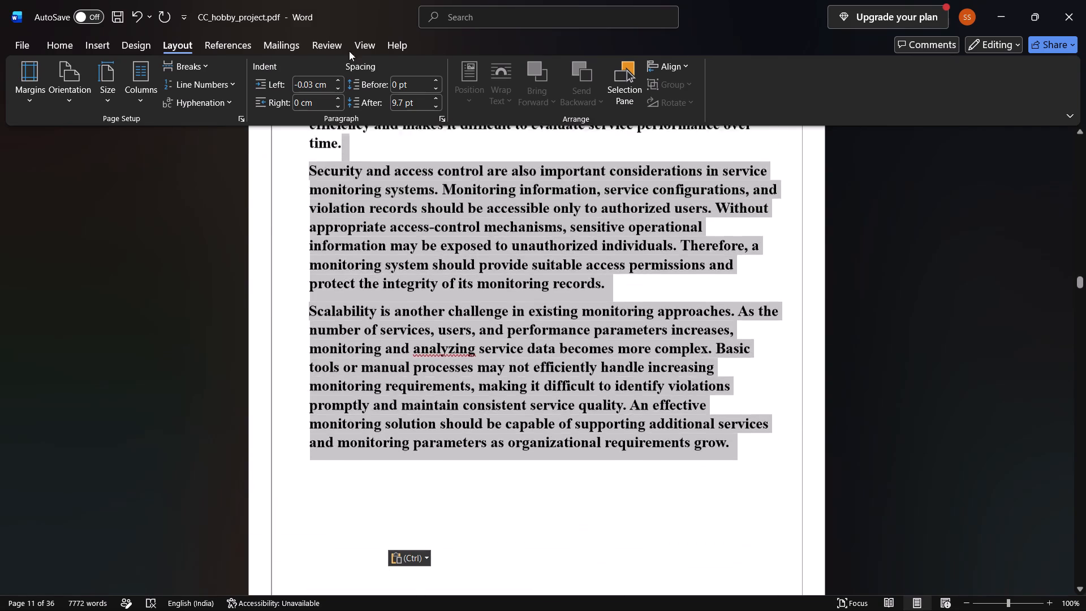
pyautogui.moveTo(349, 51); pyautogui.dragTo(390, 502)
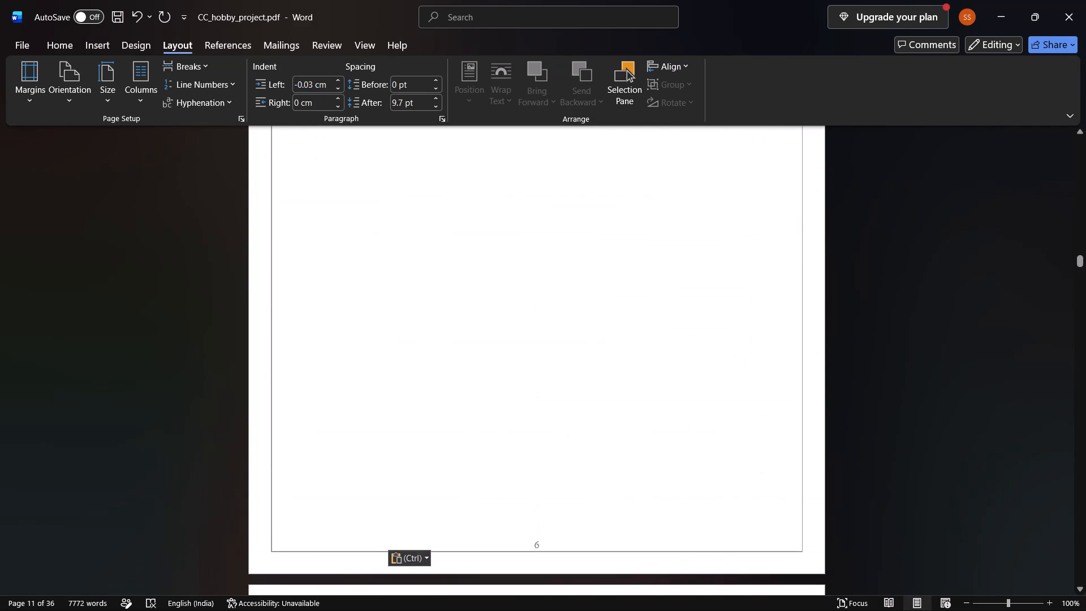
pyautogui.moveTo(390, 502); pyautogui.dragTo(361, 477)
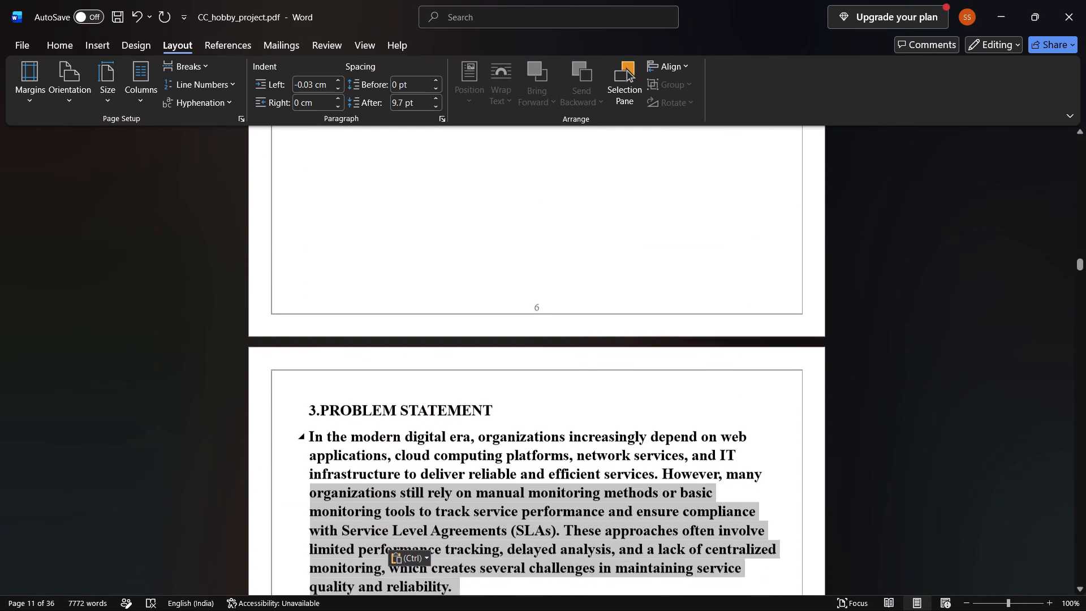
pyautogui.moveTo(361, 477); pyautogui.dragTo(311, 435)
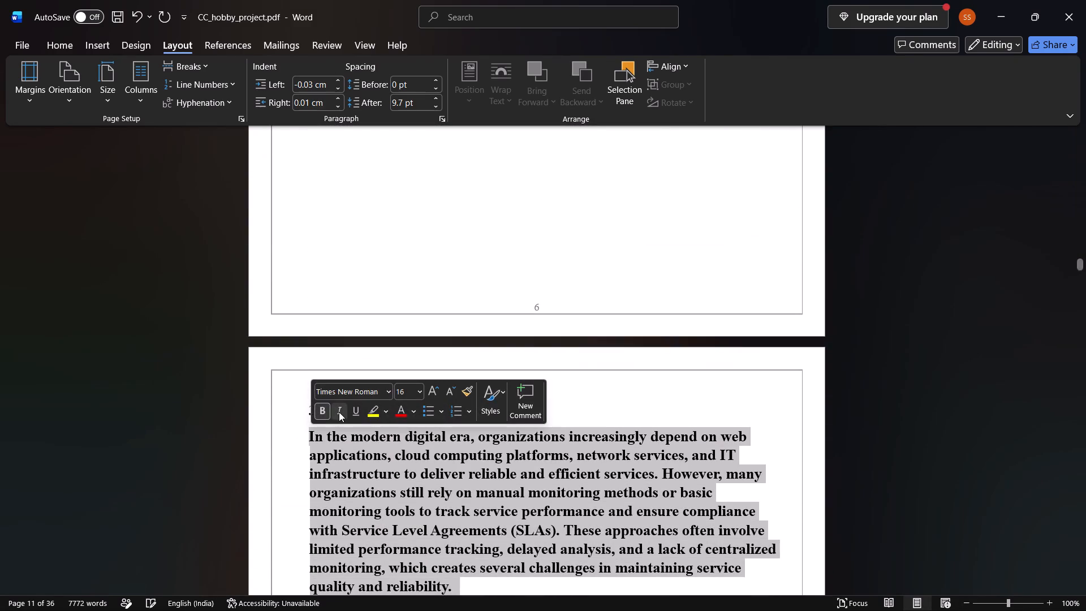
pyautogui.click(326, 408)
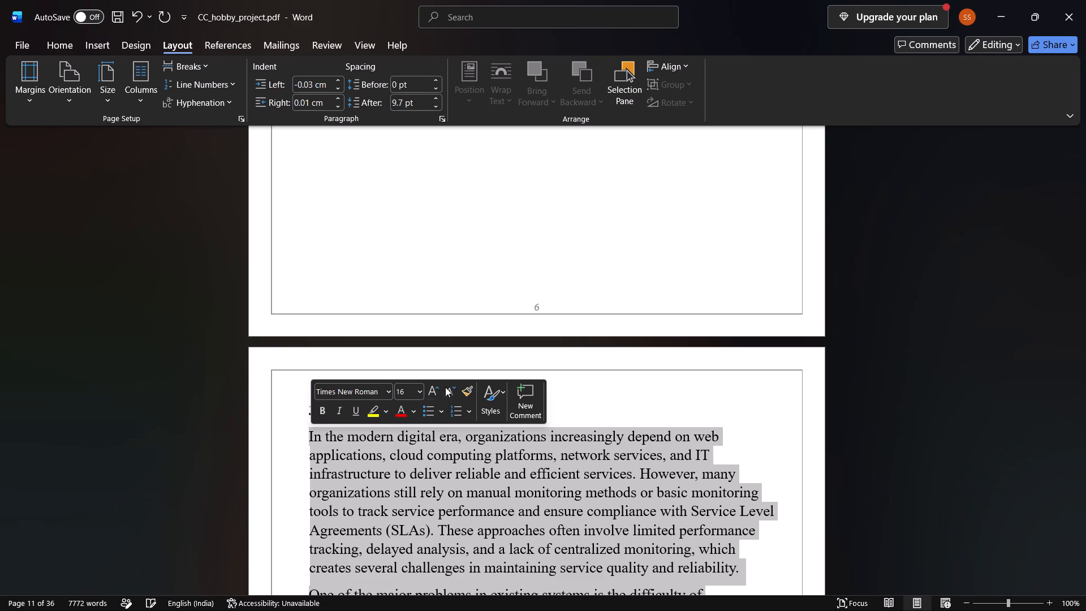
pyautogui.doubleClick(451, 391)
pyautogui.click(451, 391)
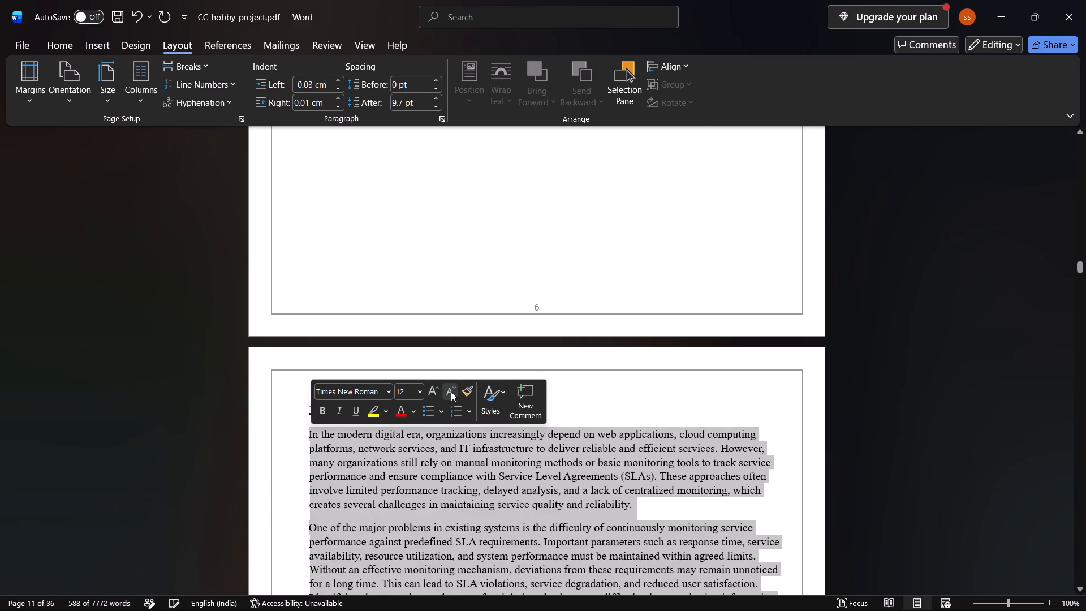
pyautogui.click(432, 394)
# Insert a blank line directly after the "3.PROBLEM STATEMENT" heading.
pyautogui.click(643, 414)
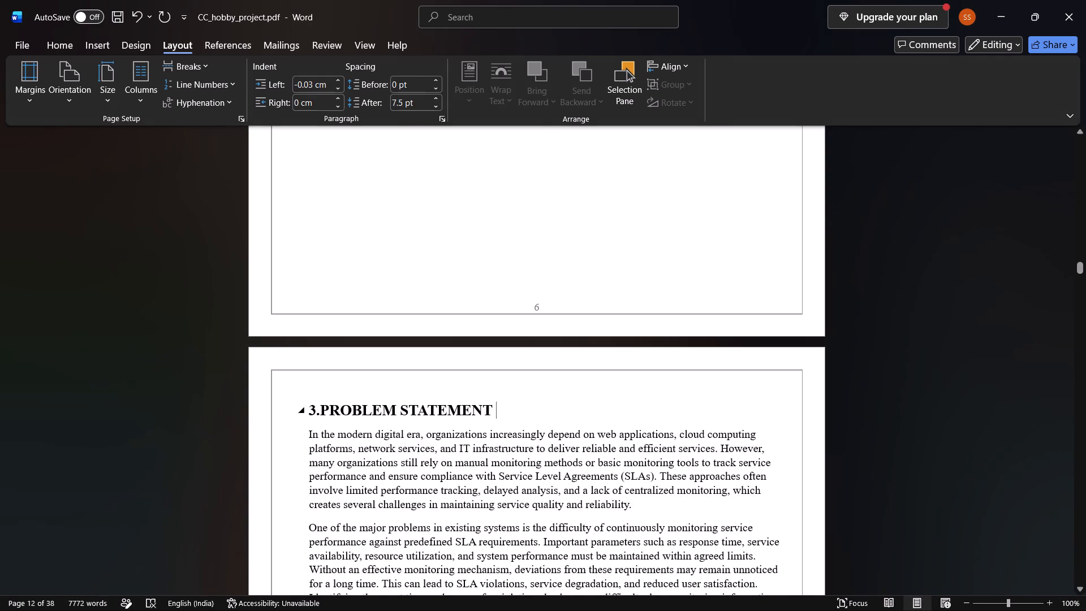
pyautogui.press('Return')
# Check the page layout from the end of section 2.9 through the Problem Statement text to "4. EXISTING SYSTEM".
pyautogui.scroll(-4, 589, 421)
pyautogui.scroll(8, 591, 422)
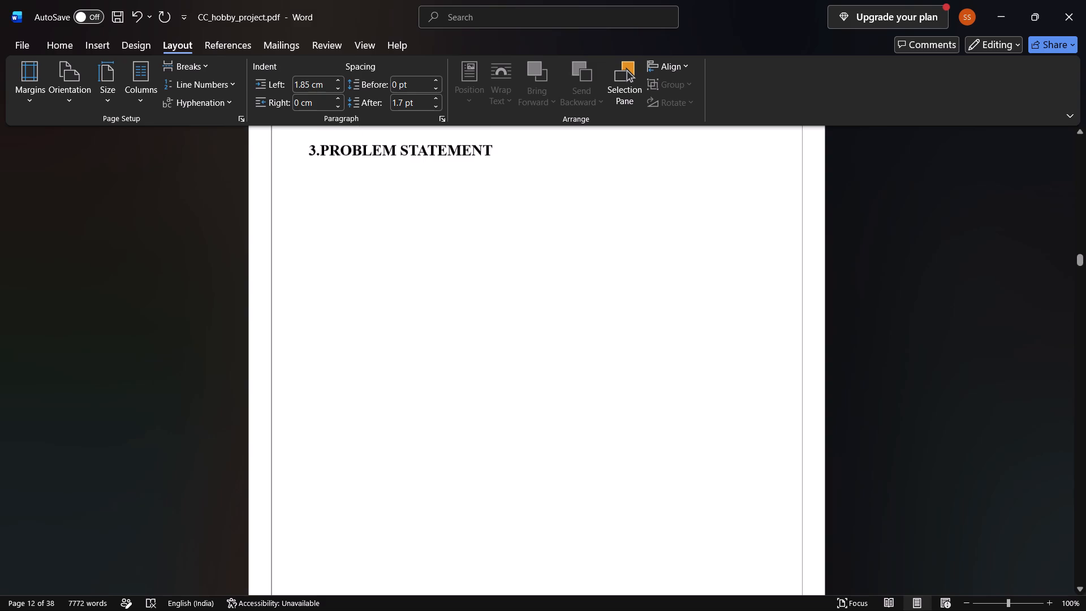
pyautogui.scroll(19, 591, 422)
pyautogui.scroll(-12, 591, 423)
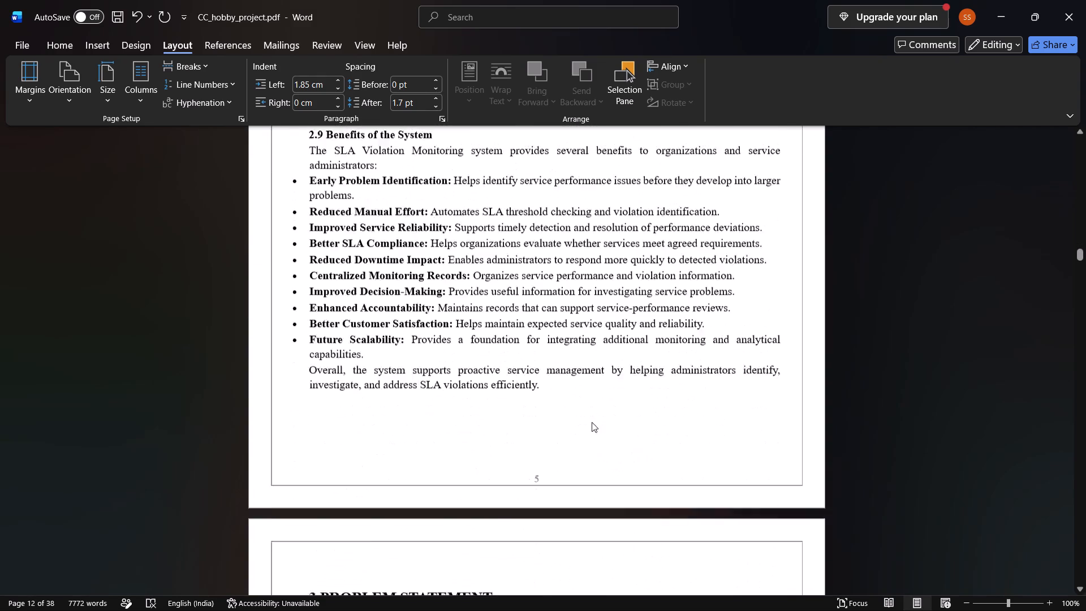
pyautogui.scroll(-20, 592, 422)
pyautogui.scroll(-10, 592, 422)
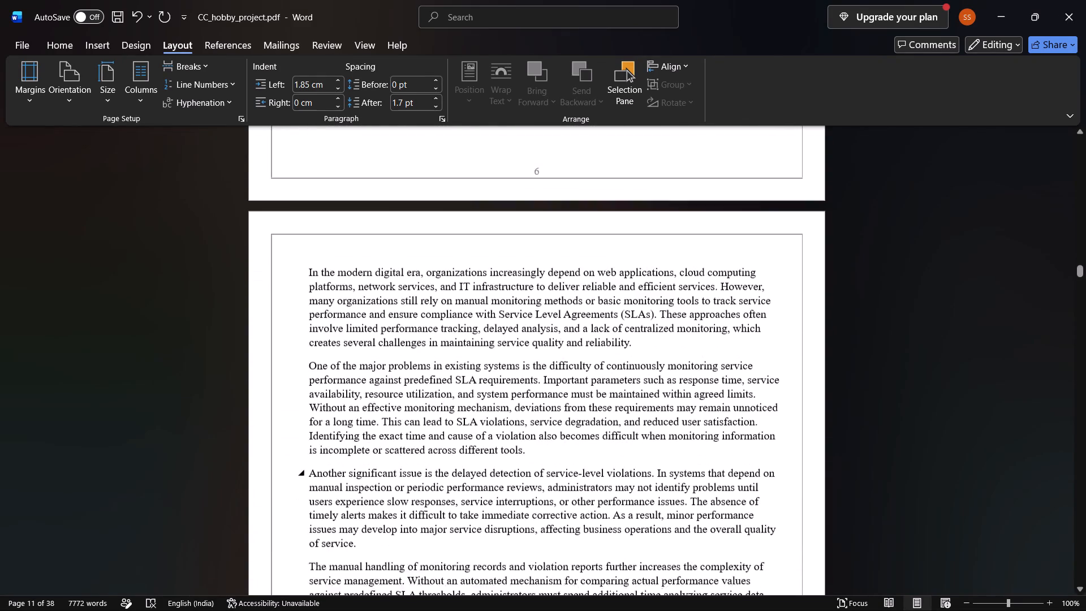
pyautogui.scroll(-12, 588, 420)
pyautogui.scroll(-10, 588, 420)
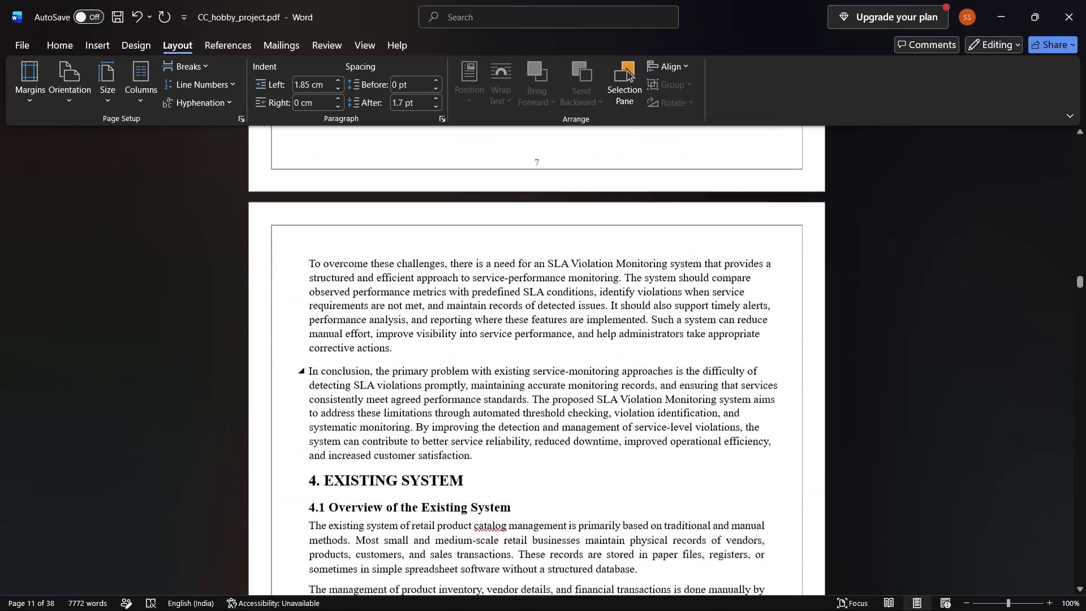
pyautogui.scroll(20, 589, 420)
pyautogui.scroll(8, 589, 420)
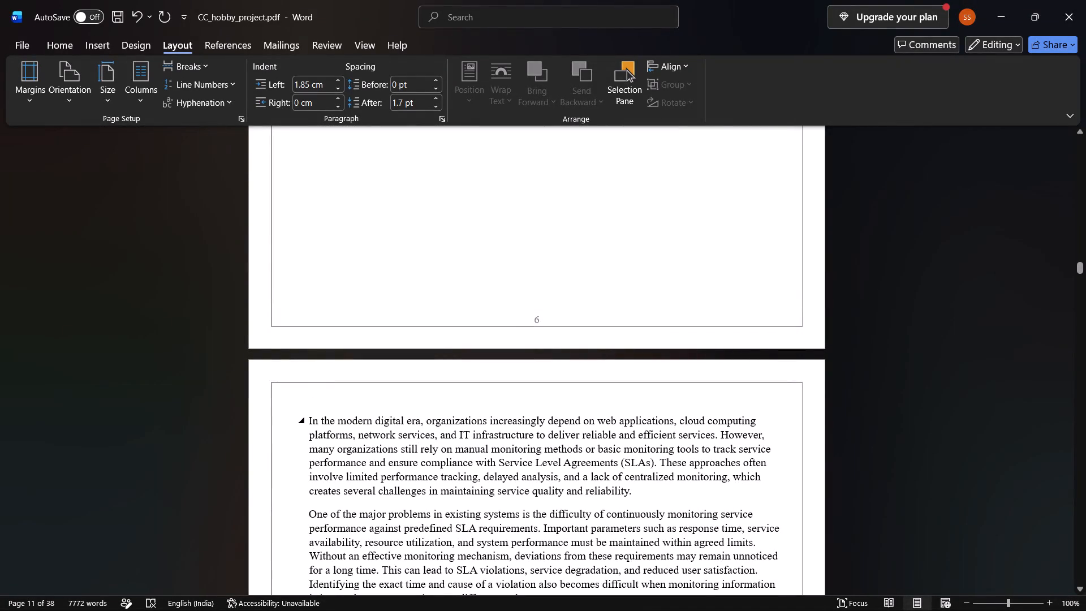
# Remove the blank line between the "3.PROBLEM STATEMENT" heading and its first paragraph.
pyautogui.click(307, 423)
pyautogui.press('BackSpace')
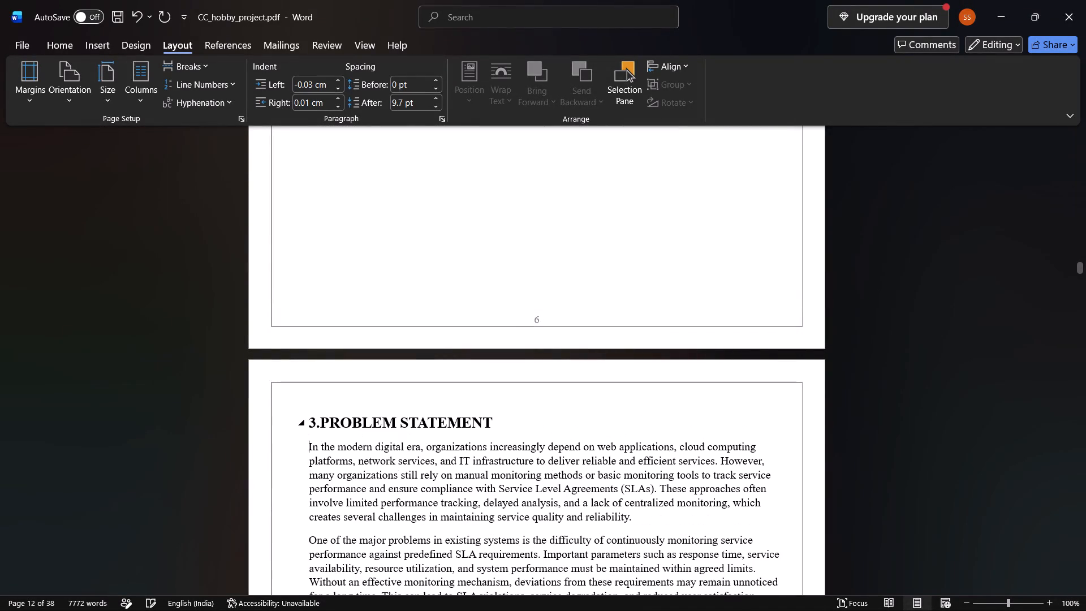
pyautogui.press('BackSpace')
# Delete the empty paragraphs on the blank page between section 2.9 and the "3.PROBLEM STATEMENT" heading.
pyautogui.scroll(-1, 313, 416)
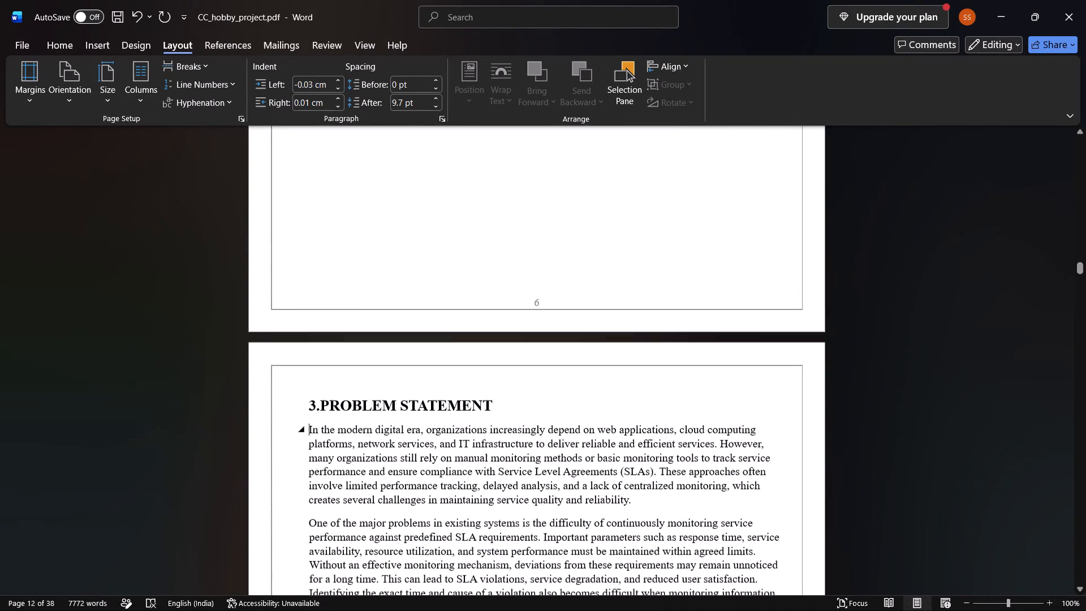
pyautogui.scroll(18, 313, 419)
pyautogui.scroll(6, 313, 423)
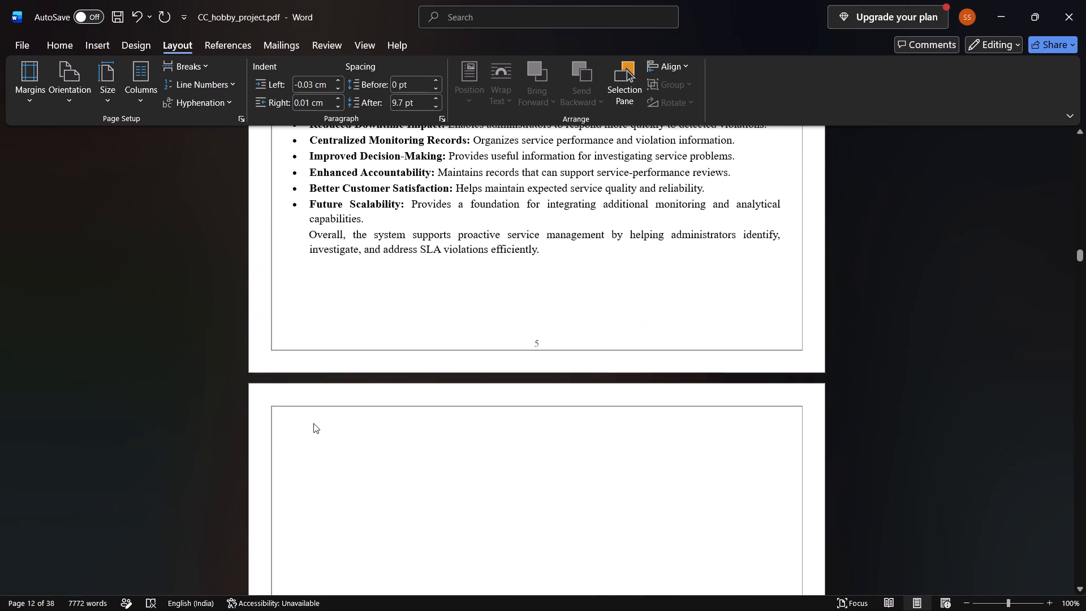
pyautogui.scroll(-4, 370, 472)
pyautogui.moveTo(311, 302); pyautogui.dragTo(400, 454)
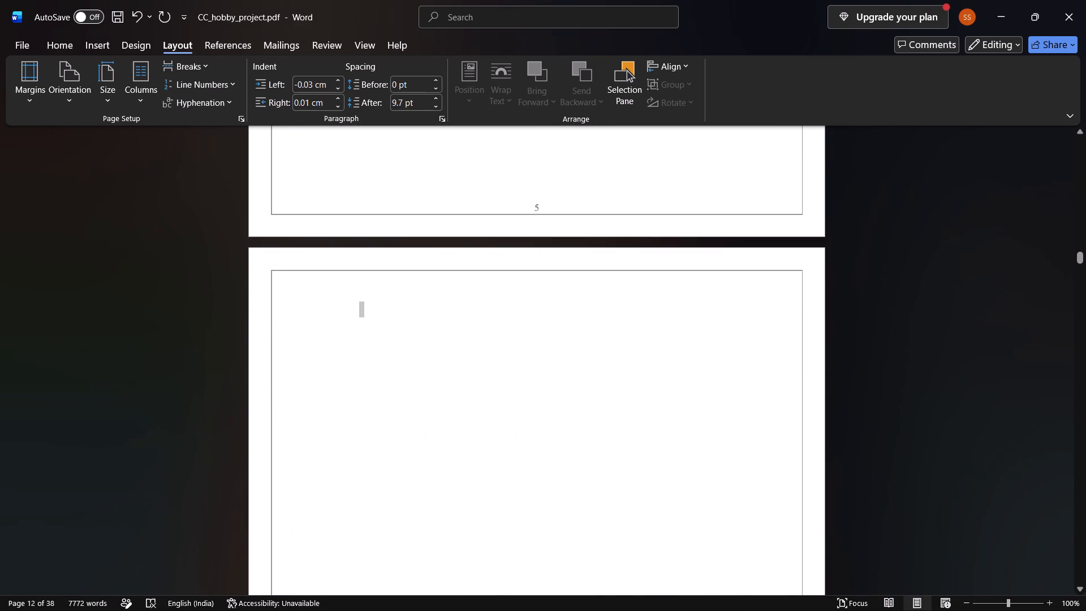
pyautogui.moveTo(400, 454); pyautogui.dragTo(453, 514)
pyautogui.press('Delete')
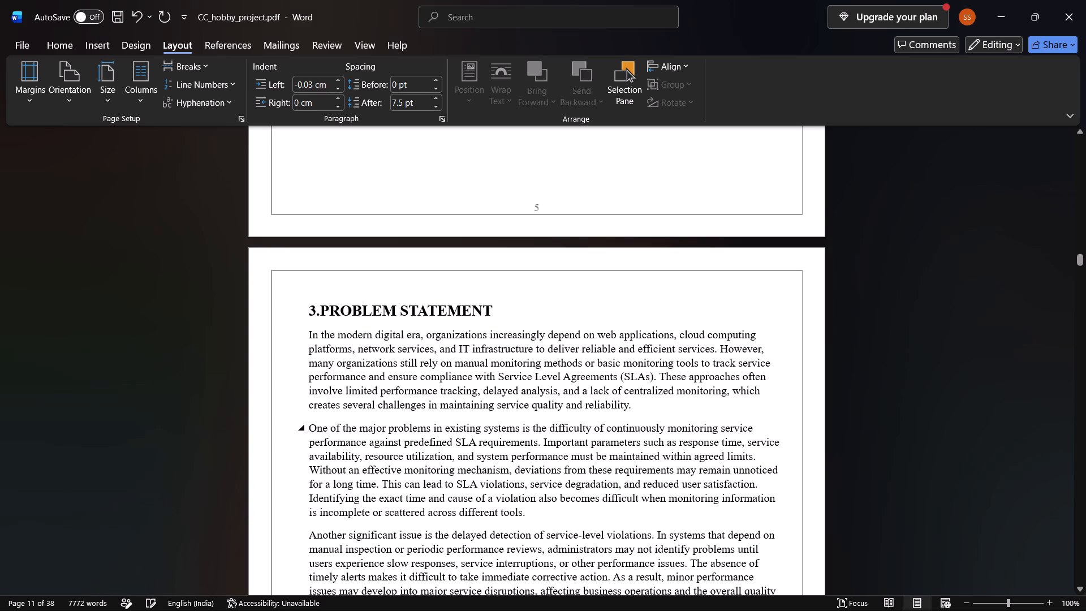
# Delete the Problem Statement paragraph that begins "To overcome these challenges".
pyautogui.scroll(12, 386, 427)
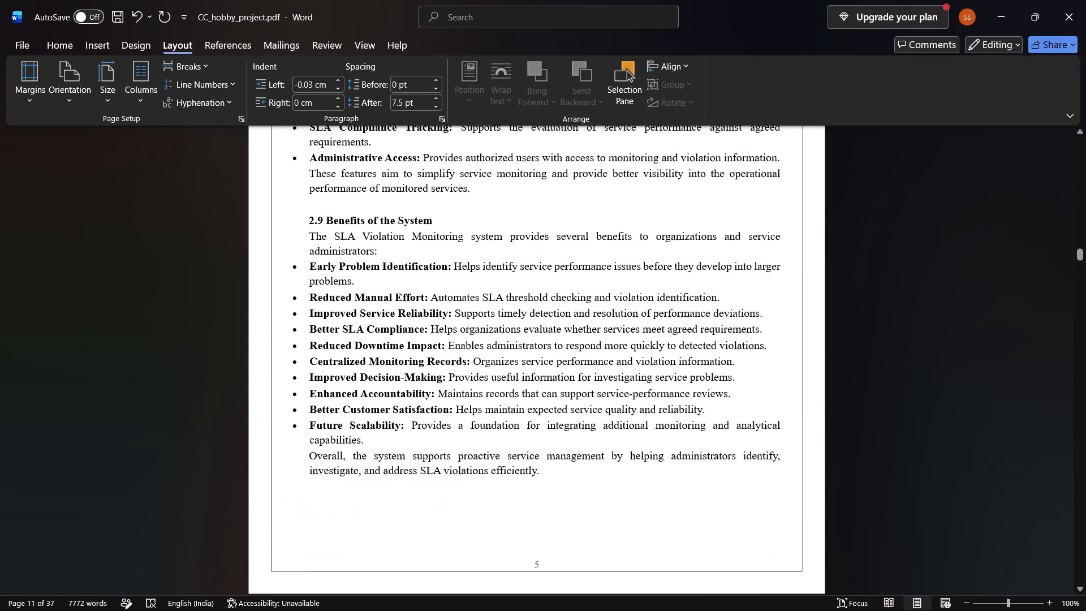
pyautogui.scroll(-16, 387, 428)
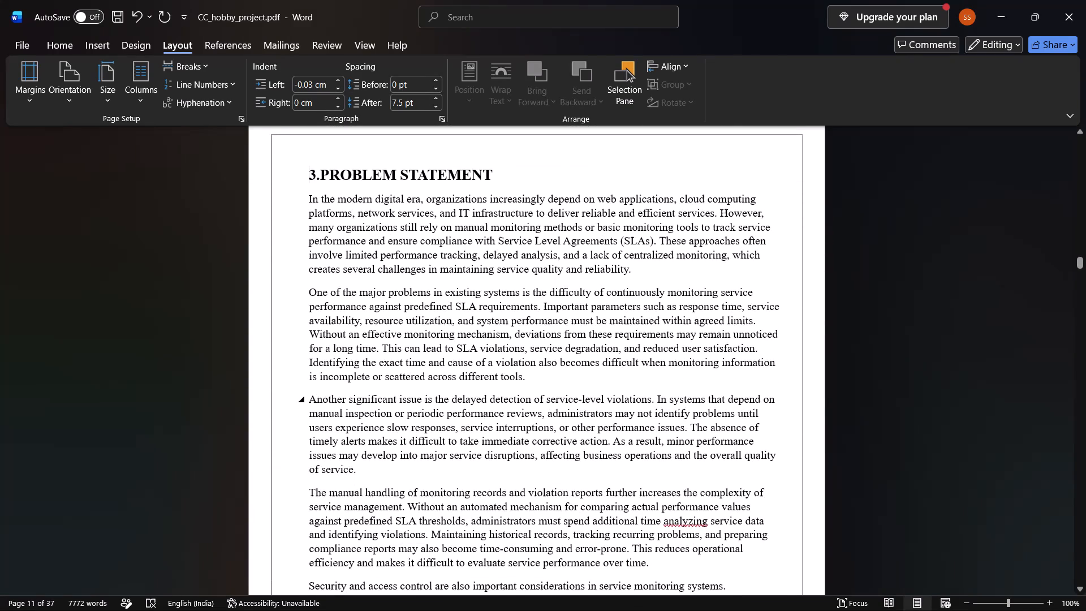
pyautogui.scroll(-16, 386, 428)
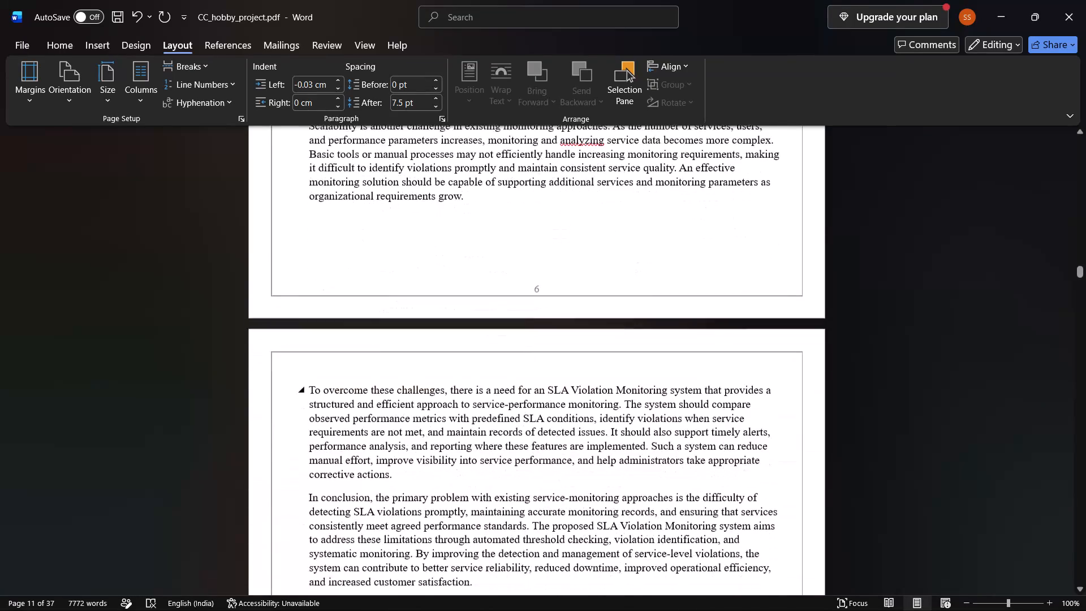
pyautogui.scroll(-5, 386, 428)
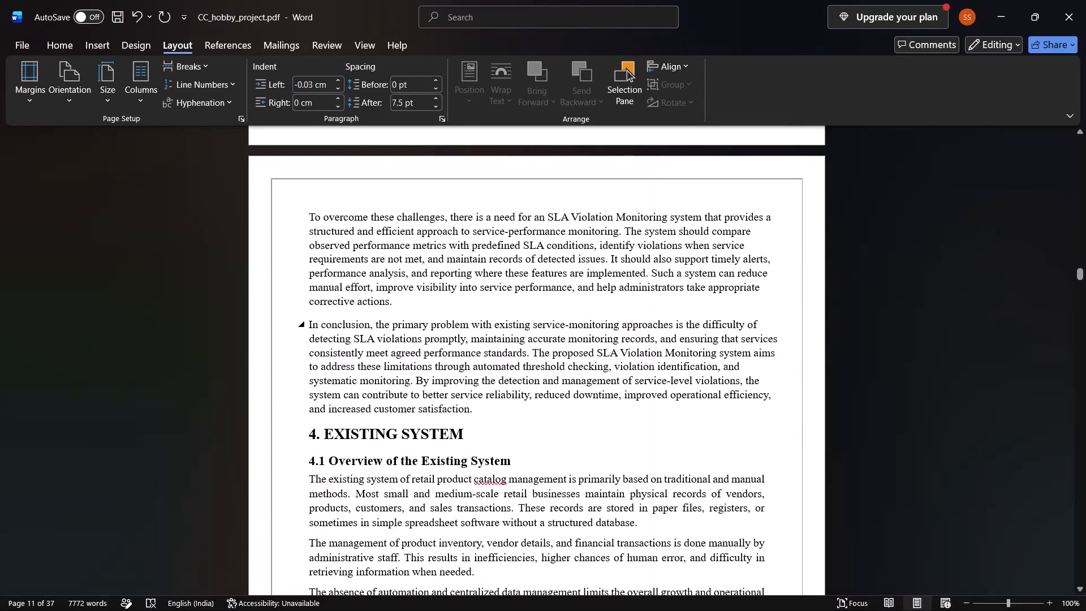
pyautogui.moveTo(411, 299); pyautogui.dragTo(327, 231)
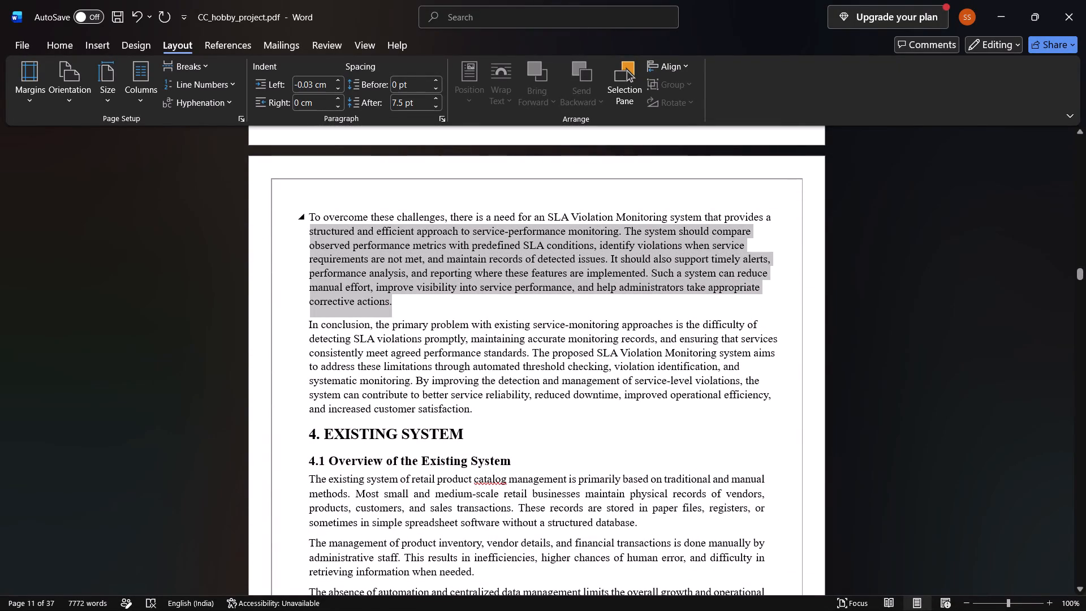
pyautogui.moveTo(327, 231); pyautogui.dragTo(311, 216)
pyautogui.press('BackSpace')
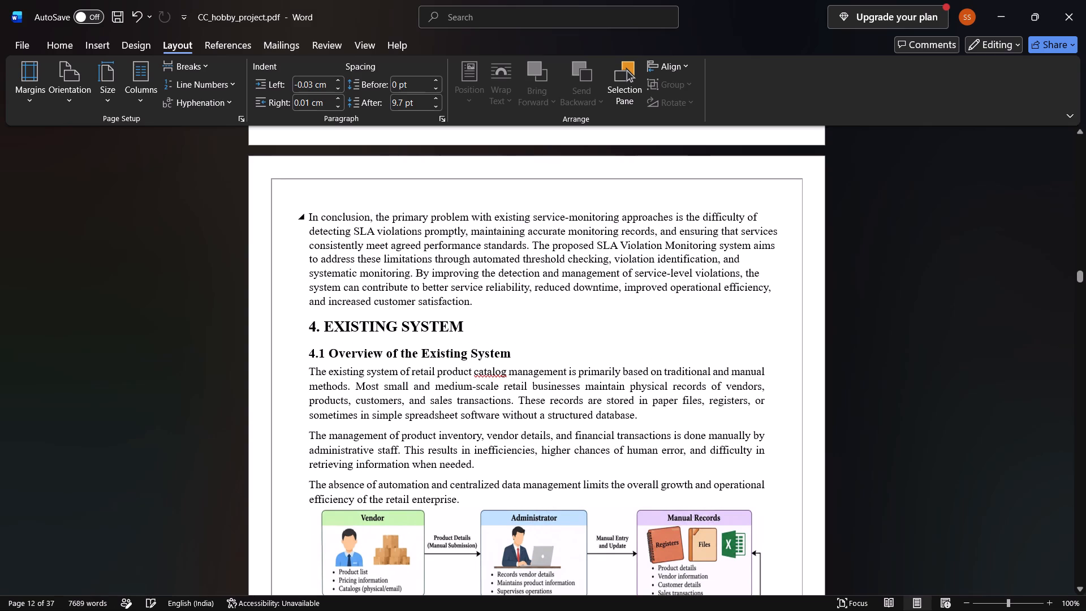
# Delete the Problem Statement paragraph that begins "Scalability is another challenge in existing monitoring approaches".
pyautogui.scroll(3, 347, 306)
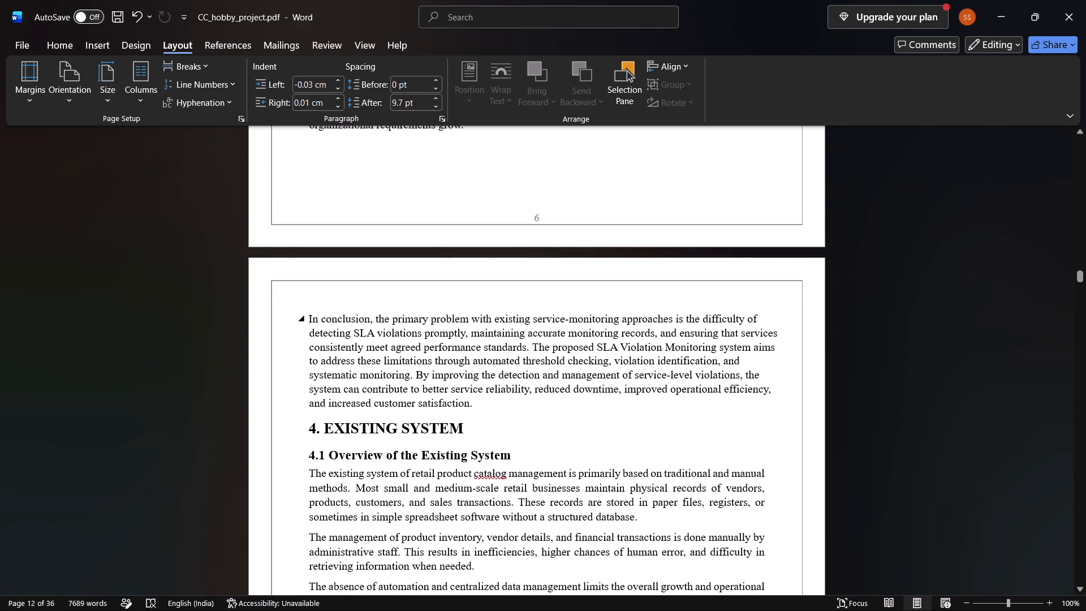
pyautogui.scroll(7, 406, 344)
pyautogui.moveTo(479, 366); pyautogui.dragTo(479, 366)
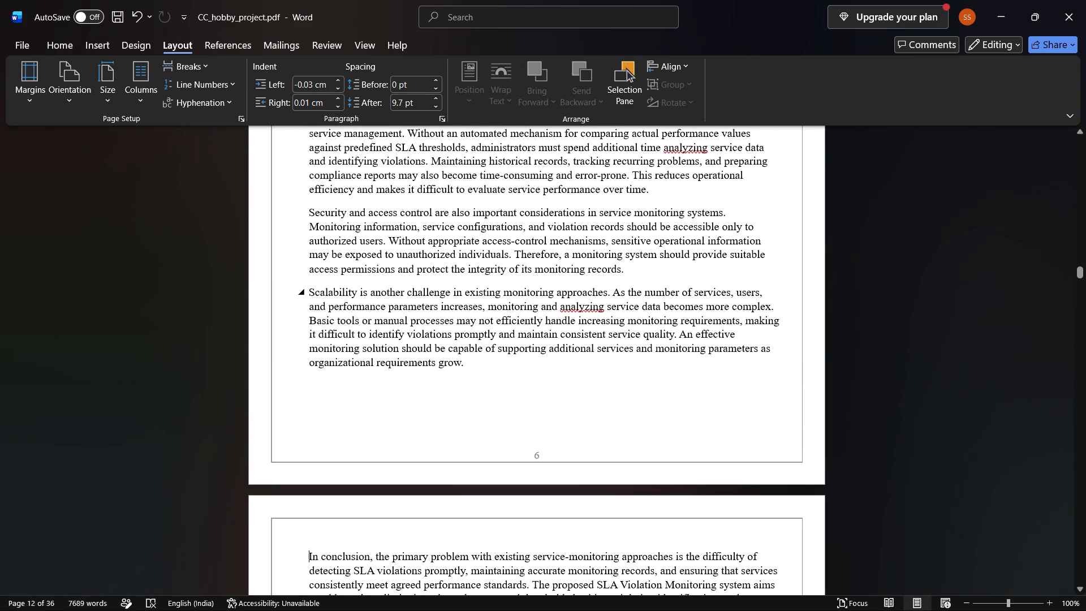
pyautogui.moveTo(479, 366); pyautogui.dragTo(313, 294)
pyautogui.press('BackSpace')
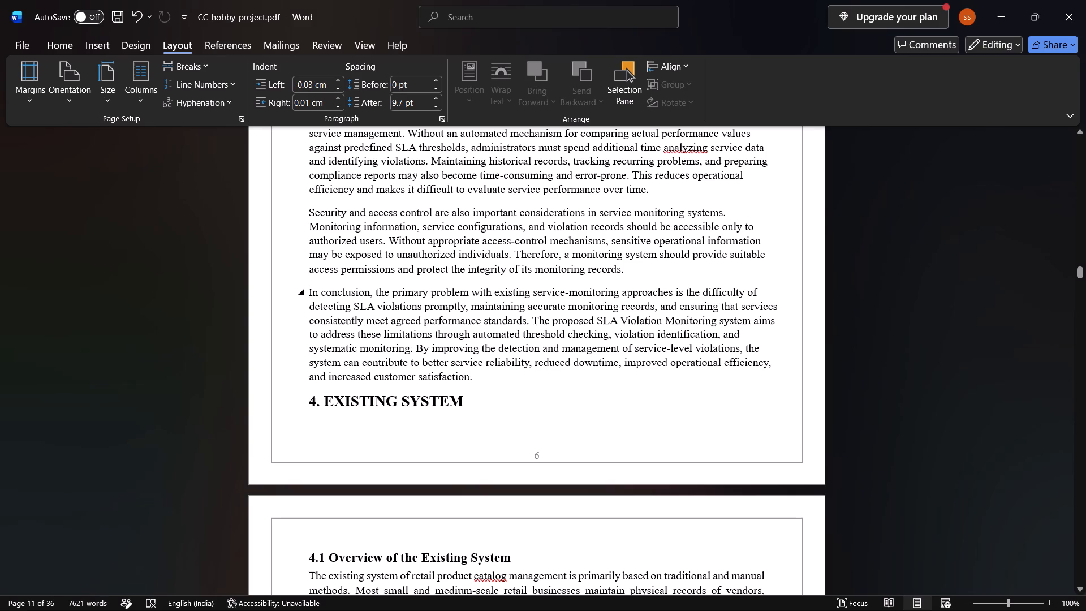
# Insert a blank line after the "In conclusion" paragraph, before the "4. EXISTING SYSTEM" heading.
pyautogui.click(495, 376)
pyautogui.press('Return')
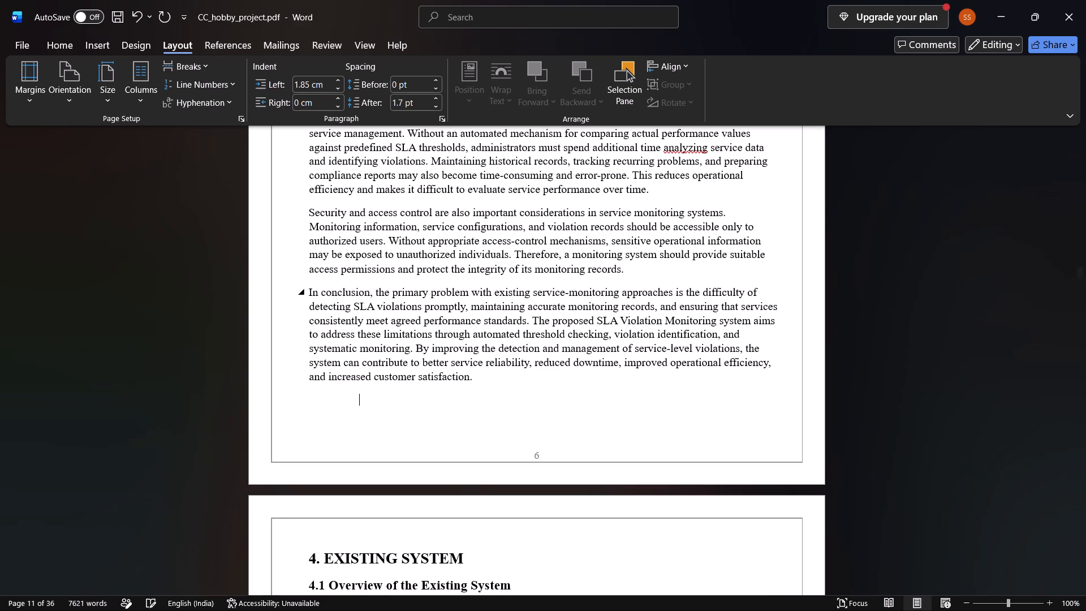
# Delete the retail system architecture diagram in section 4.1 of the Existing System chapter.
pyautogui.scroll(15, 480, 387)
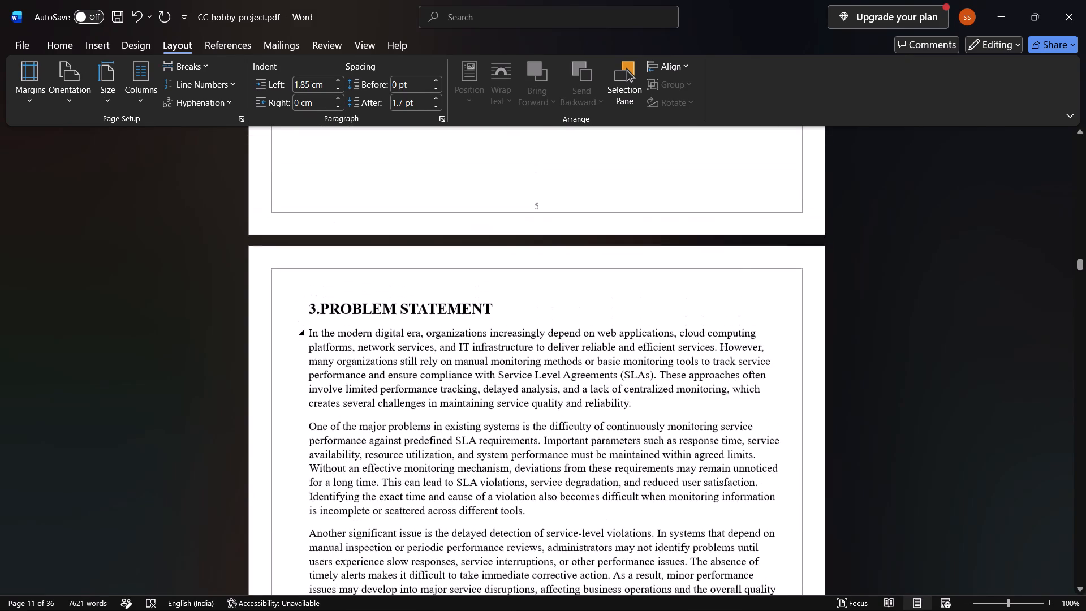
pyautogui.scroll(-14, 471, 313)
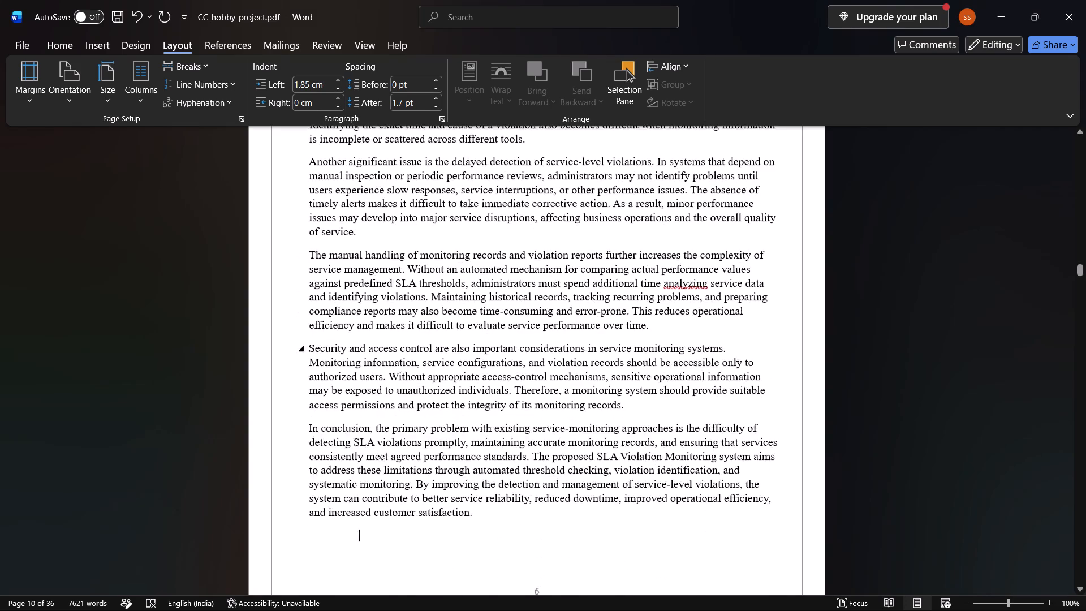
pyautogui.scroll(-10, 479, 313)
pyautogui.scroll(1, 479, 313)
pyautogui.scroll(-4, 479, 313)
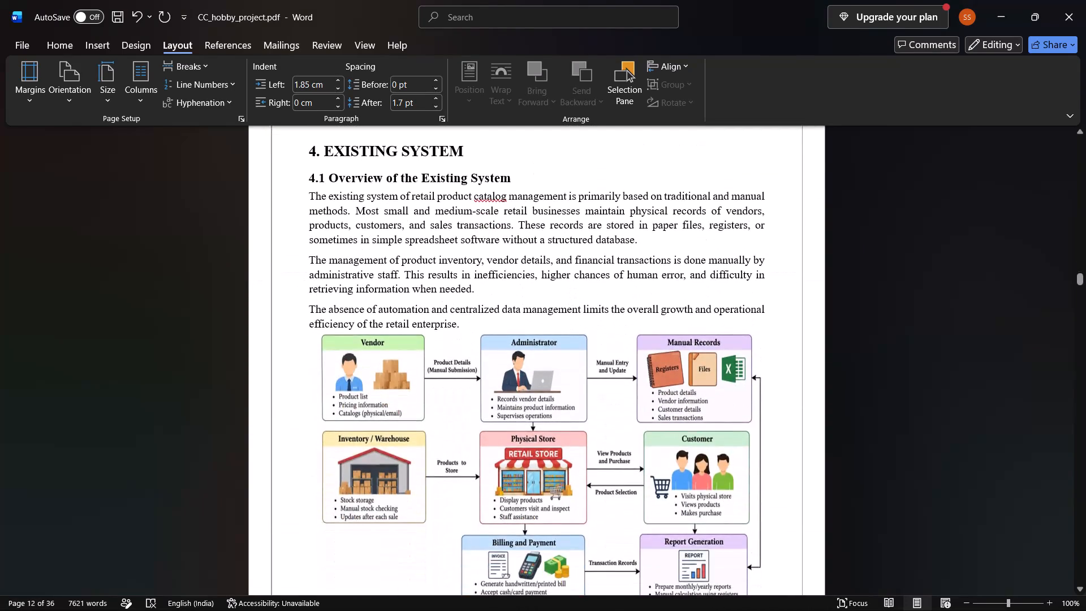
pyautogui.click(545, 424)
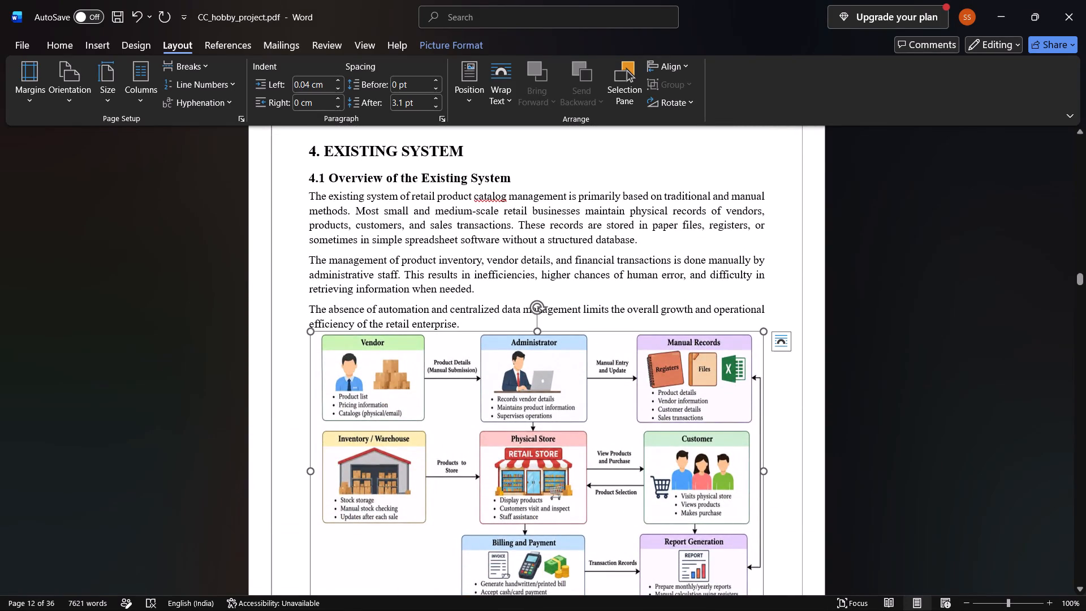
pyautogui.press('Delete')
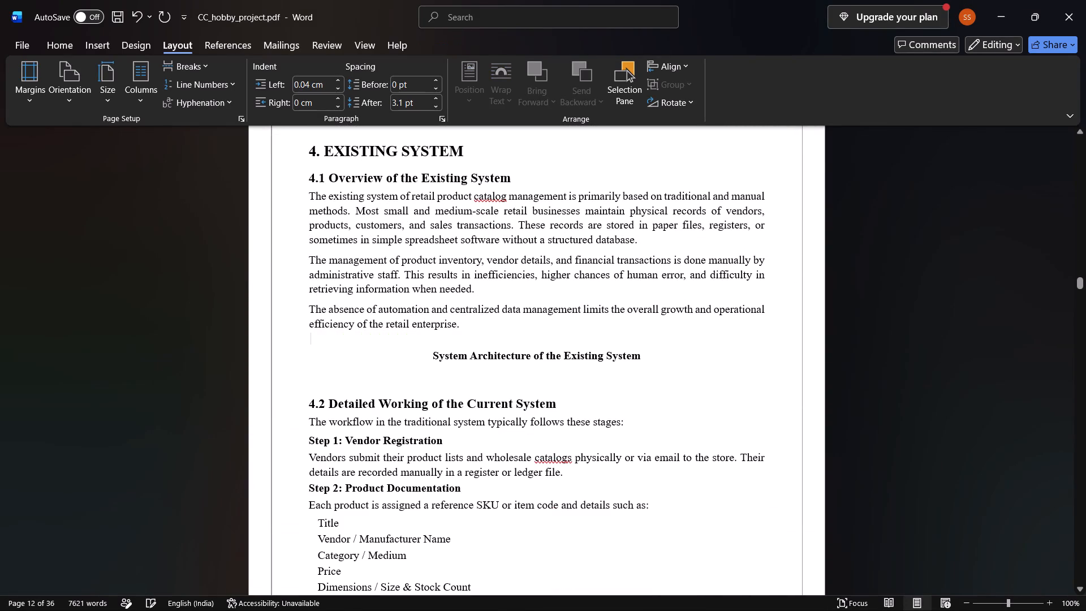
# Delete the old Existing System content from "small and medium-scale retail businesses" in section 4.1 through the end of section 4.13.
pyautogui.scroll(-1, 497, 360)
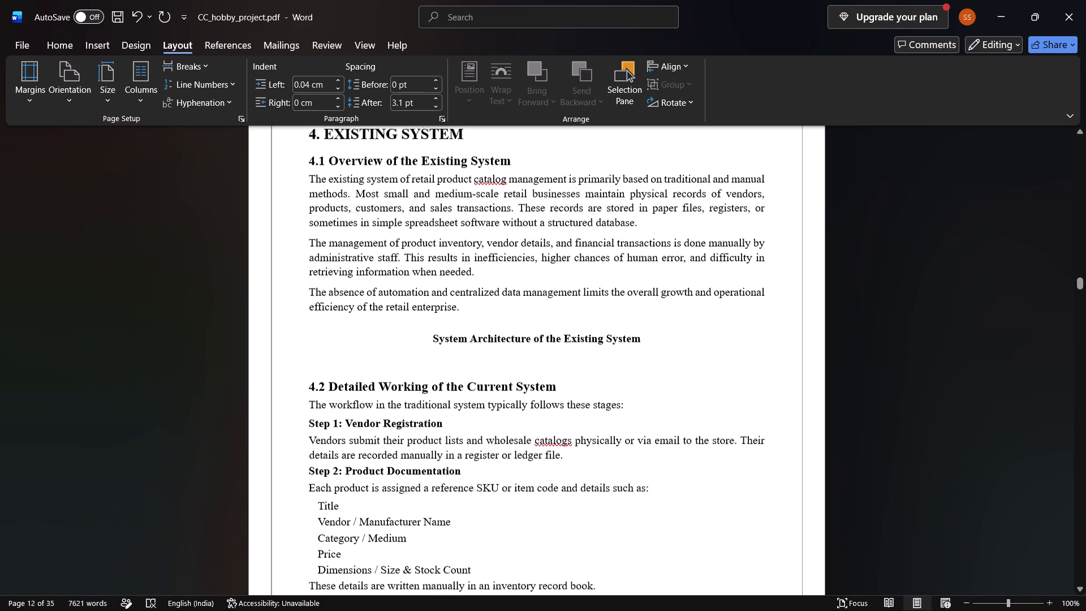
pyautogui.scroll(-14, 498, 362)
pyautogui.scroll(-9, 499, 362)
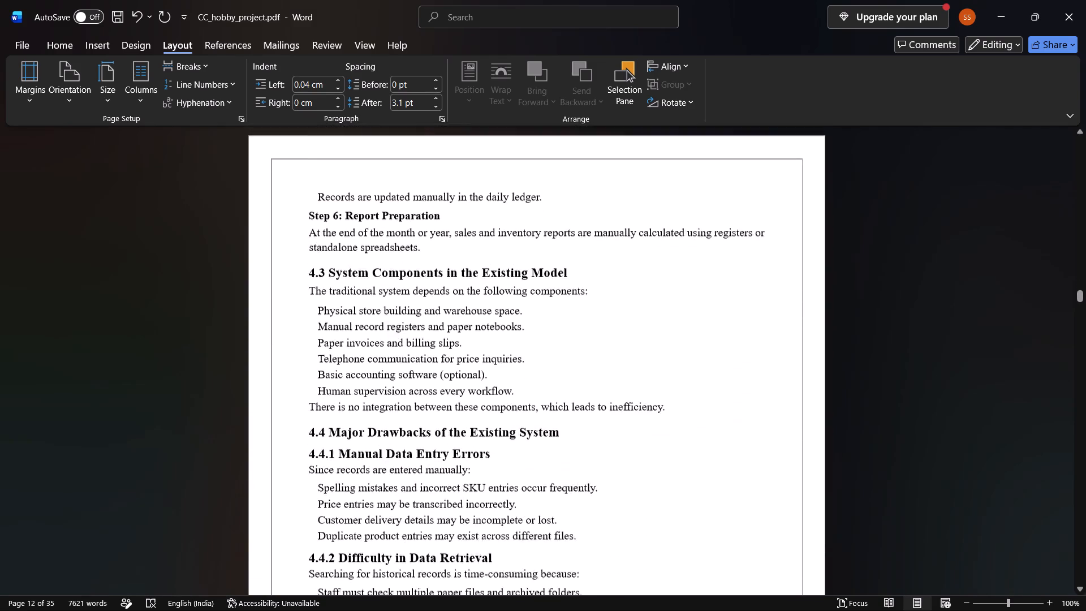
pyautogui.scroll(-17, 499, 364)
pyautogui.scroll(-11, 499, 364)
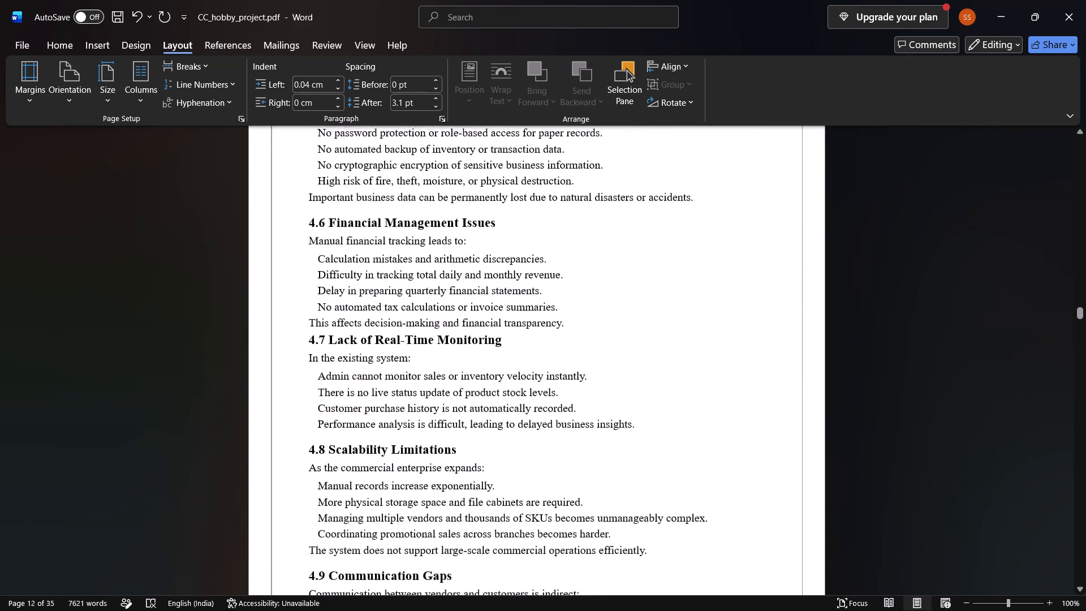
pyautogui.scroll(-17, 498, 364)
pyautogui.scroll(-8, 498, 364)
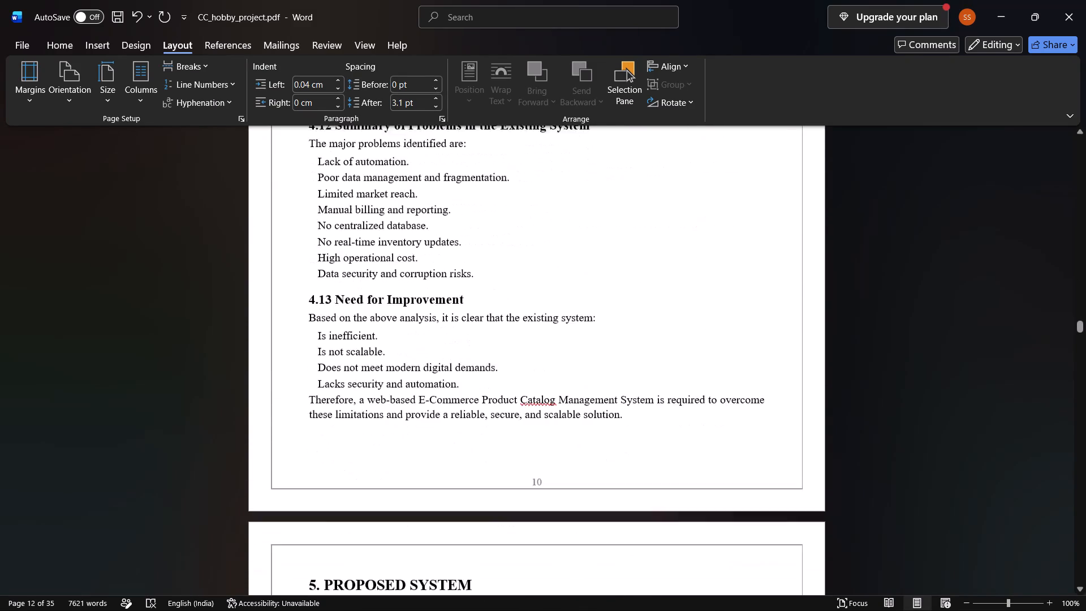
pyautogui.scroll(-5, 498, 364)
pyautogui.scroll(2, 498, 364)
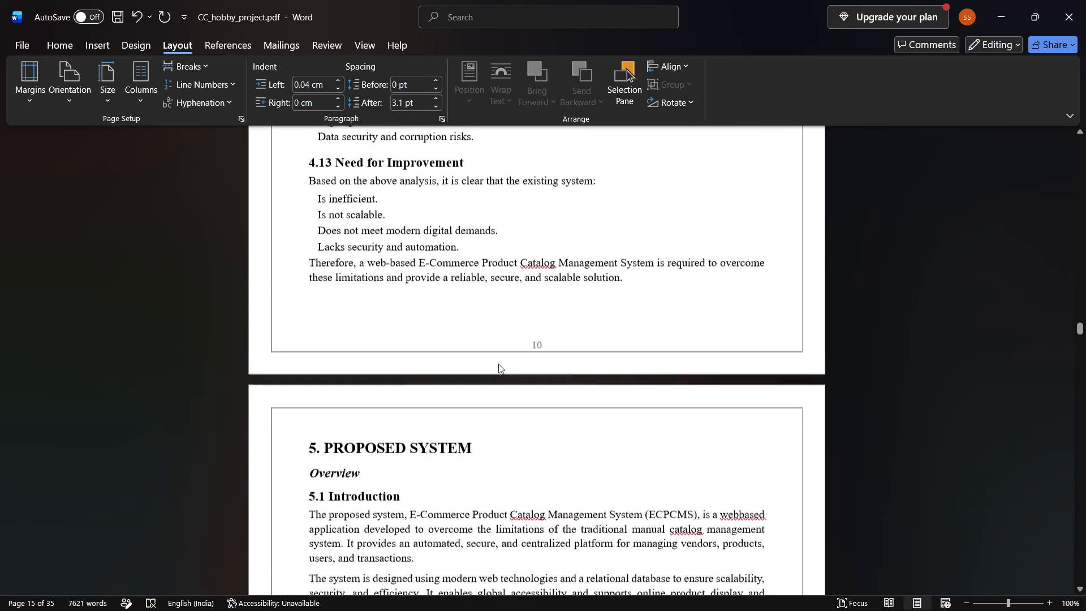
pyautogui.scroll(1, 498, 364)
pyautogui.moveTo(636, 327); pyautogui.dragTo(636, 326)
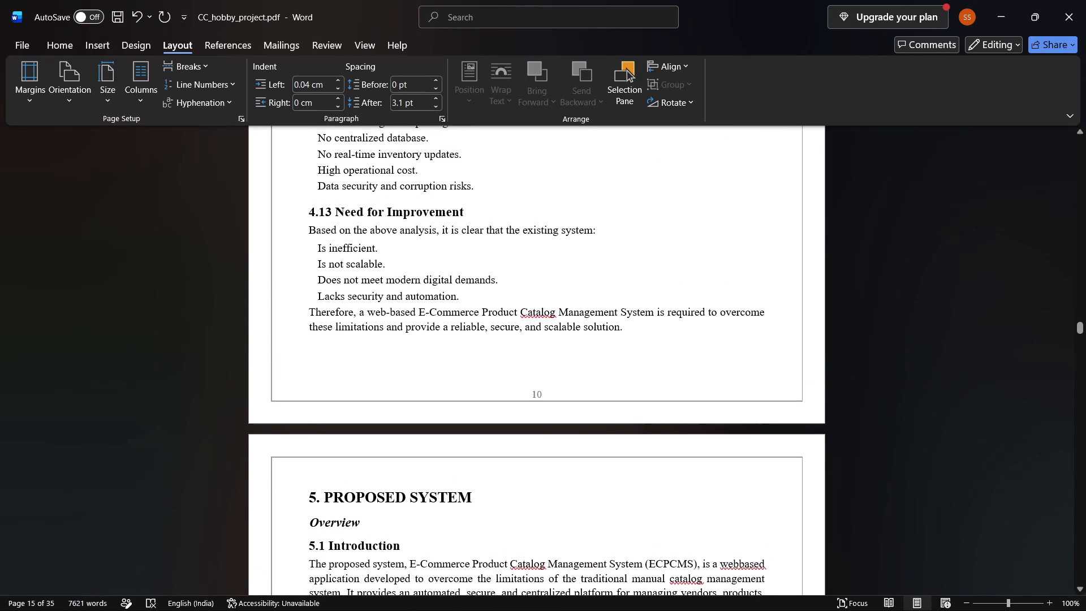
pyautogui.moveTo(636, 326); pyautogui.dragTo(374, 69)
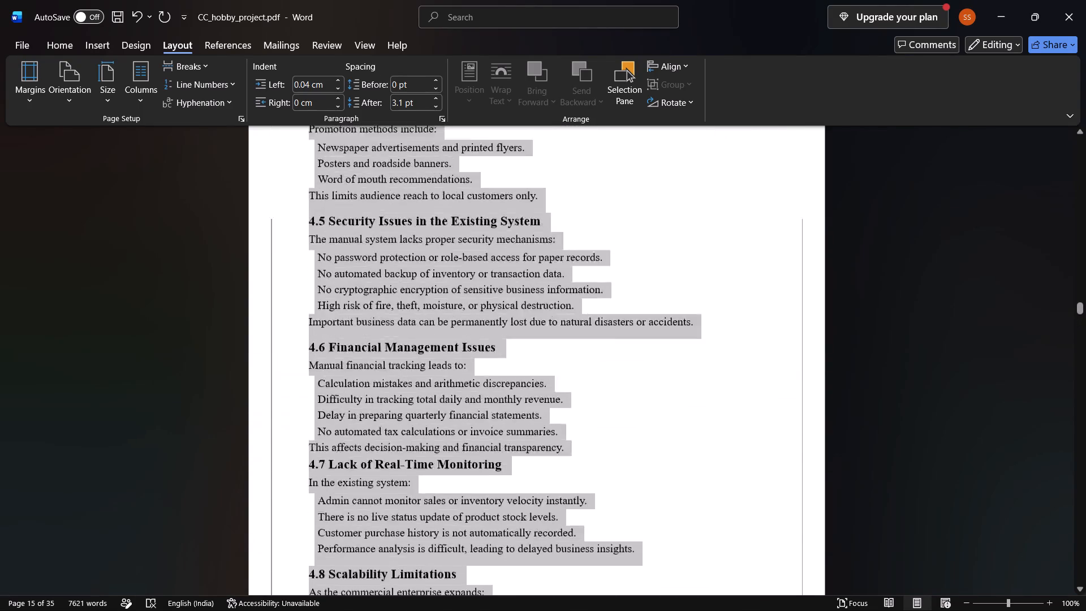
pyautogui.moveTo(374, 69); pyautogui.dragTo(403, 182)
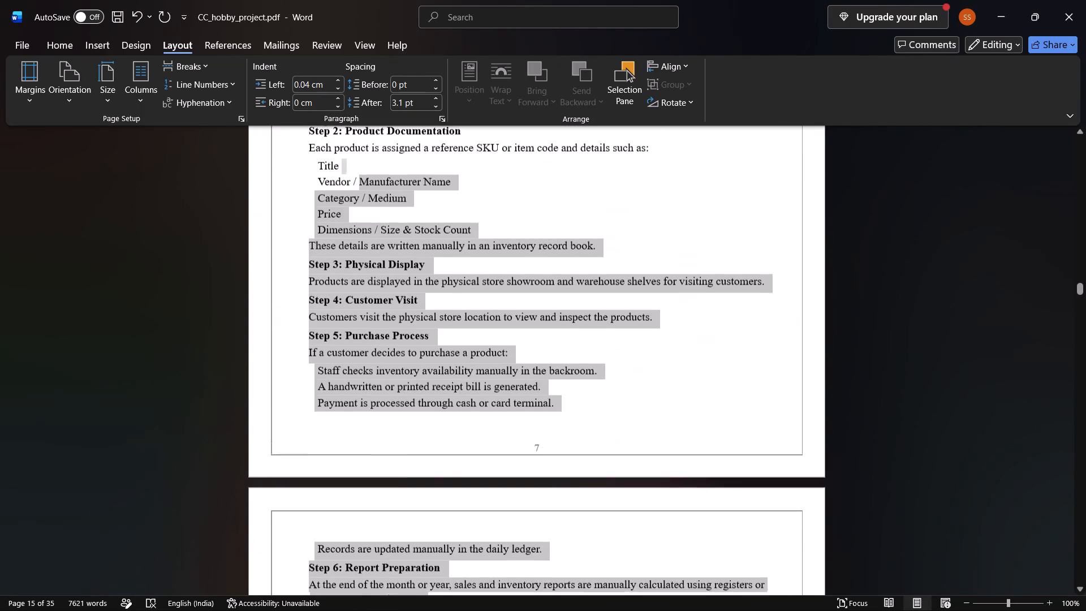
pyautogui.moveTo(403, 182); pyautogui.dragTo(406, 396)
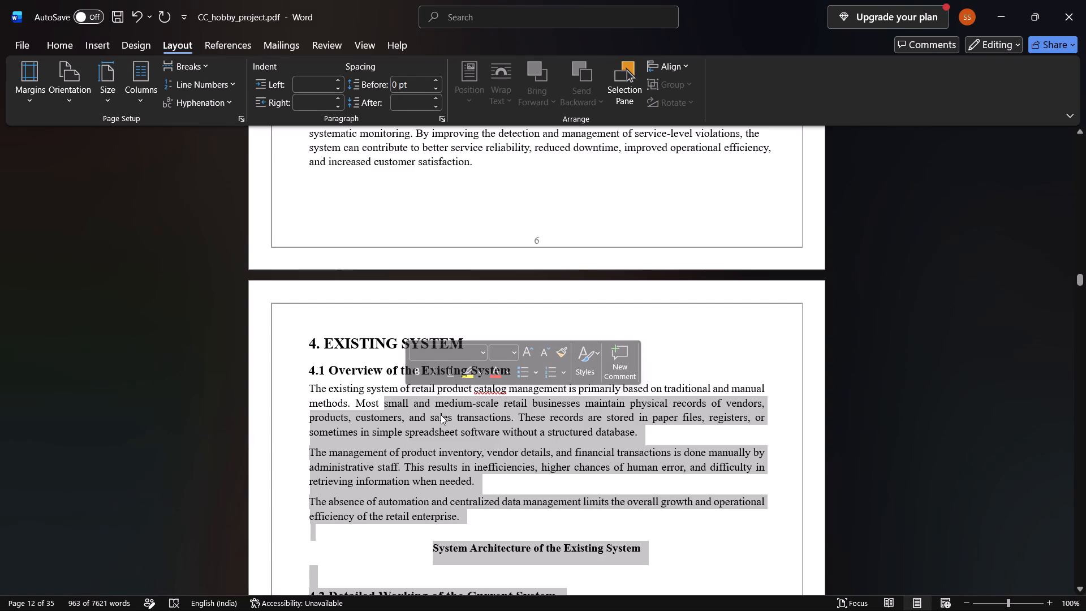
pyautogui.press('BackSpace')
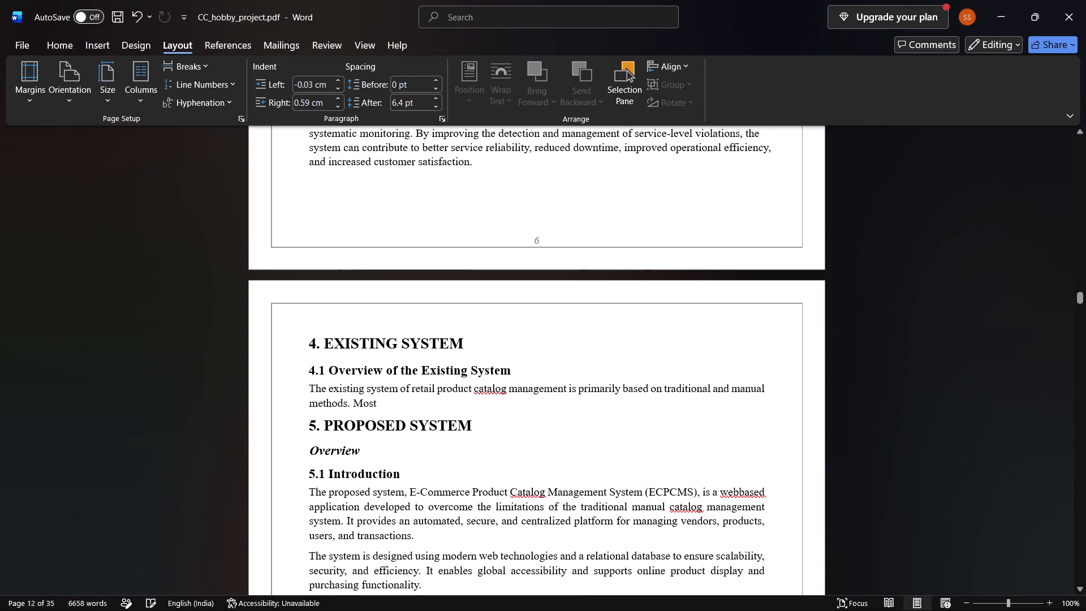
# Delete the leftover text "The existing system of retail product catalog management…" under the "4.1 Overview of the Existing System" heading.
pyautogui.moveTo(402, 407); pyautogui.dragTo(324, 398)
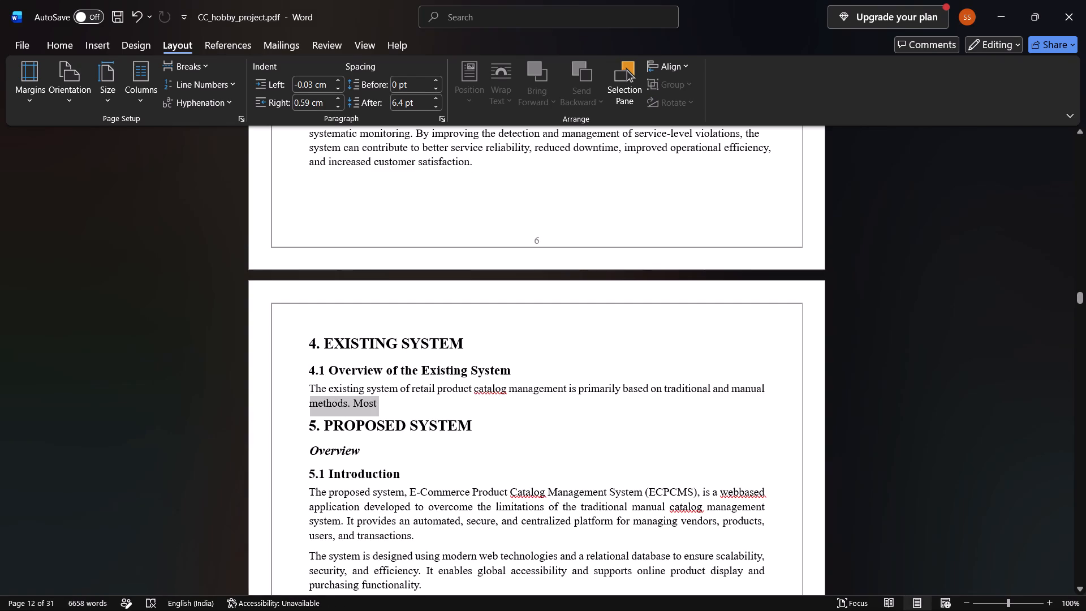
pyautogui.moveTo(324, 398); pyautogui.dragTo(322, 391)
pyautogui.press('BackSpace')
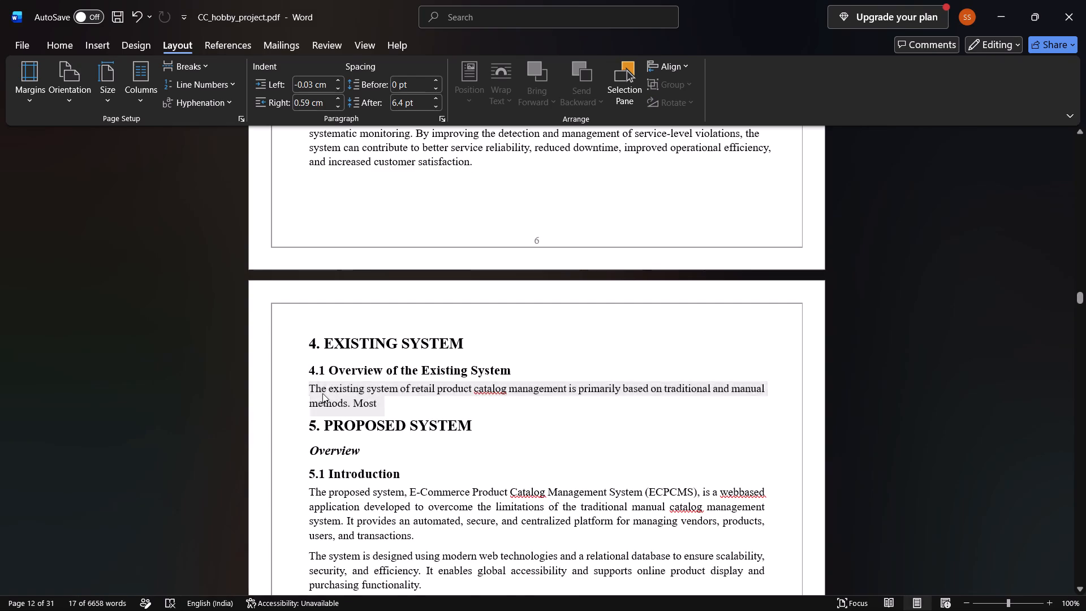
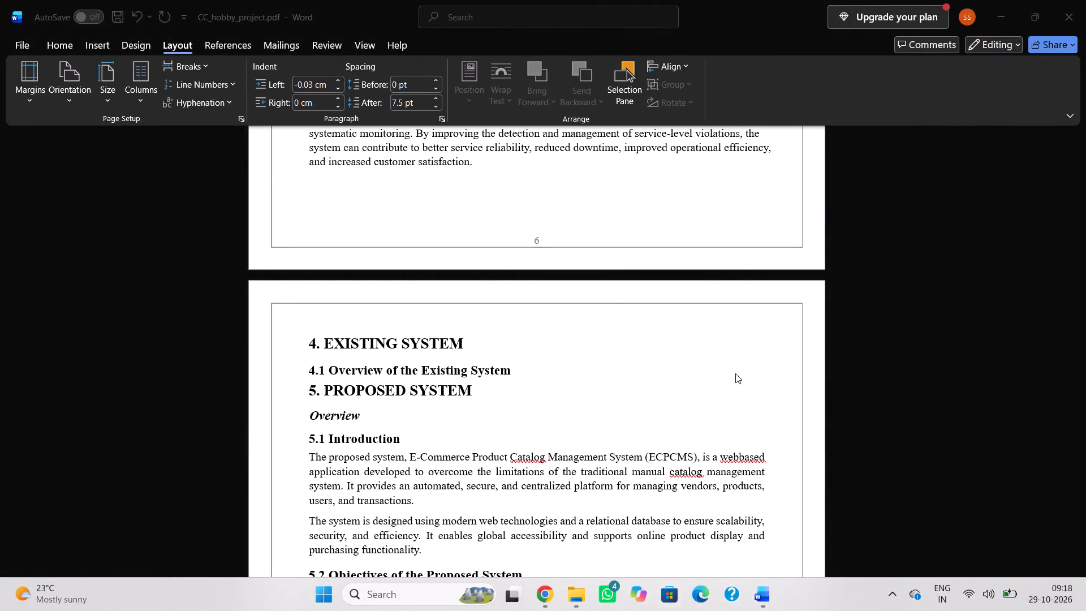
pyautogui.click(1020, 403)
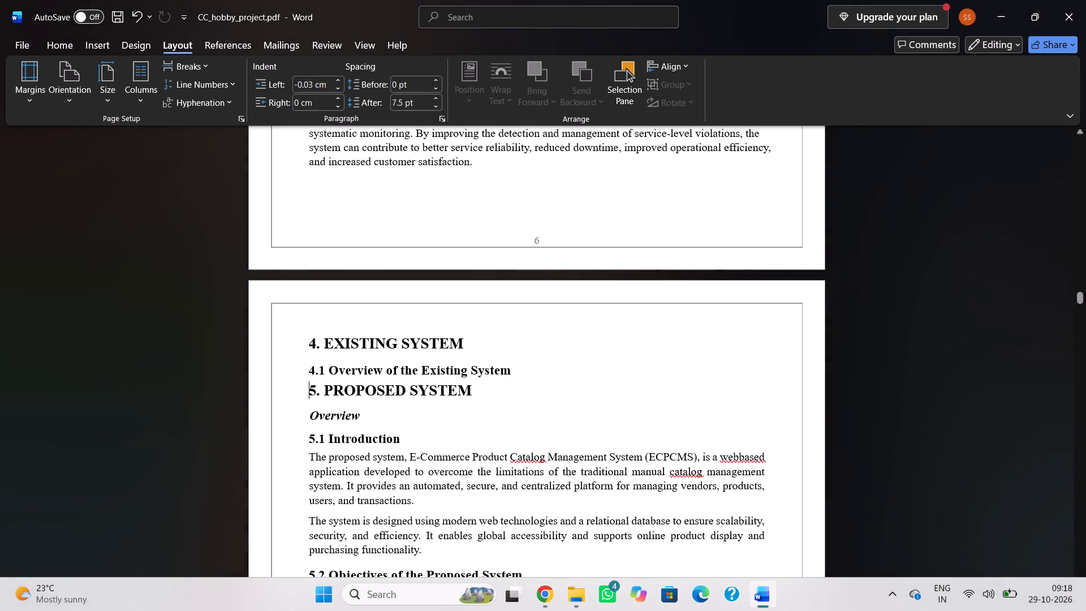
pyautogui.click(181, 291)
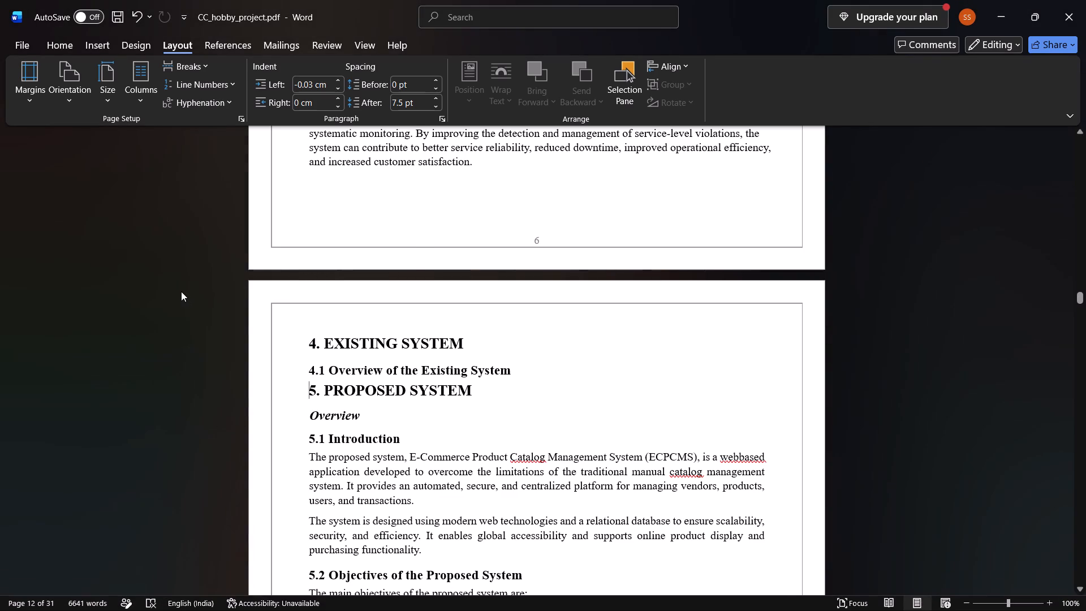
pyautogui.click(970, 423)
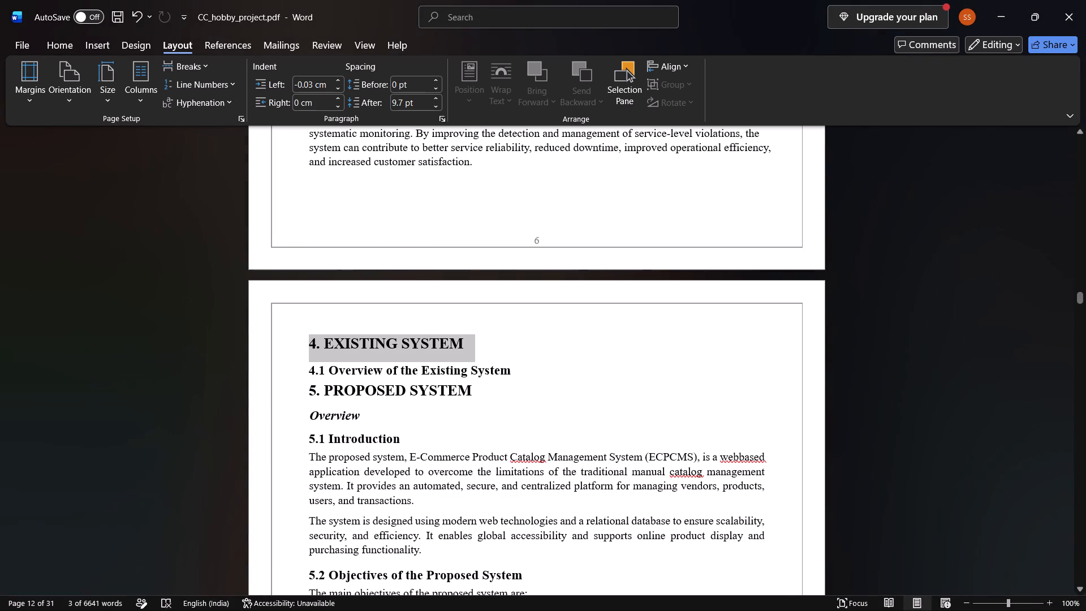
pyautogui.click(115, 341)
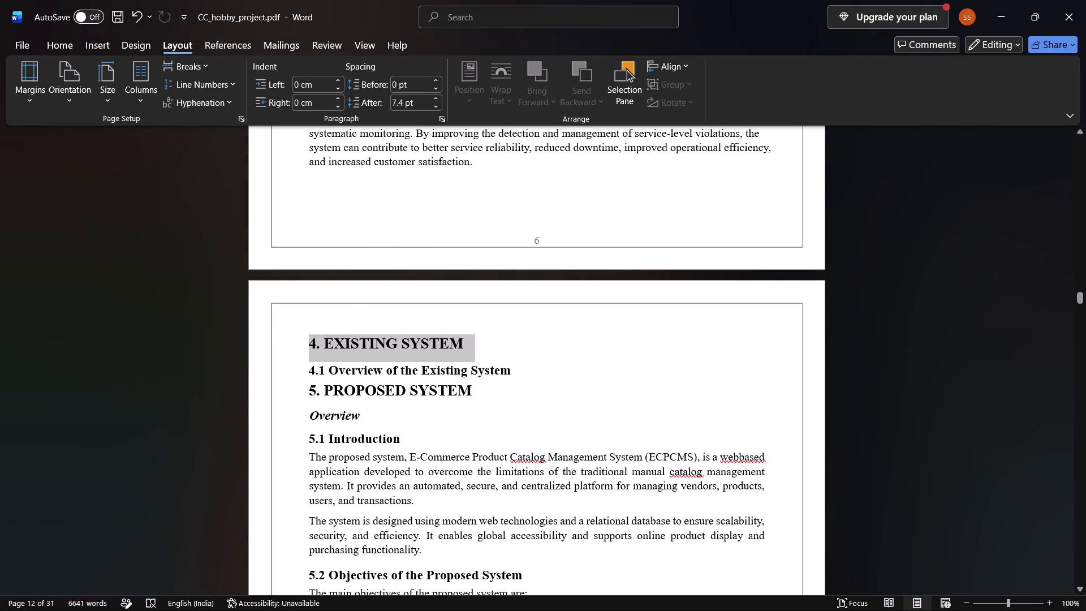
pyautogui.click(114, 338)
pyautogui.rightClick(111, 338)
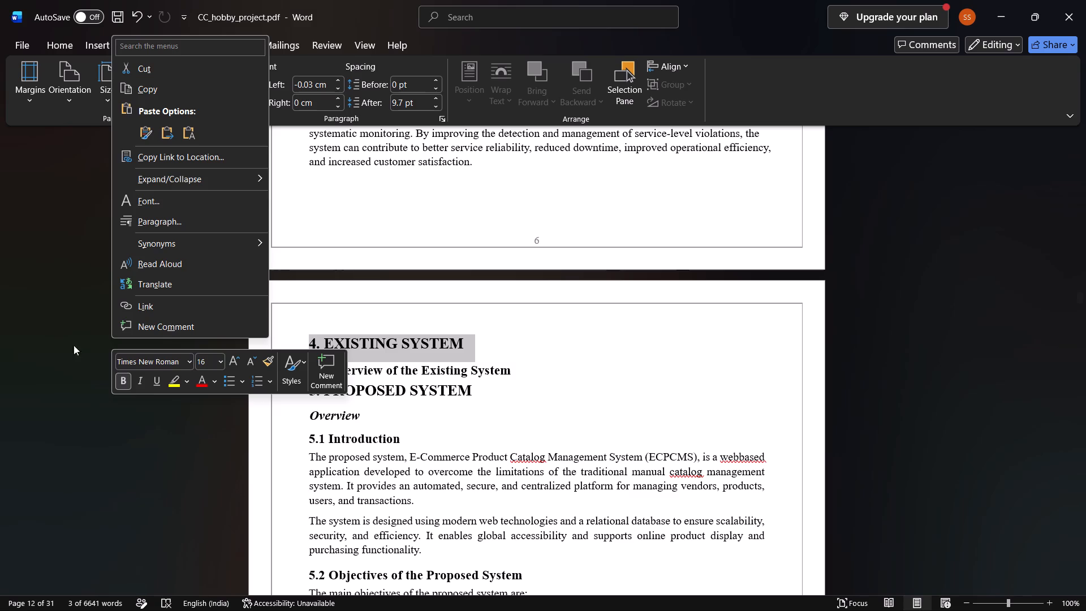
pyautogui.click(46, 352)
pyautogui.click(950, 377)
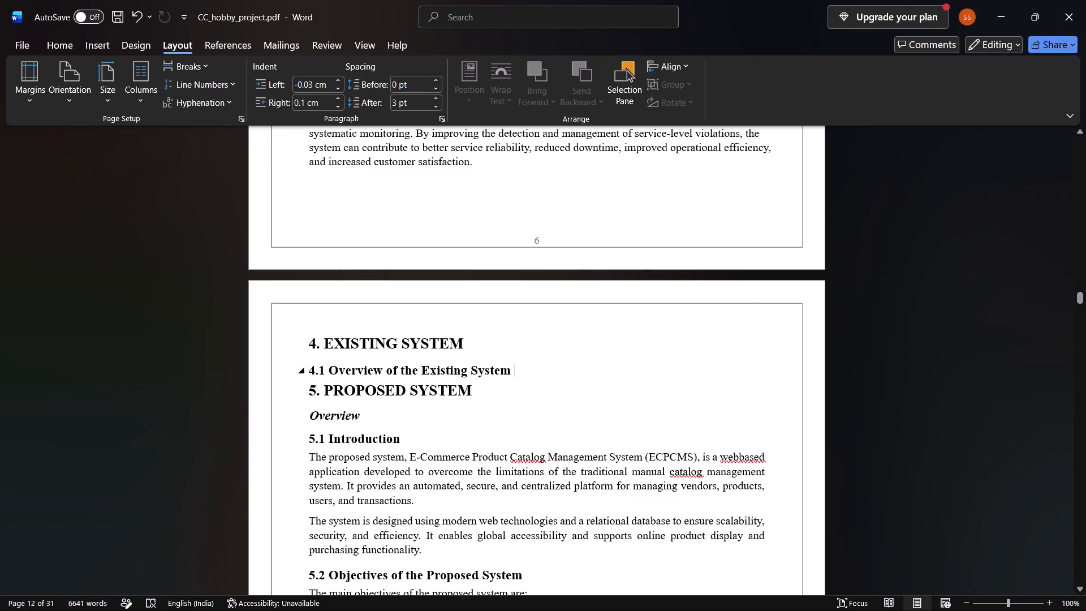
# Delete the "4.1 Overview of the Existing System" subheading text, including its number, under the "4. EXISTING SYSTEM" heading.
pyautogui.moveTo(516, 373); pyautogui.dragTo(356, 373)
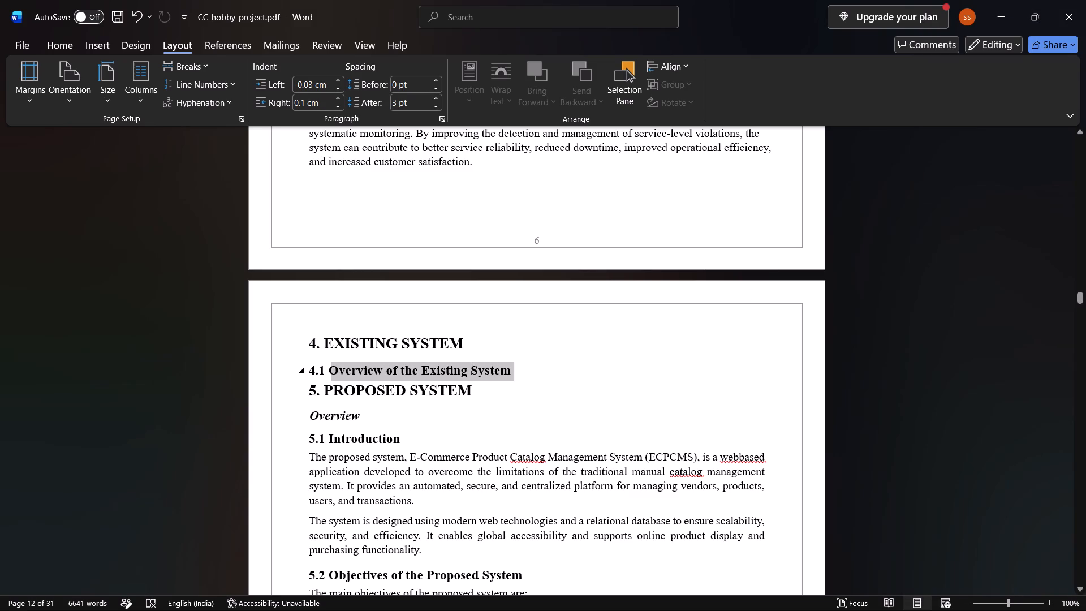
pyautogui.moveTo(356, 373); pyautogui.dragTo(341, 376)
pyautogui.press('BackSpace')
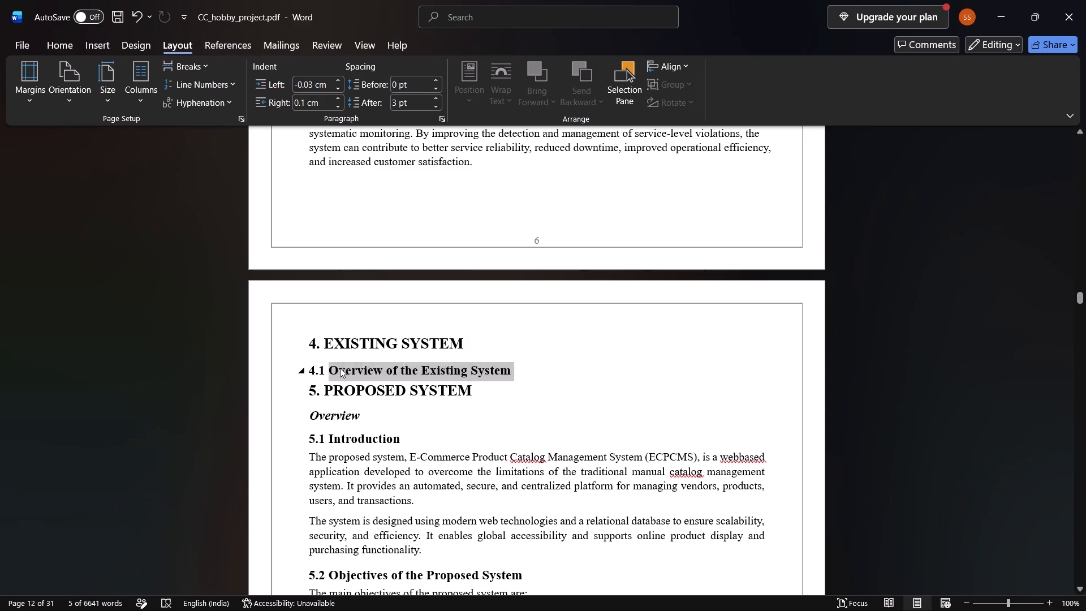
pyautogui.press('BackSpace')
pyautogui.press('BackSpace')
pyautogui.press('BackSpace')
pyautogui.press('BackSpace')
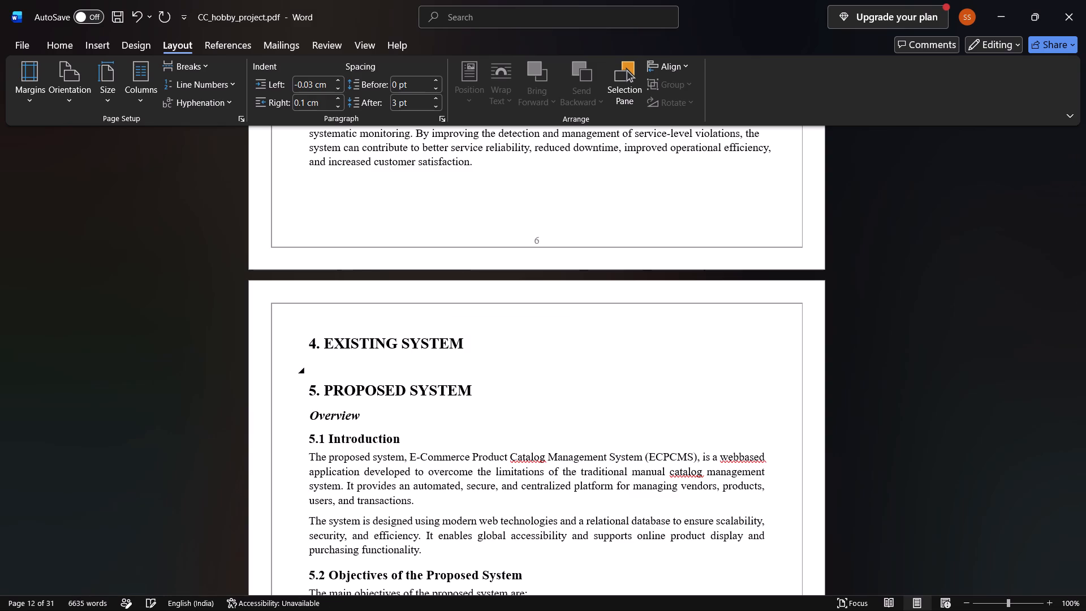
# Insert an empty paragraph directly below the "4. EXISTING SYSTEM" heading.
pyautogui.click(488, 344)
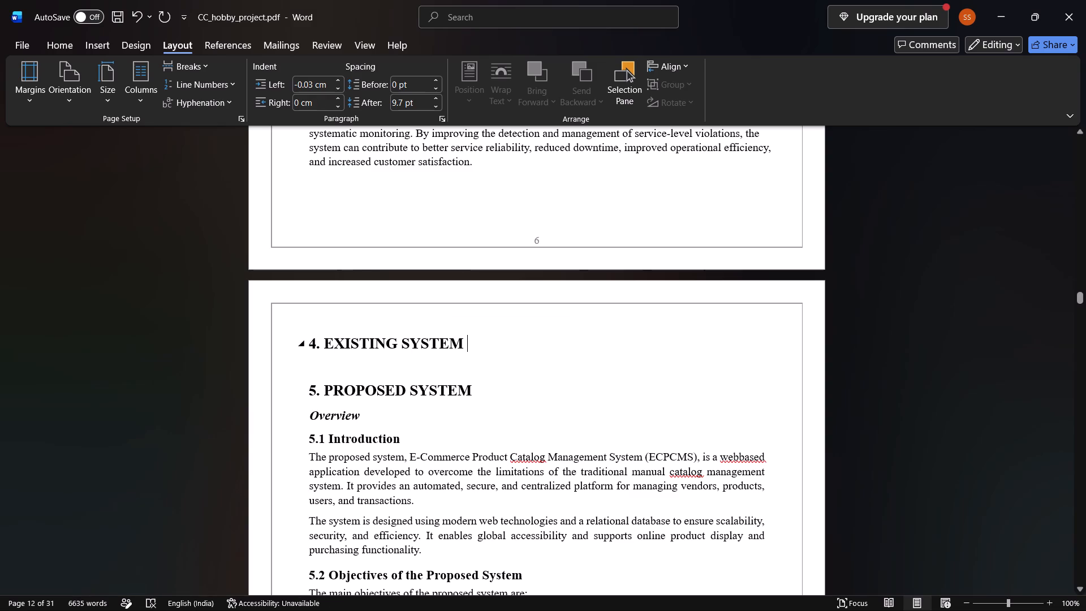
pyautogui.press('Return')
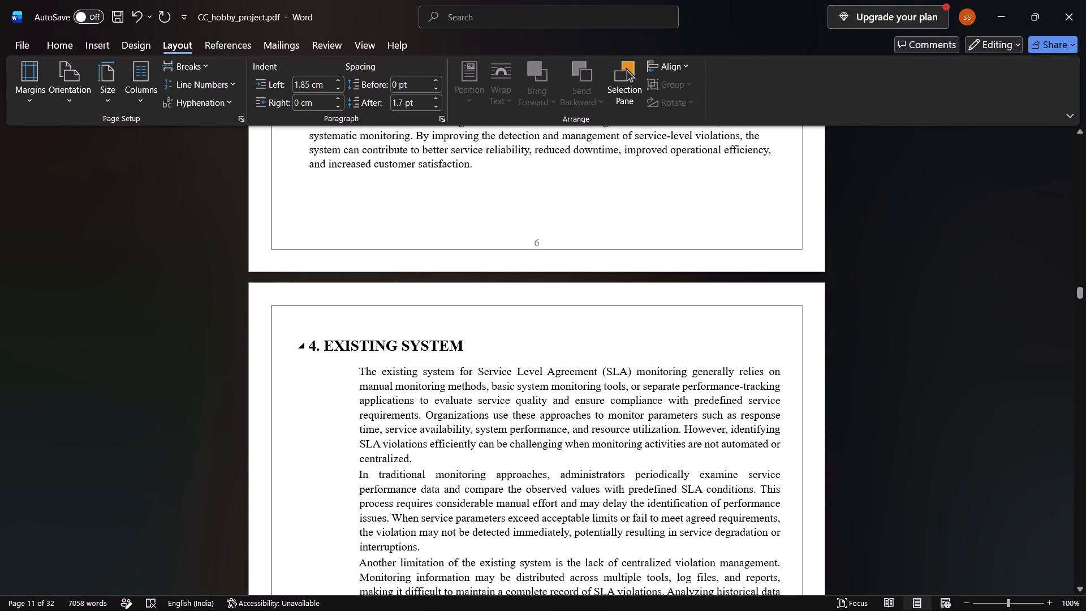
pyautogui.moveTo(359, 368); pyautogui.dragTo(431, 572)
pyautogui.scroll(-3, 425, 550)
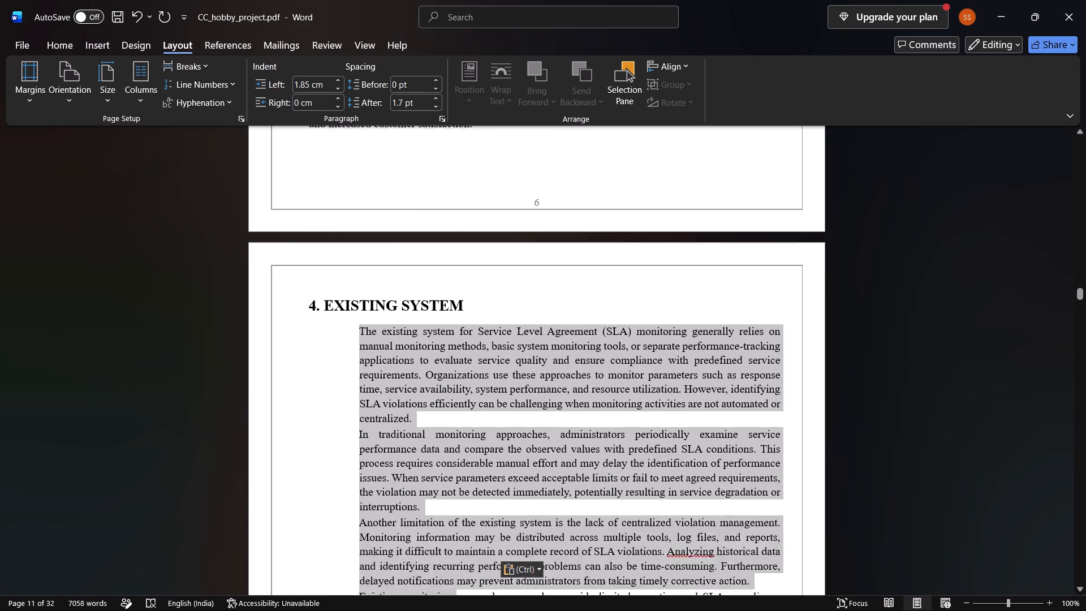
pyautogui.scroll(-2, 431, 572)
pyautogui.moveTo(431, 572); pyautogui.dragTo(429, 547)
pyautogui.scroll(-20, 429, 562)
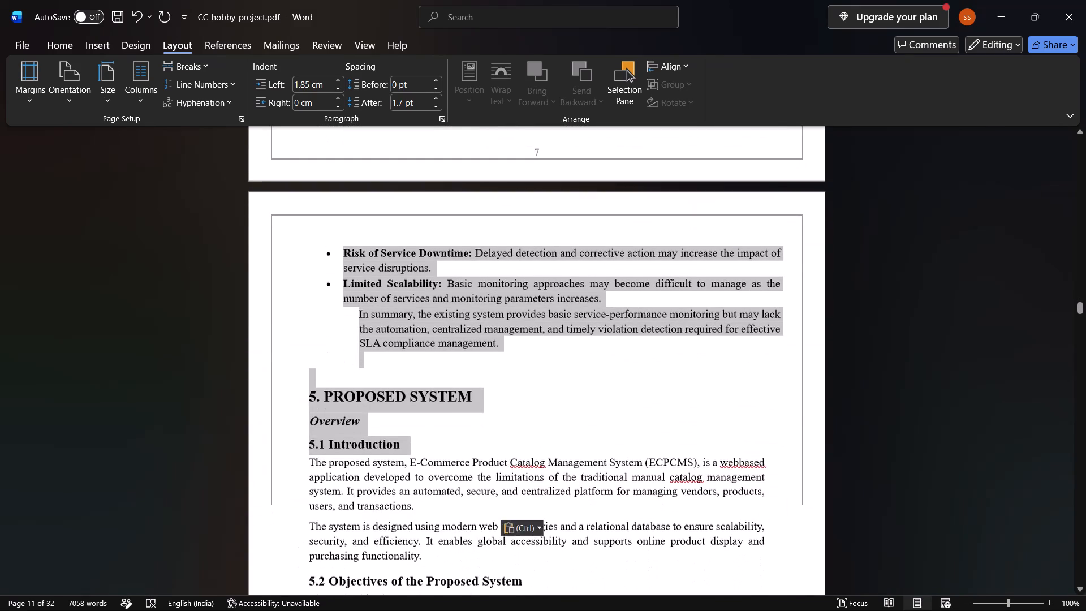
pyautogui.moveTo(429, 547); pyautogui.dragTo(501, 344)
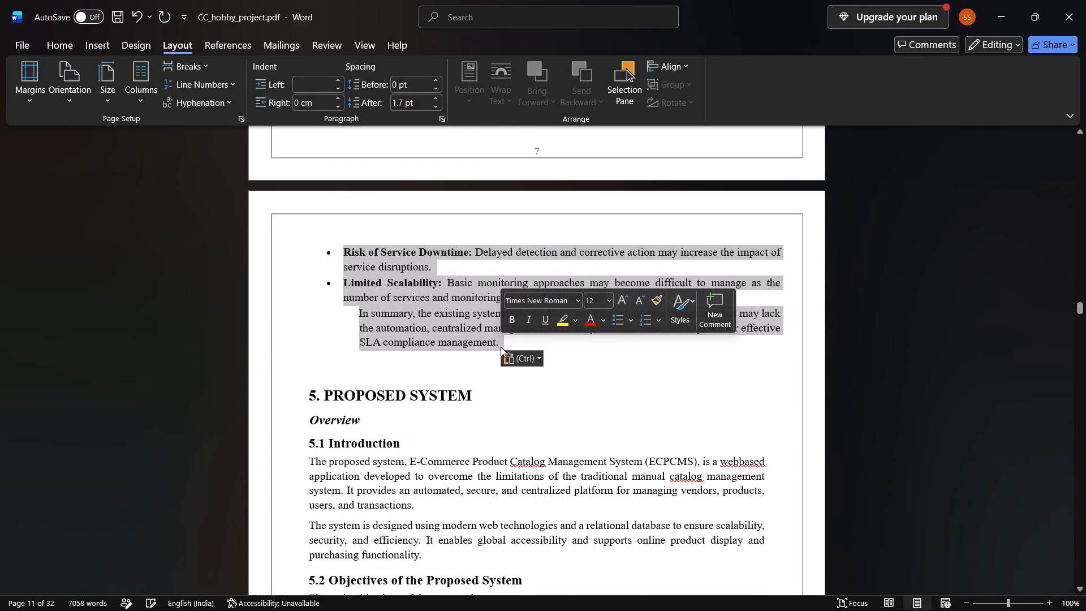
pyautogui.click(304, 83)
pyautogui.press('0')
pyautogui.press('Return')
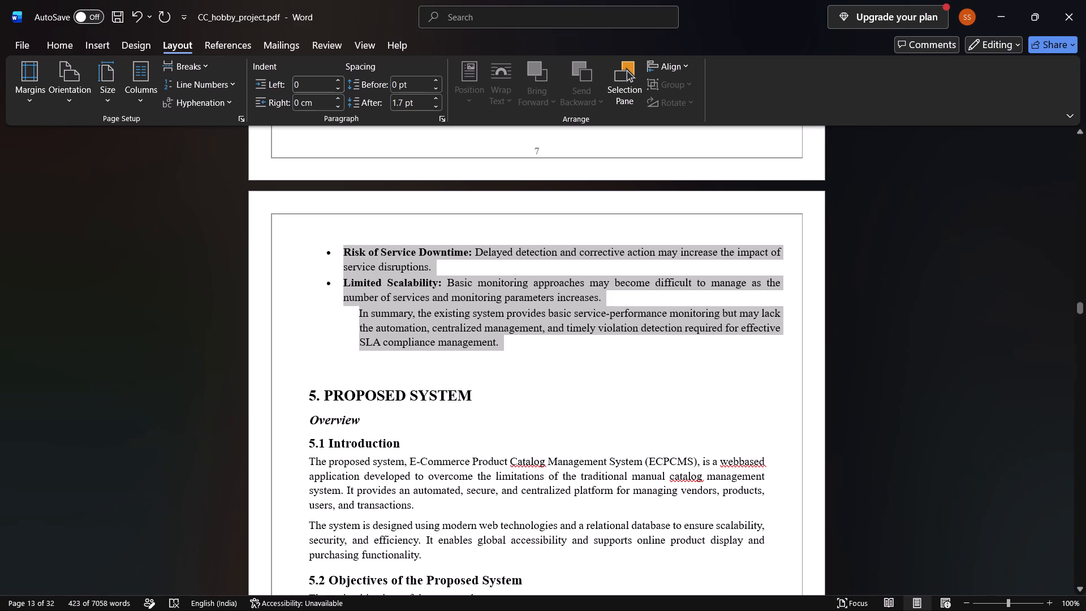
pyautogui.click(531, 322)
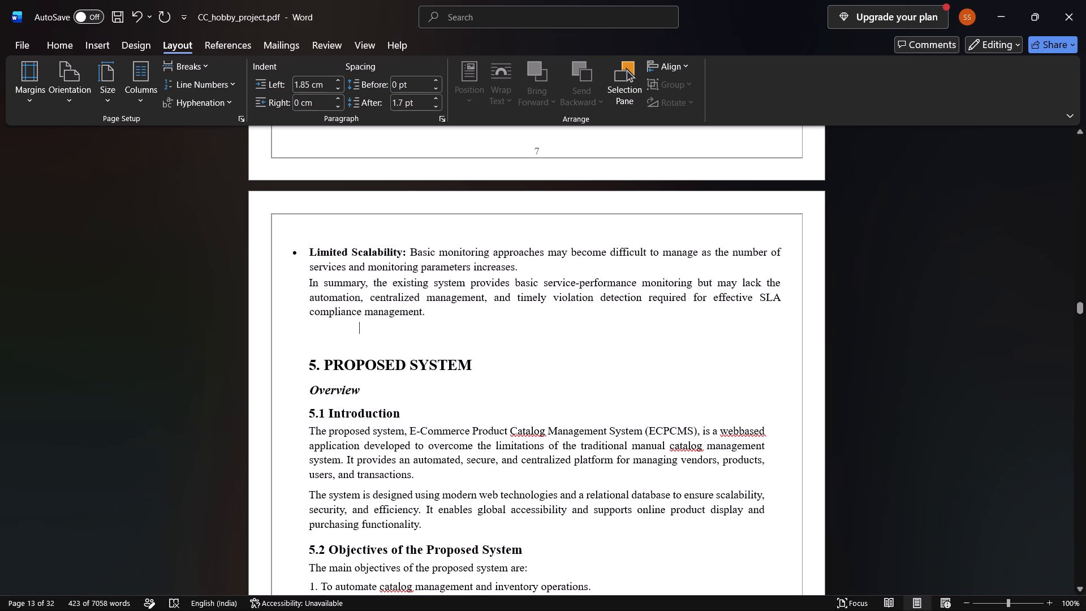
# Insert a blank line after the first Existing System paragraph, ending "not automated or centralized".
pyautogui.scroll(20, 531, 322)
pyautogui.scroll(4, 531, 322)
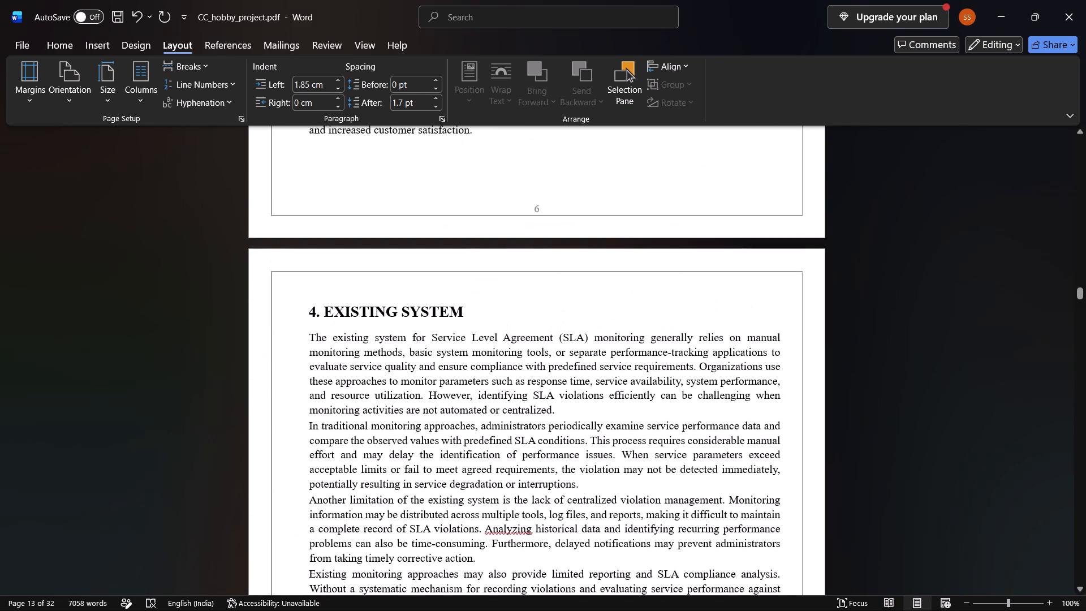
pyautogui.scroll(-2, 537, 331)
pyautogui.click(591, 343)
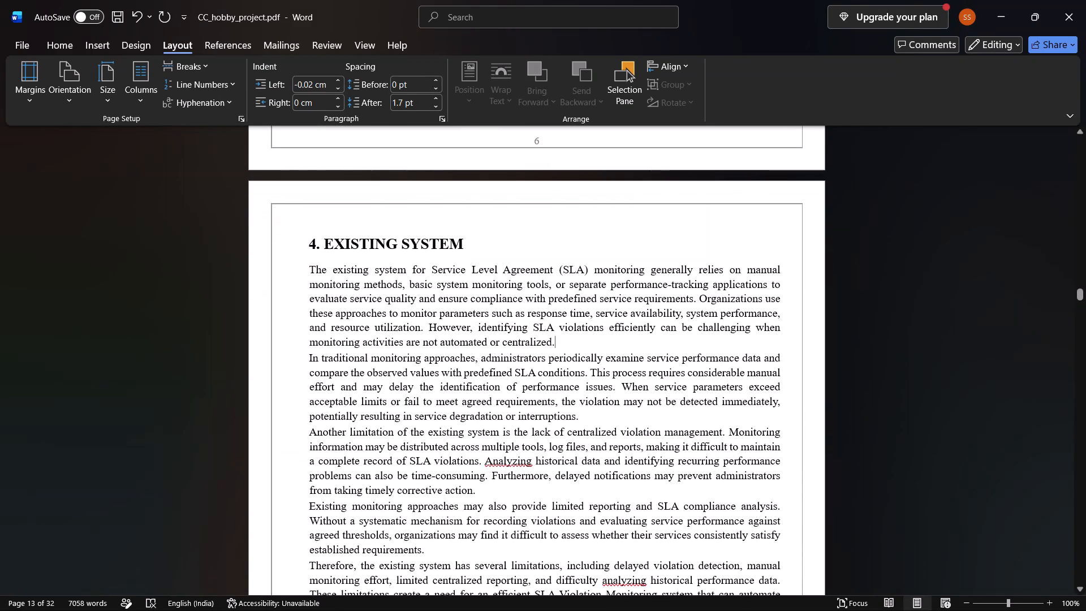
pyautogui.press('Return')
pyautogui.scroll(-3, 587, 385)
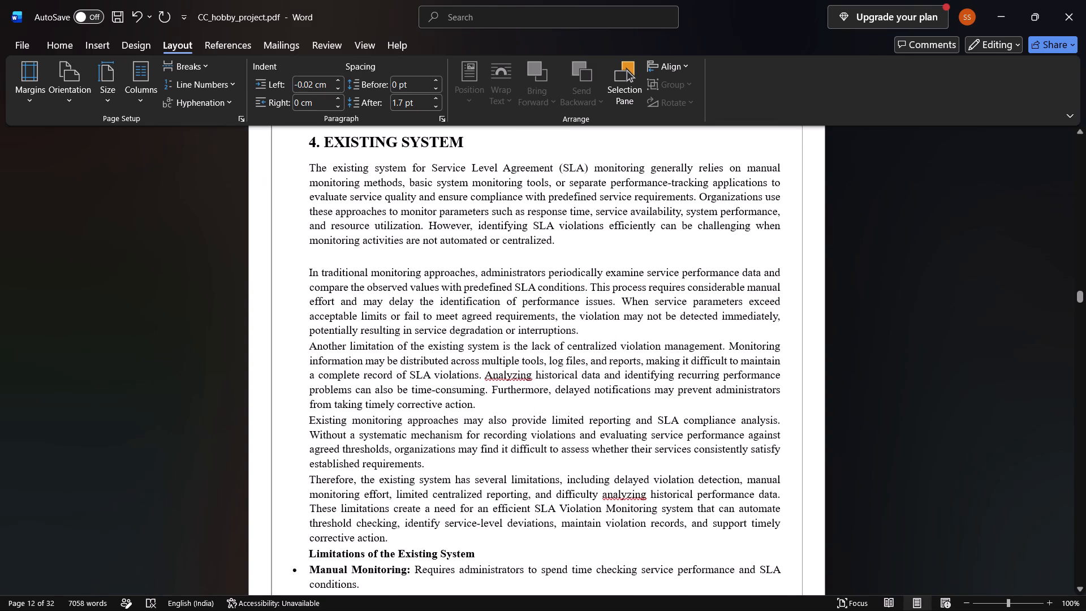
# Insert a blank line after each of the second to fifth Existing System paragraphs, through the one starting "Therefore, the existing system".
pyautogui.click(606, 338)
pyautogui.press('Return')
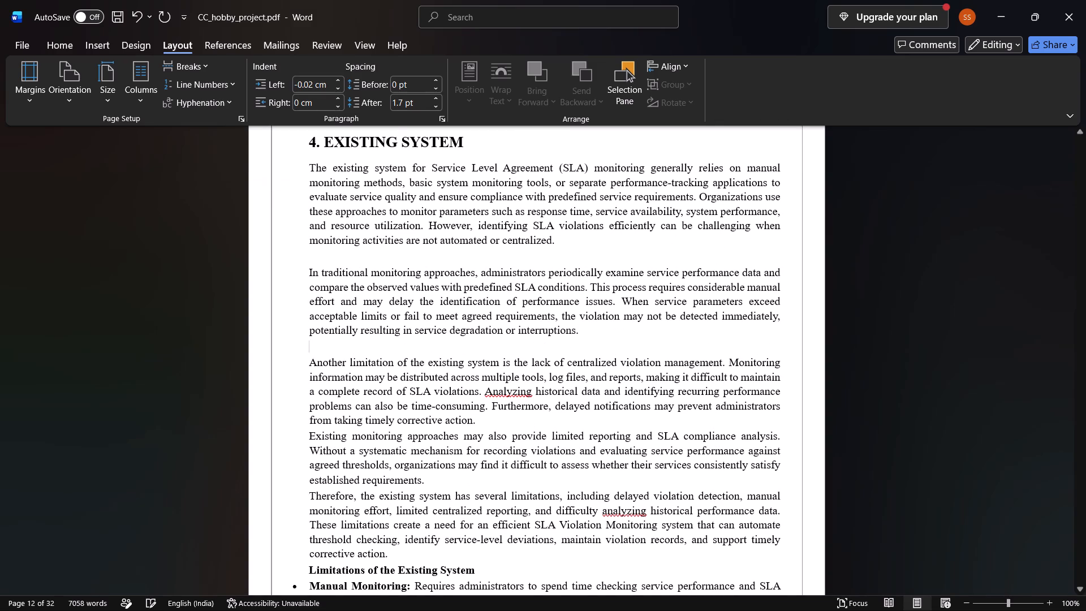
pyautogui.click(492, 423)
pyautogui.press('Return')
pyautogui.scroll(-4, 508, 467)
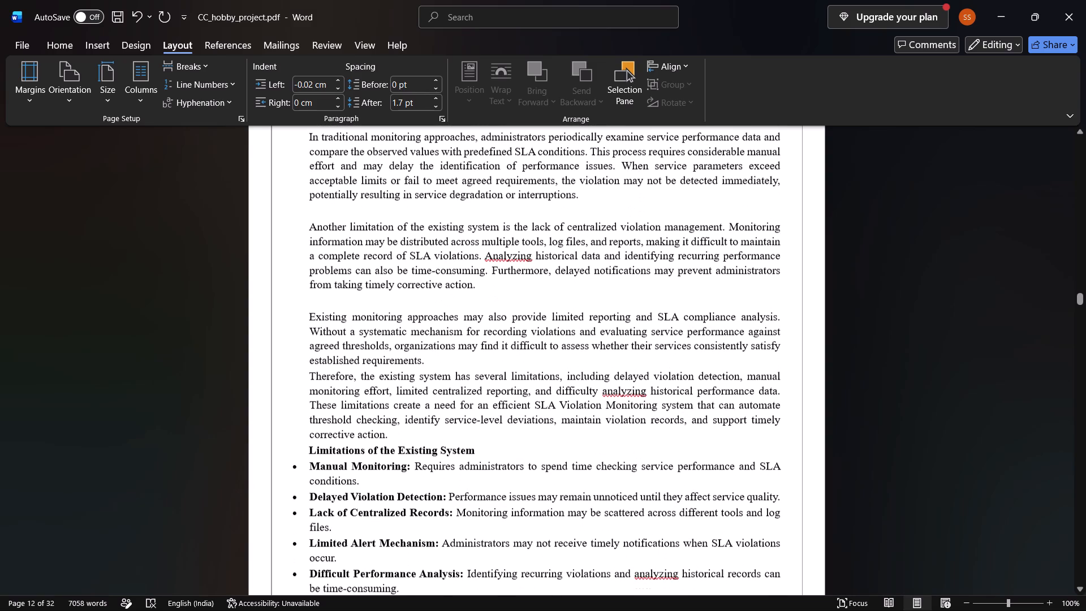
pyautogui.click(465, 365)
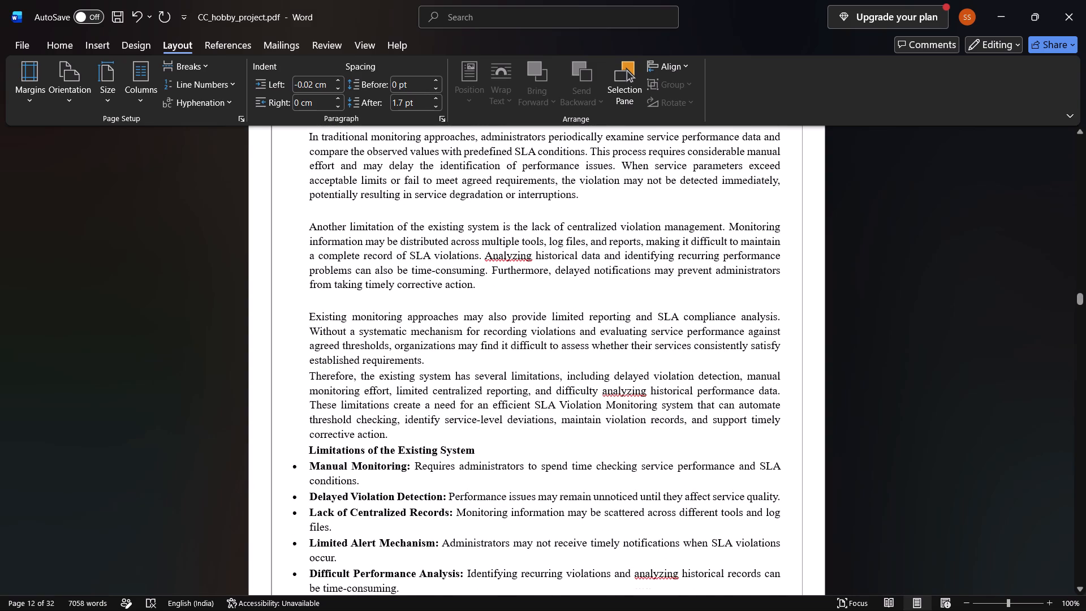
pyautogui.press('Return')
pyautogui.click(481, 451)
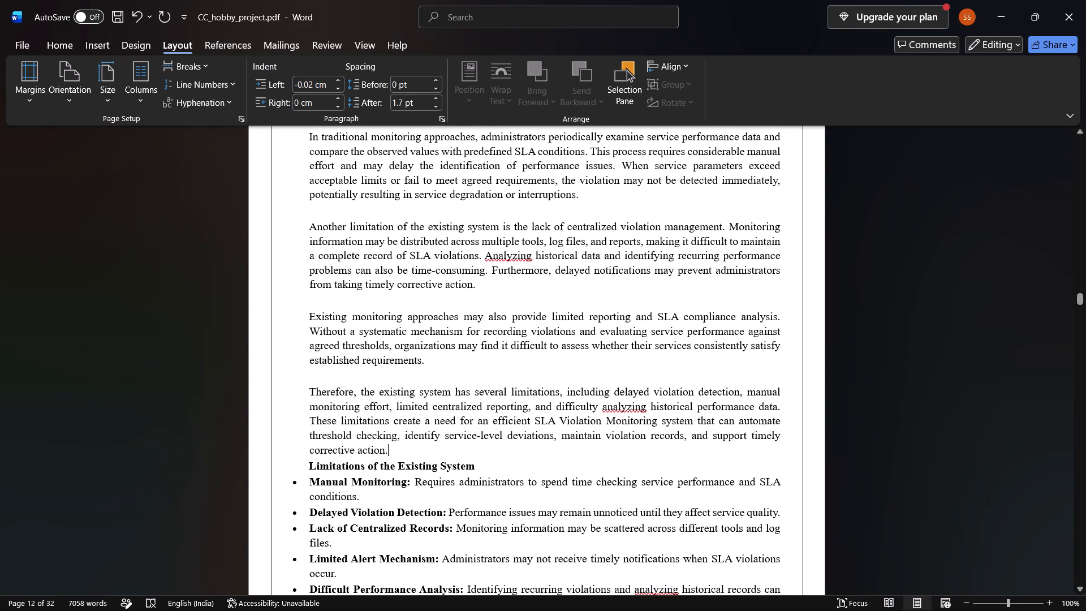
pyautogui.press('Return')
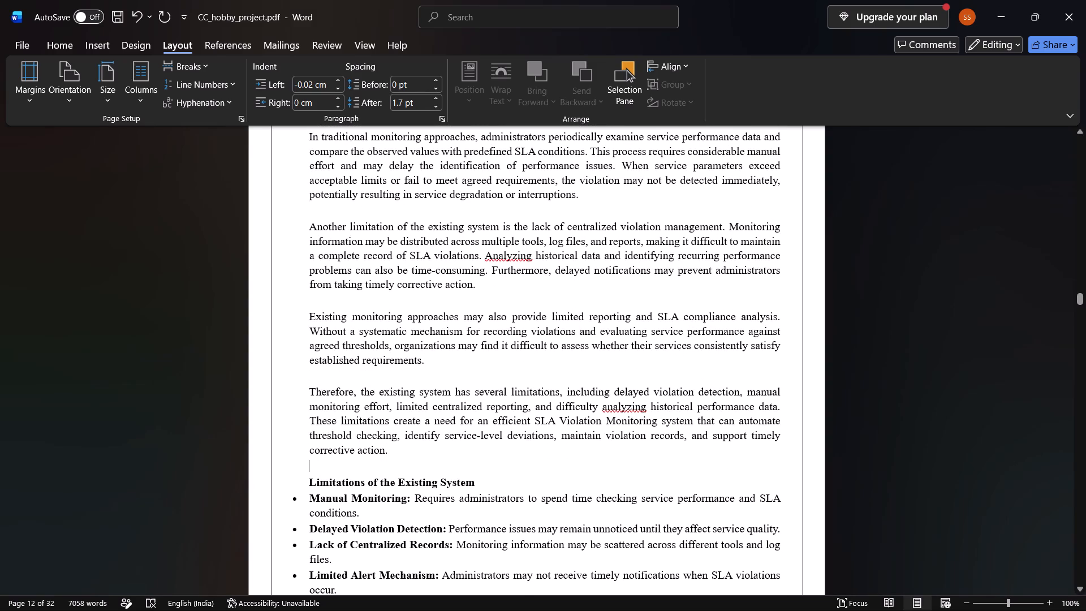
# Look through the rest of the Existing System chapter and the old chapters 5 and 6 that follow it.
pyautogui.scroll(-13, 489, 446)
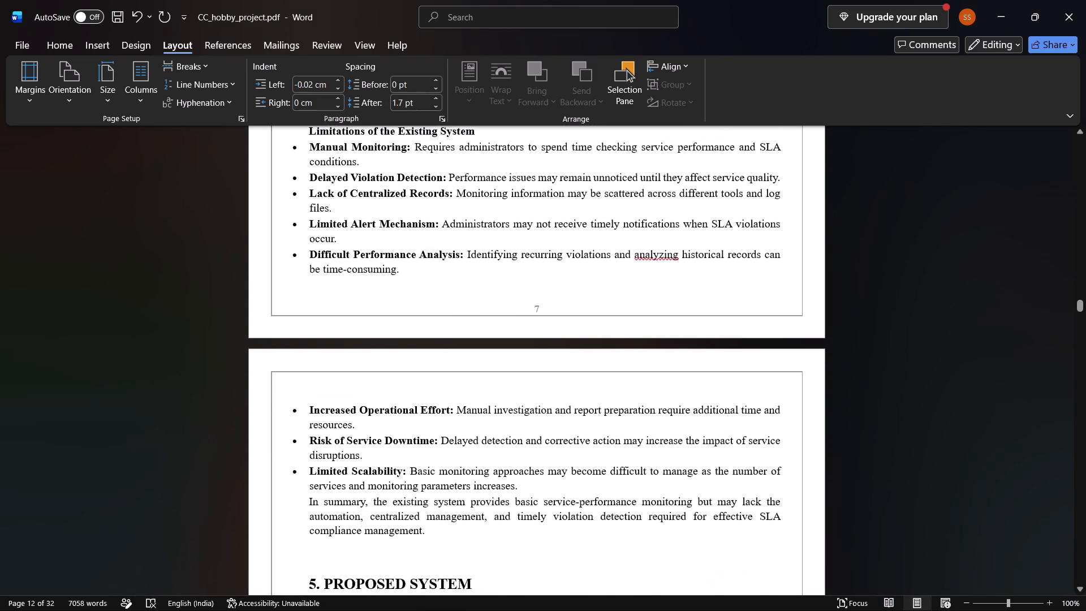
pyautogui.scroll(-14, 492, 446)
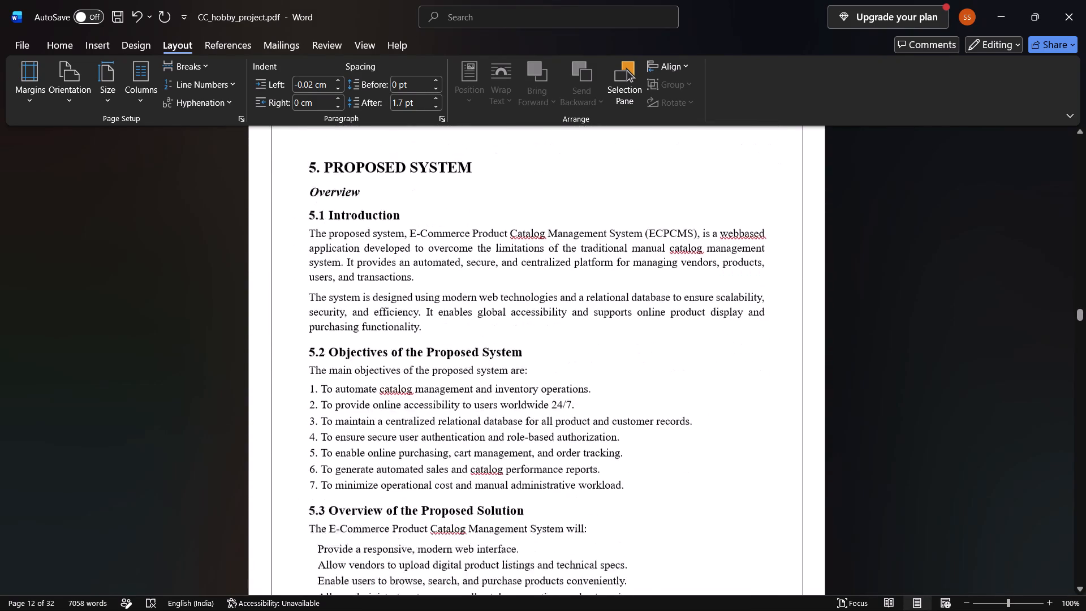
pyautogui.scroll(-20, 493, 448)
pyautogui.scroll(-11, 493, 448)
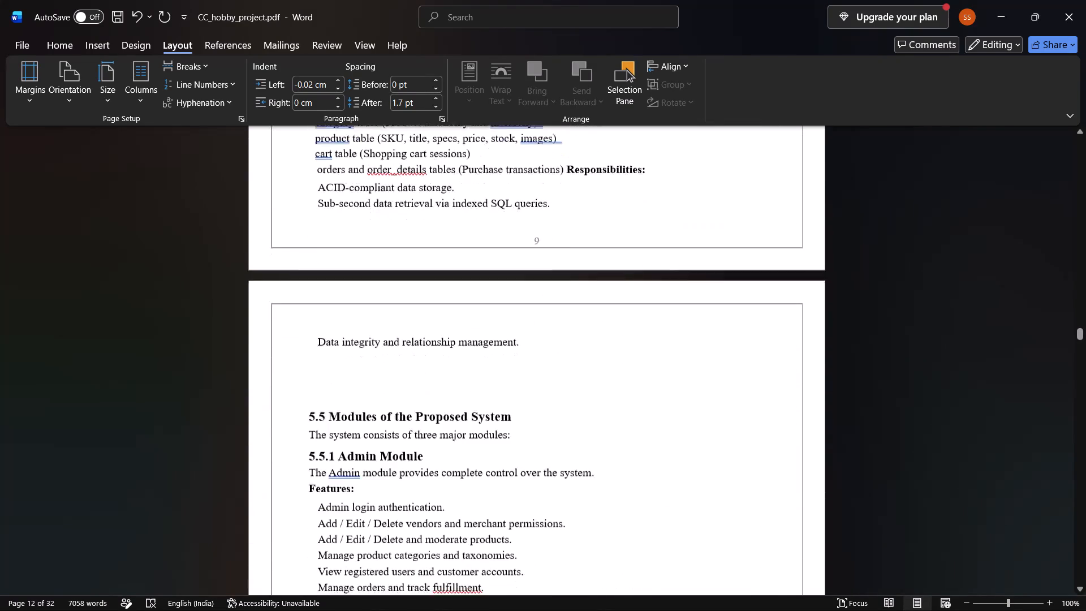
pyautogui.scroll(-20, 494, 446)
pyautogui.scroll(-10, 495, 444)
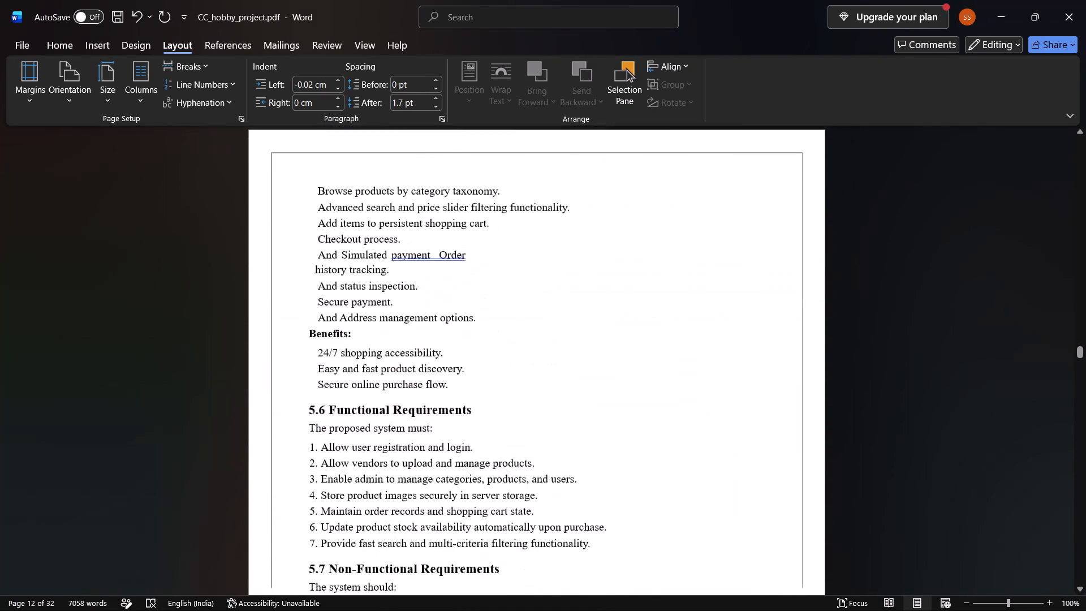
pyautogui.scroll(-20, 495, 444)
pyautogui.scroll(-13, 495, 444)
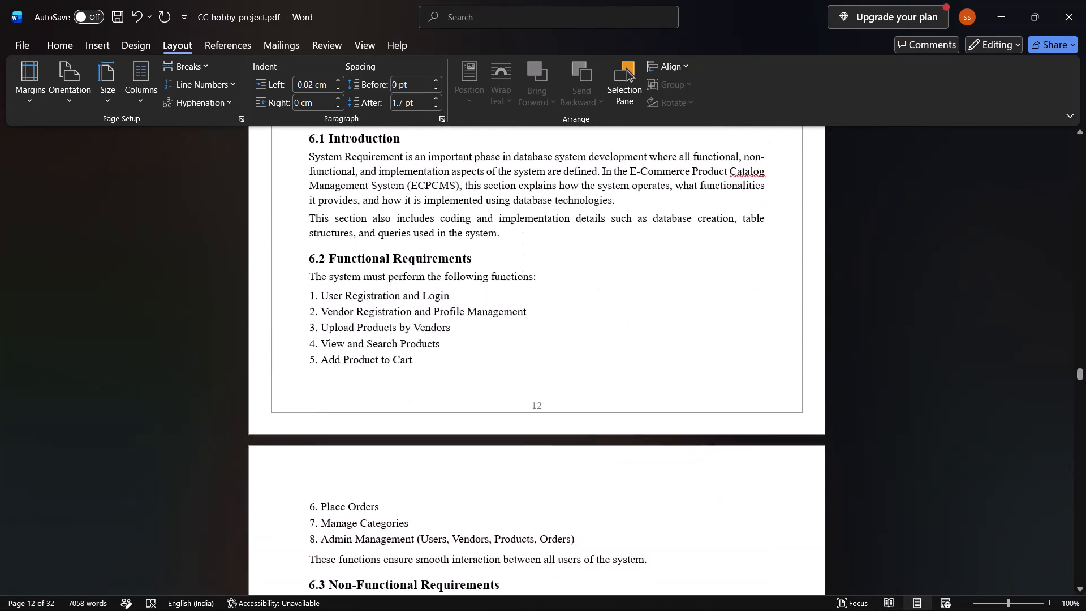
# Delete the surplus blank lines above the "5.5 Modules of the Proposed System" heading, leaving one.
pyautogui.scroll(20, 495, 444)
pyautogui.scroll(15, 495, 444)
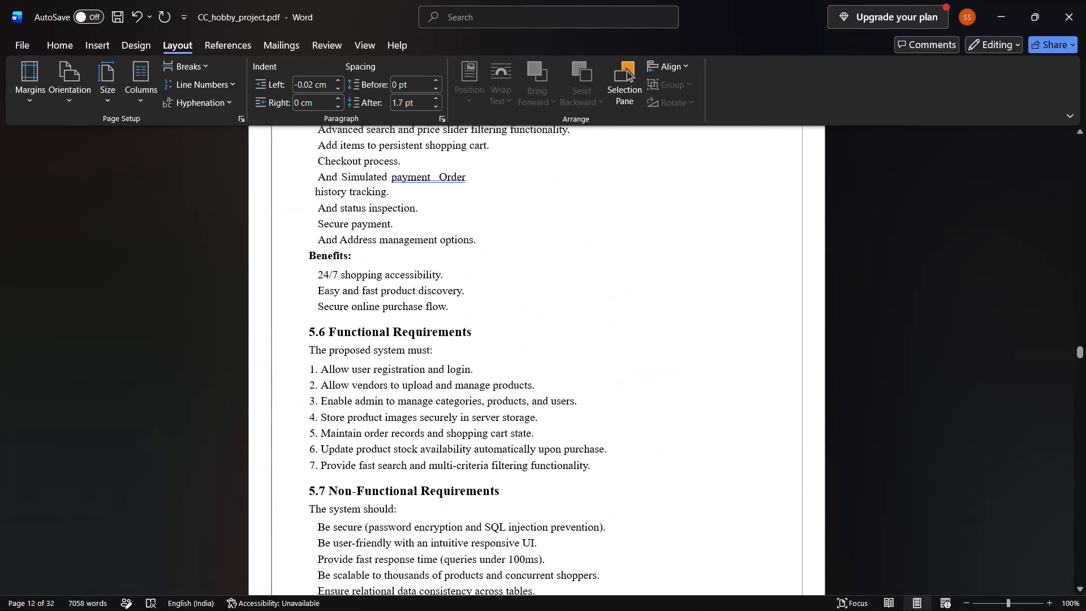
pyautogui.scroll(13, 497, 444)
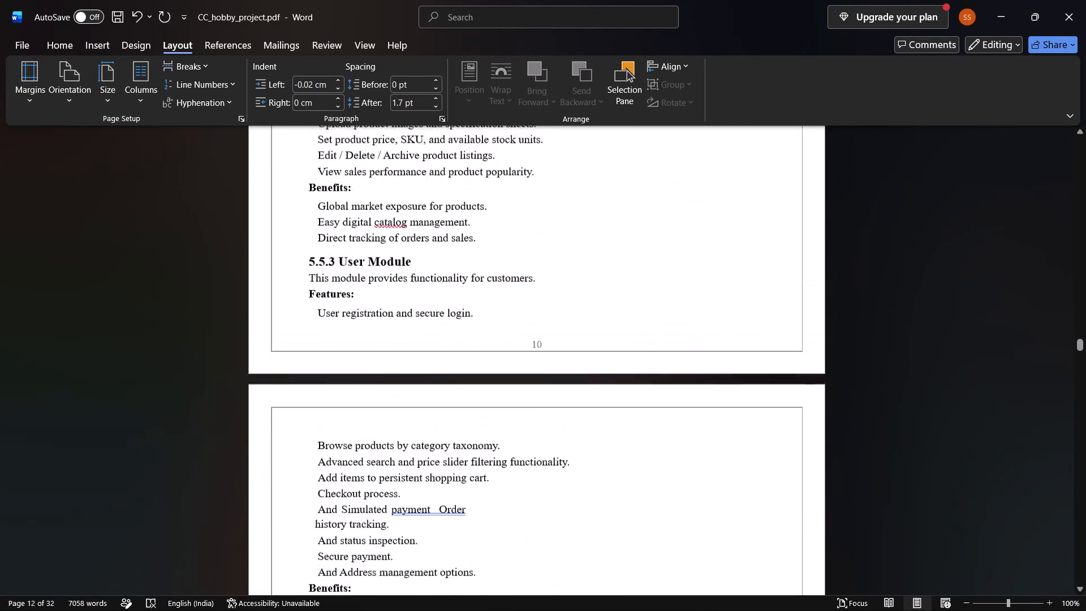
pyautogui.scroll(20, 494, 447)
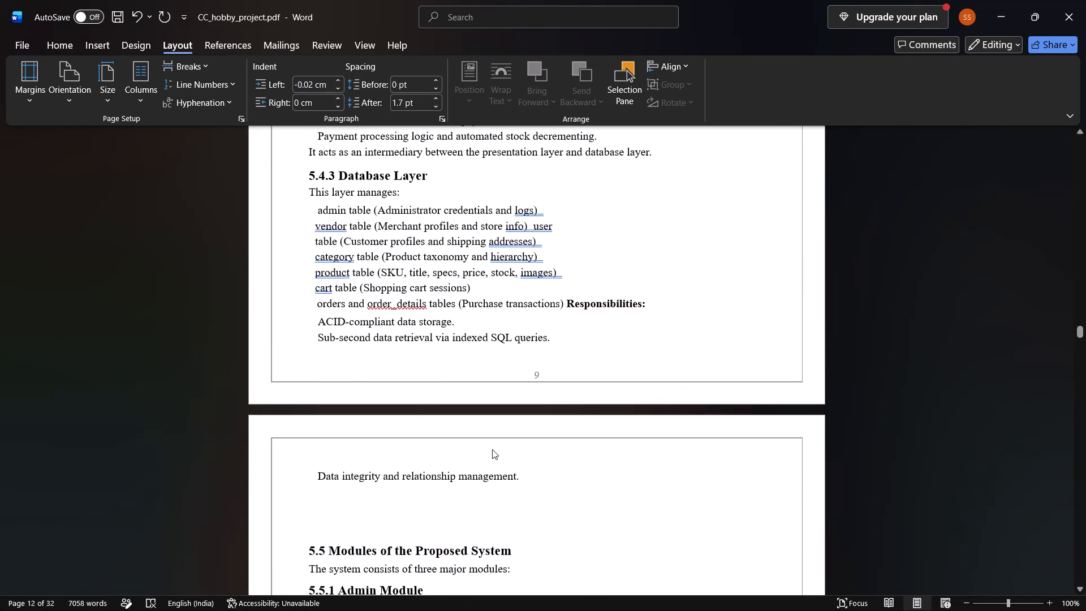
pyautogui.click(363, 518)
pyautogui.press('BackSpace')
pyautogui.press('BackSpace')
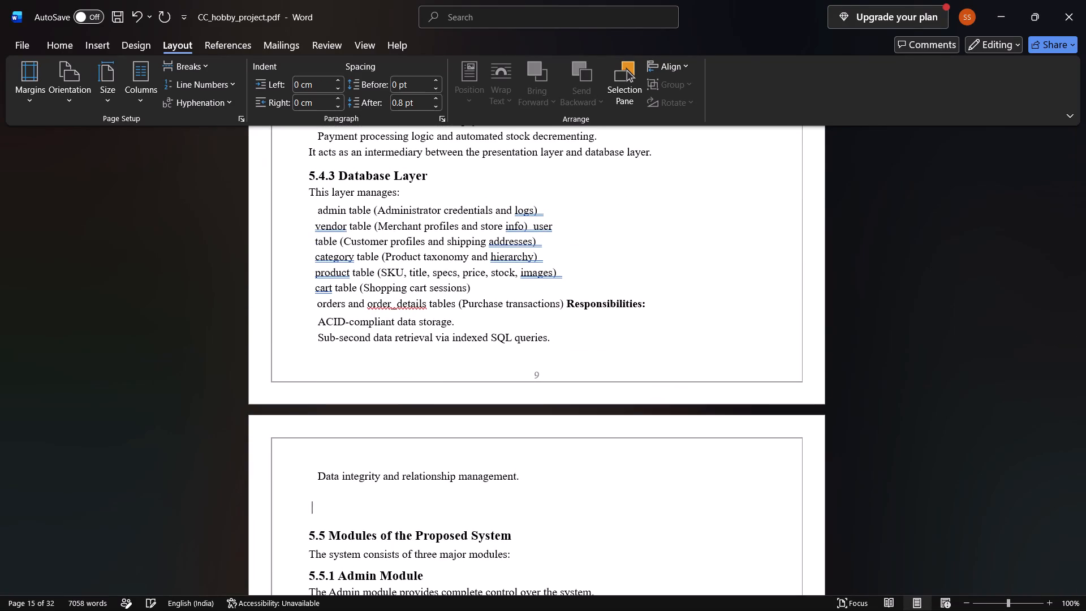
pyautogui.press('BackSpace')
pyautogui.press('BackSpace')
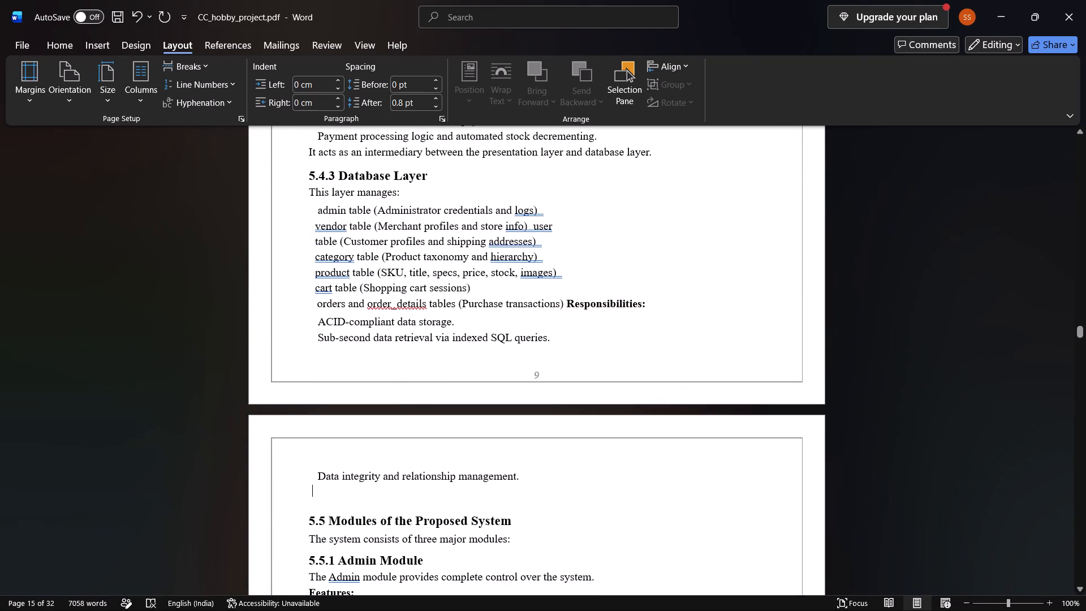
# Insert a blank line after the "In summary" paragraph, above the "5. PROPOSED SYSTEM" heading.
pyautogui.scroll(16, 372, 507)
pyautogui.scroll(5, 375, 501)
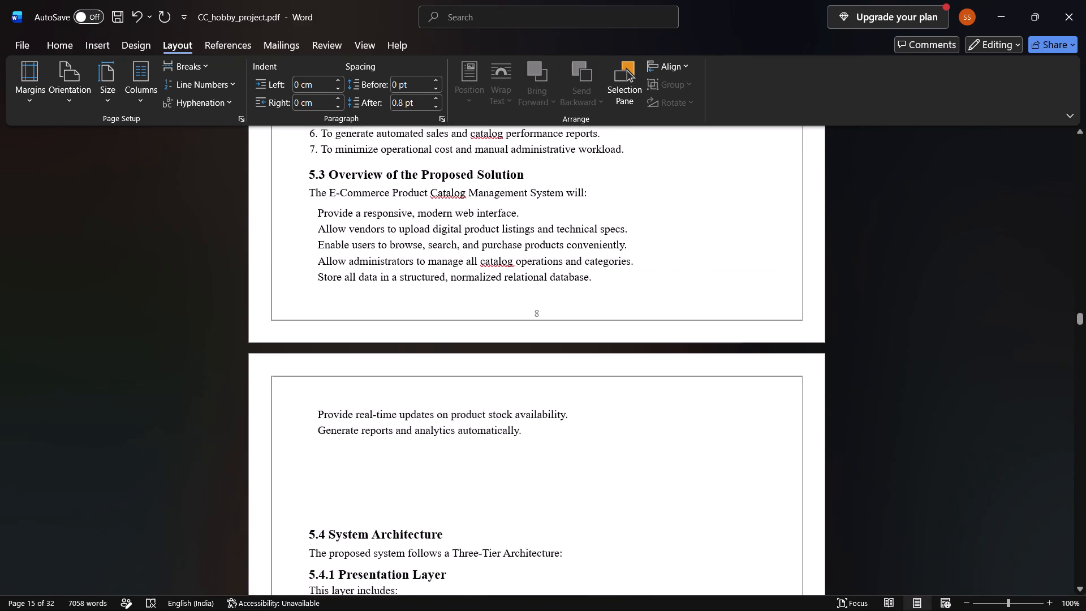
pyautogui.scroll(15, 375, 501)
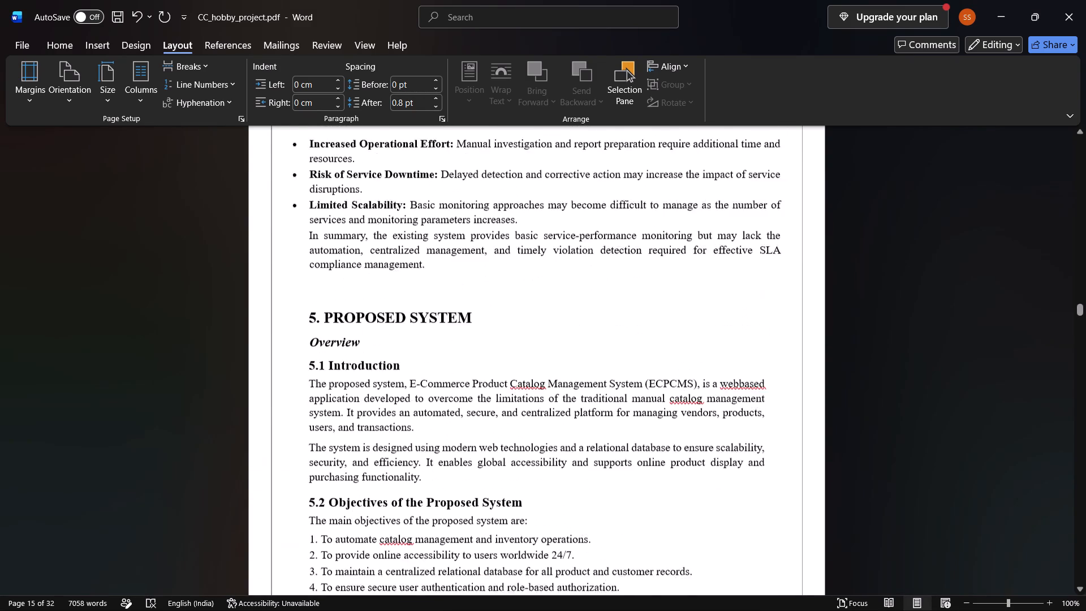
pyautogui.scroll(6, 375, 500)
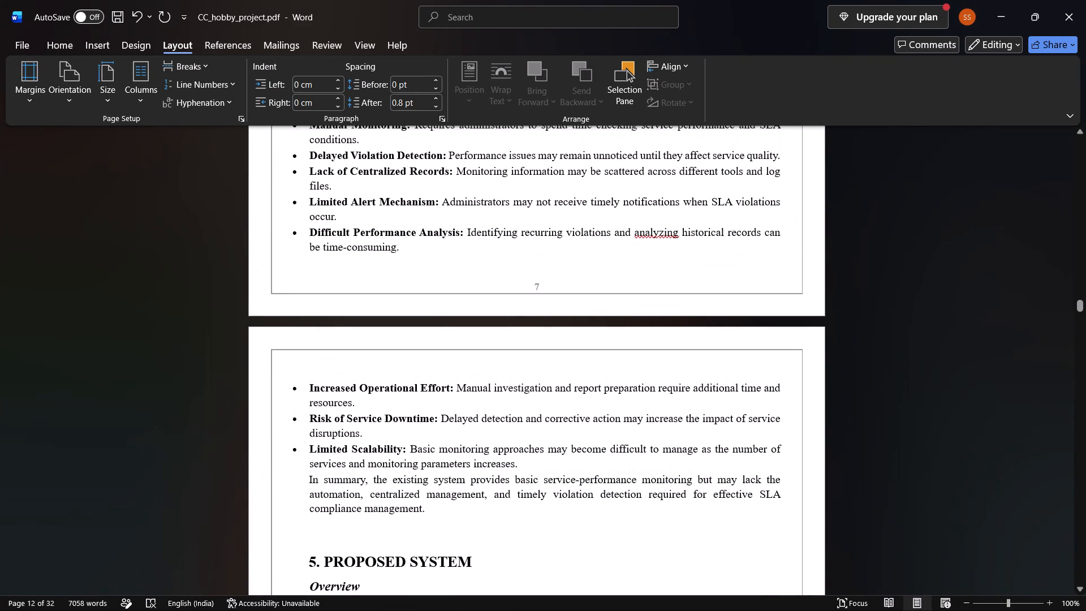
pyautogui.click(434, 506)
pyautogui.press('Return')
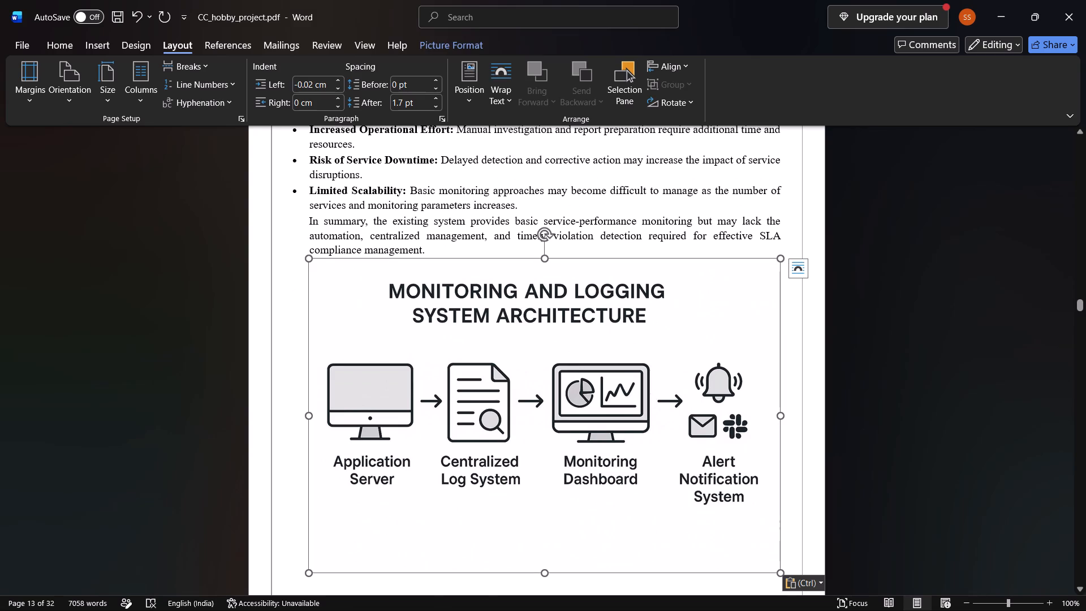
# Set the pasted architecture picture's text wrapping to Tight, moving with text.
pyautogui.click(798, 268)
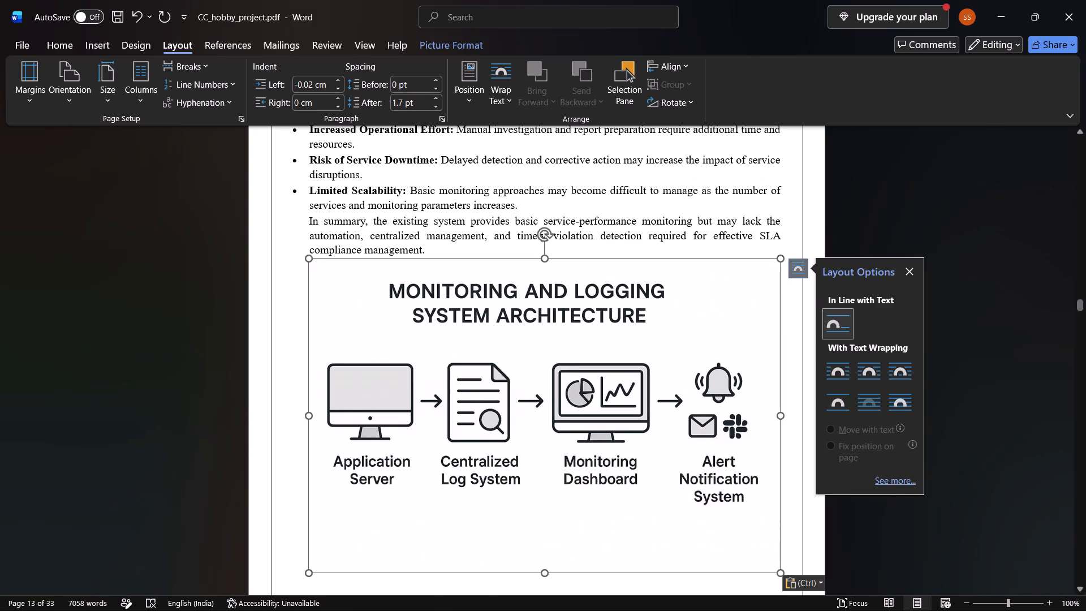
pyautogui.click(878, 365)
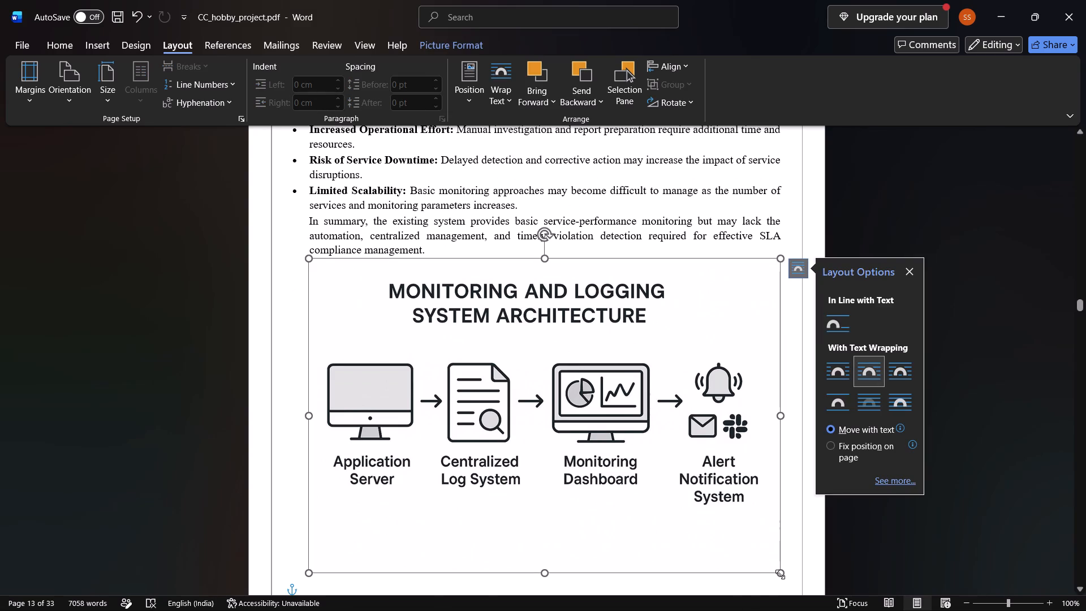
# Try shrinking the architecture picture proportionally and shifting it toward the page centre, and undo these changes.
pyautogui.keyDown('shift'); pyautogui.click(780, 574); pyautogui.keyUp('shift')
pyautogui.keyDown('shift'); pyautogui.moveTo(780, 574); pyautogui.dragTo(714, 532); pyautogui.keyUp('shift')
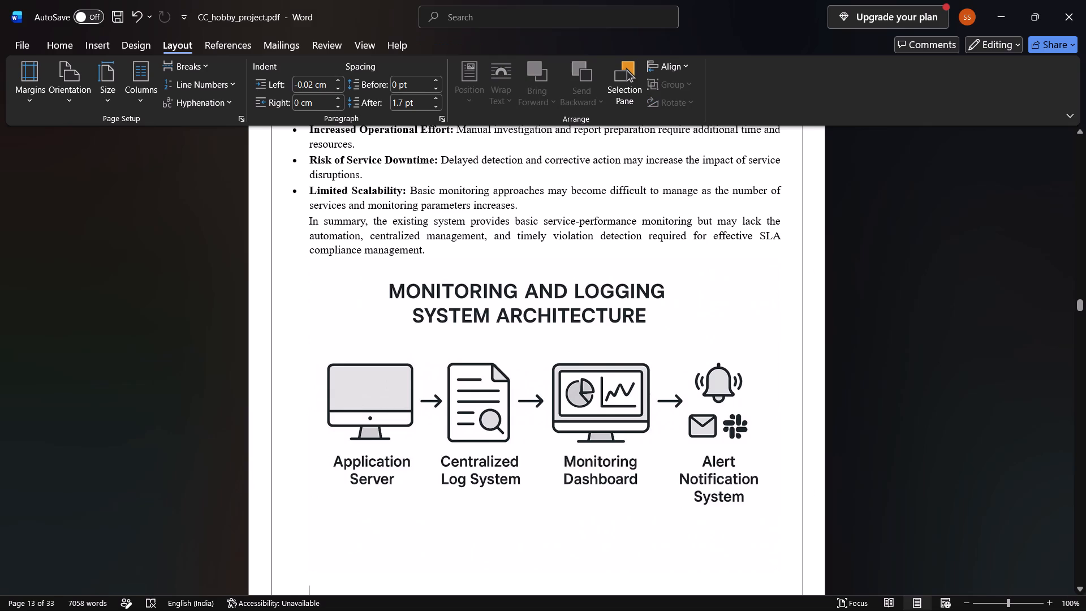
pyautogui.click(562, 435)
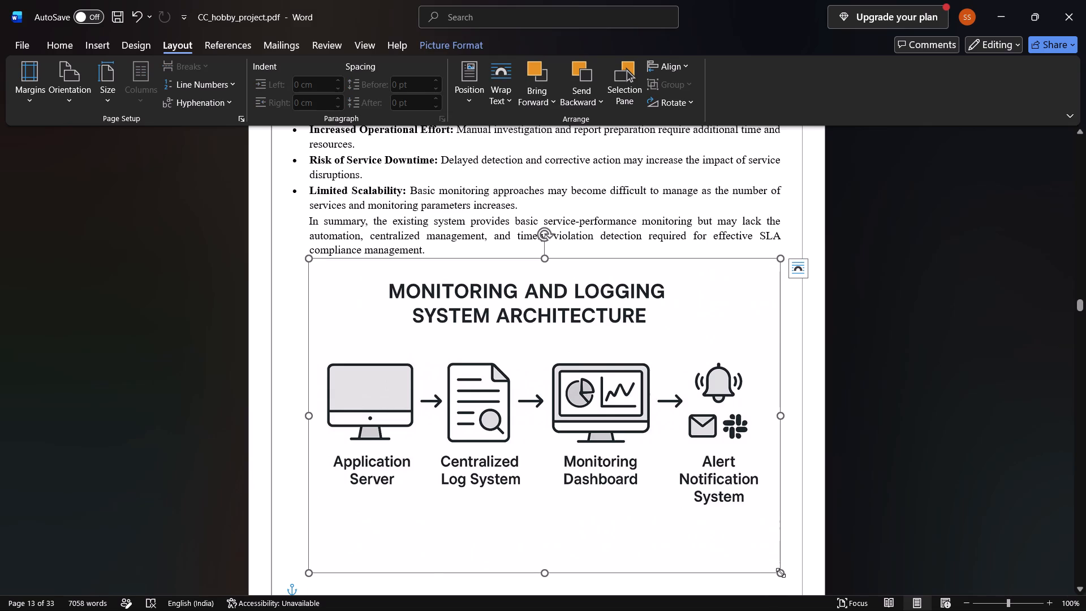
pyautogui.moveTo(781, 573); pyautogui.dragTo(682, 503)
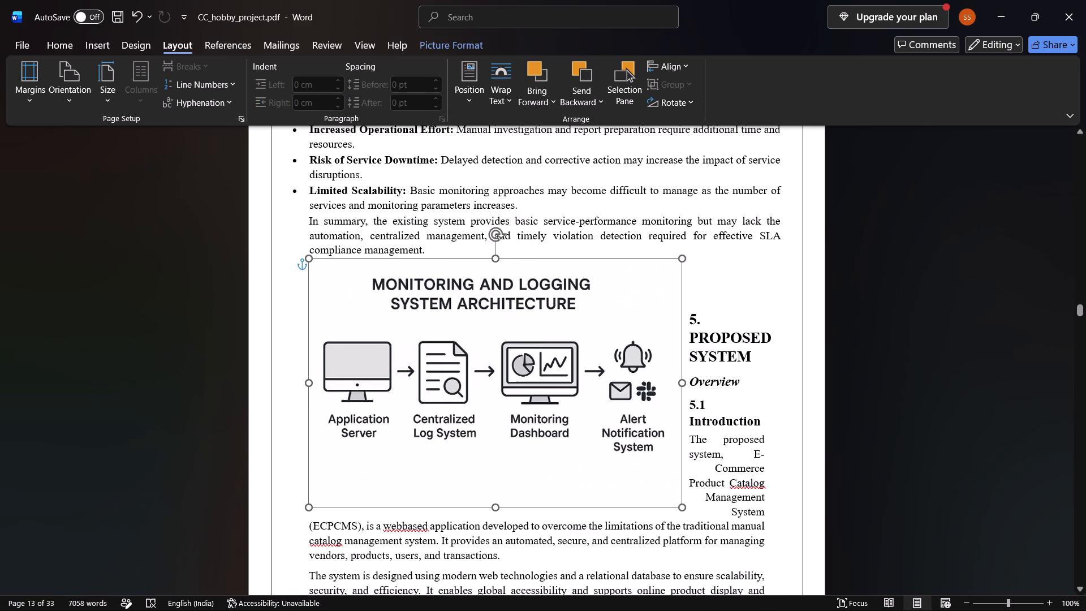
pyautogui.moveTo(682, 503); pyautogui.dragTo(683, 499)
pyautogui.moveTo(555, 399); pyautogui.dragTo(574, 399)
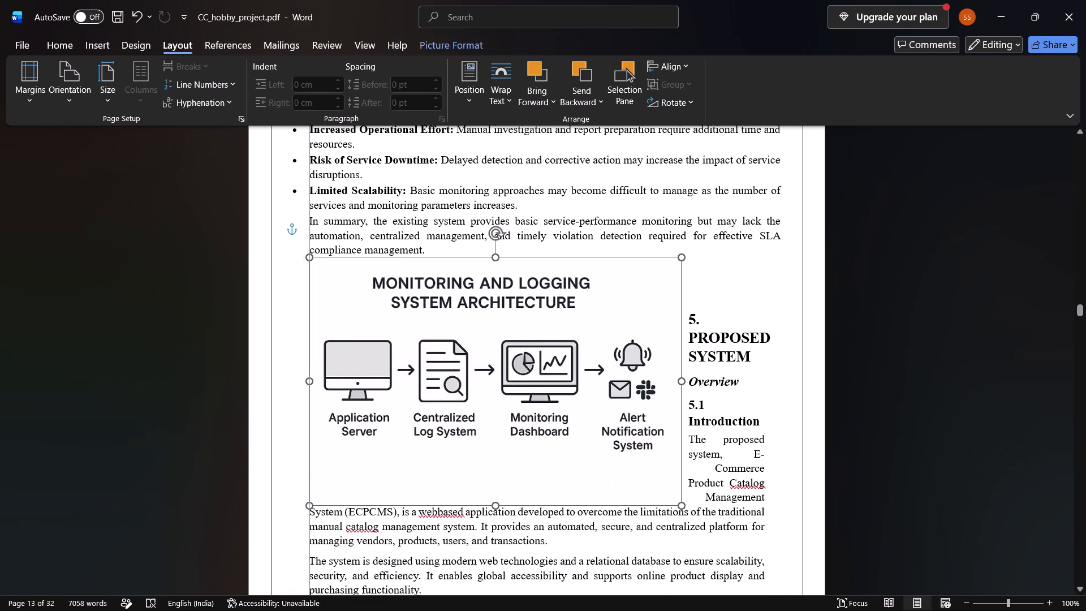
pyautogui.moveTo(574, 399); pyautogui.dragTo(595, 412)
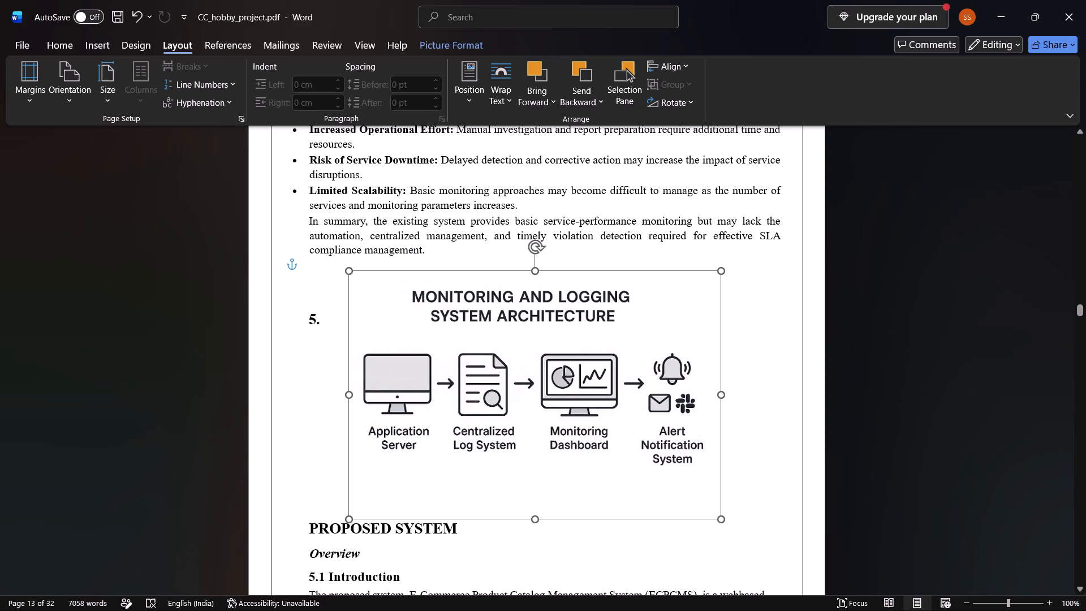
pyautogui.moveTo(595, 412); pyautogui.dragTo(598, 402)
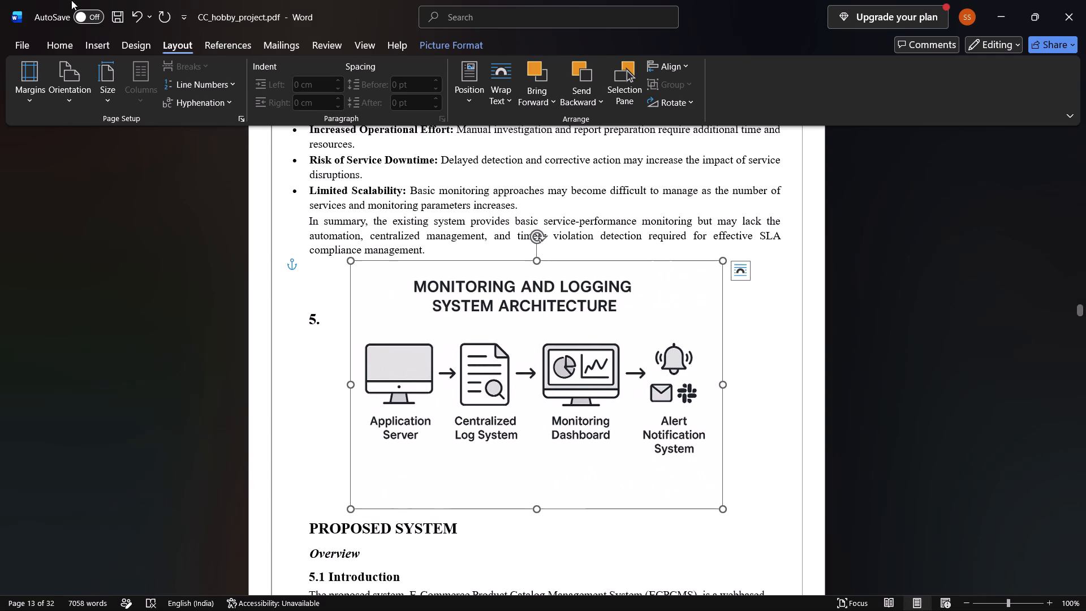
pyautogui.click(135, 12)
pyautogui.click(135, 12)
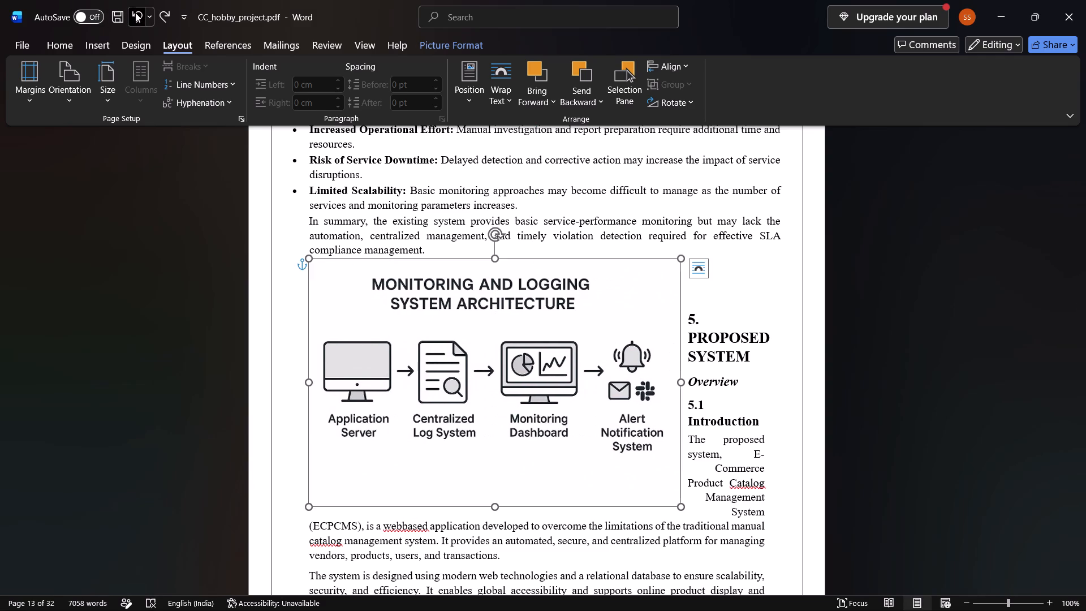
# Insert seven blank lines above the "5. PROPOSED SYSTEM" heading to push it onto the next page.
pyautogui.scroll(-5, 503, 314)
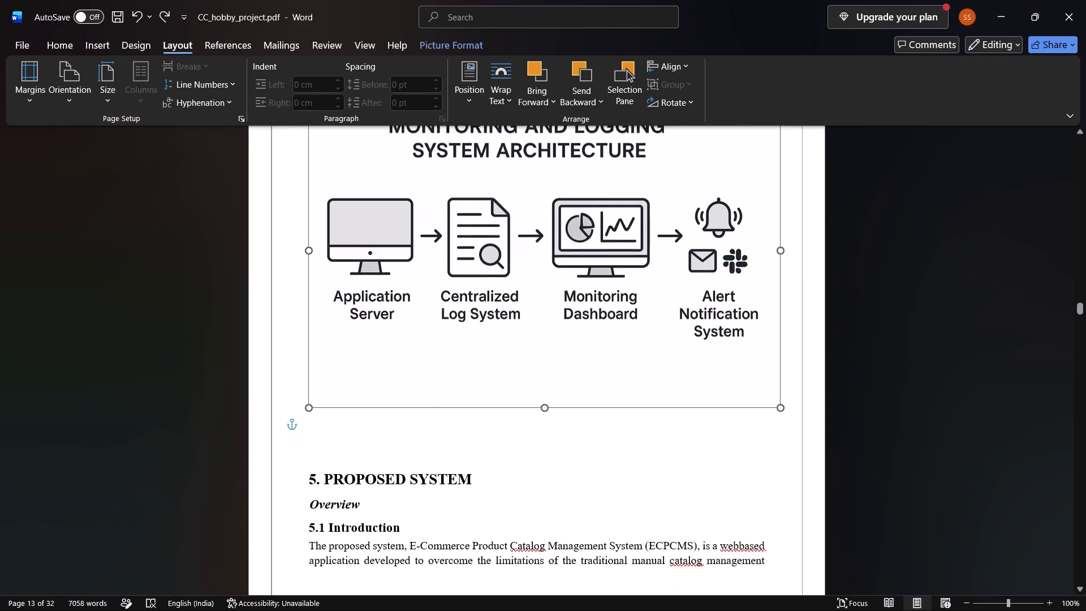
pyautogui.scroll(-1, 505, 309)
pyautogui.click(415, 418)
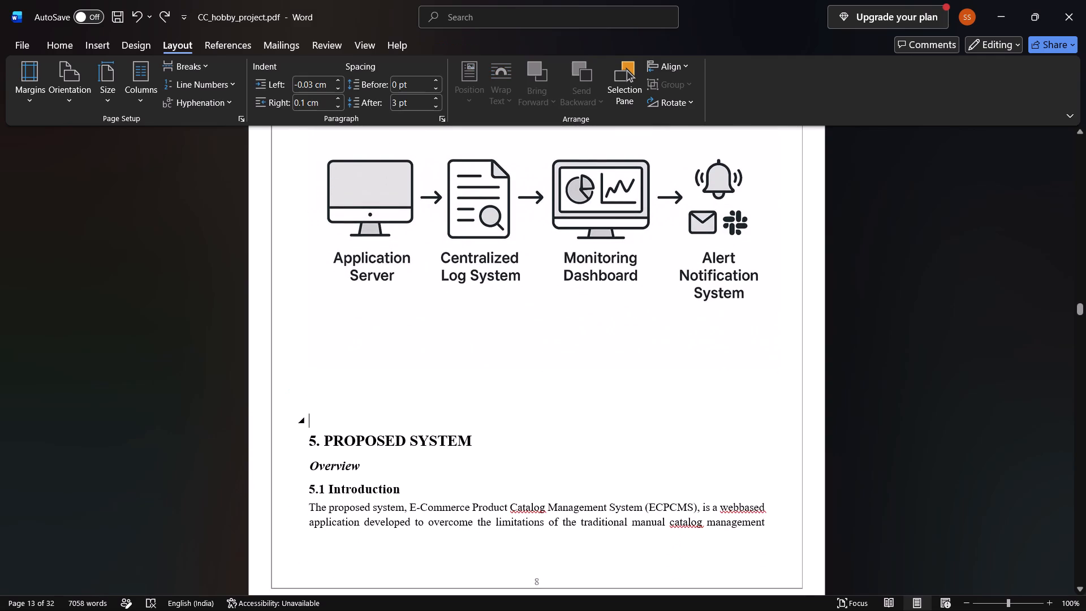
pyautogui.press('Return')
pyautogui.press('Return')
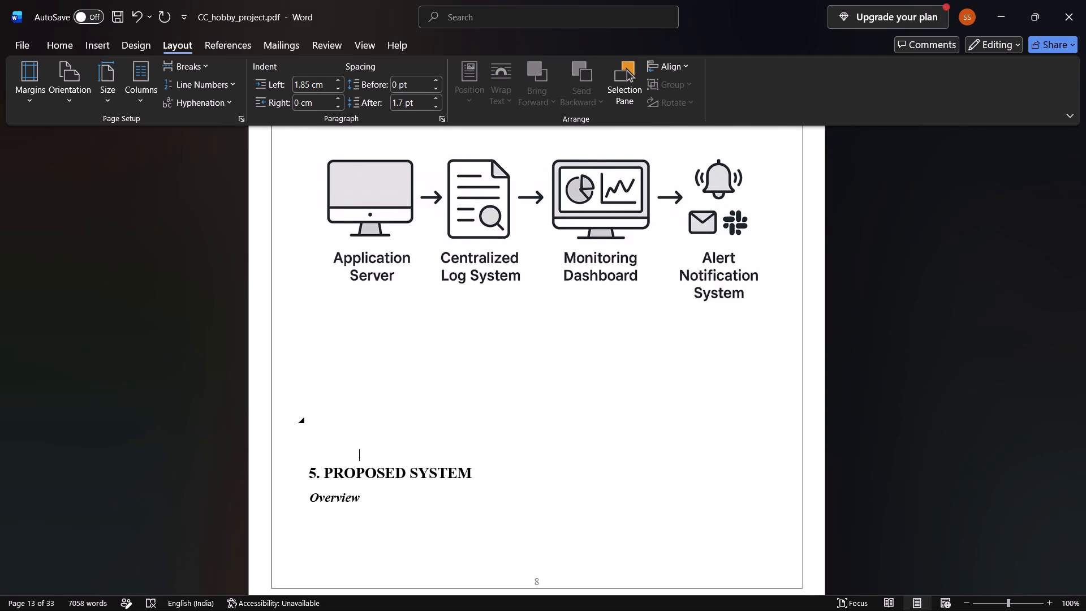
pyautogui.press('Return')
pyautogui.press('Return')
pyautogui.press('Return')
pyautogui.press('Return')
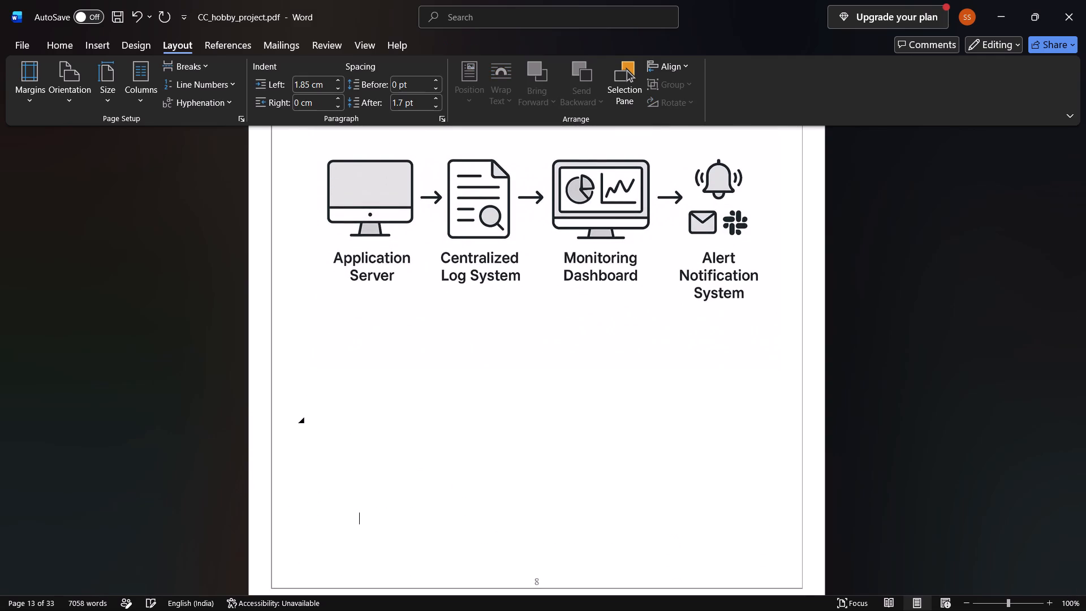
pyautogui.press('Return')
pyautogui.scroll(-7, 429, 425)
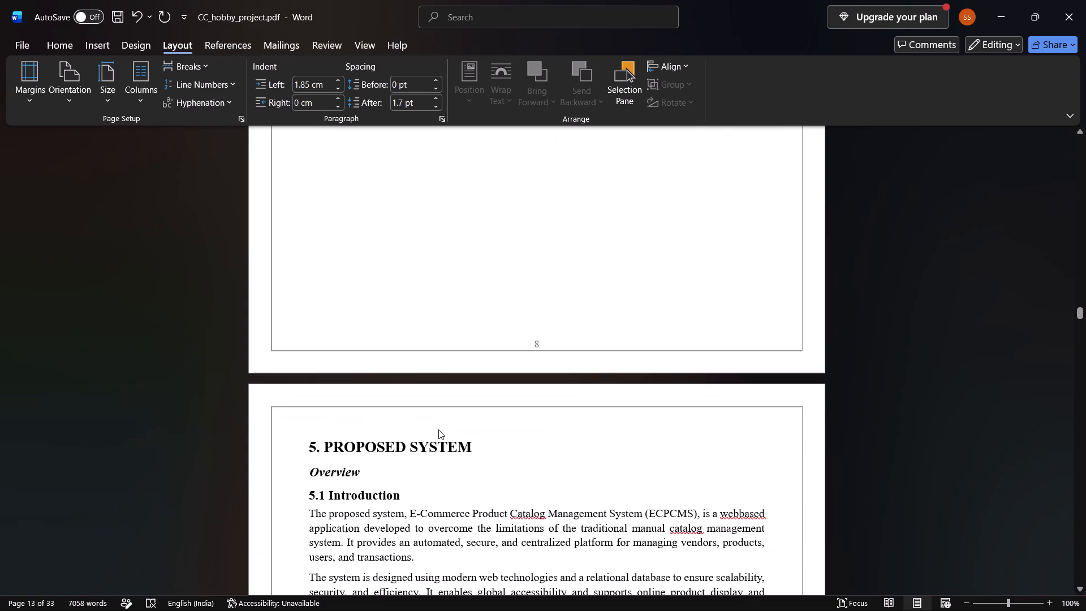
# Apply a black picture border to the architecture picture.
pyautogui.scroll(10, 438, 429)
pyautogui.click(550, 350)
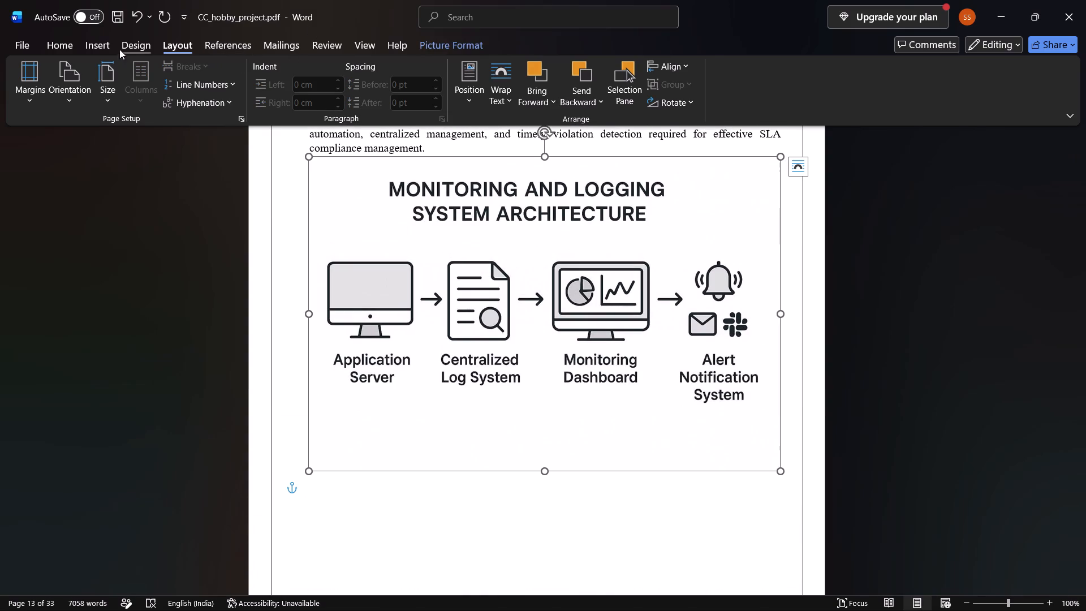
pyautogui.click(440, 47)
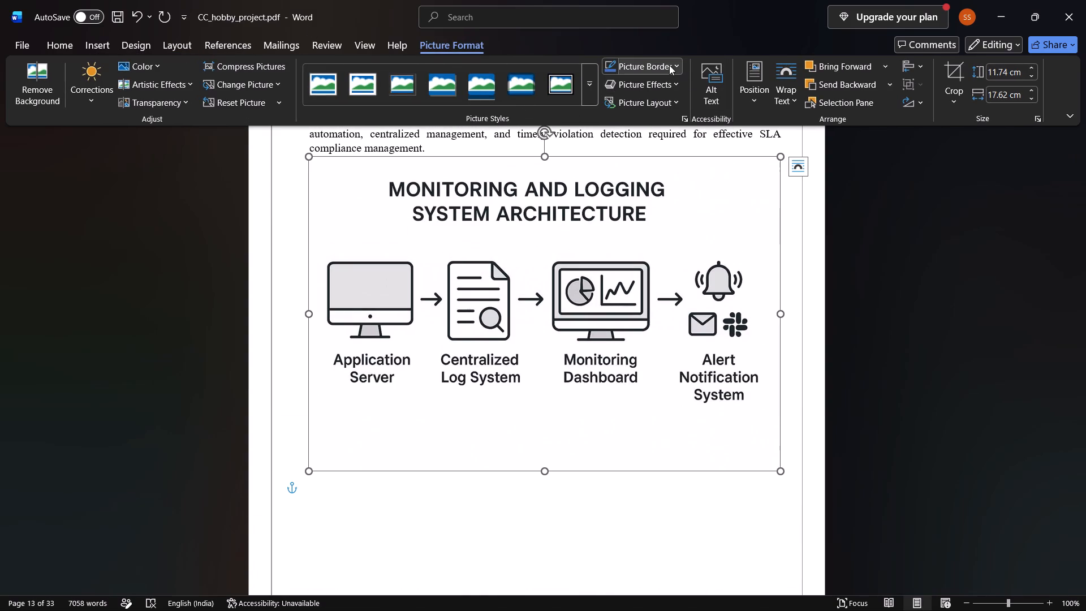
pyautogui.click(674, 65)
pyautogui.click(627, 137)
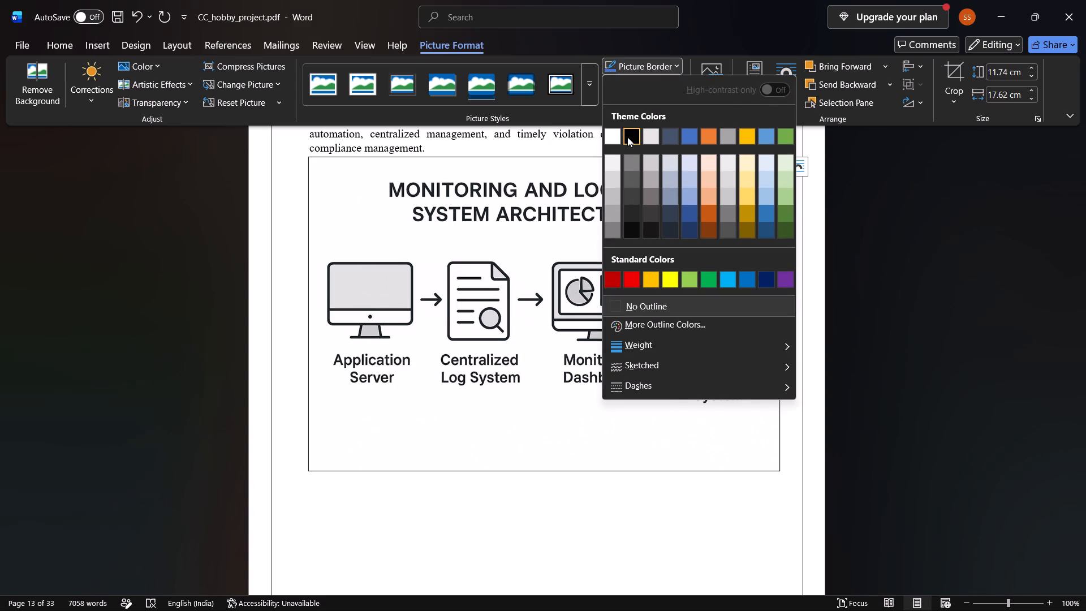
pyautogui.click(603, 530)
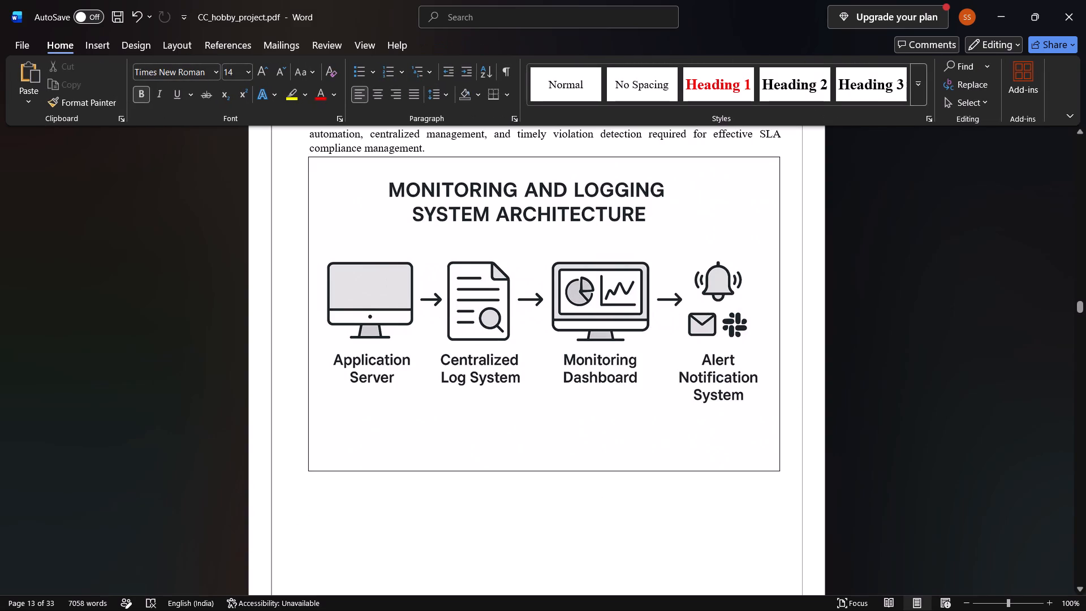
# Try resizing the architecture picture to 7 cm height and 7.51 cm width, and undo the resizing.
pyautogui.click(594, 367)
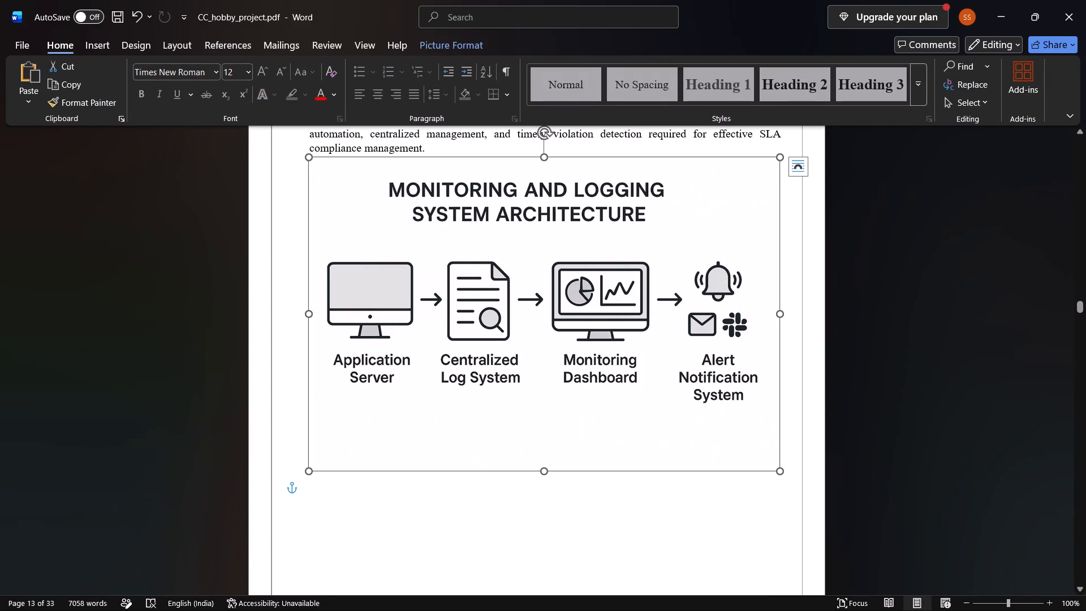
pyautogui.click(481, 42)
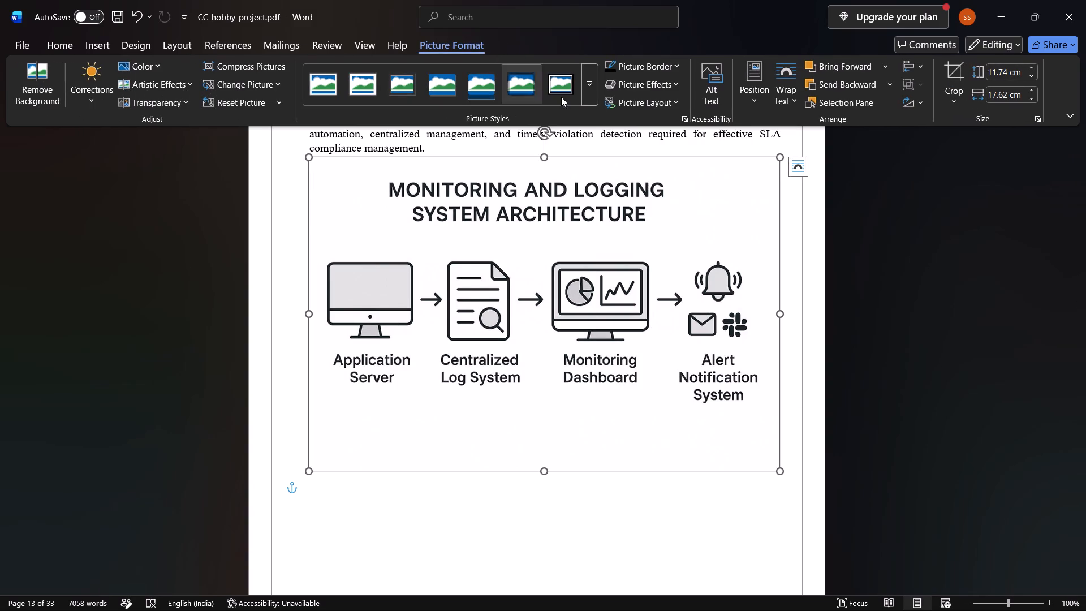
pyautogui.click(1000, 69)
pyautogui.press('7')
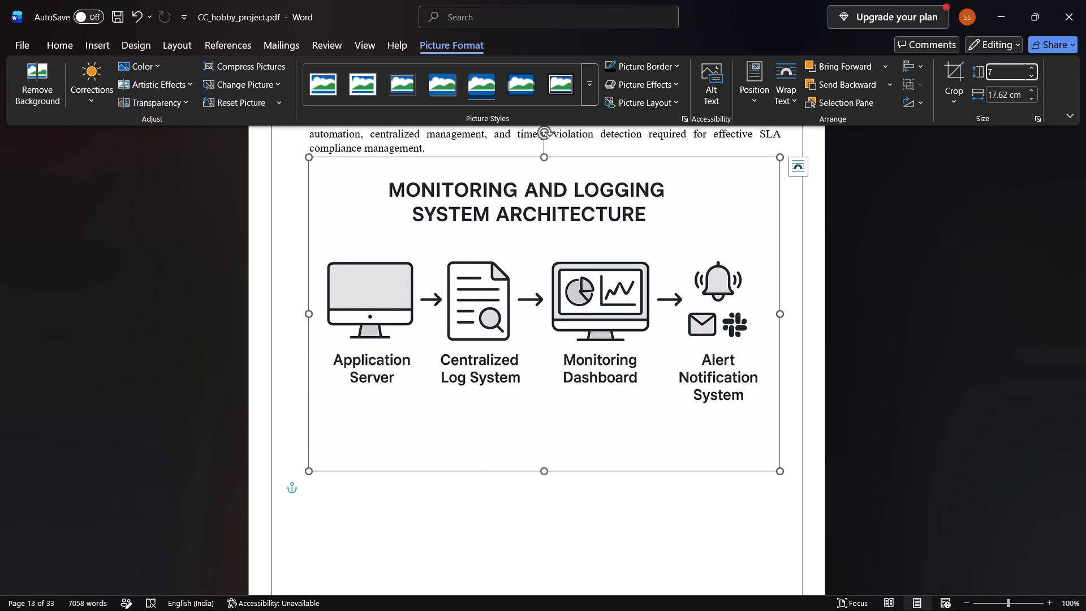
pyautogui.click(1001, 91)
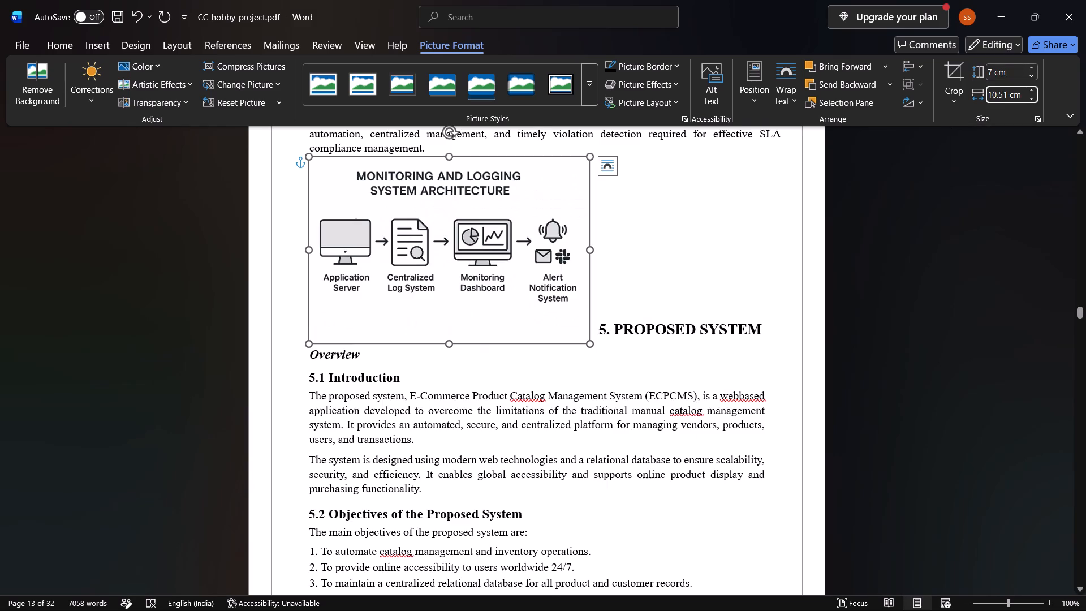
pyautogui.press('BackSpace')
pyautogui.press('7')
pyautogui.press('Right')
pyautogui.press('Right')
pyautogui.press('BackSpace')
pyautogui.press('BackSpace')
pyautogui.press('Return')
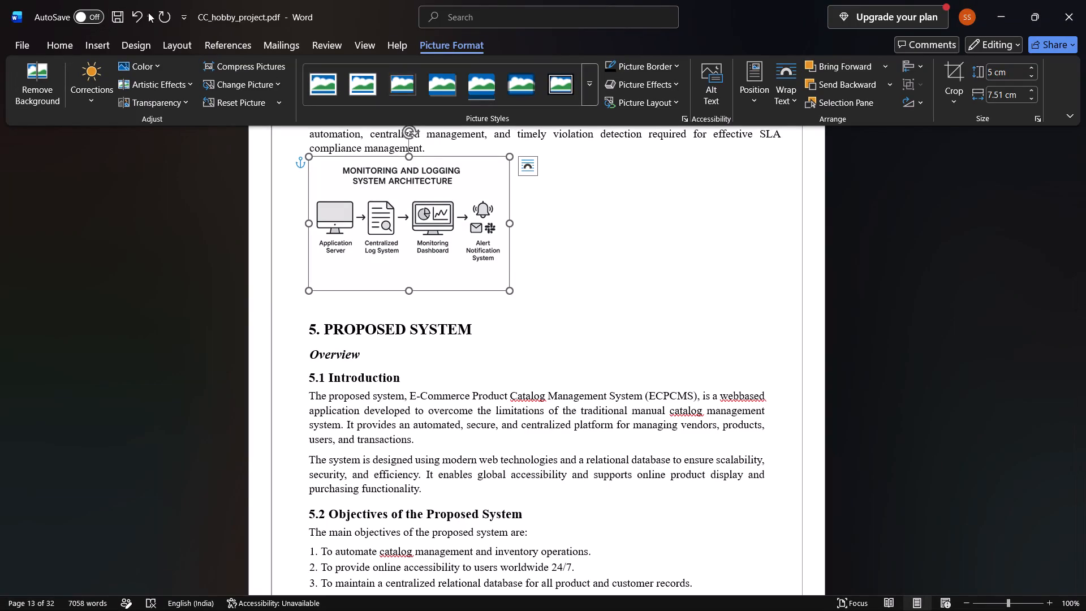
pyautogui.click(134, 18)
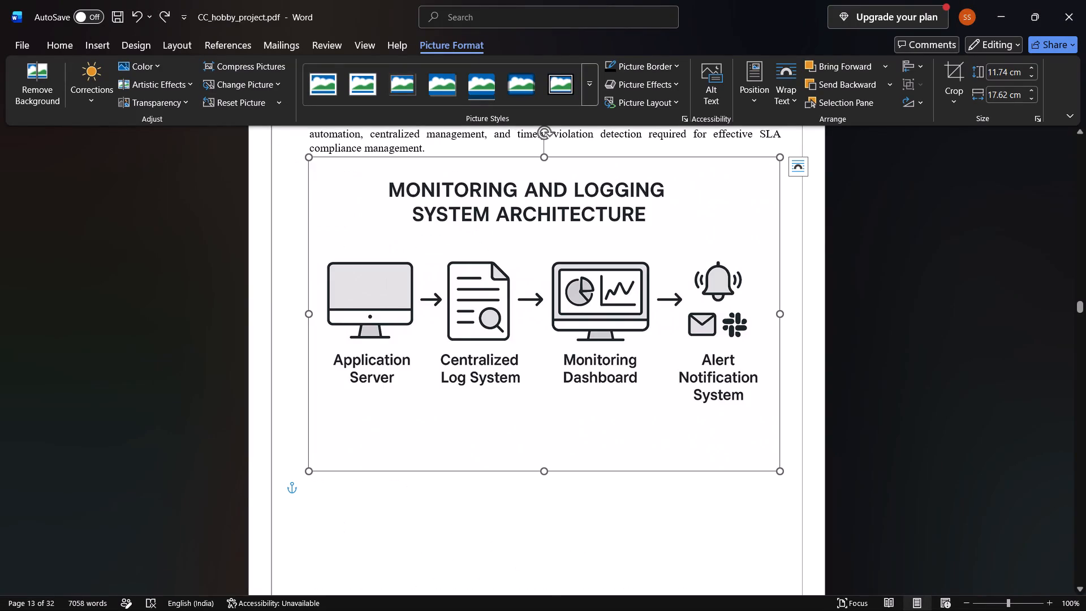
# Move the architecture picture slightly down, leaving a blank gap beneath the existing-system summary paragraph.
pyautogui.moveTo(515, 282); pyautogui.dragTo(523, 312)
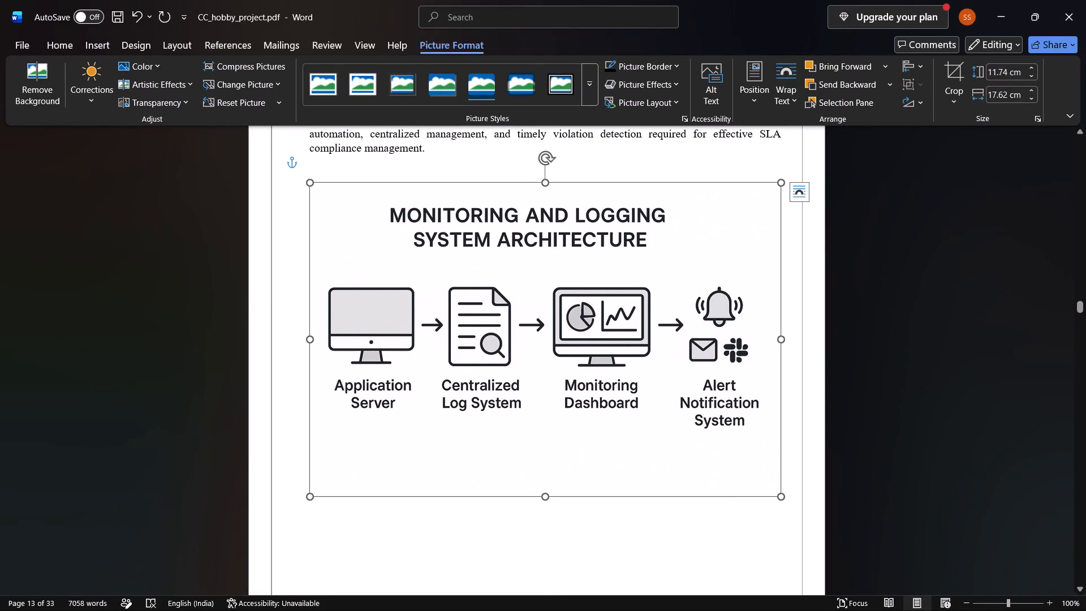
pyautogui.moveTo(597, 345); pyautogui.dragTo(597, 360)
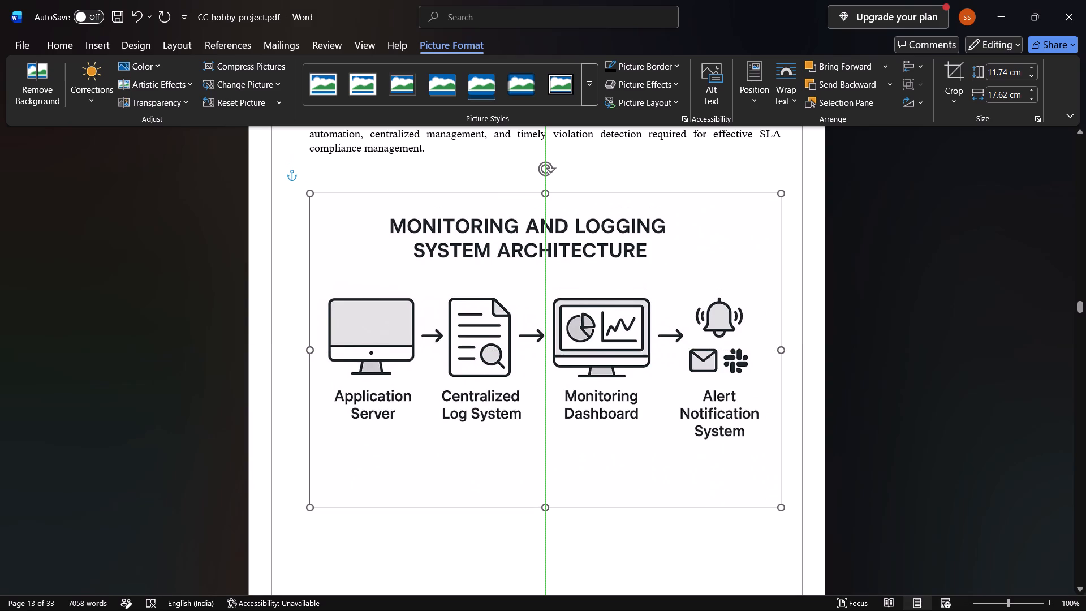
pyautogui.moveTo(597, 360); pyautogui.dragTo(597, 362)
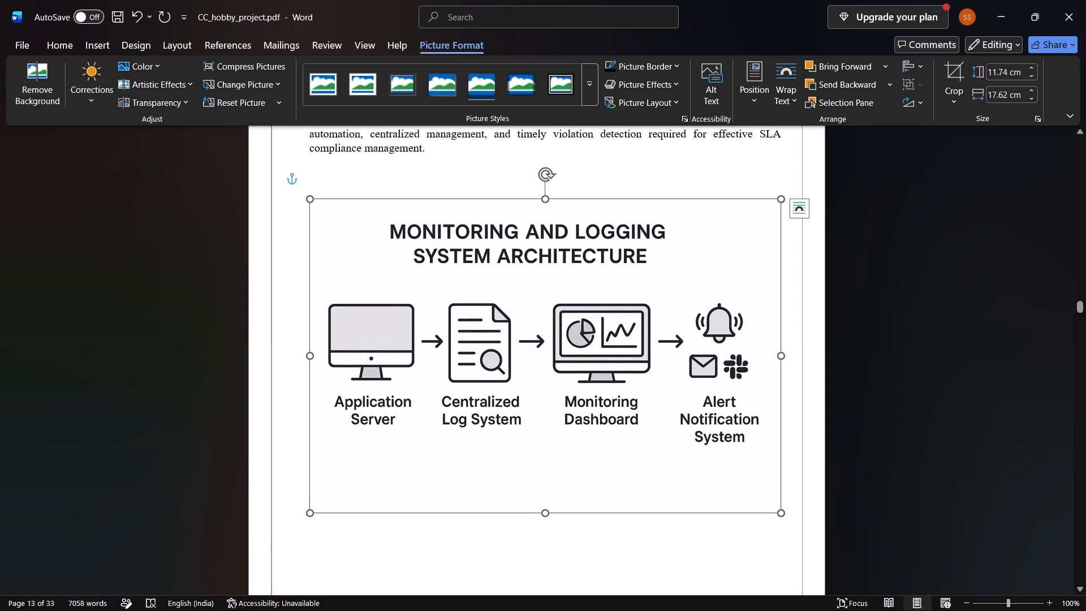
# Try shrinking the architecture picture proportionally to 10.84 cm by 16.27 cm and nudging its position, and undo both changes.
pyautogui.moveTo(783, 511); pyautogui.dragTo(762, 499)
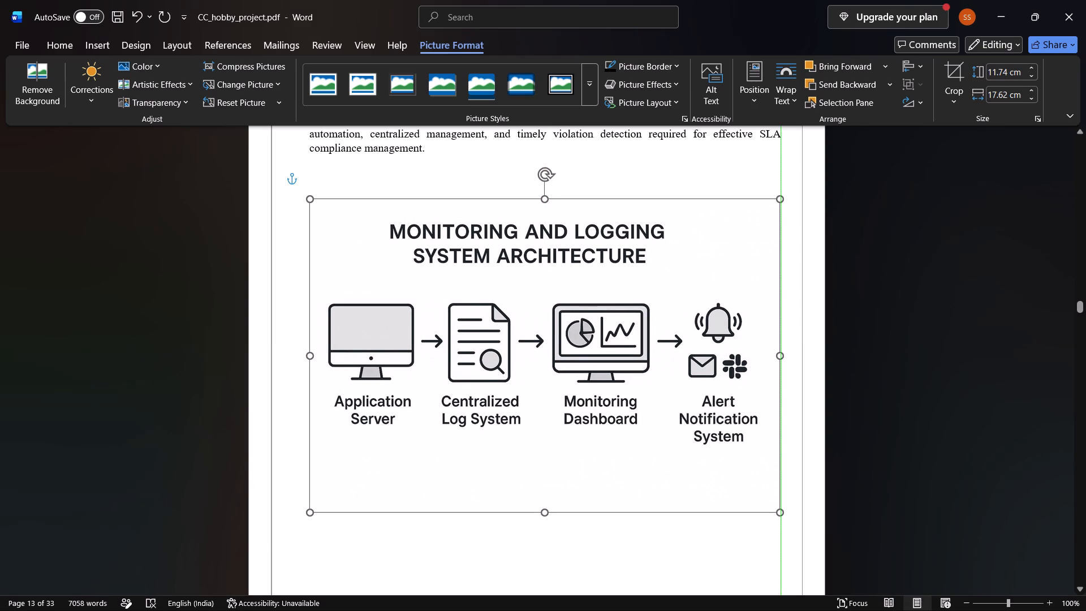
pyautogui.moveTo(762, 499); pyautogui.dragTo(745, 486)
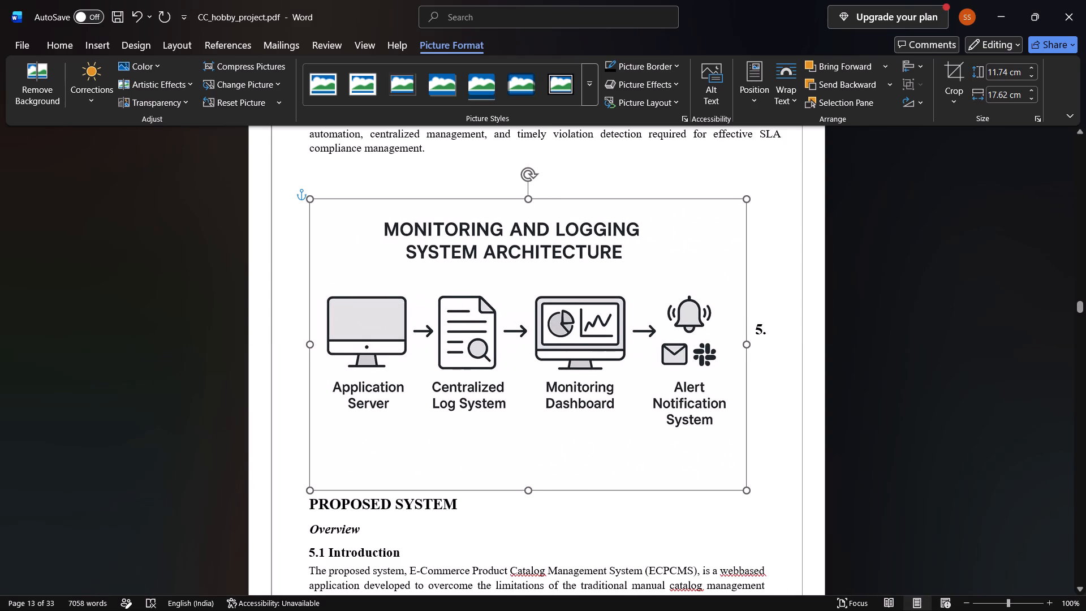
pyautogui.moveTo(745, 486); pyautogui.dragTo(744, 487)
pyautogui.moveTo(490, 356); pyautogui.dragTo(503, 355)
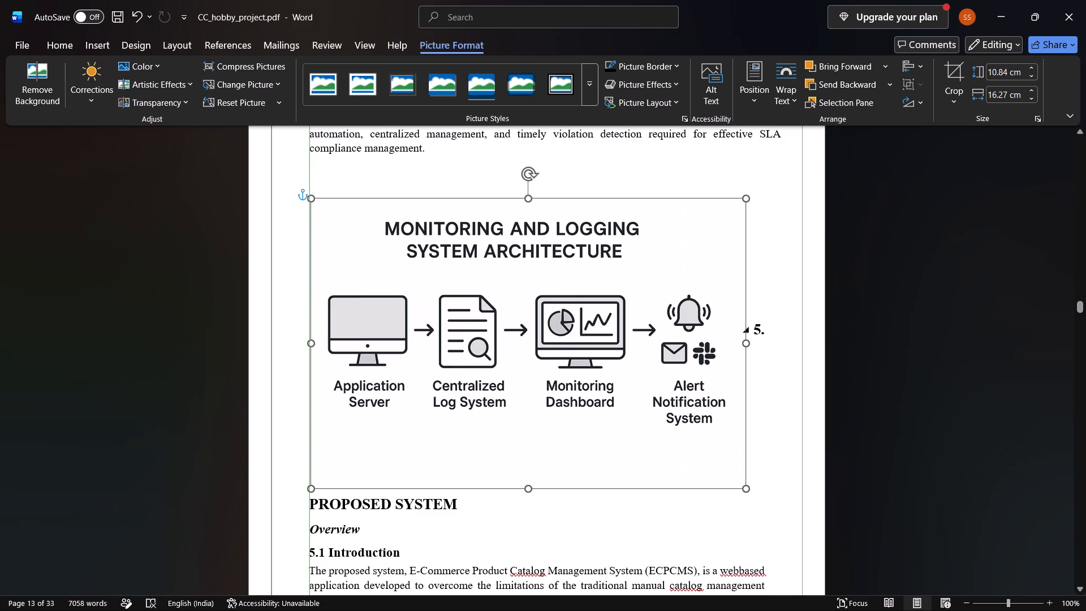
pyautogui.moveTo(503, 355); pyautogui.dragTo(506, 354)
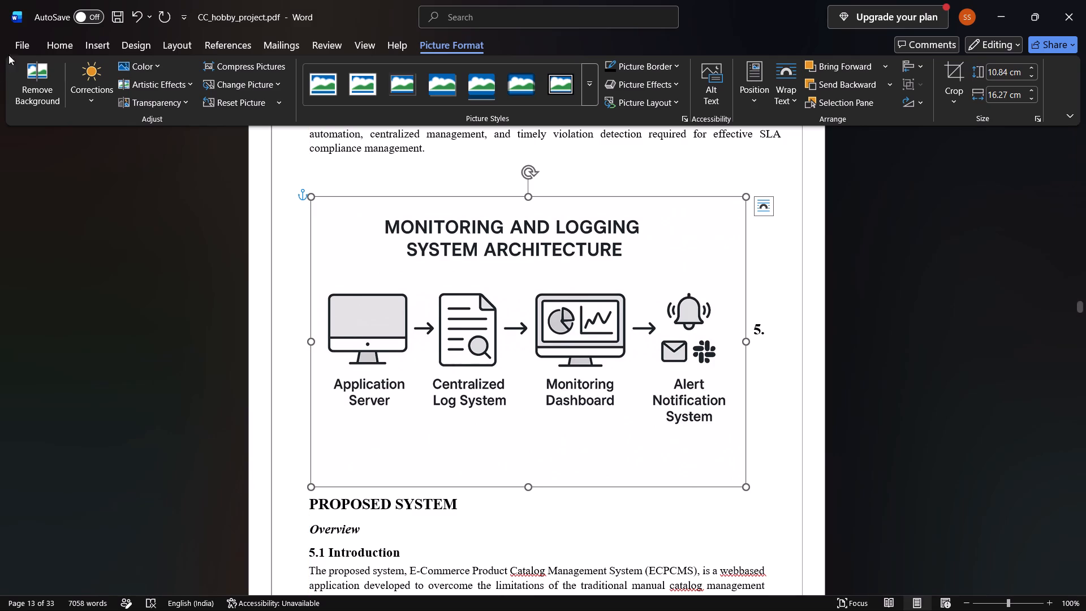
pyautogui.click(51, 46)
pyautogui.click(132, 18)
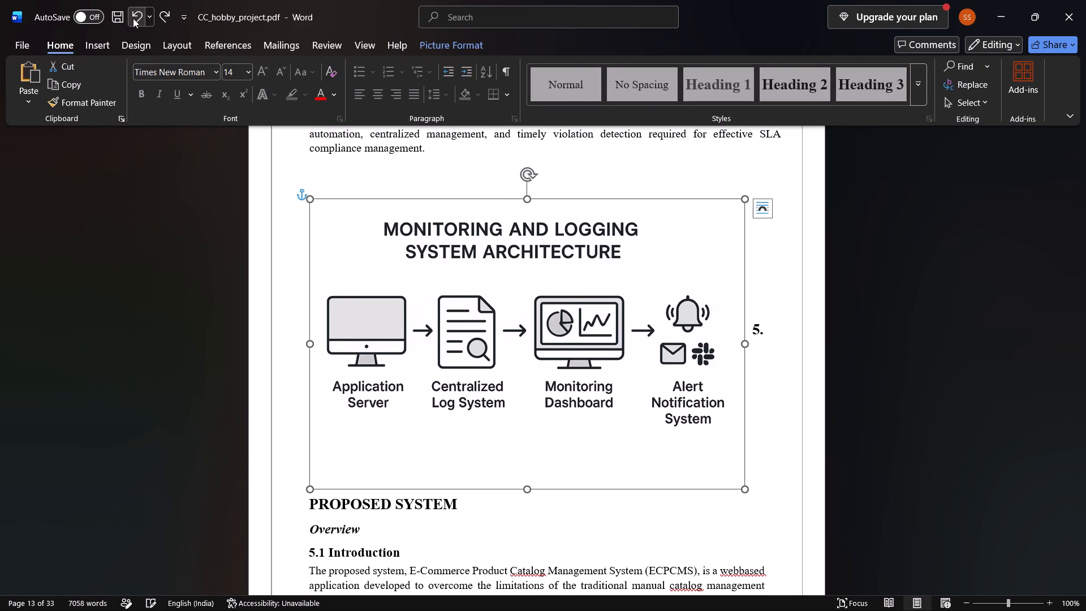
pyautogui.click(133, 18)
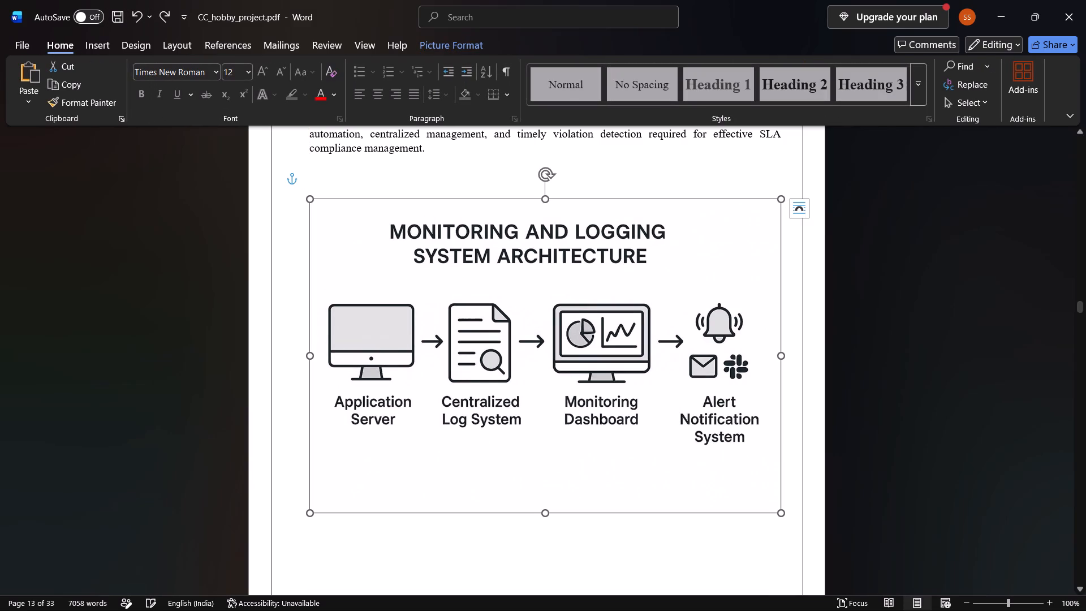
# Review the architecture picture's placement on its page and the blank space between it and the "5. PROPOSED SYSTEM" heading.
pyautogui.scroll(-9, 597, 450)
pyautogui.scroll(10, 602, 416)
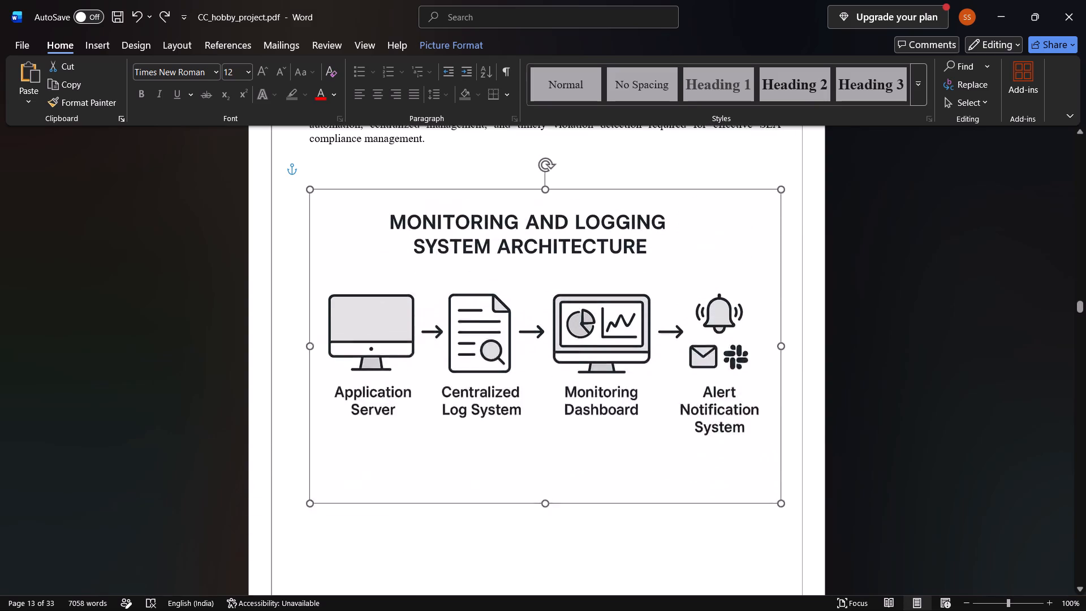
pyautogui.scroll(1, 604, 409)
pyautogui.click(569, 454)
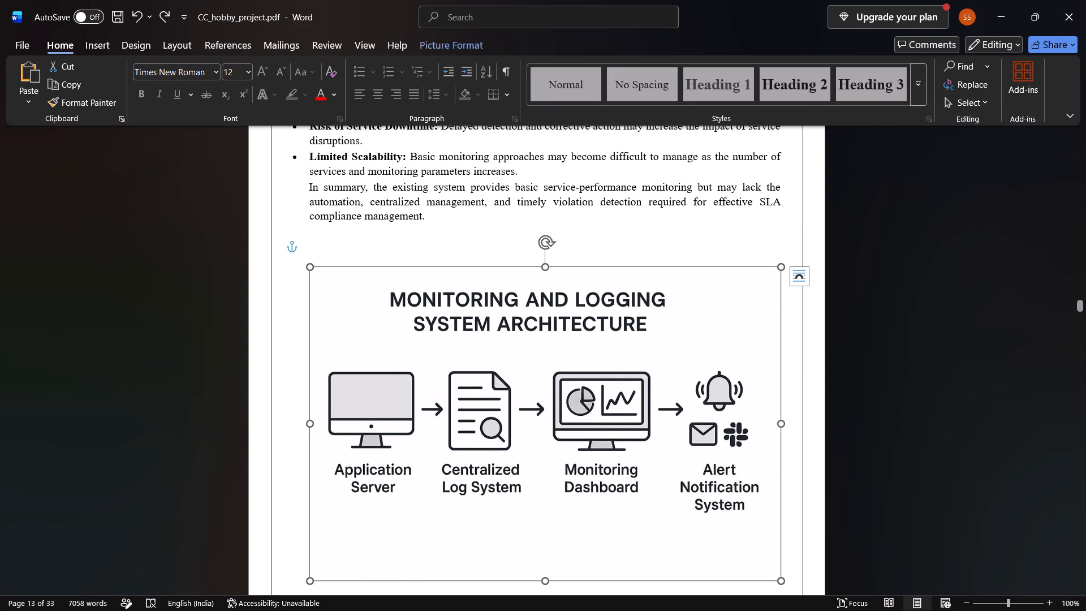
pyautogui.scroll(-6, 594, 492)
pyautogui.click(600, 470)
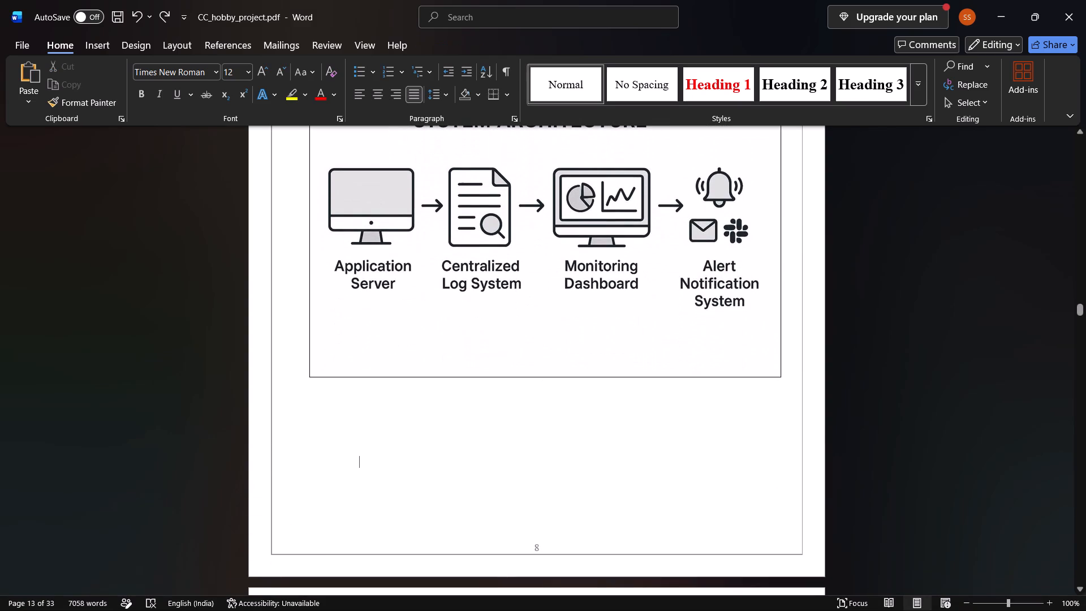
pyautogui.scroll(-4, 600, 470)
pyautogui.scroll(9, 601, 470)
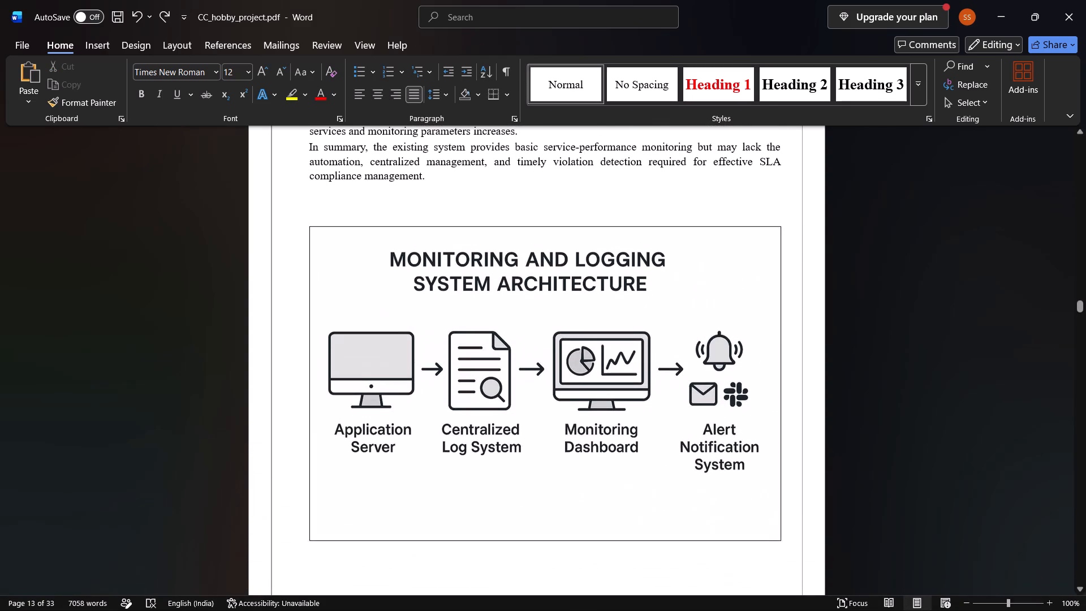
pyautogui.scroll(-2, 601, 470)
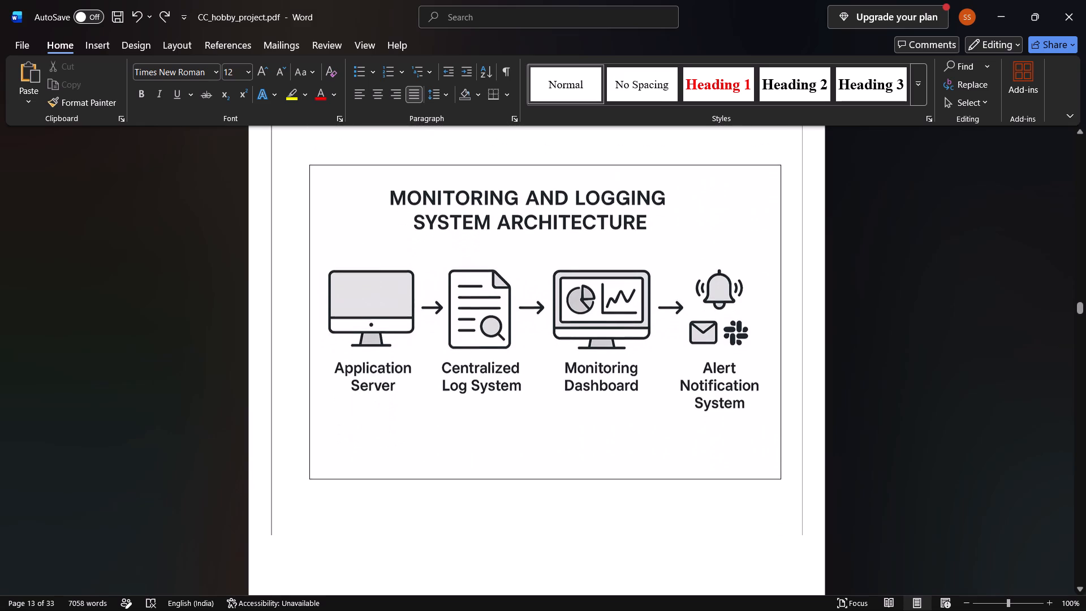
pyautogui.scroll(-6, 602, 470)
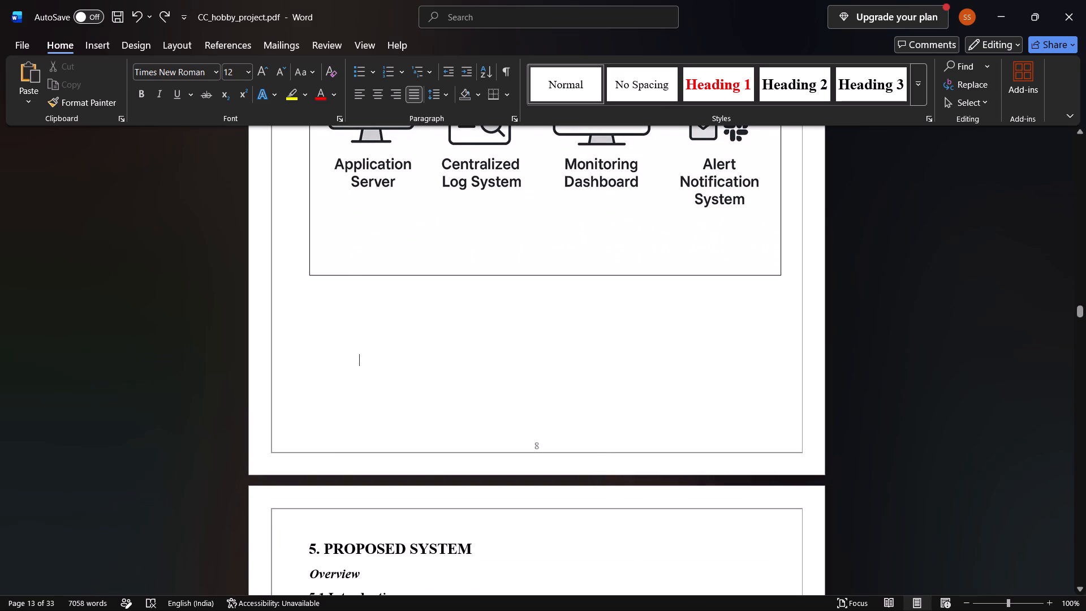
pyautogui.click(321, 333)
pyautogui.hotkey('alt', 'Tab')
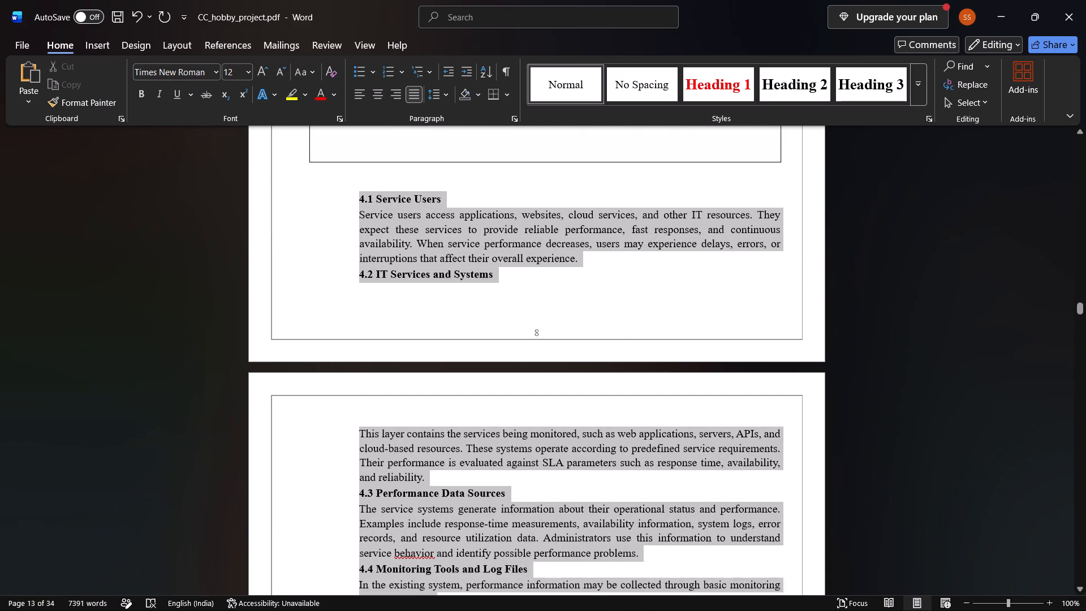
pyautogui.moveTo(443, 610); pyautogui.dragTo(644, 480)
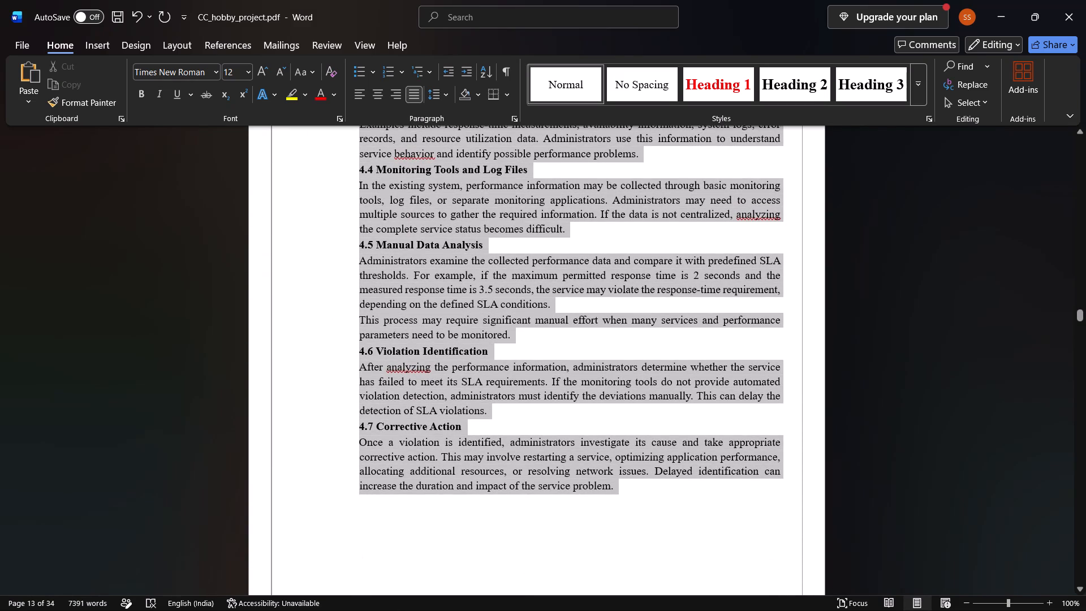
pyautogui.moveTo(644, 480); pyautogui.dragTo(642, 484)
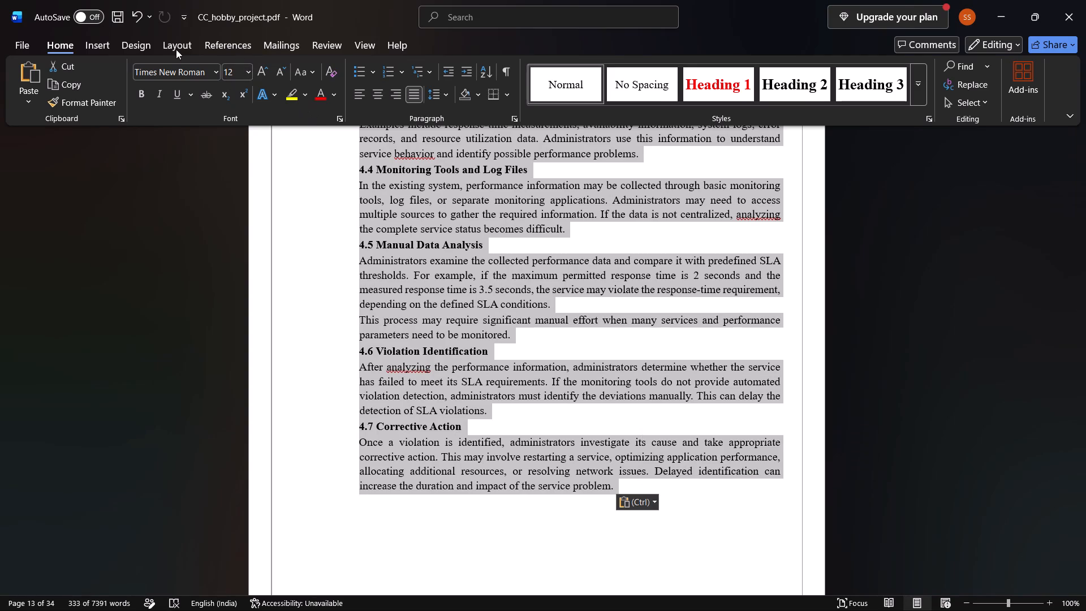
pyautogui.click(176, 49)
pyautogui.click(307, 85)
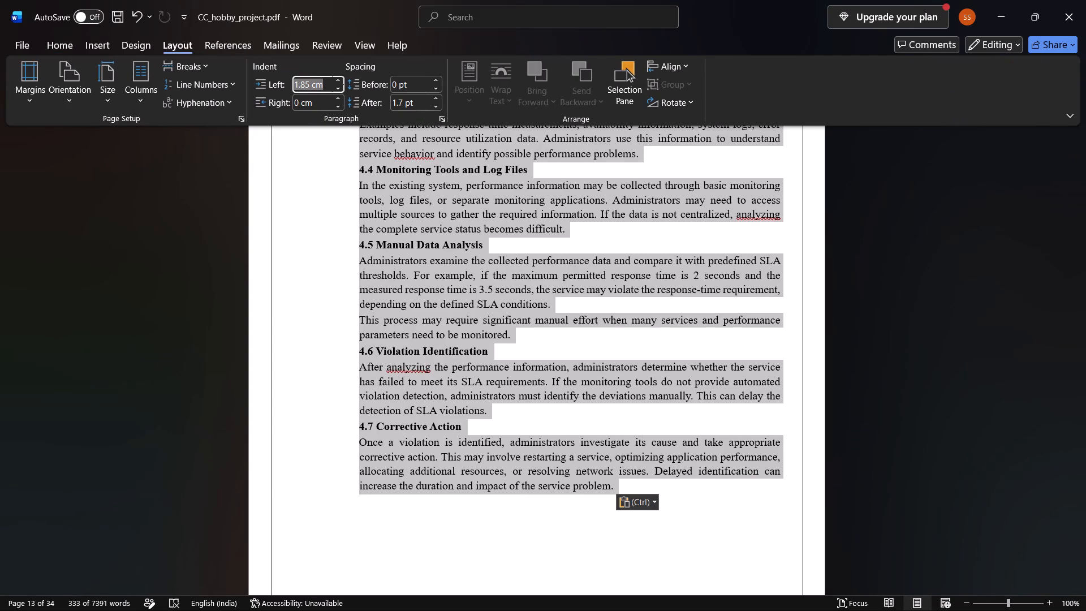
pyautogui.press('0')
pyautogui.press('Return')
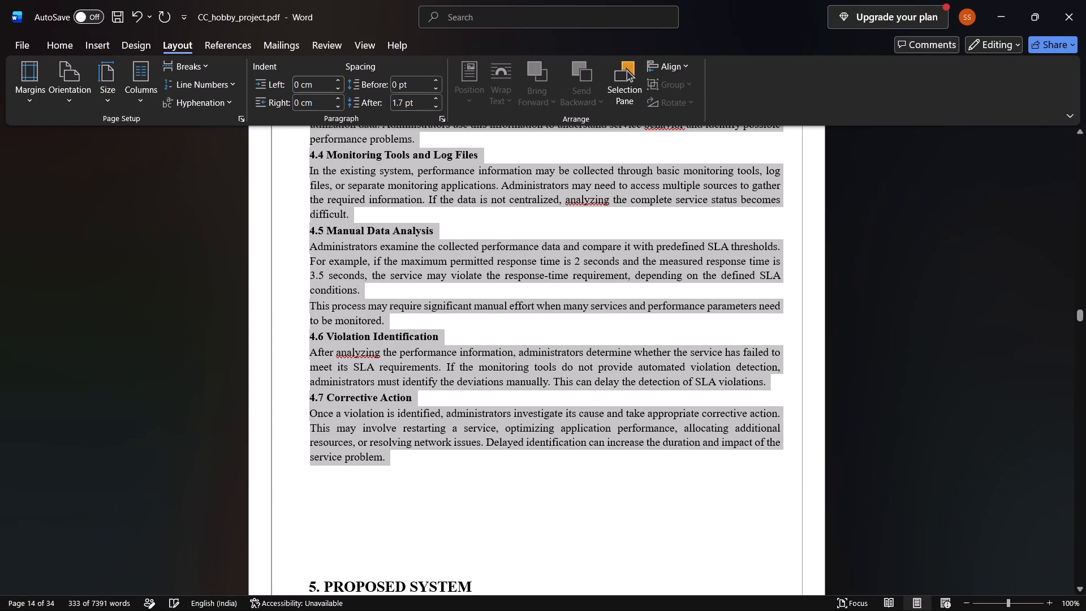
pyautogui.click(507, 520)
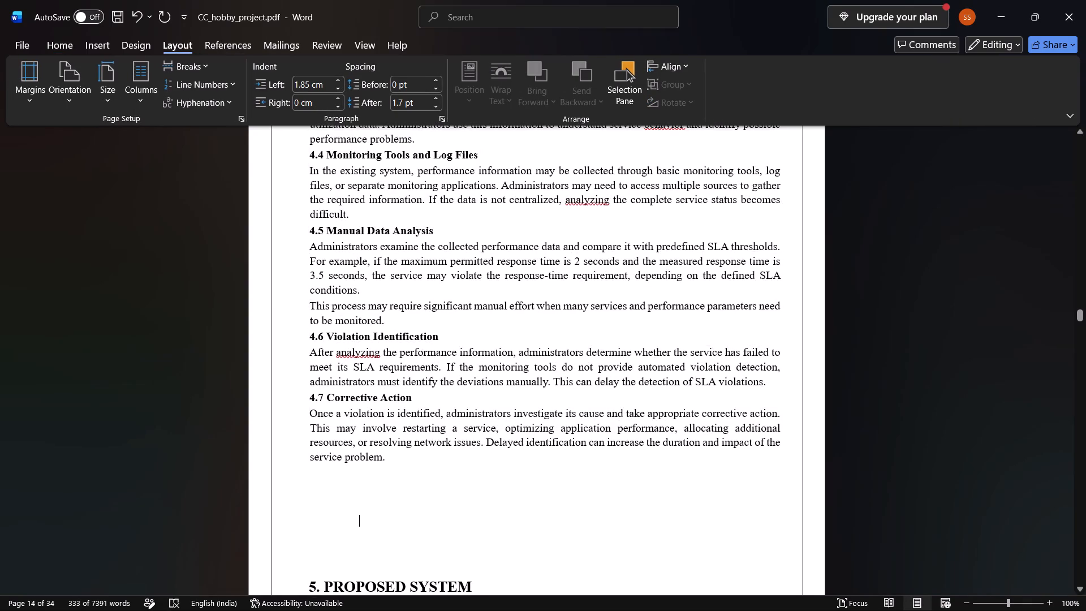
pyautogui.scroll(15, 507, 514)
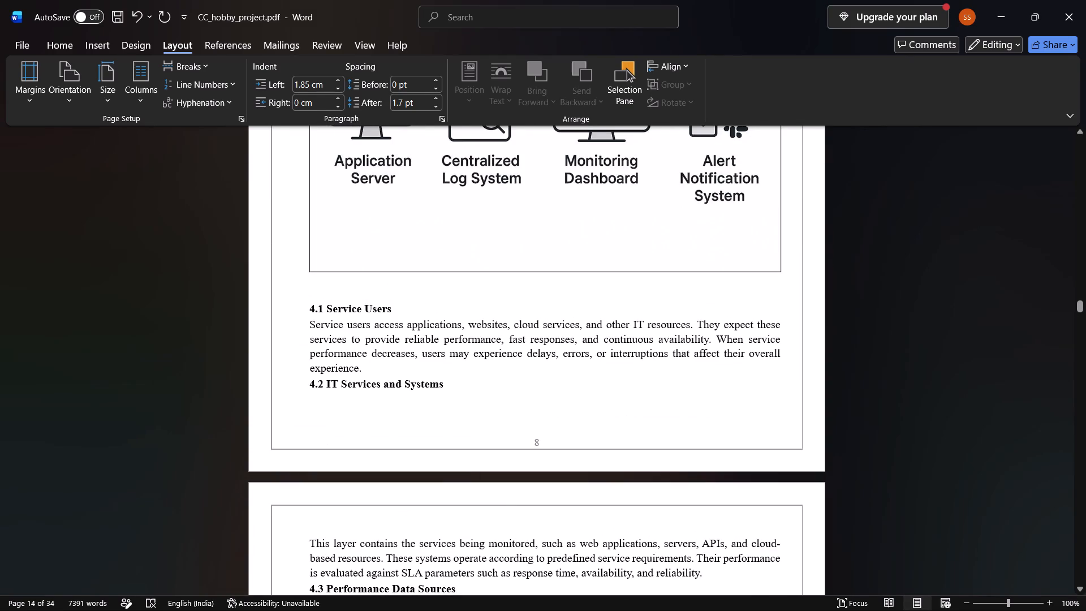
# Insert two blank lines before the heading "4.2 IT Services and Systems" and one each before headings 4.3 and 4.4.
pyautogui.click(395, 362)
pyautogui.press('Return')
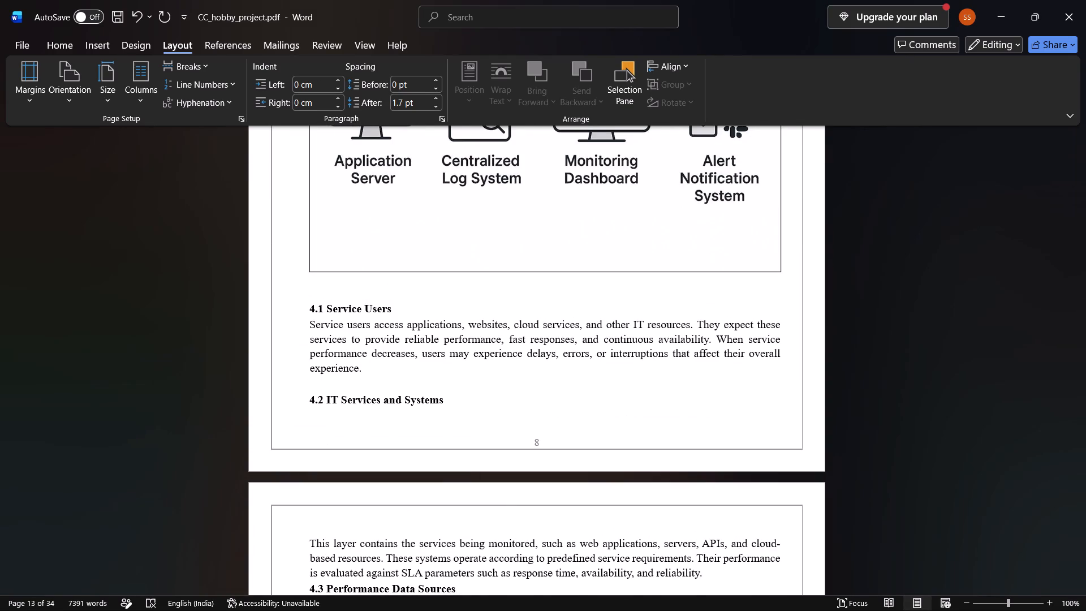
pyautogui.press('Return')
pyautogui.scroll(-6, 394, 364)
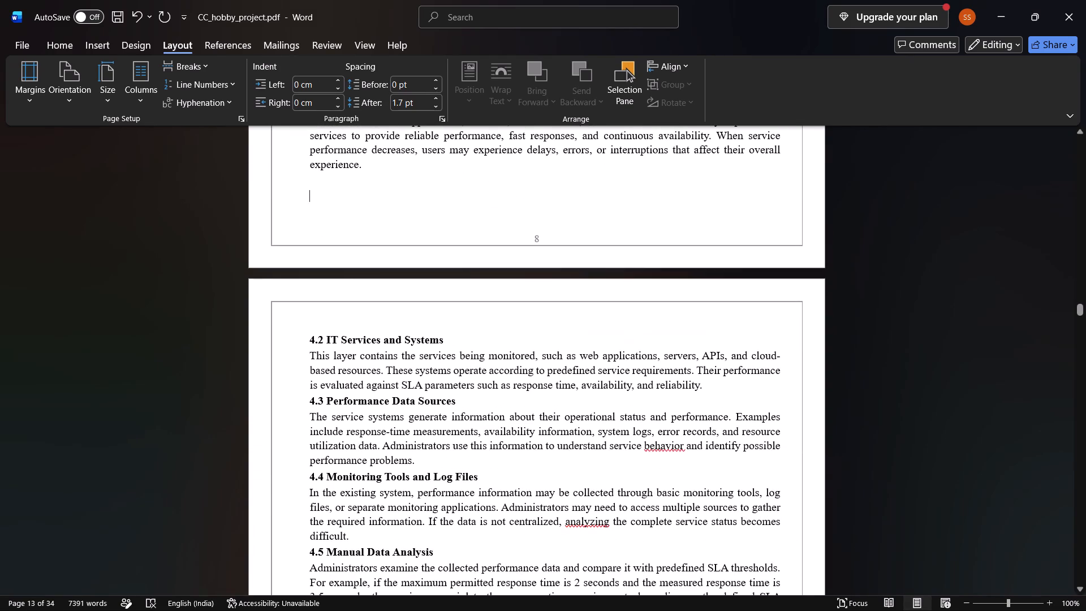
pyautogui.click(737, 383)
pyautogui.press('Return')
pyautogui.scroll(-4, 566, 476)
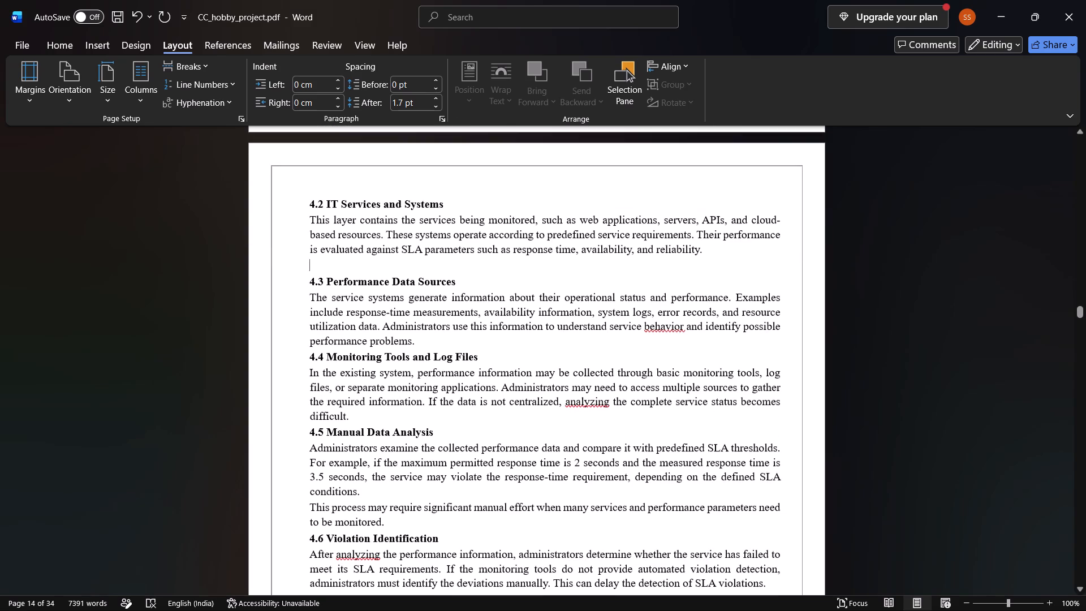
pyautogui.click(430, 341)
pyautogui.press('Return')
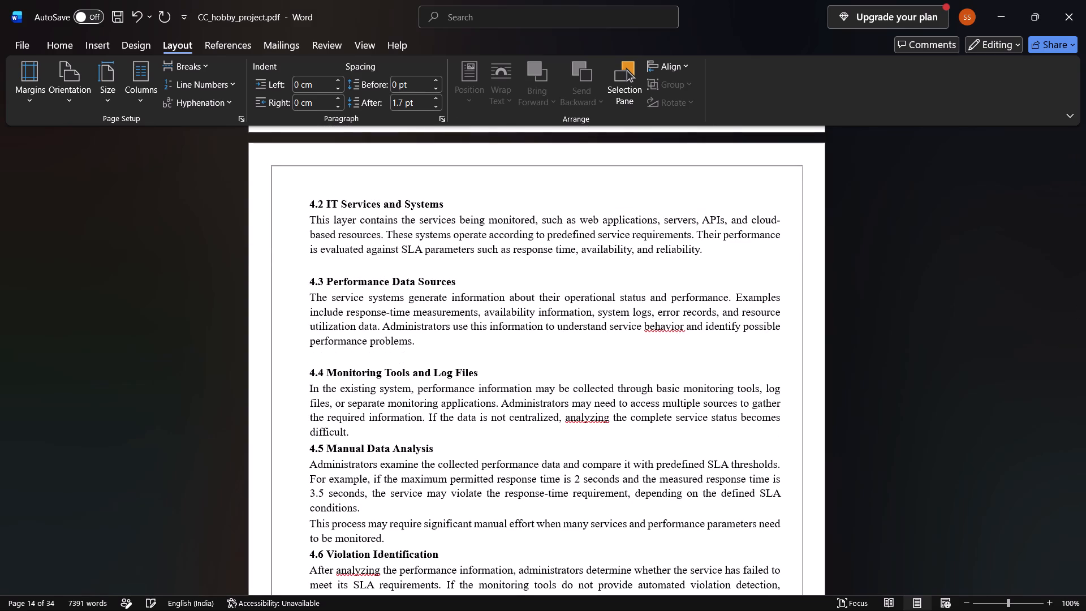
# Insert one blank line before each of the headings 4.5 Manual Data Analysis, 4.6 Violation Identification and 4.7 Corrective Action.
pyautogui.scroll(-6, 432, 351)
pyautogui.click(390, 223)
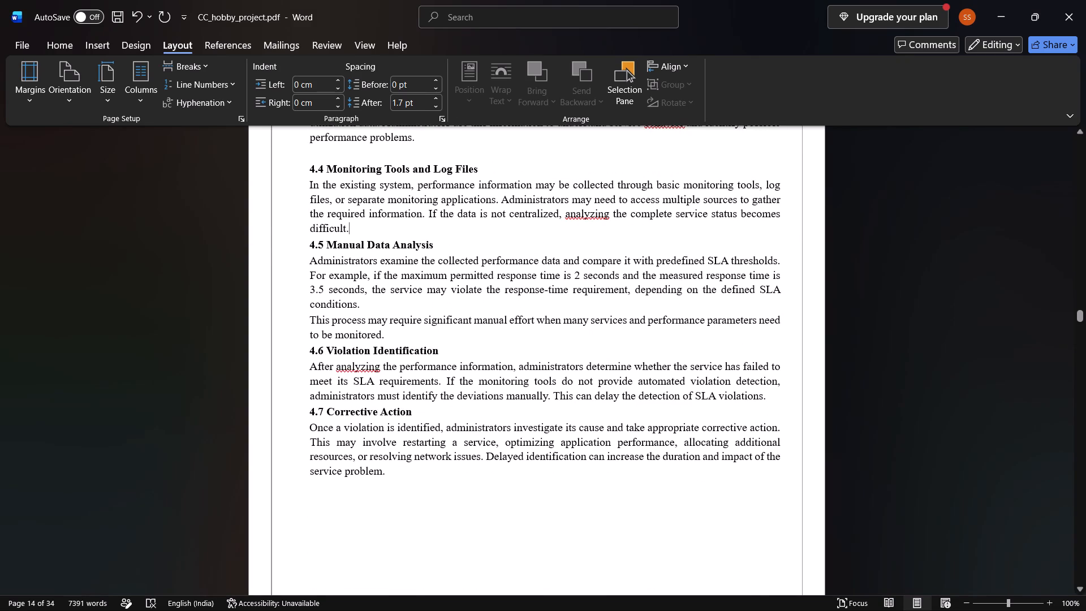
pyautogui.press('Return')
pyautogui.scroll(-3, 394, 237)
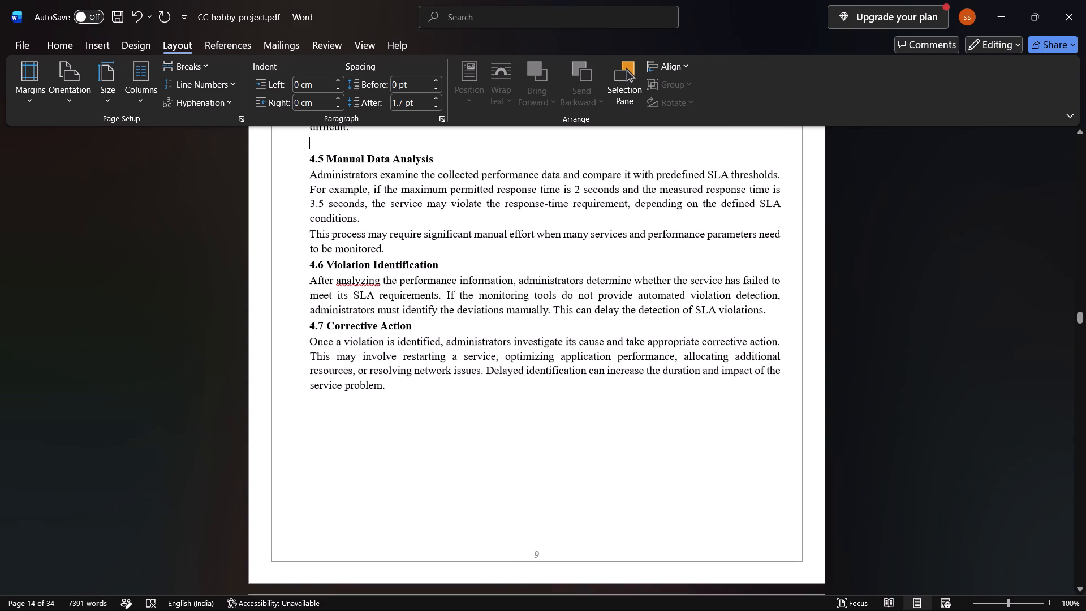
pyautogui.click(398, 254)
pyautogui.press('Return')
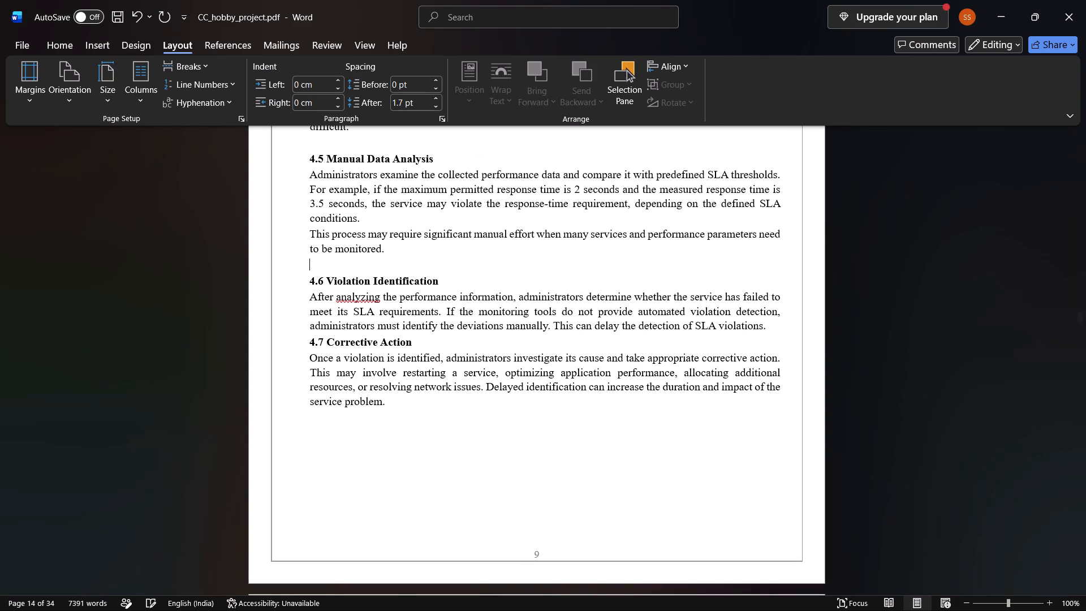
pyautogui.scroll(-5, 403, 264)
pyautogui.scroll(1, 417, 173)
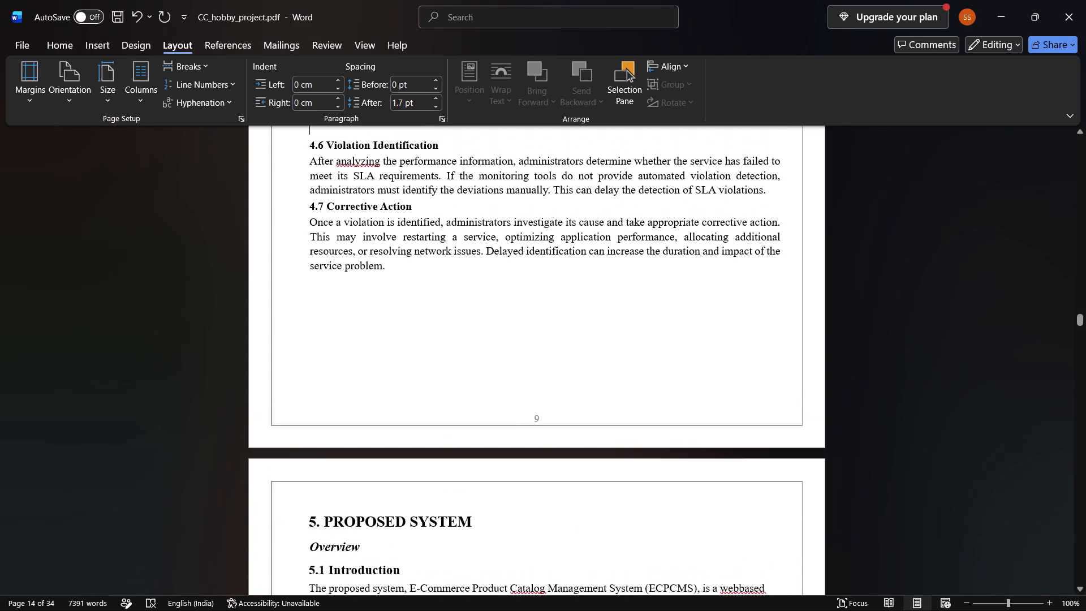
pyautogui.click(773, 190)
pyautogui.press('Return')
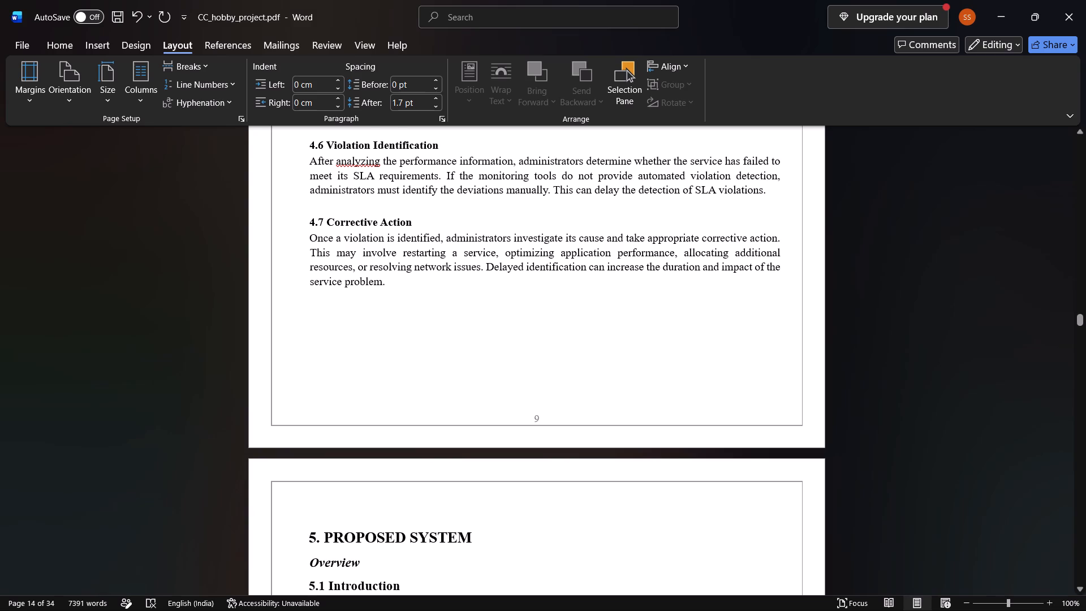
# Review the layout and spacing from the architecture picture through section 4.7 to the start of chapter 5.
pyautogui.scroll(18, 450, 377)
pyautogui.scroll(10, 450, 376)
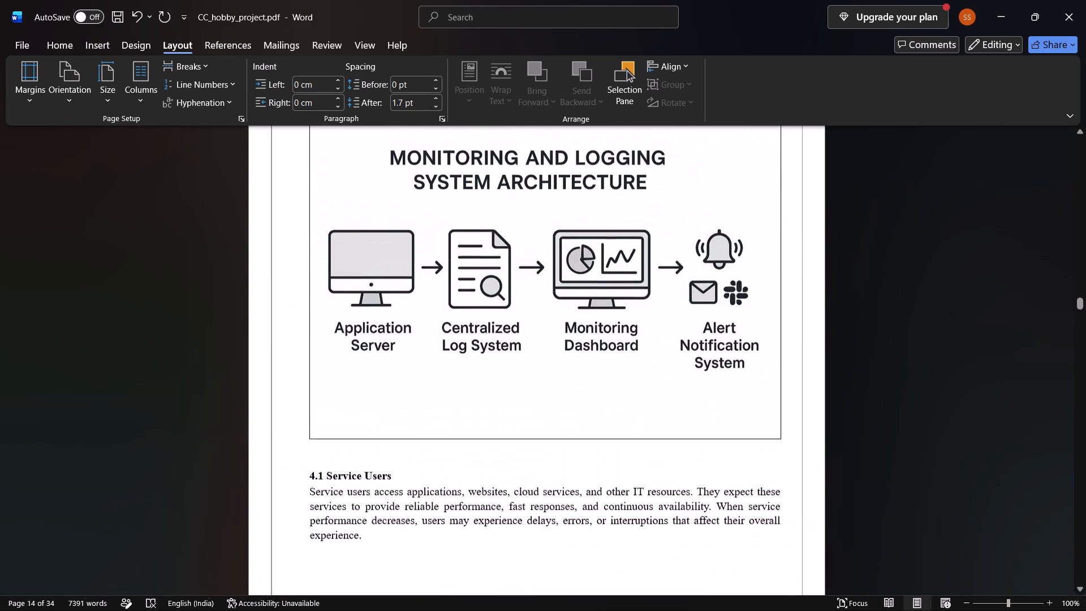
pyautogui.scroll(6, 449, 376)
pyautogui.scroll(-7, 450, 379)
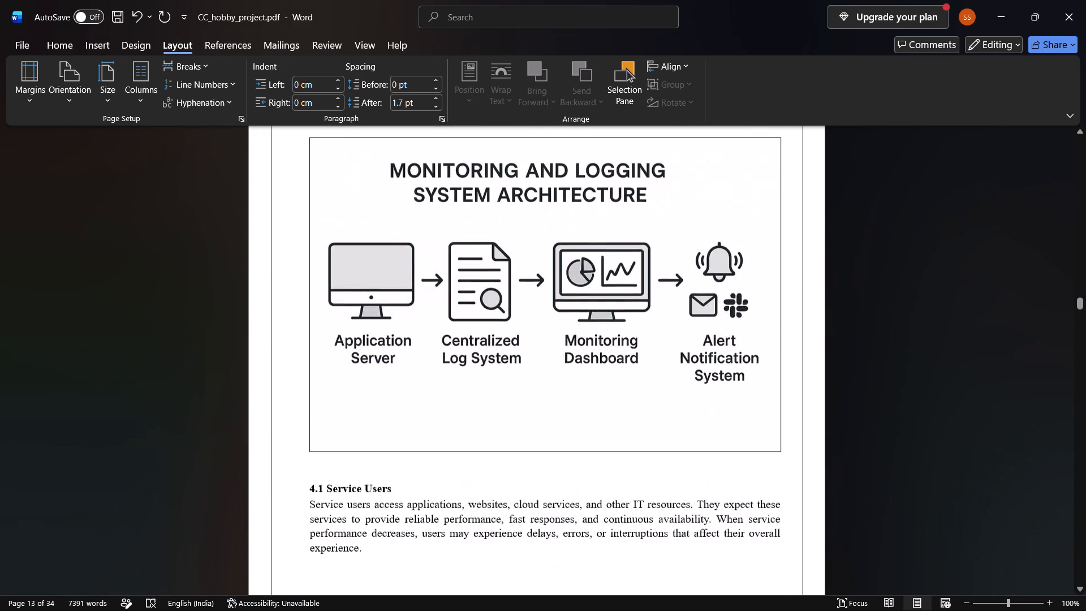
pyautogui.scroll(-15, 458, 373)
pyautogui.scroll(-17, 457, 372)
pyautogui.scroll(-5, 457, 372)
pyautogui.scroll(10, 457, 372)
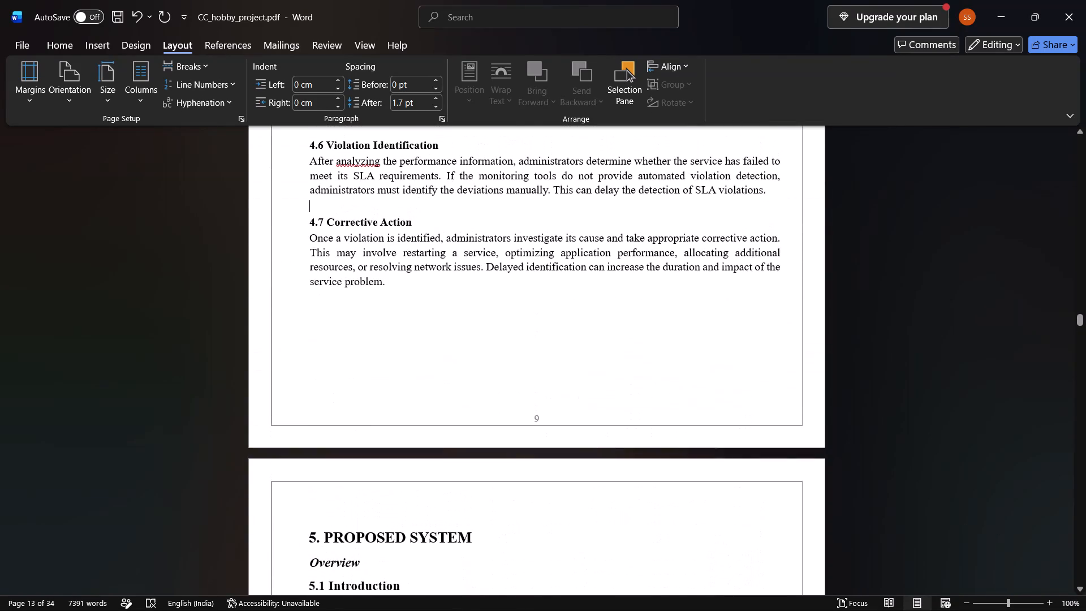
pyautogui.scroll(-7, 457, 372)
pyautogui.click(630, 157)
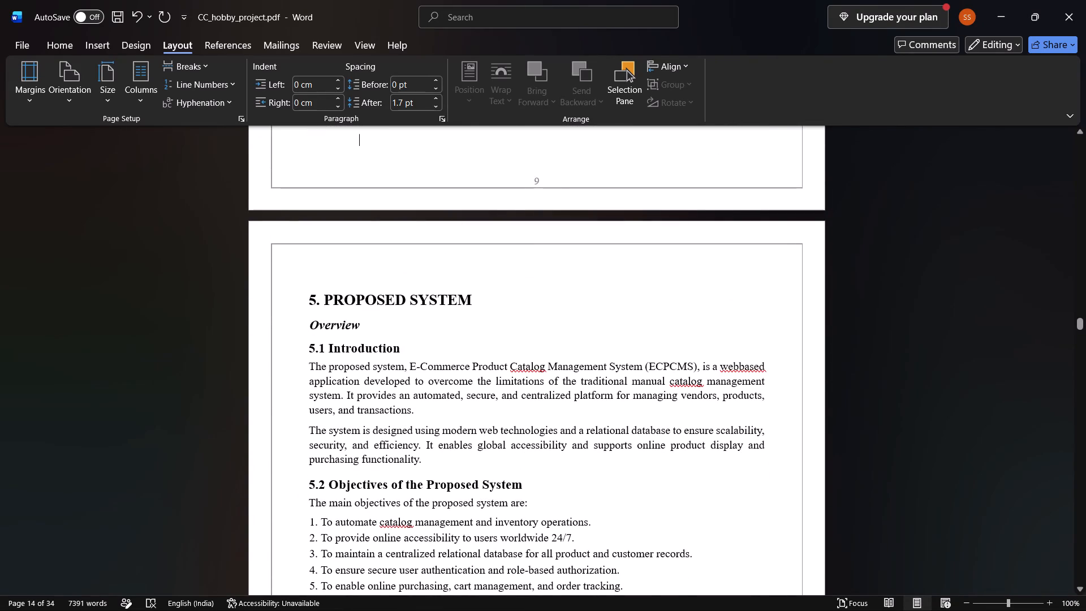
# Delete the word "Overview" below the "5. PROPOSED SYSTEM" heading.
pyautogui.scroll(-4, 620, 163)
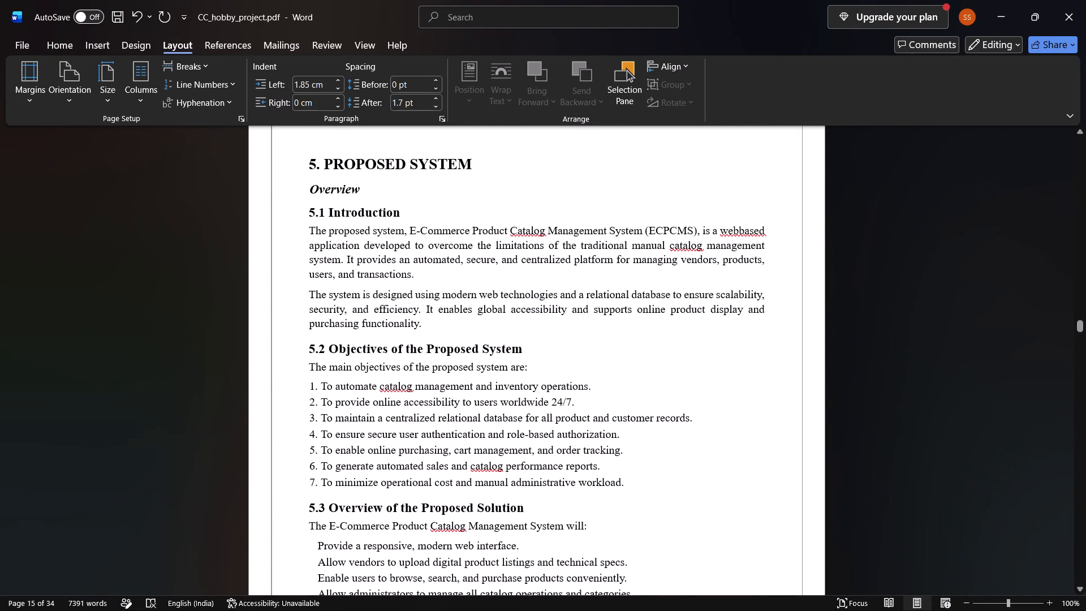
pyautogui.click(441, 193)
pyautogui.press('BackSpace')
pyautogui.press('BackSpace')
pyautogui.press('BackSpace')
pyautogui.press('BackSpace')
pyautogui.press('BackSpace')
pyautogui.press('BackSpace')
pyautogui.press('BackSpace')
pyautogui.press('BackSpace')
pyautogui.press('BackSpace')
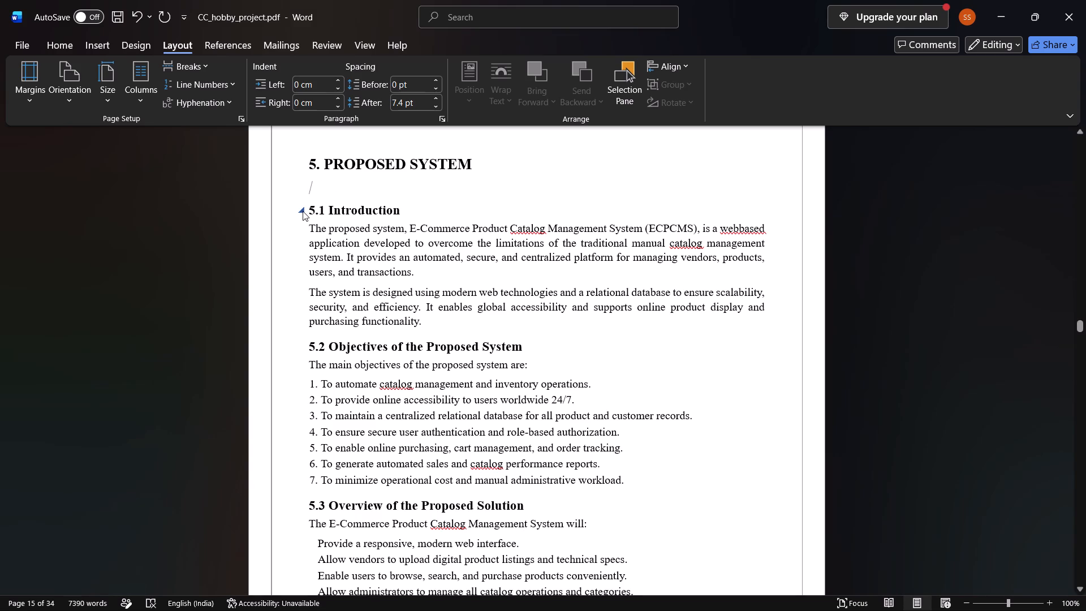
# Copy the proposed-system text from "5.1 Introduction" through the end of "5.9 Security Features".
pyautogui.moveTo(311, 206); pyautogui.dragTo(397, 477)
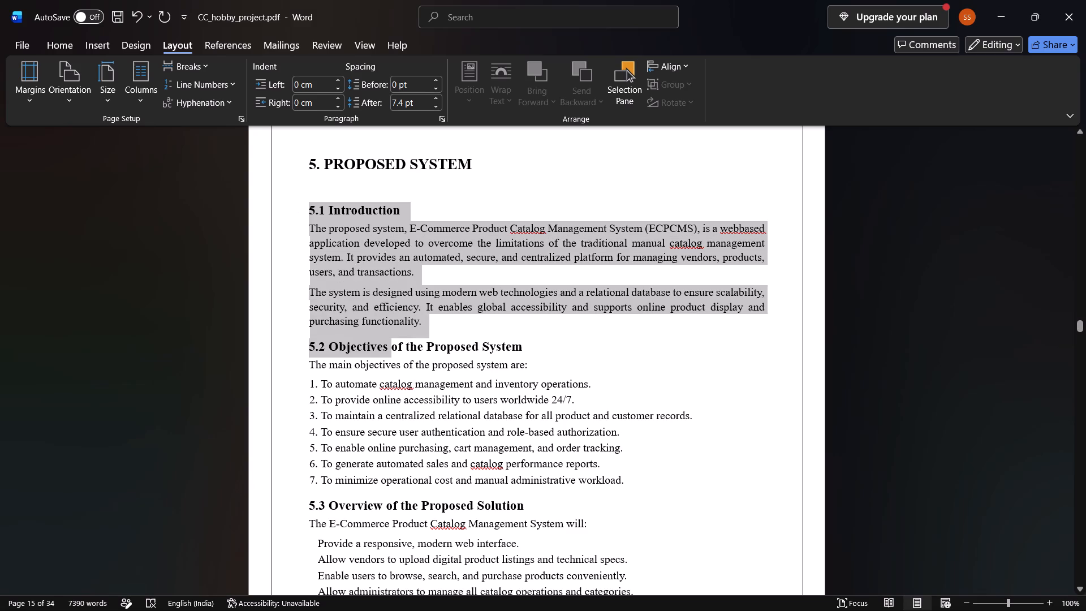
pyautogui.moveTo(397, 477); pyautogui.dragTo(410, 516)
pyautogui.scroll(-17, 400, 493)
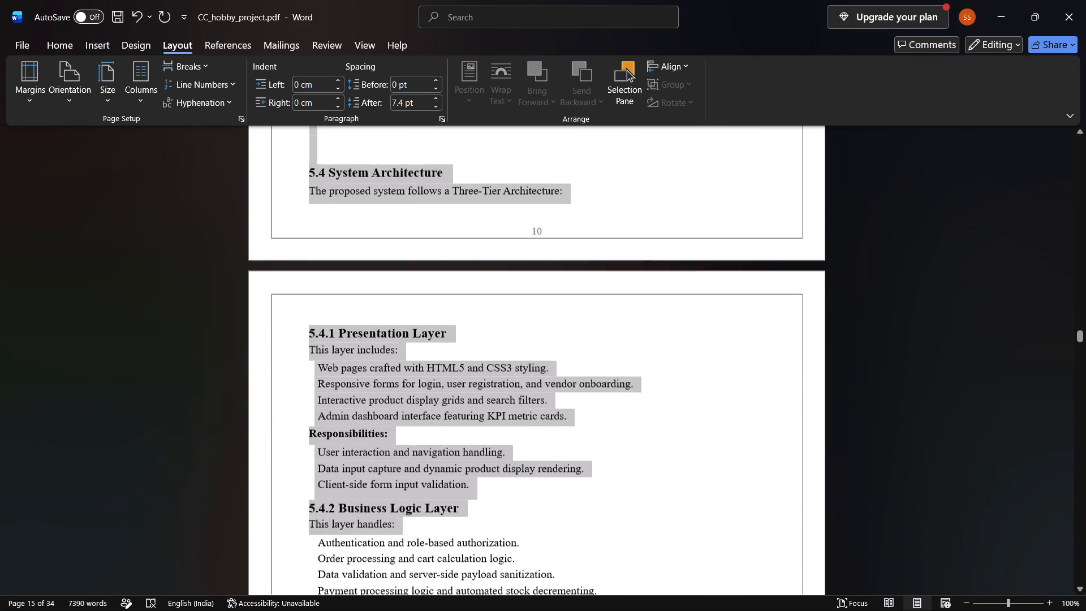
pyautogui.moveTo(410, 516); pyautogui.dragTo(412, 520)
pyautogui.scroll(-17, 408, 513)
pyautogui.scroll(-4, 412, 520)
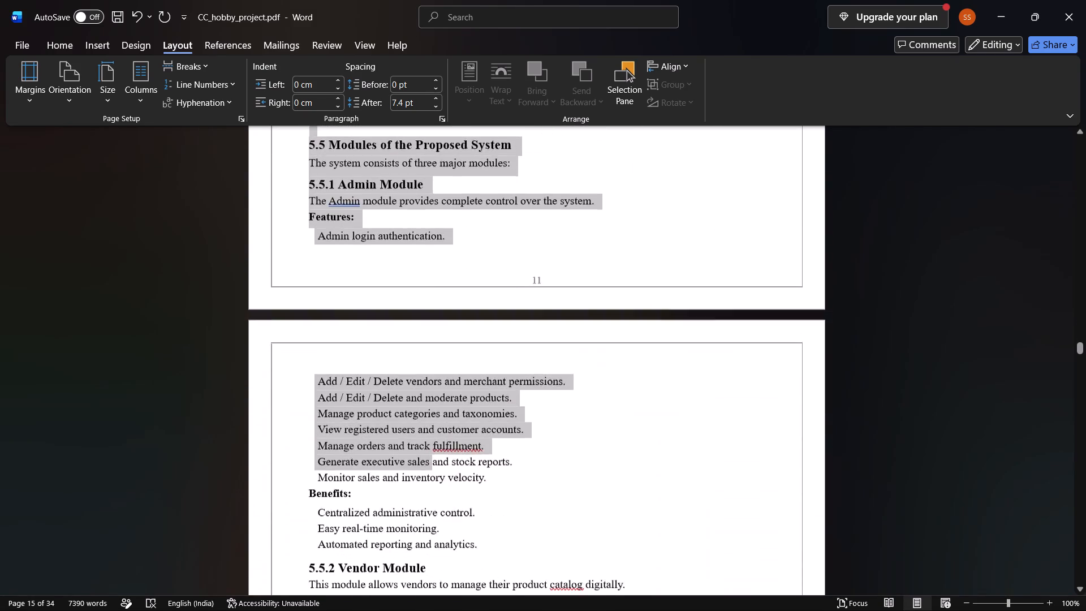
pyautogui.moveTo(412, 520); pyautogui.dragTo(413, 518)
pyautogui.scroll(-16, 411, 518)
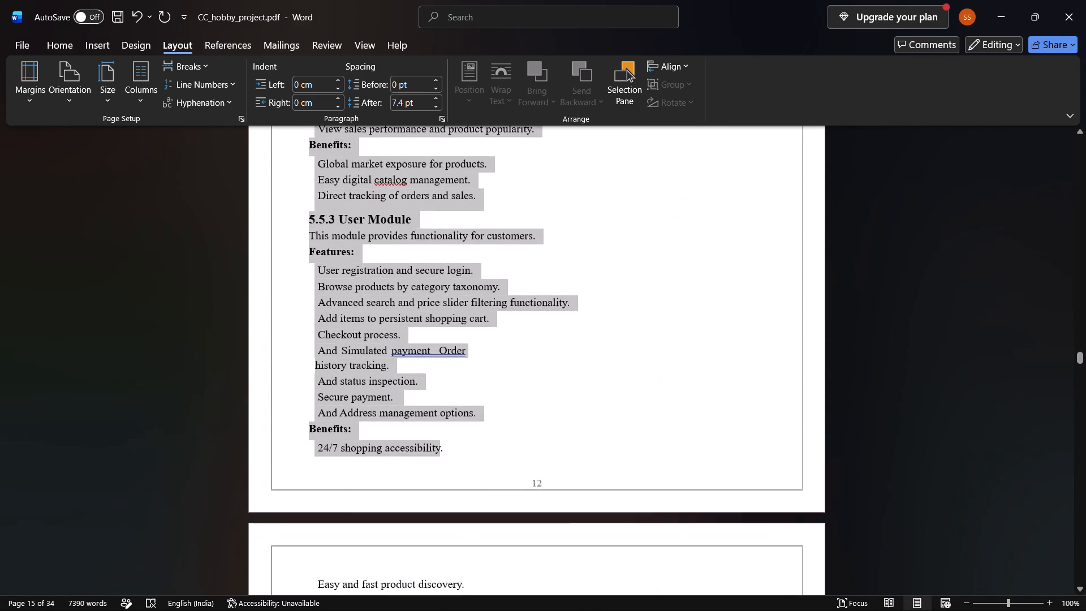
pyautogui.scroll(-5, 413, 518)
pyautogui.moveTo(413, 518); pyautogui.dragTo(413, 517)
pyautogui.scroll(-15, 413, 518)
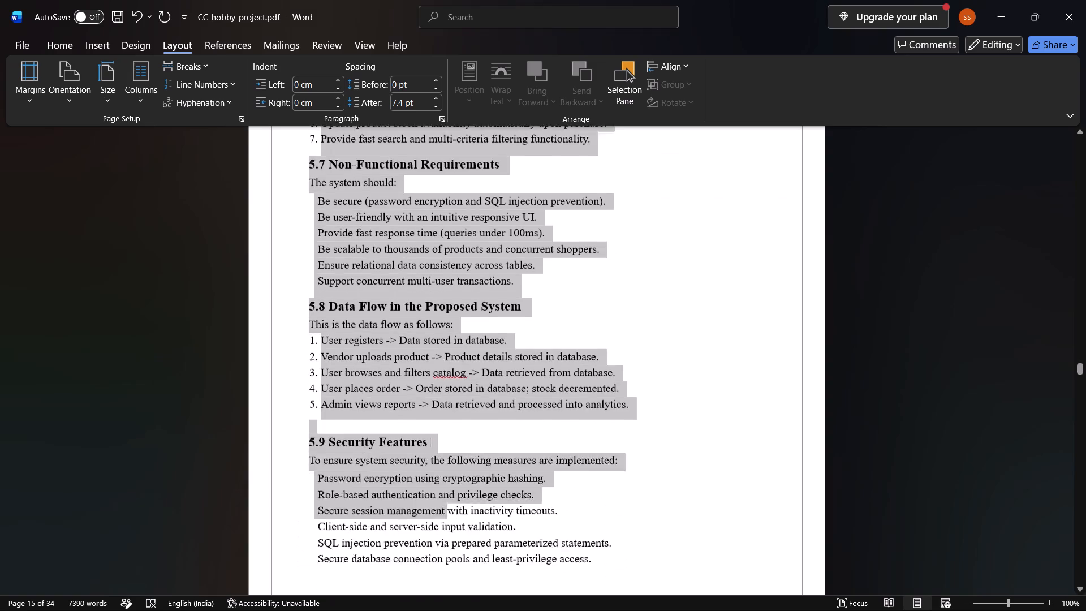
pyautogui.moveTo(413, 517); pyautogui.dragTo(412, 514)
pyautogui.scroll(-13, 413, 517)
pyautogui.scroll(9, 412, 514)
pyautogui.moveTo(412, 514); pyautogui.dragTo(627, 393)
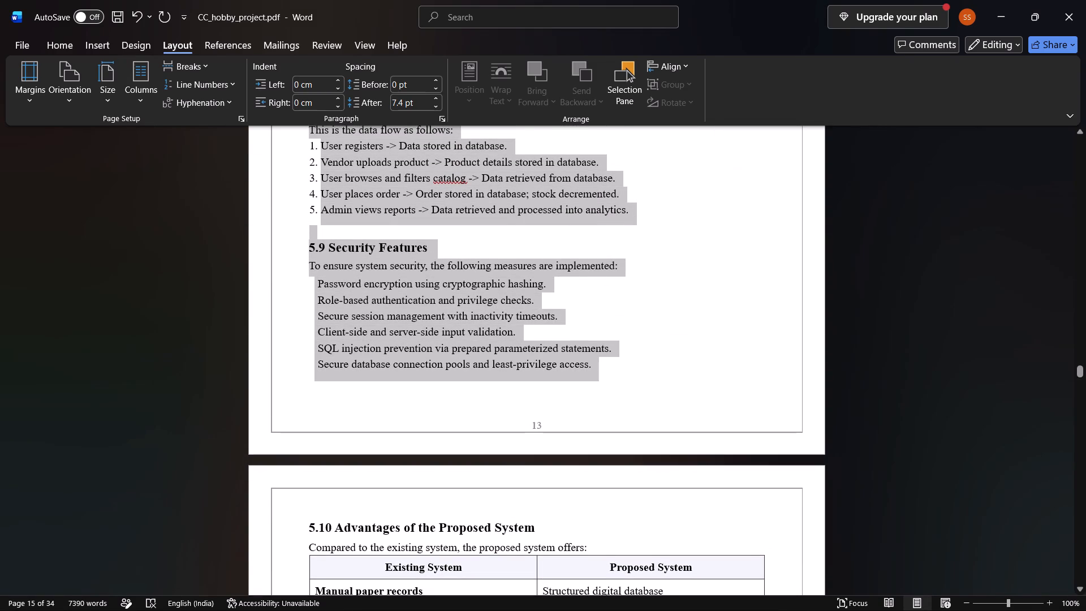
pyautogui.moveTo(627, 393); pyautogui.dragTo(628, 385)
pyautogui.hotkey('ctrl', 'c')
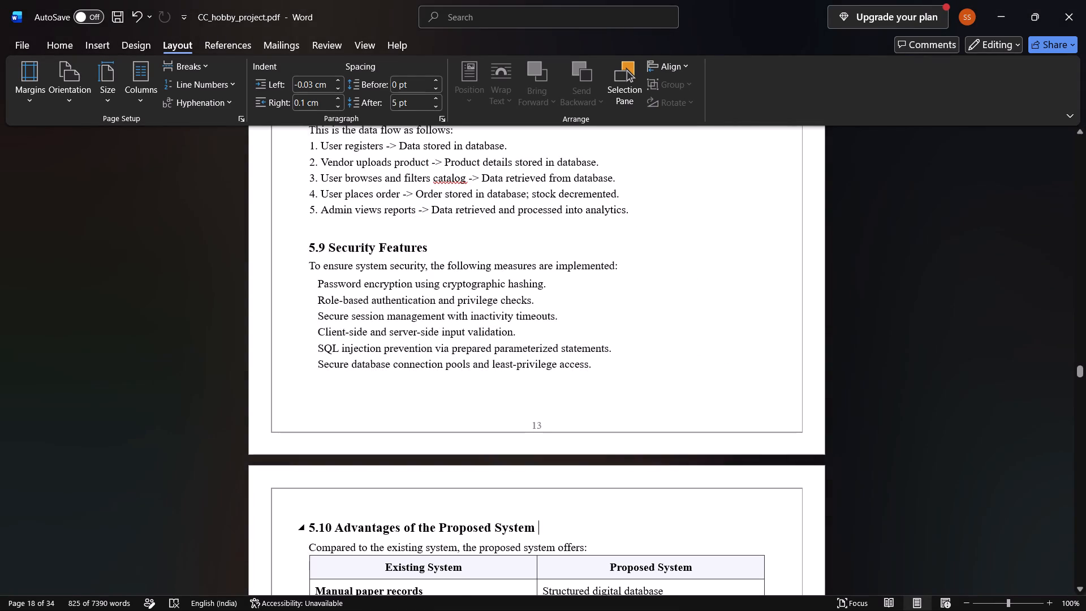
pyautogui.scroll(-5, 645, 502)
pyautogui.scroll(-4, 619, 386)
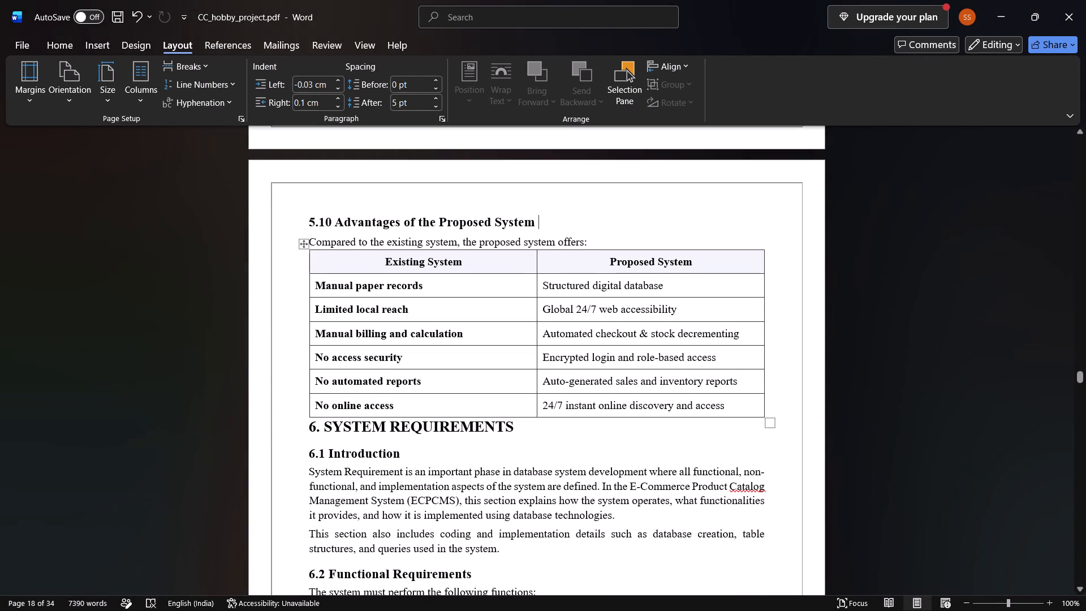
pyautogui.click(337, 284)
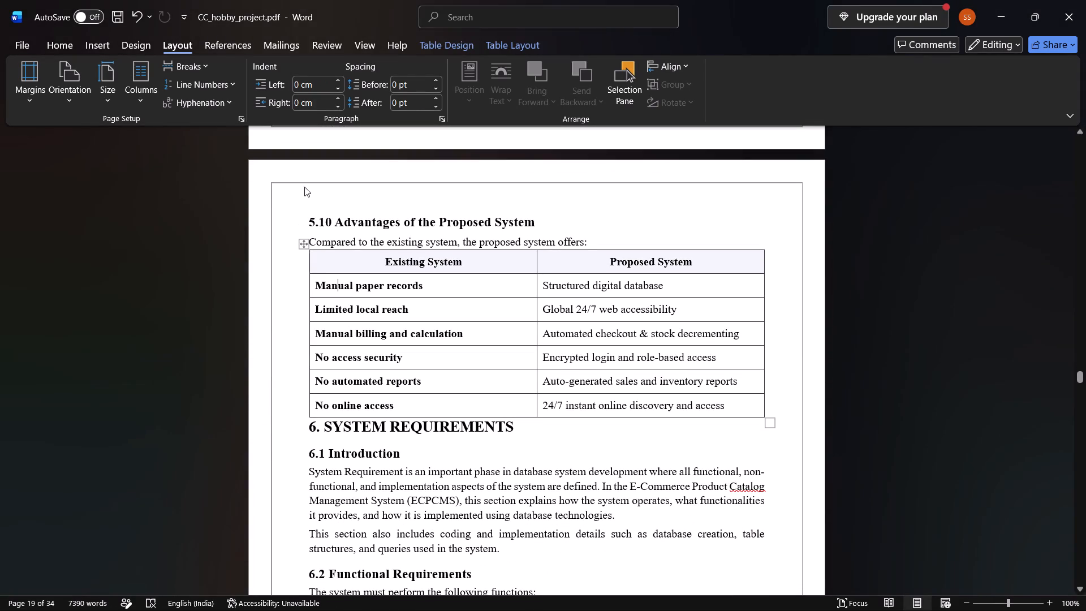
pyautogui.moveTo(309, 219); pyautogui.dragTo(516, 381)
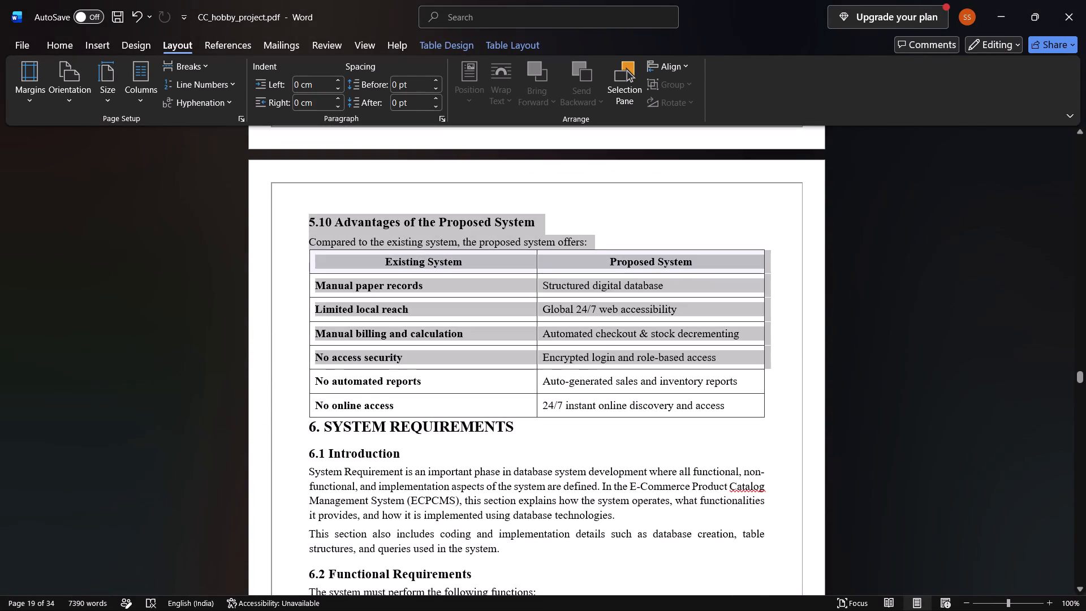
pyautogui.moveTo(516, 381); pyautogui.dragTo(626, 401)
pyautogui.press('Delete')
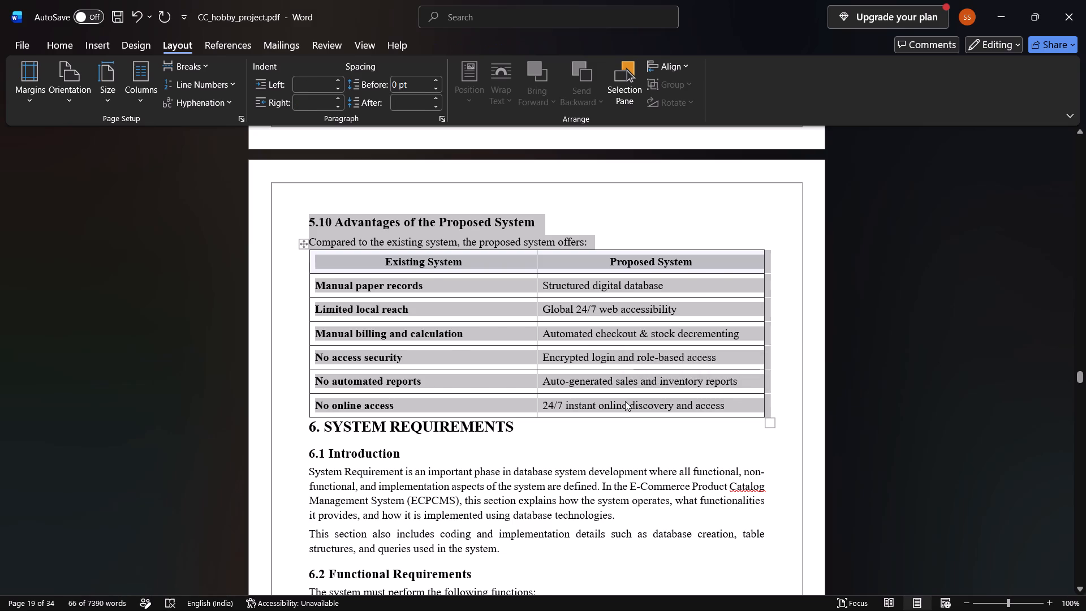
# Look back through the old chapter 5 text from section 5.9 to the "5. PROPOSED SYSTEM" heading.
pyautogui.scroll(11, 514, 471)
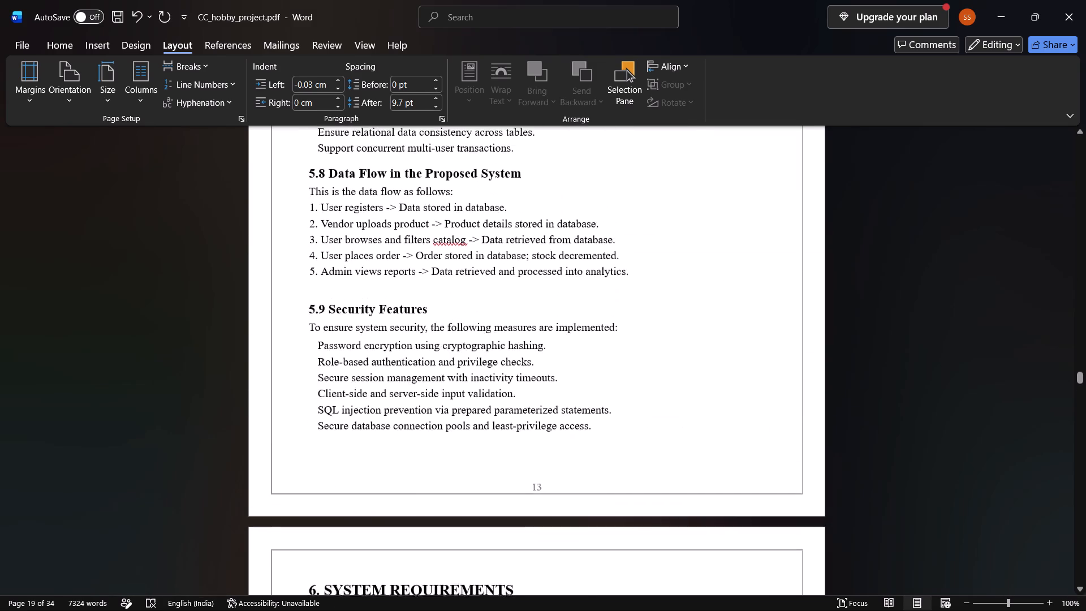
pyautogui.scroll(18, 514, 471)
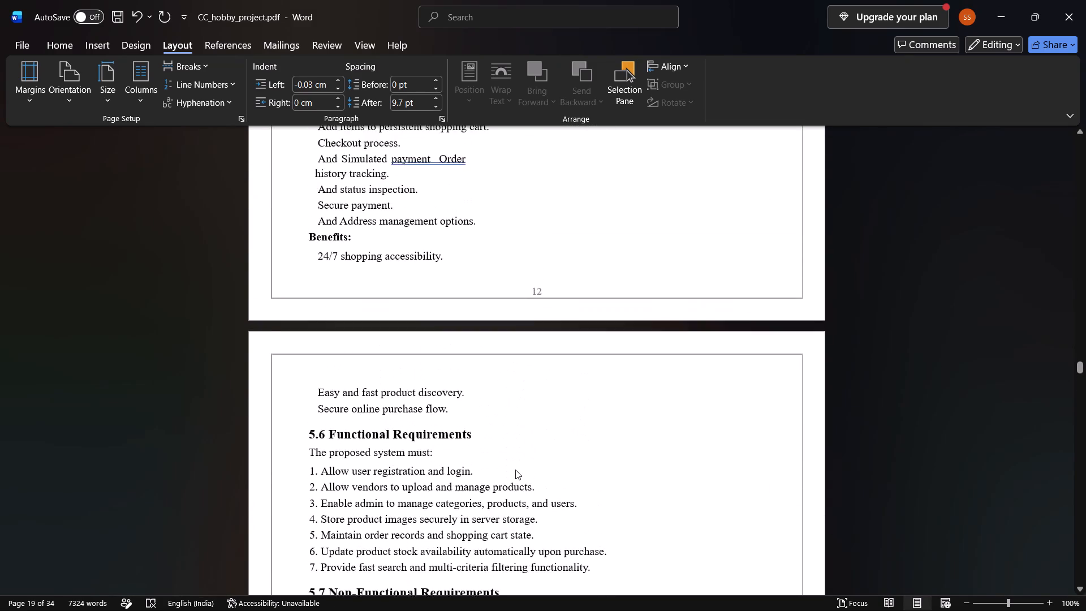
pyautogui.scroll(3, 515, 470)
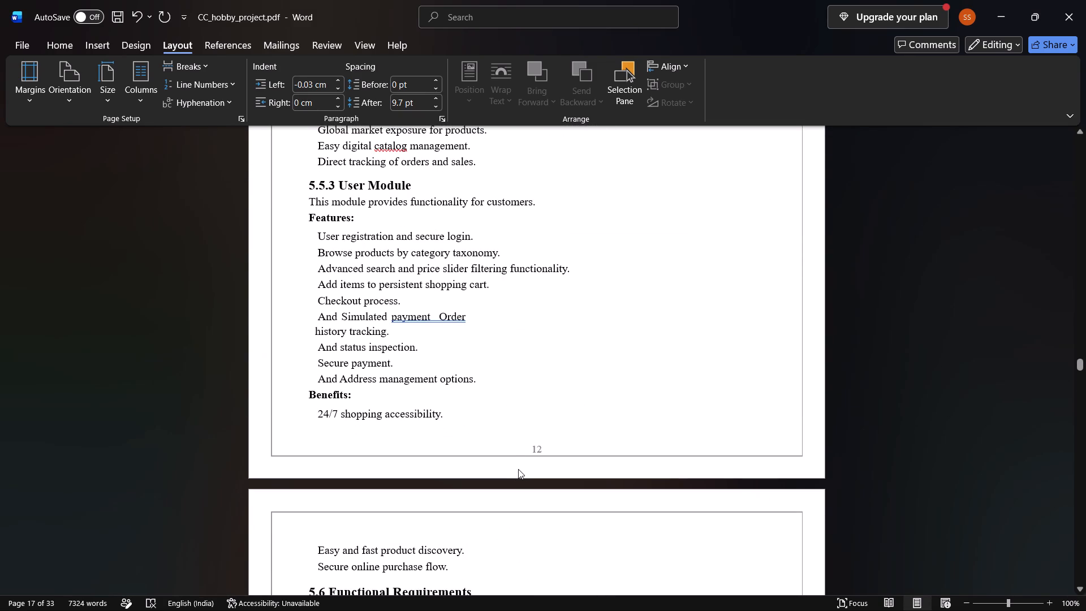
pyautogui.scroll(13, 518, 469)
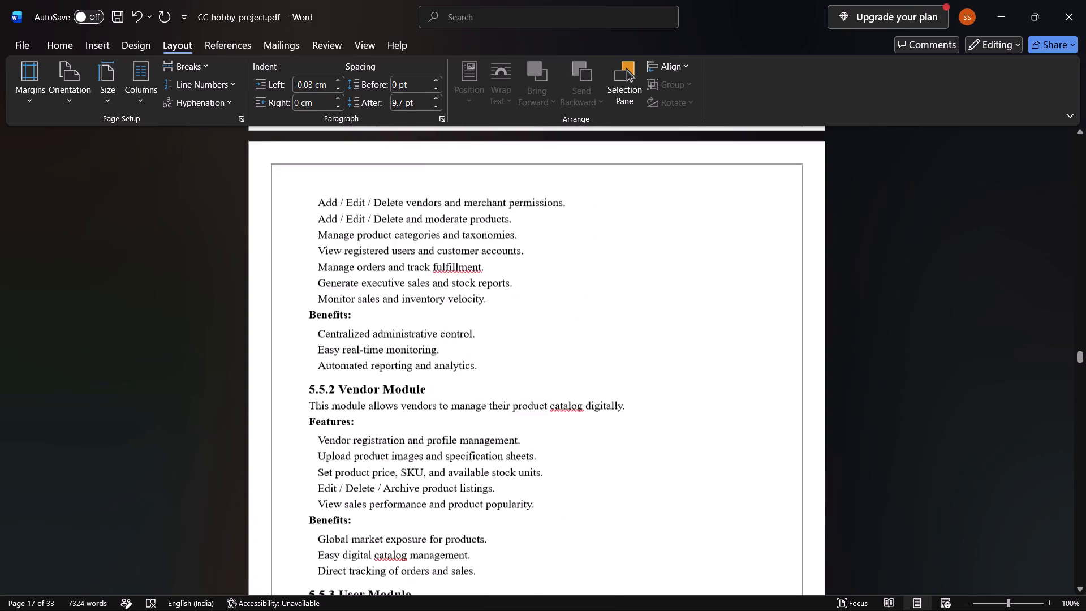
pyautogui.scroll(18, 519, 469)
pyautogui.scroll(7, 518, 465)
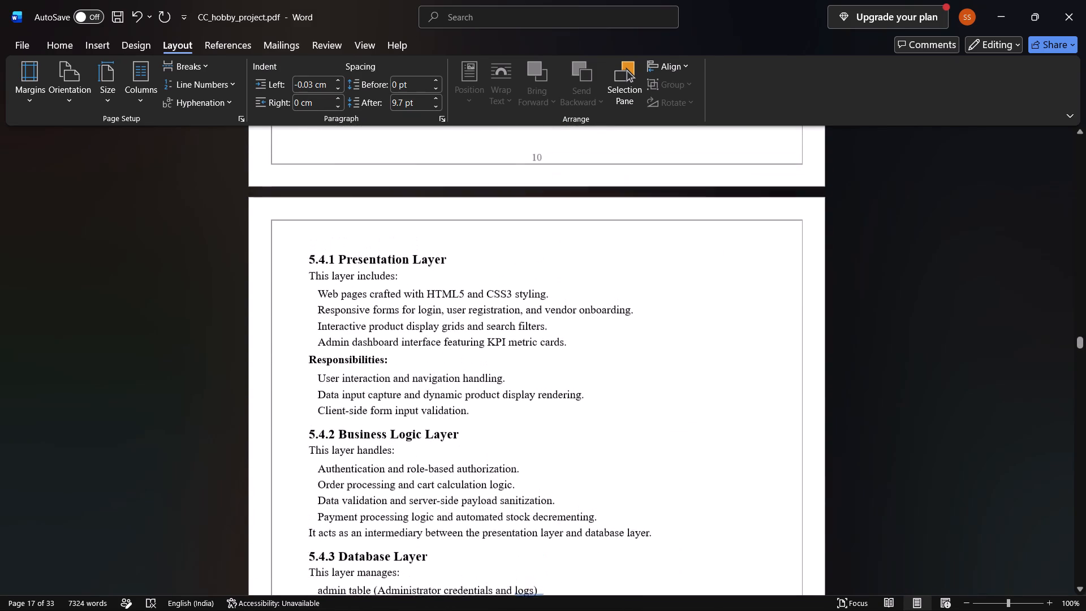
pyautogui.scroll(19, 518, 465)
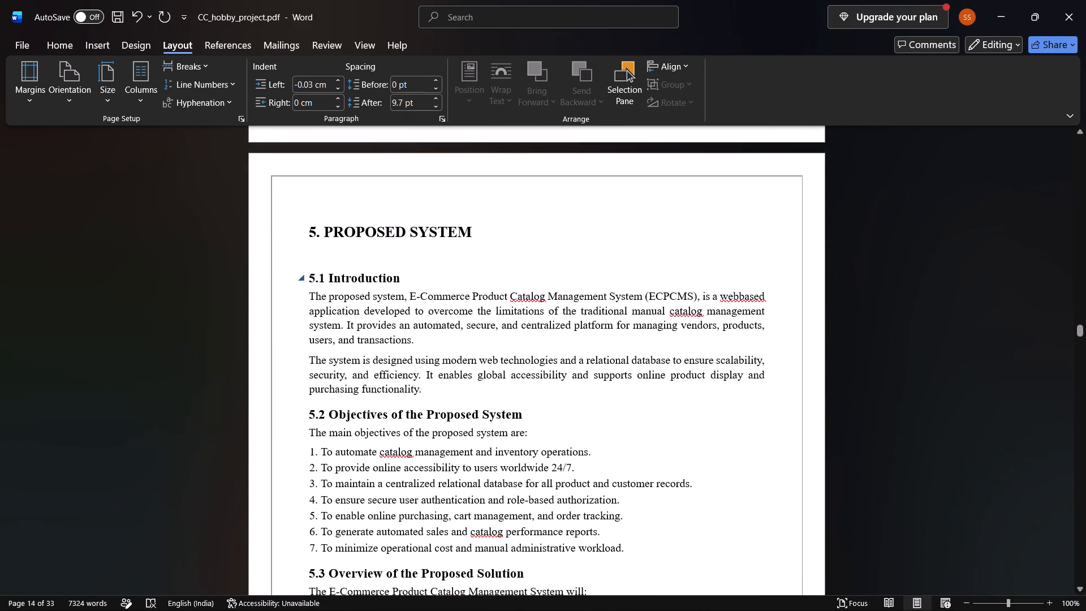
# Switch to ChatGPT and examine the opening sections of the rewritten Chapter 5 for SLA Violation Monitoring.
pyautogui.hotkey('alt', 'Tab')
pyautogui.scroll(-7, 438, 343)
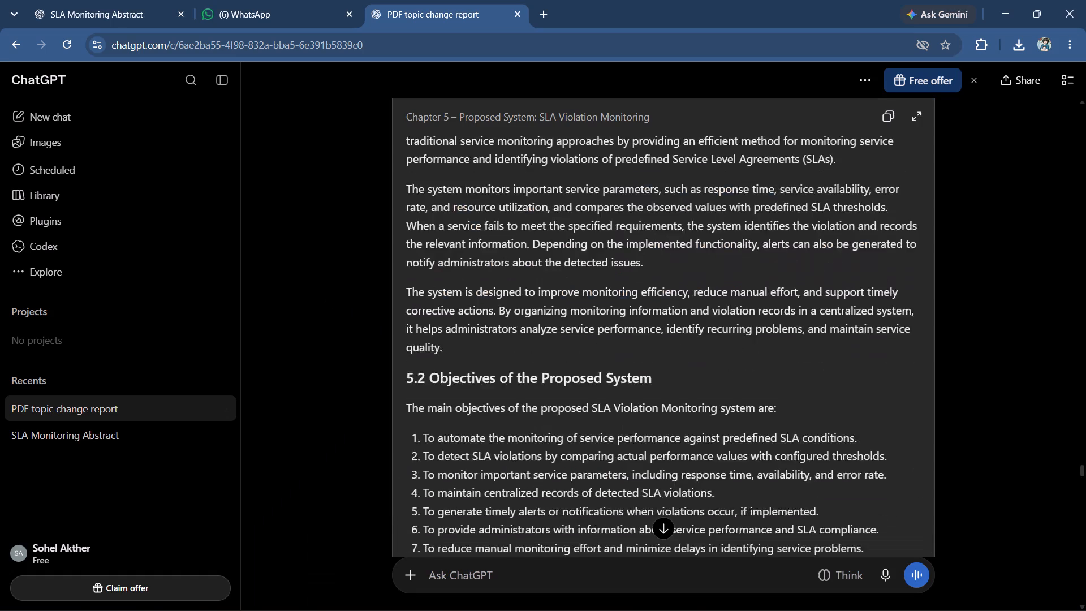
pyautogui.scroll(-4, 448, 348)
pyautogui.scroll(7, 448, 348)
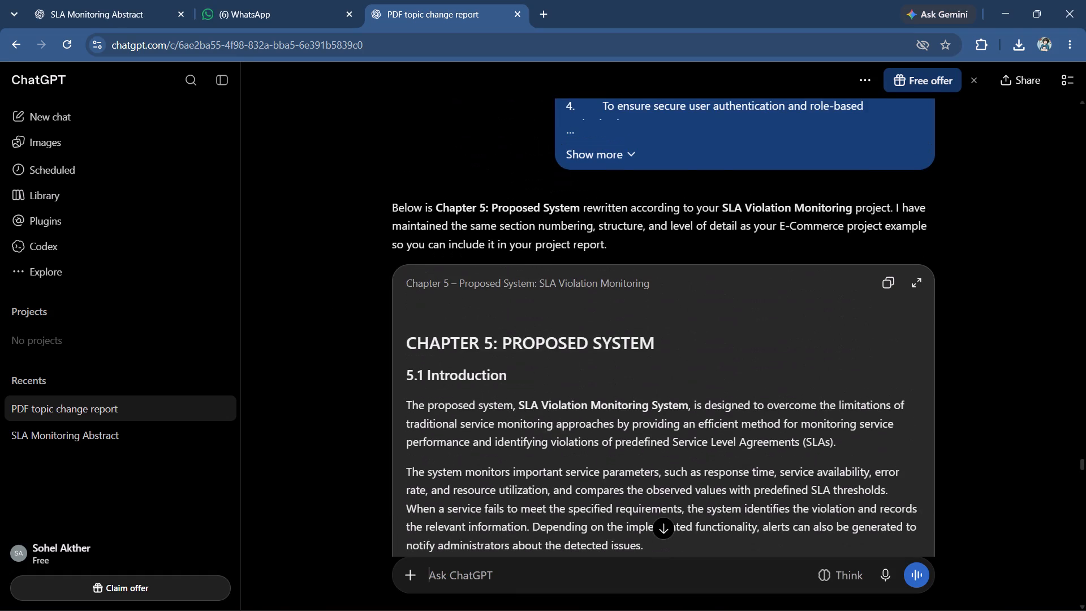
# Switch back to Word and delete the old chapter text from "5.1 Introduction" through the end of "5.9 Security Features".
pyautogui.hotkey('alt', 'Tab')
pyautogui.moveTo(309, 278); pyautogui.dragTo(439, 610)
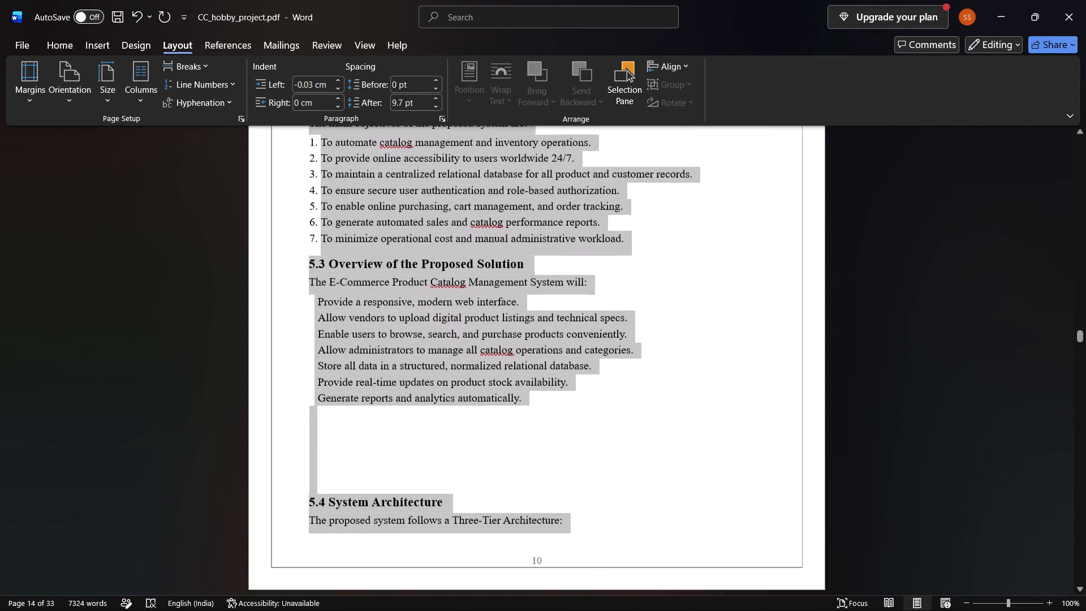
pyautogui.moveTo(439, 610); pyautogui.dragTo(531, 476)
pyautogui.scroll(-15, 520, 464)
pyautogui.scroll(-19, 531, 476)
pyautogui.scroll(-19, 531, 476)
pyautogui.scroll(-17, 531, 476)
pyautogui.scroll(-5, 531, 476)
pyautogui.scroll(8, 531, 476)
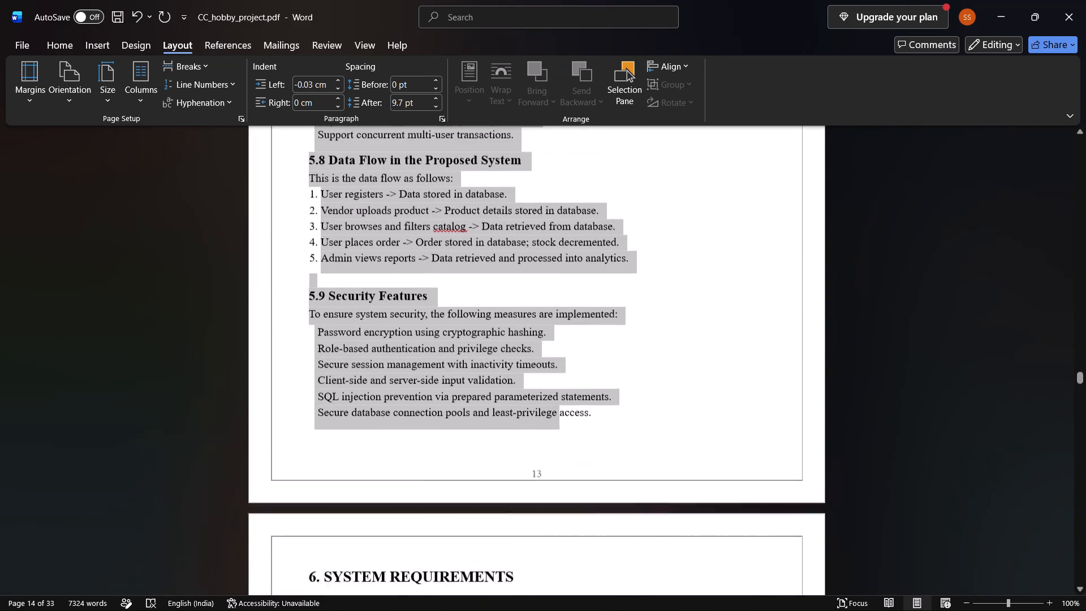
pyautogui.moveTo(531, 476); pyautogui.dragTo(609, 428)
pyautogui.press('BackSpace')
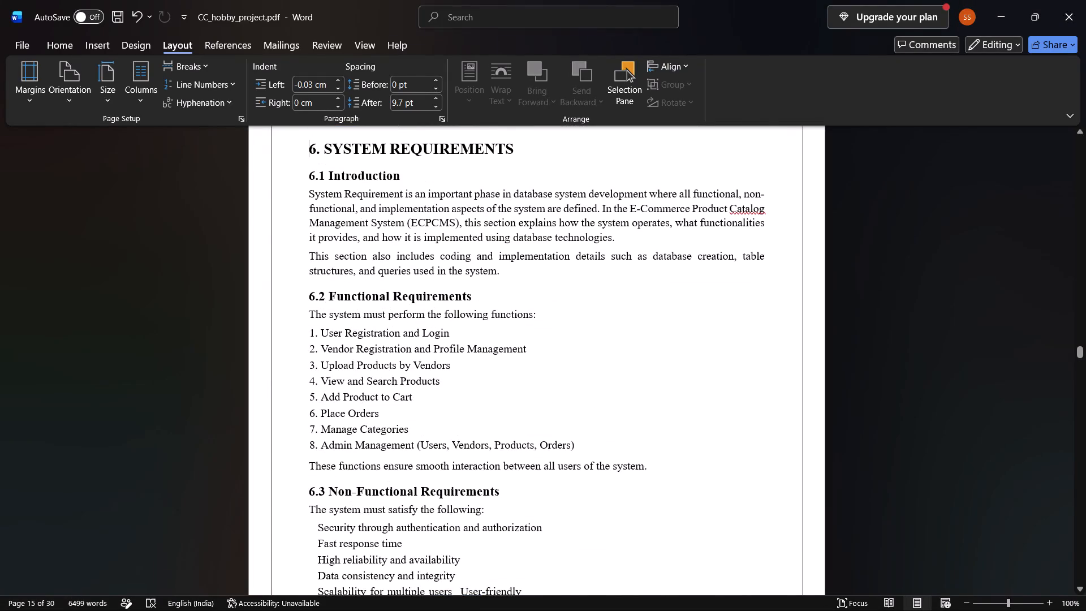
# Place the insertion point on the empty line between the "5. PROPOSED SYSTEM" and "6. SYSTEM REQUIREMENTS" headings.
pyautogui.scroll(10, 528, 241)
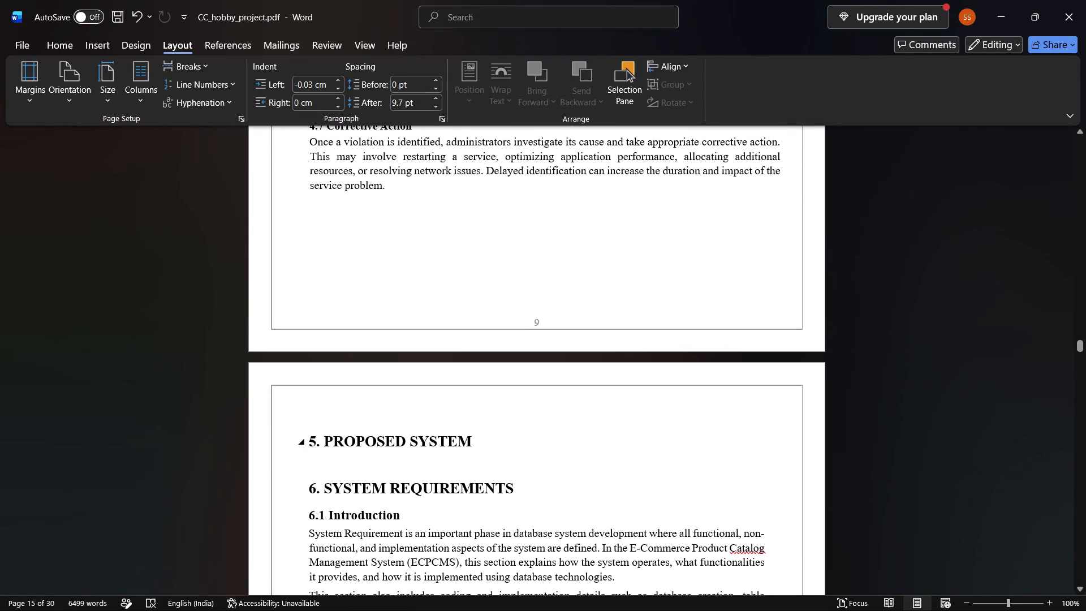
pyautogui.click(394, 462)
# Switch to ChatGPT and copy the rewritten chapter from "5.1 Introduction" through the "Session Management" bullet of section 5.9.
pyautogui.hotkey('alt', 'Tab')
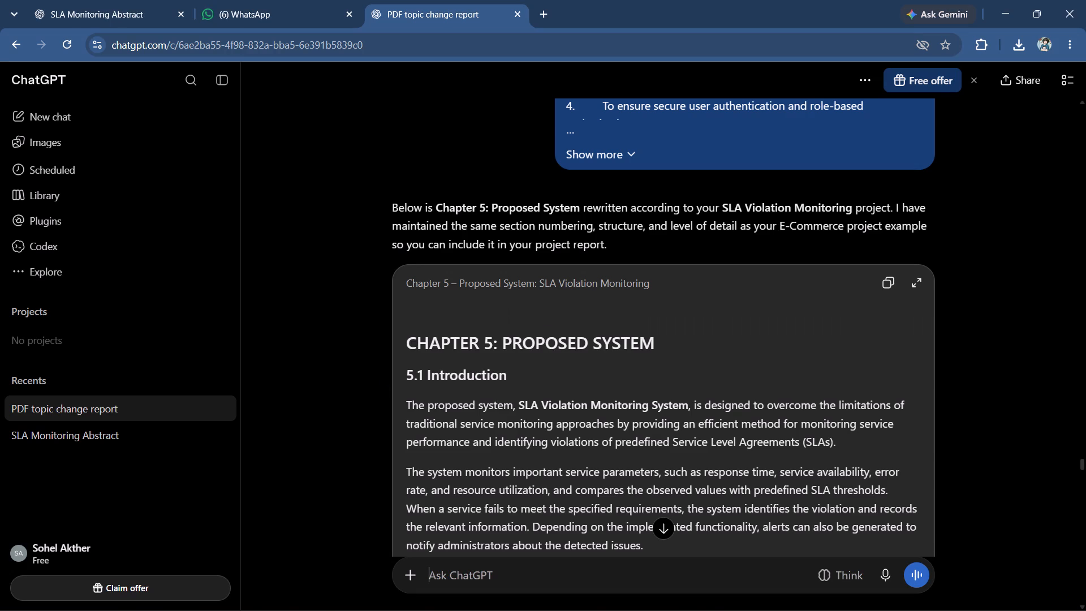
pyautogui.moveTo(407, 371); pyautogui.dragTo(407, 371)
pyautogui.moveTo(407, 371); pyautogui.dragTo(466, 463)
pyautogui.scroll(-19, 465, 462)
pyautogui.scroll(-5, 466, 463)
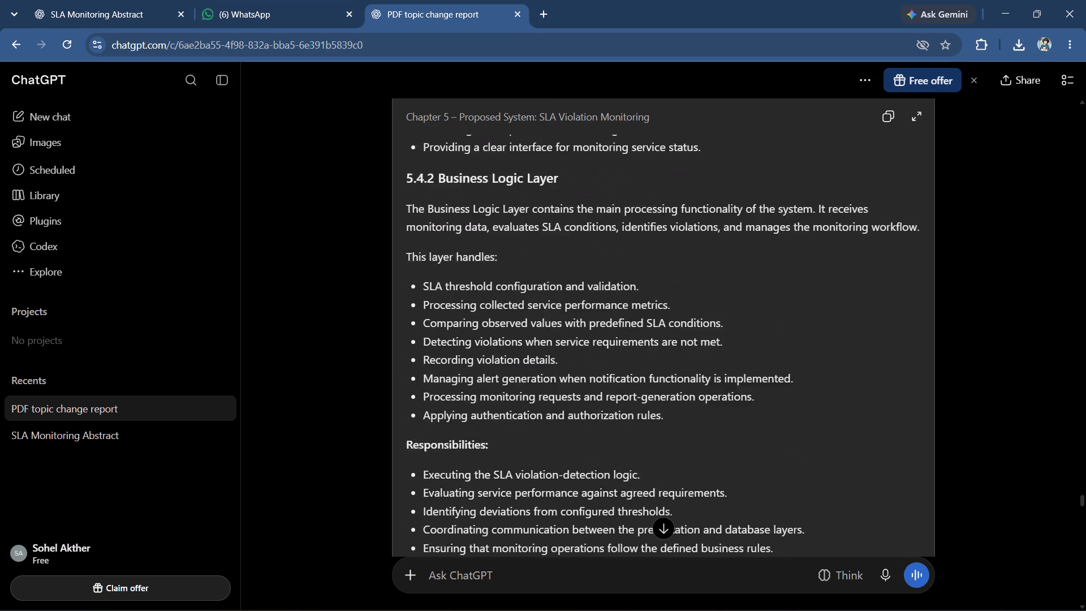
pyautogui.moveTo(466, 463); pyautogui.dragTo(466, 463)
pyautogui.scroll(-19, 466, 463)
pyautogui.scroll(-16, 466, 463)
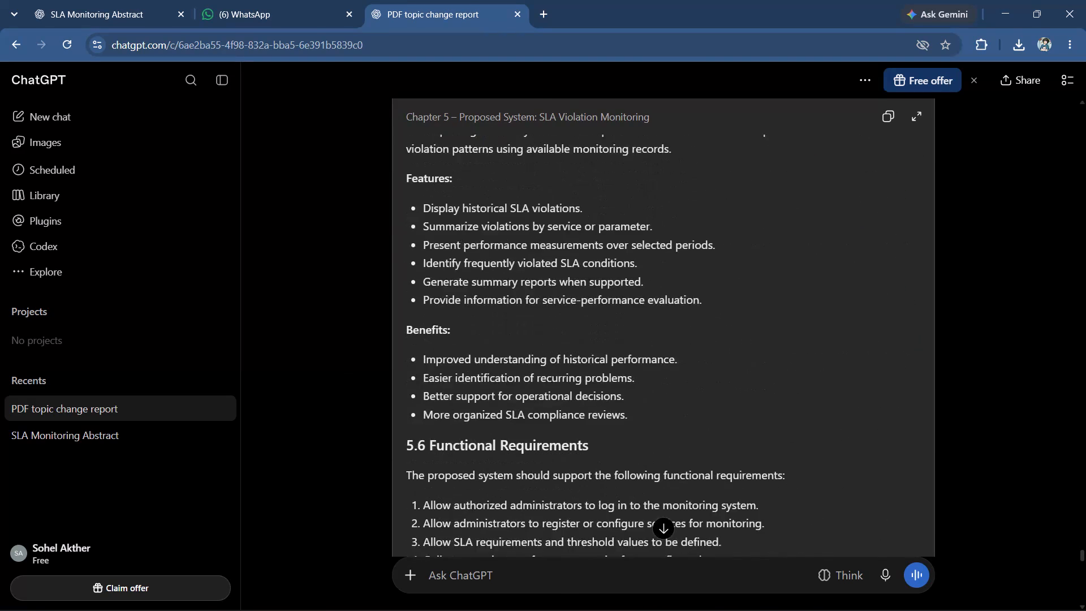
pyautogui.moveTo(466, 463); pyautogui.dragTo(593, 458)
pyautogui.scroll(-3, 466, 463)
pyautogui.scroll(-9, 592, 459)
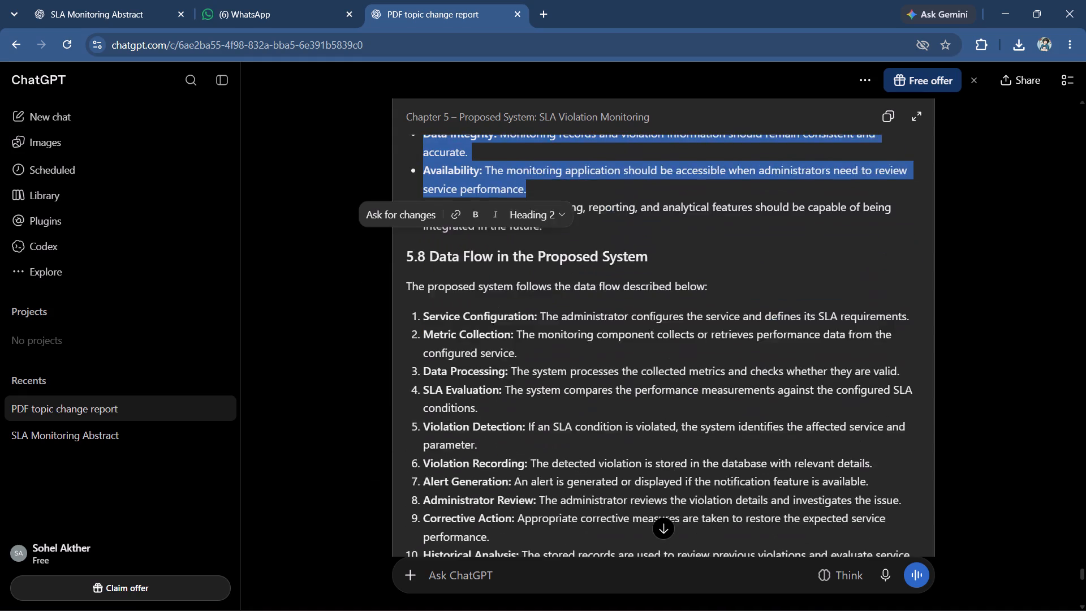
pyautogui.moveTo(593, 458); pyautogui.dragTo(544, 346)
pyautogui.scroll(-10, 593, 458)
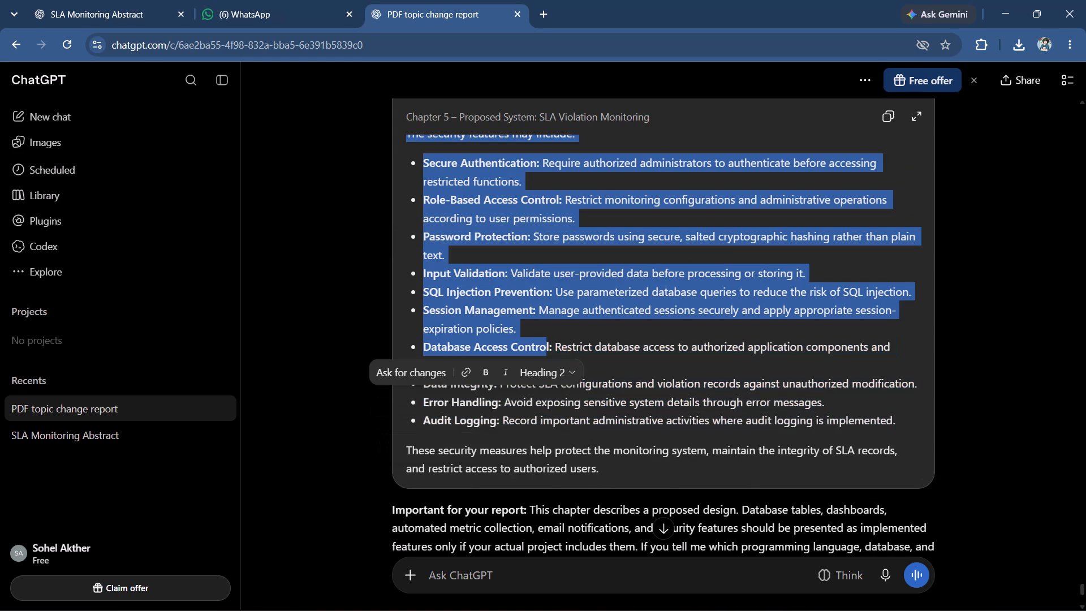
pyautogui.moveTo(544, 346); pyautogui.dragTo(635, 277)
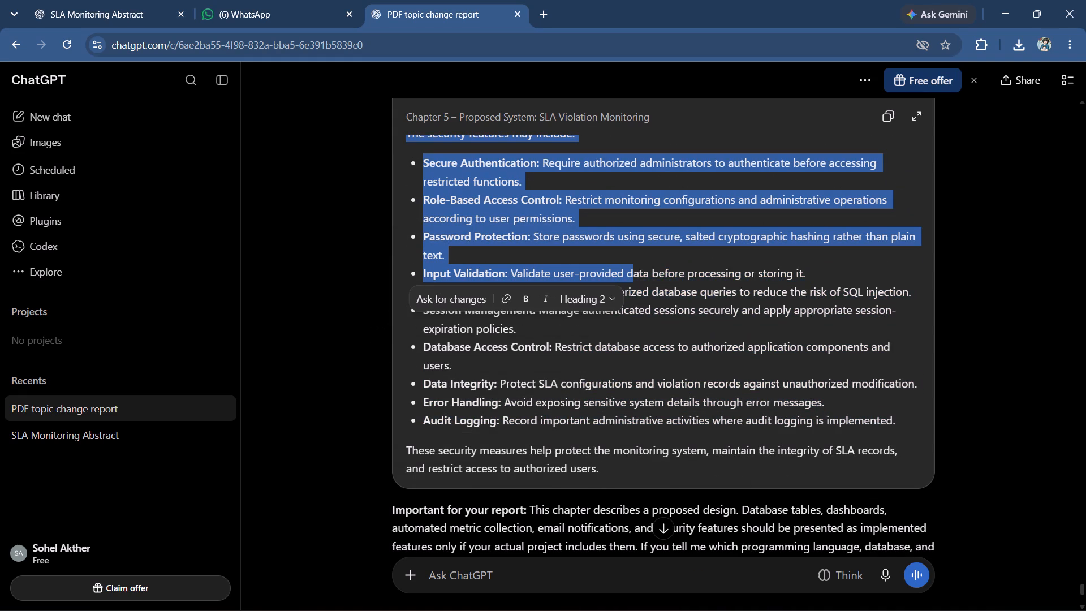
pyautogui.moveTo(635, 277); pyautogui.dragTo(828, 321)
pyautogui.hotkey('ctrl', 'c')
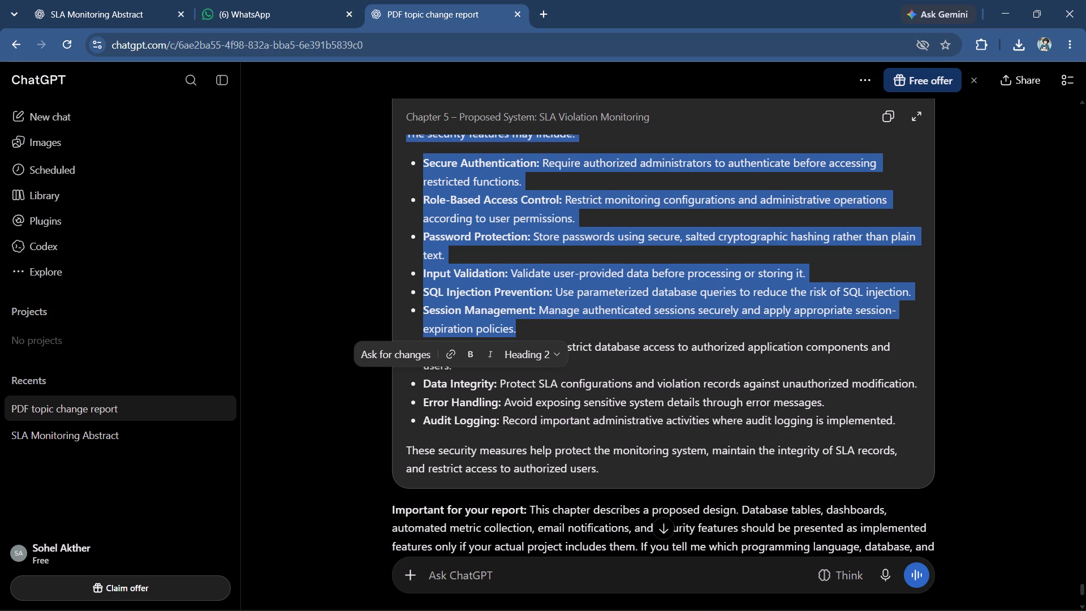
# Switch to Word and paste the copied chapter text below the "5. PROPOSED SYSTEM" heading.
pyautogui.hotkey('alt', 'Tab')
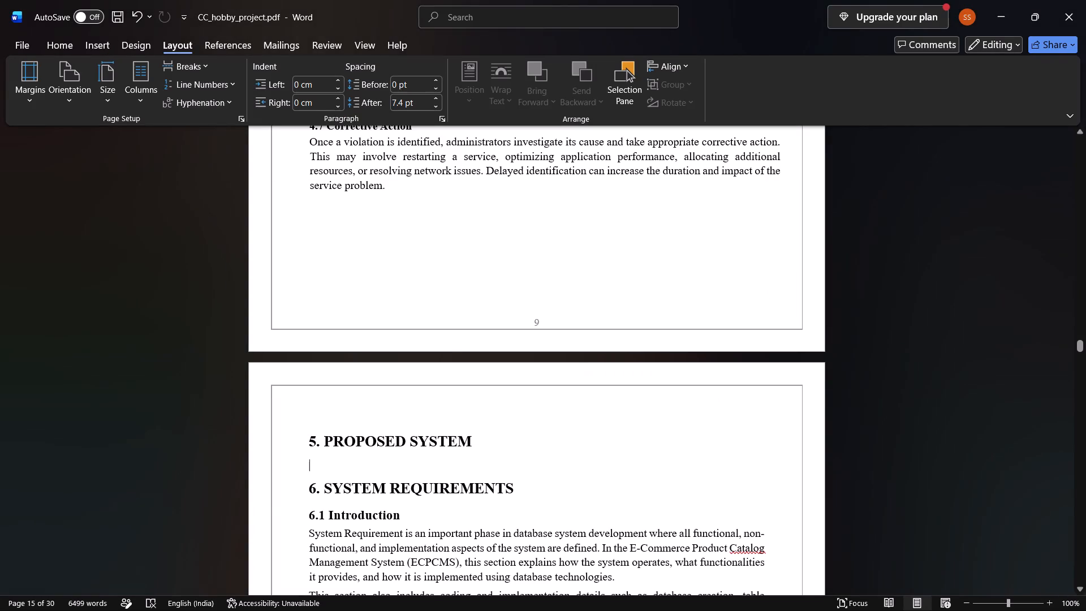
pyautogui.hotkey('ctrl', 'v')
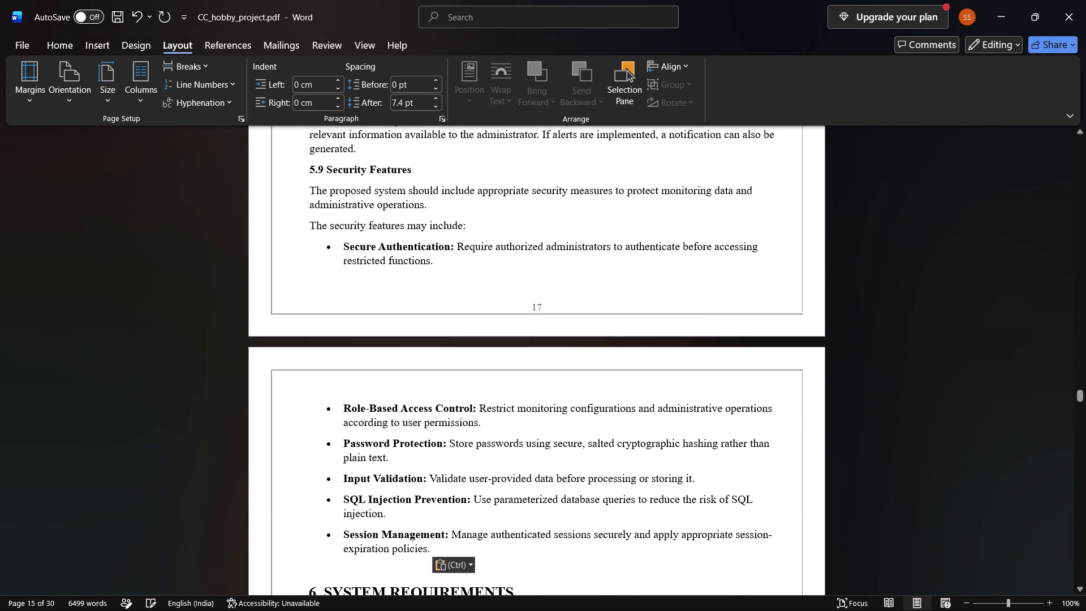
# Review the pasted chapter 5 text from section 5.9 back up to the "5. PROPOSED SYSTEM" heading.
pyautogui.scroll(18, 400, 507)
pyautogui.scroll(3, 400, 507)
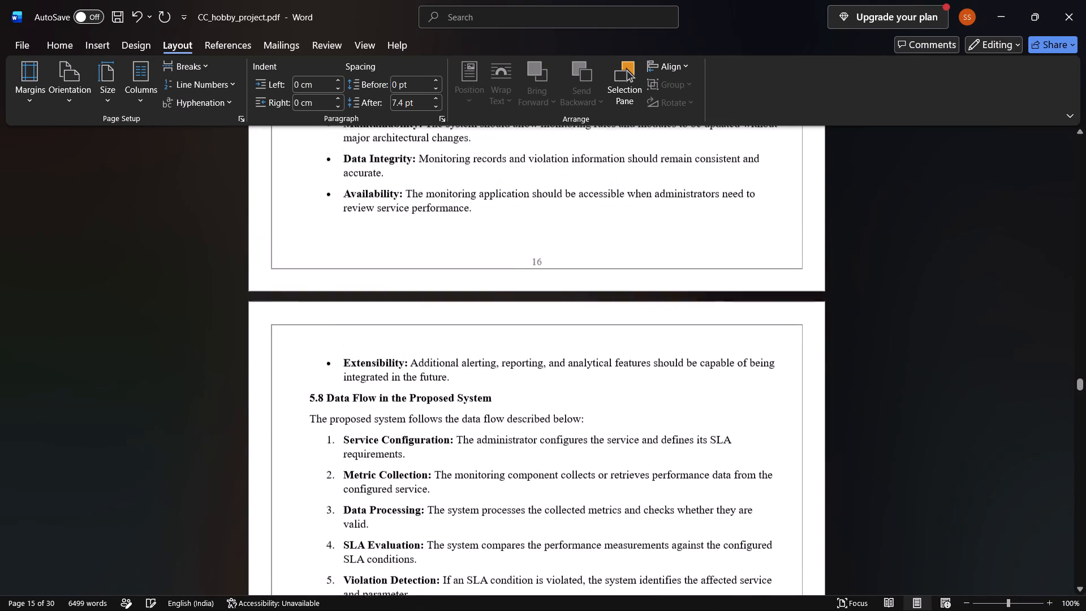
pyautogui.scroll(18, 400, 506)
pyautogui.scroll(5, 400, 505)
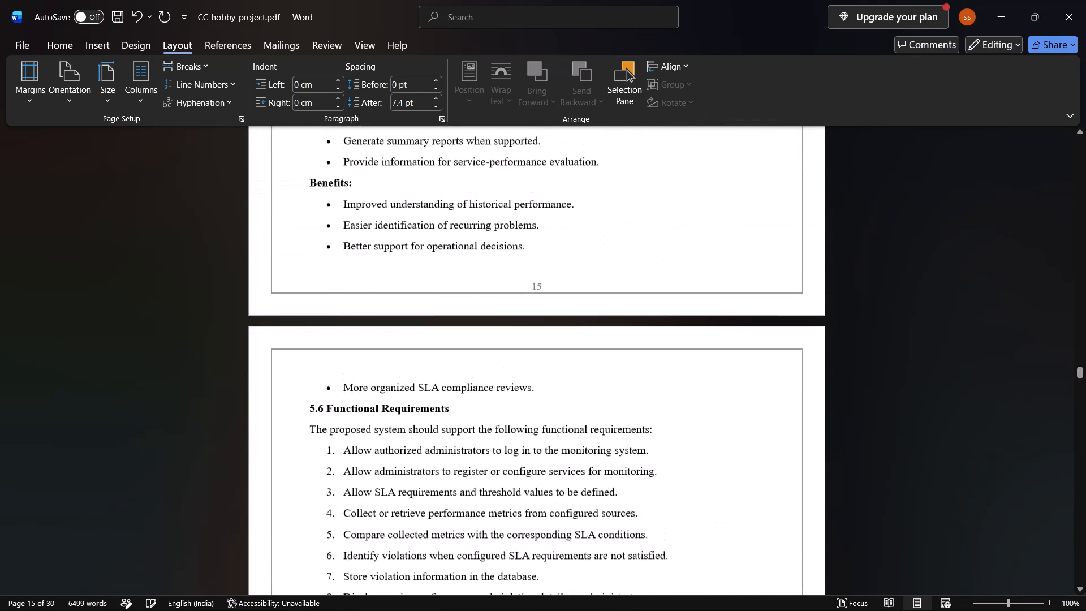
pyautogui.scroll(18, 401, 504)
pyautogui.scroll(9, 401, 503)
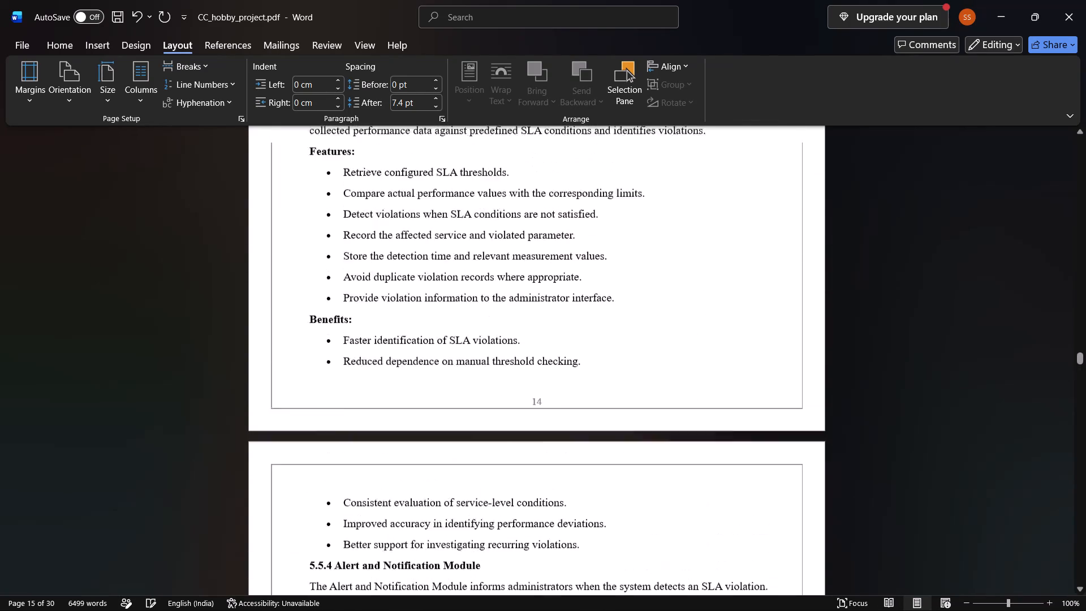
pyautogui.scroll(20, 402, 502)
pyautogui.scroll(14, 402, 502)
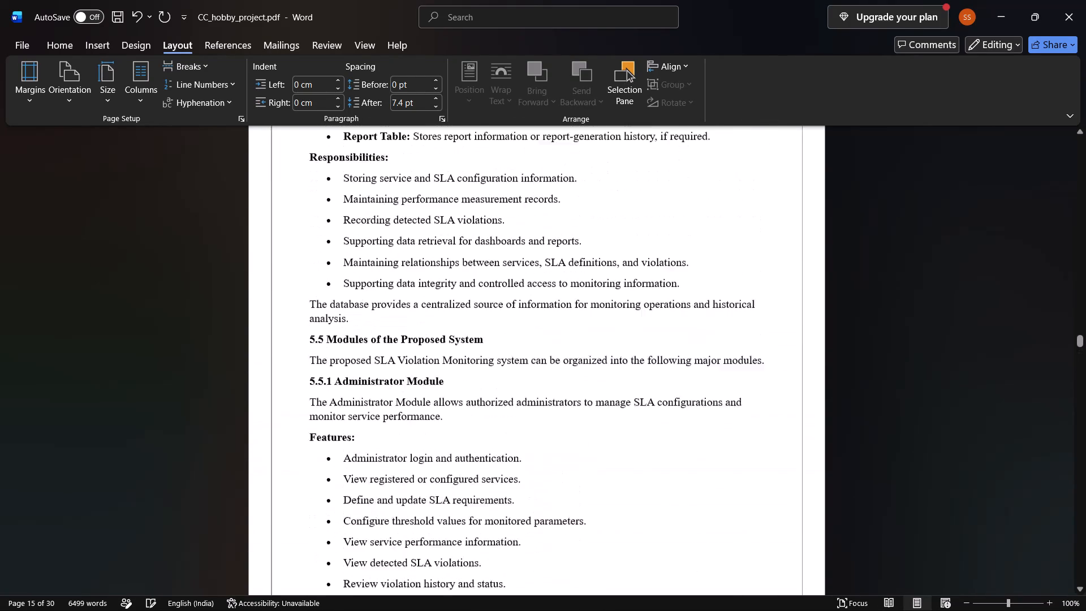
pyautogui.scroll(16, 403, 499)
pyautogui.scroll(5, 405, 496)
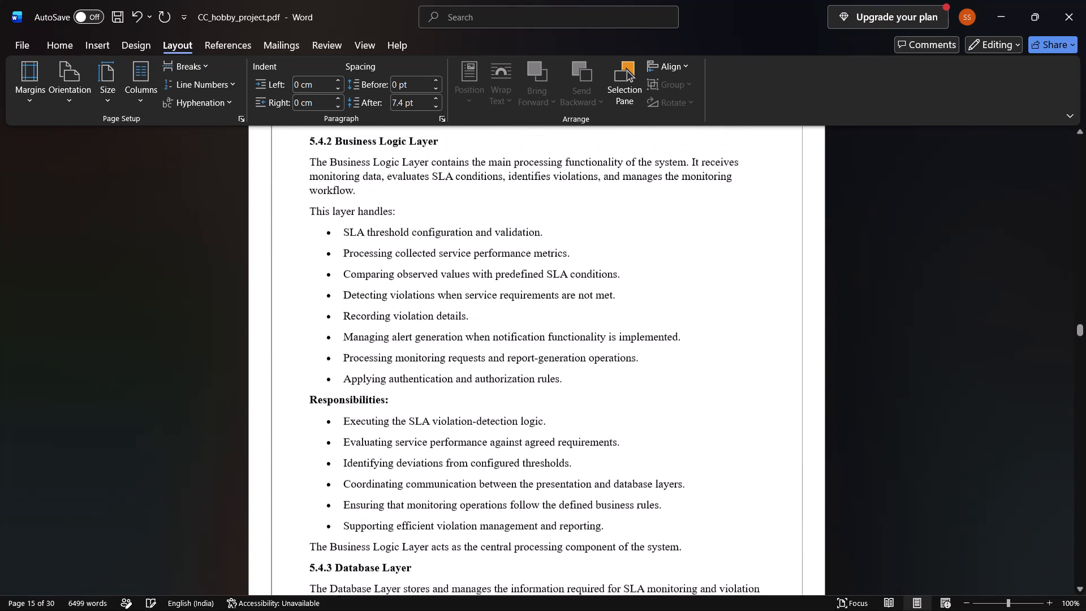
pyautogui.scroll(17, 406, 494)
pyautogui.scroll(8, 406, 494)
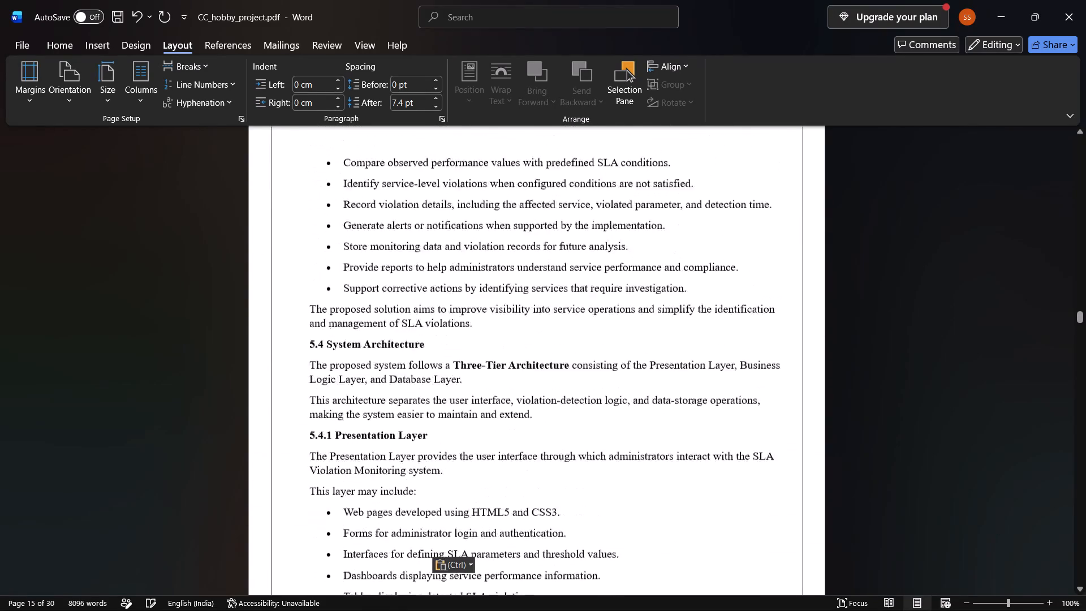
pyautogui.scroll(20, 406, 494)
pyautogui.scroll(5, 406, 494)
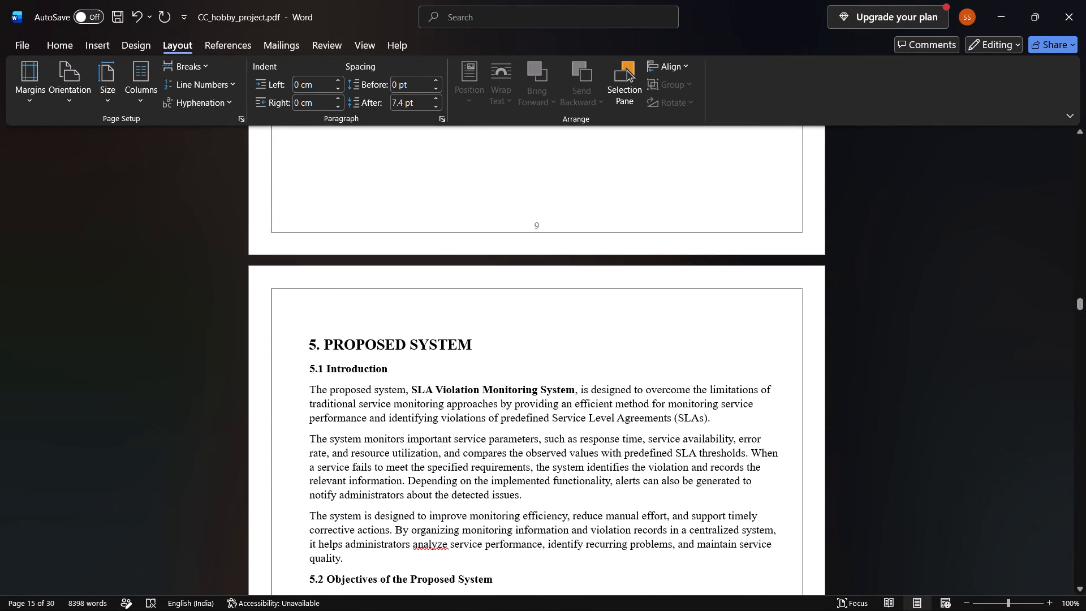
# Insert a blank line between the end of section 5.1 and the "5.2 Objectives of the Proposed System" heading.
pyautogui.scroll(-20, 477, 394)
pyautogui.scroll(-7, 477, 394)
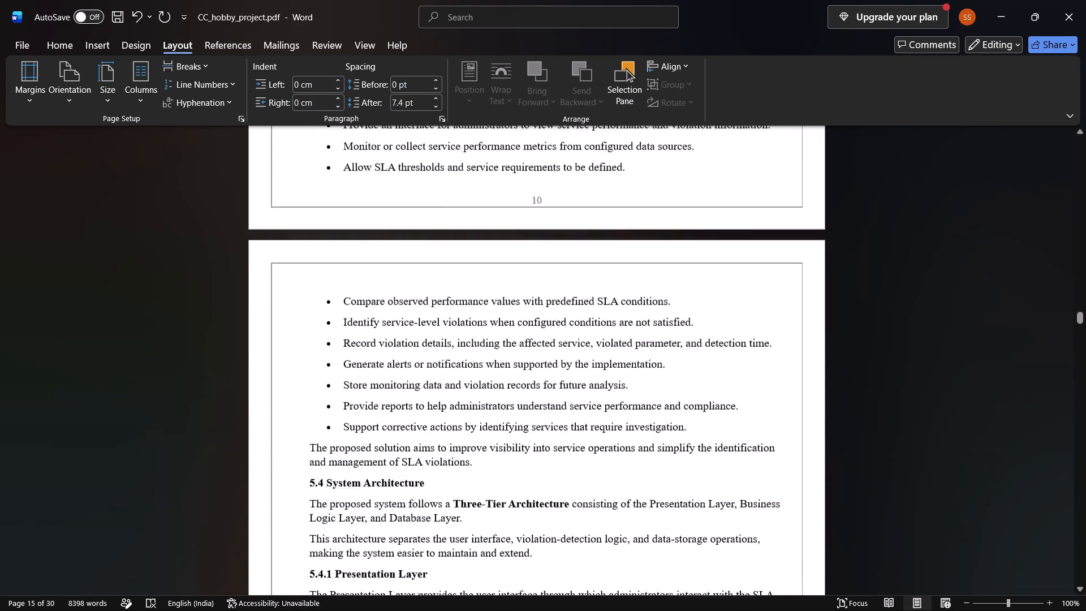
pyautogui.scroll(15, 413, 395)
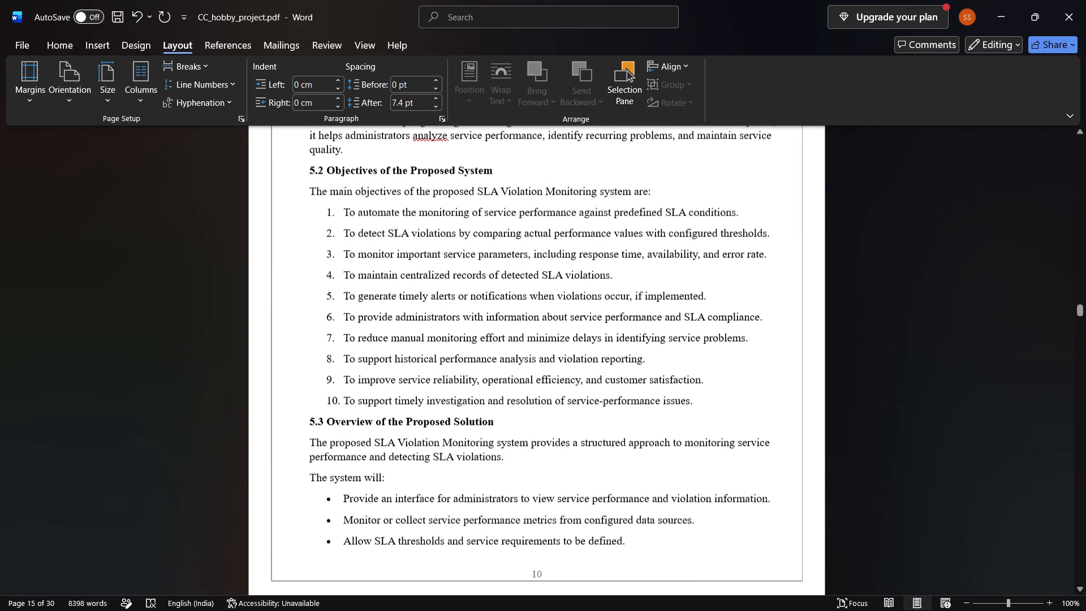
pyautogui.scroll(6, 413, 391)
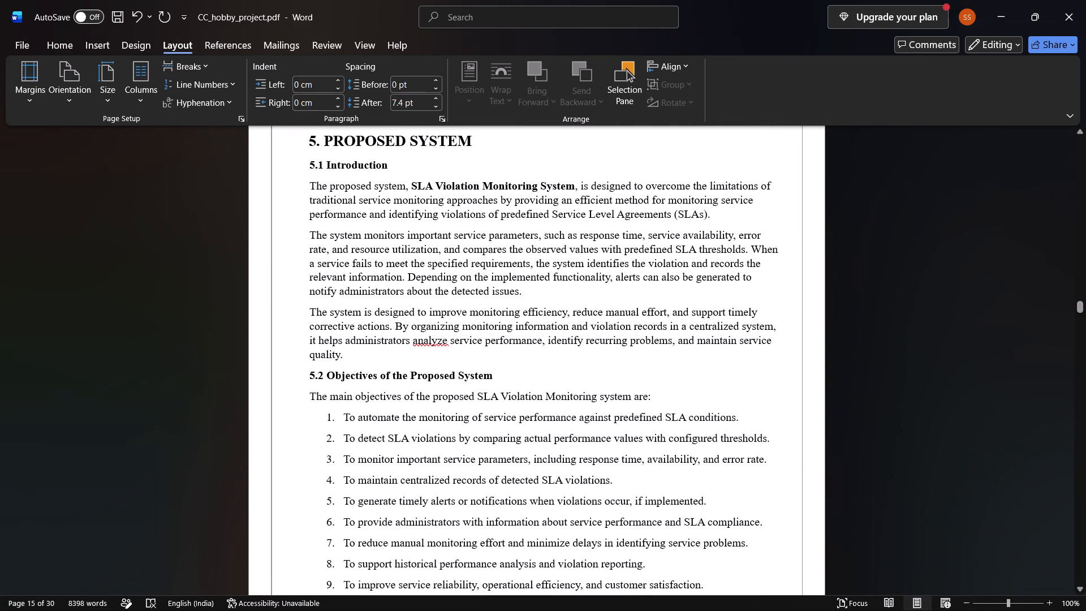
pyautogui.click(370, 358)
pyautogui.press('Return')
# Insert a blank, unnumbered line after objective 10, above the "5.3 Overview of the Proposed Solution" heading.
pyautogui.scroll(-6, 365, 372)
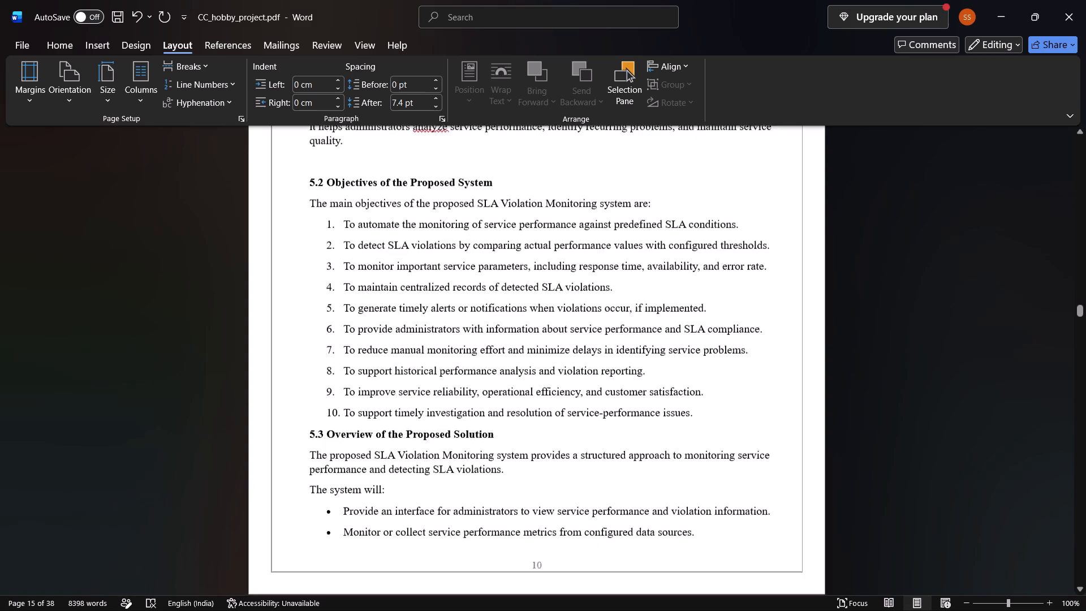
pyautogui.scroll(-3, 368, 377)
pyautogui.click(696, 322)
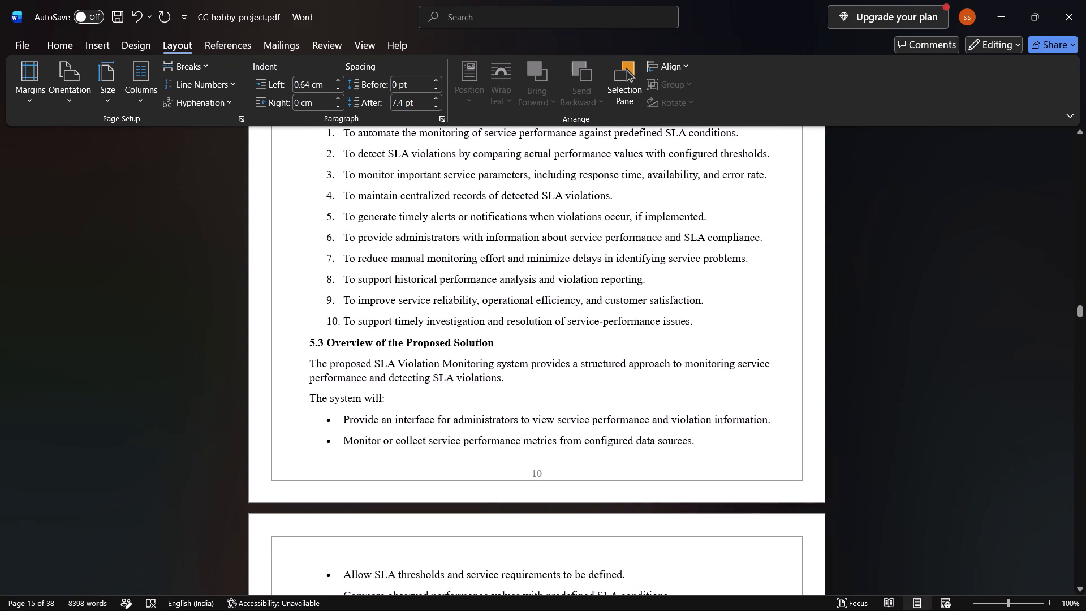
pyautogui.press('Return')
pyautogui.press('BackSpace')
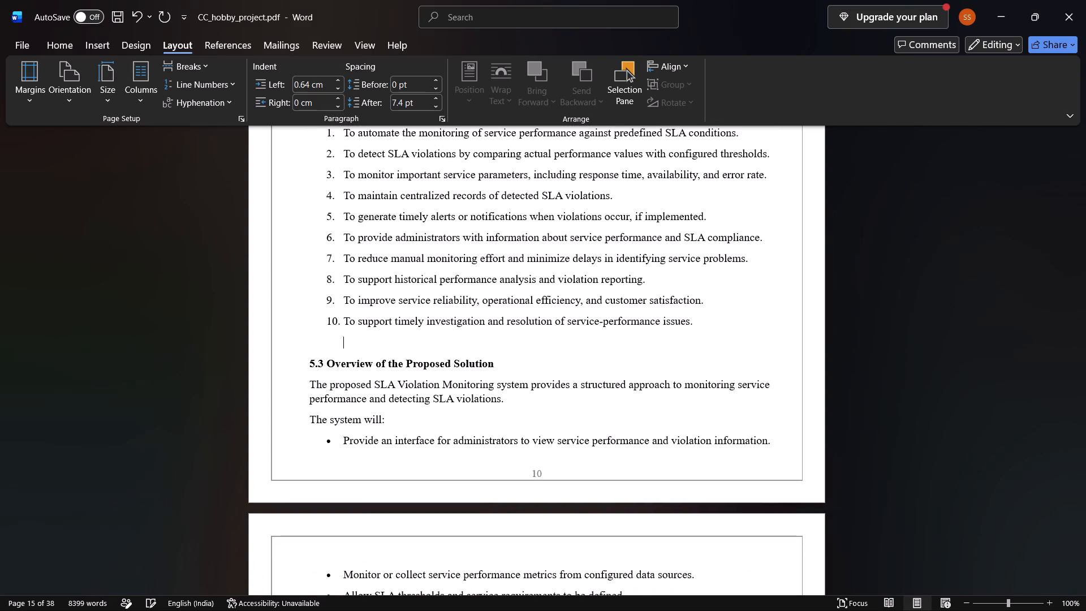
# Insert a blank line above the "5.4 System Architecture" heading, after the closing paragraph of section 5.3.
pyautogui.scroll(-11, 677, 289)
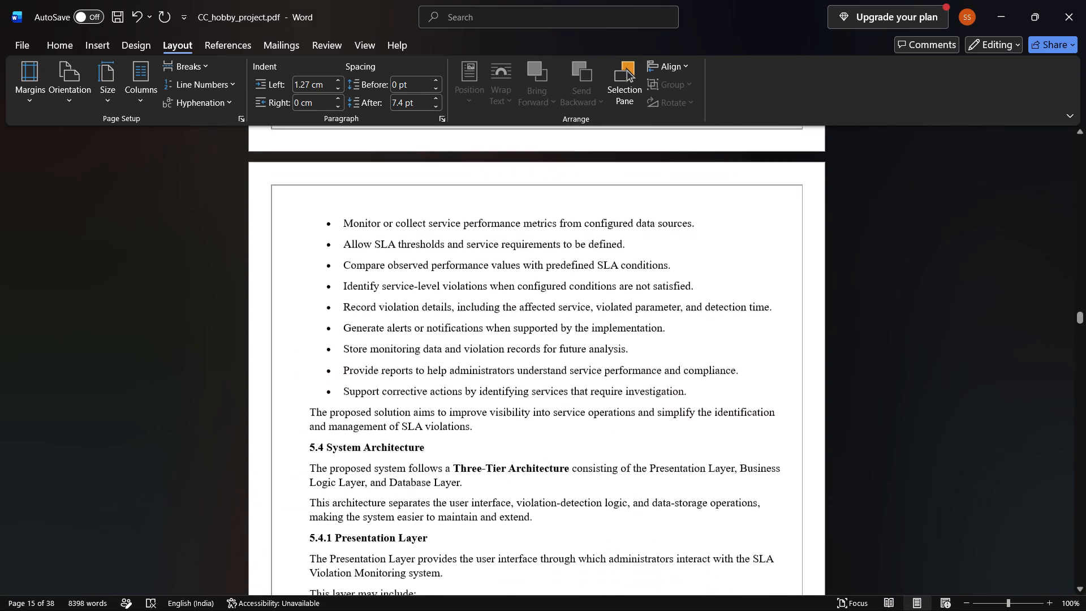
pyautogui.scroll(-3, 679, 279)
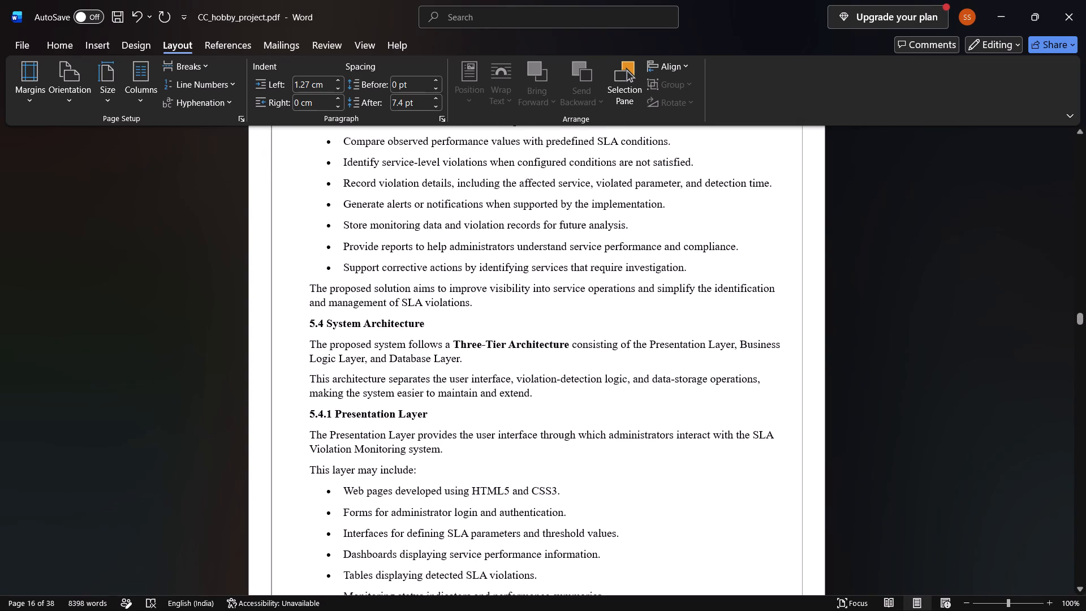
pyautogui.click(488, 308)
pyautogui.press('Return')
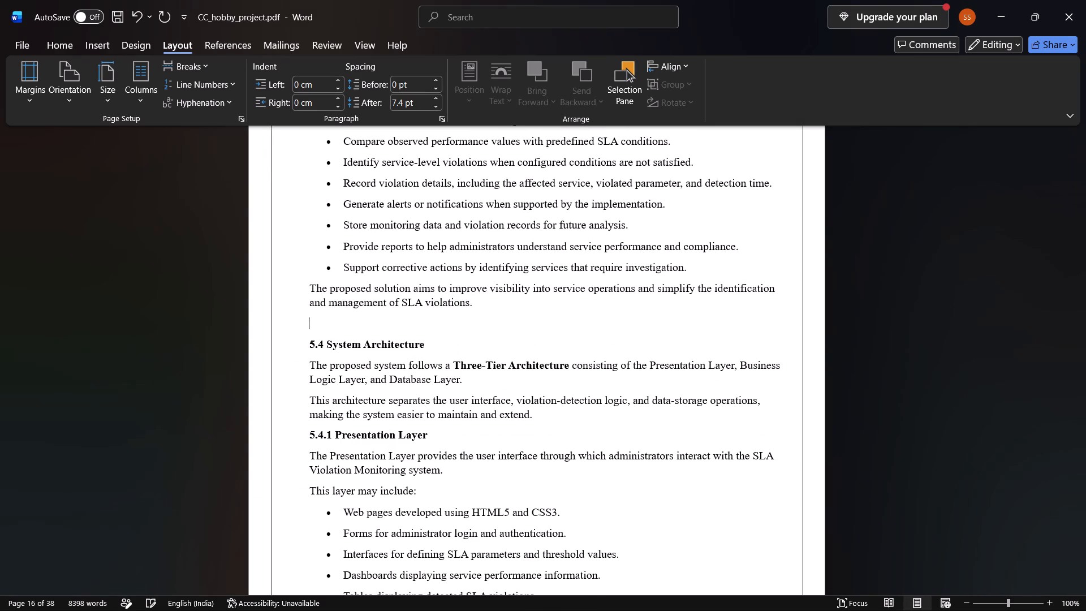
# Insert a blank line above the "5.5 Modules of the Proposed System" heading, after the Database Layer's closing paragraph.
pyautogui.scroll(-8, 489, 385)
pyautogui.scroll(4, 481, 390)
pyautogui.scroll(-5, 481, 390)
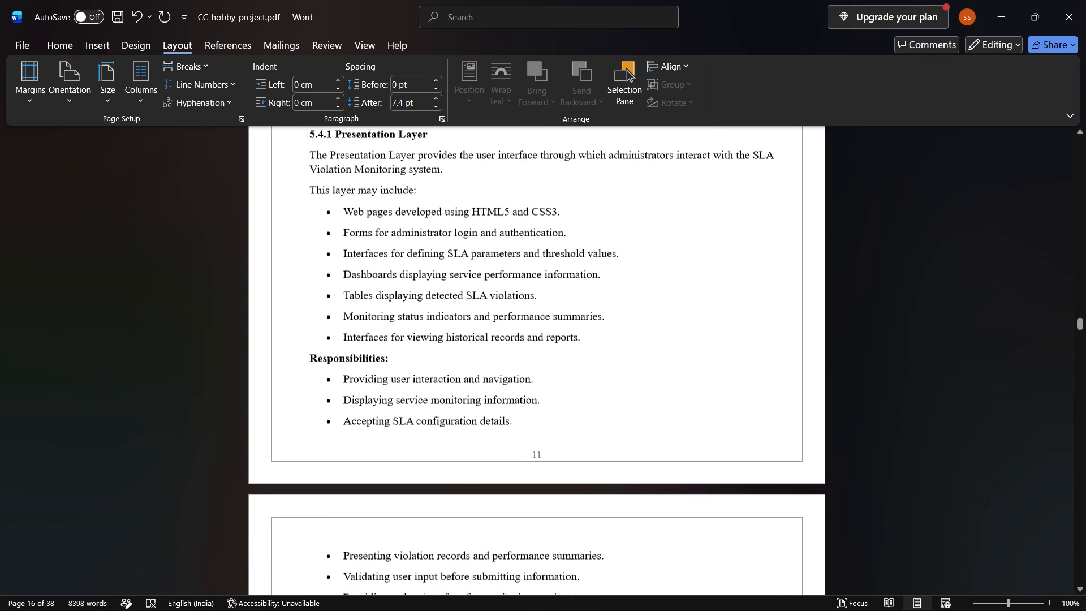
pyautogui.scroll(-19, 481, 389)
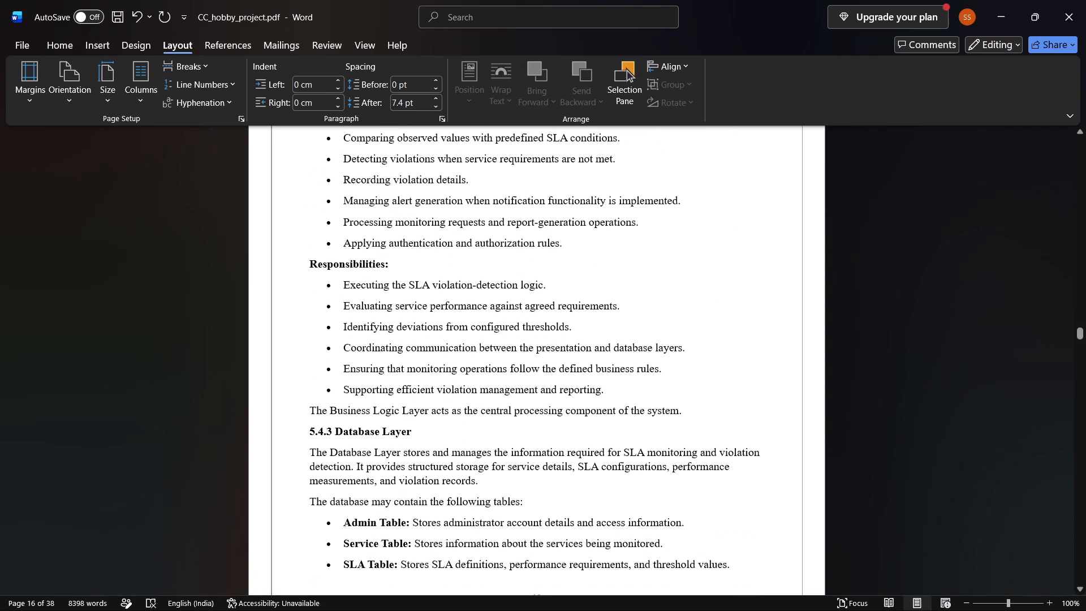
pyautogui.scroll(-17, 480, 388)
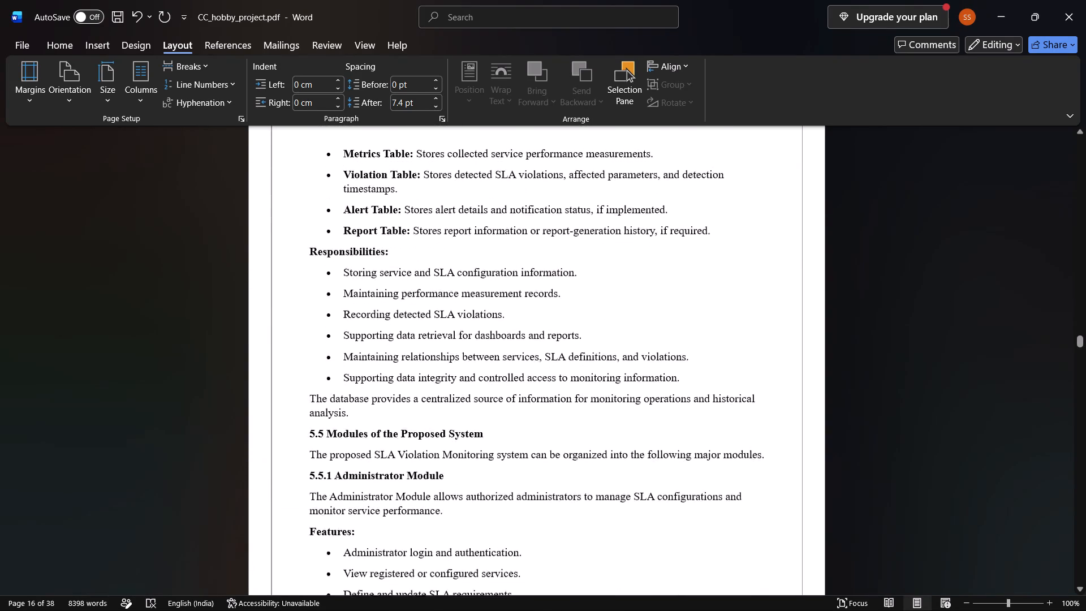
pyautogui.scroll(-1, 479, 388)
pyautogui.click(410, 320)
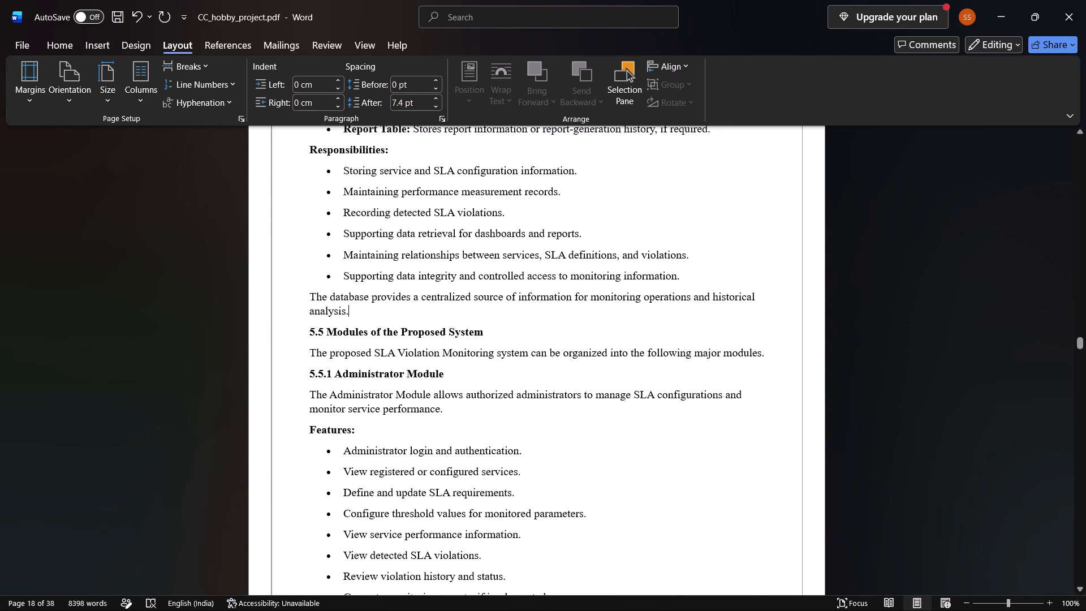
pyautogui.press('Return')
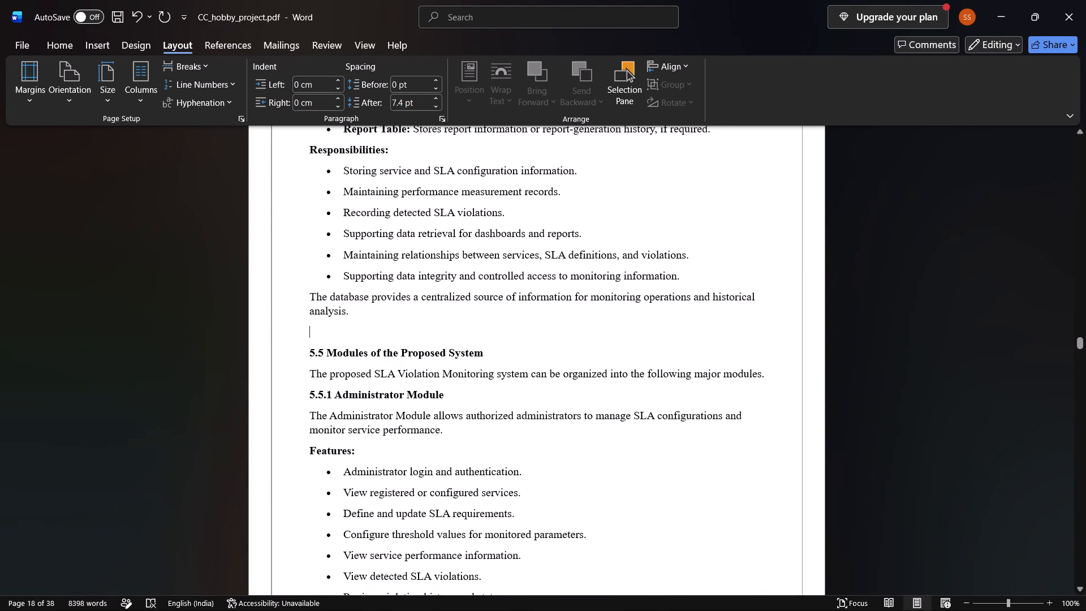
# Insert a blank line without a bullet above the "5.6 Functional Requirements" heading, after "More organized SLA compliance reviews.".
pyautogui.scroll(-13, 372, 363)
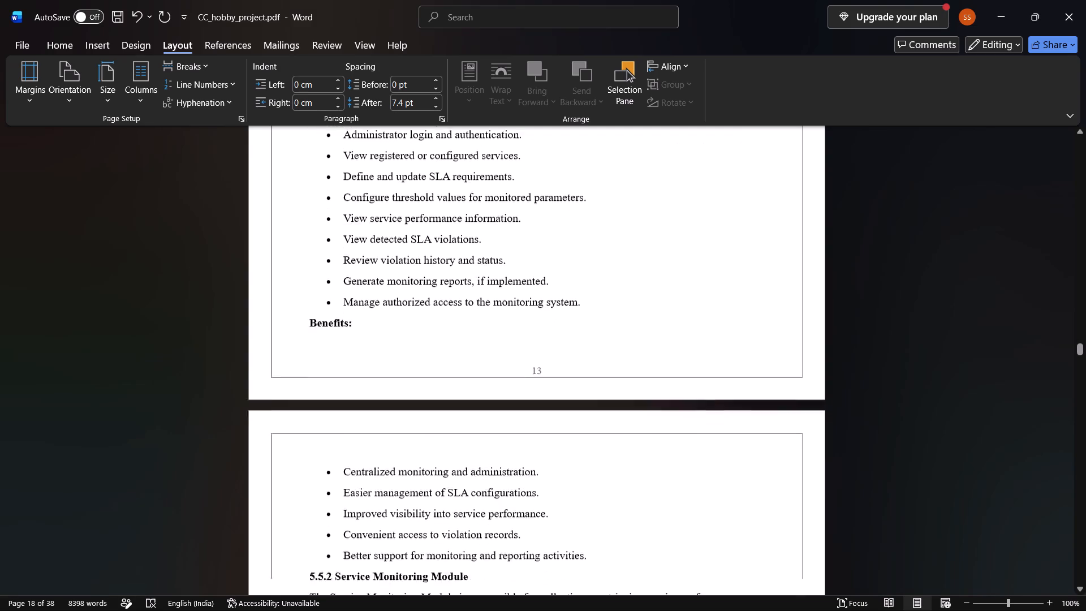
pyautogui.scroll(-1, 372, 368)
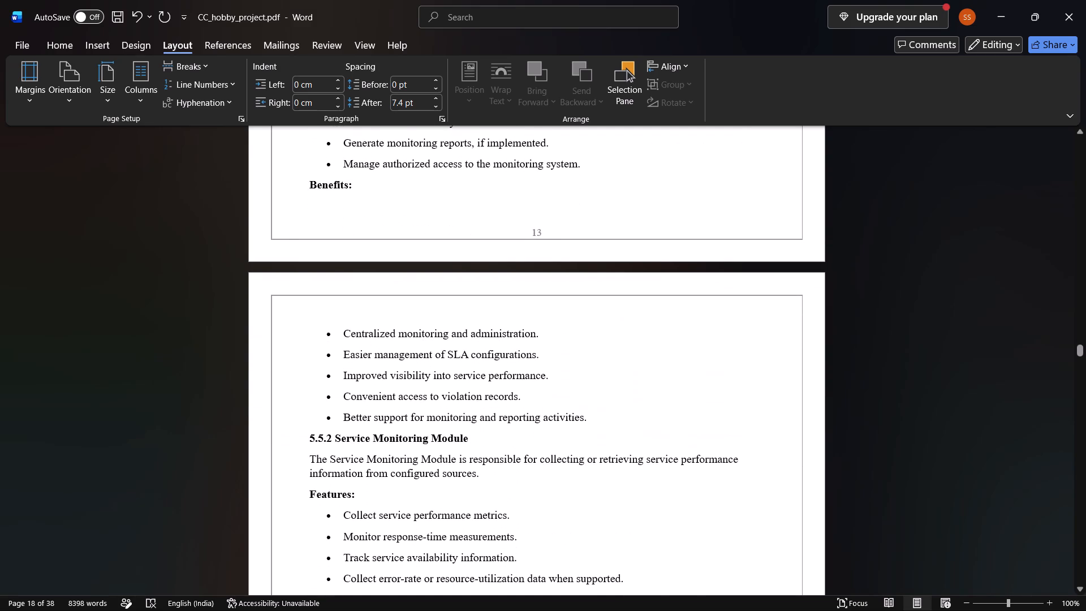
pyautogui.scroll(-20, 370, 372)
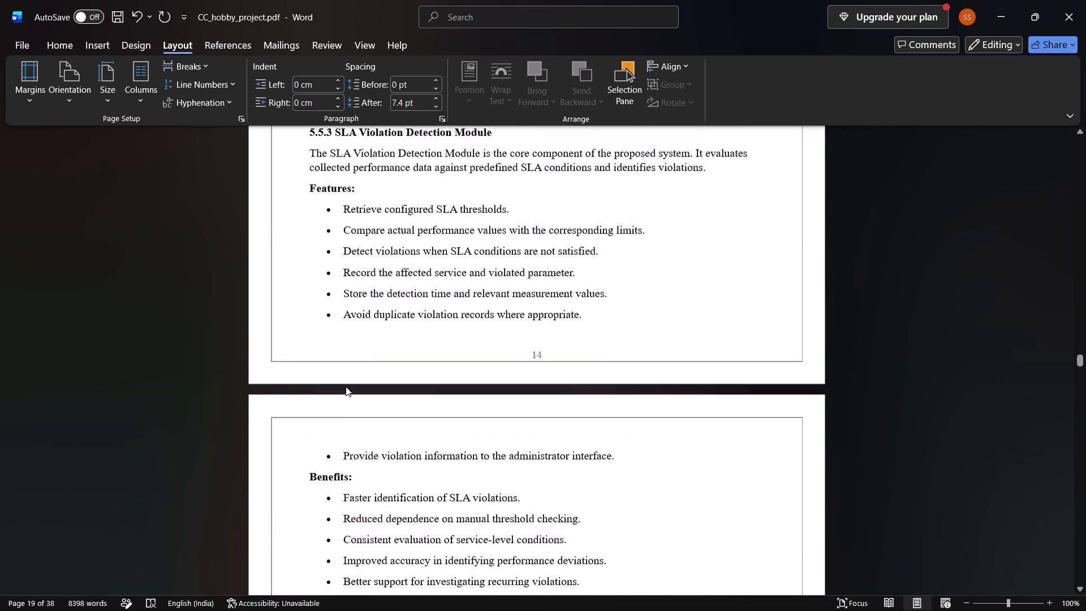
pyautogui.scroll(-20, 346, 386)
pyautogui.scroll(-10, 345, 384)
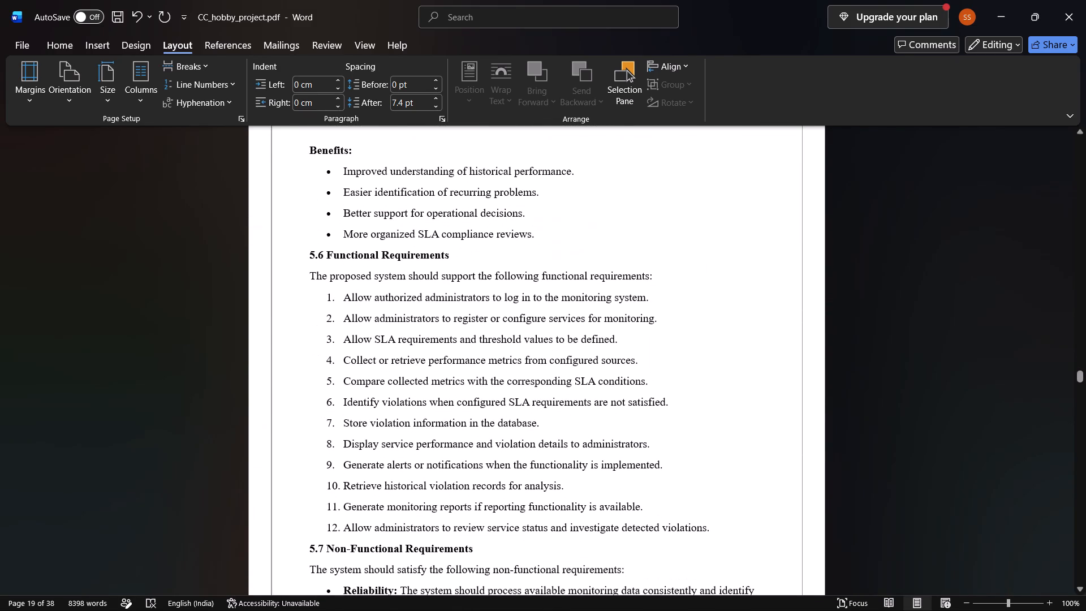
pyautogui.click(541, 234)
pyautogui.press('Return')
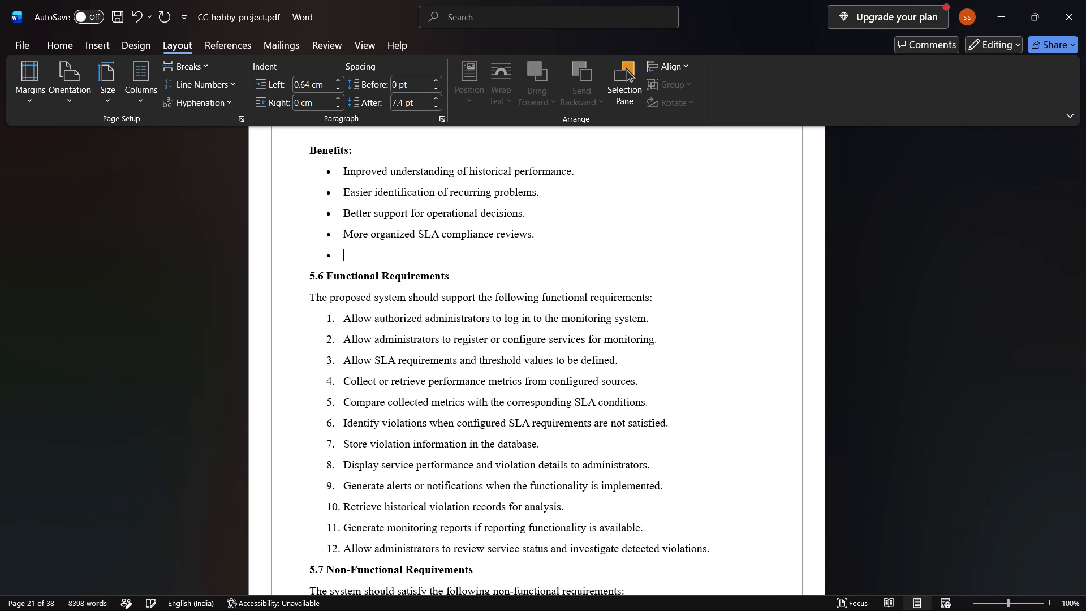
pyautogui.press('BackSpace')
# Insert a blank, unnumbered line after functional requirement 12, above the "5.7 Non-Functional Requirements" heading.
pyautogui.scroll(-6, 520, 282)
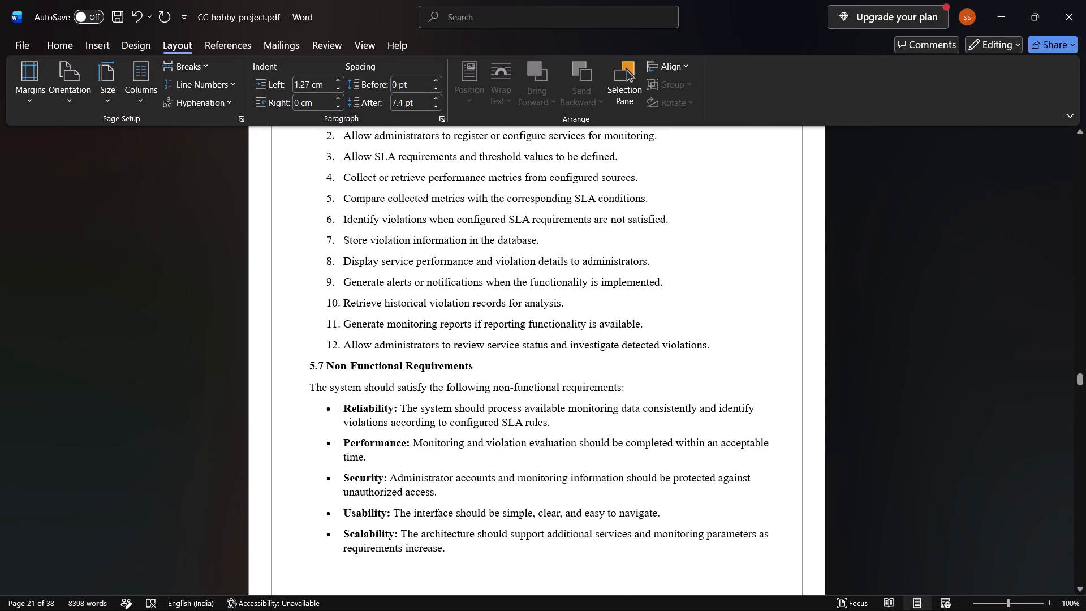
pyautogui.click(724, 341)
pyautogui.press('Return')
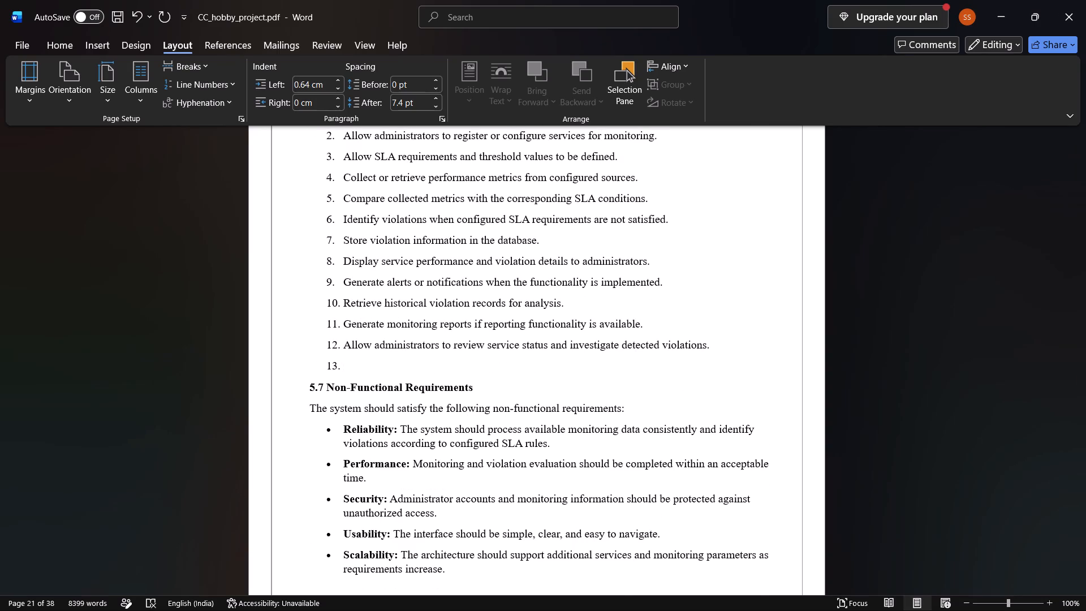
pyautogui.press('BackSpace')
# Insert a blank line without a bullet after the Extensibility item, above the "5.8 Data Flow in the Proposed System" heading.
pyautogui.scroll(-16, 717, 358)
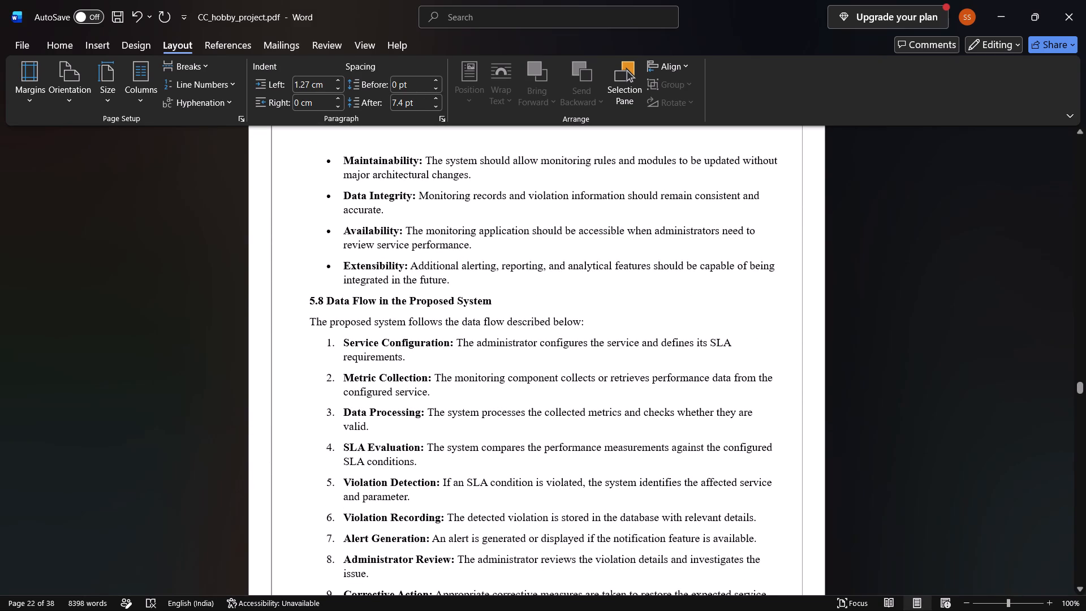
pyautogui.click(455, 280)
pyautogui.press('Return')
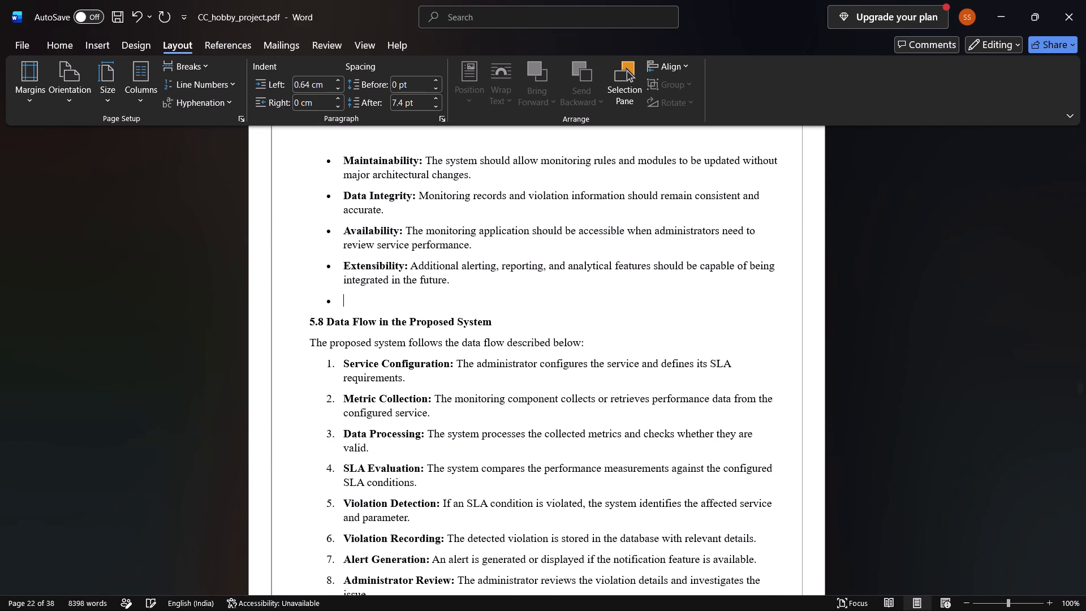
pyautogui.press('BackSpace')
pyautogui.scroll(-3, 438, 325)
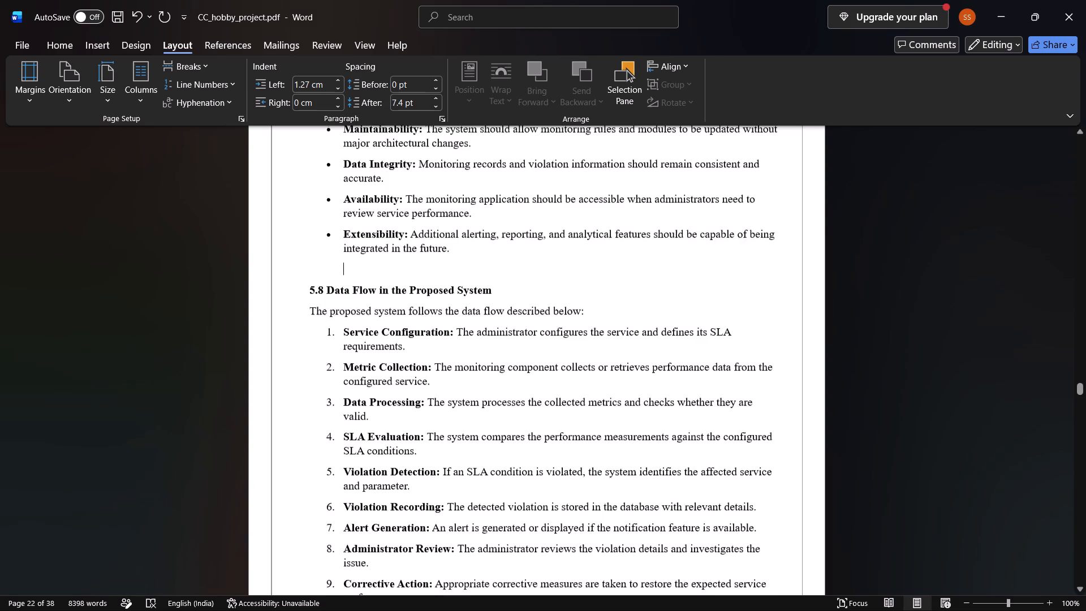
pyautogui.scroll(-8, 438, 329)
pyautogui.scroll(-5, 387, 332)
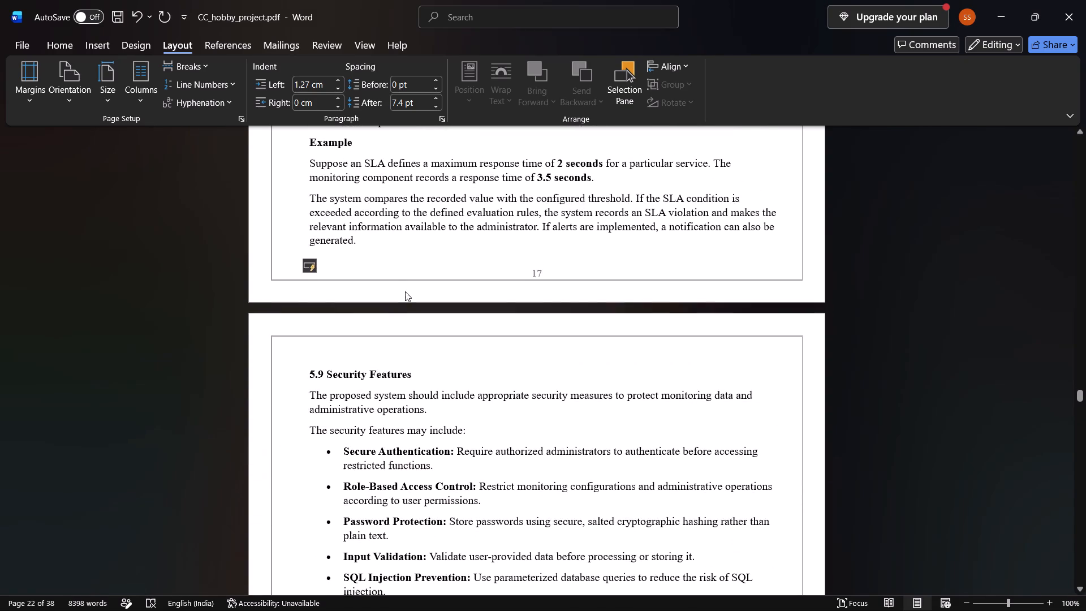
pyautogui.scroll(4, 405, 291)
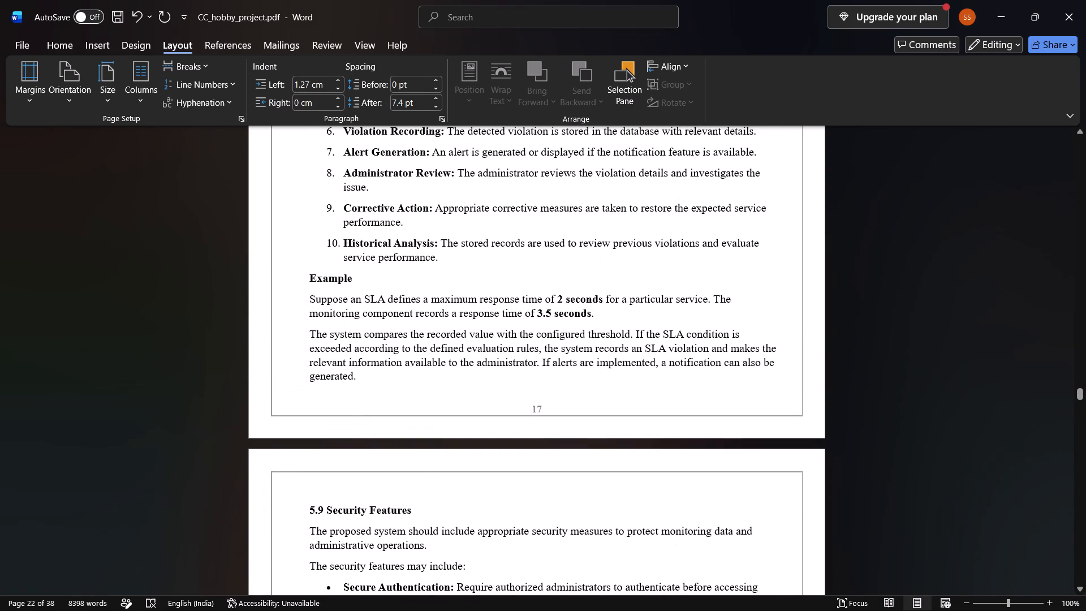
pyautogui.scroll(-15, 461, 264)
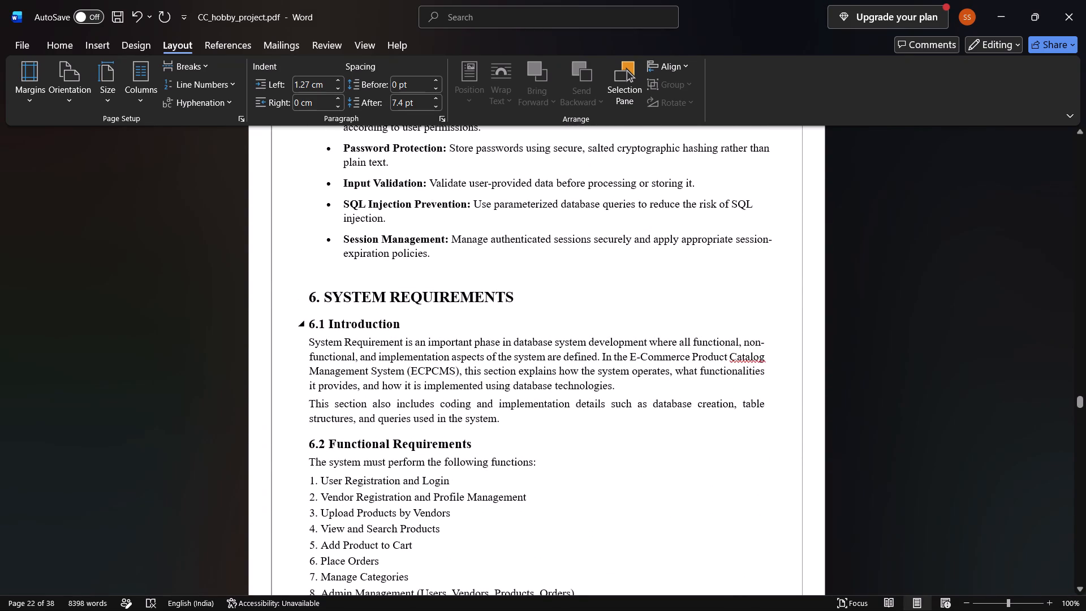
pyautogui.click(571, 300)
pyautogui.scroll(-4, 536, 356)
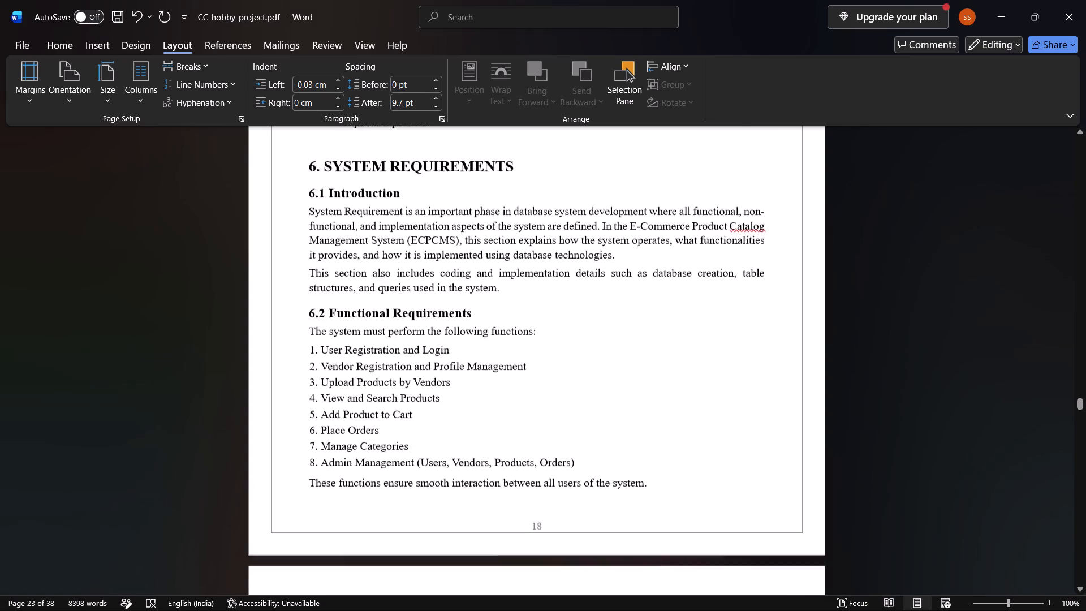
pyautogui.scroll(-10, 535, 353)
pyautogui.scroll(10, 531, 343)
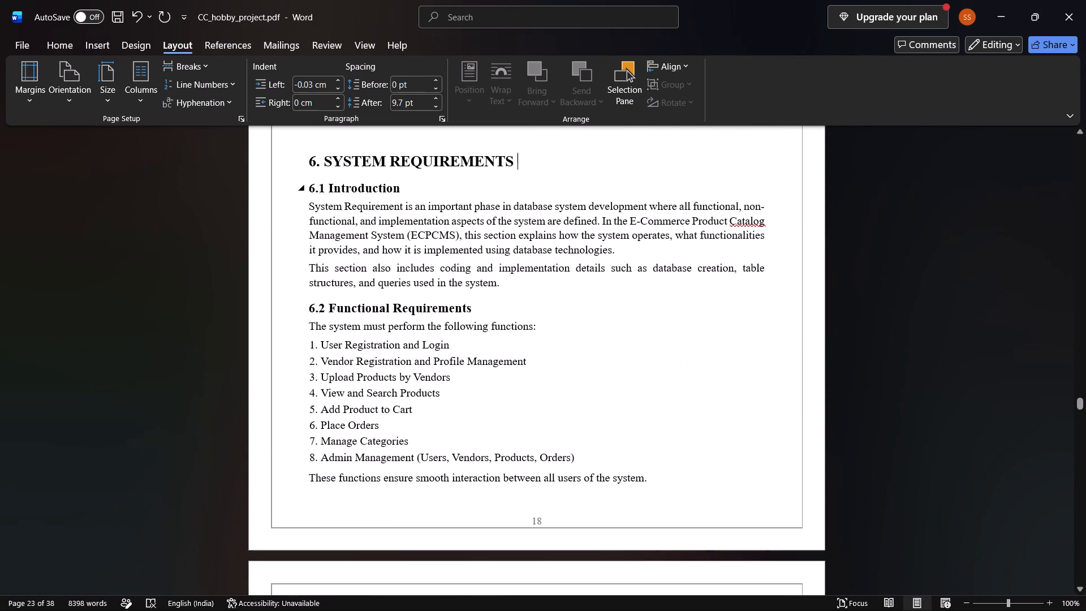
pyautogui.moveTo(309, 186); pyautogui.dragTo(351, 335)
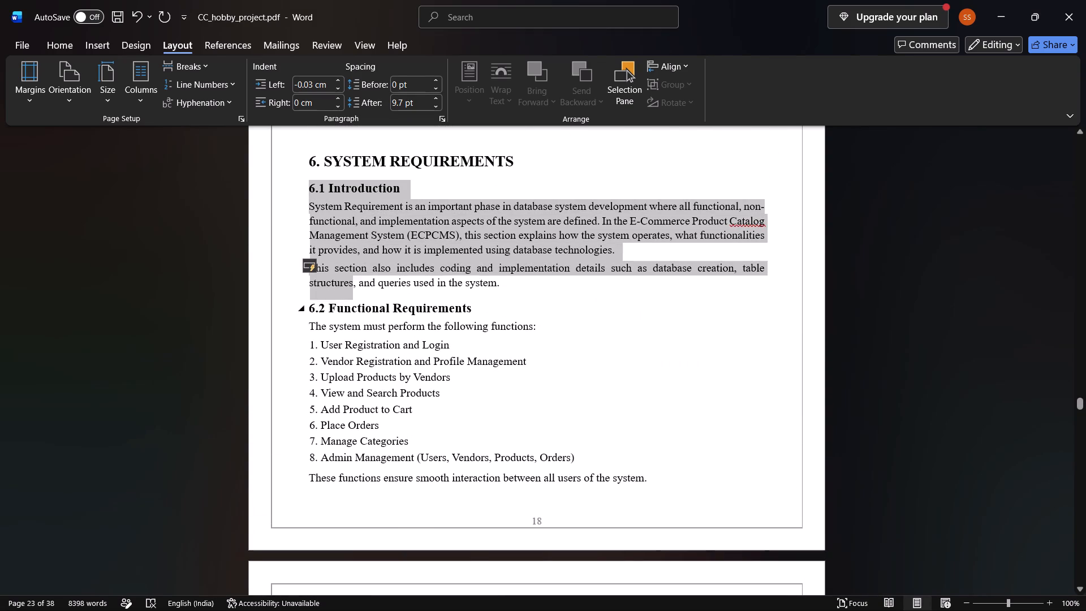
pyautogui.moveTo(351, 335); pyautogui.dragTo(488, 534)
pyautogui.scroll(-13, 470, 610)
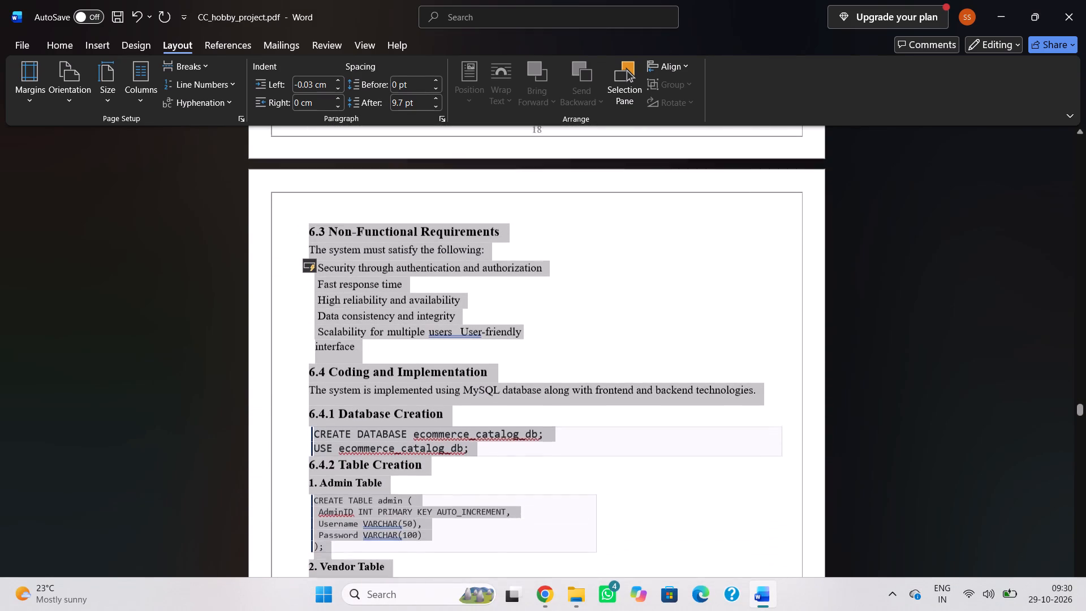
pyautogui.moveTo(488, 534); pyautogui.dragTo(535, 439)
pyautogui.scroll(-20, 527, 412)
pyautogui.scroll(-12, 535, 439)
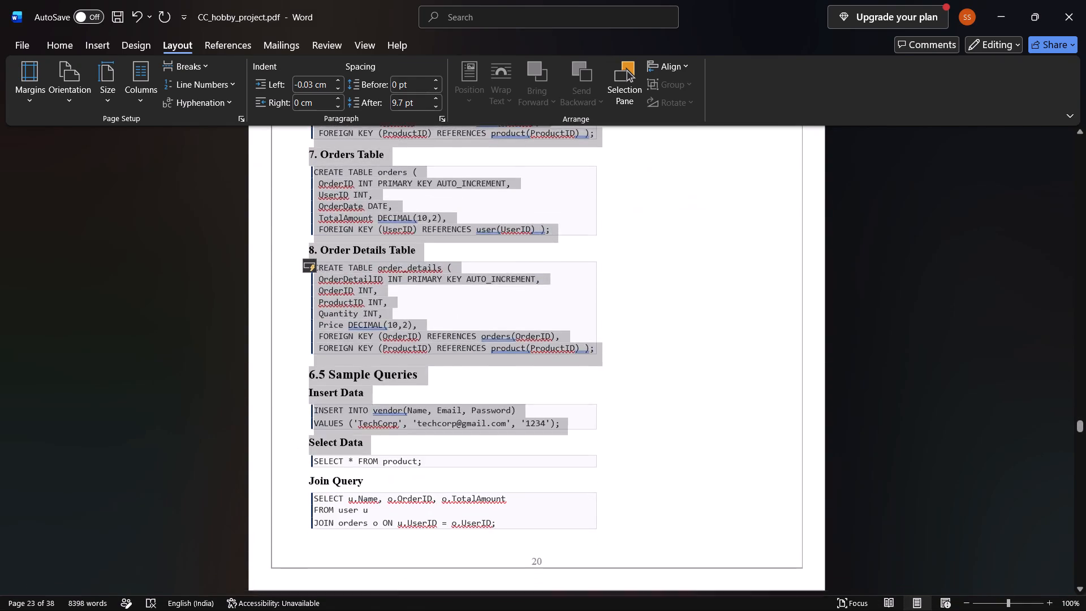
pyautogui.moveTo(535, 439); pyautogui.dragTo(535, 438)
pyautogui.scroll(-12, 535, 439)
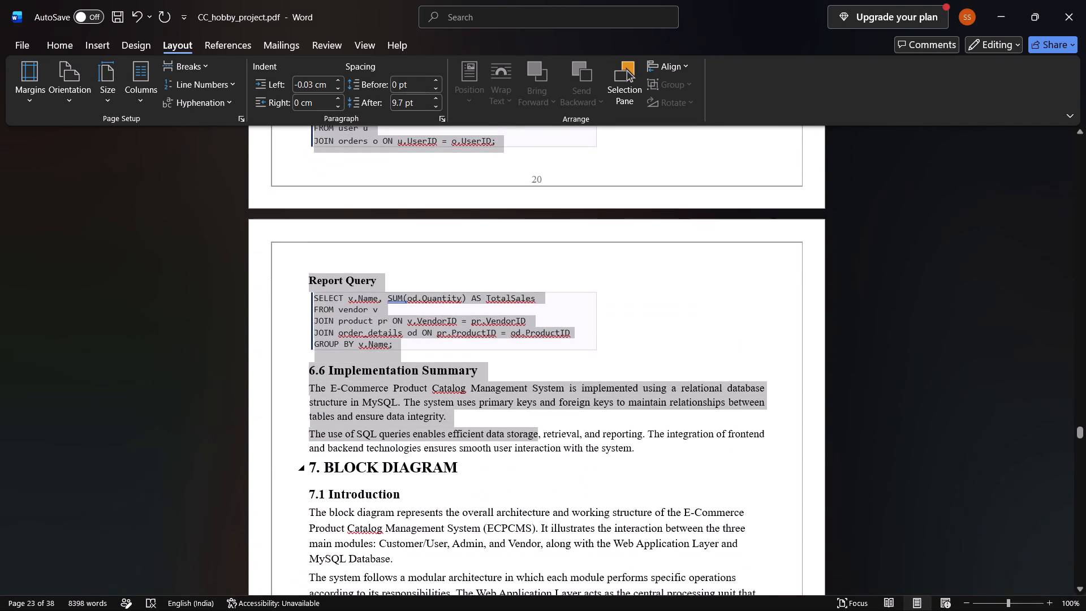
pyautogui.scroll(-1, 535, 438)
pyautogui.moveTo(535, 438); pyautogui.dragTo(584, 364)
pyautogui.scroll(1, 535, 438)
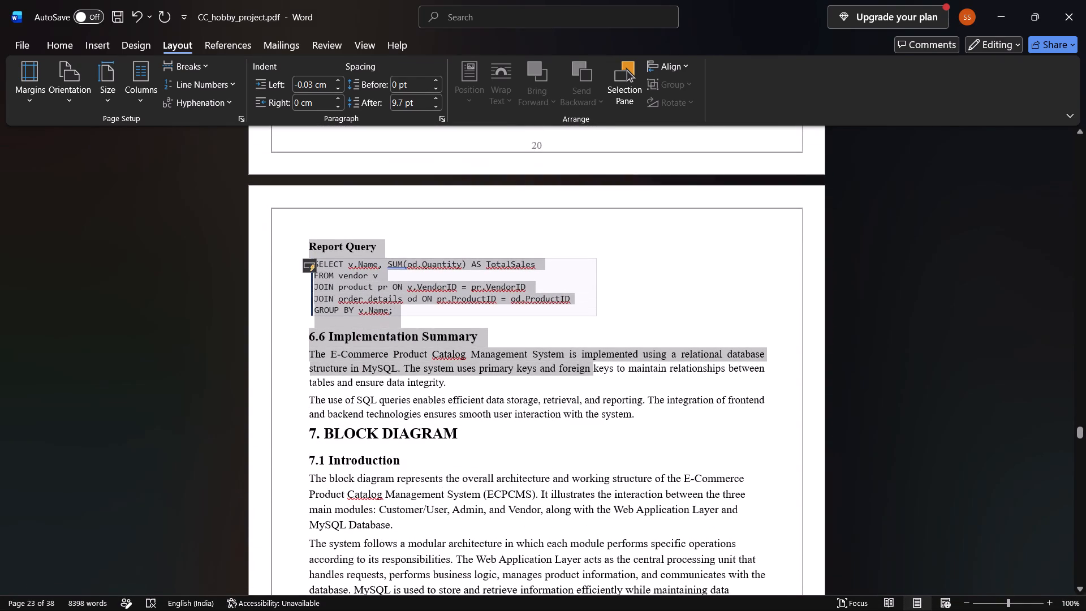
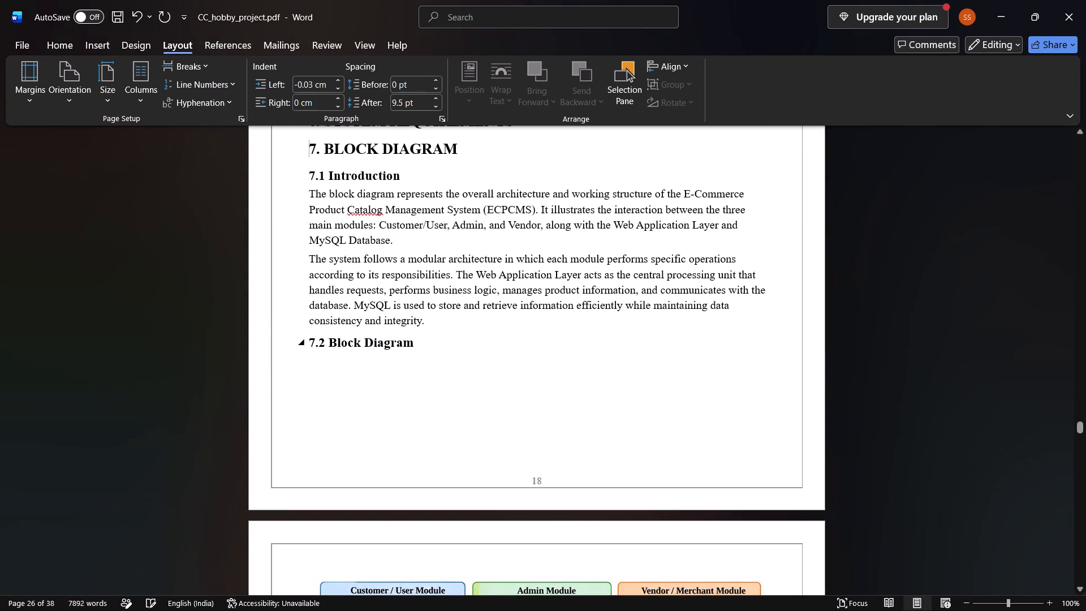
# Paste the copied chapter on a new line under the "6. SYSTEM REQUIREMENTS" heading, above "7. BLOCK DIAGRAM".
pyautogui.scroll(3, 520, 330)
pyautogui.click(536, 226)
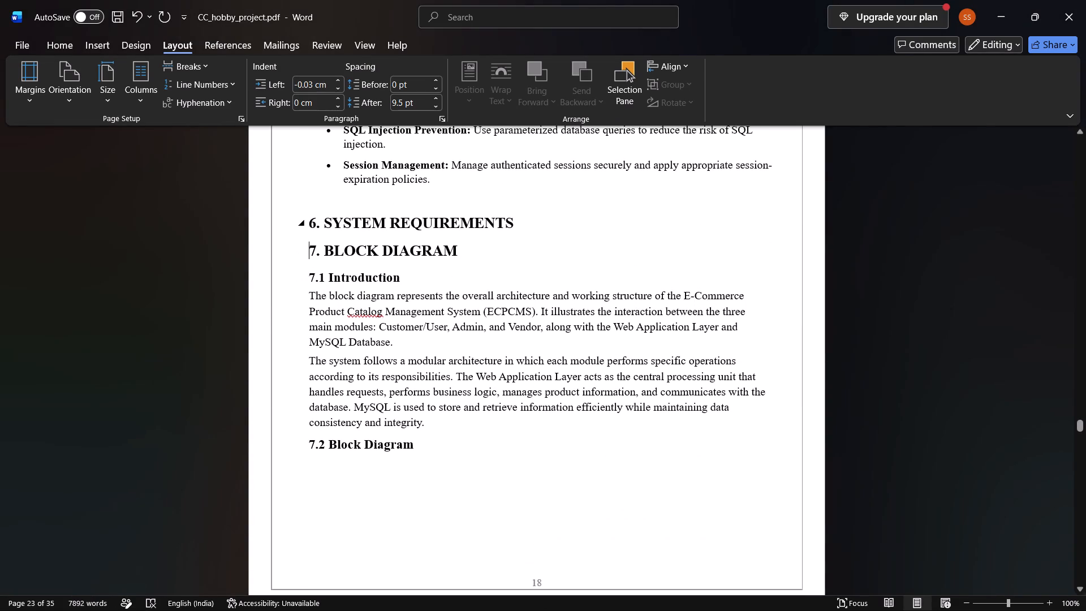
pyautogui.press('Return')
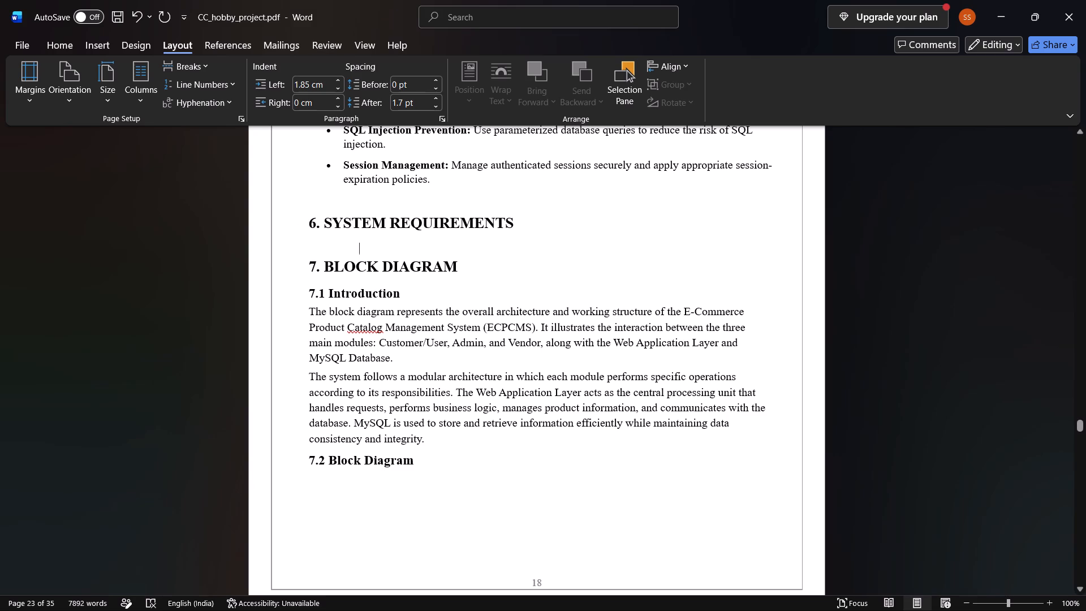
pyautogui.hotkey('ctrl', 'v')
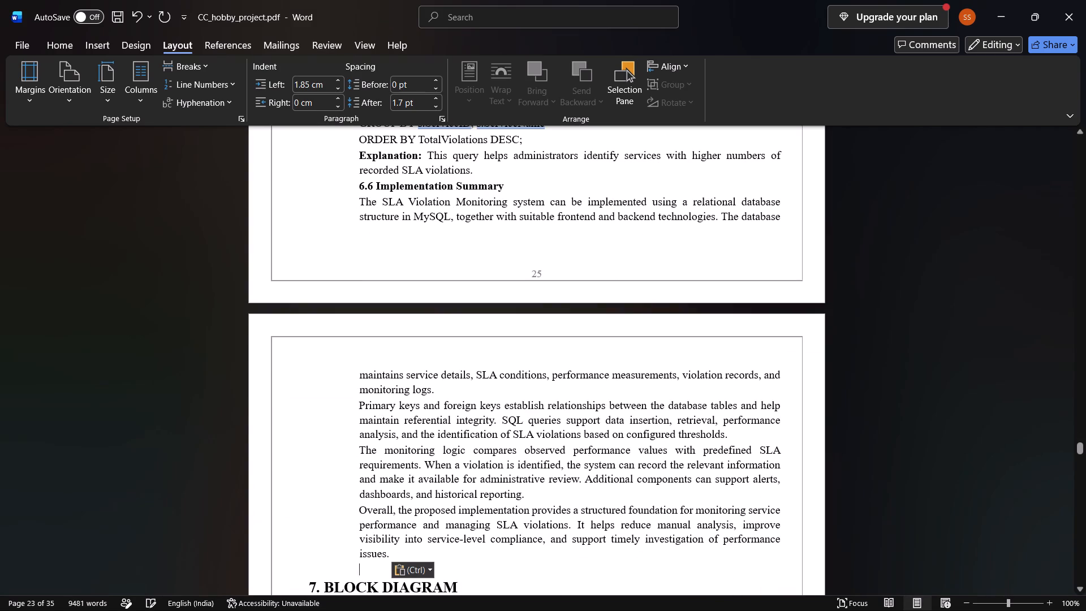
# Delete the duplicate title "CHAPTER 6: SYSTEM REQUIREMENTS AND IMPLEMENTATION" at the start of the pasted text.
pyautogui.scroll(20, 377, 252)
pyautogui.scroll(11, 377, 252)
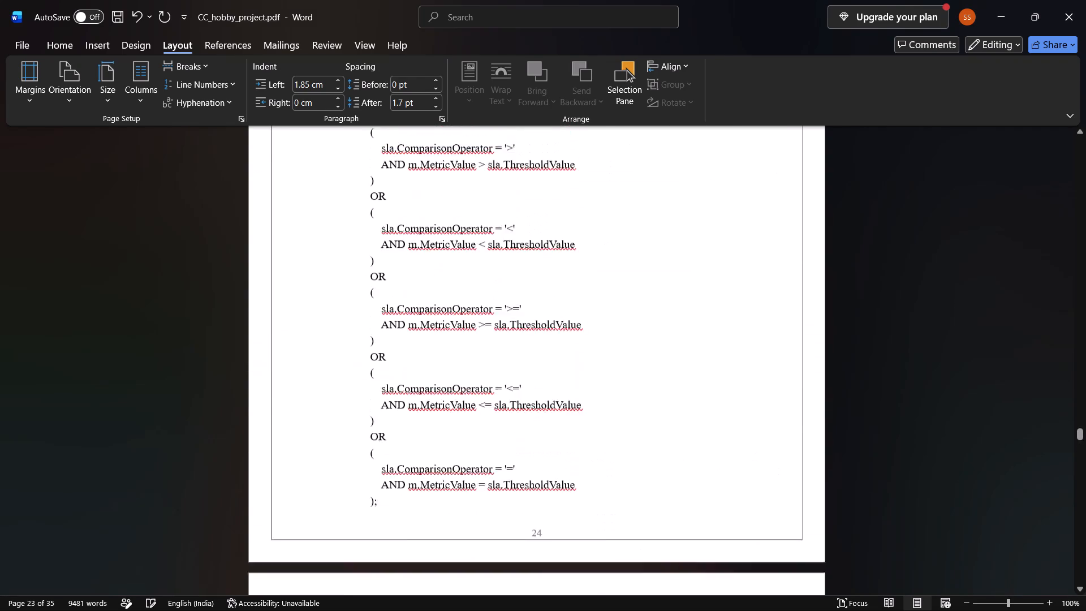
pyautogui.scroll(20, 377, 254)
pyautogui.scroll(4, 377, 254)
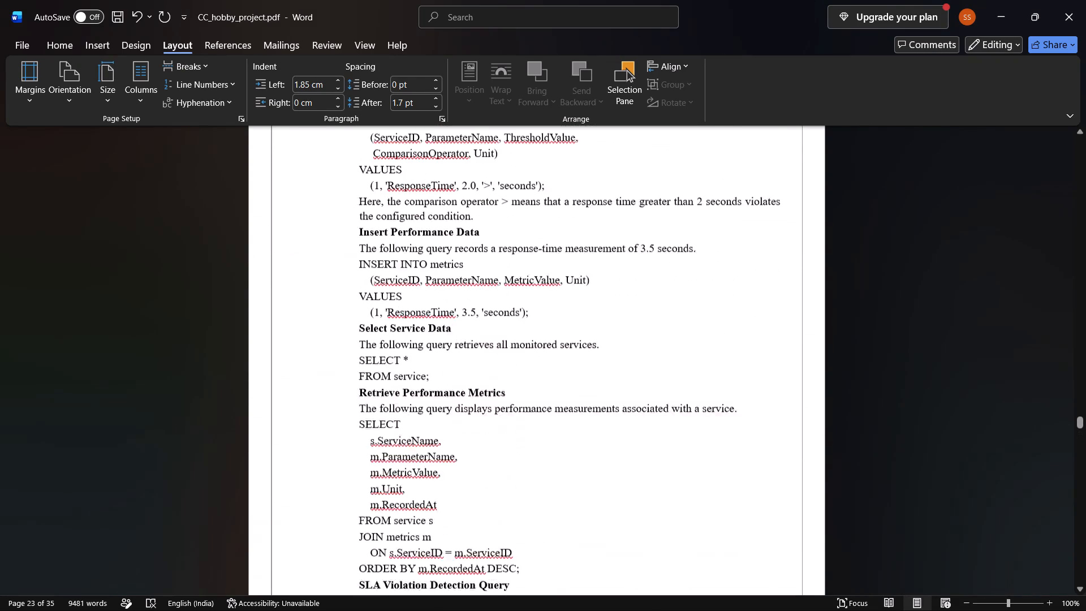
pyautogui.scroll(18, 377, 254)
pyautogui.scroll(5, 377, 254)
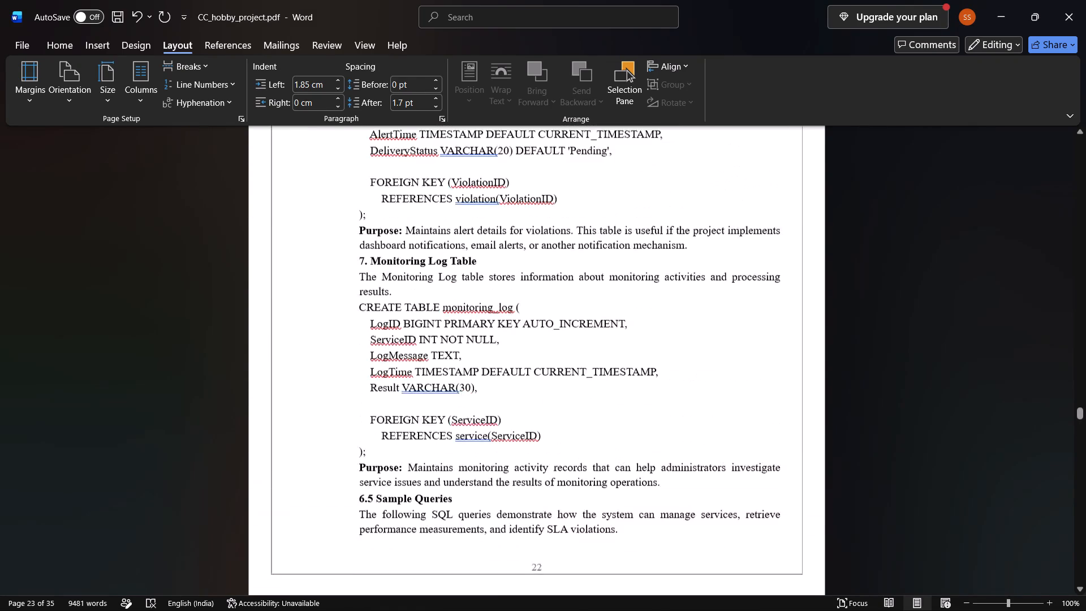
pyautogui.scroll(20, 377, 254)
pyautogui.scroll(13, 377, 254)
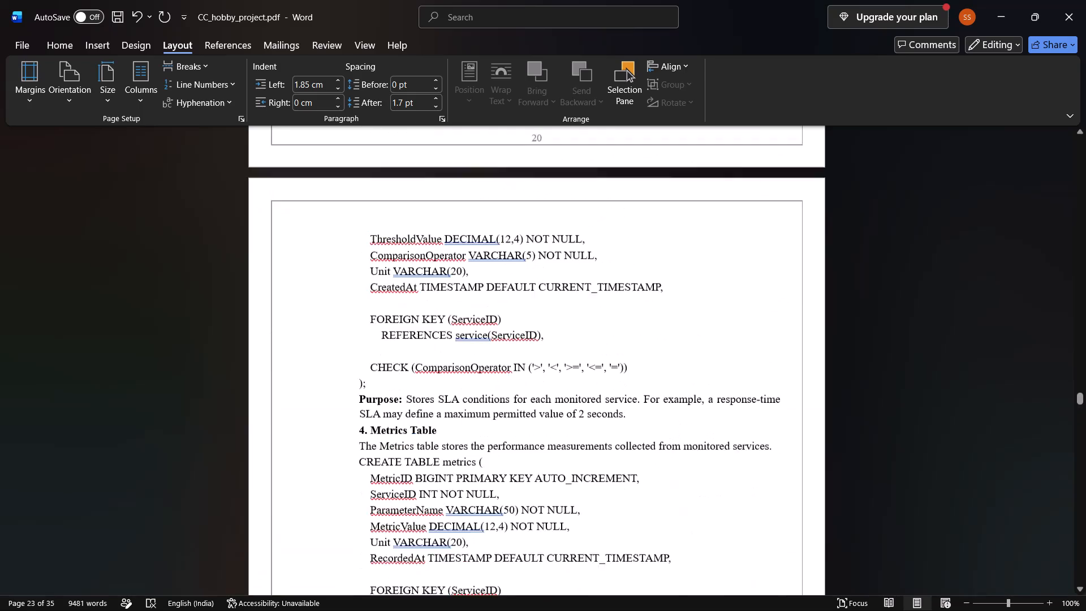
pyautogui.scroll(9, 377, 254)
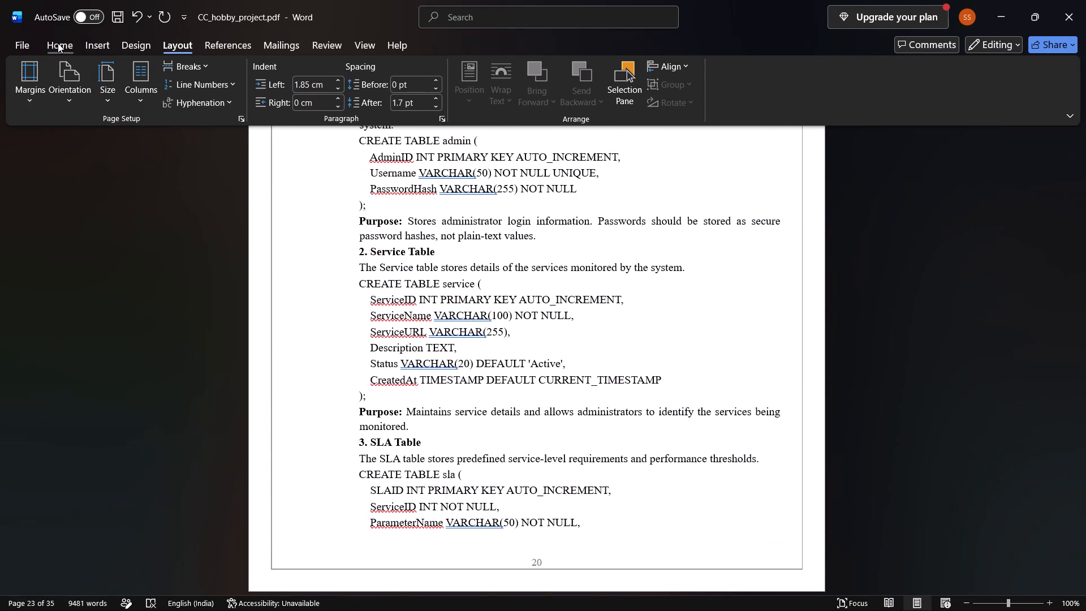
pyautogui.scroll(18, 355, 259)
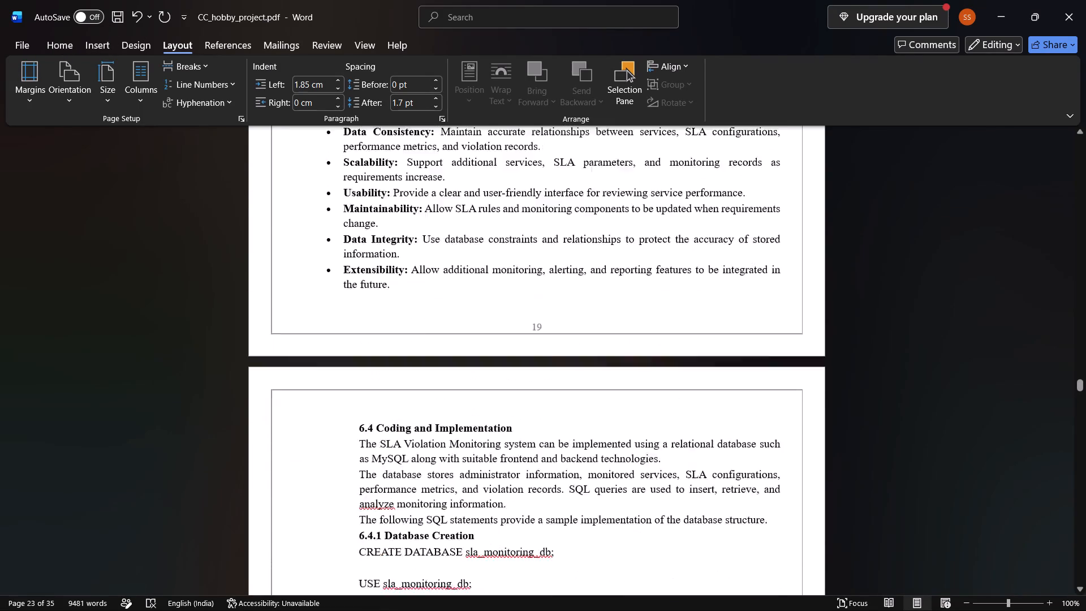
pyautogui.scroll(7, 361, 240)
pyautogui.scroll(-2, 362, 241)
pyautogui.scroll(20, 362, 241)
pyautogui.scroll(1, 362, 241)
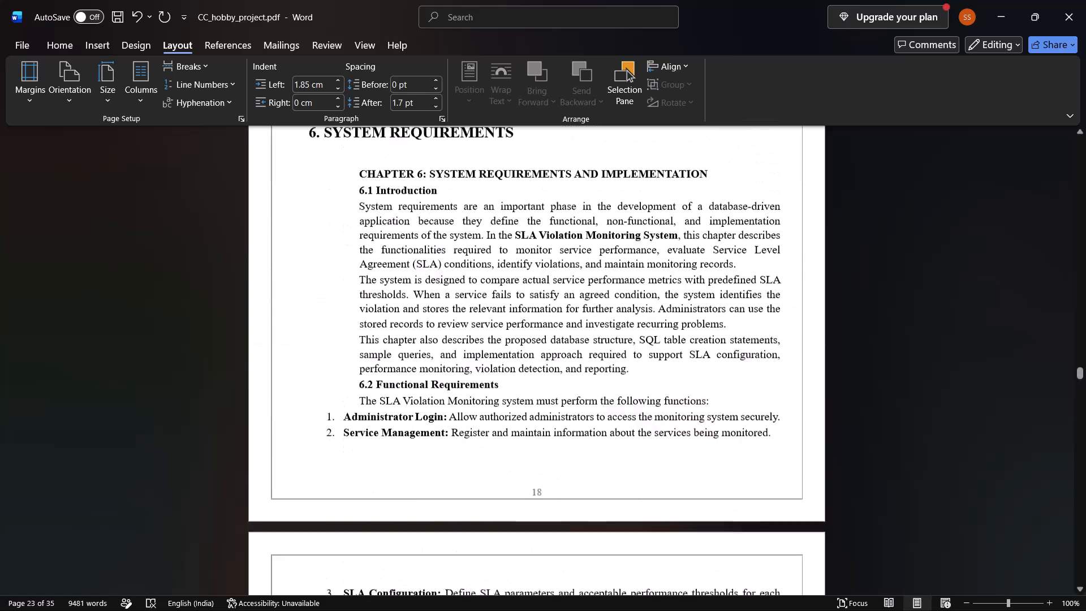
pyautogui.scroll(4, 362, 242)
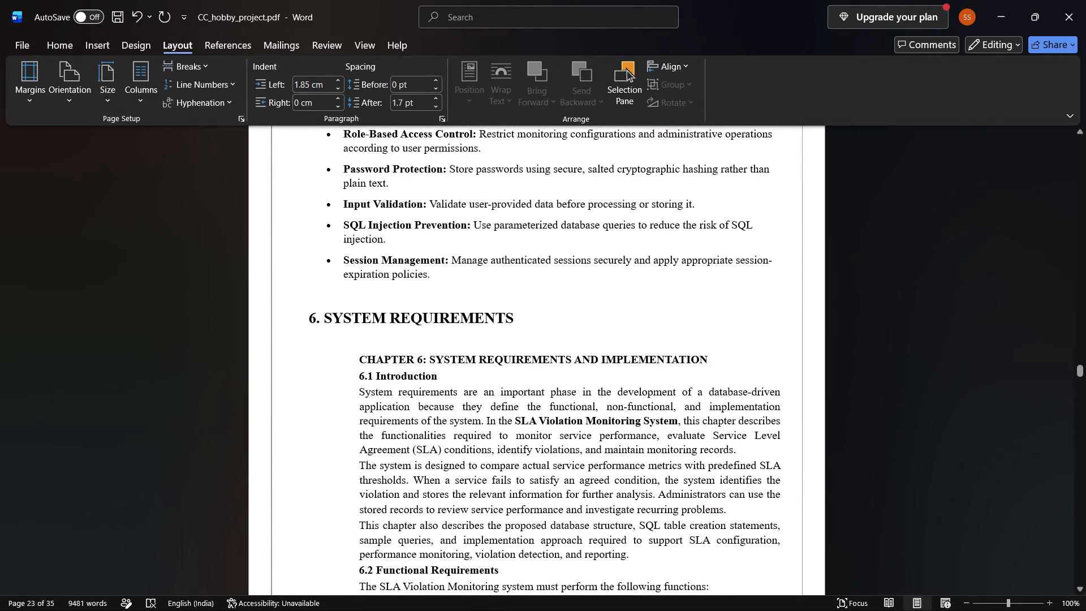
pyautogui.moveTo(734, 353); pyautogui.dragTo(477, 380)
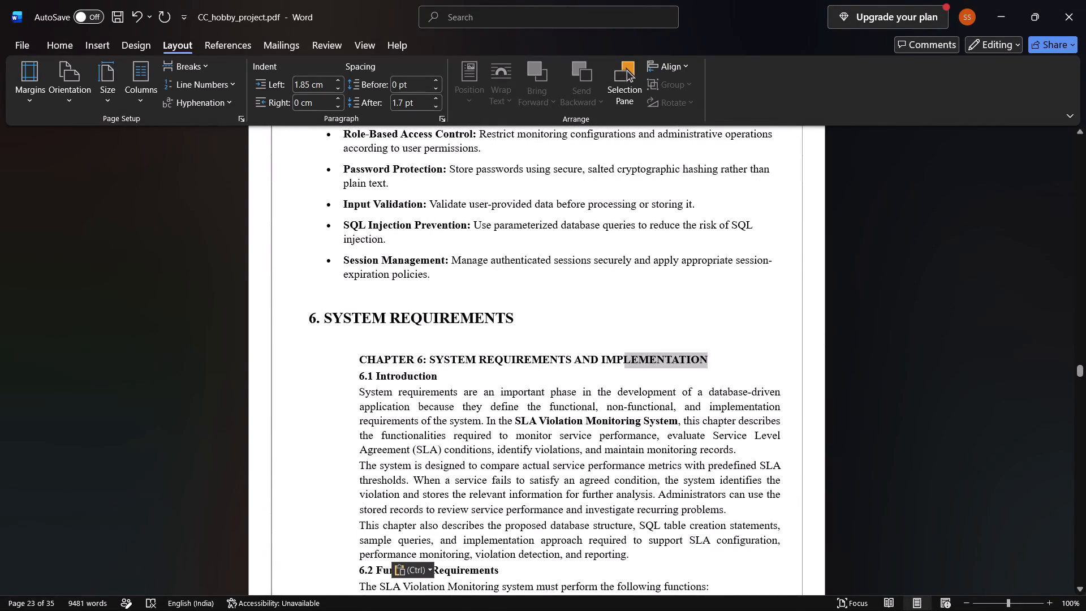
pyautogui.moveTo(477, 380); pyautogui.dragTo(363, 364)
pyautogui.press('BackSpace')
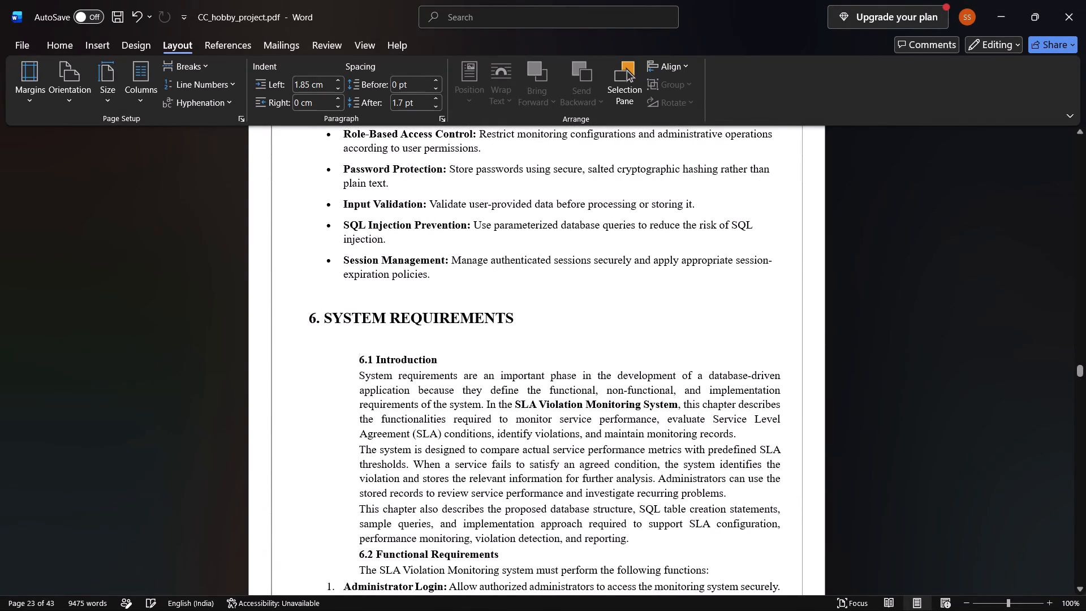
# Remove the left indent of the "6.1 Introduction" heading so it starts at 0 cm.
pyautogui.press('BackSpace')
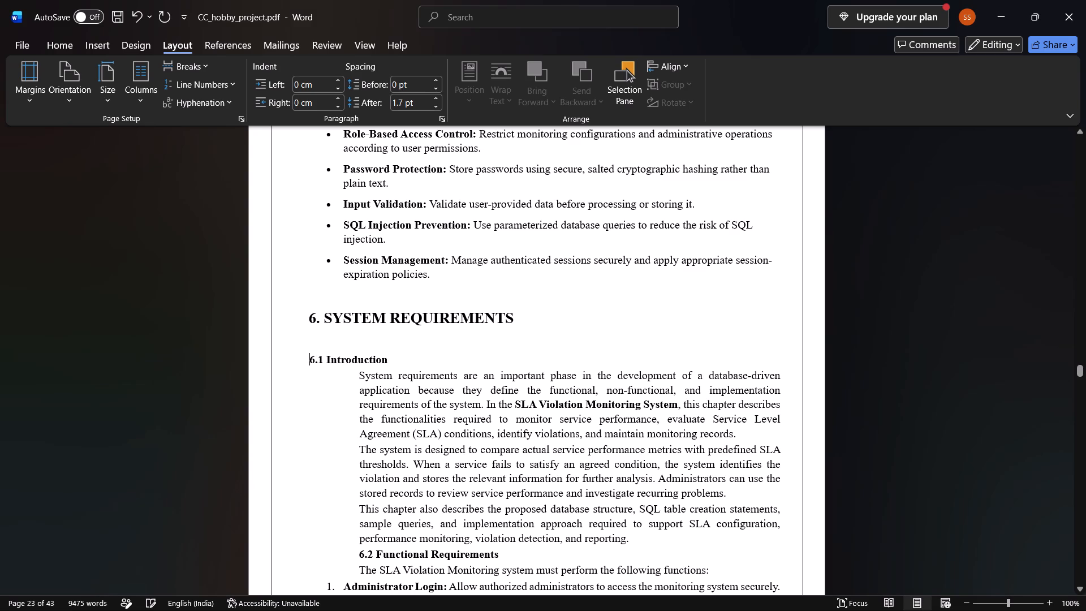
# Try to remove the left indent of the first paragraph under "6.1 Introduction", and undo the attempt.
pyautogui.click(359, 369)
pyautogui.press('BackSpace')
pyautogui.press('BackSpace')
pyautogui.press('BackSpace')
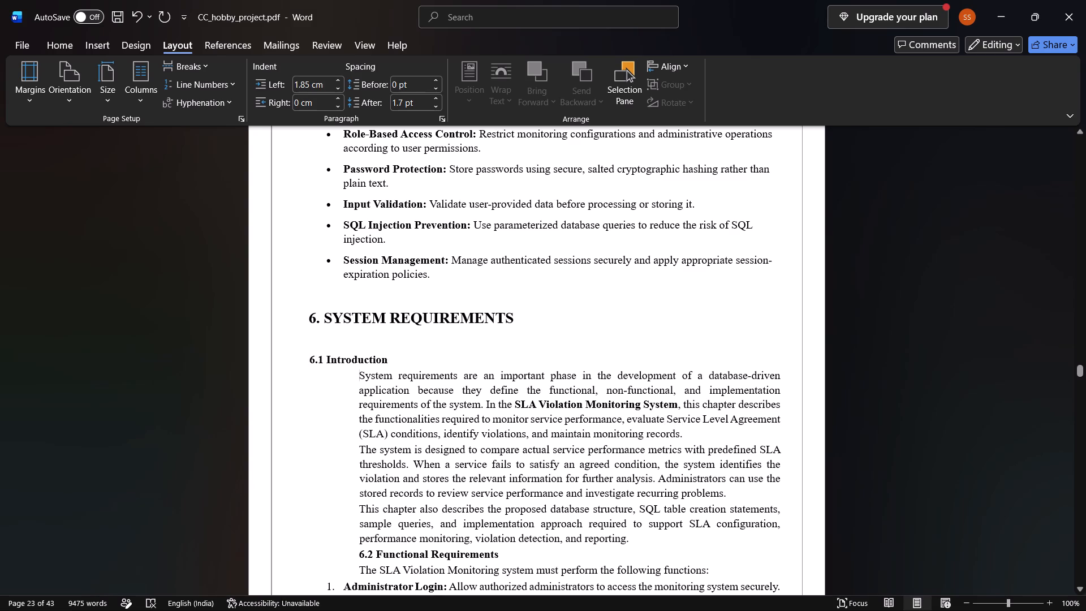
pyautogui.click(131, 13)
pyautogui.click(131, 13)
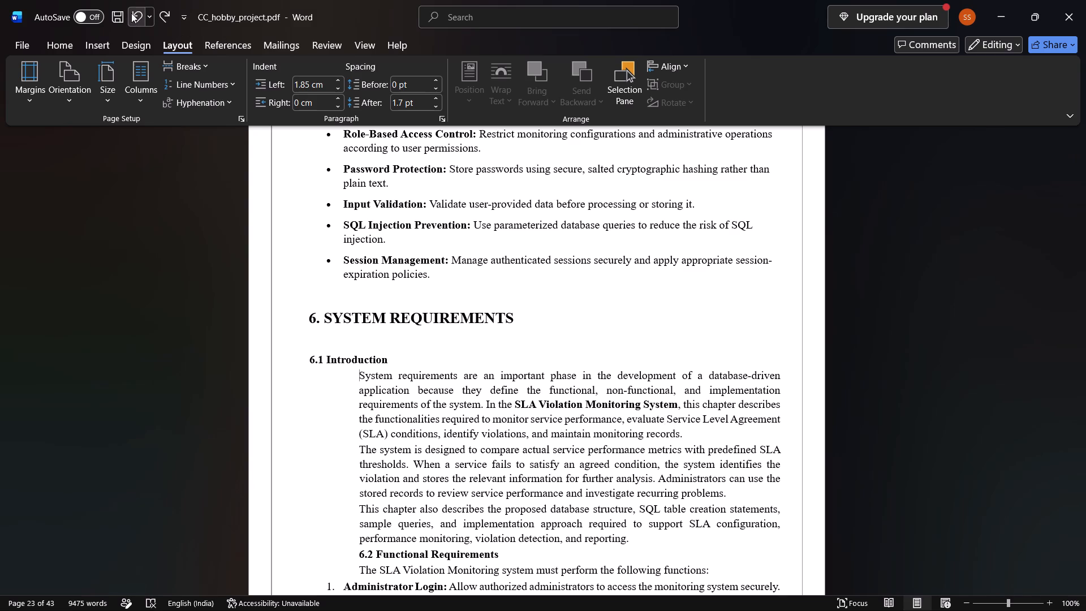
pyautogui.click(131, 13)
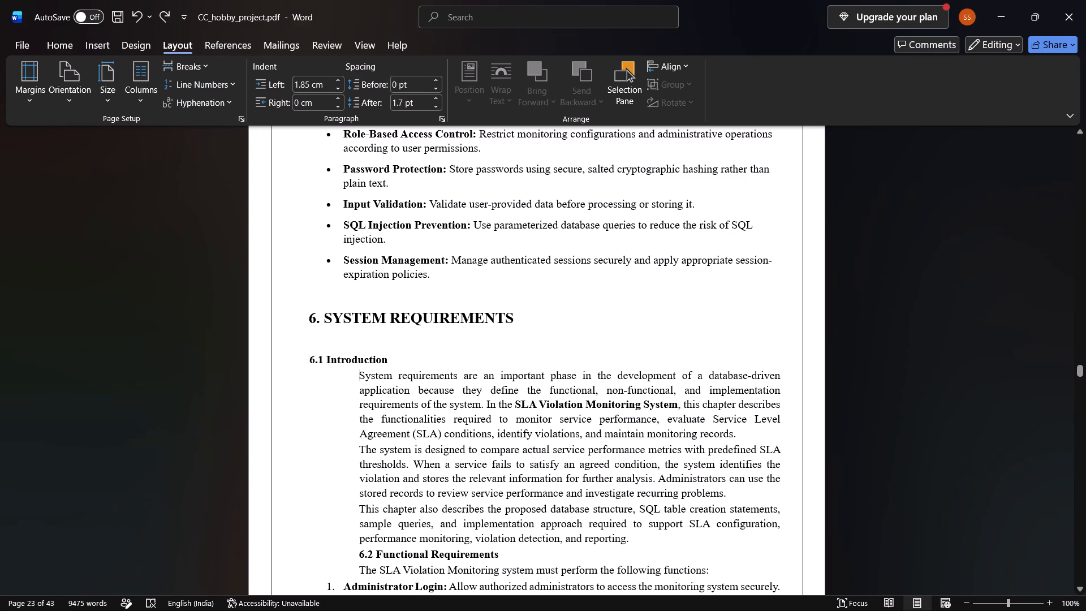
# Set the left indent to 0 for the text from the first 6.1 paragraph through "FOREIGN KEY (SLAID)" in the Violation Table.
pyautogui.moveTo(360, 375); pyautogui.dragTo(398, 610)
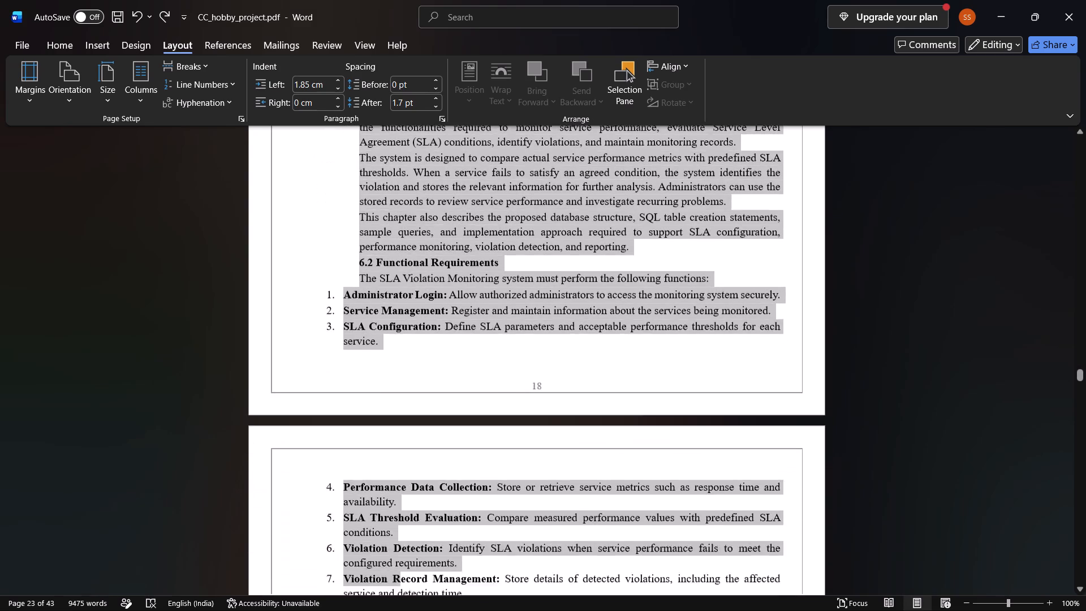
pyautogui.moveTo(398, 610); pyautogui.dragTo(413, 610)
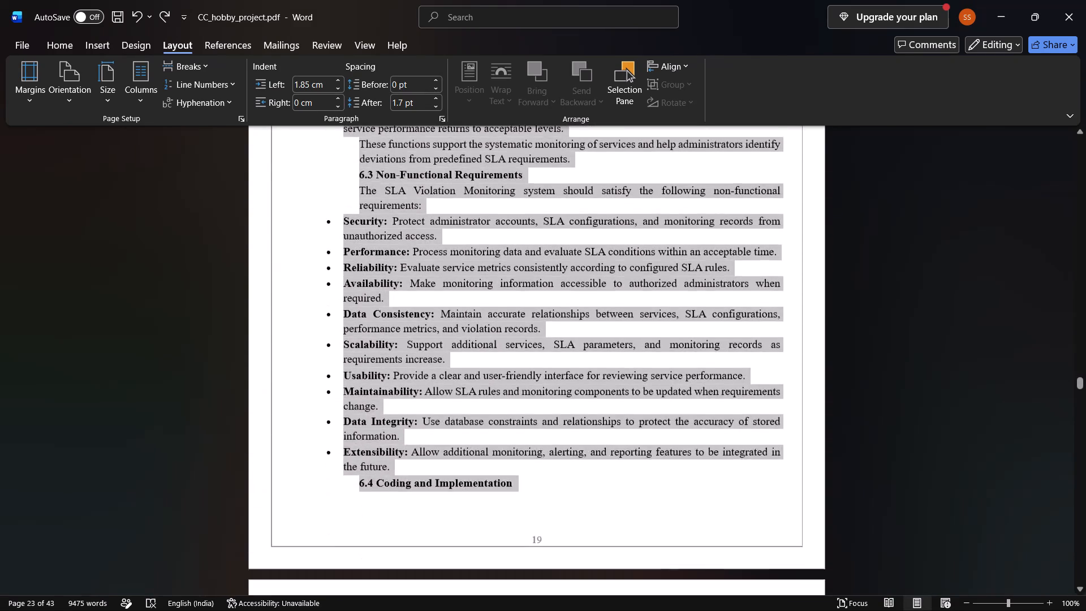
pyautogui.moveTo(413, 610); pyautogui.dragTo(415, 609)
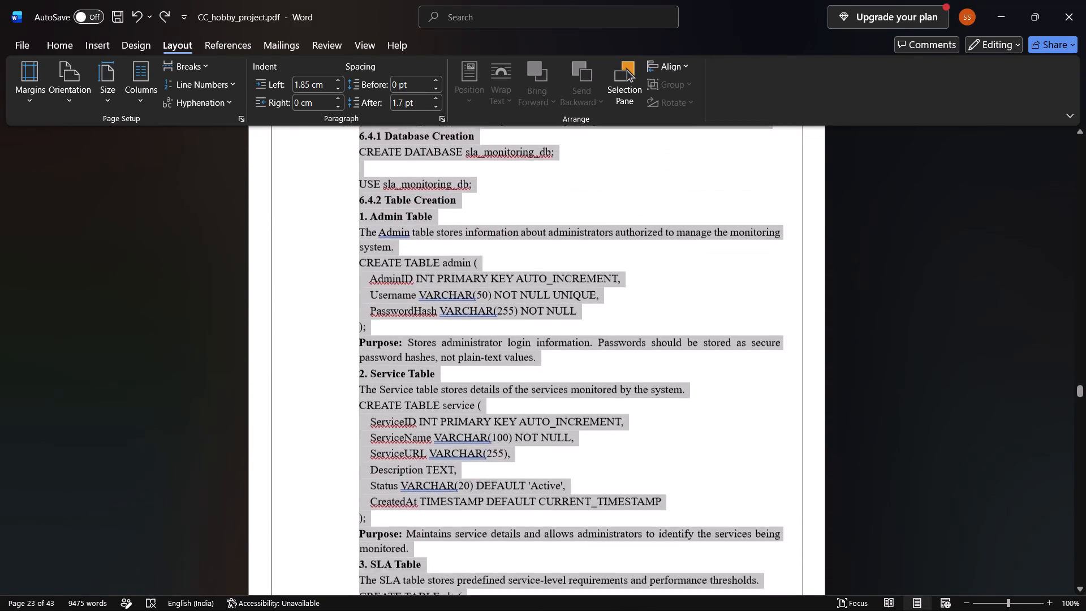
pyautogui.moveTo(415, 609); pyautogui.dragTo(416, 606)
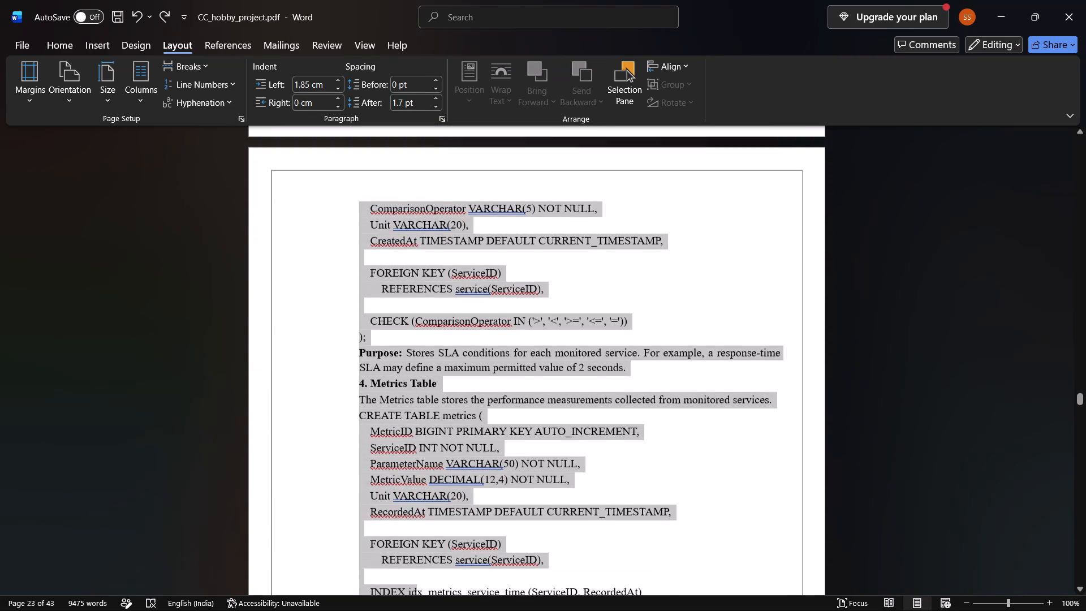
pyautogui.moveTo(416, 606); pyautogui.dragTo(477, 596)
pyautogui.scroll(-1, 477, 596)
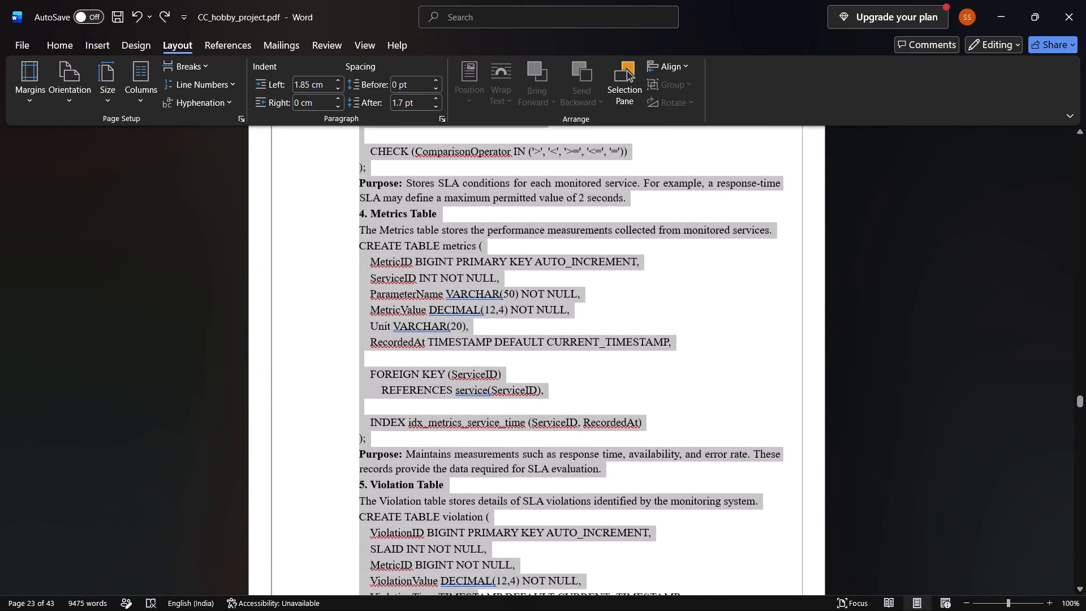
pyautogui.scroll(-1, 477, 596)
pyautogui.moveTo(477, 596); pyautogui.dragTo(551, 440)
pyautogui.scroll(-6, 477, 596)
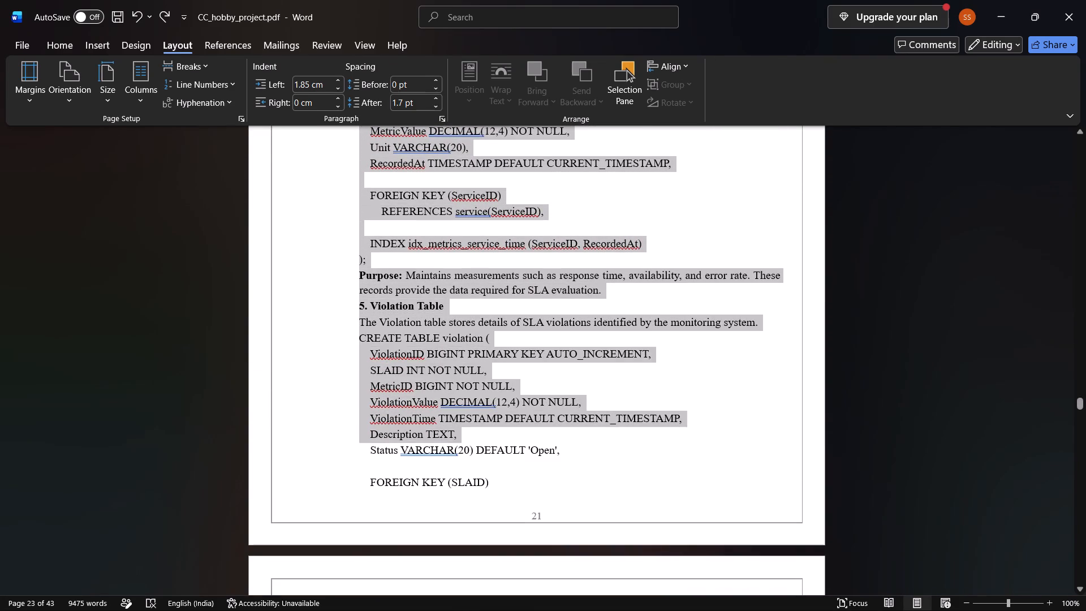
pyautogui.moveTo(551, 440); pyautogui.dragTo(516, 500)
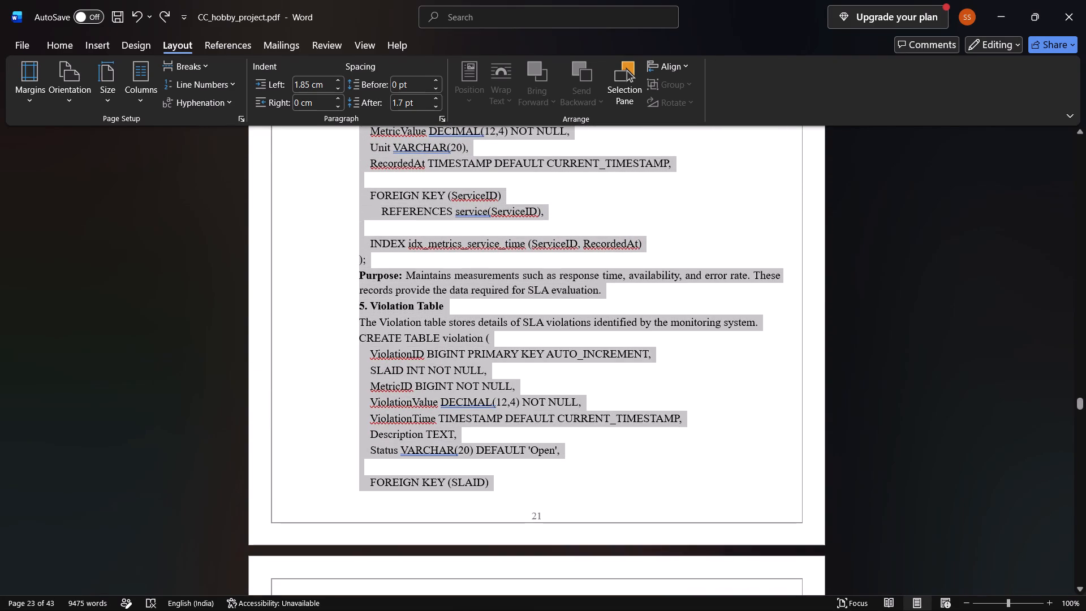
pyautogui.moveTo(516, 500); pyautogui.dragTo(516, 499)
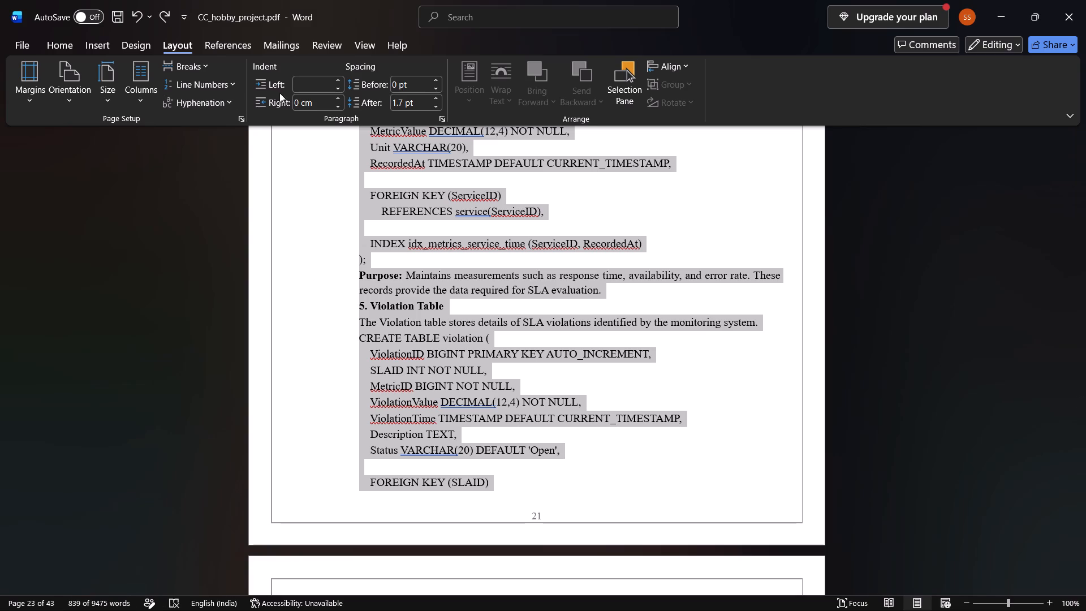
pyautogui.click(306, 84)
pyautogui.press('0')
pyautogui.press('Return')
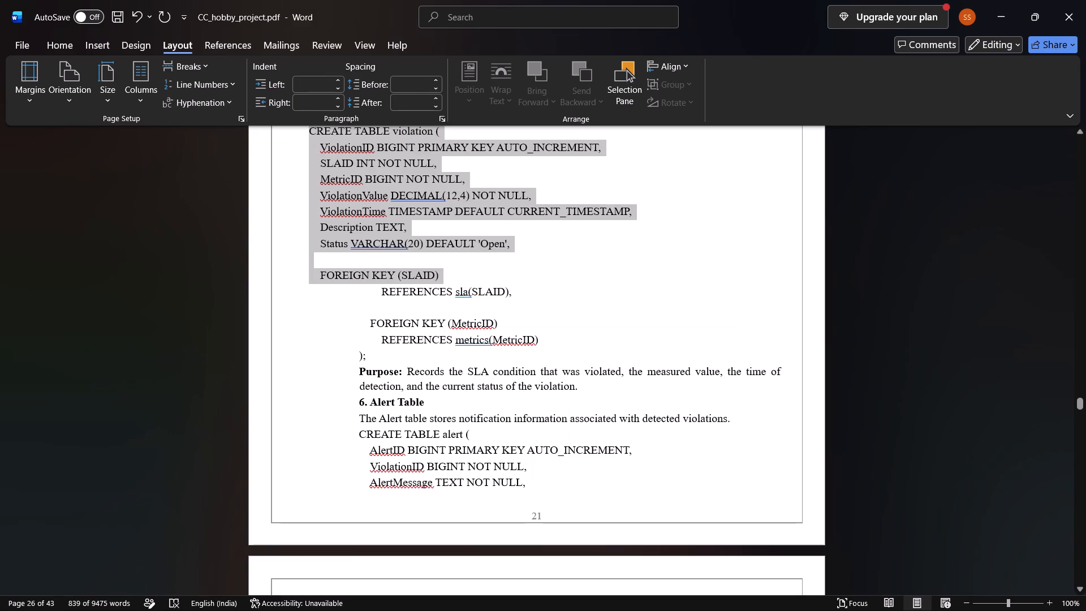
pyautogui.click(613, 277)
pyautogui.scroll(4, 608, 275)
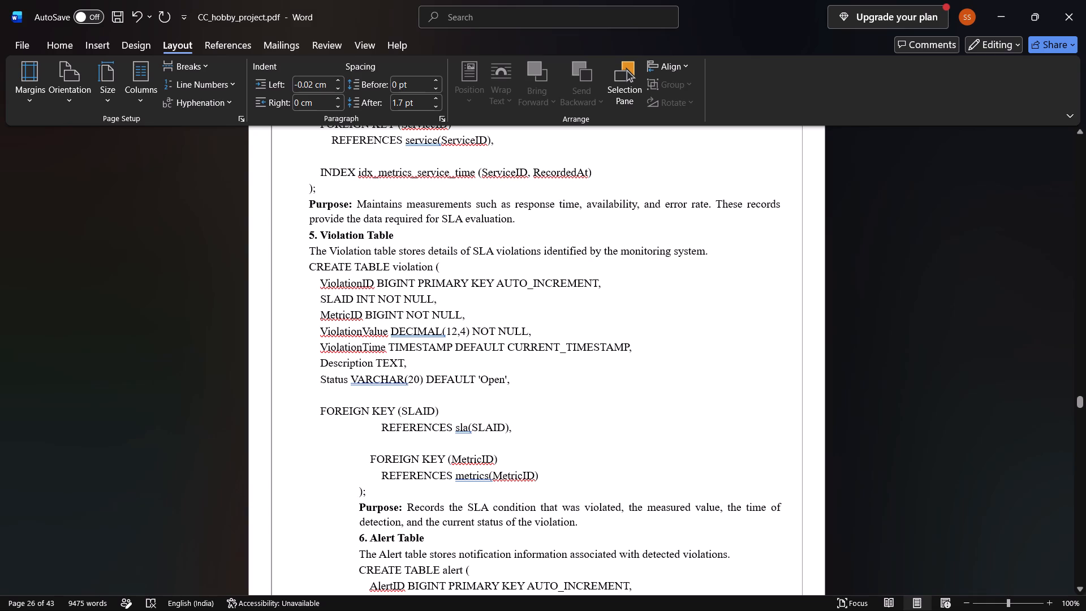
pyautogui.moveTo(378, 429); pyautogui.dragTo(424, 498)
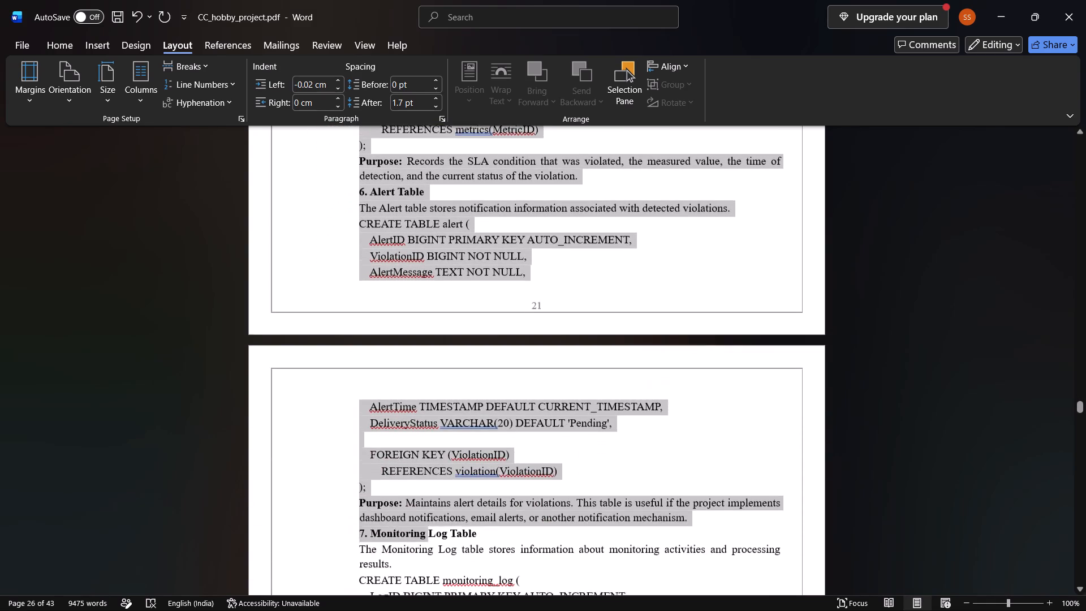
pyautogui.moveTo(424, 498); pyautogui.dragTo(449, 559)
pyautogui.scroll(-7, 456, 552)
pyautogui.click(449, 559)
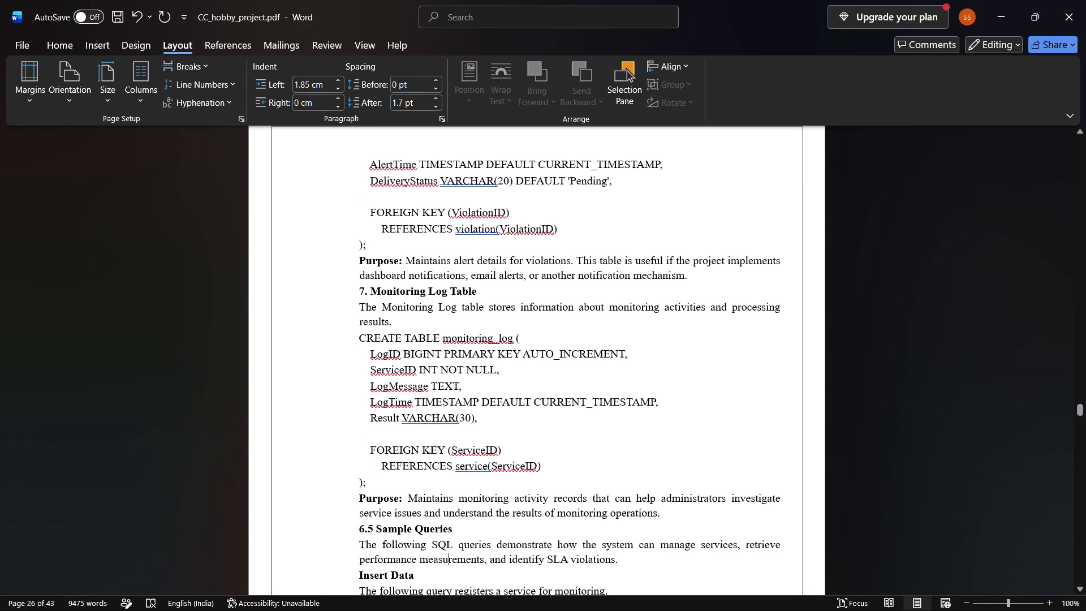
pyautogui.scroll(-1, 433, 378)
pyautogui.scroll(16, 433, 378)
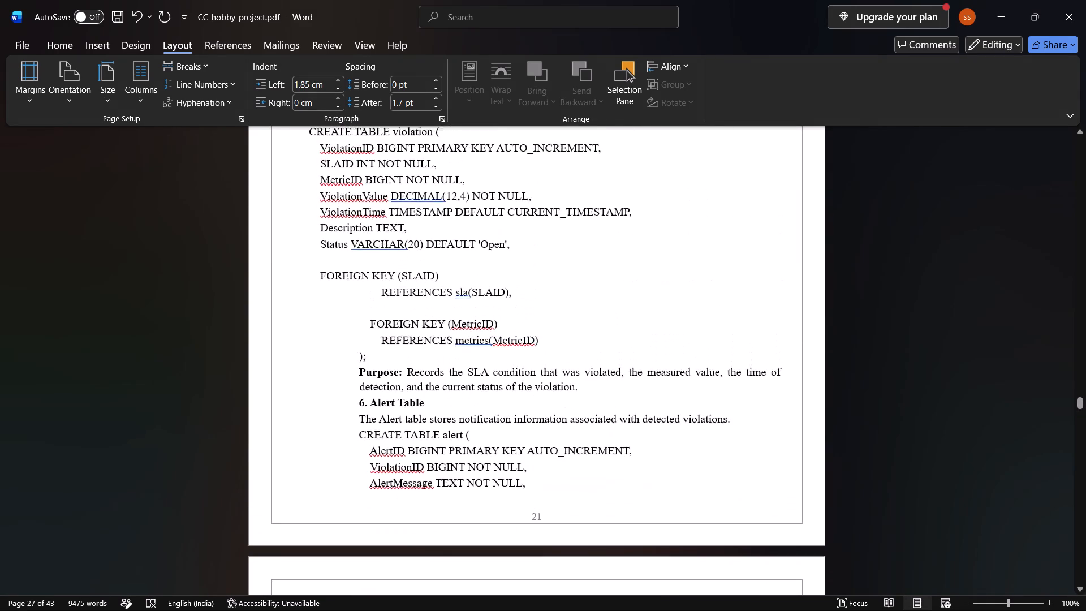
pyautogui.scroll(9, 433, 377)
# Set the left indent to 0 for the text from "REFERENCES sla(SLAID)," in the Violation Table through the end of section 6.6.
pyautogui.scroll(-5, 430, 372)
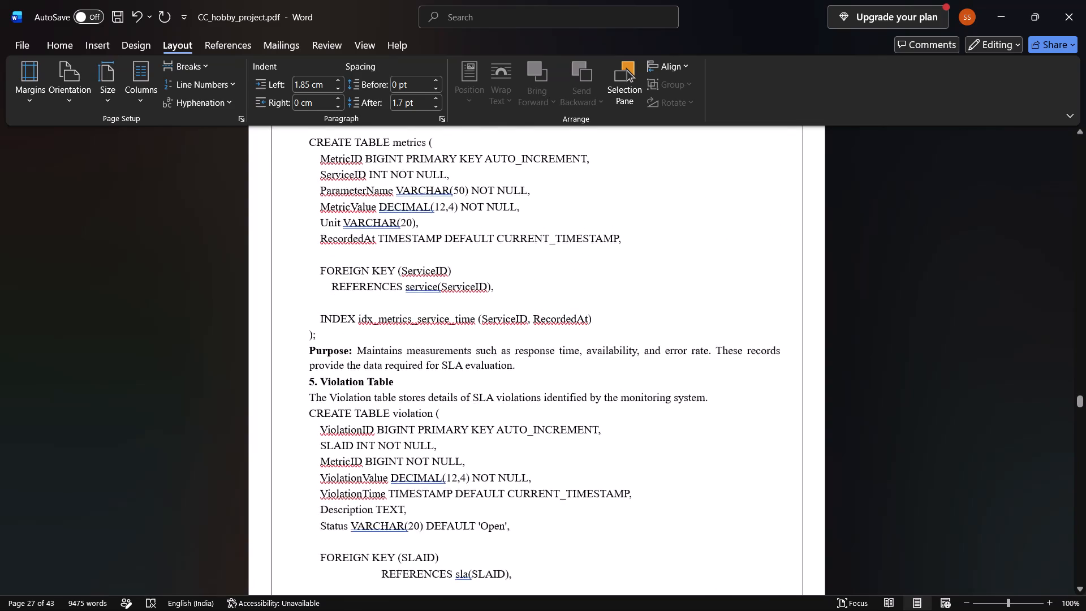
pyautogui.scroll(-4, 430, 370)
pyautogui.moveTo(371, 345); pyautogui.dragTo(413, 606)
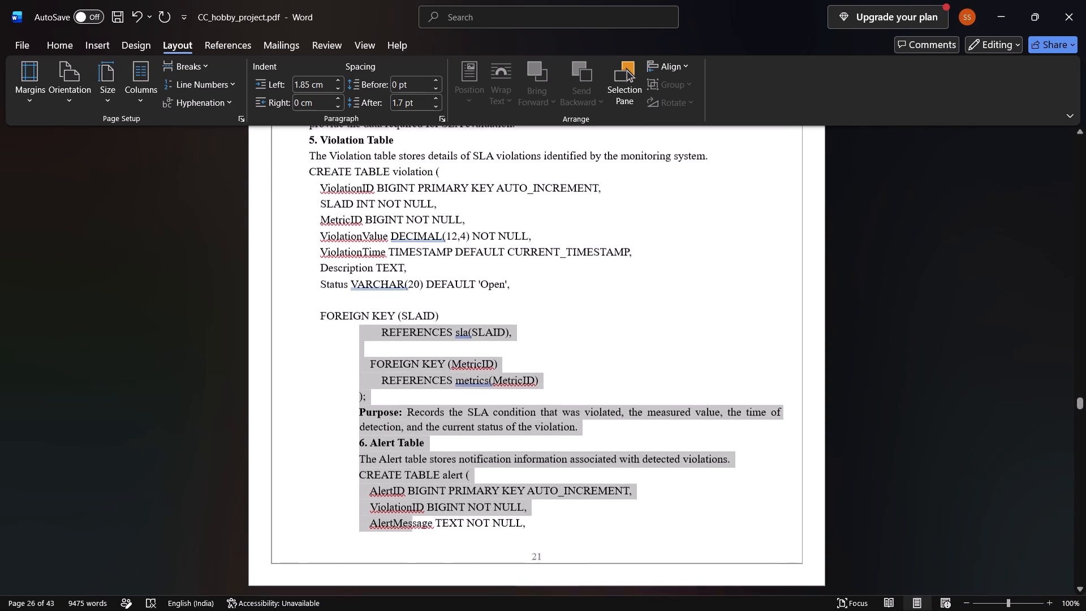
pyautogui.moveTo(413, 606); pyautogui.dragTo(415, 609)
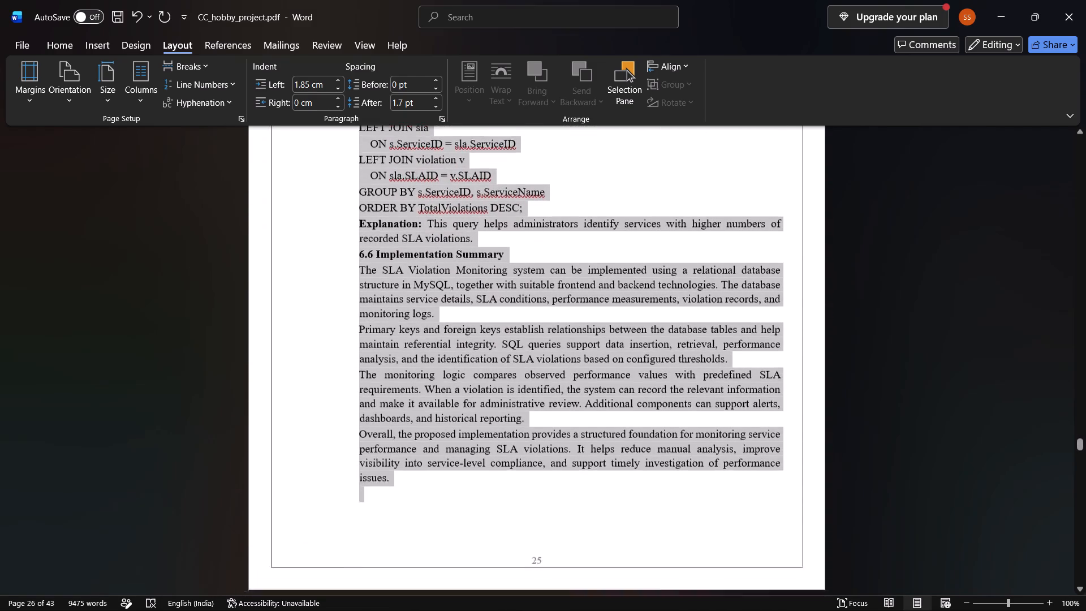
pyautogui.moveTo(415, 609); pyautogui.dragTo(304, 204)
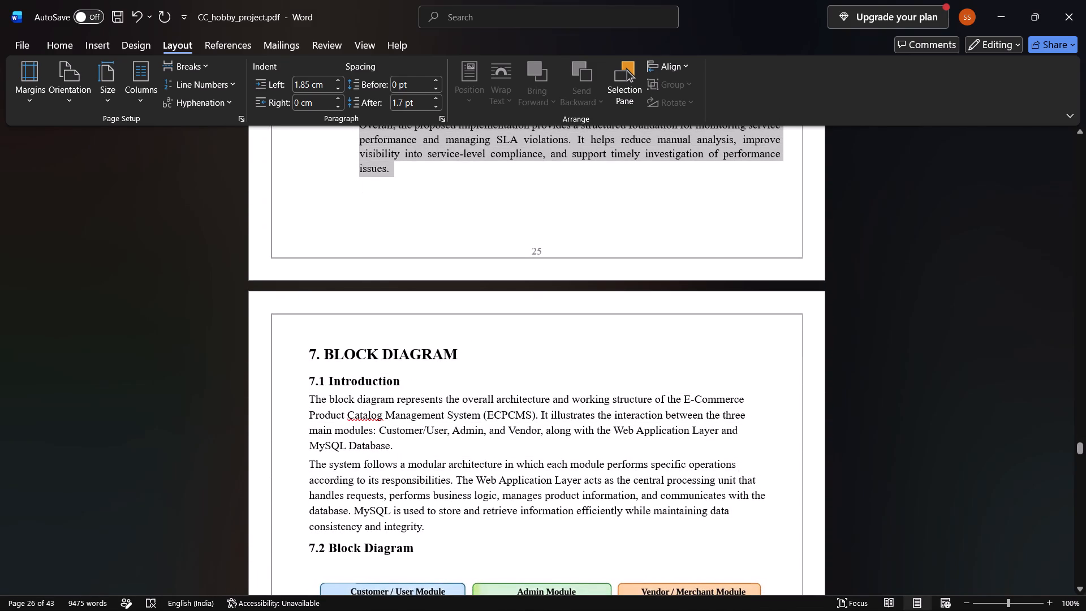
pyautogui.moveTo(304, 204); pyautogui.dragTo(412, 178)
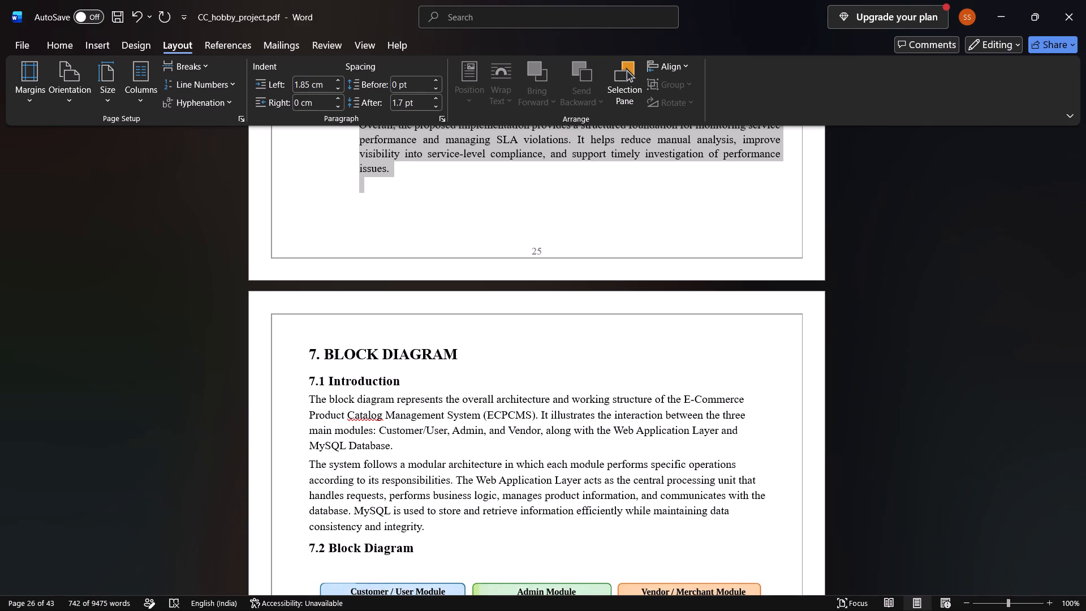
pyautogui.click(310, 85)
pyautogui.press('0')
pyautogui.press('Return')
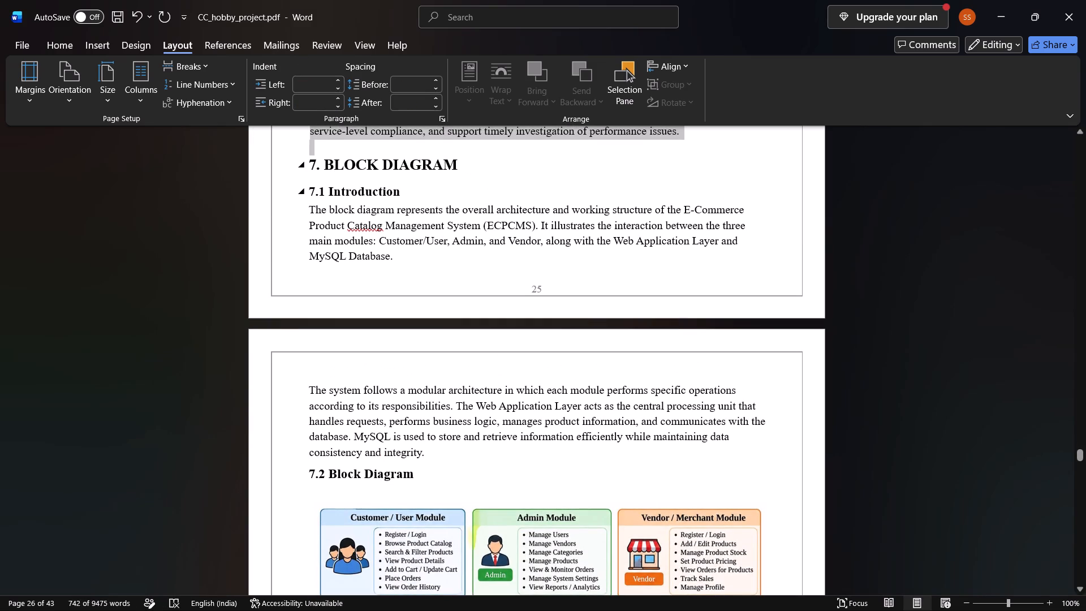
# Add three blank lines after the last paragraph of 6.6 to push the "7. BLOCK DIAGRAM" heading onto a new page.
pyautogui.scroll(3, 507, 193)
pyautogui.click(713, 238)
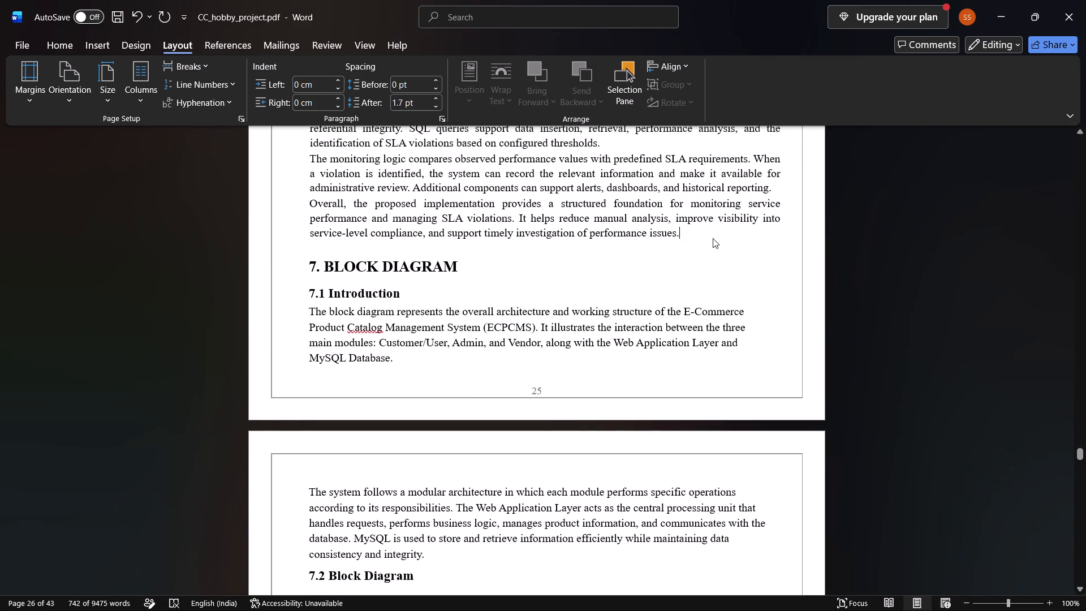
pyautogui.press('Return')
pyautogui.press('Return')
pyautogui.press('Return')
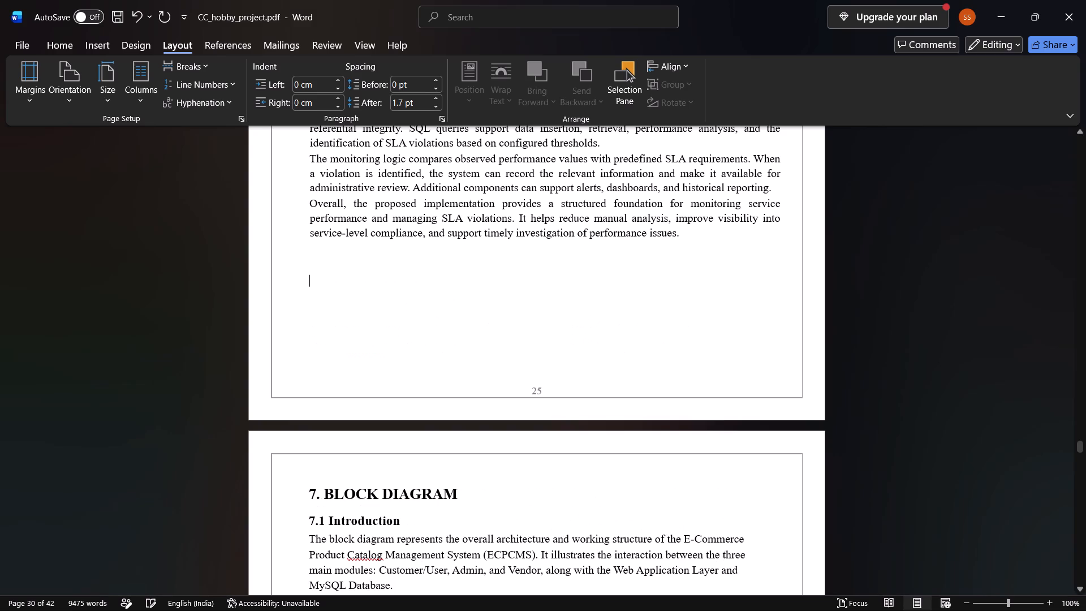
# Insert a blank line between the Violation Count by Service explanation and the "6.6 Implementation Summary" heading.
pyautogui.scroll(9, 699, 243)
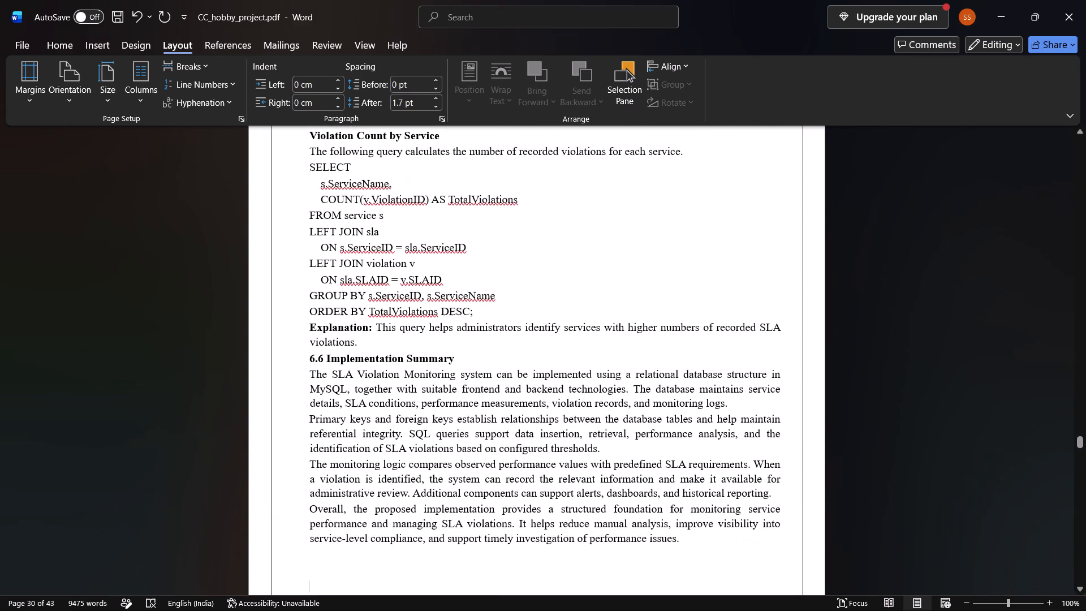
pyautogui.click(423, 345)
pyautogui.press('Return')
# Review the indentation and layout of chapter 6 from the Metrics Table through the start of chapter 7.
pyautogui.scroll(16, 423, 346)
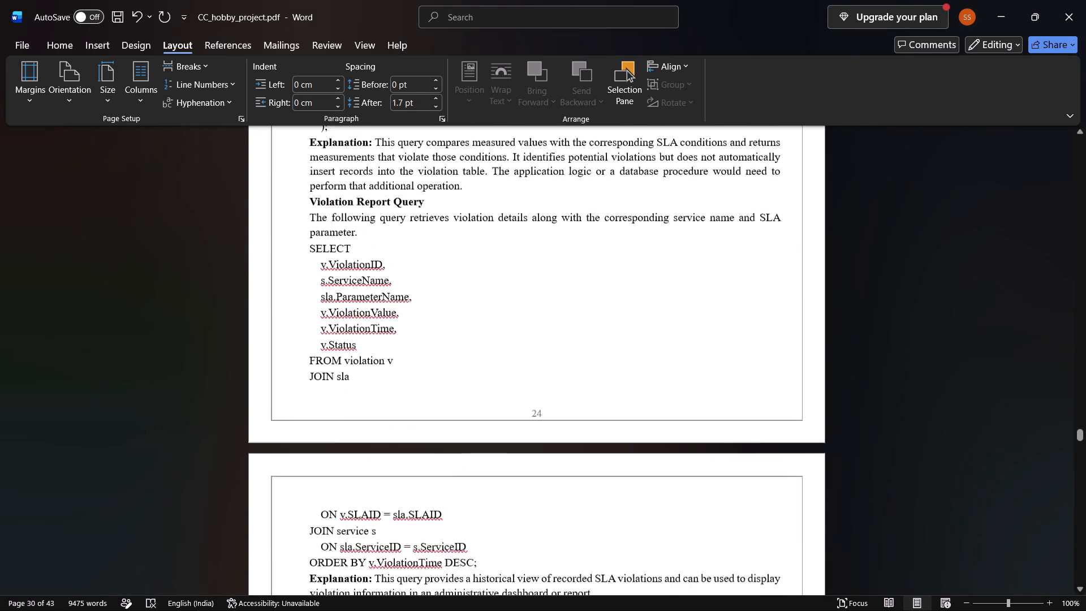
pyautogui.scroll(6, 428, 342)
pyautogui.scroll(20, 428, 342)
pyautogui.scroll(2, 428, 342)
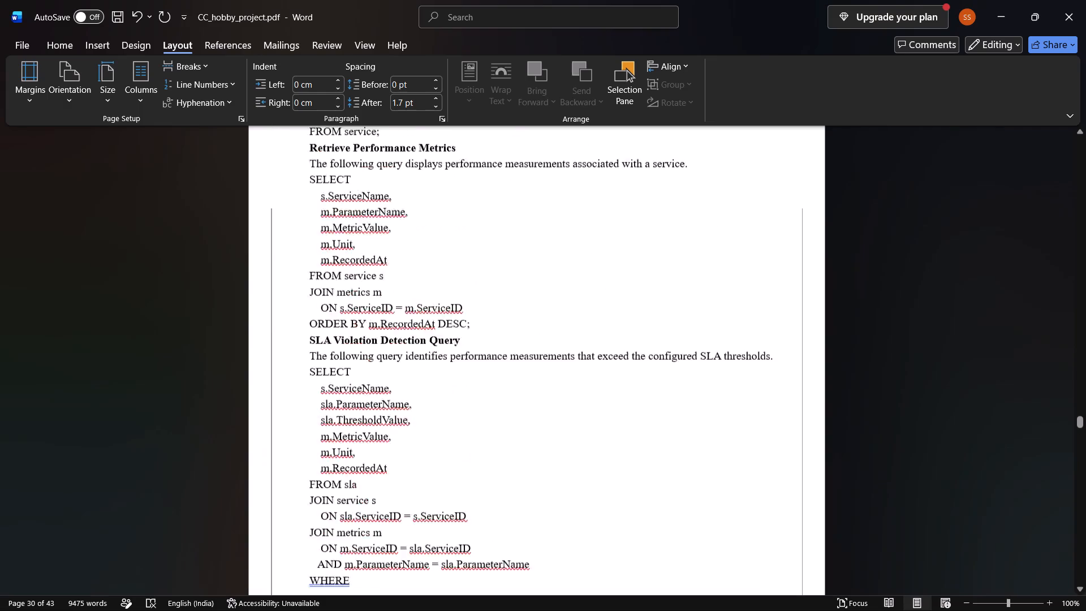
pyautogui.scroll(18, 428, 342)
pyautogui.scroll(12, 428, 342)
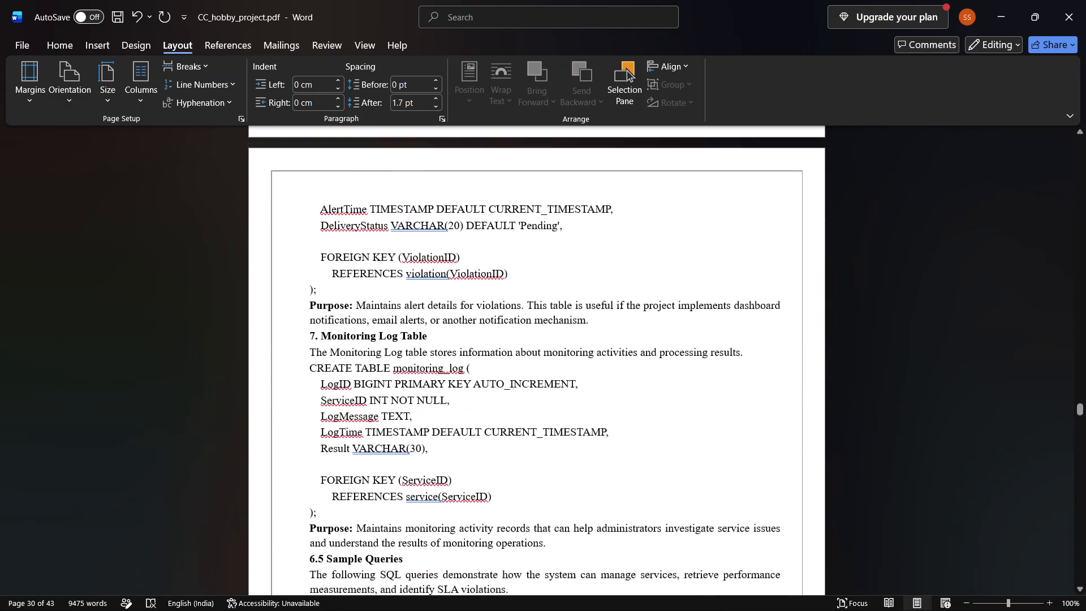
pyautogui.scroll(3, 428, 342)
pyautogui.scroll(20, 428, 342)
pyautogui.scroll(2, 428, 342)
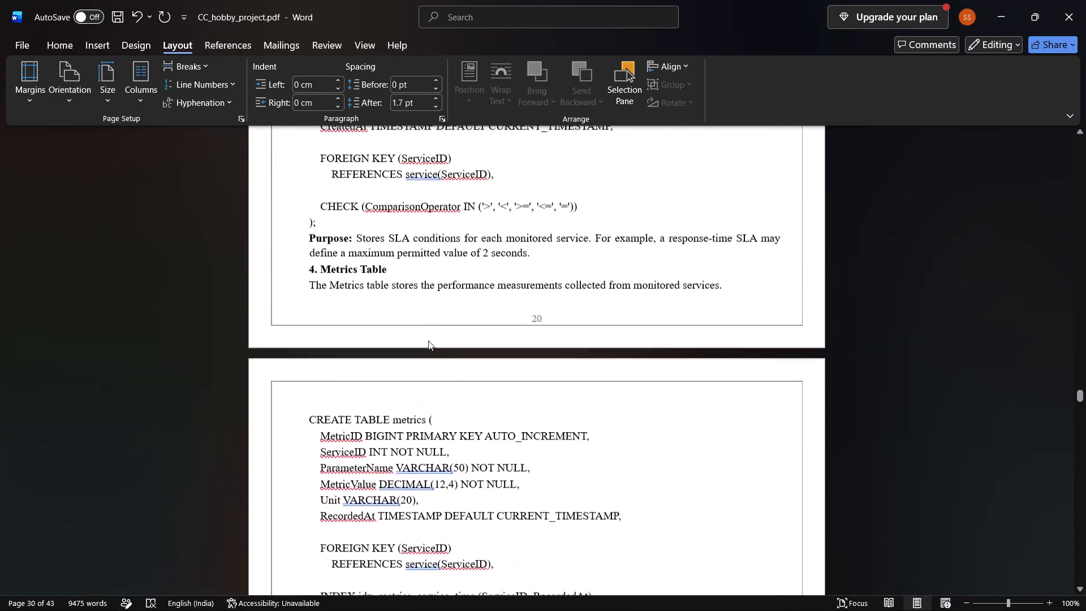
pyautogui.scroll(8, 428, 341)
pyautogui.scroll(-8, 428, 340)
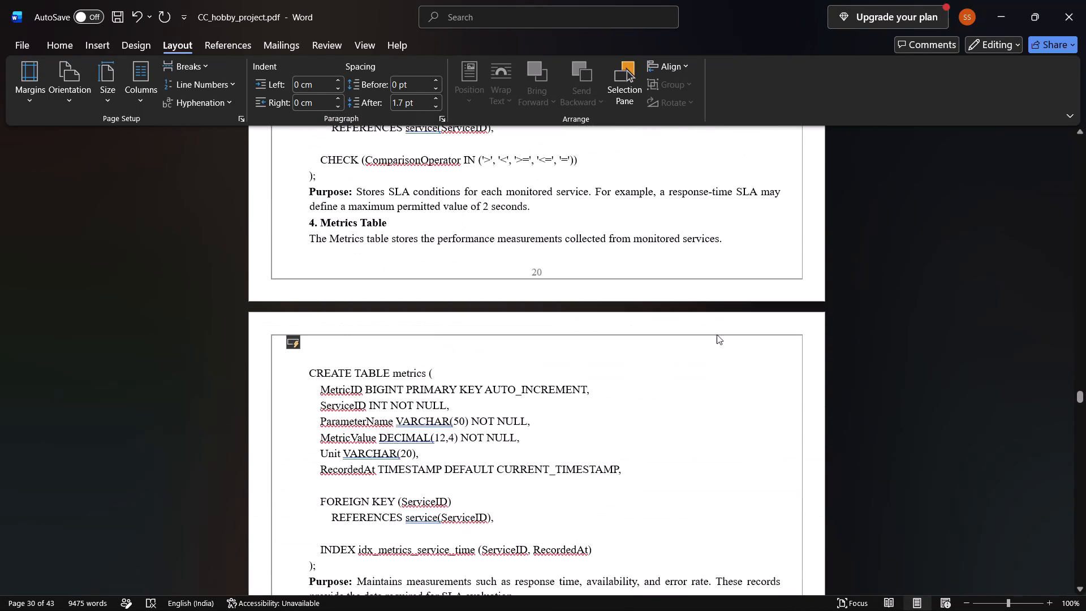
pyautogui.scroll(-20, 708, 345)
pyautogui.scroll(-15, 708, 345)
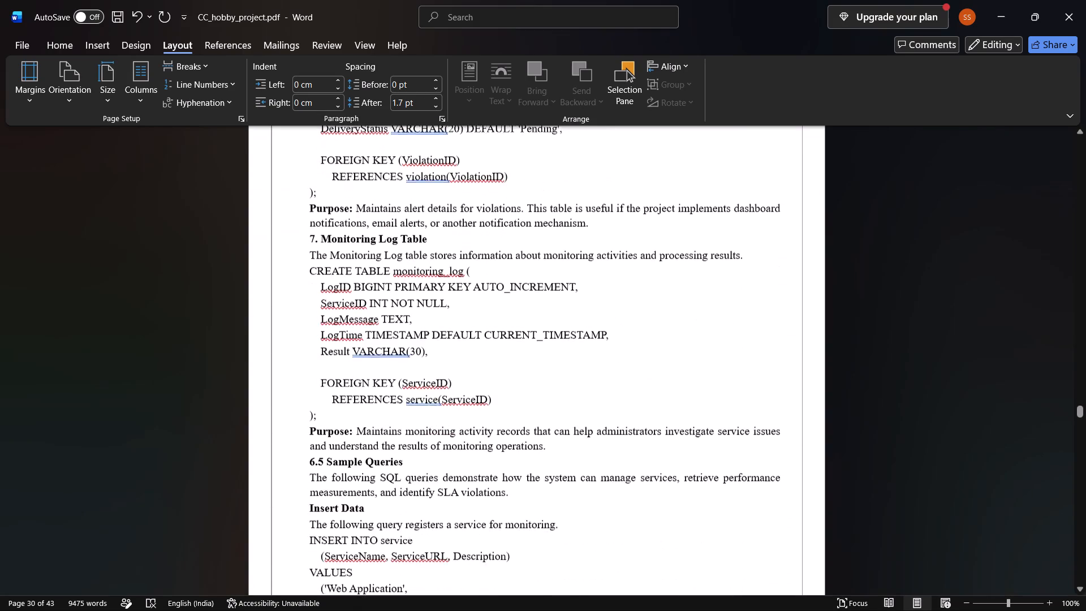
pyautogui.scroll(-20, 709, 325)
pyautogui.scroll(-18, 709, 325)
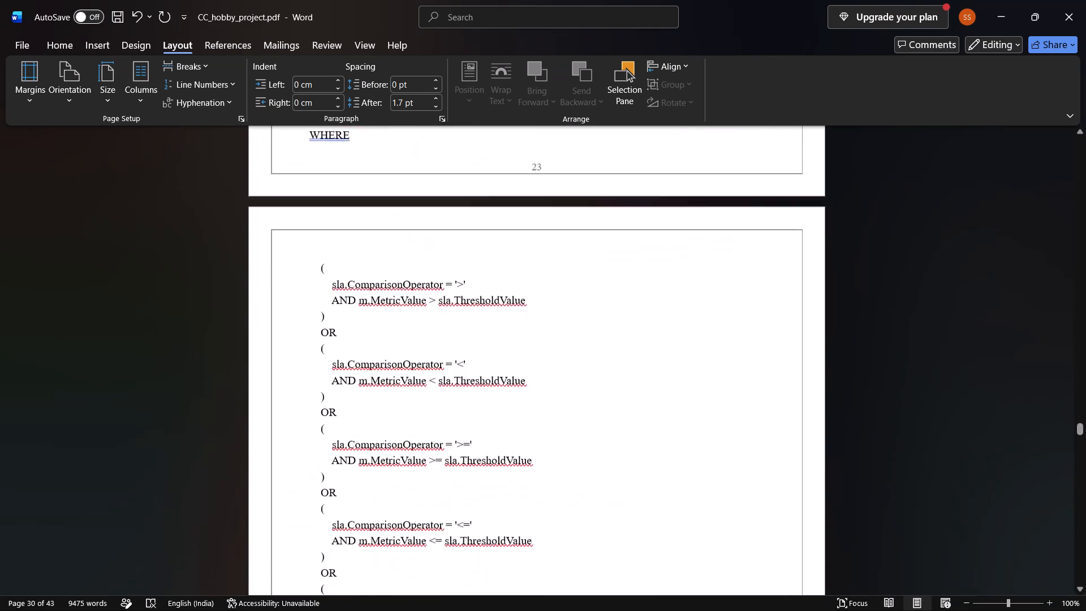
pyautogui.scroll(-20, 710, 325)
pyautogui.scroll(-15, 710, 325)
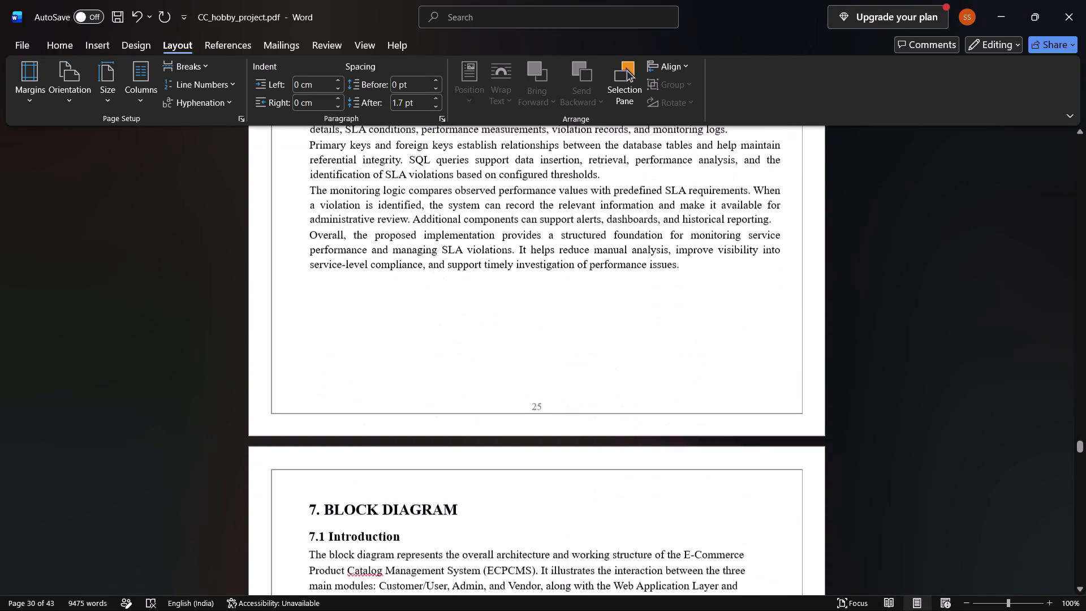
pyautogui.scroll(-10, 710, 325)
pyautogui.scroll(5, 709, 325)
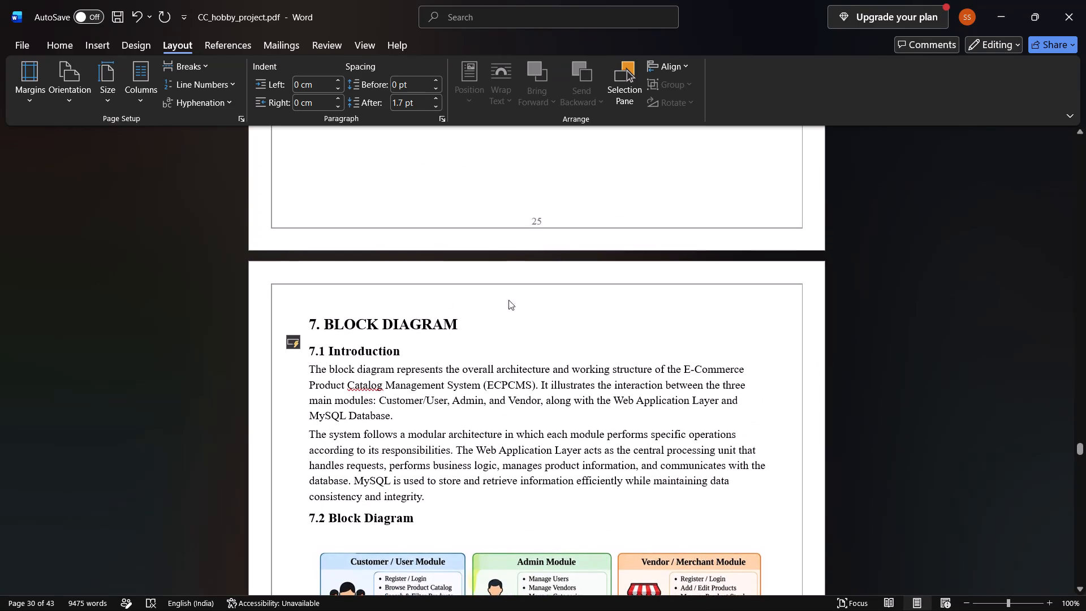
pyautogui.scroll(-3, 568, 266)
pyautogui.scroll(12, 568, 266)
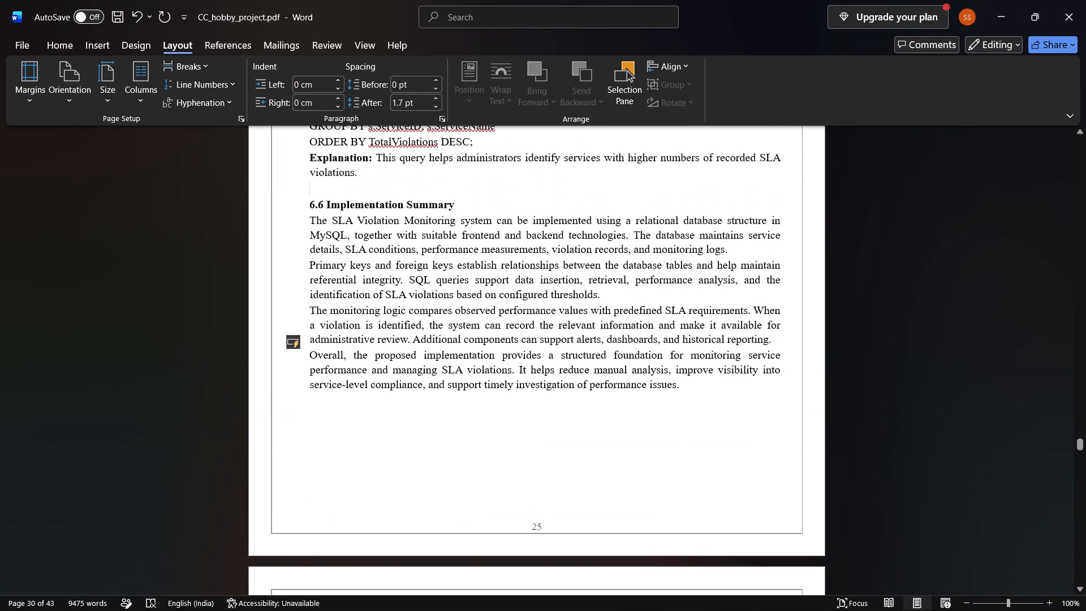
# Examine the remaining old e-commerce content from chapter 7, Block Diagram, through the end of chapter 11, References.
pyautogui.click(705, 390)
pyautogui.scroll(-7, 439, 434)
pyautogui.scroll(-2, 456, 367)
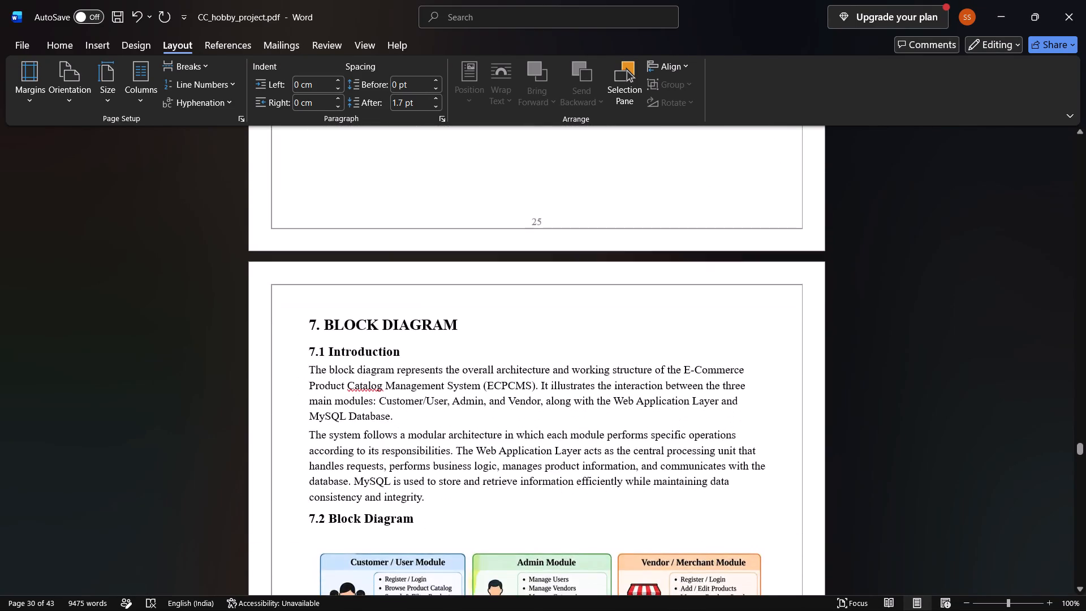
pyautogui.scroll(-18, 456, 366)
pyautogui.scroll(1, 458, 358)
pyautogui.scroll(-6, 458, 358)
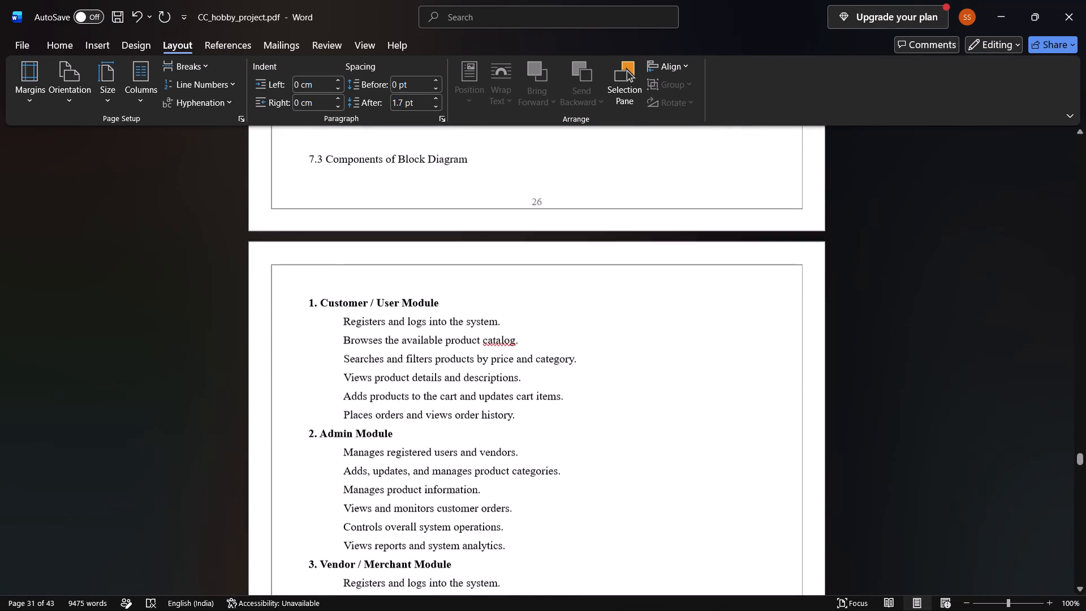
pyautogui.scroll(-11, 459, 356)
pyautogui.scroll(-16, 459, 354)
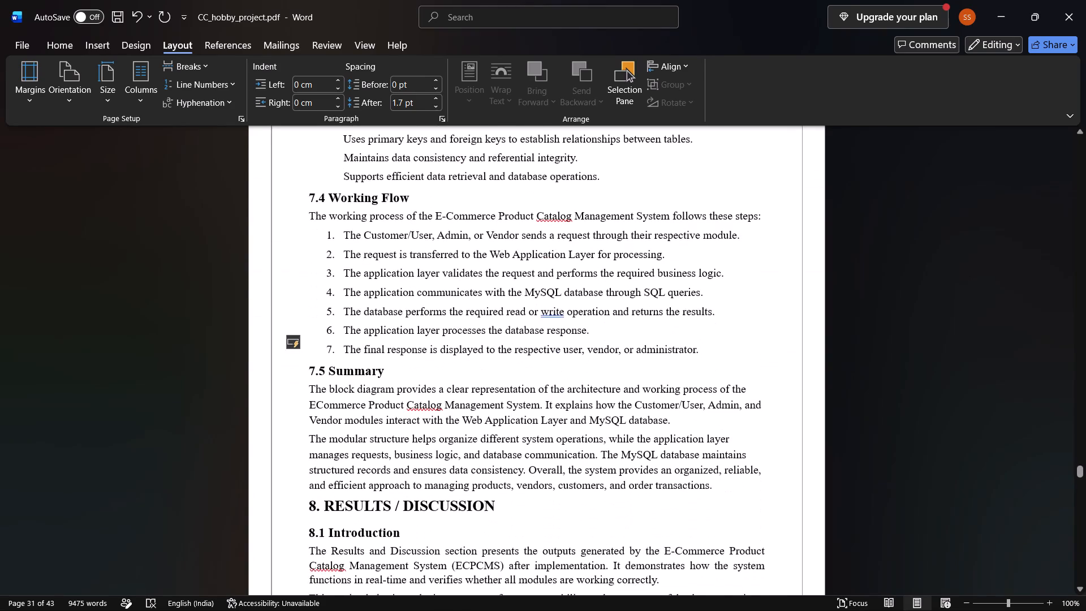
pyautogui.scroll(-1, 460, 352)
pyautogui.scroll(-20, 460, 352)
pyautogui.scroll(-7, 460, 352)
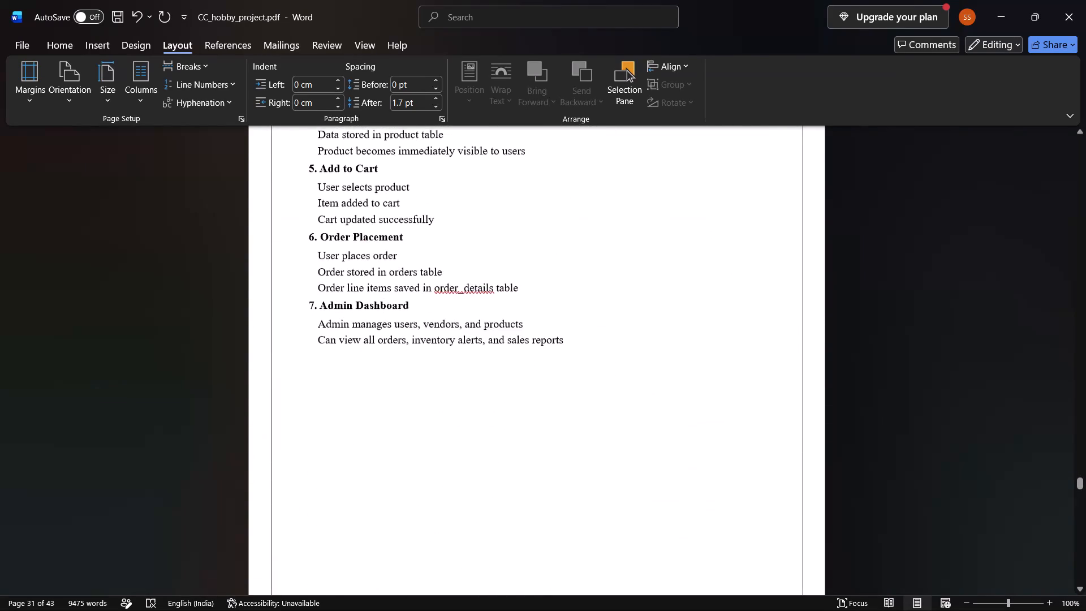
pyautogui.scroll(-18, 460, 350)
pyautogui.scroll(-9, 460, 348)
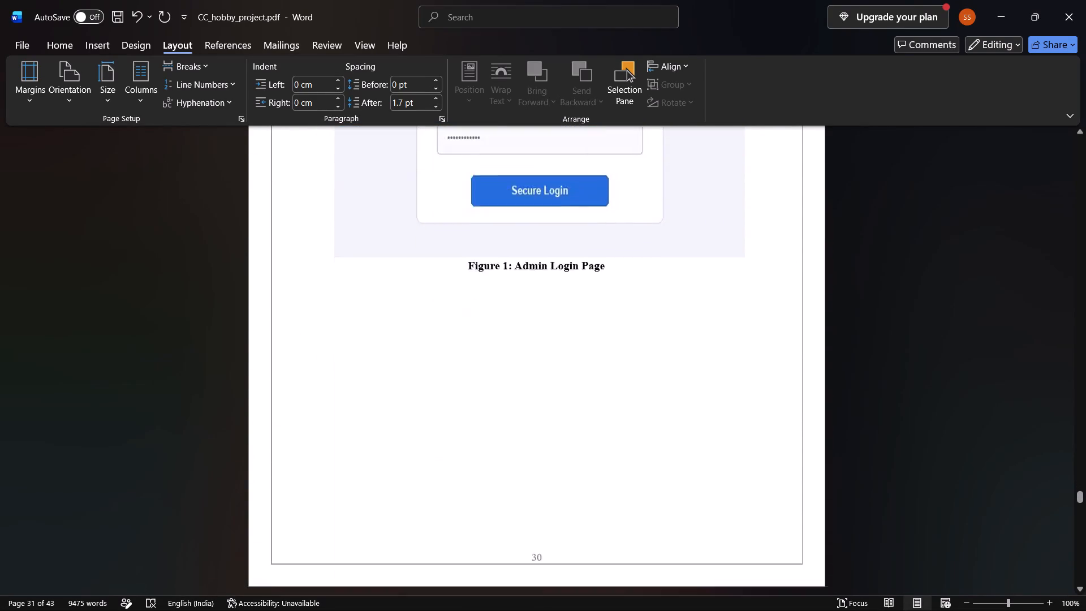
pyautogui.scroll(-15, 460, 348)
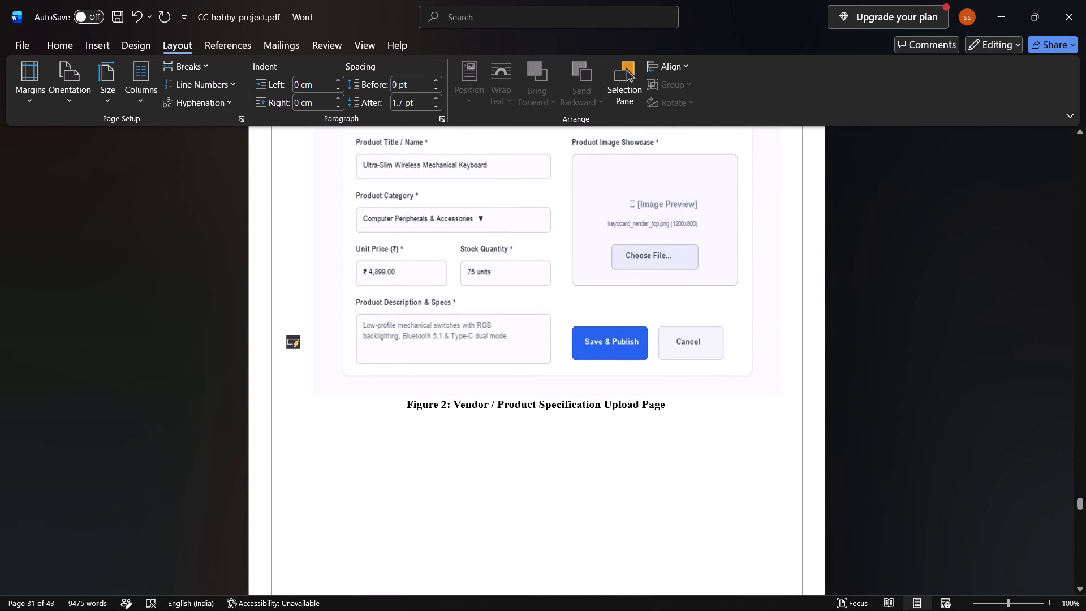
pyautogui.scroll(-15, 461, 347)
pyautogui.scroll(-13, 461, 346)
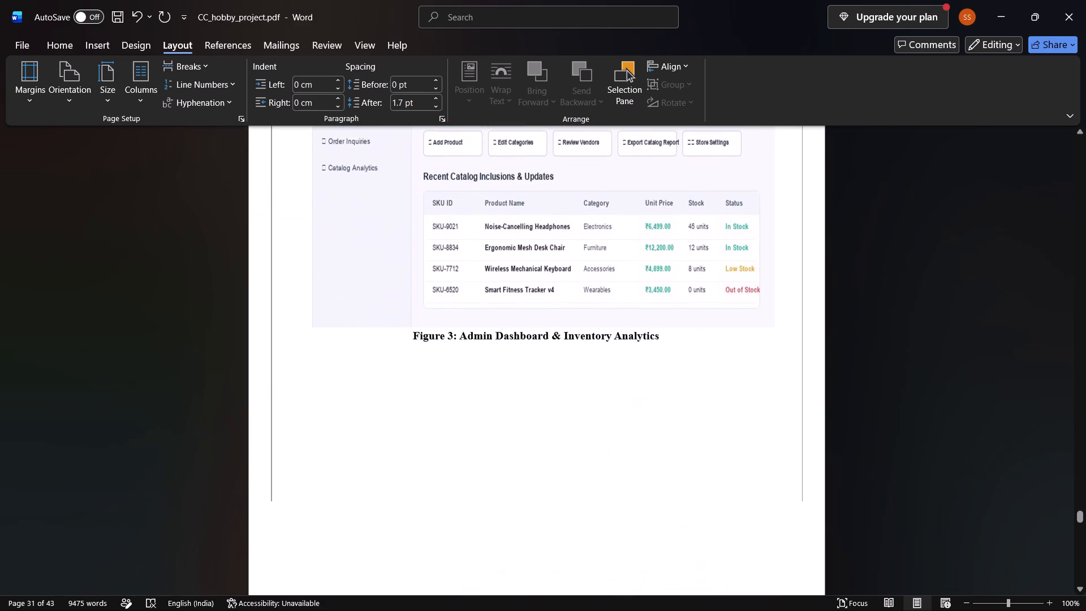
pyautogui.scroll(-18, 462, 346)
pyautogui.scroll(1, 462, 346)
pyautogui.scroll(-7, 462, 346)
pyautogui.scroll(1, 462, 346)
pyautogui.scroll(-6, 462, 346)
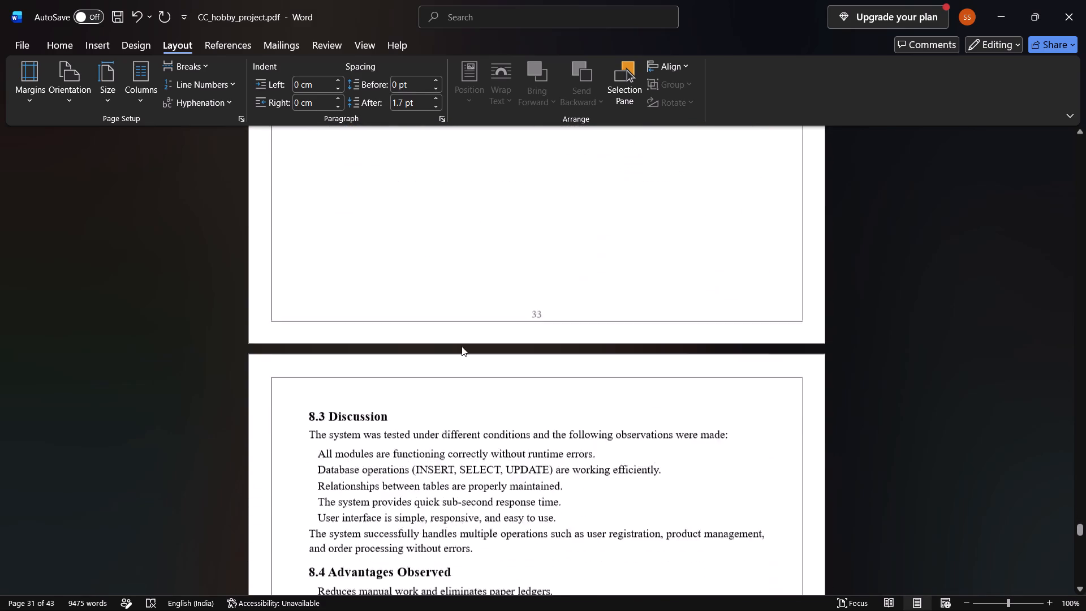
pyautogui.scroll(-4, 462, 346)
pyautogui.scroll(7, 462, 346)
pyautogui.scroll(-17, 464, 343)
pyautogui.scroll(-18, 466, 341)
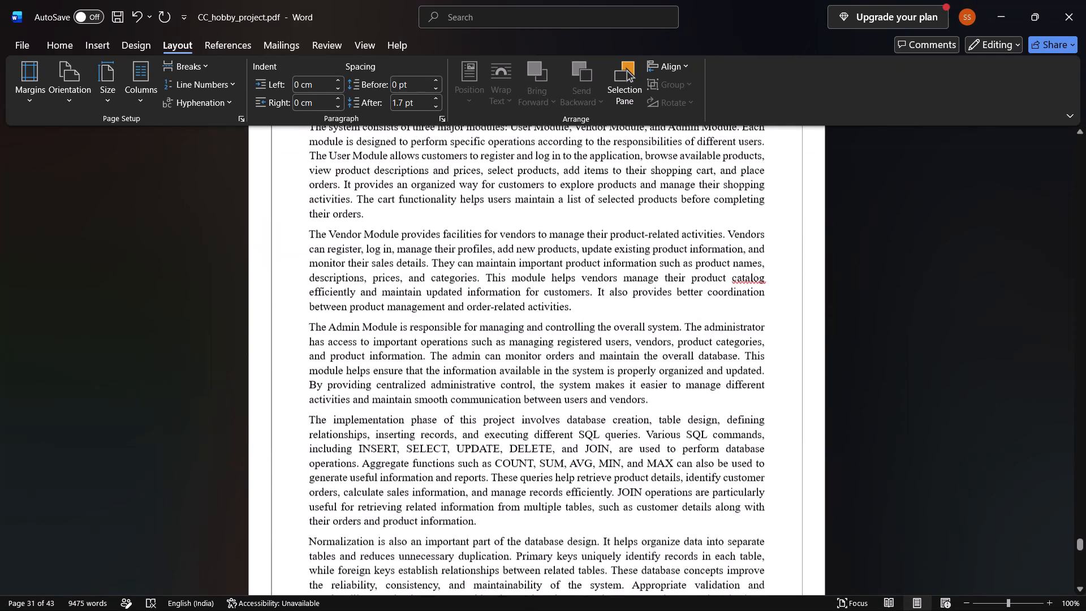
pyautogui.scroll(-13, 467, 340)
pyautogui.scroll(-20, 467, 338)
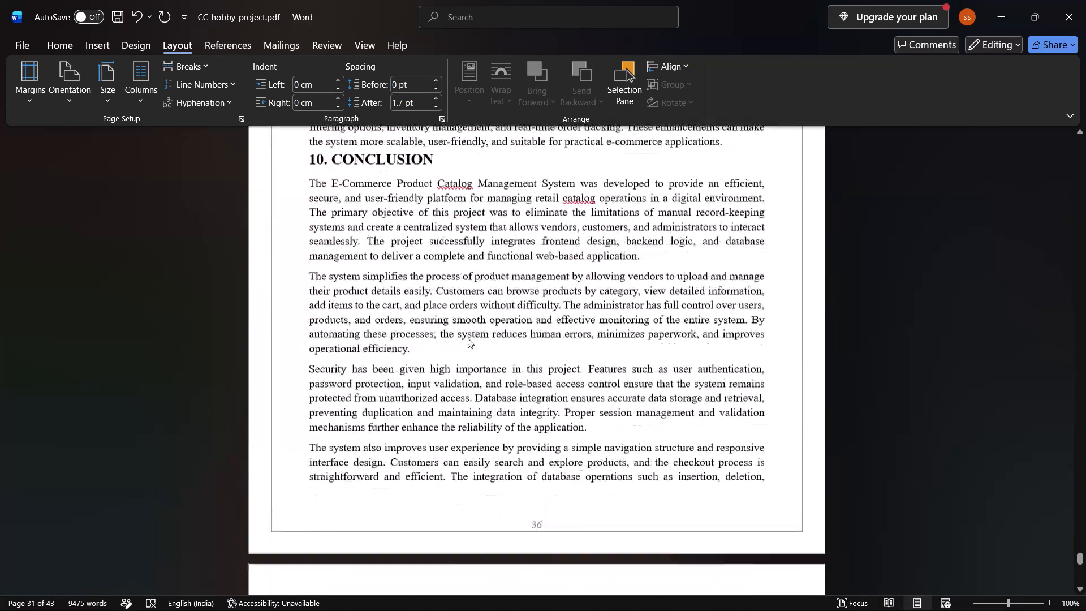
pyautogui.scroll(-19, 468, 338)
pyautogui.scroll(-12, 468, 338)
# Delete reference 15 and its leftover empty line at the end of the references list, removing the extra last page.
pyautogui.scroll(9, 468, 338)
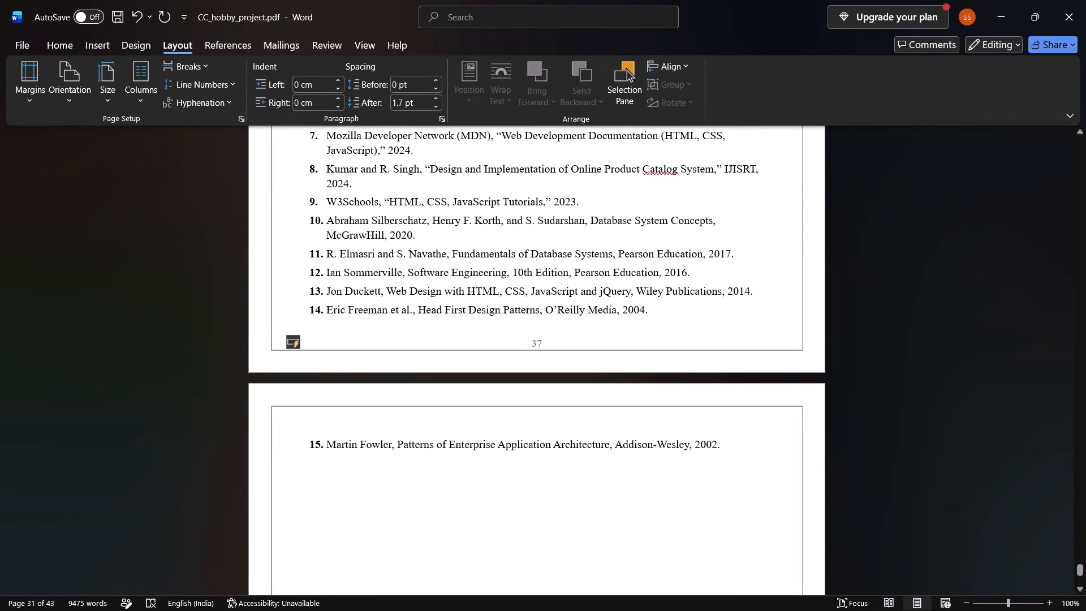
pyautogui.moveTo(739, 442); pyautogui.dragTo(306, 445)
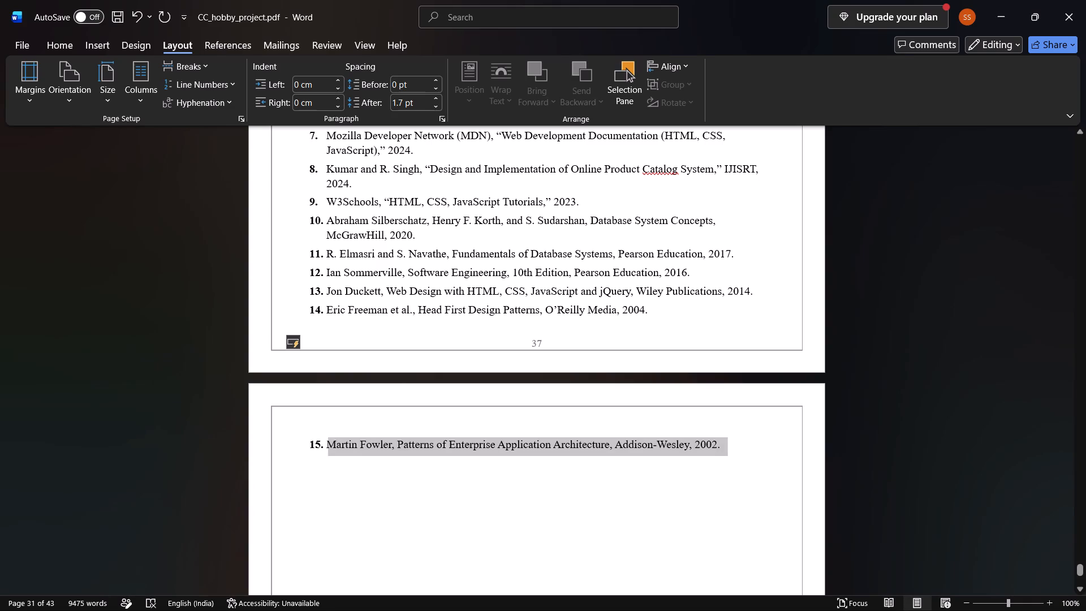
pyautogui.moveTo(306, 445); pyautogui.dragTo(305, 445)
pyautogui.press('BackSpace')
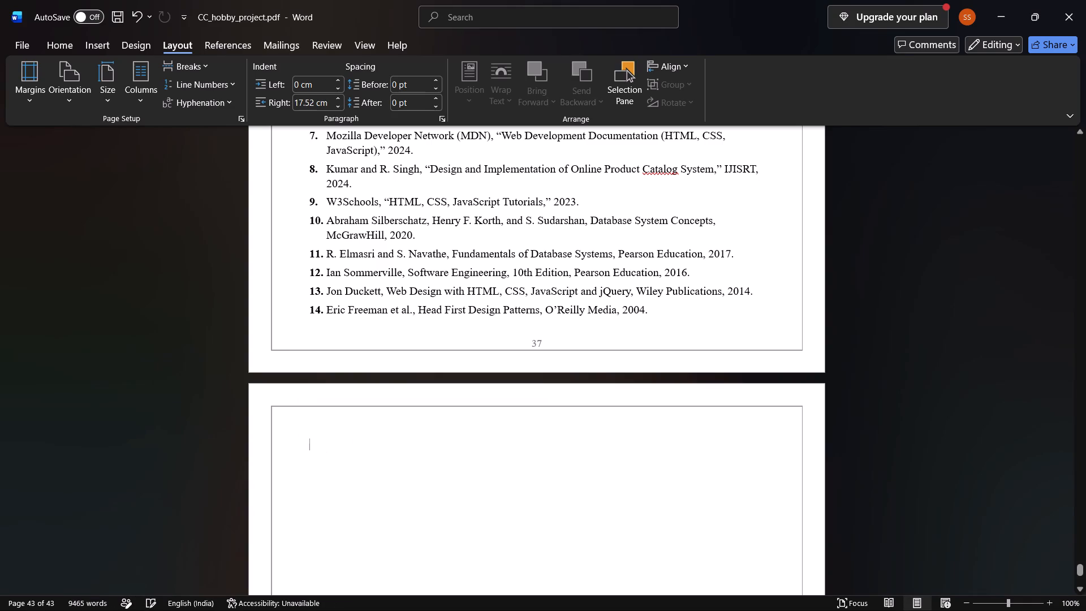
pyautogui.press('BackSpace')
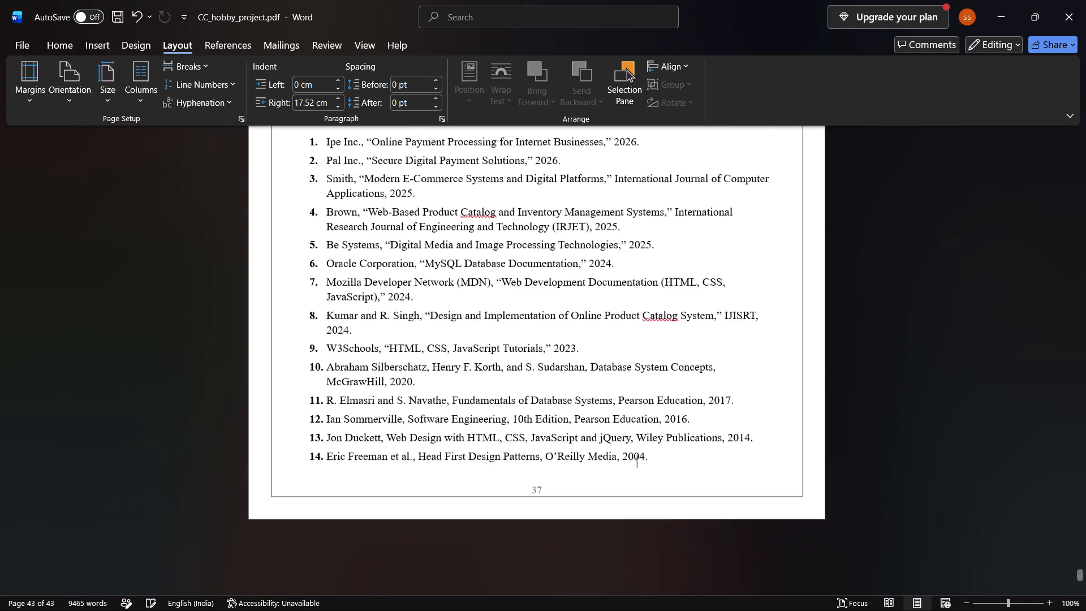
# Delete the old chapter 7 content from "7.1 Introduction" through the last paragraph of 7.5 Summary, keeping the "7. BLOCK DIAGRAM" heading.
pyautogui.scroll(6, 473, 393)
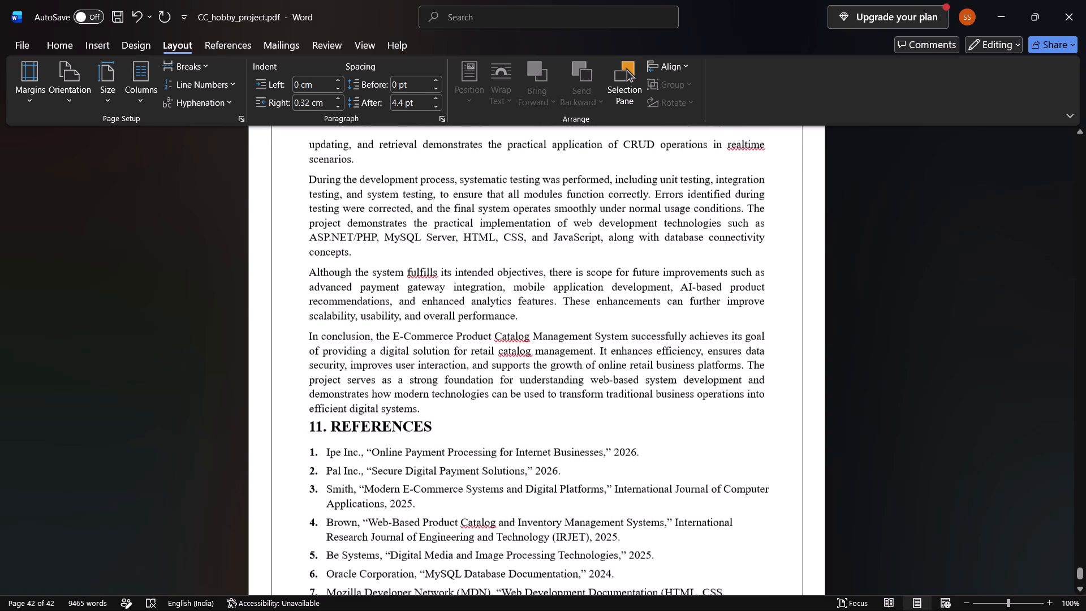
pyautogui.scroll(20, 473, 393)
pyautogui.scroll(20, 473, 393)
pyautogui.scroll(2, 473, 393)
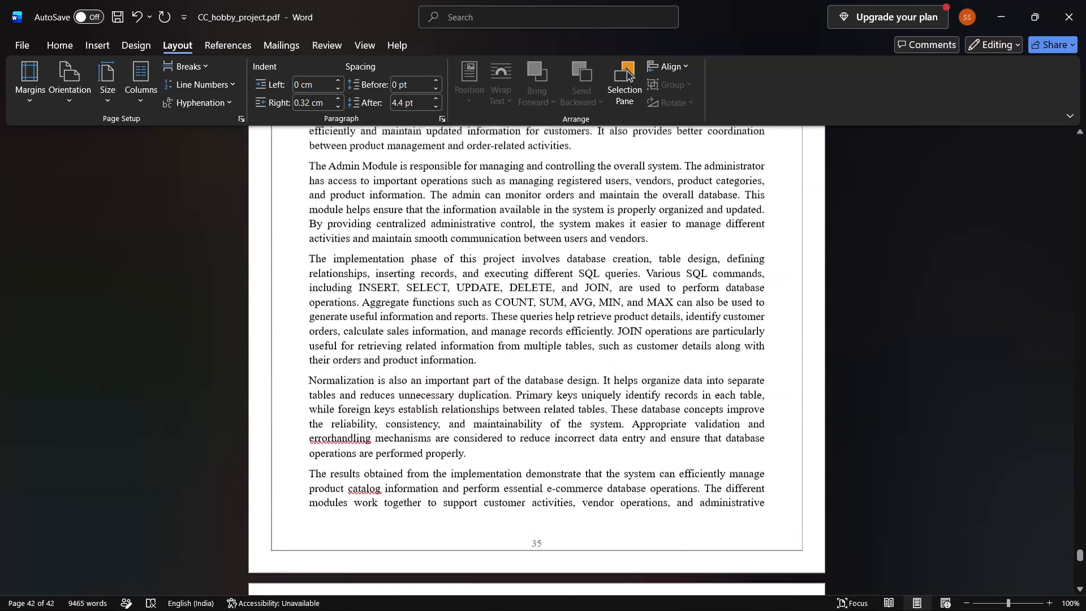
pyautogui.scroll(9, 467, 390)
pyautogui.scroll(-1, 467, 390)
pyautogui.scroll(10, 467, 390)
pyautogui.scroll(-1, 467, 390)
pyautogui.scroll(16, 467, 390)
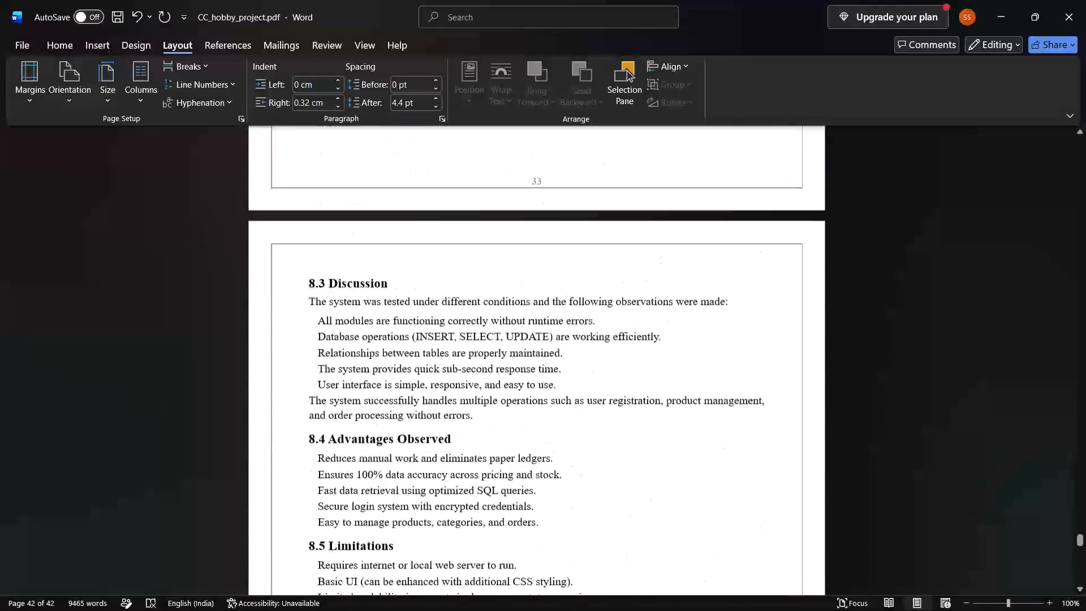
pyautogui.scroll(9, 466, 390)
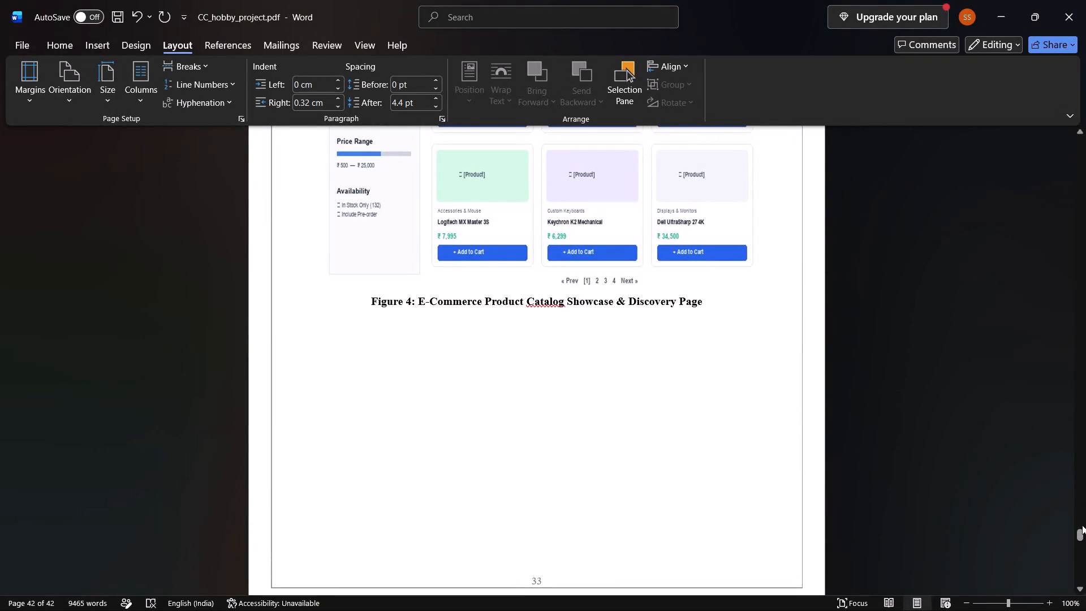
pyautogui.moveTo(1081, 529); pyautogui.dragTo(1078, 516)
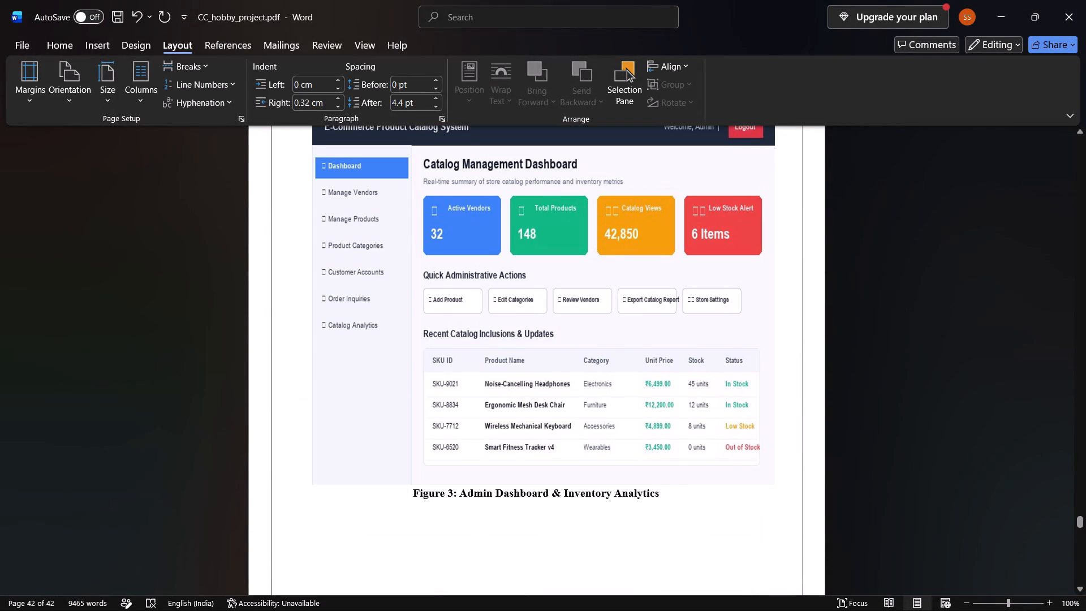
pyautogui.scroll(20, 579, 483)
pyautogui.scroll(13, 579, 483)
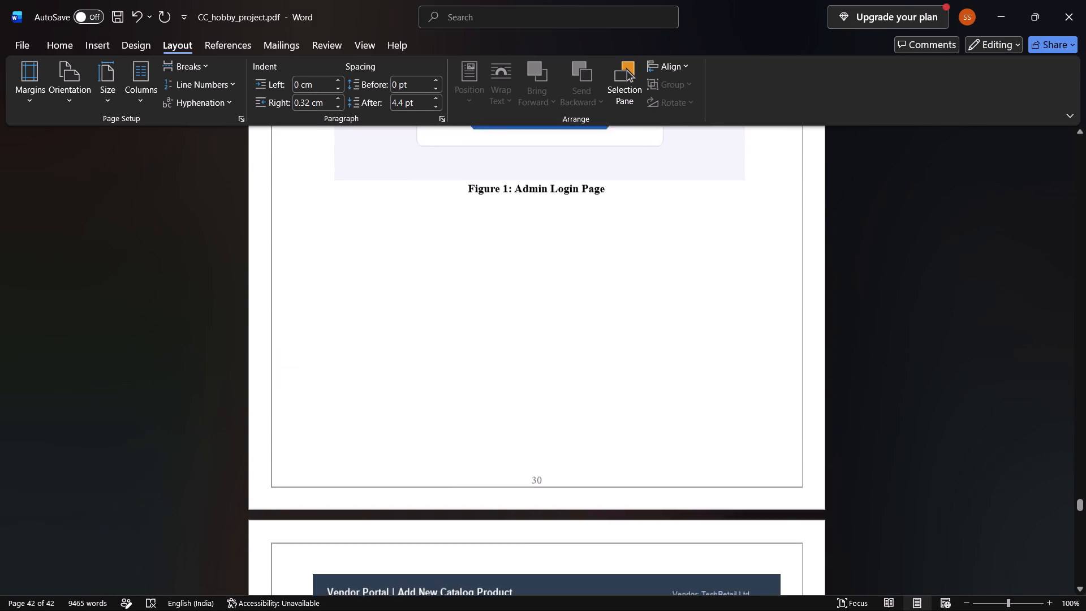
pyautogui.scroll(20, 575, 454)
pyautogui.scroll(17, 575, 454)
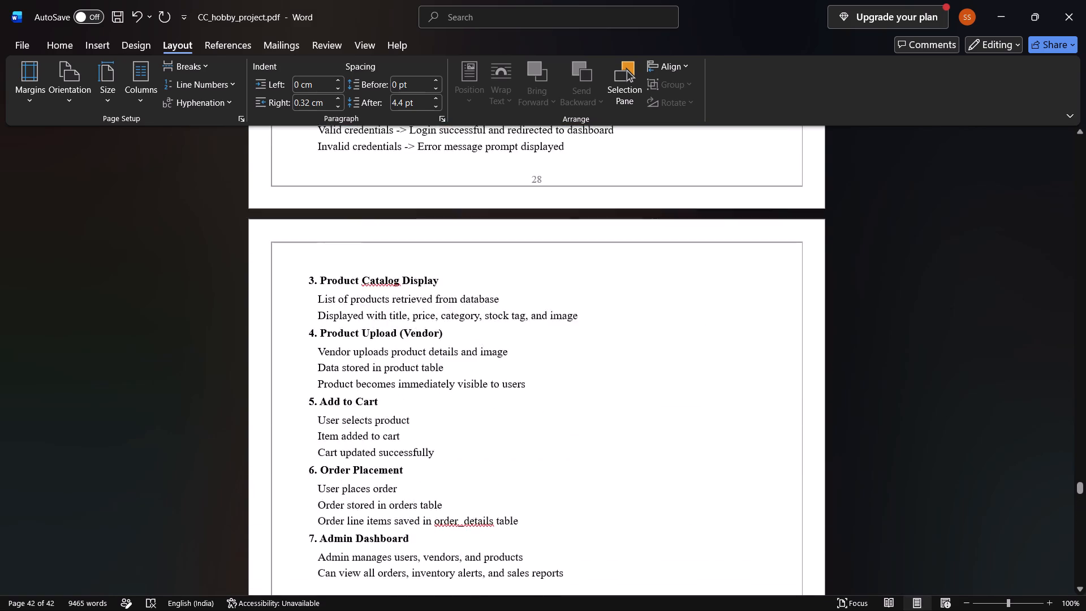
pyautogui.scroll(20, 573, 456)
pyautogui.scroll(3, 573, 456)
pyautogui.scroll(-1, 573, 457)
pyautogui.scroll(10, 572, 457)
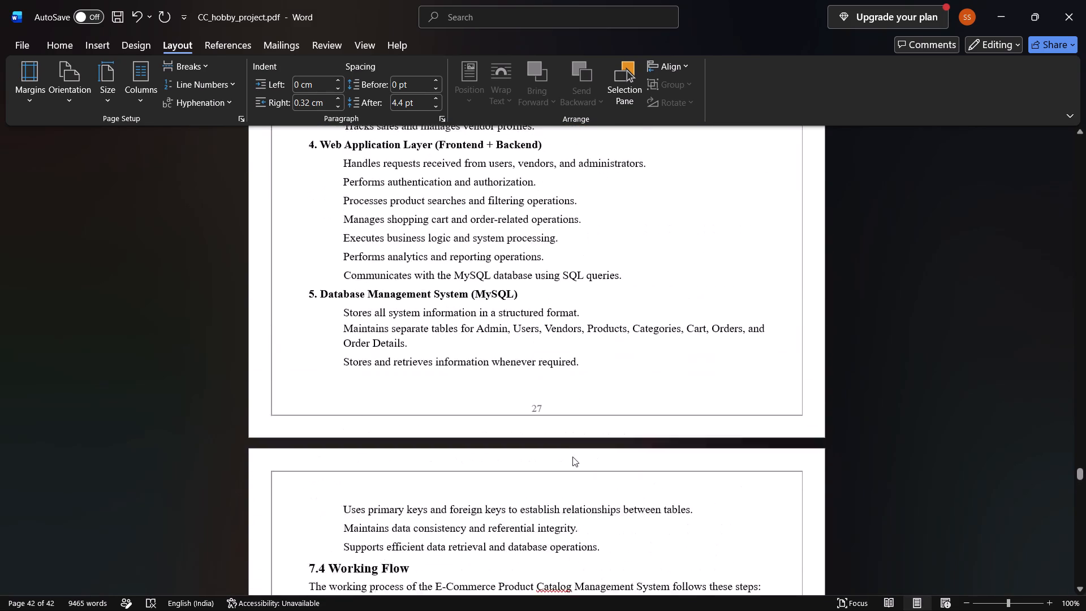
pyautogui.scroll(20, 572, 457)
pyautogui.scroll(8, 572, 457)
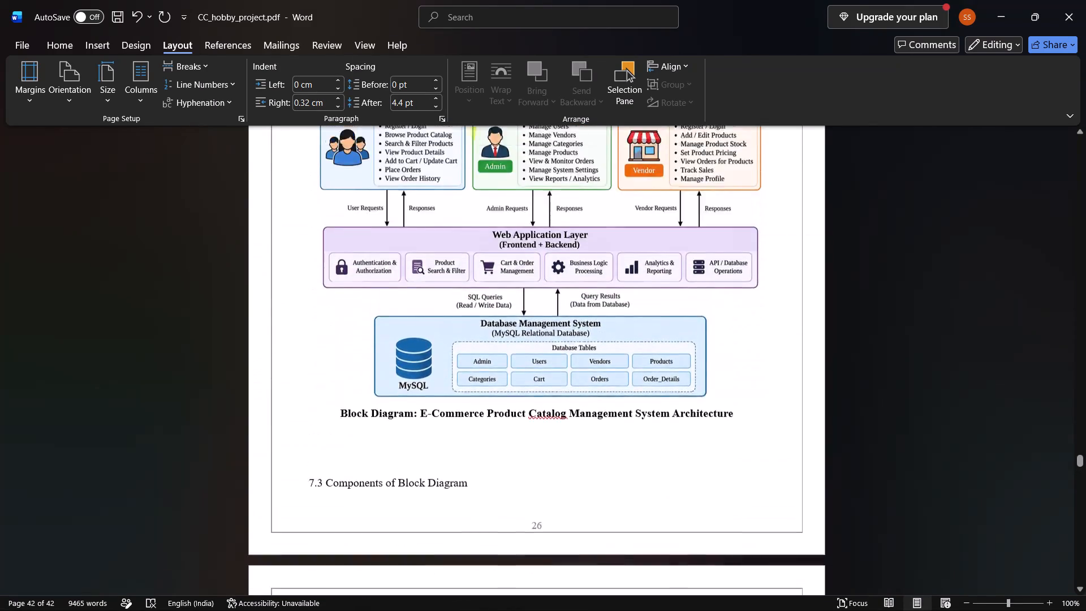
pyautogui.scroll(10, 573, 457)
pyautogui.scroll(1, 290, 386)
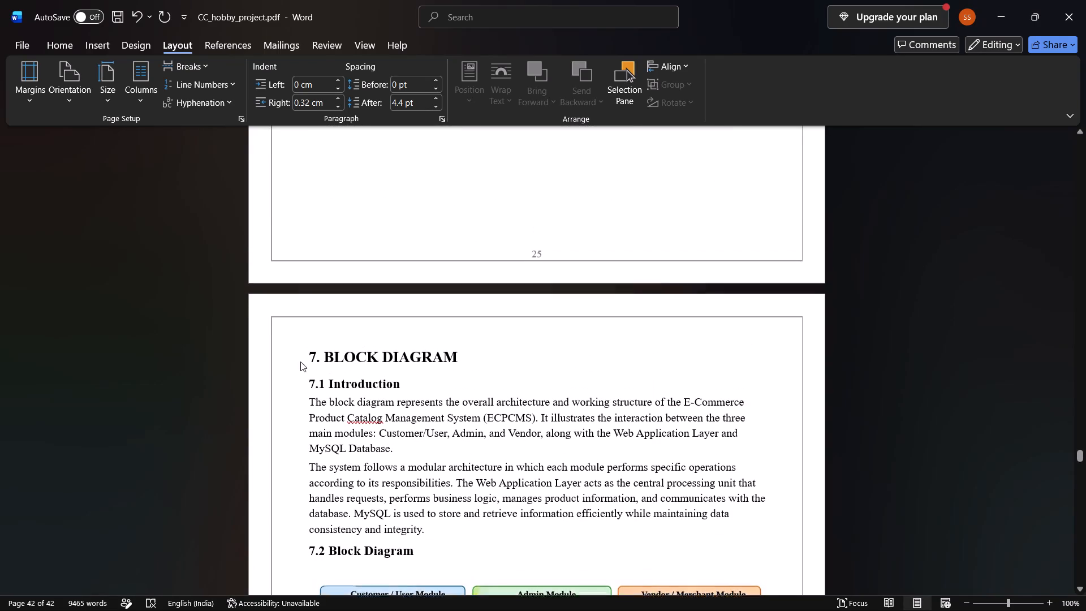
pyautogui.moveTo(311, 388); pyautogui.dragTo(394, 610)
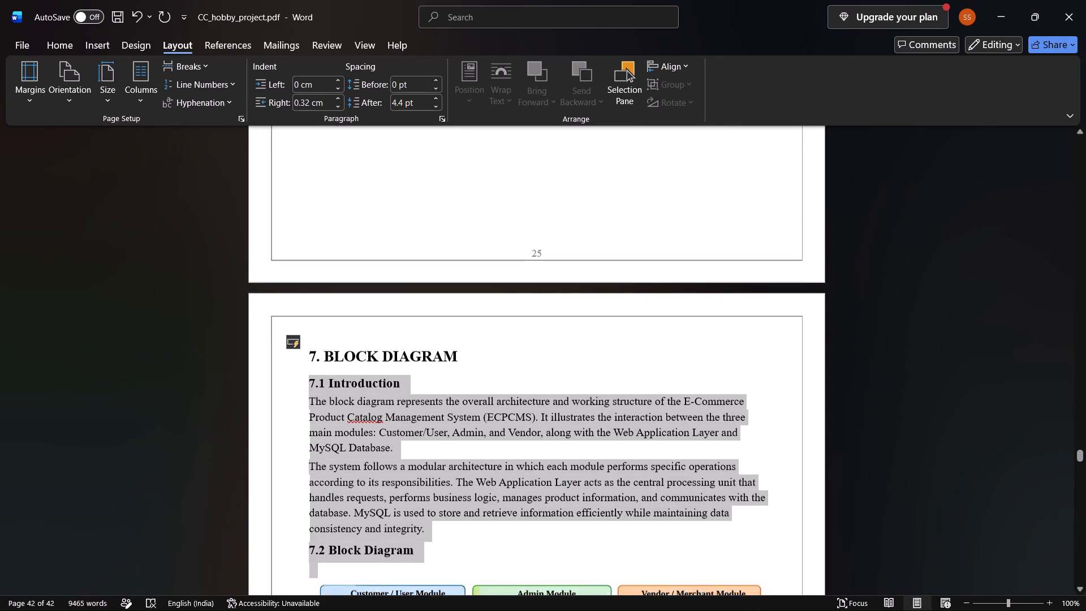
pyautogui.moveTo(394, 610); pyautogui.dragTo(590, 576)
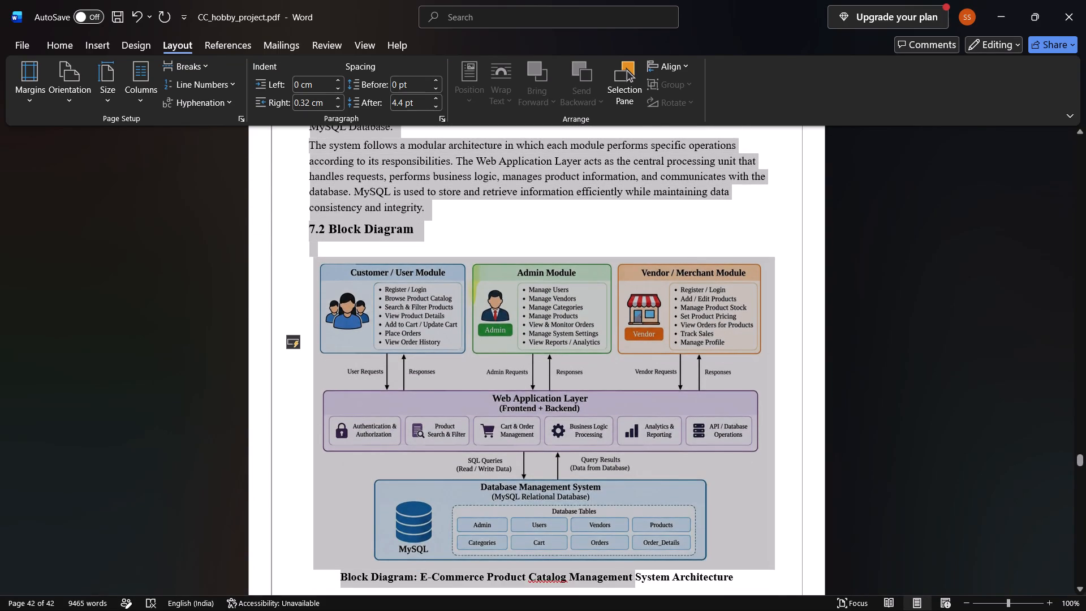
pyautogui.moveTo(590, 576); pyautogui.dragTo(591, 582)
pyautogui.scroll(-16, 590, 576)
pyautogui.scroll(-9, 591, 582)
pyautogui.scroll(-13, 591, 582)
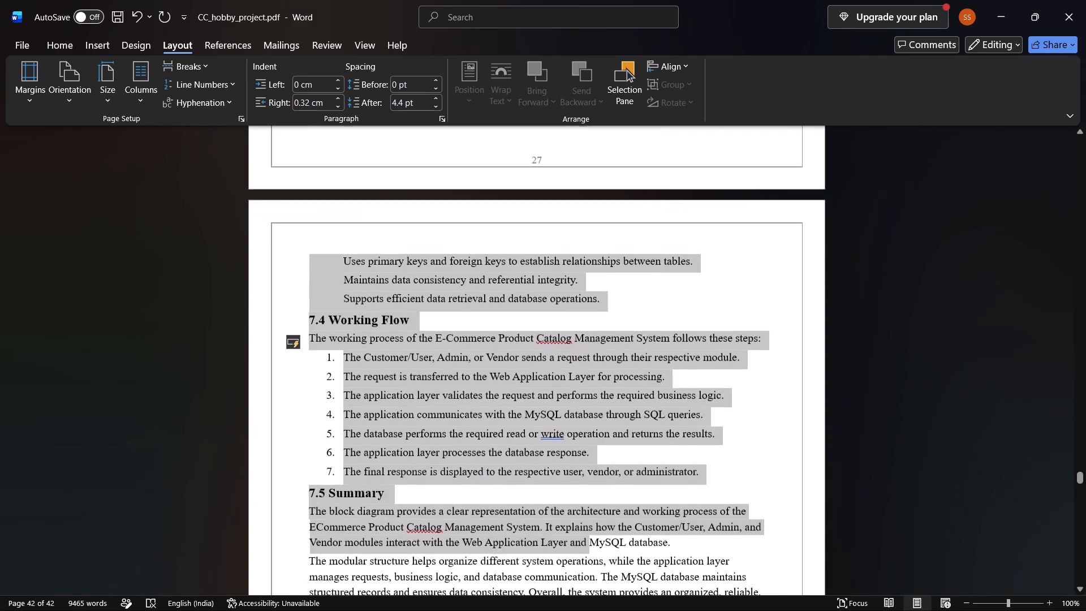
pyautogui.moveTo(591, 582); pyautogui.dragTo(612, 397)
pyautogui.scroll(-10, 591, 582)
pyautogui.scroll(1, 591, 582)
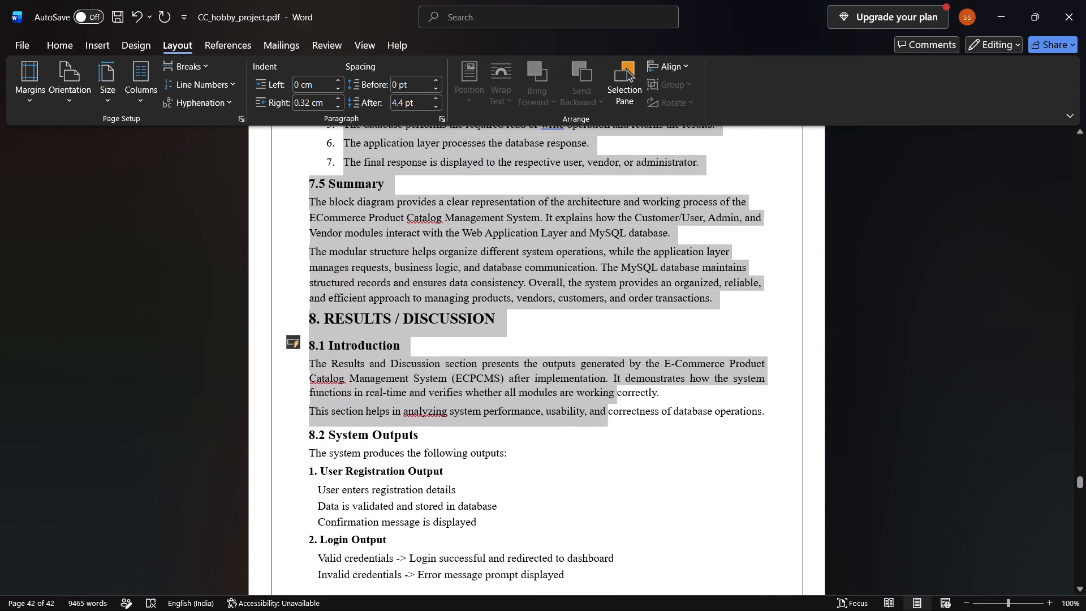
pyautogui.moveTo(612, 397); pyautogui.dragTo(709, 292)
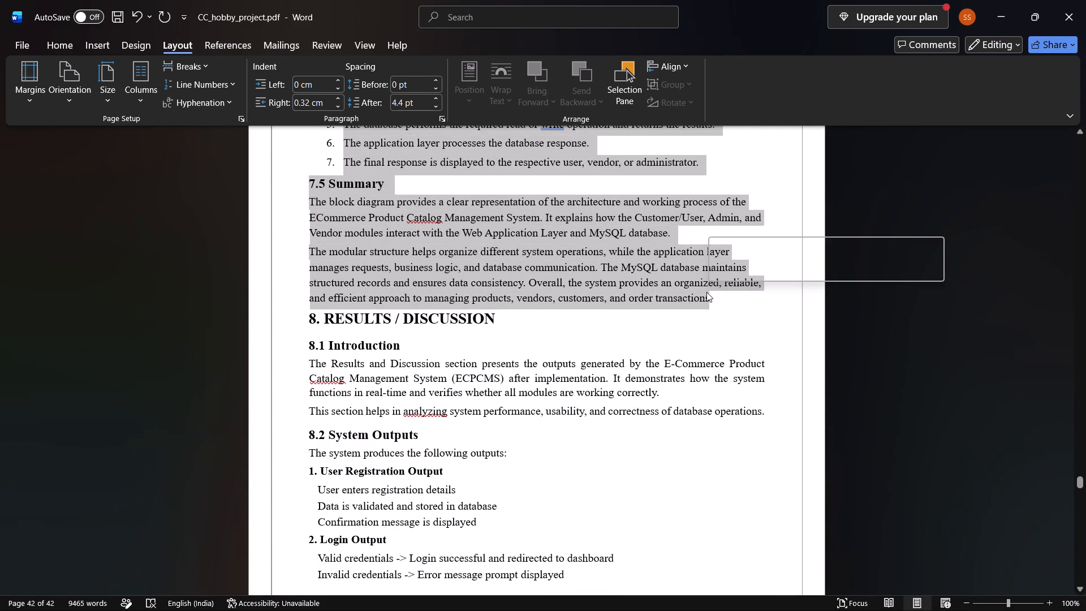
pyautogui.press('BackSpace')
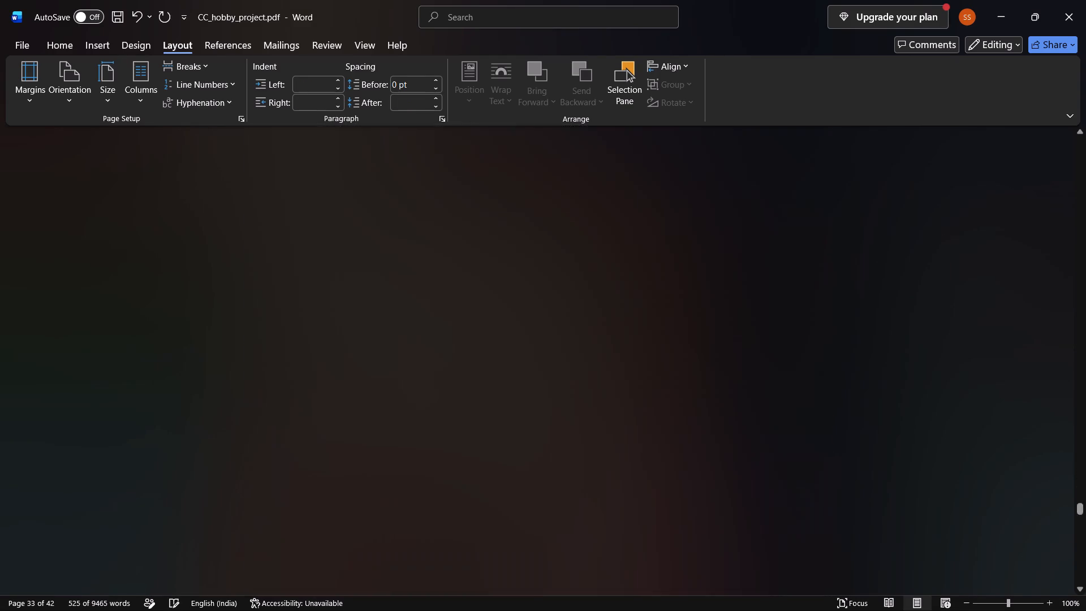
pyautogui.scroll(9, 701, 291)
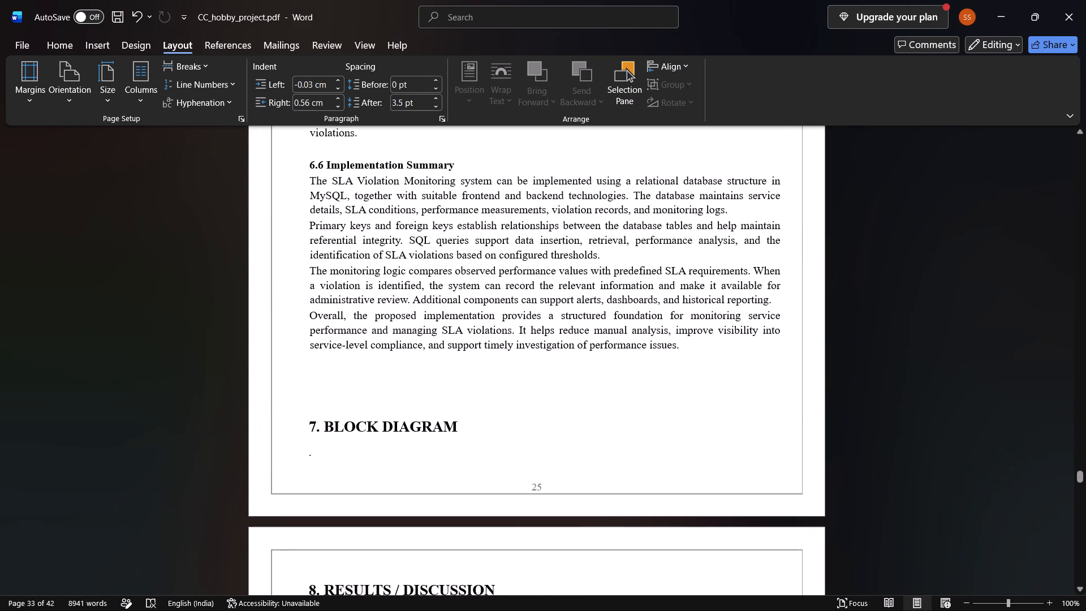
pyautogui.click(352, 396)
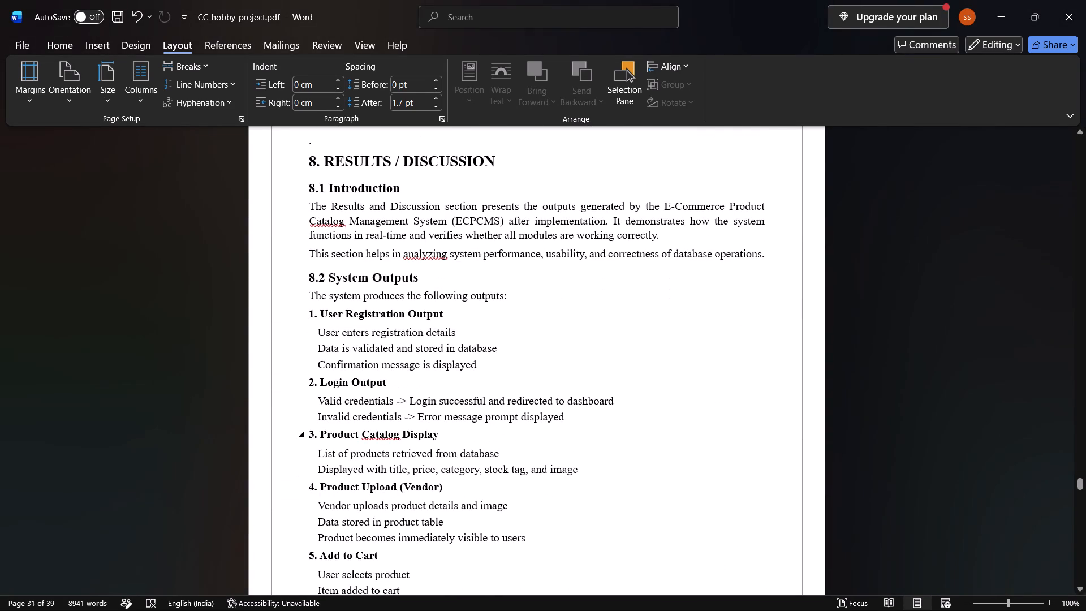
pyautogui.scroll(8, 433, 436)
pyautogui.scroll(-4, 433, 450)
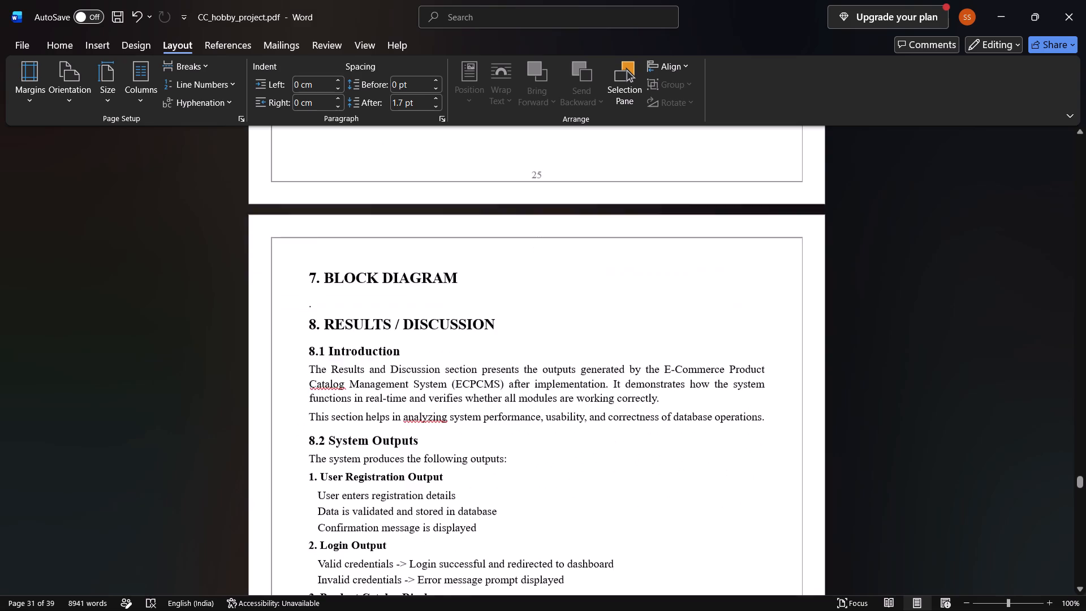
pyautogui.scroll(-20, 437, 466)
pyautogui.scroll(-2, 437, 466)
pyautogui.scroll(4, 439, 467)
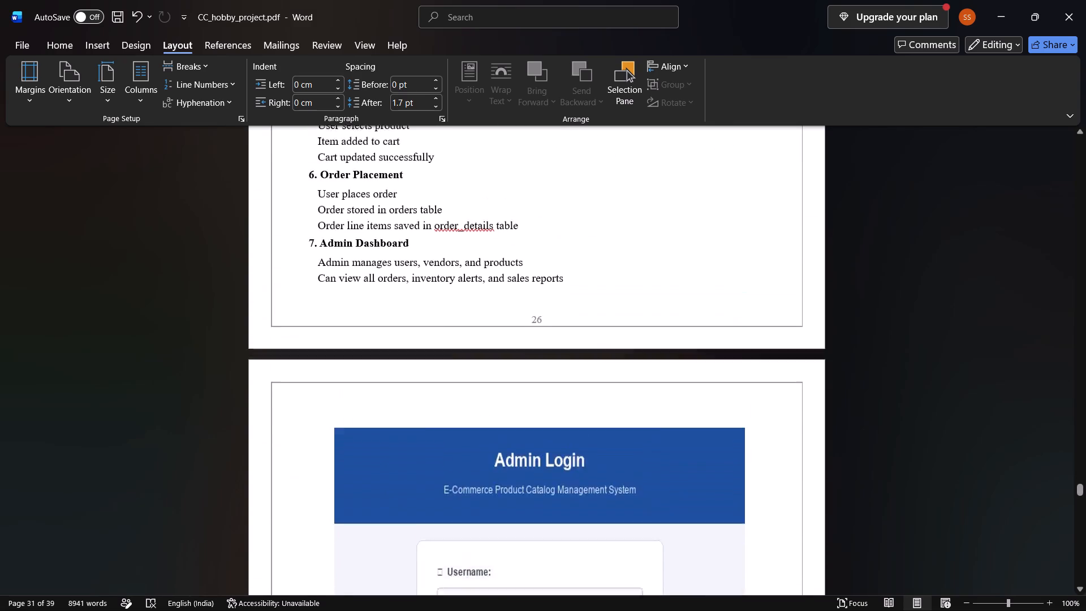
pyautogui.scroll(17, 439, 467)
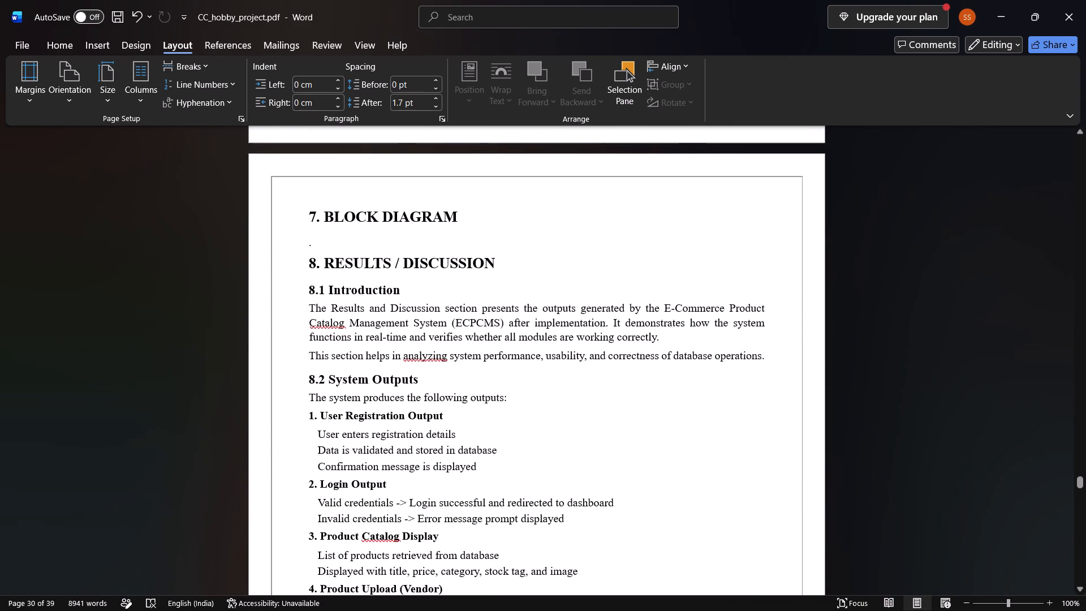
pyautogui.scroll(-18, 423, 505)
pyautogui.scroll(-8, 426, 463)
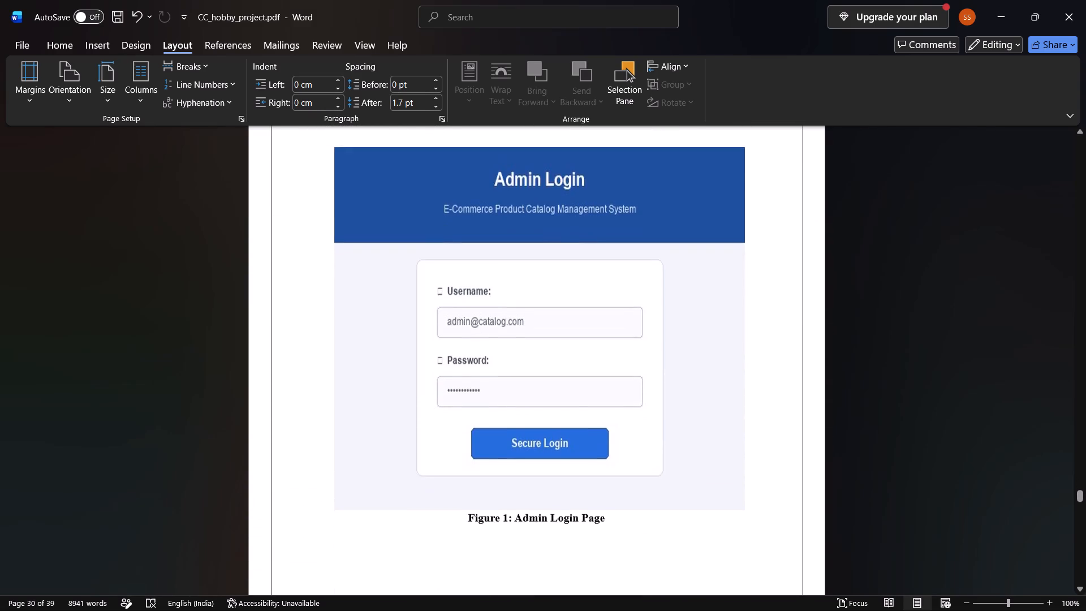
pyautogui.scroll(-20, 426, 457)
pyautogui.scroll(-12, 426, 457)
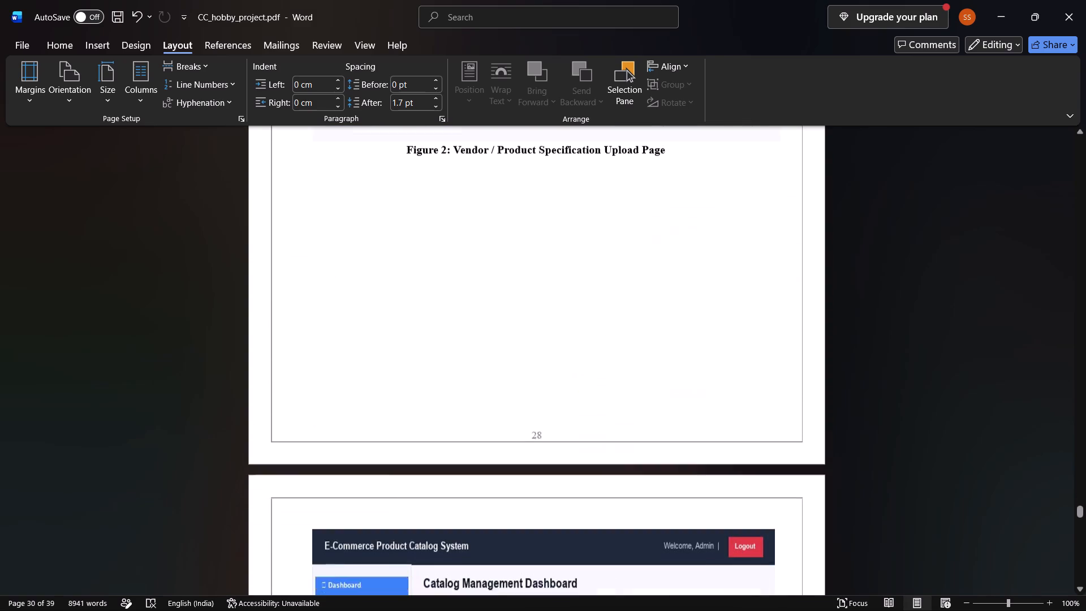
pyautogui.scroll(-13, 427, 453)
pyautogui.scroll(-18, 427, 453)
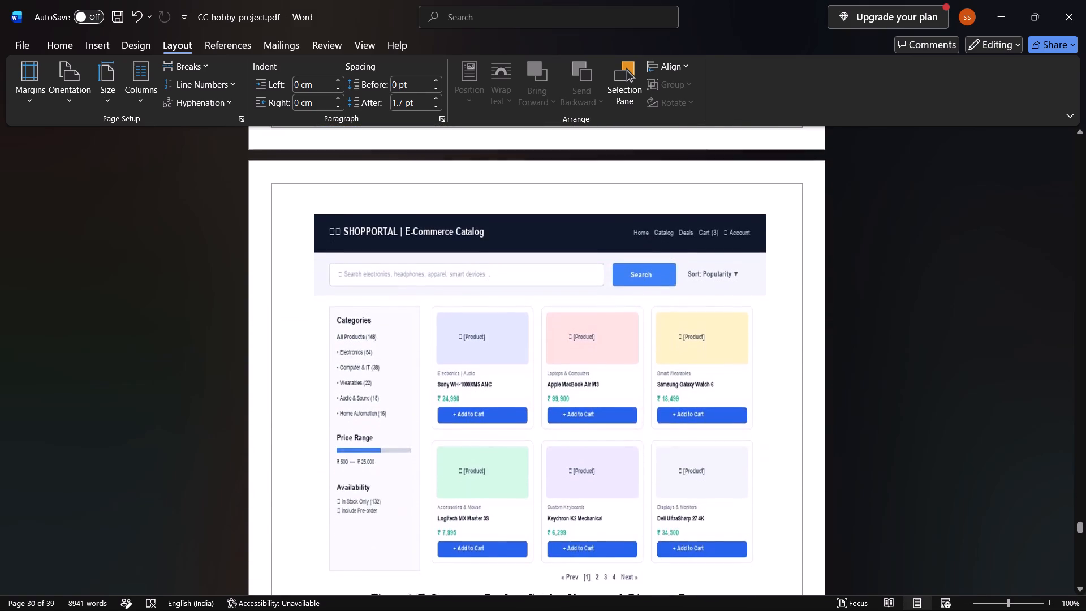
pyautogui.scroll(-19, 427, 453)
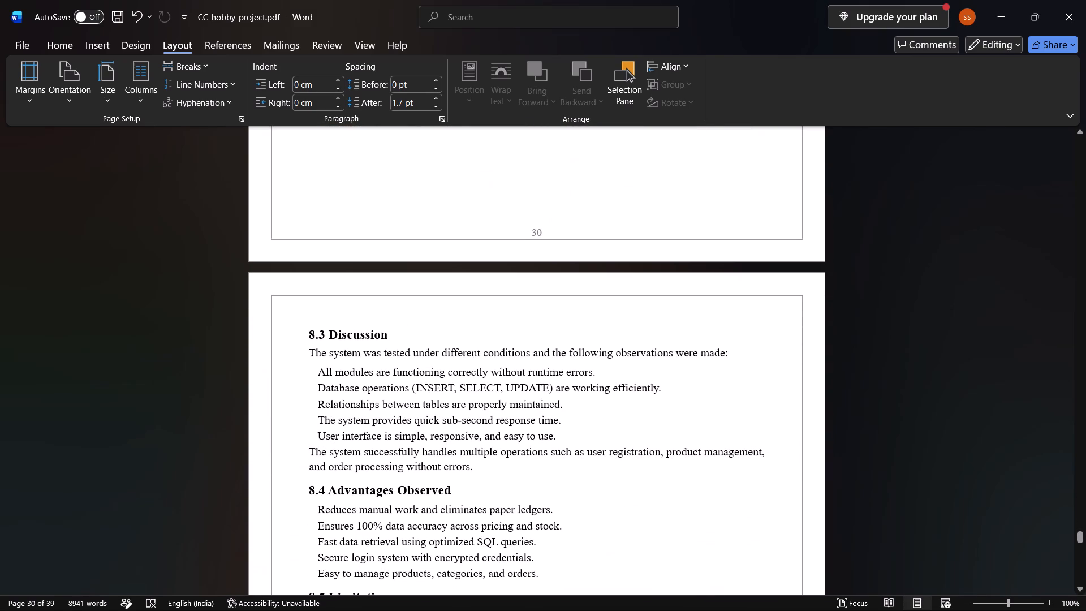
pyautogui.scroll(-12, 429, 448)
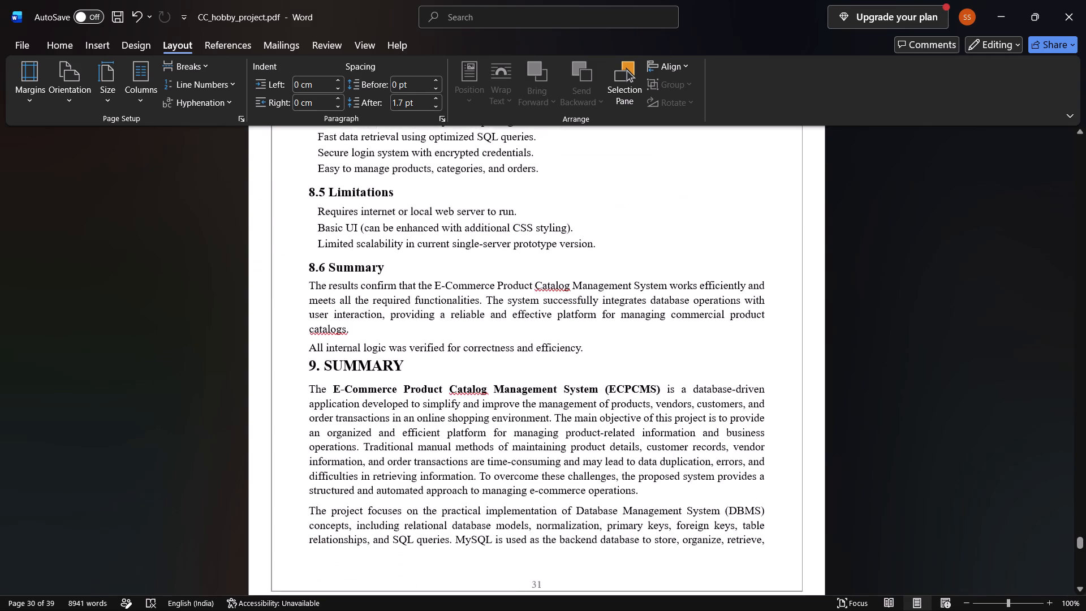
# Delete the old chapter 8 text from "8.3 Discussion" through the last line of 8.6 Summary, keeping the "9. SUMMARY" heading.
pyautogui.scroll(12, 428, 448)
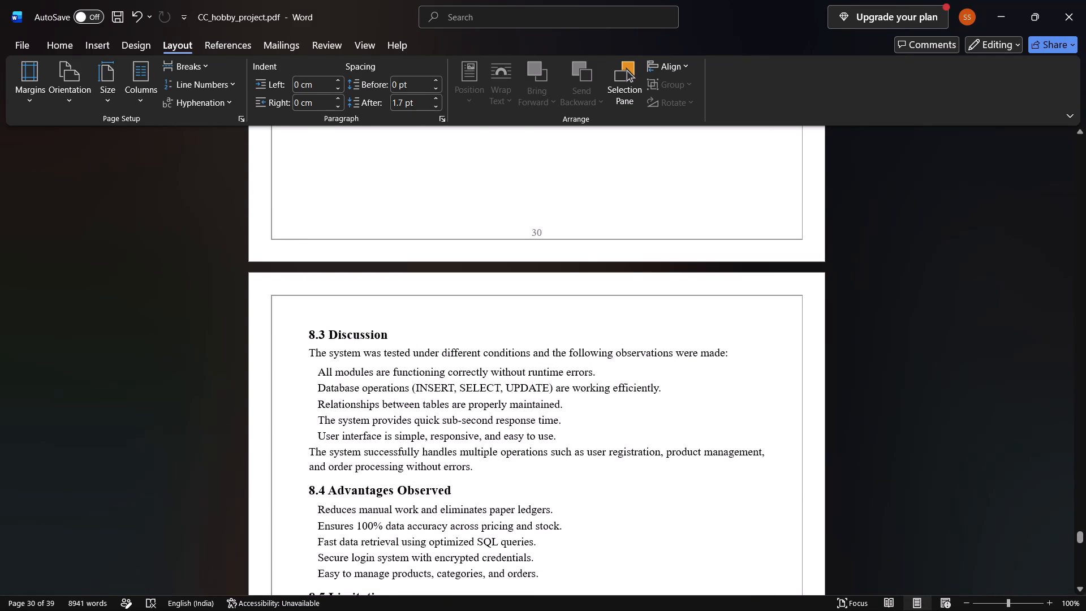
pyautogui.moveTo(308, 333); pyautogui.dragTo(374, 461)
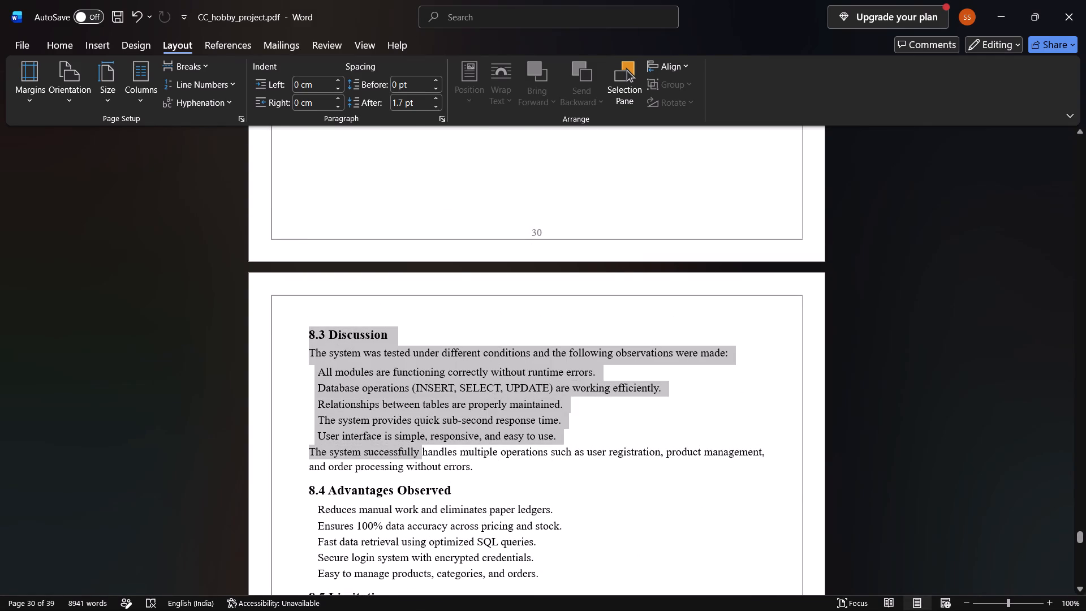
pyautogui.moveTo(374, 461); pyautogui.dragTo(496, 532)
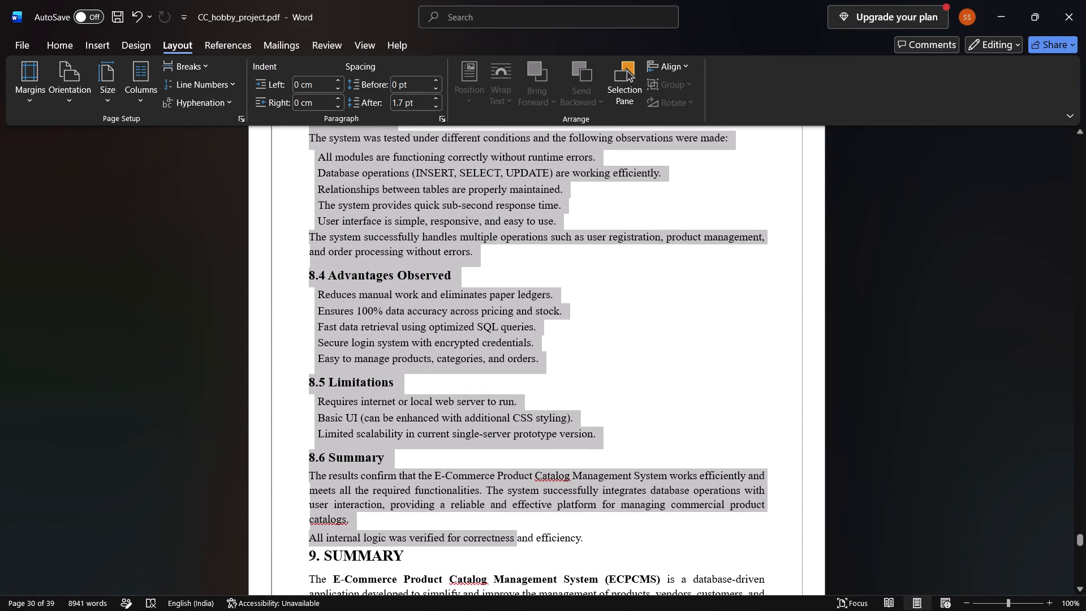
pyautogui.moveTo(496, 532); pyautogui.dragTo(582, 533)
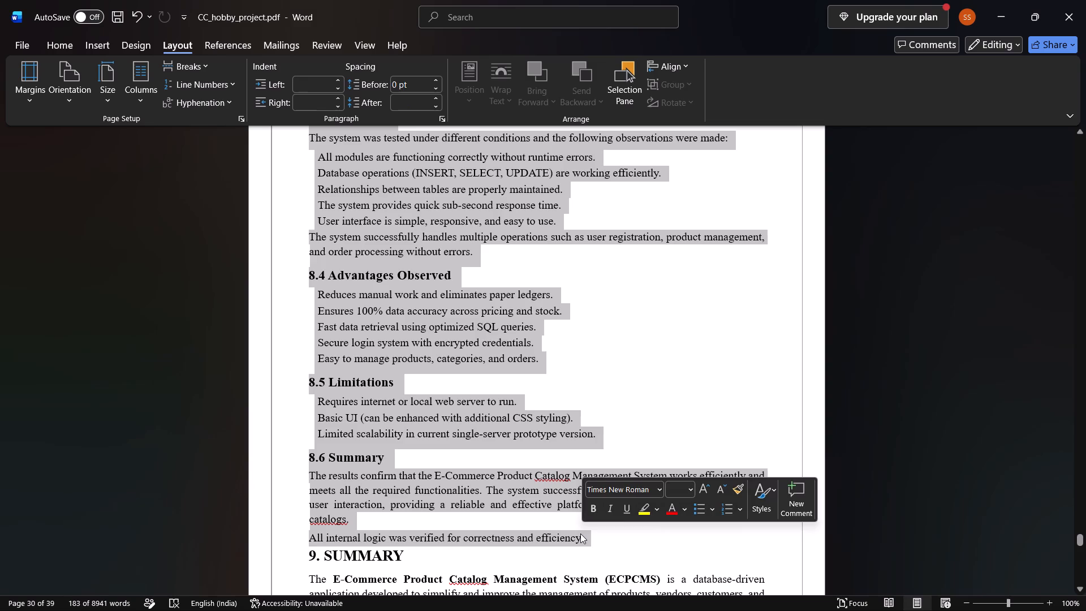
pyautogui.press('BackSpace')
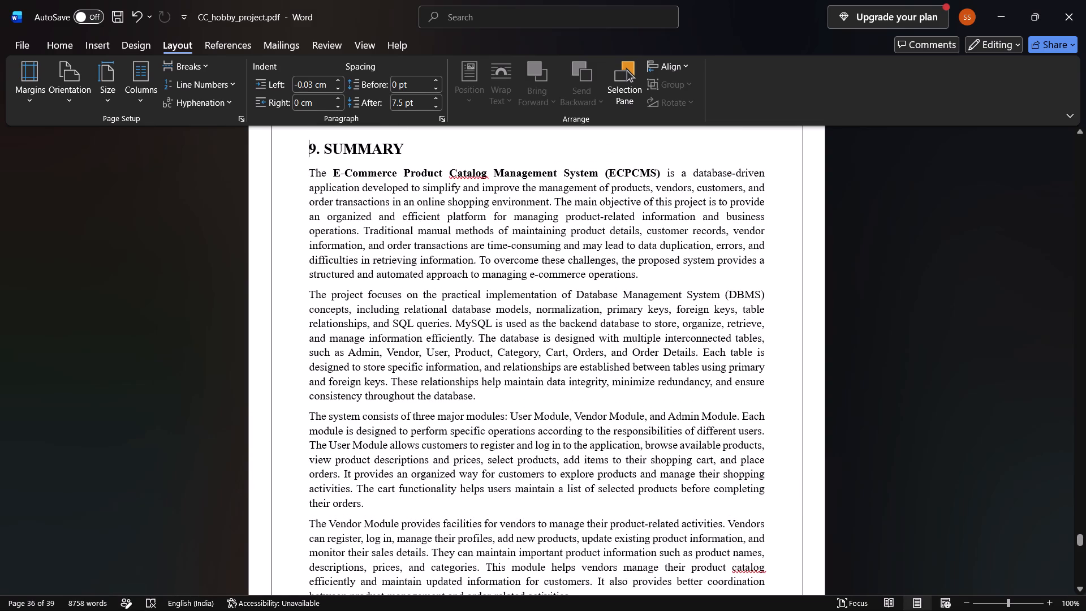
# Delete the chapter 9 text from "orders, calculate sales information" through the final paragraph before the "10. CONCLUSION" heading.
pyautogui.scroll(-9, 580, 337)
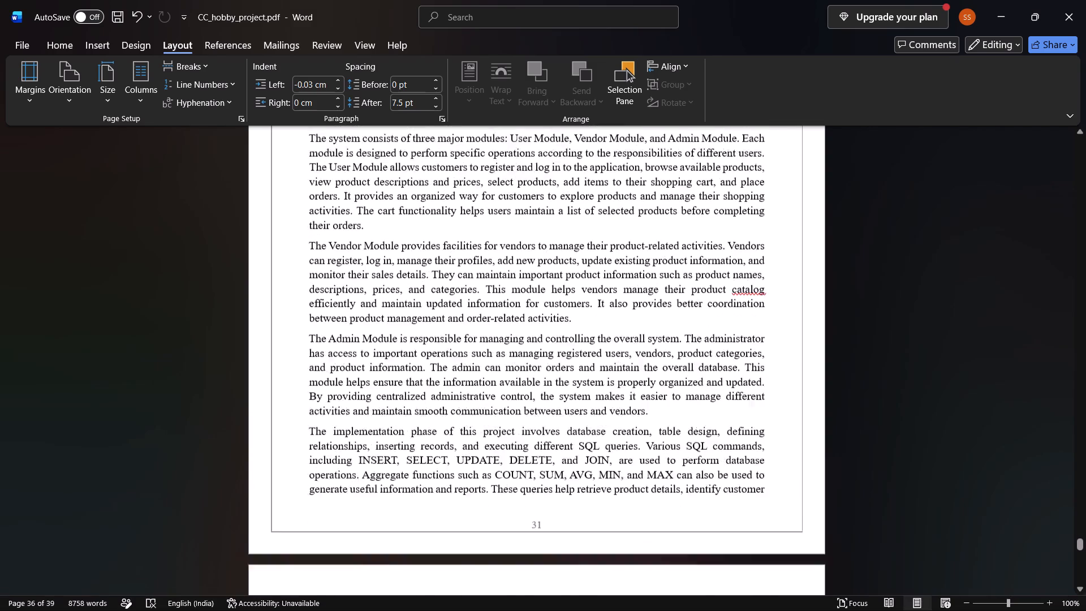
pyautogui.scroll(-19, 576, 340)
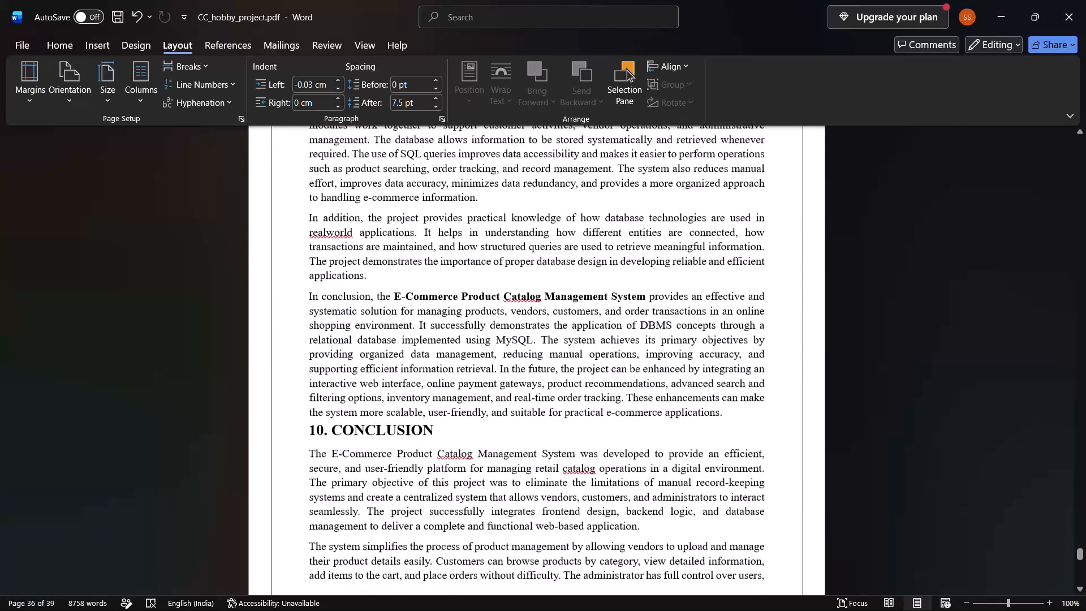
pyautogui.moveTo(727, 415); pyautogui.dragTo(587, 397)
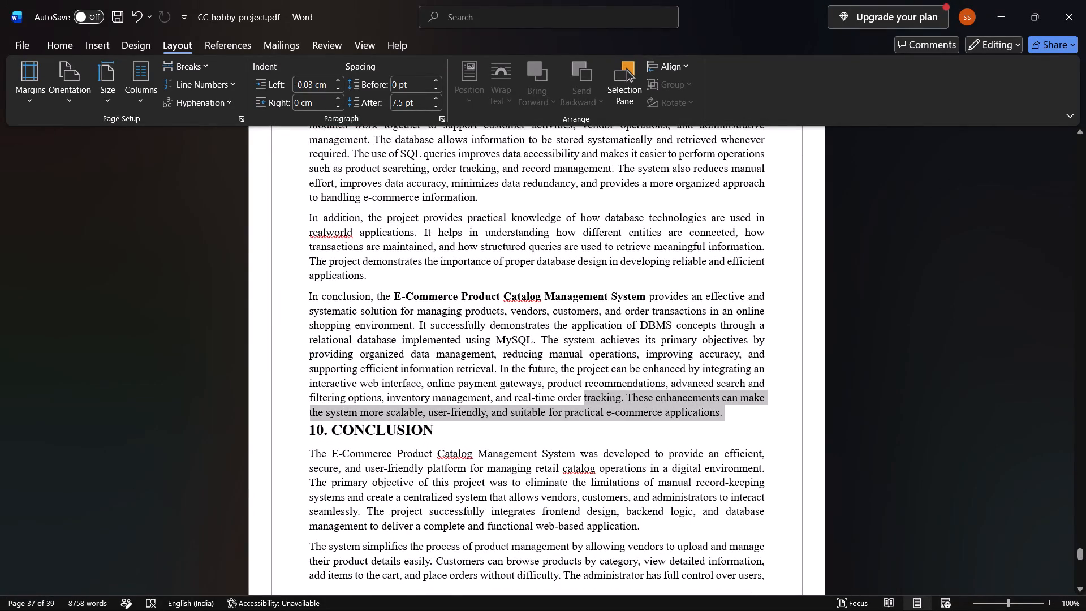
pyautogui.moveTo(587, 397); pyautogui.dragTo(342, 130)
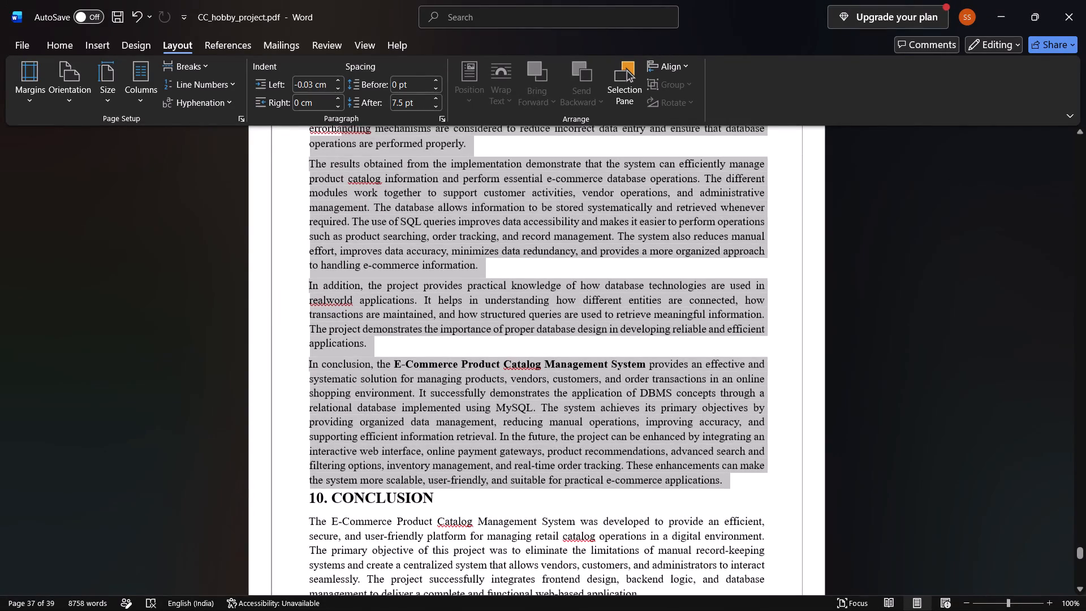
pyautogui.moveTo(342, 130); pyautogui.dragTo(321, 171)
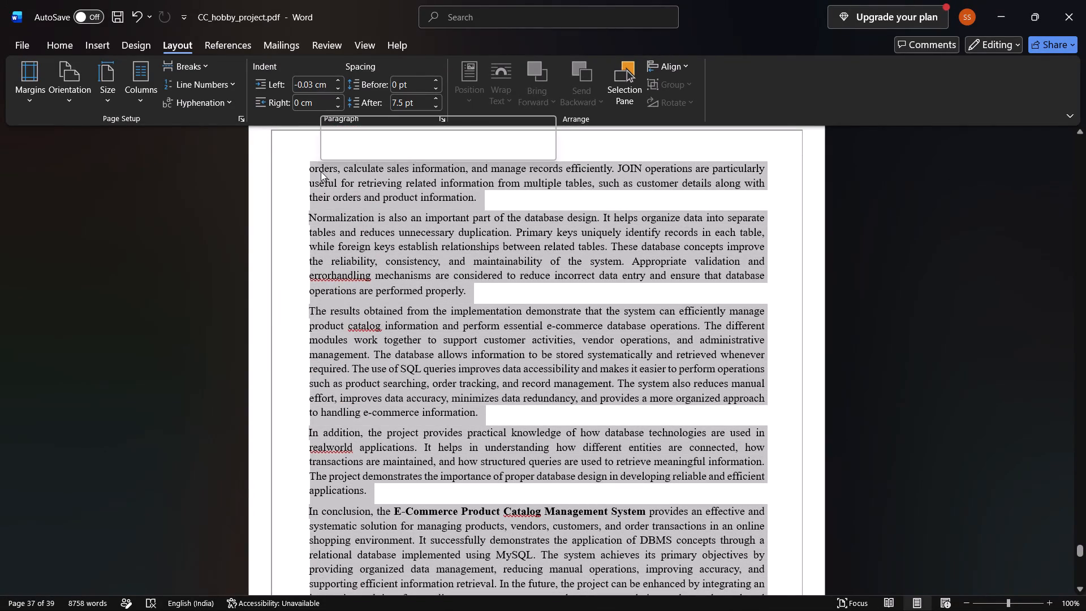
pyautogui.press('BackSpace')
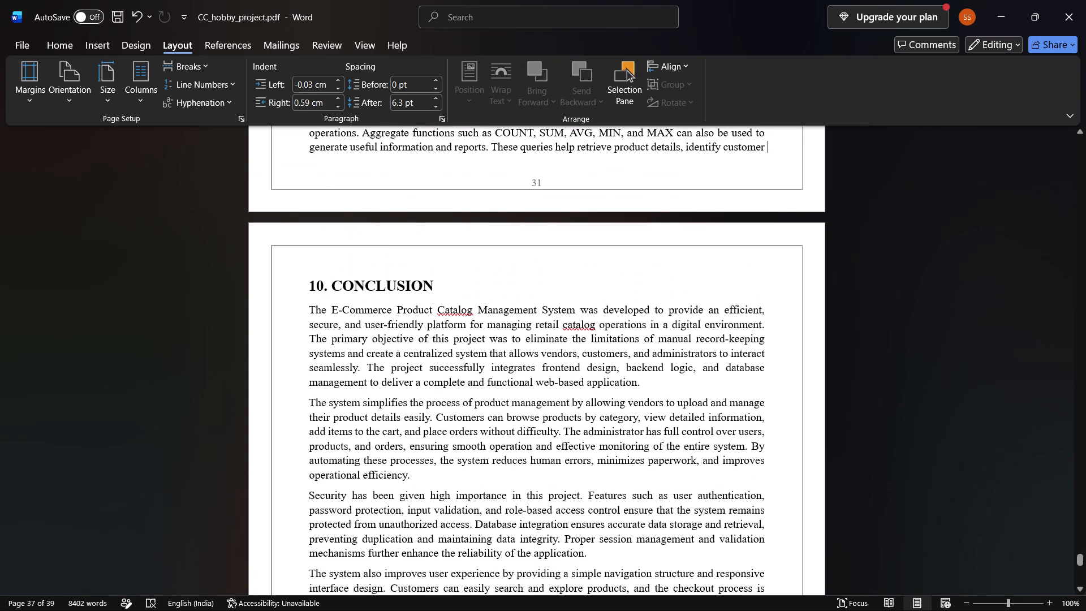
# Delete the end of chapter 9's implementation-phase paragraph, from "Aggregate functions such as COUNT" through "identify customer".
pyautogui.scroll(5, 350, 239)
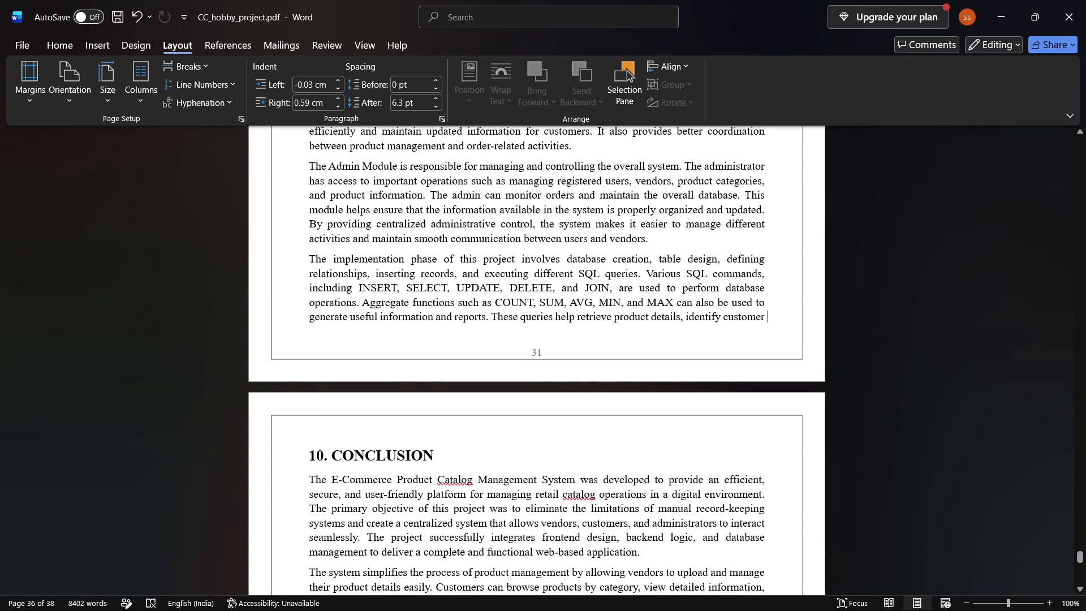
pyautogui.moveTo(361, 304); pyautogui.dragTo(709, 319)
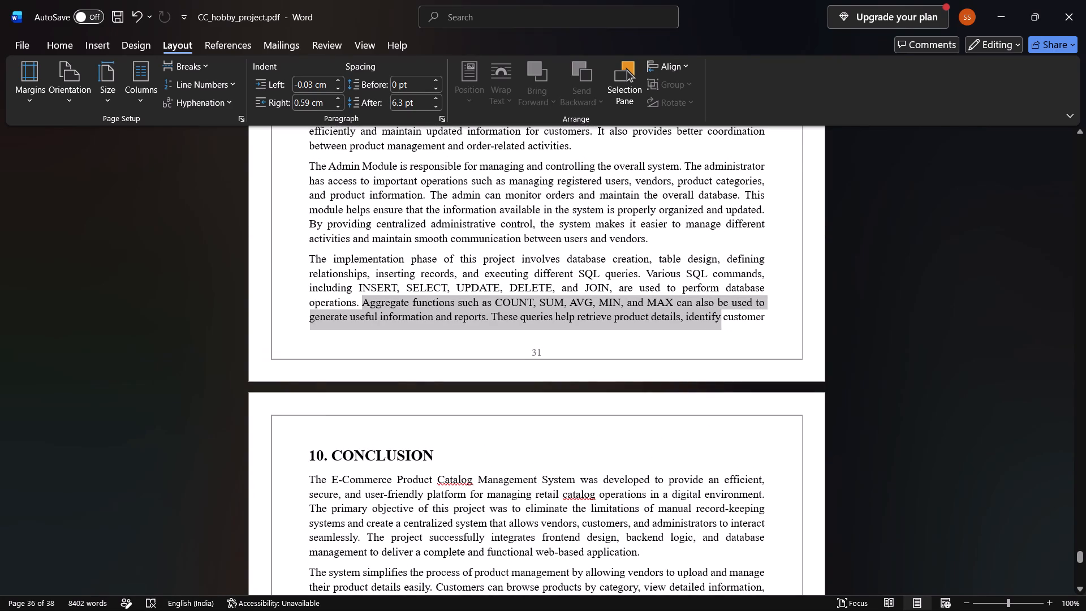
pyautogui.moveTo(709, 319); pyautogui.dragTo(762, 314)
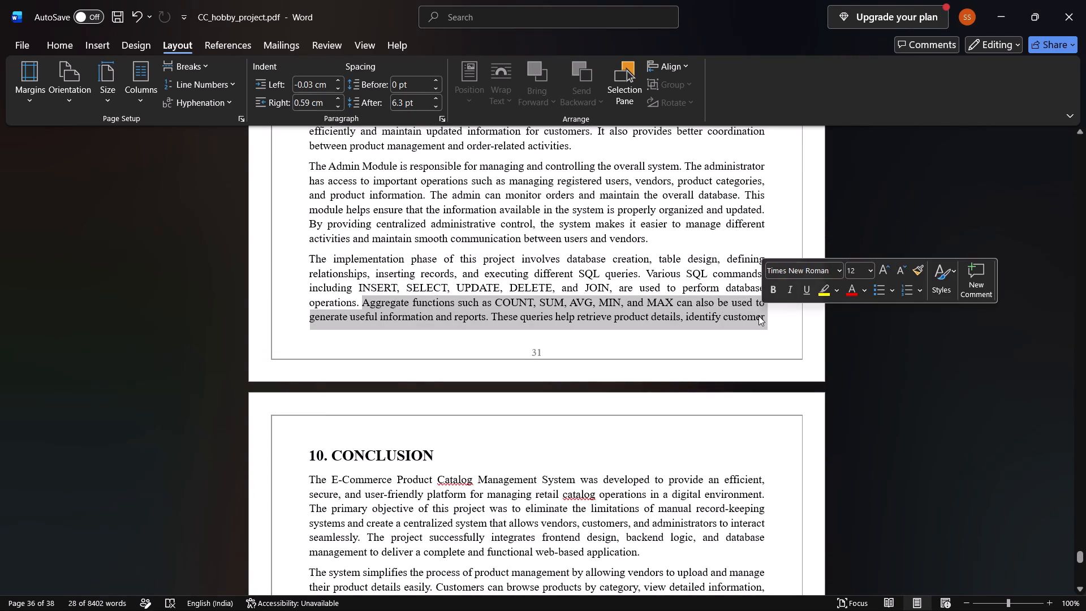
pyautogui.press('BackSpace')
# Examine the remaining chapter 10 Conclusion, the references list, the chapter 9 Summary and the Figure 4 page.
pyautogui.scroll(-14, 749, 369)
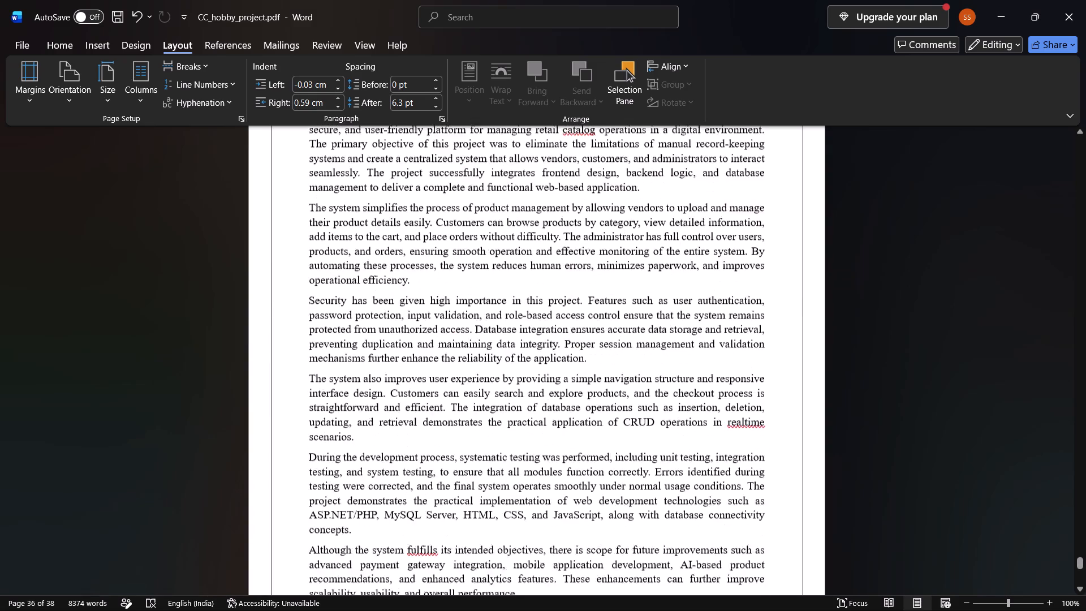
pyautogui.scroll(-20, 749, 401)
pyautogui.scroll(-3, 749, 401)
pyautogui.scroll(6, 748, 395)
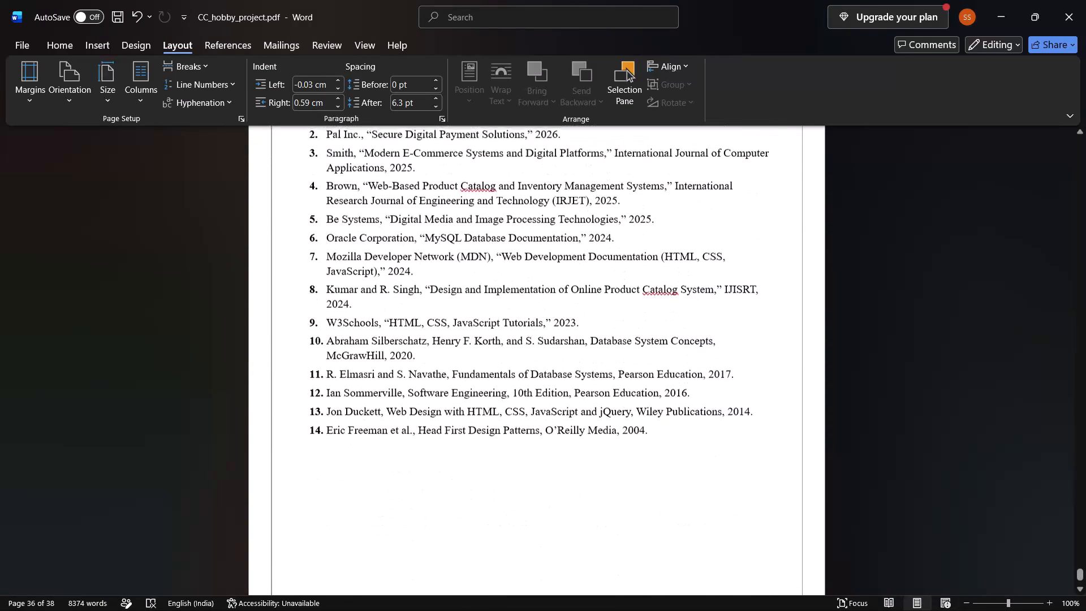
pyautogui.scroll(3, 748, 395)
pyautogui.scroll(6, 467, 599)
pyautogui.scroll(8, 435, 275)
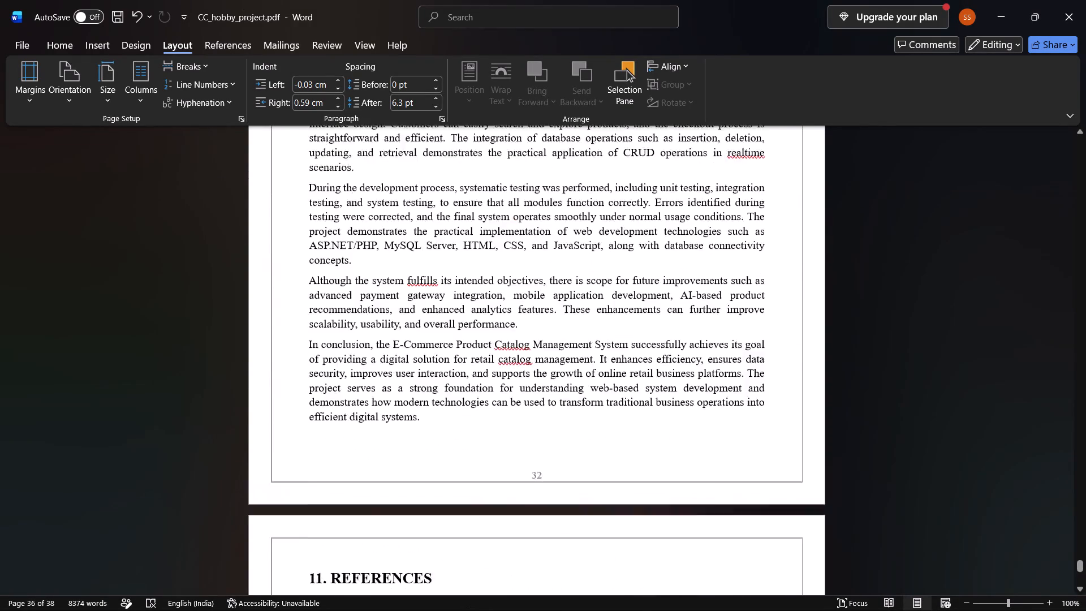
pyautogui.scroll(20, 431, 272)
pyautogui.scroll(17, 431, 272)
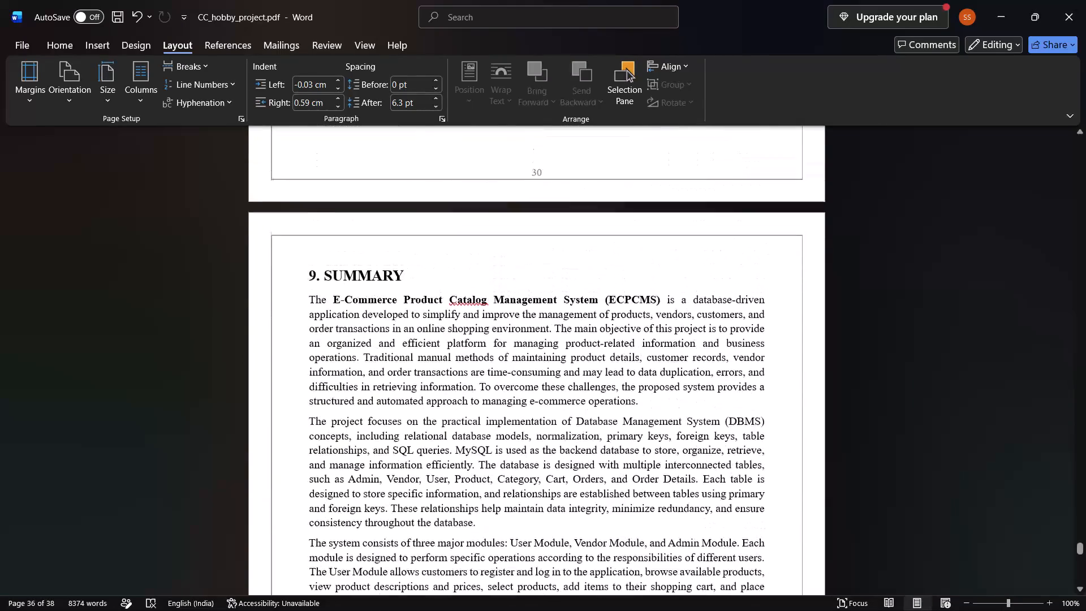
pyautogui.scroll(16, 436, 246)
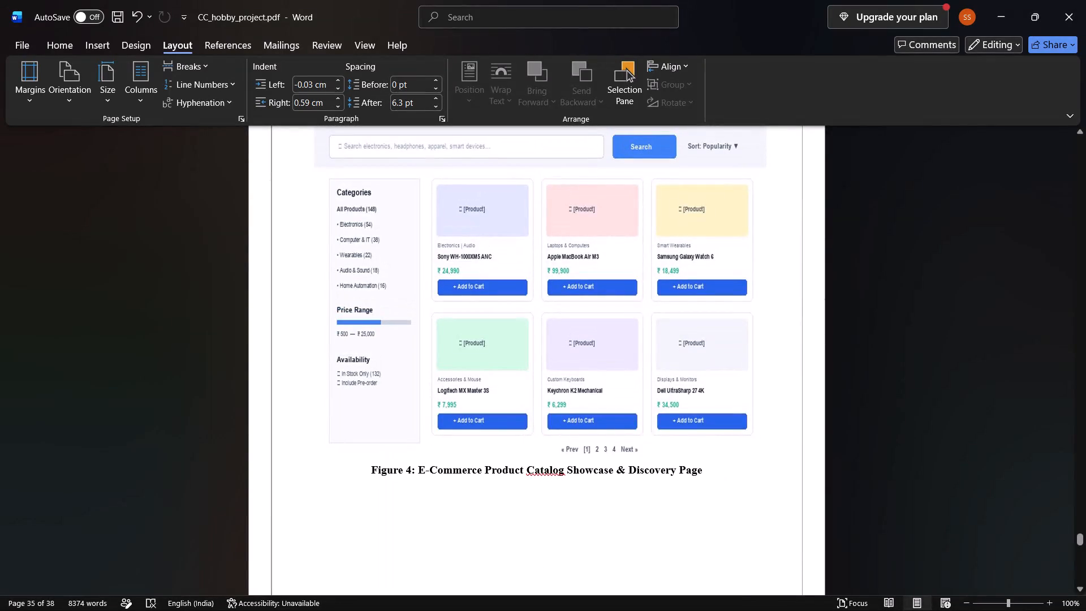
pyautogui.moveTo(1075, 538); pyautogui.dragTo(1068, 485)
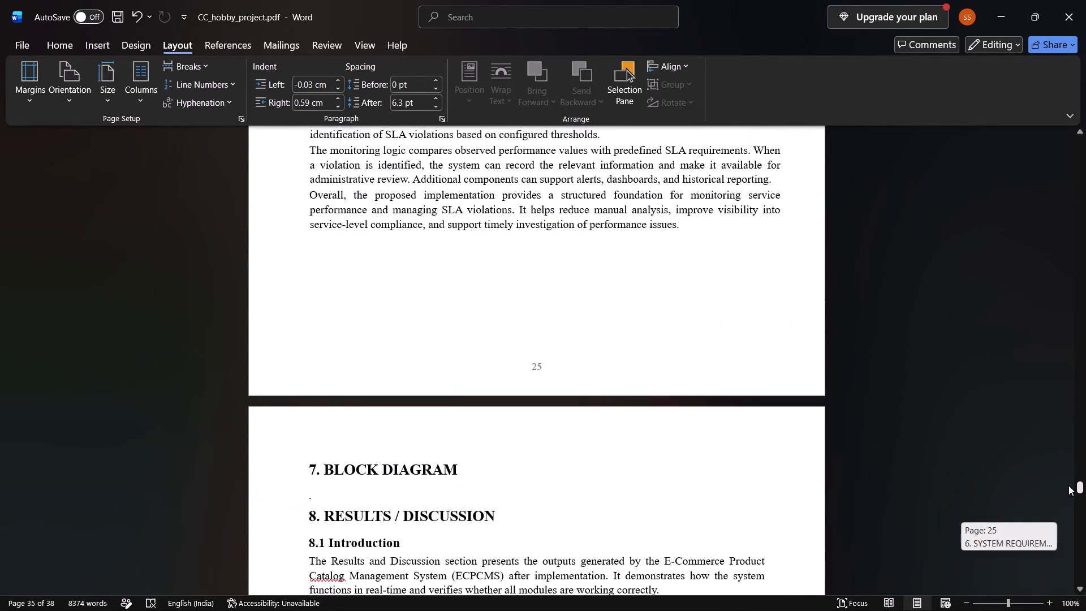
pyautogui.moveTo(1068, 485); pyautogui.dragTo(1067, 484)
pyautogui.scroll(5, 601, 407)
pyautogui.scroll(-15, 601, 405)
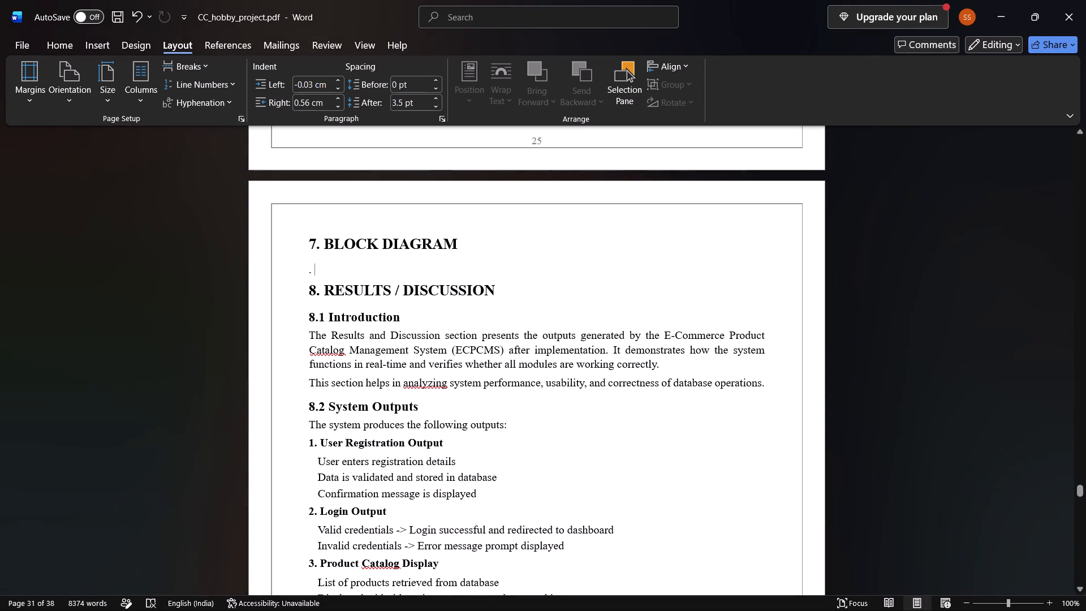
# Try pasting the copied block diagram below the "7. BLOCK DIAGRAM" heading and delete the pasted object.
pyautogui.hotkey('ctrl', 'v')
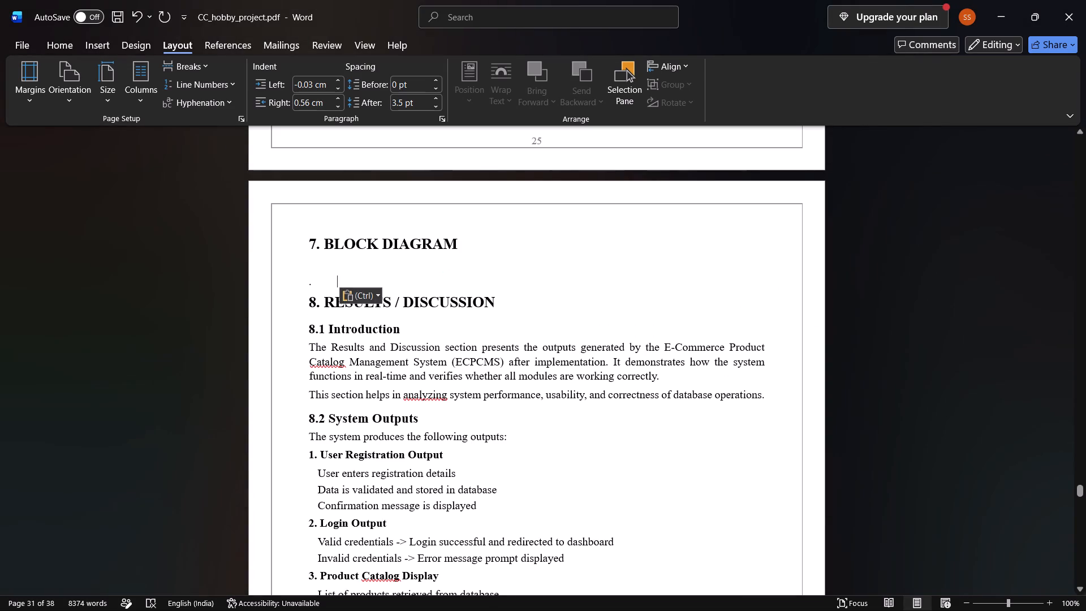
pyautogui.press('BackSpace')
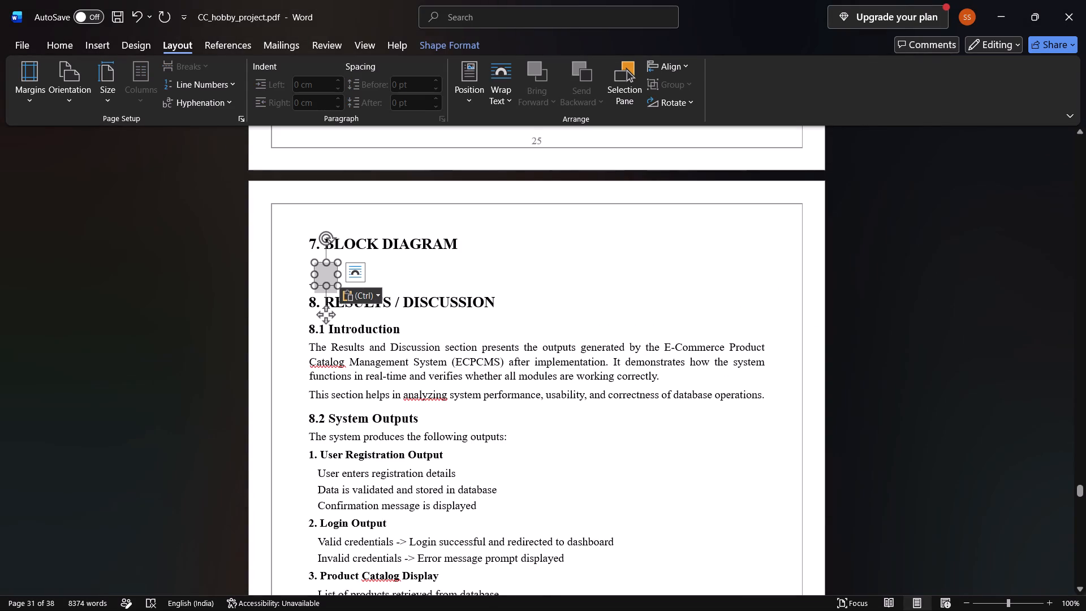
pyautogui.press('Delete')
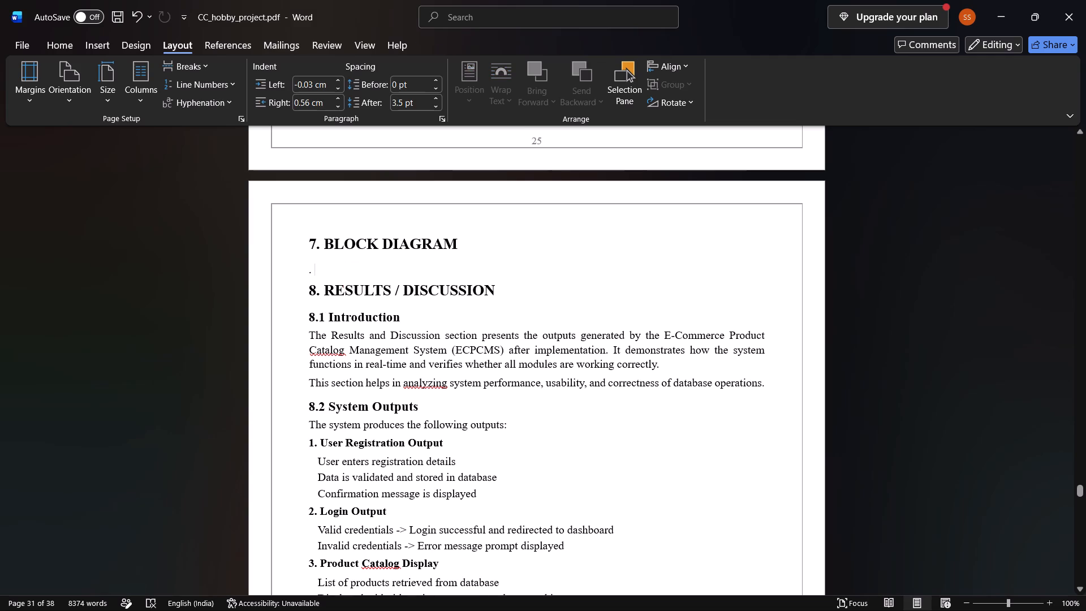
# Paste the copied block diagram as a picture below the "7. BLOCK DIAGRAM" heading.
pyautogui.hotkey('ctrl', 'v')
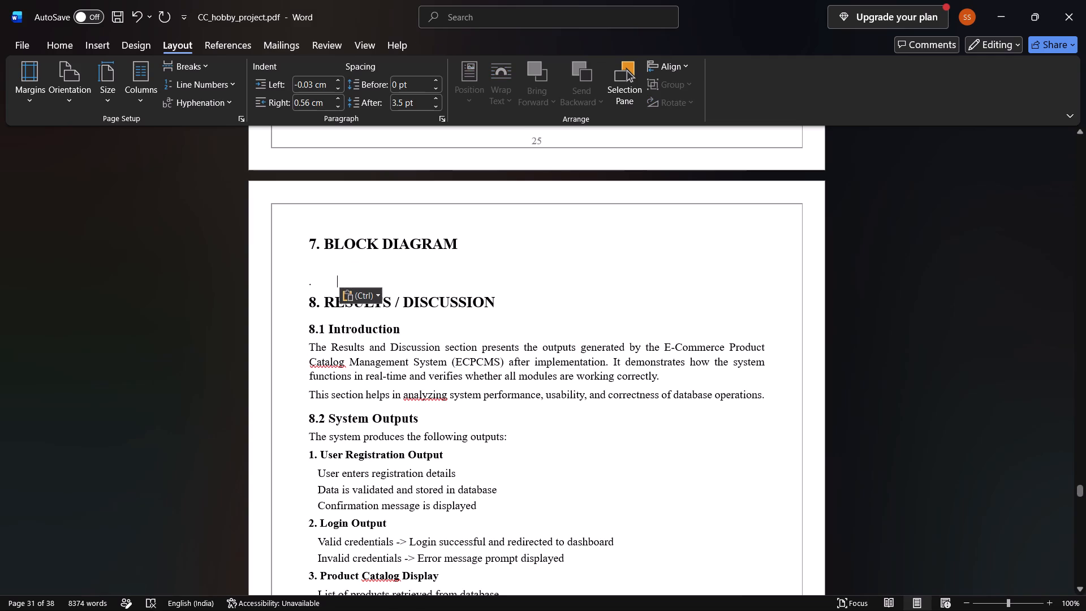
pyautogui.click(370, 293)
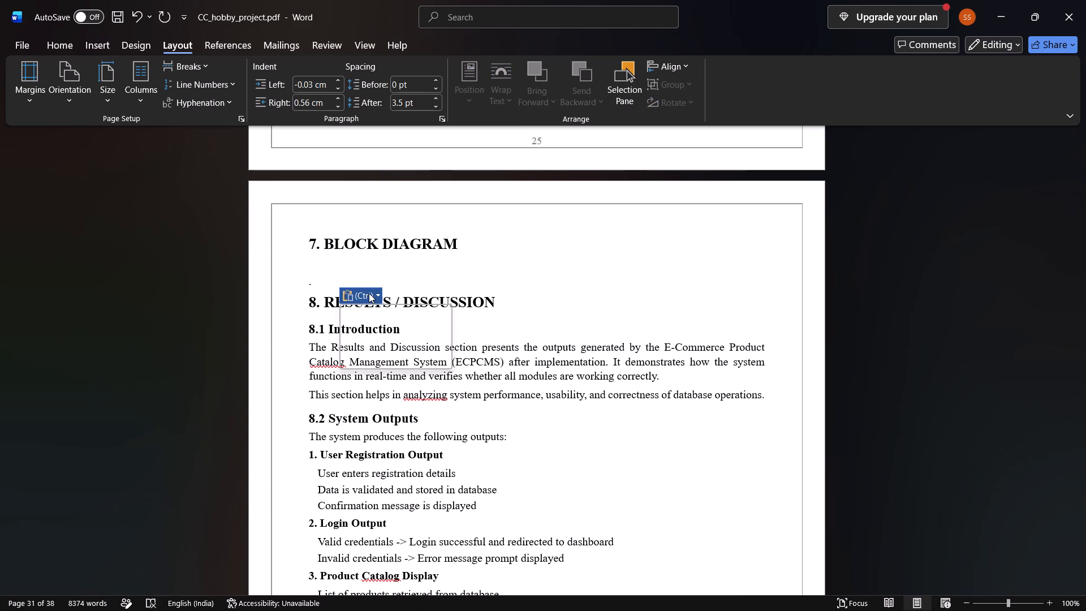
pyautogui.click(394, 329)
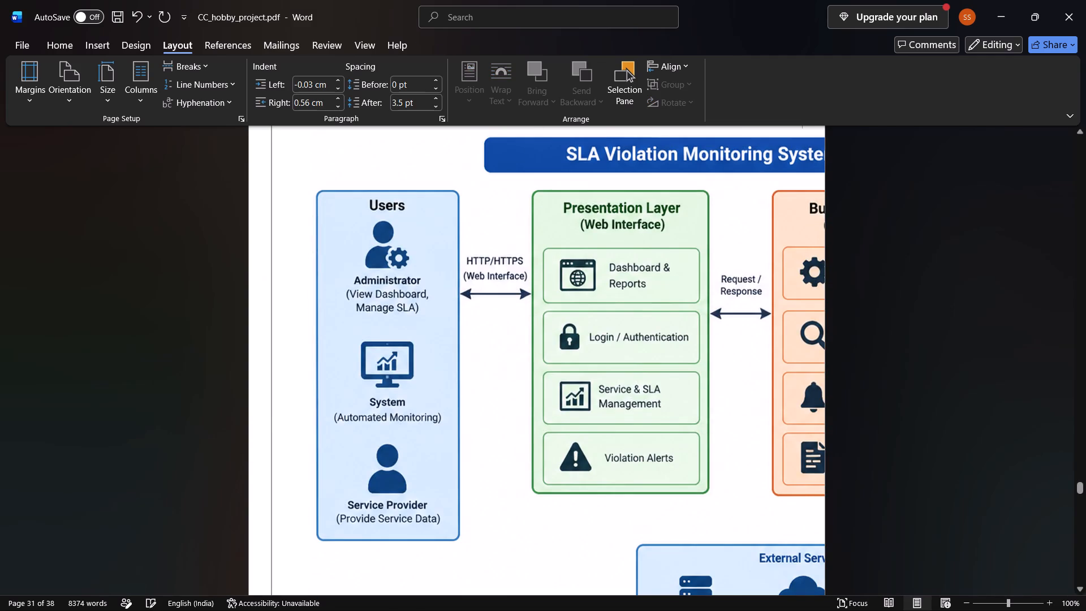
# Set the pasted block diagram picture's text wrapping to Tight.
pyautogui.click(533, 352)
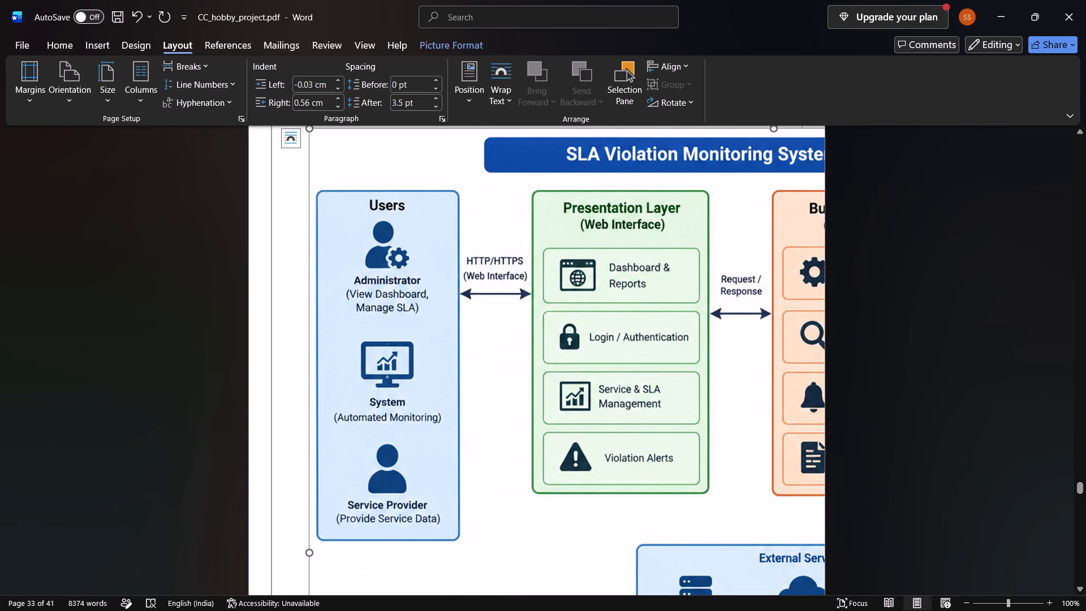
pyautogui.click(286, 141)
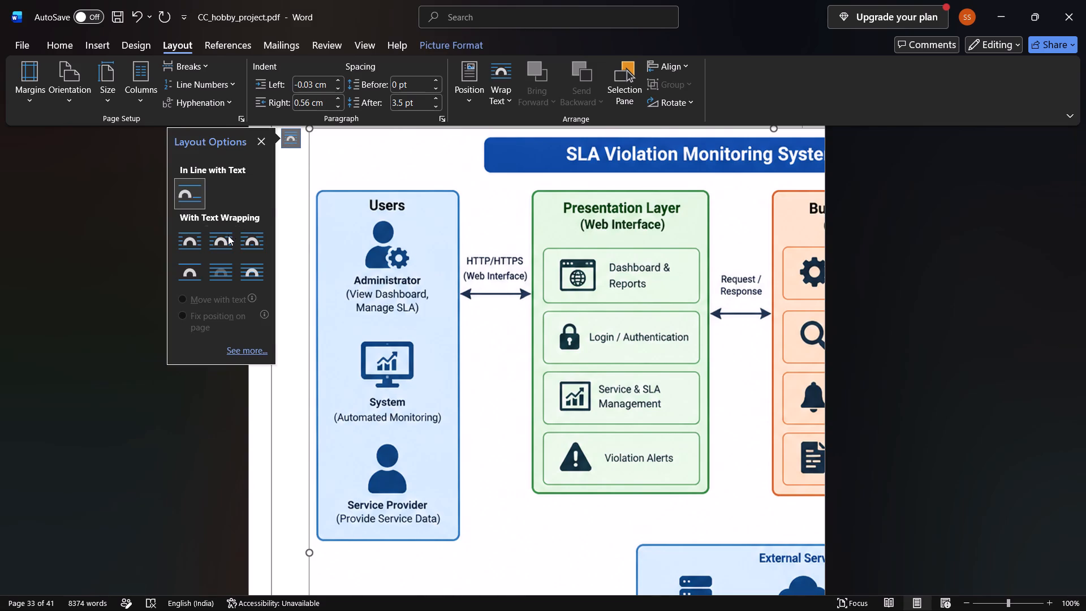
pyautogui.click(228, 235)
# Scale the block diagram picture down to roughly the page width, and reduce its height from the bottom edge.
pyautogui.scroll(10, 536, 340)
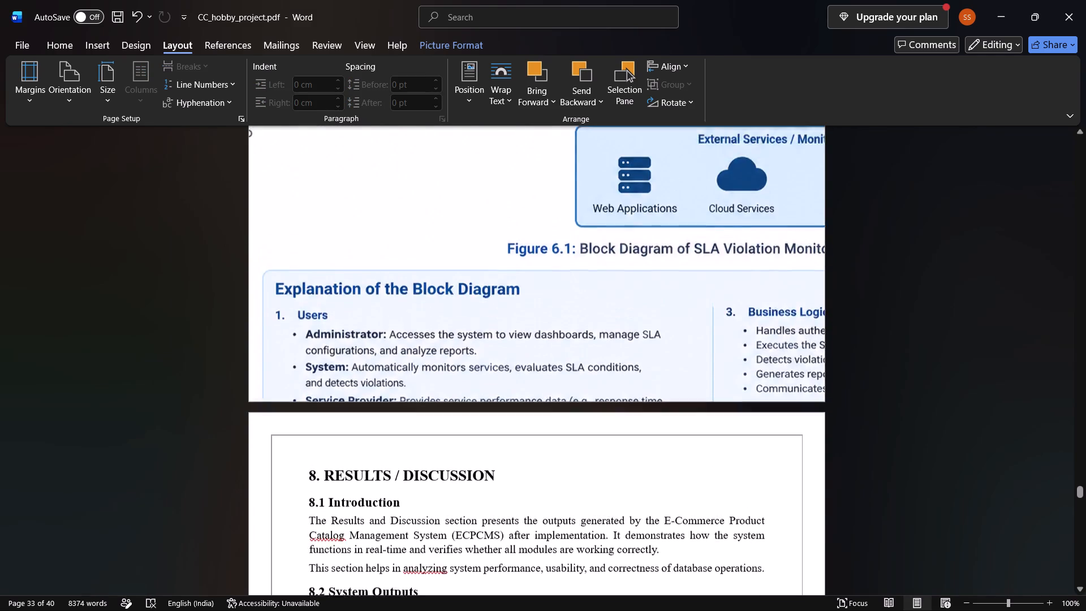
pyautogui.scroll(7, 535, 336)
pyautogui.click(565, 382)
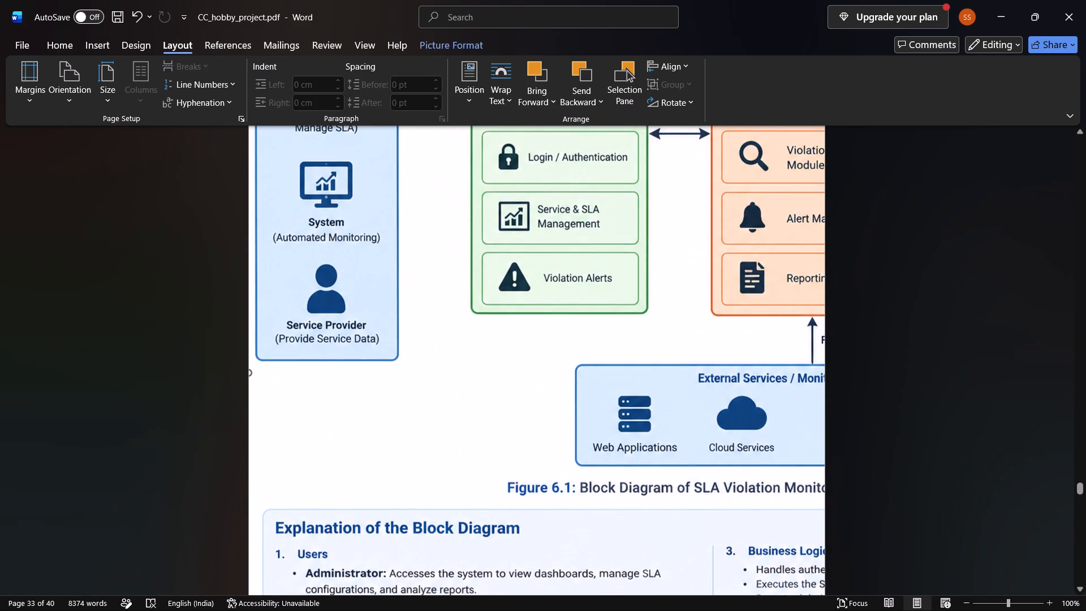
pyautogui.scroll(9, 567, 386)
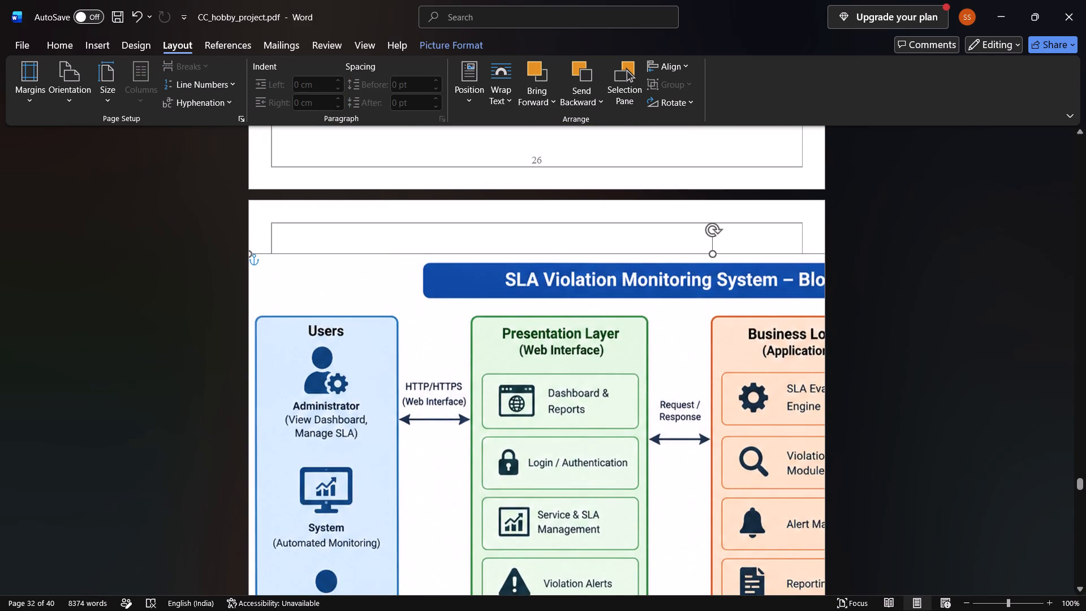
pyautogui.moveTo(251, 251); pyautogui.dragTo(345, 308)
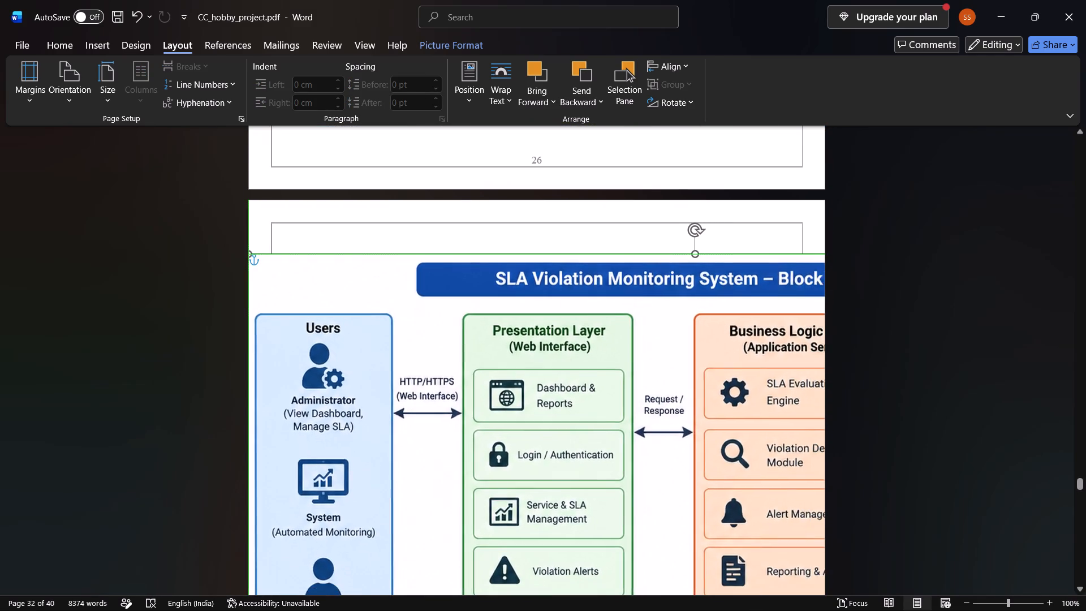
pyautogui.moveTo(345, 308); pyautogui.dragTo(813, 537)
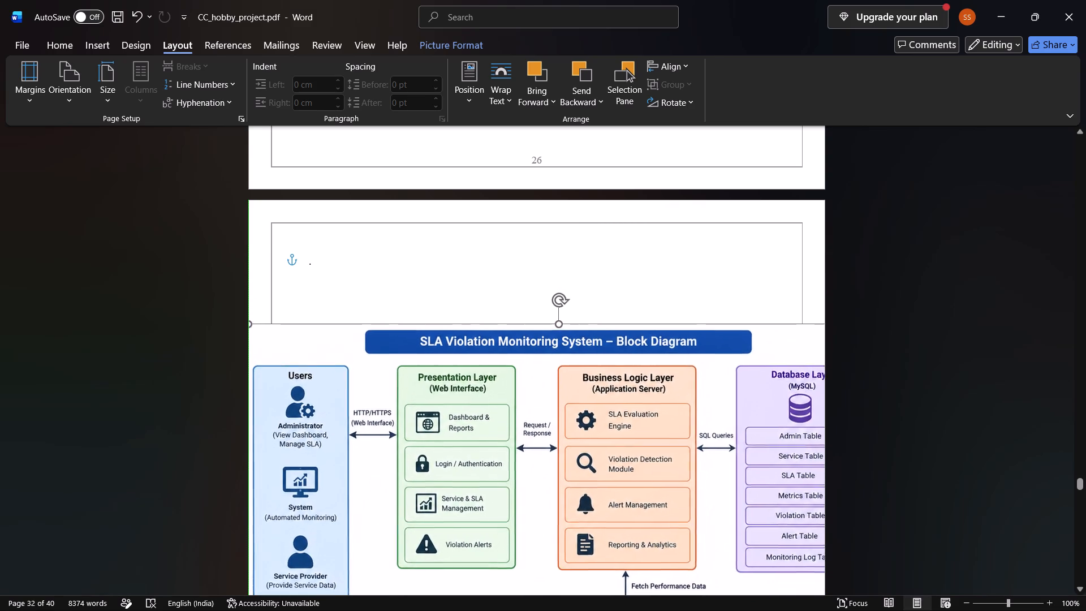
pyautogui.moveTo(813, 537); pyautogui.dragTo(825, 541)
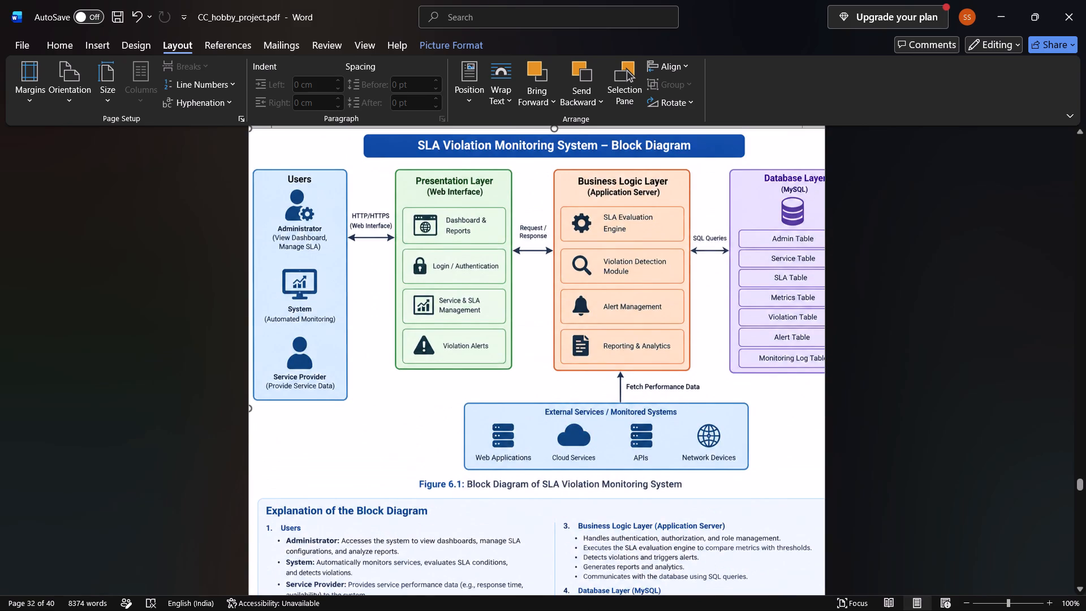
pyautogui.scroll(-9, 597, 459)
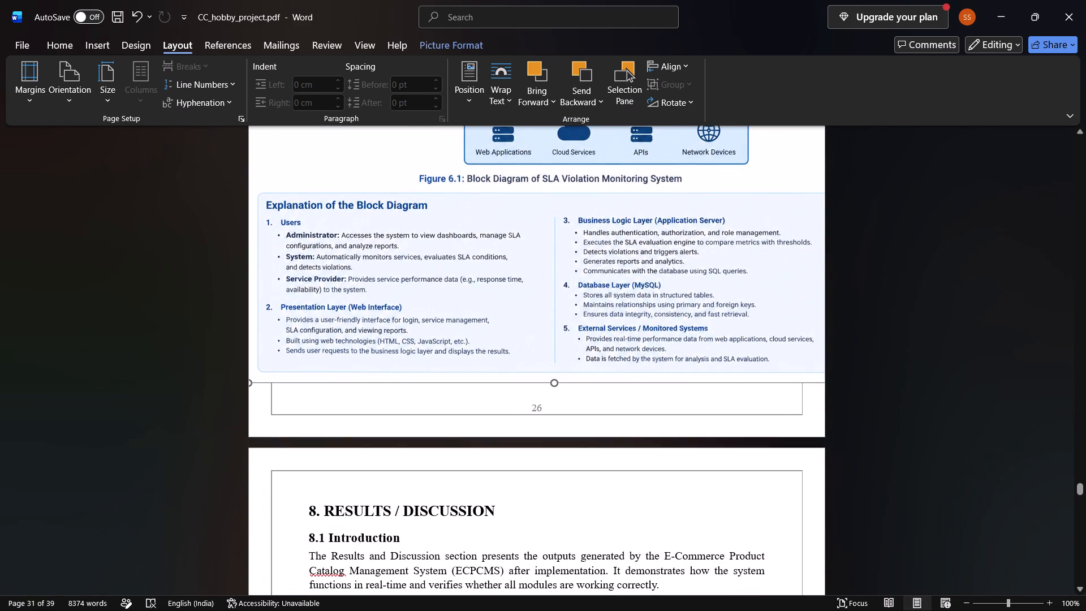
pyautogui.moveTo(554, 382); pyautogui.dragTo(530, 262)
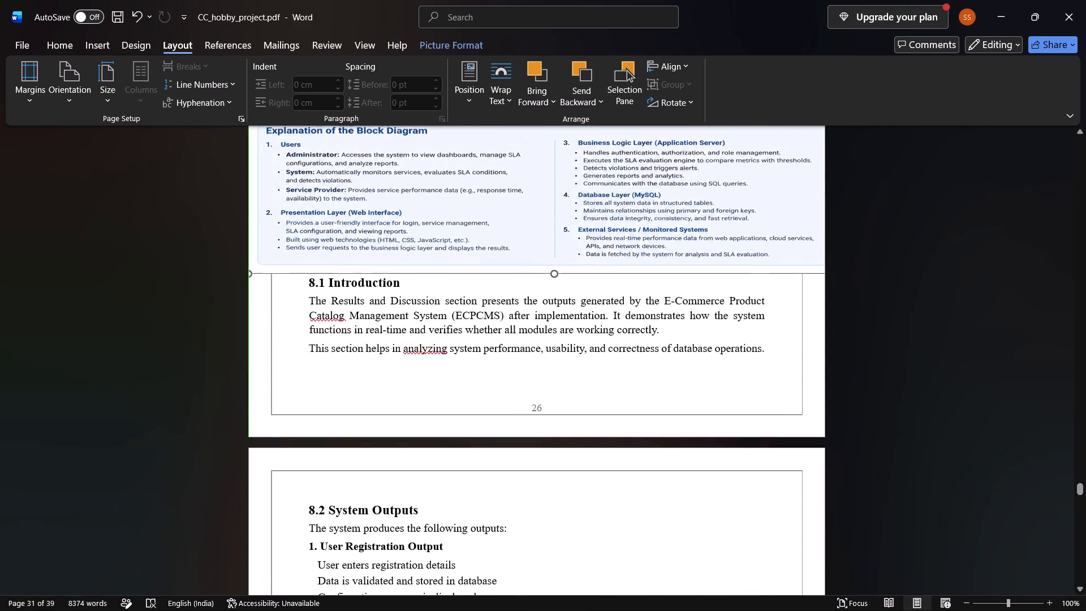
pyautogui.moveTo(530, 262); pyautogui.dragTo(522, 178)
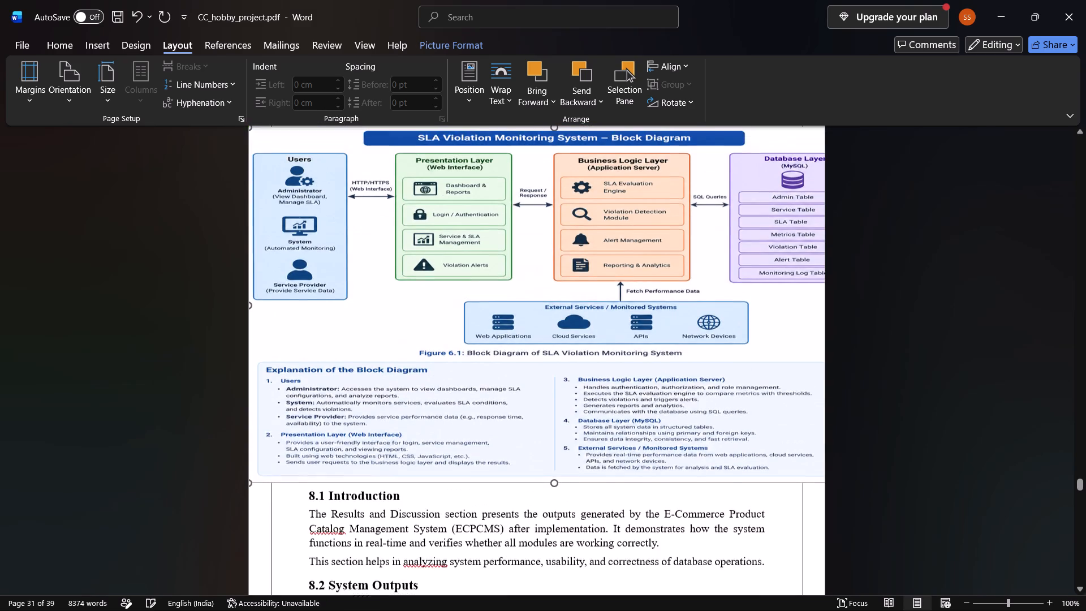
# Move the block diagram picture up above "8. RESULTS / DISCUSSION", directly beneath the "7. BLOCK DIAGRAM" heading.
pyautogui.scroll(-1, 528, 412)
pyautogui.scroll(11, 528, 412)
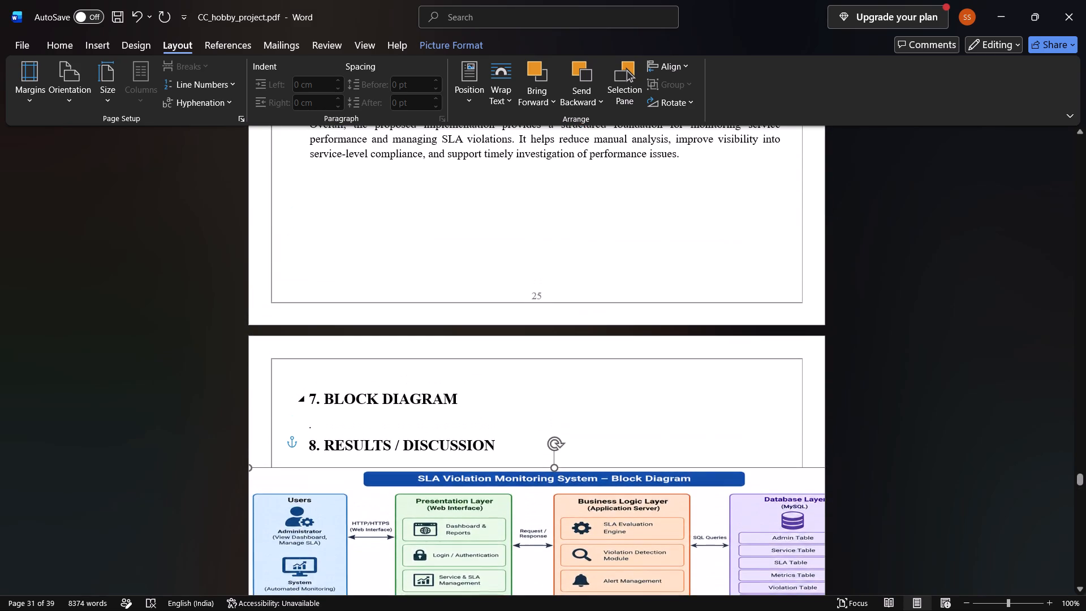
pyautogui.scroll(3, 537, 497)
pyautogui.scroll(-9, 537, 483)
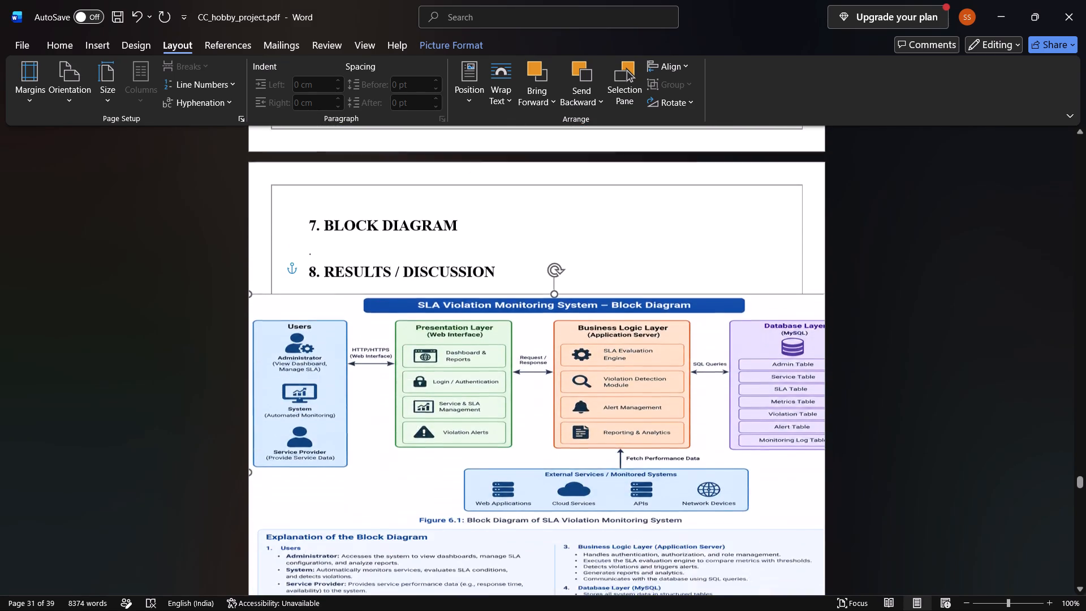
pyautogui.scroll(-6, 533, 408)
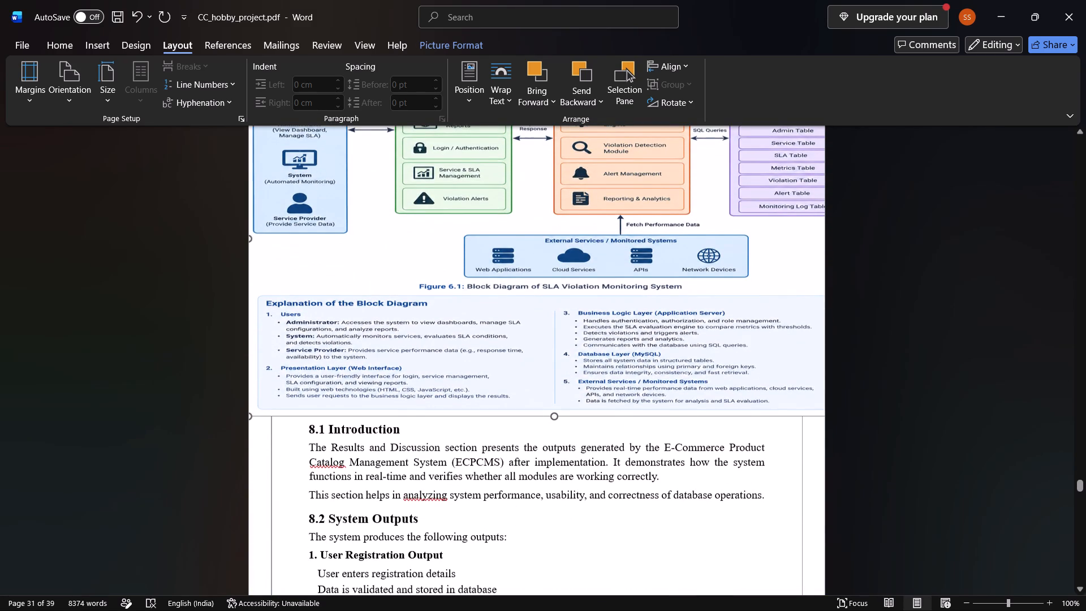
pyautogui.moveTo(251, 411); pyautogui.dragTo(276, 394)
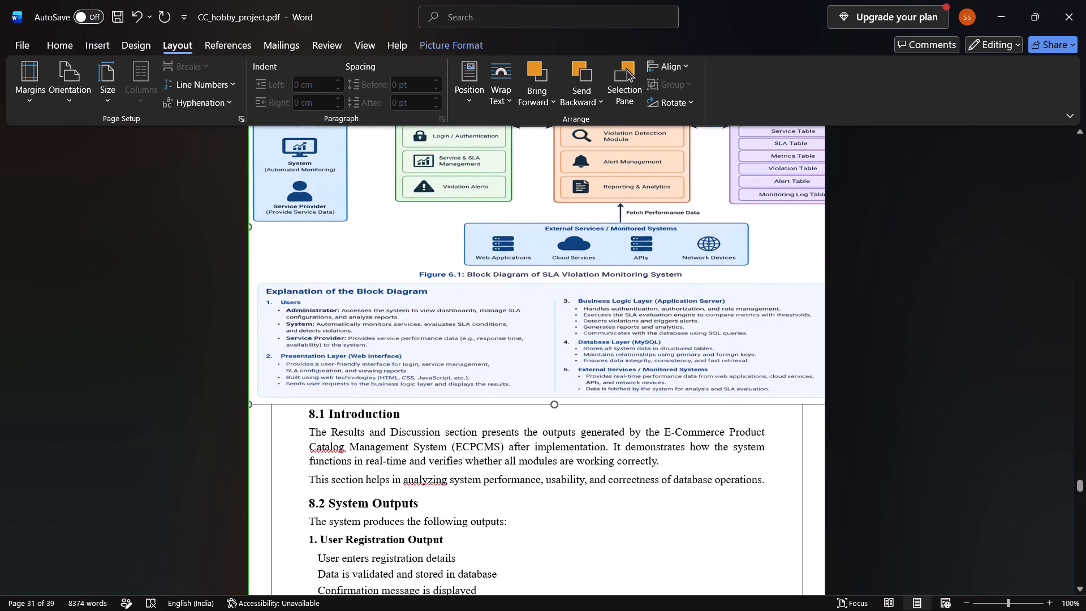
pyautogui.moveTo(276, 394); pyautogui.dragTo(321, 360)
# Shrink the block diagram picture further from its upper-left corner so it is narrower than the page.
pyautogui.scroll(5, 430, 391)
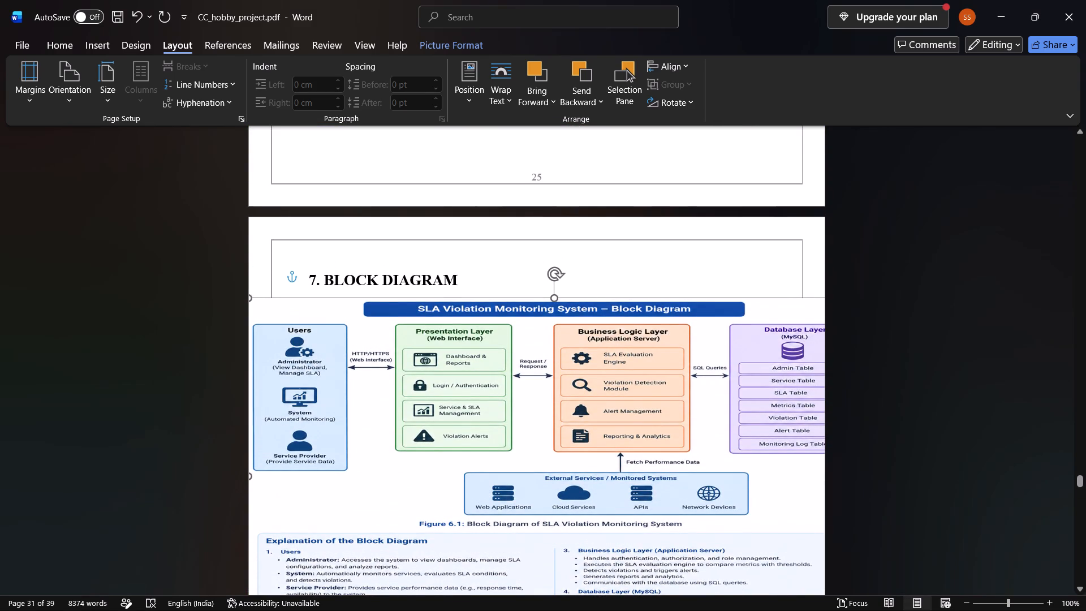
pyautogui.moveTo(252, 296); pyautogui.dragTo(396, 377)
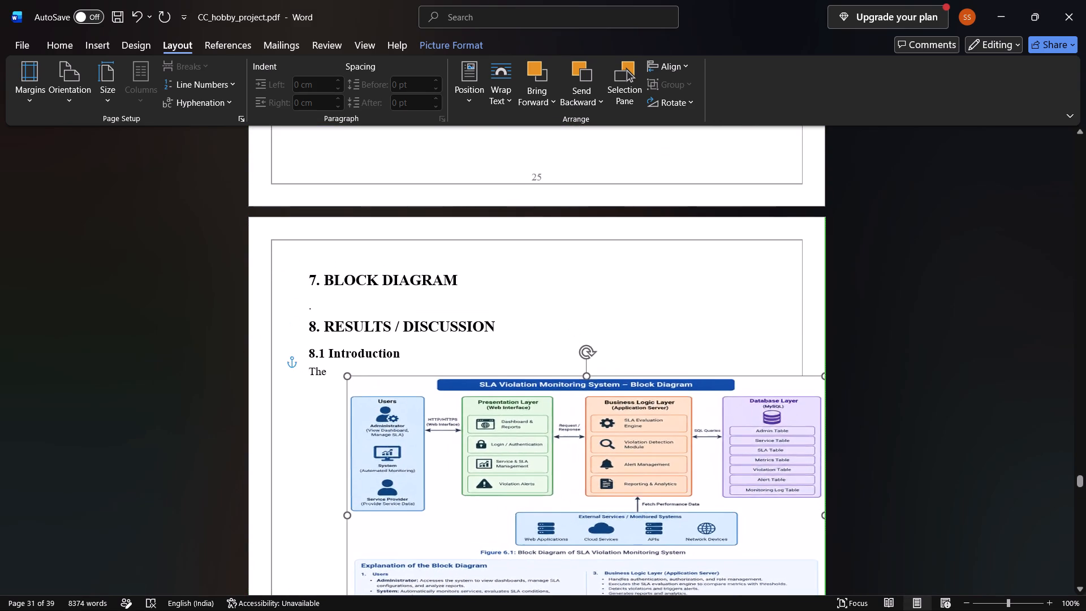
pyautogui.moveTo(396, 377); pyautogui.dragTo(561, 425)
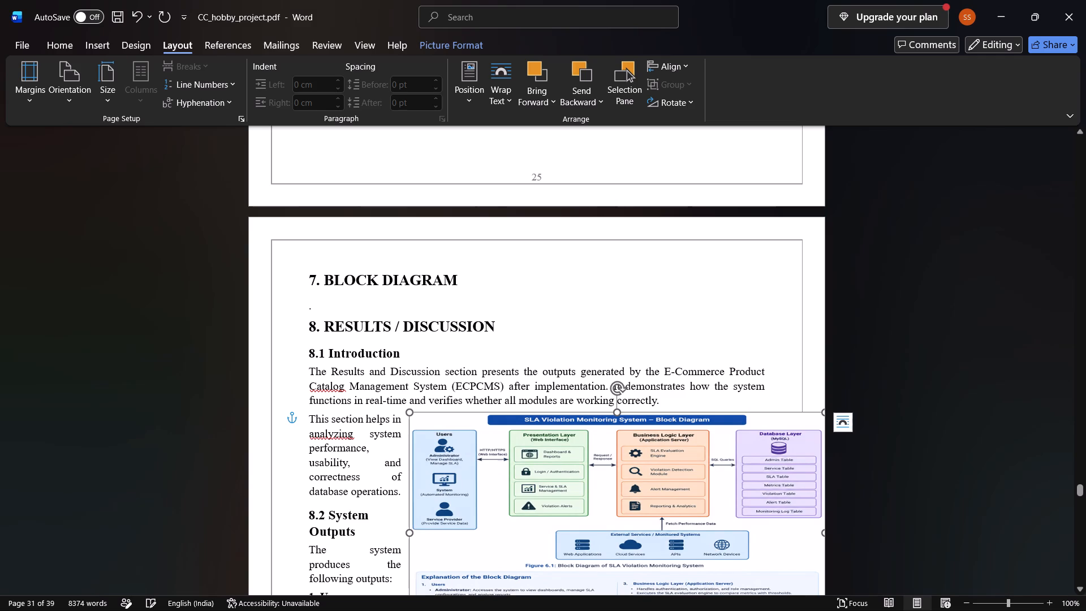
# Move the block diagram picture directly beneath the "7. BLOCK DIAGRAM" heading and shrink it to about 12.2 cm wide by 7.1 cm high.
pyautogui.moveTo(608, 487); pyautogui.dragTo(546, 355)
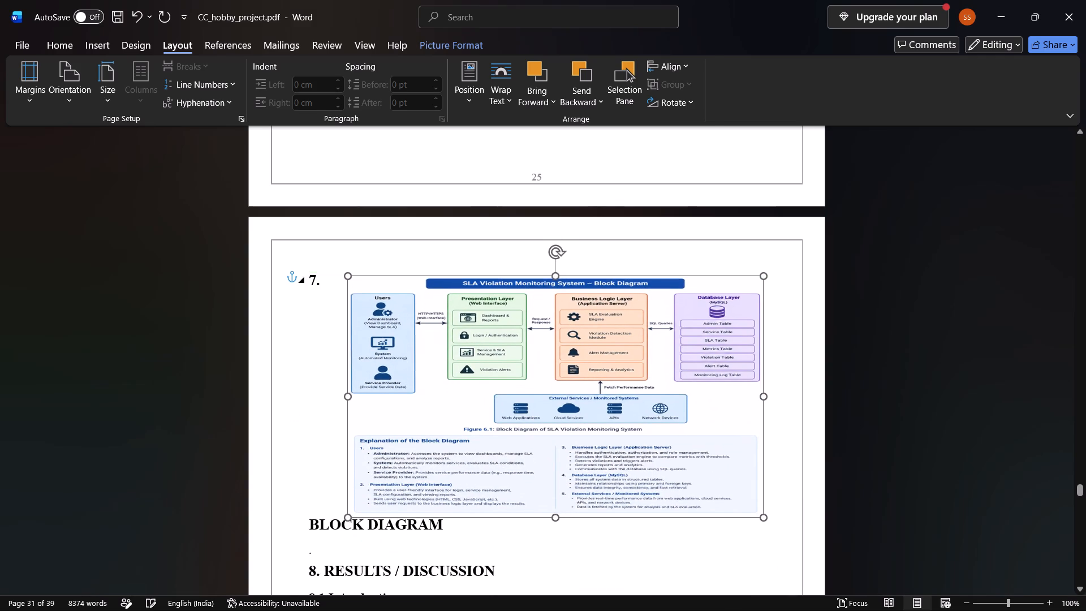
pyautogui.moveTo(546, 355); pyautogui.dragTo(546, 375)
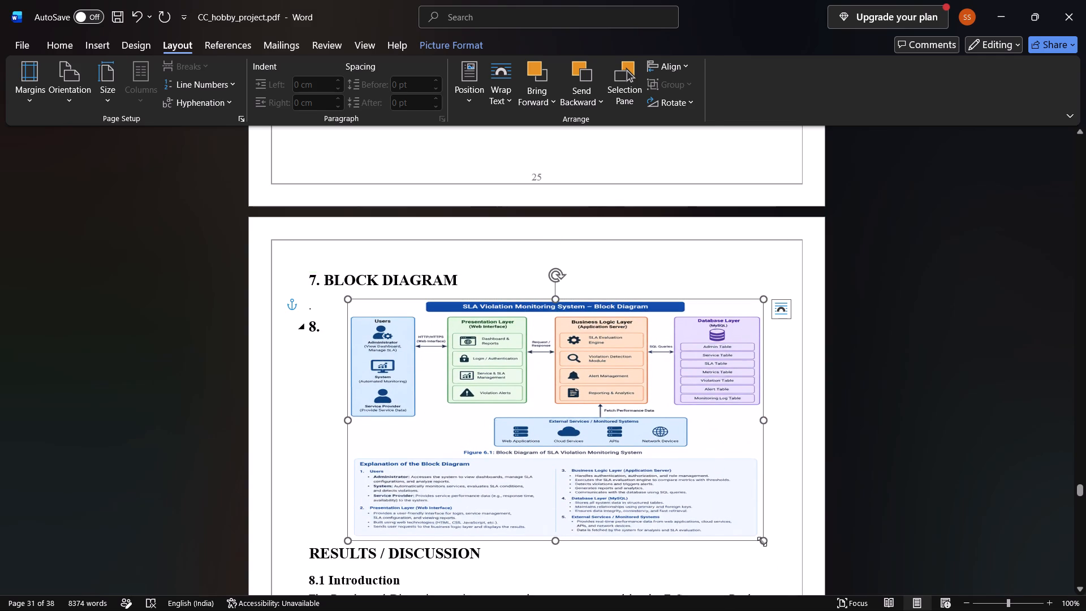
pyautogui.keyDown('shift'); pyautogui.moveTo(762, 541); pyautogui.dragTo(736, 513); pyautogui.keyUp('shift')
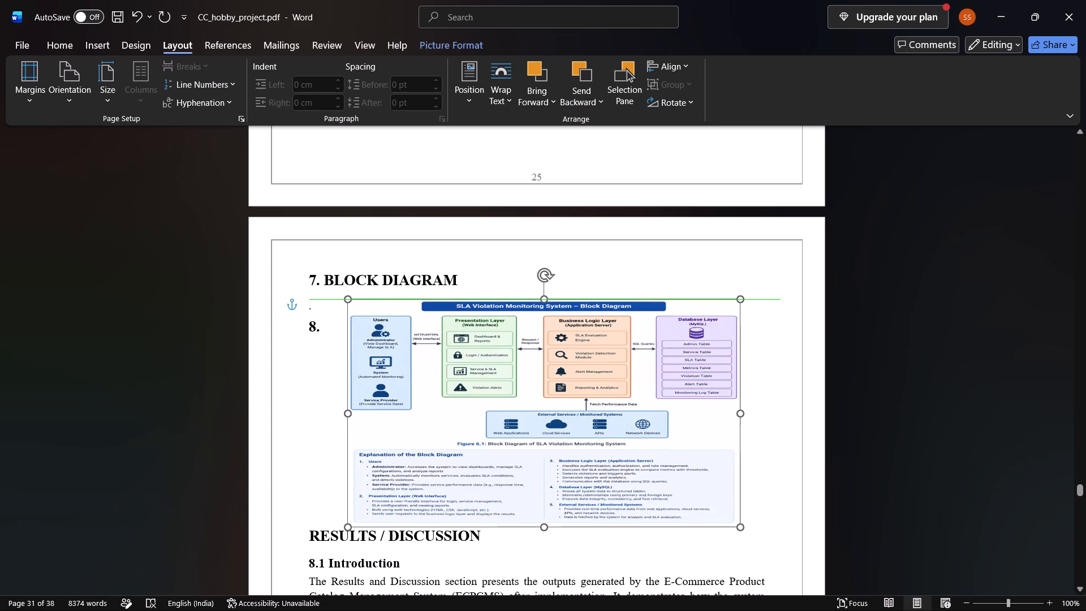
pyautogui.keyDown('shift'); pyautogui.moveTo(736, 513); pyautogui.dragTo(689, 485); pyautogui.keyUp('shift')
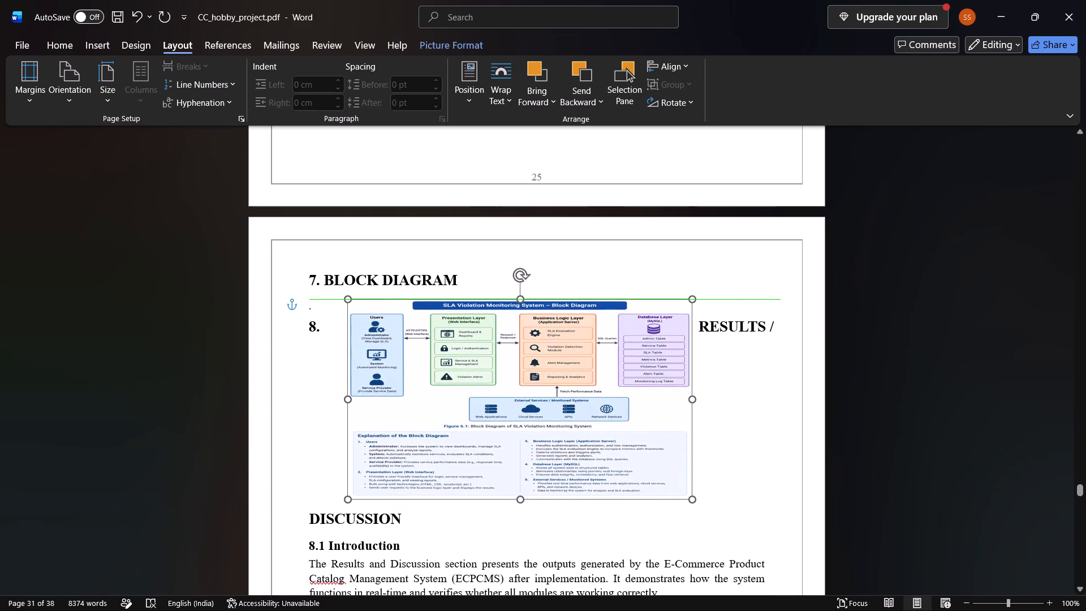
pyautogui.keyDown('shift'); pyautogui.moveTo(689, 485); pyautogui.dragTo(674, 483); pyautogui.keyUp('shift')
pyautogui.moveTo(549, 438); pyautogui.dragTo(547, 413)
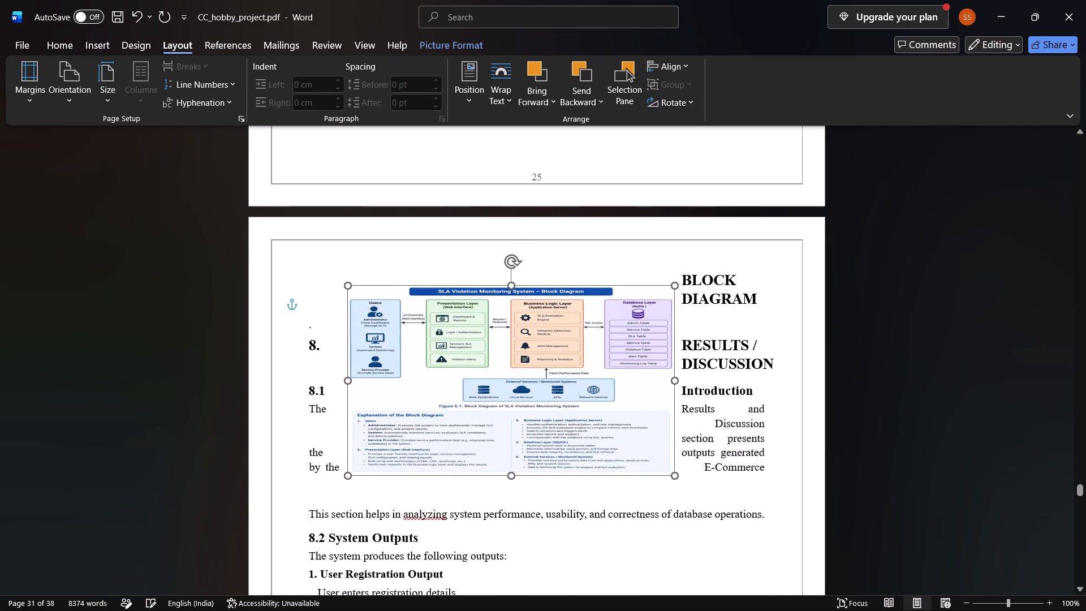
pyautogui.moveTo(547, 413); pyautogui.dragTo(547, 432)
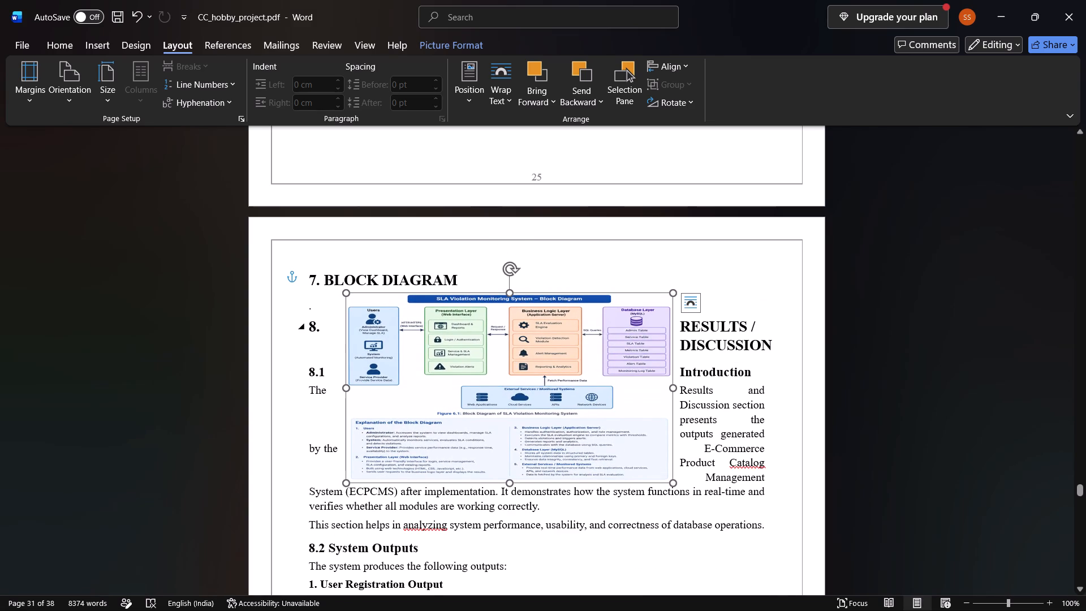
# Insert seven blank lines before "8. RESULTS / DISCUSSION" to push that heading below the block diagram picture.
pyautogui.click(311, 330)
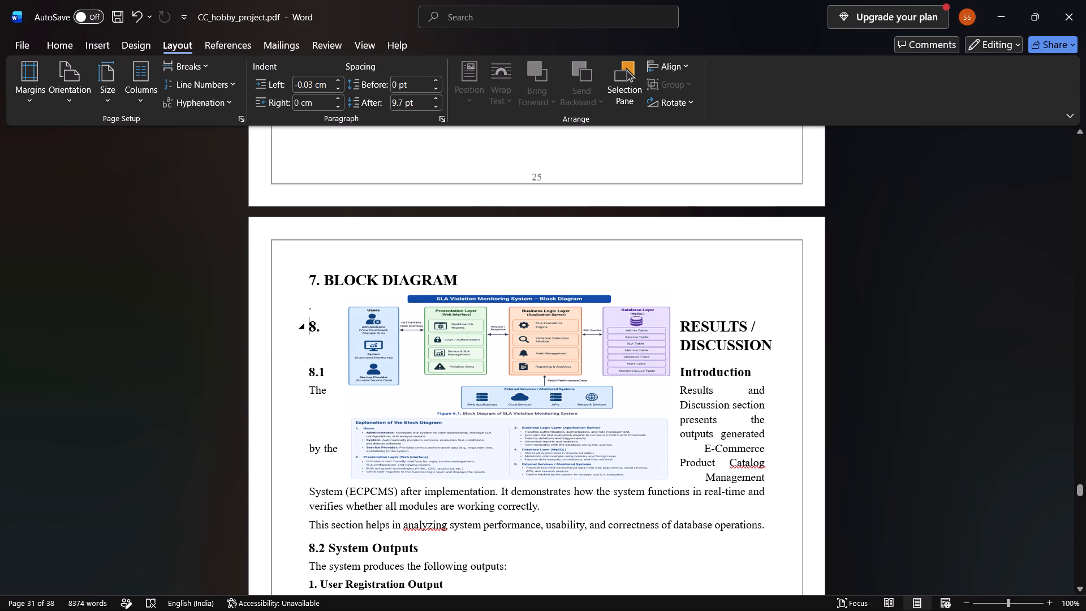
pyautogui.press('Return')
pyautogui.press('Return')
pyautogui.press('Return')
pyautogui.press('Return')
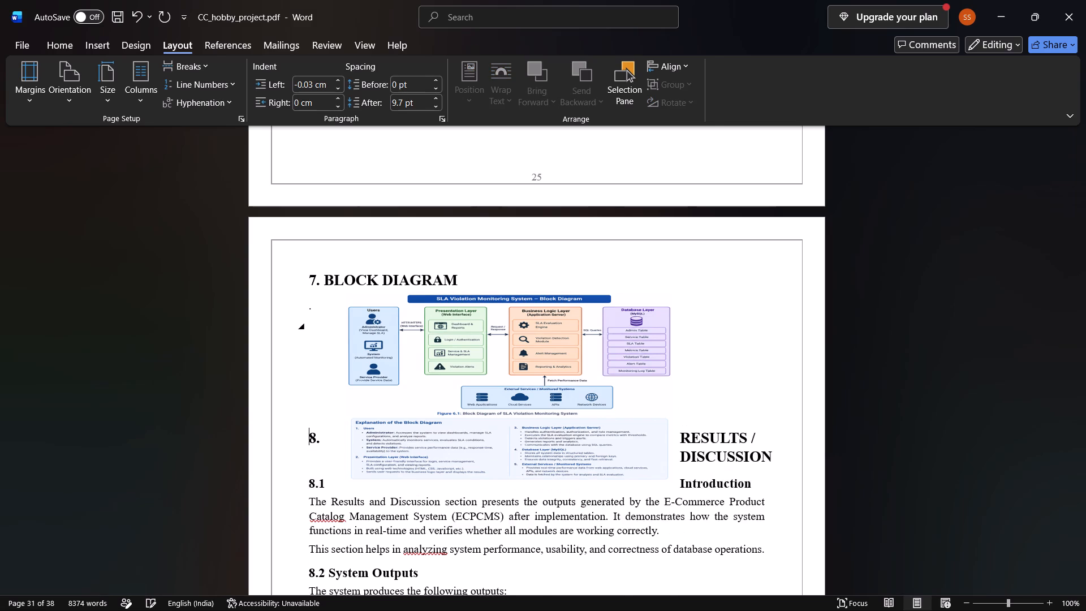
pyautogui.press('Return')
pyautogui.press('Return')
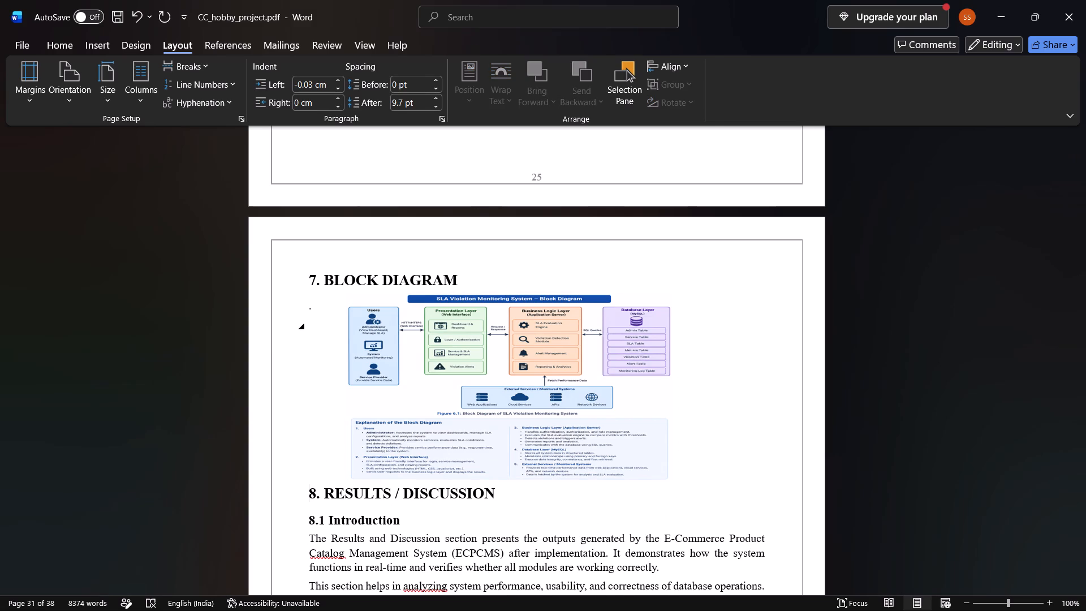
pyautogui.press('Return')
# Crop the figure caption and explanation text off the bottom of the block diagram picture, leaving it about 4.4 cm high.
pyautogui.click(482, 390)
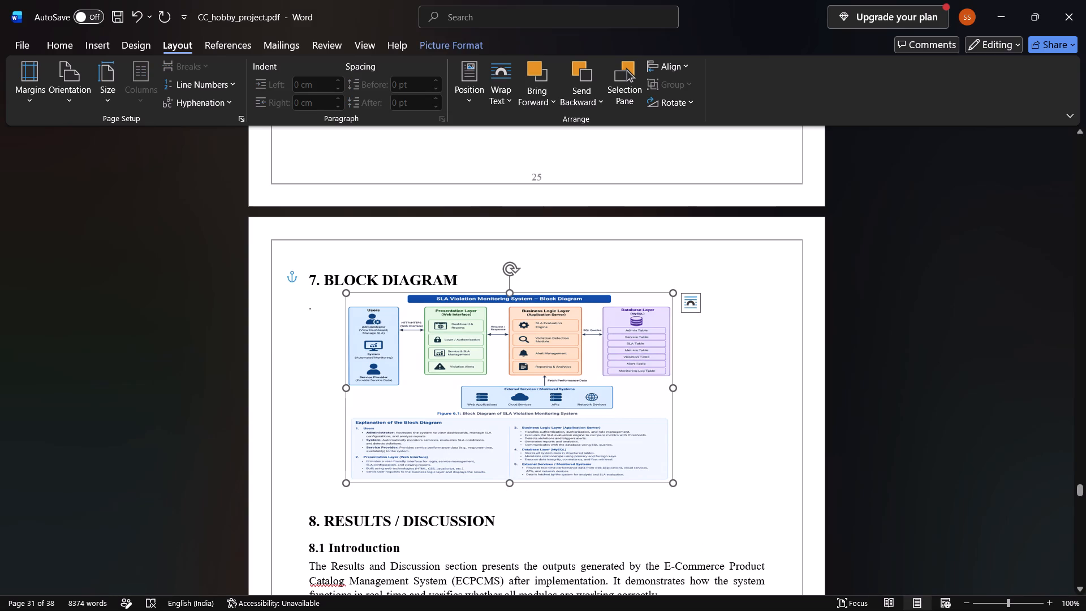
pyautogui.click(463, 42)
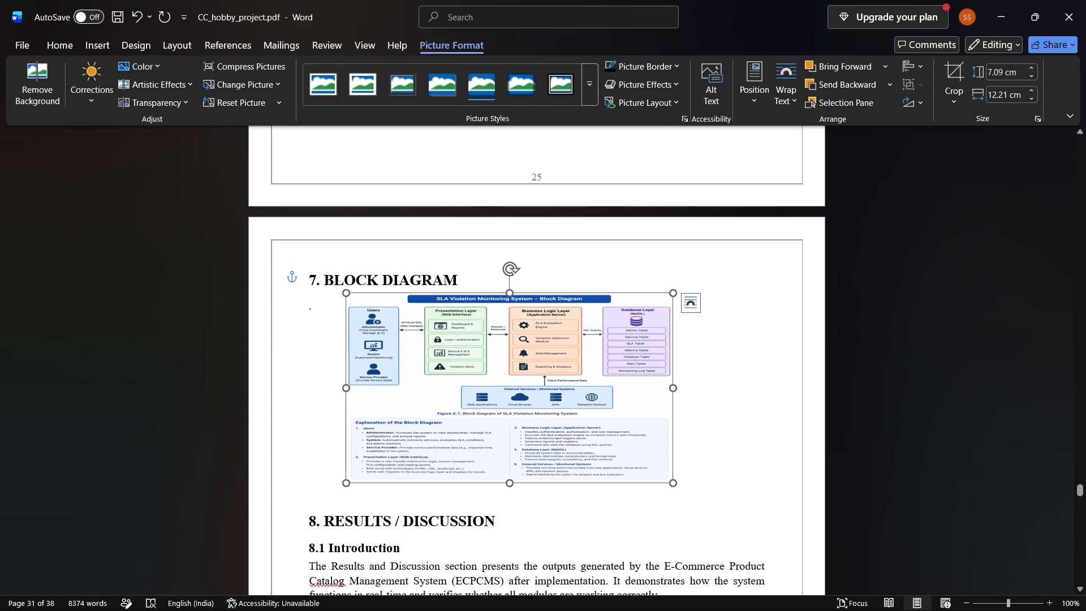
pyautogui.click(944, 71)
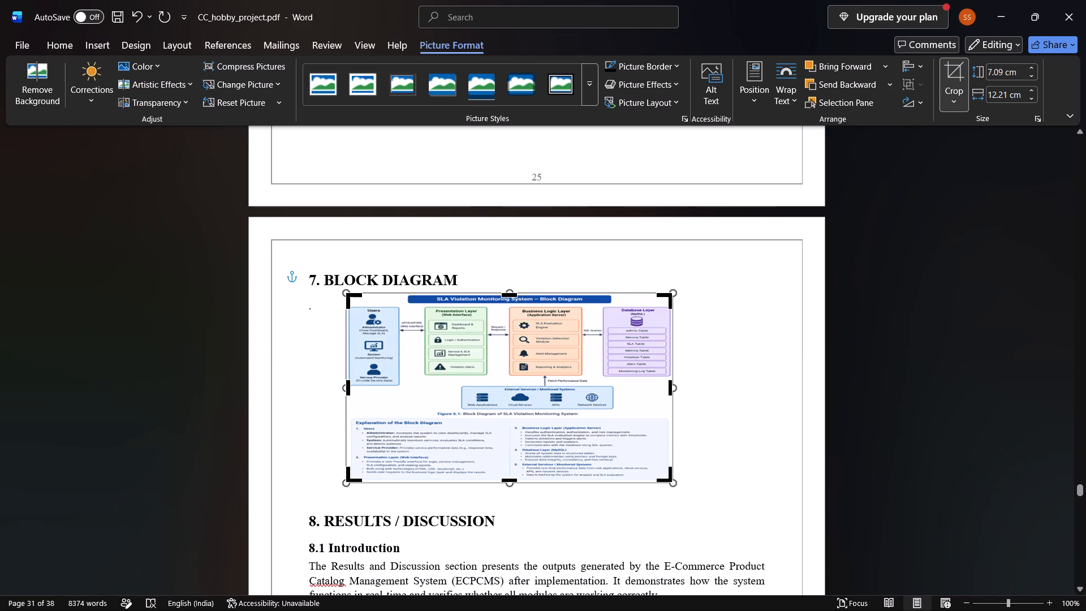
pyautogui.moveTo(510, 480); pyautogui.dragTo(514, 416)
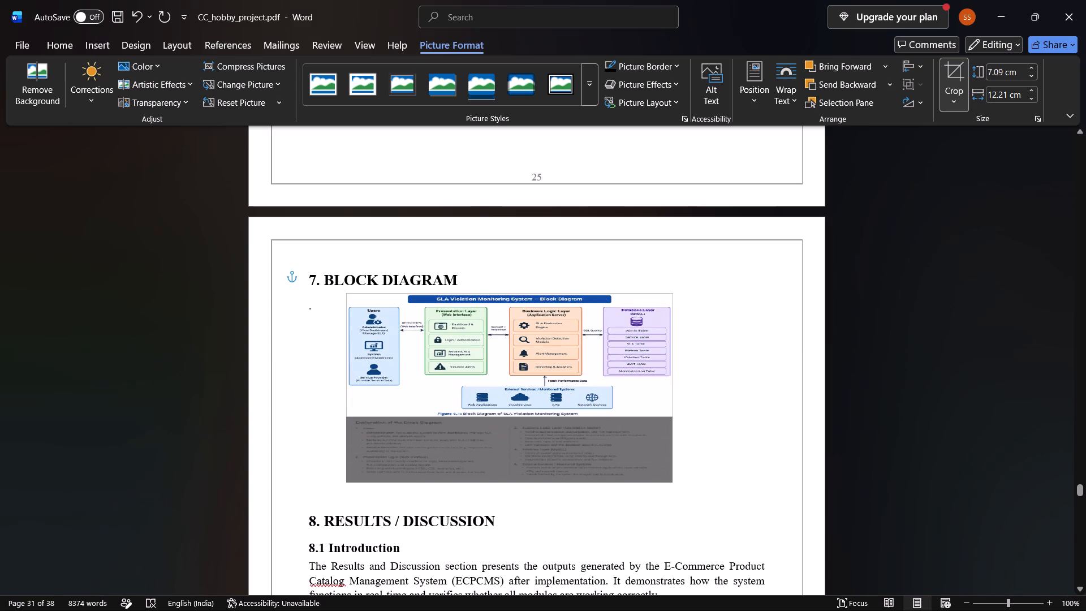
pyautogui.moveTo(514, 416); pyautogui.dragTo(516, 411)
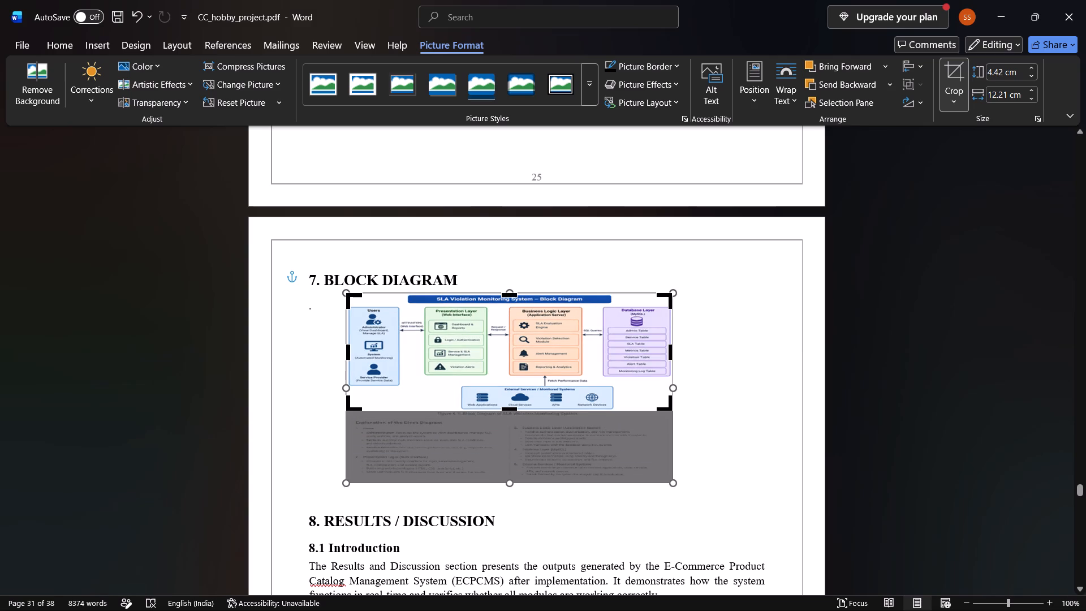
pyautogui.click(769, 361)
# Enlarge the cropped block diagram to about 15.2 cm wide by 5.5 cm high and position it midway between the chapter 7 and 8 headings.
pyautogui.click(506, 347)
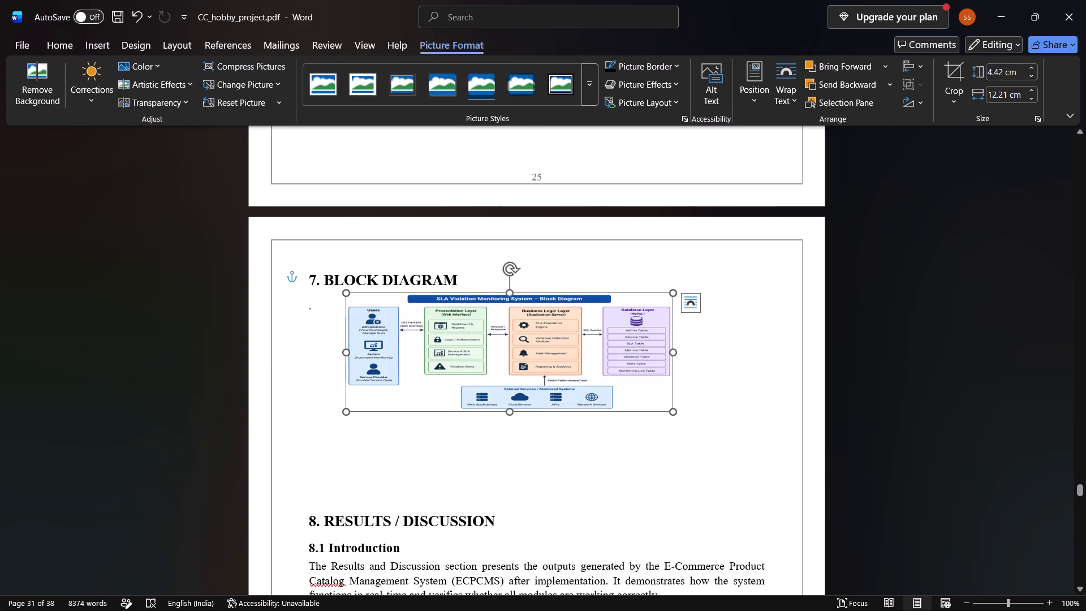
pyautogui.moveTo(672, 413); pyautogui.dragTo(681, 424)
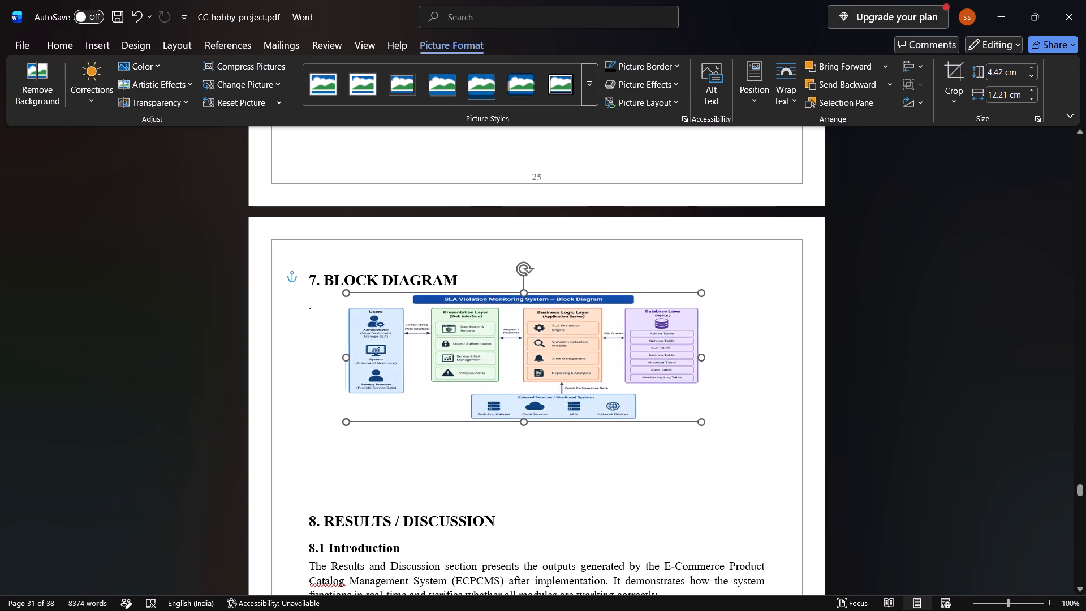
pyautogui.moveTo(681, 424); pyautogui.dragTo(703, 440)
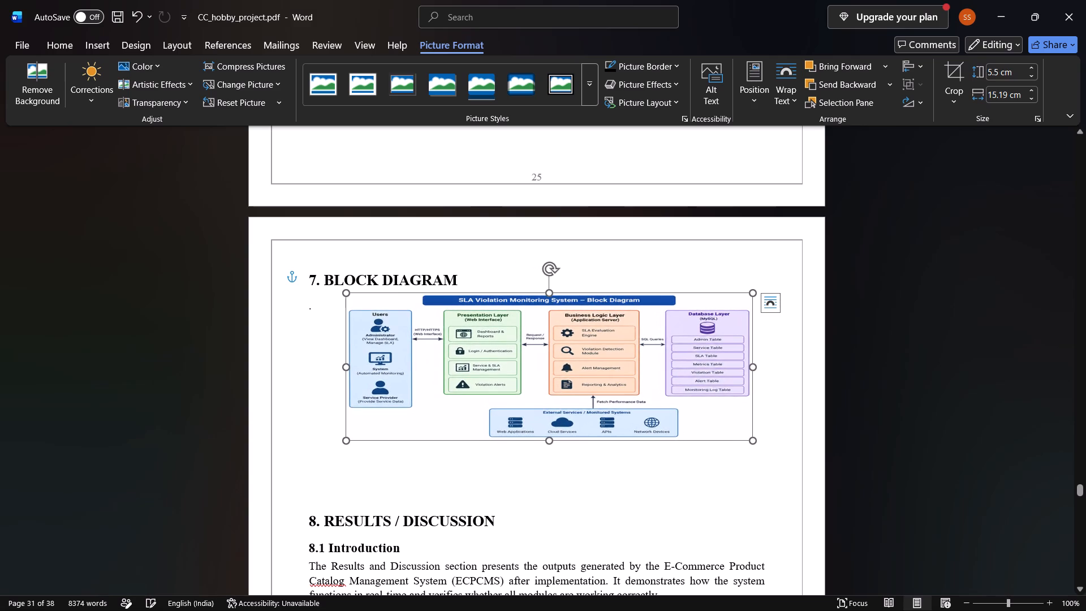
pyautogui.moveTo(638, 380); pyautogui.dragTo(613, 403)
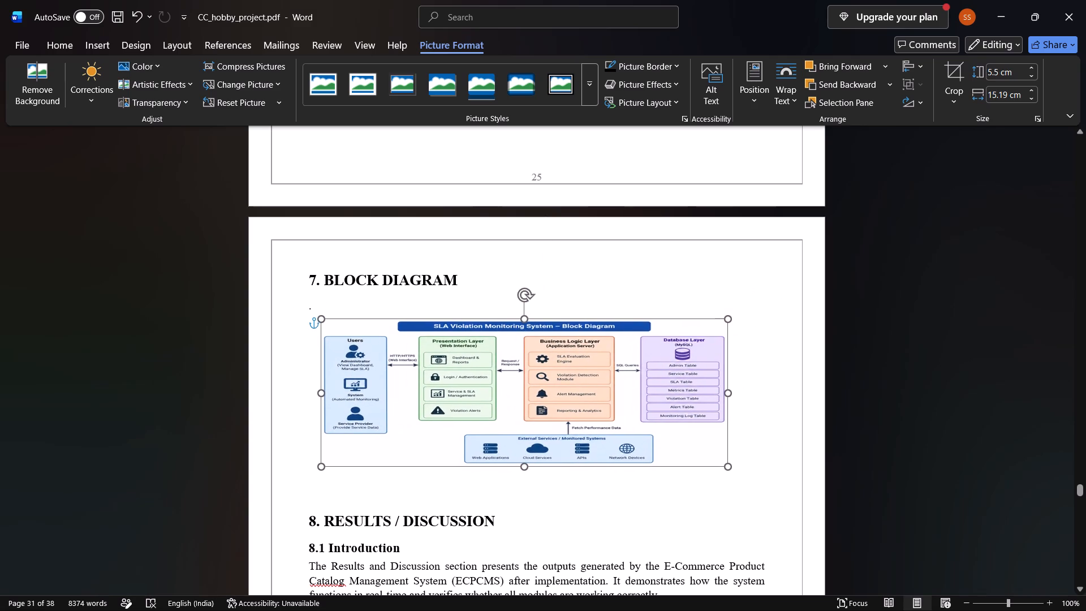
pyautogui.moveTo(613, 403); pyautogui.dragTo(617, 397)
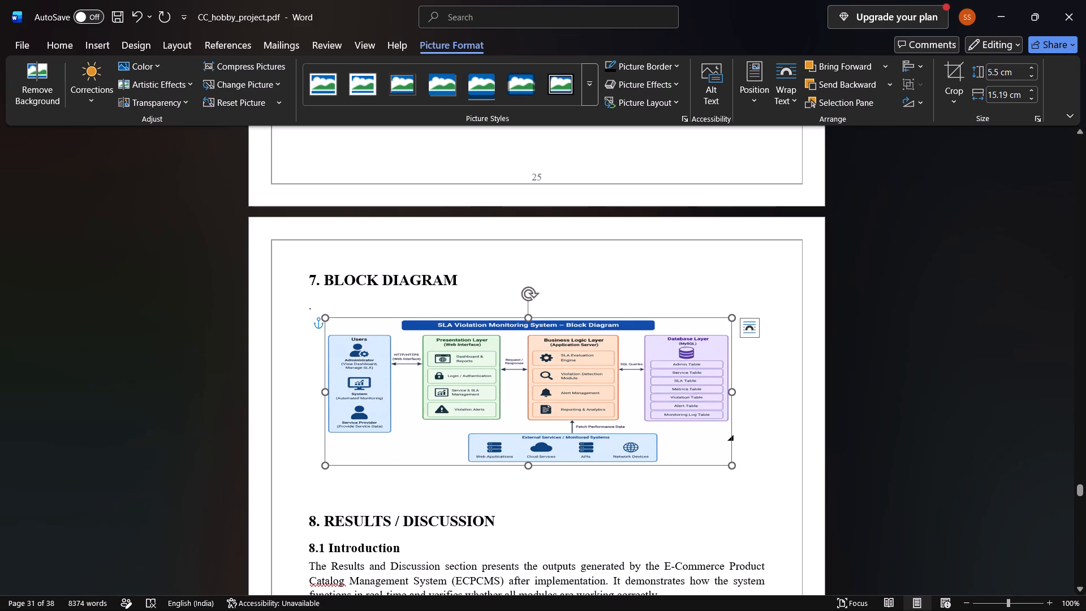
pyautogui.click(787, 414)
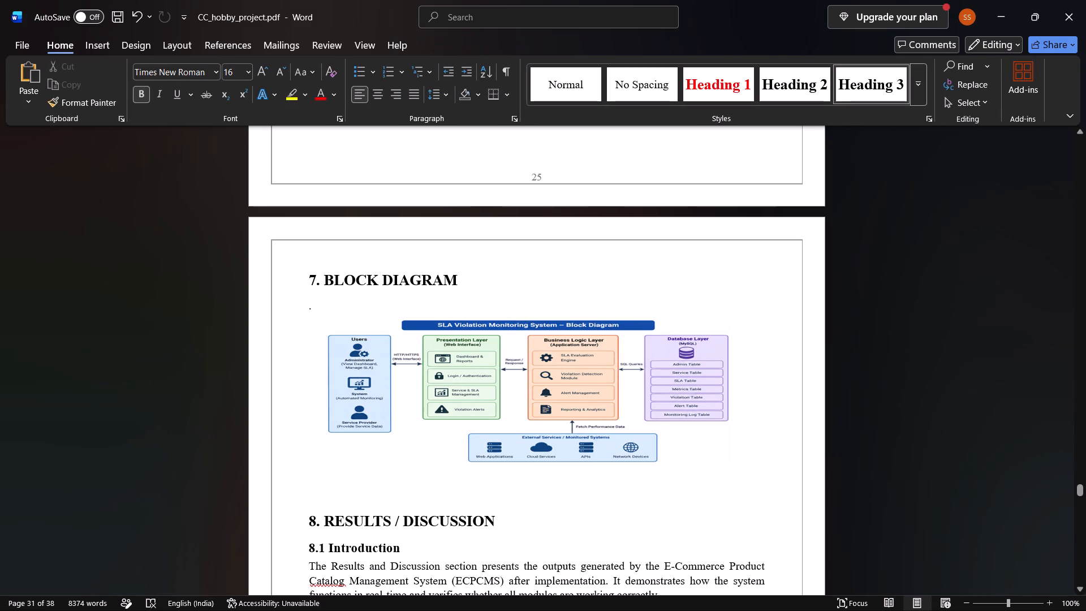
# Add a black border around the block diagram picture.
pyautogui.click(584, 419)
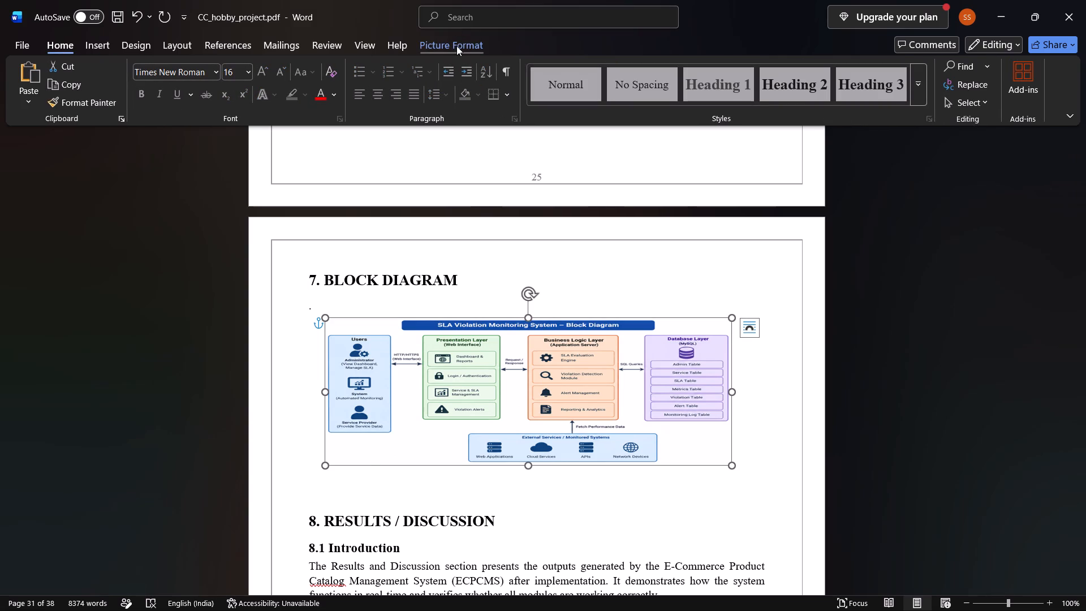
pyautogui.click(456, 46)
pyautogui.click(653, 70)
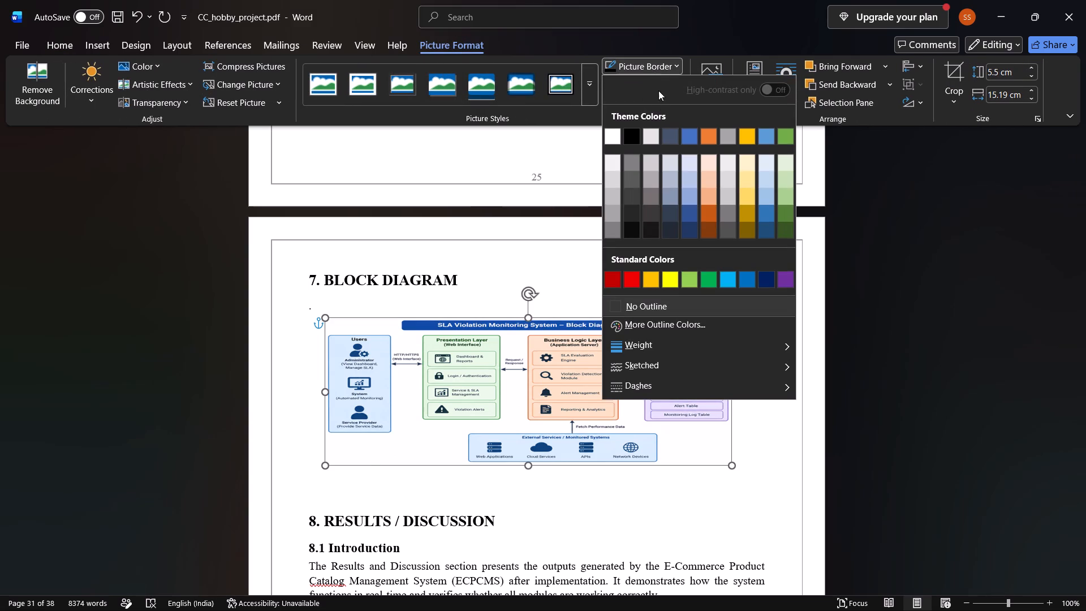
pyautogui.click(633, 136)
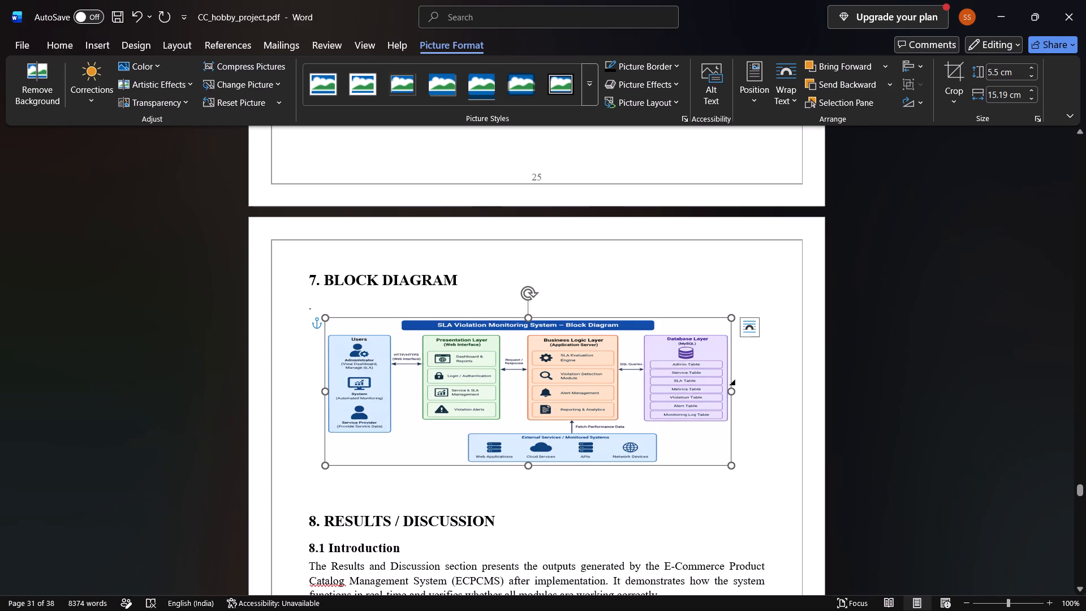
pyautogui.click(775, 379)
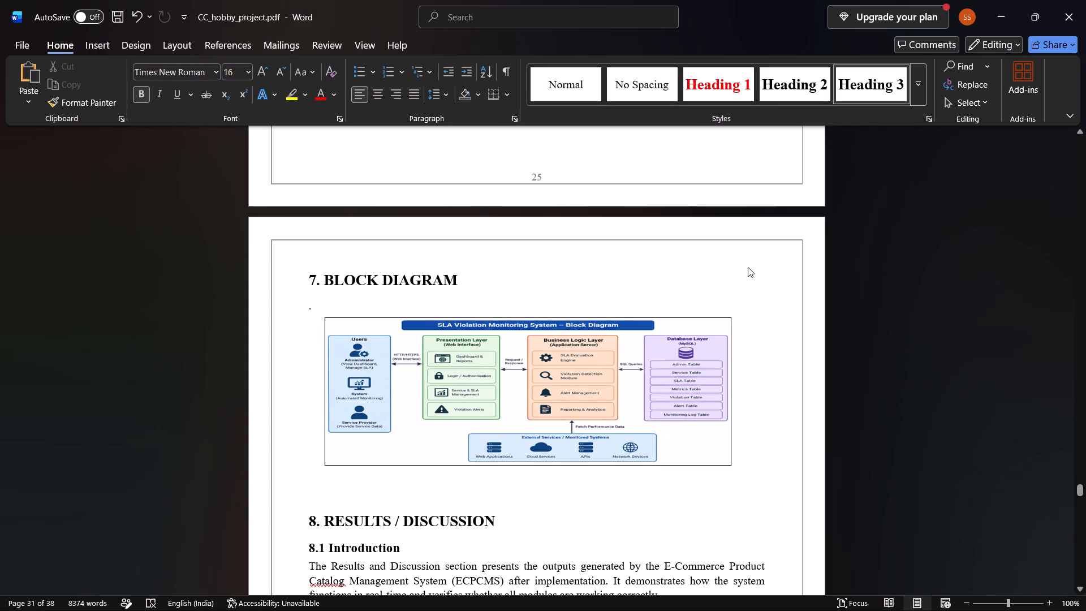
pyautogui.click(491, 488)
pyautogui.hotkey('alt', 'Tab')
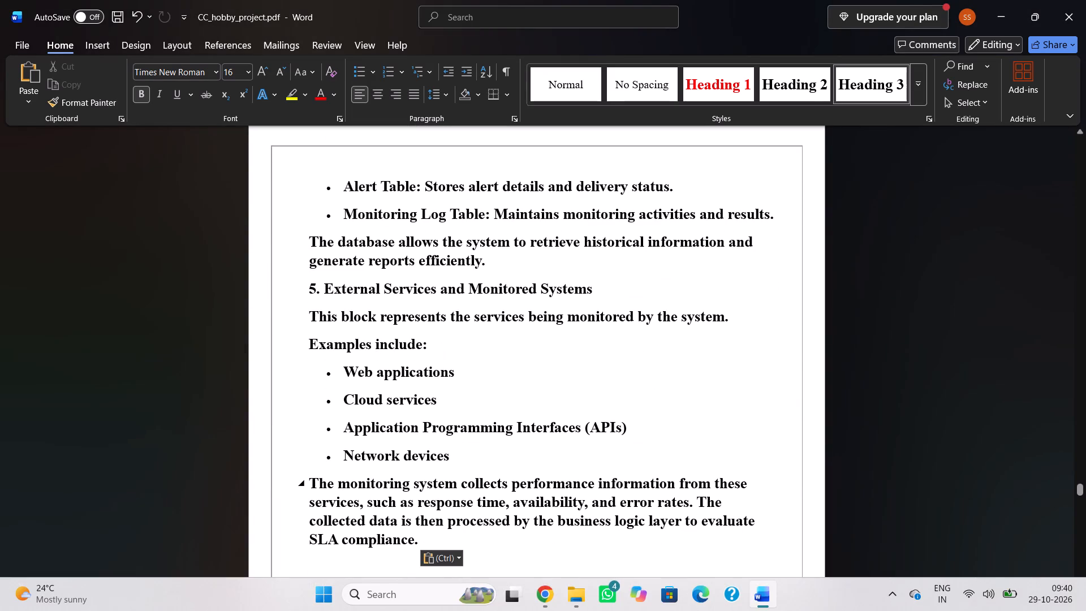
# Remove bold from the whole pasted block diagram explanation, from "1. Users" to its last paragraph, and reduce its font size to 12.
pyautogui.moveTo(419, 540); pyautogui.dragTo(365, 87)
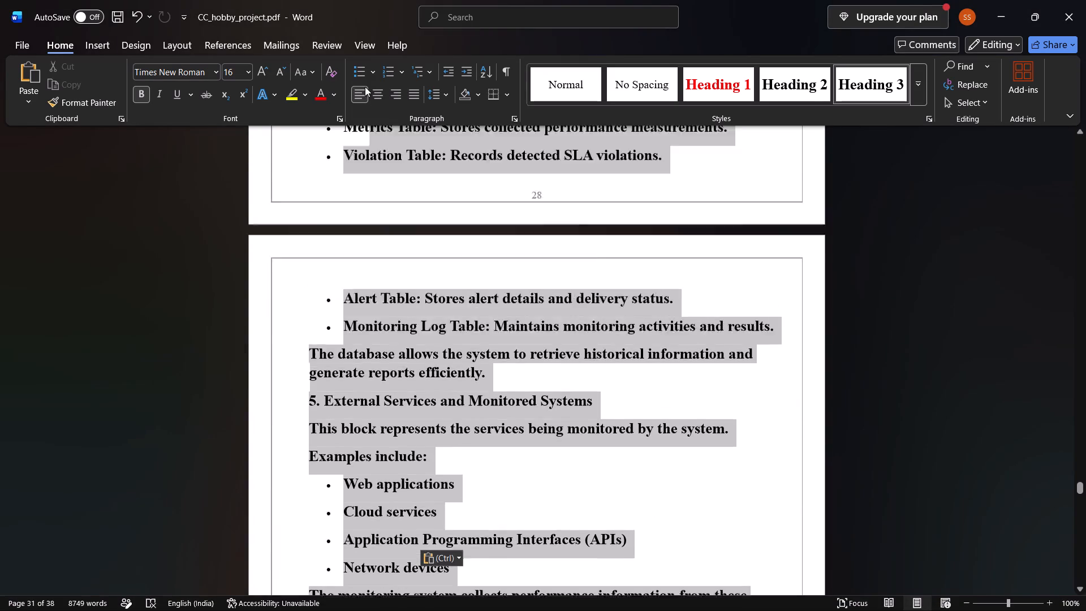
pyautogui.moveTo(365, 87); pyautogui.dragTo(364, 94)
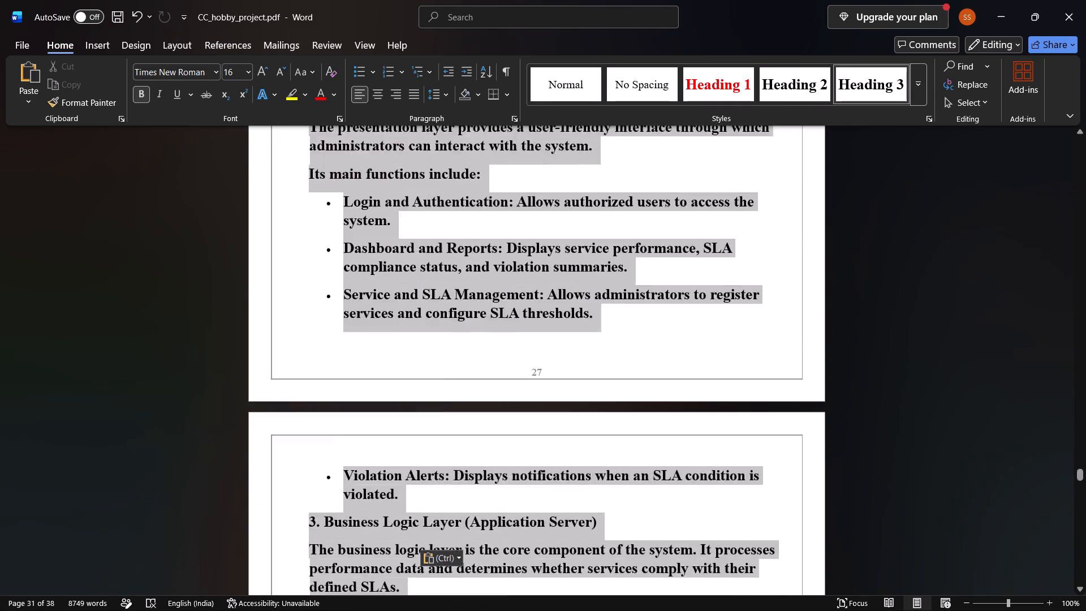
pyautogui.moveTo(364, 94); pyautogui.dragTo(307, 514)
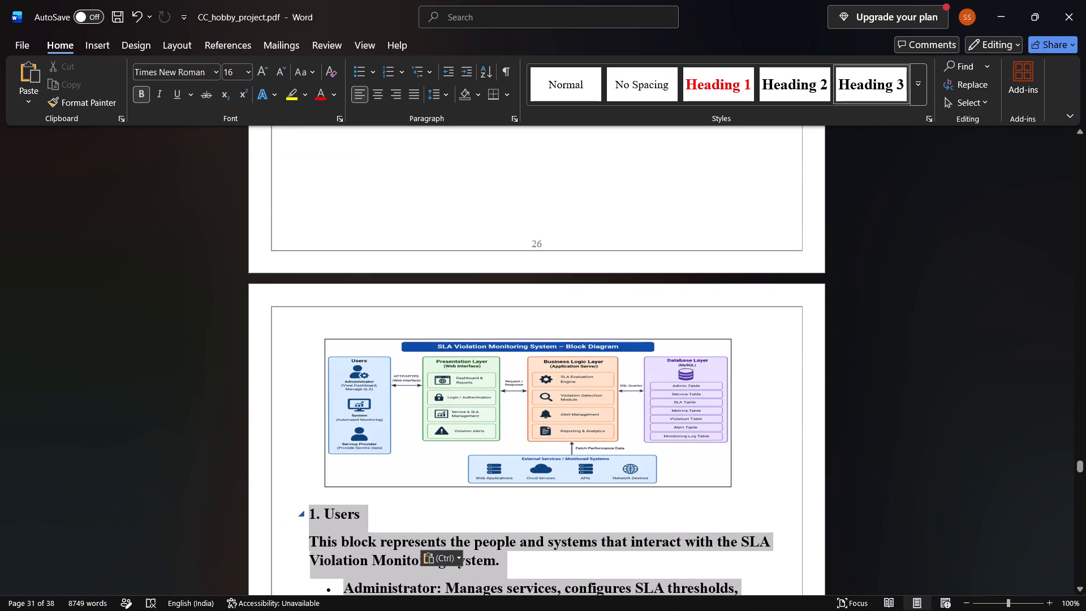
pyautogui.moveTo(307, 514); pyautogui.dragTo(305, 521)
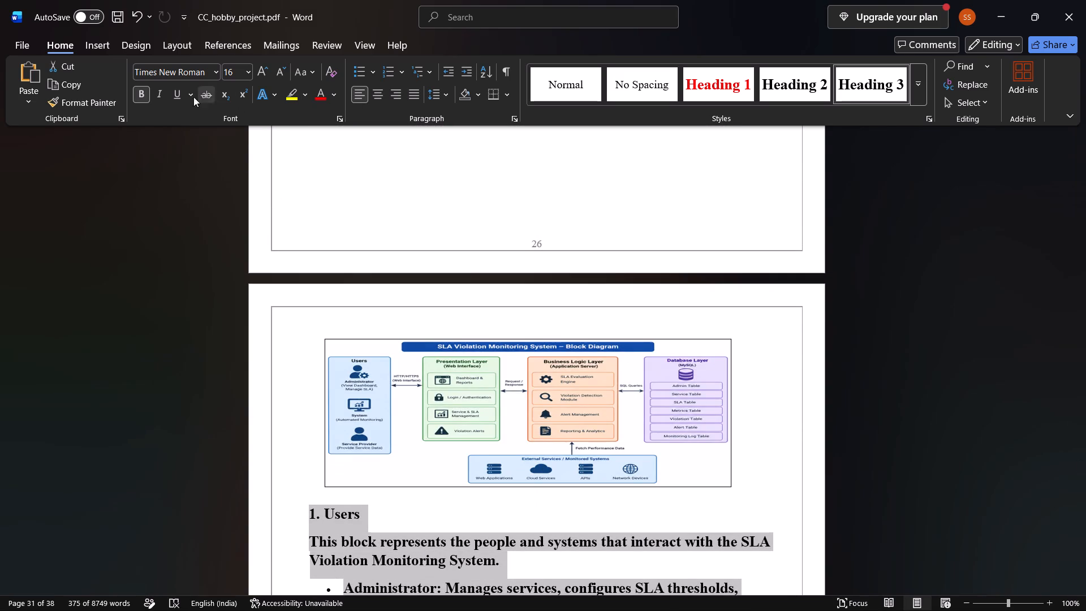
pyautogui.click(141, 89)
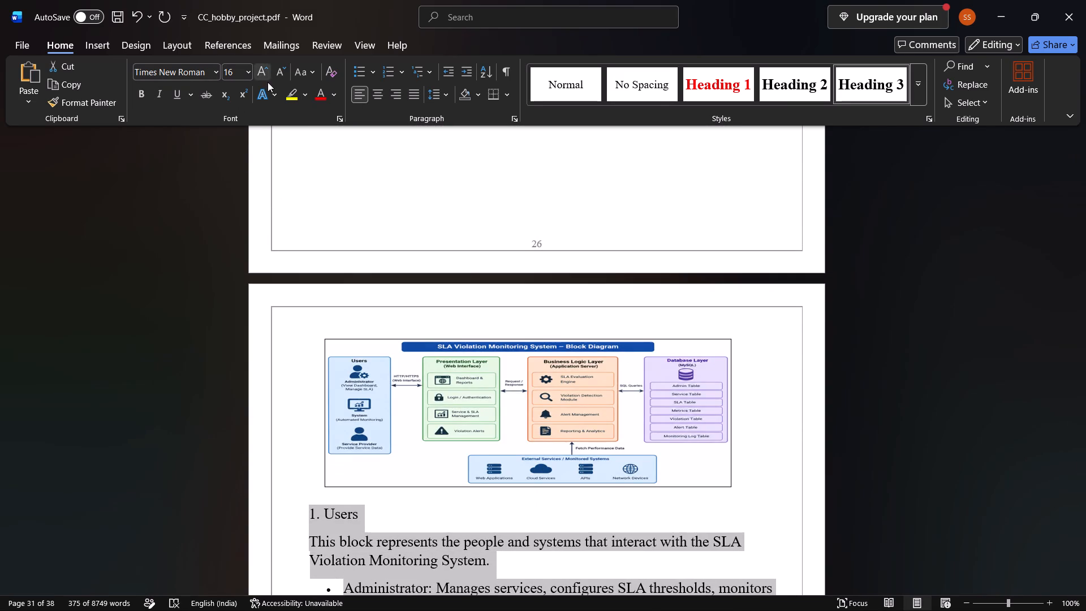
pyautogui.click(277, 72)
pyautogui.click(277, 72)
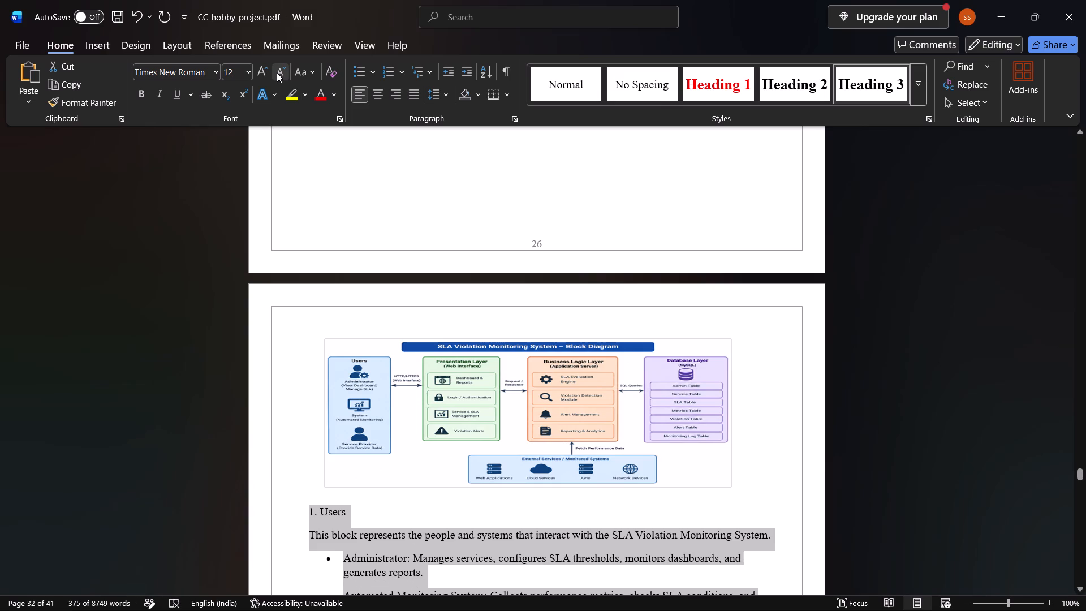
# Make the heading texts "Users" and "Presentation Layer (Web Interface)" bold in the explanation below the diagram.
pyautogui.scroll(-5, 503, 334)
pyautogui.scroll(-2, 493, 290)
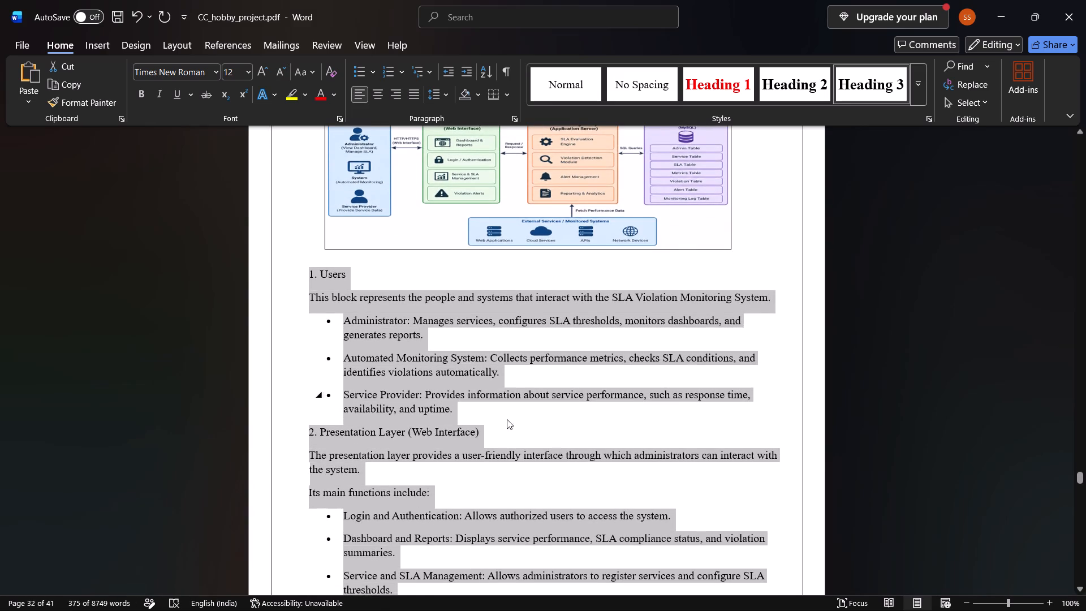
pyautogui.click(503, 476)
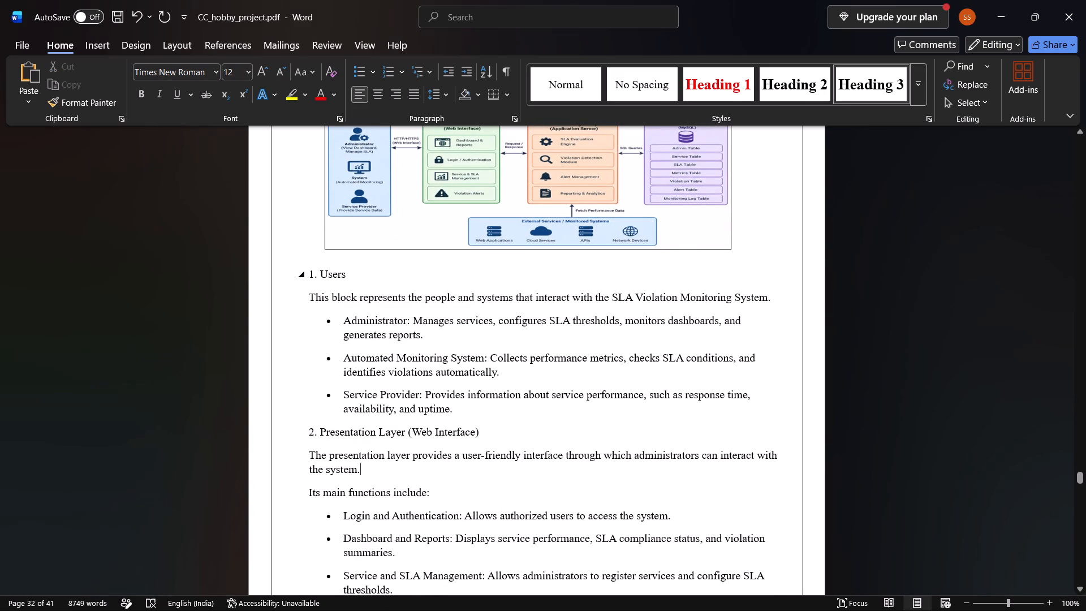
pyautogui.moveTo(359, 277); pyautogui.dragTo(318, 278)
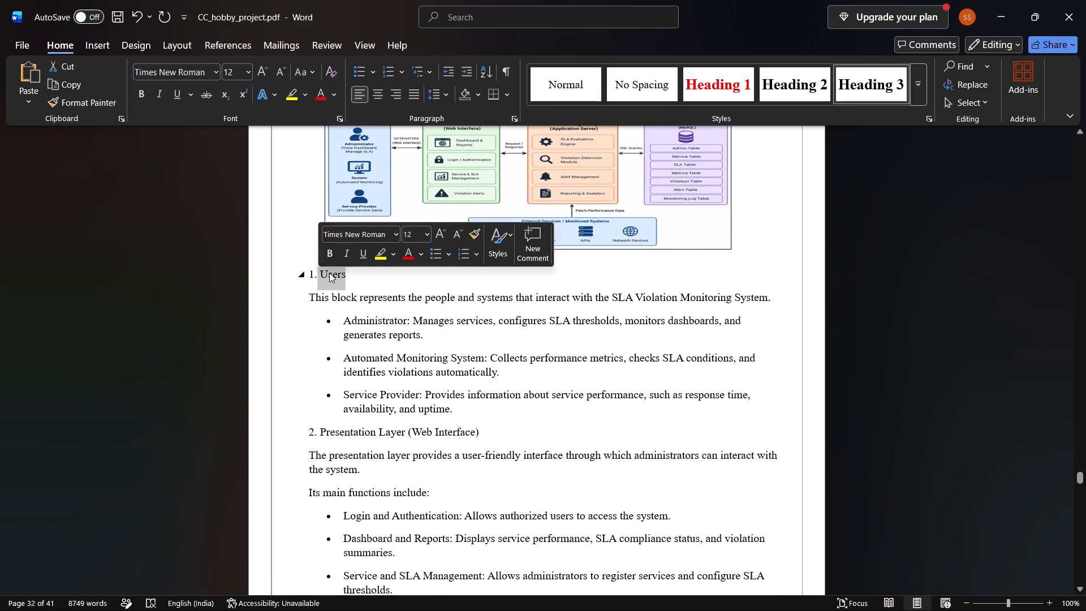
pyautogui.click(328, 254)
pyautogui.moveTo(489, 436); pyautogui.dragTo(356, 429)
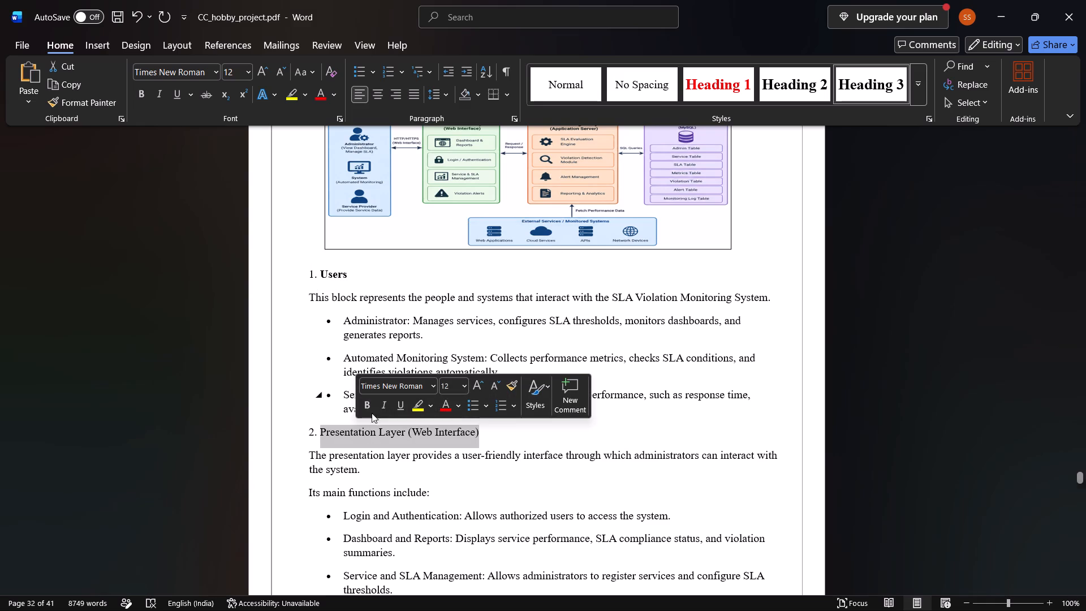
pyautogui.click(368, 404)
pyautogui.click(539, 444)
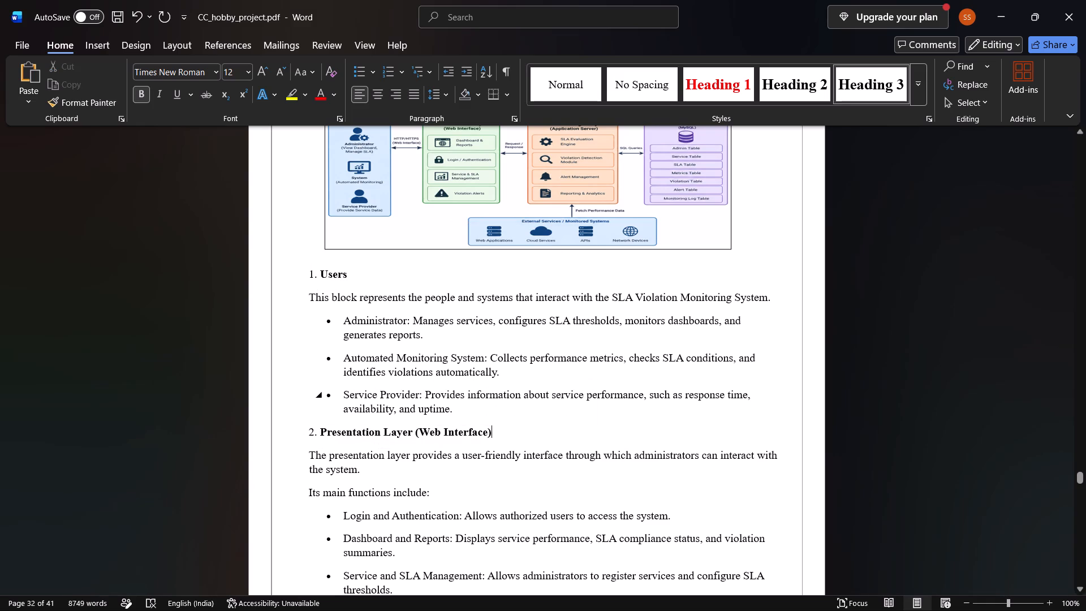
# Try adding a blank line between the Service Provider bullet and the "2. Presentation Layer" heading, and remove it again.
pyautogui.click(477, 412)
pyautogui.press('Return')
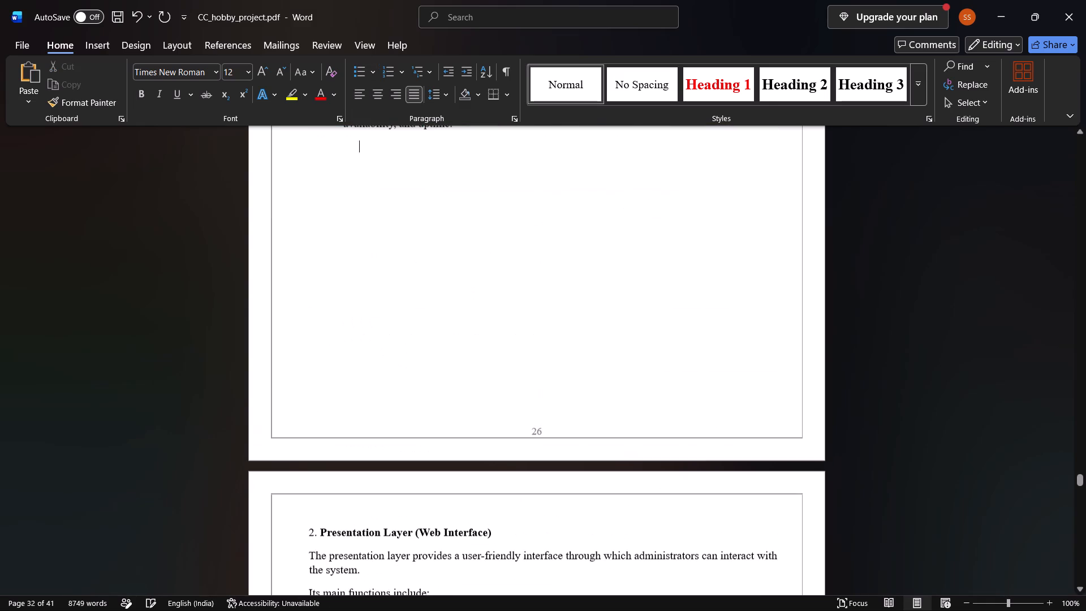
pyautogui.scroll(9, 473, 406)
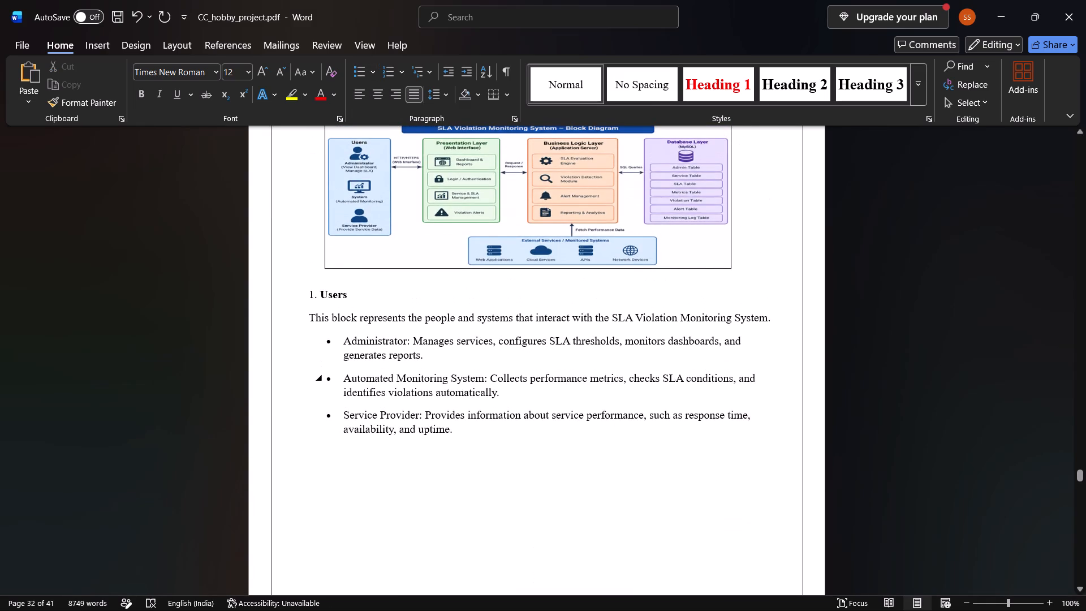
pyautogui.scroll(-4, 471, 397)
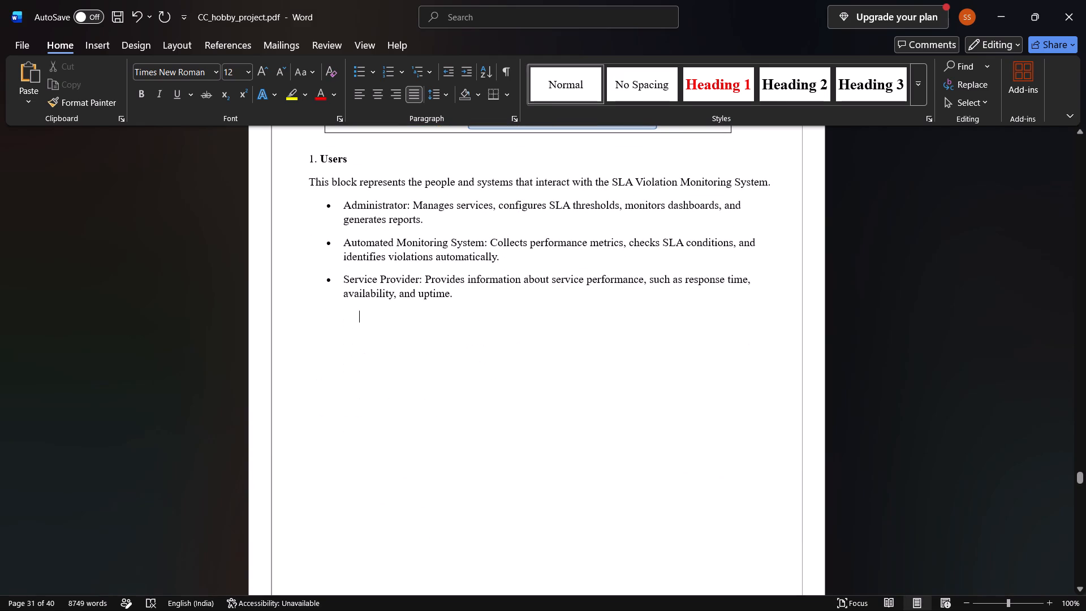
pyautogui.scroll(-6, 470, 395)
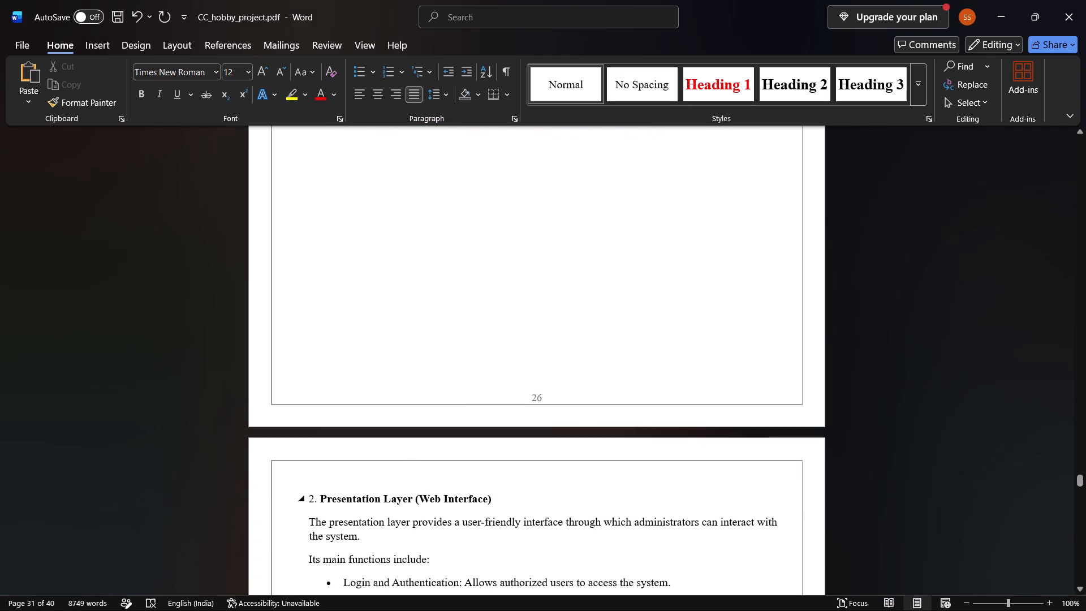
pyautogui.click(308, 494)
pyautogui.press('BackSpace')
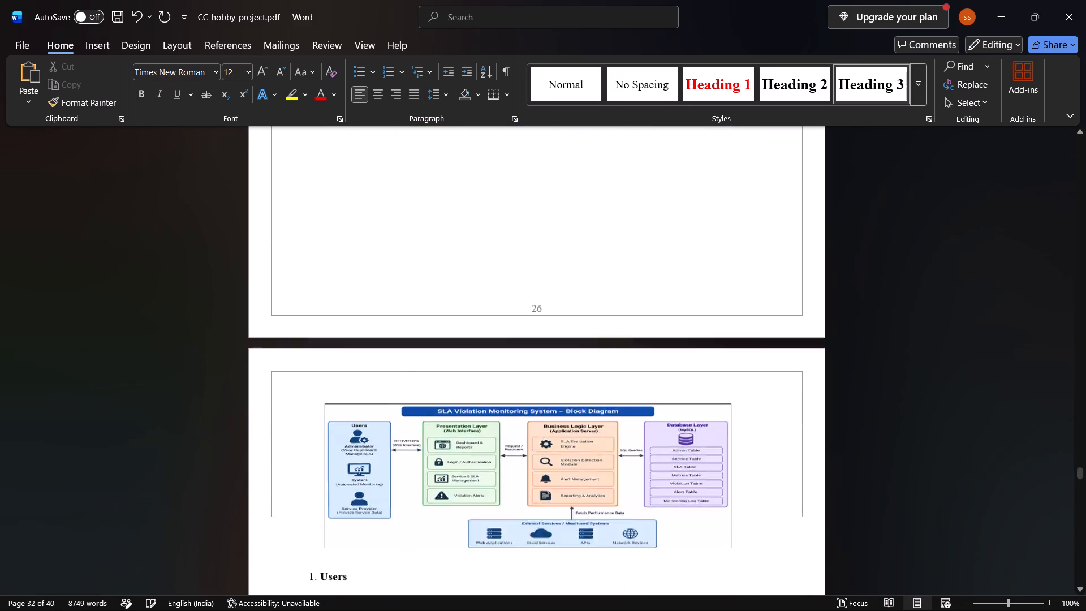
# Reposition the block diagram picture directly above "1. Users", with its edge close to the left text margin.
pyautogui.scroll(-6, 307, 487)
pyautogui.scroll(6, 307, 487)
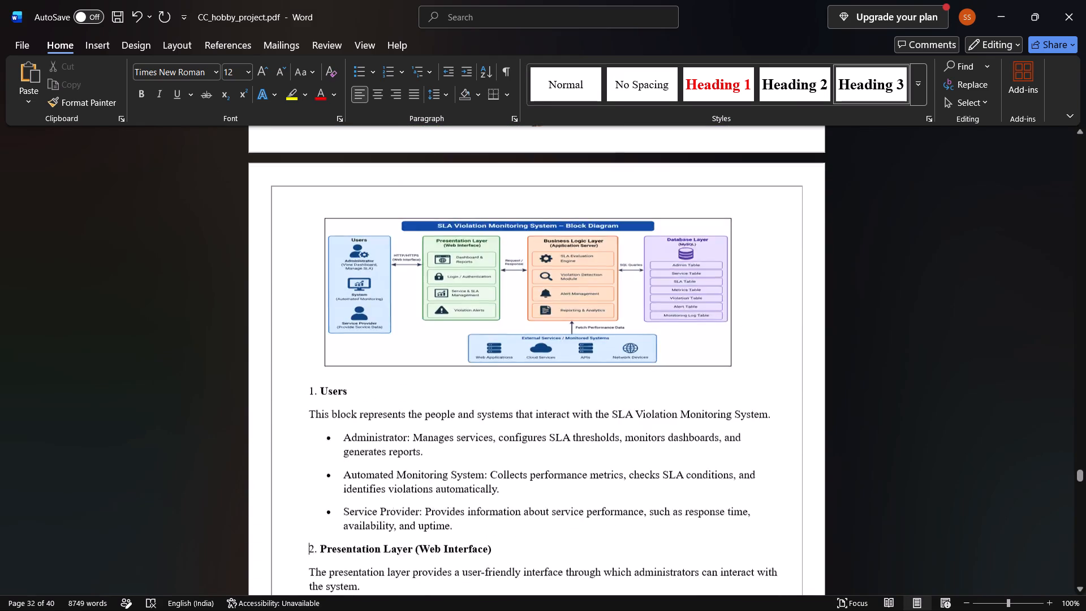
pyautogui.scroll(20, 307, 487)
pyautogui.scroll(6, 307, 487)
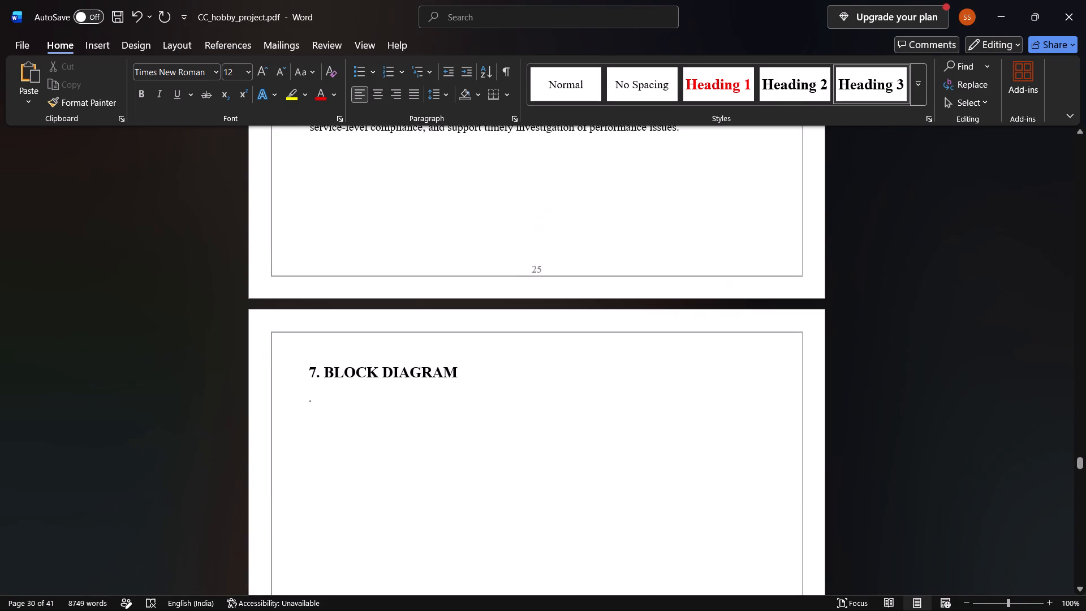
pyautogui.scroll(-20, 309, 468)
pyautogui.scroll(-3, 316, 448)
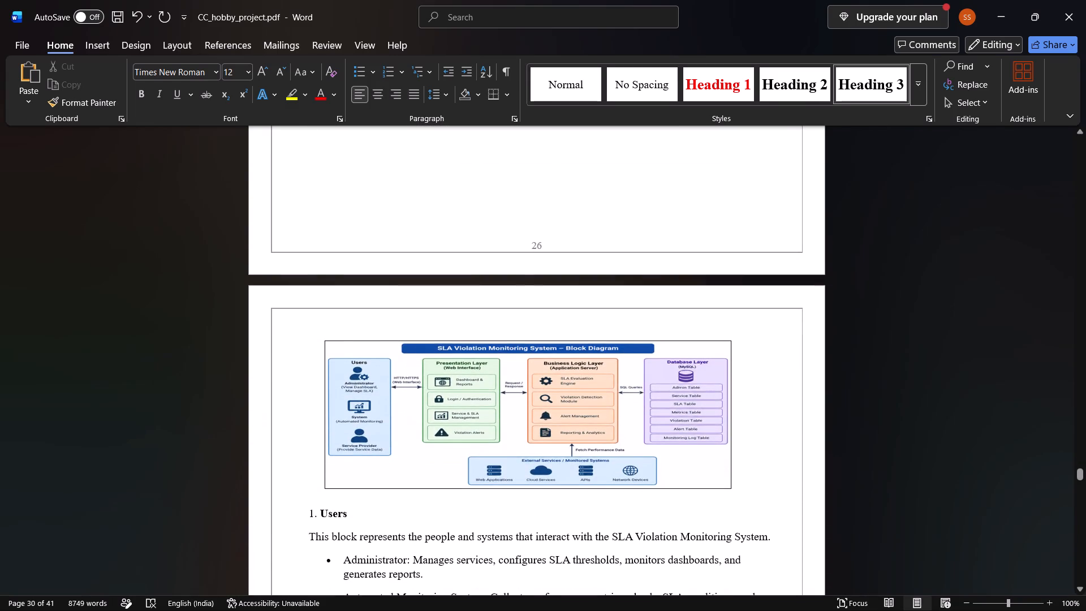
pyautogui.click(321, 348)
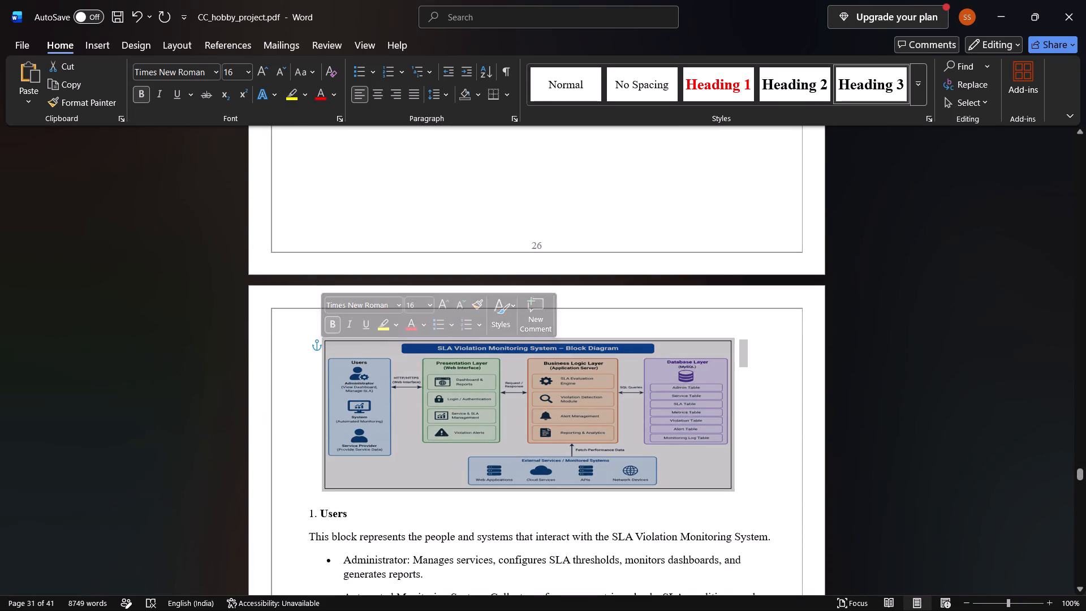
pyautogui.moveTo(454, 414); pyautogui.dragTo(458, 433)
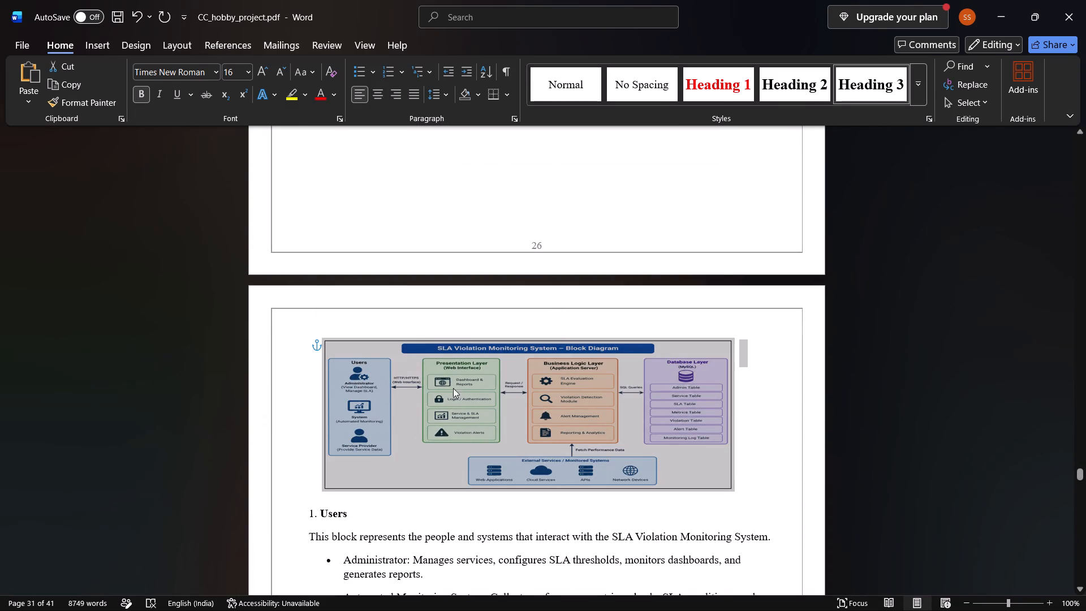
pyautogui.click(791, 410)
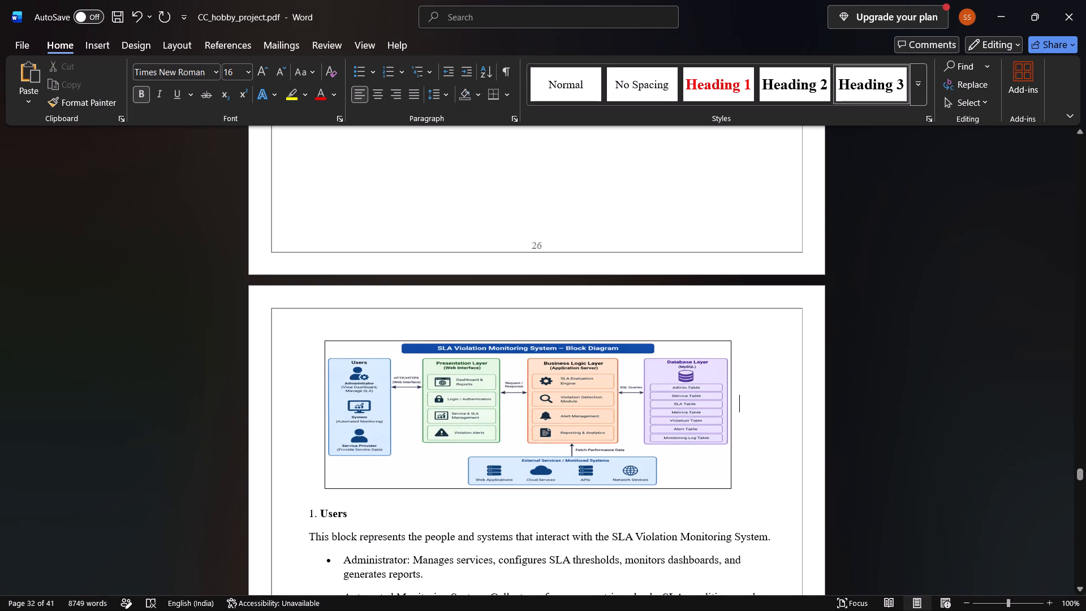
pyautogui.moveTo(667, 482); pyautogui.dragTo(673, 511)
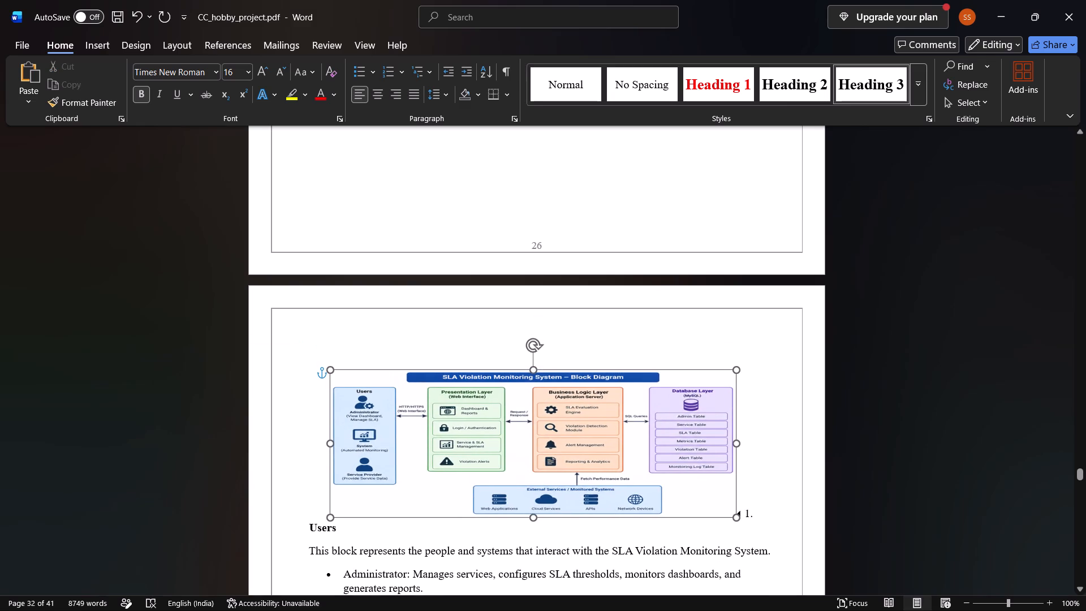
pyautogui.moveTo(673, 511); pyautogui.dragTo(689, 380)
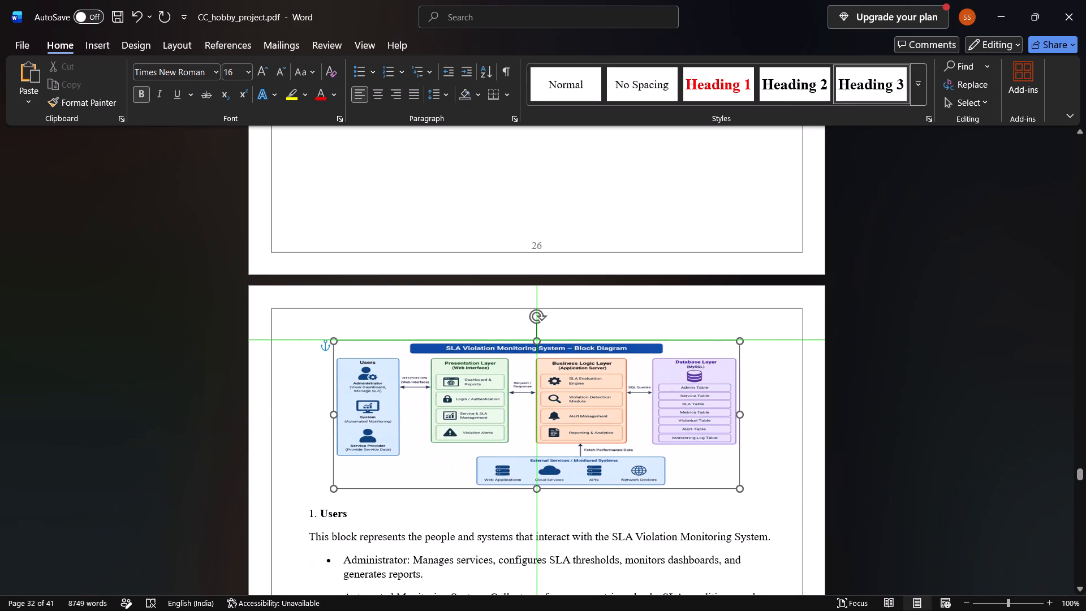
pyautogui.moveTo(689, 380); pyautogui.dragTo(689, 380)
pyautogui.moveTo(636, 485); pyautogui.dragTo(646, 517)
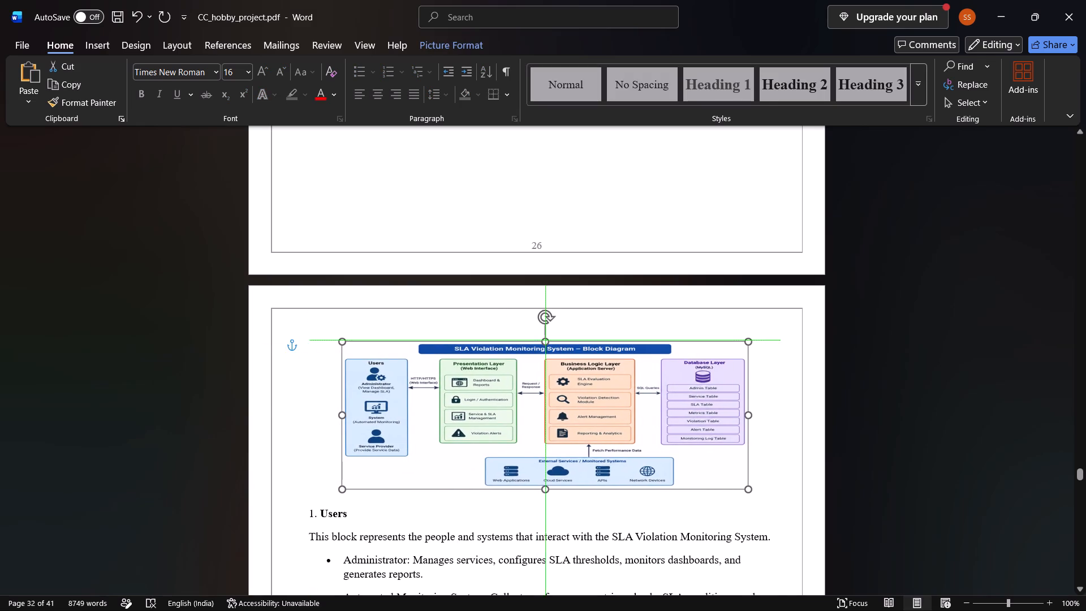
pyautogui.moveTo(646, 517); pyautogui.dragTo(615, 494)
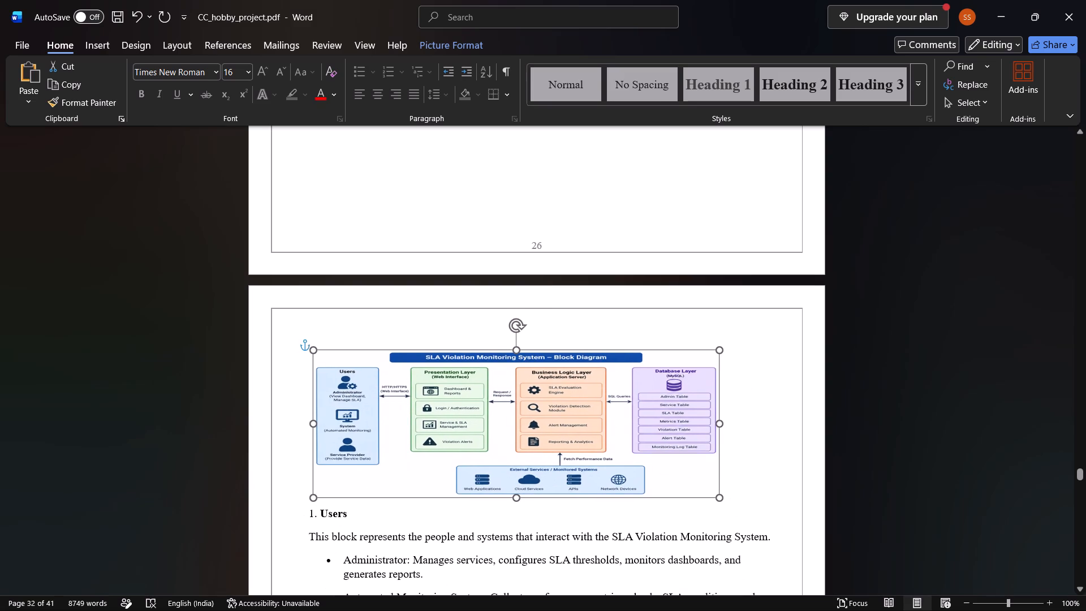
pyautogui.moveTo(615, 494); pyautogui.dragTo(617, 497)
# Delete the stray period and the blank line below the "7. BLOCK DIAGRAM" heading to bring the diagram under it.
pyautogui.scroll(5, 415, 484)
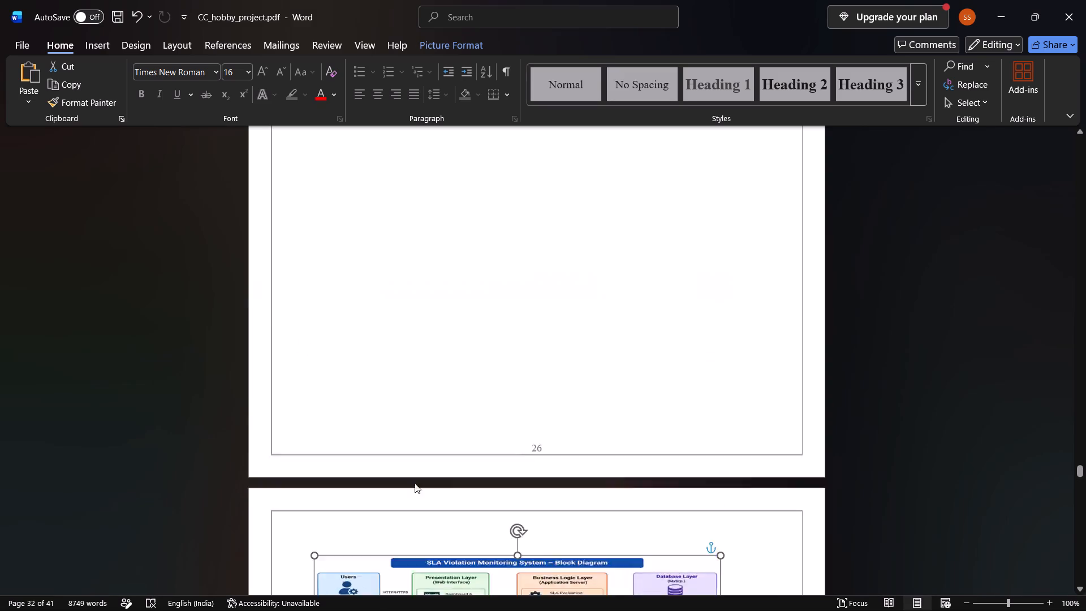
pyautogui.scroll(18, 415, 483)
pyautogui.click(367, 440)
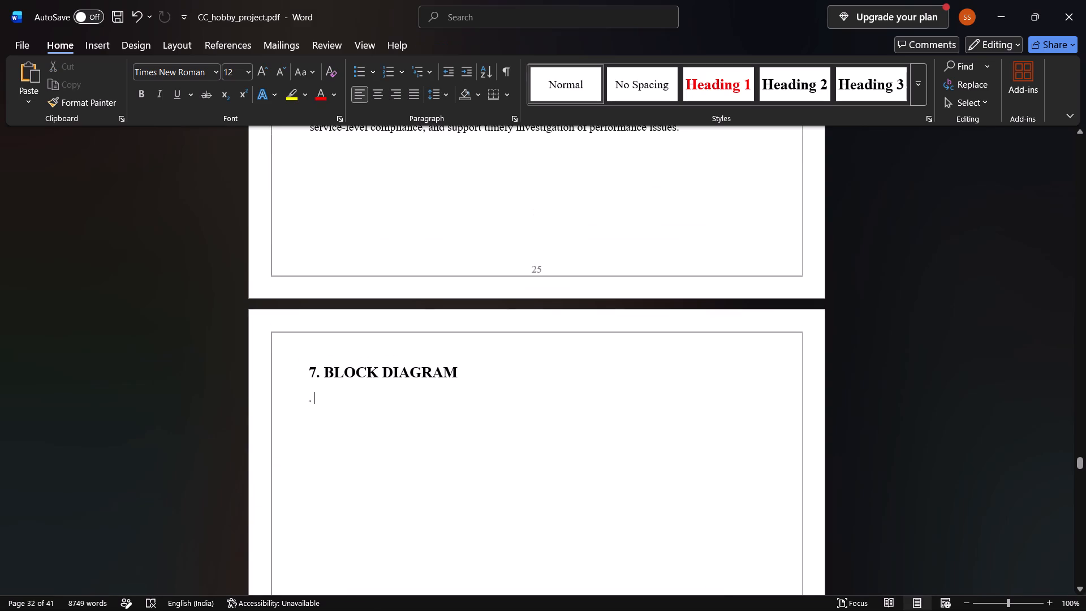
pyautogui.moveTo(323, 405); pyautogui.dragTo(362, 576)
pyautogui.moveTo(362, 576); pyautogui.dragTo(361, 573)
pyautogui.press('BackSpace')
pyautogui.press('BackSpace')
pyautogui.press('BackSpace')
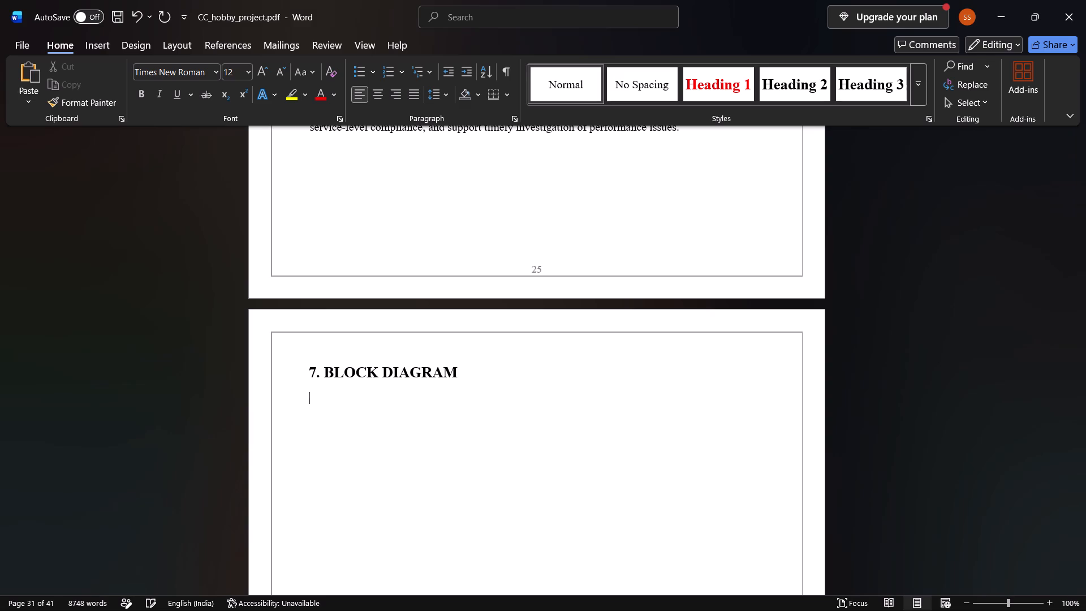
pyautogui.press('BackSpace')
pyautogui.press('BackSpace')
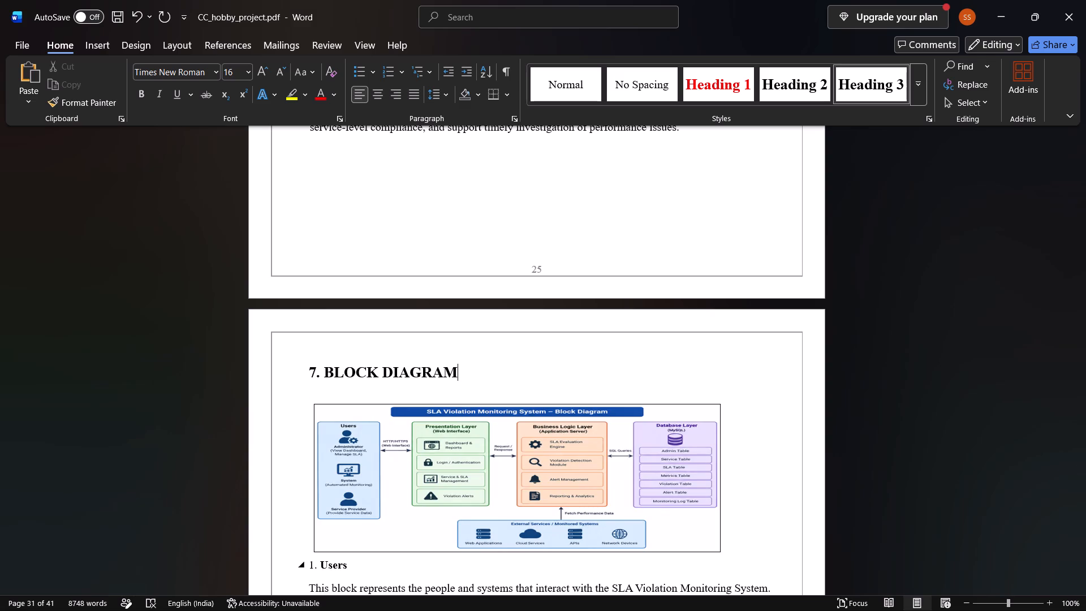
# Insert a blank line between the block diagram picture and the "1. Users" heading.
pyautogui.scroll(-1, 463, 414)
pyautogui.scroll(10, 462, 414)
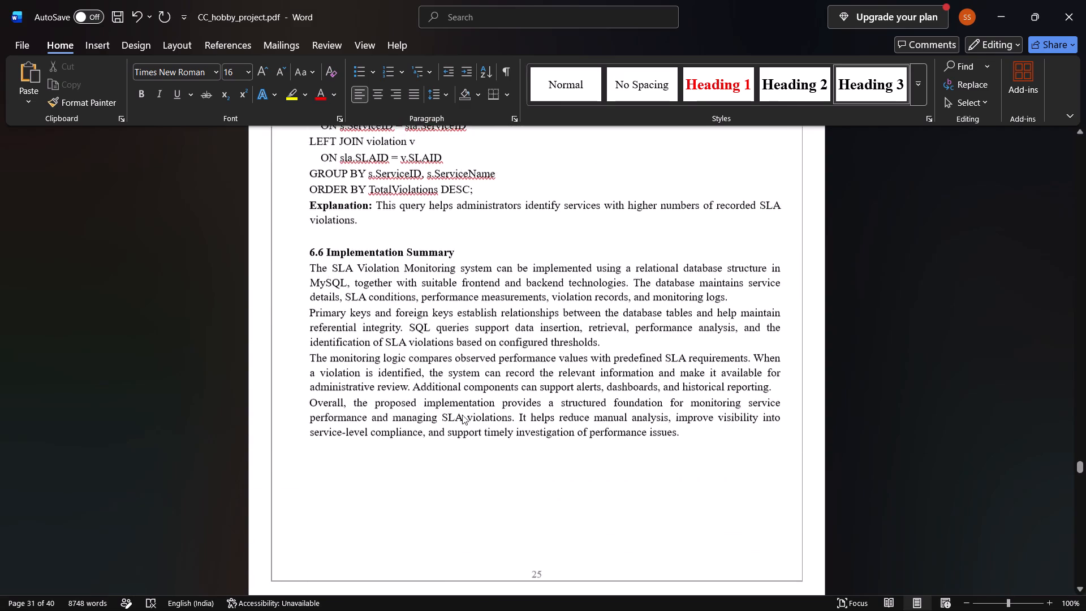
pyautogui.scroll(-12, 462, 415)
pyautogui.scroll(-9, 463, 411)
pyautogui.scroll(5, 467, 406)
pyautogui.click(735, 309)
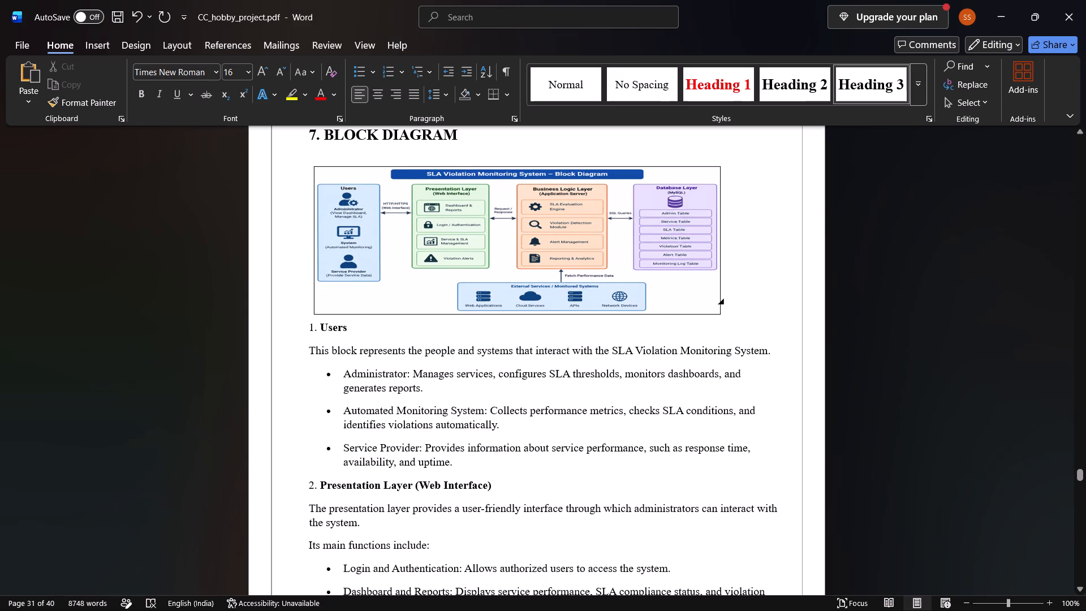
pyautogui.press('Return')
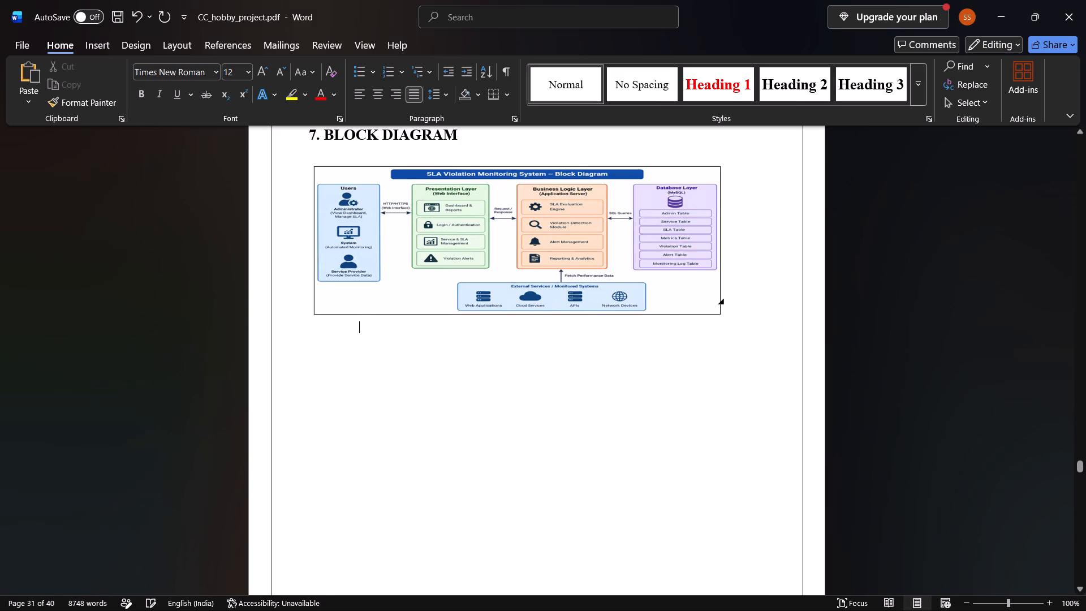
# Delete the blank line below the block diagram picture, and undo the latest spacing edits above the "1. Users" heading.
pyautogui.press('BackSpace')
pyautogui.press('BackSpace')
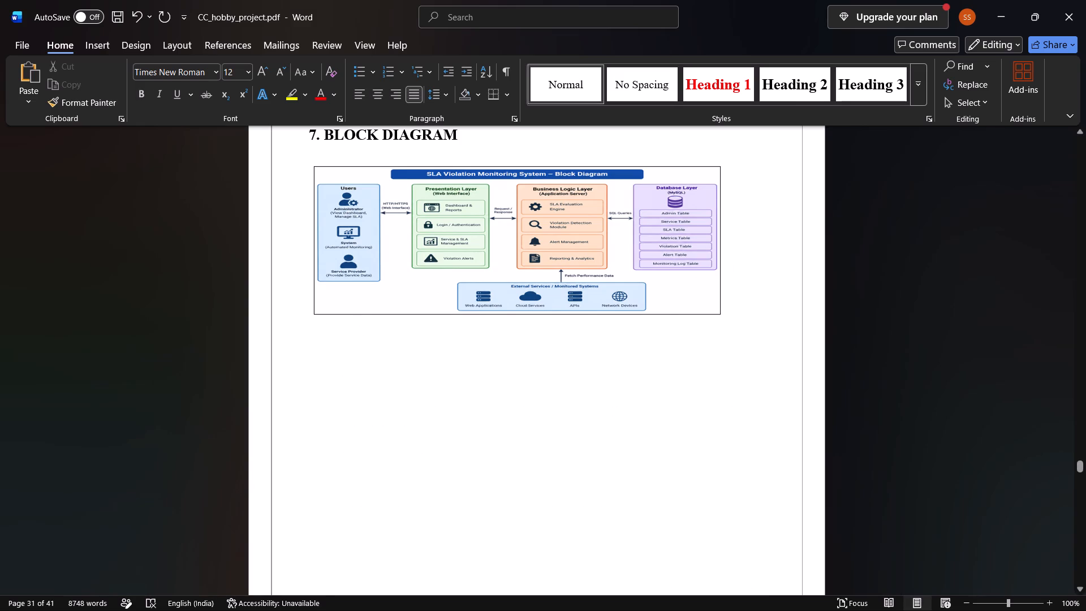
pyautogui.click(140, 21)
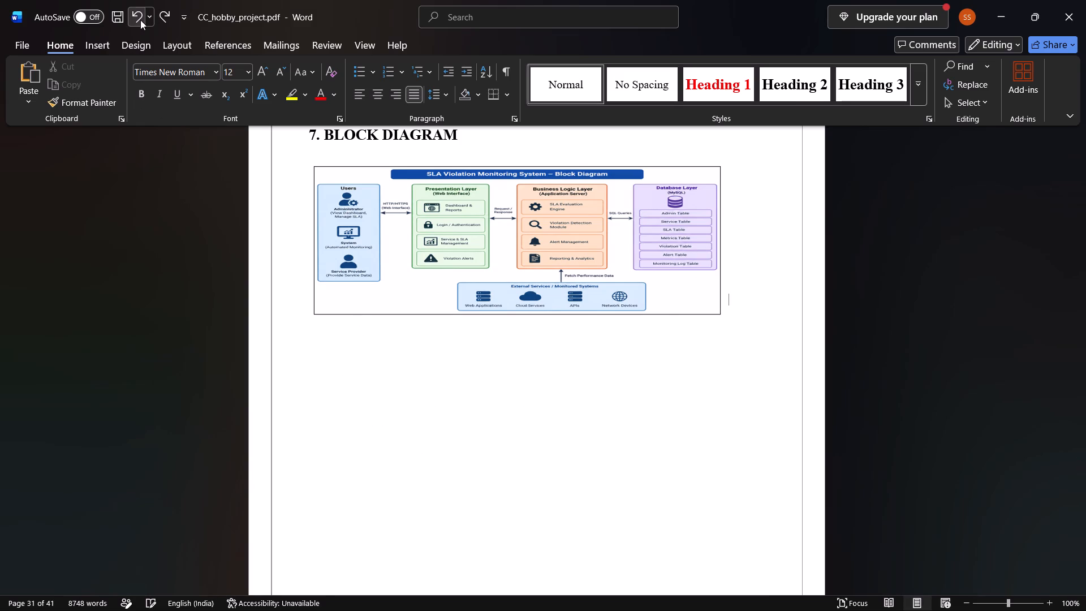
pyautogui.click(140, 19)
pyautogui.click(140, 19)
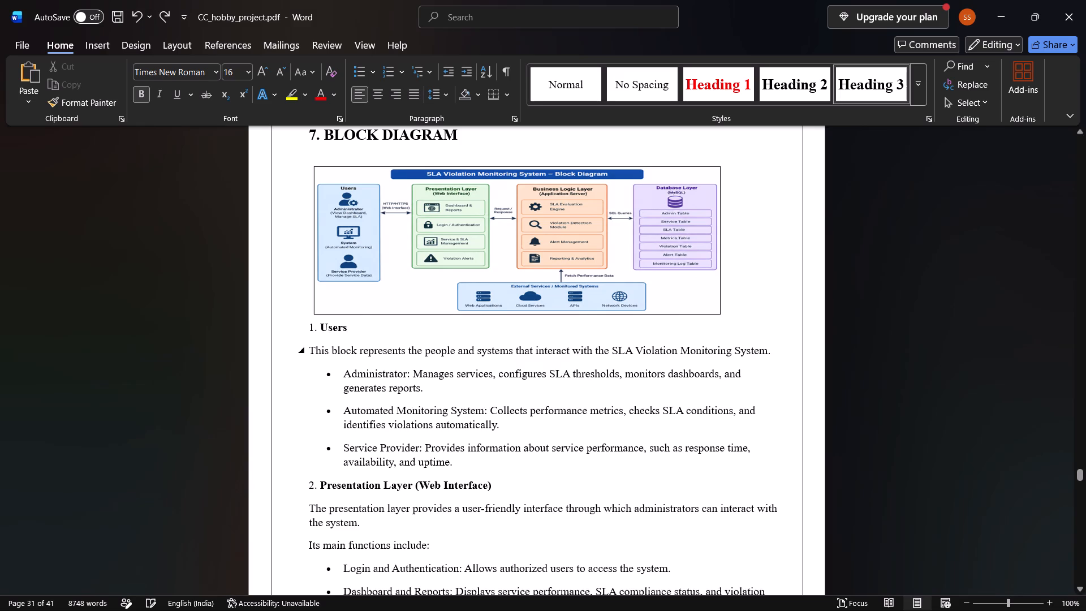
# Make the heading text "Business Logic Layer (Application Server)" of item 3 bold, leaving its number plain.
pyautogui.scroll(13, 524, 438)
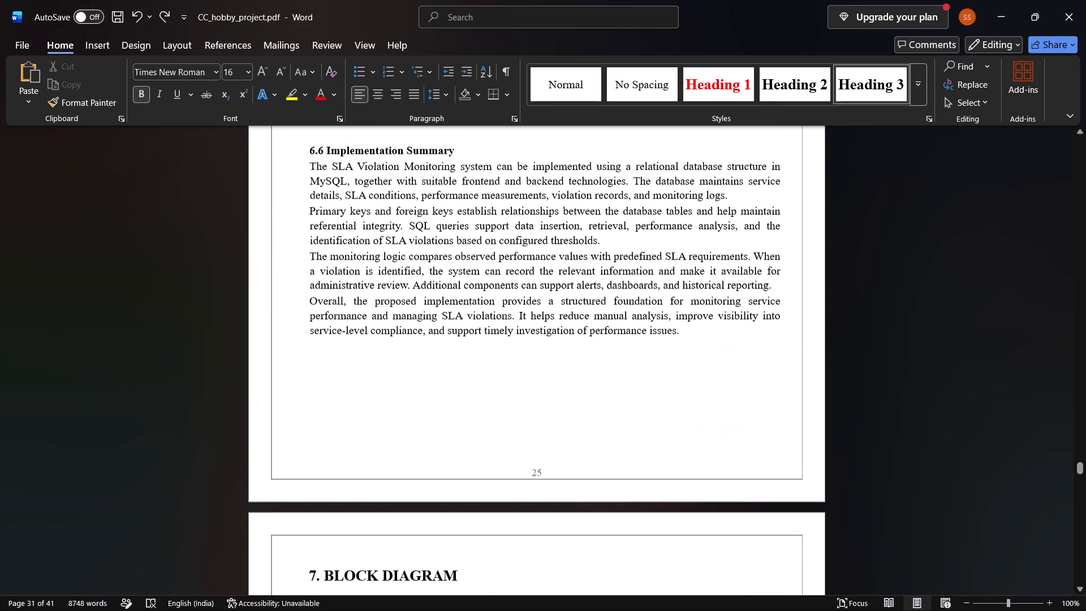
pyautogui.scroll(-19, 523, 394)
pyautogui.scroll(-7, 518, 378)
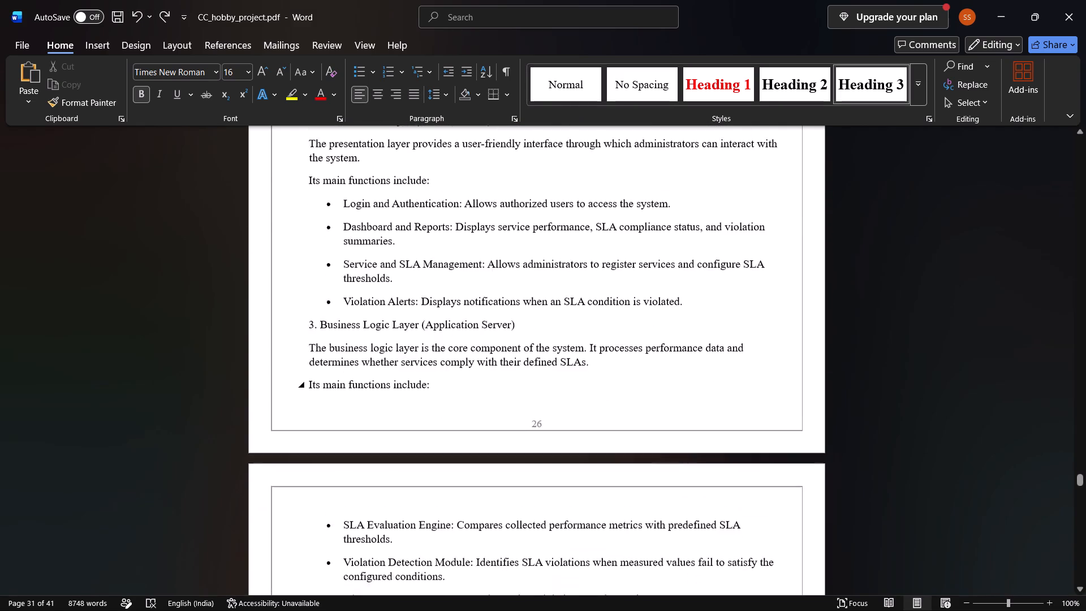
pyautogui.scroll(-3, 518, 376)
pyautogui.scroll(3, 517, 373)
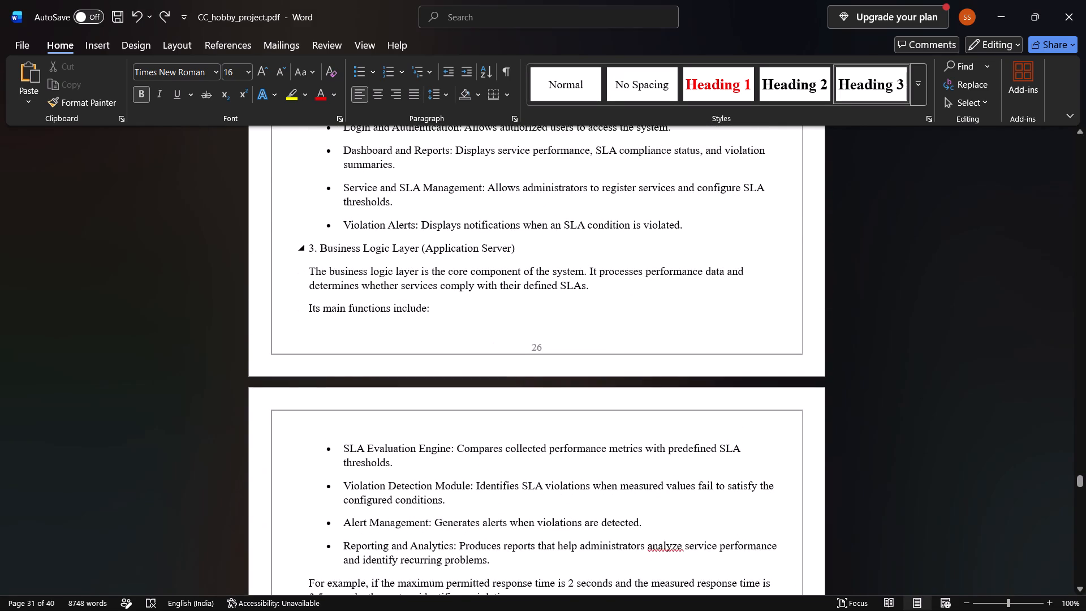
pyautogui.moveTo(522, 251); pyautogui.dragTo(340, 250)
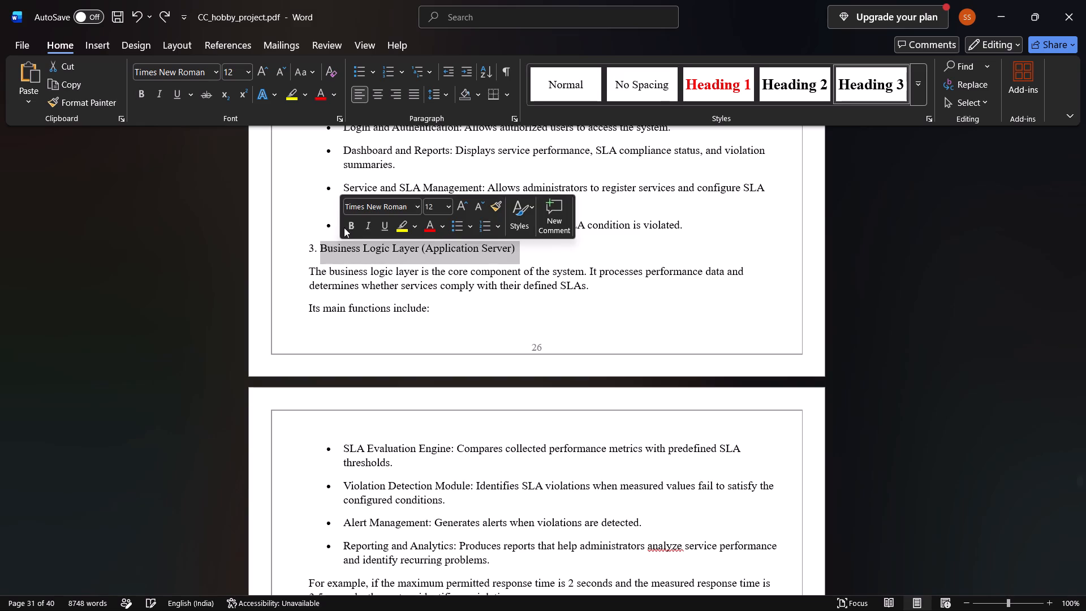
pyautogui.click(347, 225)
pyautogui.click(708, 212)
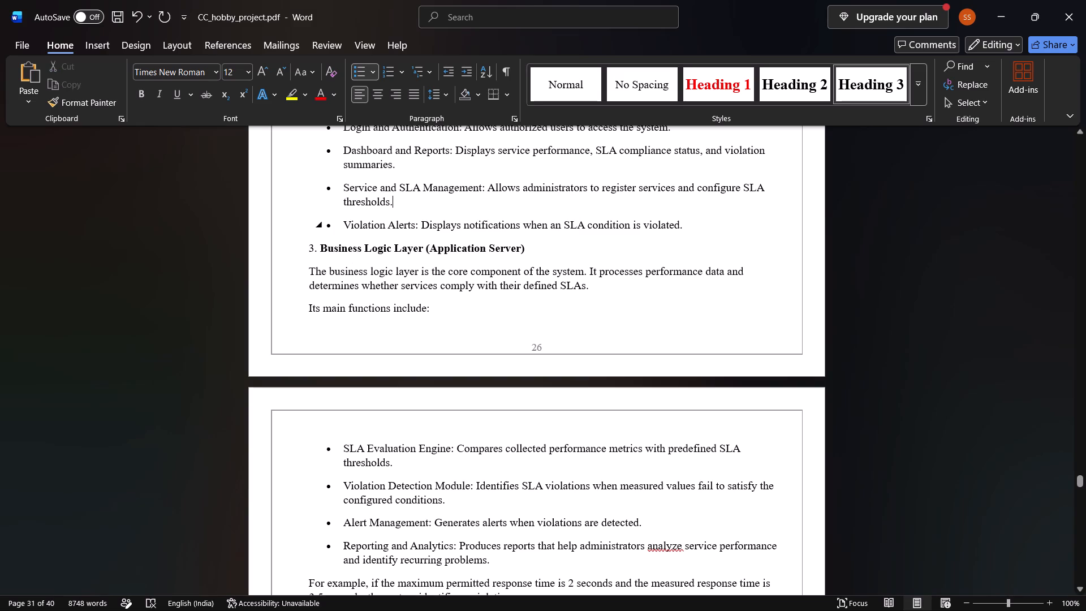
# Make the heading text "Database Layer (MySQL)" and the whole heading "5. External Services and Monitored Systems" bold.
pyautogui.scroll(-9, 566, 316)
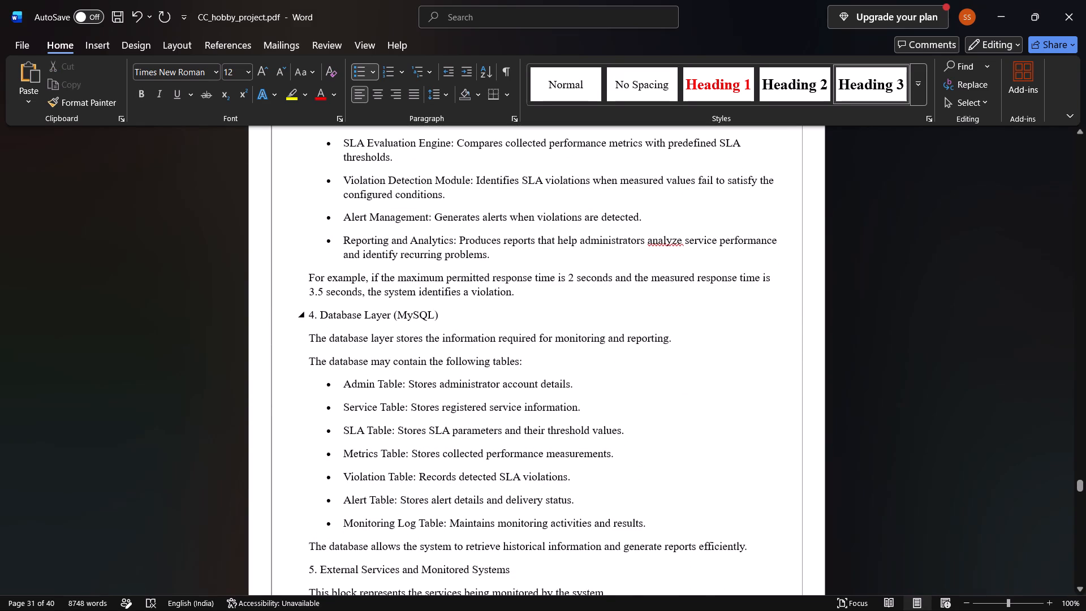
pyautogui.moveTo(498, 316); pyautogui.dragTo(321, 325)
pyautogui.click(331, 299)
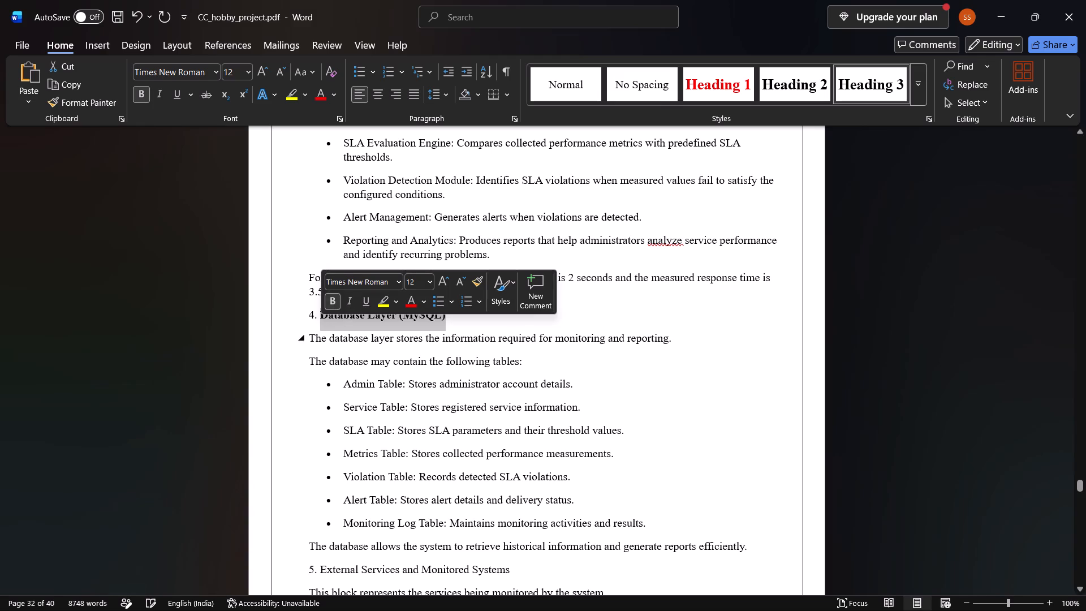
pyautogui.scroll(-4, 585, 331)
pyautogui.moveTo(532, 434); pyautogui.dragTo(506, 437)
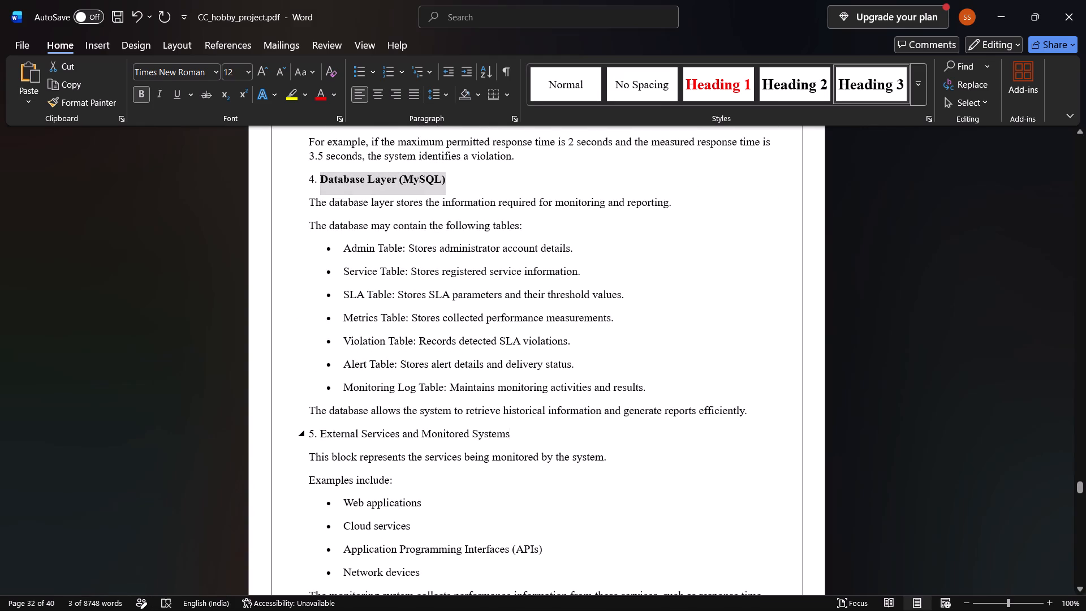
pyautogui.moveTo(506, 437); pyautogui.dragTo(306, 433)
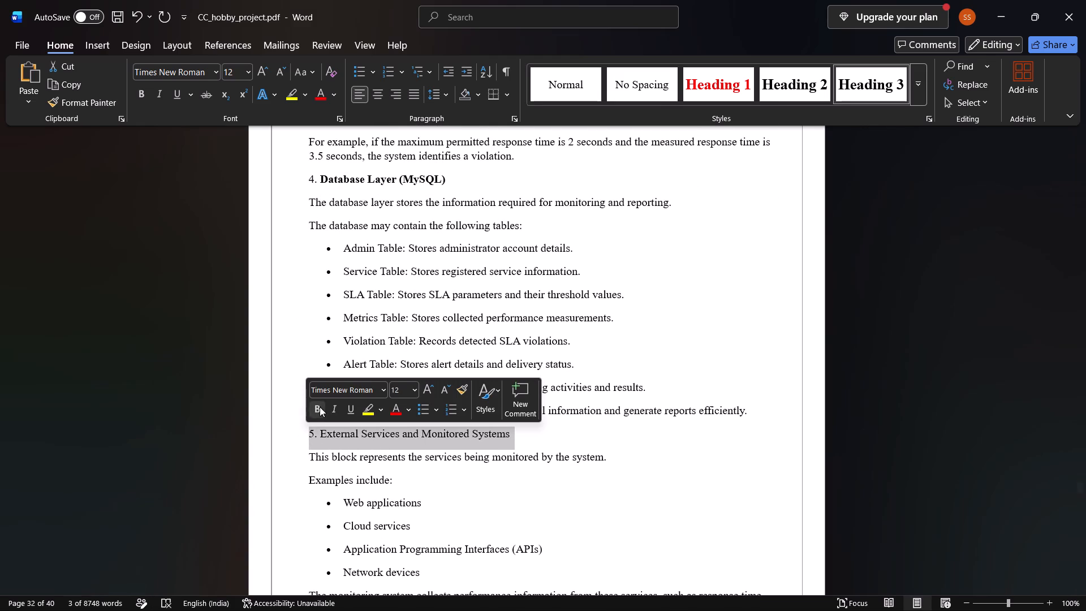
pyautogui.click(320, 406)
pyautogui.click(709, 498)
# Delete the blank line above the "8. RESULTS / DISCUSSION" heading at the start of its page.
pyautogui.scroll(-8, 611, 471)
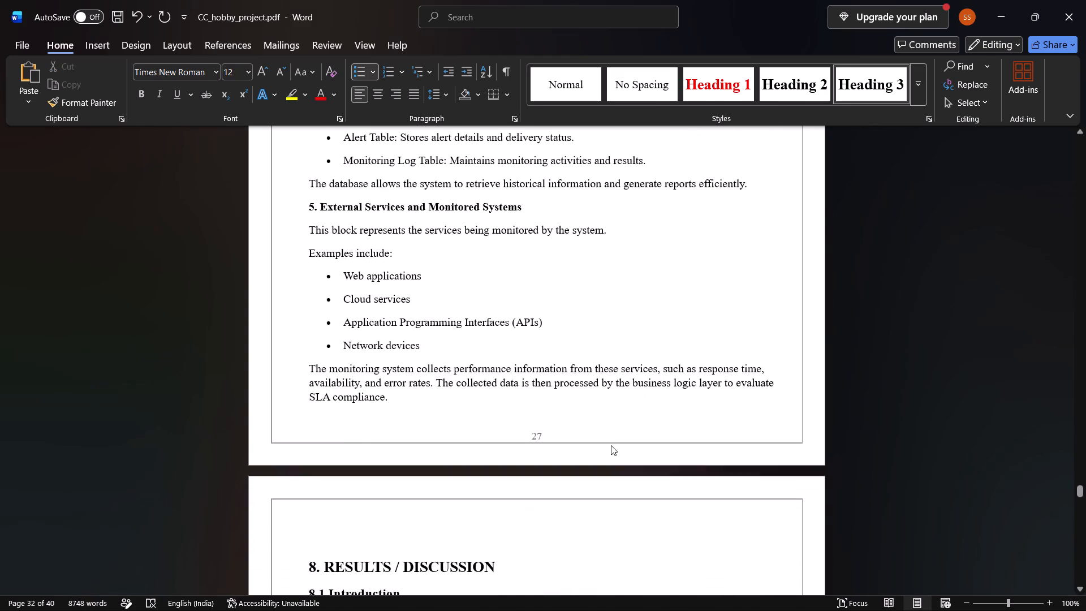
pyautogui.scroll(-3, 611, 443)
pyautogui.moveTo(418, 257); pyautogui.dragTo(393, 253)
pyautogui.click(429, 384)
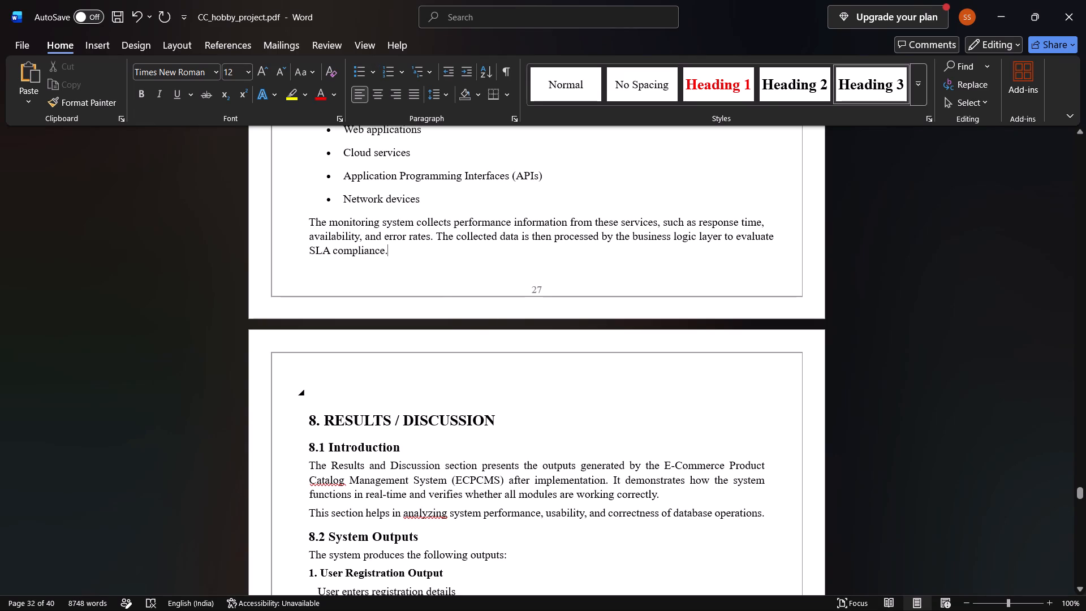
pyautogui.press('BackSpace')
pyautogui.press('BackSpace')
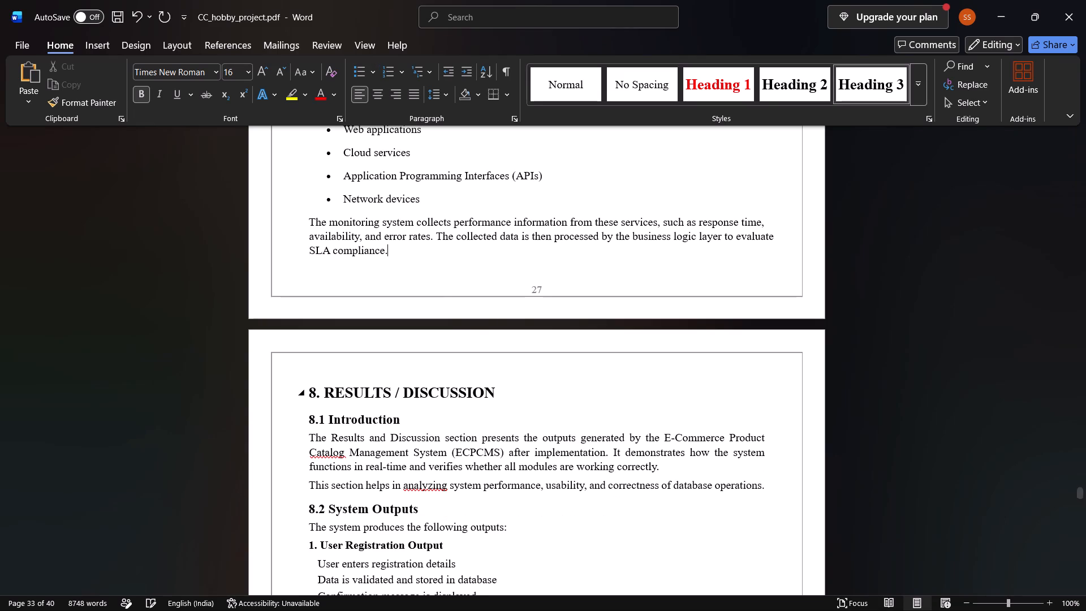
pyautogui.scroll(1, 428, 385)
pyautogui.scroll(-4, 428, 342)
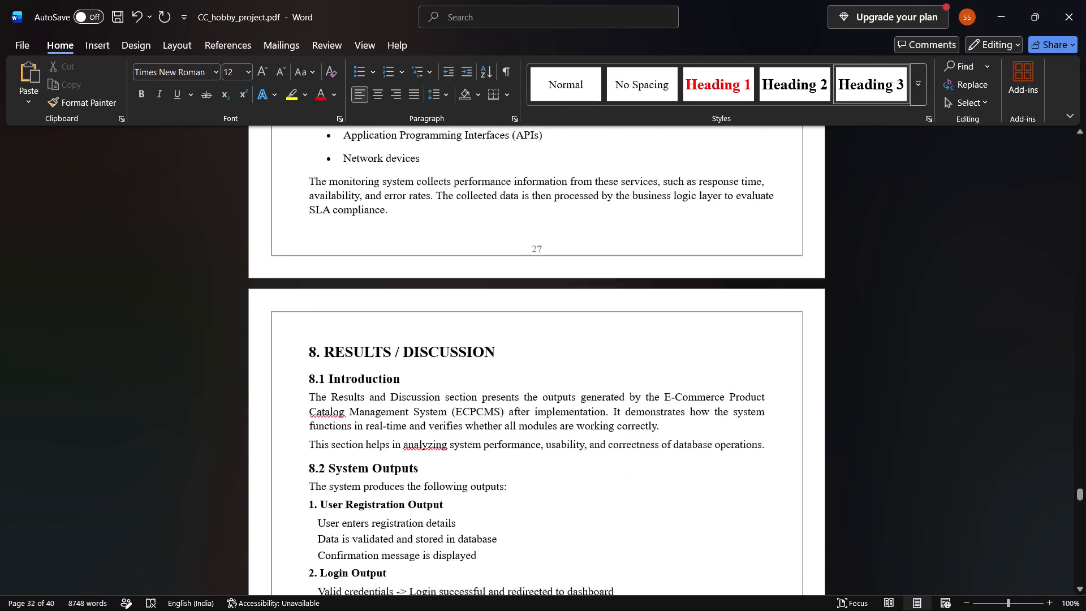
pyautogui.scroll(3, 490, 194)
pyautogui.click(455, 254)
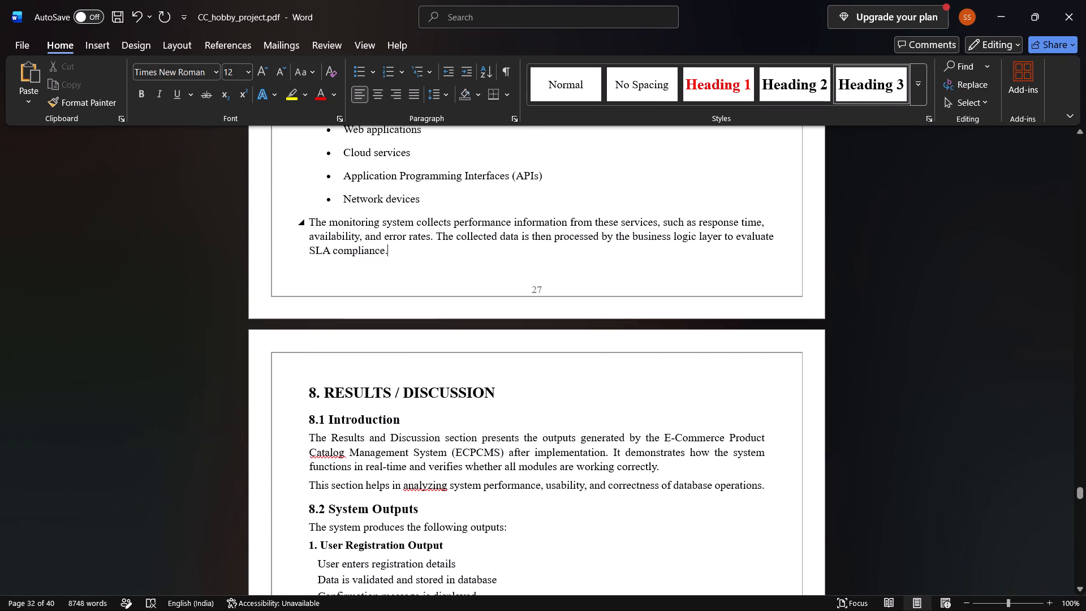
pyautogui.scroll(-8, 458, 316)
pyautogui.scroll(-15, 461, 317)
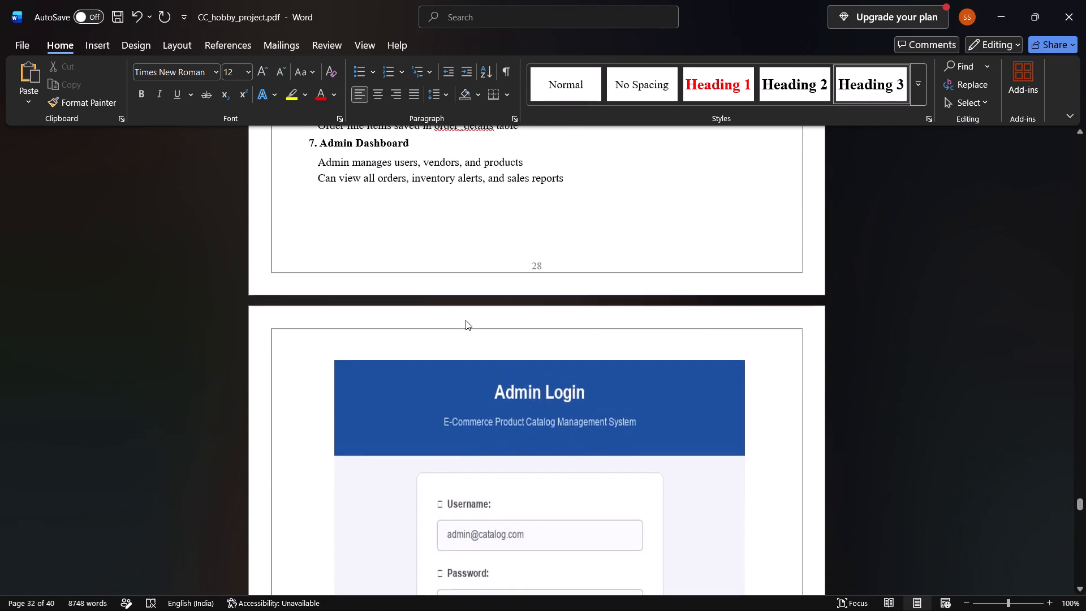
pyautogui.scroll(15, 466, 320)
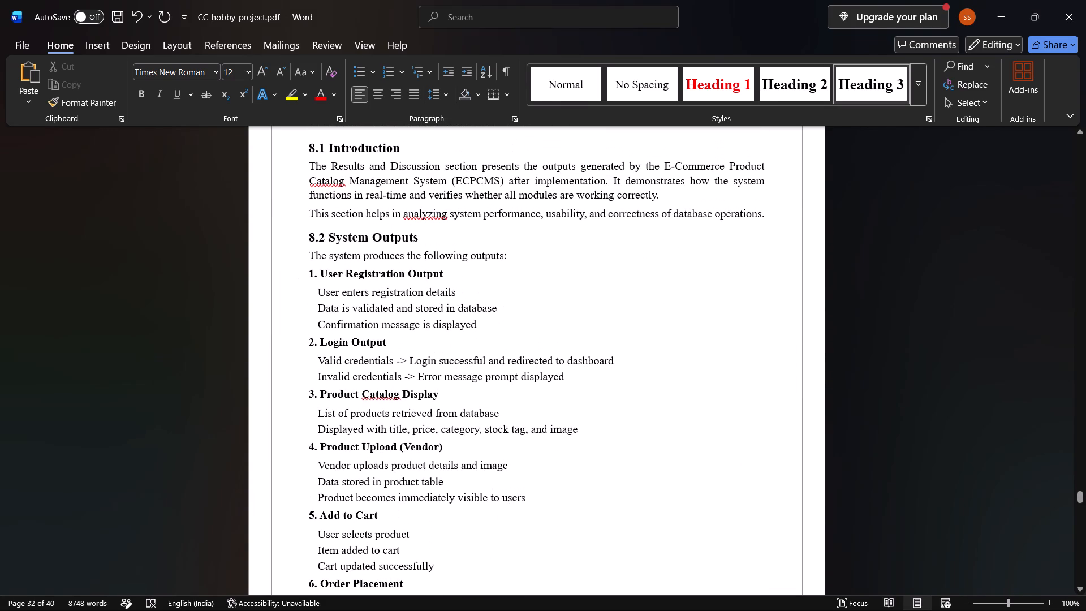
pyautogui.scroll(2, 472, 312)
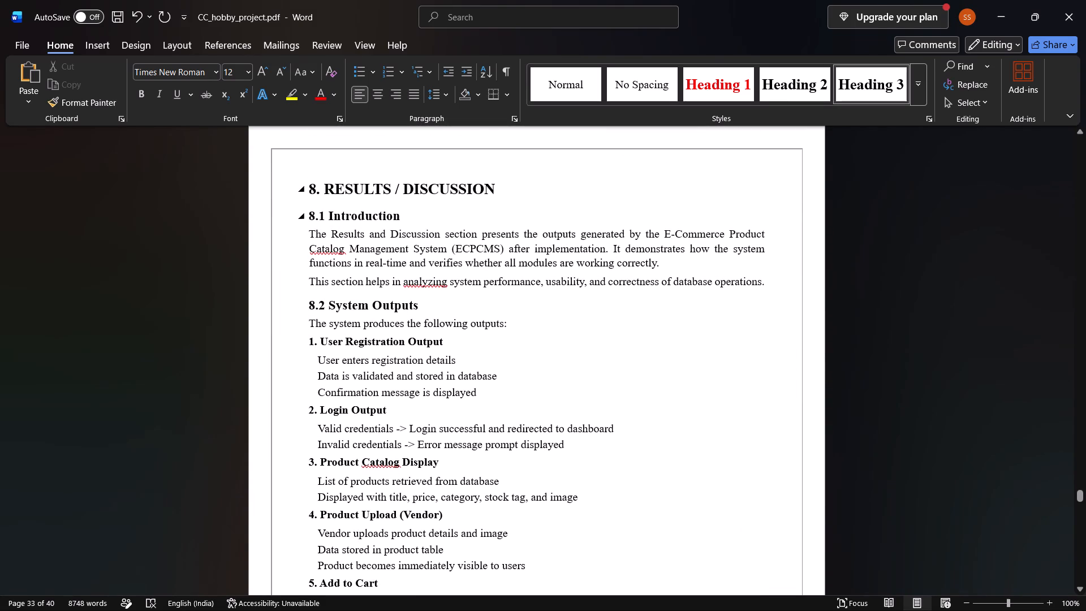
pyautogui.moveTo(311, 210); pyautogui.dragTo(454, 555)
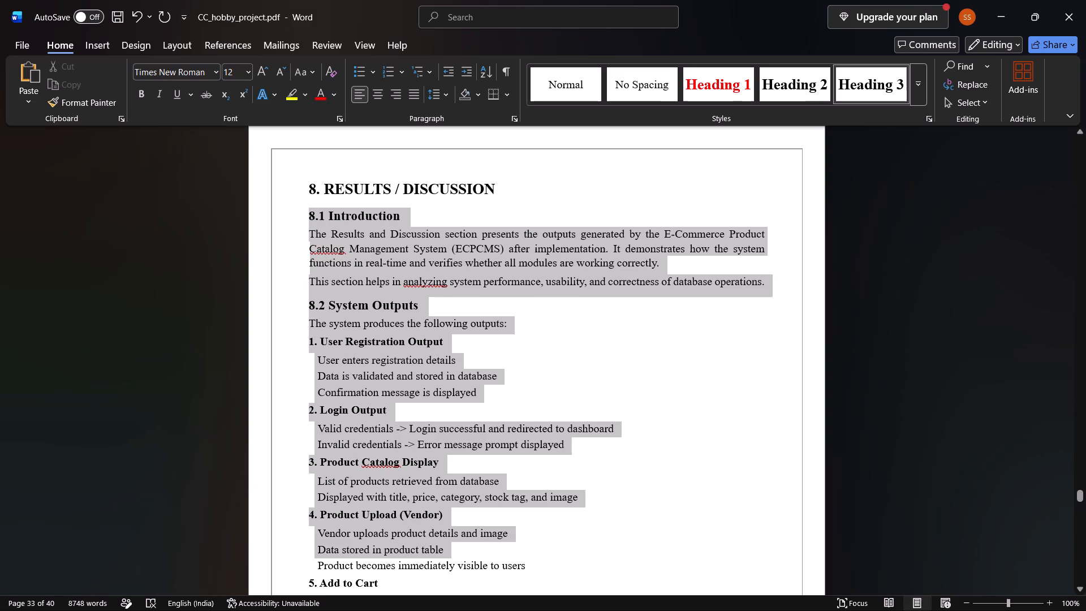
pyautogui.moveTo(454, 555); pyautogui.dragTo(519, 517)
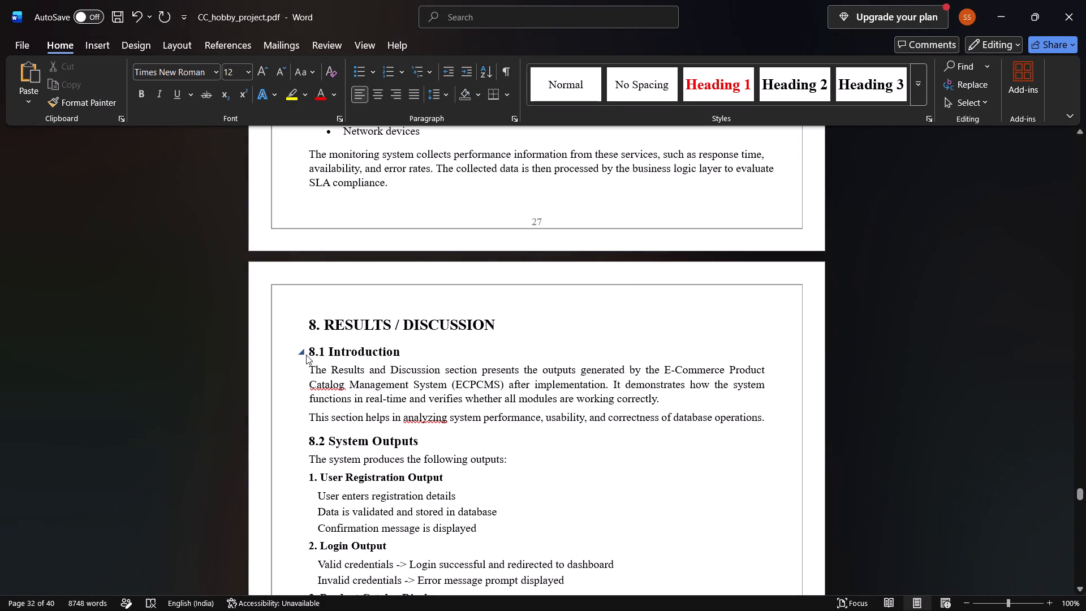
pyautogui.moveTo(308, 348); pyautogui.dragTo(373, 610)
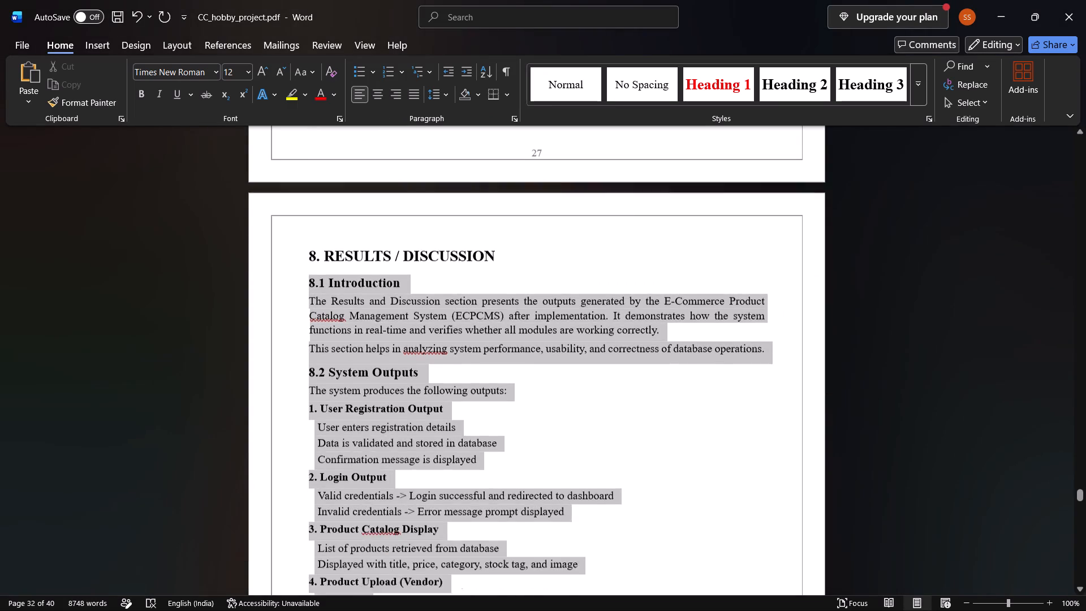
pyautogui.moveTo(373, 610); pyautogui.dragTo(547, 457)
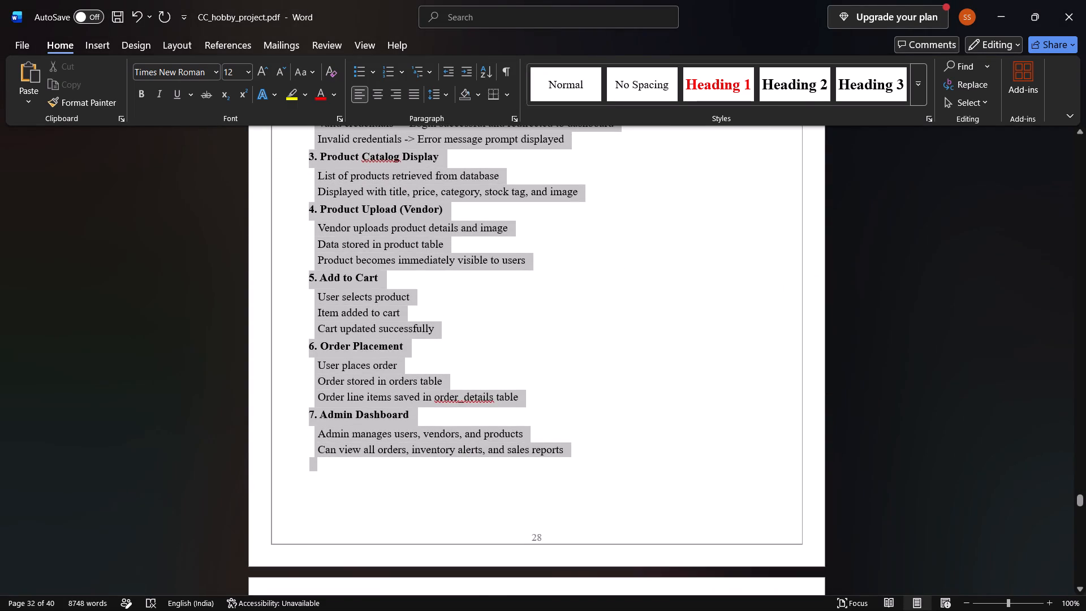
pyautogui.moveTo(547, 457); pyautogui.dragTo(547, 458)
pyautogui.hotkey('ctrl', 'v')
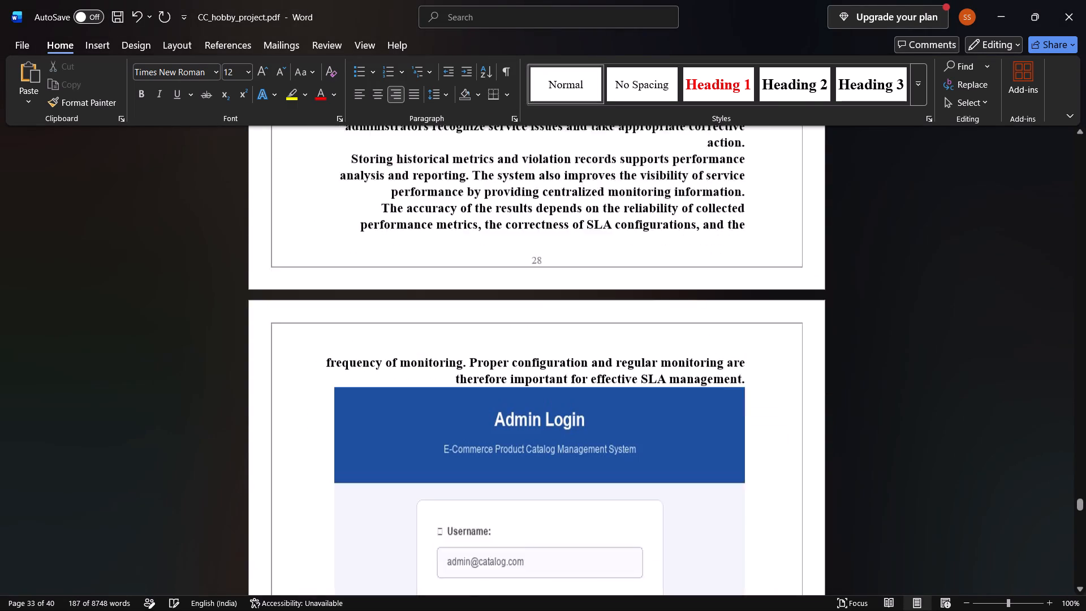
# Justify the pasted text of sections 8.1 to 8.3, remove its bold formatting and reduce it to 12 pt.
pyautogui.scroll(18, 520, 477)
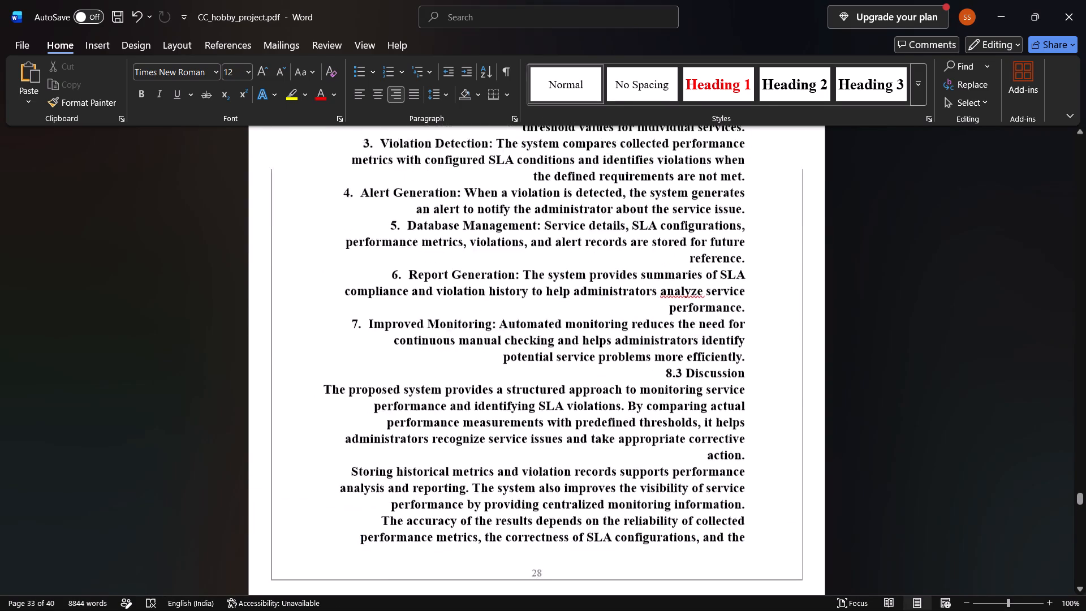
pyautogui.scroll(6, 519, 475)
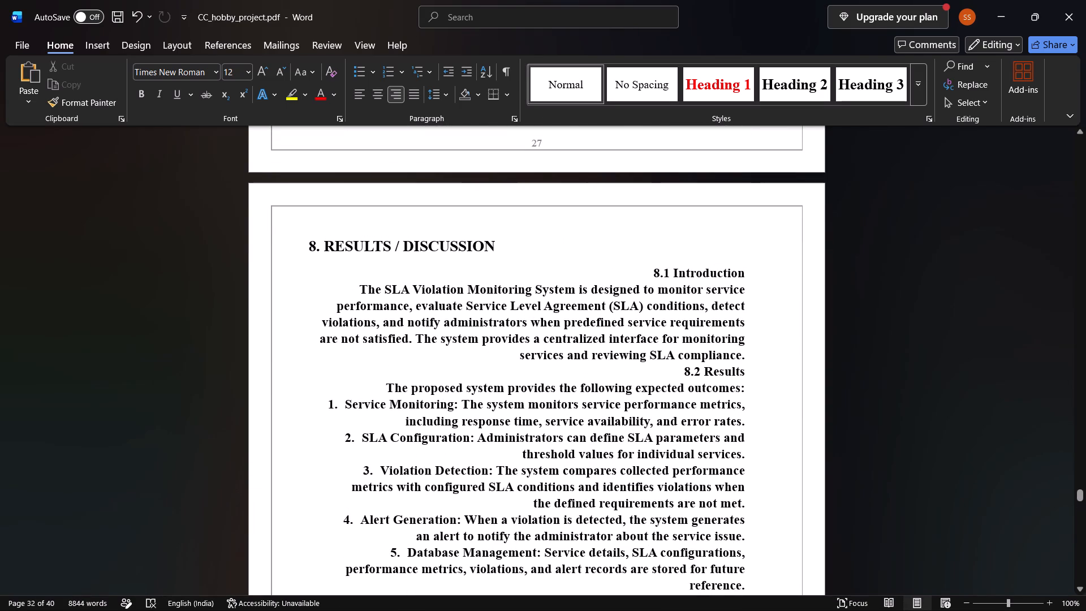
pyautogui.moveTo(359, 283); pyautogui.dragTo(436, 306)
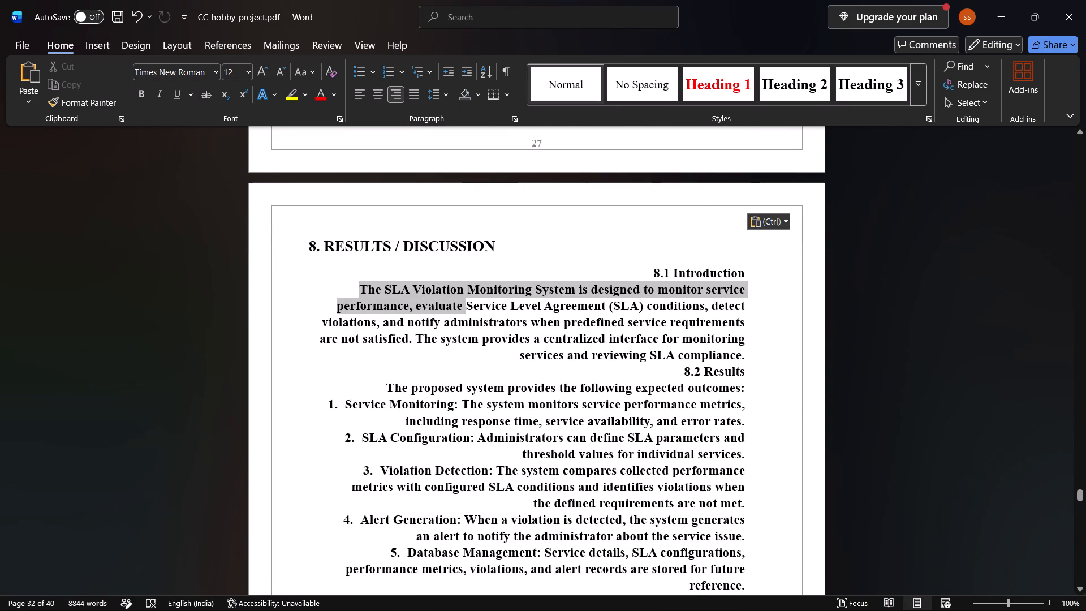
pyautogui.moveTo(436, 306); pyautogui.dragTo(510, 284)
pyautogui.click(628, 283)
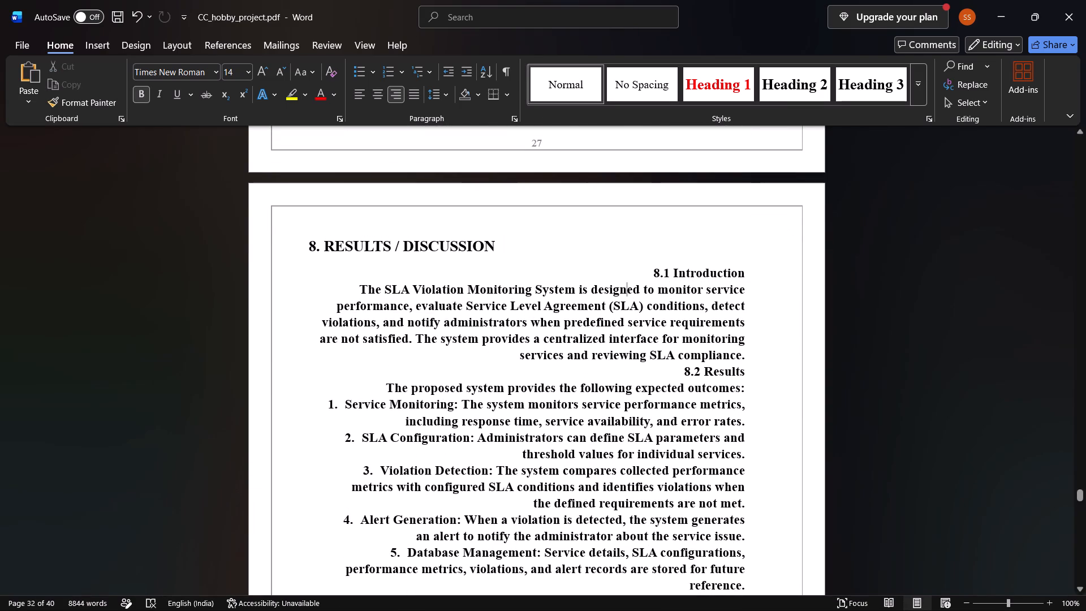
pyautogui.click(640, 270)
pyautogui.moveTo(640, 270); pyautogui.dragTo(649, 610)
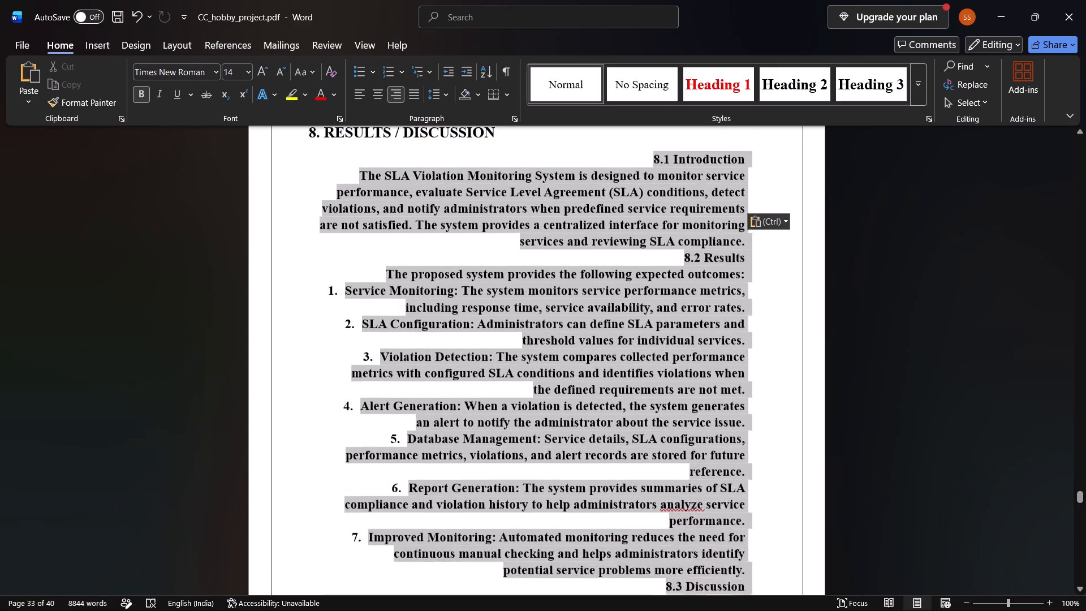
pyautogui.moveTo(649, 610); pyautogui.dragTo(688, 464)
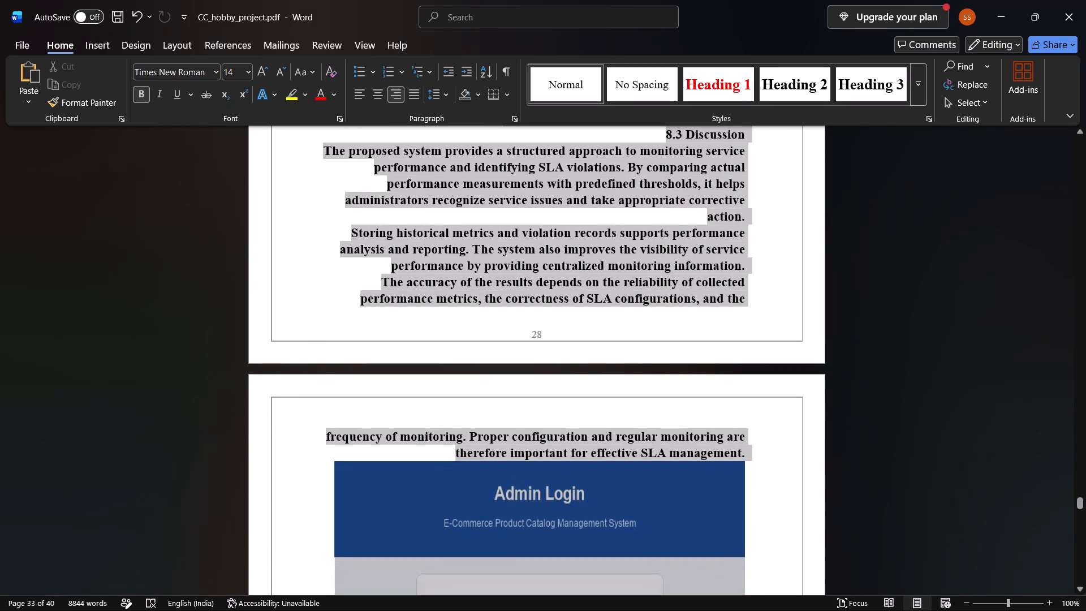
pyautogui.moveTo(688, 464); pyautogui.dragTo(741, 451)
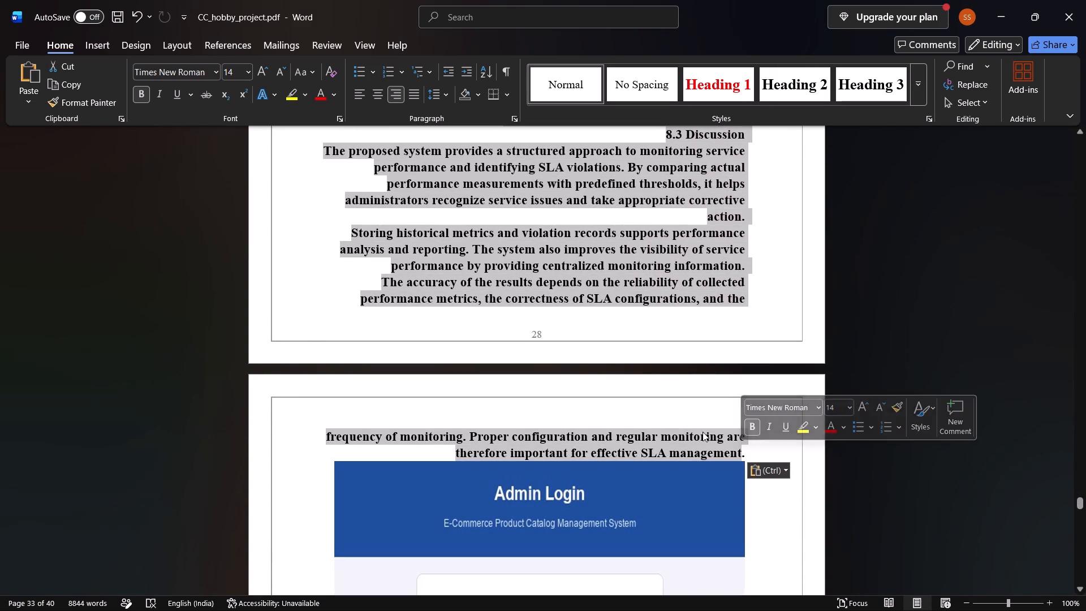
pyautogui.click(413, 88)
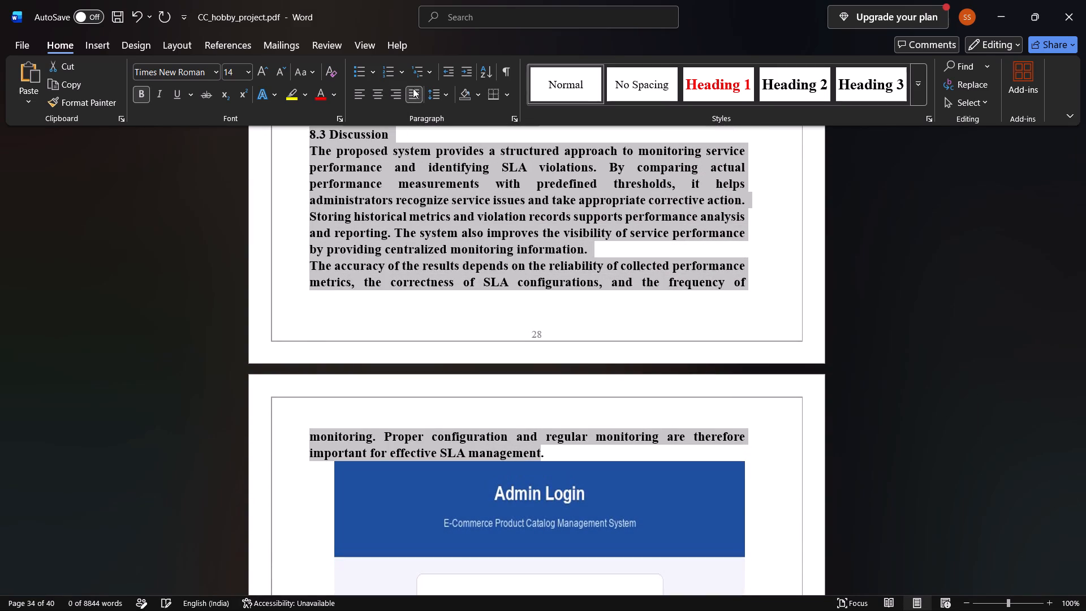
pyautogui.click(144, 93)
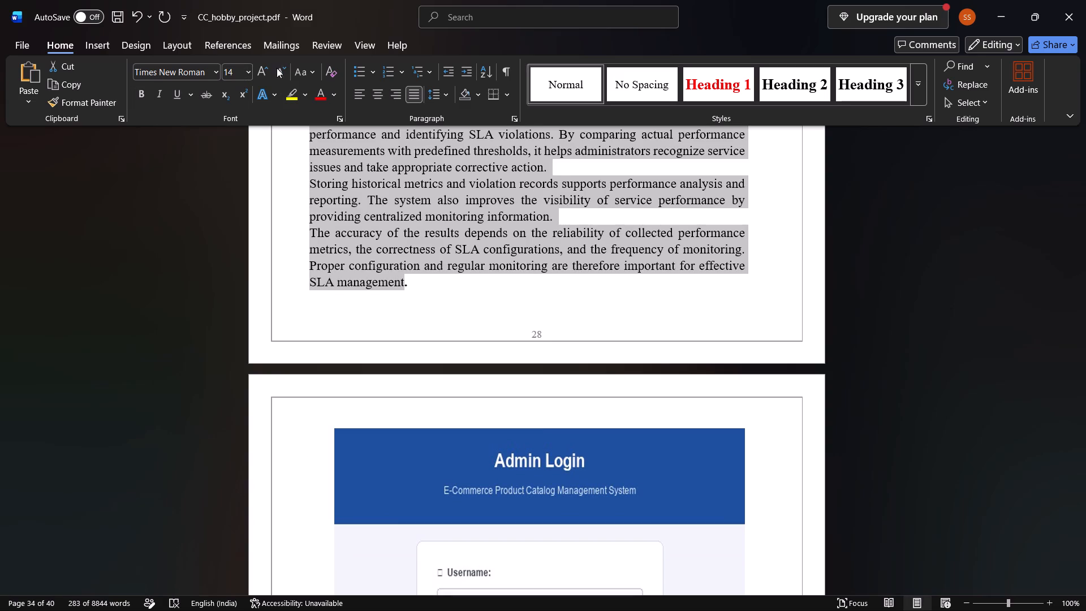
pyautogui.click(277, 68)
# Make the "8.1 Introduction" heading bold at 14 pt and add a blank line below it.
pyautogui.scroll(9, 496, 247)
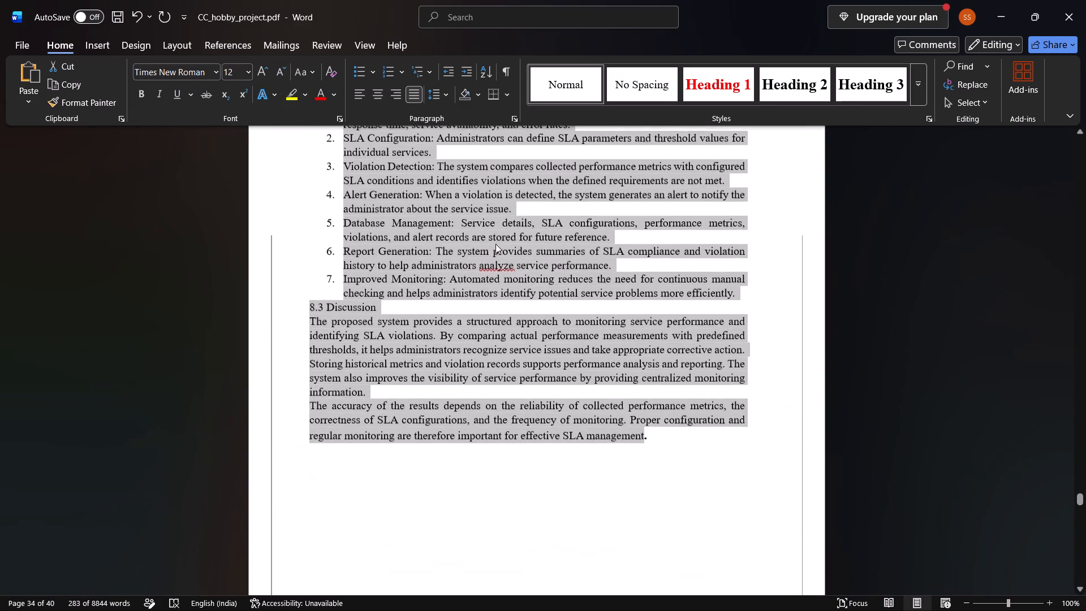
pyautogui.scroll(6, 495, 244)
pyautogui.click(630, 264)
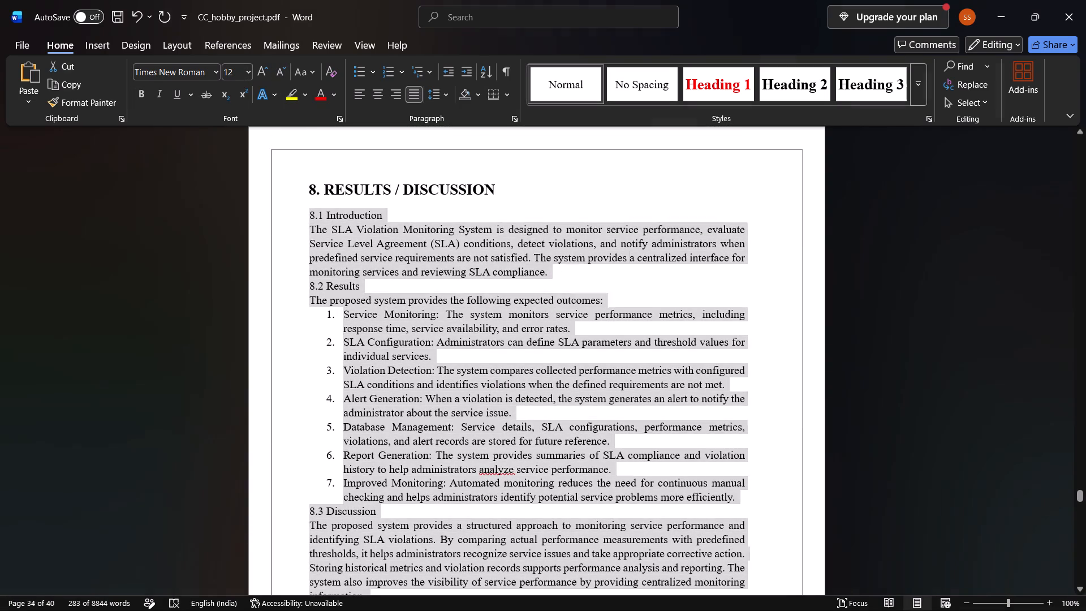
pyautogui.moveTo(394, 213); pyautogui.dragTo(337, 213)
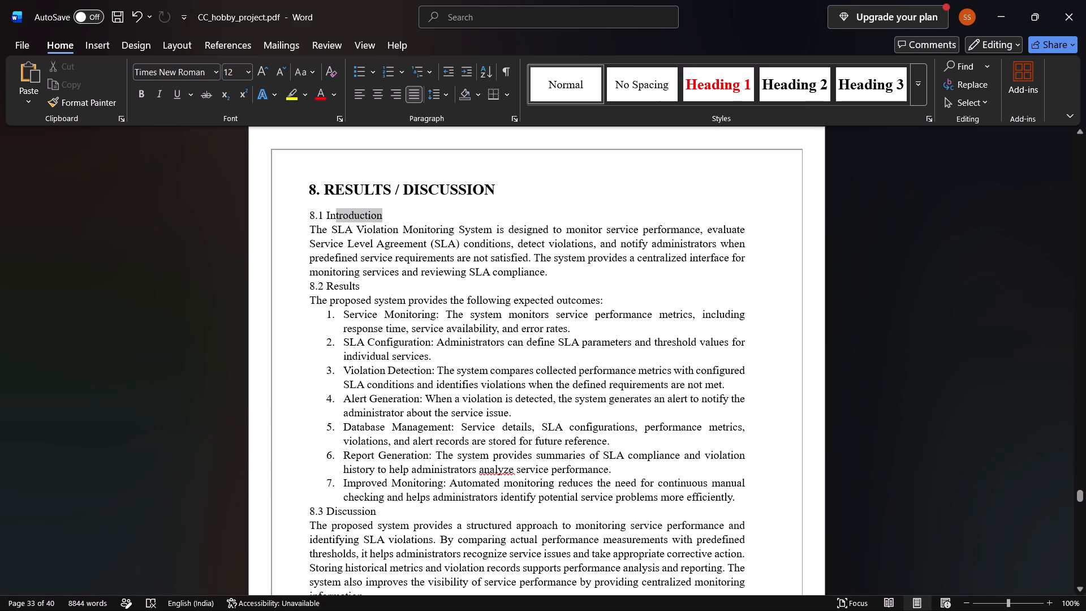
pyautogui.moveTo(337, 213); pyautogui.dragTo(306, 216)
pyautogui.click(314, 188)
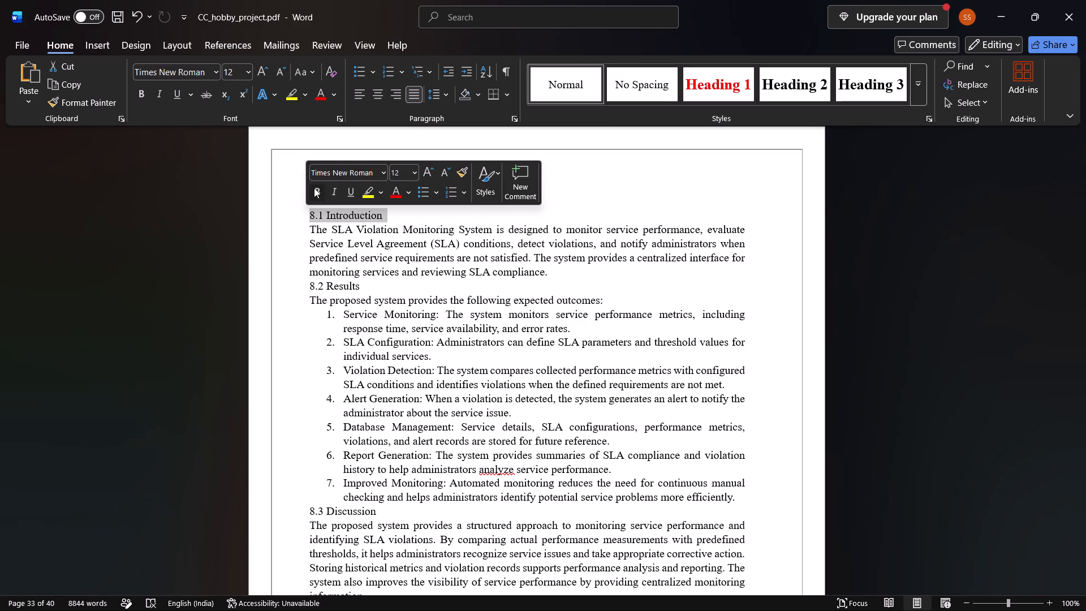
pyautogui.click(432, 170)
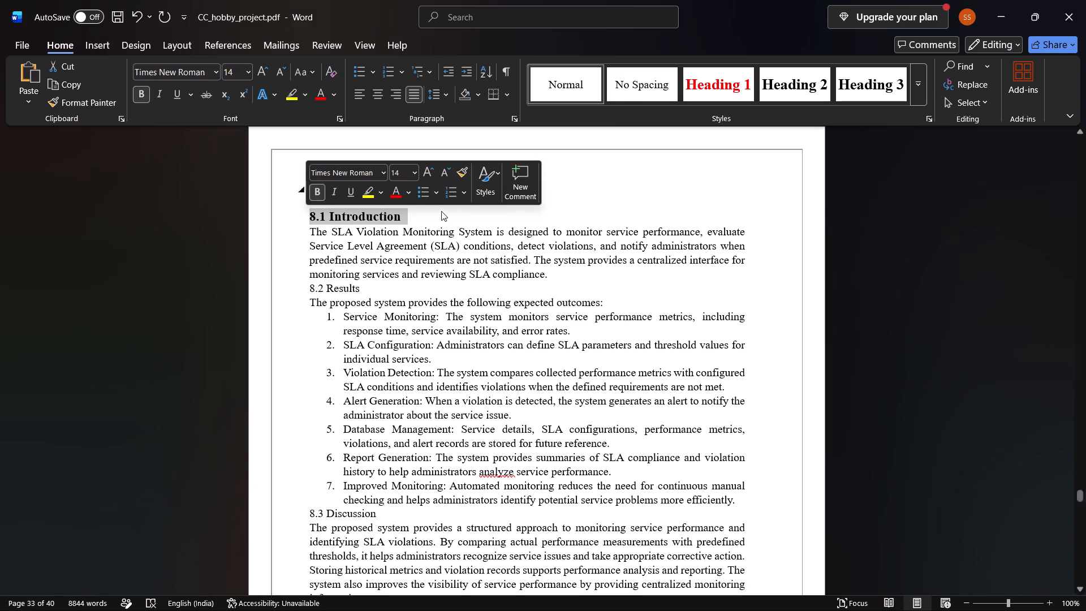
pyautogui.click(442, 213)
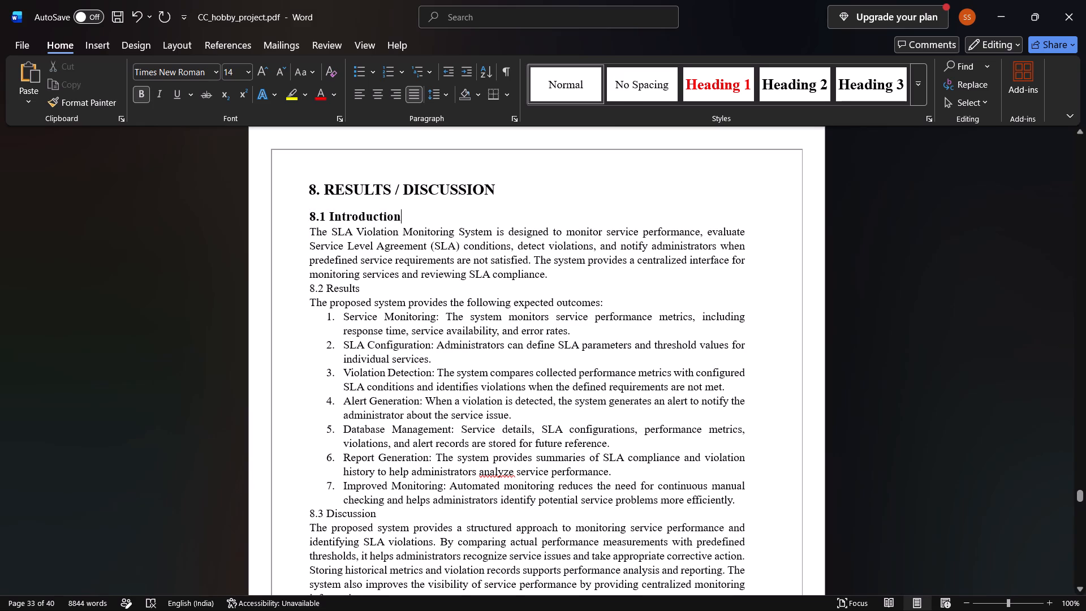
pyautogui.press('Return')
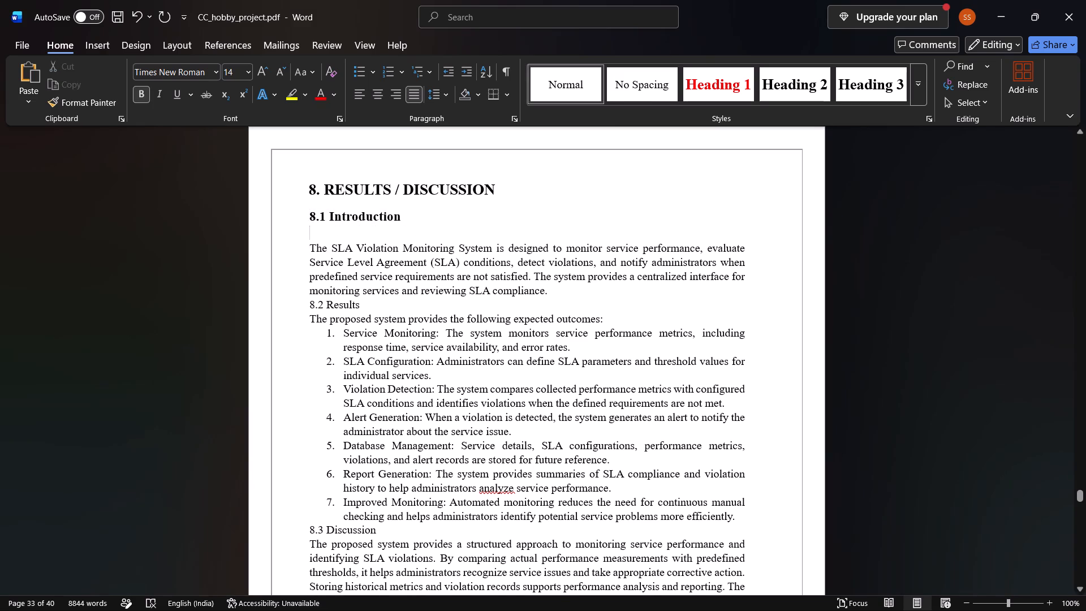
# Make the "8.2 Results" heading bold at 14 pt and add a blank line above it.
pyautogui.moveTo(401, 300); pyautogui.dragTo(318, 308)
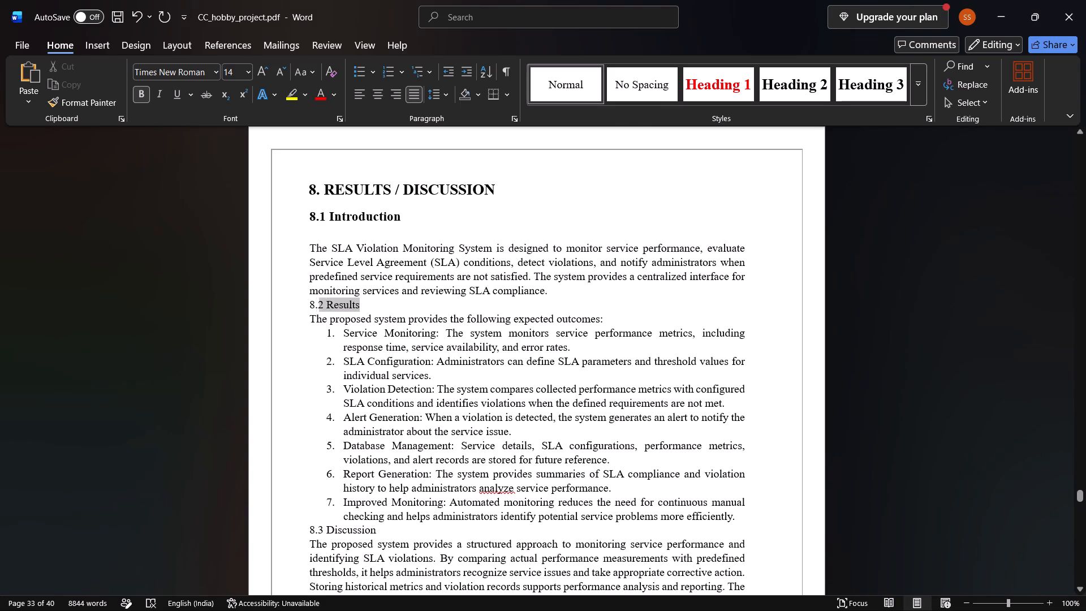
pyautogui.moveTo(318, 308); pyautogui.dragTo(297, 311)
pyautogui.click(312, 291)
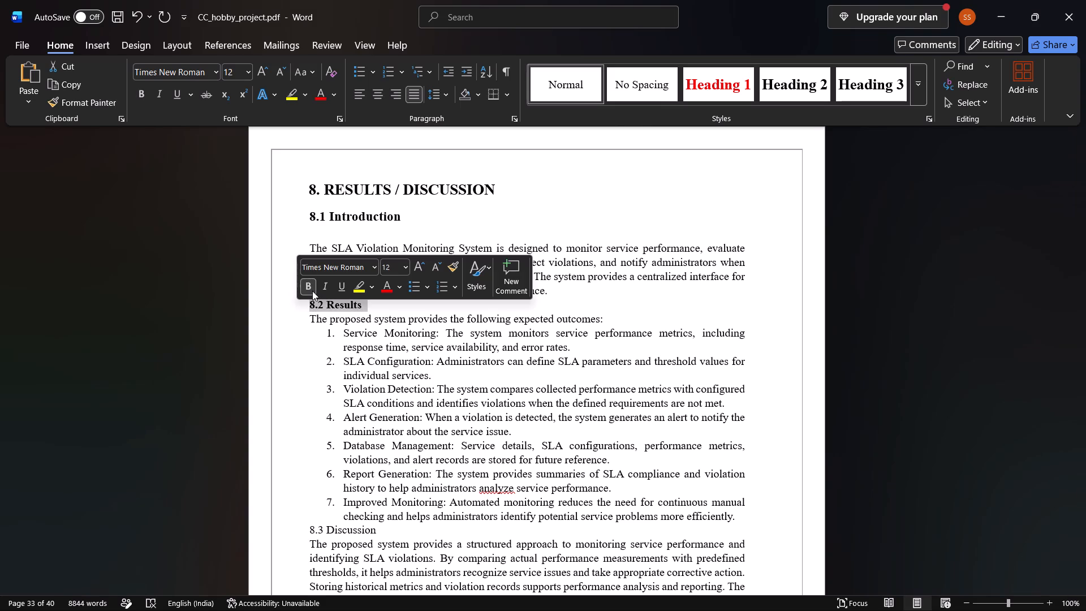
pyautogui.click(421, 265)
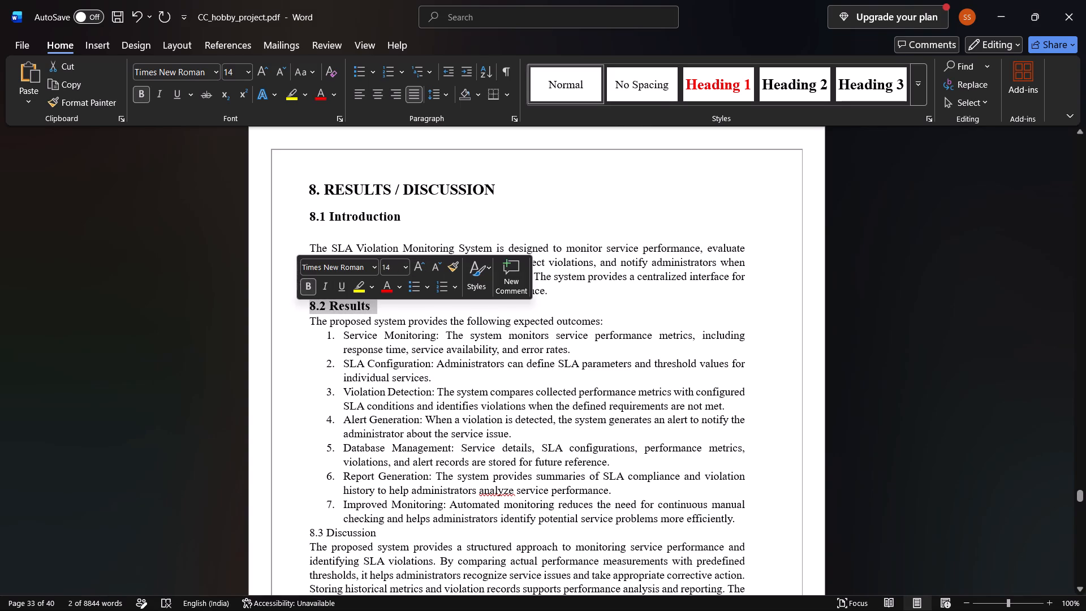
pyautogui.click(597, 293)
pyautogui.press('Return')
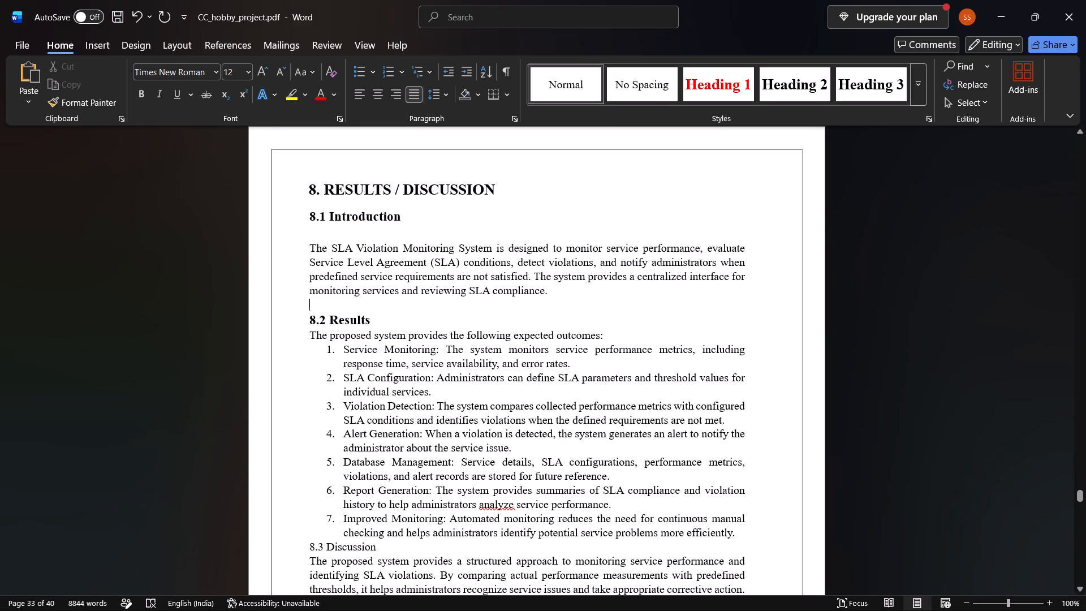
# Make the "8.3 Discussion" heading bold at 14 pt and add blank lines above and below it.
pyautogui.scroll(-4, 440, 389)
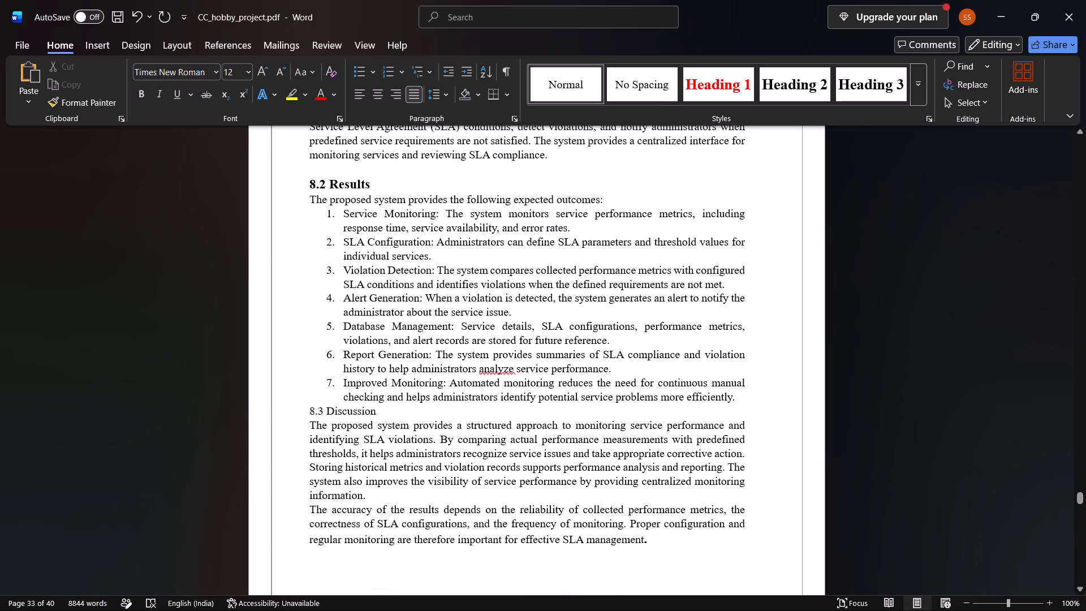
pyautogui.moveTo(391, 411); pyautogui.dragTo(319, 418)
pyautogui.moveTo(319, 418); pyautogui.dragTo(308, 415)
pyautogui.click(324, 387)
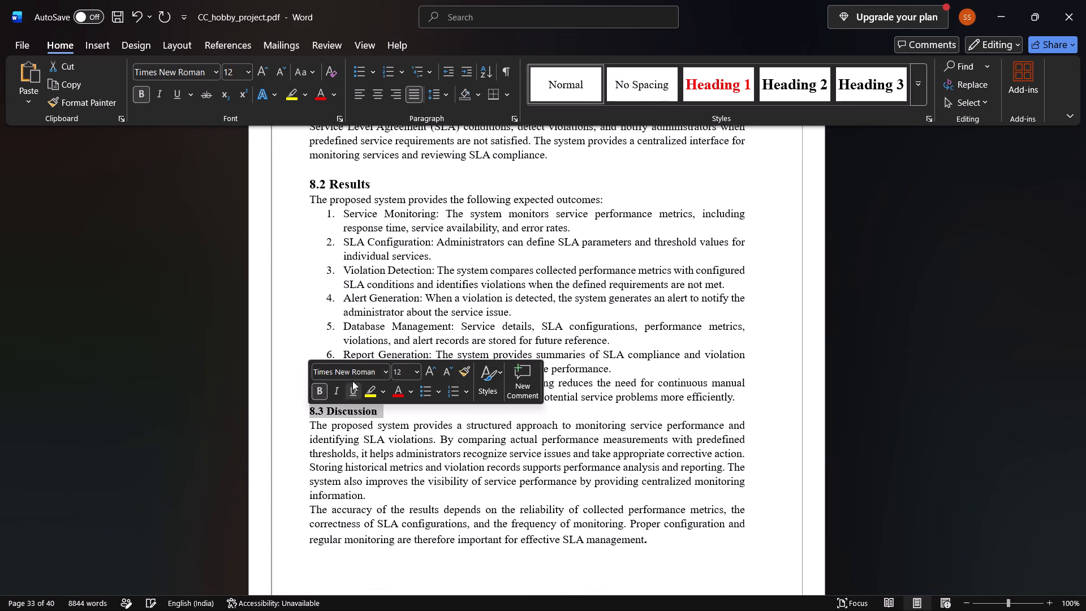
pyautogui.click(428, 369)
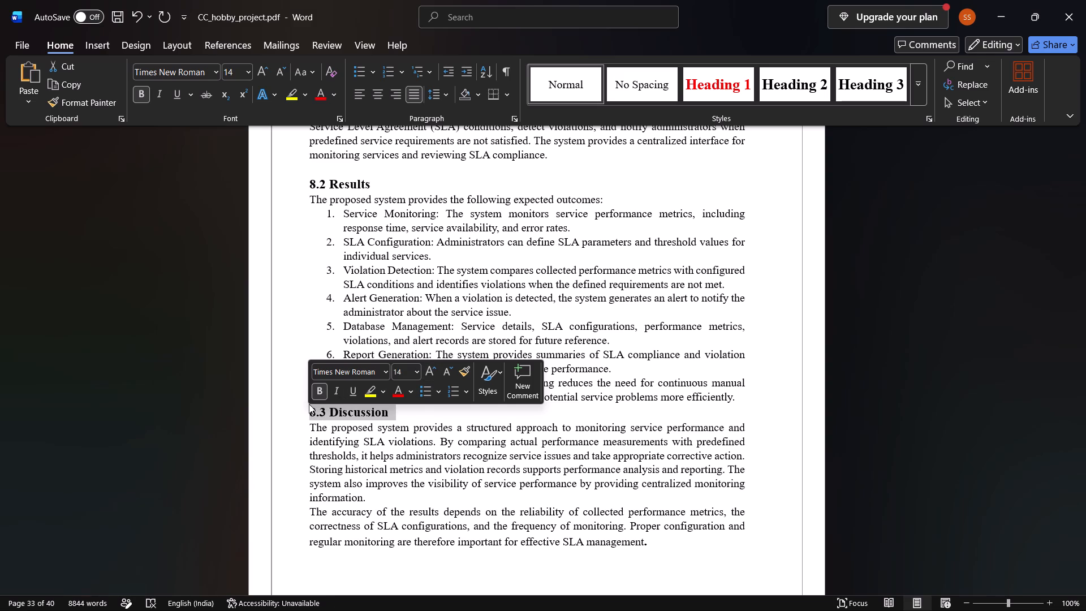
pyautogui.click(309, 404)
pyautogui.click(308, 420)
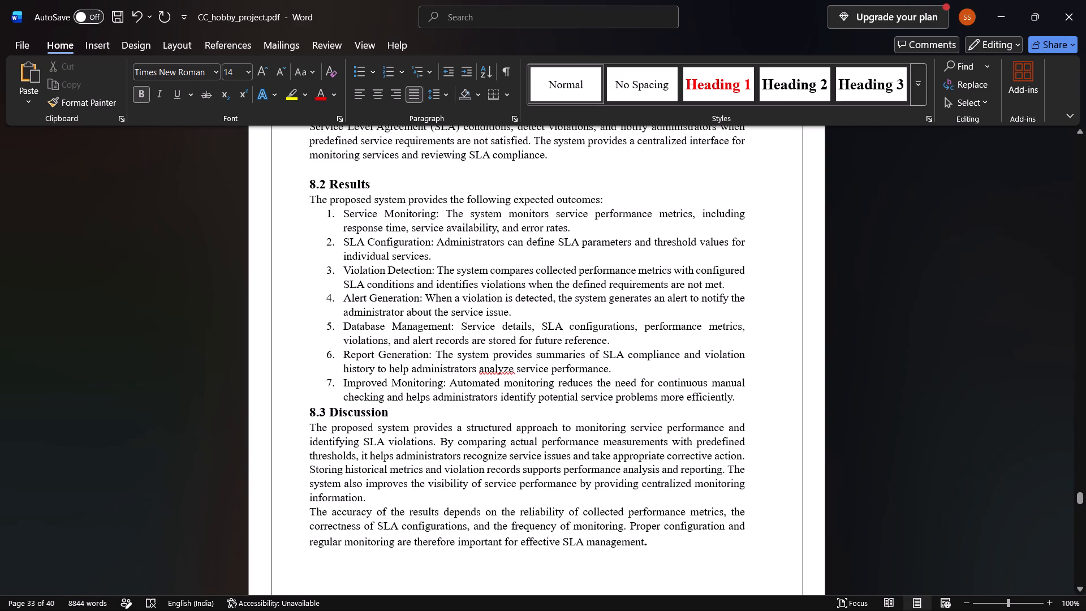
pyautogui.press('Return')
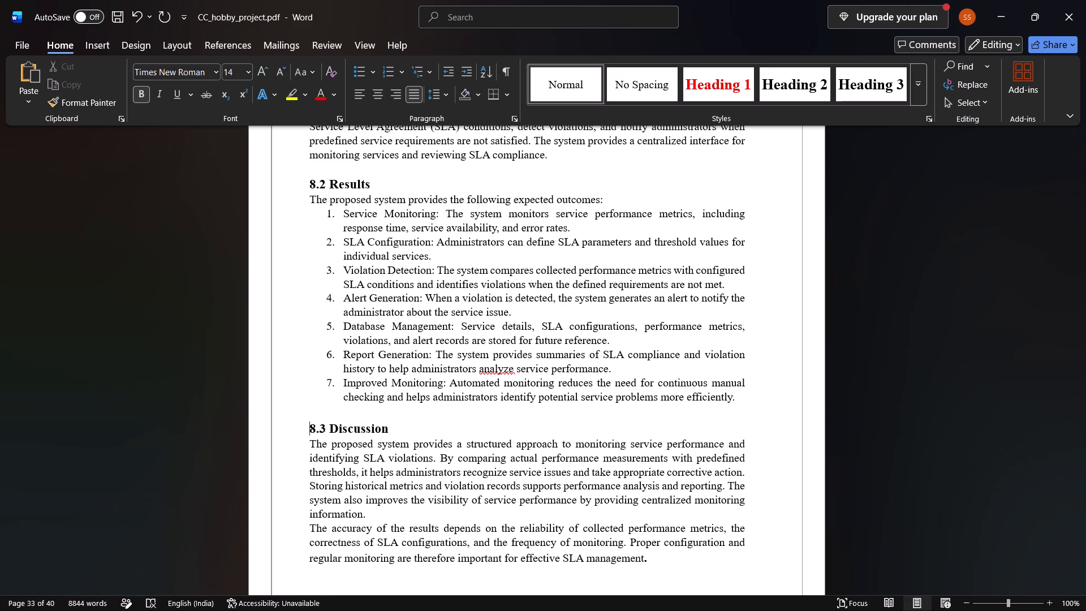
pyautogui.scroll(-5, 561, 378)
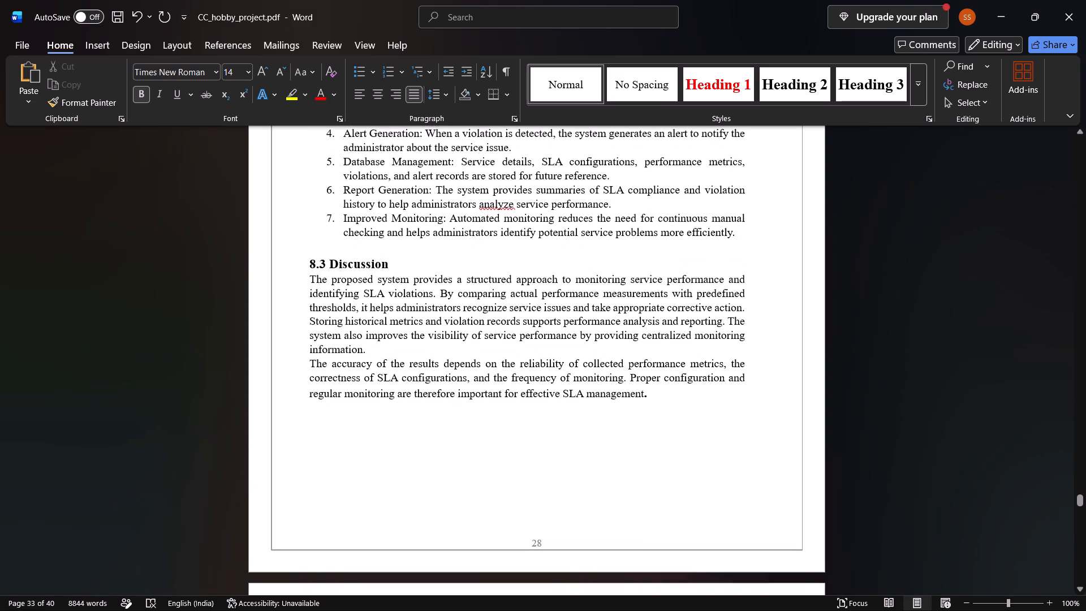
pyautogui.click(394, 256)
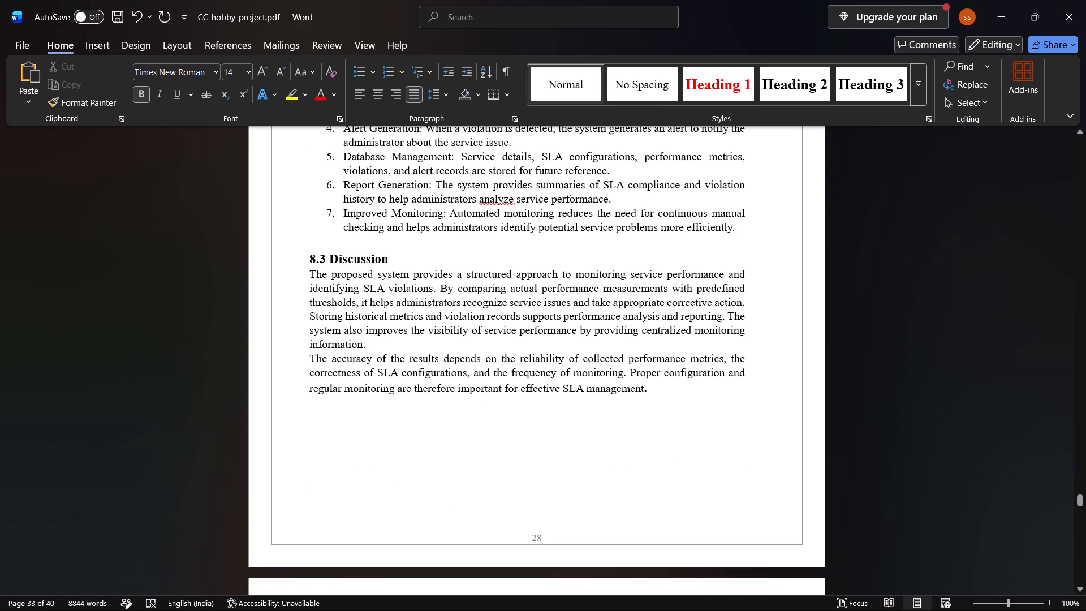
pyautogui.press('Return')
# Add a blank line below the "8.2 Results" heading.
pyautogui.scroll(4, 379, 265)
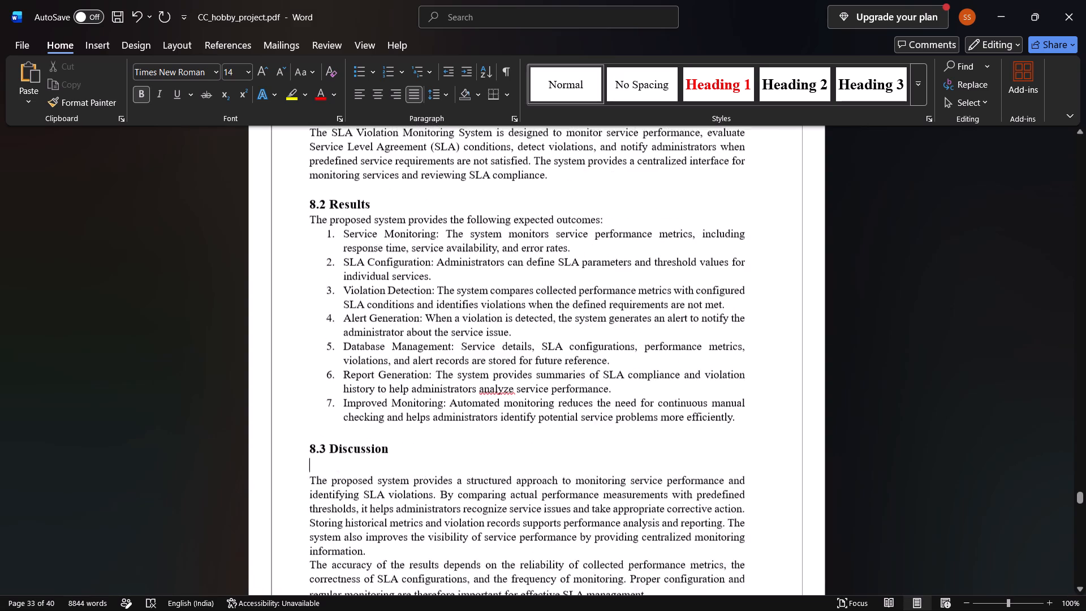
pyautogui.scroll(4, 379, 265)
pyautogui.click(382, 286)
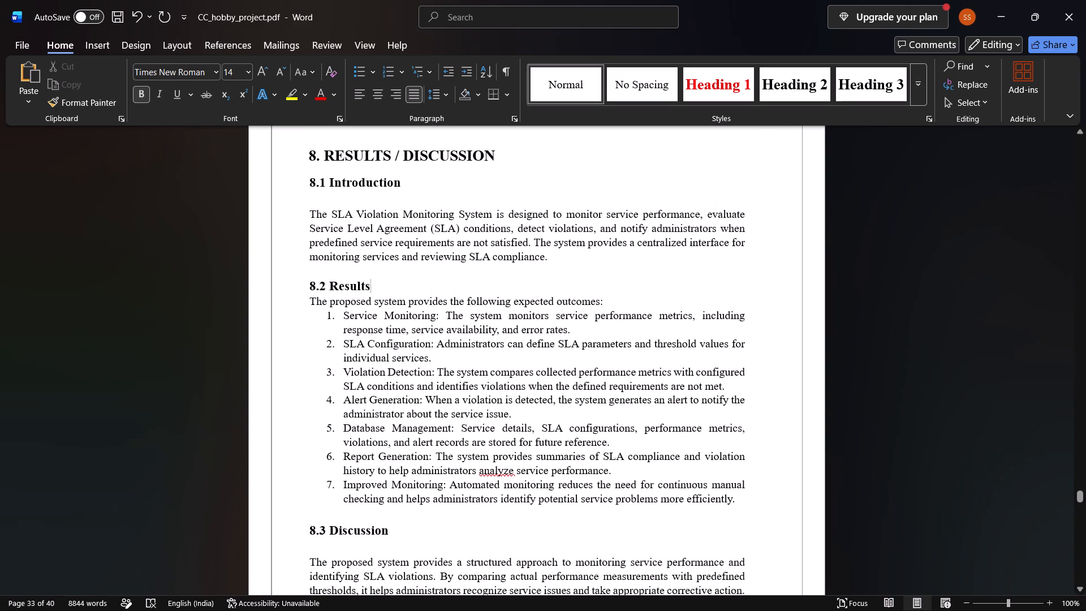
pyautogui.press('Return')
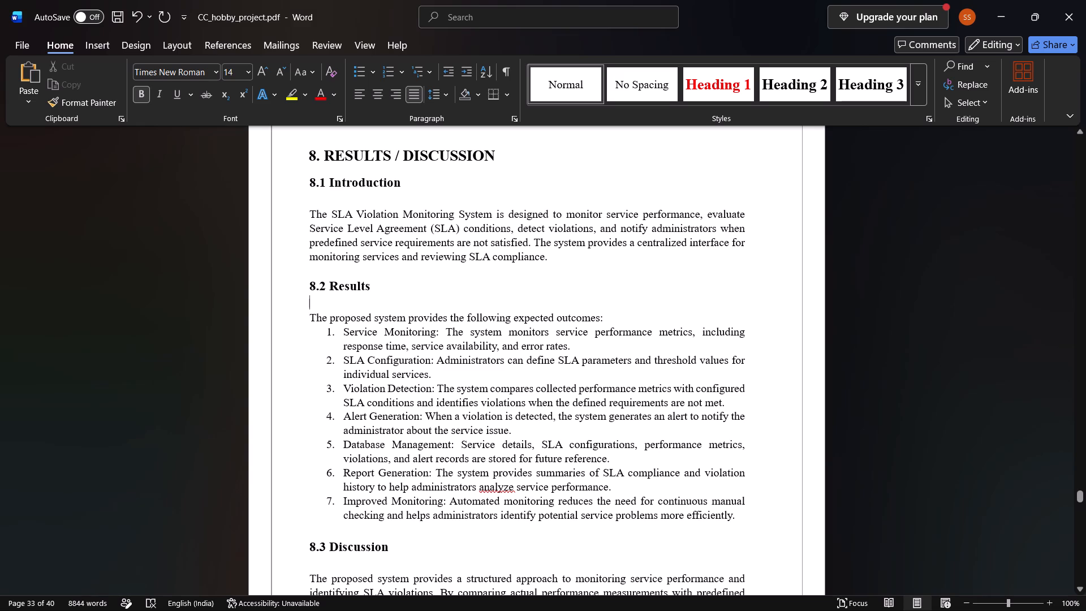
# Bold the lead-in labels of items 1 to 4 in section 8.2, from "Service Monitoring" through "Alert Generation".
pyautogui.moveTo(439, 334); pyautogui.dragTo(367, 345)
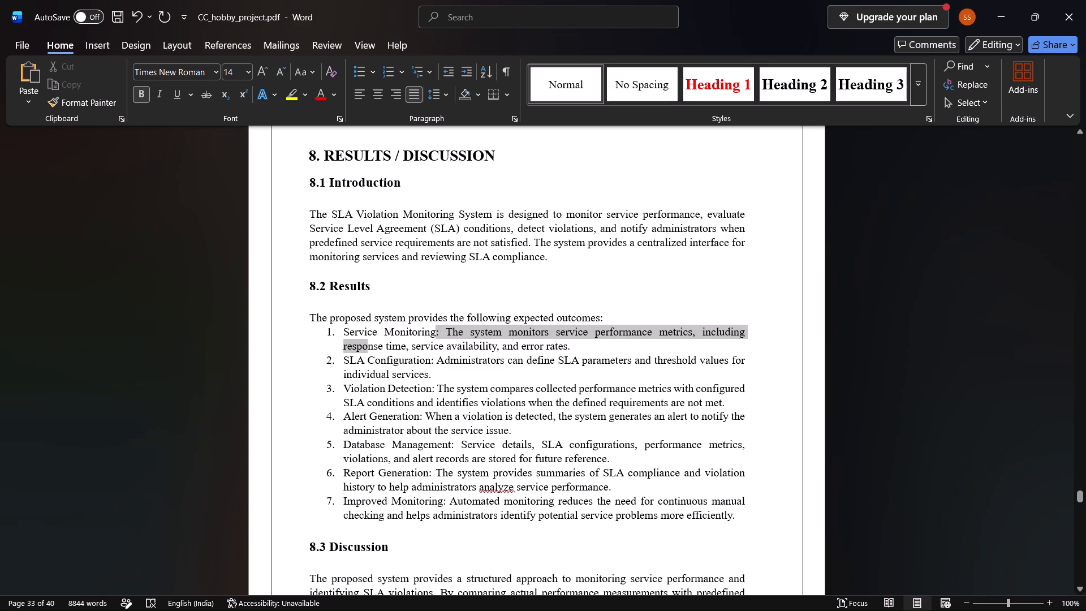
pyautogui.moveTo(367, 345); pyautogui.dragTo(355, 332)
pyautogui.click(368, 307)
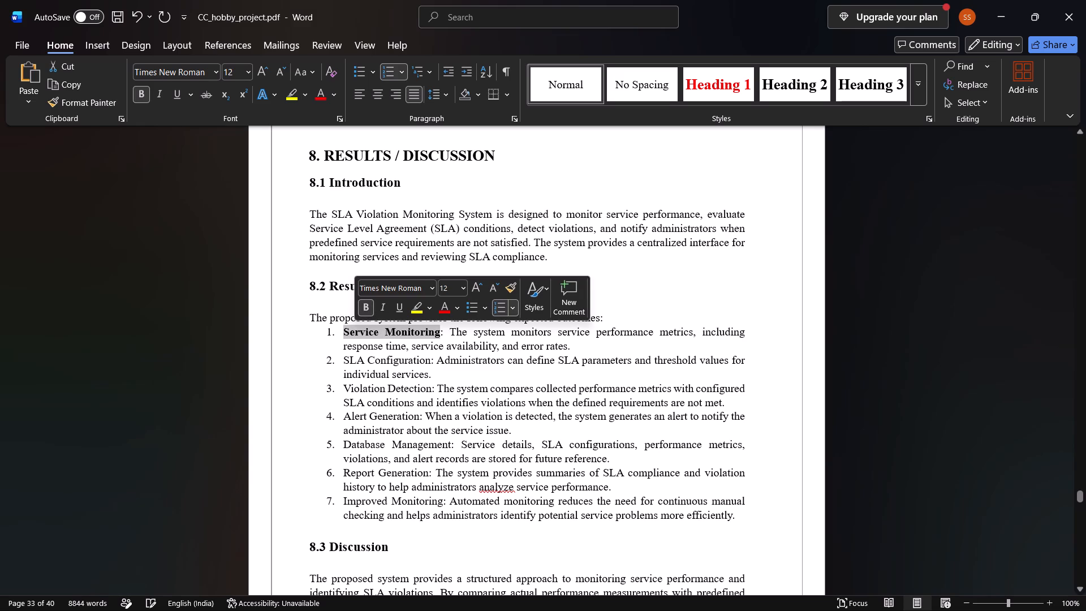
pyautogui.moveTo(430, 359); pyautogui.dragTo(413, 362)
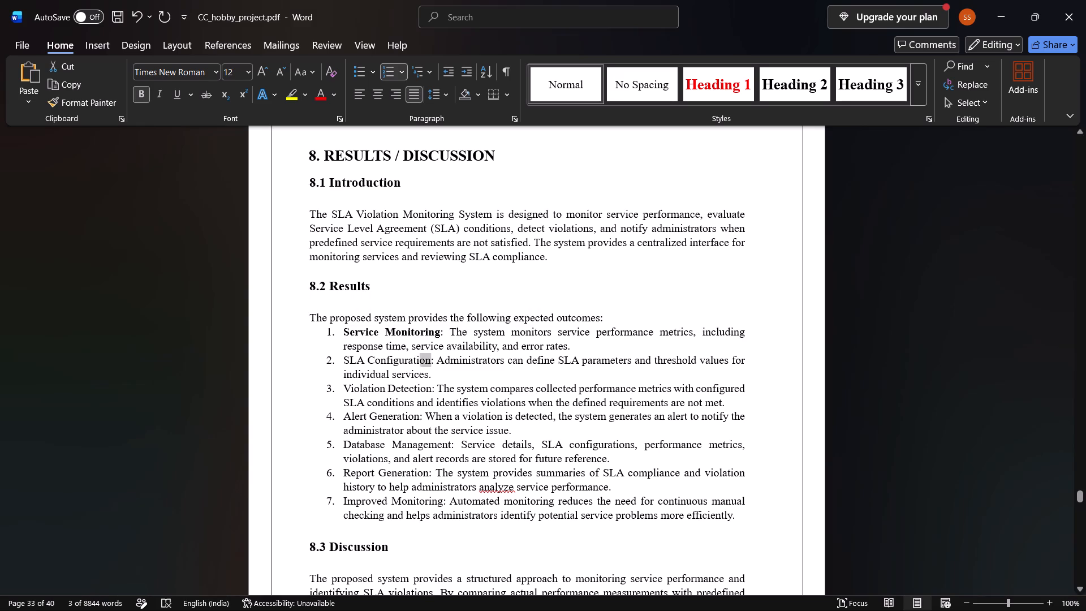
pyautogui.moveTo(413, 362); pyautogui.dragTo(339, 360)
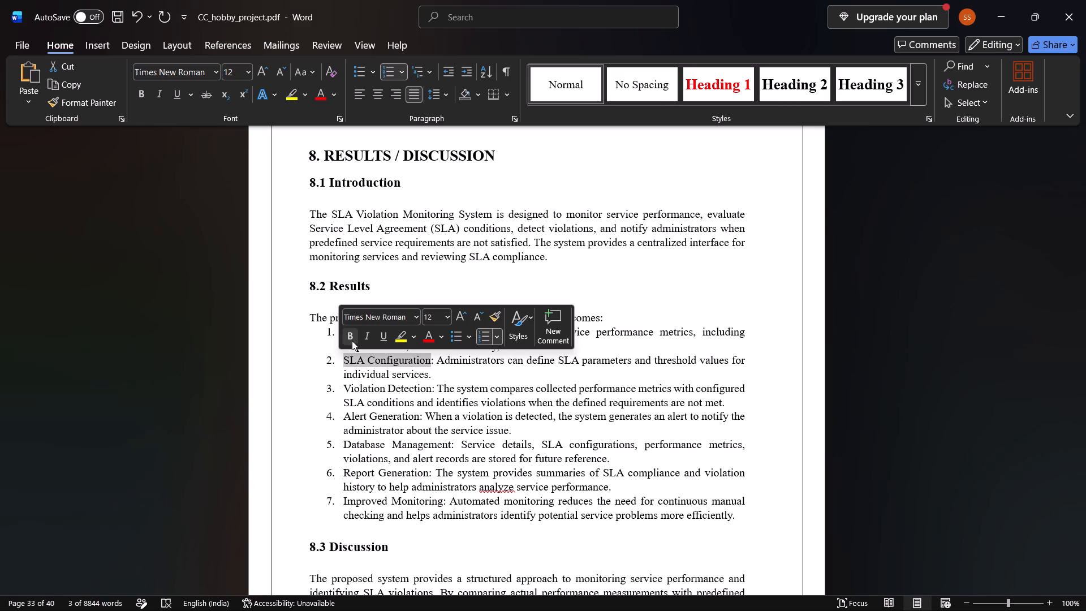
pyautogui.click(352, 341)
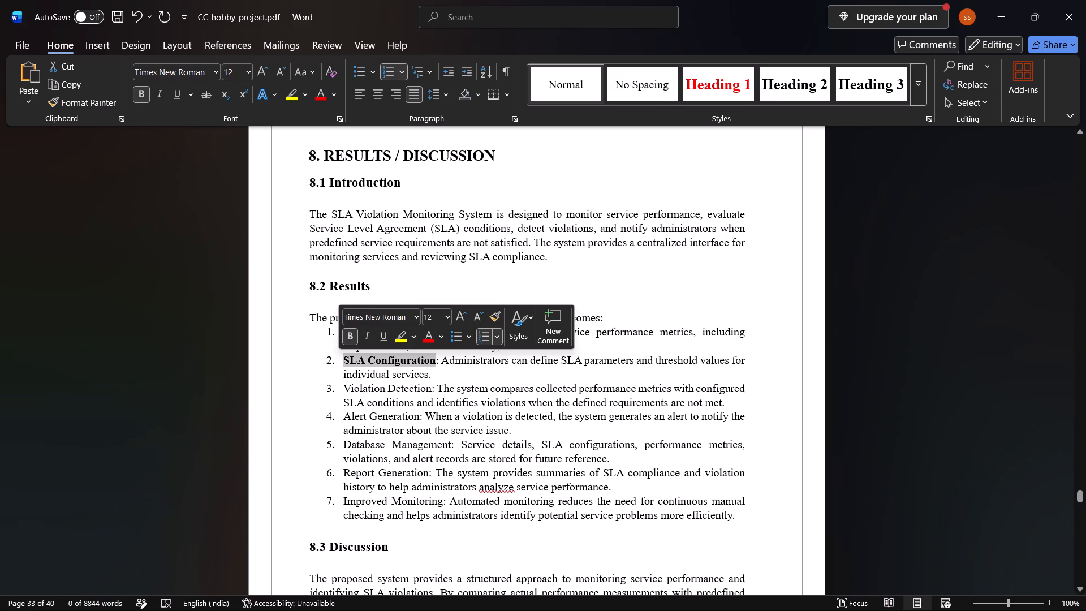
pyautogui.moveTo(429, 388); pyautogui.dragTo(386, 394)
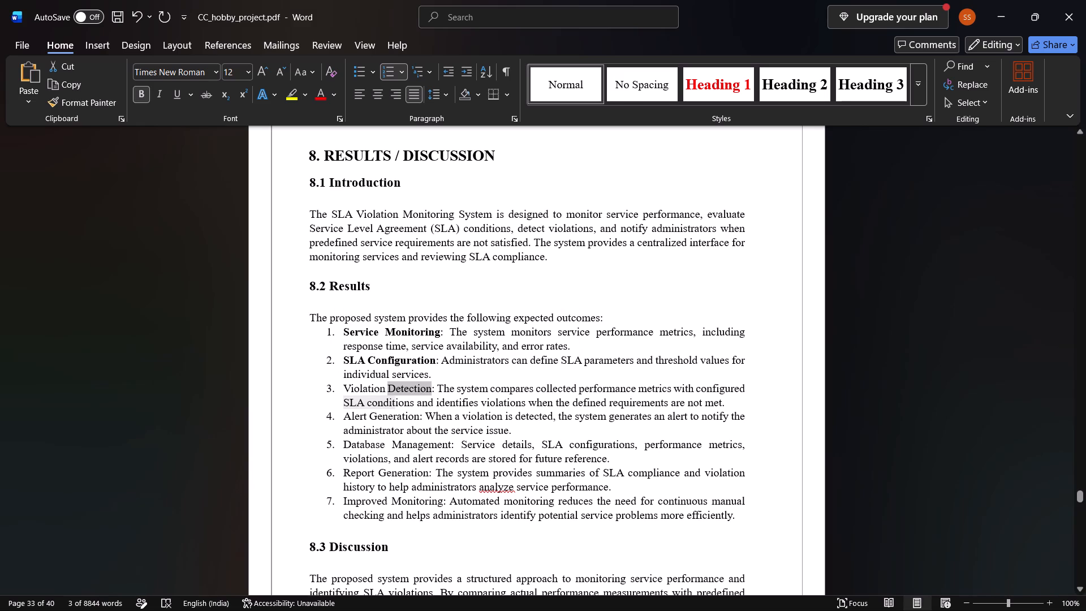
pyautogui.moveTo(386, 394); pyautogui.dragTo(362, 388)
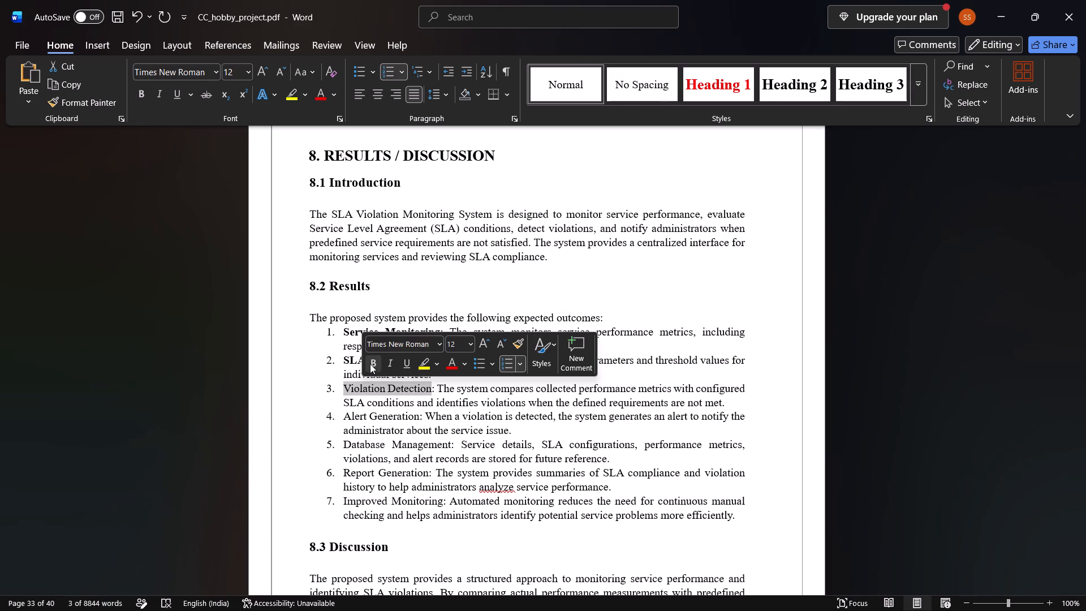
pyautogui.click(370, 364)
pyautogui.moveTo(419, 429); pyautogui.dragTo(391, 432)
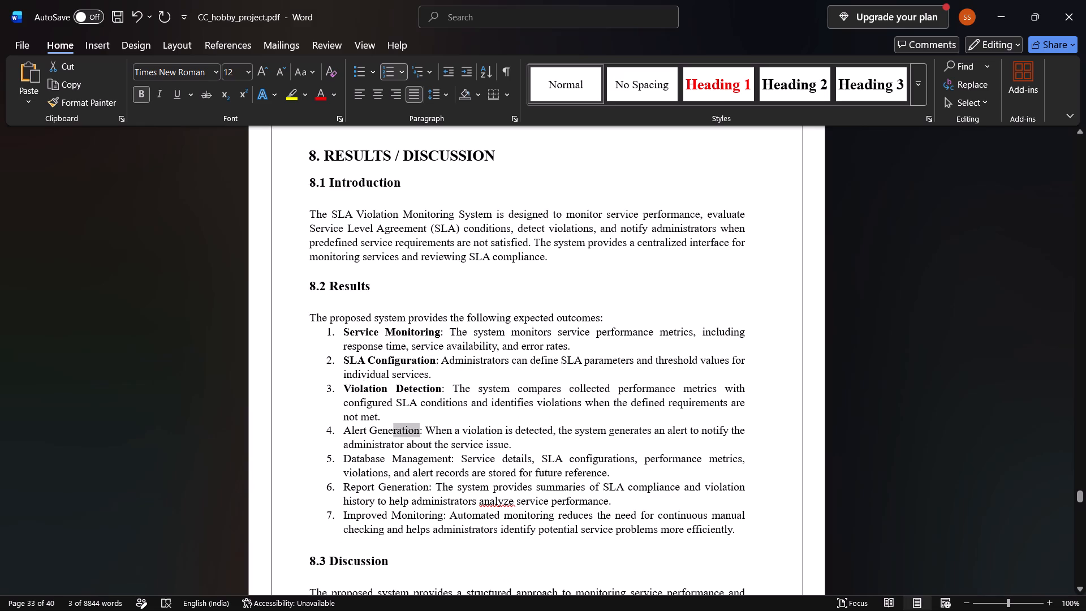
pyautogui.moveTo(391, 432); pyautogui.dragTo(354, 432)
pyautogui.click(361, 409)
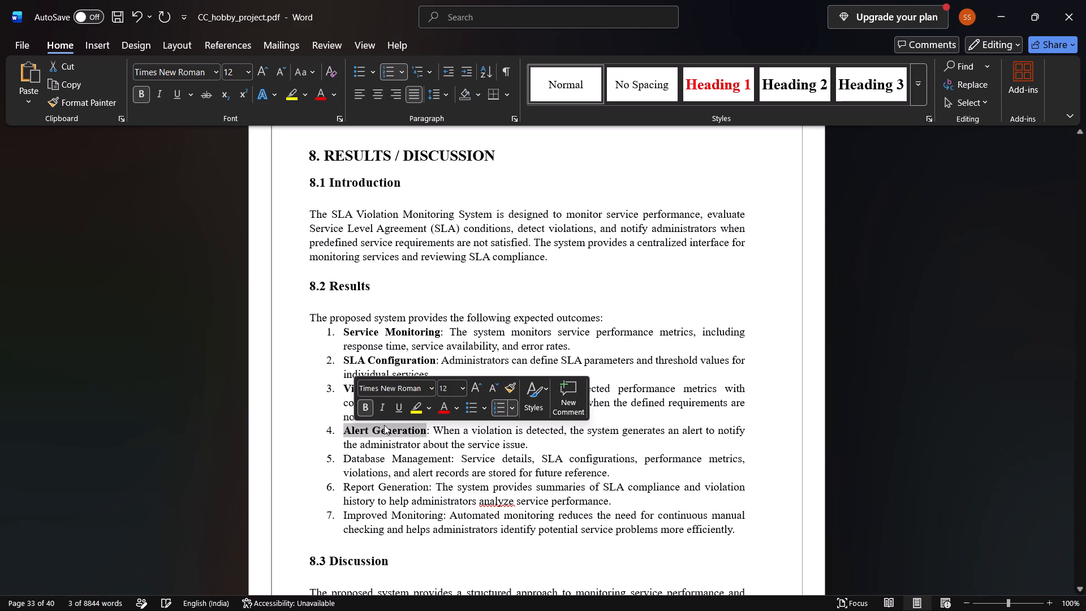
# Bold the lead-in labels "Database Management", "Report Generation:" and "Improved Monitoring:" of items 5 to 7 in section 8.2.
pyautogui.moveTo(454, 461); pyautogui.dragTo(380, 471)
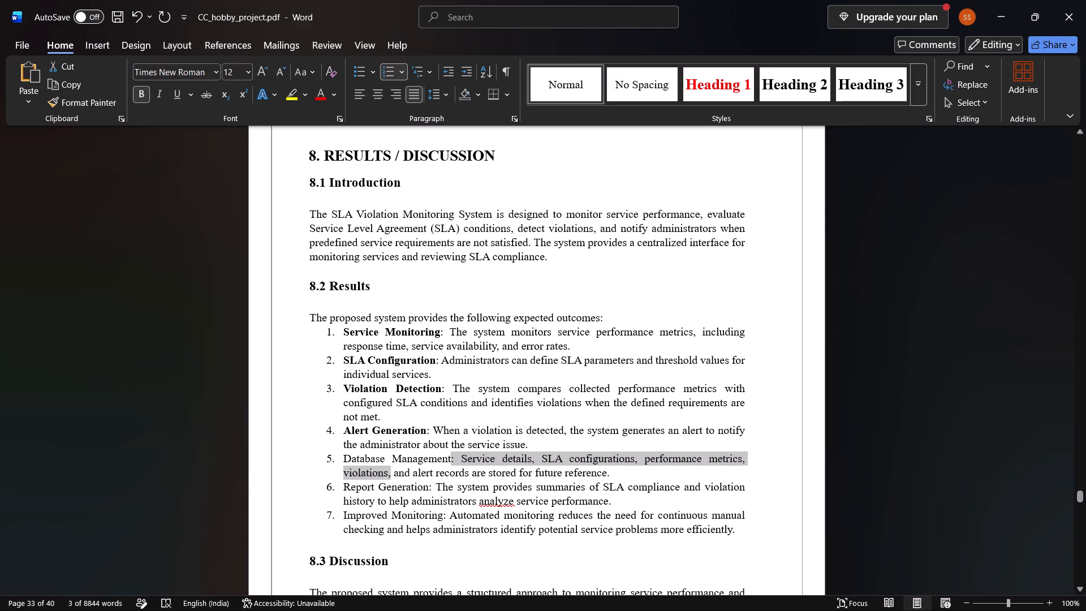
pyautogui.moveTo(380, 471); pyautogui.dragTo(355, 461)
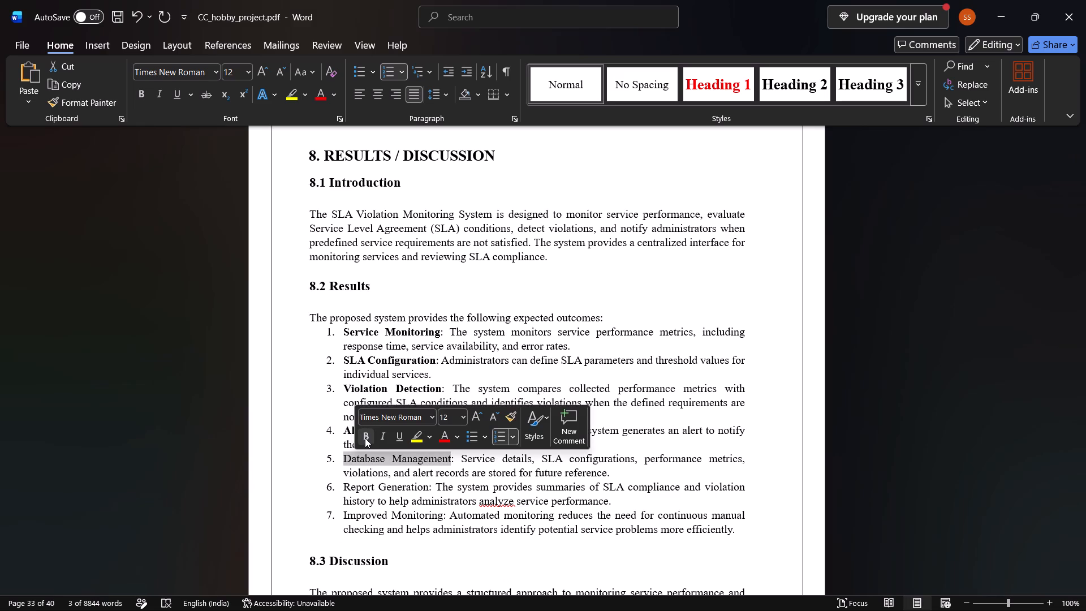
pyautogui.click(365, 438)
pyautogui.moveTo(433, 485); pyautogui.dragTo(368, 487)
pyautogui.click(380, 464)
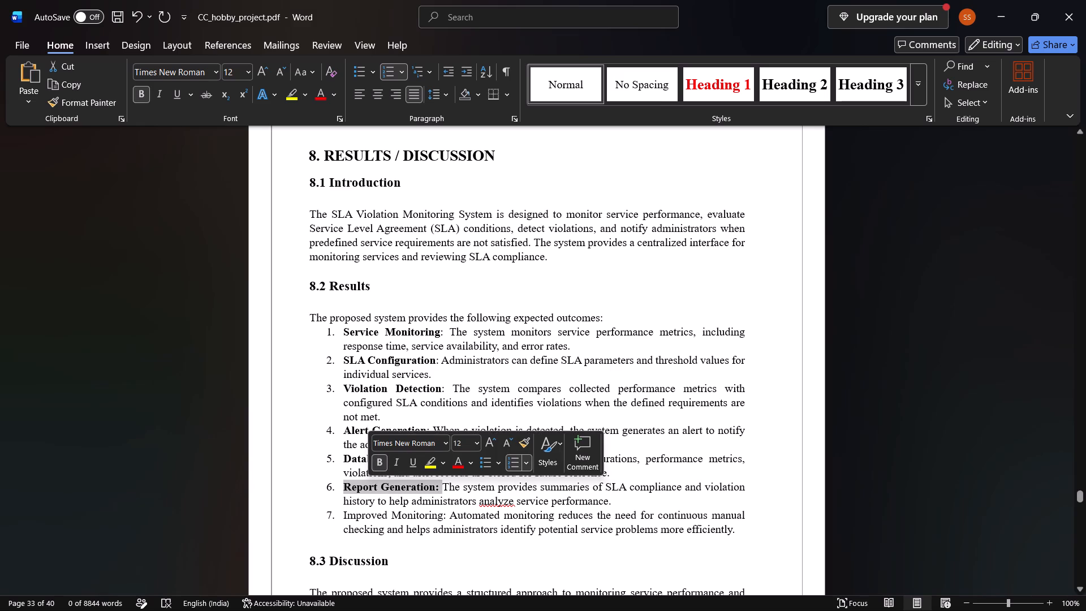
pyautogui.moveTo(447, 514); pyautogui.dragTo(373, 517)
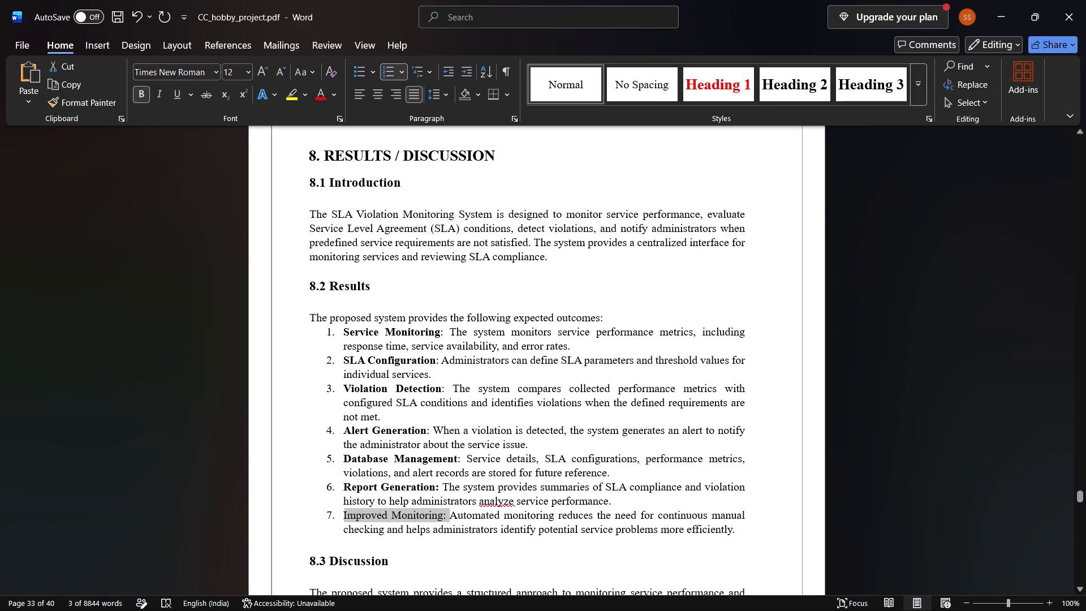
pyautogui.moveTo(373, 517); pyautogui.dragTo(365, 517)
pyautogui.click(380, 488)
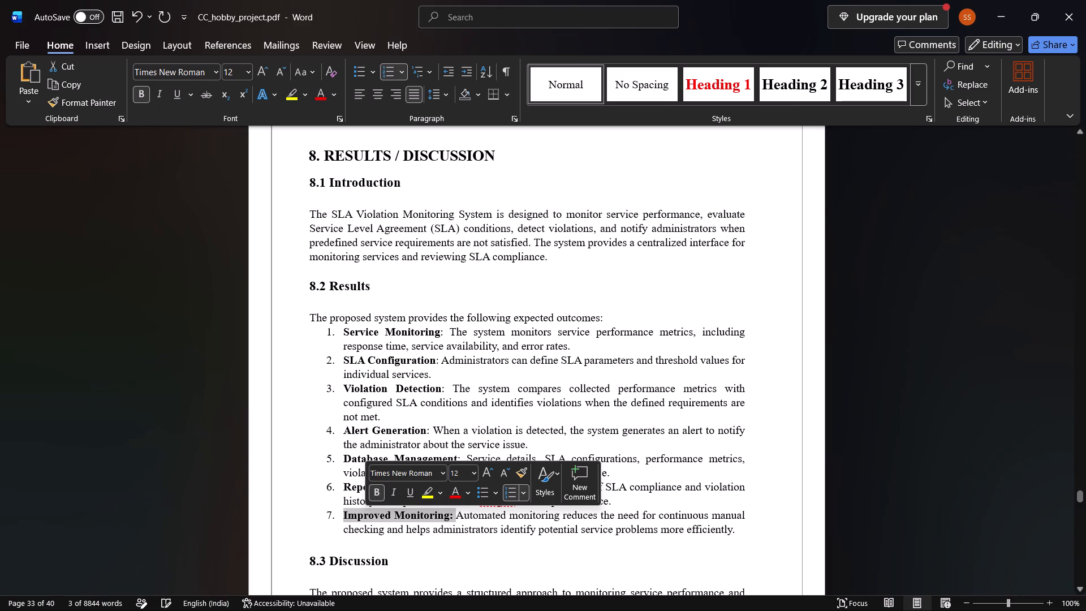
pyautogui.click(701, 291)
pyautogui.scroll(-8, 696, 282)
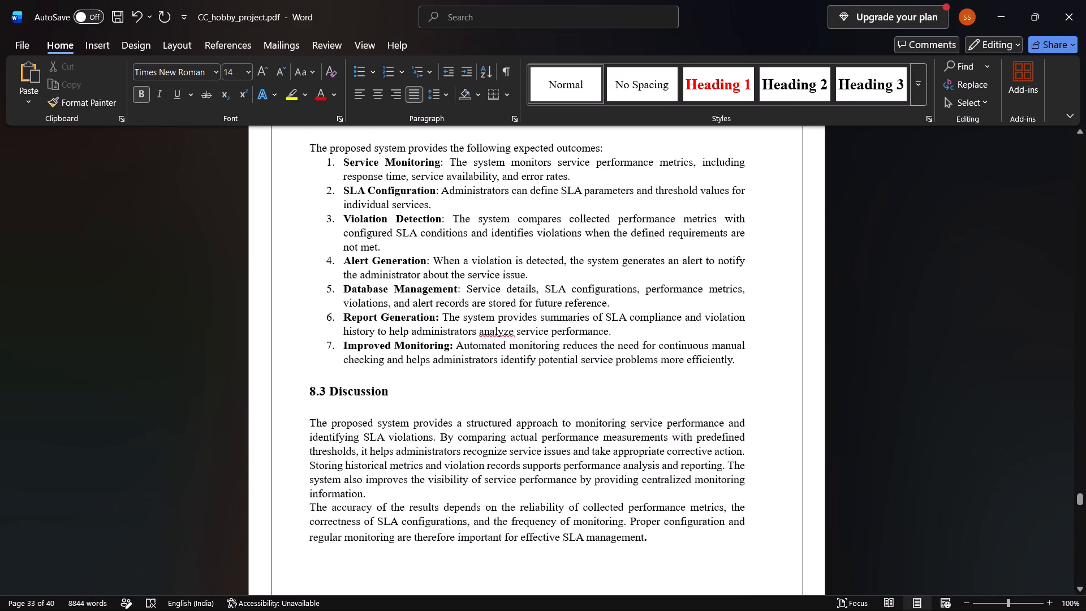
pyautogui.scroll(-17, 696, 283)
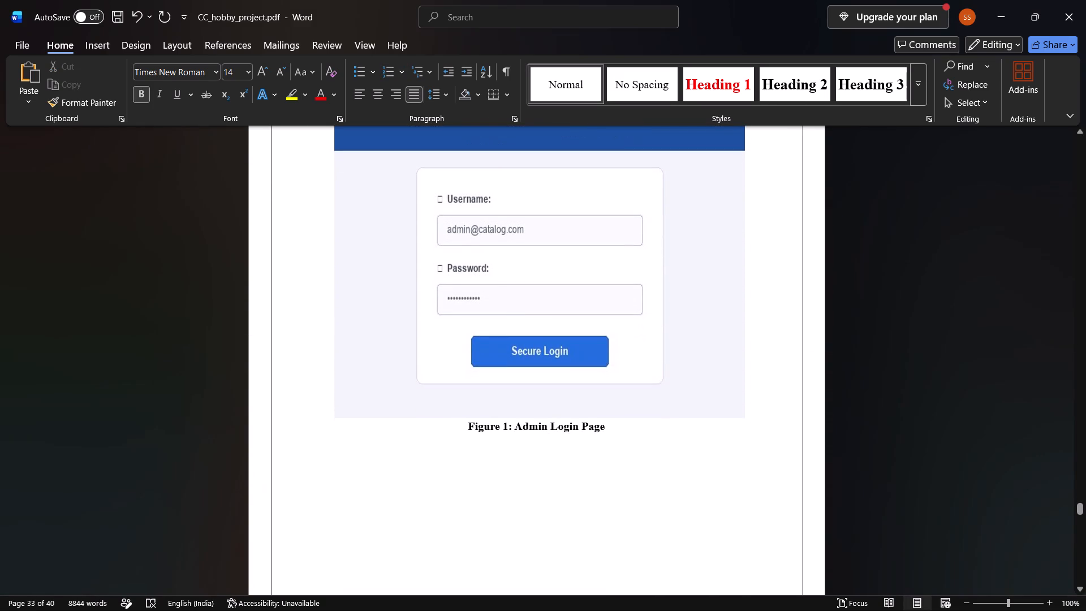
pyautogui.scroll(-12, 695, 284)
pyautogui.scroll(-18, 695, 285)
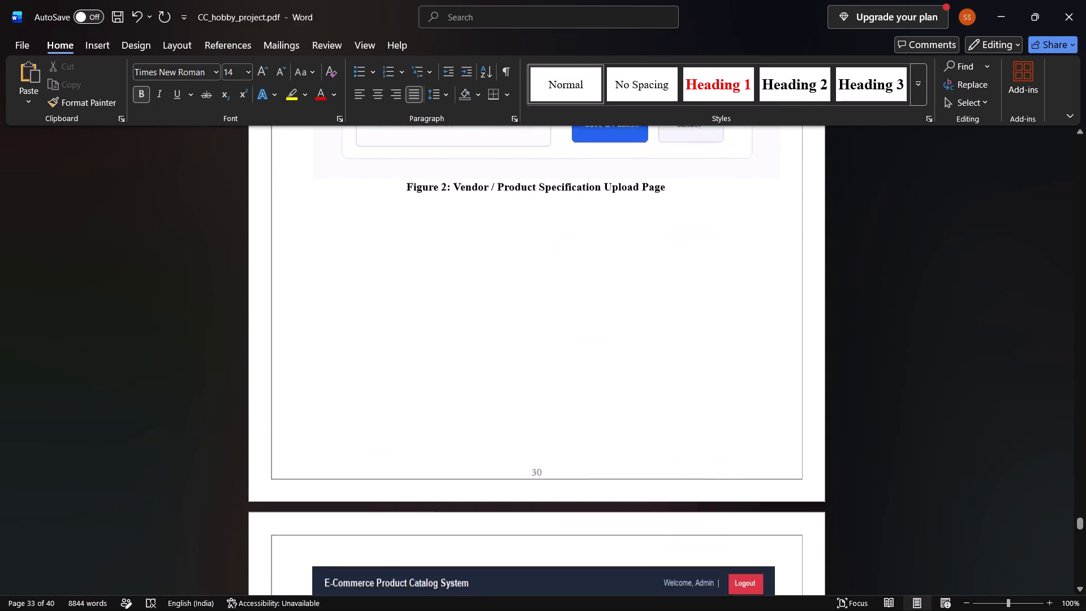
pyautogui.scroll(-12, 692, 280)
pyautogui.scroll(-20, 692, 273)
pyautogui.scroll(-1, 692, 273)
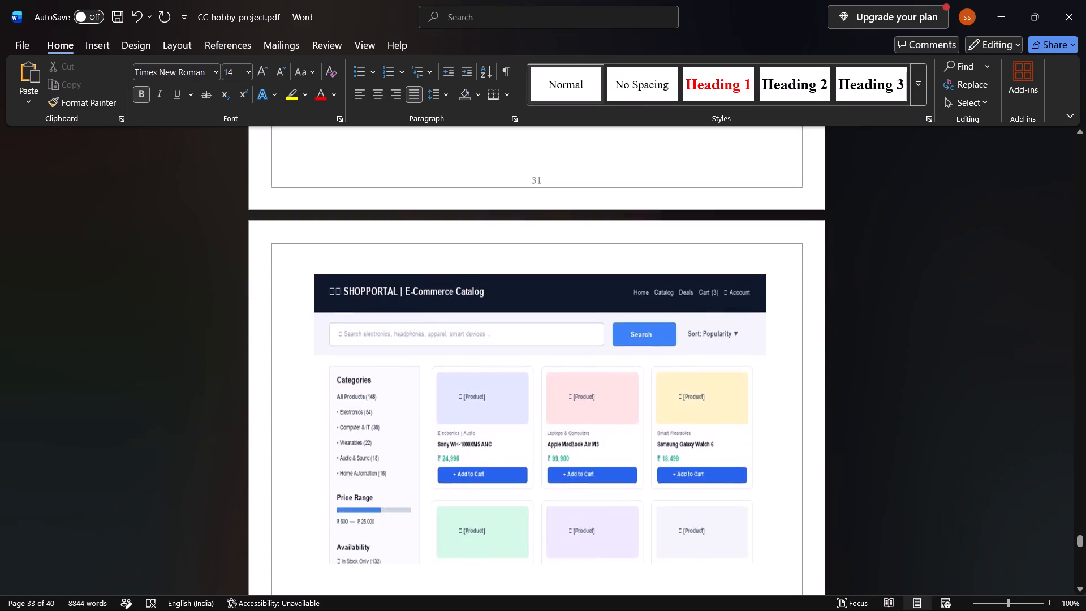
pyautogui.scroll(-20, 691, 270)
pyautogui.scroll(-12, 691, 267)
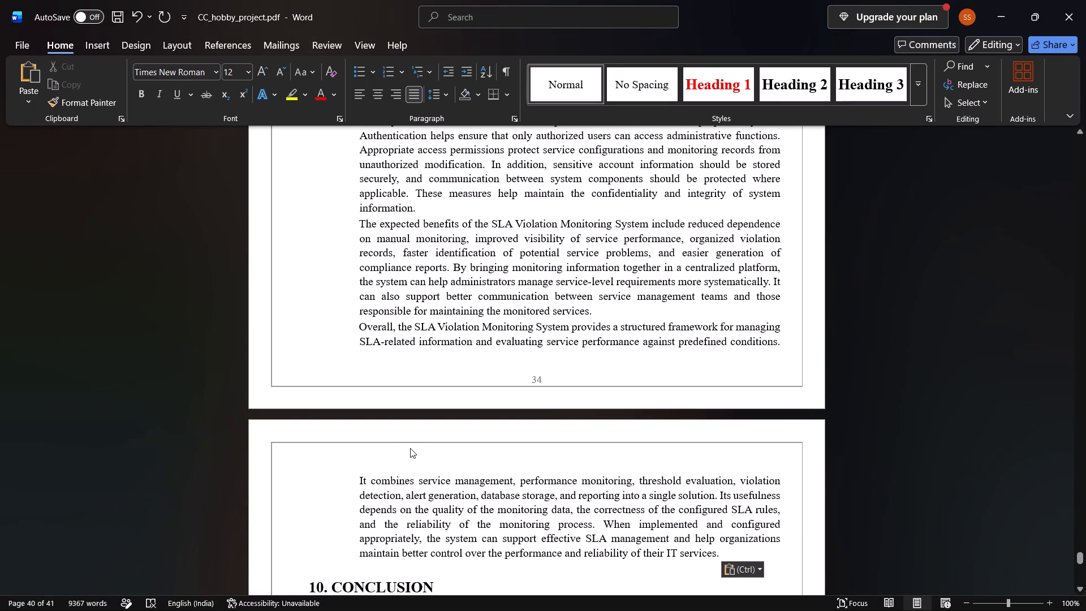
# Set the left indent of all the pasted Summary paragraphs to 0 cm.
pyautogui.scroll(16, 415, 465)
pyautogui.scroll(10, 415, 463)
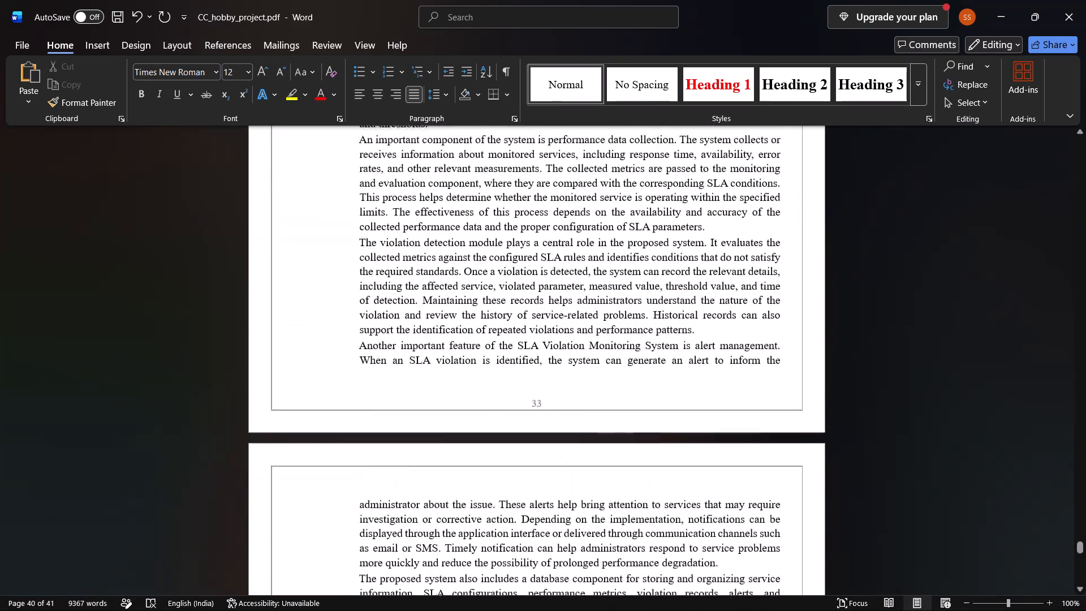
pyautogui.scroll(15, 415, 461)
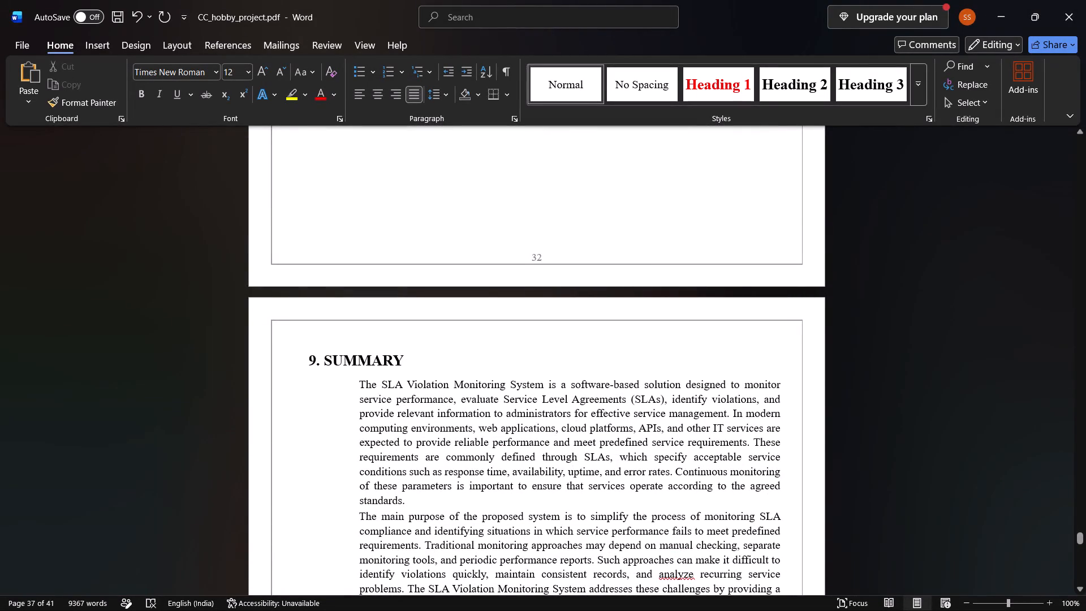
pyautogui.moveTo(357, 381); pyautogui.dragTo(463, 610)
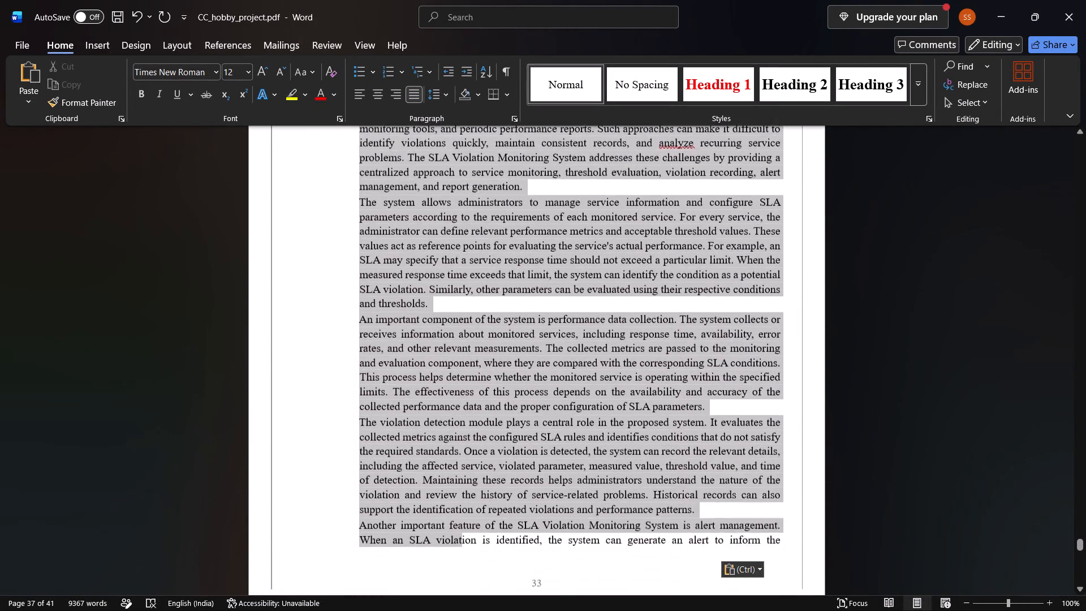
pyautogui.moveTo(463, 610); pyautogui.dragTo(463, 609)
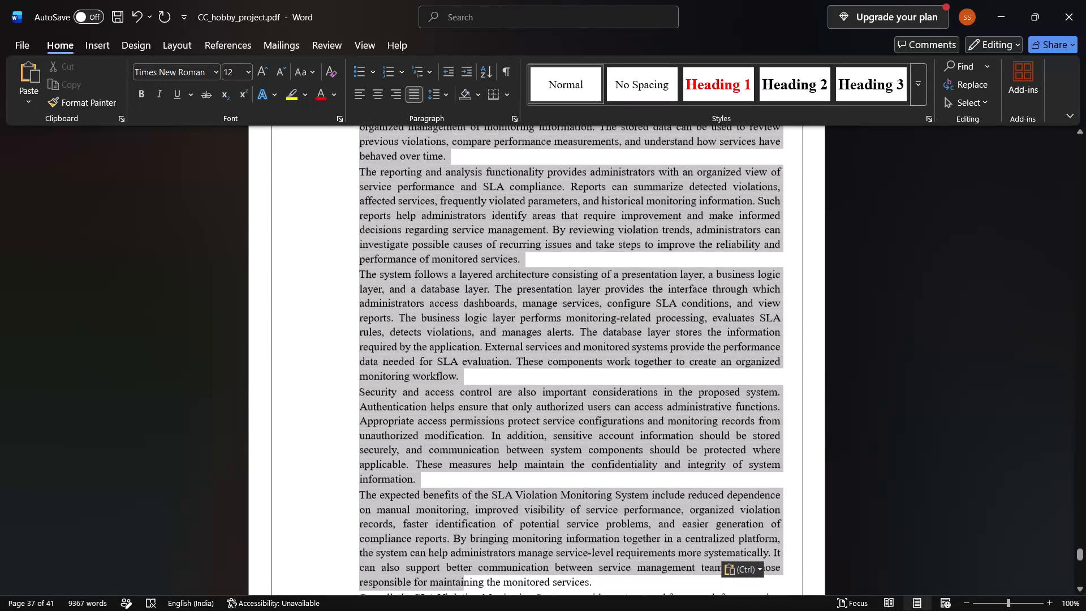
pyautogui.moveTo(463, 609); pyautogui.dragTo(737, 360)
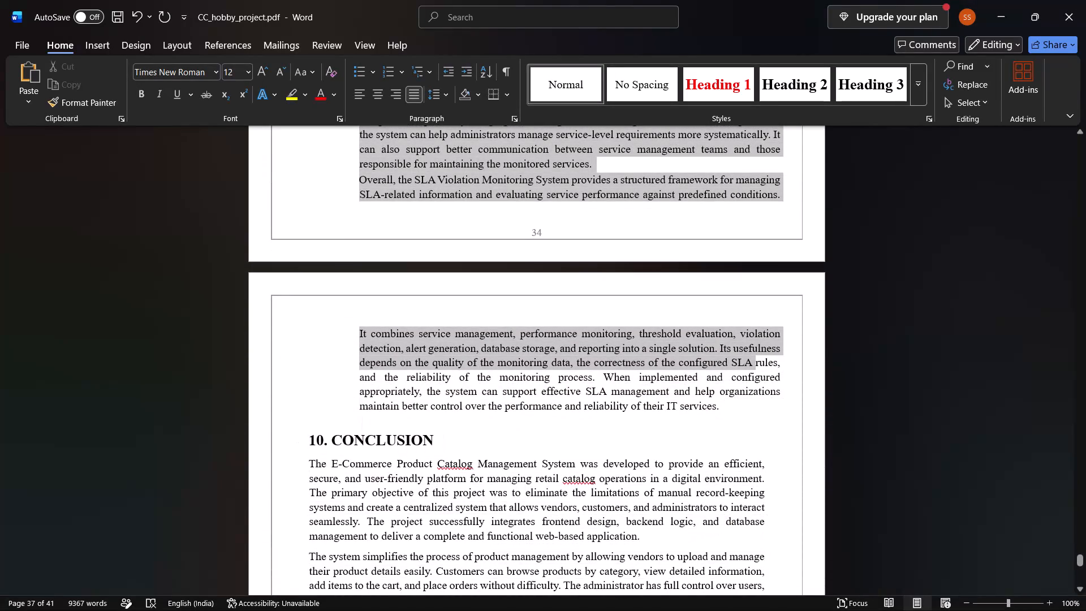
pyautogui.moveTo(737, 360); pyautogui.dragTo(734, 404)
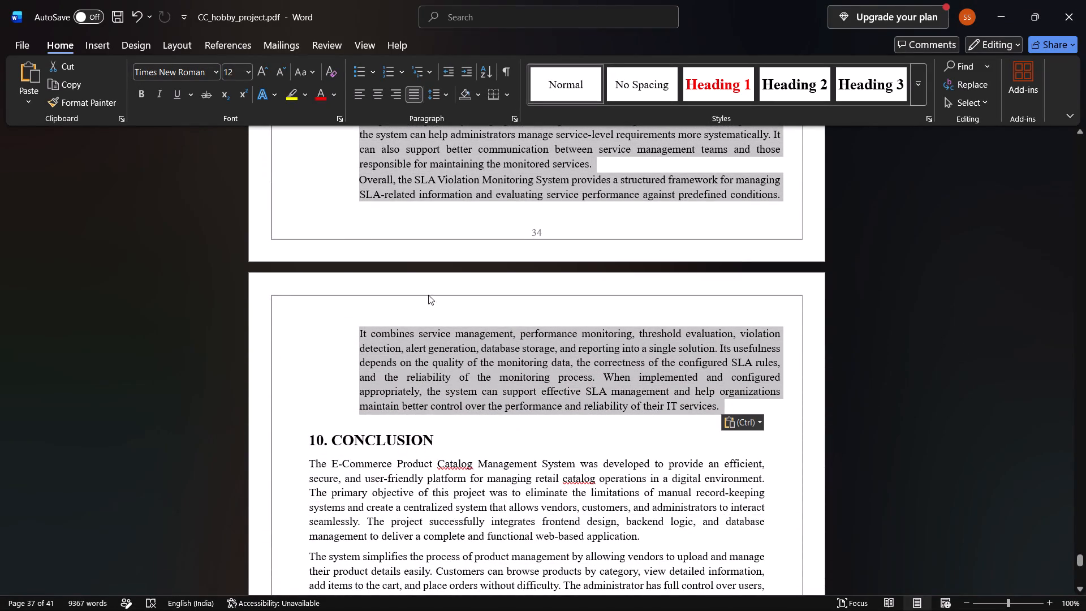
pyautogui.click(219, 47)
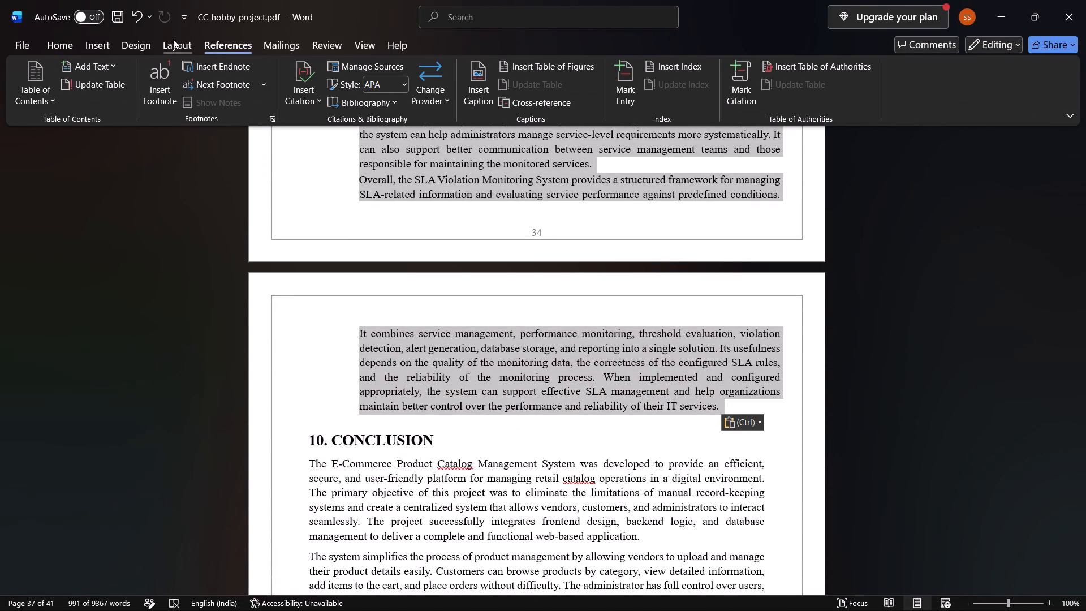
pyautogui.click(173, 41)
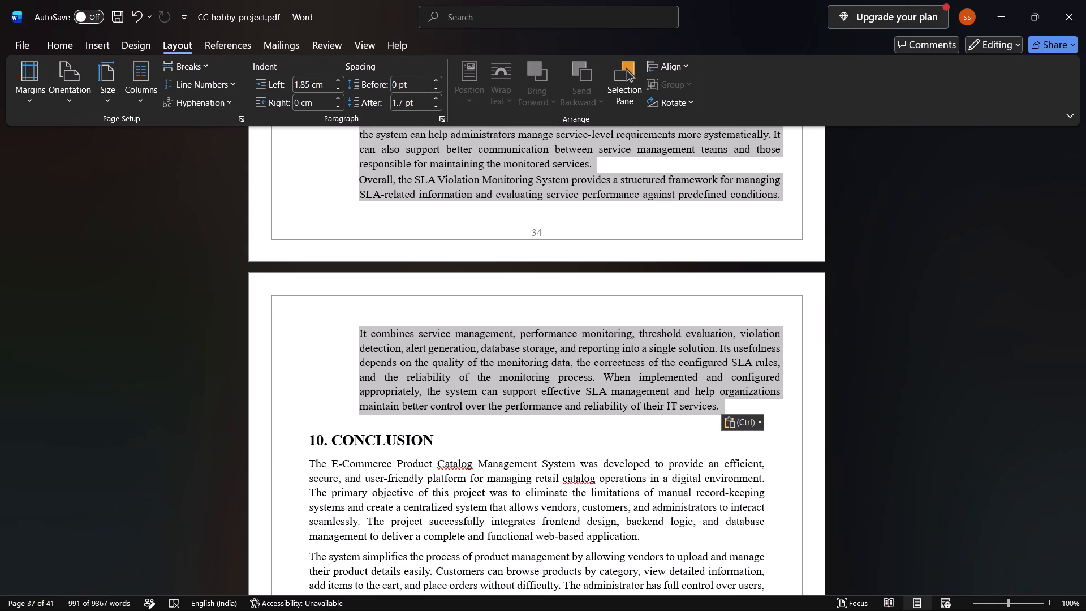
pyautogui.click(309, 79)
pyautogui.press('0')
pyautogui.press('Return')
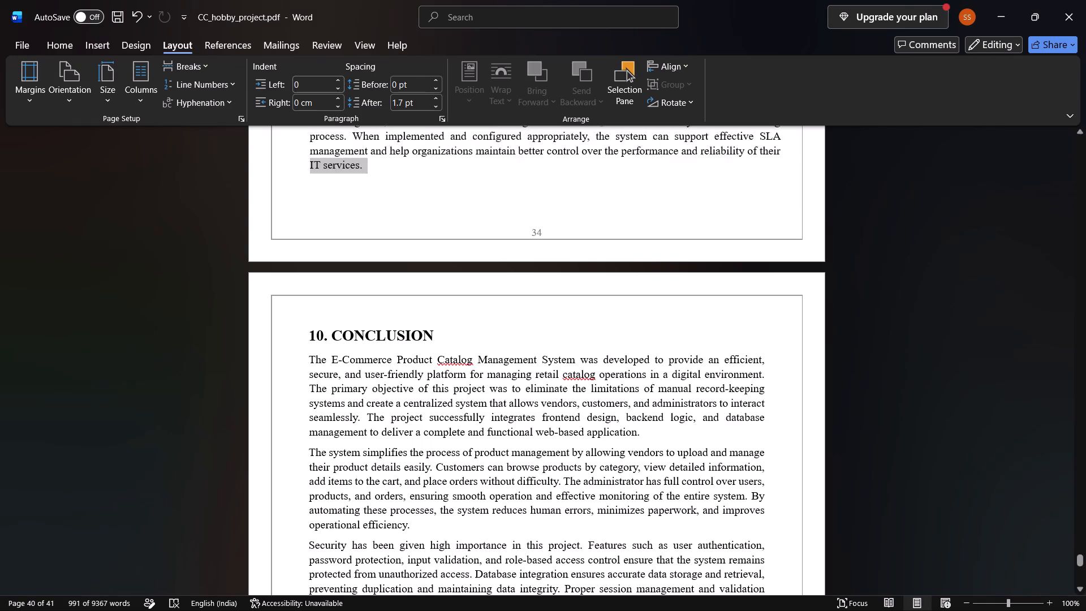
# Insert a blank line between the "9. SUMMARY" heading and the first Summary paragraph.
pyautogui.scroll(5, 506, 419)
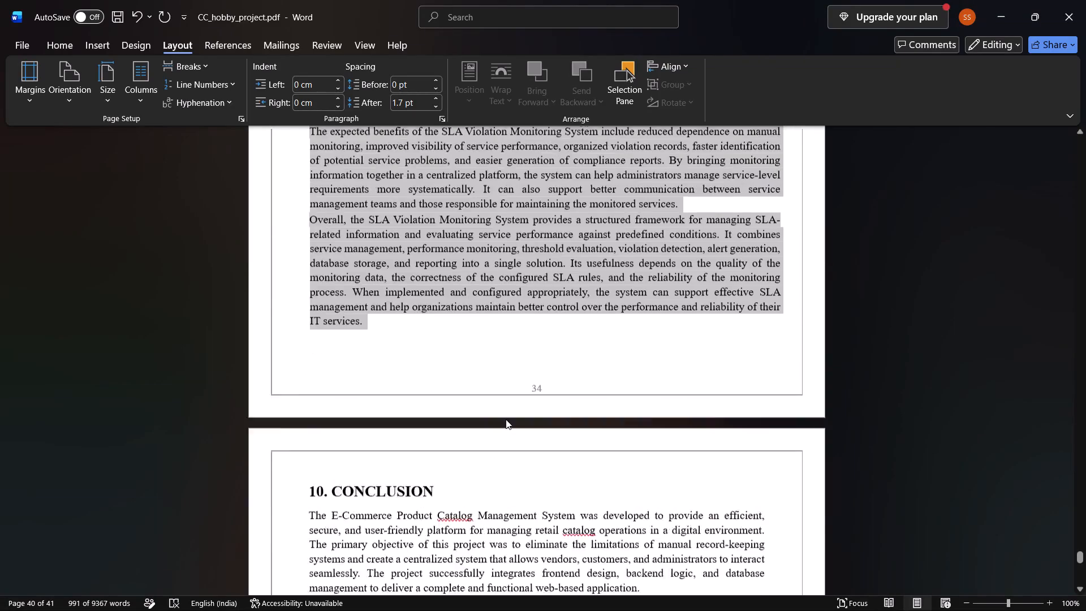
pyautogui.scroll(16, 506, 419)
pyautogui.scroll(16, 506, 419)
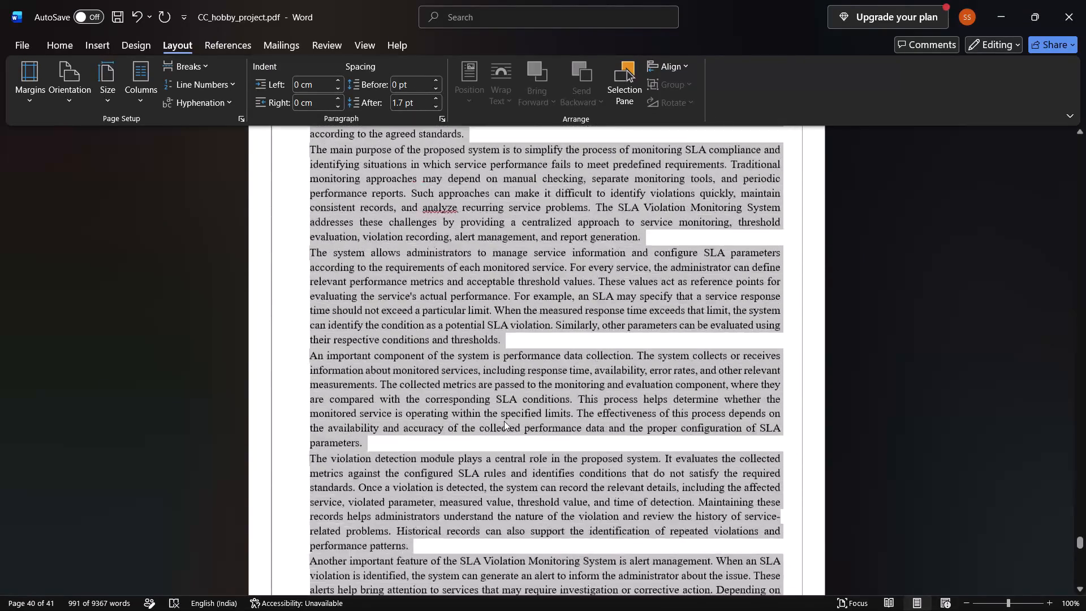
pyautogui.scroll(7, 504, 421)
pyautogui.click(599, 303)
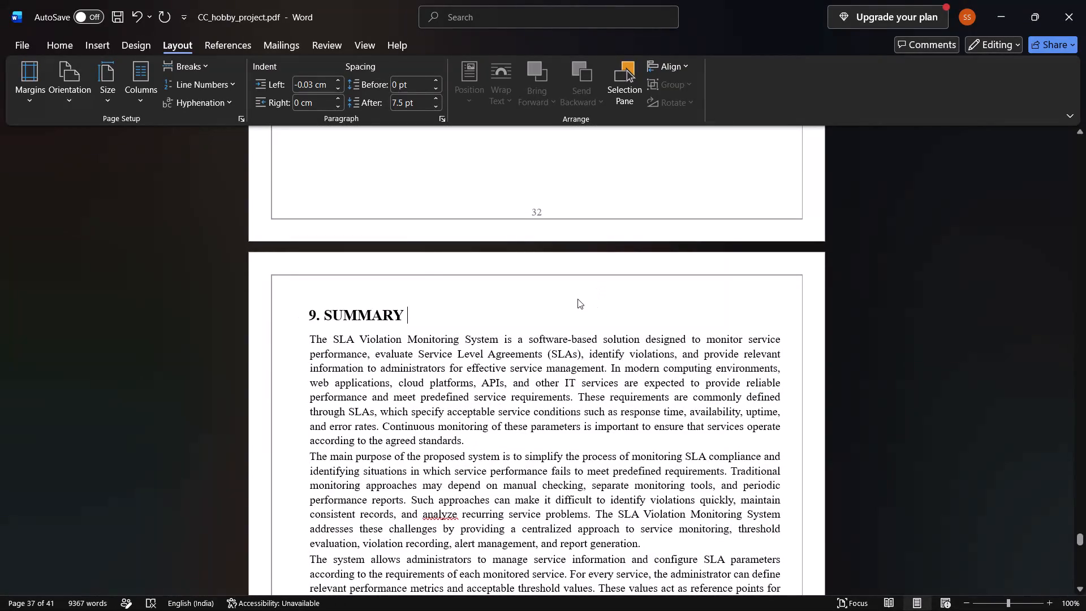
pyautogui.press('Return')
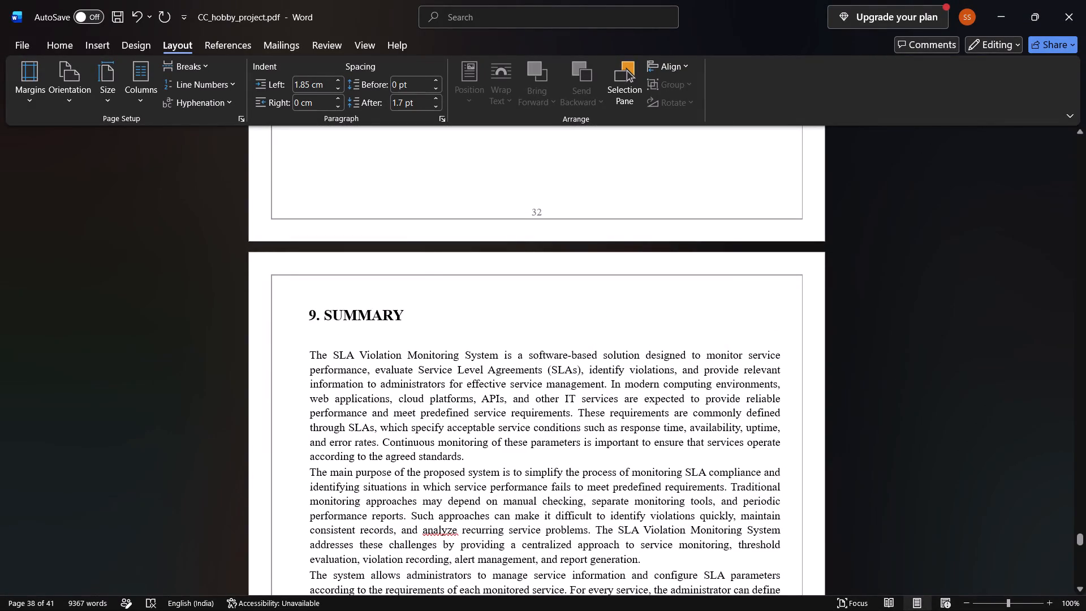
# Delete the Summary paragraphs from "The reporting and analysis functionality" through the closing "Overall" paragraph, up to the "10. CONCLUSION" heading.
pyautogui.scroll(-20, 486, 450)
pyautogui.scroll(-2, 486, 450)
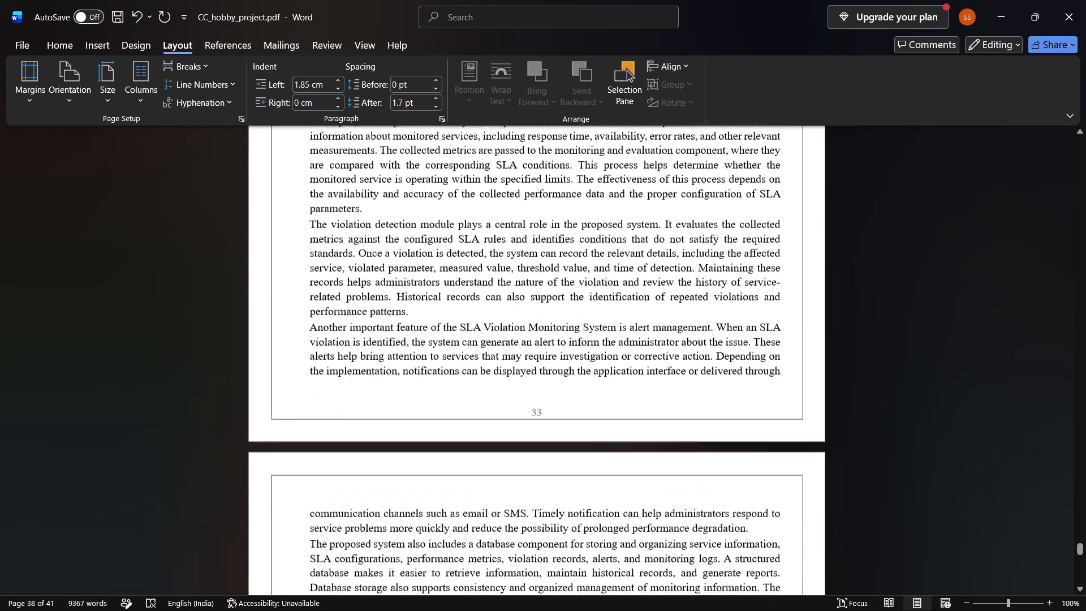
pyautogui.scroll(-2, 489, 427)
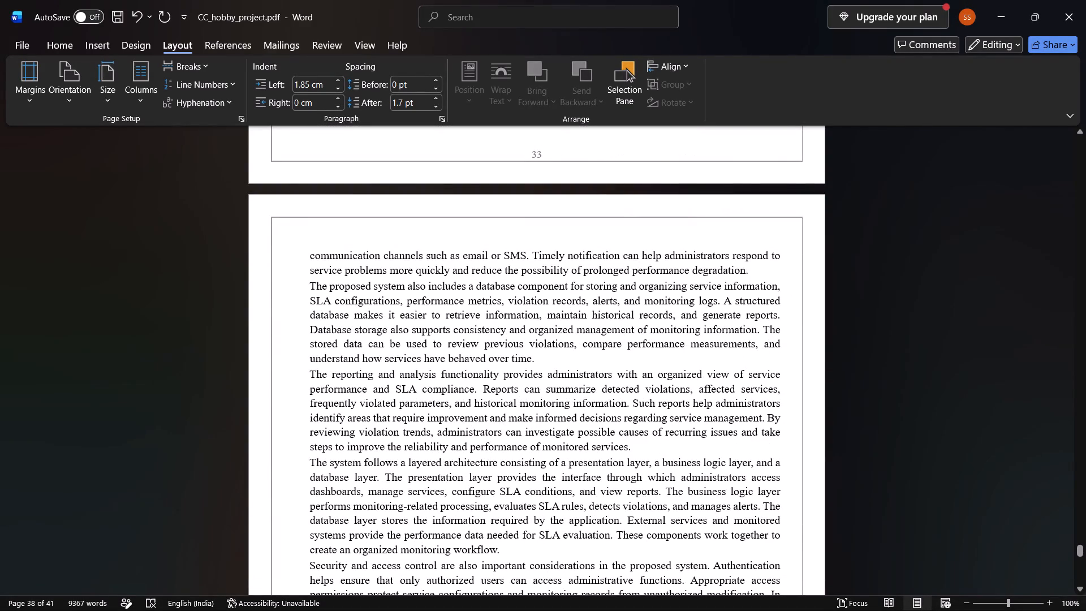
pyautogui.moveTo(307, 374); pyautogui.dragTo(309, 374)
pyautogui.moveTo(309, 374); pyautogui.dragTo(429, 600)
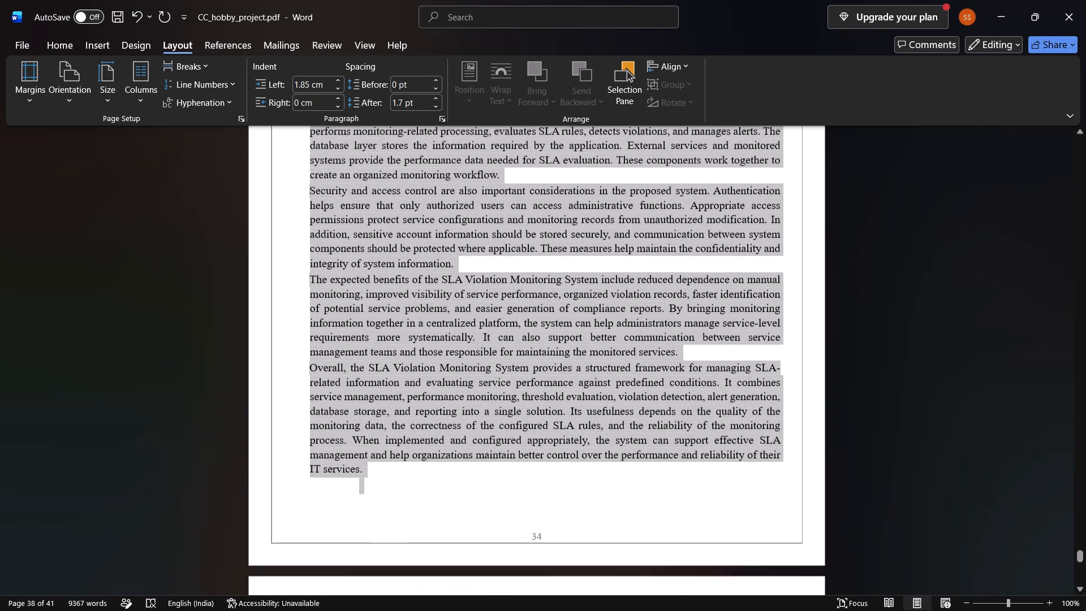
pyautogui.moveTo(429, 600); pyautogui.dragTo(398, 444)
pyautogui.press('BackSpace')
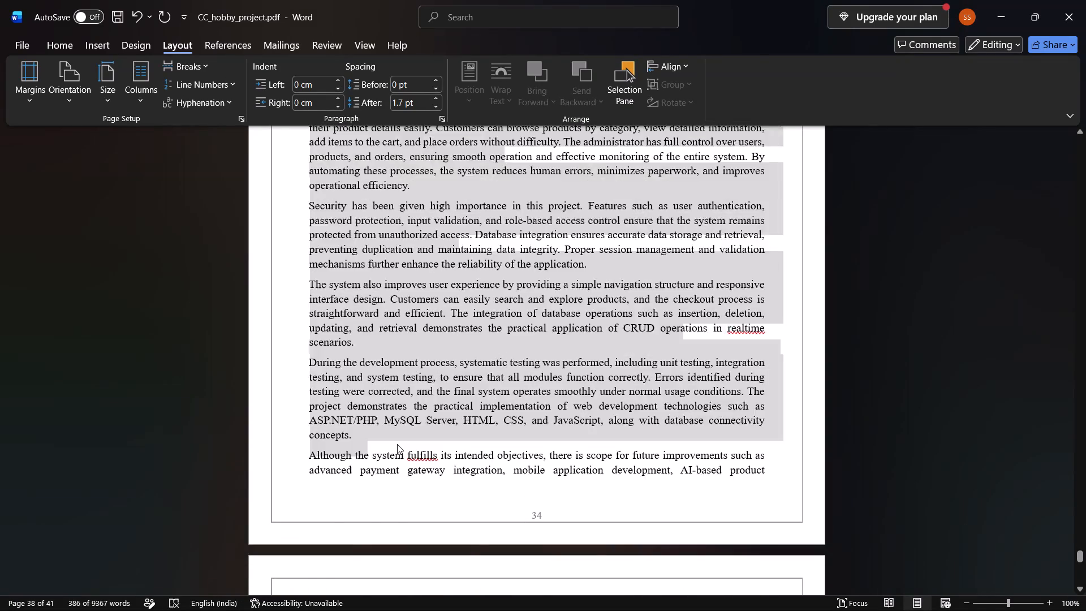
# Insert a blank line after each of the first four Summary paragraphs, down to the one starting "The violation detection module".
pyautogui.scroll(10, 388, 448)
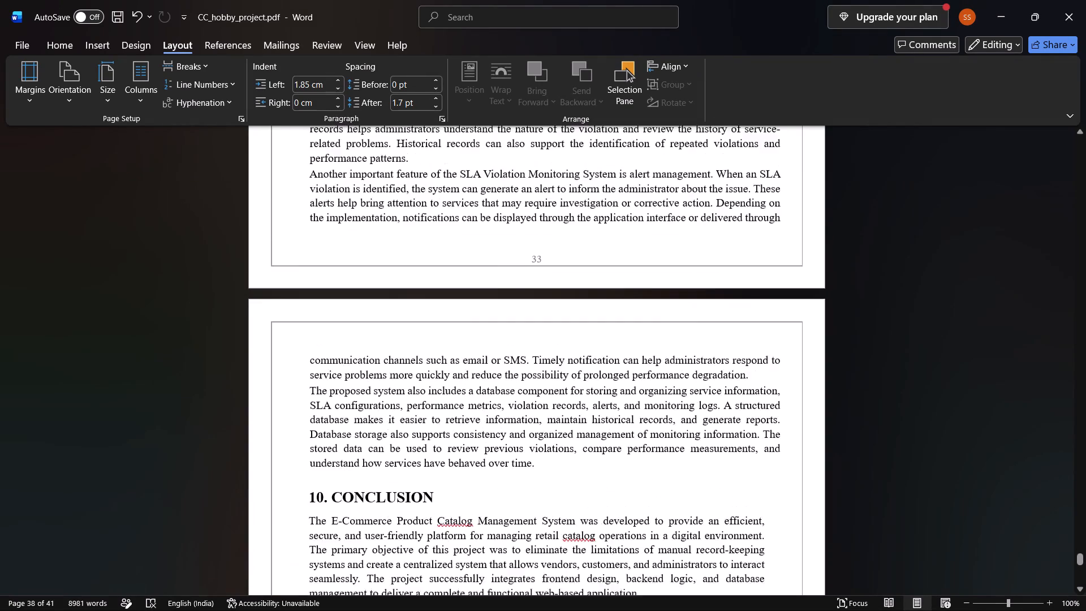
pyautogui.scroll(20, 388, 449)
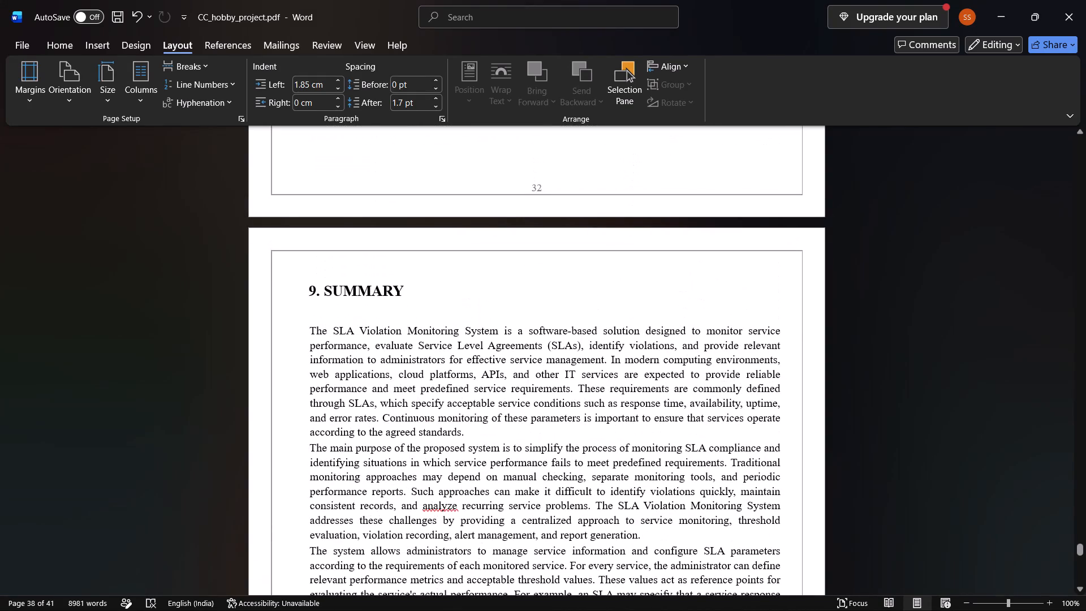
pyautogui.click(474, 433)
pyautogui.press('Return')
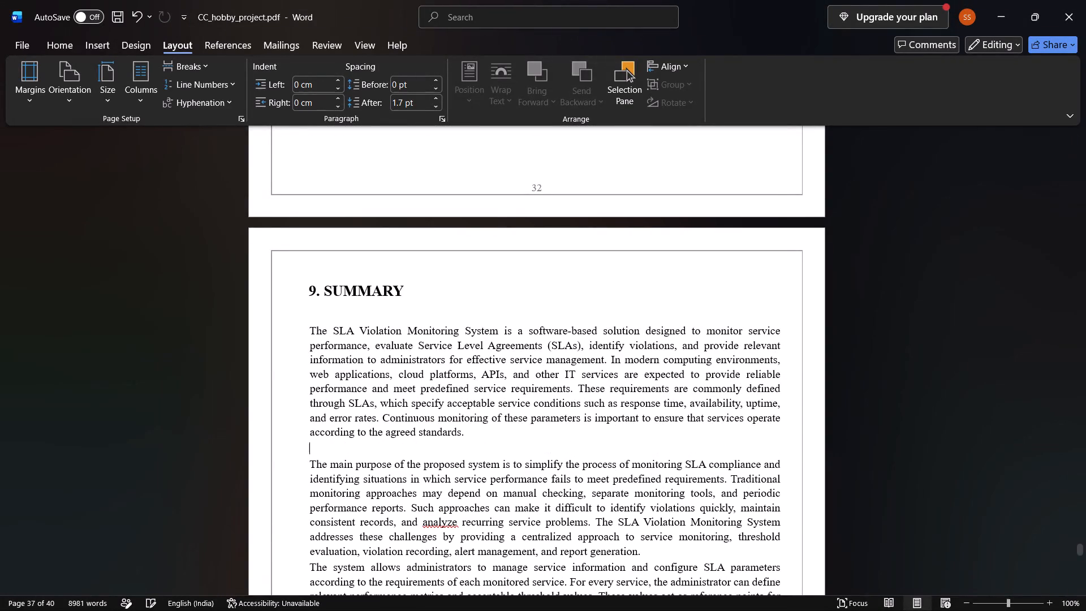
pyautogui.scroll(-4, 417, 519)
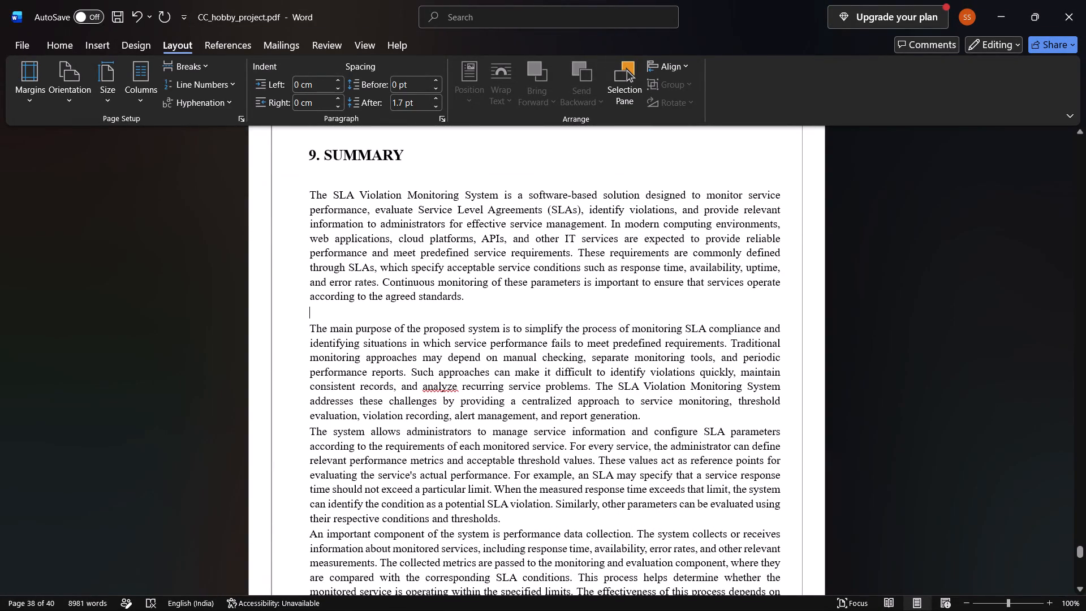
pyautogui.click(647, 421)
pyautogui.press('Return')
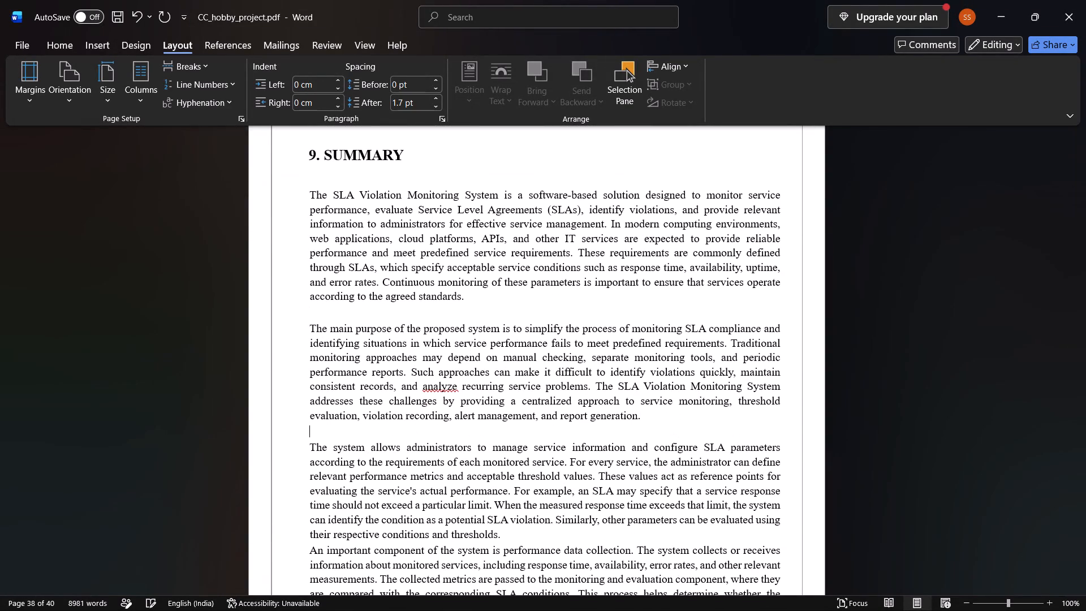
pyautogui.scroll(-3, 417, 509)
pyautogui.click(511, 437)
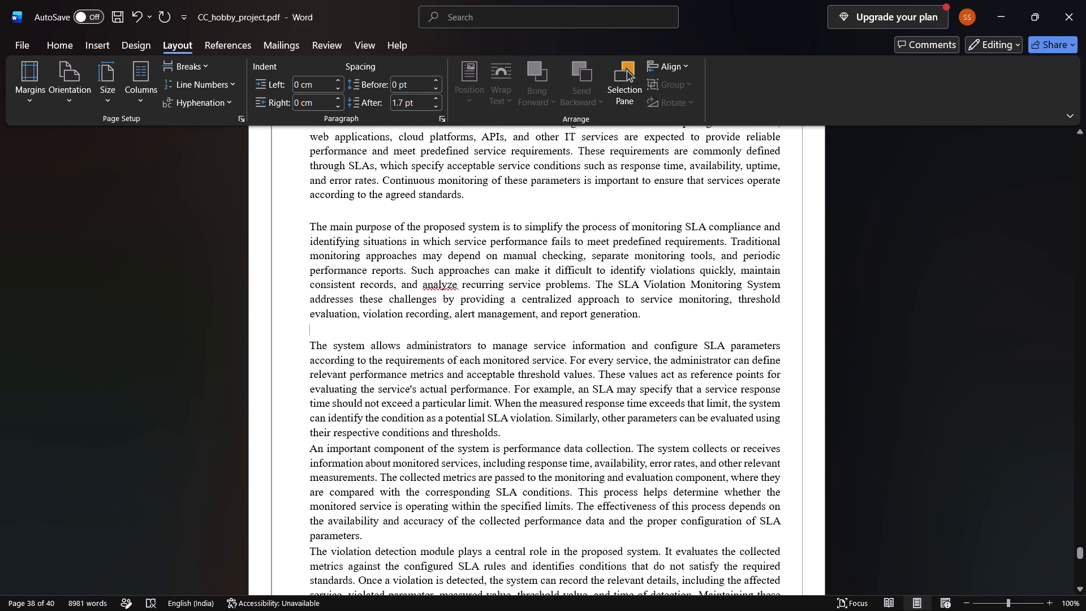
pyautogui.press('Return')
pyautogui.scroll(-5, 508, 438)
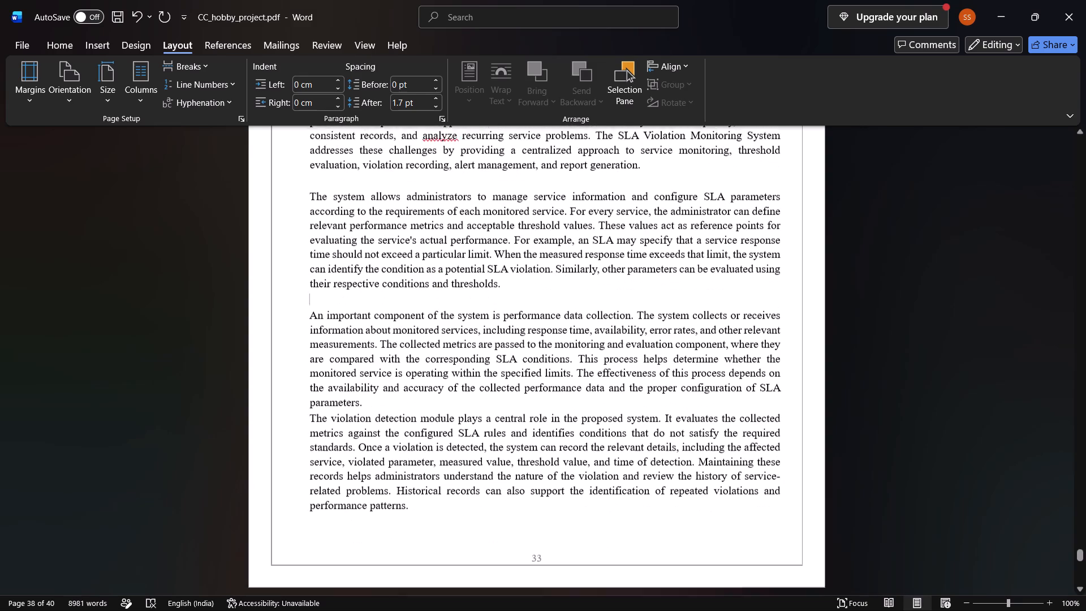
pyautogui.click(416, 390)
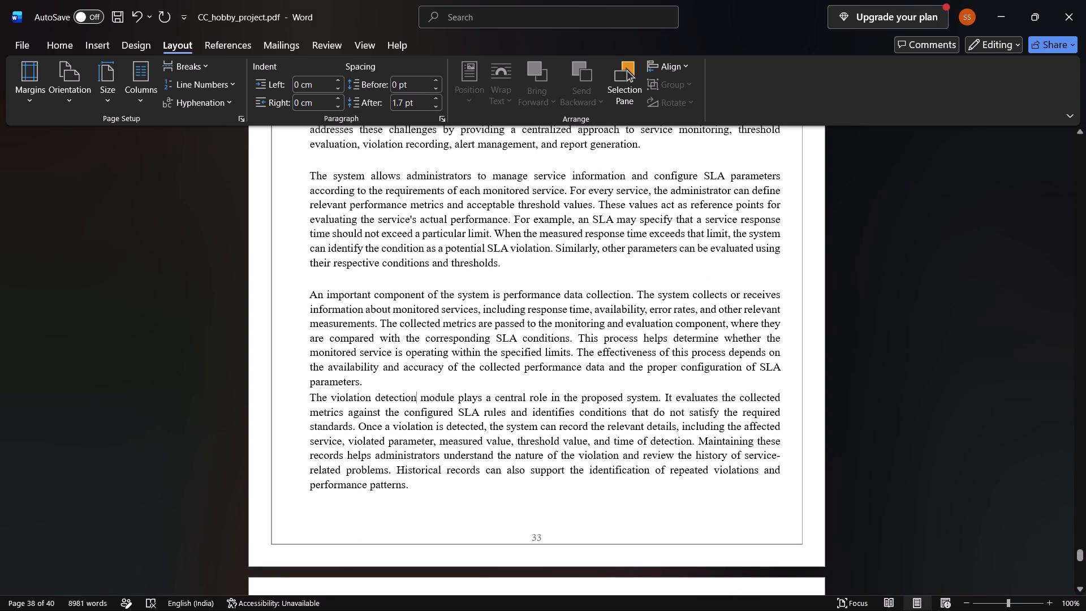
pyautogui.click(386, 381)
pyautogui.press('Return')
# Delete the Summary paragraphs on alert management and the database component, plus the leftover empty lines before the "10. CONCLUSION" heading.
pyautogui.scroll(-12, 389, 391)
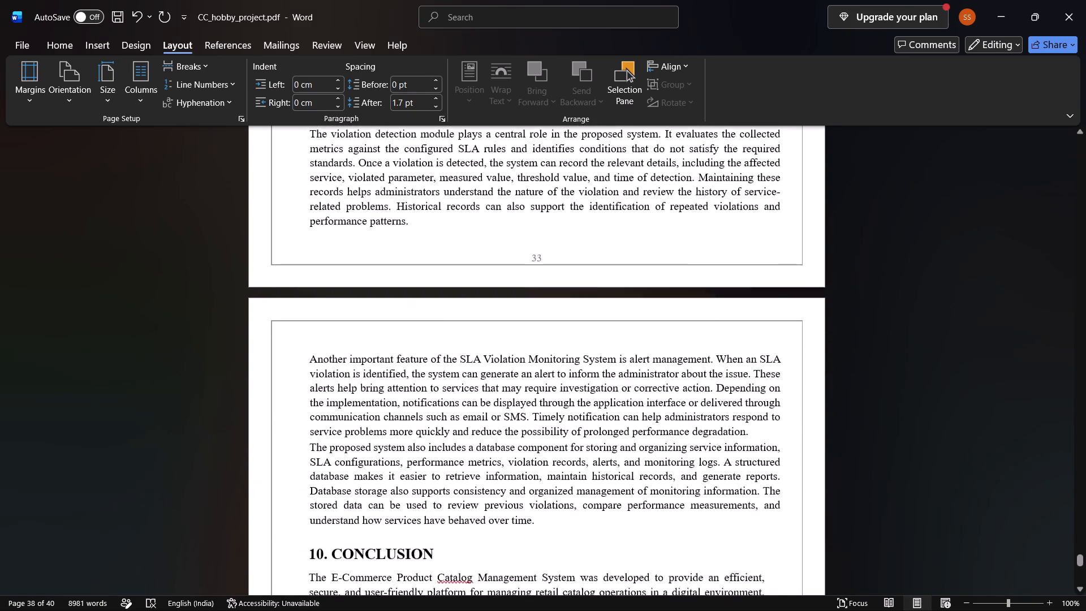
pyautogui.moveTo(548, 400); pyautogui.dragTo(325, 337)
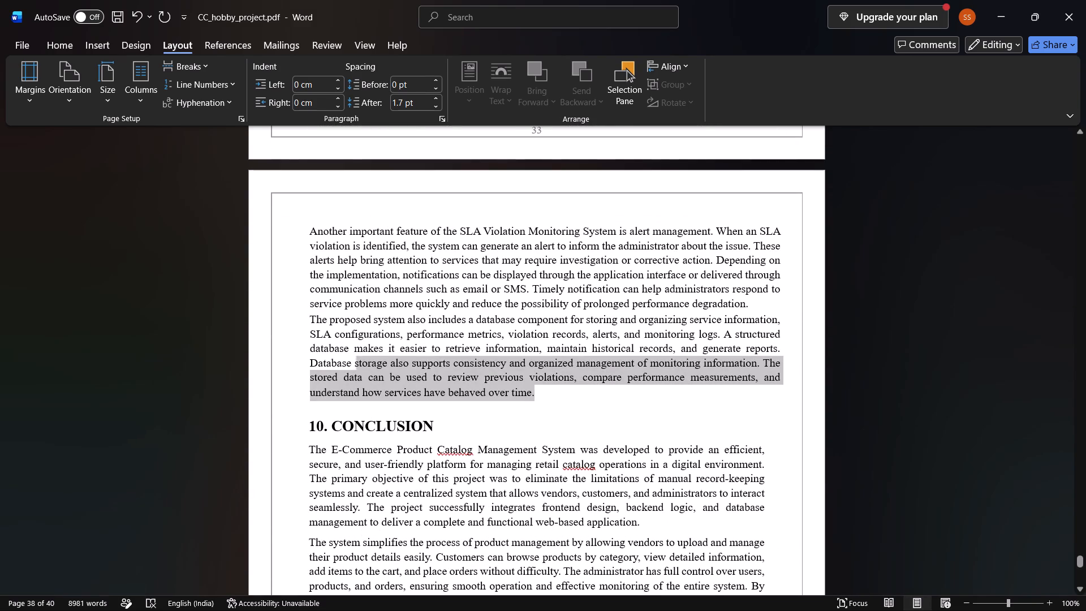
pyautogui.moveTo(325, 337); pyautogui.dragTo(247, 263)
pyautogui.press('BackSpace')
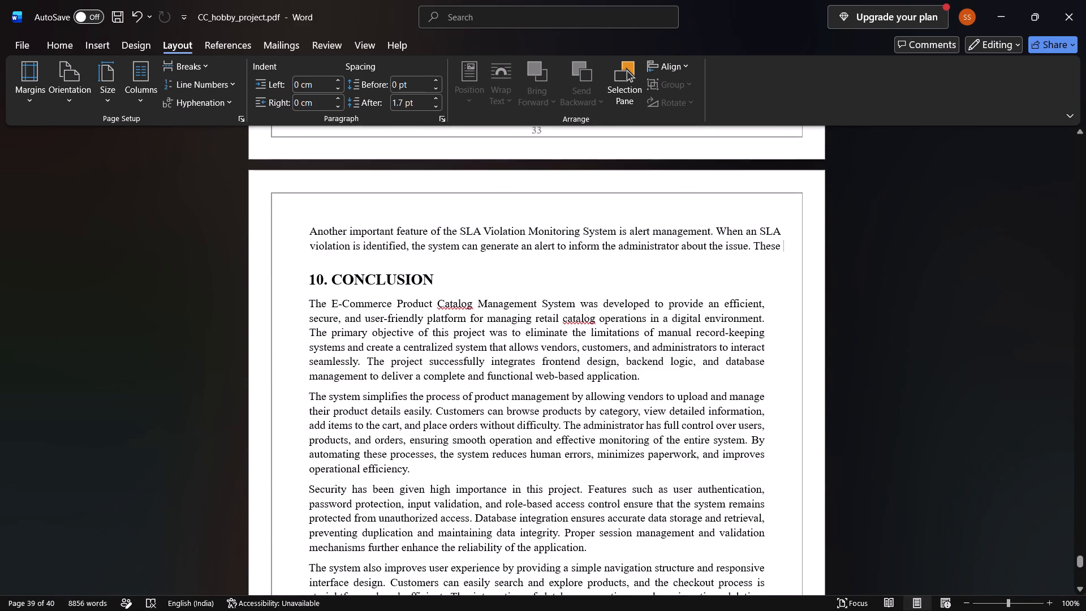
pyautogui.moveTo(312, 230); pyautogui.dragTo(318, 236)
pyautogui.moveTo(318, 236); pyautogui.dragTo(804, 244)
pyautogui.press('BackSpace')
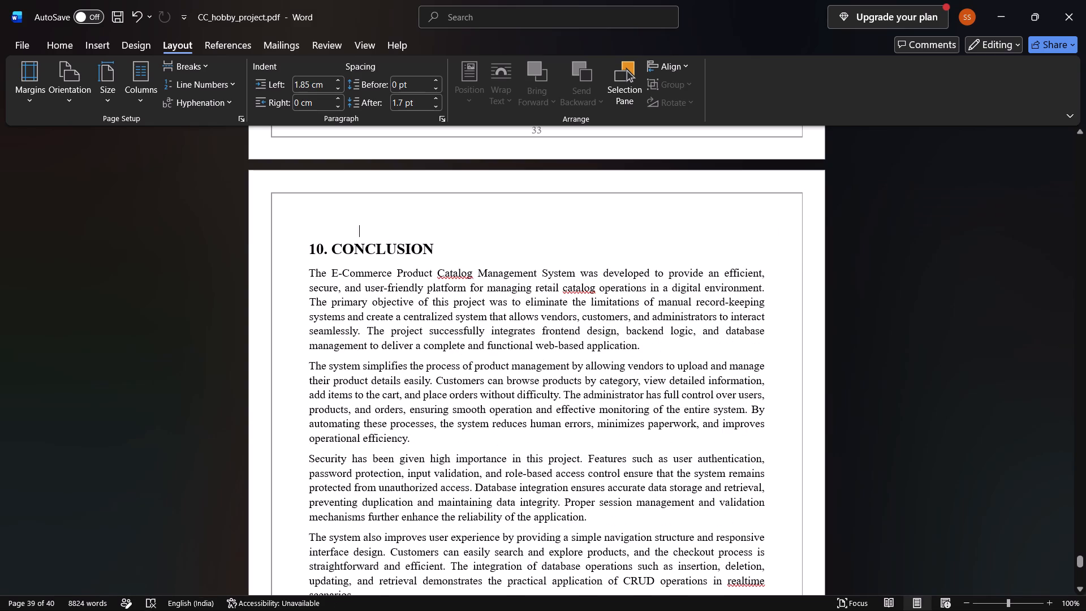
pyautogui.press('BackSpace')
pyautogui.press('BackSpace')
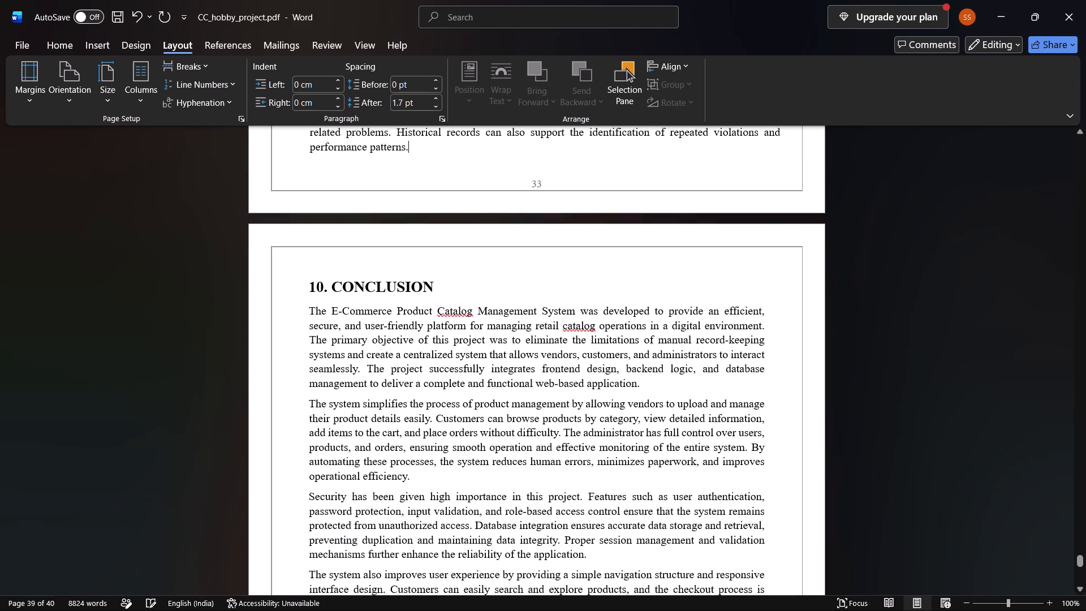
pyautogui.scroll(-19, 790, 246)
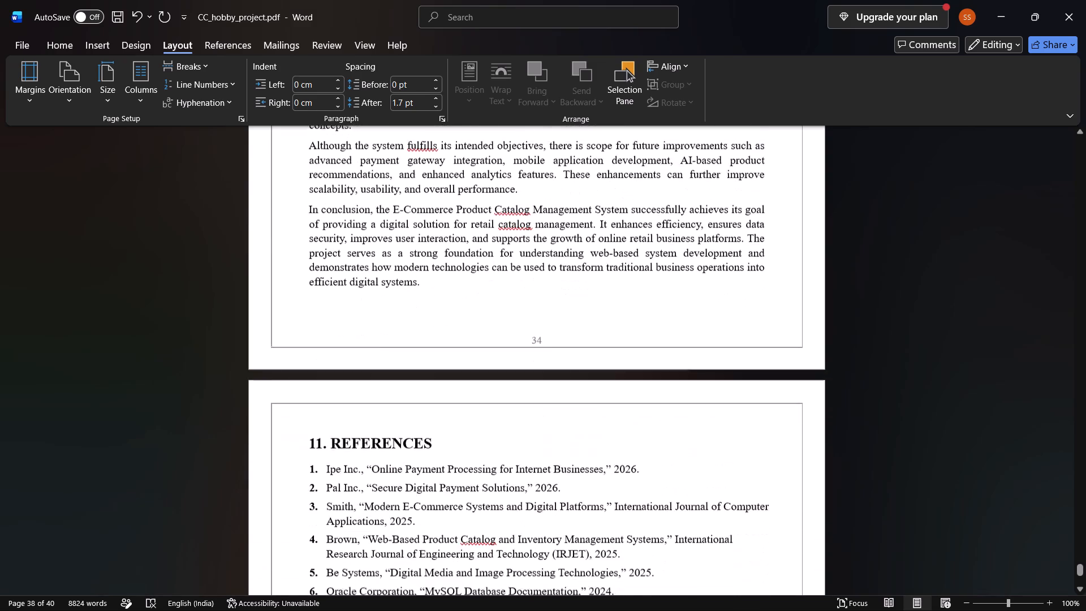
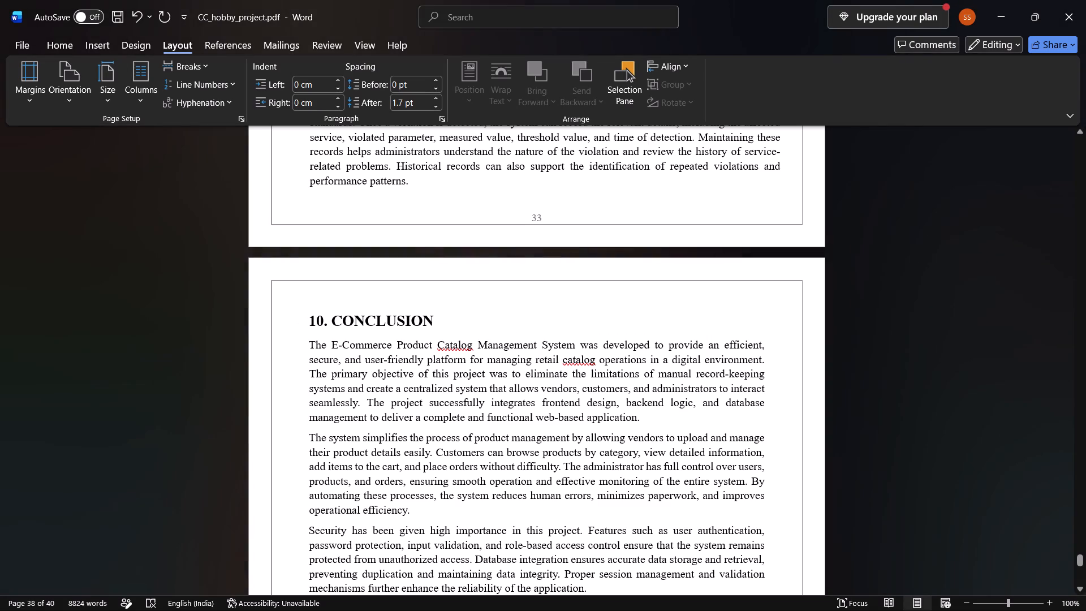
pyautogui.moveTo(312, 343); pyautogui.dragTo(449, 610)
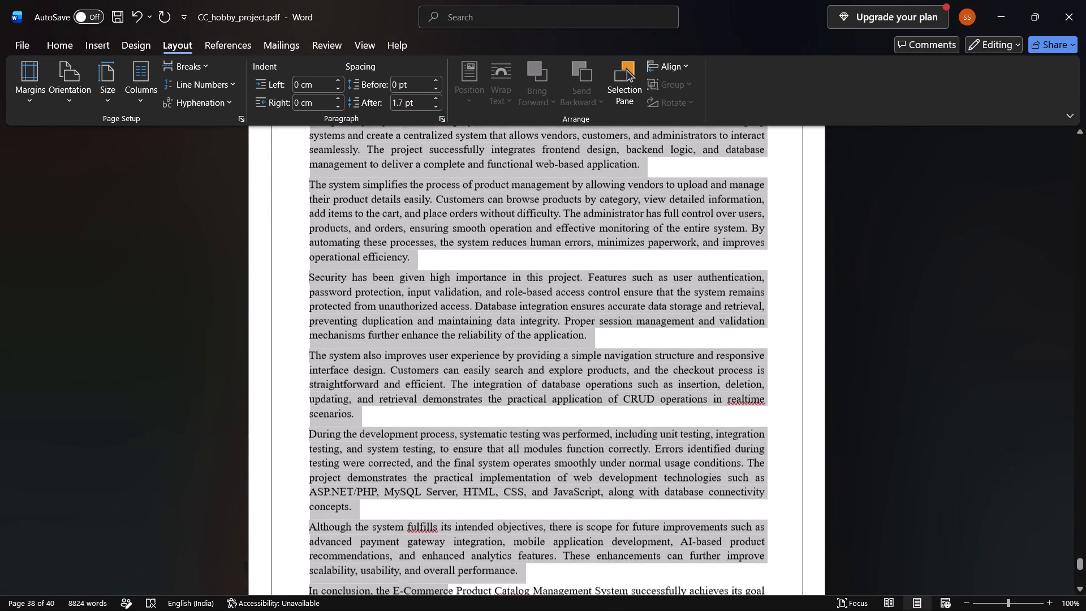
pyautogui.moveTo(449, 610); pyautogui.dragTo(463, 490)
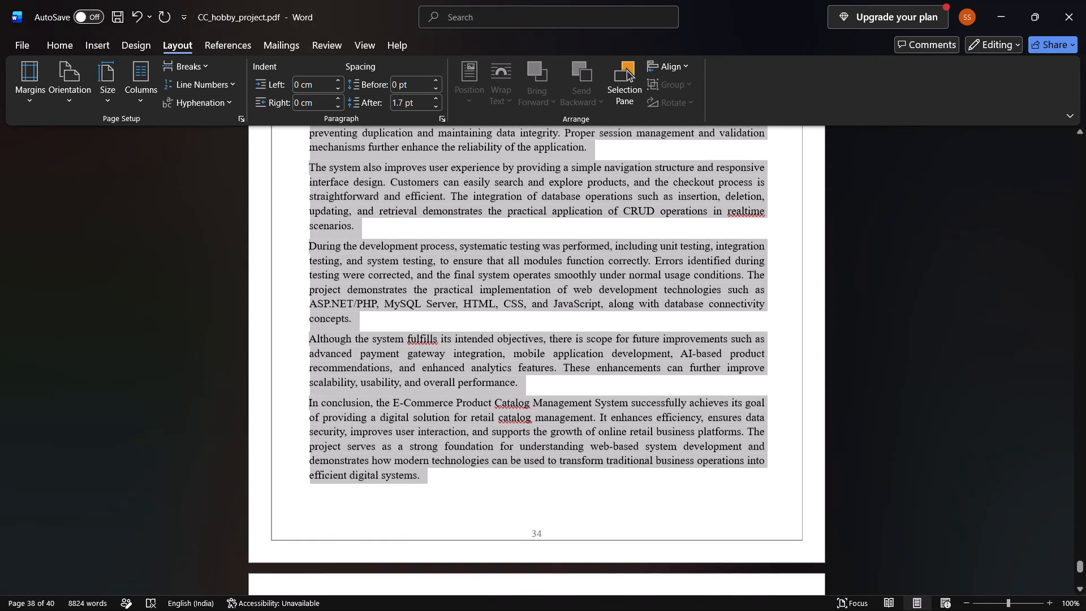
pyautogui.moveTo(463, 490); pyautogui.dragTo(464, 492)
pyautogui.hotkey('ctrl', 'v')
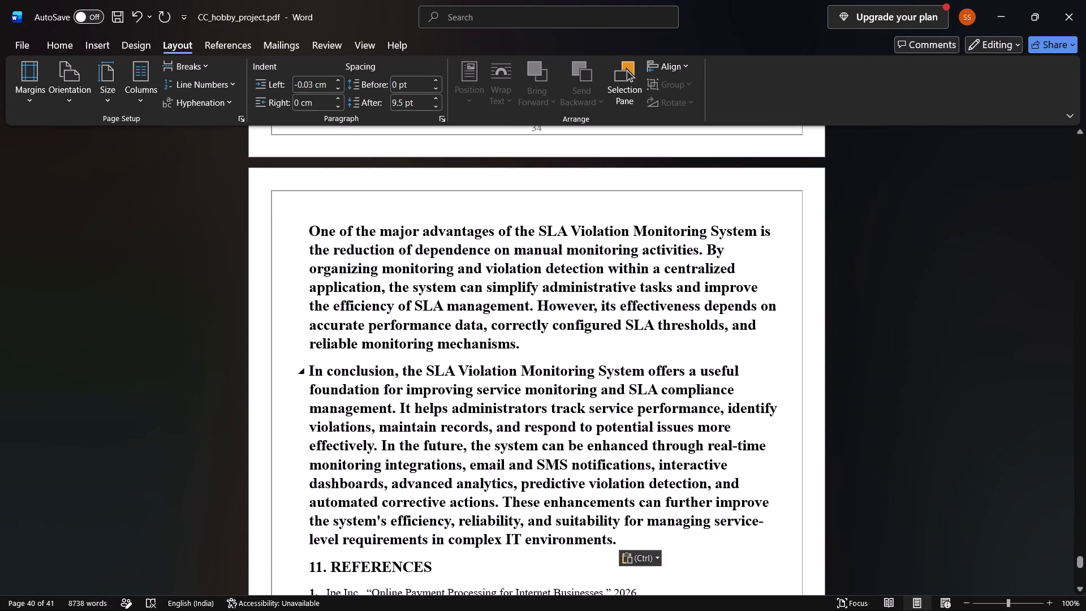
# Remove the bold from all the pasted conclusion paragraphs and shrink their font by two size increments.
pyautogui.moveTo(620, 541); pyautogui.dragTo(297, 158)
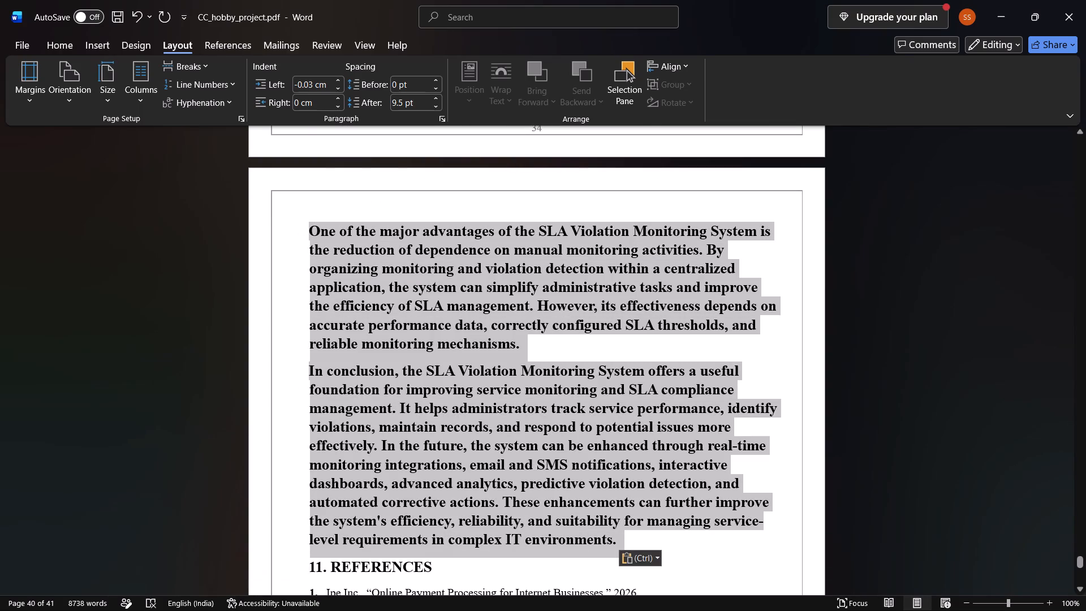
pyautogui.moveTo(297, 158); pyautogui.dragTo(307, 110)
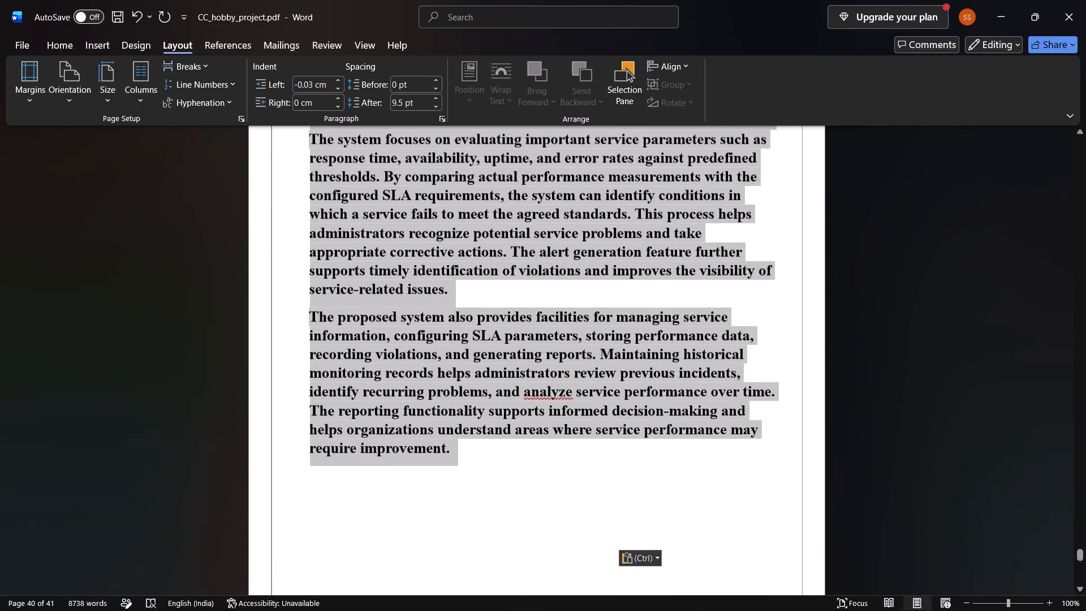
pyautogui.moveTo(307, 110); pyautogui.dragTo(301, 382)
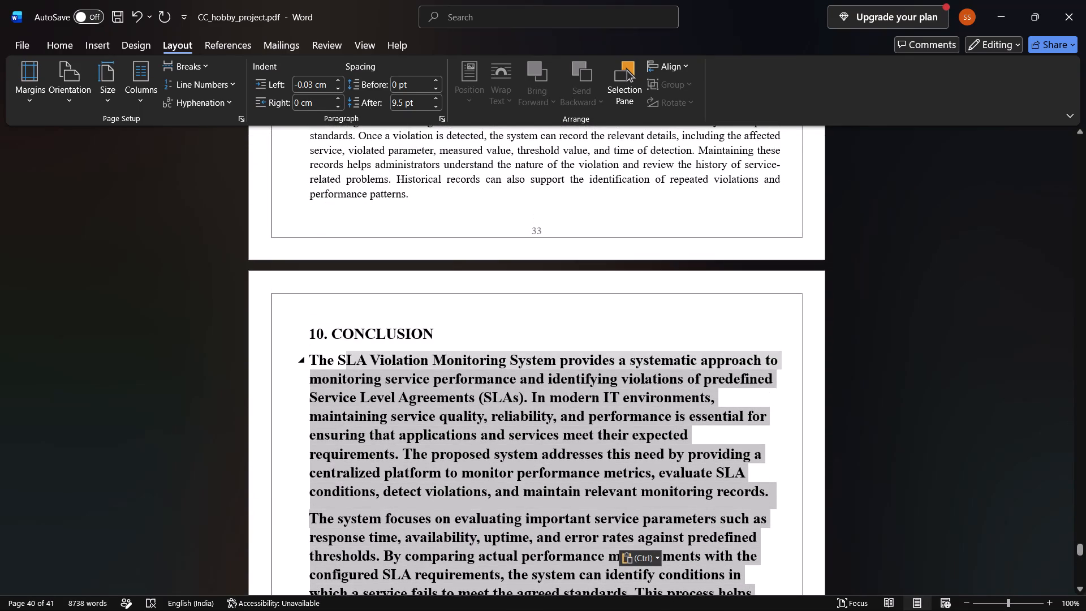
pyautogui.moveTo(301, 382); pyautogui.dragTo(311, 356)
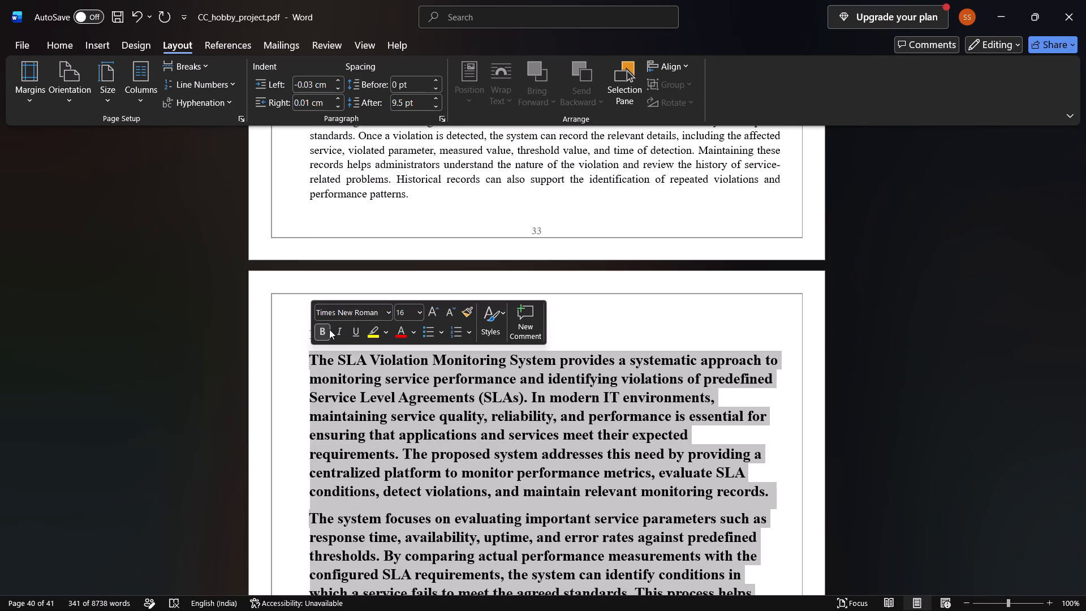
pyautogui.click(327, 330)
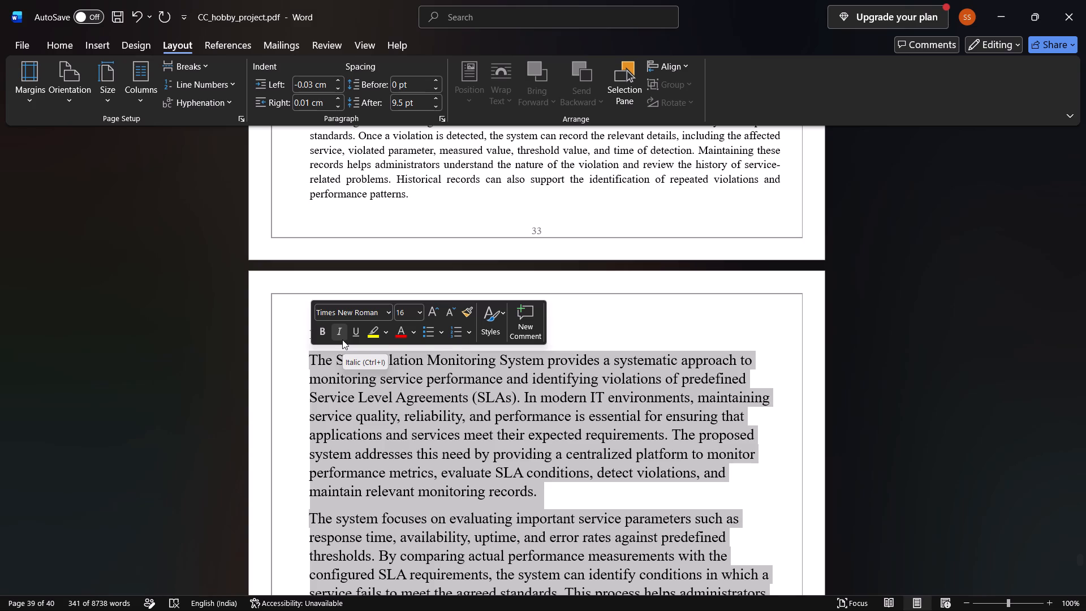
pyautogui.click(447, 309)
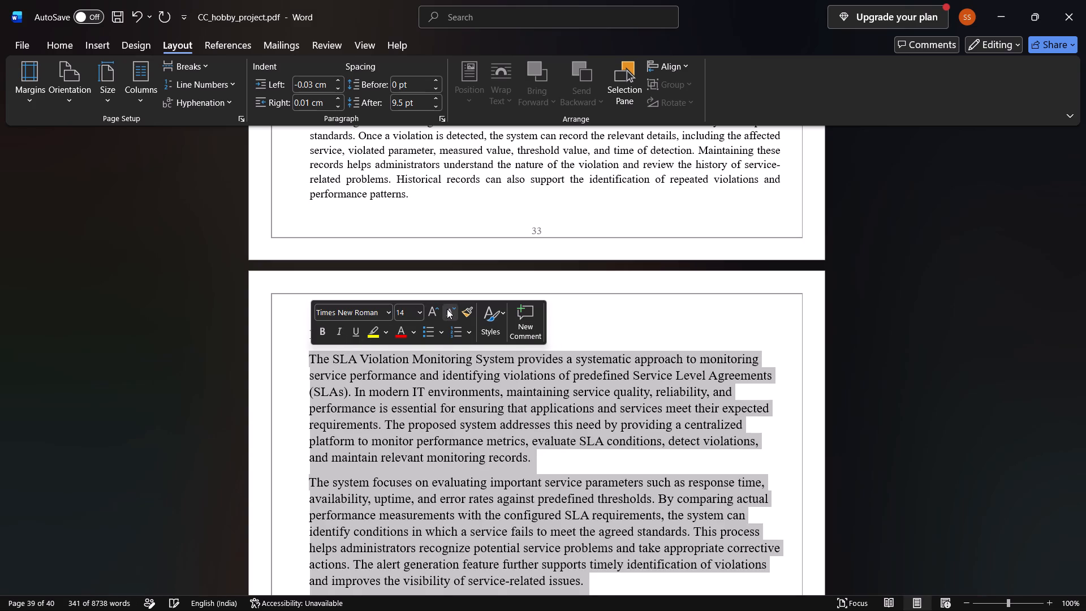
pyautogui.click(447, 309)
pyautogui.click(687, 321)
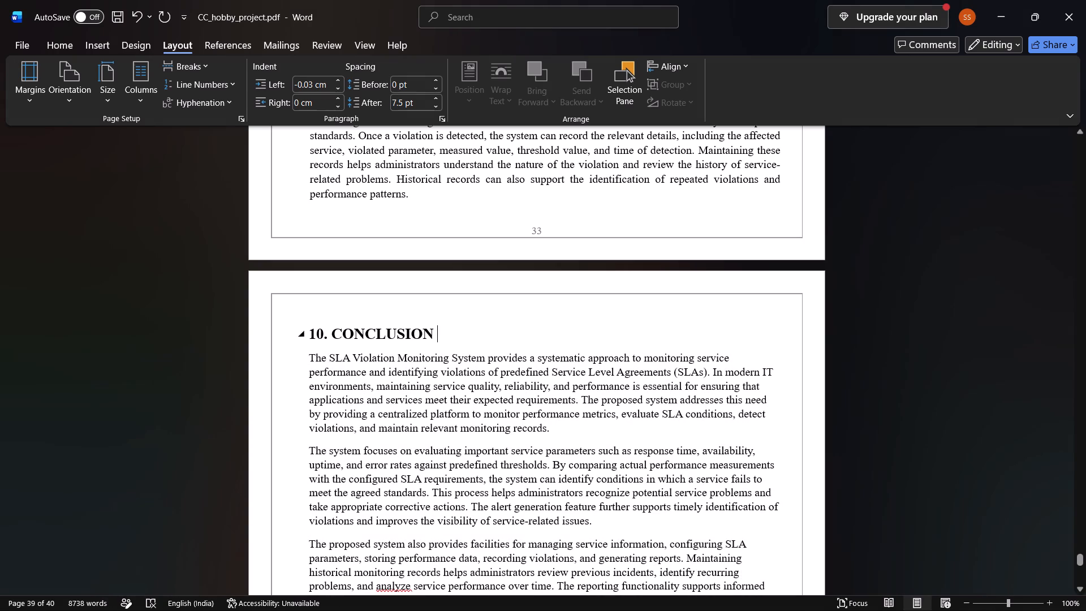
# Insert seven blank lines after the last conclusion paragraph to push the "11. REFERENCES" heading onto the following page.
pyautogui.scroll(-12, 577, 490)
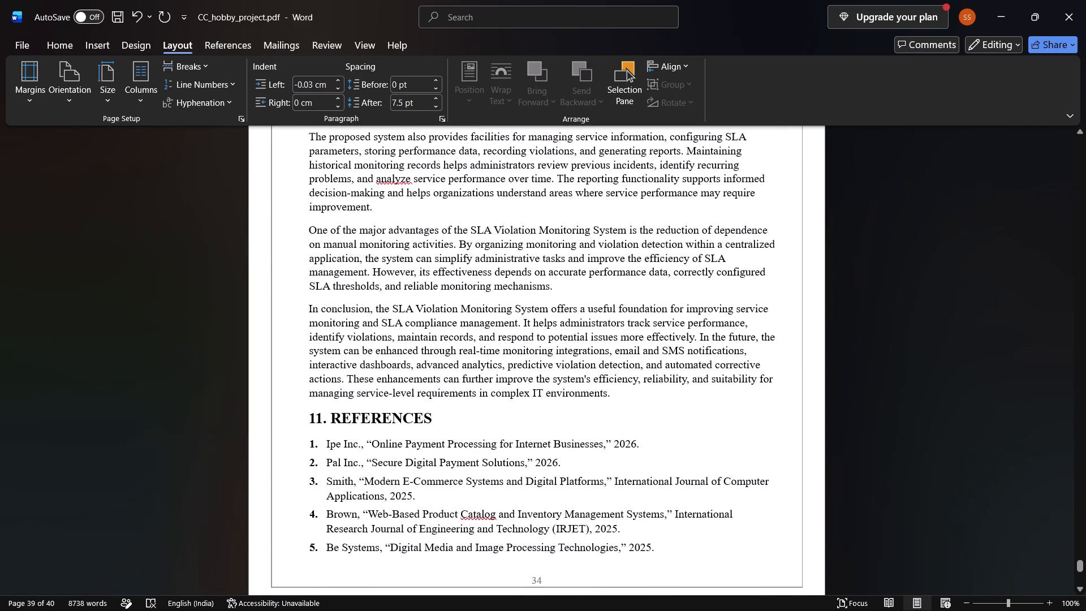
pyautogui.click(661, 402)
pyautogui.press('Return')
pyautogui.press('Return')
pyautogui.press('Return')
pyautogui.press('Return')
pyautogui.press('Return')
pyautogui.press('Return')
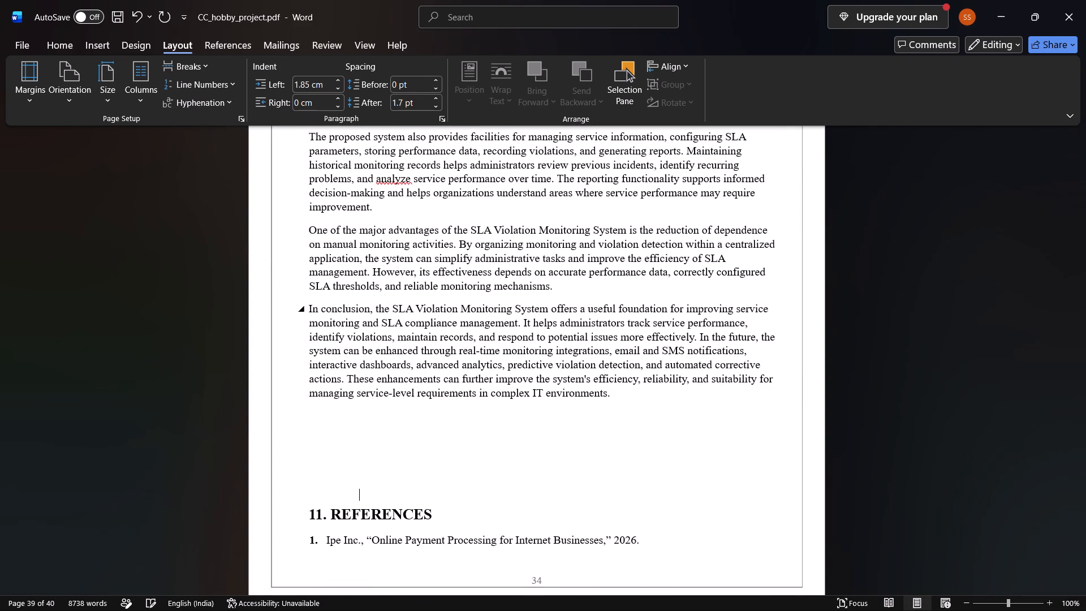
pyautogui.press('Return')
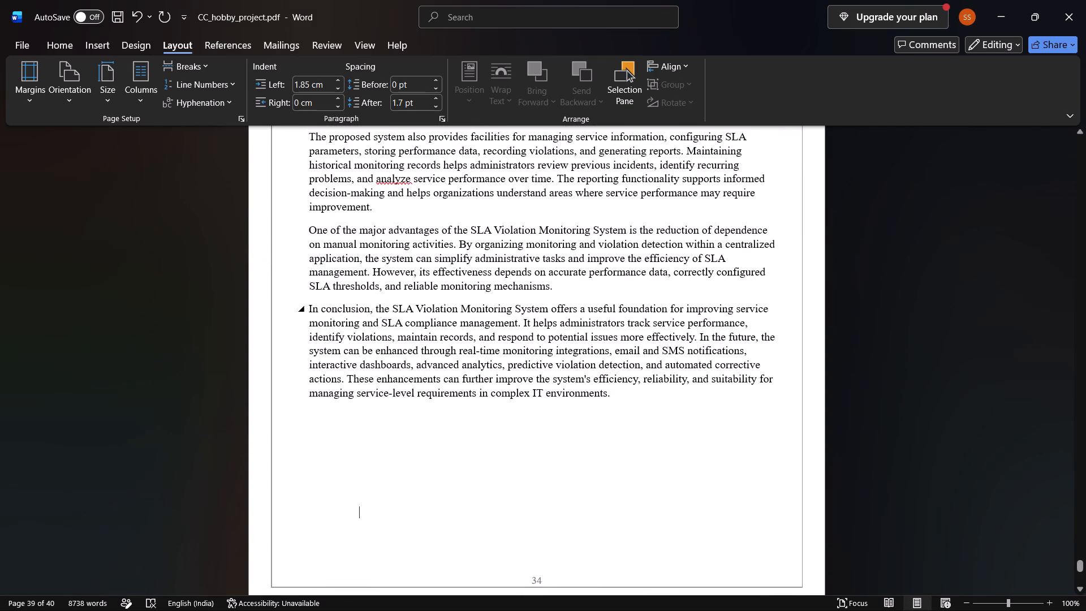
# Split the first conclusion paragraph before the sentence starting "The proposed system addresses this need".
pyautogui.scroll(6, 576, 362)
pyautogui.scroll(2, 501, 327)
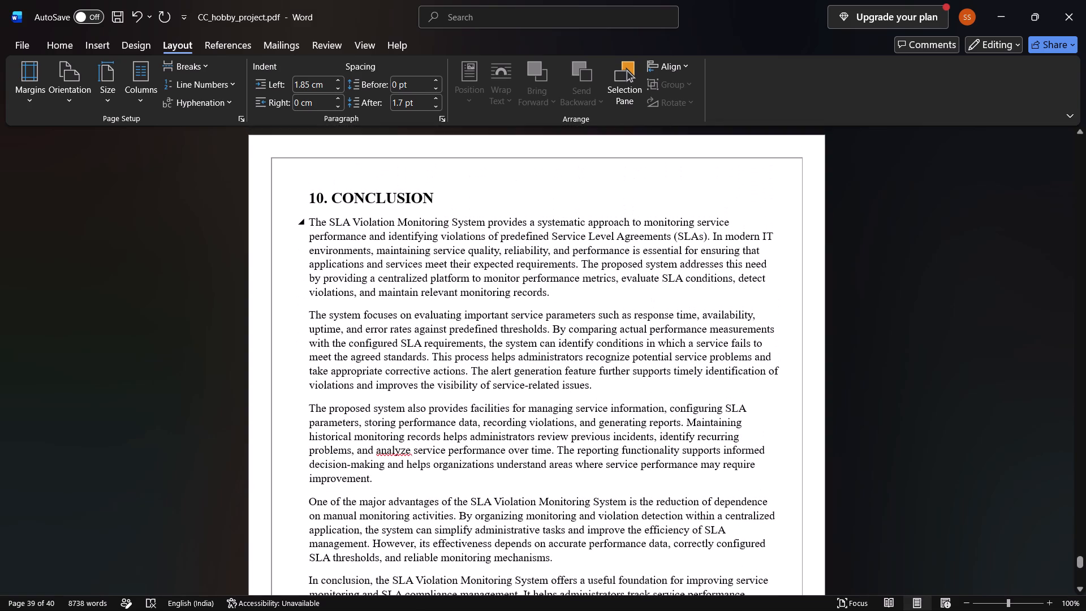
pyautogui.click(581, 263)
pyautogui.press('Return')
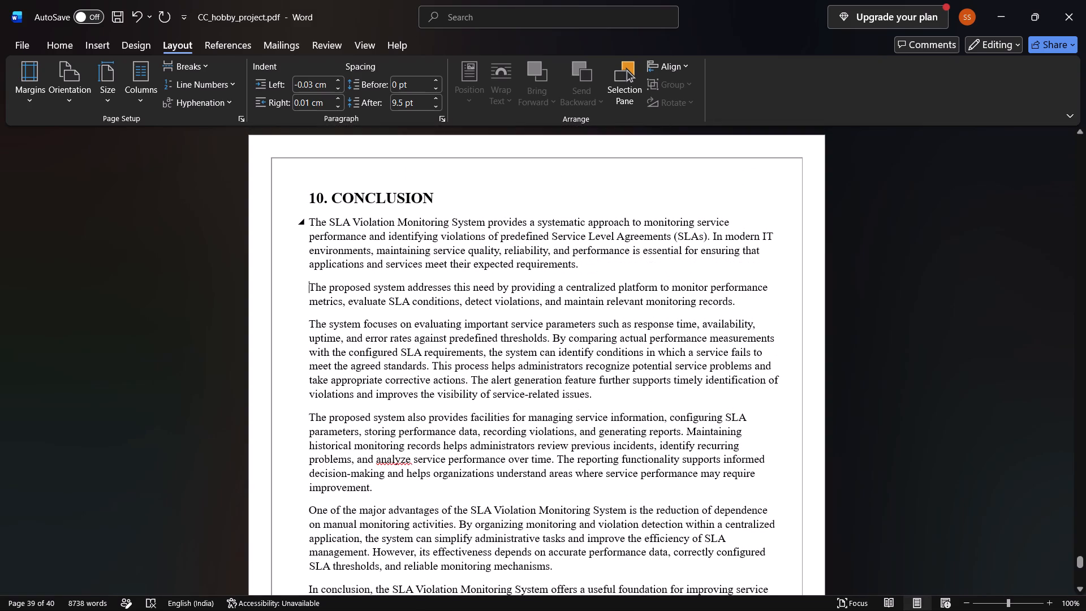
# Add a blank line below the "10. CONCLUSION" heading and undo the automatic list numbering.
pyautogui.click(499, 199)
pyautogui.press('Return')
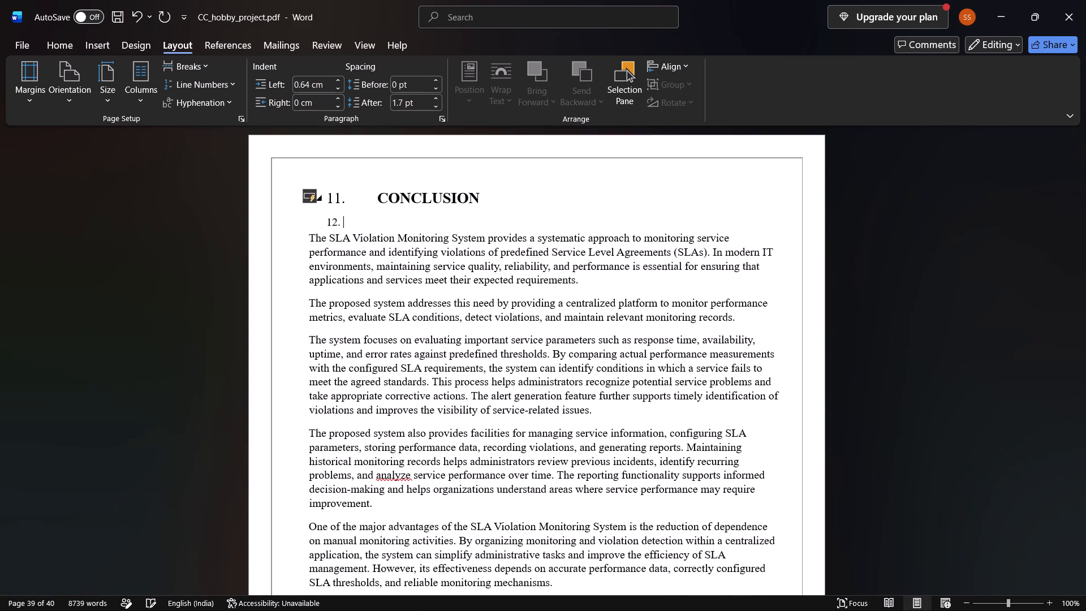
pyautogui.click(134, 15)
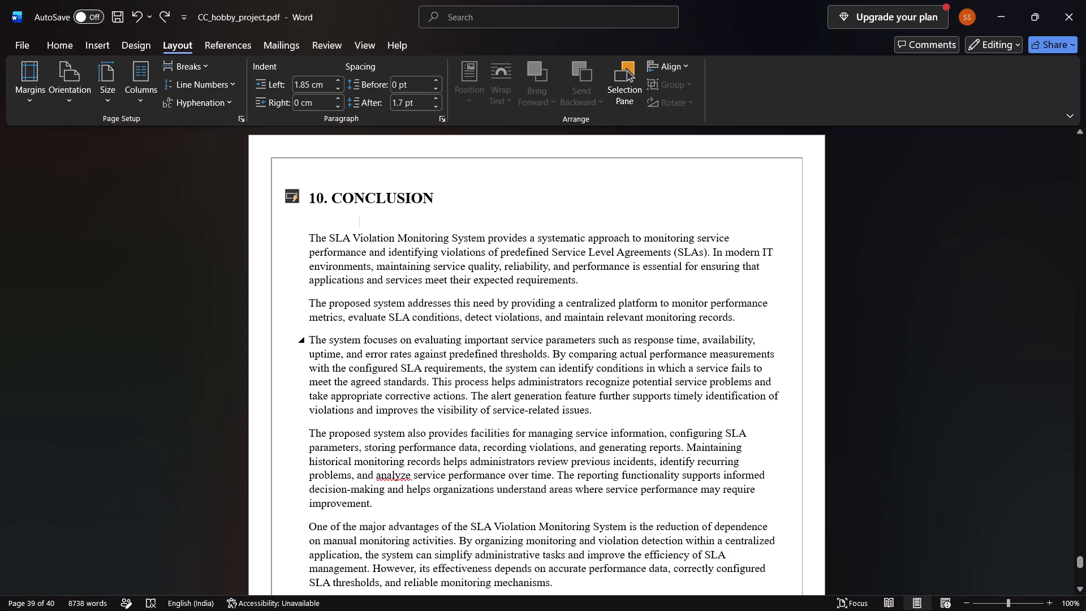
# Split the "The system focuses" paragraph before "This process helps administrators" and the "In conclusion" paragraph before "In the future".
pyautogui.click(432, 376)
pyautogui.press('Return')
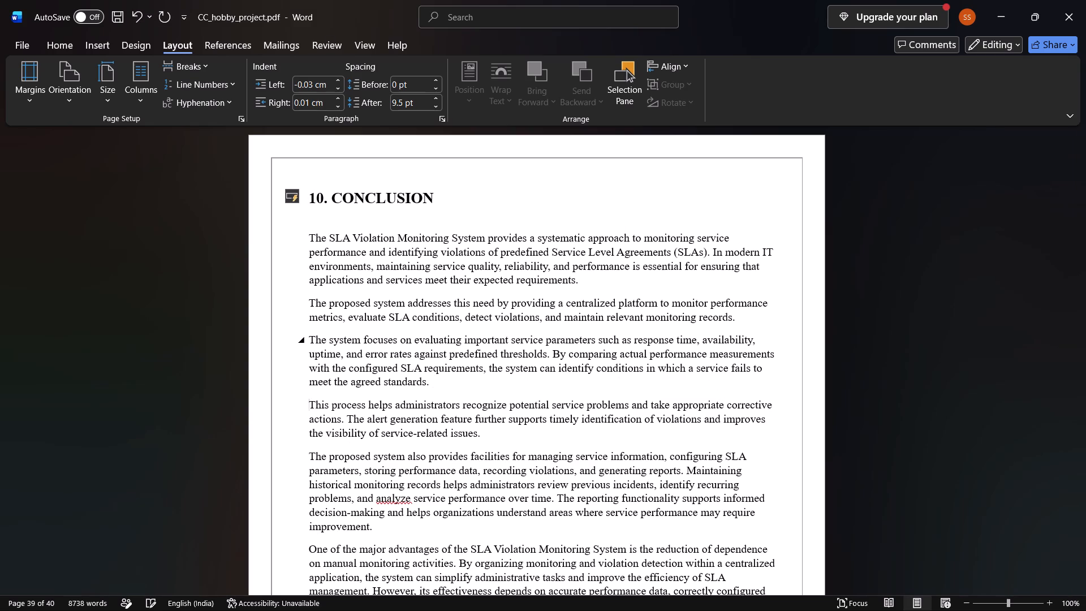
pyautogui.scroll(-8, 435, 378)
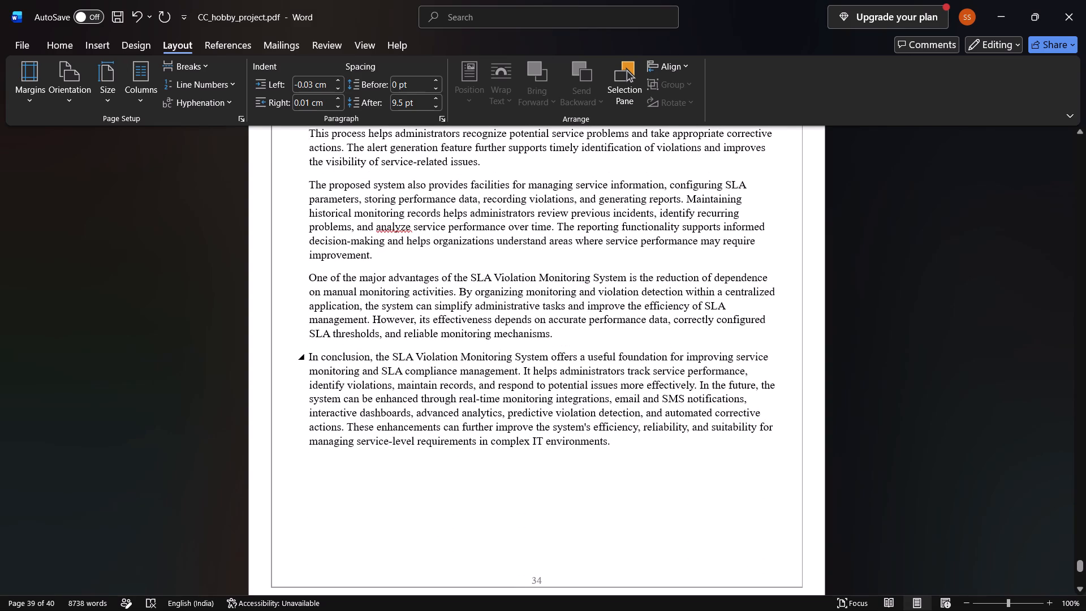
pyautogui.click(697, 385)
pyautogui.press('Return')
# Delete one blank line above the "11. REFERENCES" heading.
pyautogui.scroll(-10, 698, 384)
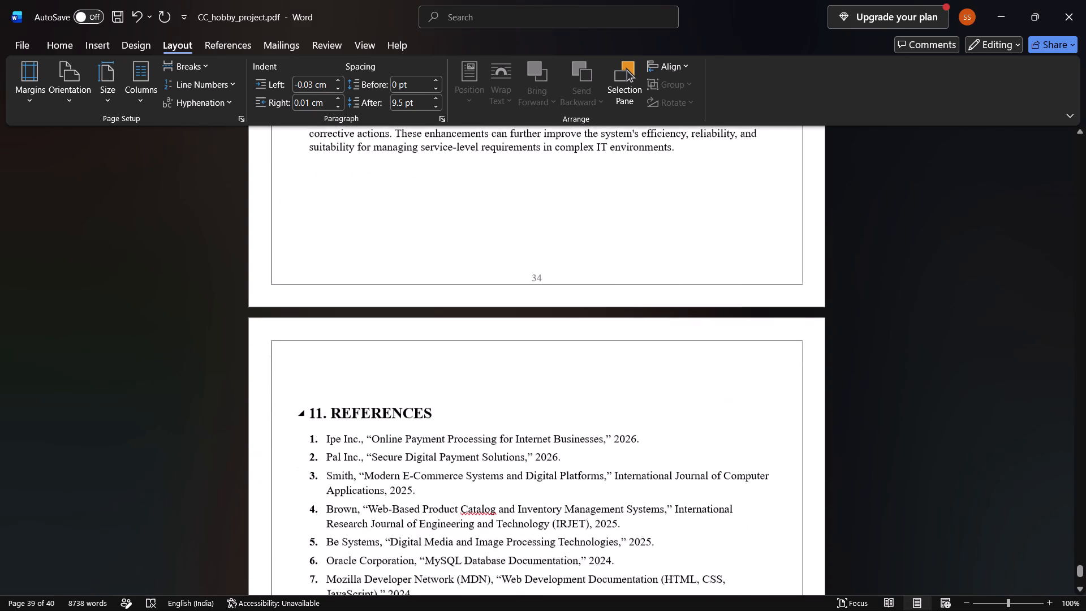
pyautogui.scroll(-5, 698, 389)
pyautogui.click(365, 179)
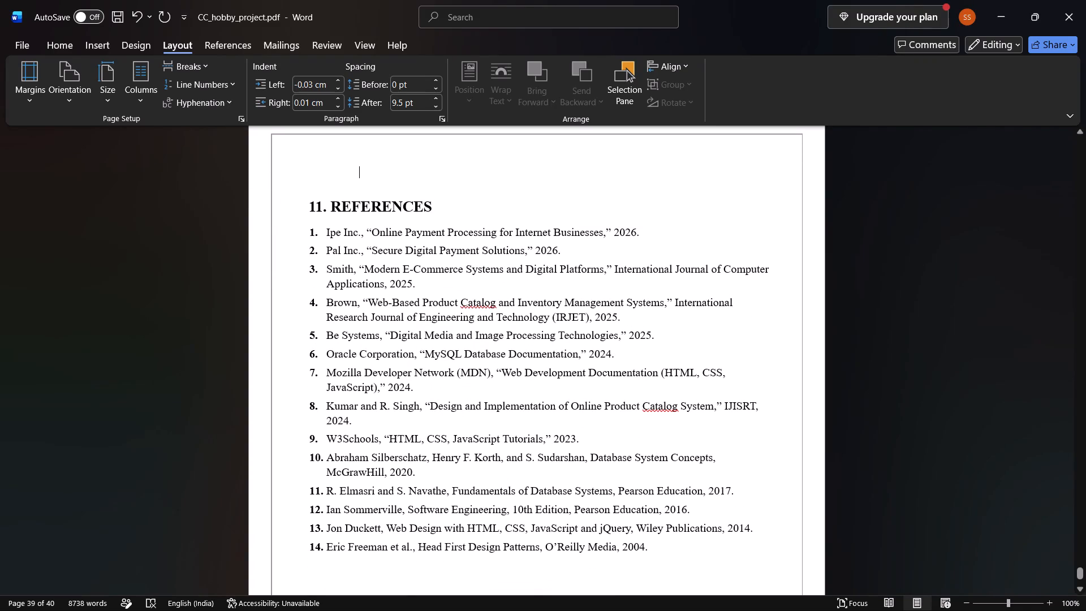
pyautogui.press('BackSpace')
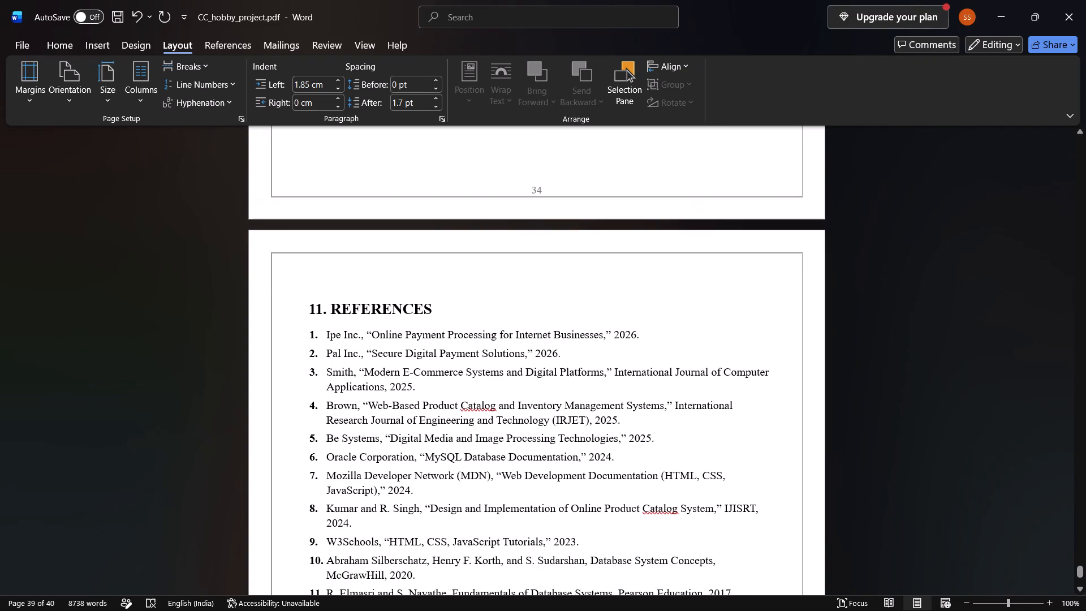
pyautogui.scroll(-6, 381, 282)
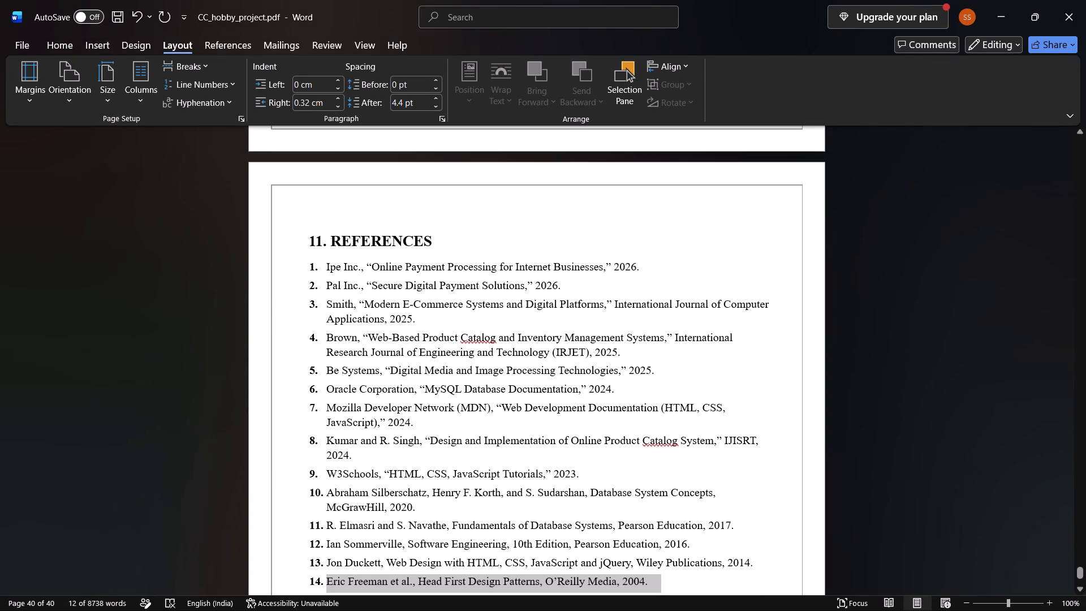
pyautogui.moveTo(328, 265); pyautogui.dragTo(677, 492)
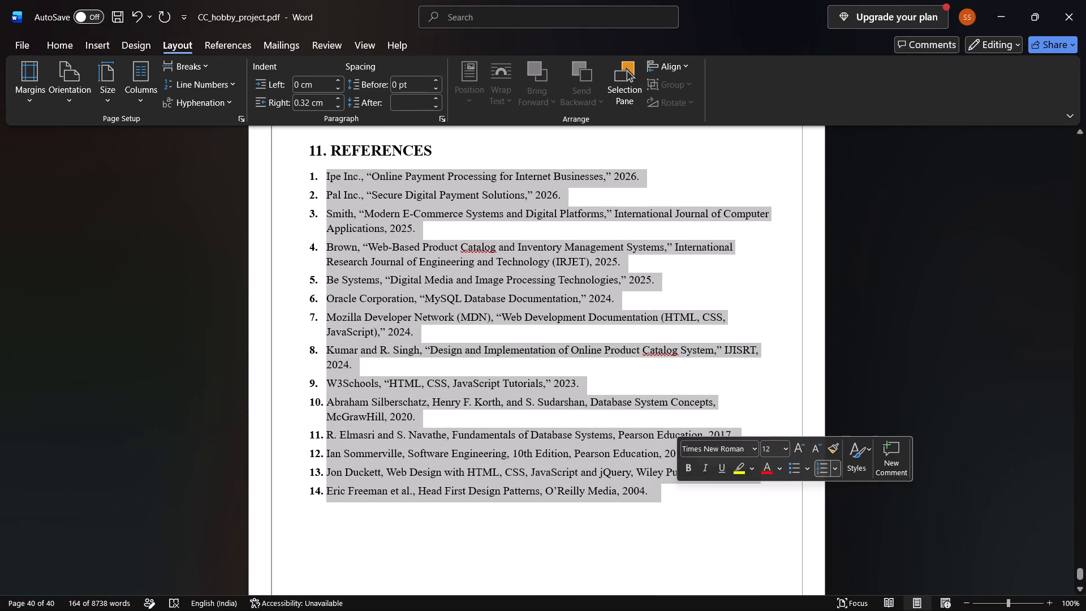
pyautogui.press('BackSpace')
pyautogui.press('BackSpace')
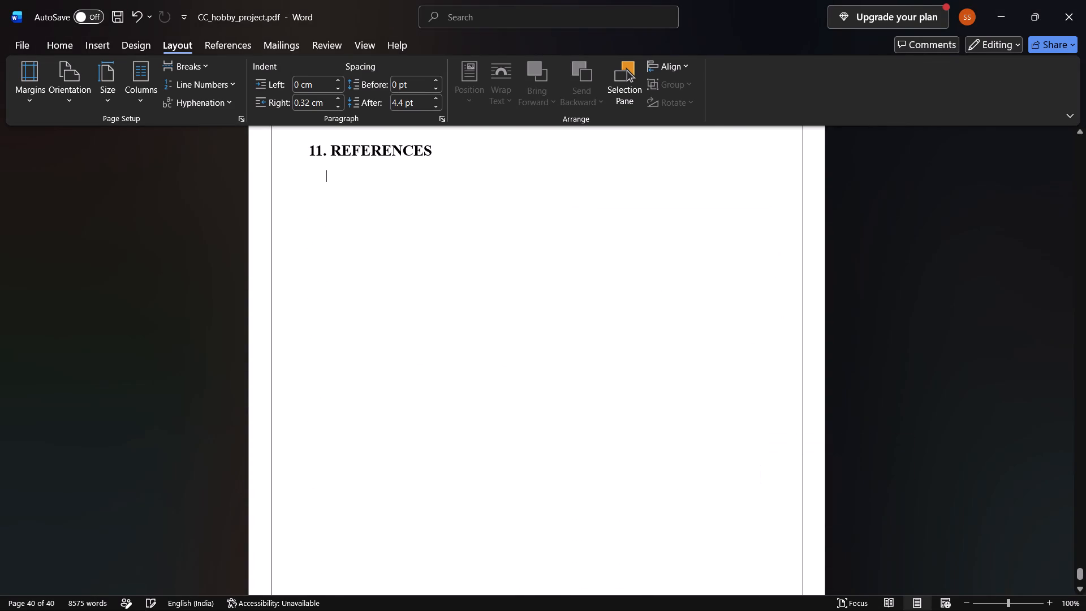
pyautogui.hotkey('ctrl', 'v')
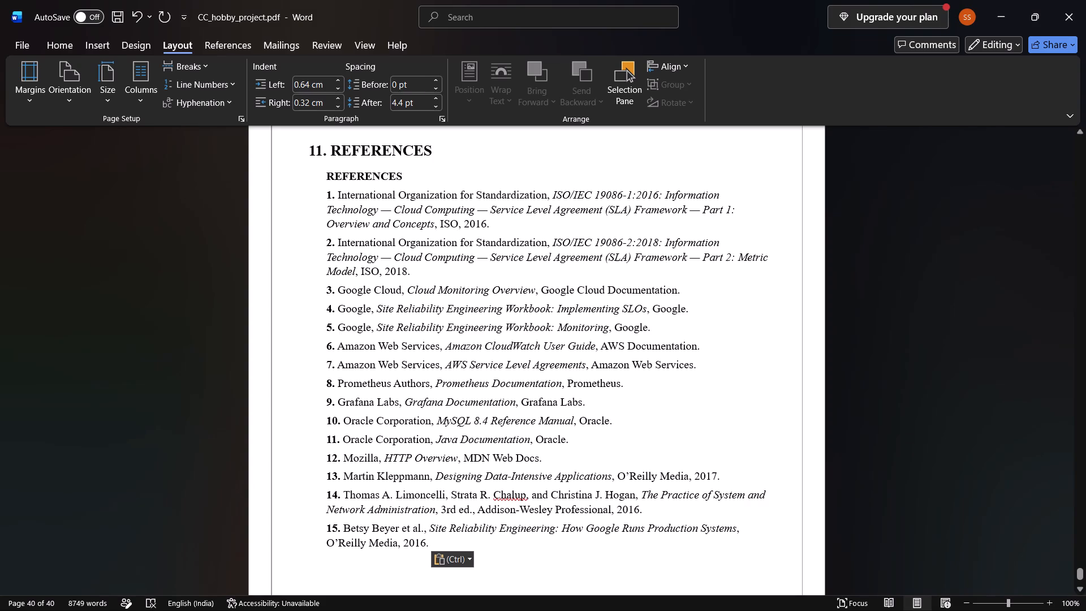
# Delete the duplicate "REFERENCES" line directly below the "11. REFERENCES" heading.
pyautogui.moveTo(417, 180); pyautogui.dragTo(325, 184)
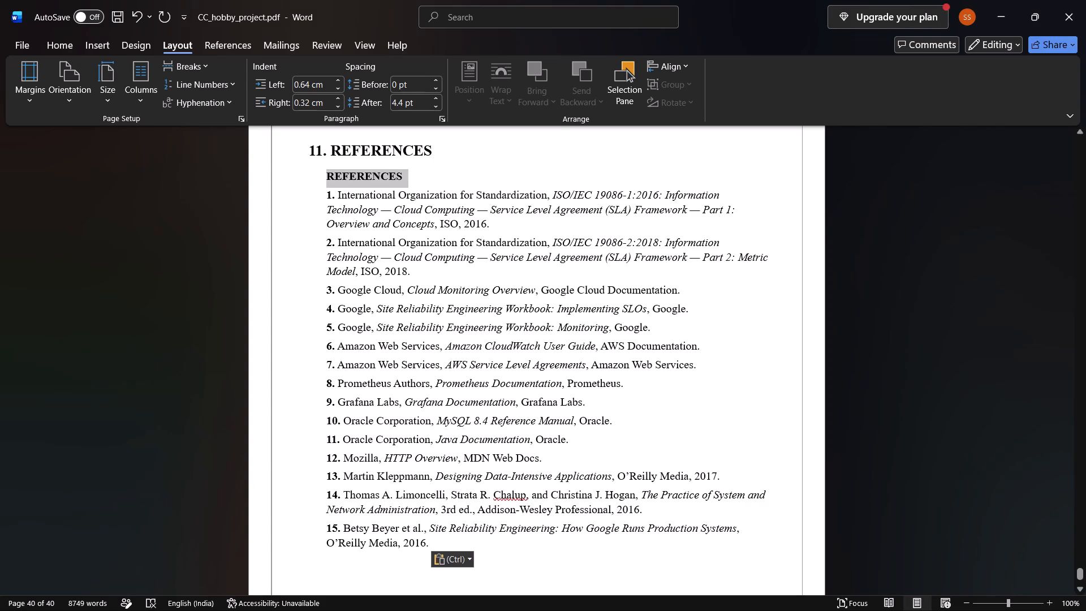
pyautogui.moveTo(325, 184); pyautogui.dragTo(323, 184)
pyautogui.press('BackSpace')
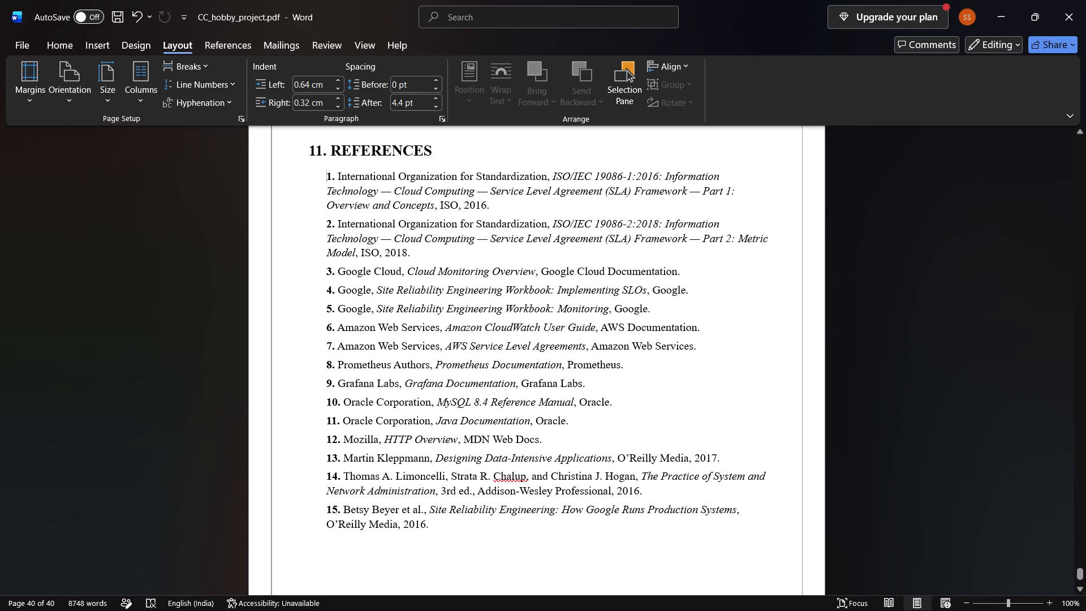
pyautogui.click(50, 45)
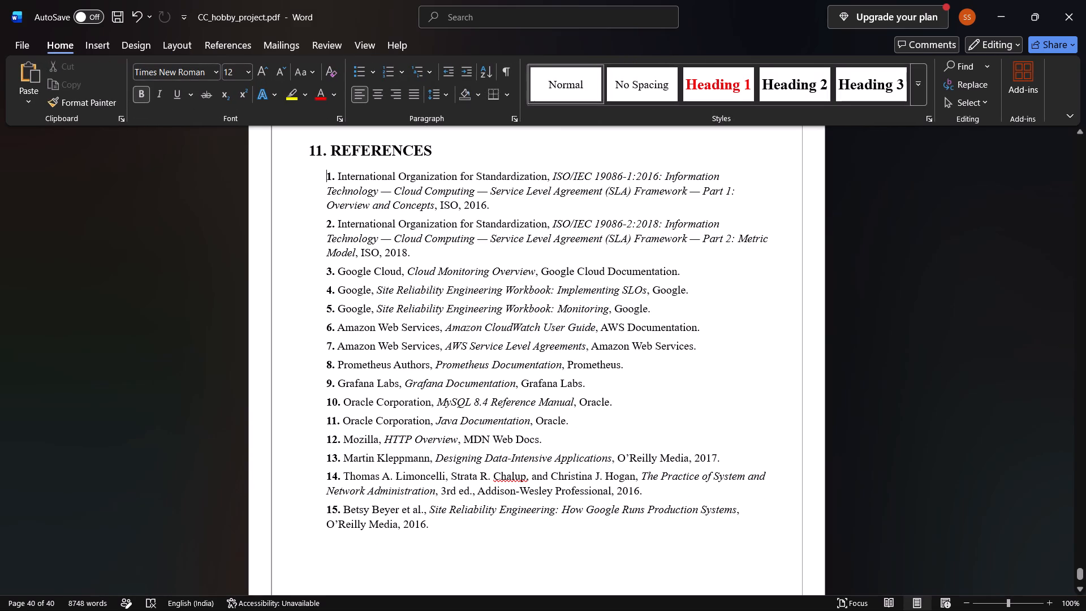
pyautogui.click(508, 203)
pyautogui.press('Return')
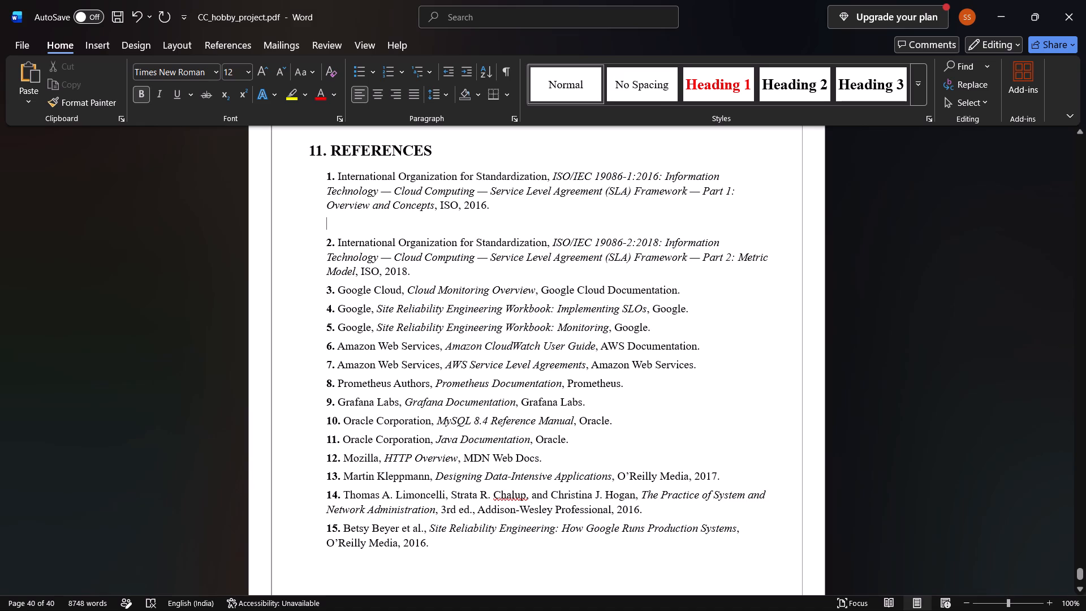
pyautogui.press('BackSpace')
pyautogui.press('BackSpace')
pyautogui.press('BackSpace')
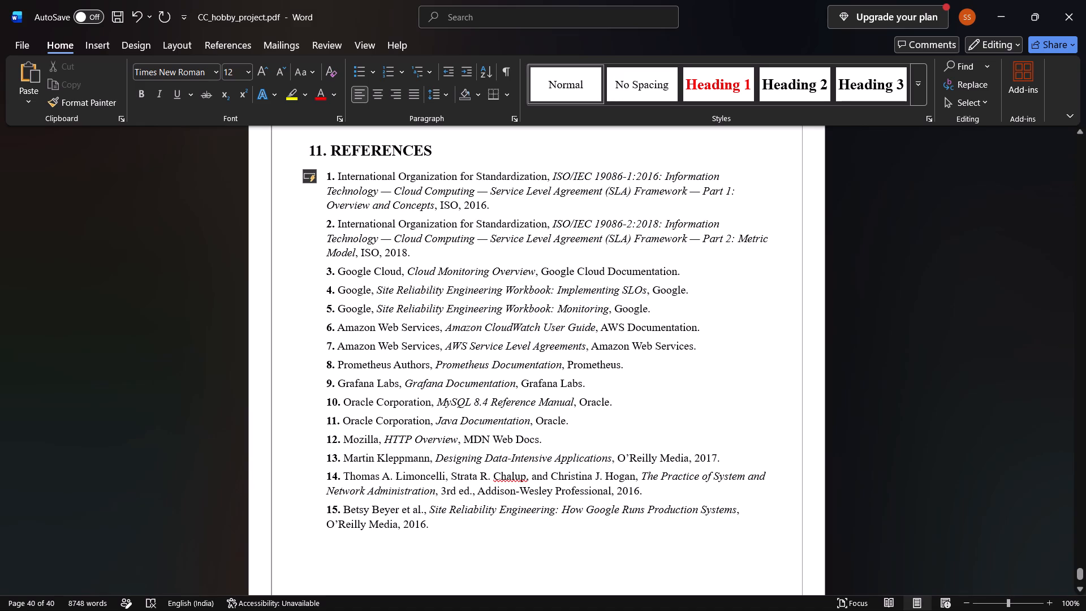
# Set the left indent of all 15 reference entries to 0.5 cm.
pyautogui.moveTo(327, 173); pyautogui.dragTo(335, 277)
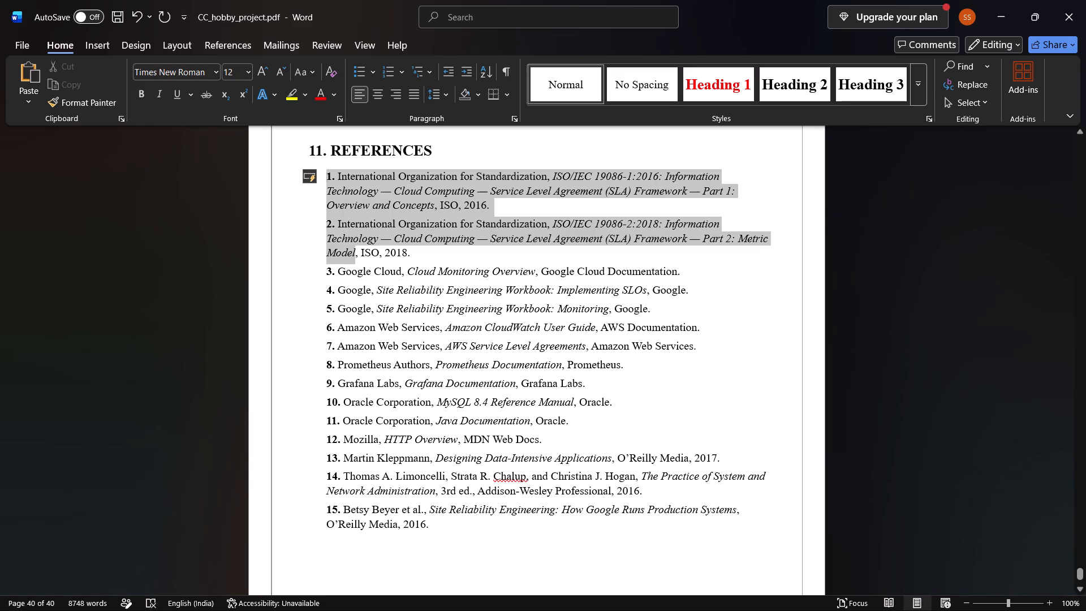
pyautogui.moveTo(335, 277); pyautogui.dragTo(440, 529)
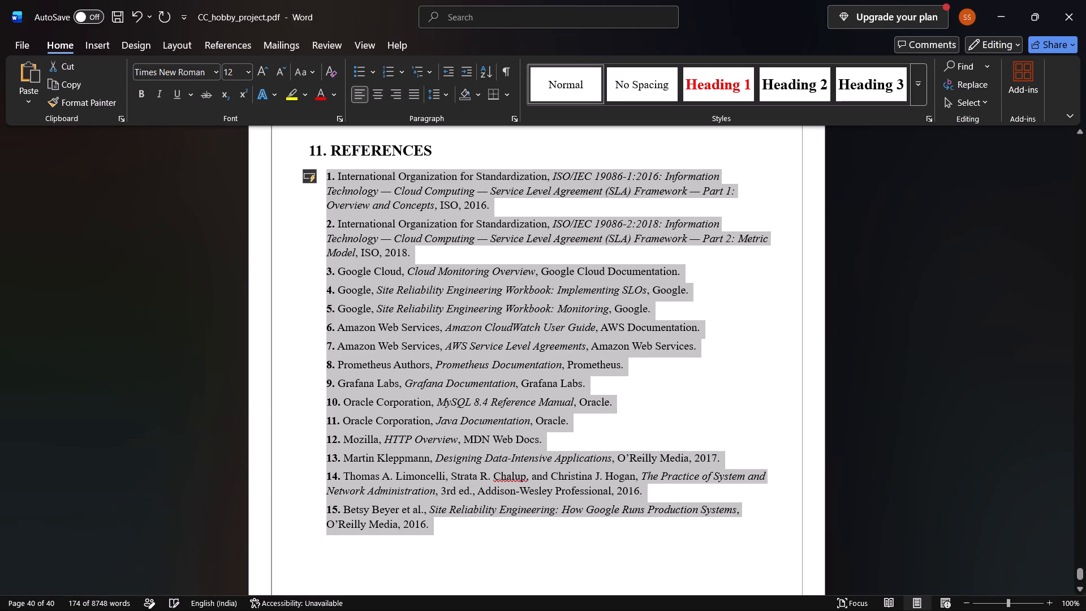
pyautogui.click(187, 40)
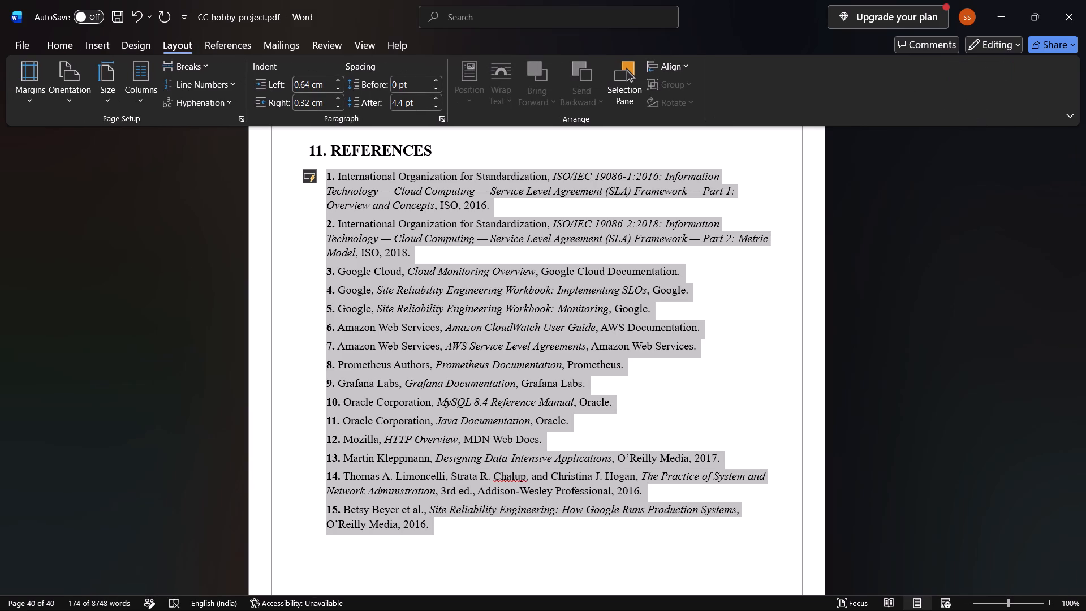
pyautogui.click(307, 89)
pyautogui.write('0.5')
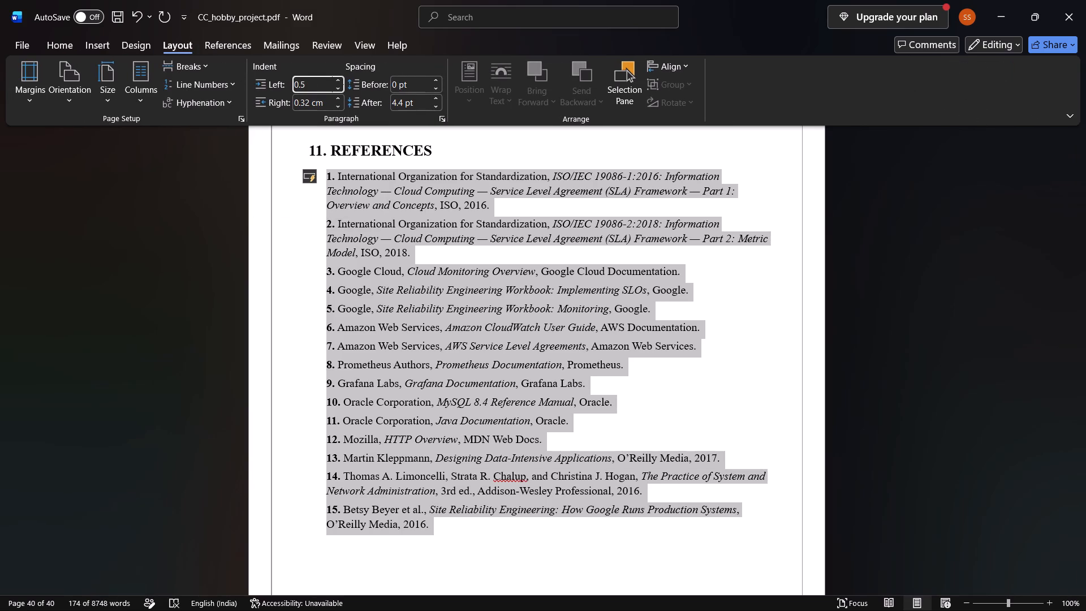
pyautogui.press('Return')
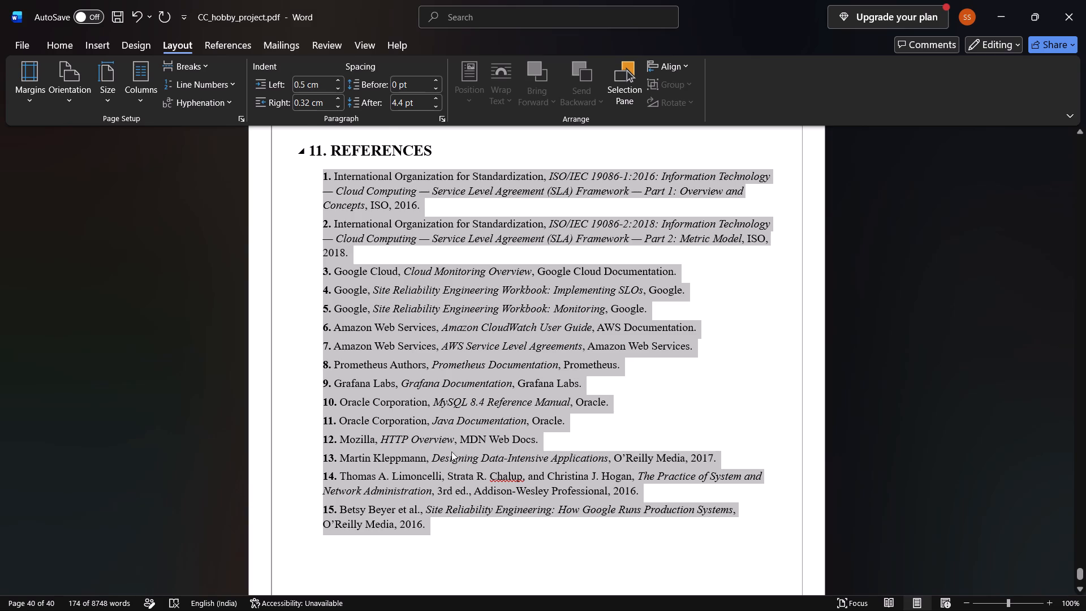
pyautogui.click(531, 569)
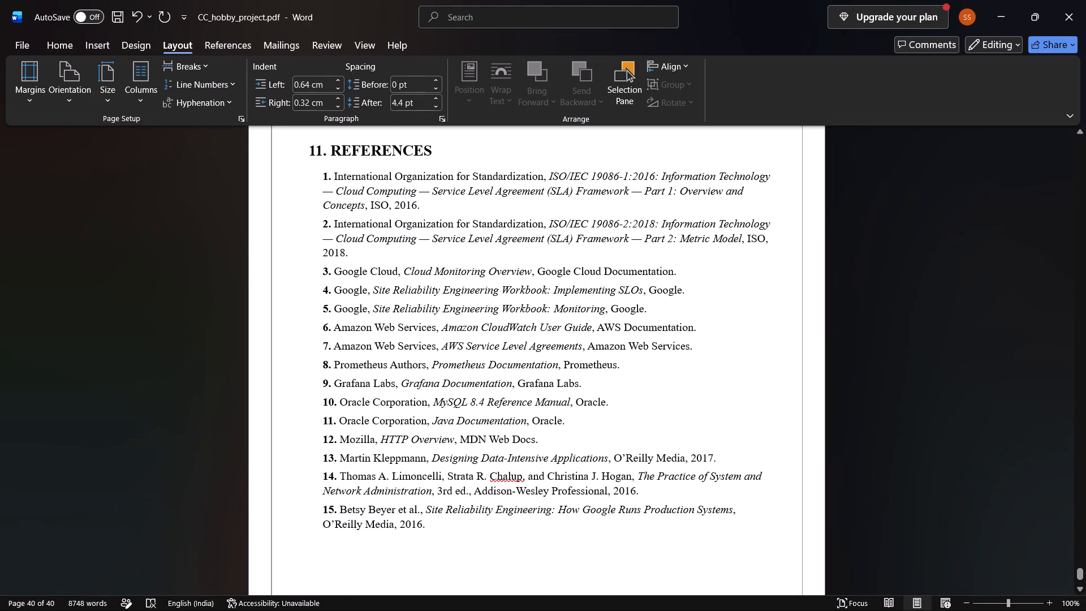
# Look back through the report from the references page to the Figure 2 screenshot page to check the content.
pyautogui.scroll(12, 529, 576)
pyautogui.scroll(-11, 525, 579)
pyautogui.scroll(2, 523, 576)
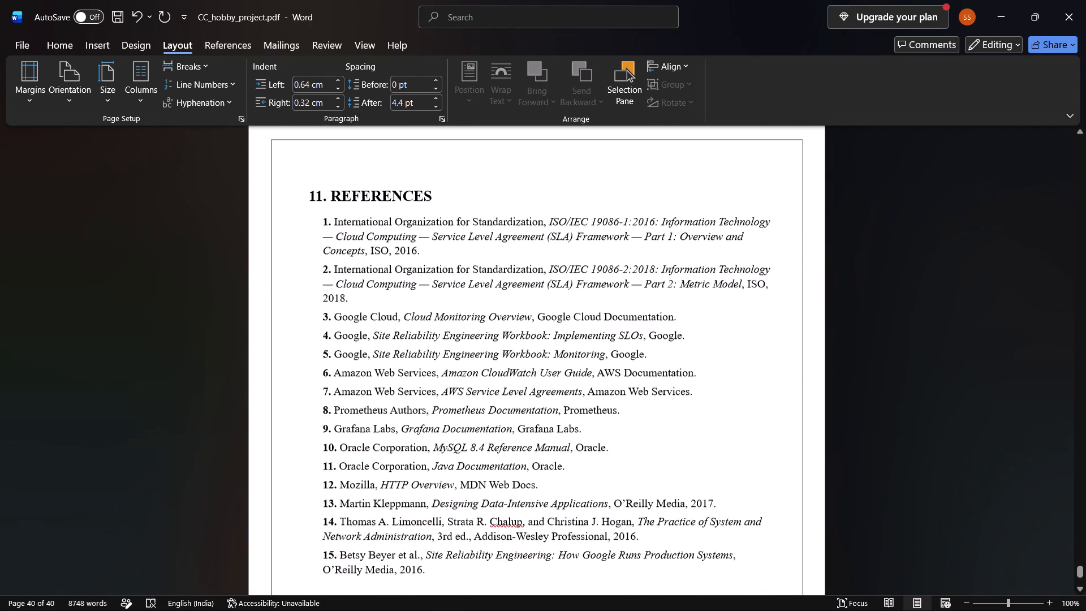
pyautogui.scroll(20, 524, 576)
pyautogui.scroll(14, 524, 576)
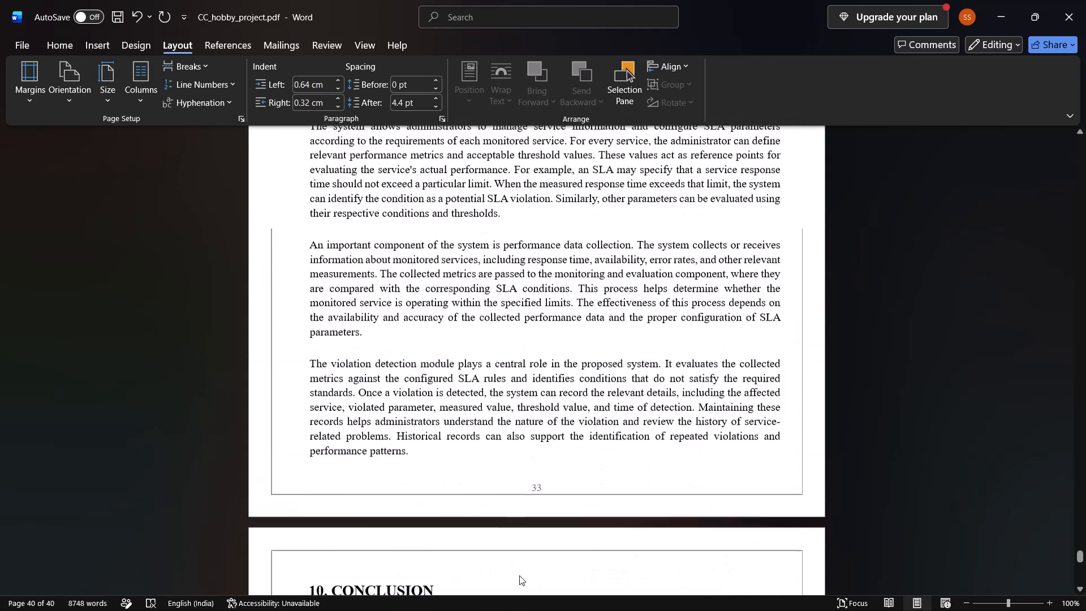
pyautogui.scroll(20, 519, 575)
pyautogui.scroll(14, 519, 575)
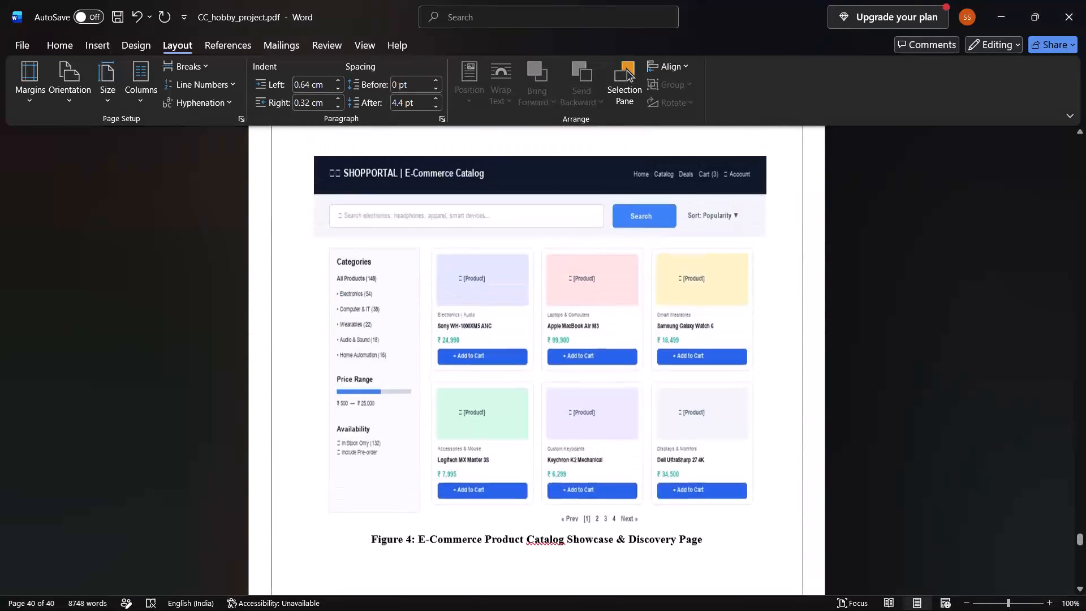
pyautogui.scroll(20, 519, 575)
pyautogui.scroll(14, 519, 575)
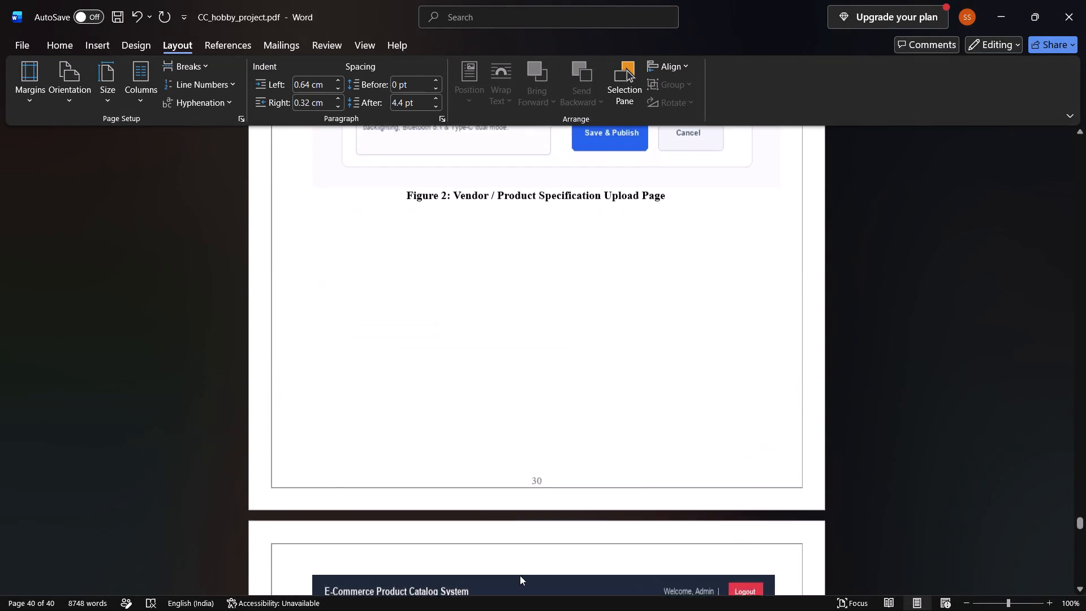
pyautogui.scroll(9, 520, 575)
pyautogui.scroll(-13, 521, 584)
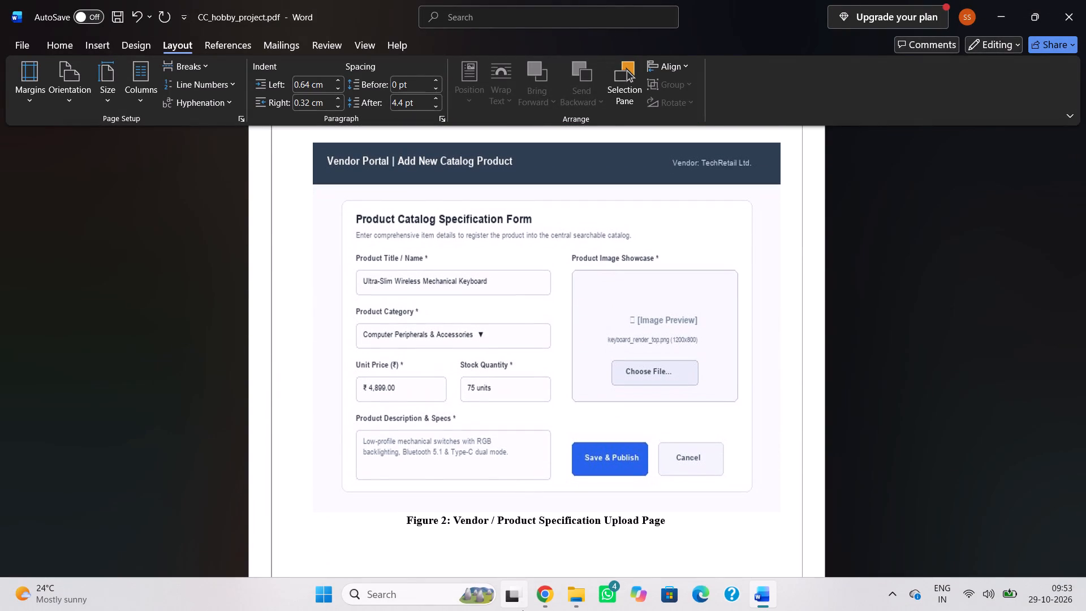
# Save the report as a Word document named "hobby project" in the Downloads folder.
pyautogui.click(28, 41)
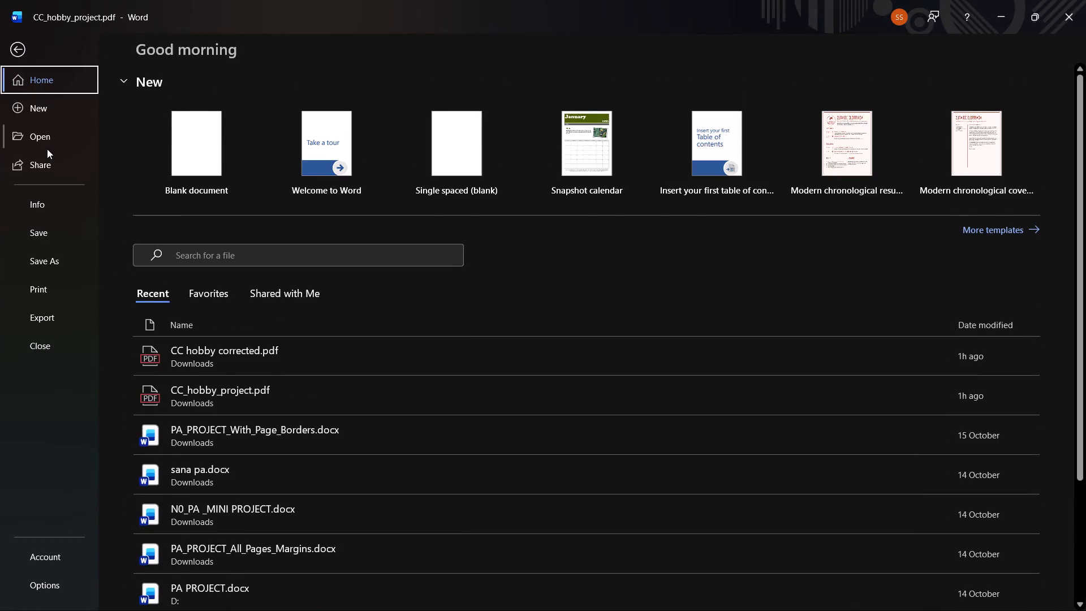
pyautogui.click(55, 260)
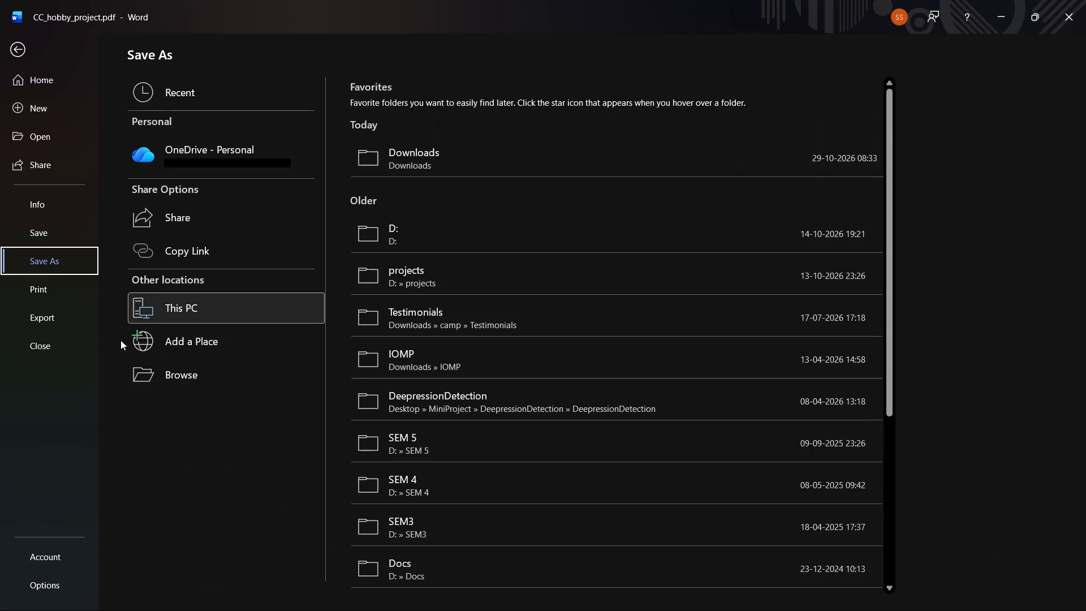
pyautogui.click(149, 380)
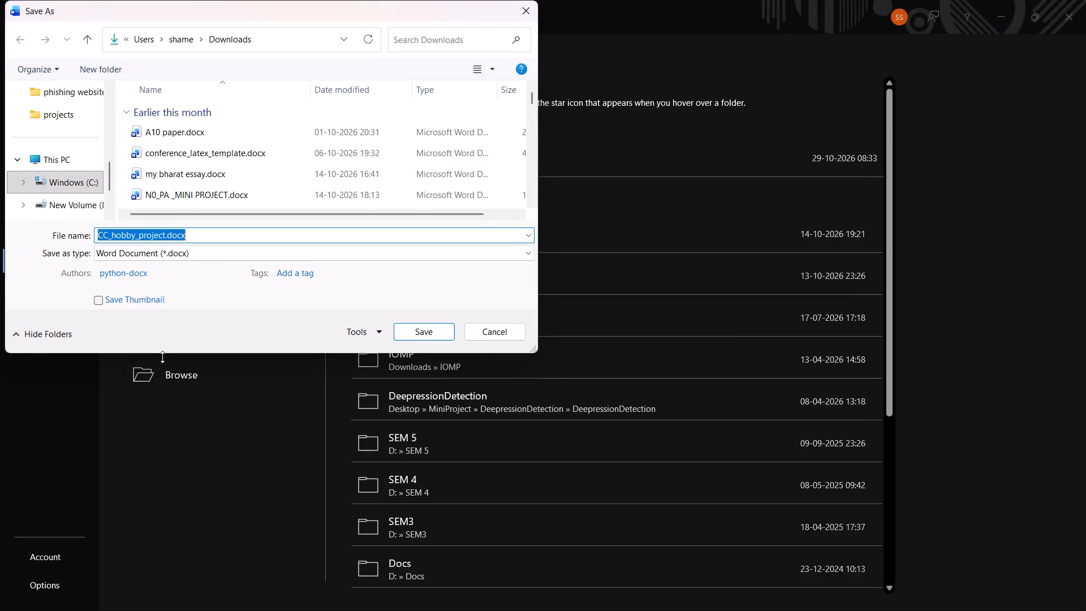
pyautogui.scroll(5, 71, 174)
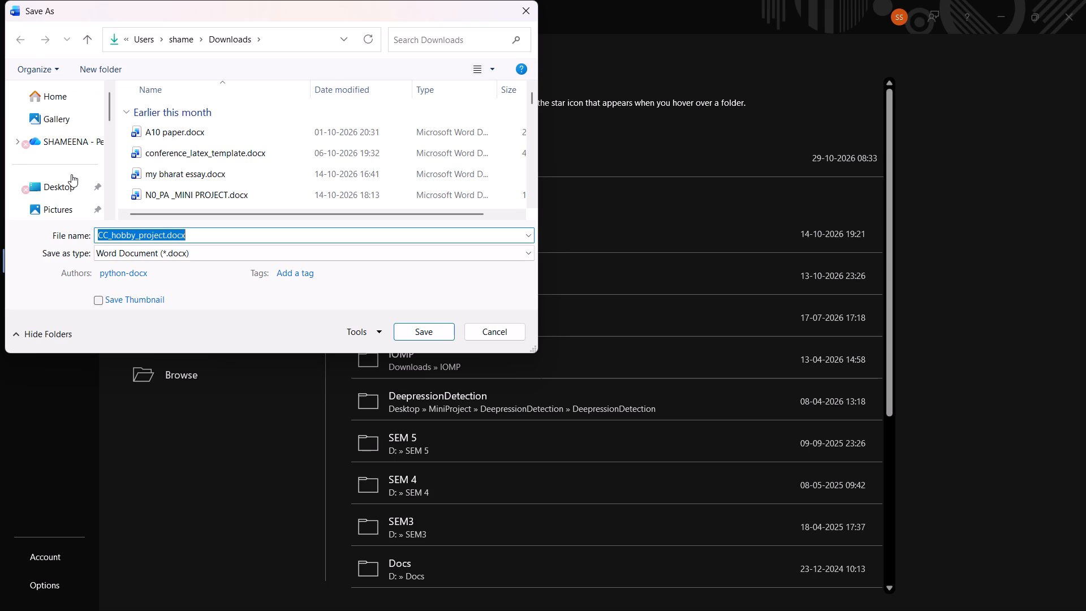
pyautogui.scroll(-1, 71, 175)
pyautogui.click(64, 154)
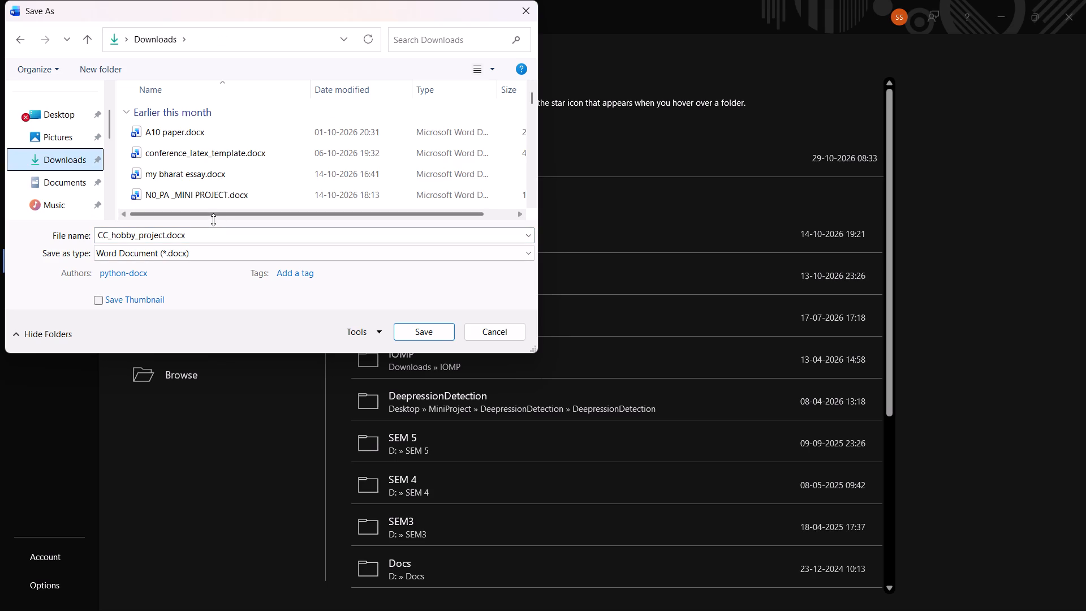
pyautogui.click(164, 234)
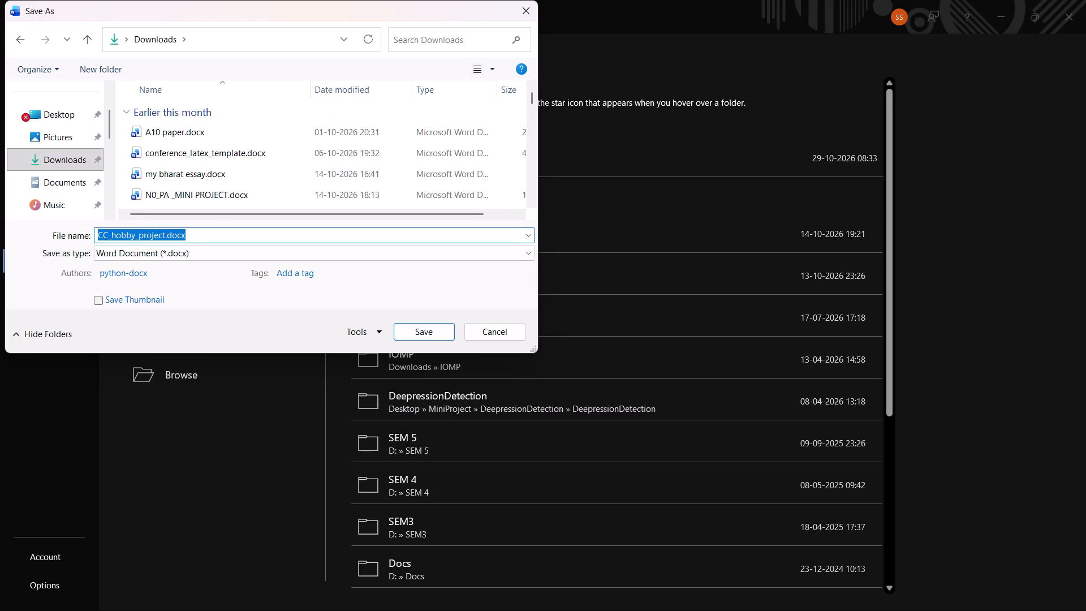
pyautogui.press('BackSpace')
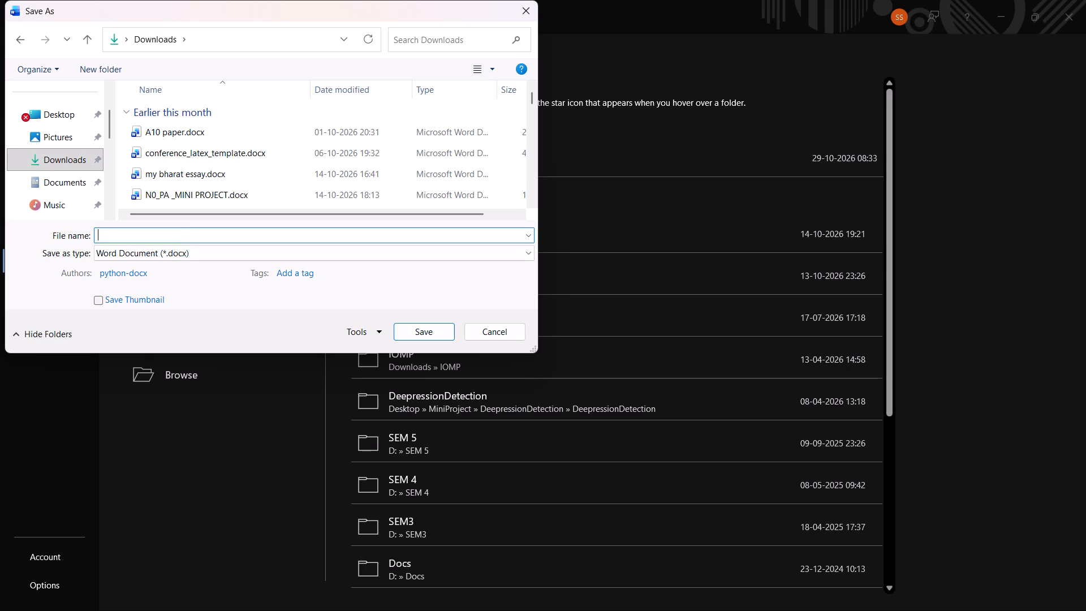
pyautogui.write('hobby pr')
pyautogui.write('oject')
pyautogui.press('Return')
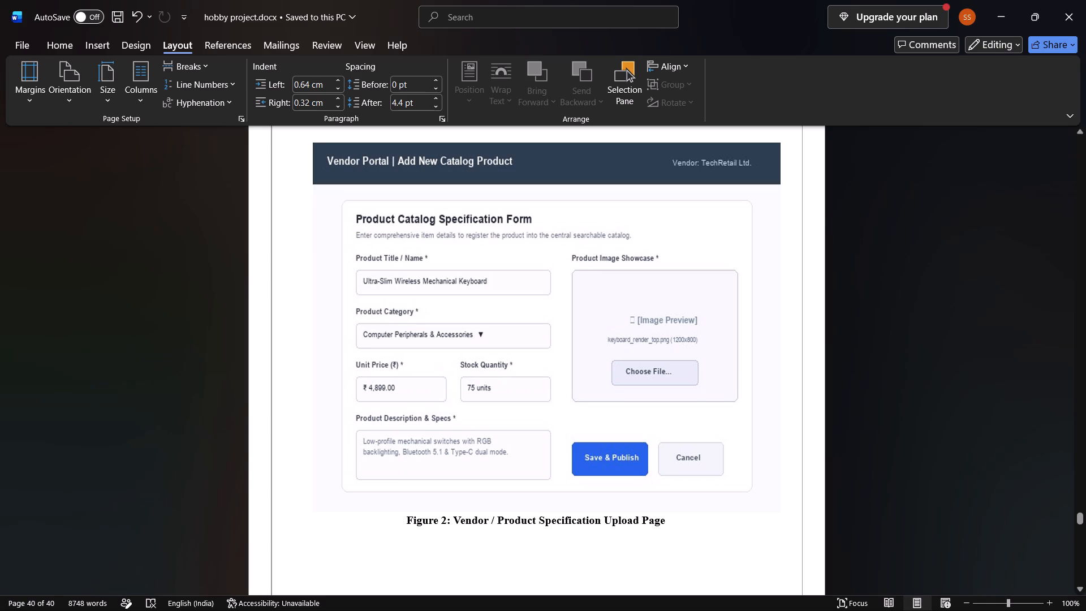
# Look back through the saved report from the Figure 2 page to the title page to check the content.
pyautogui.scroll(8, 763, 269)
pyautogui.scroll(17, 763, 269)
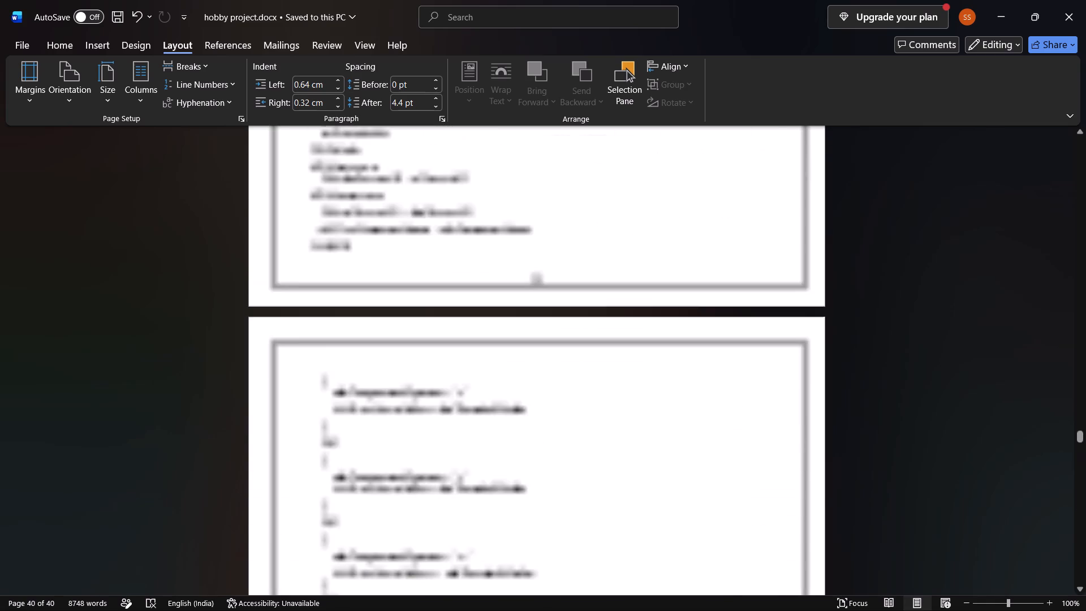
pyautogui.scroll(19, 763, 269)
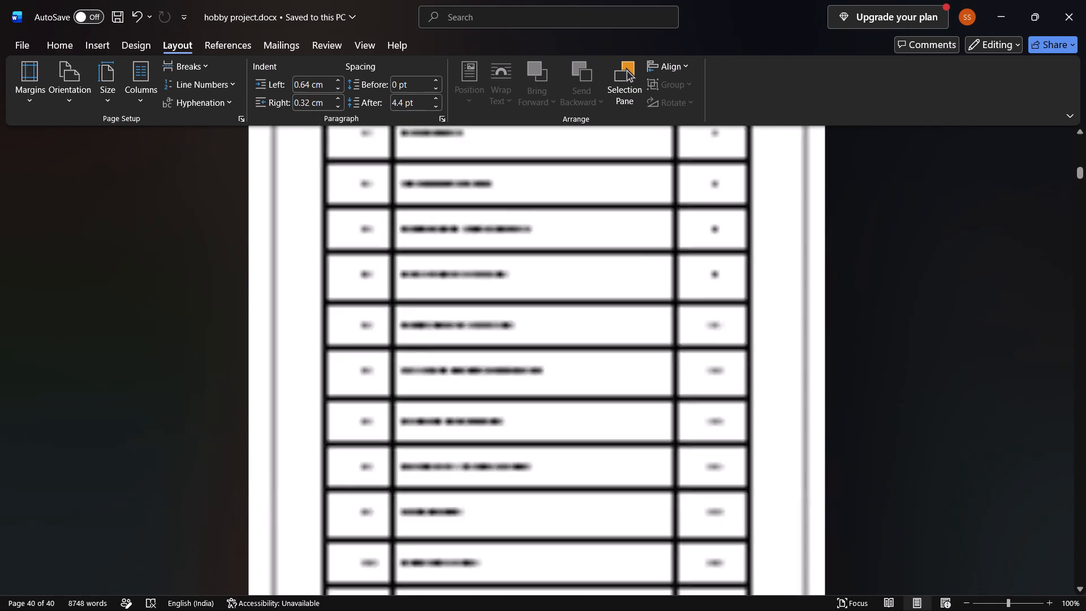
pyautogui.scroll(13, 763, 269)
pyautogui.scroll(-2, 763, 269)
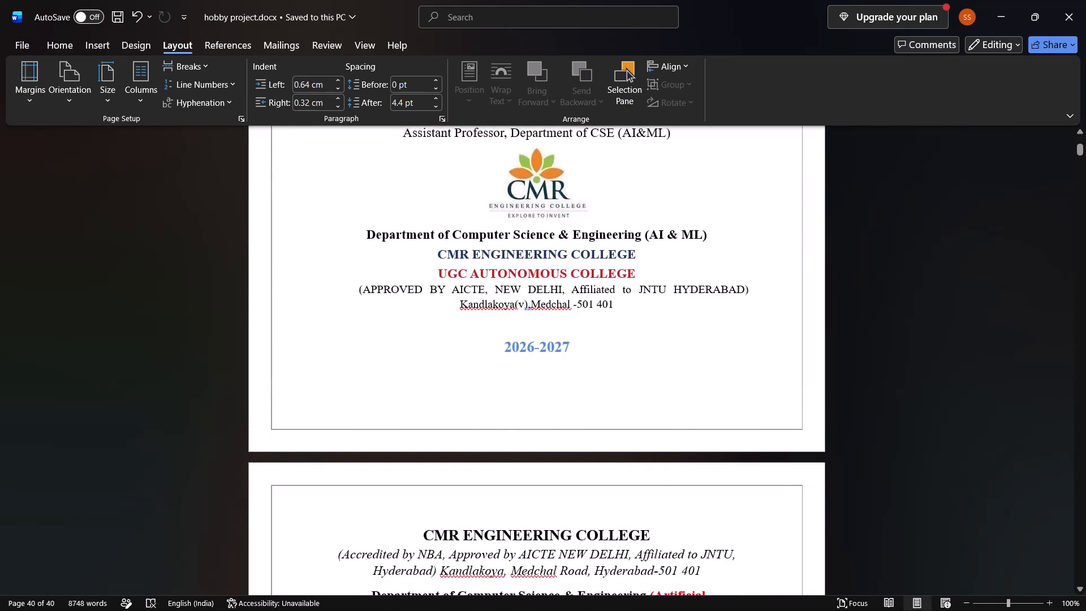
pyautogui.scroll(3, 764, 269)
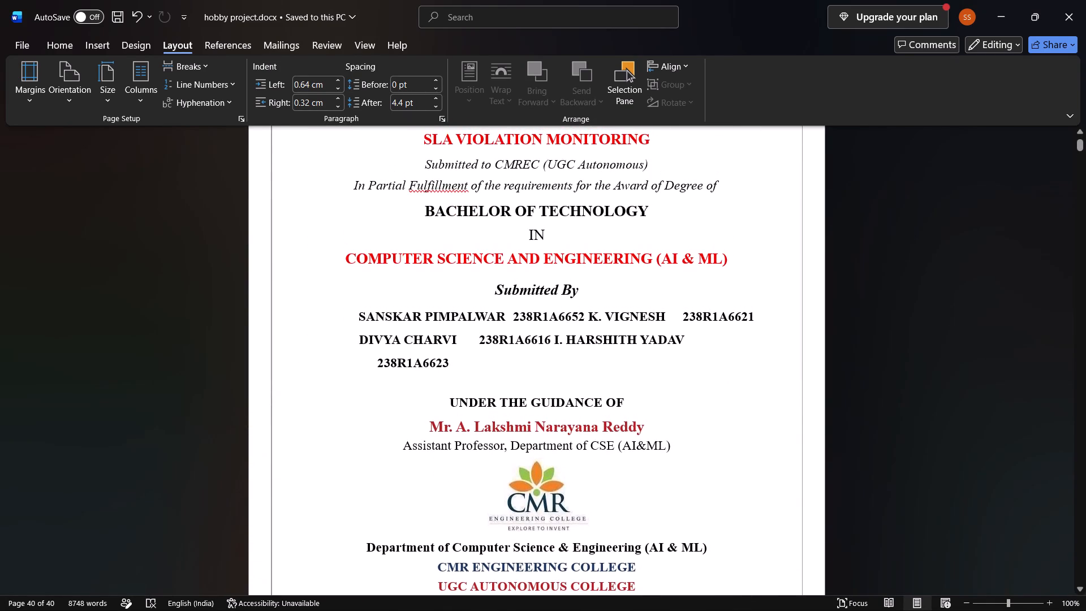
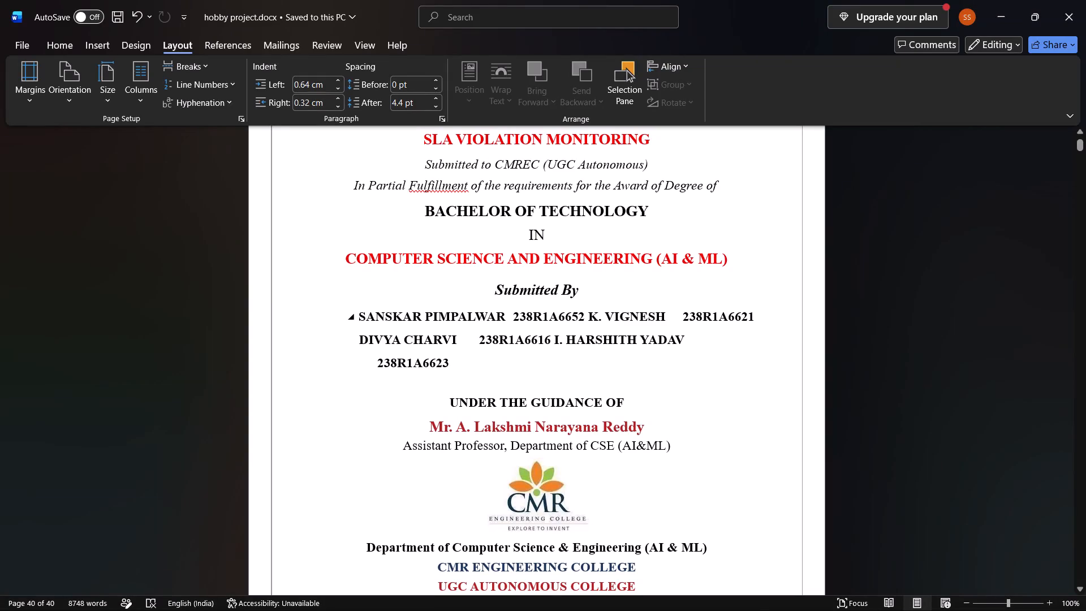
# Switch from the report's title page to WhatsApp.
pyautogui.doubleClick(454, 367)
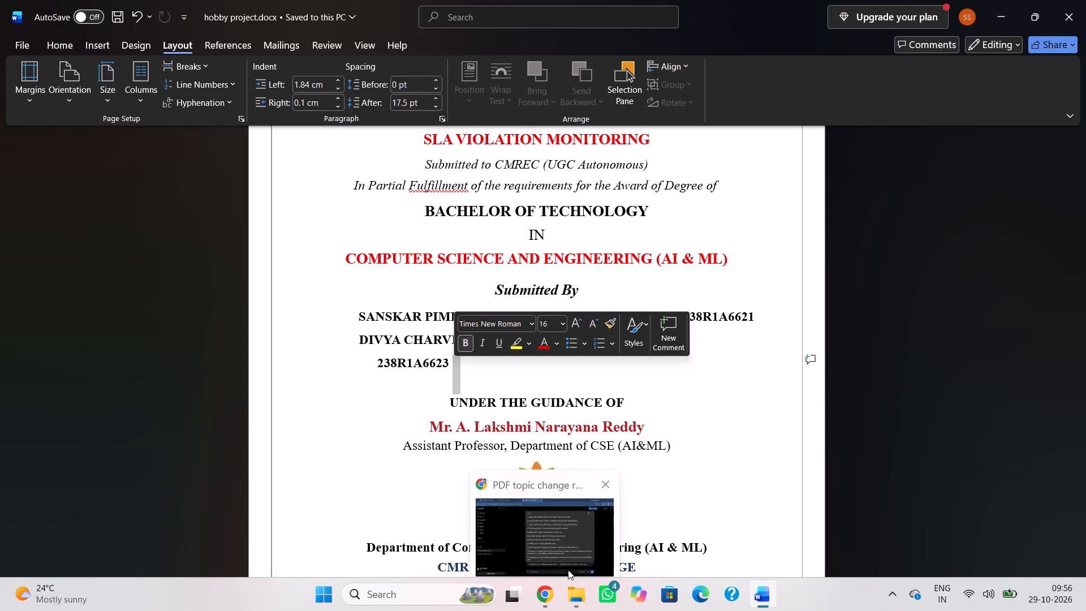
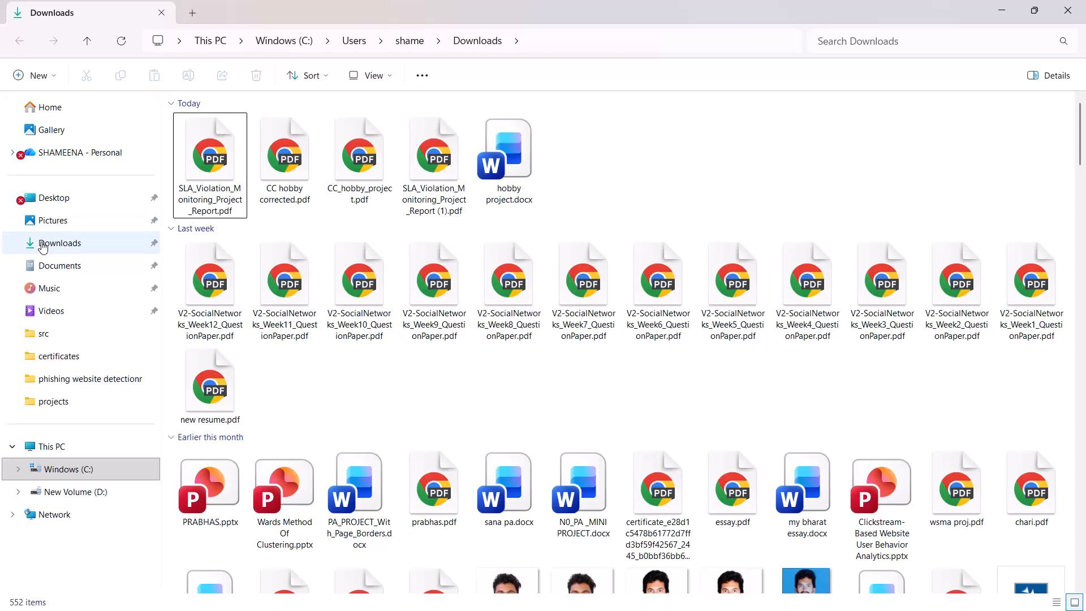
# Switch to File Explorer and open the Downloads folder to find the saved "hobby project" Word document.
pyautogui.click(41, 242)
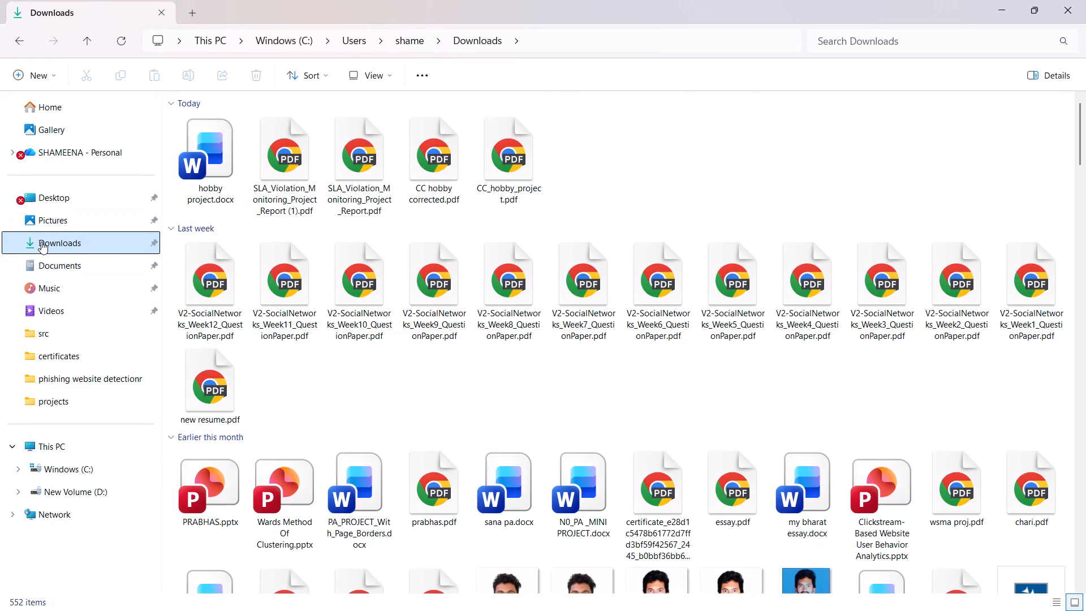
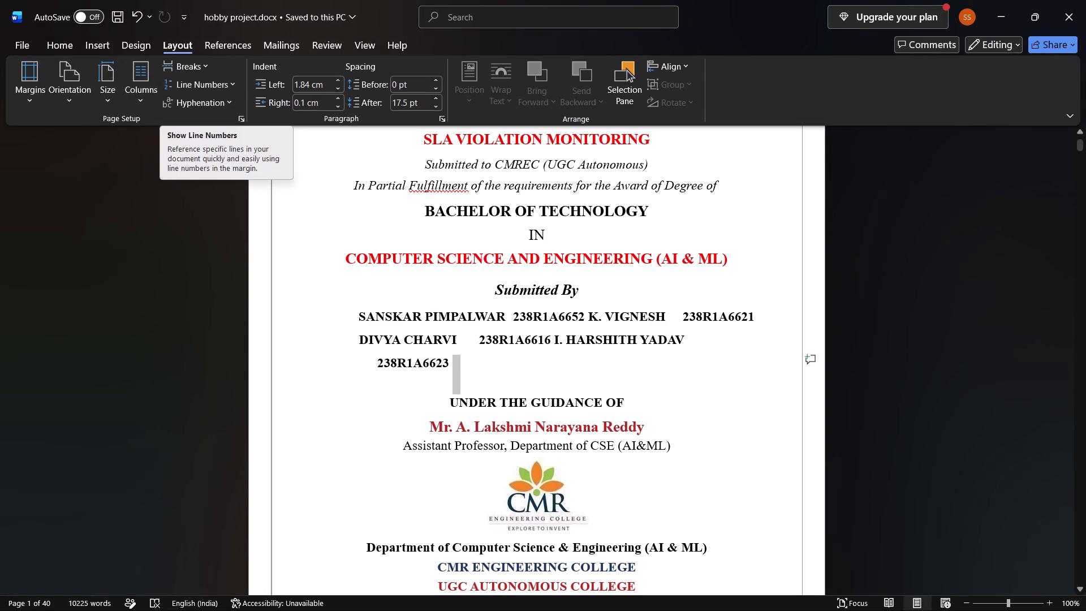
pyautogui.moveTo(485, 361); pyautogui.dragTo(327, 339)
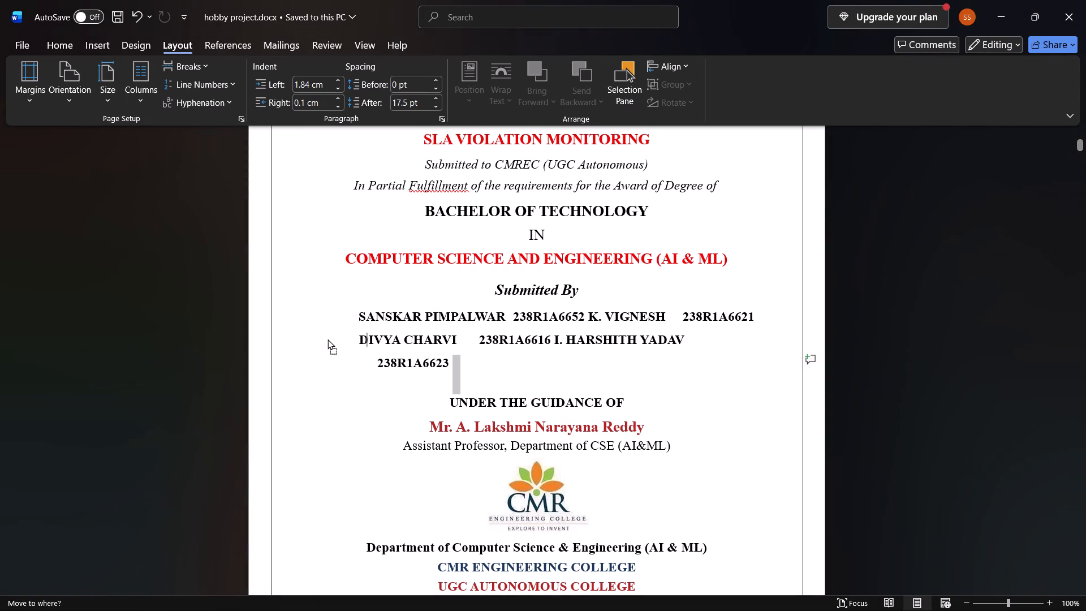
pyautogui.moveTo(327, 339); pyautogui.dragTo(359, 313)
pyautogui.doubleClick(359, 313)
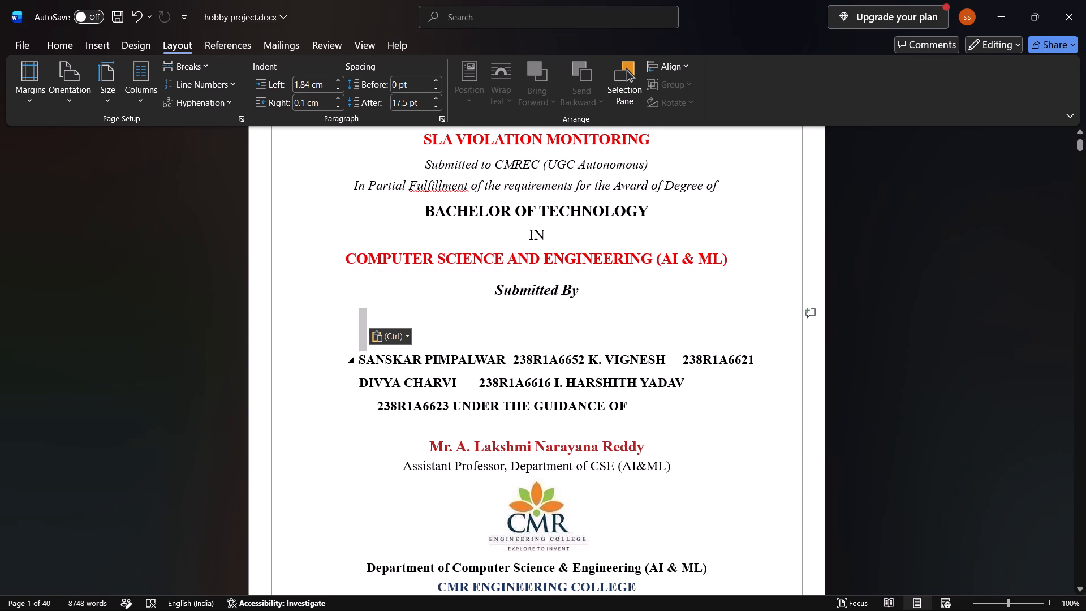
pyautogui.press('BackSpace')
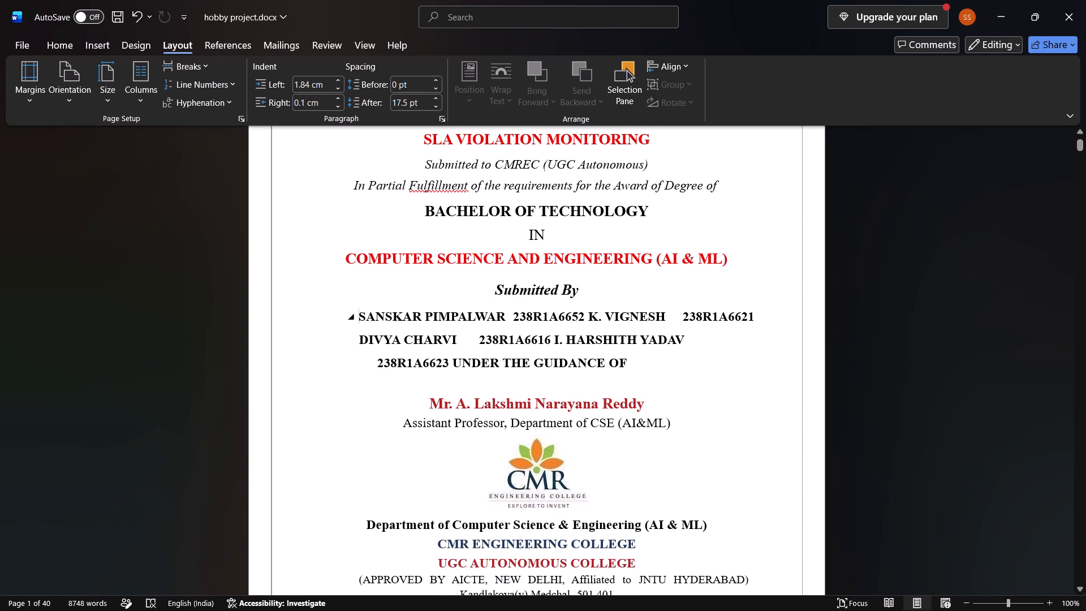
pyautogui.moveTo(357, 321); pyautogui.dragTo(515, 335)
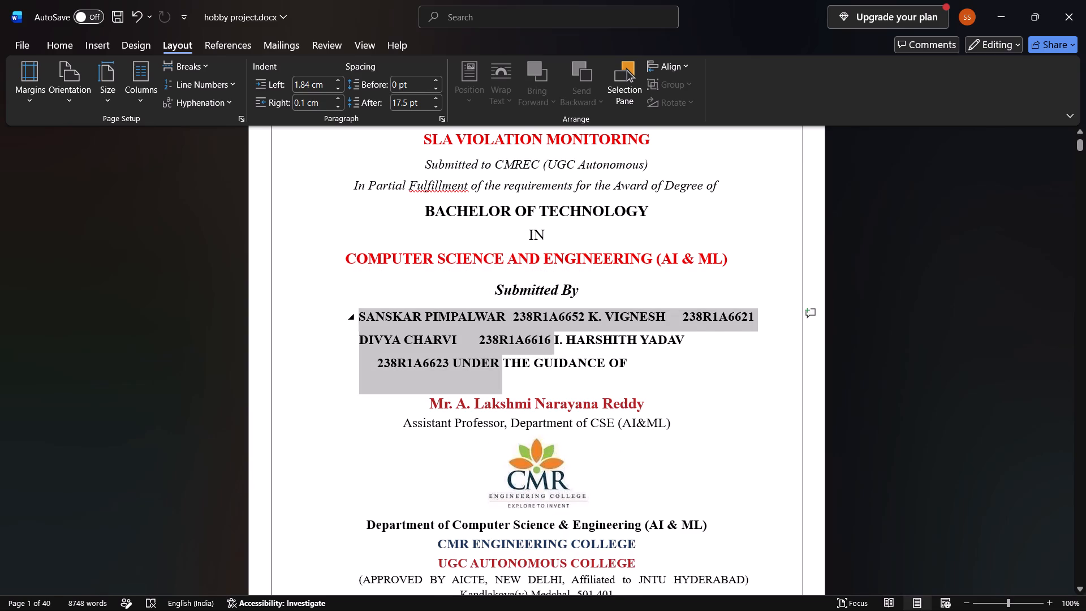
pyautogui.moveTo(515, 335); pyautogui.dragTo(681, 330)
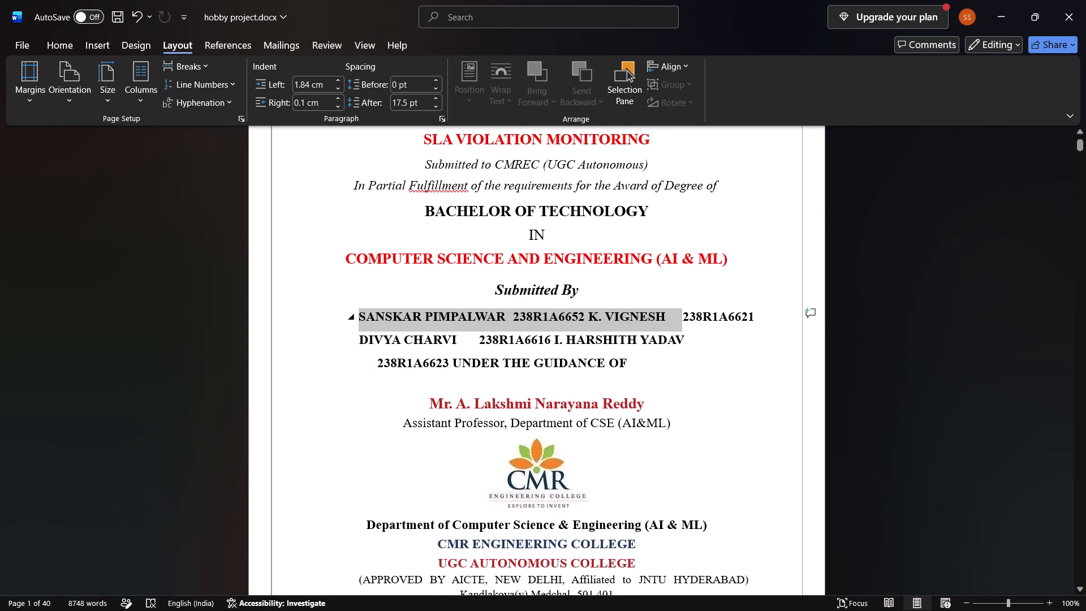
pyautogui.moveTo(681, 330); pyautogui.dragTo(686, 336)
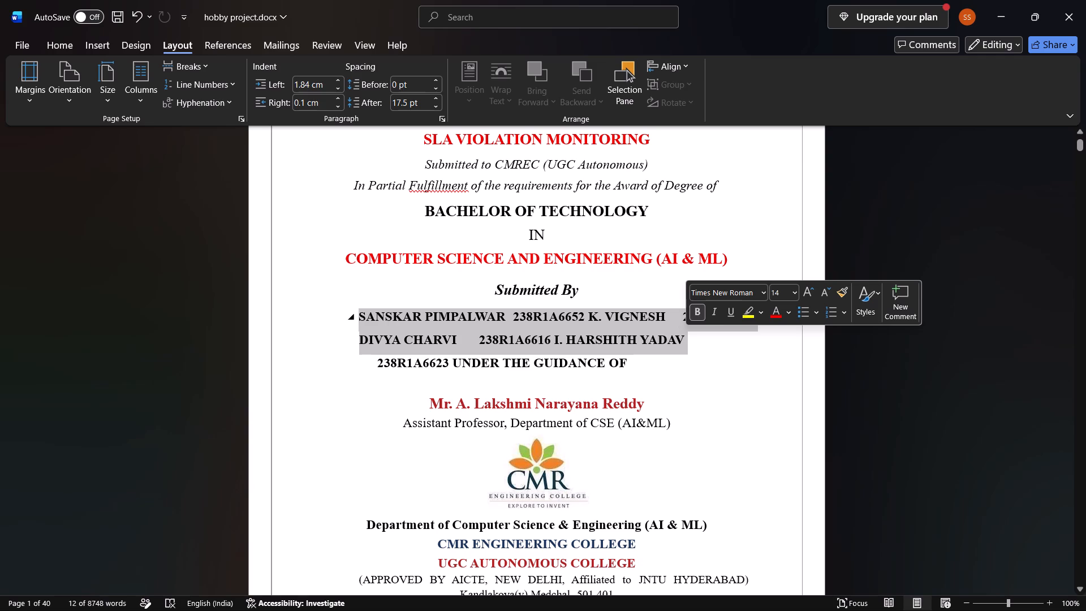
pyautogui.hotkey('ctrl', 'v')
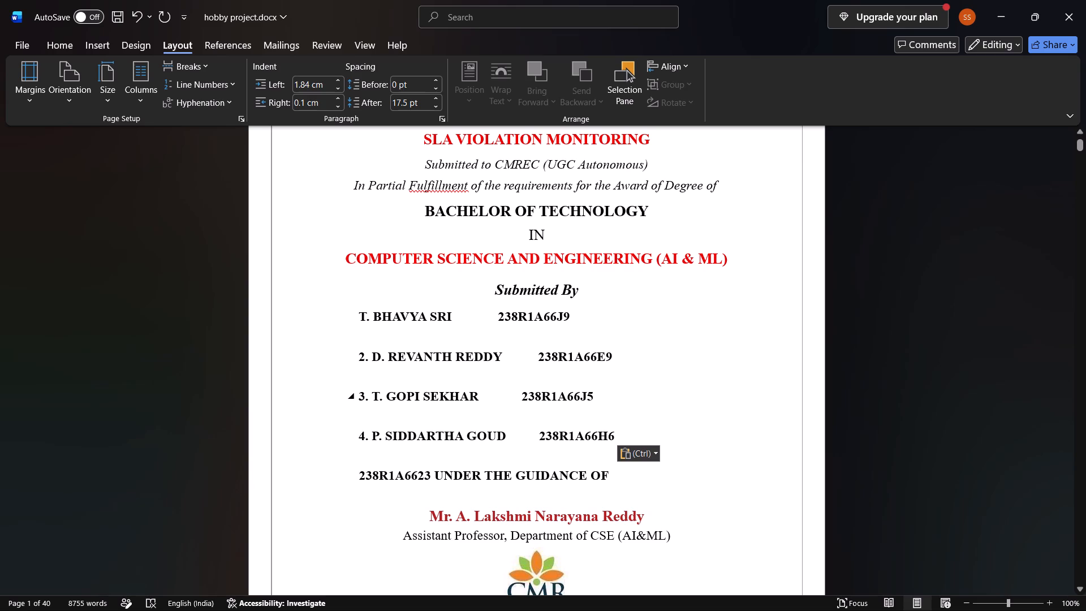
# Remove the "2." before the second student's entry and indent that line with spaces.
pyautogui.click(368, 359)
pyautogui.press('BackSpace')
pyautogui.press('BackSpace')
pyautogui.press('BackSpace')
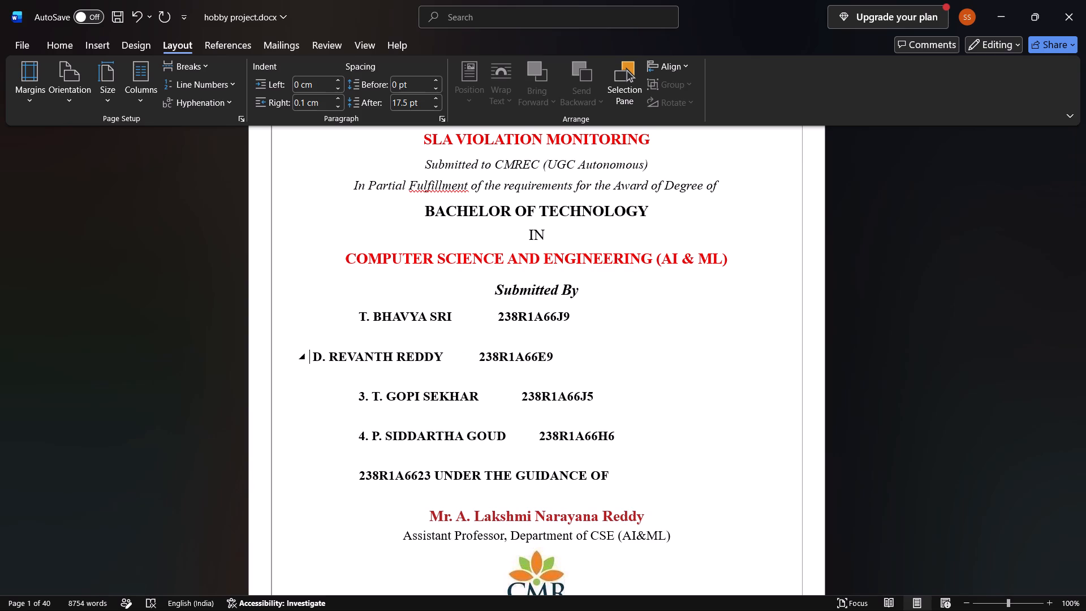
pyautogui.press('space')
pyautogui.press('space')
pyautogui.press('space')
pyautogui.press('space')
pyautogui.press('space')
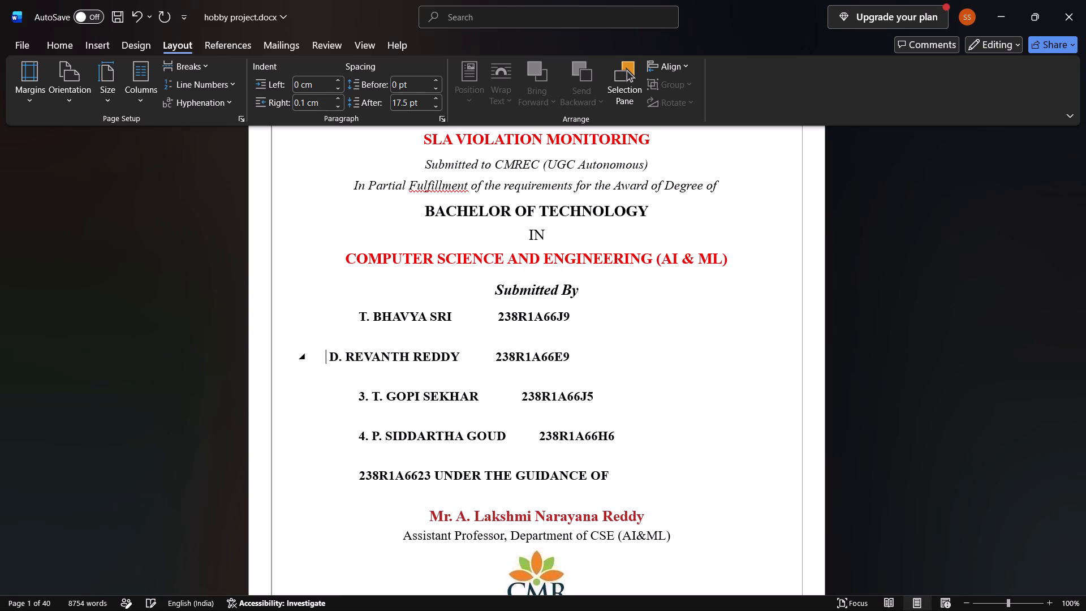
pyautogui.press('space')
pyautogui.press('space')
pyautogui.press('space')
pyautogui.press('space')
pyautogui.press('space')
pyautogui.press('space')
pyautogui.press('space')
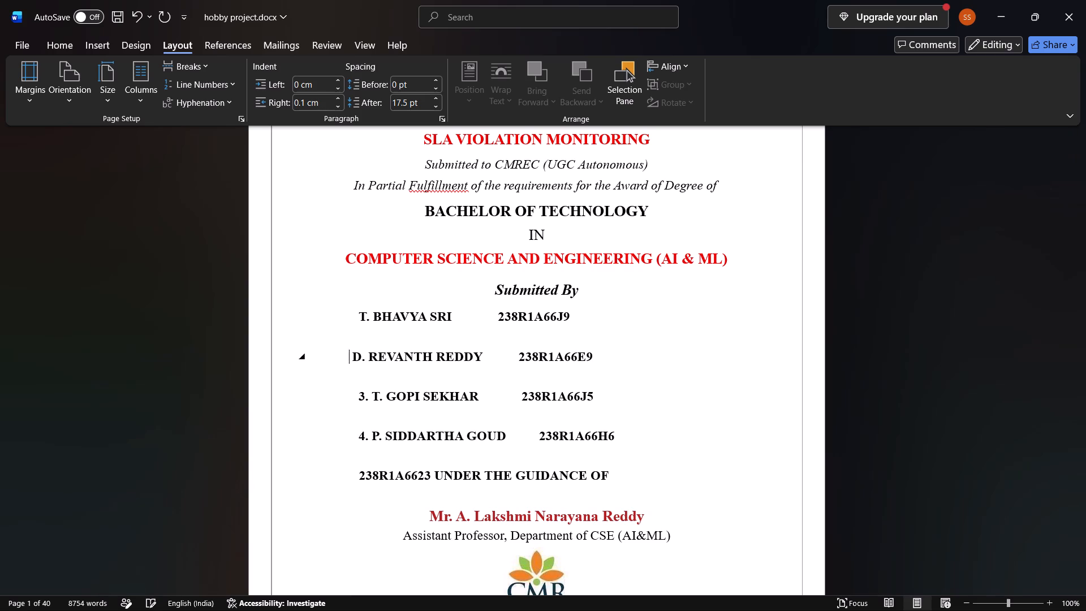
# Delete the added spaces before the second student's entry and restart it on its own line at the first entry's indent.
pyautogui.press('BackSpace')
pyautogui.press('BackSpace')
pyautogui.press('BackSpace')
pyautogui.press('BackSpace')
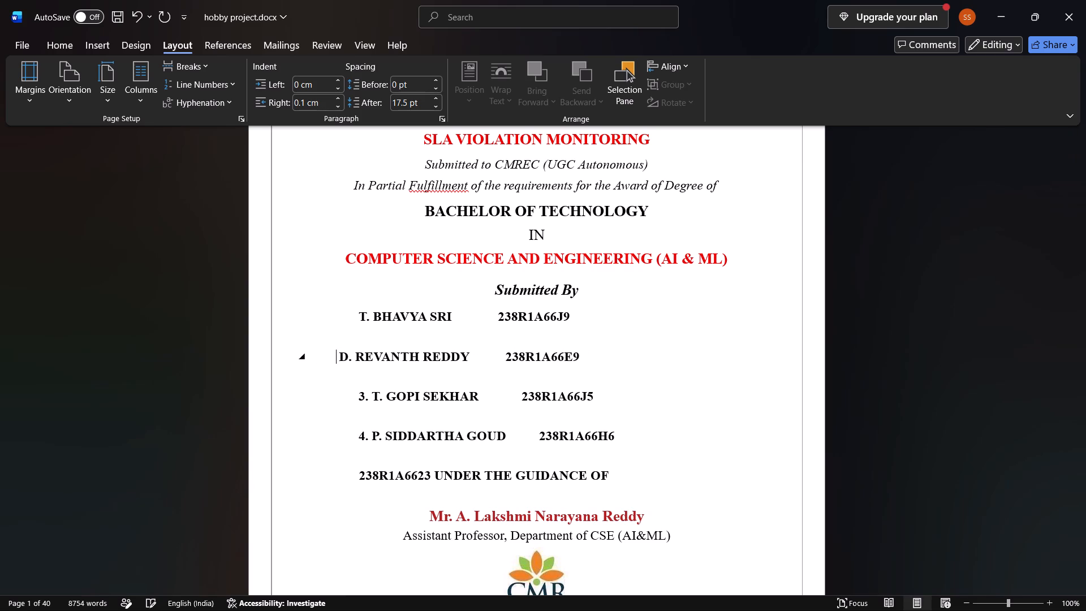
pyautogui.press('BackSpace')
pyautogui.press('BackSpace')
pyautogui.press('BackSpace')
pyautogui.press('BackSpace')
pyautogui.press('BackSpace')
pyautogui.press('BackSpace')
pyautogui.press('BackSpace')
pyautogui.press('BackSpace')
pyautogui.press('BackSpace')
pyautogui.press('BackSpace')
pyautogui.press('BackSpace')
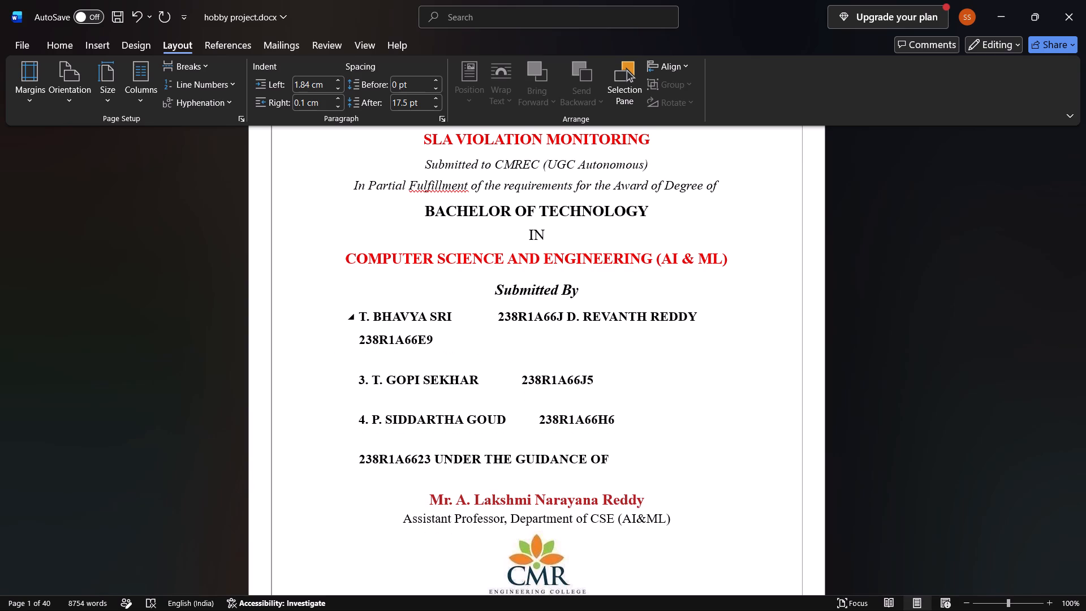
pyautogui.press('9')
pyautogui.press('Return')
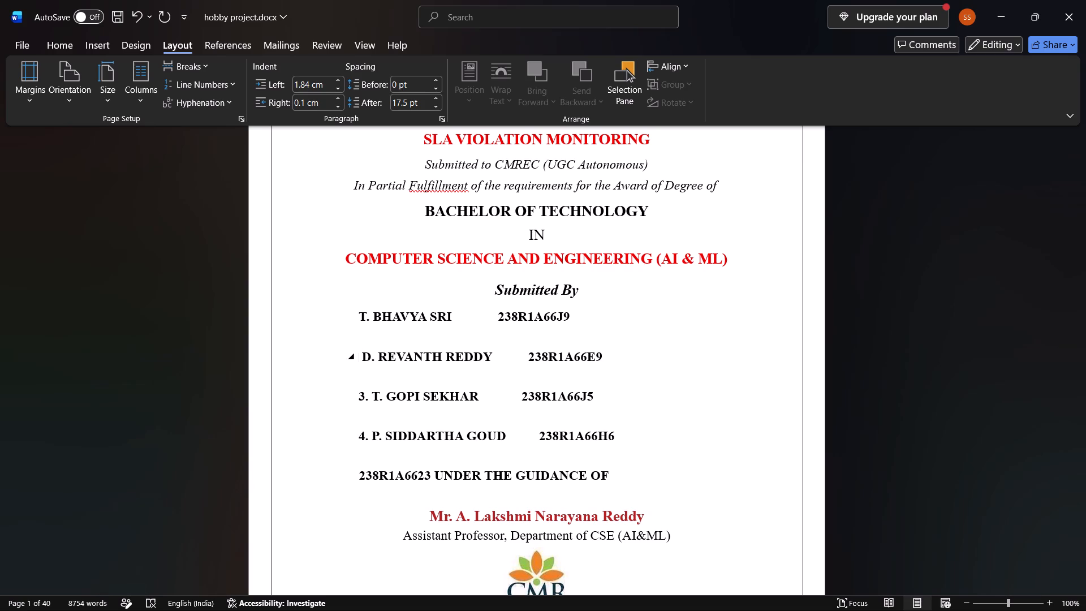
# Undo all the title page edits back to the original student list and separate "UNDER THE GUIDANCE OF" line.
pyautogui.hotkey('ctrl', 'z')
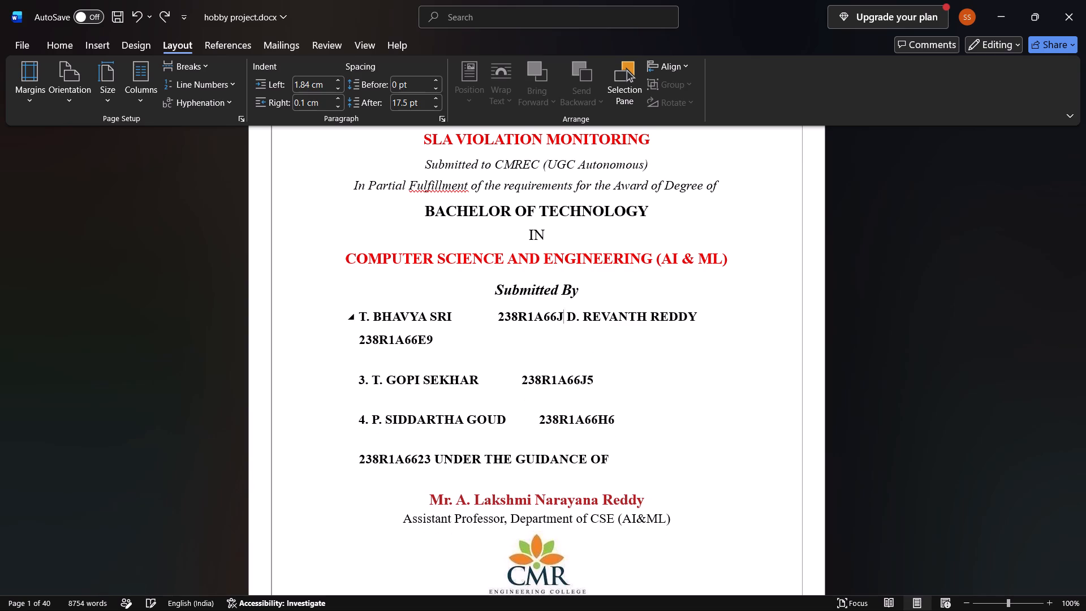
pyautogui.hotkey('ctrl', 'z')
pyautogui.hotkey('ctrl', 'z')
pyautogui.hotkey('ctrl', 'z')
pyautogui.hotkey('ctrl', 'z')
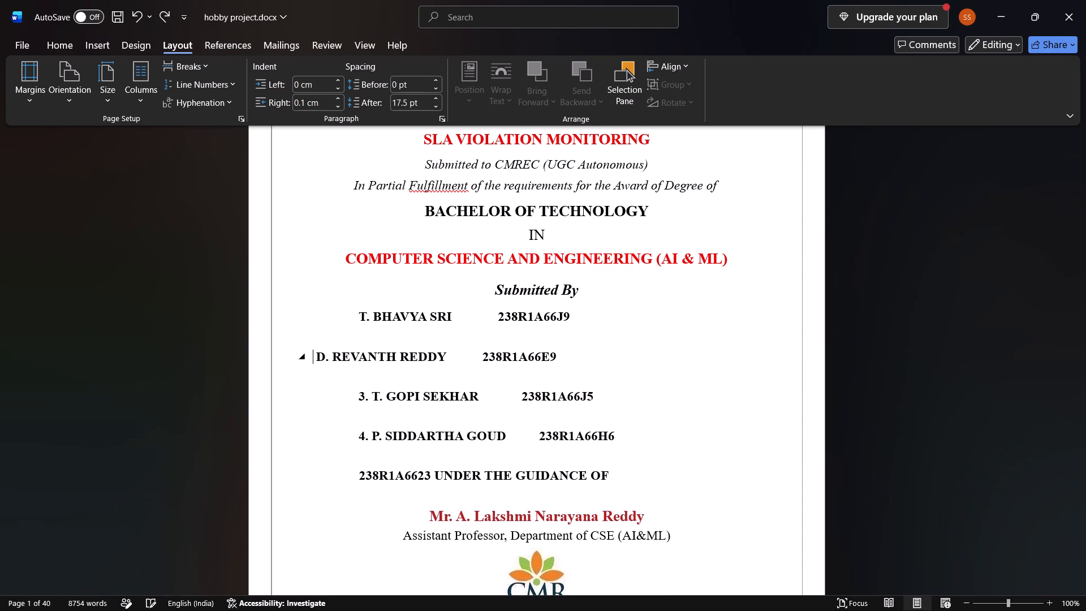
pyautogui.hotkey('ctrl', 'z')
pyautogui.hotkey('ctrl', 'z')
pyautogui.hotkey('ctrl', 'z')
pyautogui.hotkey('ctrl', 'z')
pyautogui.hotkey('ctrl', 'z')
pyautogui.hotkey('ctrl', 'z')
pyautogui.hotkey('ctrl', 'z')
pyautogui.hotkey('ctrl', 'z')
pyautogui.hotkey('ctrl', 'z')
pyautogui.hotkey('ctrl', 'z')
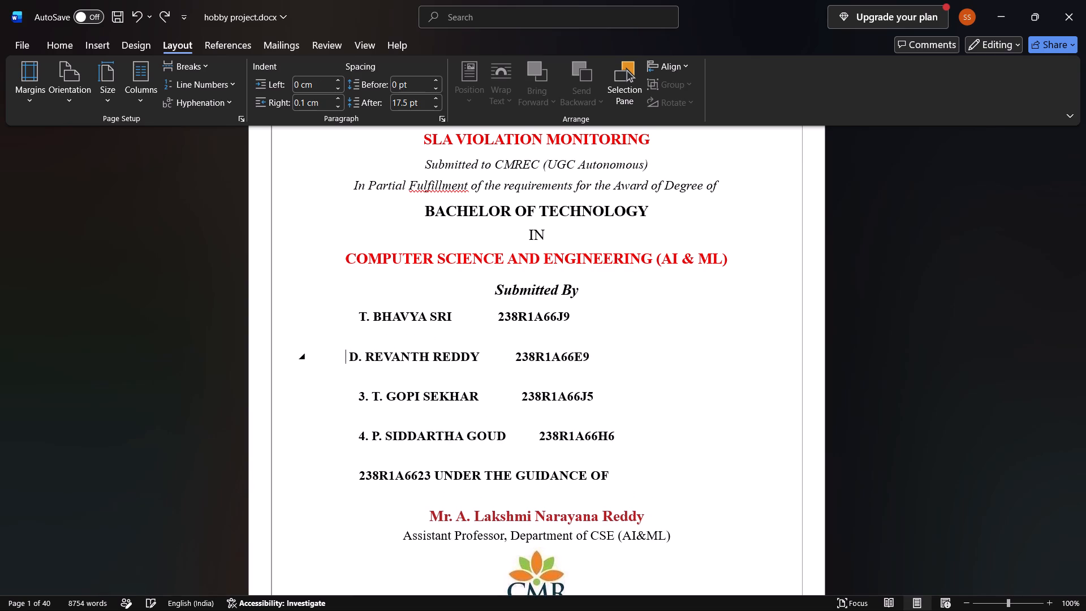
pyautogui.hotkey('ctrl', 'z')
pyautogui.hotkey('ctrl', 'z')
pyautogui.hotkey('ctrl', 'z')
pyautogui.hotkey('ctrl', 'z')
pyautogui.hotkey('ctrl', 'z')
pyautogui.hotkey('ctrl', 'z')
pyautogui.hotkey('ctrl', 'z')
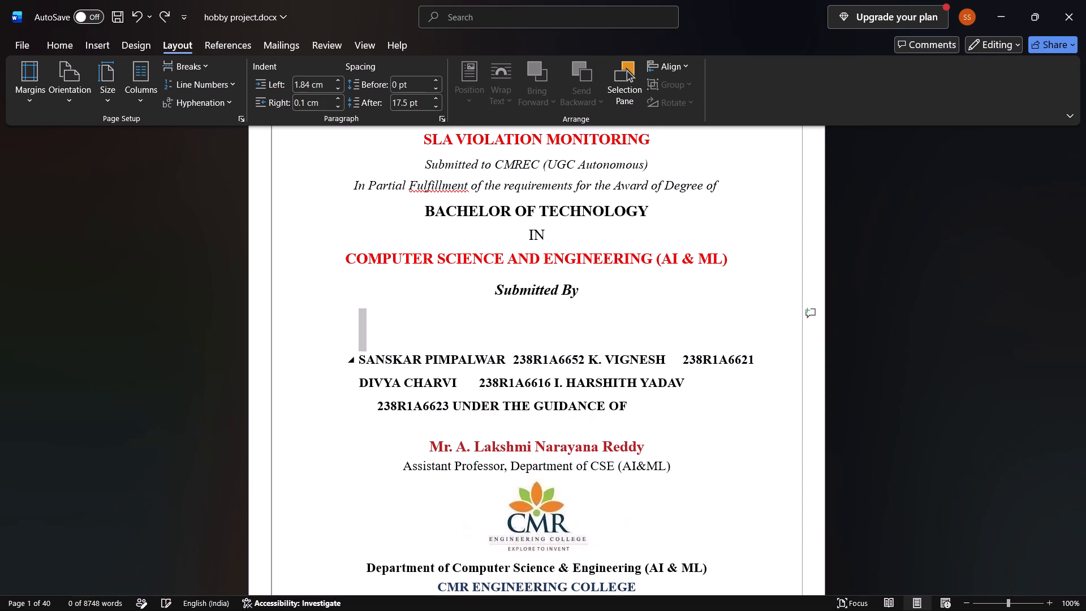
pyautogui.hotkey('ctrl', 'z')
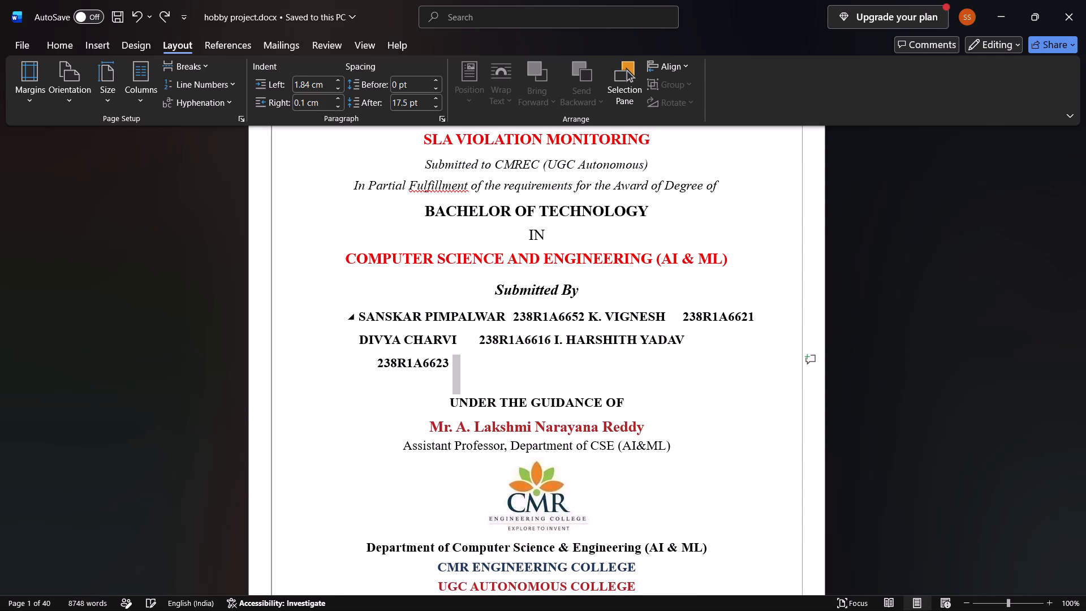
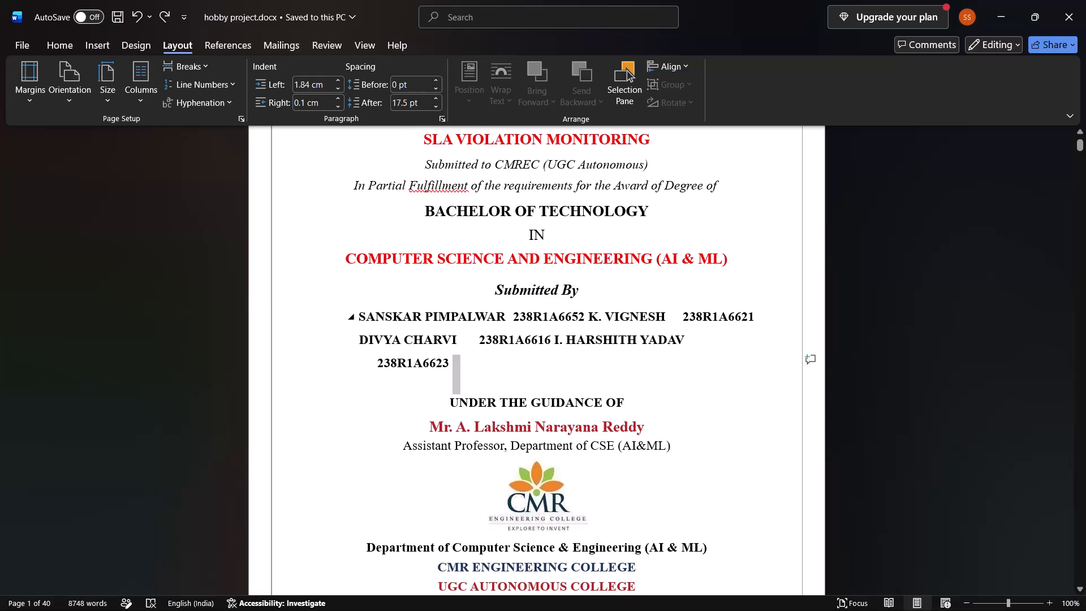
# Delete the last student's roll number from the end of the old list under "Submitted By" on the title page.
pyautogui.click(450, 363)
pyautogui.press('BackSpace')
pyautogui.press('BackSpace')
pyautogui.press('BackSpace')
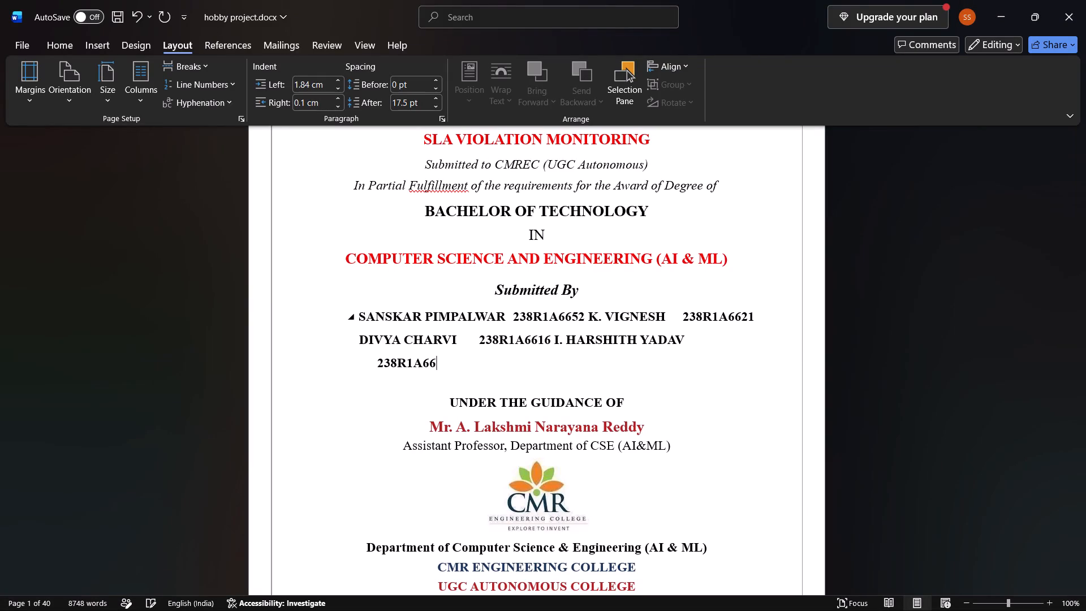
pyautogui.press('BackSpace')
pyautogui.press('BackSpace')
pyautogui.press('BackSpace')
pyautogui.press('BackSpace')
pyautogui.press('BackSpace')
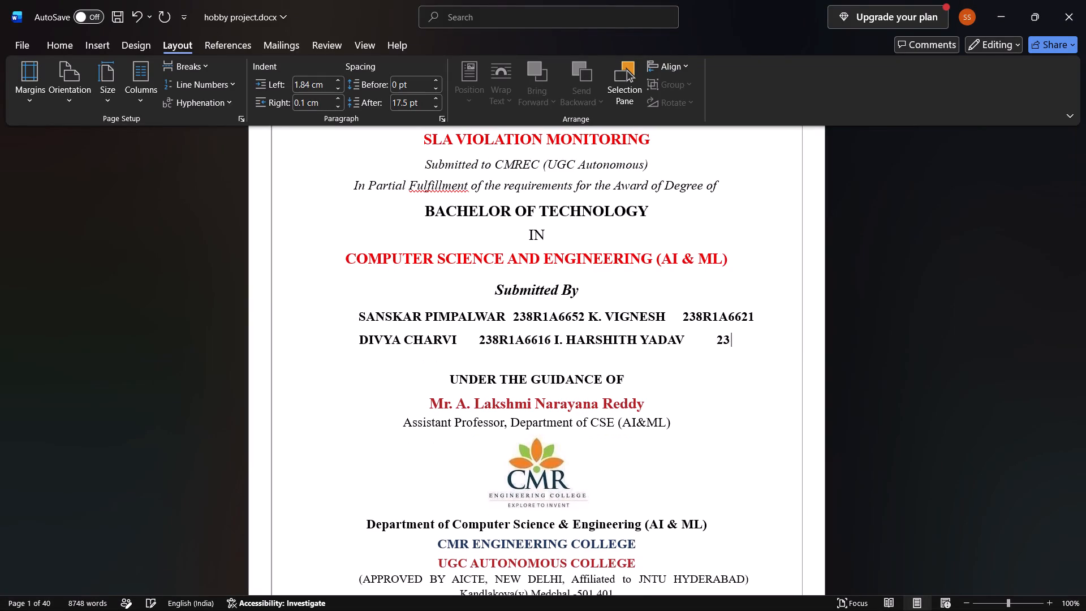
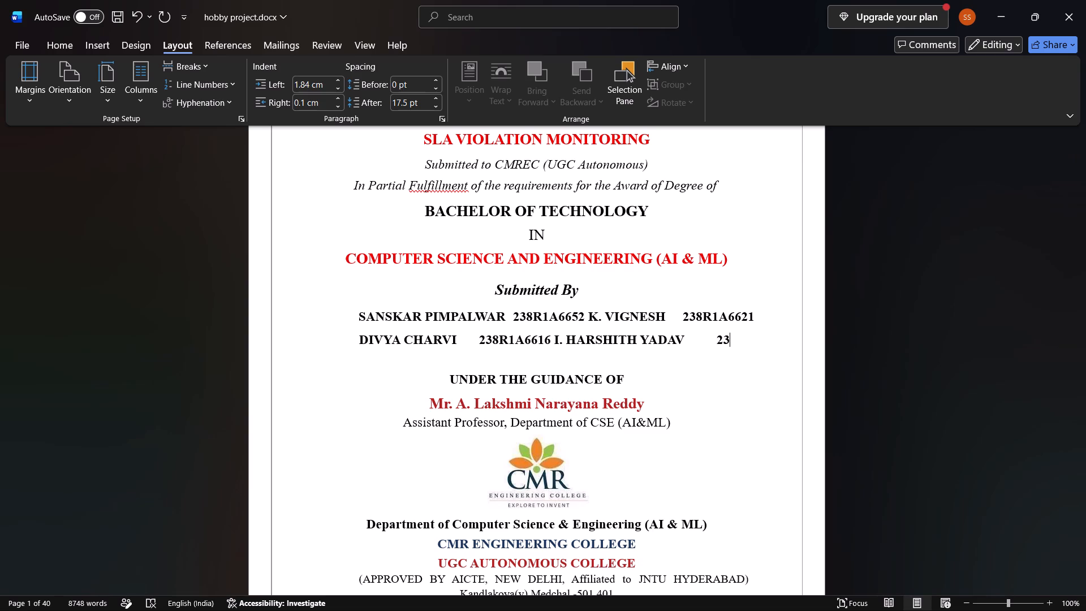
# Delete the last student's name and the remaining roll number digits from the second line under "Submitted By".
pyautogui.press('BackSpace')
pyautogui.press('BackSpace')
pyautogui.press('BackSpace')
pyautogui.press('BackSpace')
pyautogui.press('BackSpace')
pyautogui.press('BackSpace')
pyautogui.press('BackSpace')
pyautogui.press('BackSpace')
pyautogui.press('BackSpace')
pyautogui.press('BackSpace')
pyautogui.press('BackSpace')
pyautogui.press('BackSpace')
pyautogui.press('BackSpace')
pyautogui.press('BackSpace')
pyautogui.press('BackSpace')
pyautogui.press('BackSpace')
pyautogui.press('BackSpace')
pyautogui.press('BackSpace')
pyautogui.press('BackSpace')
pyautogui.press('BackSpace')
pyautogui.press('BackSpace')
pyautogui.press('BackSpace')
pyautogui.press('BackSpace')
pyautogui.press('BackSpace')
pyautogui.press('BackSpace')
pyautogui.press('BackSpace')
pyautogui.press('BackSpace')
pyautogui.press('BackSpace')
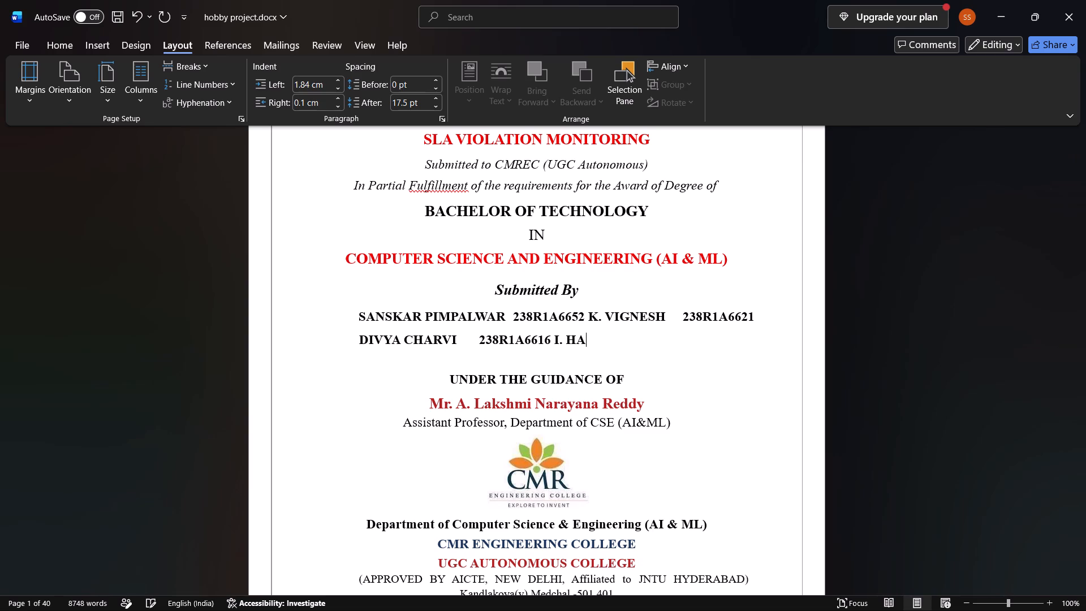
pyautogui.press('BackSpace')
pyautogui.press('BackSpace')
pyautogui.press('BackSpace')
pyautogui.press('BackSpace')
# Delete the remaining student's roll number and name from the second line of the list under "Submitted By".
pyautogui.press('BackSpace')
pyautogui.press('BackSpace')
pyautogui.press('BackSpace')
pyautogui.press('BackSpace')
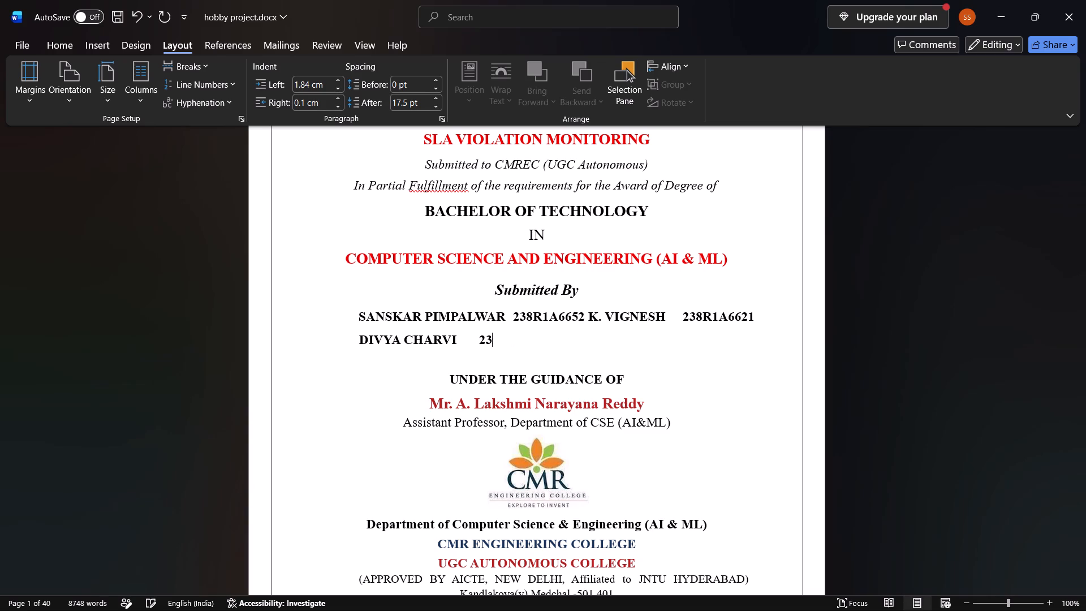
pyautogui.press('BackSpace')
pyautogui.press('BackSpace')
pyautogui.press('BackSpace')
pyautogui.press('BackSpace')
pyautogui.press('BackSpace')
pyautogui.press('BackSpace')
pyautogui.press('BackSpace')
pyautogui.press('BackSpace')
pyautogui.press('BackSpace')
pyautogui.press('BackSpace')
# Delete the rest of the second line under "Submitted By" and the last two roll number digits on the line above.
pyautogui.press('BackSpace')
pyautogui.press('BackSpace')
pyautogui.press('BackSpace')
pyautogui.press('BackSpace')
pyautogui.press('BackSpace')
pyautogui.press('BackSpace')
pyautogui.press('BackSpace')
pyautogui.press('BackSpace')
pyautogui.press('BackSpace')
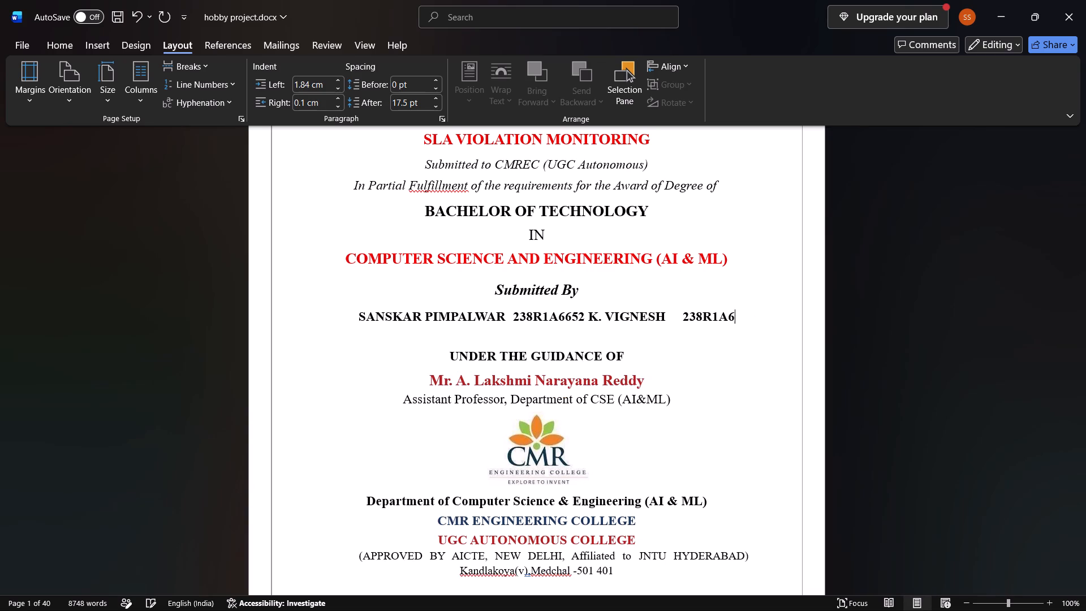
# Delete the second student's remaining roll number and name from the end of the first line under "Submitted By".
pyautogui.press('BackSpace')
pyautogui.press('BackSpace')
pyautogui.press('BackSpace')
pyautogui.press('BackSpace')
pyautogui.press('BackSpace')
pyautogui.press('BackSpace')
pyautogui.press('BackSpace')
pyautogui.press('BackSpace')
pyautogui.press('BackSpace')
pyautogui.press('BackSpace')
pyautogui.press('BackSpace')
pyautogui.press('BackSpace')
pyautogui.press('BackSpace')
pyautogui.press('BackSpace')
pyautogui.press('BackSpace')
pyautogui.press('BackSpace')
pyautogui.press('BackSpace')
pyautogui.press('BackSpace')
pyautogui.press('BackSpace')
pyautogui.press('BackSpace')
pyautogui.press('BackSpace')
pyautogui.press('BackSpace')
pyautogui.press('BackSpace')
pyautogui.press('BackSpace')
pyautogui.press('BackSpace')
pyautogui.press('BackSpace')
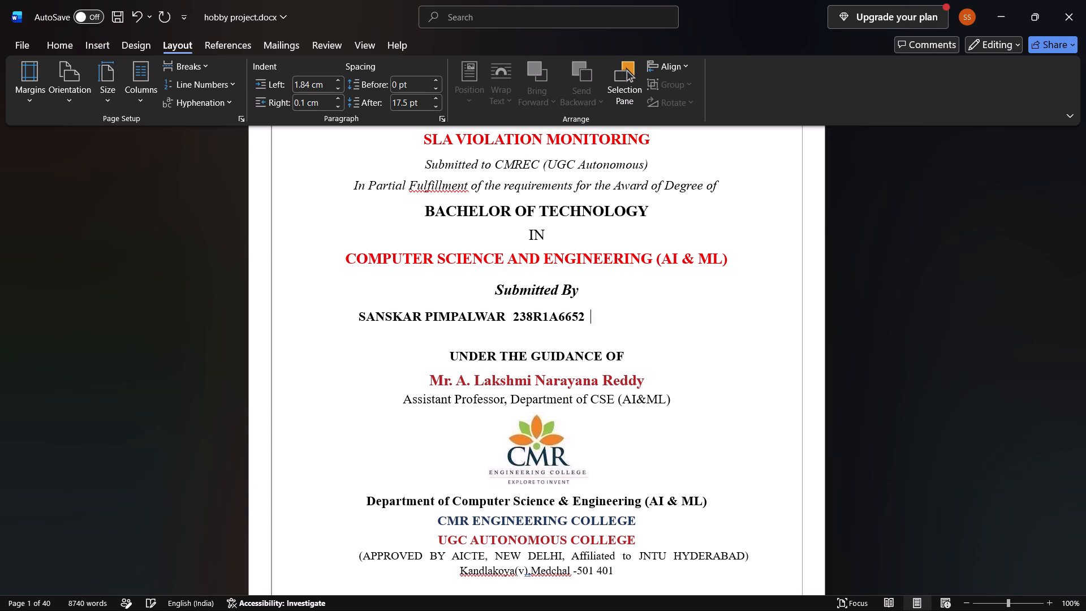
# Delete the first student's roll number and name from the only remaining line under "Submitted By" on the title page.
pyautogui.press('BackSpace')
pyautogui.press('BackSpace')
pyautogui.press('BackSpace')
pyautogui.press('BackSpace')
pyautogui.press('BackSpace')
pyautogui.press('BackSpace')
pyautogui.press('BackSpace')
pyautogui.press('BackSpace')
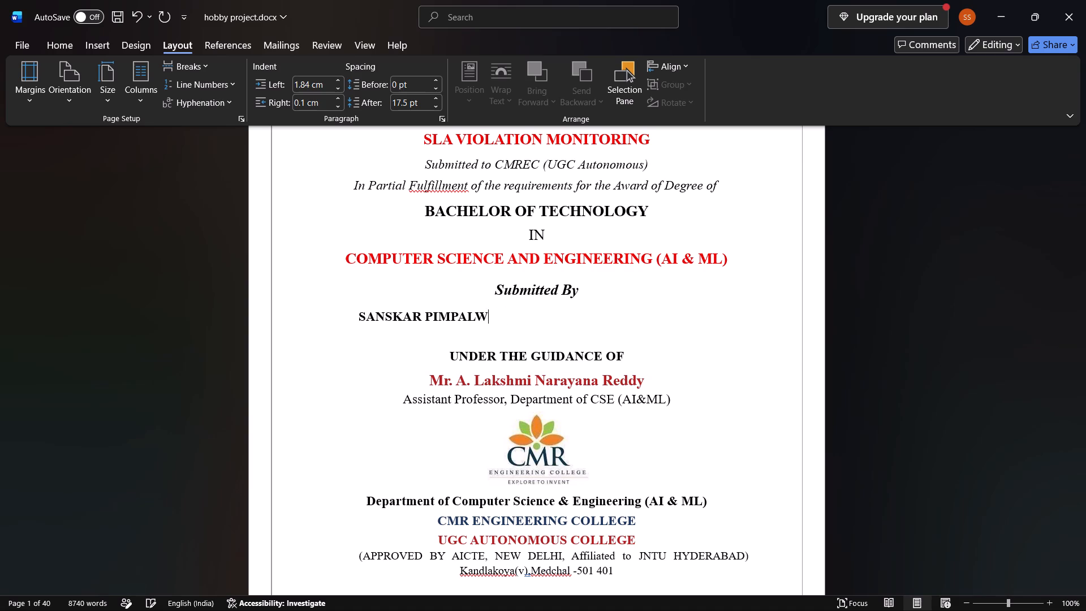
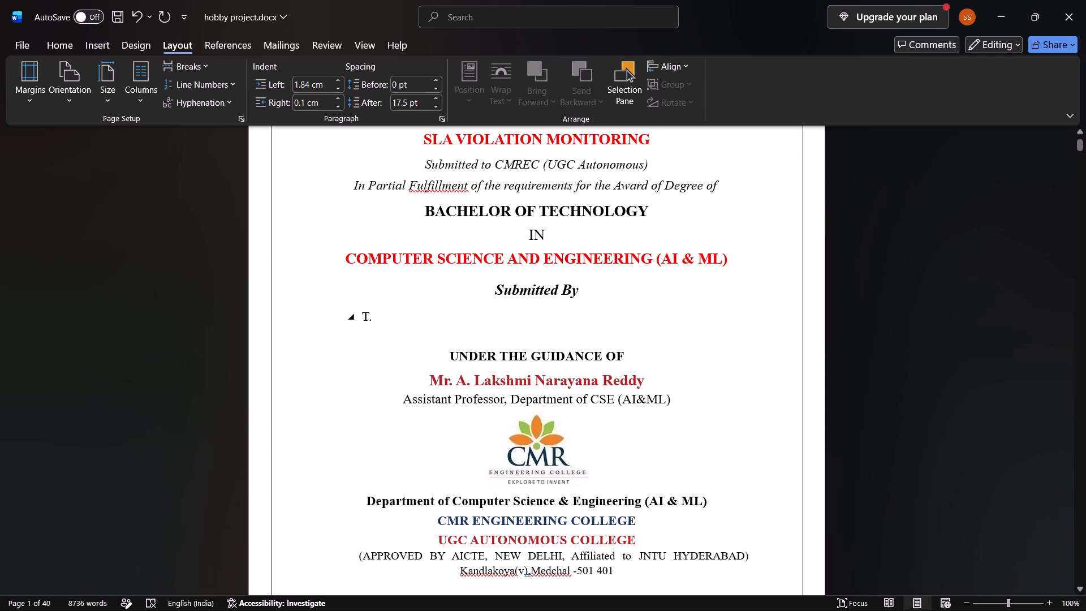
# Examine the student names and roll numbers on the certificate page alongside the title page's layout.
pyautogui.scroll(-7, 347, 387)
pyautogui.scroll(1, 347, 387)
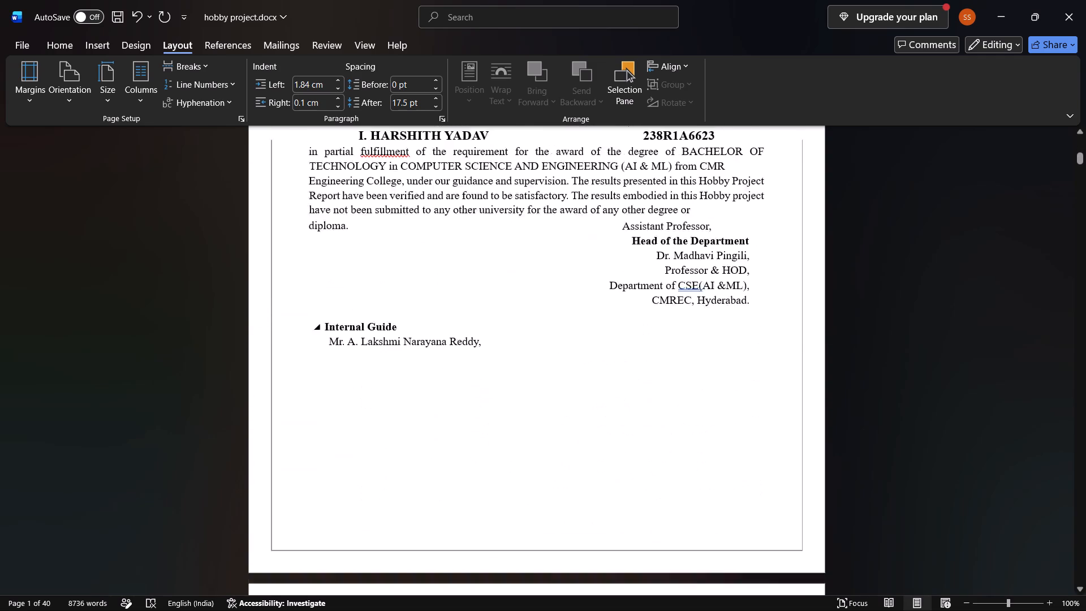
pyautogui.scroll(4, 347, 387)
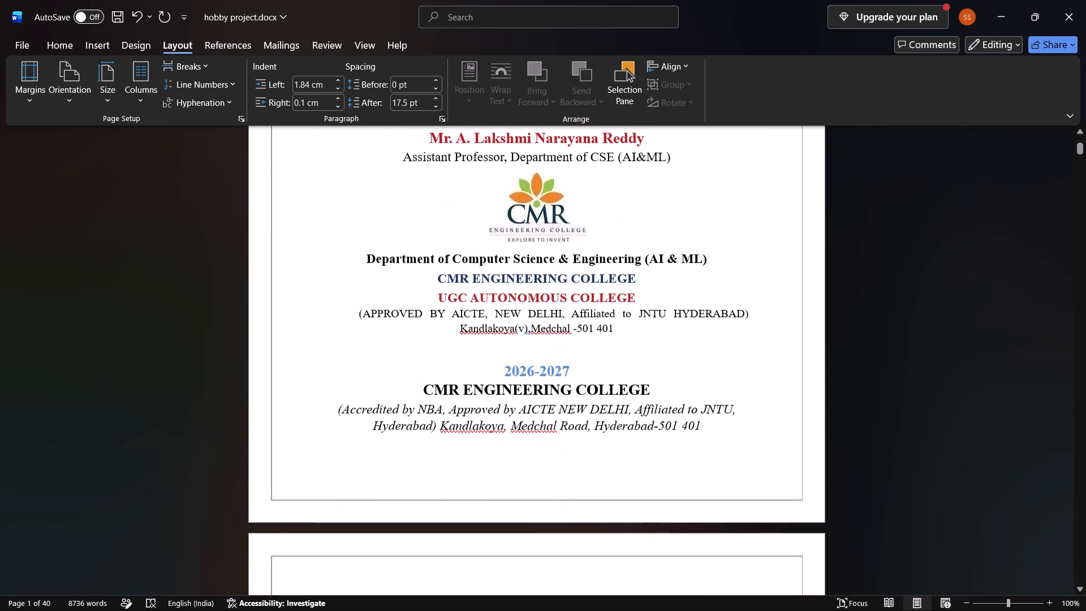
pyautogui.scroll(1, 347, 387)
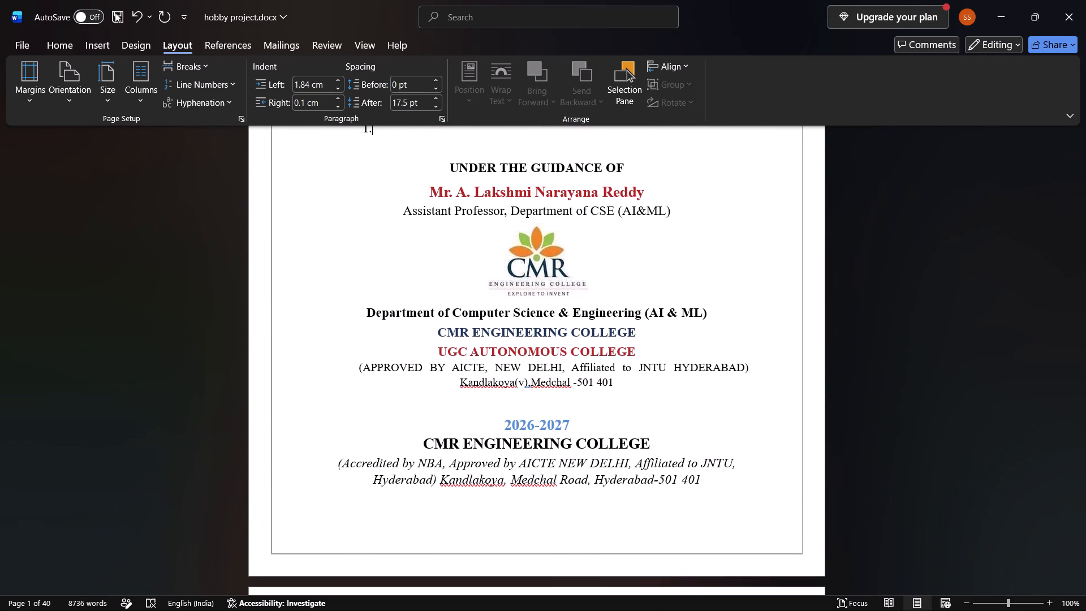
pyautogui.click(55, 43)
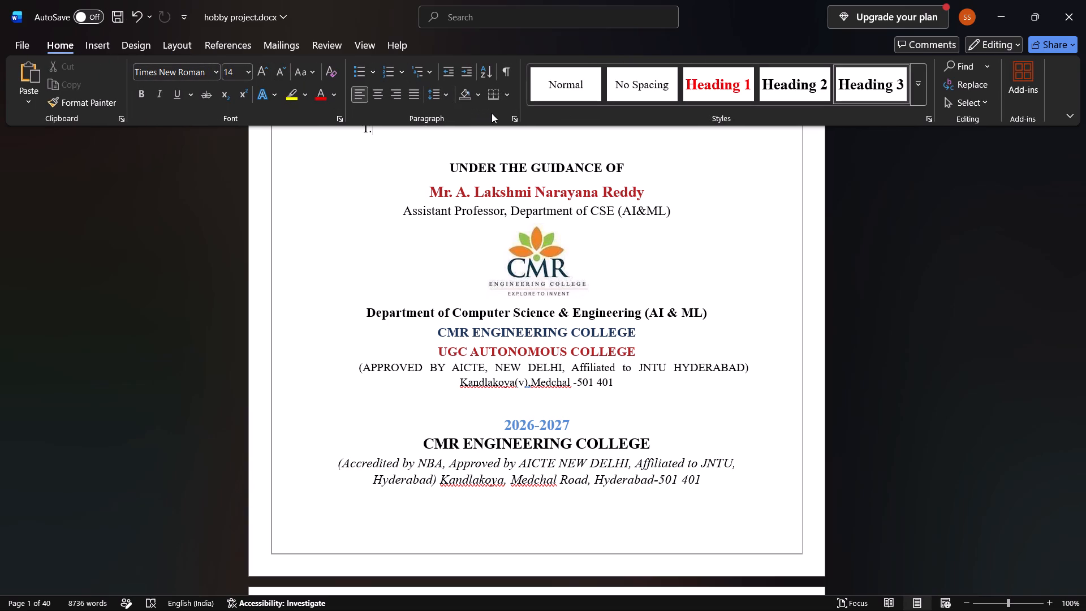
pyautogui.scroll(-4, 536, 364)
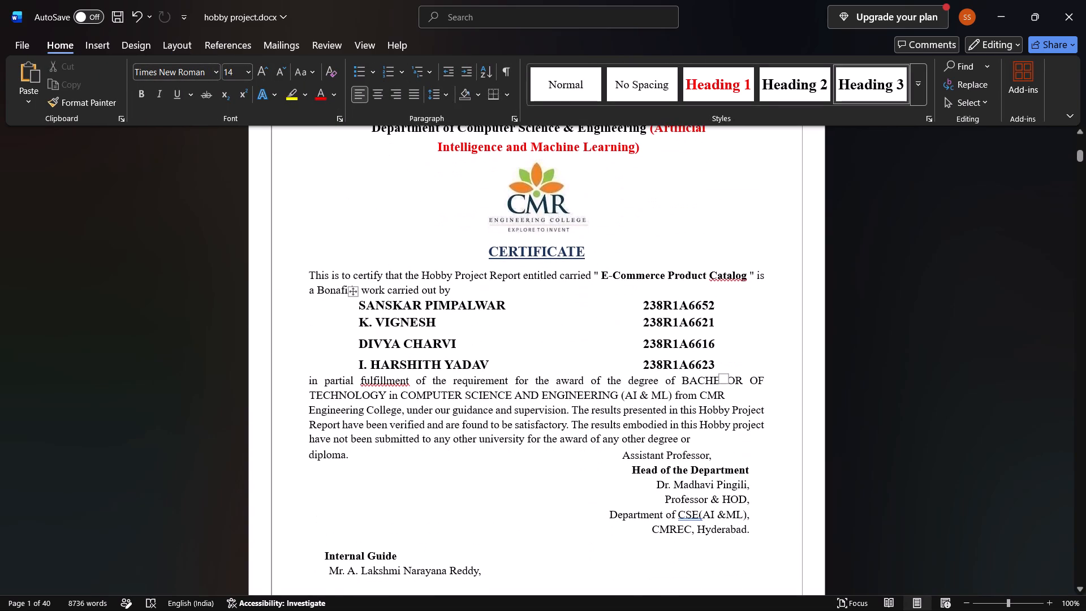
pyautogui.click(489, 358)
pyautogui.click(477, 364)
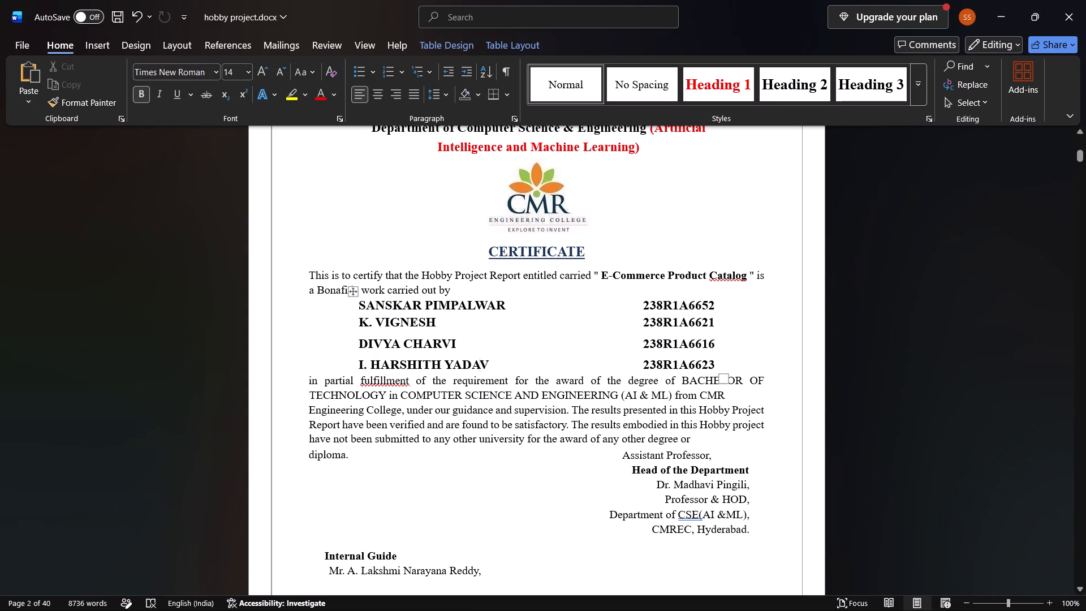
# Enter the new student's name after the initial "T." under "Submitted By" on the title page.
pyautogui.scroll(6, 417, 259)
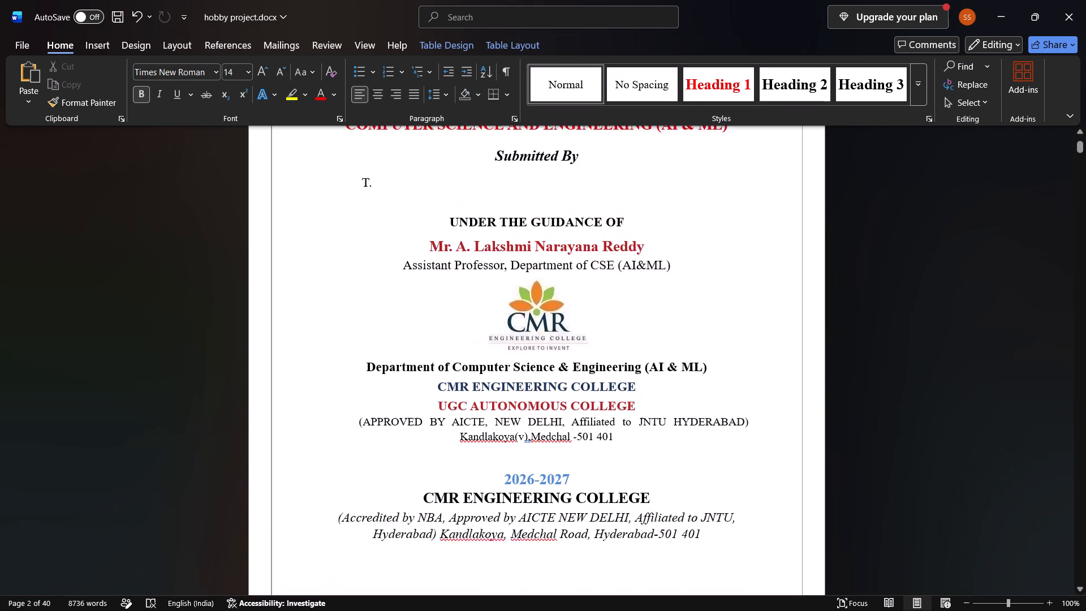
pyautogui.scroll(1, 417, 259)
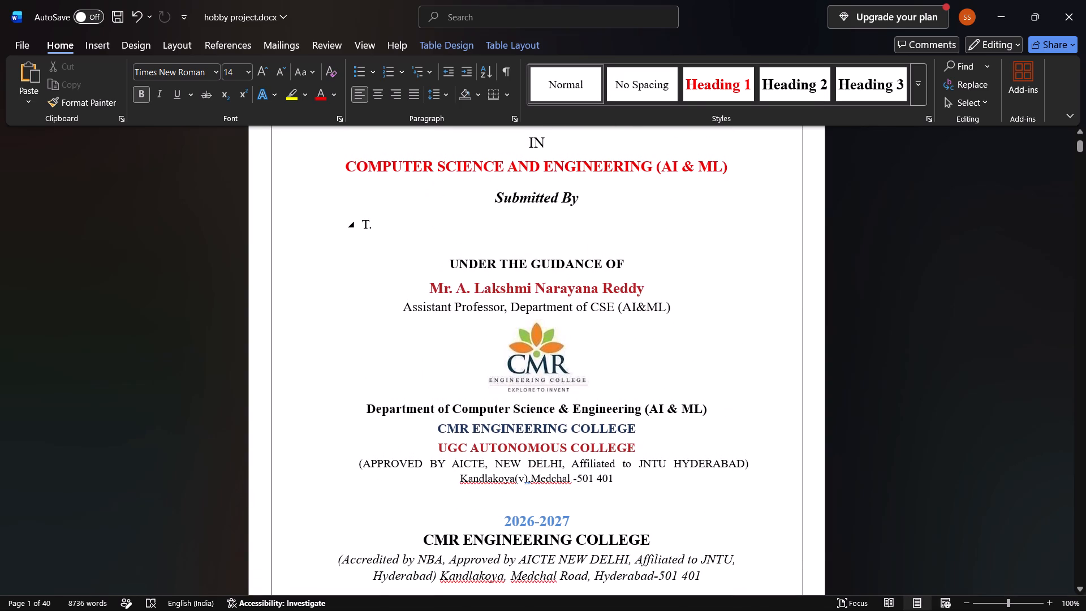
pyautogui.click(382, 223)
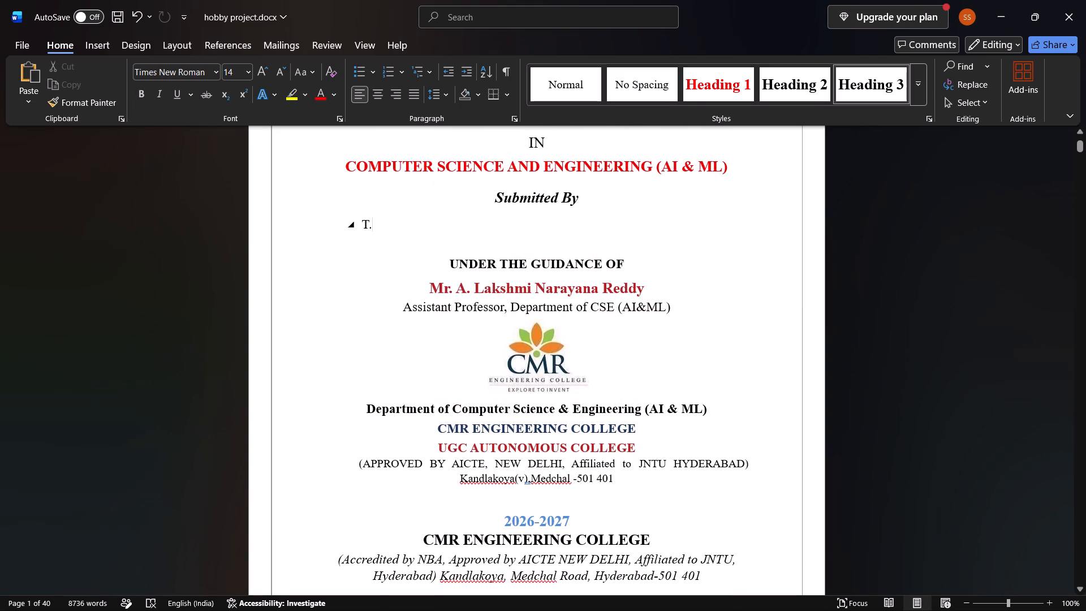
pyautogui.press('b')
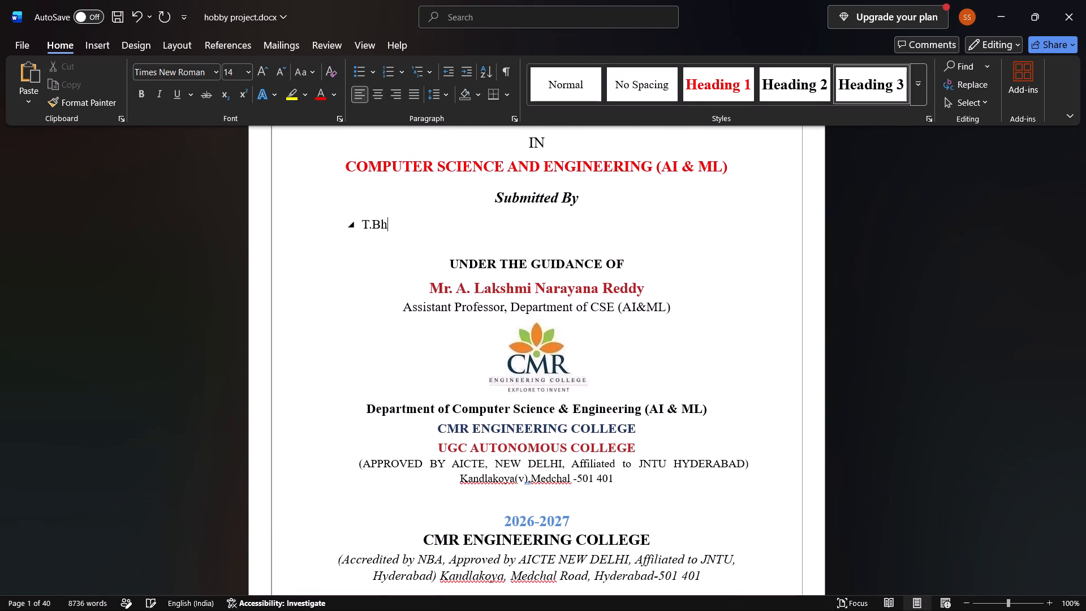
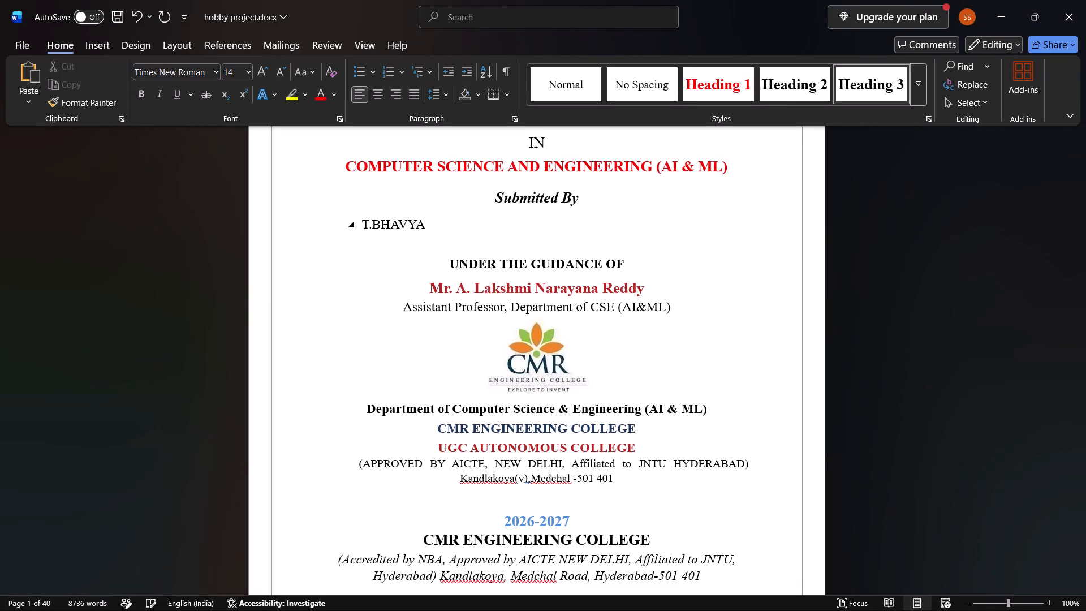
# Complete the first student's name under "Submitted By" with its missing last part and leave a gap of spaces after it.
pyautogui.hotkey('alt', 'Tab')
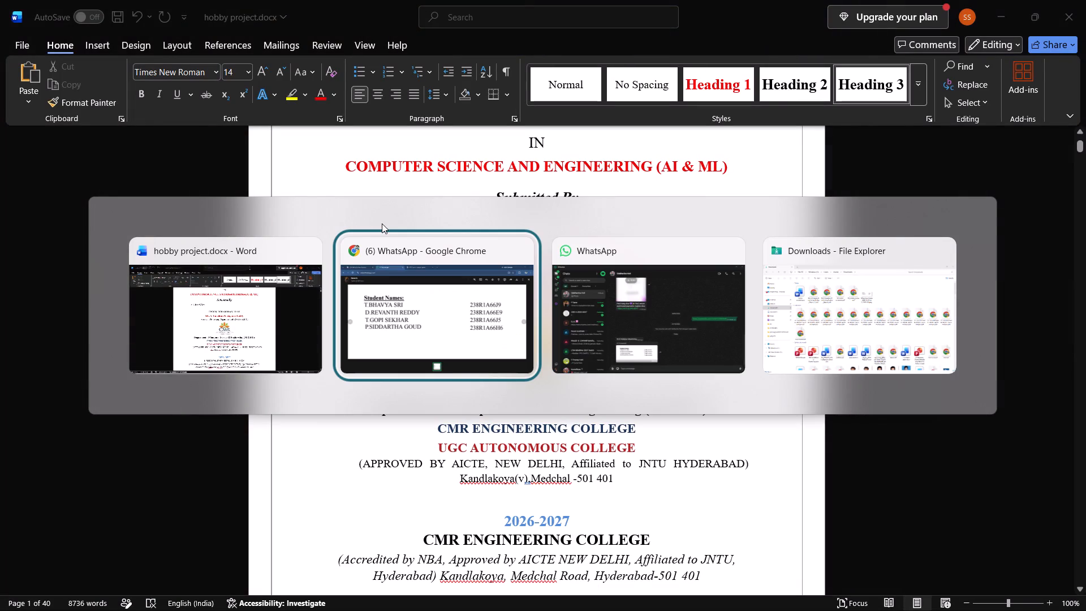
pyautogui.keyDown('alt'); pyautogui.click(206, 325); pyautogui.keyUp('alt')
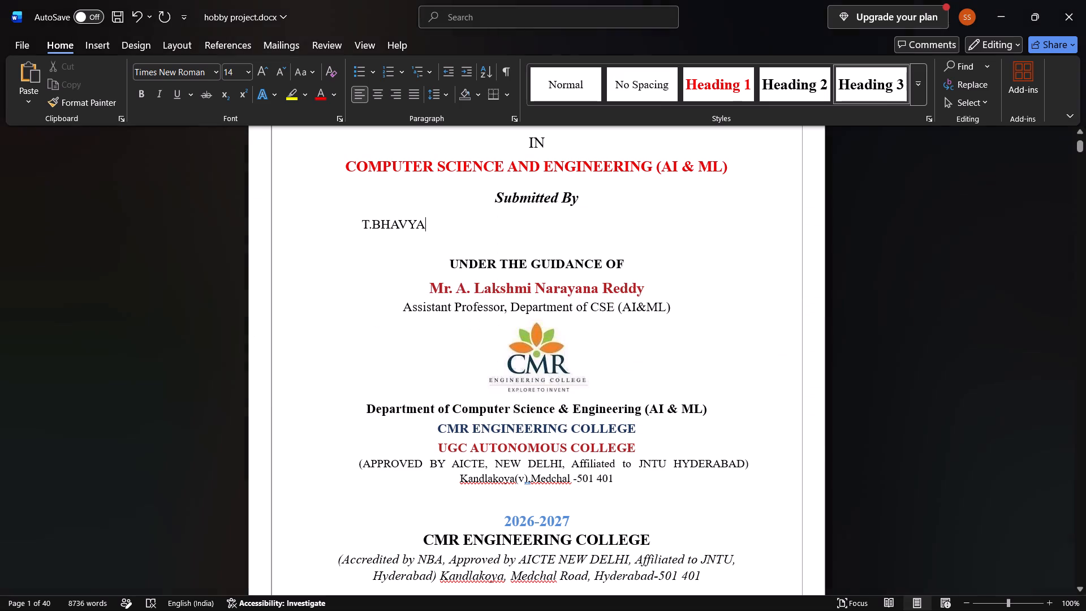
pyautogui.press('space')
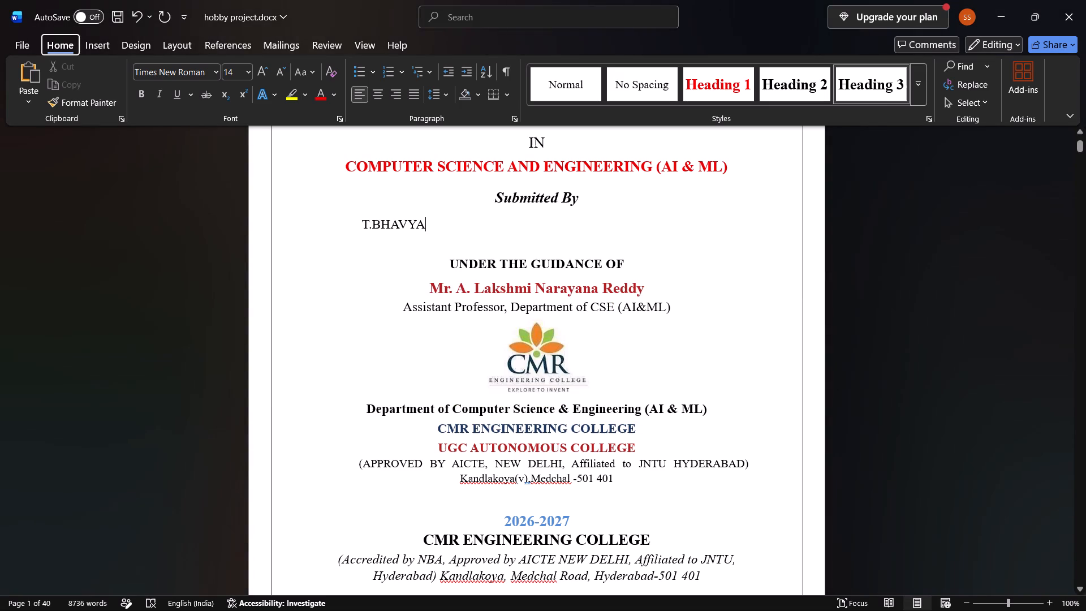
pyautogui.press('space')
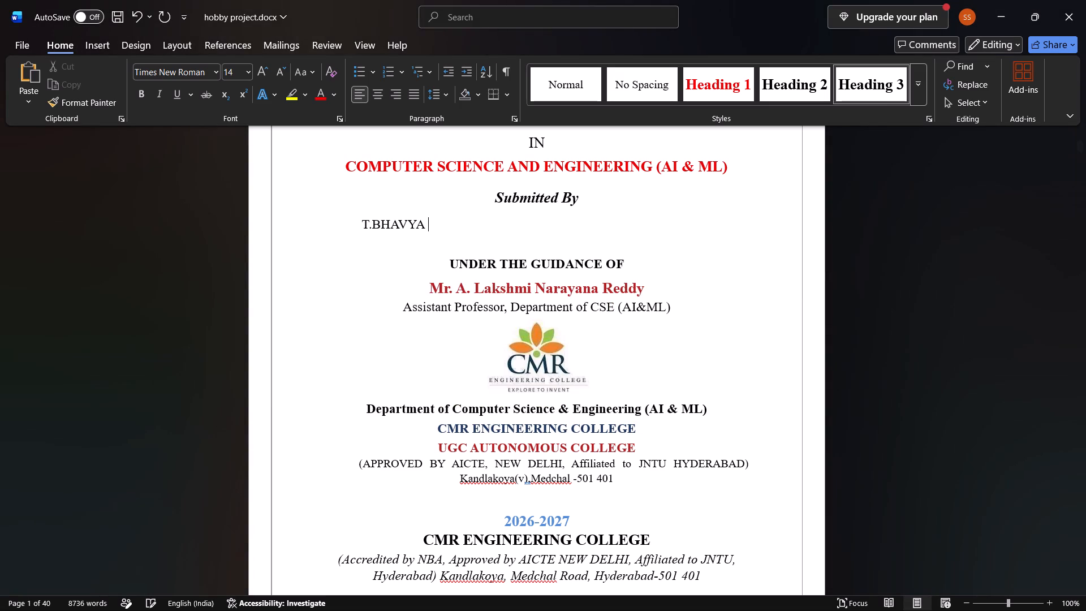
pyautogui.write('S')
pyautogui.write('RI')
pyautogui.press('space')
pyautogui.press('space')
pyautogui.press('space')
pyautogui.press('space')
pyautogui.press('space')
# Indent the first student's name under "Submitted By" towards the page centre by inserting spaces before it.
pyautogui.click(360, 225)
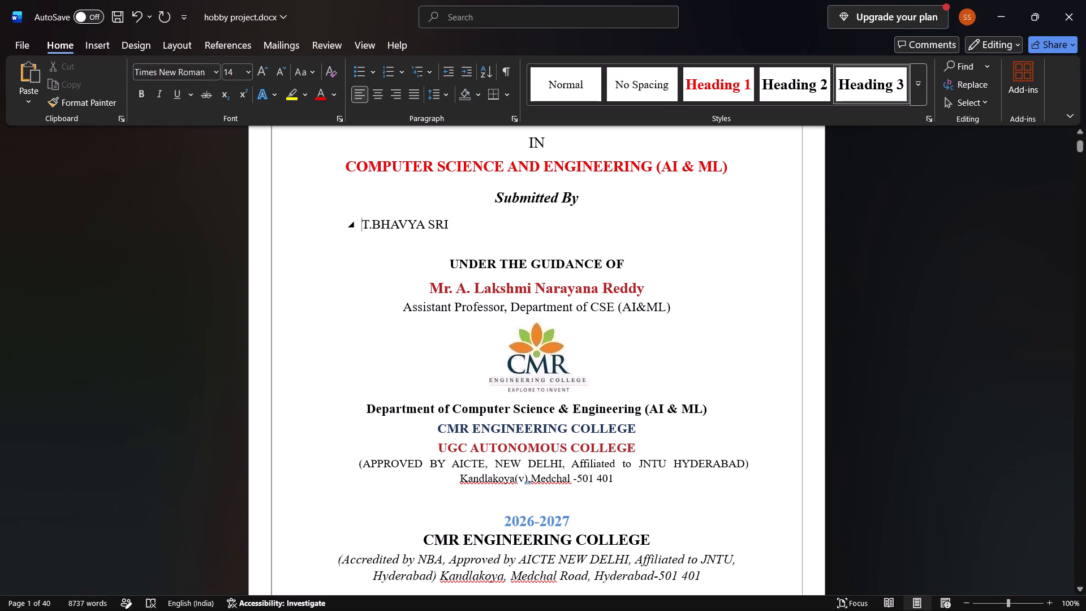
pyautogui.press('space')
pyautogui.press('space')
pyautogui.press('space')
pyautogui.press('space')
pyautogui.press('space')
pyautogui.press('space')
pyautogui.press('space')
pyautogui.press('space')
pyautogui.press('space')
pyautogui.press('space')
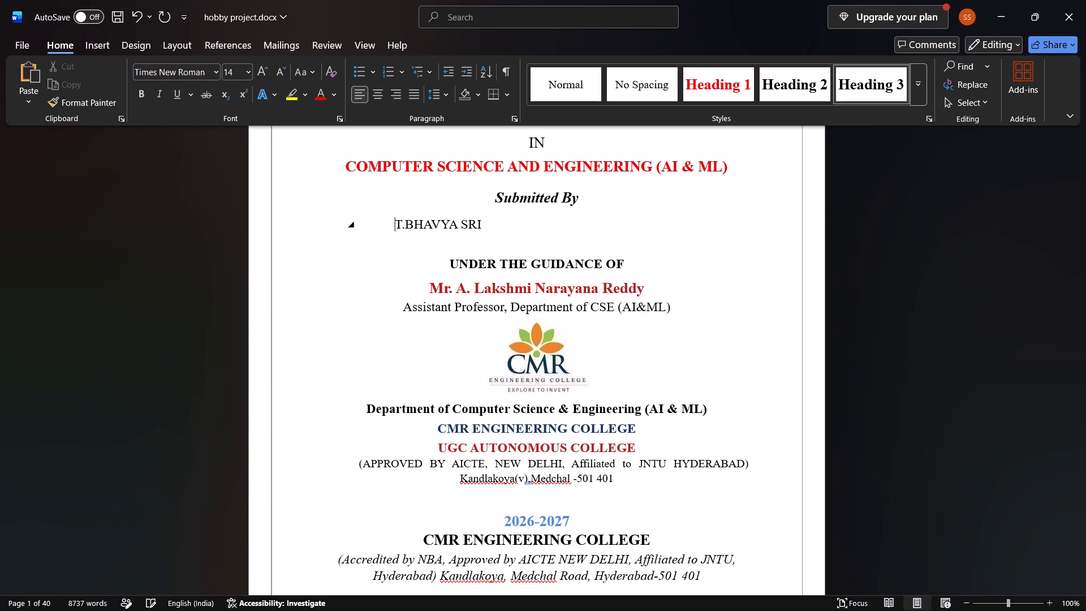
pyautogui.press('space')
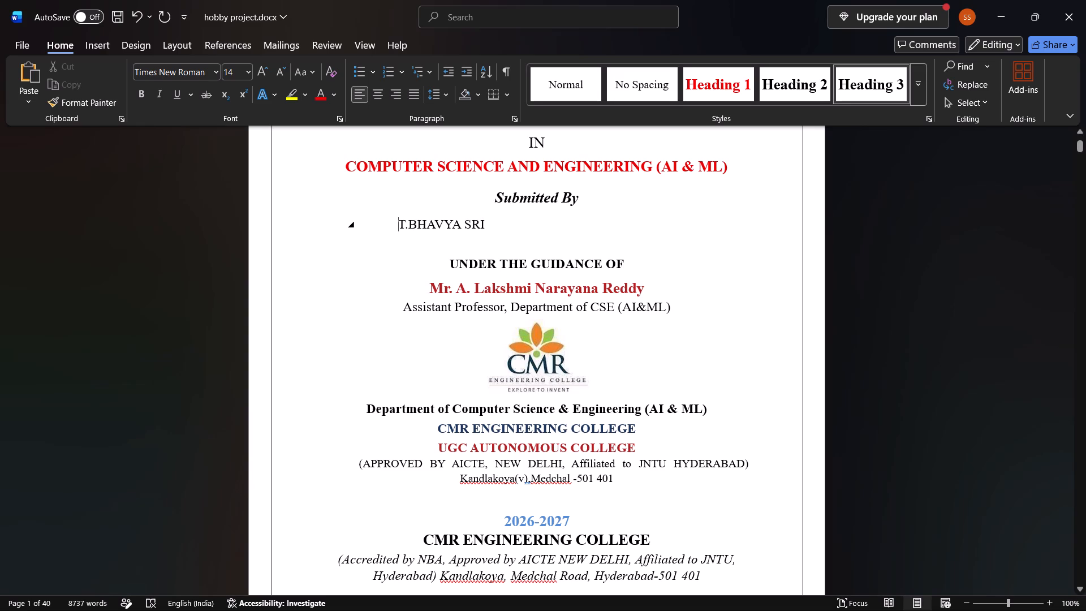
pyautogui.click(507, 226)
pyautogui.click(398, 223)
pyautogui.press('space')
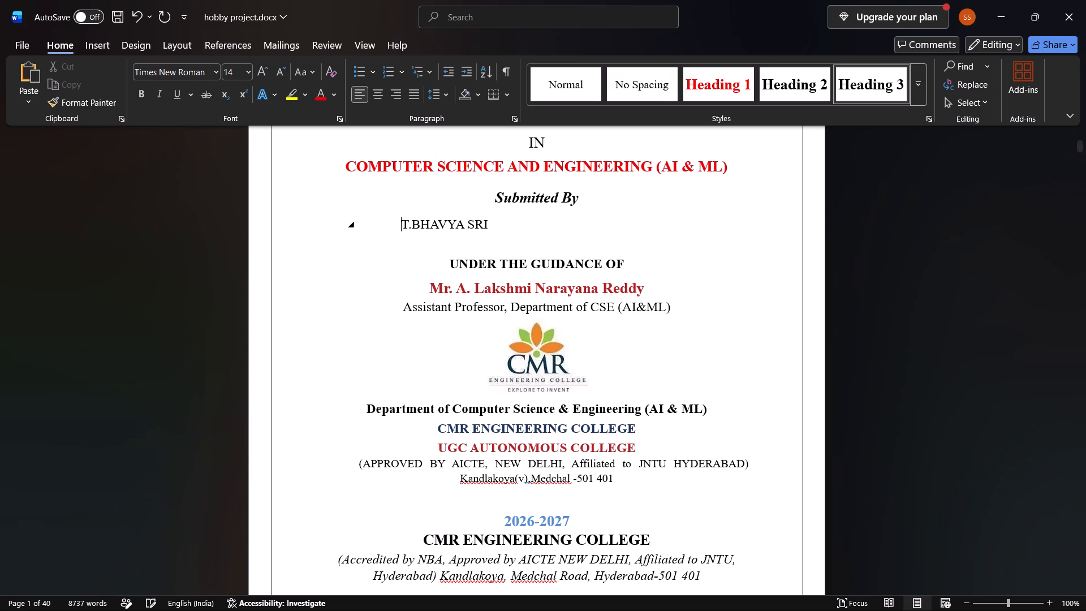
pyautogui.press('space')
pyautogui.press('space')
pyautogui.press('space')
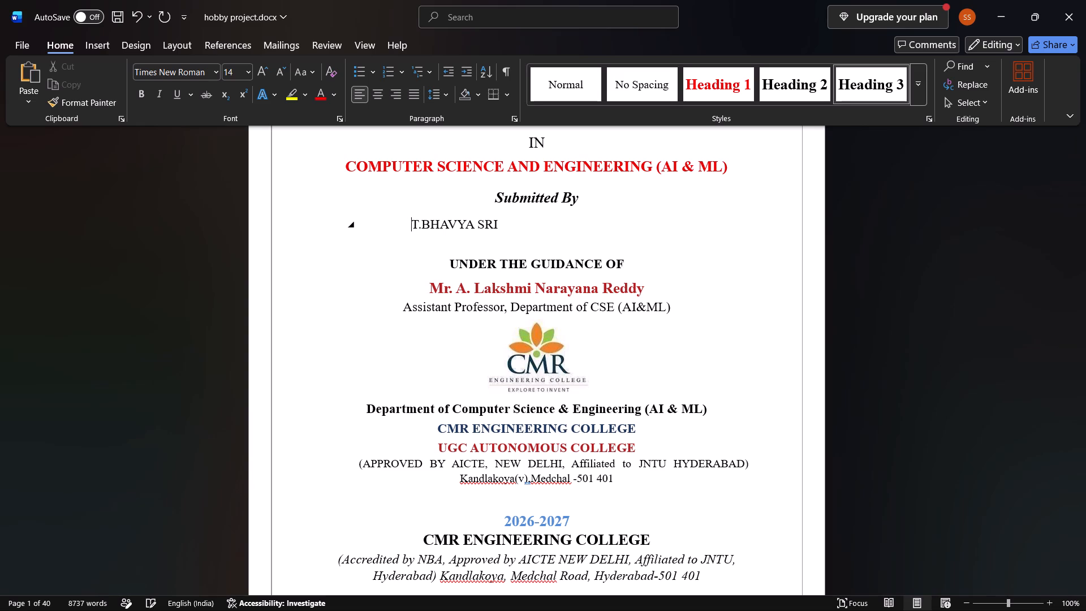
# Enter the first student's roll number after the name on the same line, separated by a few spaces.
pyautogui.click(515, 229)
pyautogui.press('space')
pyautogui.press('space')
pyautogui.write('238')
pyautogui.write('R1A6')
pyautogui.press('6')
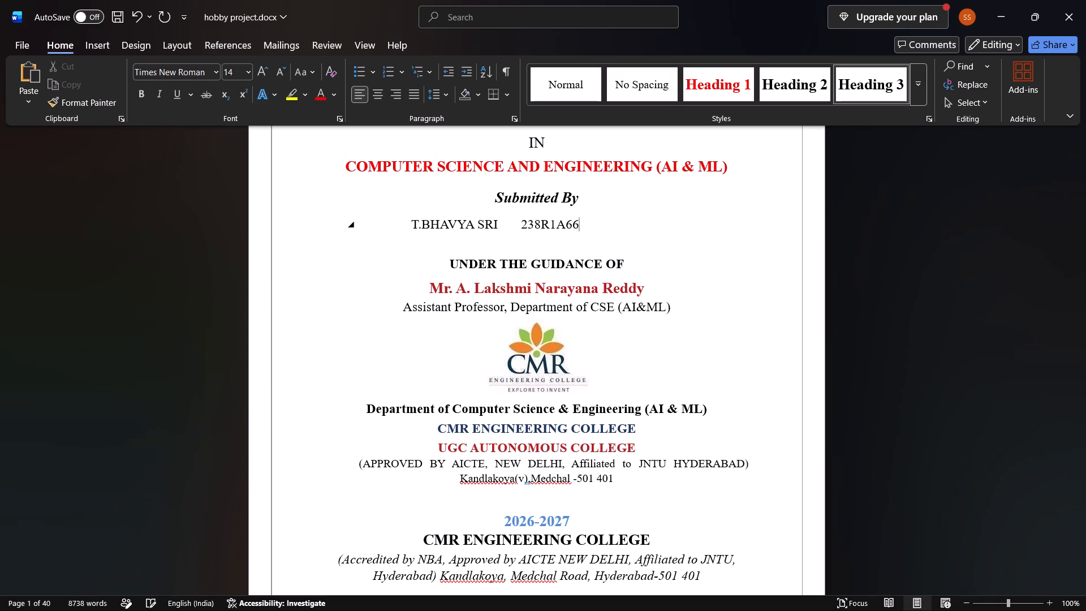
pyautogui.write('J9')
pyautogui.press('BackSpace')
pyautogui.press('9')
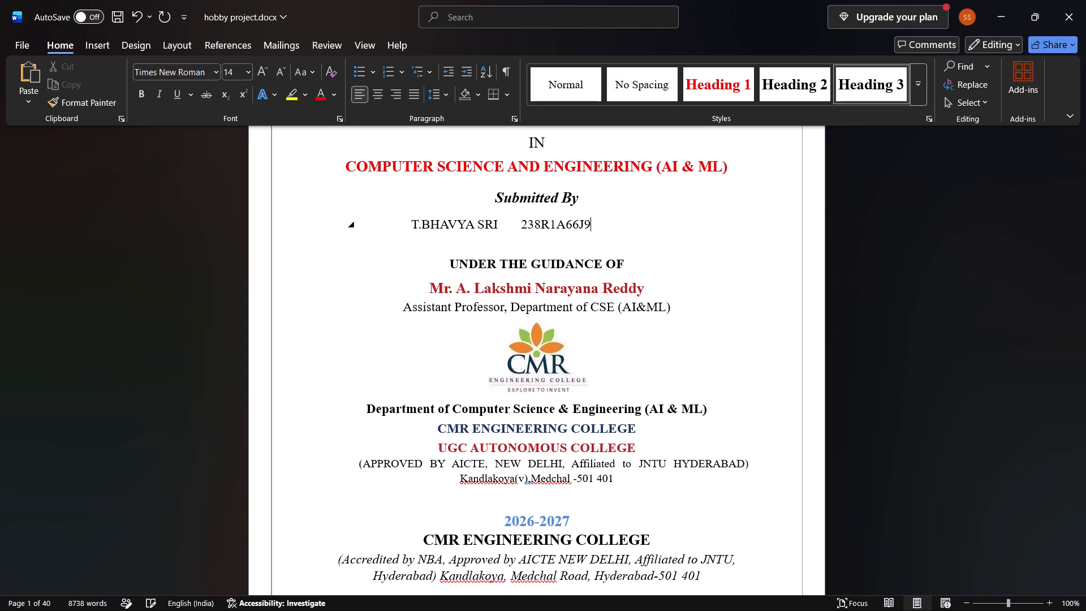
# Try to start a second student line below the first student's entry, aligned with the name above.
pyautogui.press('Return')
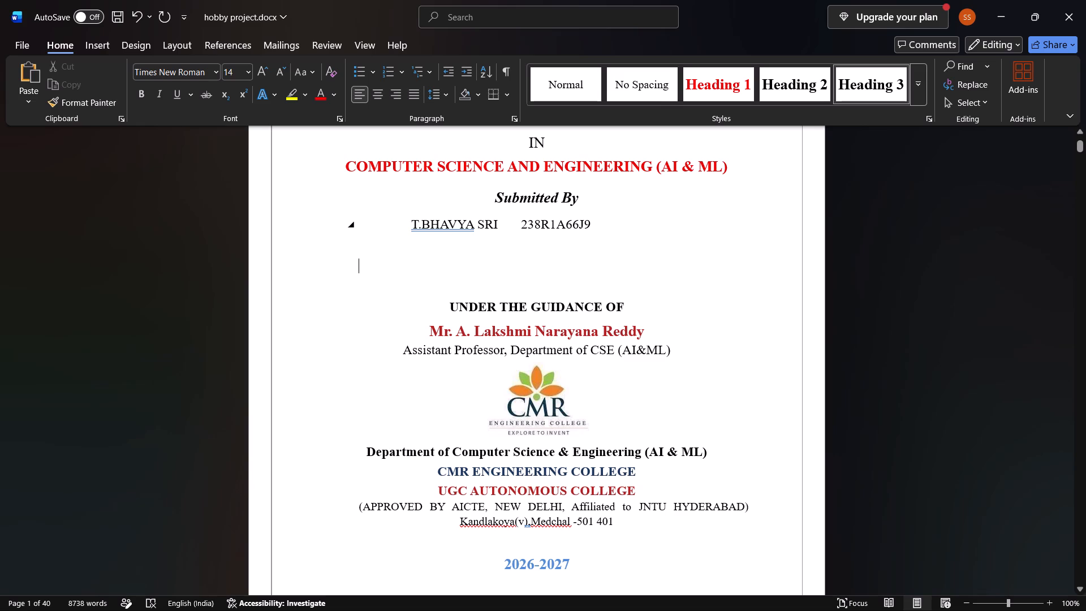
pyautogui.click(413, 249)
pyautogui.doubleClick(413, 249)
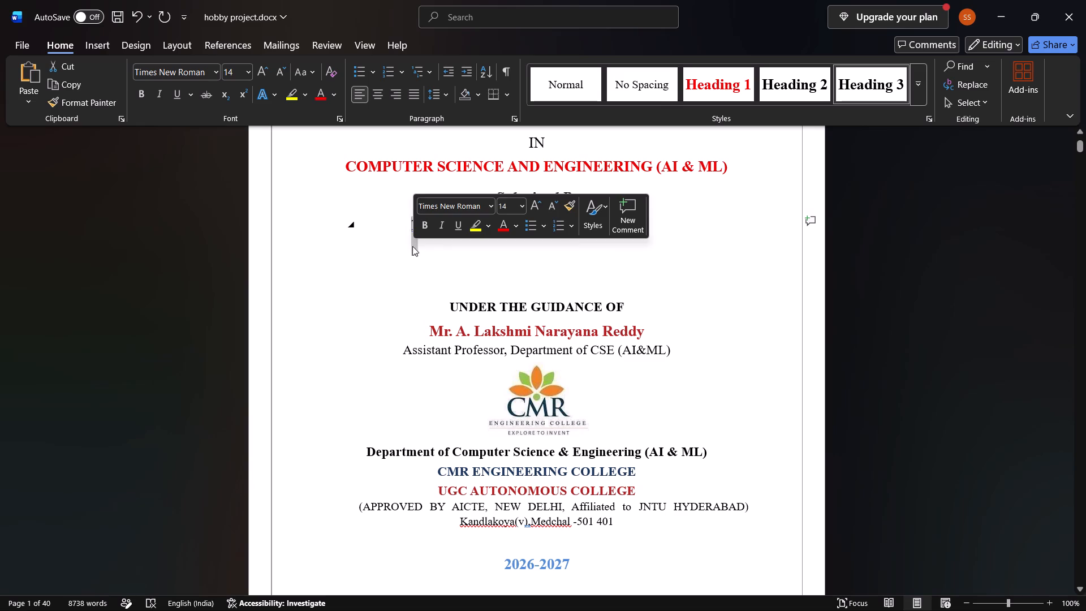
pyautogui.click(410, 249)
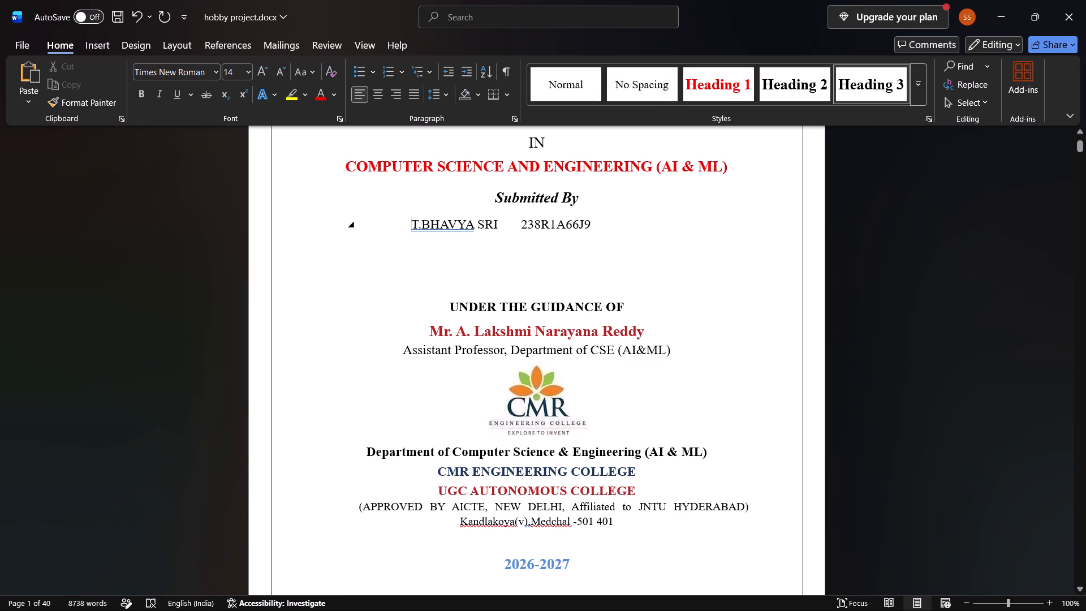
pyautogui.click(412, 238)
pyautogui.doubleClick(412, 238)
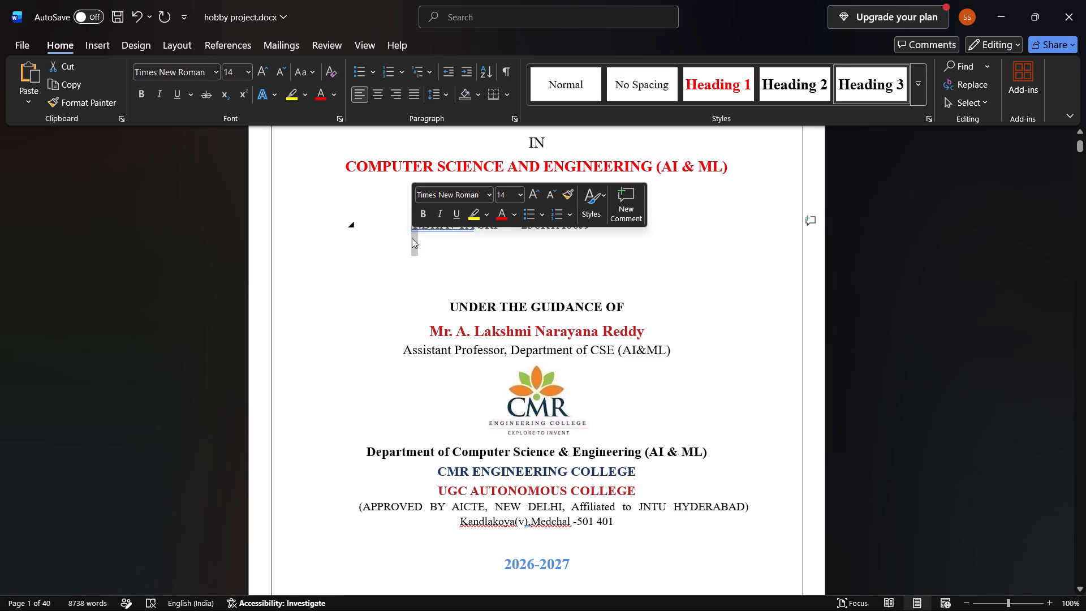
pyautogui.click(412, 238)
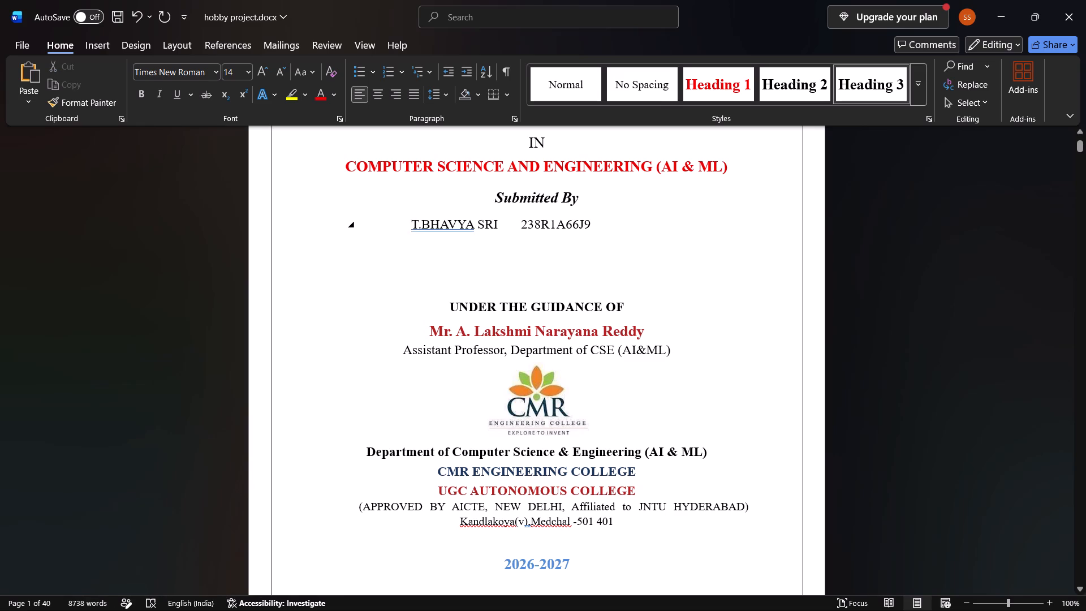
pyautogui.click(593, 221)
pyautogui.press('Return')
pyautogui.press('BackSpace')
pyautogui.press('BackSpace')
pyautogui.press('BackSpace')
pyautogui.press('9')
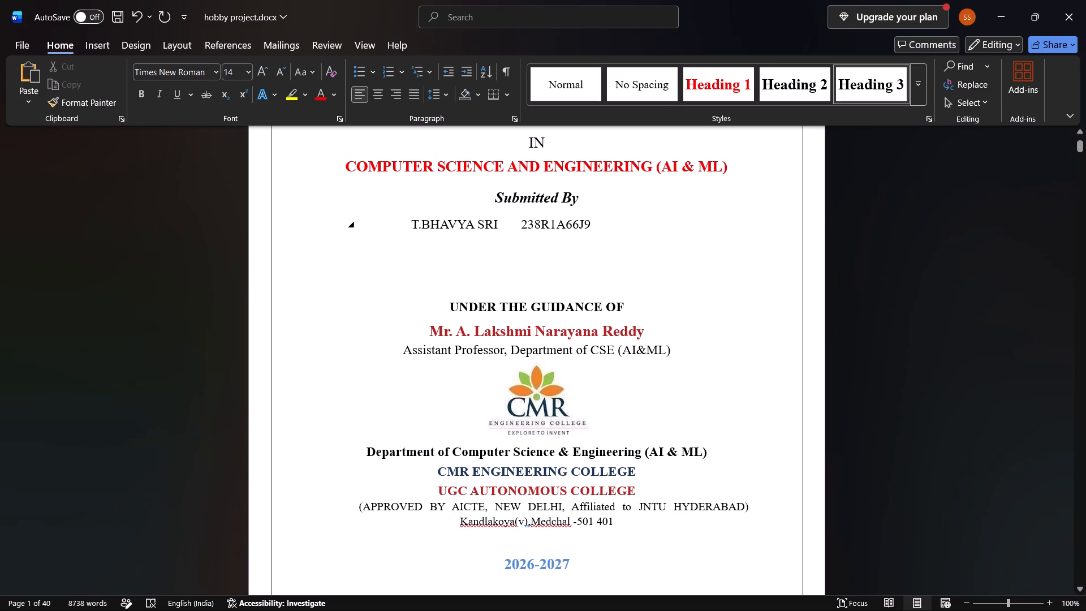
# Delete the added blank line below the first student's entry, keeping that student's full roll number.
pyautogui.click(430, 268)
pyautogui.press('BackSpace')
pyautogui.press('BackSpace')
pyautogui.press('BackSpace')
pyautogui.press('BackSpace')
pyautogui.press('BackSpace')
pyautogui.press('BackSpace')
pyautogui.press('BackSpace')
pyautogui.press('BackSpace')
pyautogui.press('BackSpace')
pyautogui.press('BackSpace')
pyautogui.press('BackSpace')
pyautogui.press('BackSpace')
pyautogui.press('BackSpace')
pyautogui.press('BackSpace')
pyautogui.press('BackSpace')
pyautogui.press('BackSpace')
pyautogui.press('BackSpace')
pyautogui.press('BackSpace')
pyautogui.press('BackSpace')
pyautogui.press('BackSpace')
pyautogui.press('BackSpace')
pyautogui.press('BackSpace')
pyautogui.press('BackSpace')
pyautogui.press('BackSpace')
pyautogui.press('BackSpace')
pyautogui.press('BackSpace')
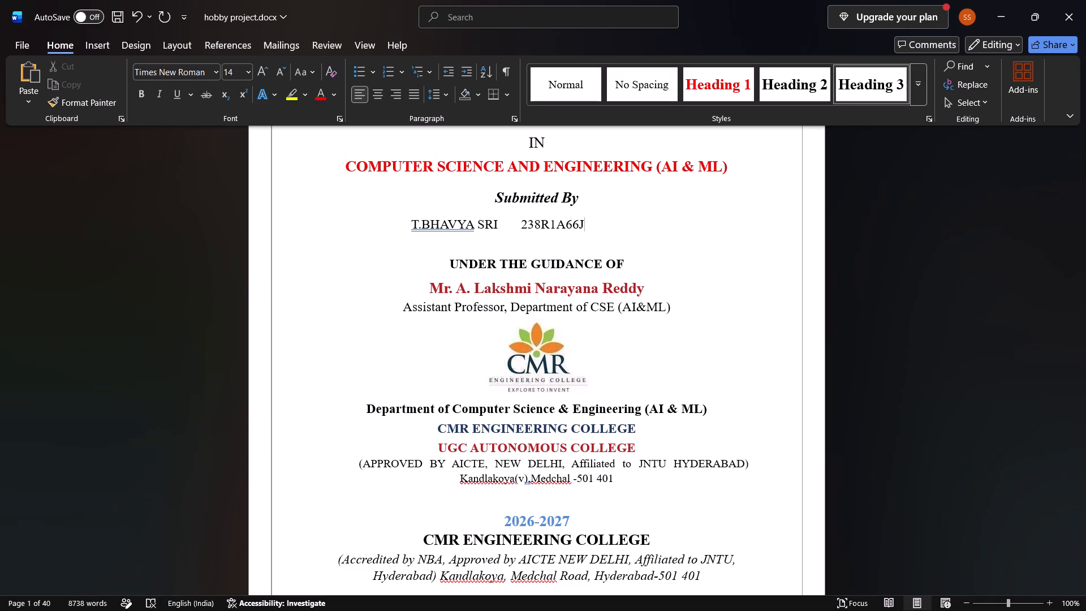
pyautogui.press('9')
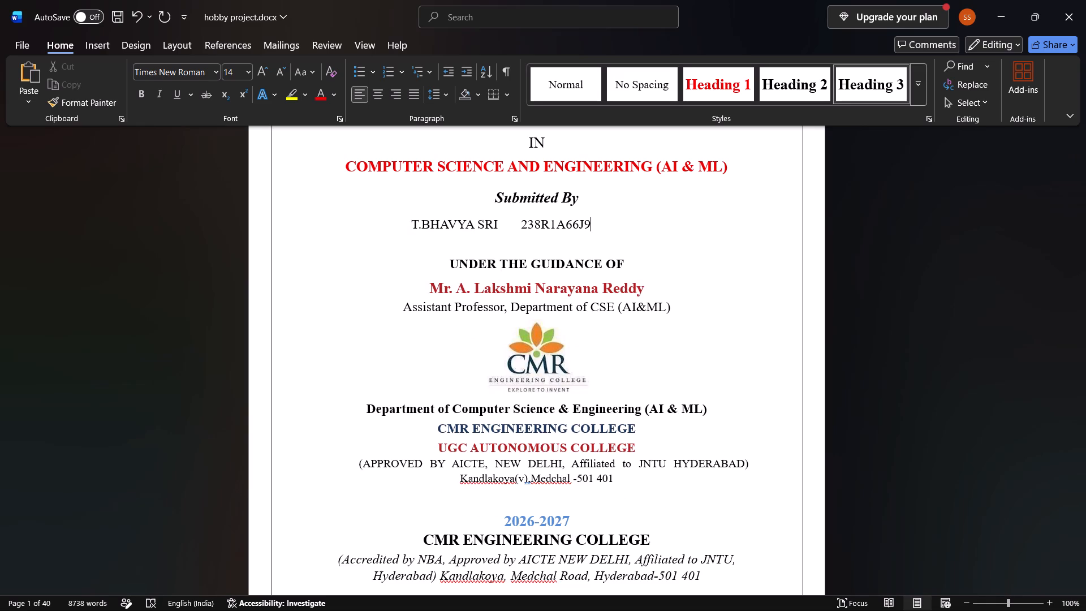
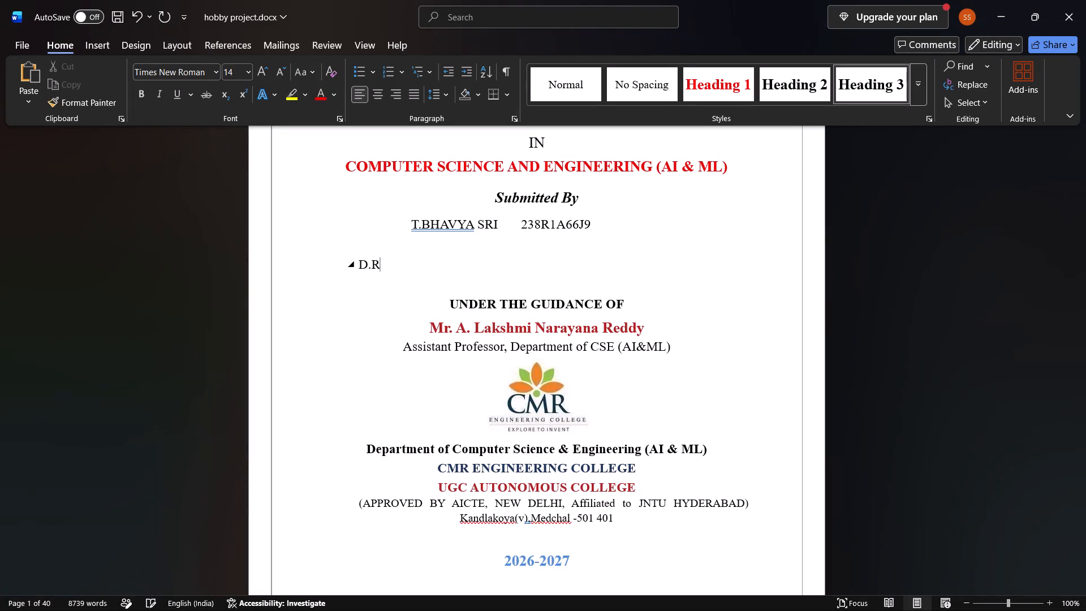
# Complete the second student's name on the line below the first student's entry under "Submitted By", in capitals.
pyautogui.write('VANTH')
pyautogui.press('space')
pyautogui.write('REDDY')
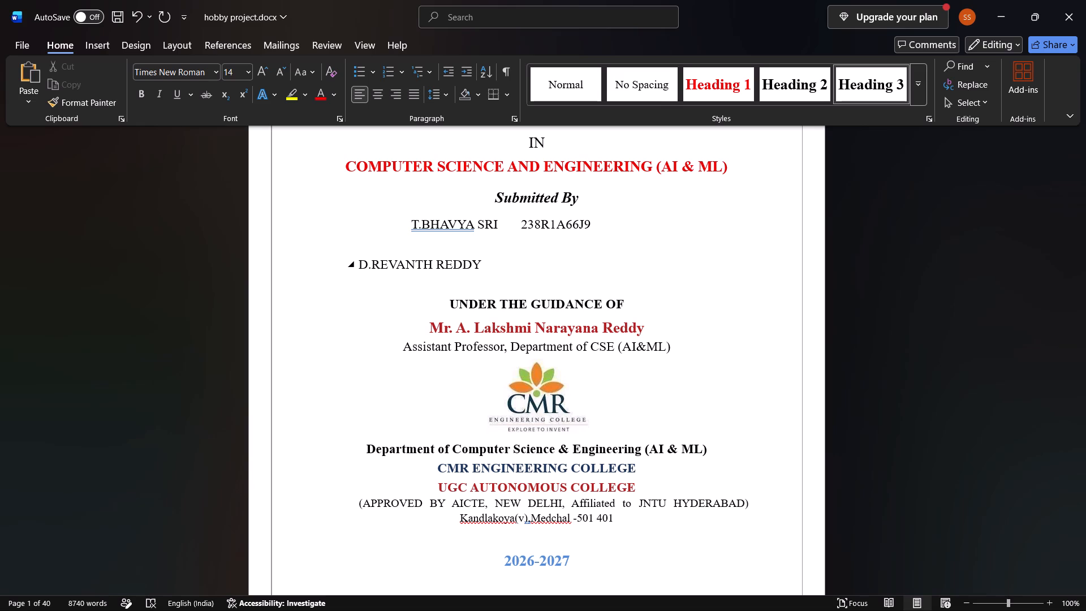
# Enter the second student's roll number on the same line, separated from the name by a wide run of spaces.
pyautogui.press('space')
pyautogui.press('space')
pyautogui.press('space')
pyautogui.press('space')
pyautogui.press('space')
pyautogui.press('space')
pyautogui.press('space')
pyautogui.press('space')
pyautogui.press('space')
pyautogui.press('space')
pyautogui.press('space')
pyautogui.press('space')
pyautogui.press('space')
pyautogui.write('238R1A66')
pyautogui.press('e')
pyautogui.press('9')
# Add two blank lines below the second student's entry on the title page.
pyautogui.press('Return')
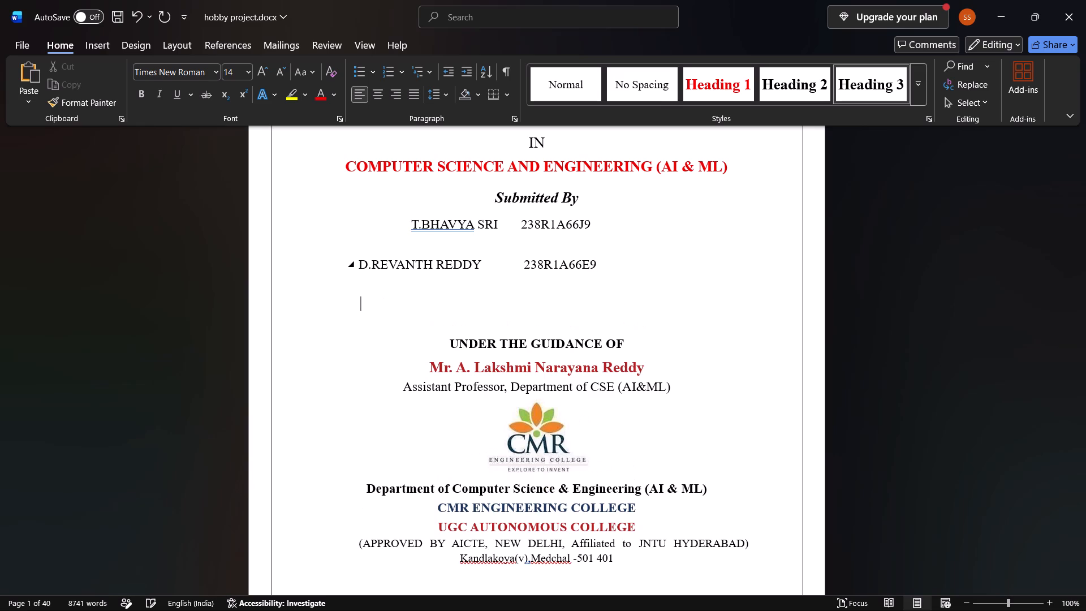
pyautogui.scroll(-1, 652, 391)
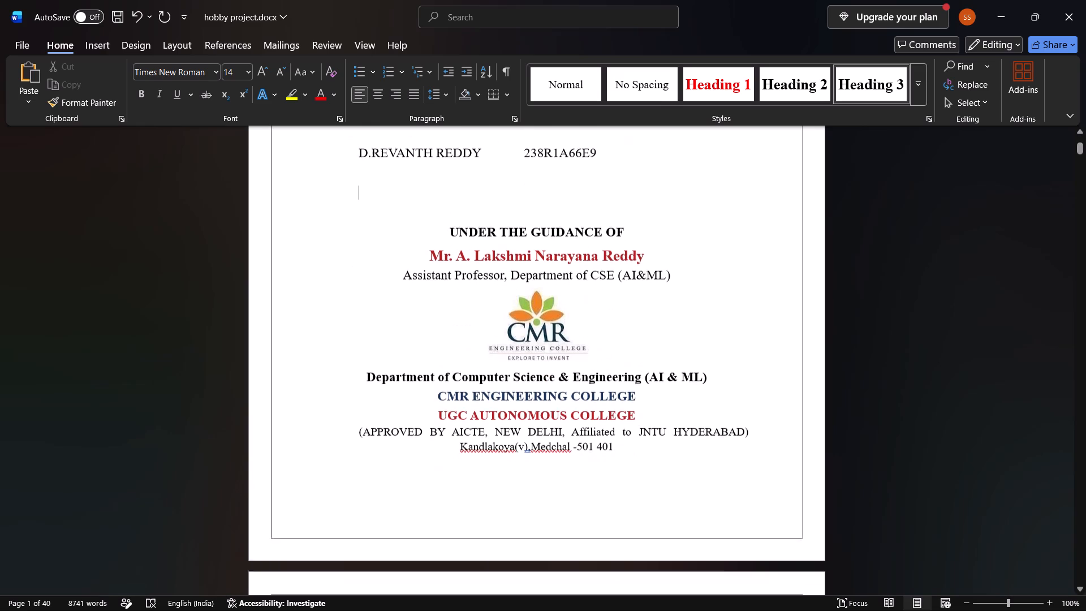
pyautogui.scroll(-2, 652, 391)
pyautogui.scroll(1, 652, 391)
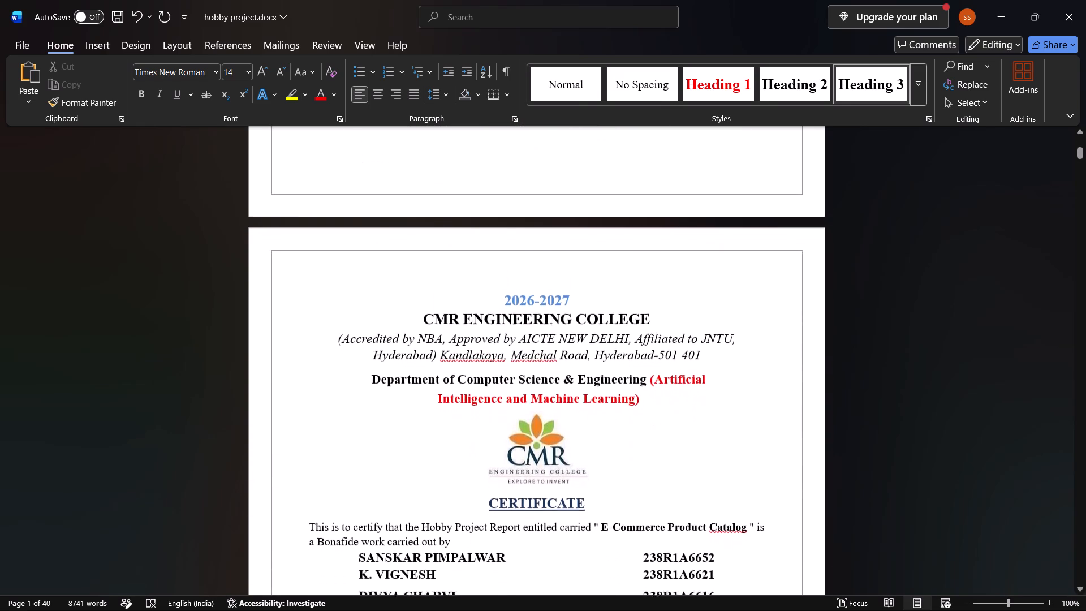
pyautogui.scroll(1, 652, 391)
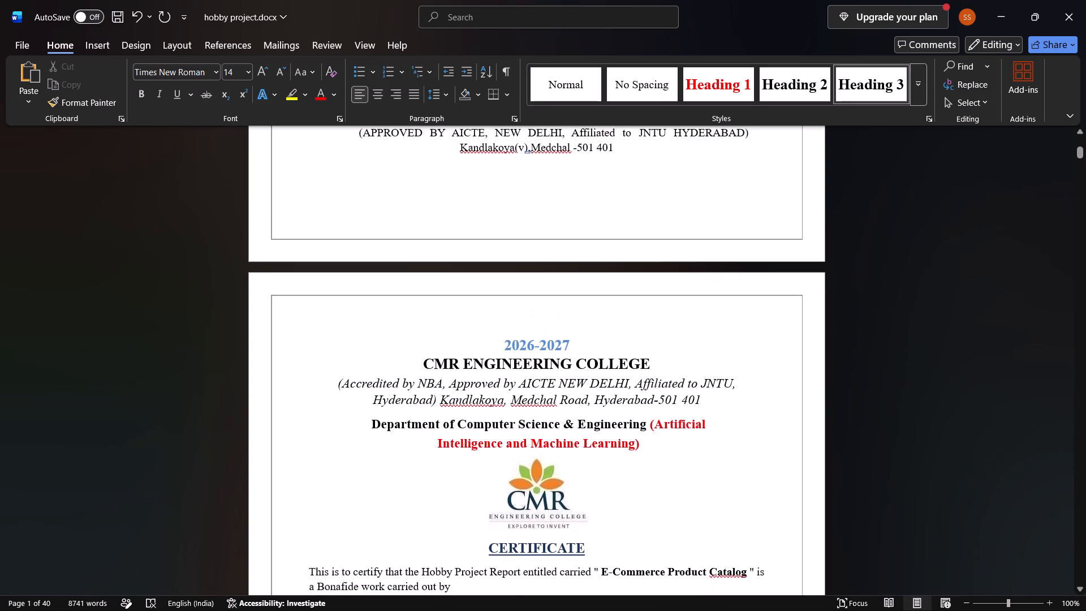
pyautogui.scroll(1, 652, 391)
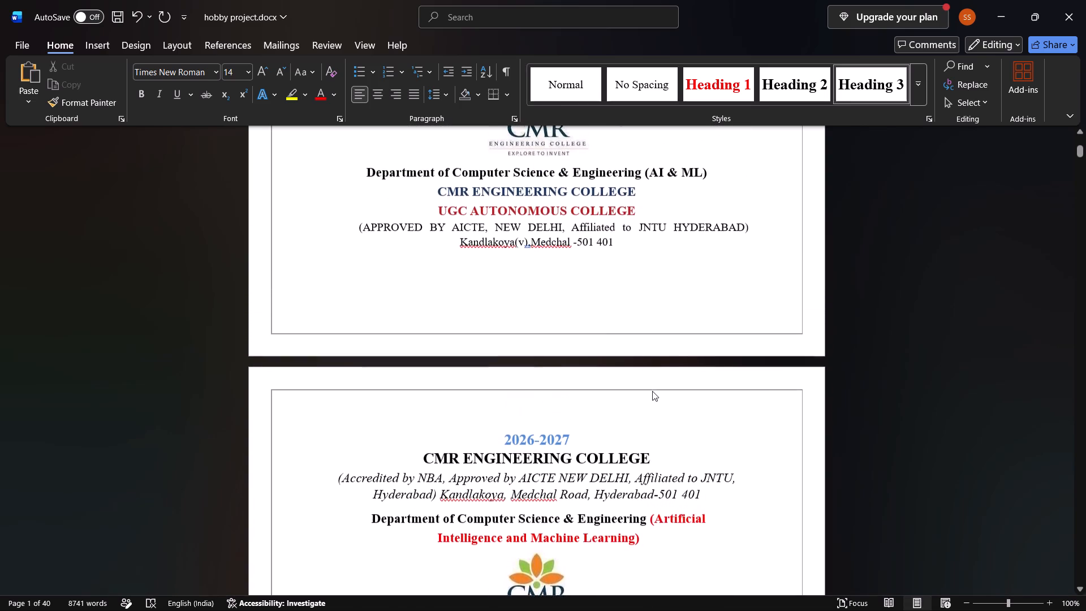
pyautogui.scroll(1, 652, 391)
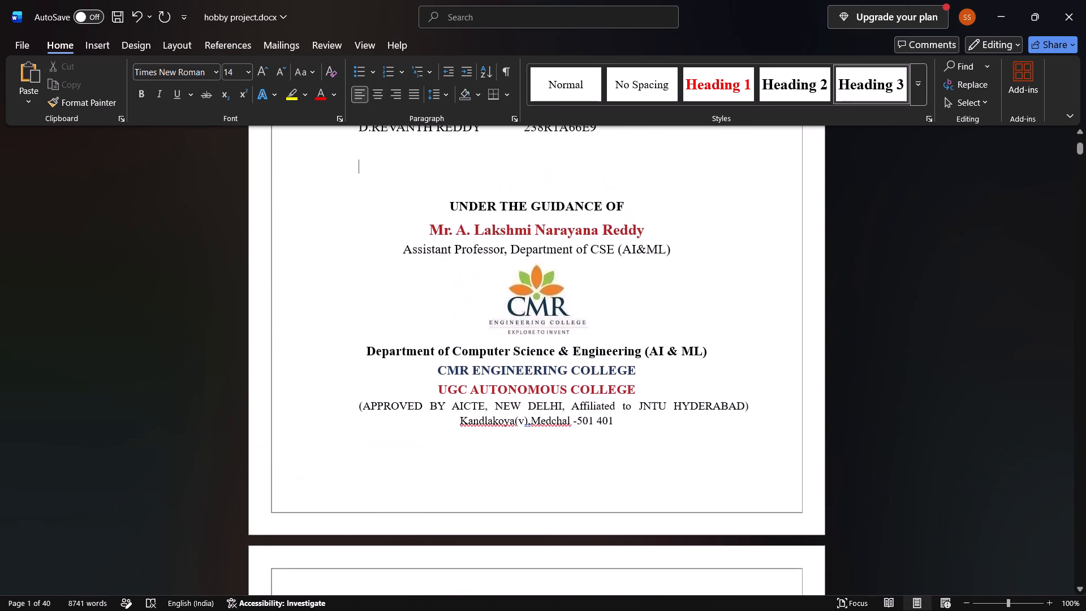
pyautogui.scroll(1, 652, 391)
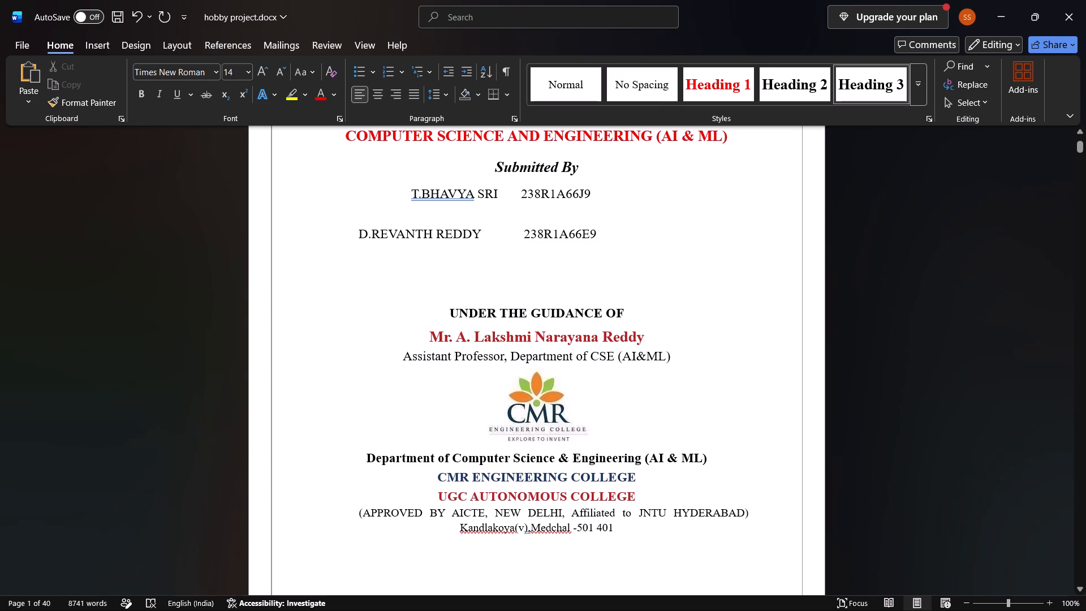
pyautogui.press('Return')
# Examine the layout from the title page through the certificate and declaration pages, including how their student names and roll numbers are listed.
pyautogui.scroll(-1, 652, 391)
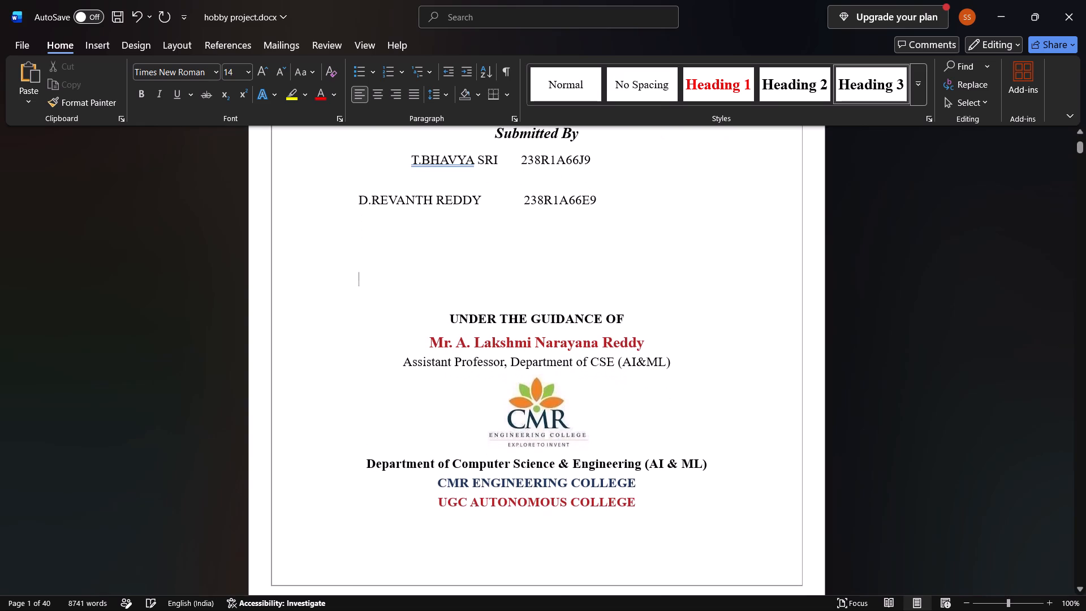
pyautogui.scroll(-4, 695, 443)
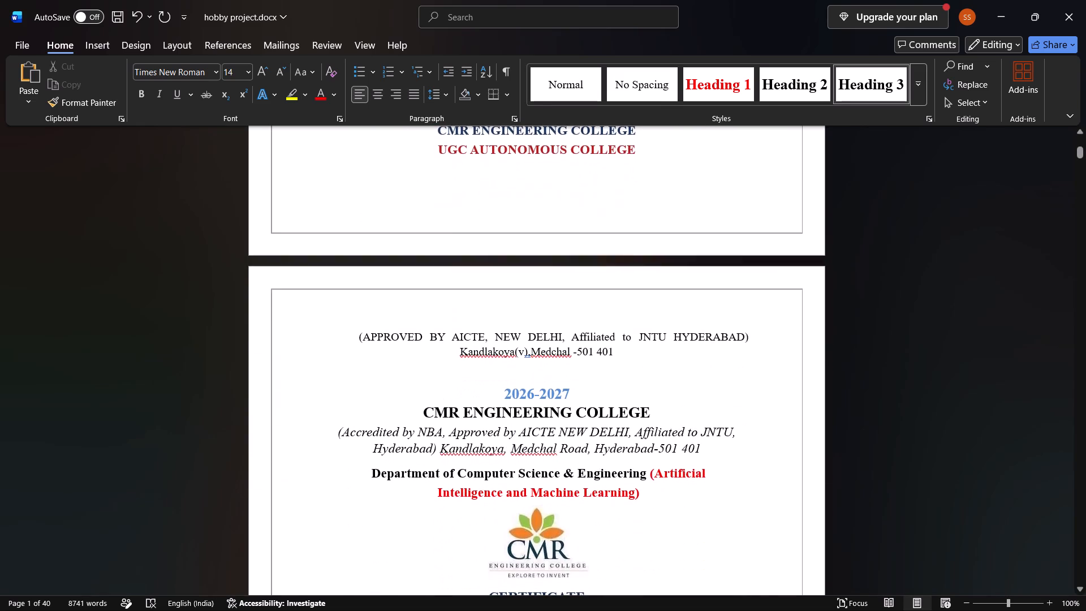
pyautogui.scroll(-4, 695, 443)
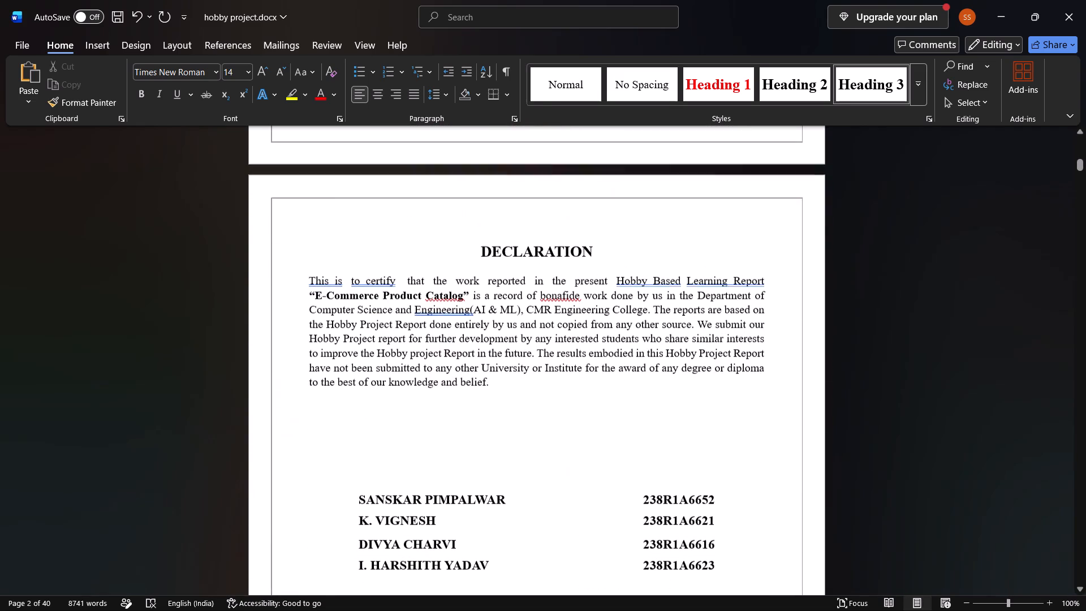
pyautogui.scroll(5, 695, 443)
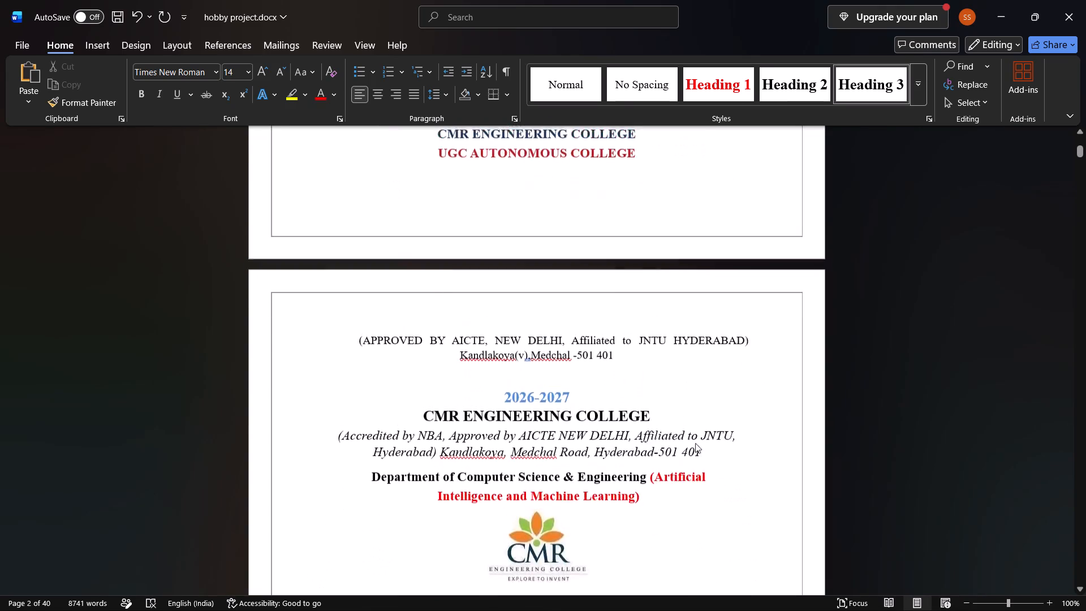
pyautogui.scroll(2, 695, 443)
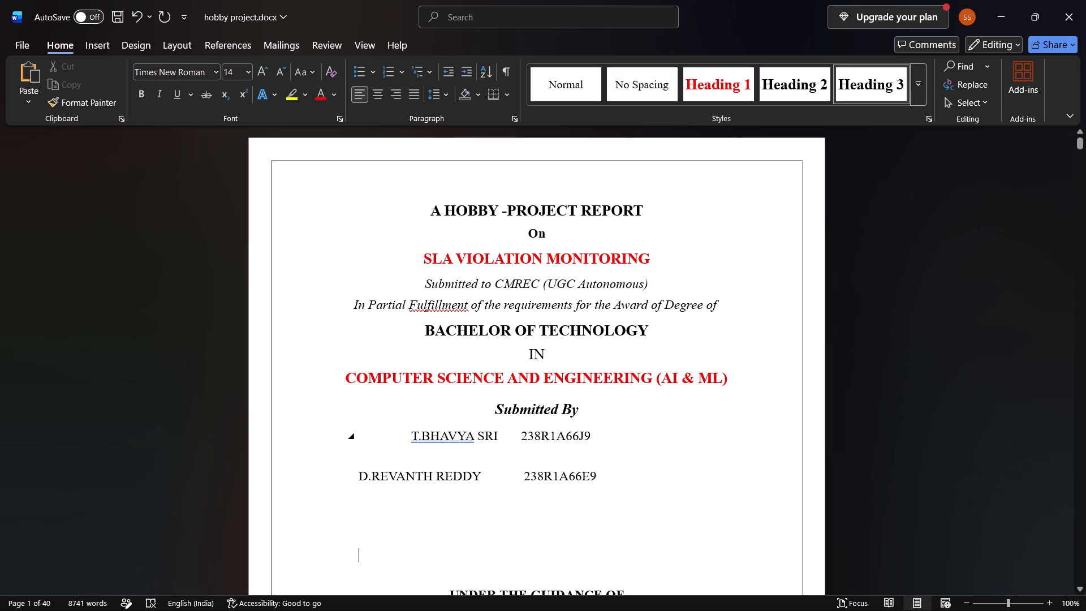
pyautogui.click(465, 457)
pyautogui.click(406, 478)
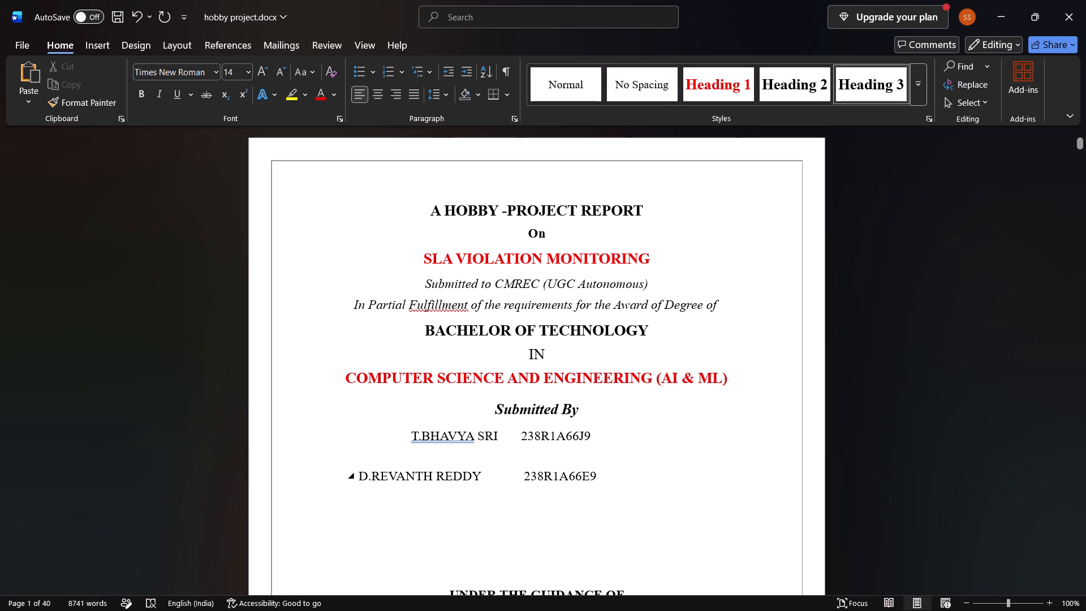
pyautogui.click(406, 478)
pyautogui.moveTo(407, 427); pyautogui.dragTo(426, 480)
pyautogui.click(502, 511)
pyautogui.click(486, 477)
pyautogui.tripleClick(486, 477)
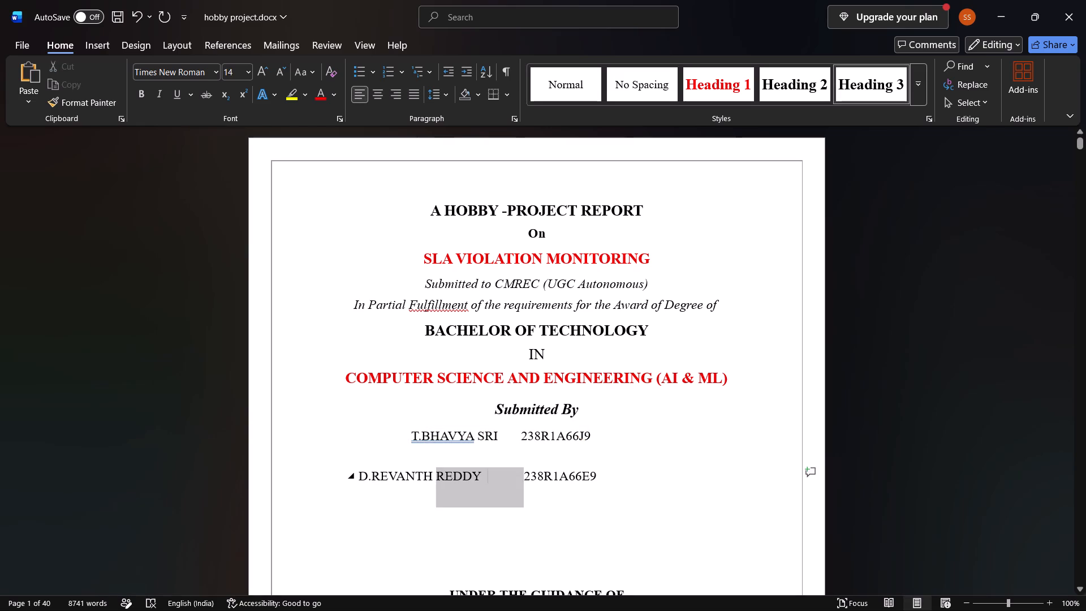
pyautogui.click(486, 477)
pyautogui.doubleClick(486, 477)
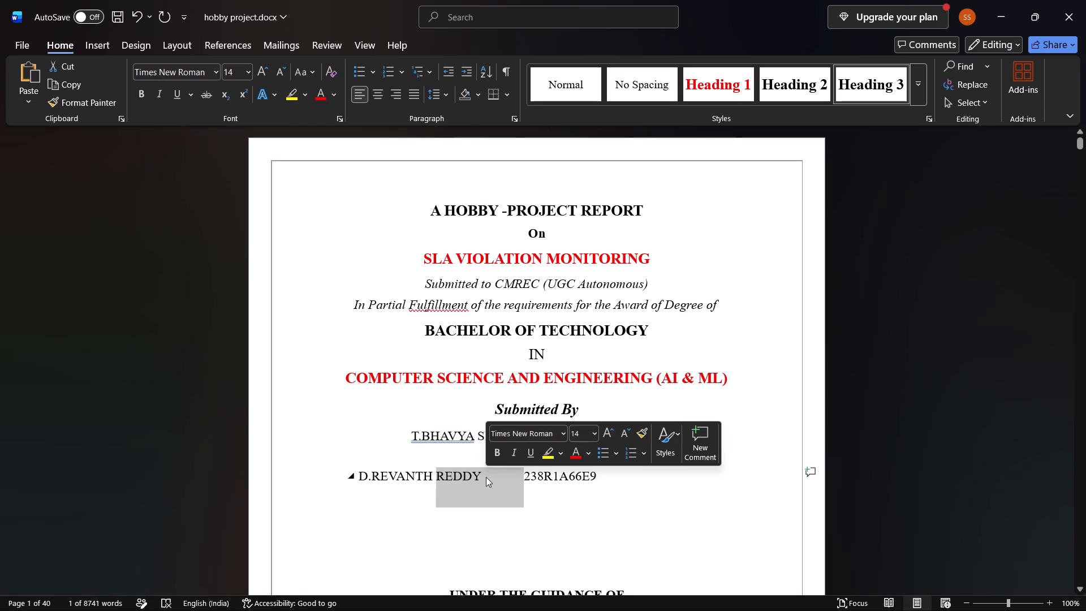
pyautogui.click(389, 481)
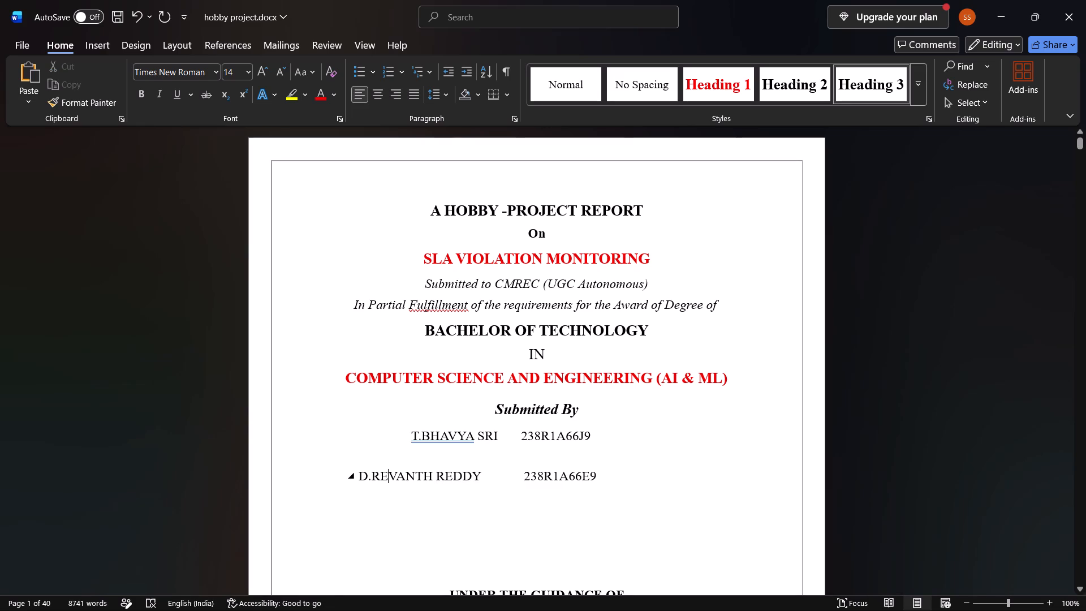
# Delete the first student's name from the student table on the Certificate page.
pyautogui.scroll(-6, 512, 489)
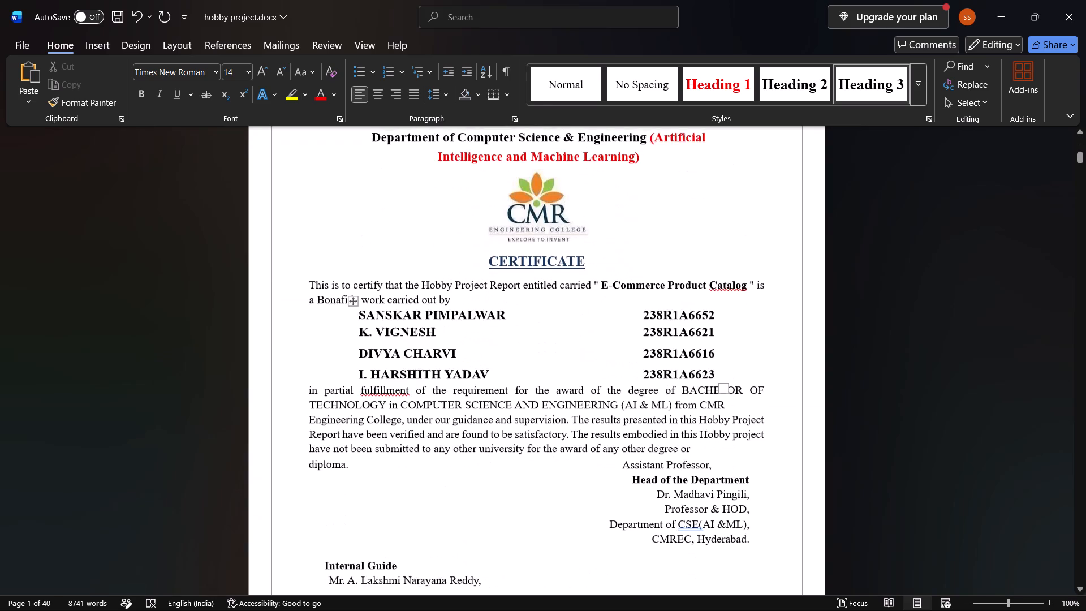
pyautogui.scroll(1, 512, 489)
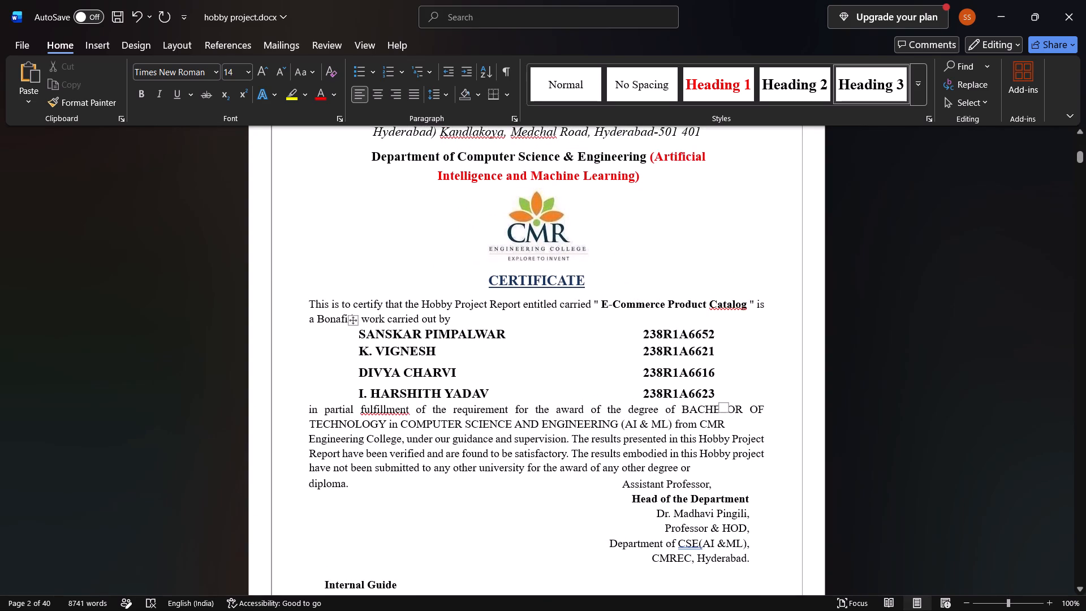
pyautogui.doubleClick(725, 394)
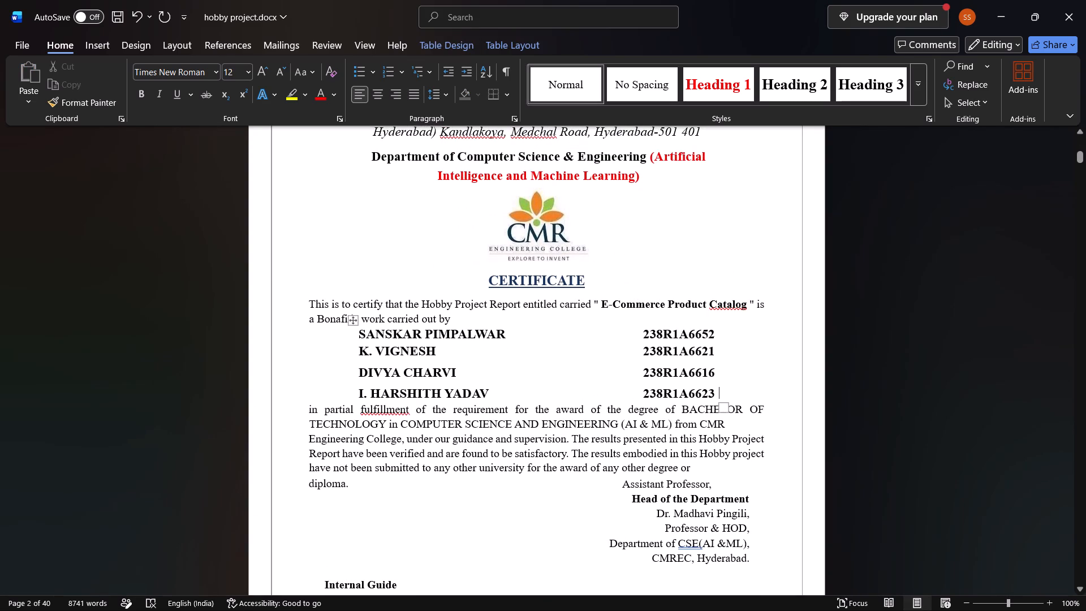
pyautogui.click(509, 335)
pyautogui.press('BackSpace')
pyautogui.press('BackSpace')
pyautogui.press('BackSpace')
pyautogui.press('BackSpace')
pyautogui.press('BackSpace')
pyautogui.press('BackSpace')
pyautogui.press('BackSpace')
pyautogui.press('BackSpace')
pyautogui.press('BackSpace')
pyautogui.press('BackSpace')
pyautogui.press('BackSpace')
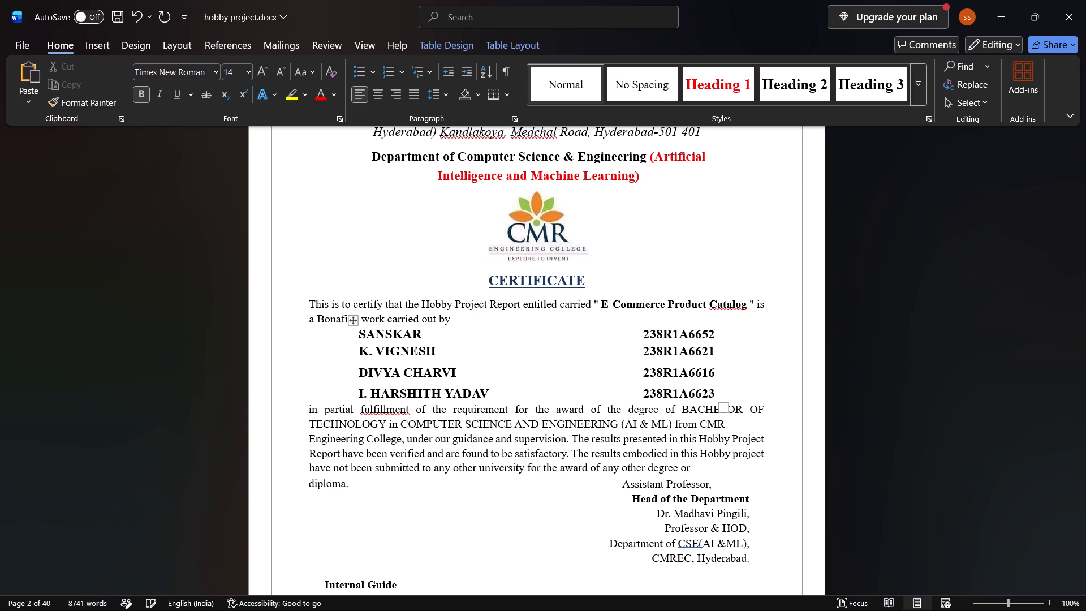
pyautogui.press('BackSpace')
pyautogui.press('BackSpace')
pyautogui.press('BackSpace')
pyautogui.press('BackSpace')
pyautogui.press('BackSpace')
pyautogui.press('BackSpace')
pyautogui.press('BackSpace')
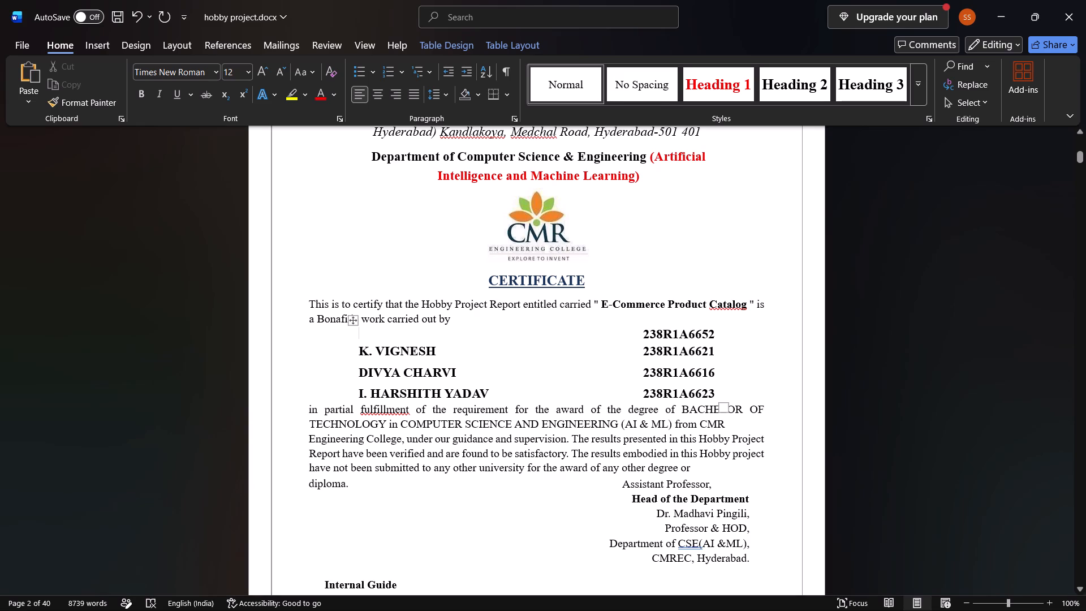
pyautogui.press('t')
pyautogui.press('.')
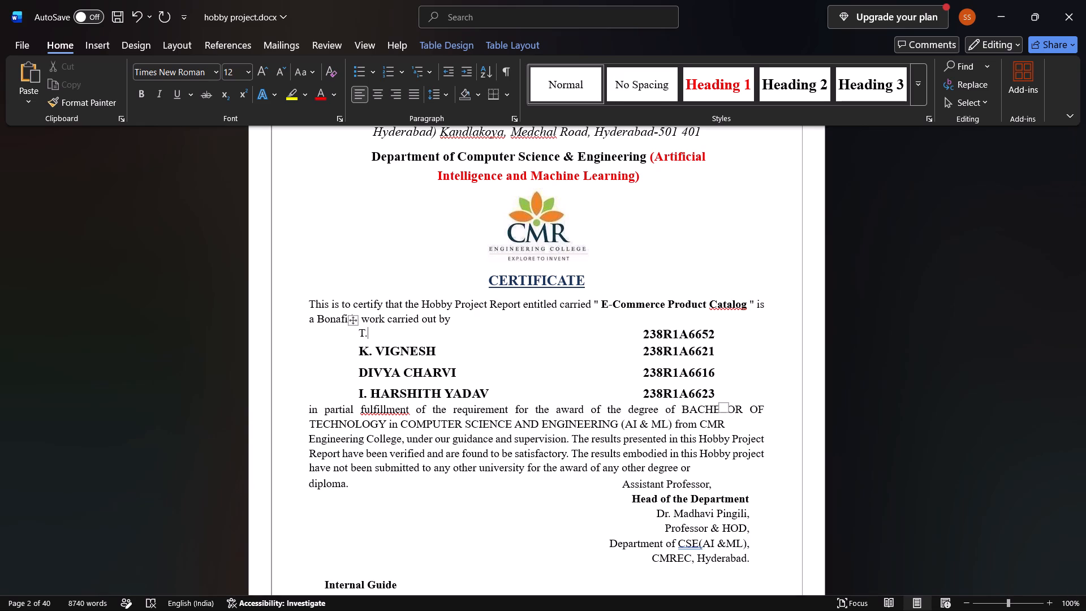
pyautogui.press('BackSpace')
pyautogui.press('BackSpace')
# Set the font size to 14 in the emptied first name cell of the certificate's student table.
pyautogui.click(248, 69)
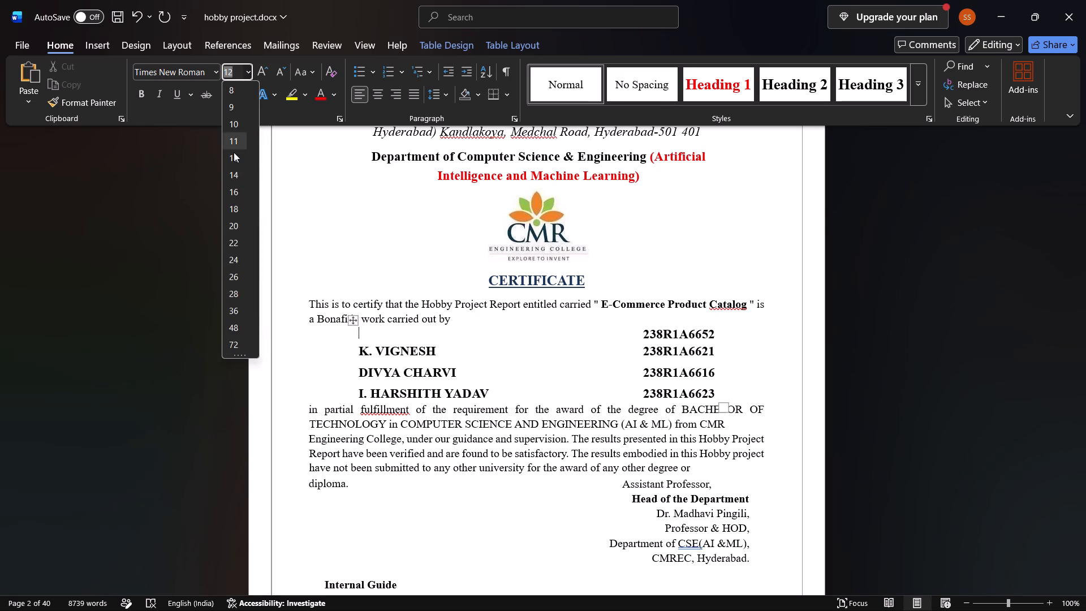
pyautogui.click(235, 167)
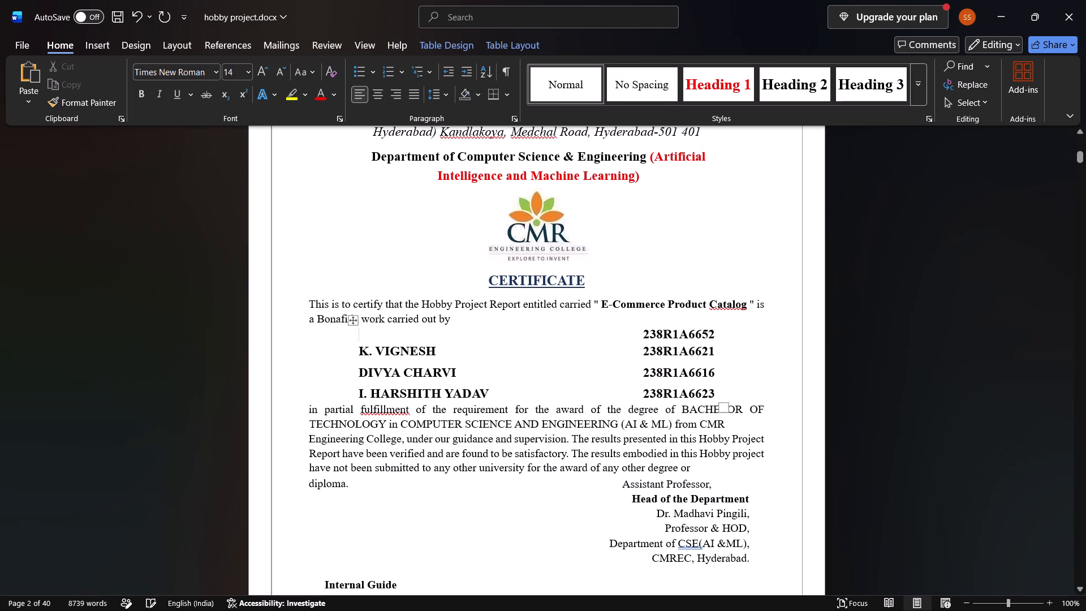
# Enter the new first student's name in capitals in the emptied first name cell of the certificate's student table.
pyautogui.click(364, 334)
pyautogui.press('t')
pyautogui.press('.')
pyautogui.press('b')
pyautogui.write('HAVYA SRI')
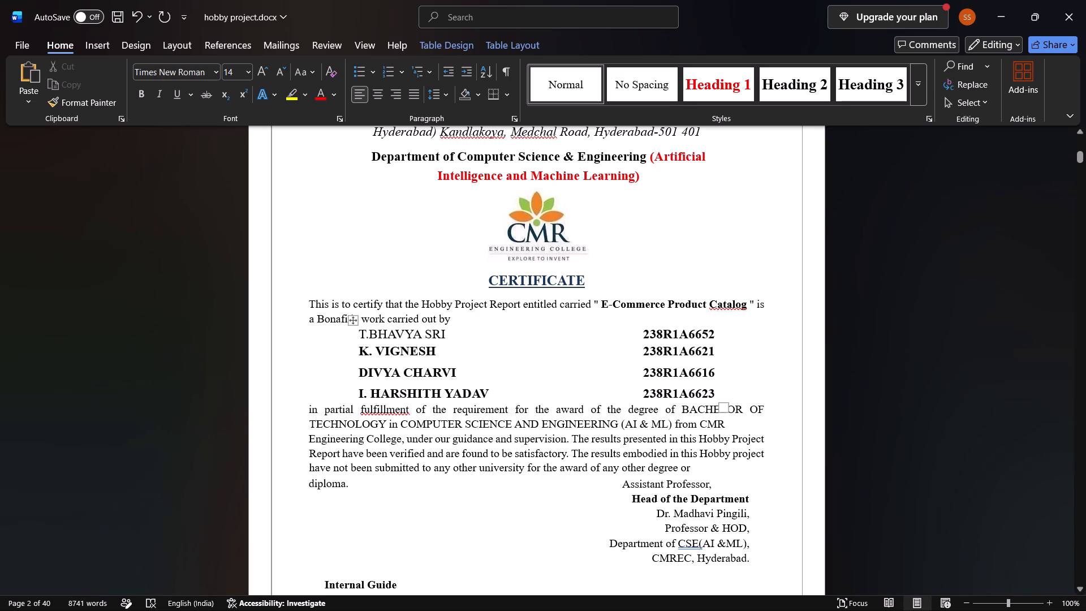
# Replace the last two characters of the first student's roll number in the certificate's student table.
pyautogui.click(717, 332)
pyautogui.click(717, 332)
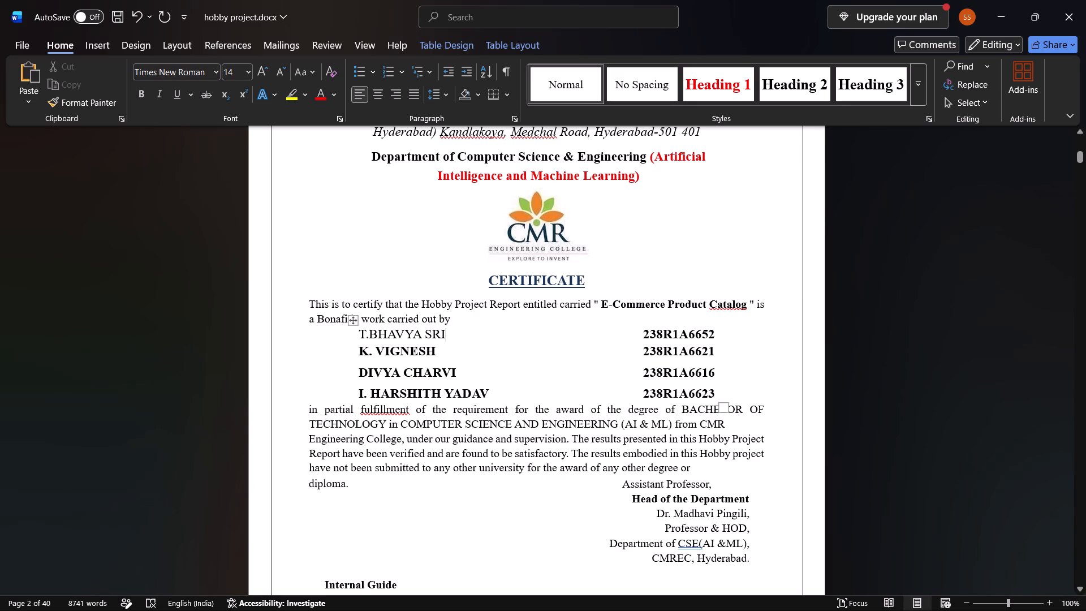
pyautogui.click(716, 335)
pyautogui.press('BackSpace')
pyautogui.press('BackSpace')
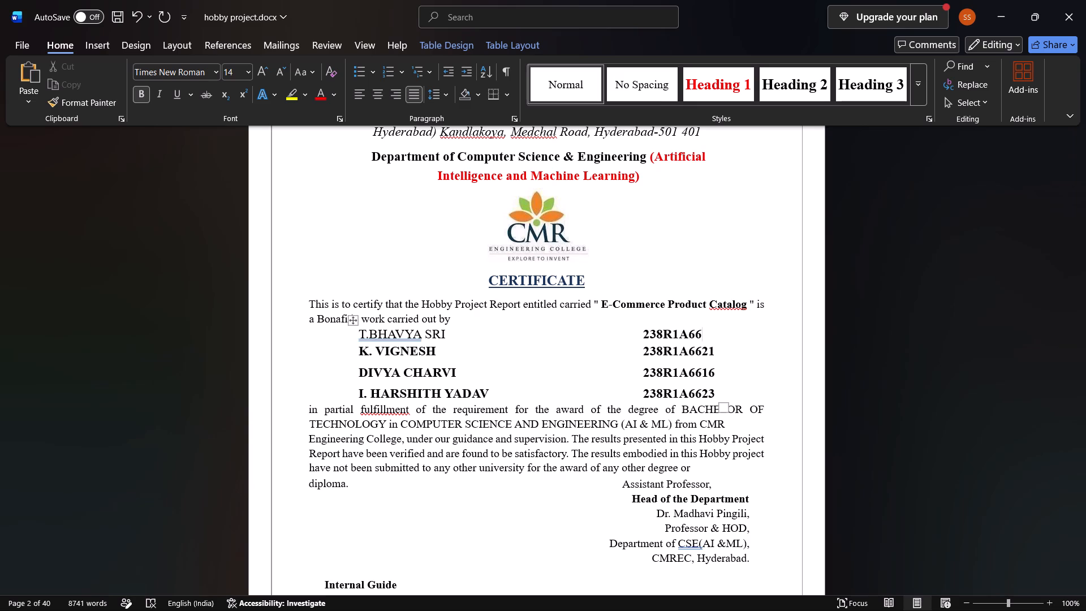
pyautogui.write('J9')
# Replace the last two characters of the second student's roll number in the certificate's student table.
pyautogui.click(718, 351)
pyautogui.click(718, 351)
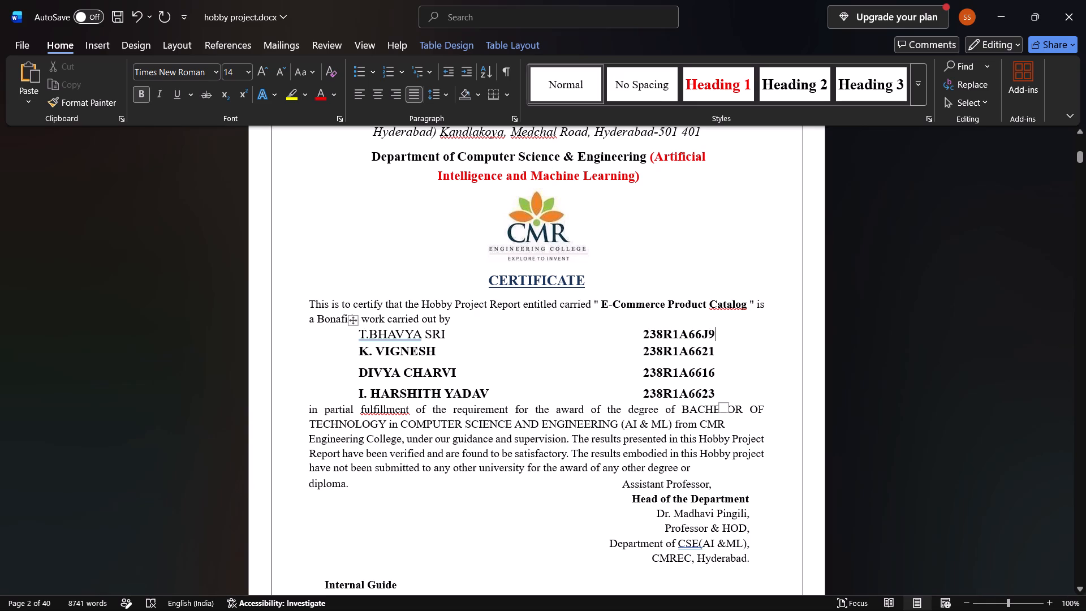
pyautogui.click(710, 351)
pyautogui.press('Right')
pyautogui.press('BackSpace')
pyautogui.press('BackSpace')
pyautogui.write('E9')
pyautogui.click(712, 375)
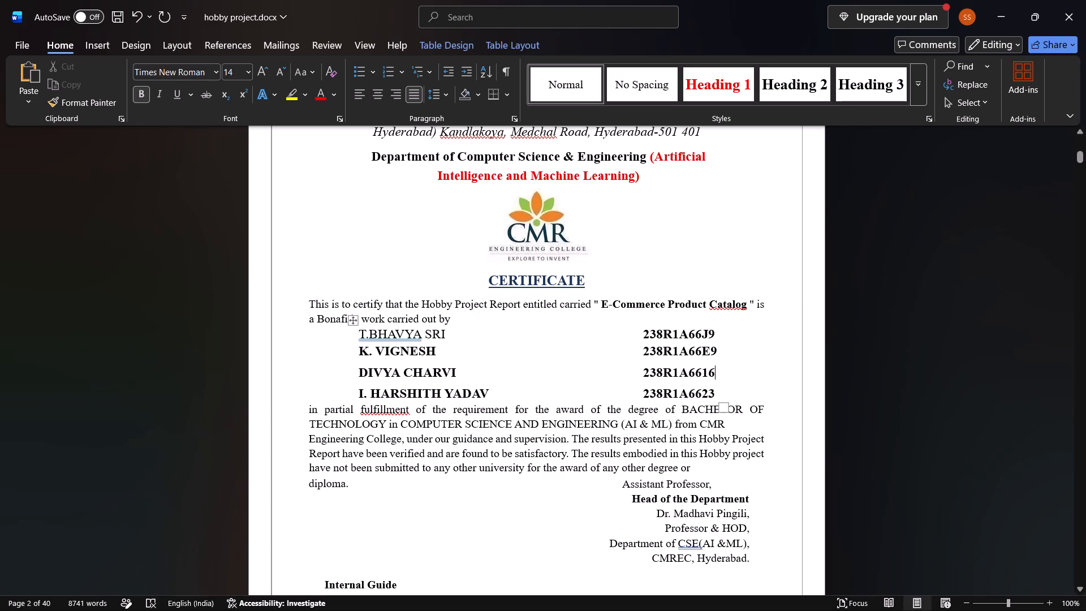
# Make the first student's name bold in the certificate's student table.
pyautogui.moveTo(447, 333); pyautogui.dragTo(357, 338)
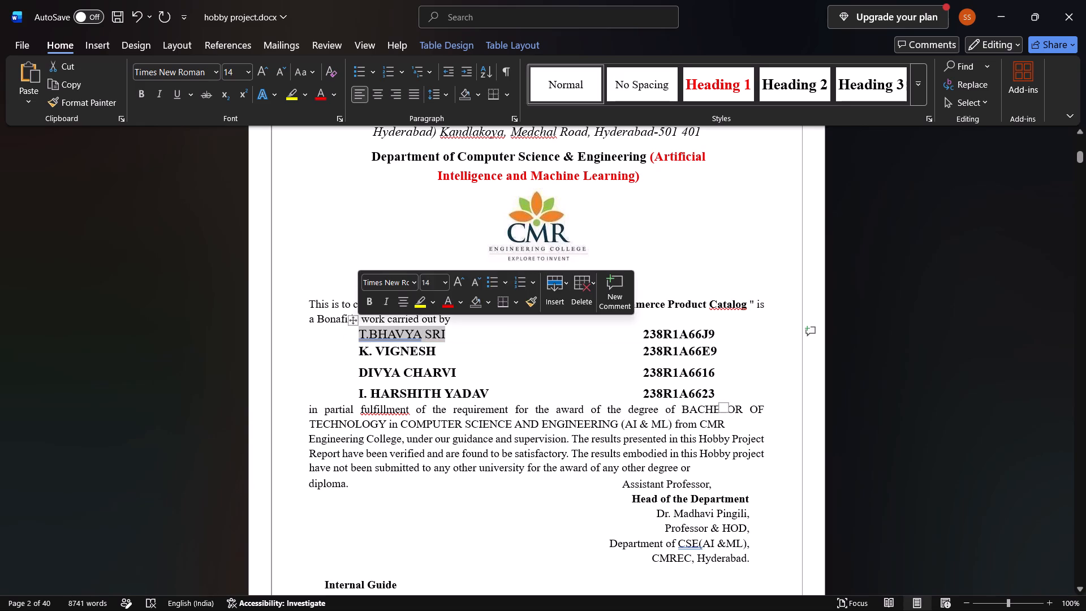
pyautogui.click(141, 94)
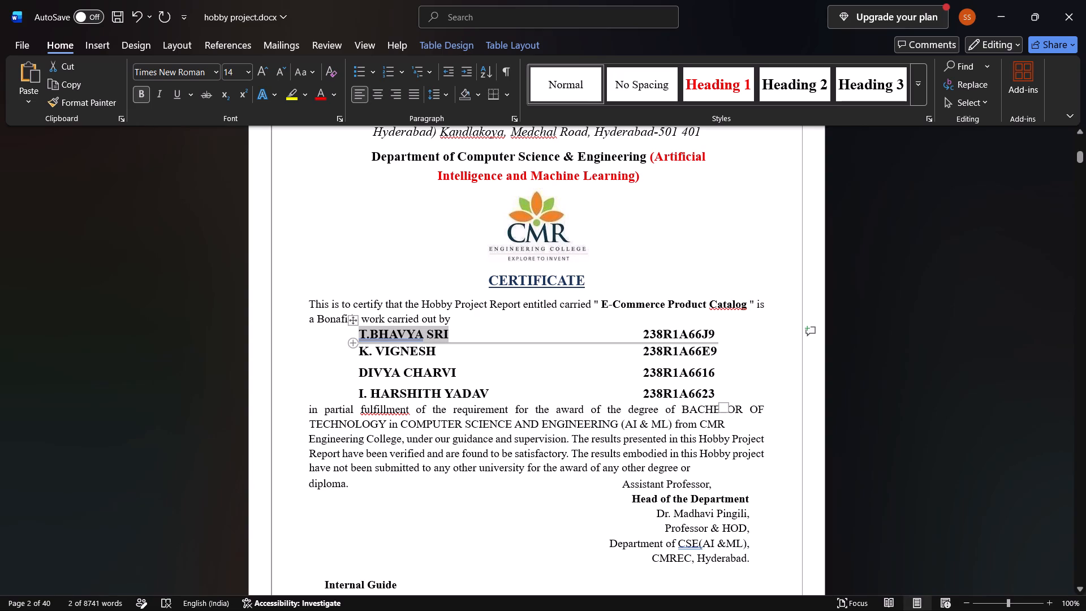
pyautogui.click(463, 340)
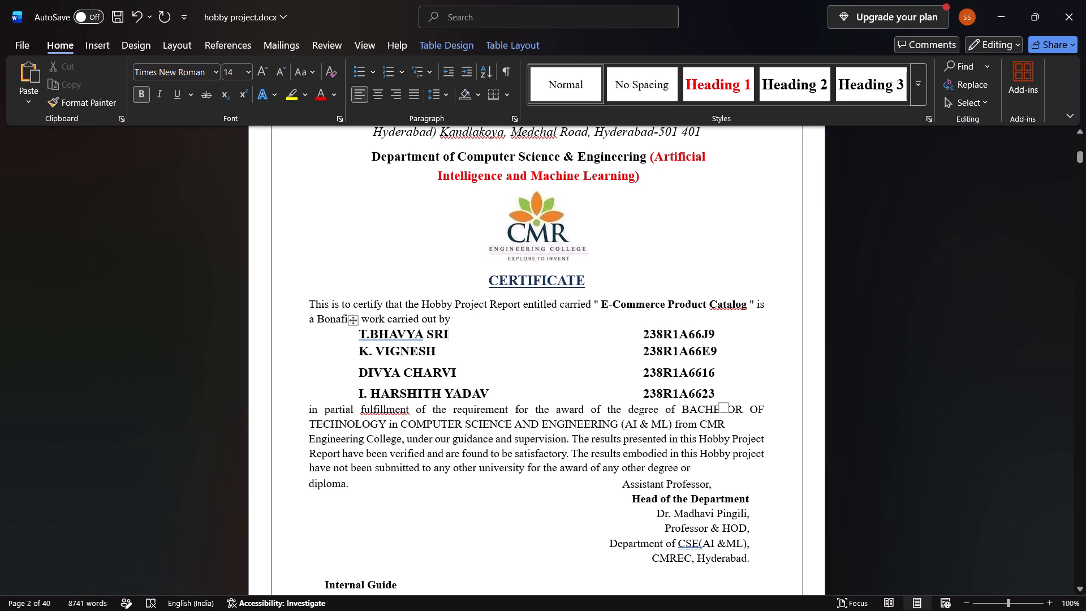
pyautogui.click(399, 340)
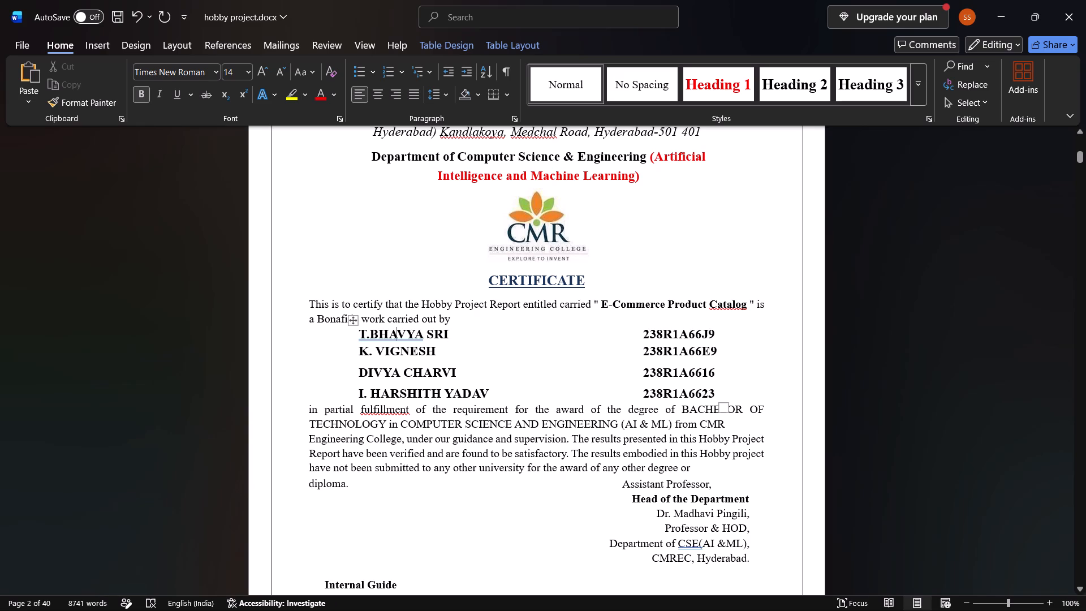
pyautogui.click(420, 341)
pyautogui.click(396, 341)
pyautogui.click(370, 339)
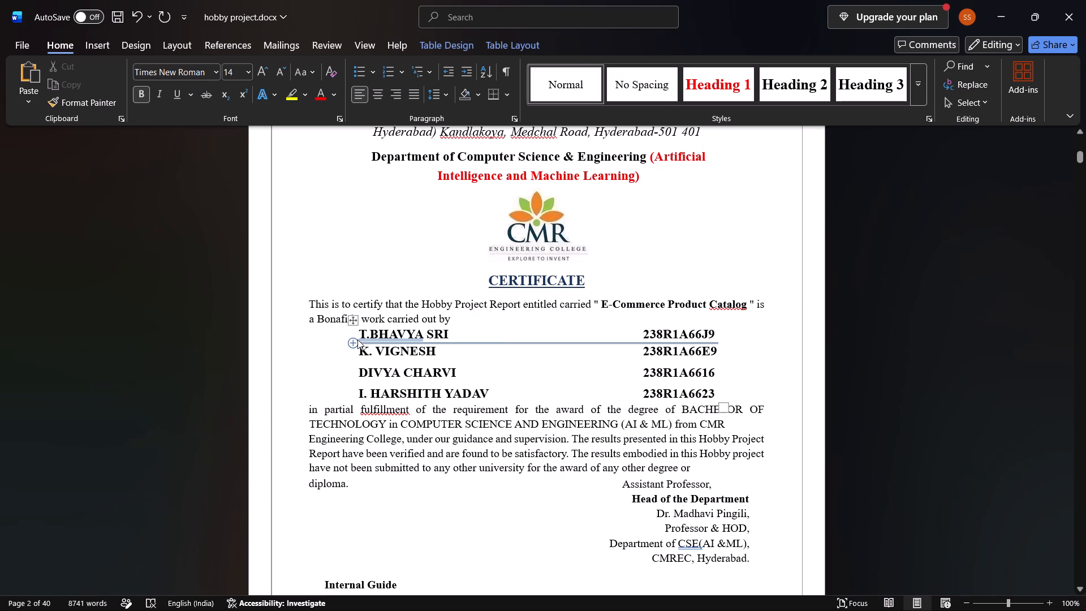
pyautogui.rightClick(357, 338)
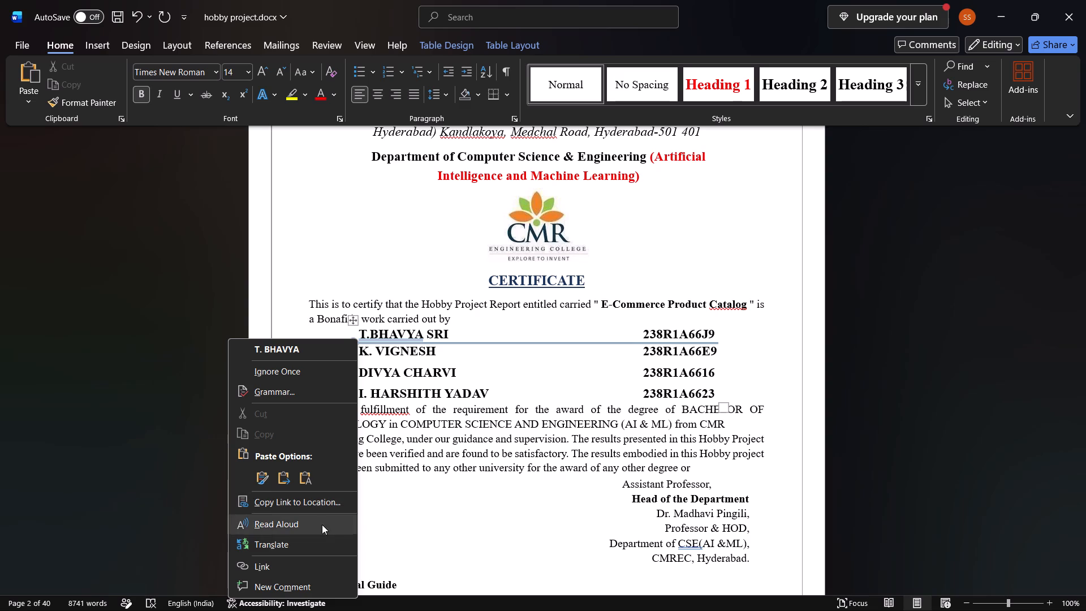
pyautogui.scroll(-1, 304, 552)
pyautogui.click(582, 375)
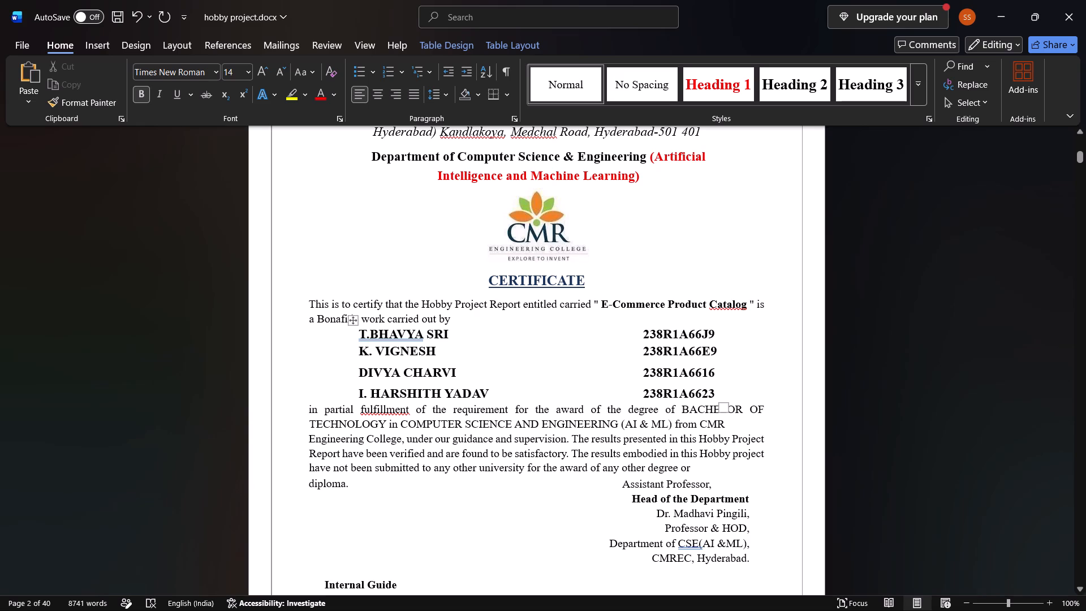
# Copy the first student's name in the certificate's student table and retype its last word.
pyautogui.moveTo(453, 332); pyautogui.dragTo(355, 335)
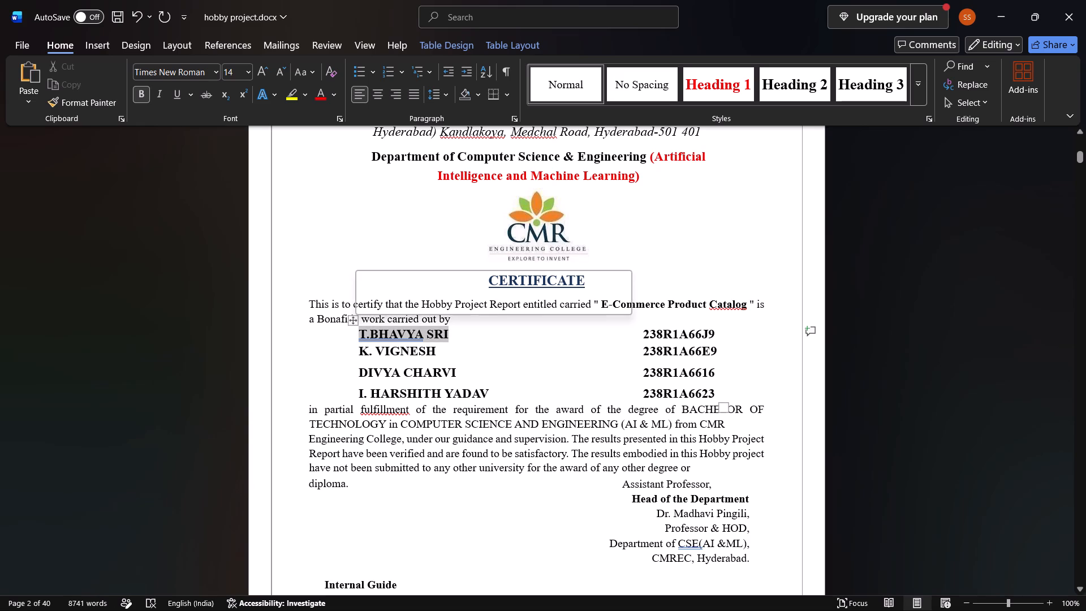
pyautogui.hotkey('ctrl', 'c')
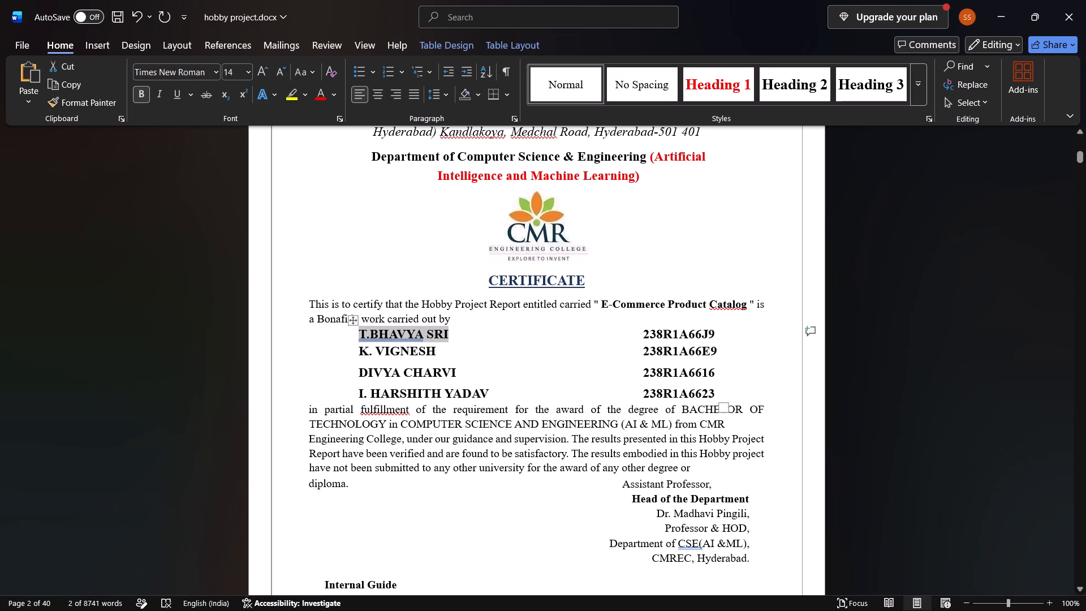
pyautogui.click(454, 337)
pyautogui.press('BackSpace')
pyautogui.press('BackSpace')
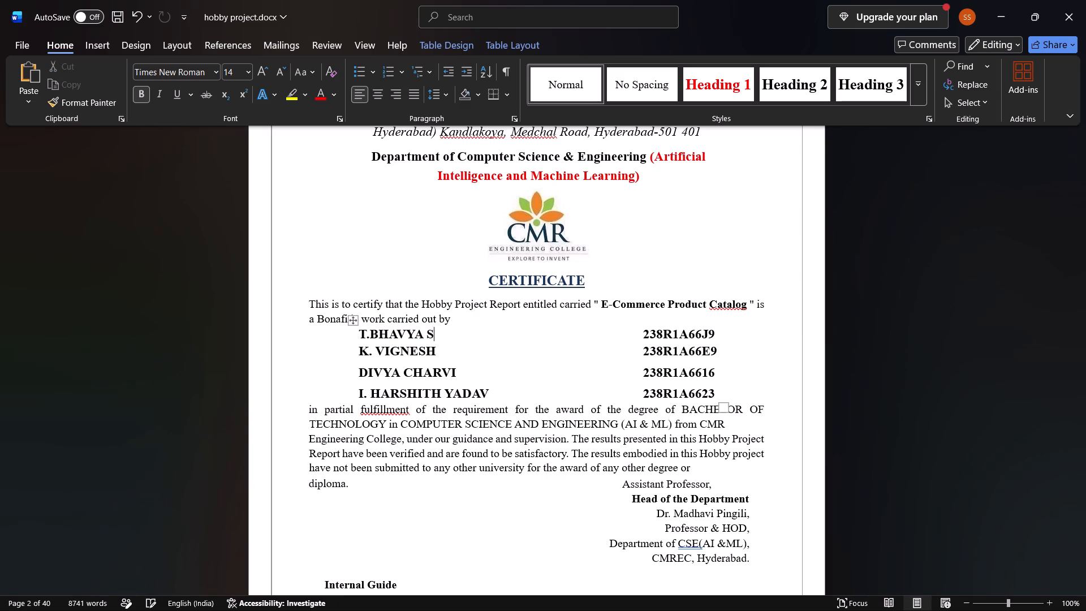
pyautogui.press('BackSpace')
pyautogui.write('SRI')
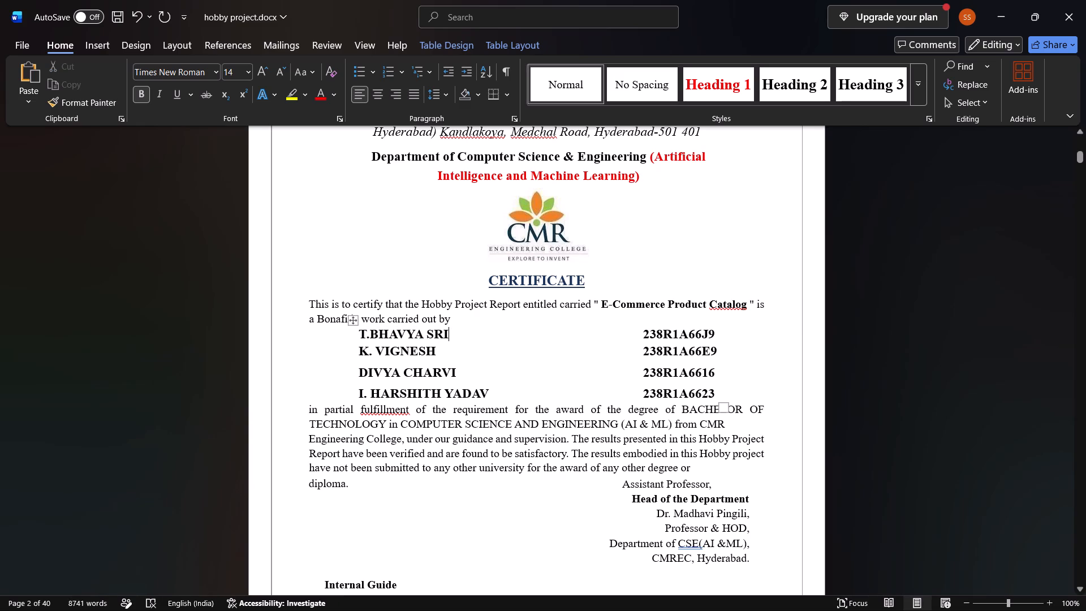
# Replace the second student's name in the certificate's student table with the new student's name in capitals.
pyautogui.click(442, 356)
pyautogui.press('BackSpace')
pyautogui.press('BackSpace')
pyautogui.press('BackSpace')
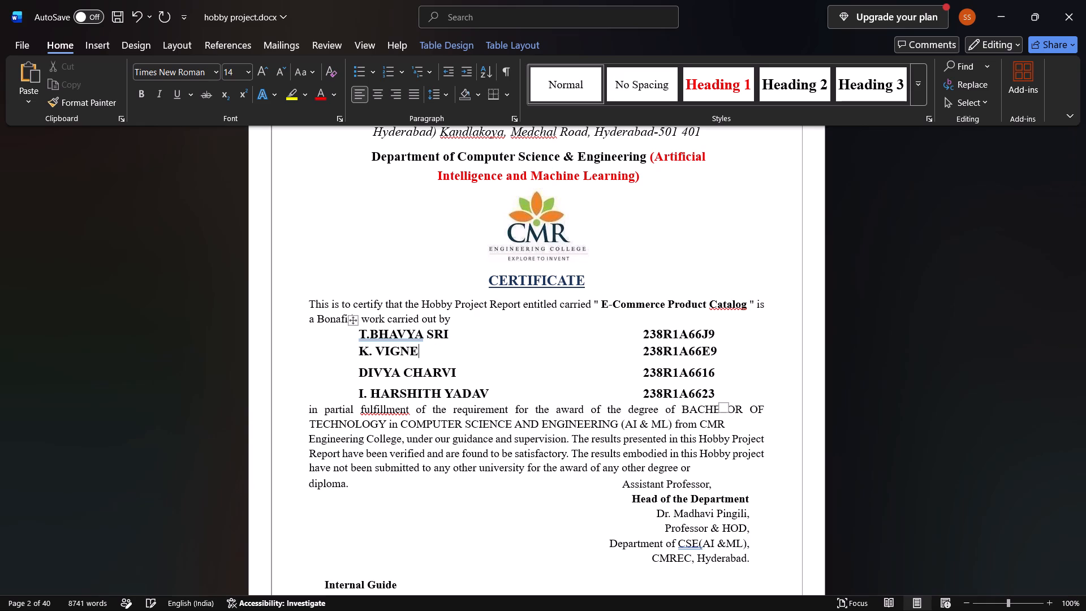
pyautogui.press('BackSpace')
pyautogui.press('BackSpace')
pyautogui.press('BackSpace')
pyautogui.press('BackSpace')
pyautogui.press('BackSpace')
pyautogui.press('BackSpace')
pyautogui.press('BackSpace')
pyautogui.press('BackSpace')
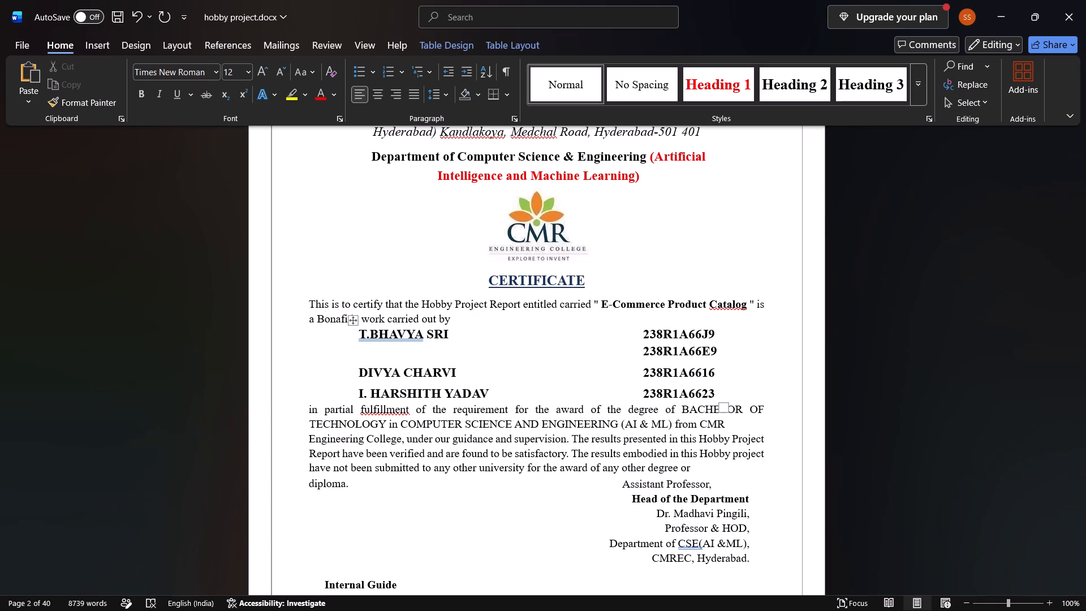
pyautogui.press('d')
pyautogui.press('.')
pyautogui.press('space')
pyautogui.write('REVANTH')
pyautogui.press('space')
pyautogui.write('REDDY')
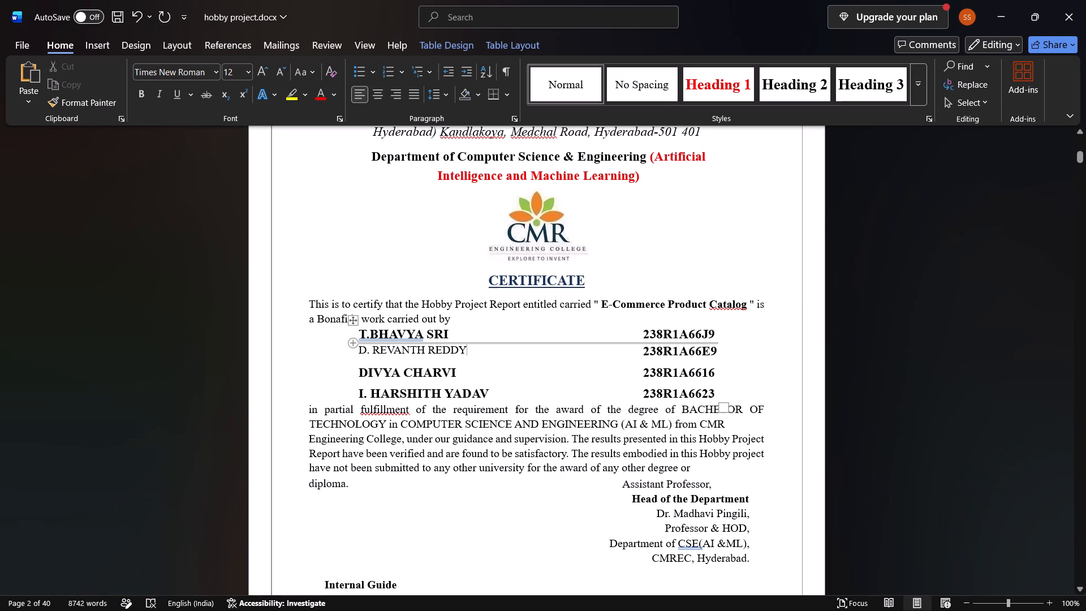
# Make the second student's name bold in the certificate's student table.
pyautogui.moveTo(360, 350); pyautogui.dragTo(457, 345)
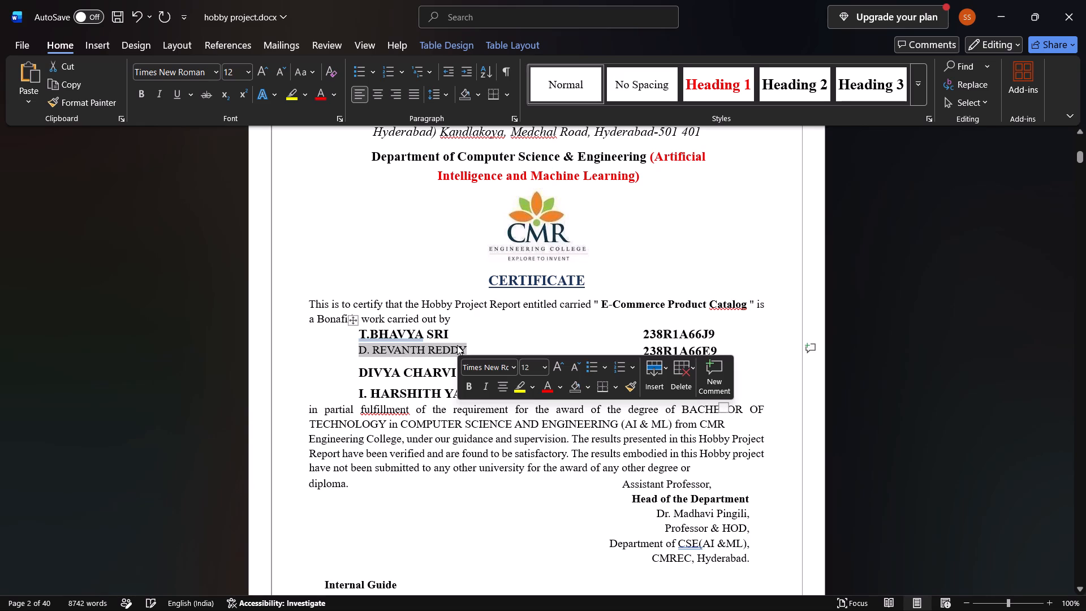
pyautogui.click(463, 390)
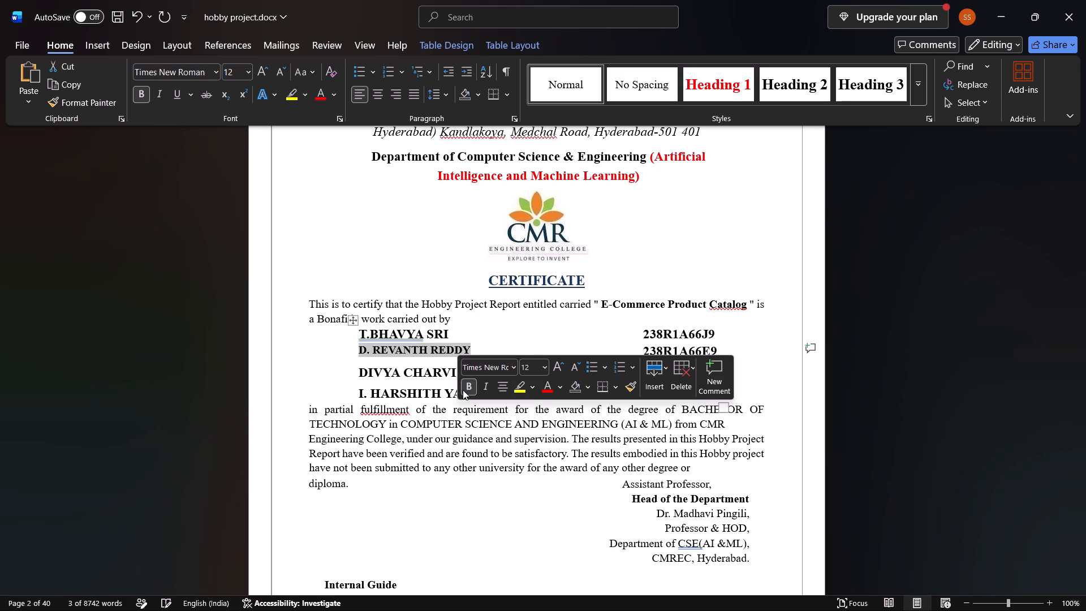
# Delete the third student's name from the certificate's student table, leaving the roll number in place.
pyautogui.click(331, 376)
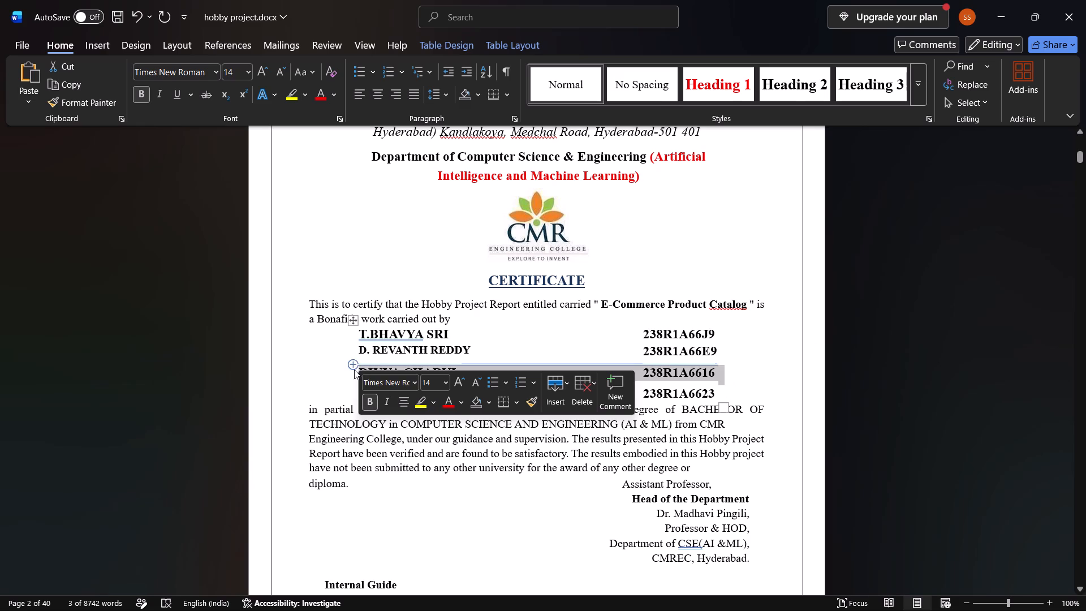
pyautogui.click(339, 367)
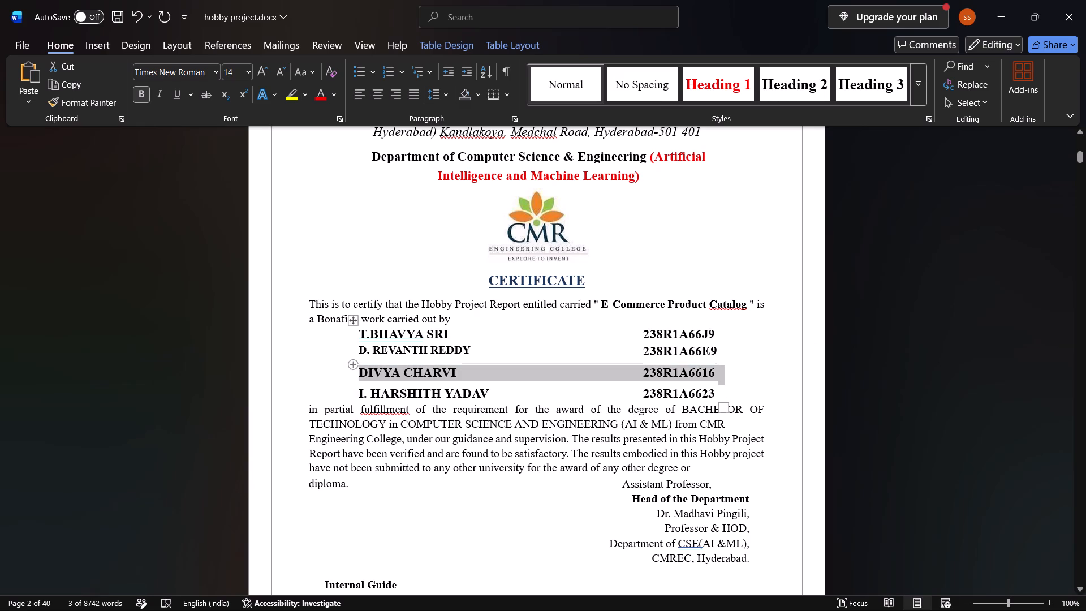
pyautogui.click(459, 370)
pyautogui.press('BackSpace')
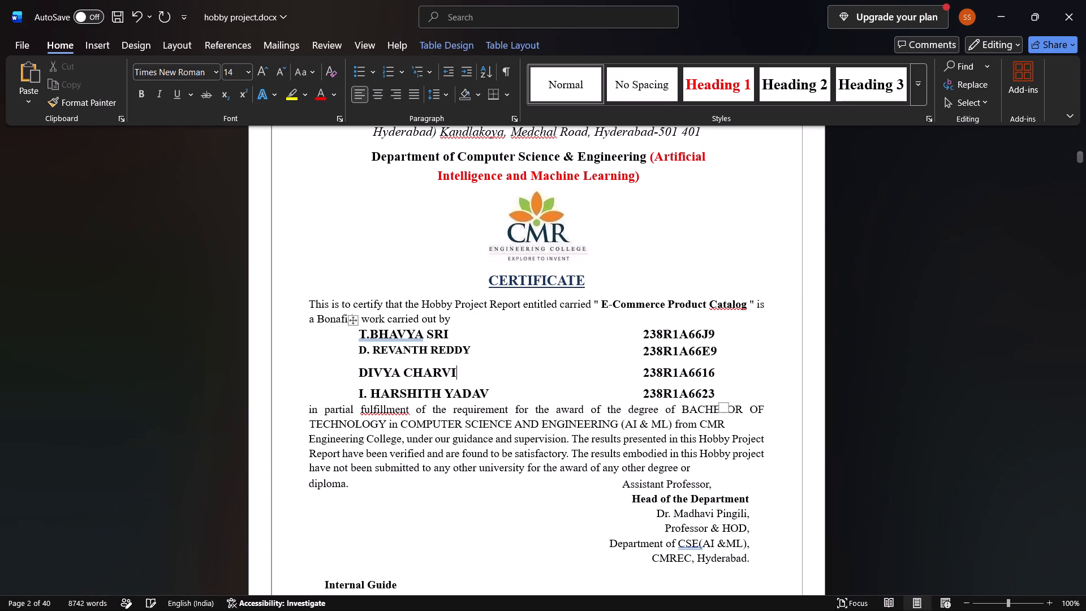
pyautogui.press('BackSpace')
pyautogui.press('BackSpace')
pyautogui.press('BackSpace')
pyautogui.press('BackSpace')
pyautogui.press('BackSpace')
pyautogui.press('BackSpace')
pyautogui.press('BackSpace')
pyautogui.press('BackSpace')
pyautogui.press('BackSpace')
pyautogui.press('BackSpace')
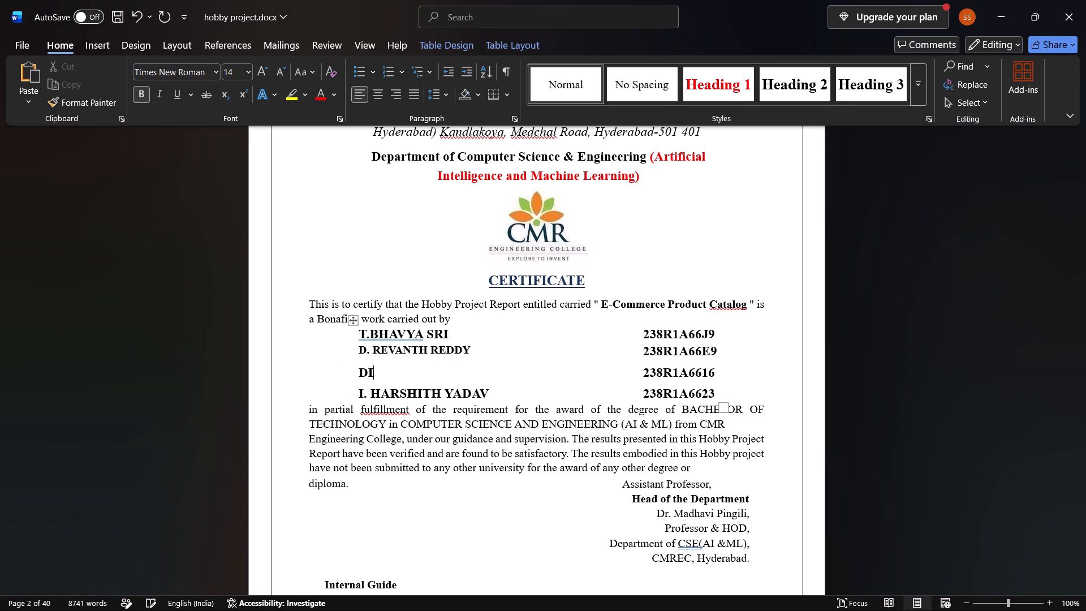
pyautogui.press('BackSpace')
pyautogui.press('BackSpace')
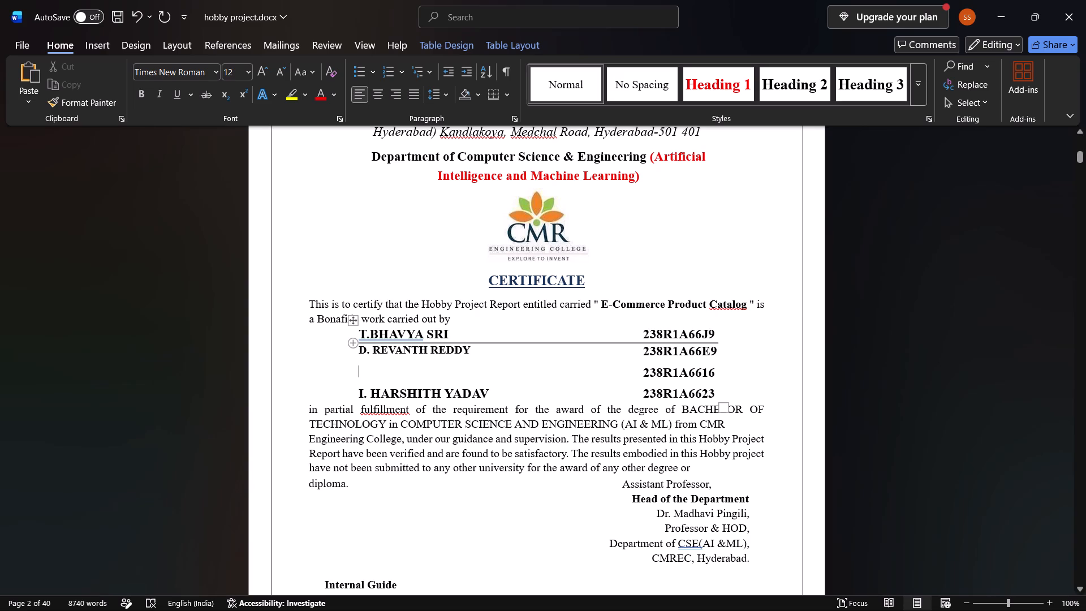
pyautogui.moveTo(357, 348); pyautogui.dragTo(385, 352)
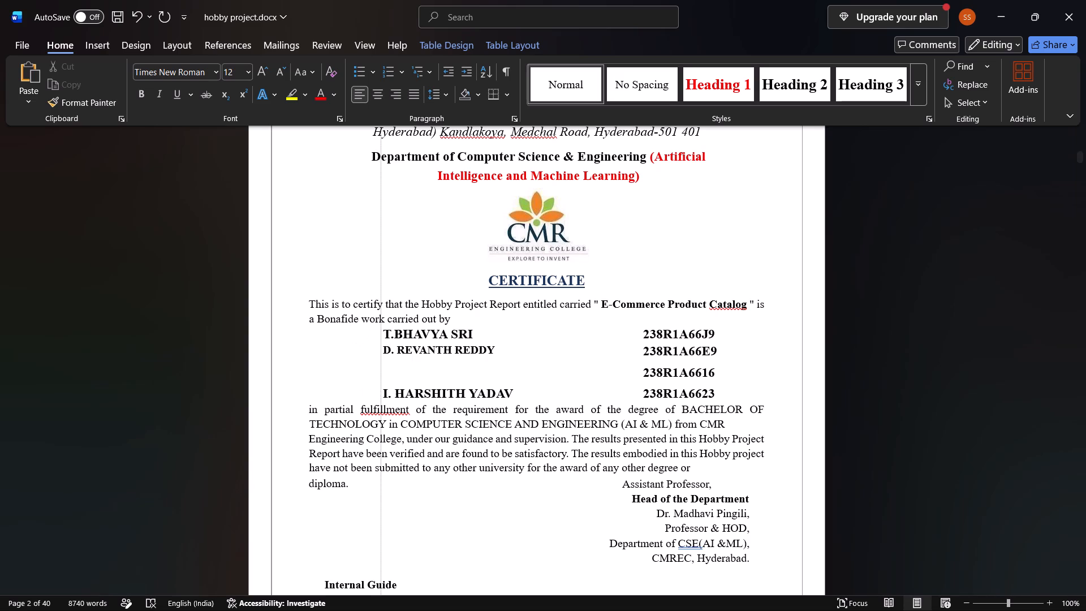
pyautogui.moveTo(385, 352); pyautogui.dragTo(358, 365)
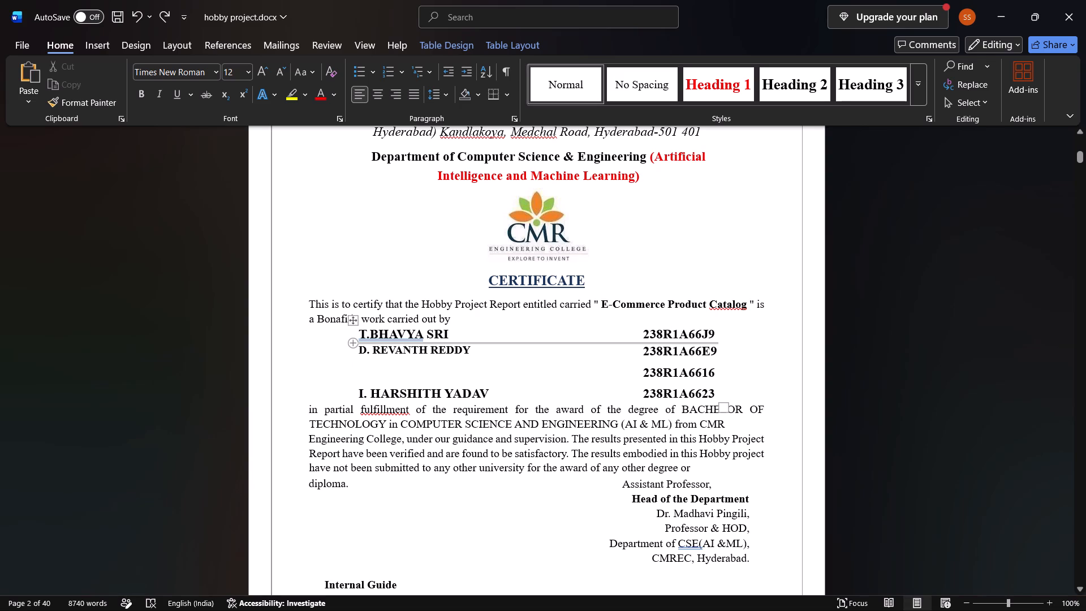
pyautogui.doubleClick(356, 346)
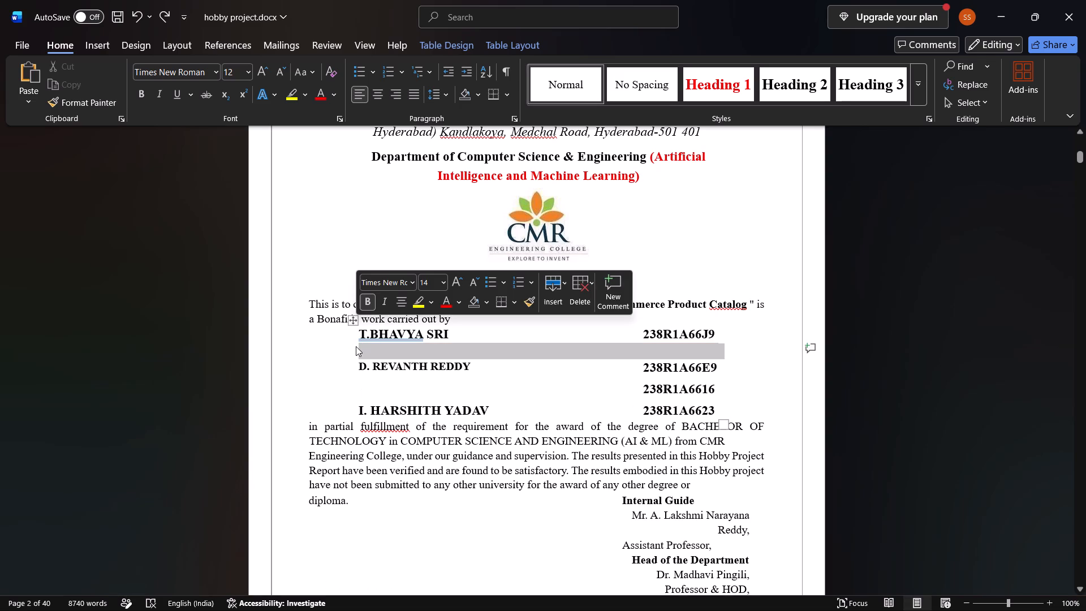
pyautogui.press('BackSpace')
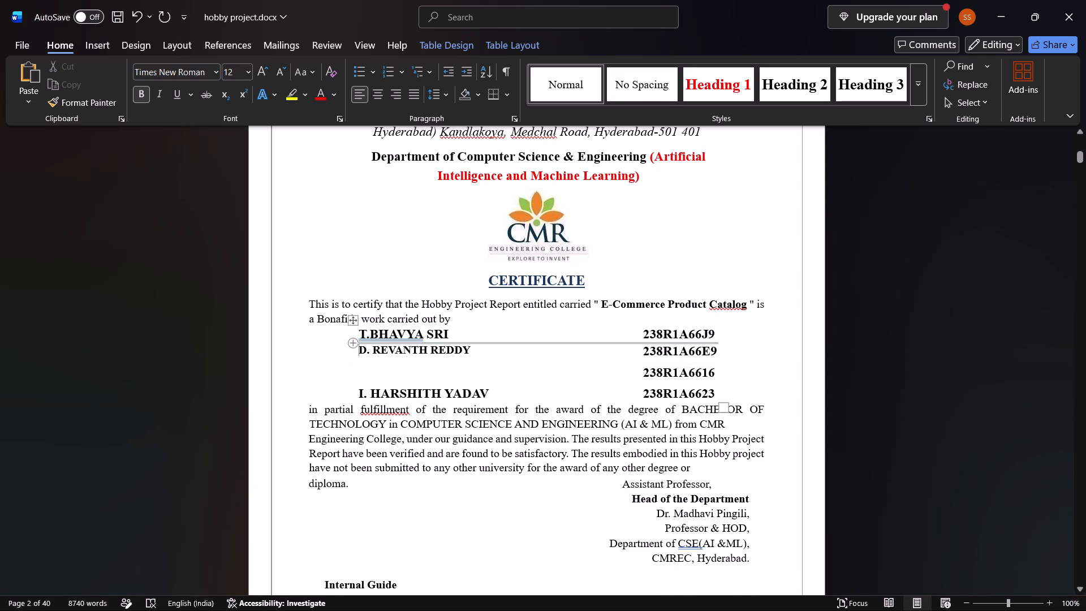
# Set the font size of the second student's name in the certificate's student table to 14.
pyautogui.moveTo(359, 351); pyautogui.dragTo(467, 350)
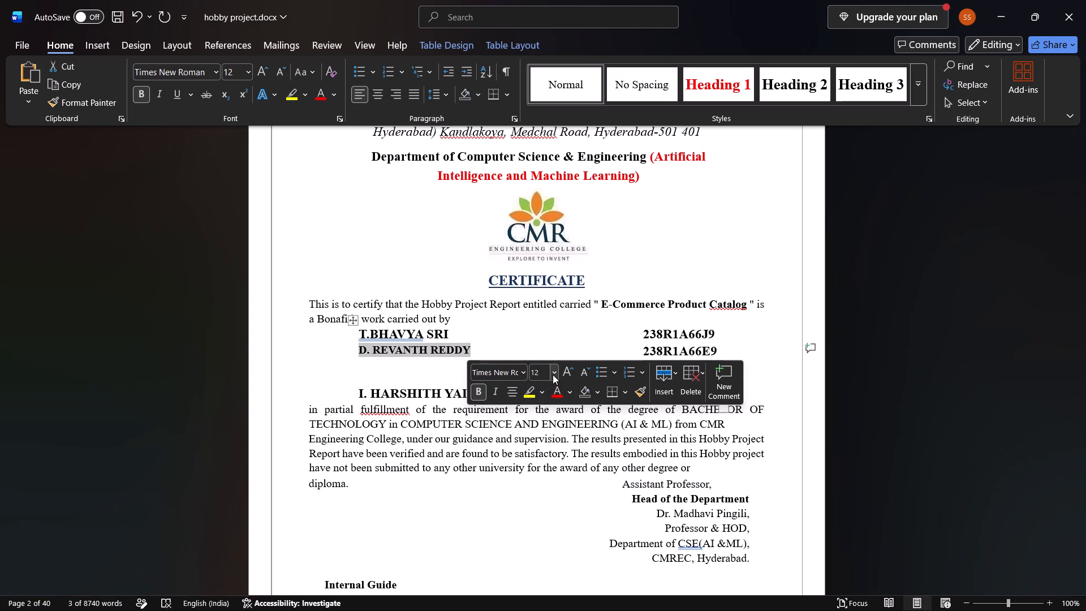
pyautogui.click(553, 373)
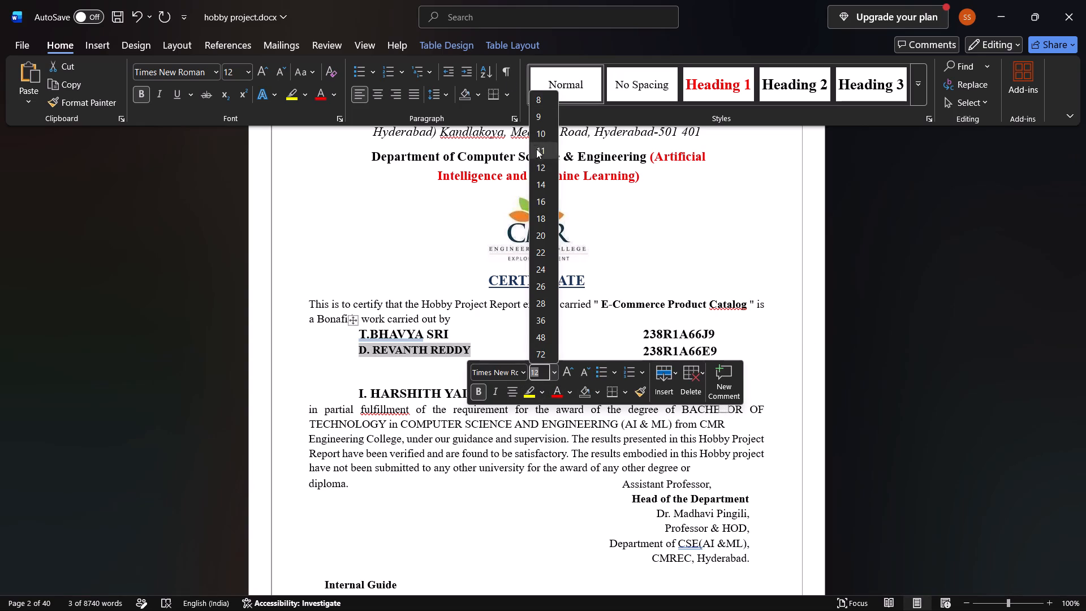
pyautogui.click(541, 179)
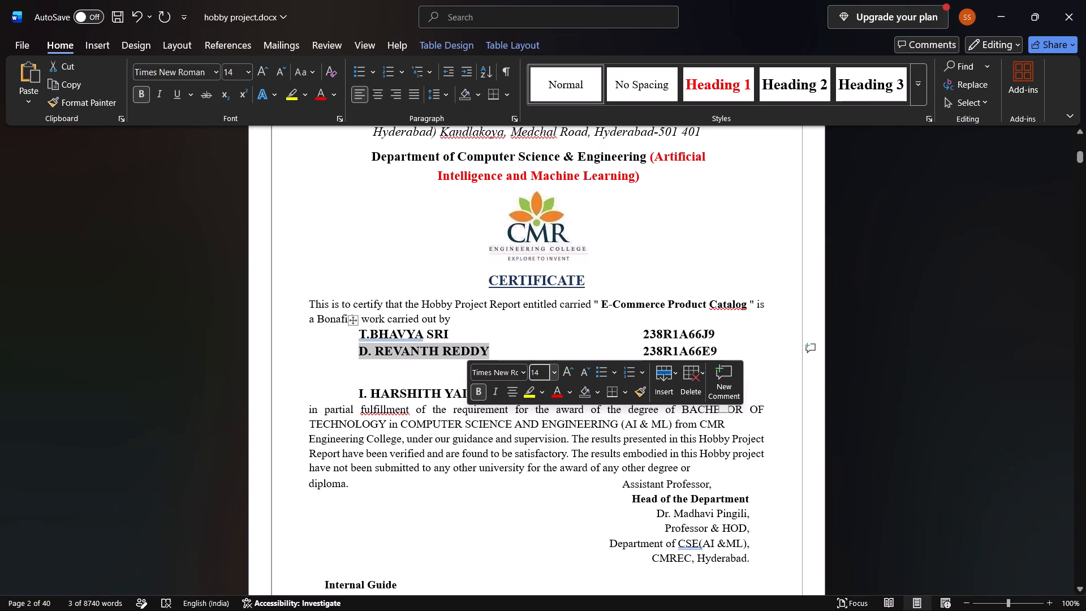
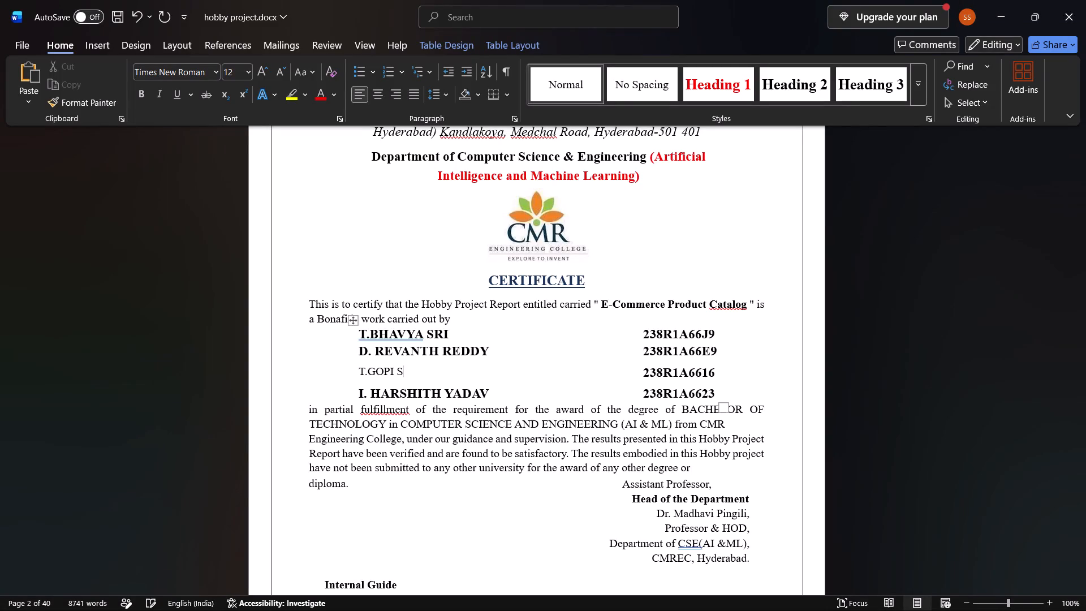
# Finish entering the third student's name in capitals in the certificate's student table.
pyautogui.write('HEKAR')
# Format the third student's name in the certificate's student table as bold with font size 14.
pyautogui.moveTo(359, 371); pyautogui.dragTo(453, 366)
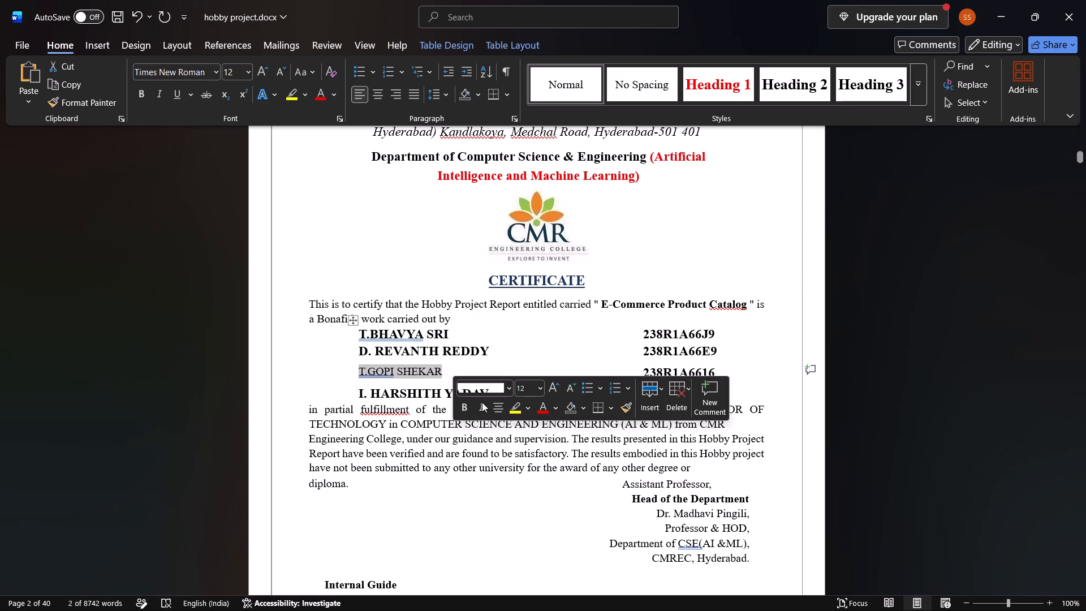
pyautogui.click(541, 390)
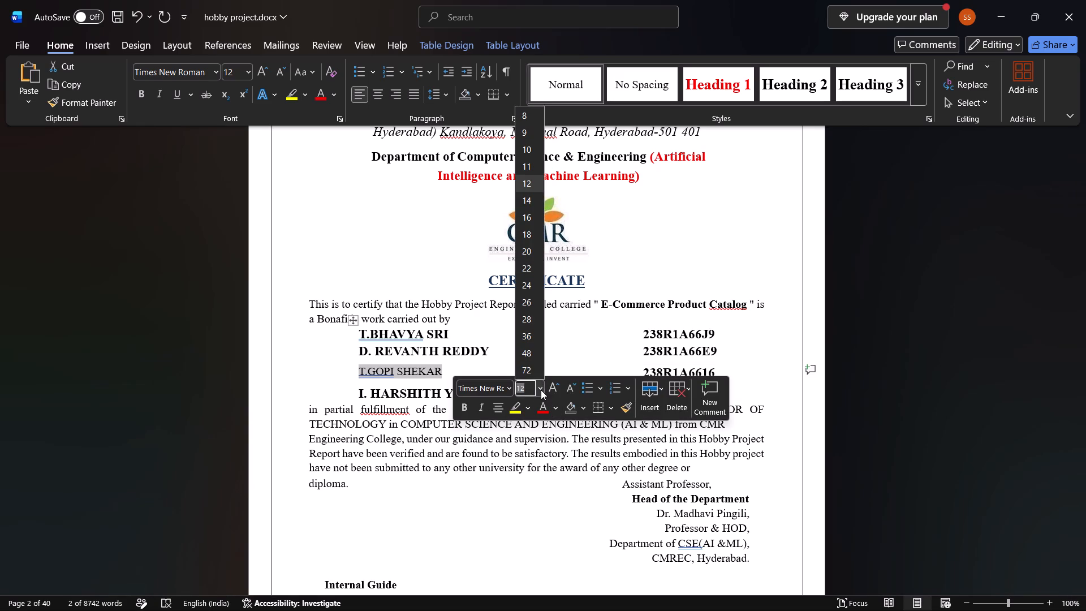
pyautogui.click(537, 199)
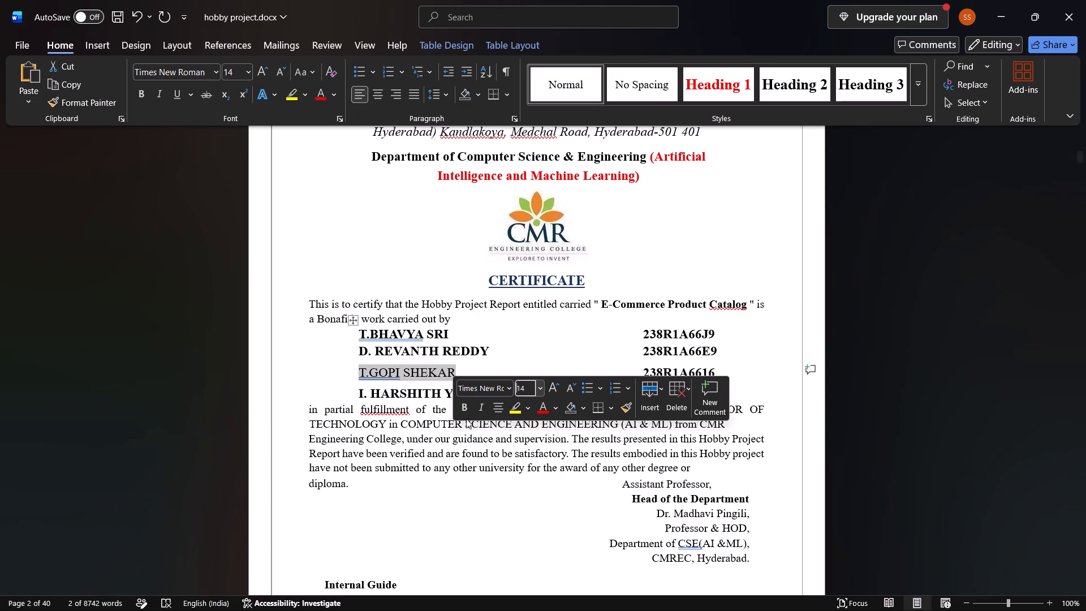
pyautogui.click(466, 407)
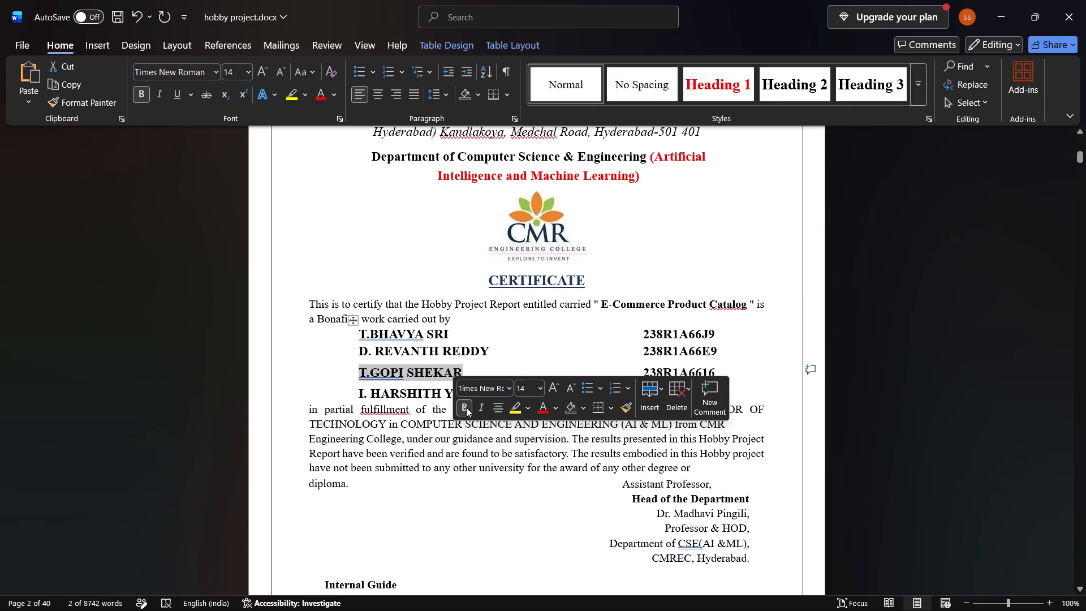
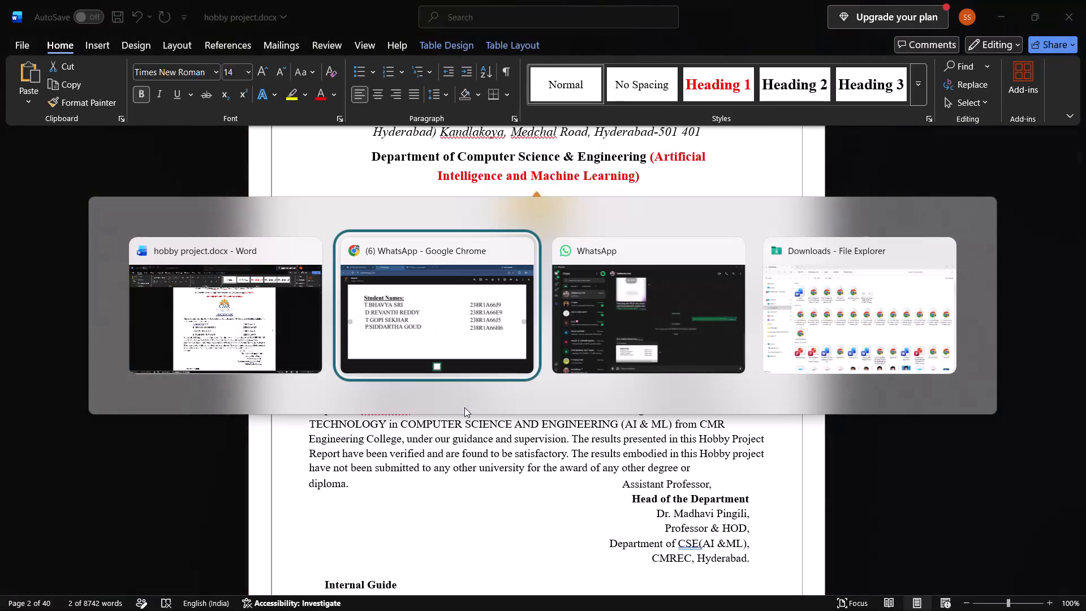
# Delete the fourth student's name from the certificate's student table, leaving the roll number in place.
pyautogui.hotkey('alt', 'Tab')
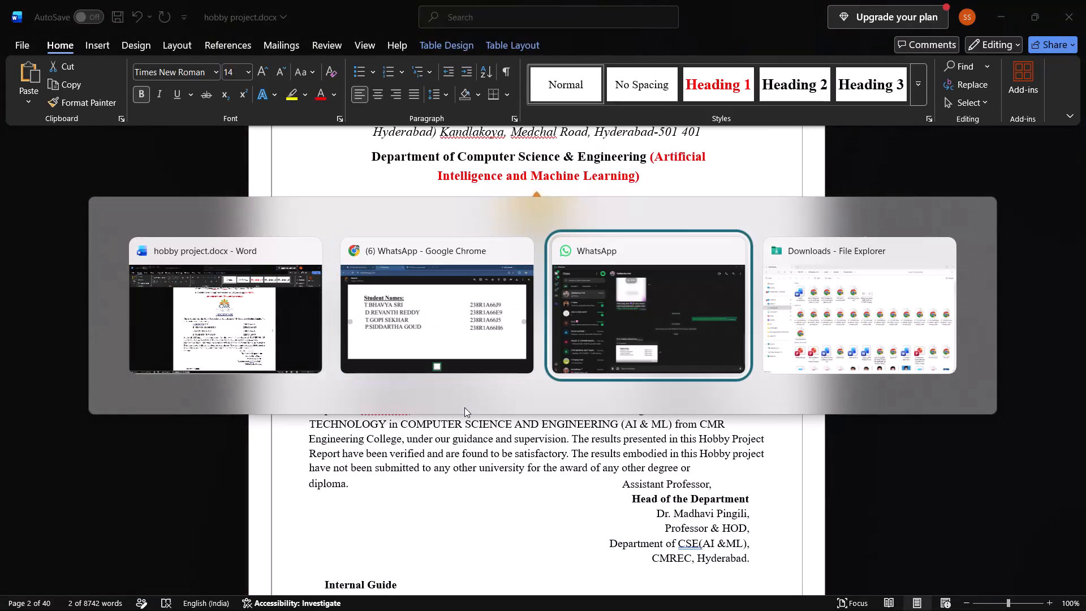
pyautogui.keyDown('alt'); pyautogui.click(282, 303); pyautogui.keyUp('alt')
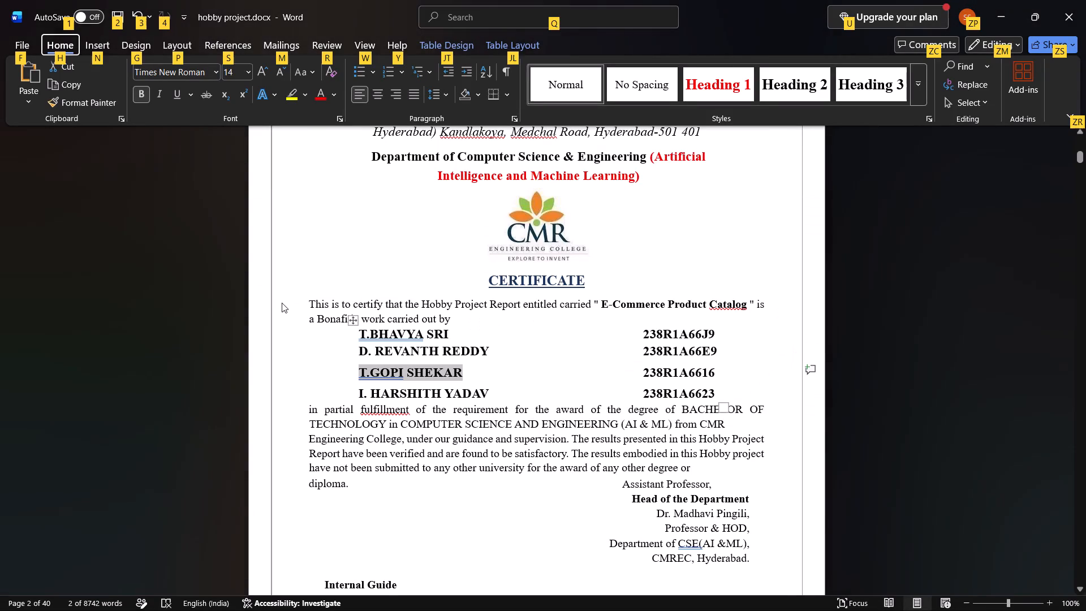
pyautogui.click(489, 392)
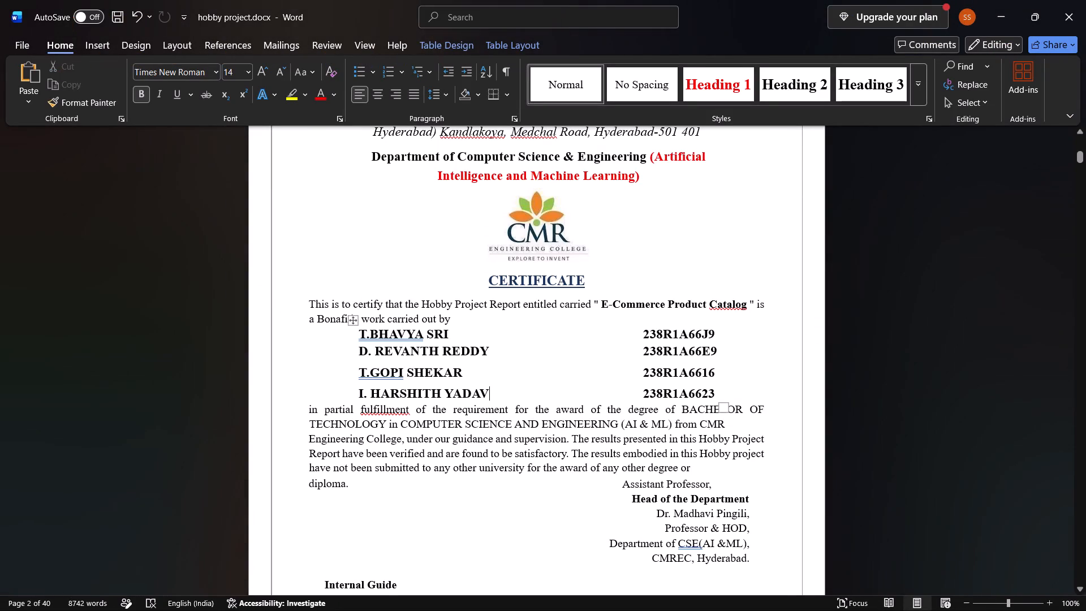
pyautogui.press('BackSpace')
pyautogui.press('BackSpace')
pyautogui.press('BackSpace')
pyautogui.press('BackSpace')
pyautogui.press('BackSpace')
pyautogui.press('BackSpace')
pyautogui.press('BackSpace')
pyautogui.press('BackSpace')
pyautogui.press('BackSpace')
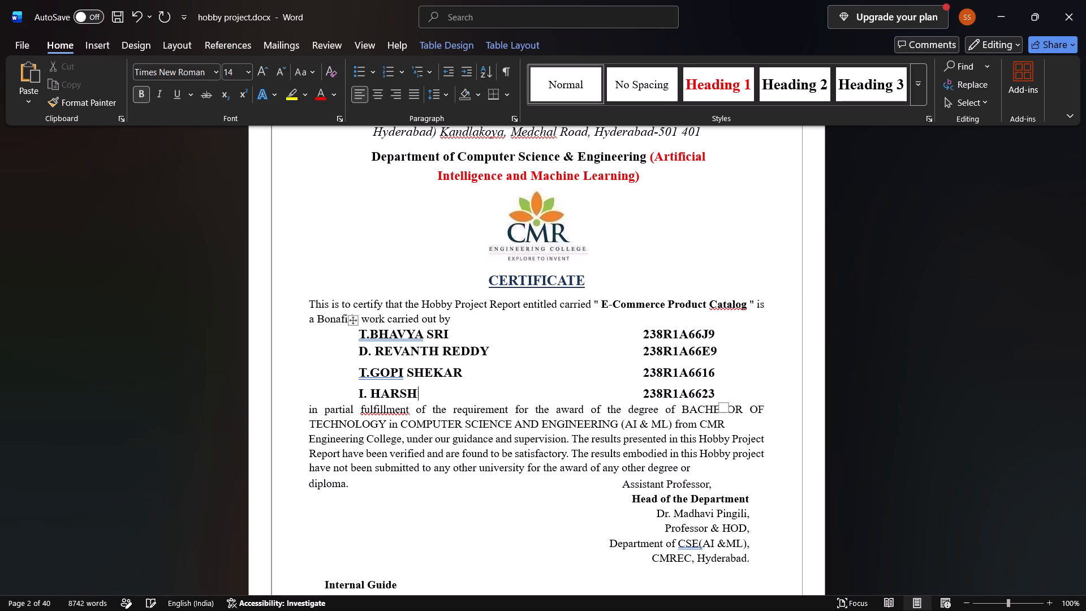
pyautogui.press('BackSpace')
pyautogui.press('BackSpace')
pyautogui.press('BackSpace')
pyautogui.press('BackSpace')
pyautogui.press('BackSpace')
pyautogui.press('BackSpace')
pyautogui.press('BackSpace')
pyautogui.press('BackSpace')
# Check the fourth student's name in the shared student list and enter it in capitals in the certificate's student table.
pyautogui.hotkey('alt', 'Tab')
pyautogui.hotkey('alt', 'Tab')
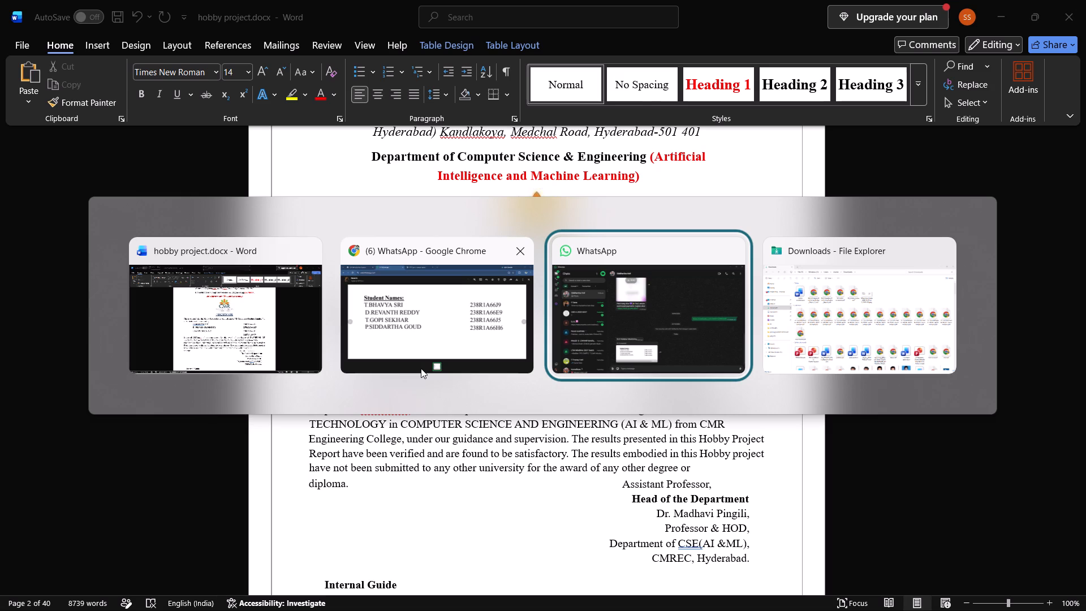
pyautogui.keyDown('alt'); pyautogui.click(230, 350); pyautogui.keyUp('alt')
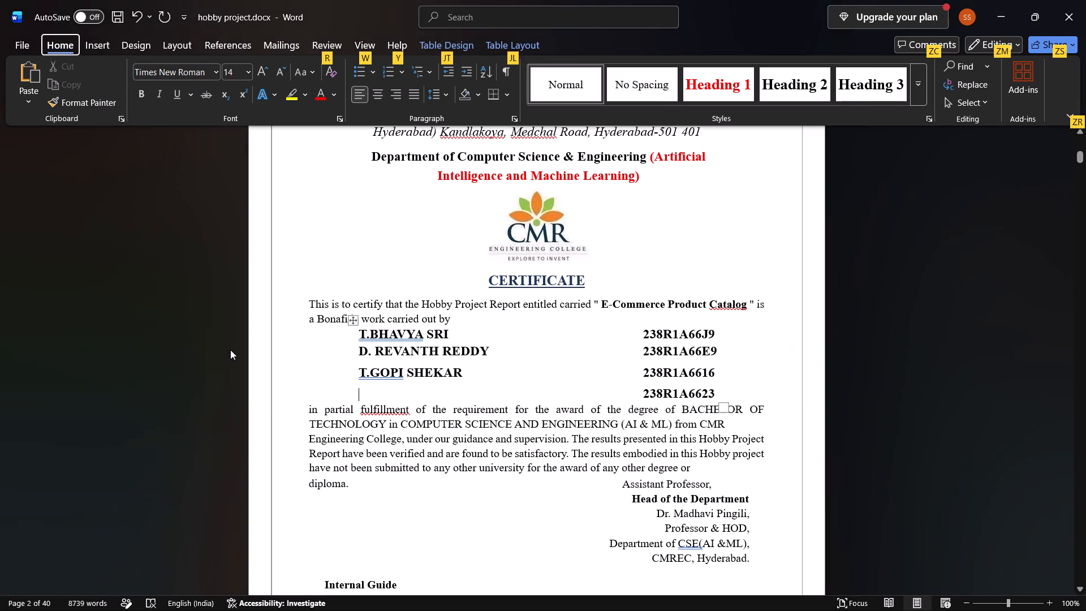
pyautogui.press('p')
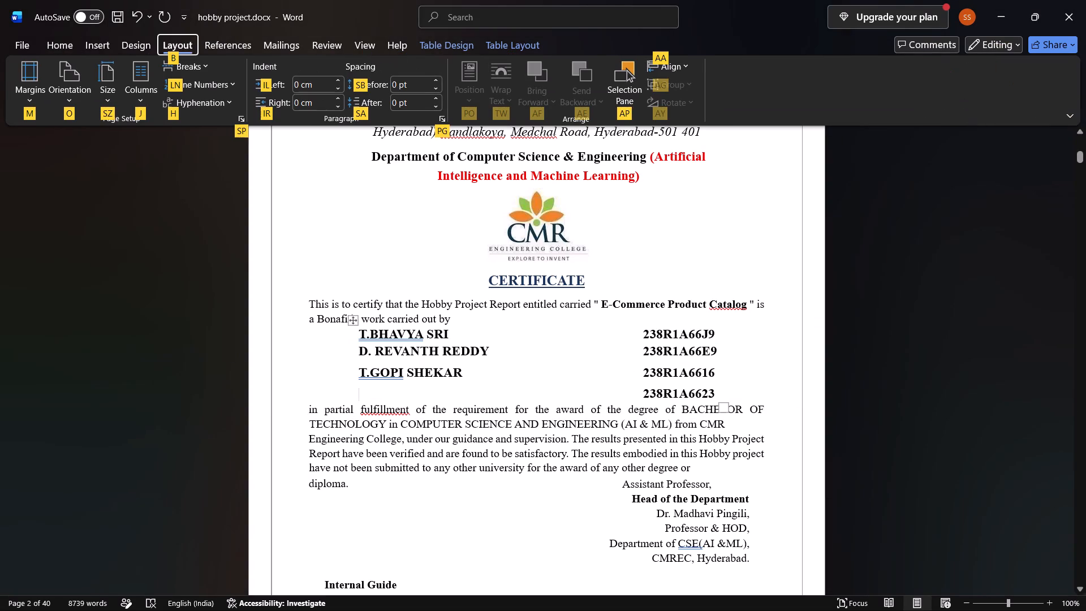
pyautogui.click(363, 388)
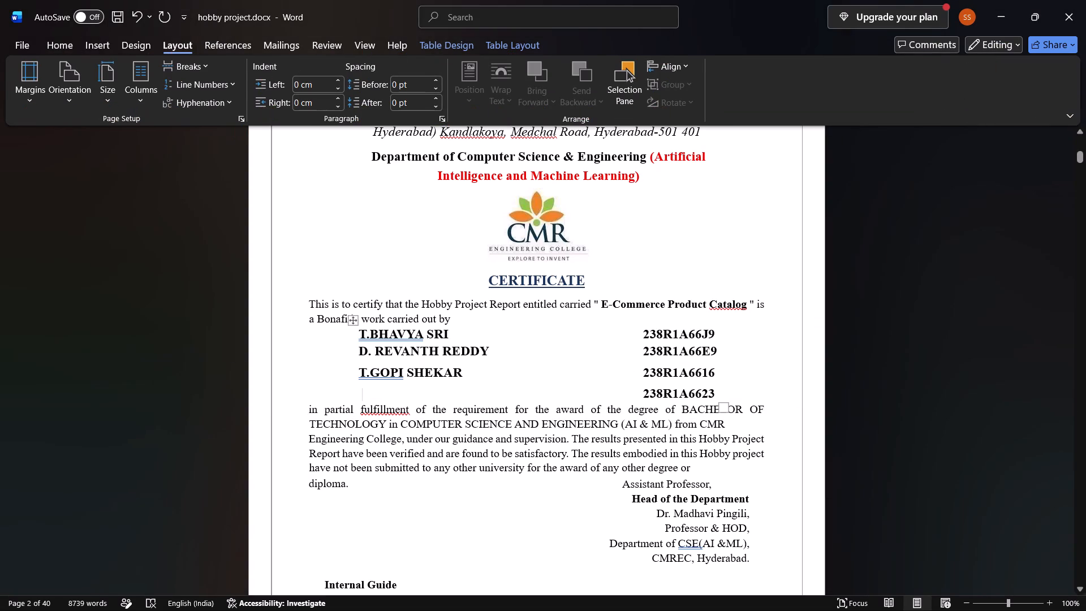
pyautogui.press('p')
# Finish entering the fourth student's name in capitals in the certificate's student table.
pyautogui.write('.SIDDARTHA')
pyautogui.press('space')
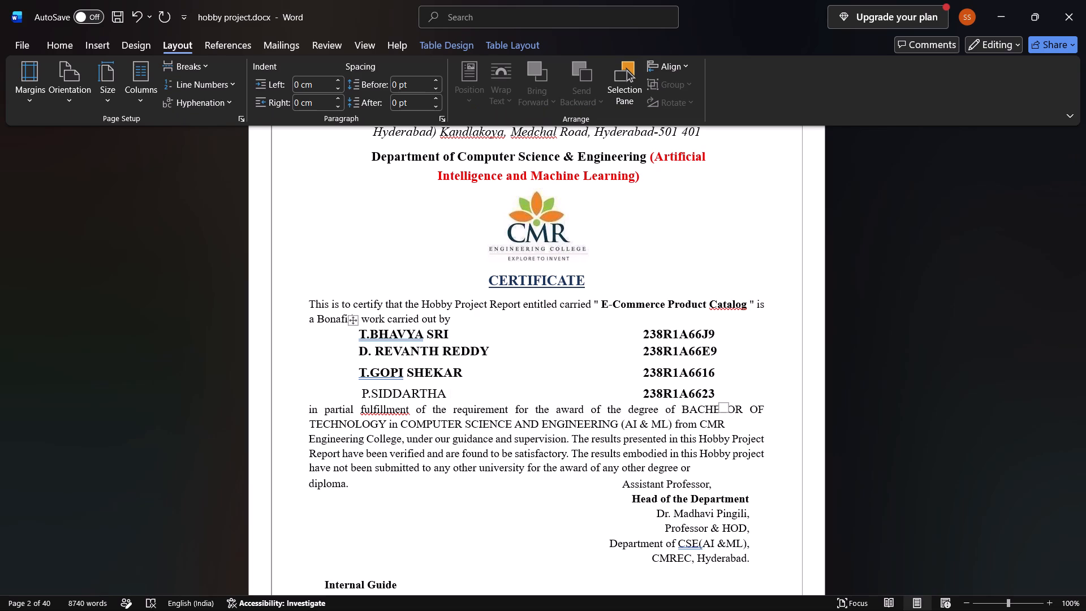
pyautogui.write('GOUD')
# Place the text cursor at the end of the third student's roll number in the certificate's student table.
pyautogui.click(716, 372)
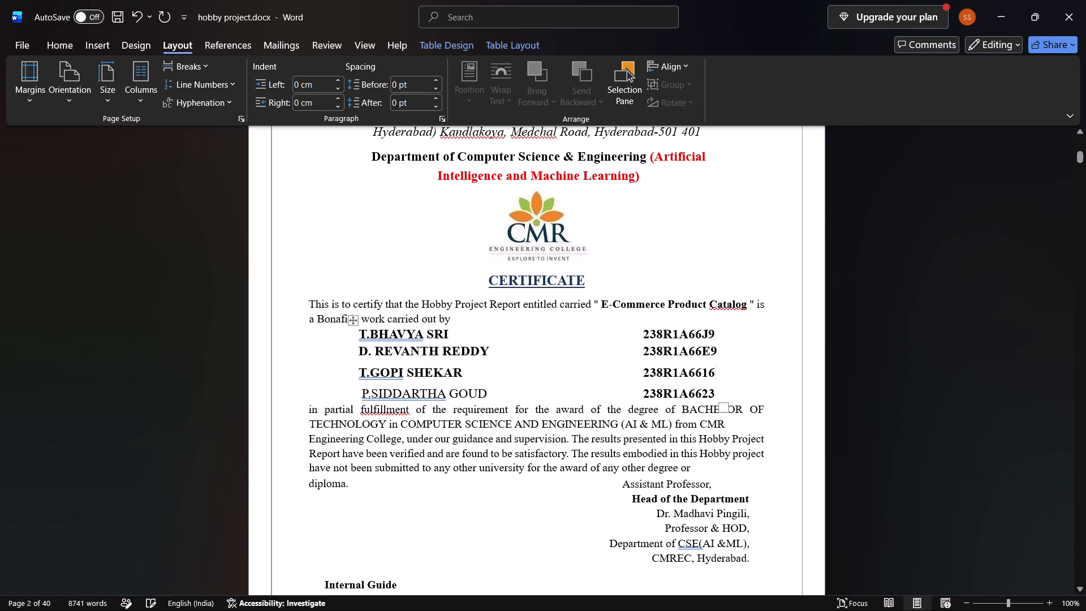
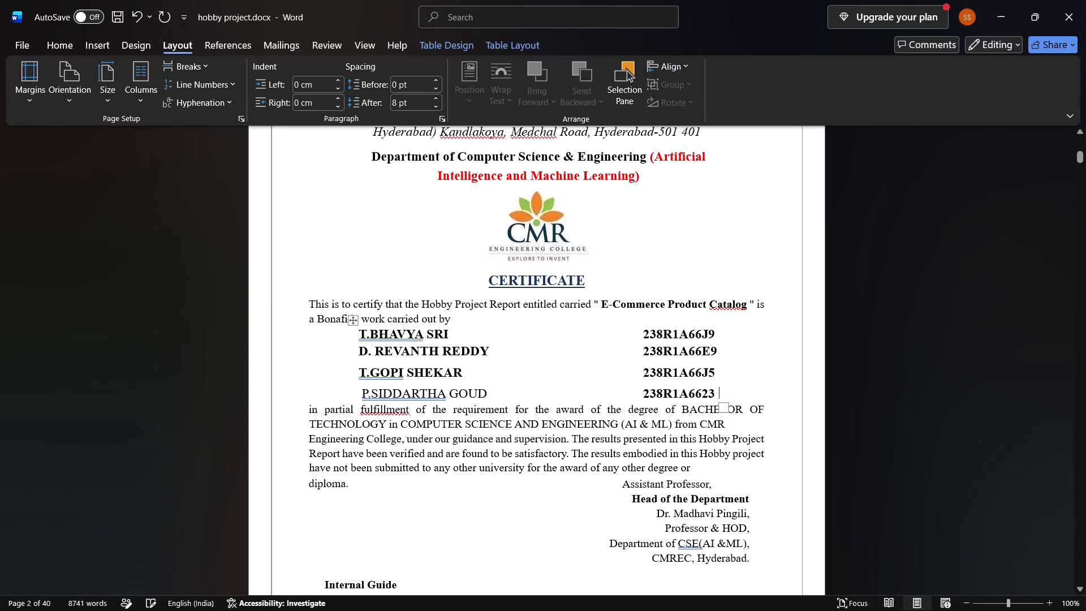
# Replace the last two characters of the fourth student's roll number in the certificate's student table with H6.
pyautogui.press('BackSpace')
pyautogui.press('BackSpace')
pyautogui.press('BackSpace')
pyautogui.press('BackSpace')
pyautogui.press('BackSpace')
pyautogui.press('BackSpace')
pyautogui.press('BackSpace')
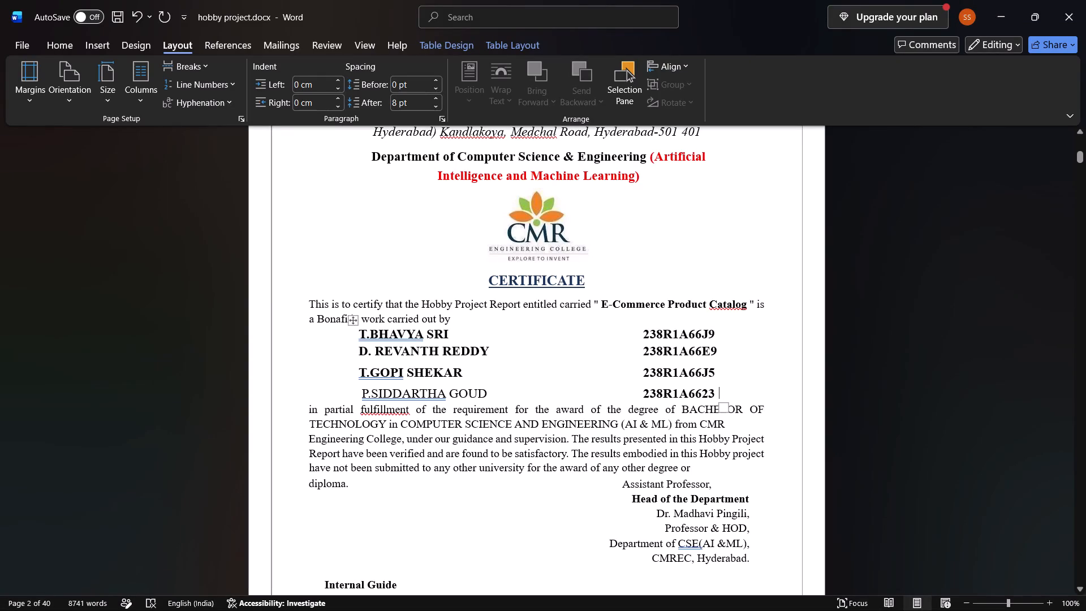
pyautogui.click(718, 390)
pyautogui.press('BackSpace')
pyautogui.press('BackSpace')
pyautogui.press('BackSpace')
pyautogui.press('BackSpace')
pyautogui.press('BackSpace')
pyautogui.click(717, 391)
pyautogui.click(716, 395)
pyautogui.press('BackSpace')
pyautogui.press('BackSpace')
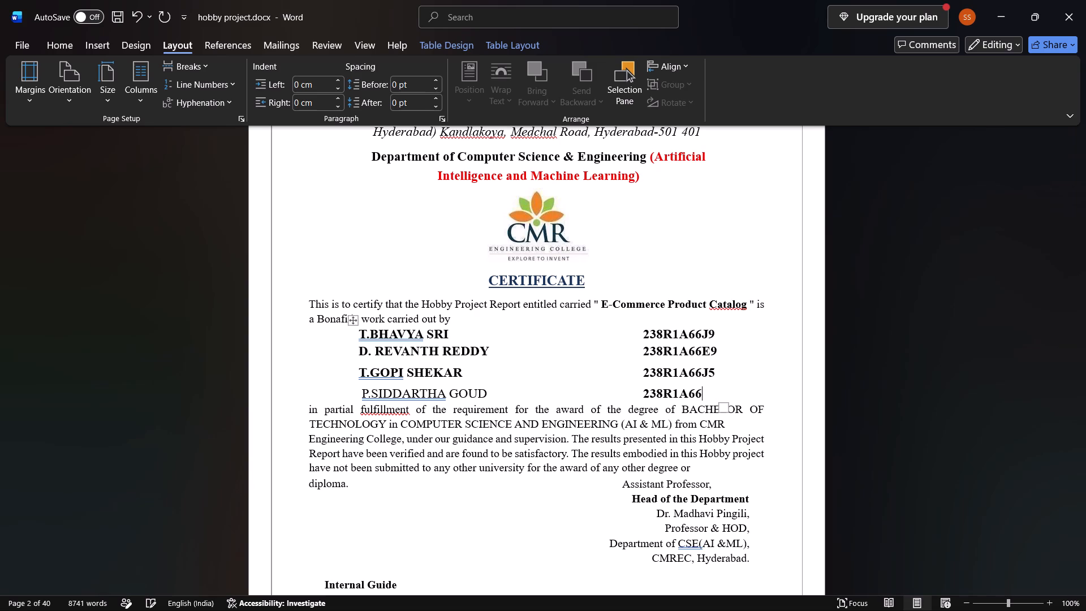
pyautogui.write('H6')
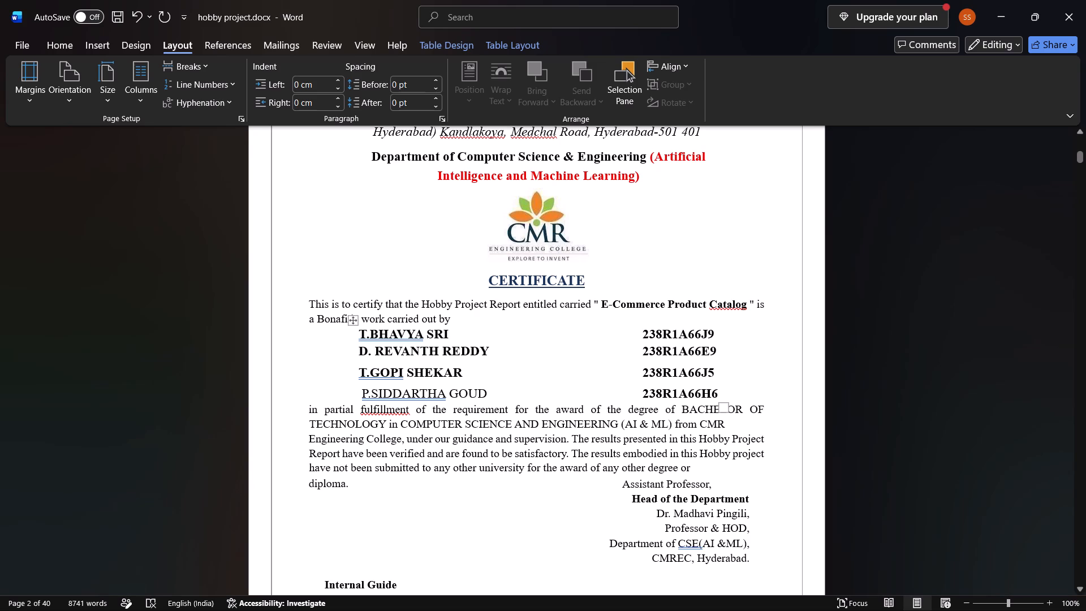
# Make the fourth student's name in the certificate's student table bold.
pyautogui.moveTo(490, 395); pyautogui.dragTo(363, 398)
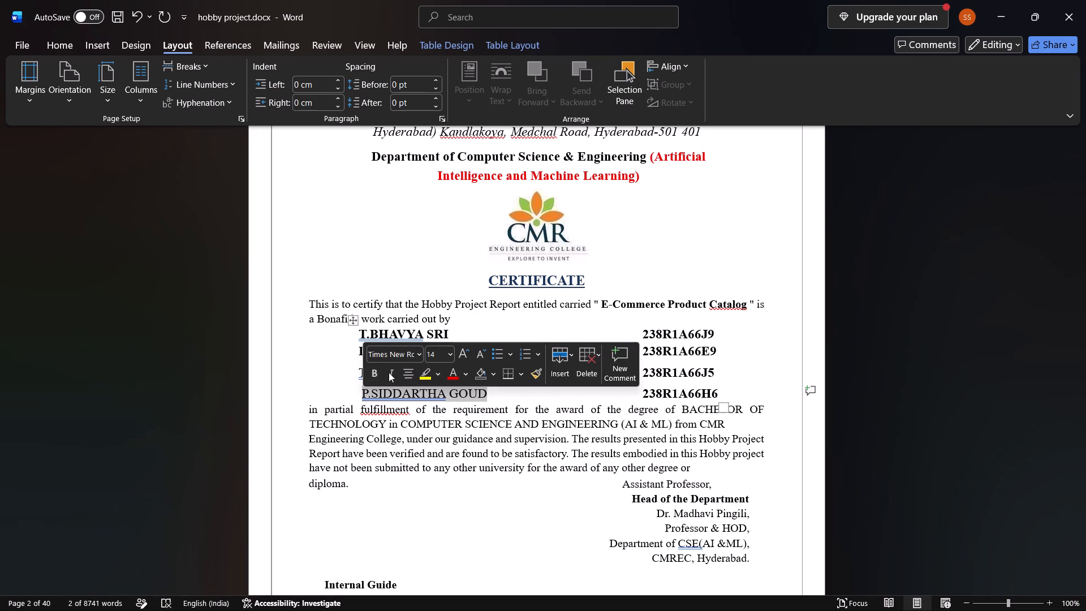
pyautogui.click(371, 372)
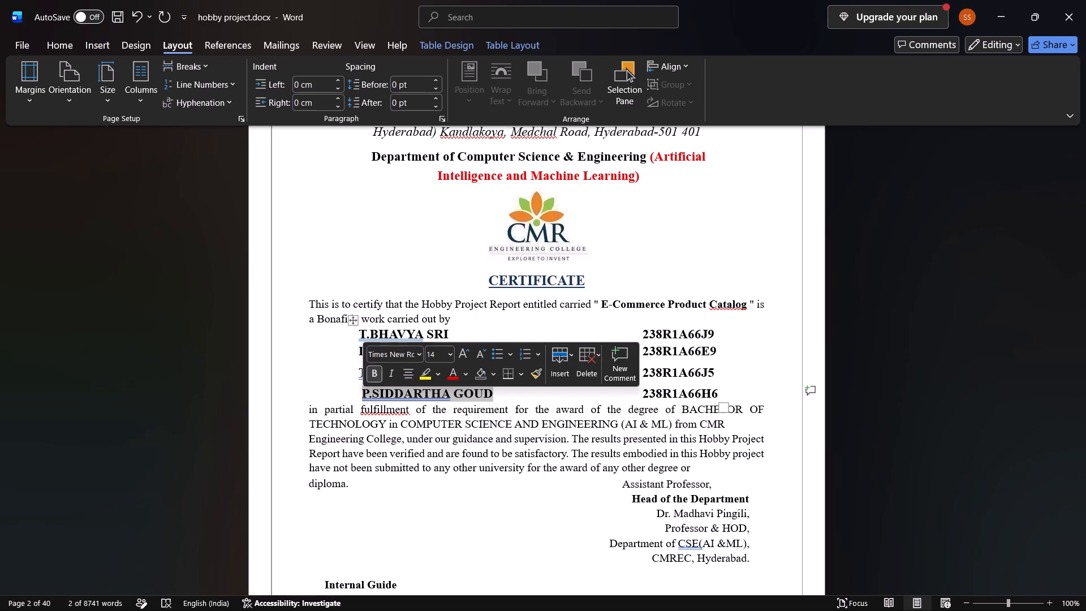
pyautogui.click(333, 378)
pyautogui.click(333, 378)
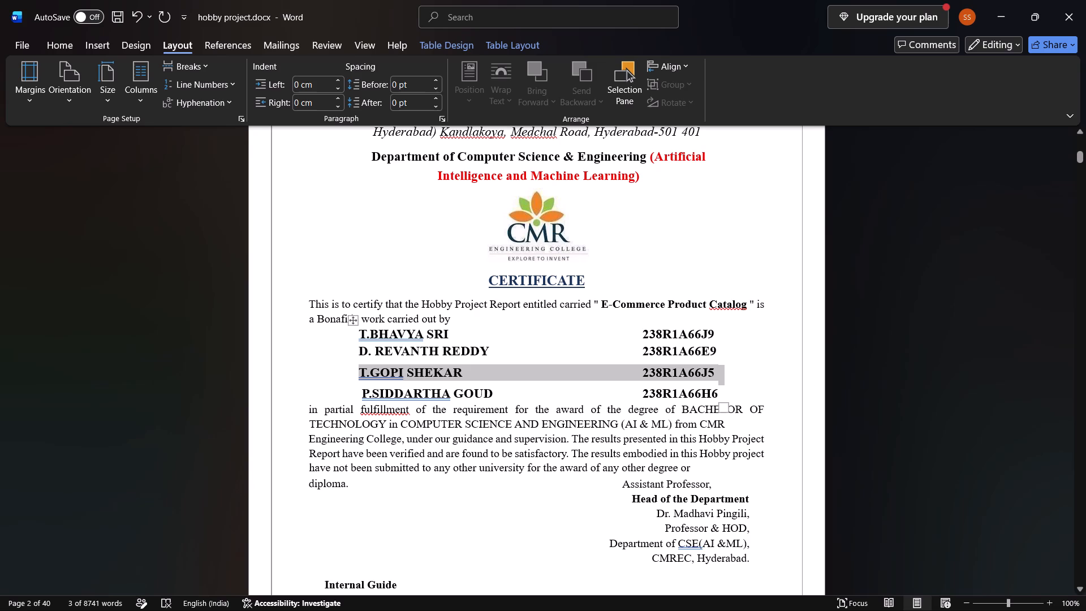
# Remove the extra space before the fourth student's name so it aligns with the names above it.
pyautogui.click(360, 392)
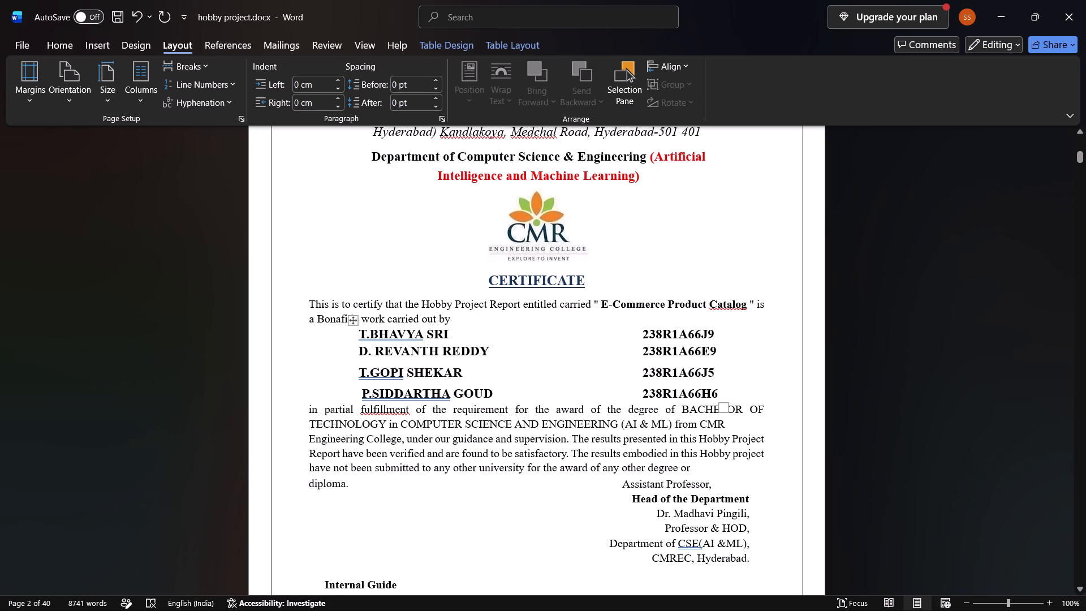
pyautogui.press('BackSpace')
pyautogui.press('BackSpace')
pyautogui.press('BackSpace')
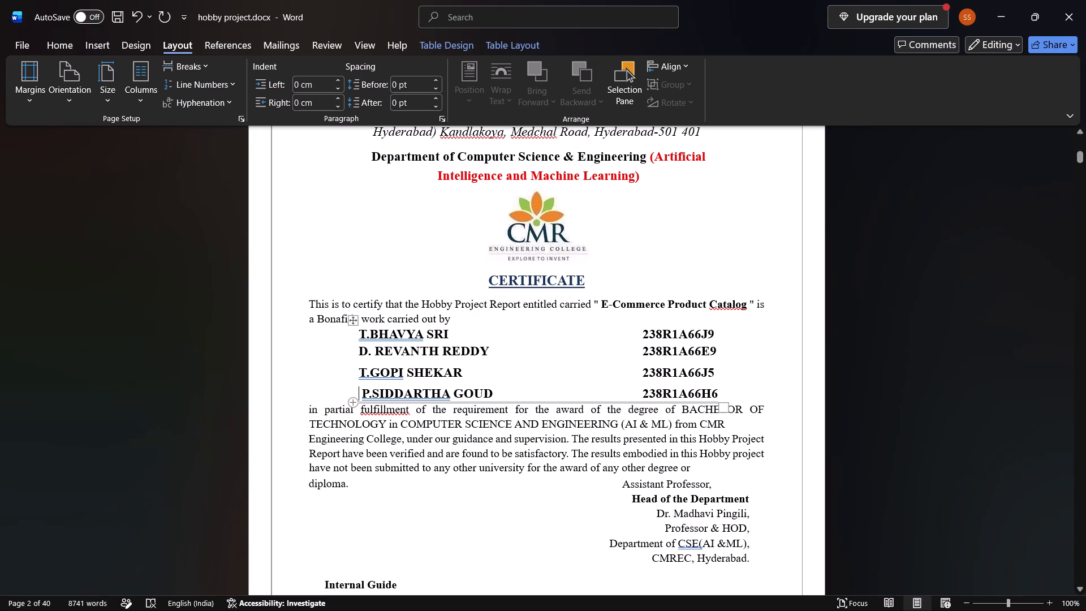
pyautogui.click(361, 394)
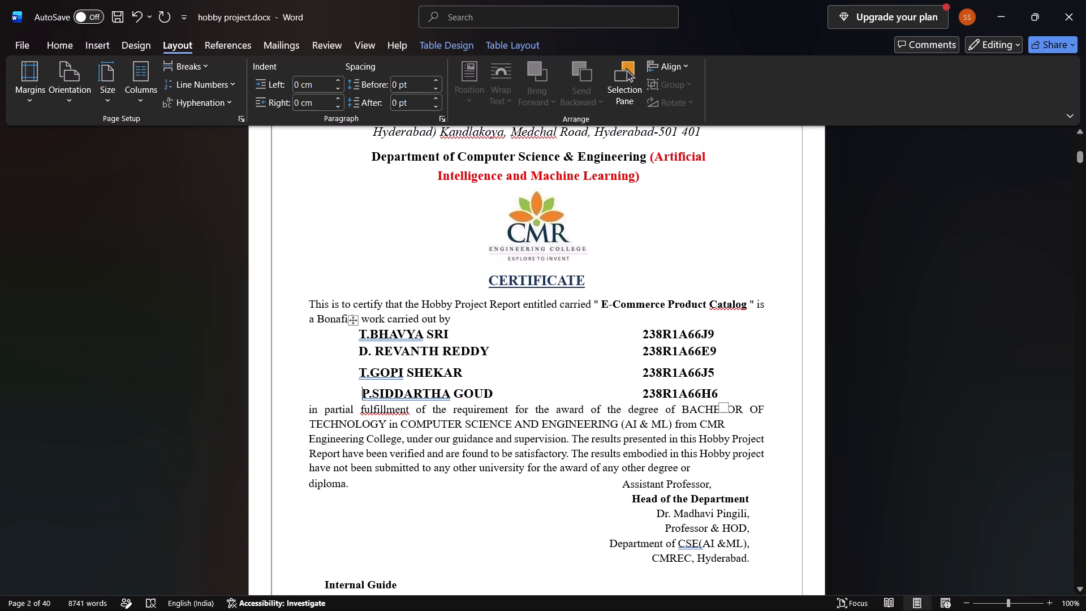
pyautogui.press('BackSpace')
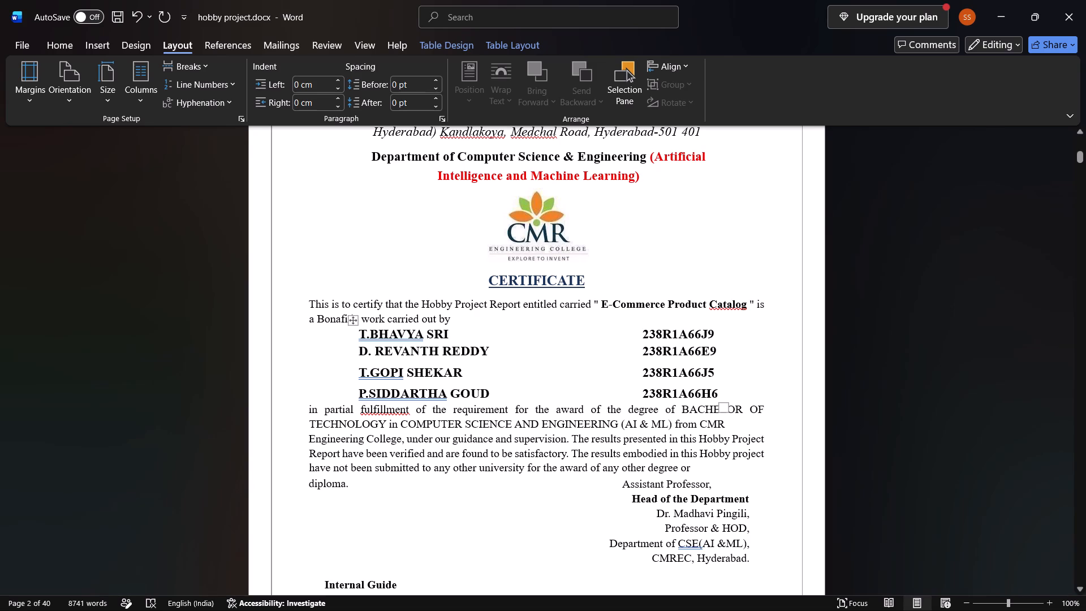
# Review the title page's student list and the layout of the report's front pages.
pyautogui.scroll(-1, 543, 386)
pyautogui.keyDown('ctrl'); pyautogui.scroll(-3, 543, 386); pyautogui.keyUp('ctrl')
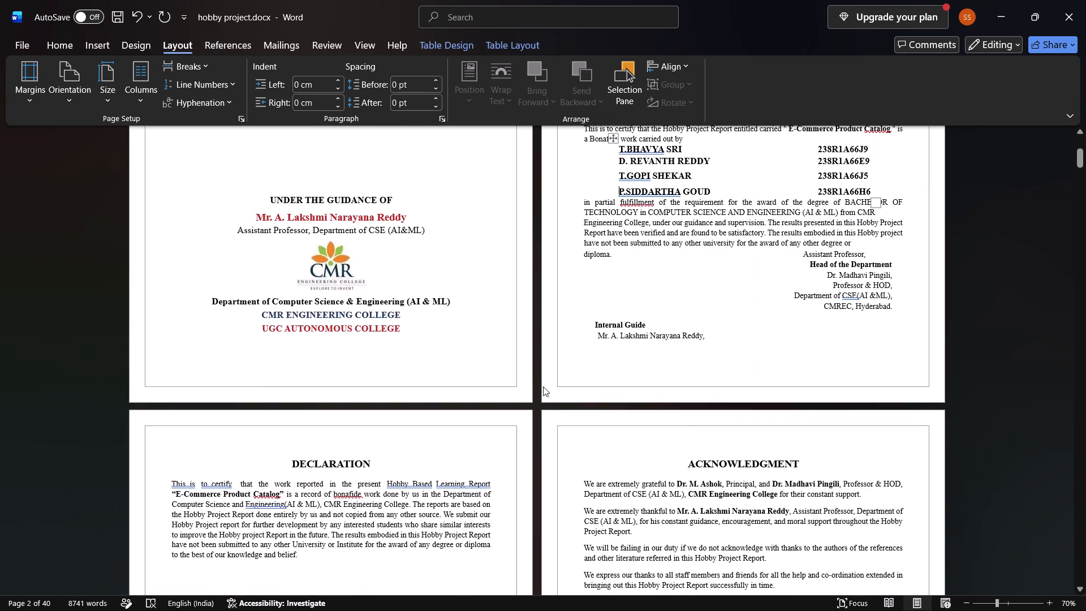
pyautogui.scroll(-1, 543, 386)
pyautogui.keyDown('ctrl'); pyautogui.scroll(2, 543, 386); pyautogui.keyUp('ctrl')
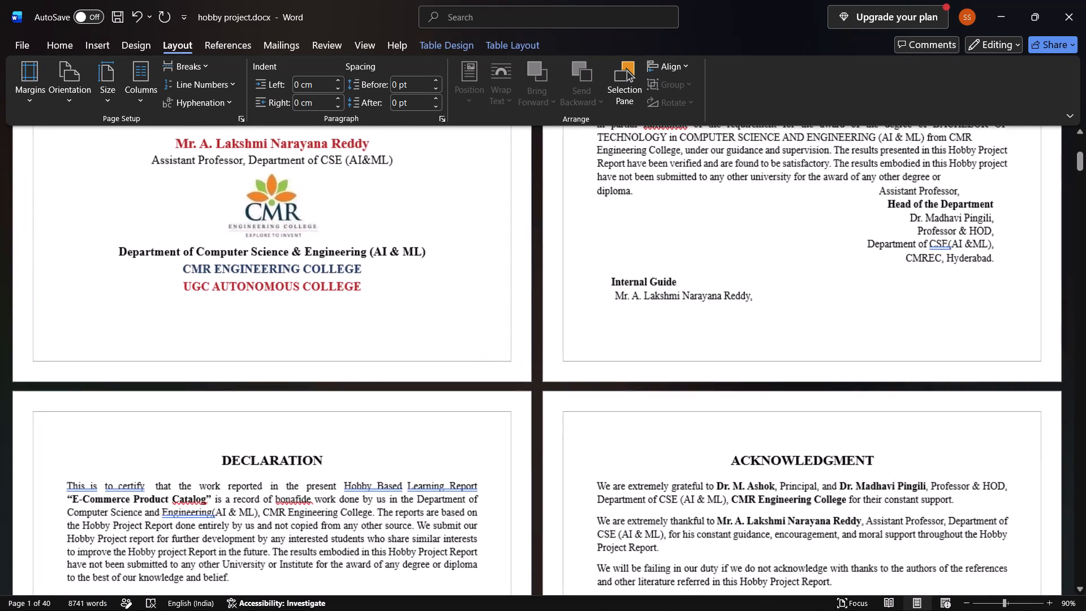
pyautogui.keyDown('ctrl'); pyautogui.scroll(7, 543, 386); pyautogui.keyUp('ctrl')
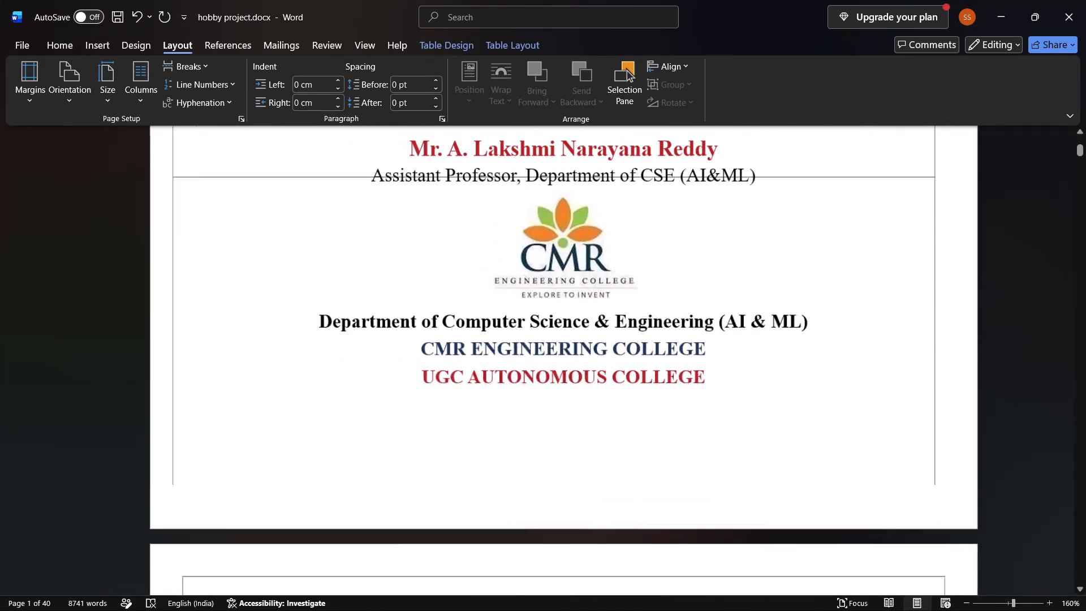
pyautogui.keyDown('ctrl'); pyautogui.scroll(-4, 543, 386); pyautogui.keyUp('ctrl')
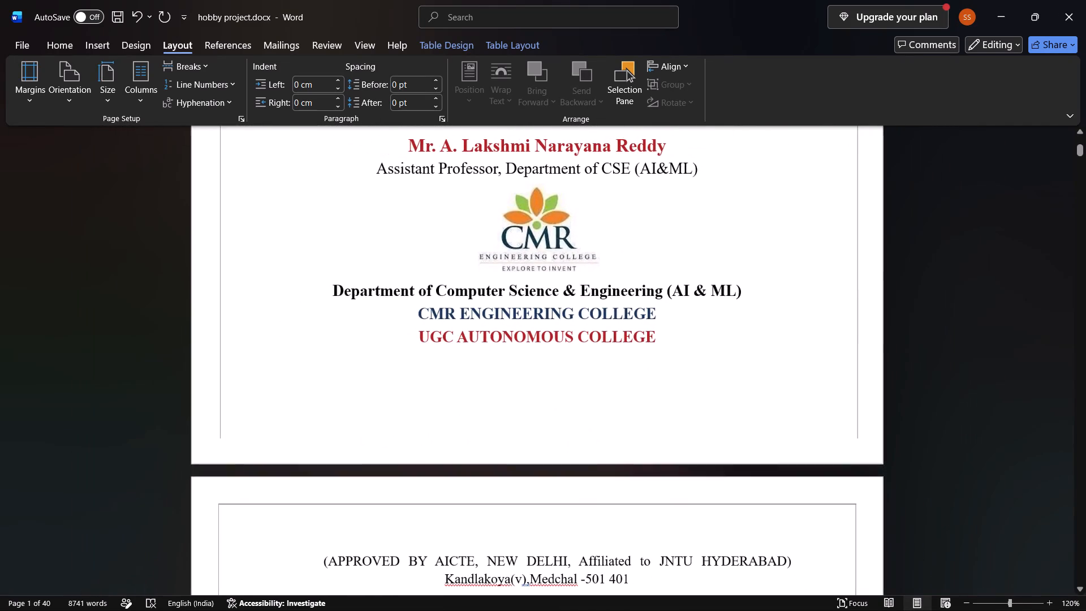
pyautogui.keyDown('ctrl'); pyautogui.scroll(-1, 543, 386); pyautogui.keyUp('ctrl')
pyautogui.scroll(1, 543, 386)
pyautogui.keyDown('ctrl'); pyautogui.scroll(-1, 543, 386); pyautogui.keyUp('ctrl')
pyautogui.keyDown('ctrl'); pyautogui.scroll(1, 543, 386); pyautogui.keyUp('ctrl')
pyautogui.keyDown('ctrl'); pyautogui.scroll(-1, 543, 386); pyautogui.keyUp('ctrl')
pyautogui.keyDown('ctrl'); pyautogui.scroll(2, 543, 386); pyautogui.keyUp('ctrl')
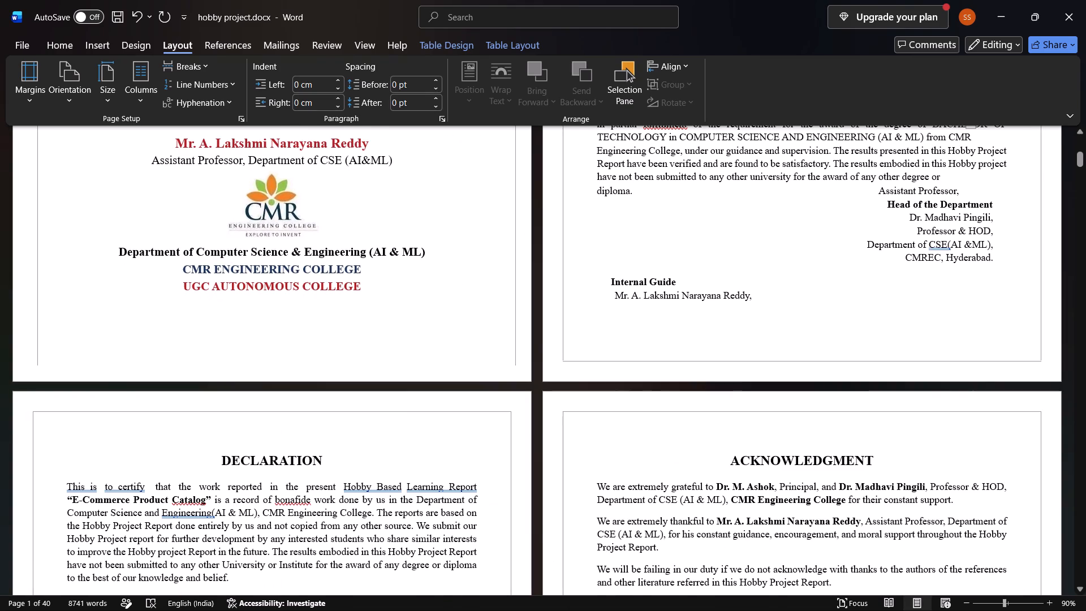
pyautogui.keyDown('ctrl'); pyautogui.scroll(-4, 543, 386); pyautogui.keyUp('ctrl')
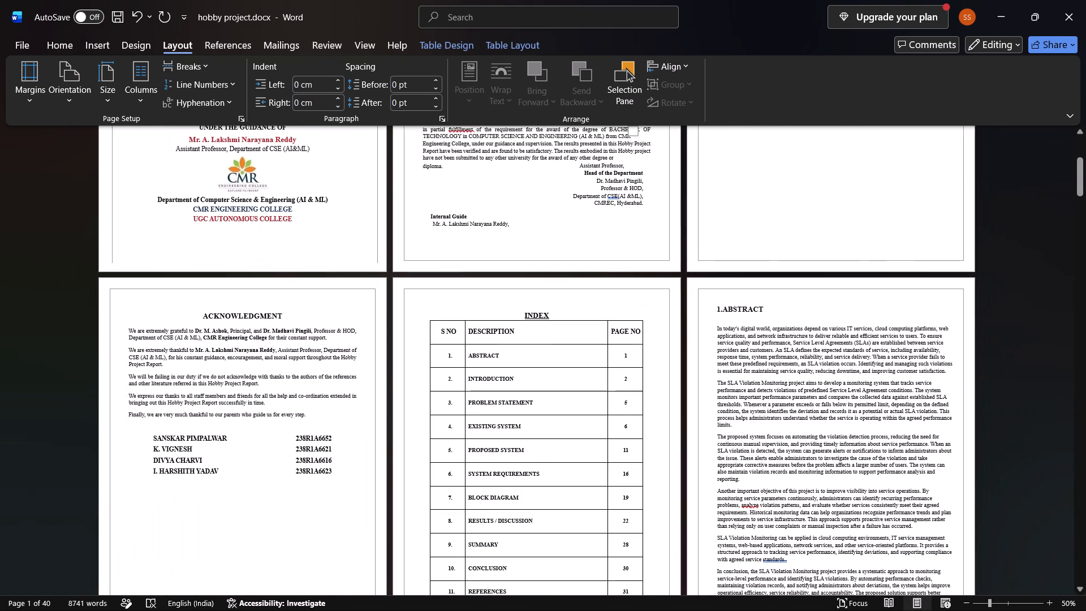
pyautogui.keyDown('ctrl'); pyautogui.scroll(6, 543, 386); pyautogui.keyUp('ctrl')
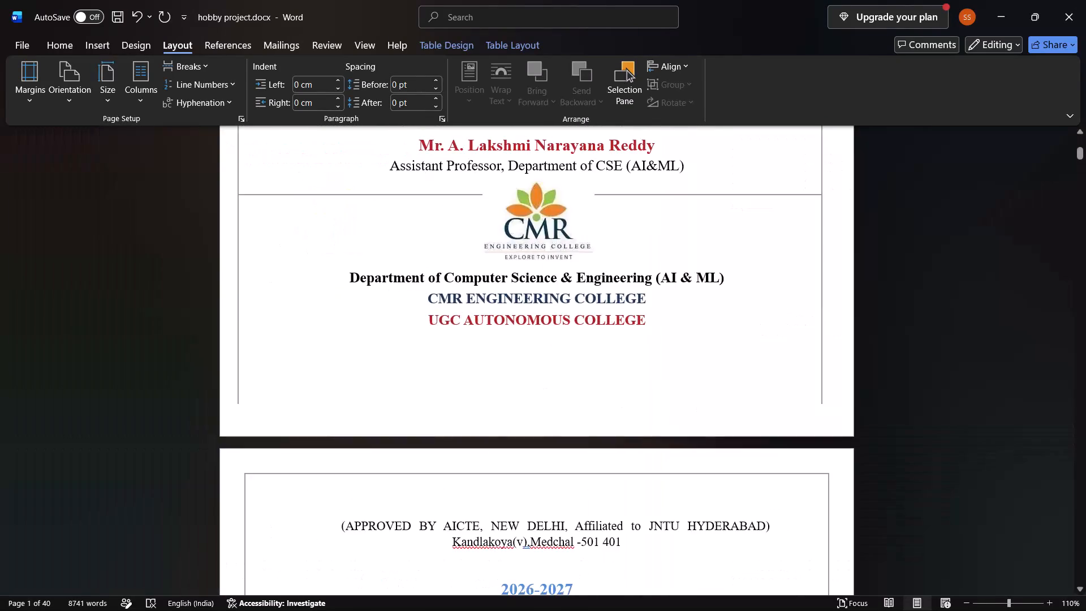
pyautogui.keyDown('ctrl'); pyautogui.scroll(2, 543, 386); pyautogui.keyUp('ctrl')
pyautogui.scroll(1, 543, 386)
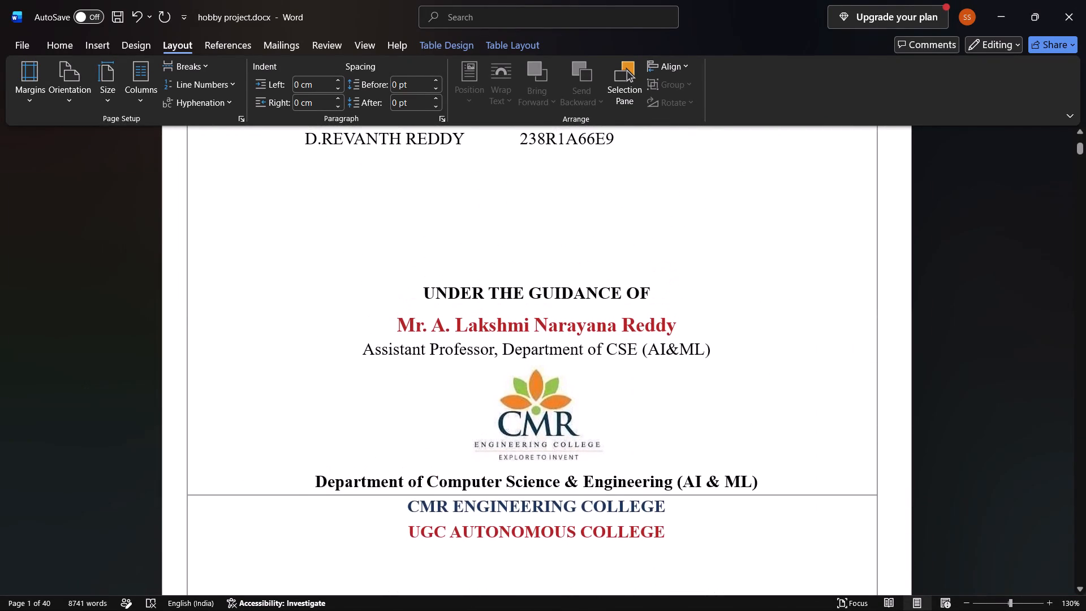
pyautogui.keyDown('ctrl'); pyautogui.scroll(-1, 543, 386); pyautogui.keyUp('ctrl')
pyautogui.rightClick(543, 386)
pyautogui.scroll(-1, 543, 386)
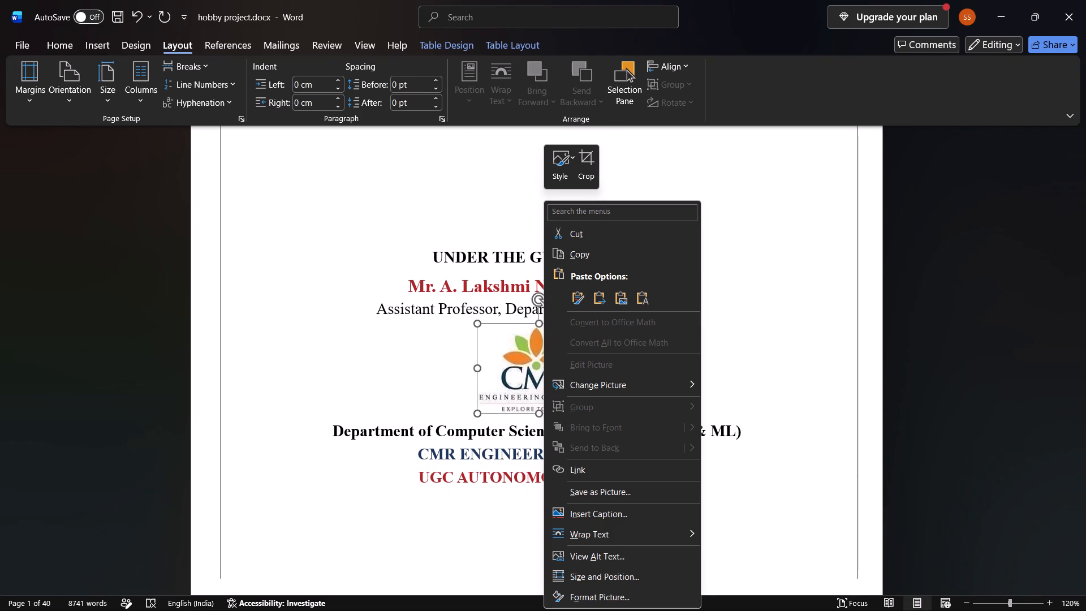
pyautogui.click(337, 264)
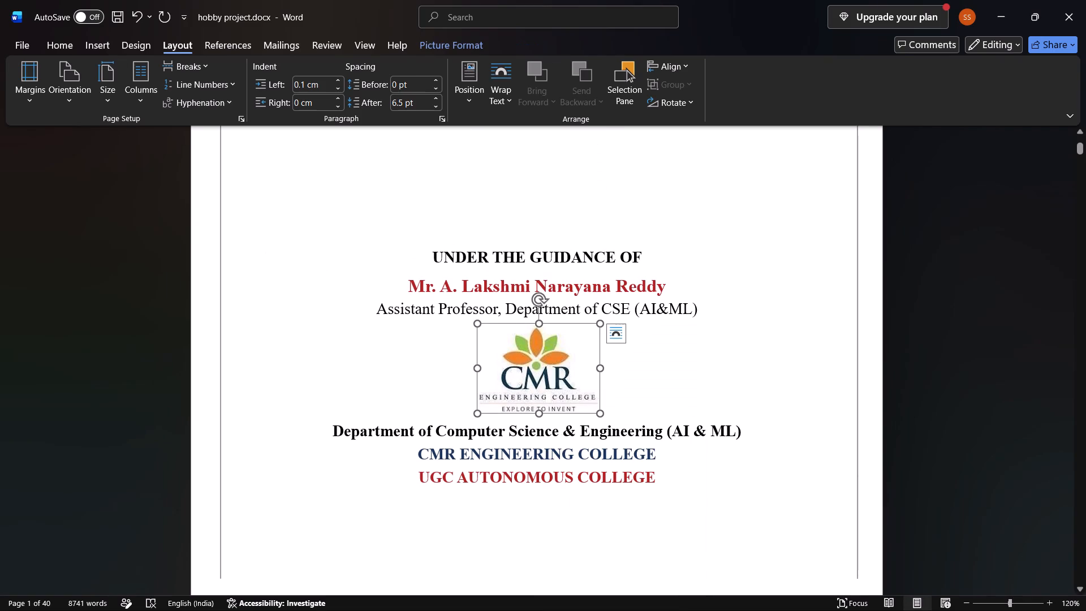
pyautogui.click(696, 237)
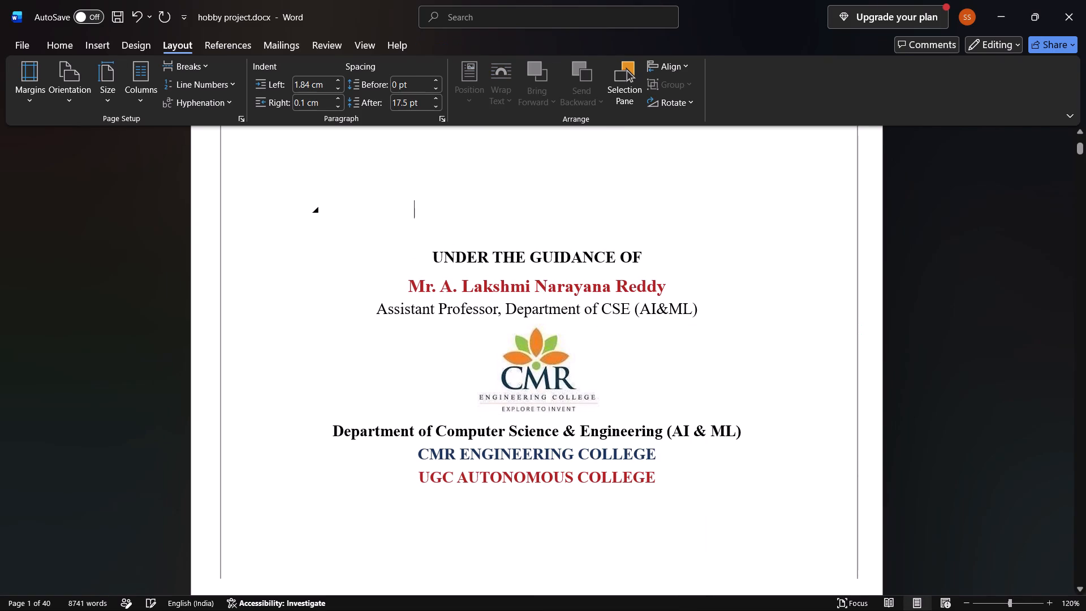
pyautogui.scroll(2, 696, 237)
pyautogui.keyDown('ctrl'); pyautogui.scroll(-1, 696, 237); pyautogui.keyUp('ctrl')
pyautogui.keyDown('ctrl'); pyautogui.scroll(1, 696, 237); pyautogui.keyUp('ctrl')
pyautogui.keyDown('ctrl'); pyautogui.scroll(-1, 696, 237); pyautogui.keyUp('ctrl')
pyautogui.keyDown('ctrl'); pyautogui.scroll(1, 696, 237); pyautogui.keyUp('ctrl')
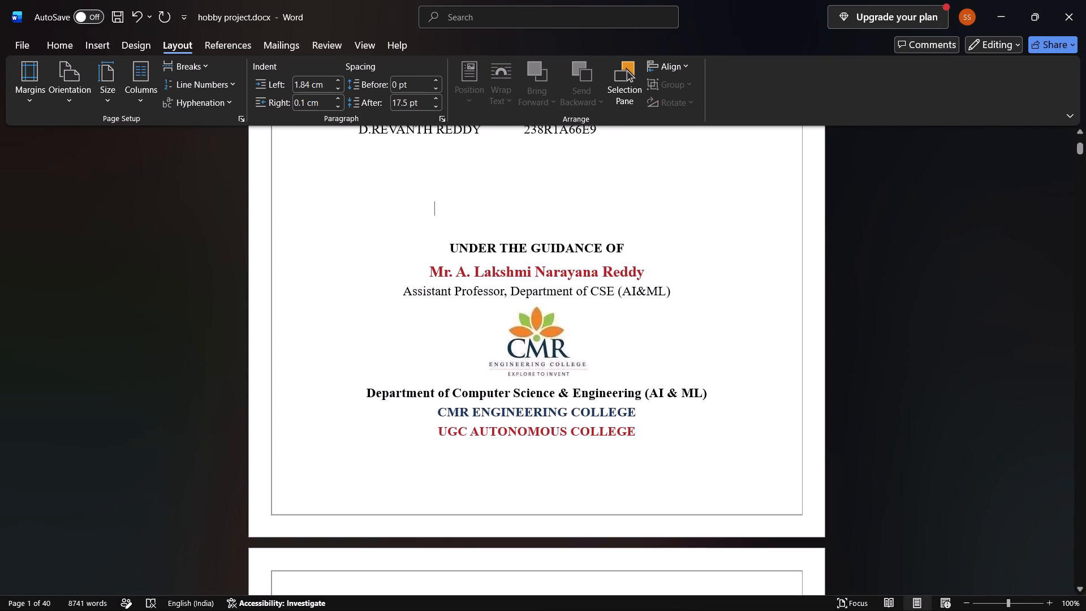
pyautogui.scroll(4, 593, 325)
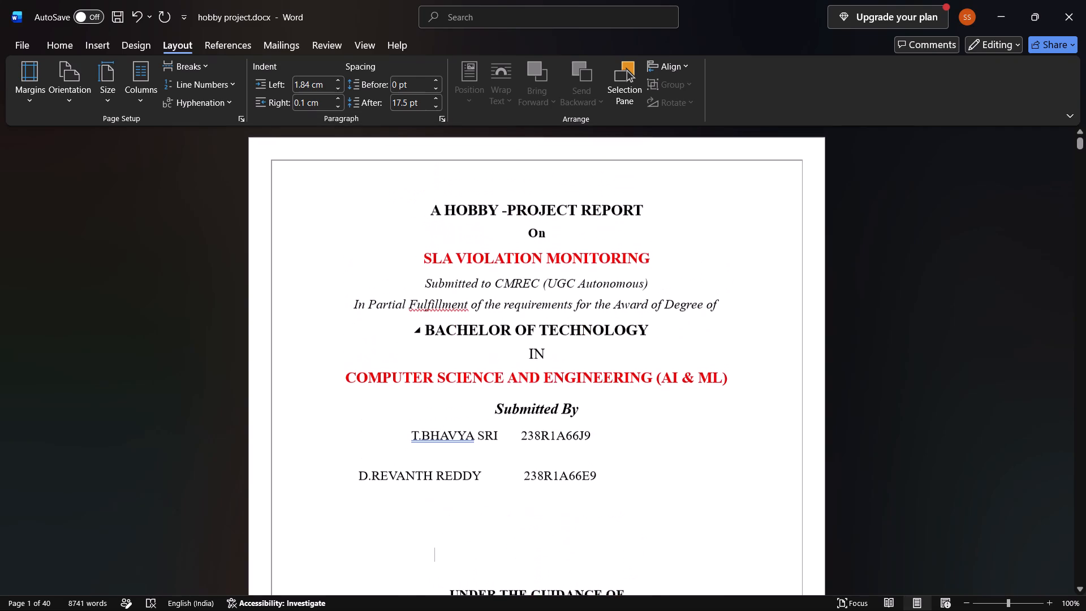
pyautogui.scroll(1, 593, 325)
# Replace the project title quoted in the declaration paragraph with "SLA VIALOTION MONITORING".
pyautogui.scroll(-4, 593, 325)
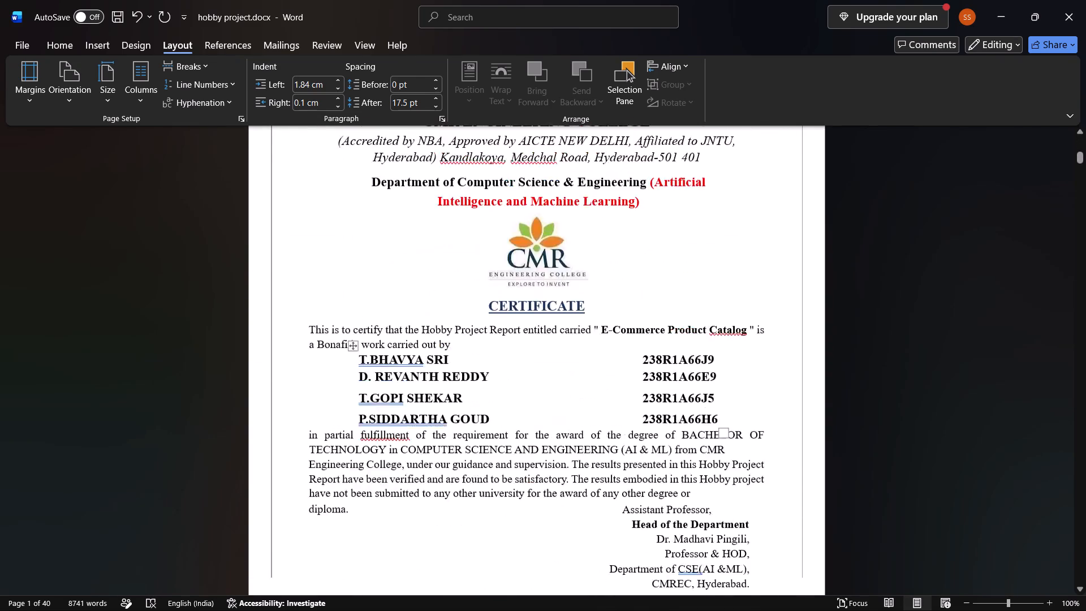
pyautogui.scroll(-1, 593, 325)
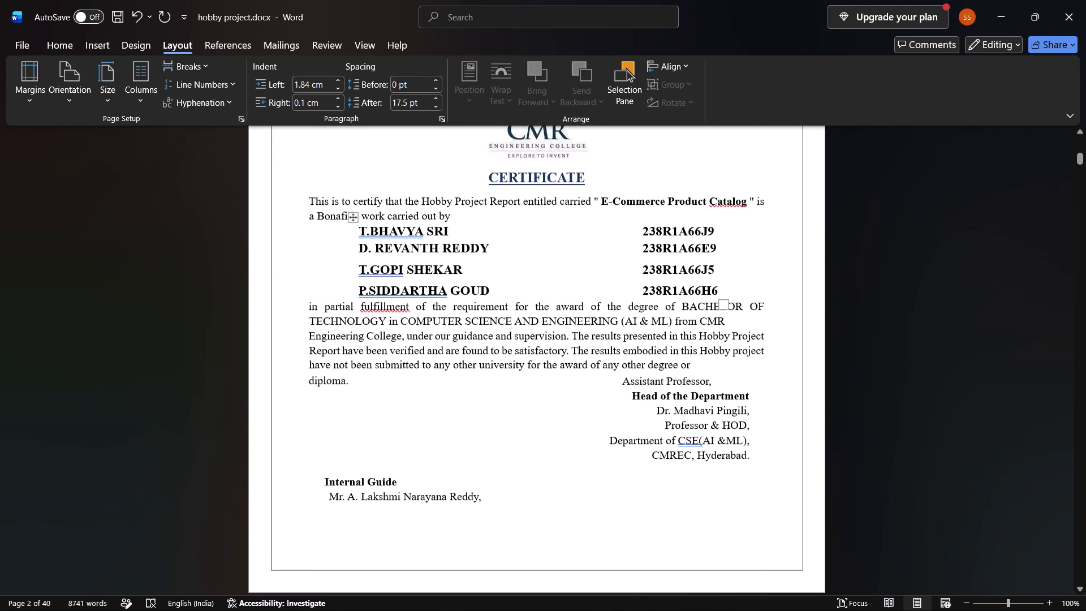
pyautogui.scroll(-2, 593, 325)
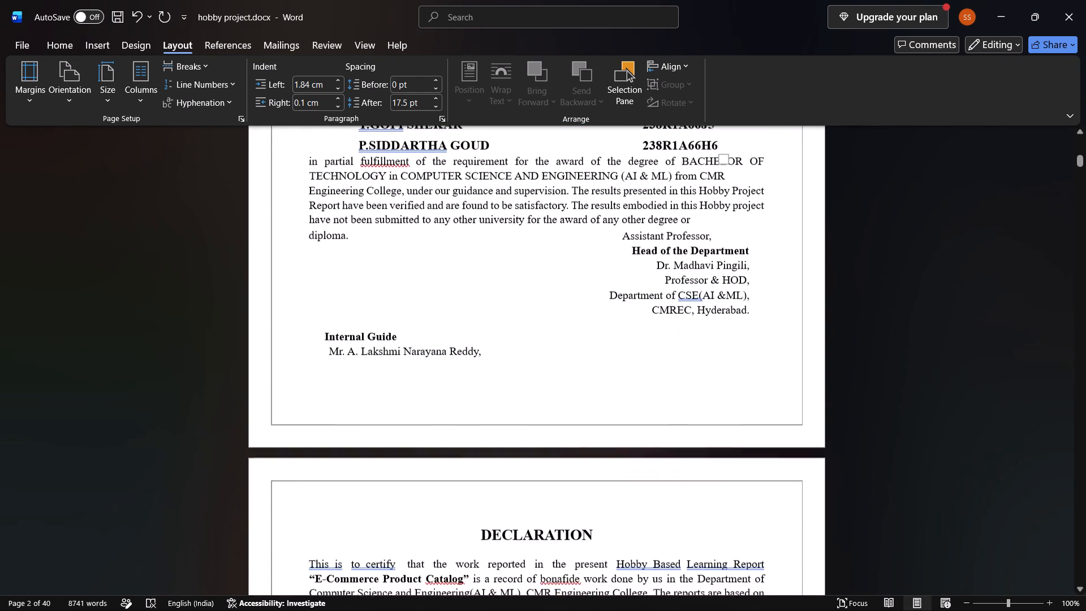
pyautogui.scroll(-3, 593, 325)
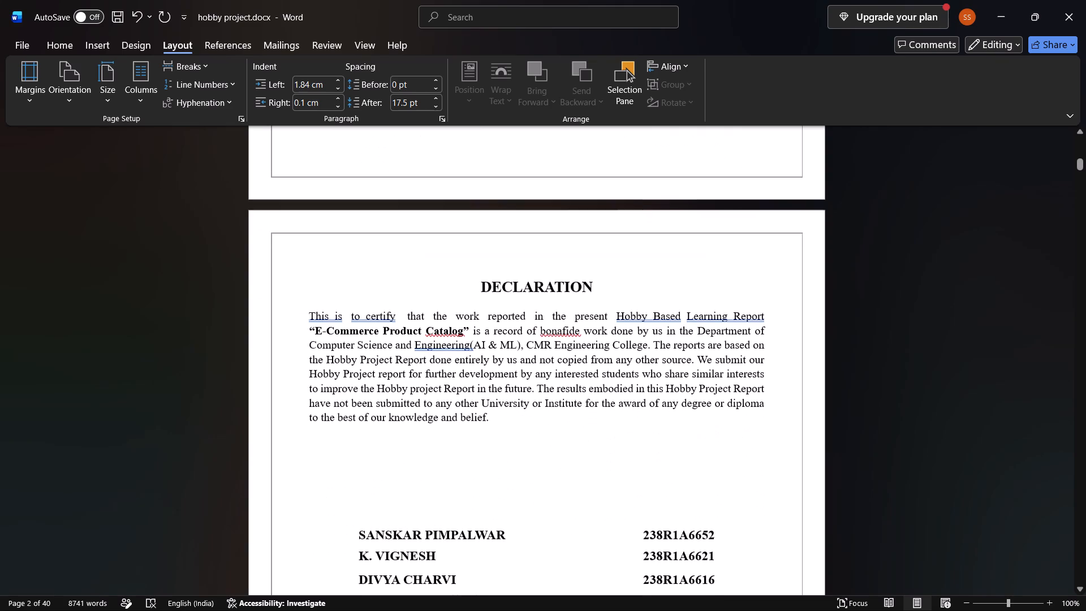
pyautogui.scroll(-1, 593, 325)
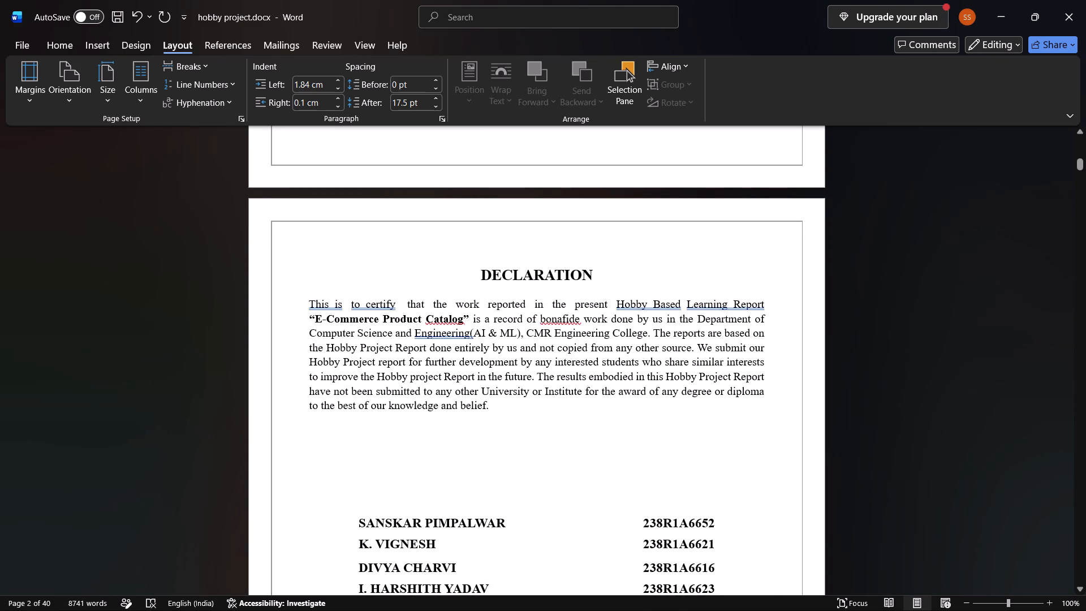
pyautogui.click(462, 319)
pyautogui.press('BackSpace')
pyautogui.press('BackSpace')
pyautogui.press('BackSpace')
pyautogui.press('BackSpace')
pyautogui.press('BackSpace')
pyautogui.press('BackSpace')
pyautogui.press('BackSpace')
pyautogui.press('BackSpace')
pyautogui.press('BackSpace')
pyautogui.press('BackSpace')
pyautogui.press('BackSpace')
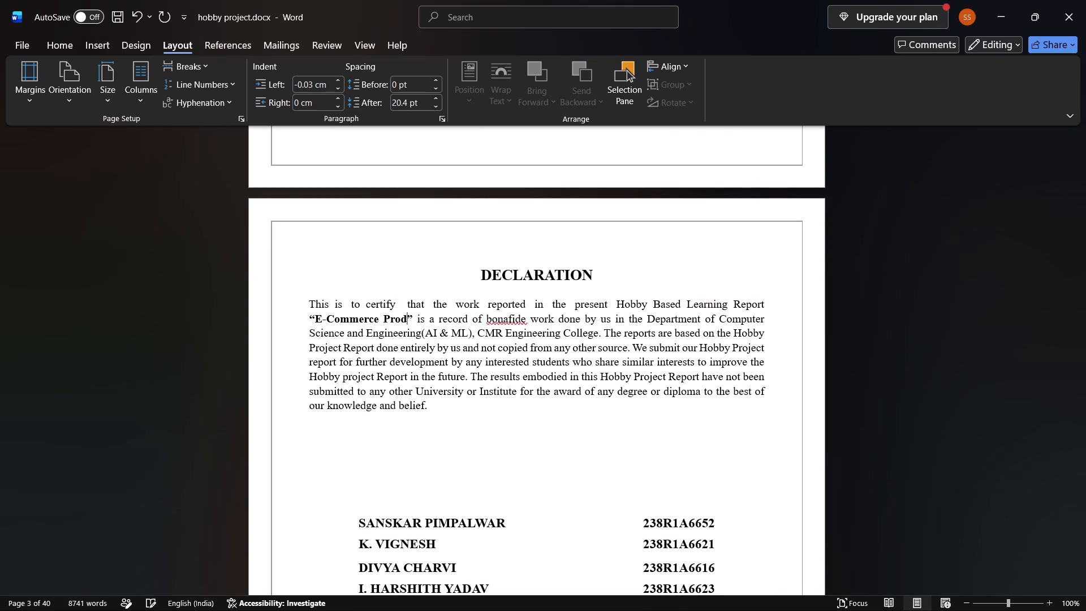
pyautogui.press('BackSpace')
pyautogui.press('BackSpace')
pyautogui.press('BackSpace')
pyautogui.press('BackSpace')
pyautogui.press('BackSpace')
pyautogui.press('BackSpace')
pyautogui.press('BackSpace')
pyautogui.press('BackSpace')
pyautogui.press('BackSpace')
pyautogui.press('BackSpace')
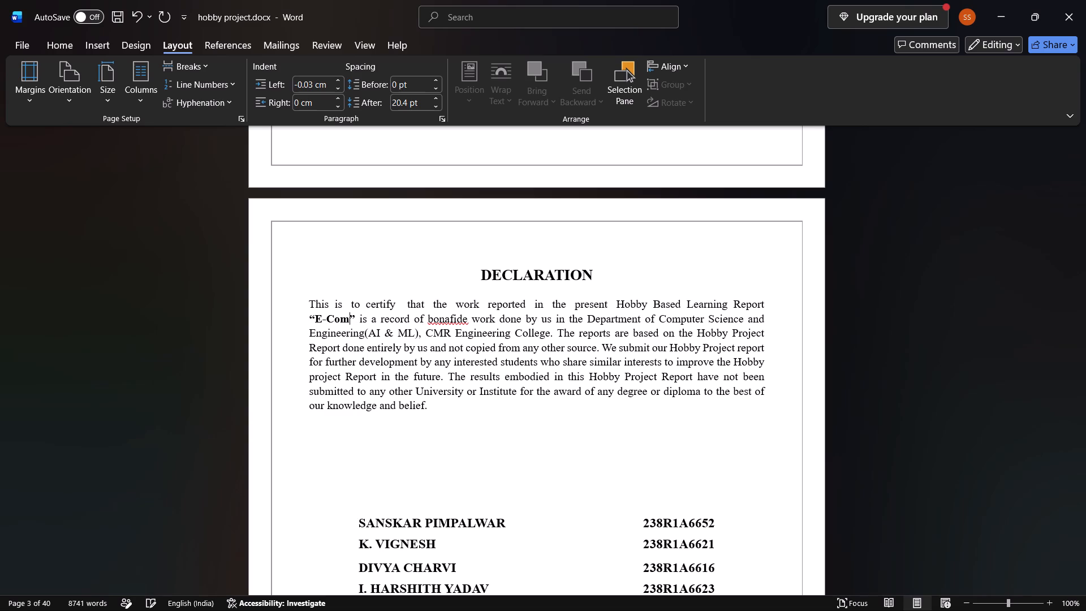
pyautogui.press('BackSpace')
pyautogui.press('BackSpace')
pyautogui.press('BackSpace')
pyautogui.press('BackSpace')
pyautogui.press('BackSpace')
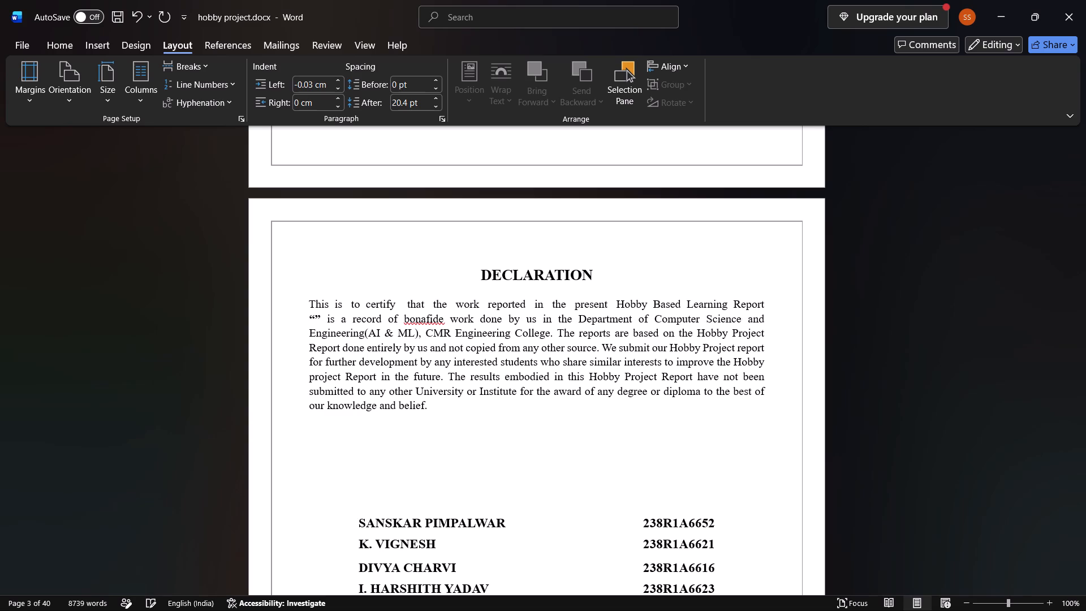
pyautogui.write('SLA')
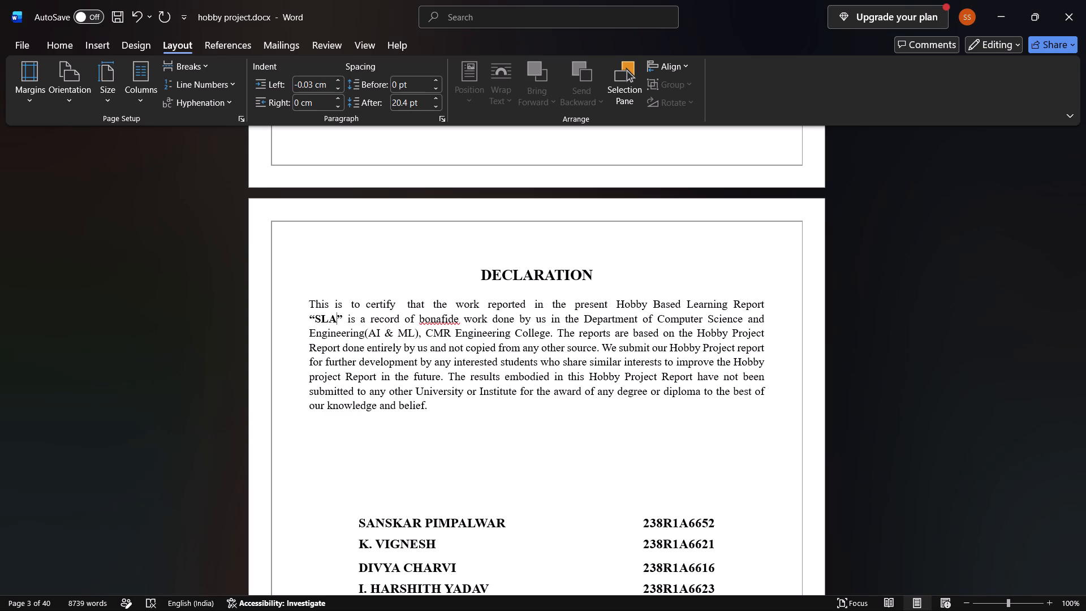
pyautogui.press('space')
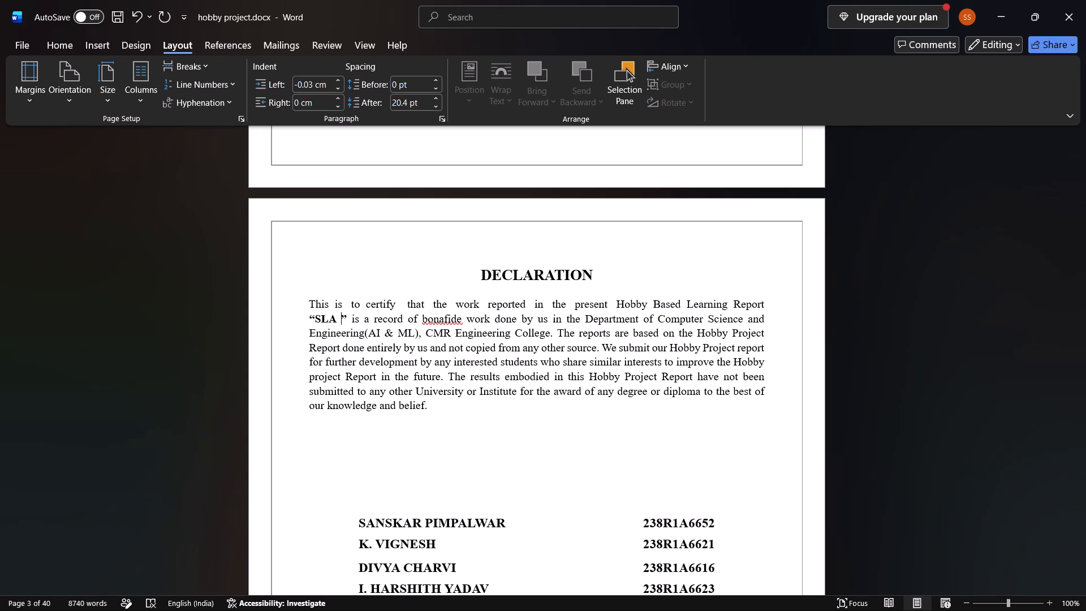
pyautogui.press('v')
pyautogui.write('IALOTION')
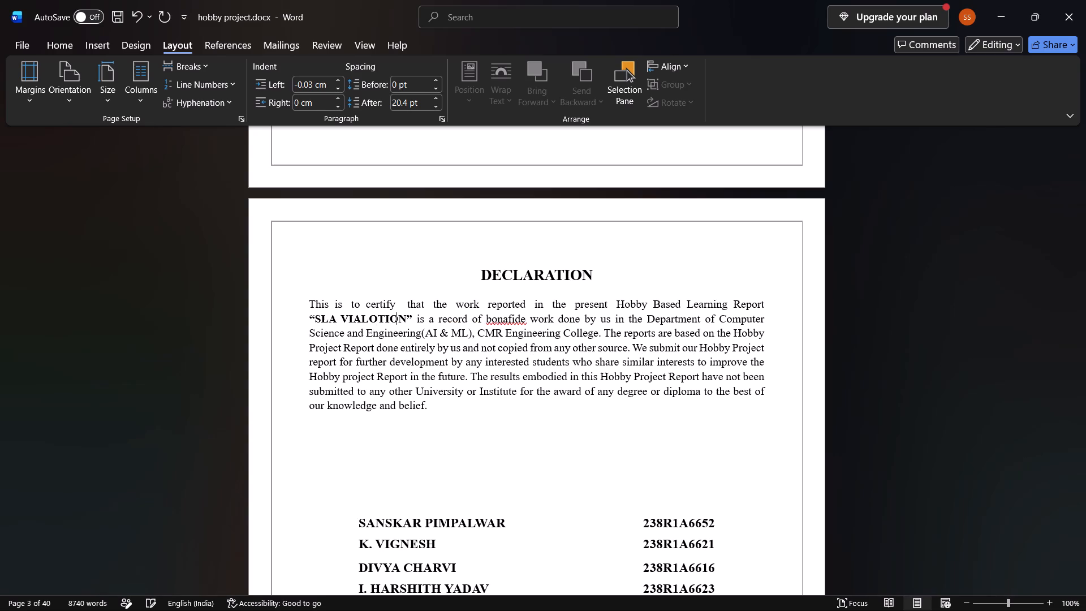
pyautogui.press('space')
pyautogui.write('MONITORING')
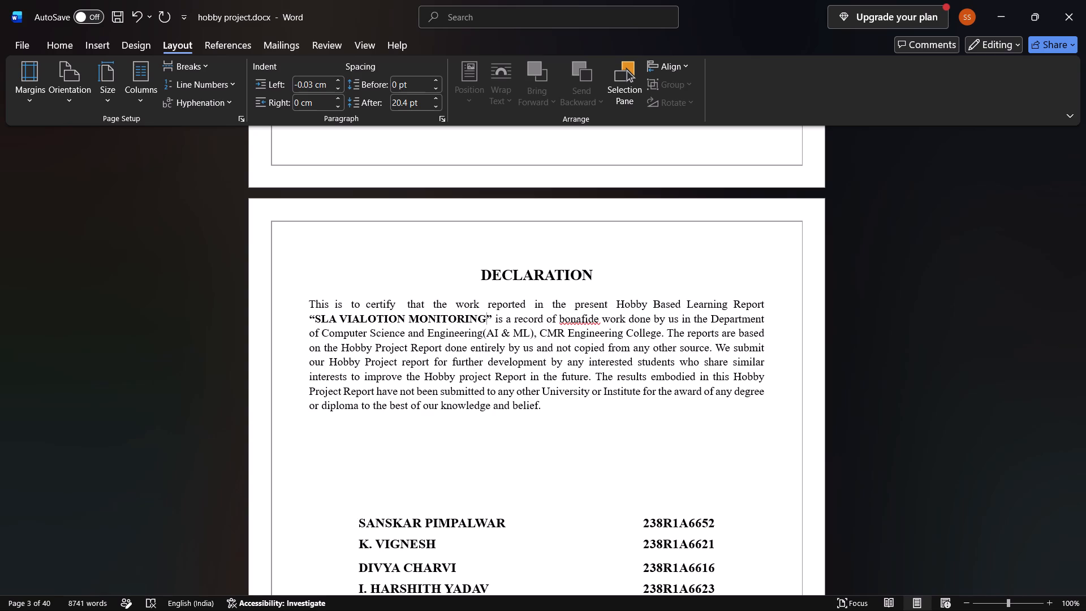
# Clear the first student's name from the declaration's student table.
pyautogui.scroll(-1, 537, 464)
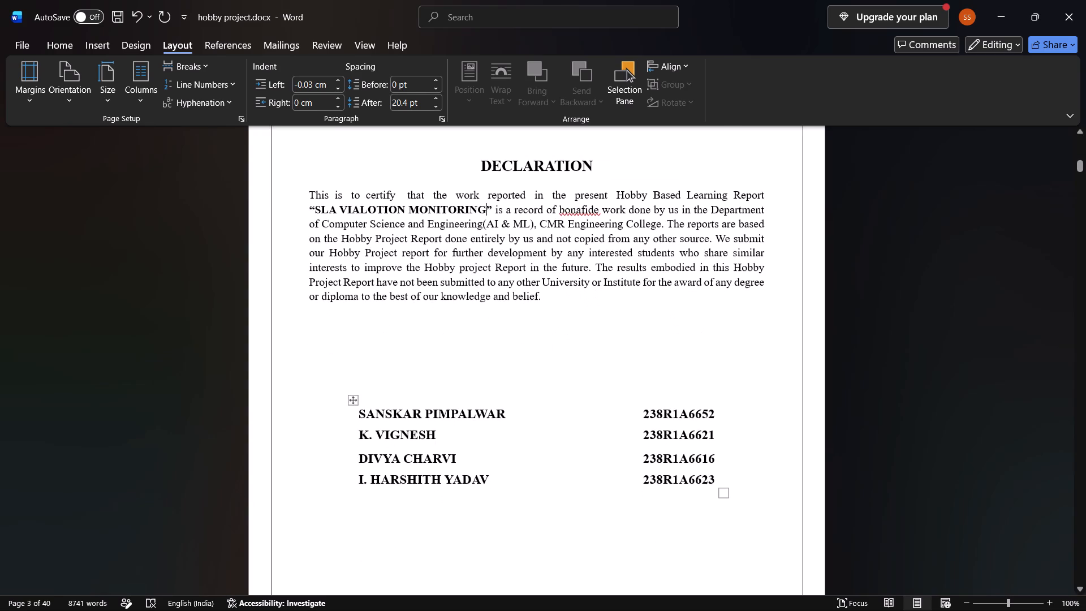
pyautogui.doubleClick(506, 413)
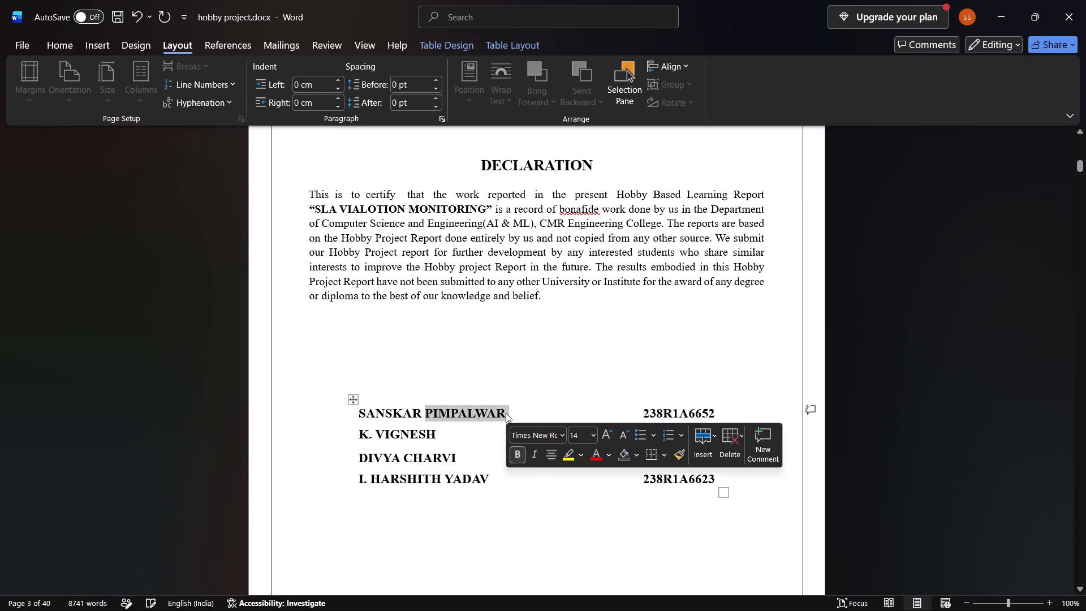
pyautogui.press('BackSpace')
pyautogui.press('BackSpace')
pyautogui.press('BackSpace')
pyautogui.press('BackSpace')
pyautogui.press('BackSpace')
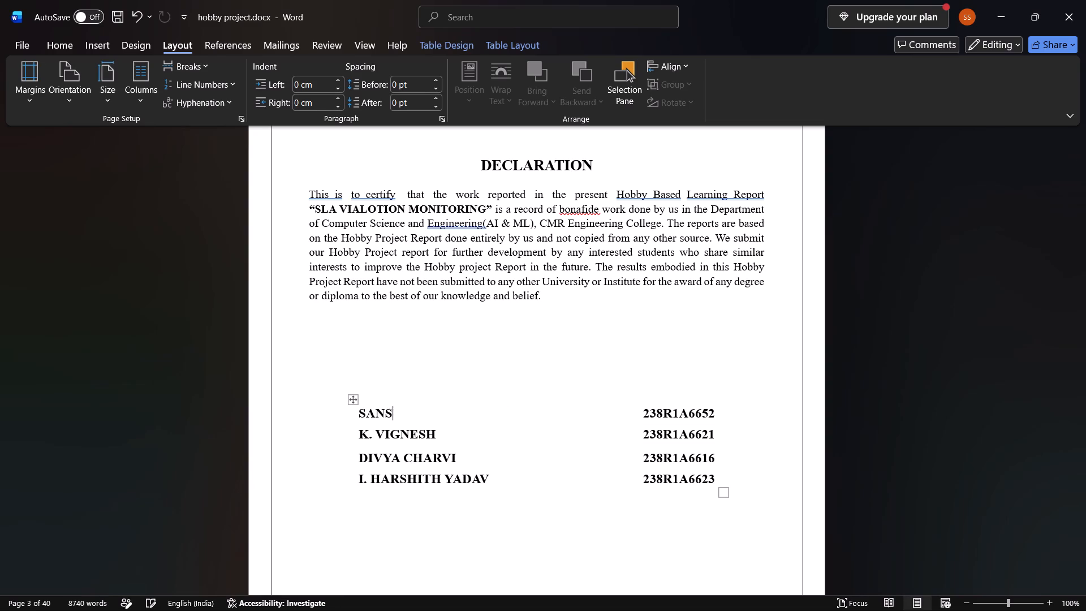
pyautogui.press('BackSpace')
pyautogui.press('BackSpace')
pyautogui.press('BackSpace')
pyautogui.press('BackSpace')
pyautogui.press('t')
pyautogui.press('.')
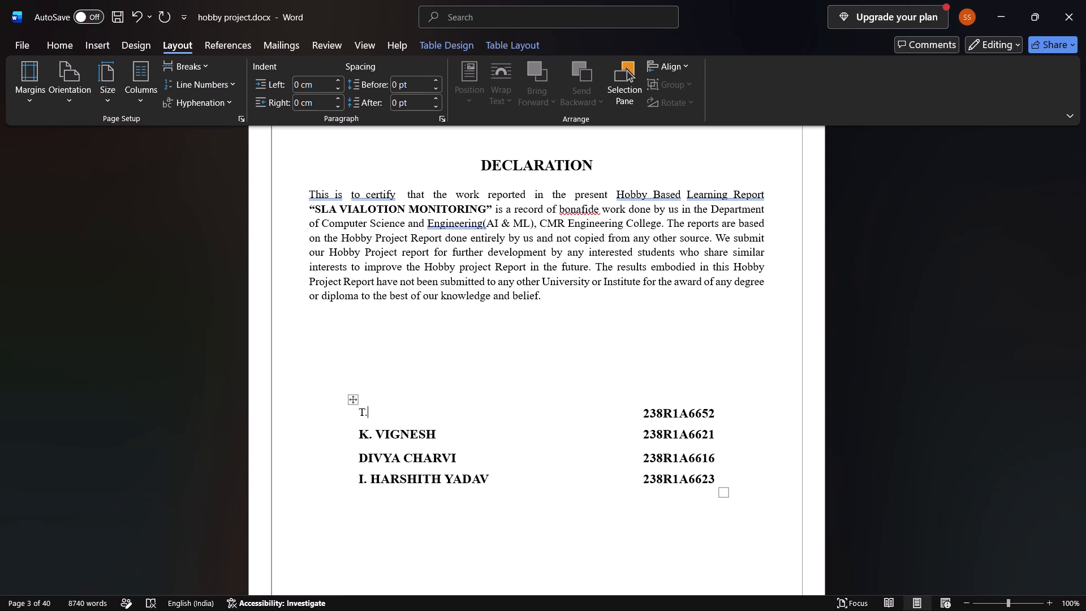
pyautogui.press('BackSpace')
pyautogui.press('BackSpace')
# Replace all four rows of the declaration's student table with the names and roll numbers copied from the certificate's student table.
pyautogui.scroll(5, 584, 386)
pyautogui.scroll(-2, 584, 386)
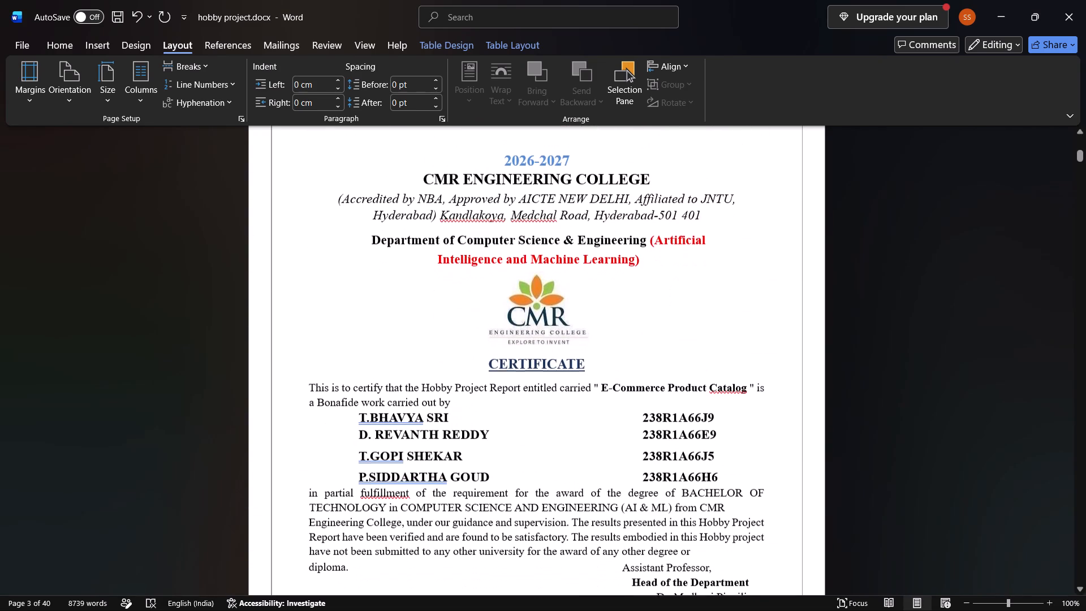
pyautogui.scroll(-1, 584, 386)
pyautogui.moveTo(359, 407); pyautogui.dragTo(719, 459)
pyautogui.hotkey('ctrl', 'c')
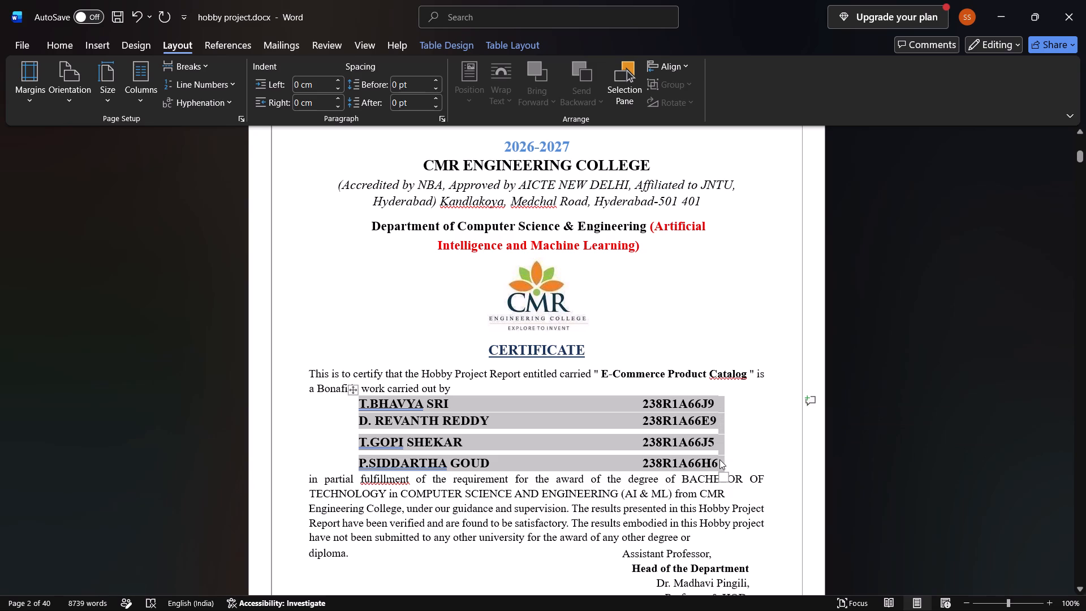
pyautogui.click(744, 432)
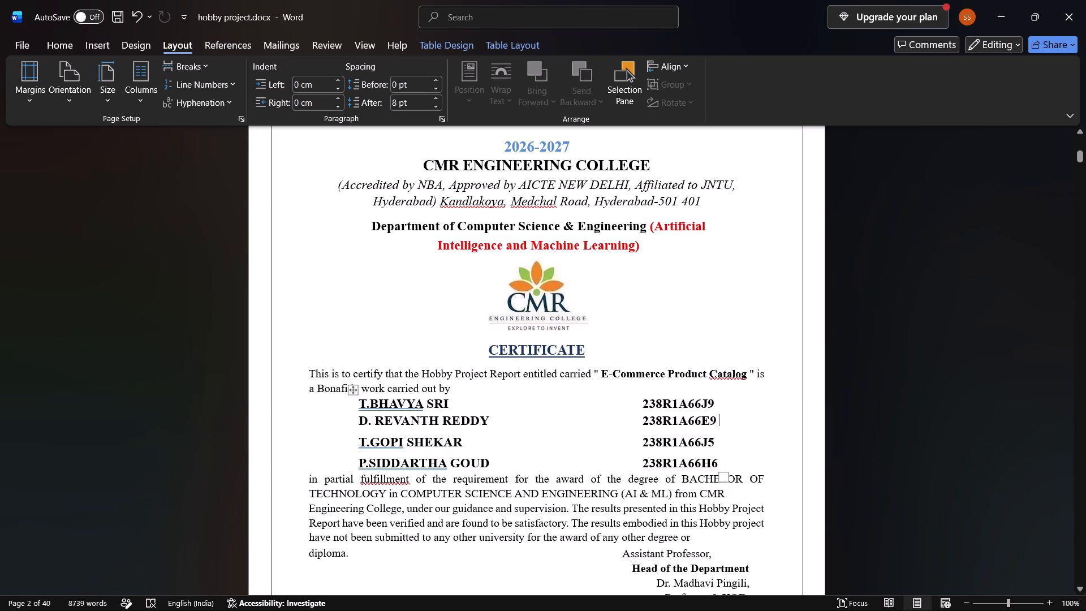
pyautogui.scroll(-4, 661, 451)
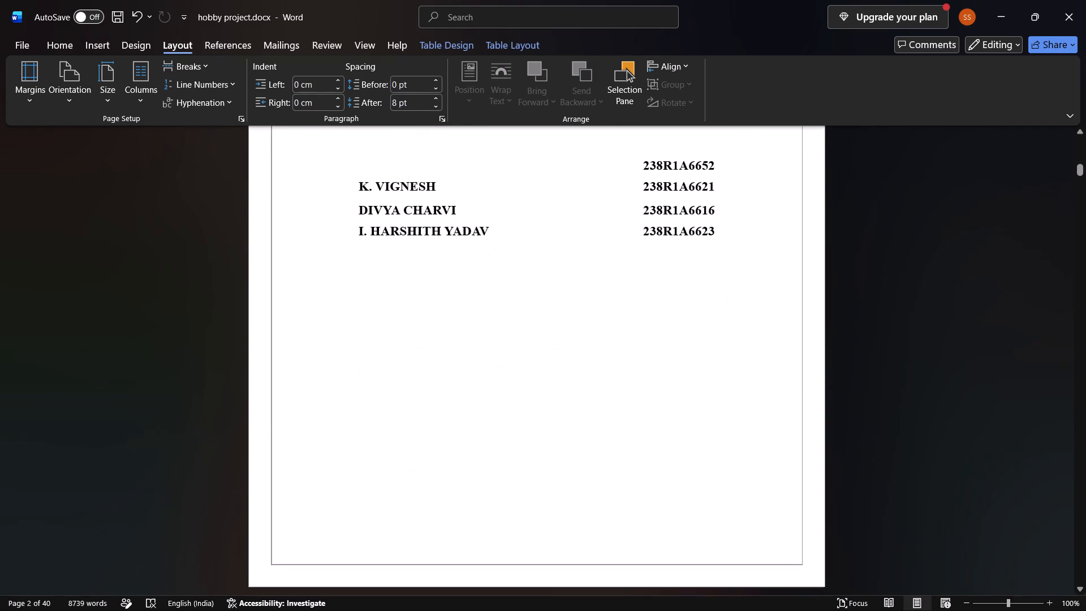
pyautogui.scroll(1, 661, 451)
pyautogui.moveTo(352, 338); pyautogui.dragTo(510, 365)
pyautogui.click(510, 365)
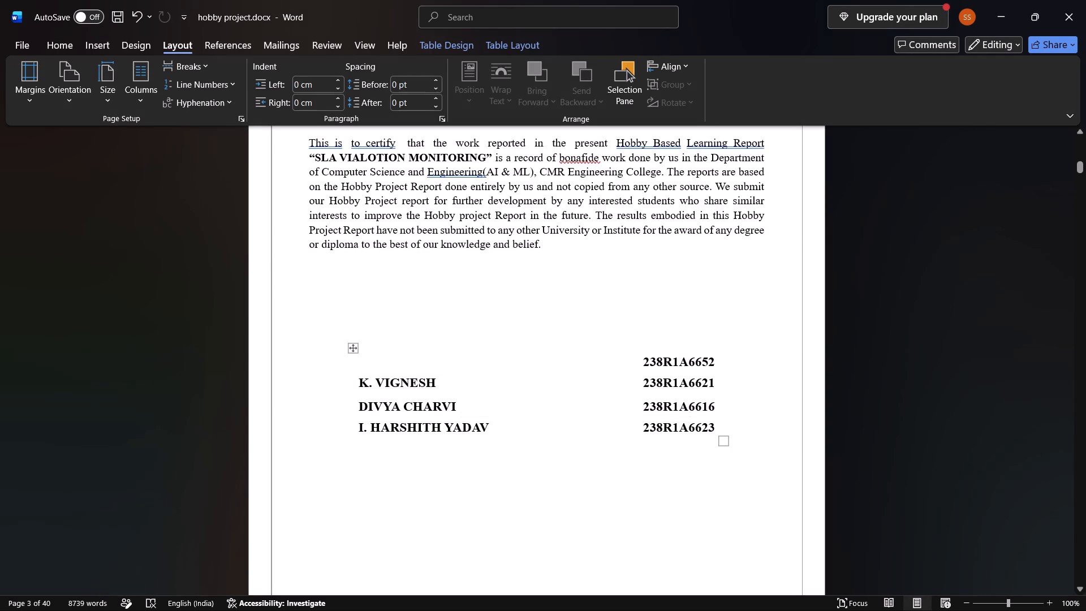
pyautogui.moveTo(364, 362); pyautogui.dragTo(529, 376)
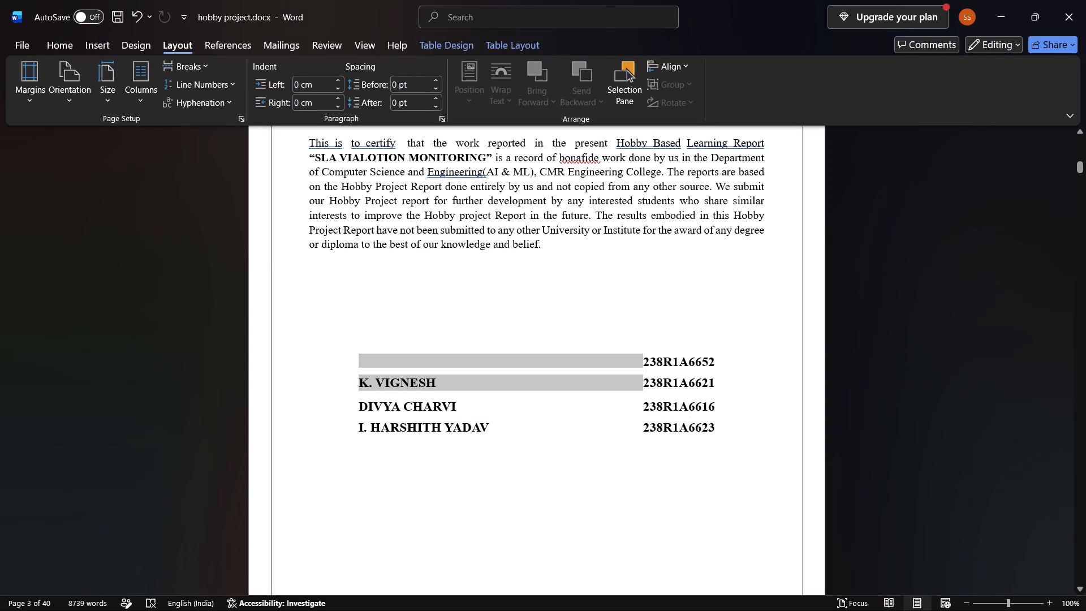
pyautogui.moveTo(529, 376); pyautogui.dragTo(699, 436)
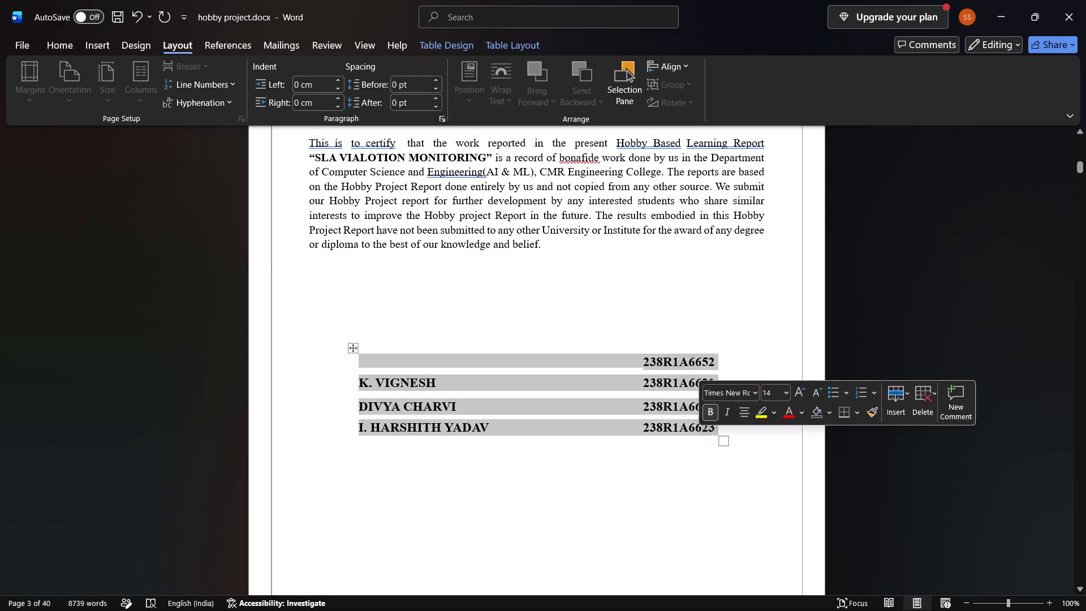
pyautogui.hotkey('ctrl', 'v')
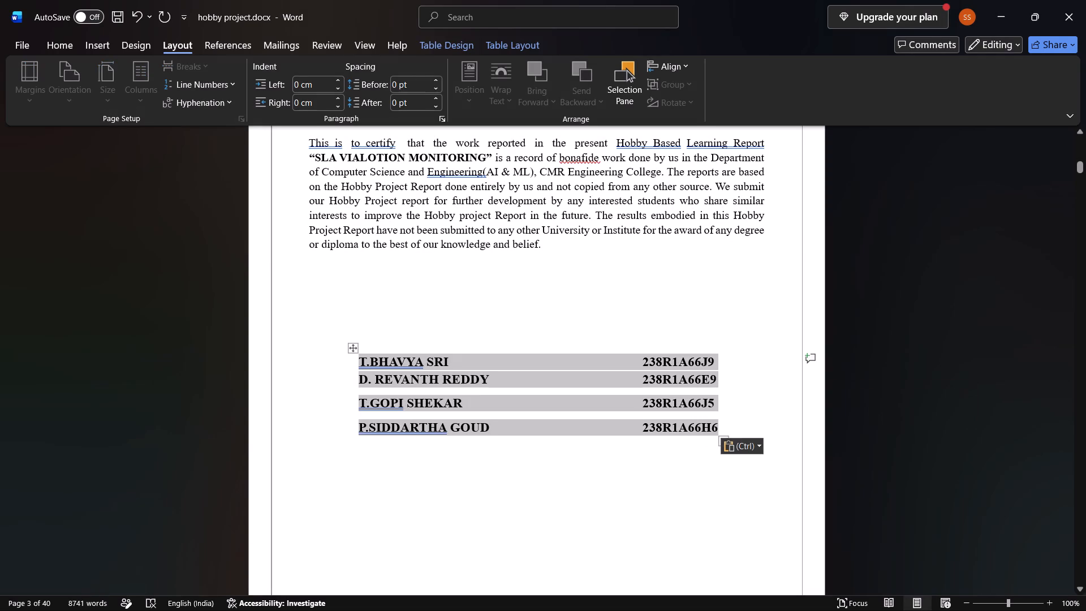
pyautogui.click(555, 289)
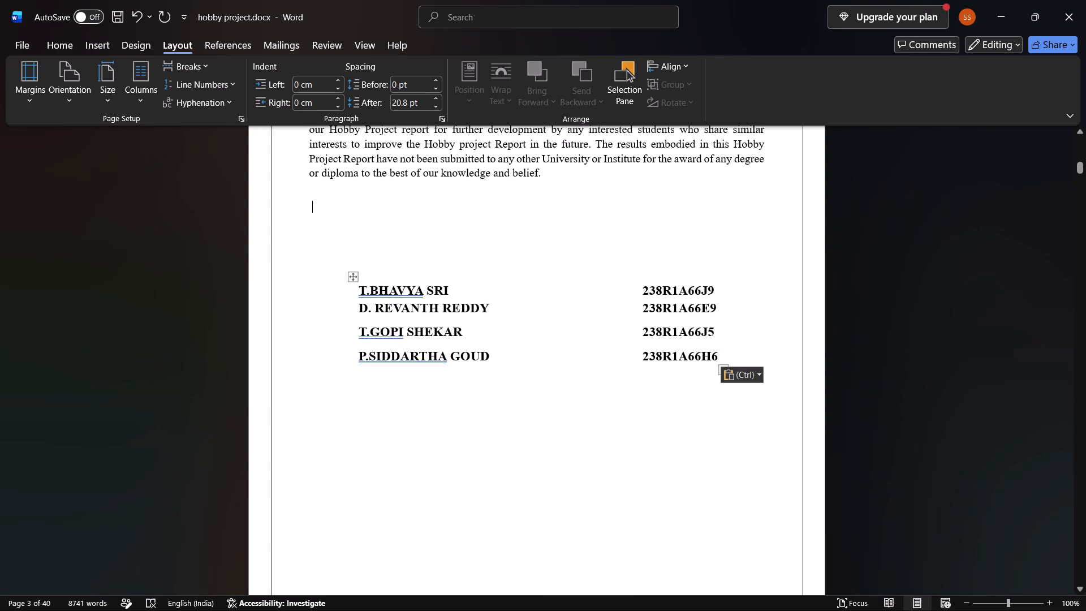
# Replace all four rows of the acknowledgement's student table with the copied names and roll numbers from the certificate's student table.
pyautogui.scroll(-1, 495, 515)
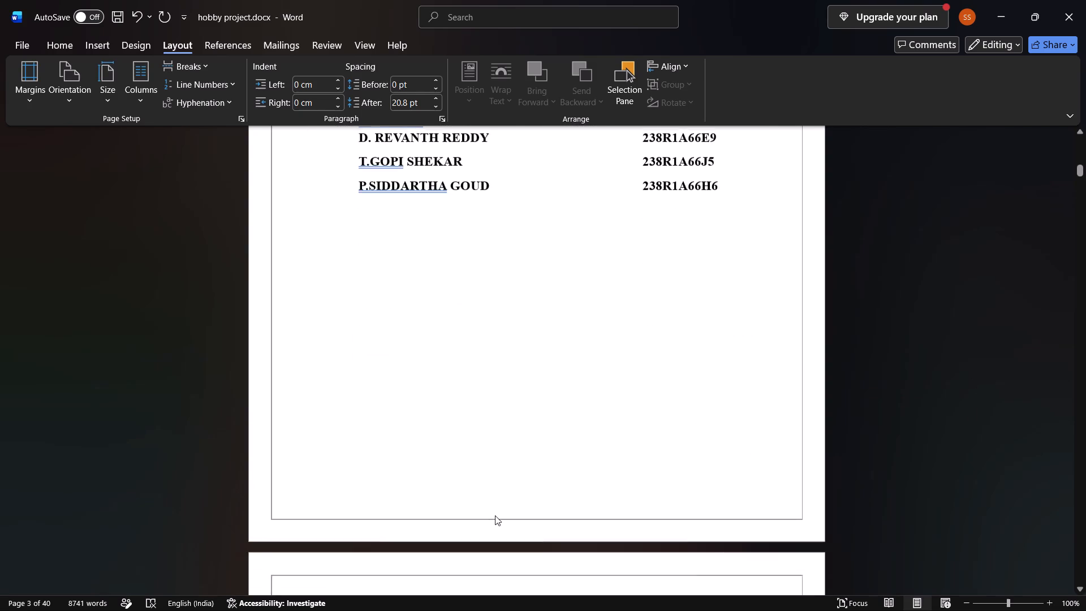
pyautogui.scroll(-3, 495, 515)
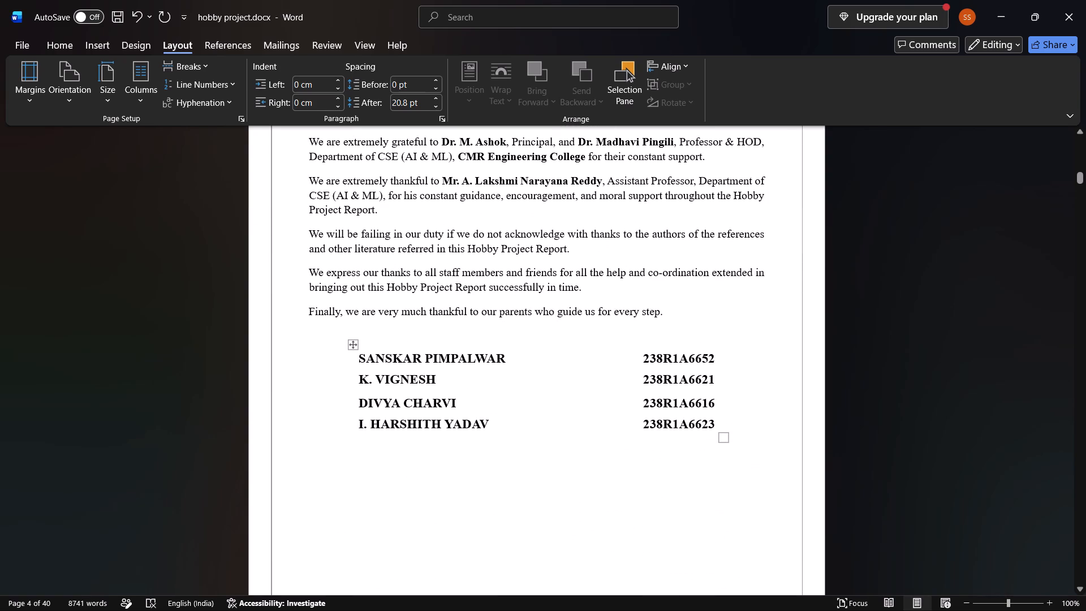
pyautogui.moveTo(357, 356); pyautogui.dragTo(564, 414)
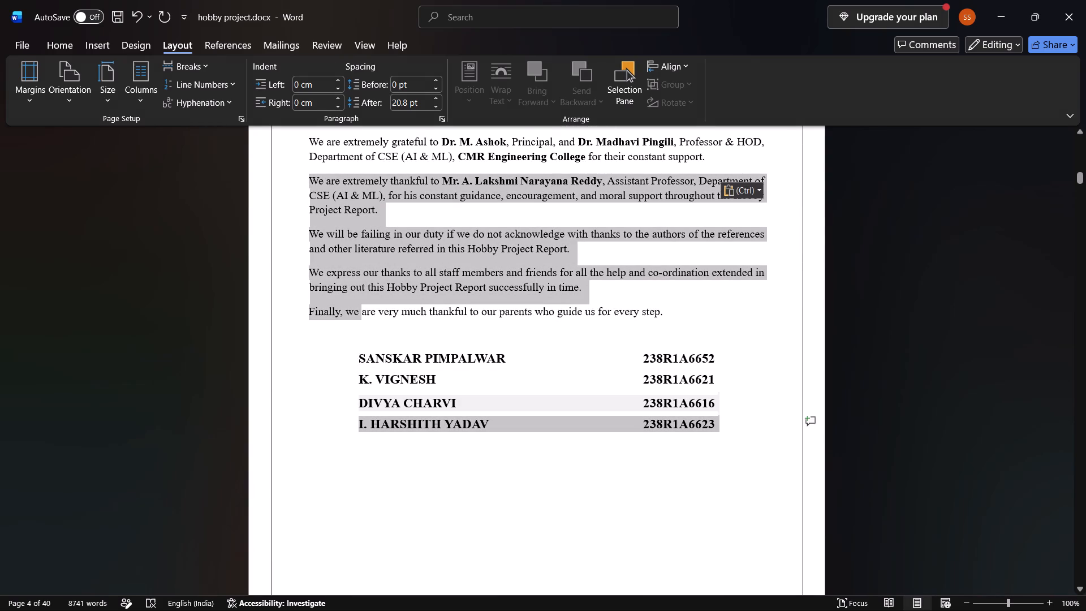
pyautogui.moveTo(564, 414); pyautogui.dragTo(579, 358)
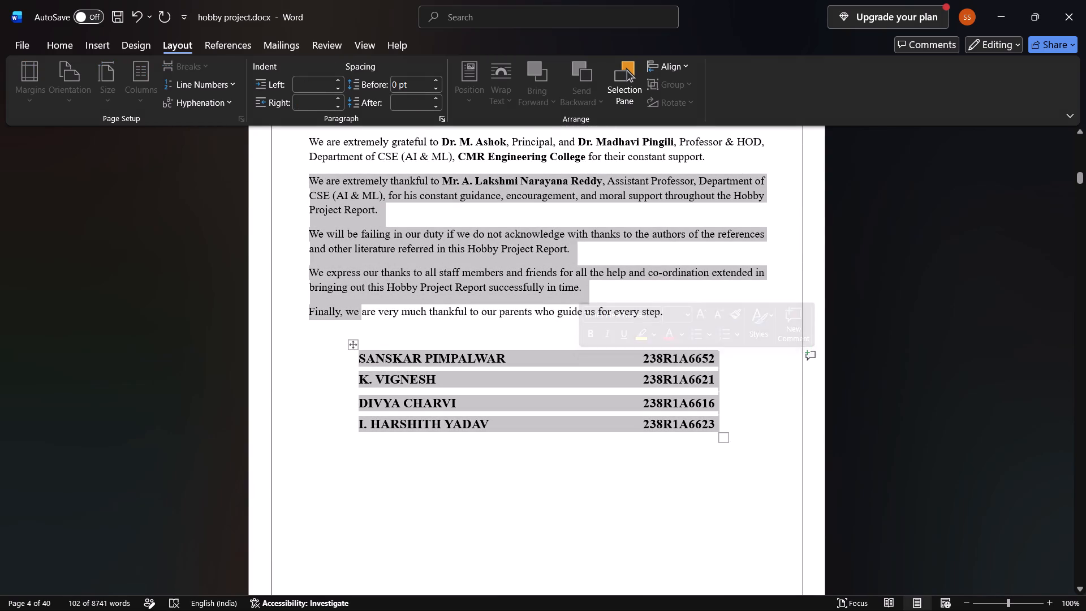
pyautogui.click(528, 335)
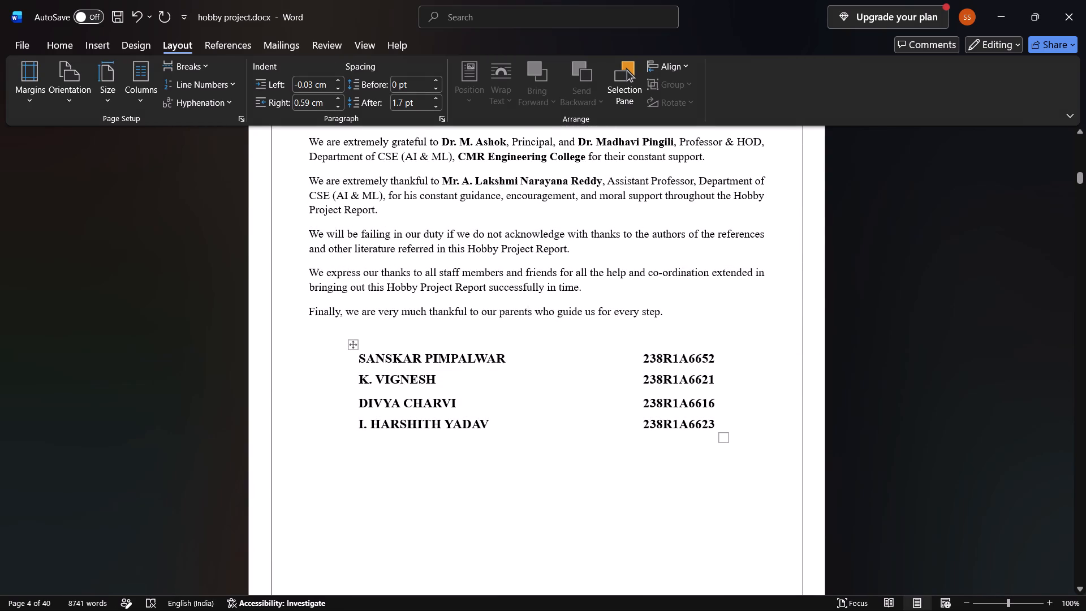
pyautogui.moveTo(359, 358); pyautogui.dragTo(411, 364)
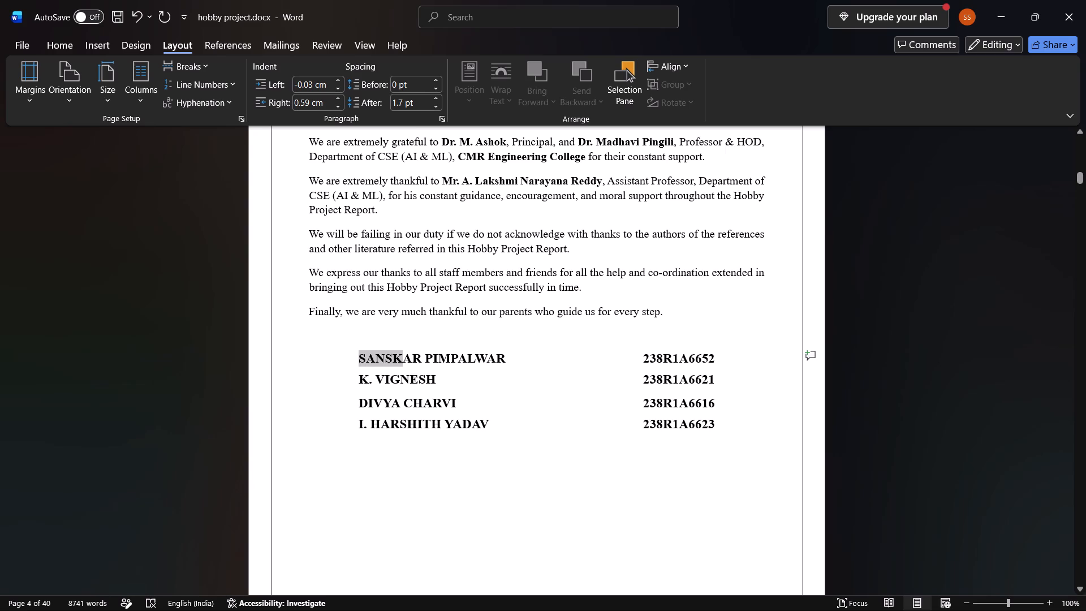
pyautogui.moveTo(411, 364); pyautogui.dragTo(692, 437)
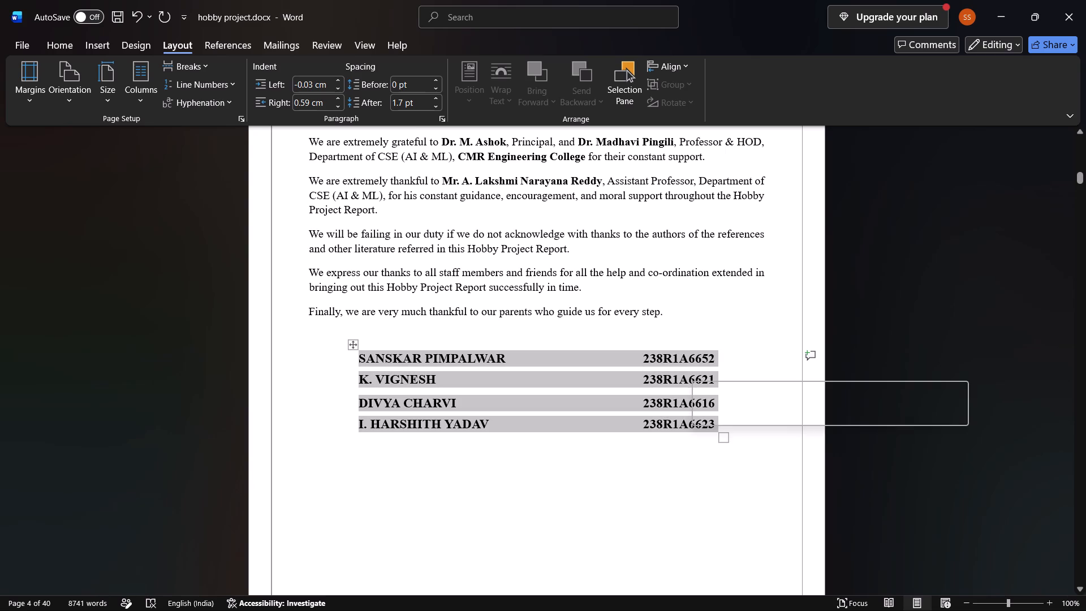
pyautogui.hotkey('ctrl', 'v')
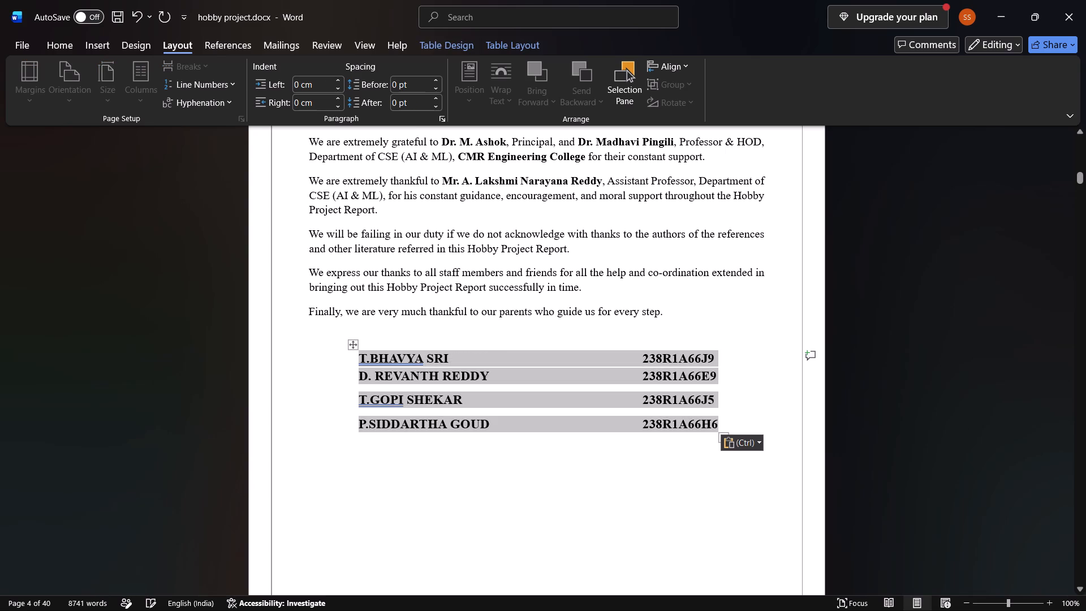
pyautogui.click(536, 457)
# Review the report from the index through the abstract and introduction sections to the problem statement.
pyautogui.scroll(-5, 536, 457)
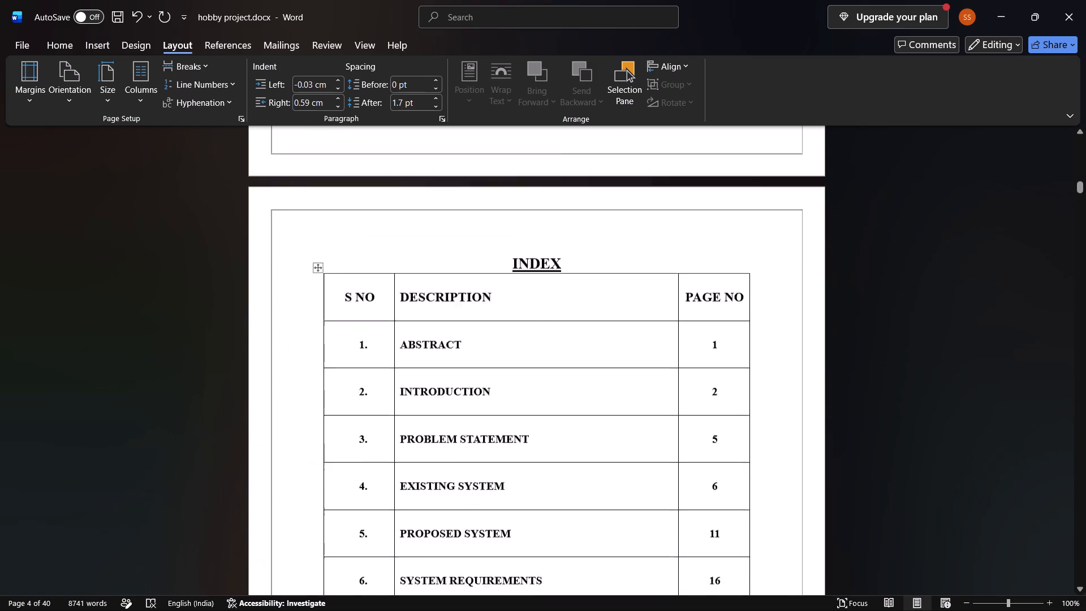
pyautogui.scroll(-6, 536, 457)
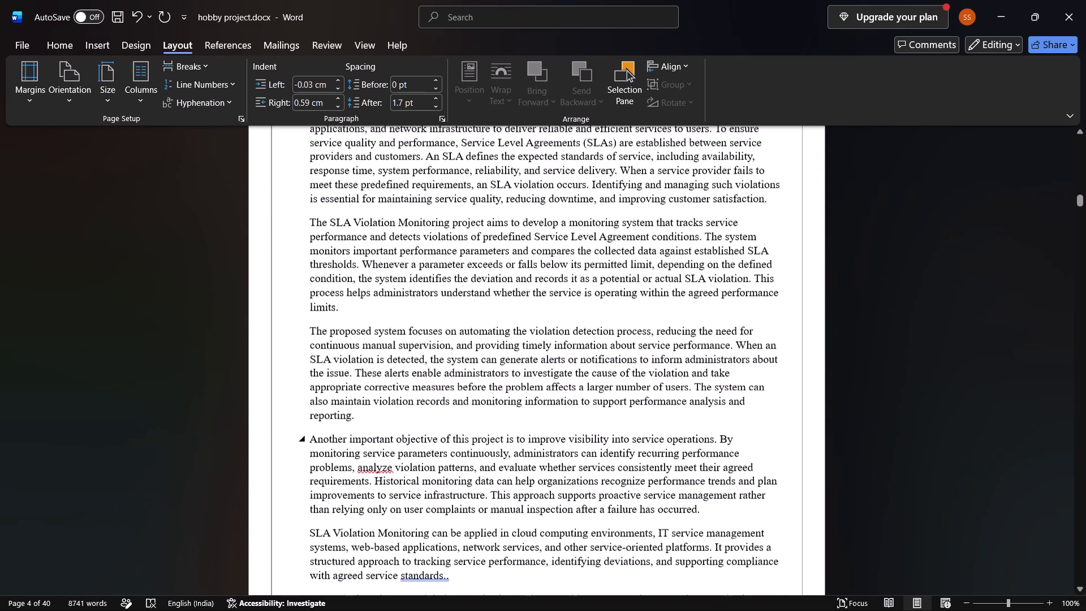
pyautogui.scroll(-4, 536, 457)
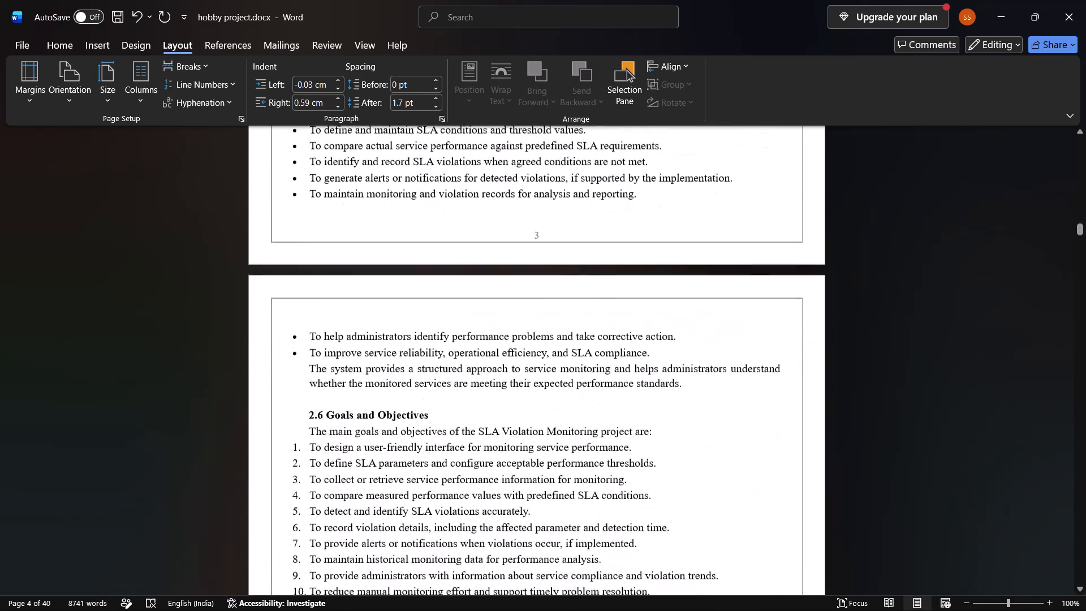
pyautogui.scroll(-3, 536, 457)
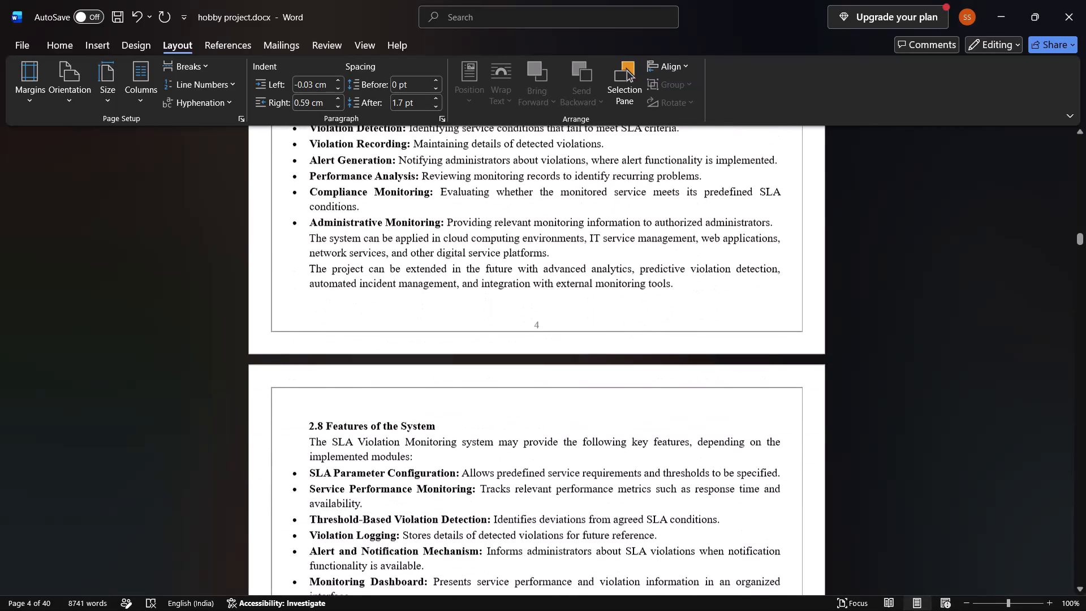
pyautogui.scroll(-4, 536, 457)
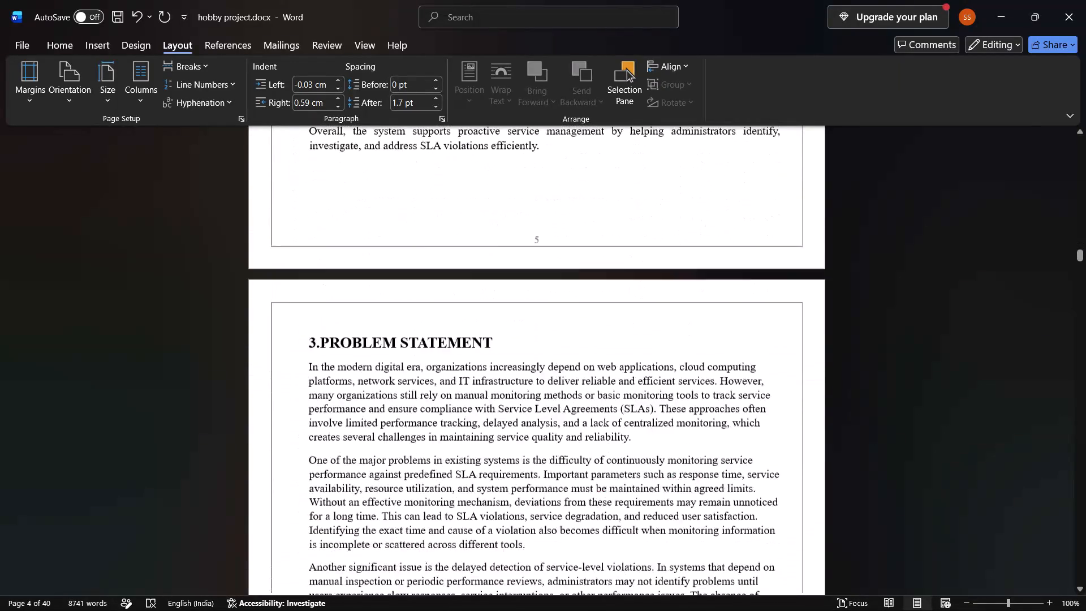
pyautogui.scroll(-1, 536, 457)
# Review the title, certificate and declaration pages, checking the student lists, the quoted project title and the page layout.
pyautogui.scroll(17, 536, 457)
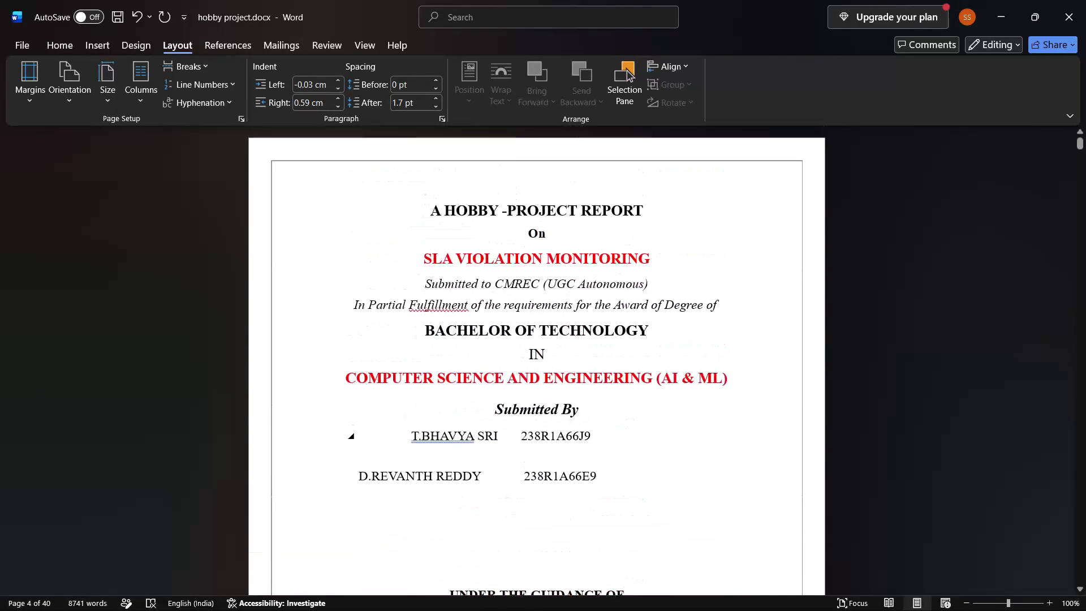
pyautogui.scroll(-4, 536, 457)
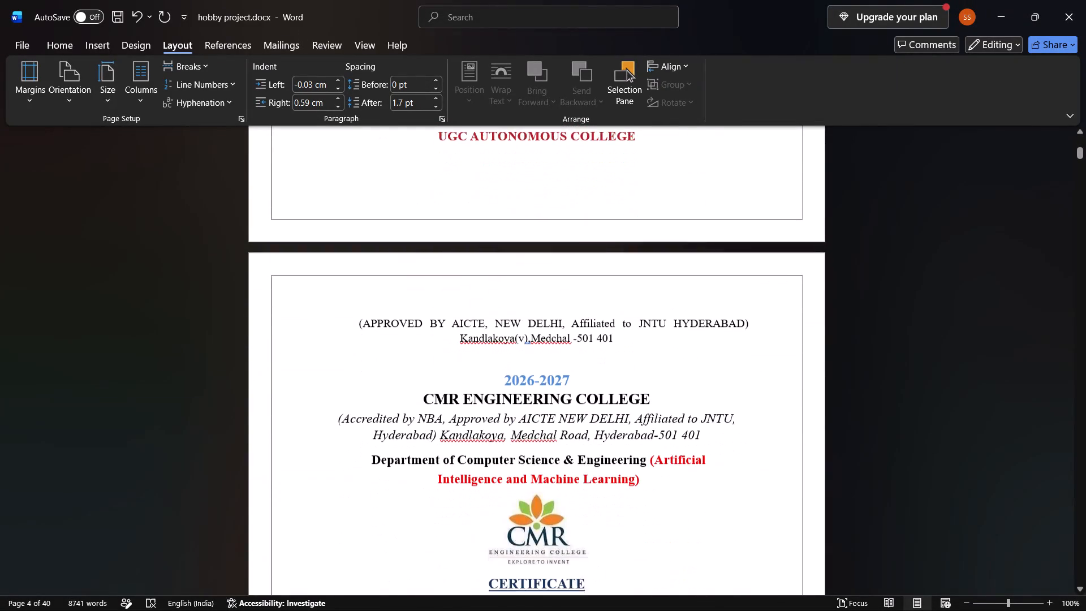
pyautogui.scroll(-1, 536, 457)
pyautogui.scroll(1, 536, 457)
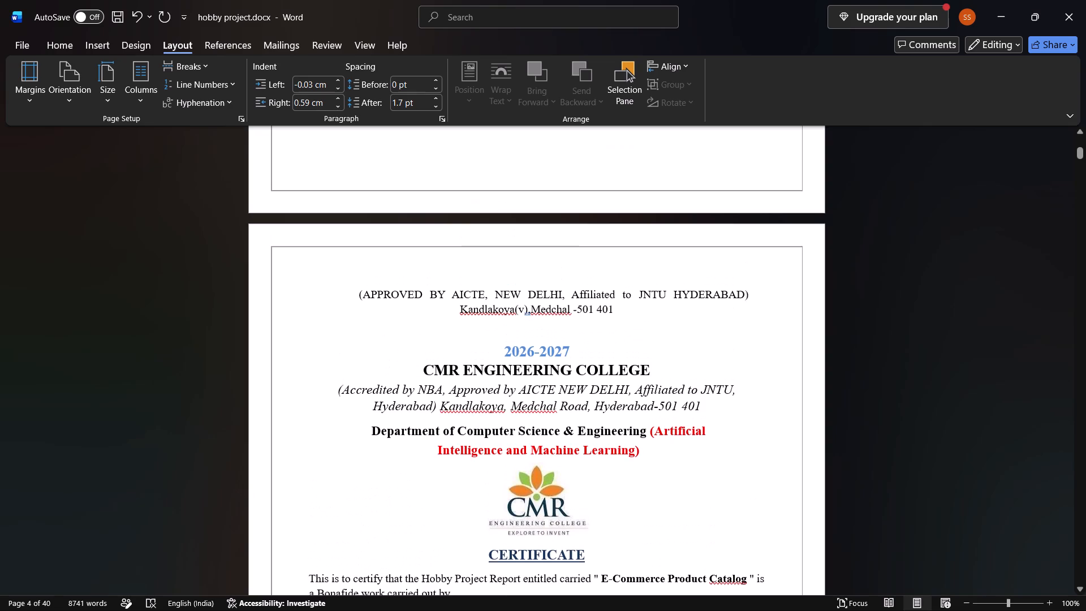
pyautogui.scroll(2, 536, 457)
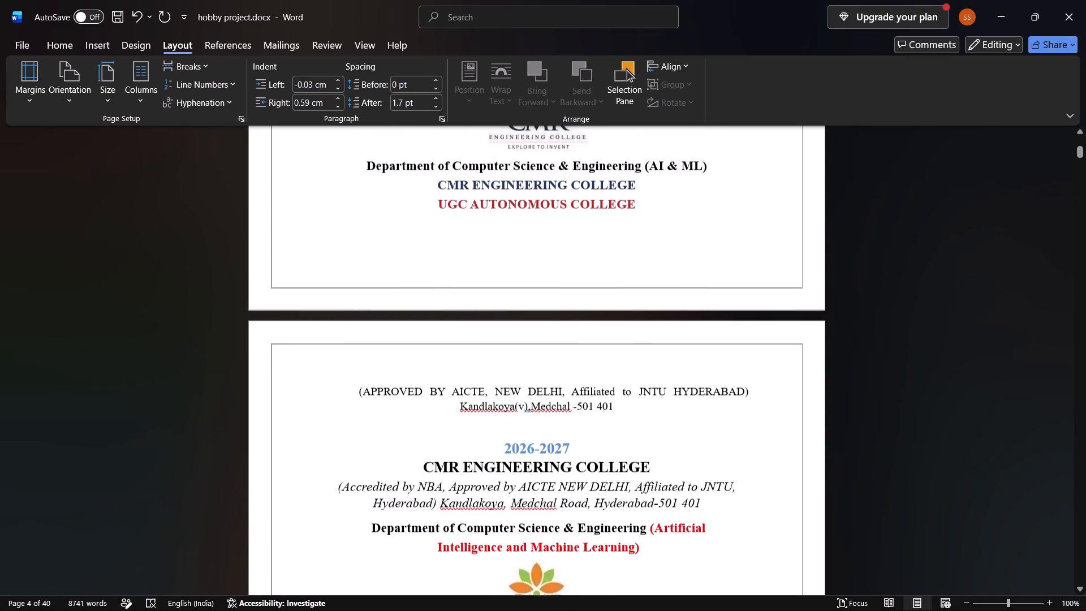
pyautogui.scroll(2, 536, 457)
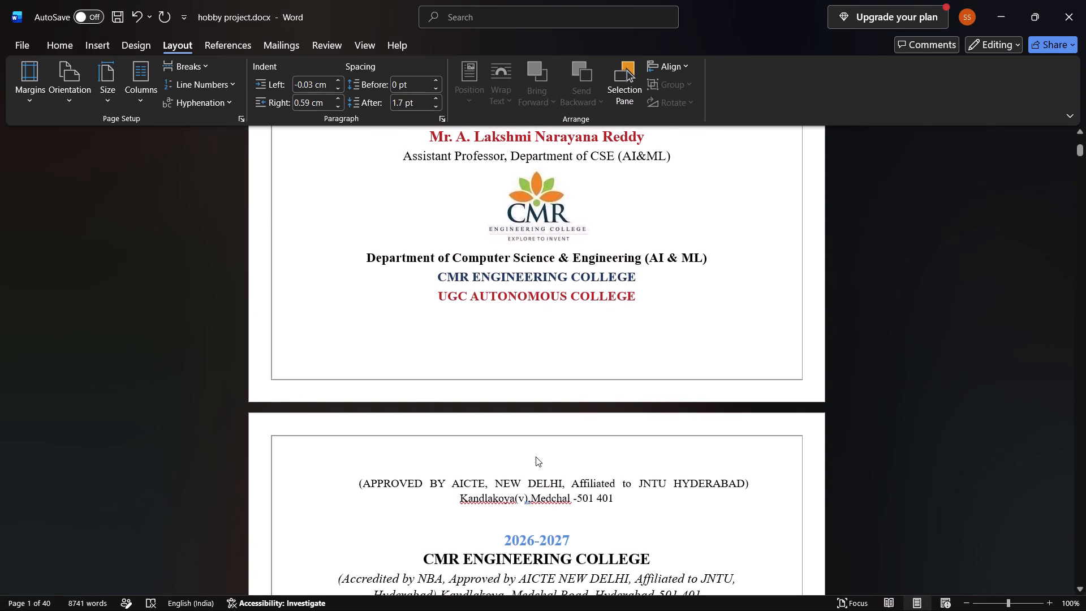
pyautogui.scroll(-2, 536, 457)
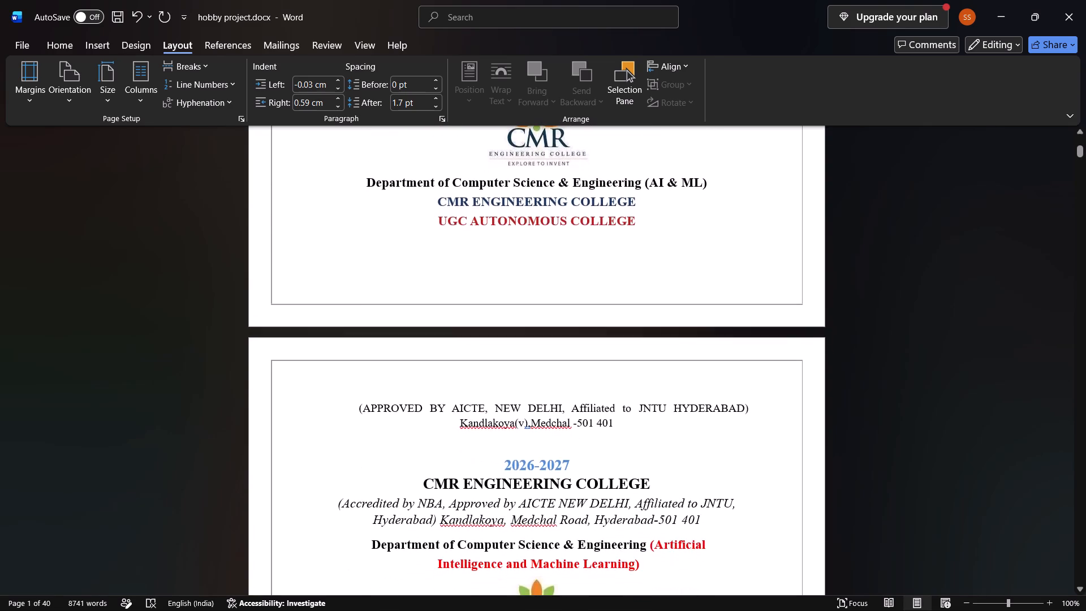
pyautogui.scroll(-1, 536, 457)
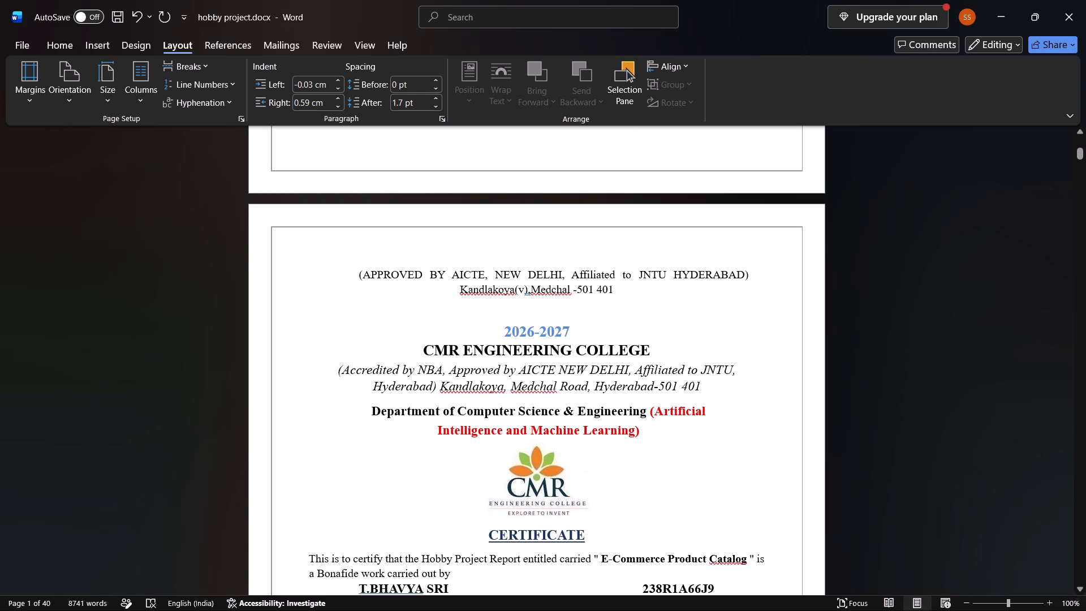
pyautogui.scroll(-1, 585, 468)
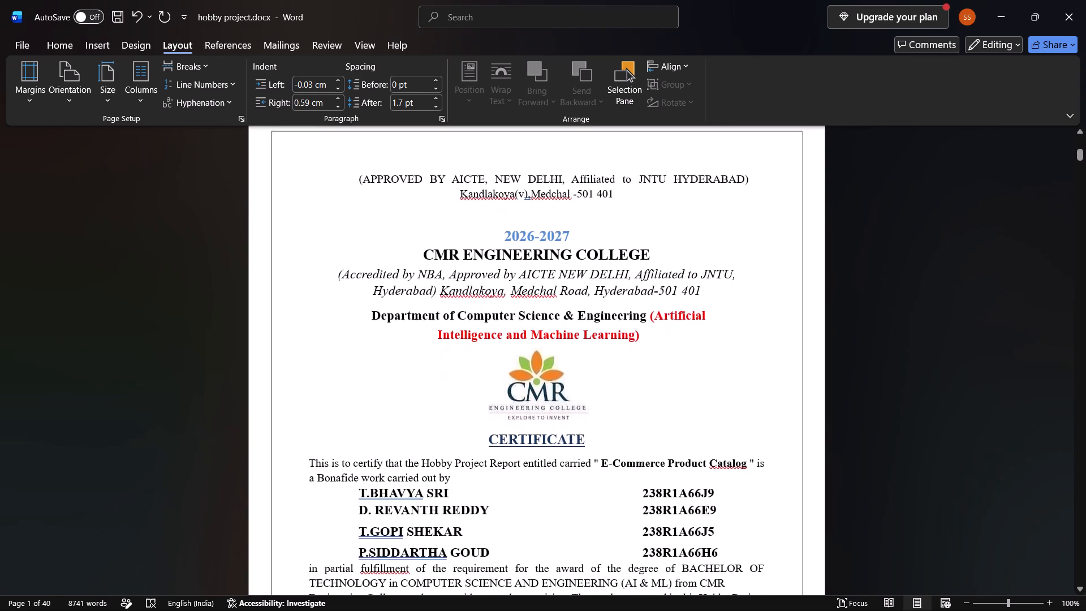
pyautogui.scroll(-4, 585, 468)
pyautogui.scroll(1, 585, 468)
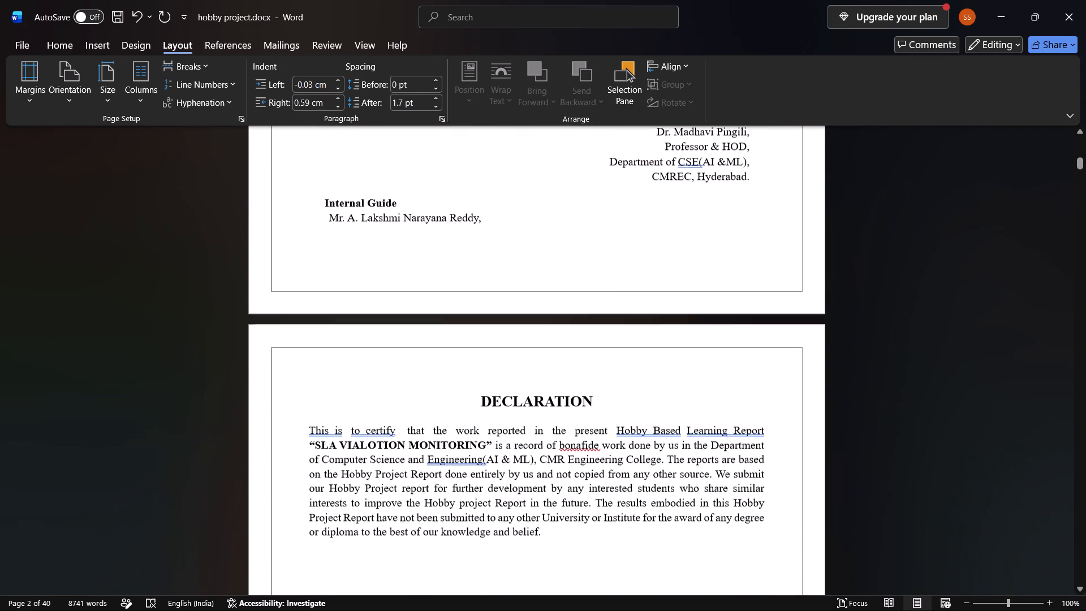
pyautogui.scroll(1, 585, 468)
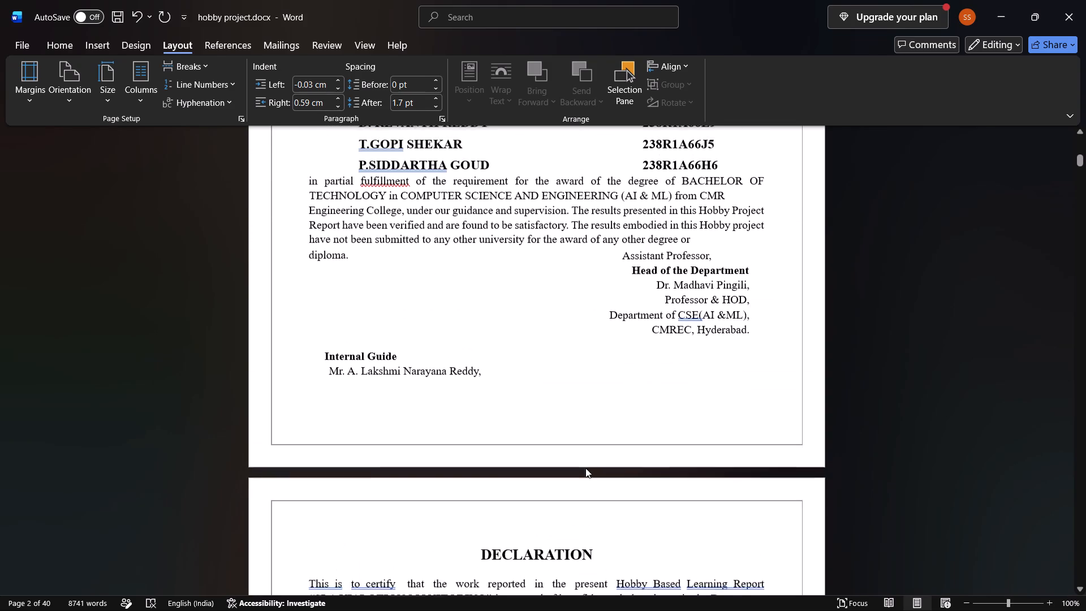
pyautogui.scroll(2, 585, 468)
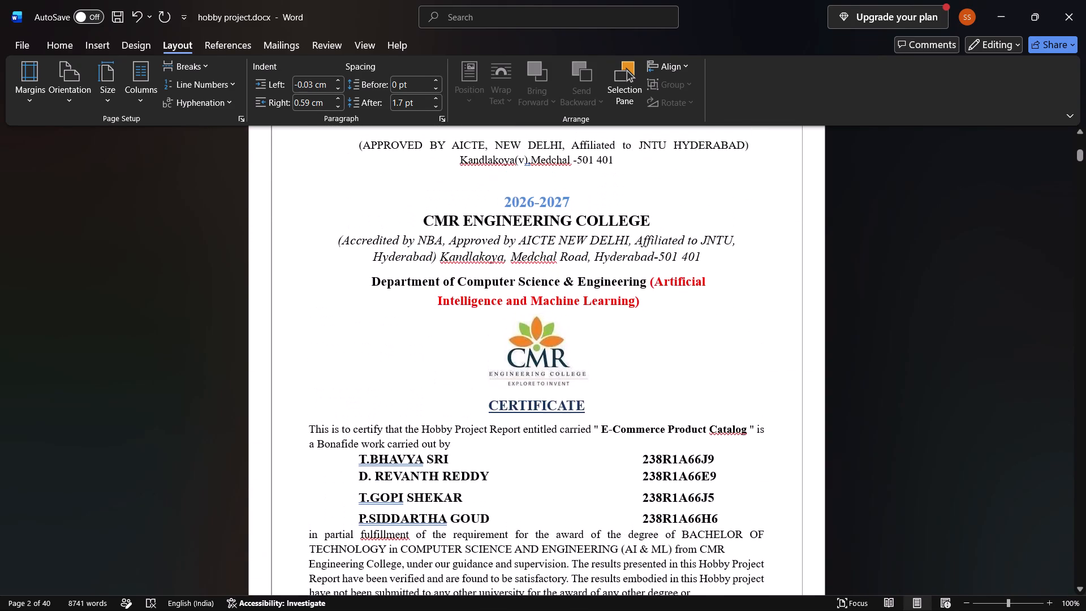
pyautogui.scroll(1, 585, 468)
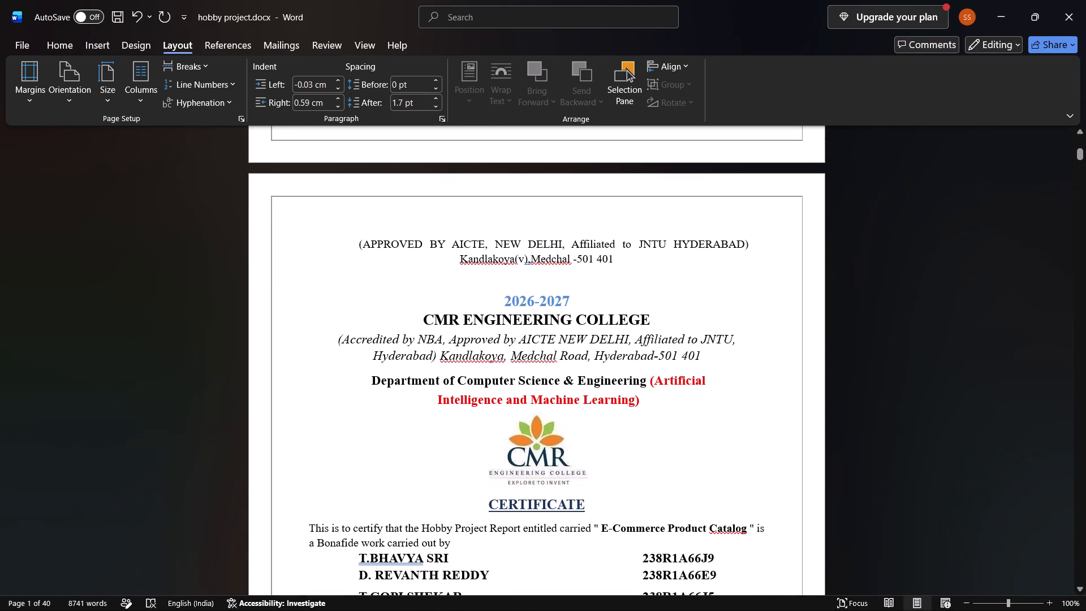
pyautogui.scroll(2, 585, 468)
pyautogui.scroll(-1, 585, 468)
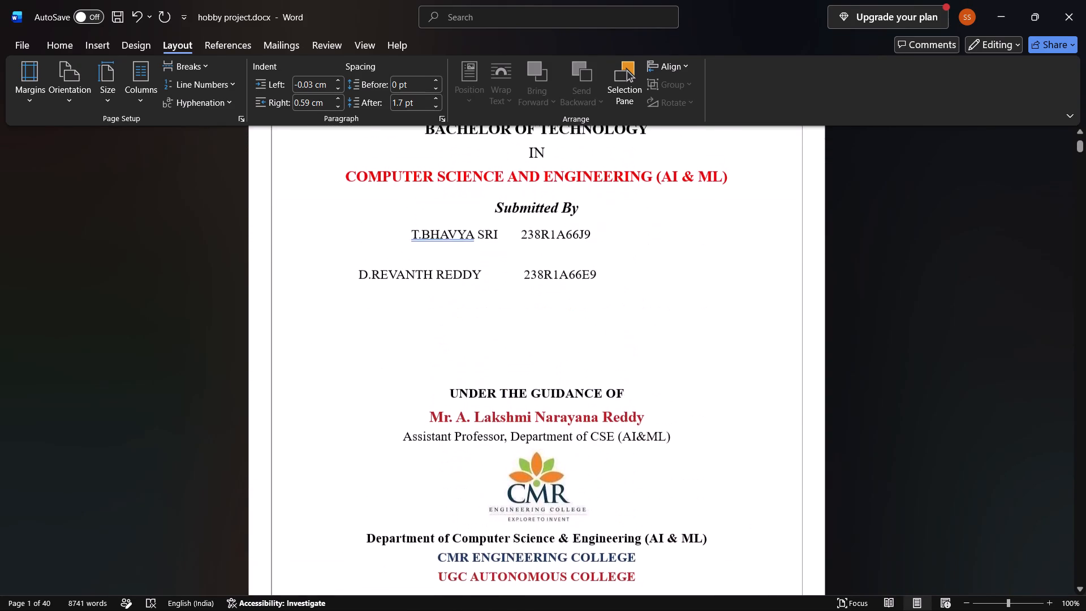
pyautogui.scroll(1, 585, 468)
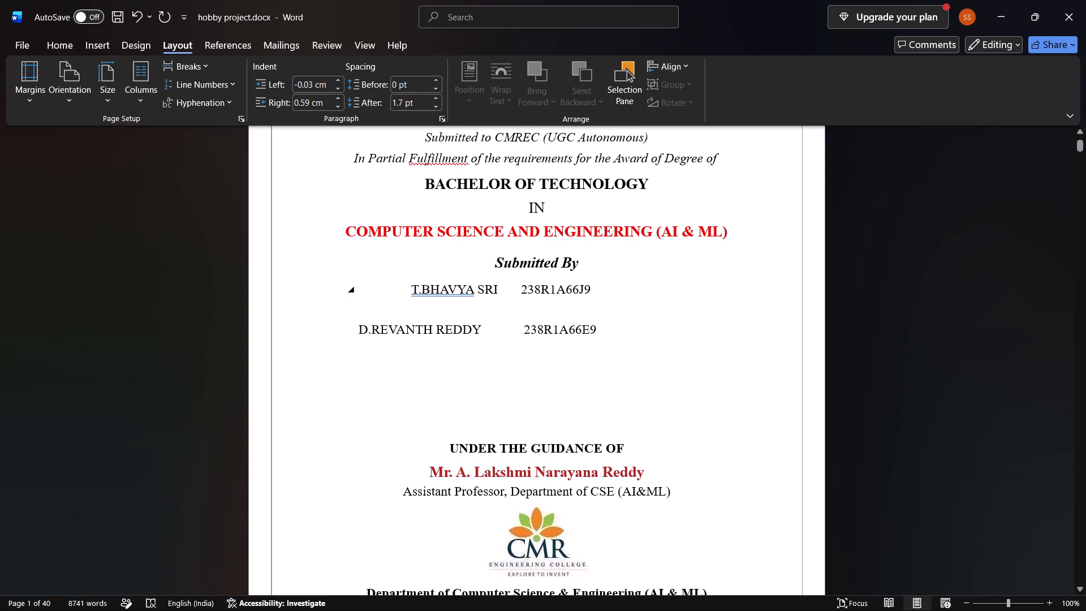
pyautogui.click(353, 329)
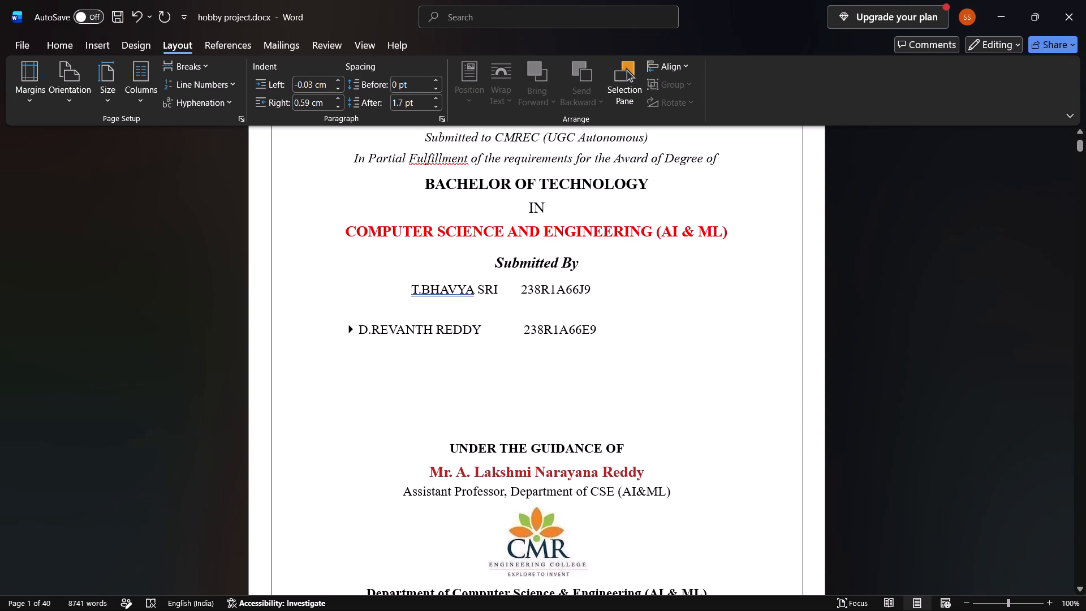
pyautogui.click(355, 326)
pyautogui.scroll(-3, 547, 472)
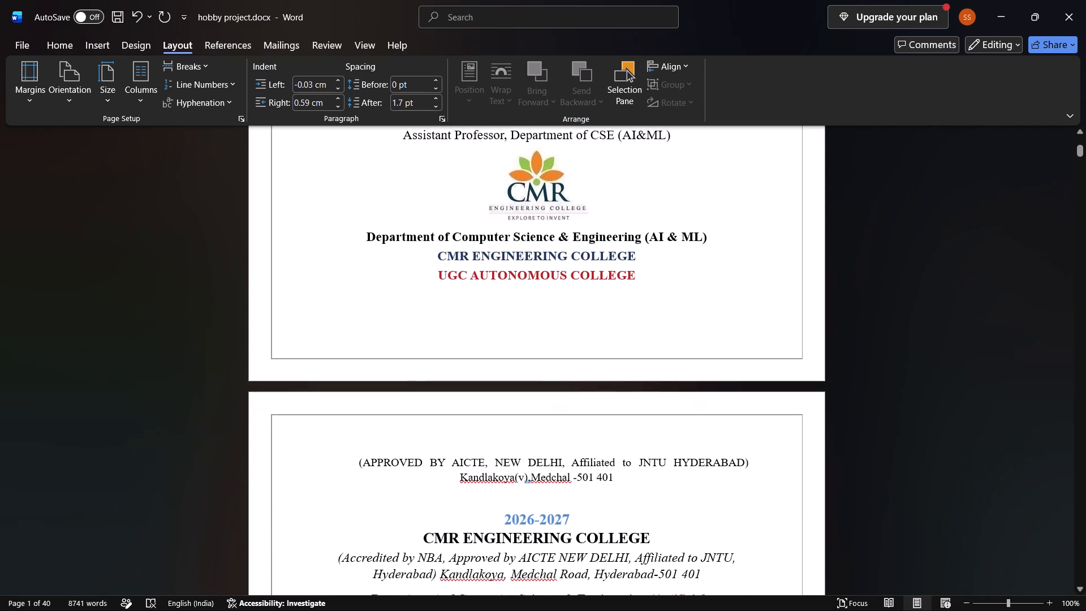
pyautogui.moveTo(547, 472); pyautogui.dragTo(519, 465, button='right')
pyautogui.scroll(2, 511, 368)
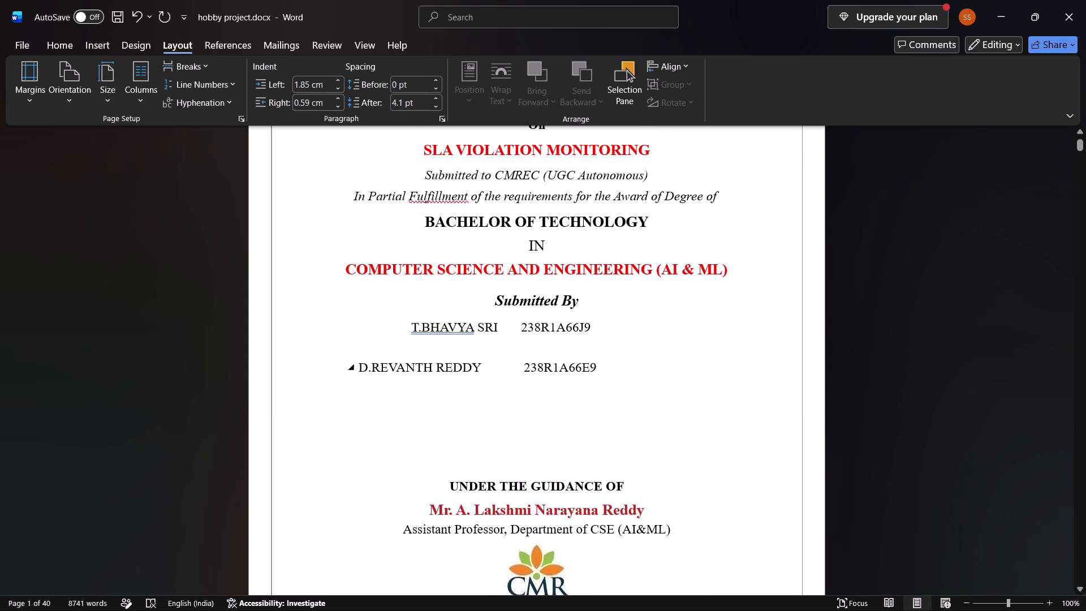
# Delete the leftover spaces and their blank line just above the UNDER THE GUIDANCE OF heading on the title page.
pyautogui.click(476, 479)
pyautogui.click(445, 445)
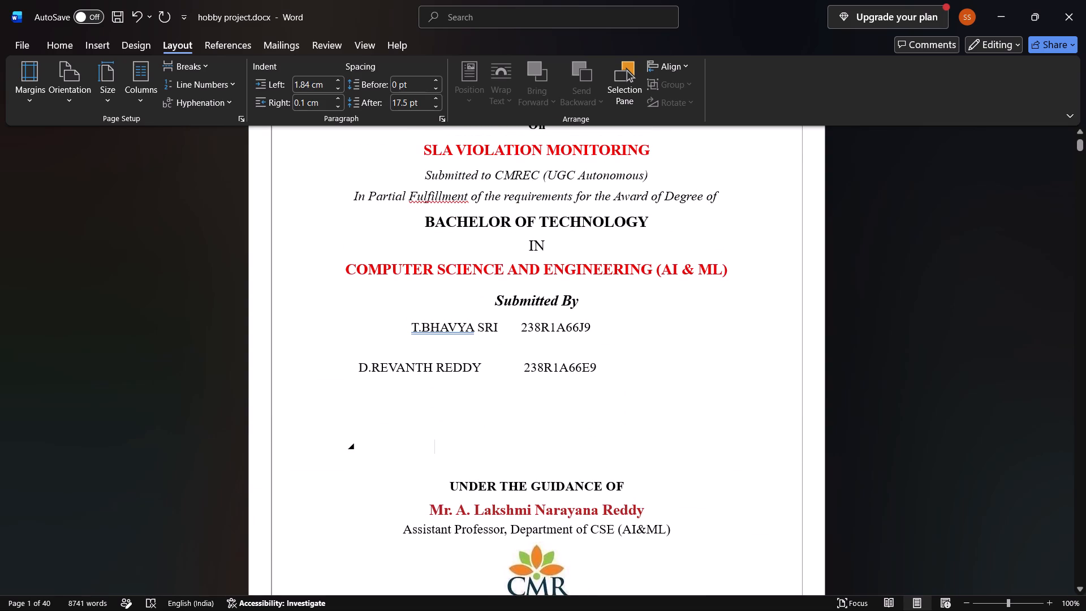
pyautogui.press('BackSpace')
pyautogui.press('BackSpace')
pyautogui.press('BackSpace')
pyautogui.press('BackSpace')
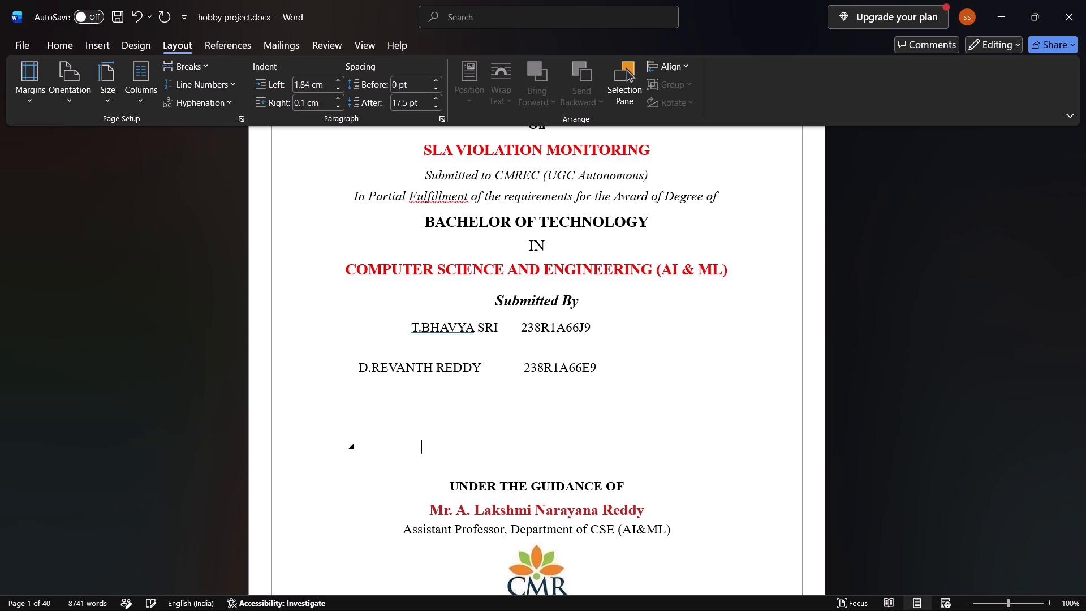
pyautogui.press('BackSpace')
pyautogui.press('BackSpace')
pyautogui.press('BackSpace')
pyautogui.press('BackSpace')
pyautogui.press('BackSpace')
pyautogui.press('BackSpace')
pyautogui.press('BackSpace')
pyautogui.press('BackSpace')
pyautogui.press('BackSpace')
pyautogui.press('BackSpace')
pyautogui.press('BackSpace')
pyautogui.press('BackSpace')
pyautogui.press('BackSpace')
pyautogui.press('BackSpace')
pyautogui.press('BackSpace')
pyautogui.press('BackSpace')
pyautogui.press('BackSpace')
pyautogui.press('BackSpace')
pyautogui.press('BackSpace')
pyautogui.press('BackSpace')
pyautogui.press('BackSpace')
pyautogui.press('BackSpace')
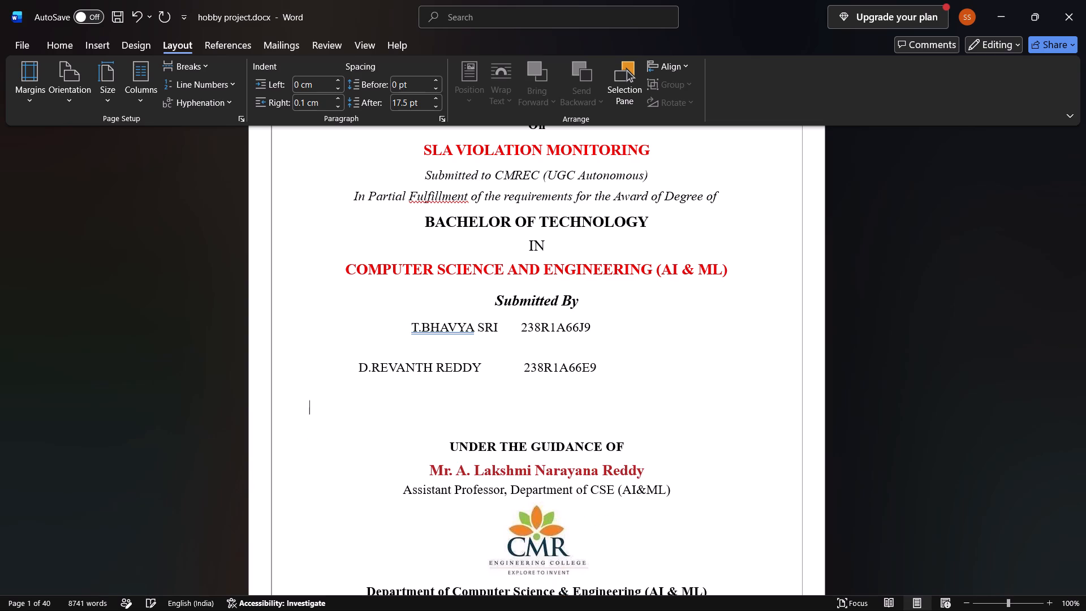
# Remove the remaining empty paragraph between the second student's row and the UNDER THE GUIDANCE OF heading on the title page.
pyautogui.scroll(-4, 445, 445)
pyautogui.scroll(1, 445, 445)
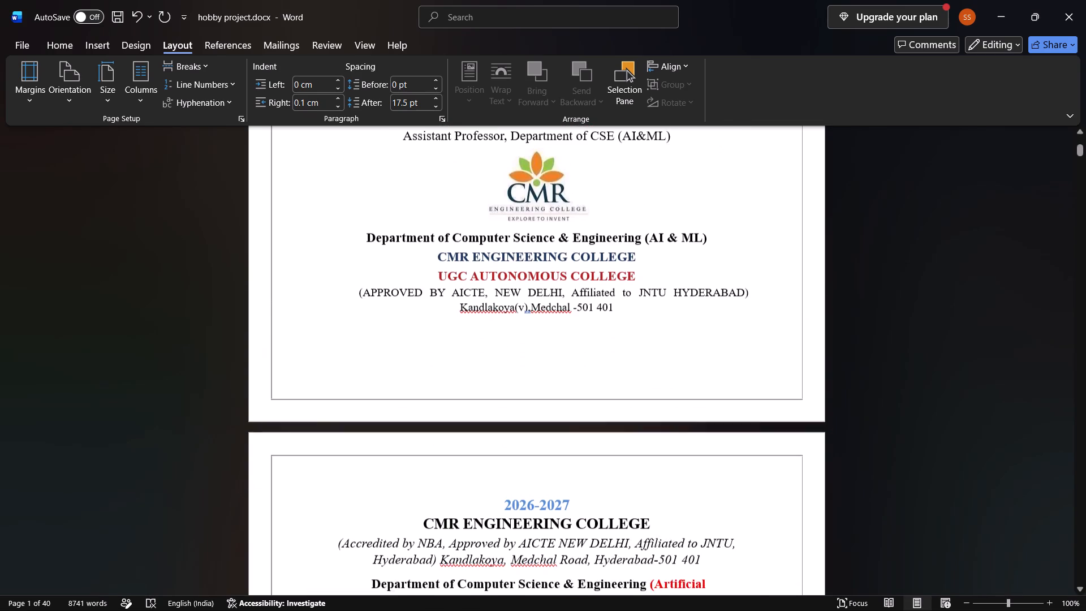
pyautogui.scroll(1, 445, 445)
pyautogui.scroll(-1, 445, 445)
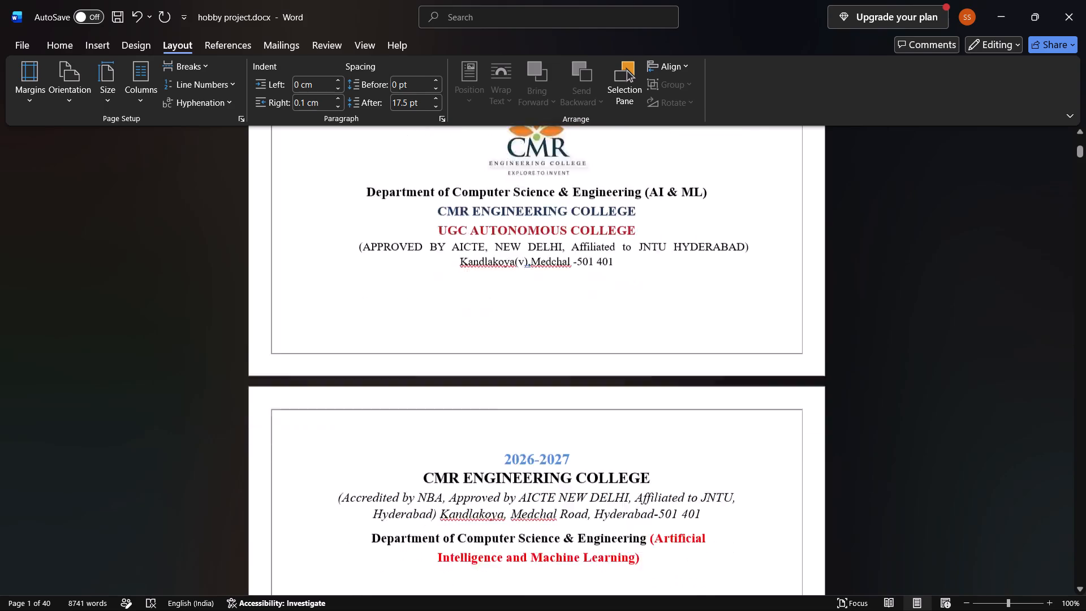
pyautogui.scroll(-1, 445, 445)
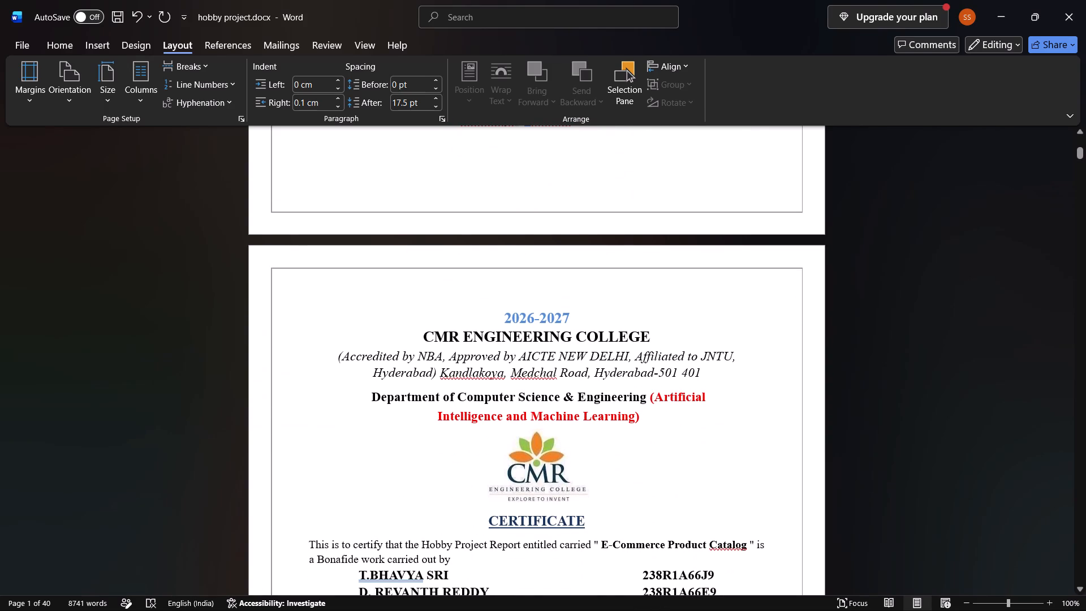
pyautogui.scroll(-1, 683, 394)
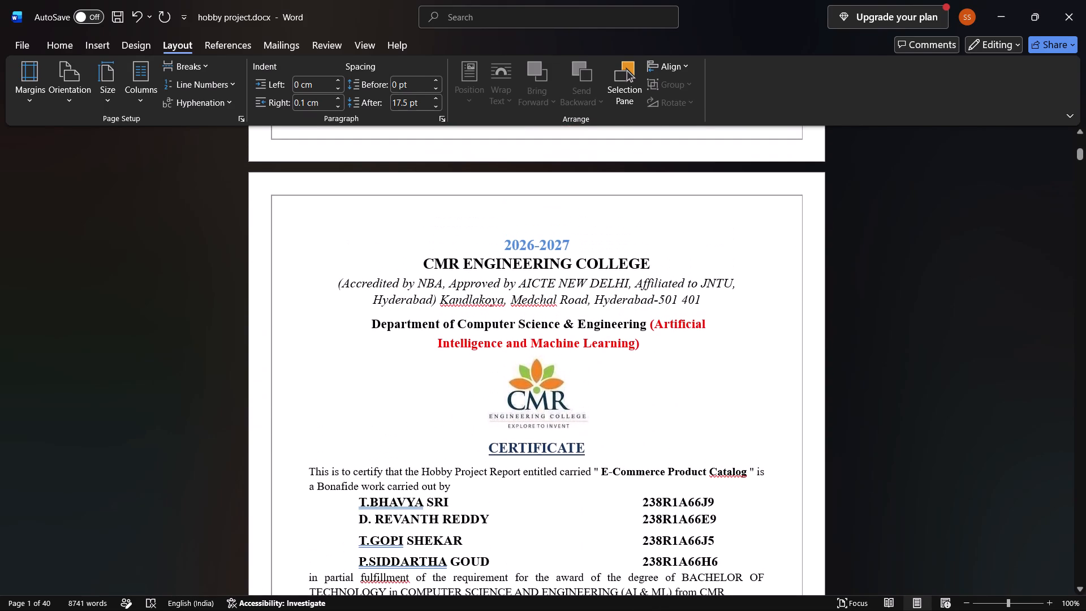
pyautogui.scroll(1, 570, 242)
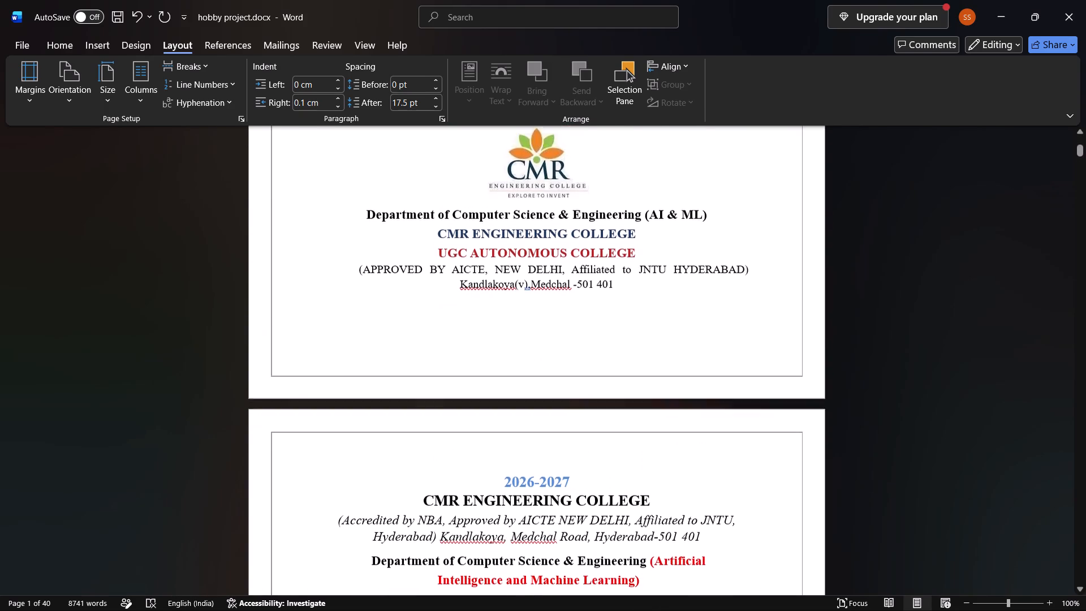
pyautogui.scroll(3, 570, 242)
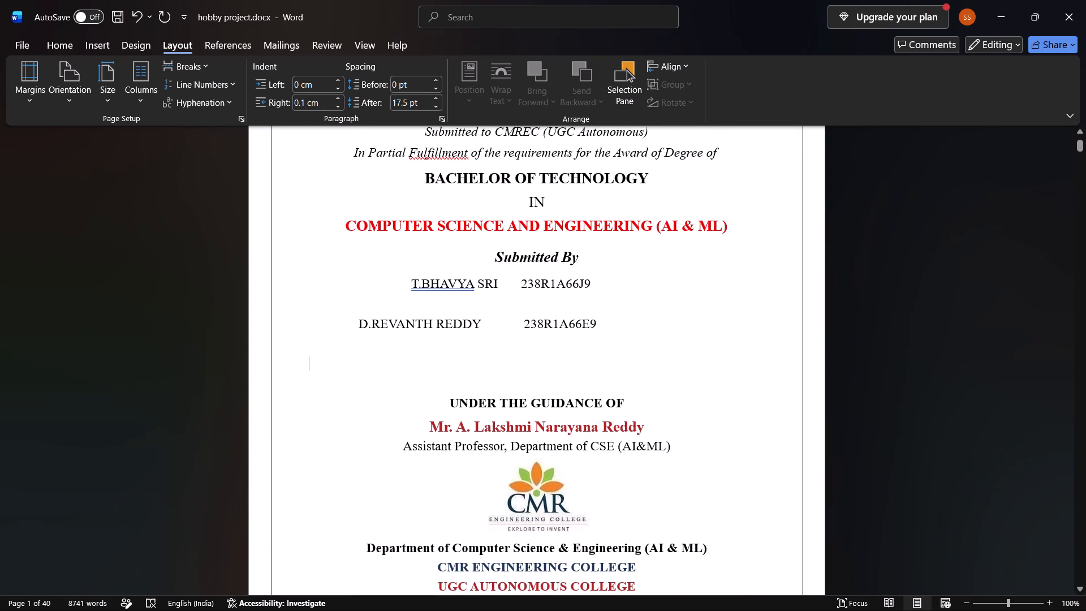
pyautogui.click(451, 380)
pyautogui.press('BackSpace')
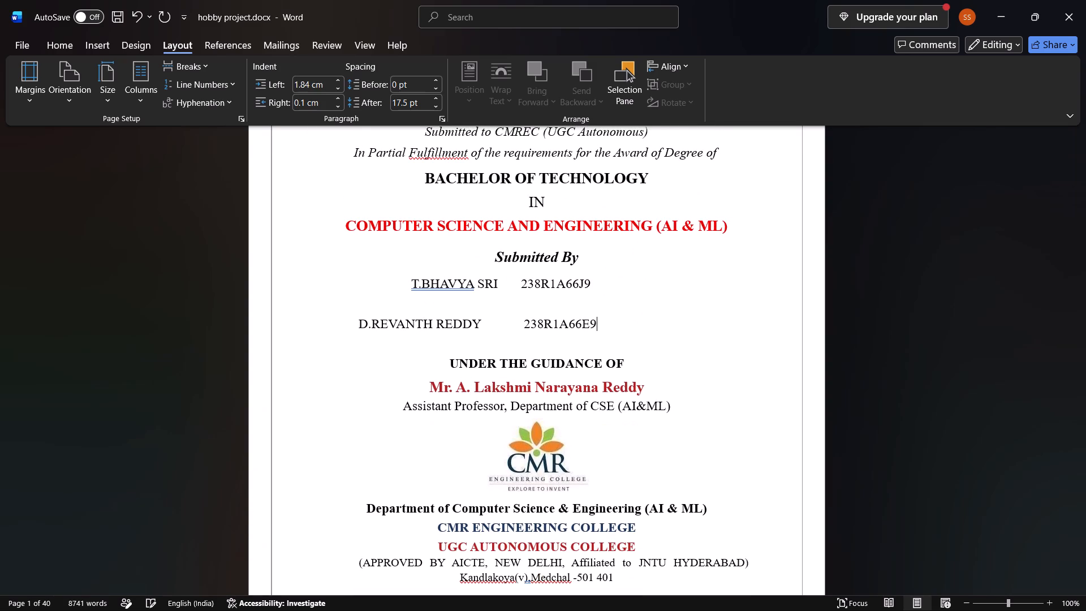
pyautogui.scroll(-3, 451, 380)
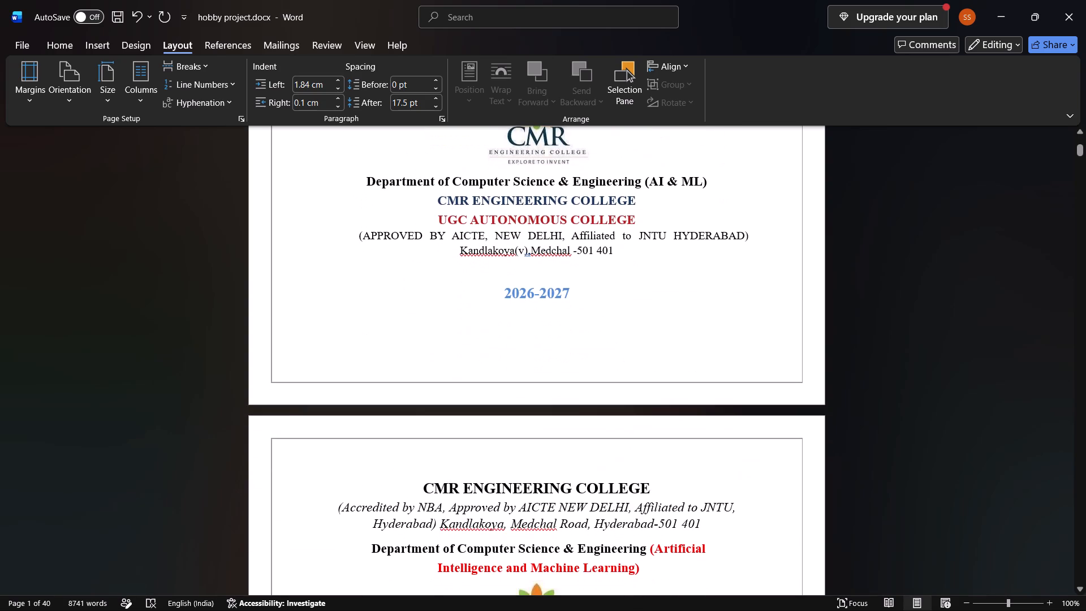
pyautogui.scroll(2, 451, 380)
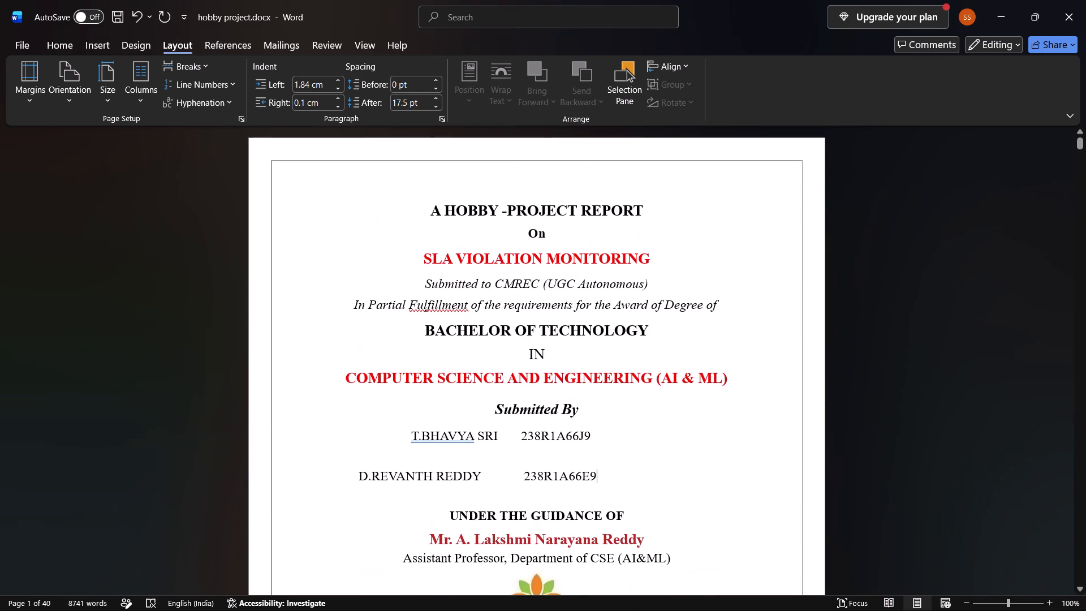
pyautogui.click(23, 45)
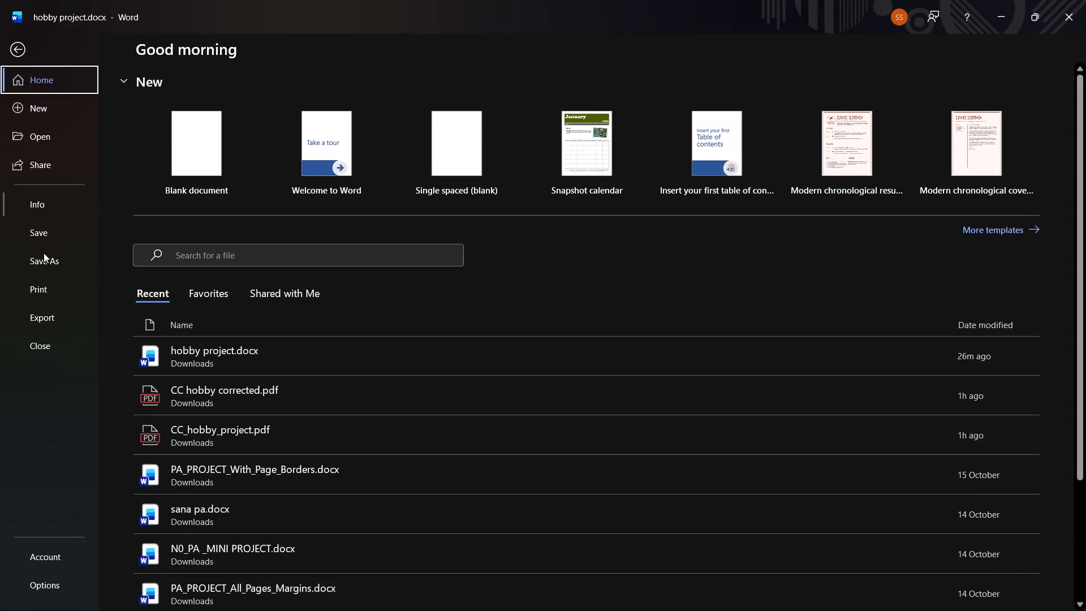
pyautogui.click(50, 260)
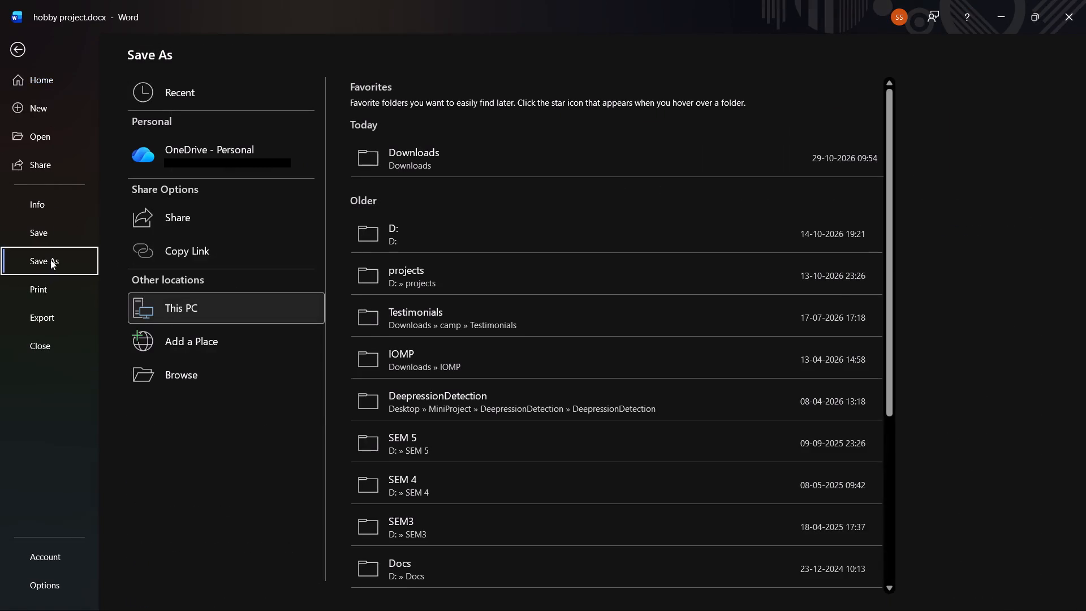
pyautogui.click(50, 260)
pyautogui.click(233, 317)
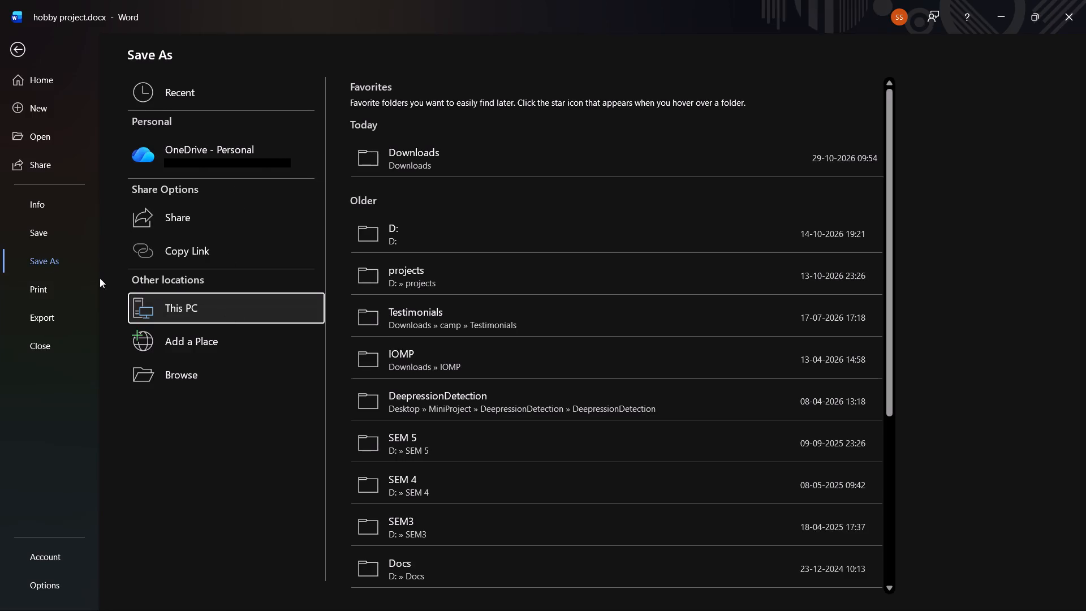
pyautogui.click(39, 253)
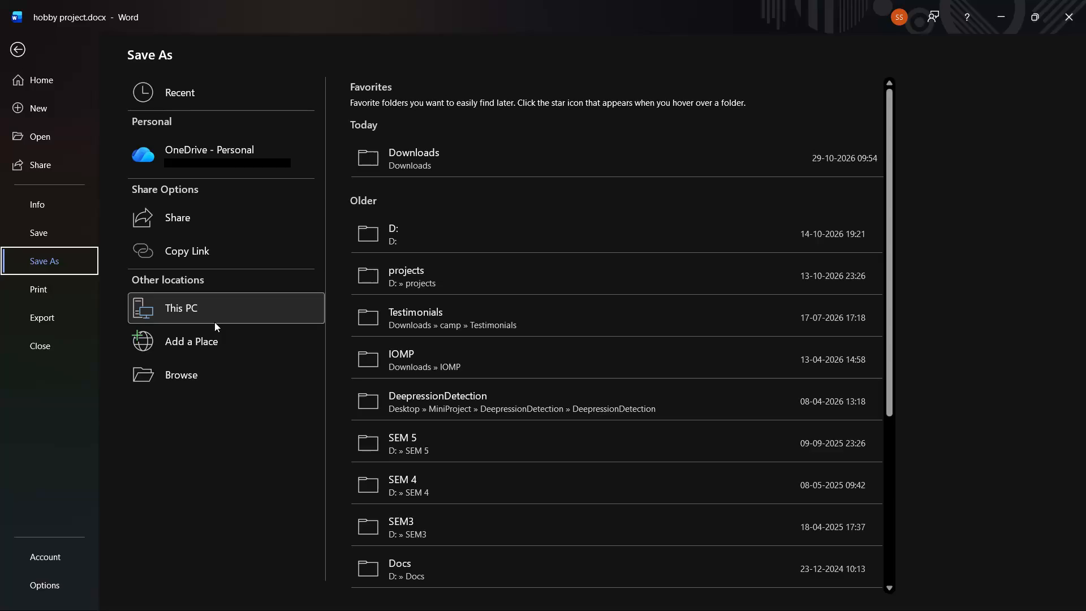
# Save the report under its existing file name.
pyautogui.click(56, 227)
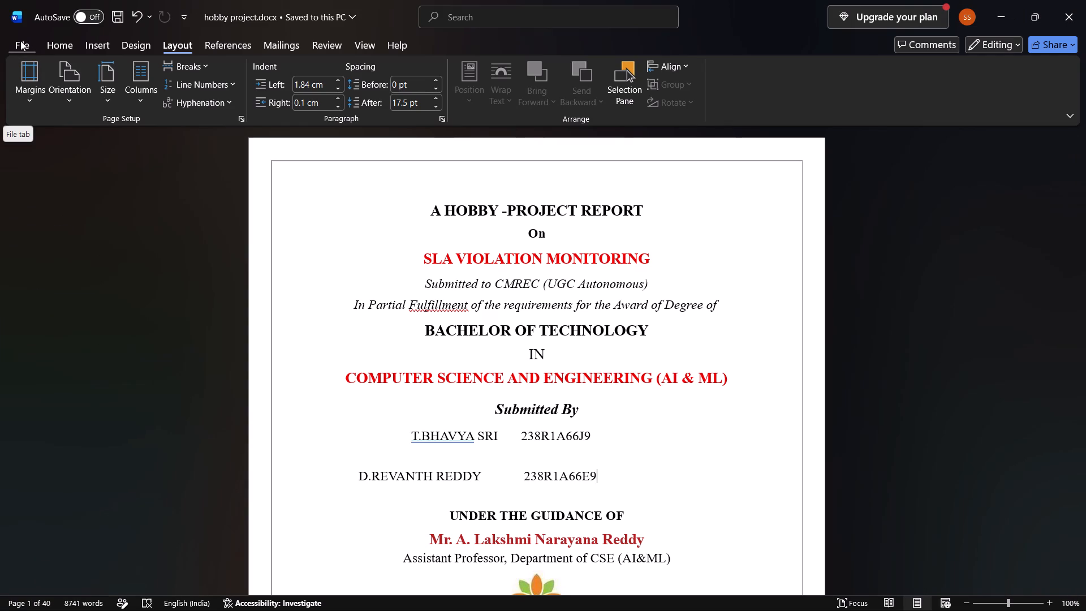
pyautogui.click(122, 13)
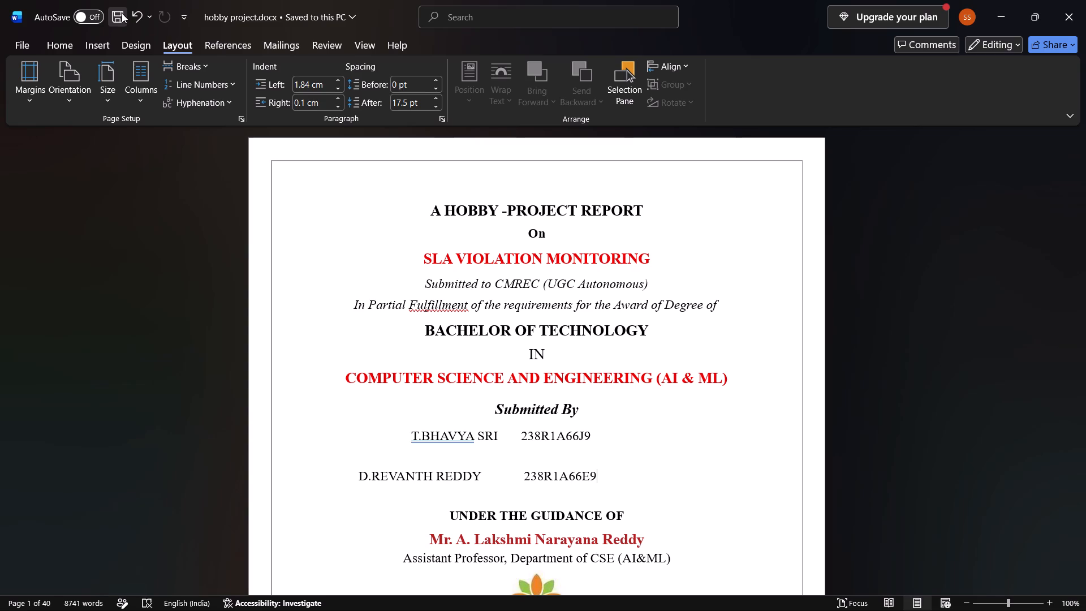
pyautogui.click(122, 13)
# Open the Save As options for the report.
pyautogui.click(17, 44)
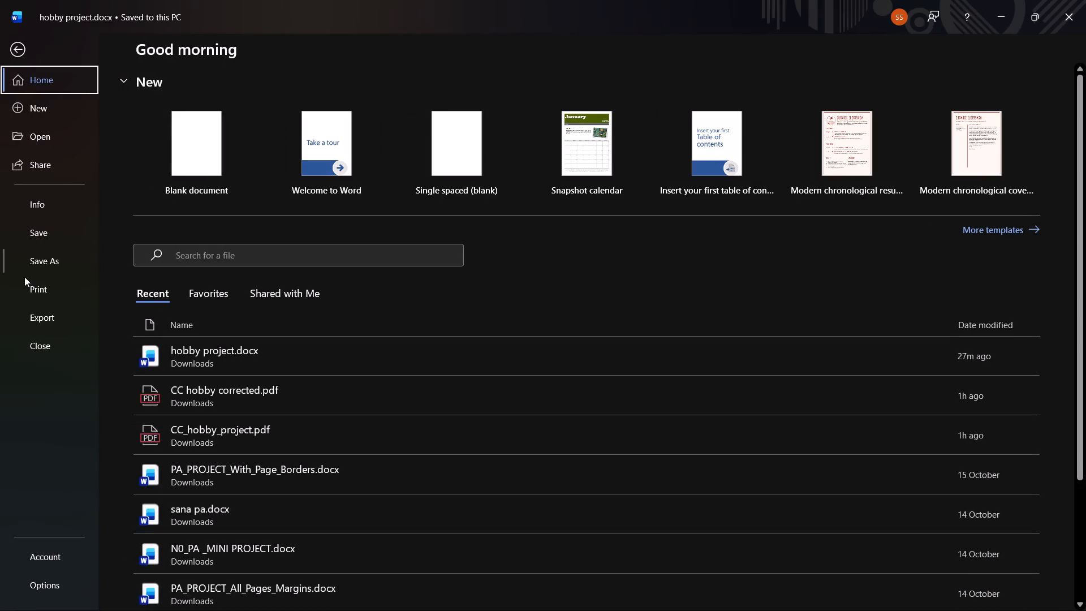
pyautogui.click(42, 261)
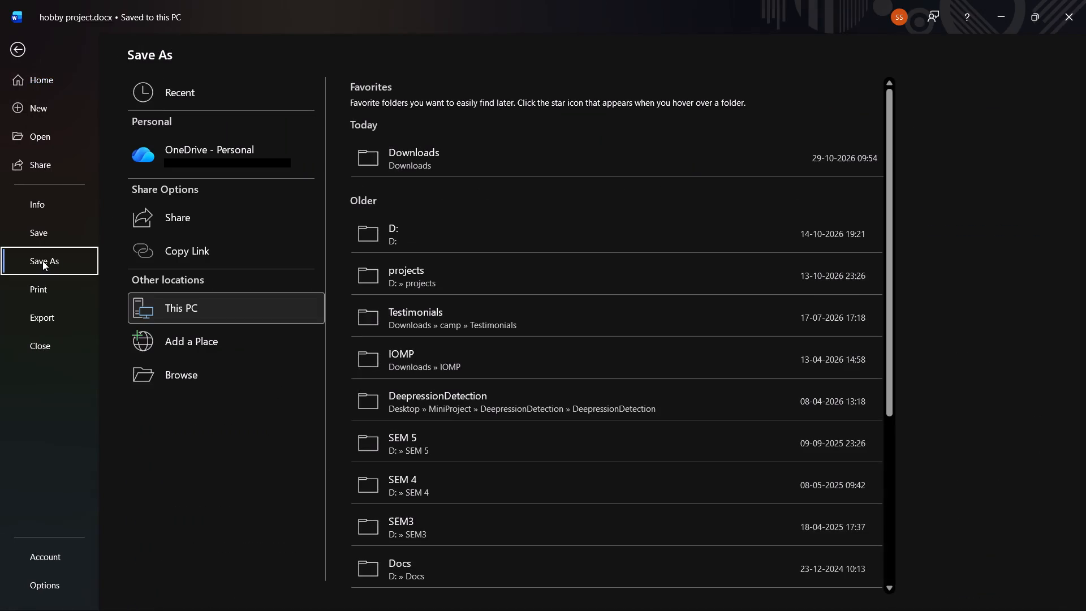
# Browse for a save location for the report and choose the Downloads folder as the destination.
pyautogui.click(175, 383)
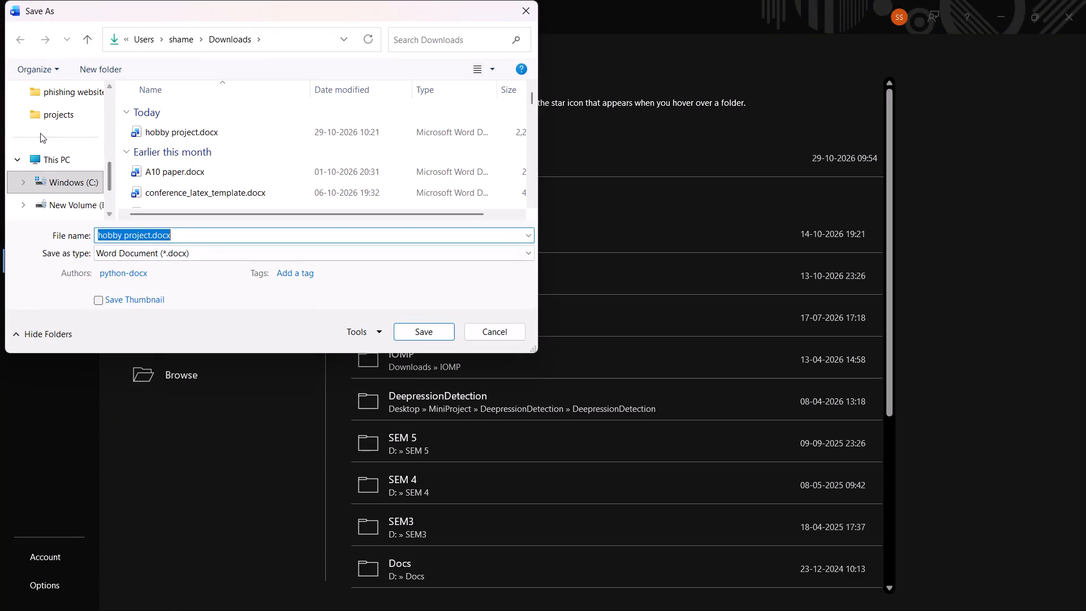
pyautogui.scroll(5, 40, 133)
pyautogui.scroll(-1, 32, 153)
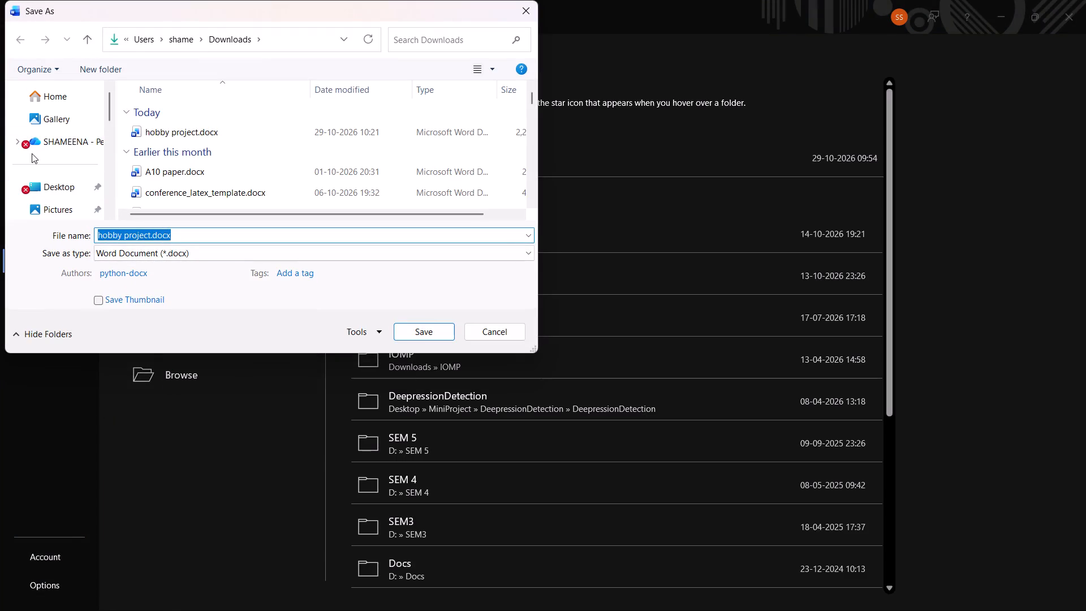
pyautogui.scroll(-1, 32, 153)
pyautogui.scroll(-1, 77, 176)
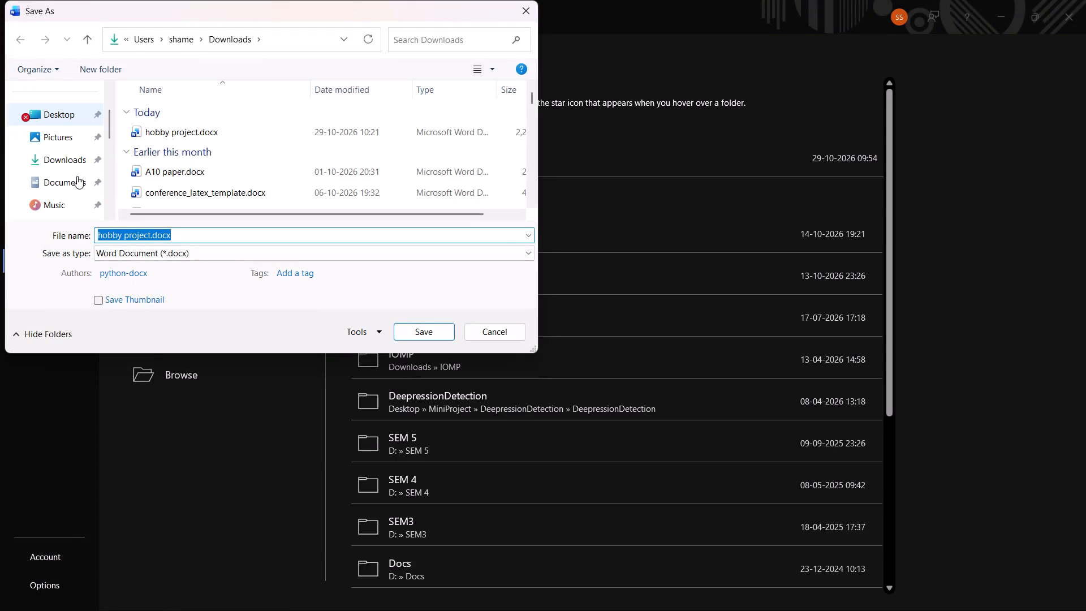
pyautogui.click(61, 150)
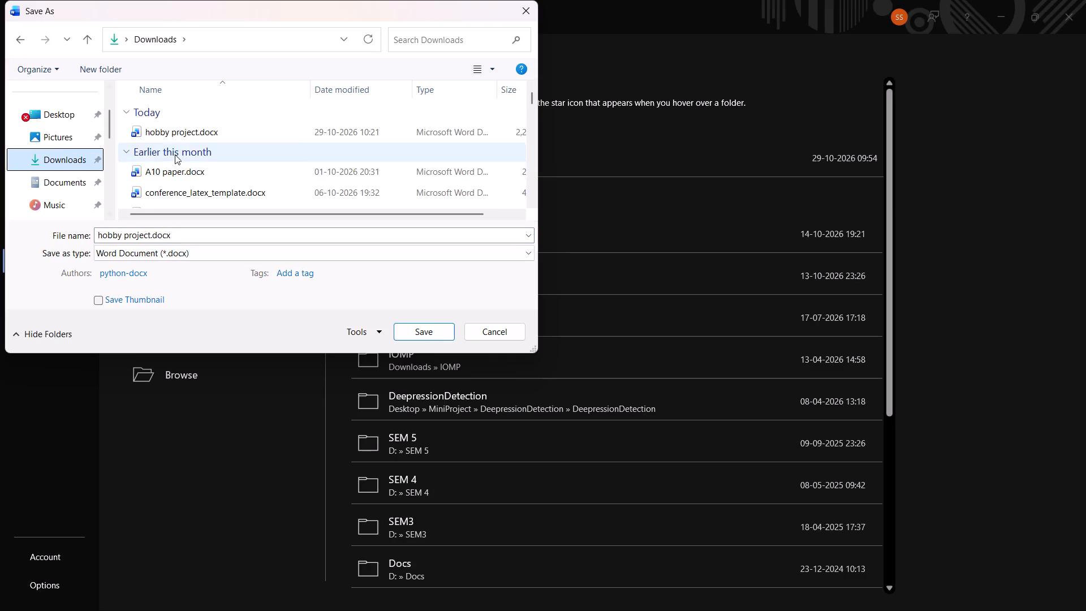
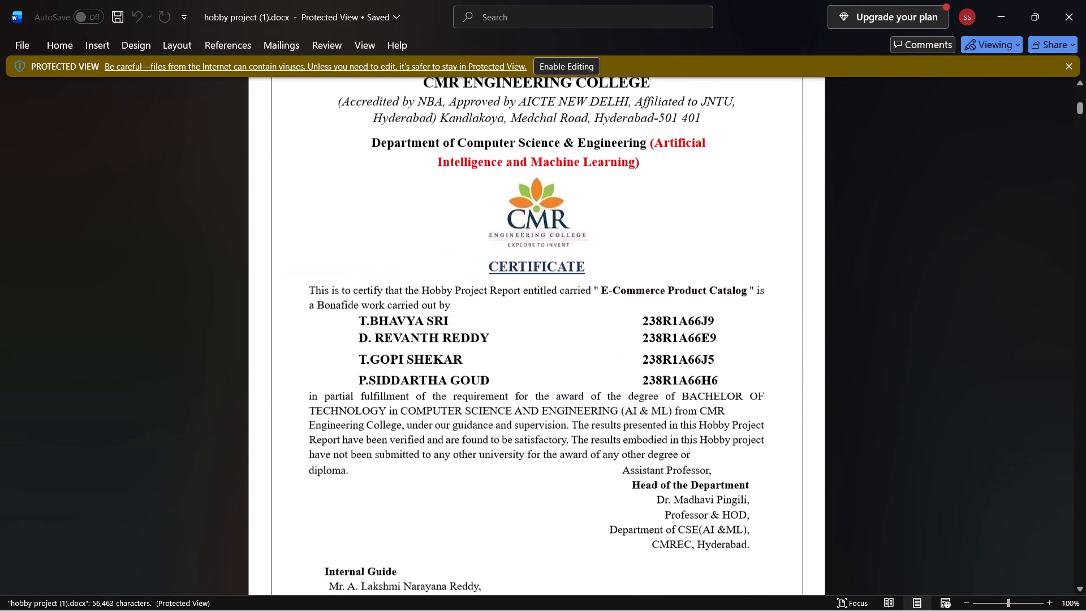
# Review the title page and the certificate page for the project title and student details.
pyautogui.scroll(-4, 393, 317)
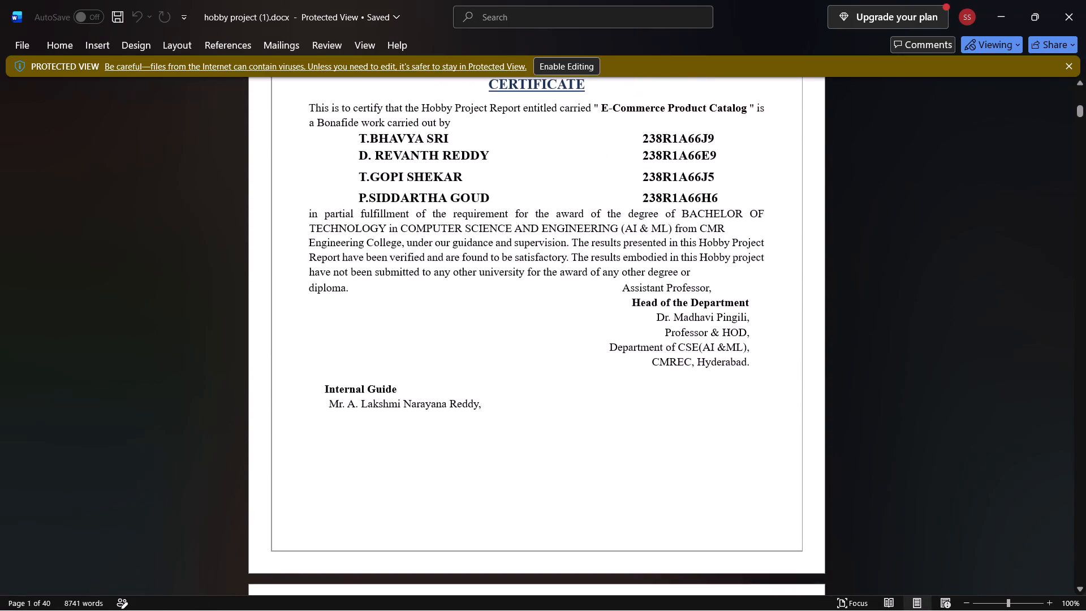
pyautogui.scroll(-1, 393, 317)
pyautogui.scroll(2, 393, 317)
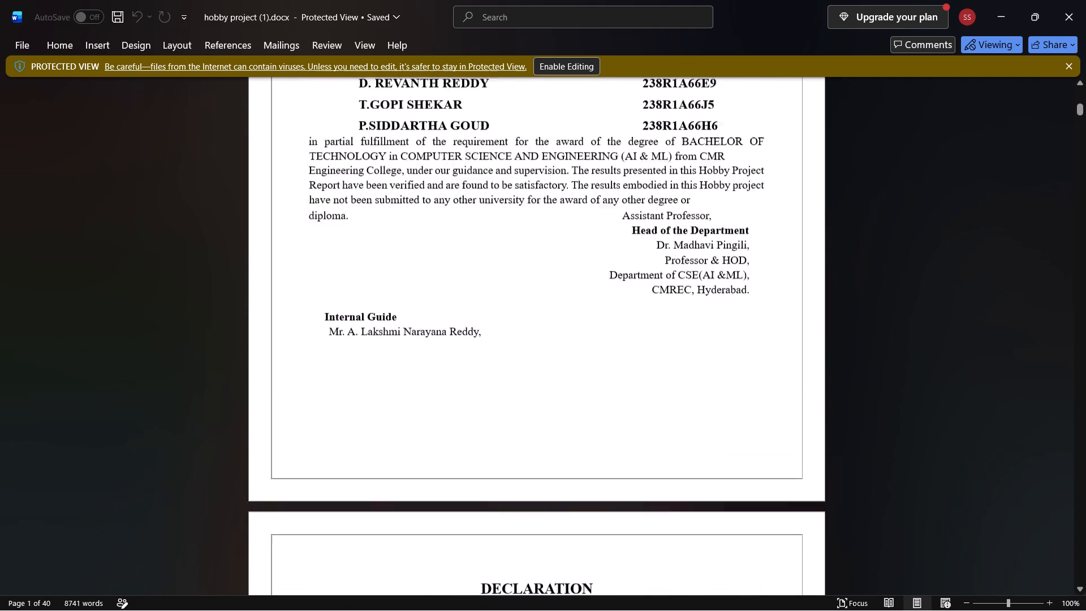
pyautogui.scroll(2, 393, 317)
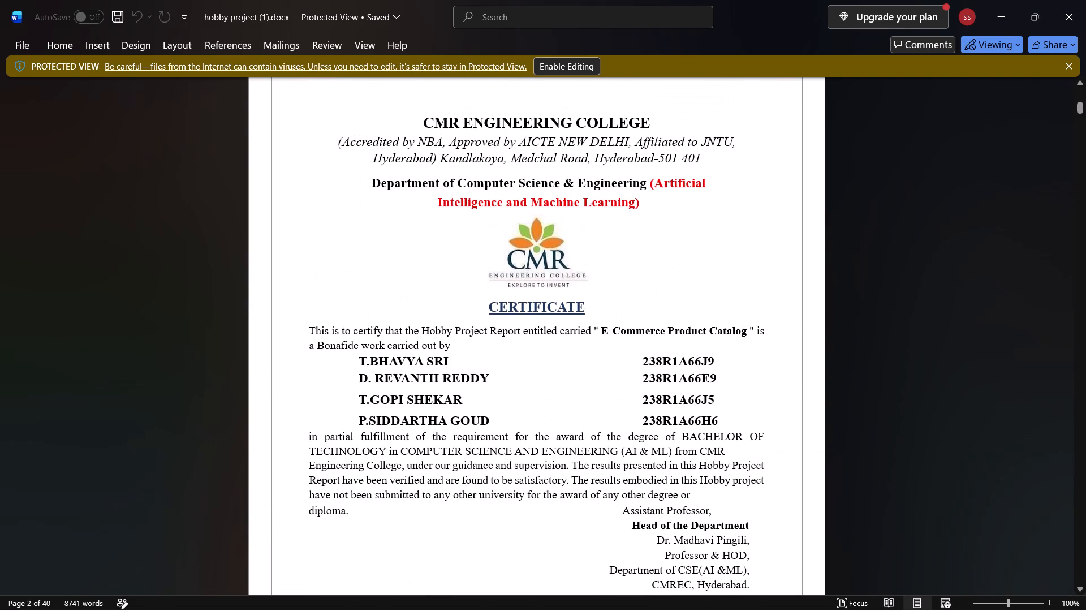
pyautogui.scroll(1, 393, 317)
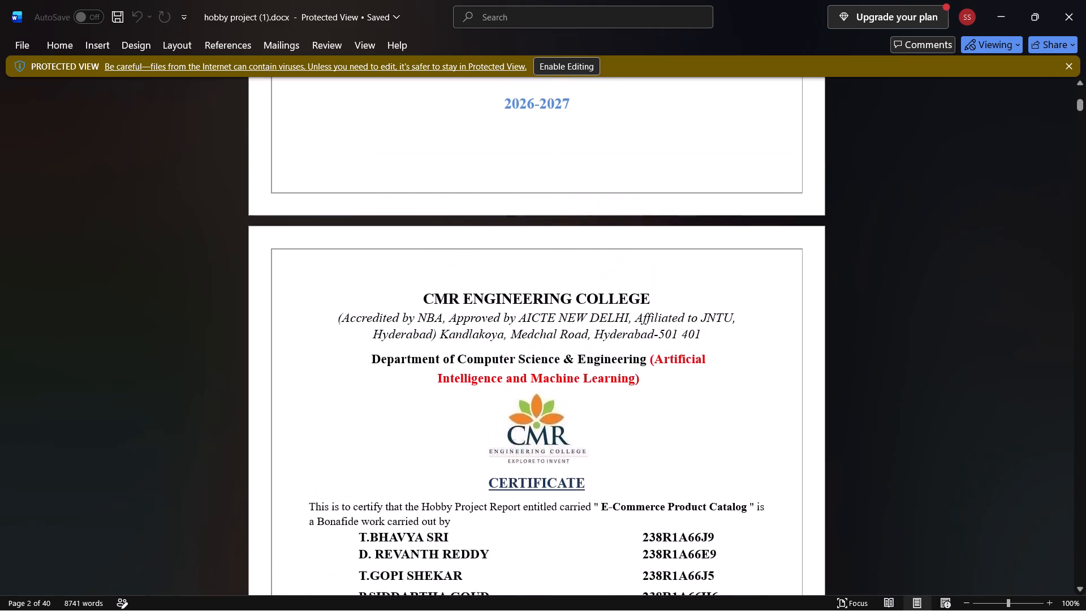
pyautogui.scroll(3, 393, 317)
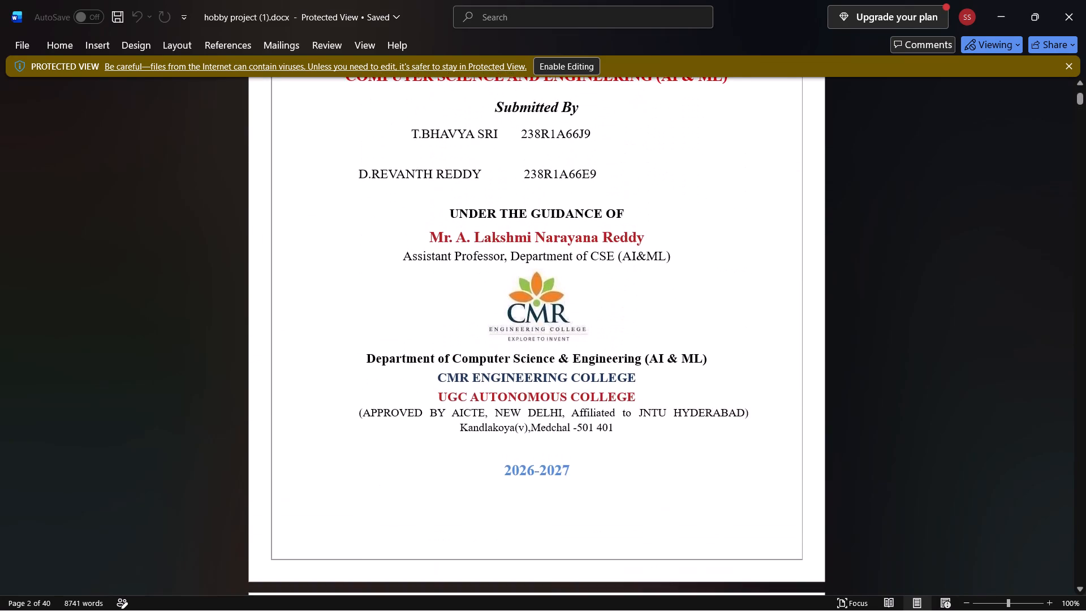
pyautogui.scroll(3, 393, 317)
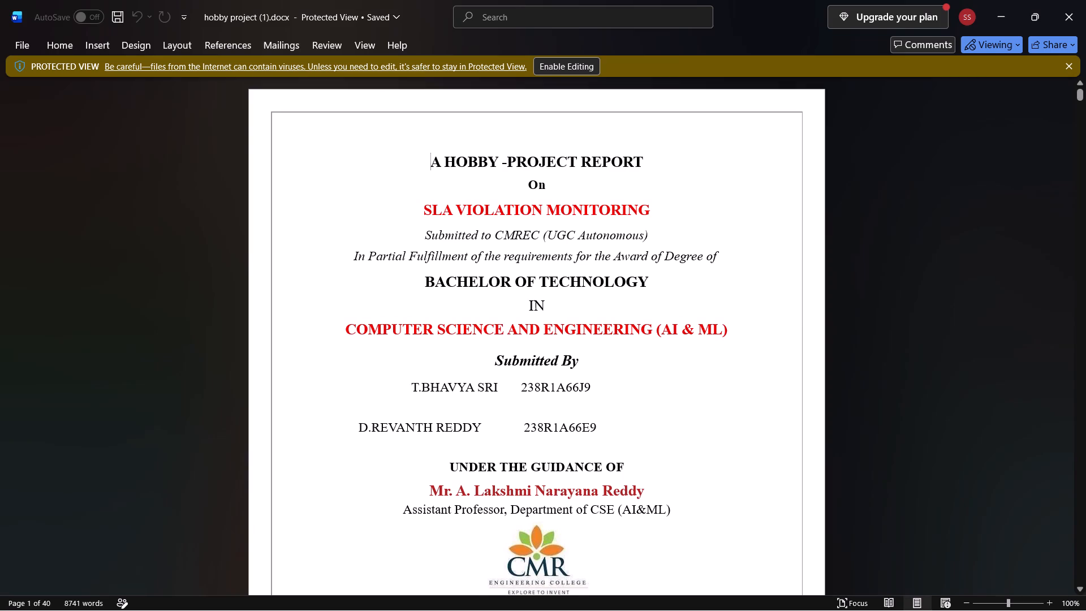
pyautogui.scroll(-1, 429, 343)
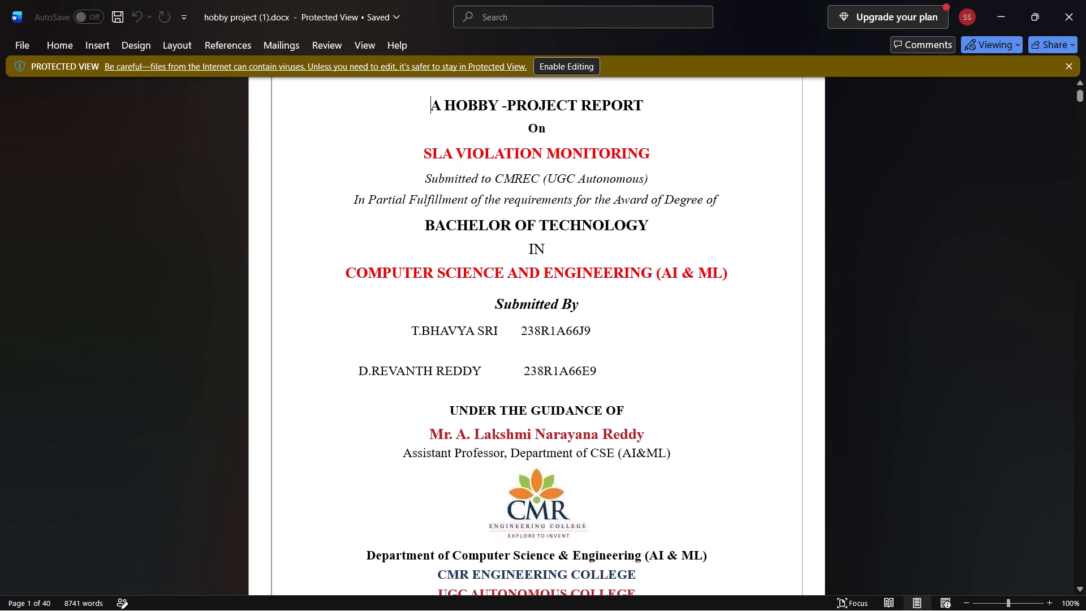
pyautogui.scroll(-2, 429, 343)
pyautogui.scroll(1, 429, 343)
pyautogui.scroll(-1, 429, 343)
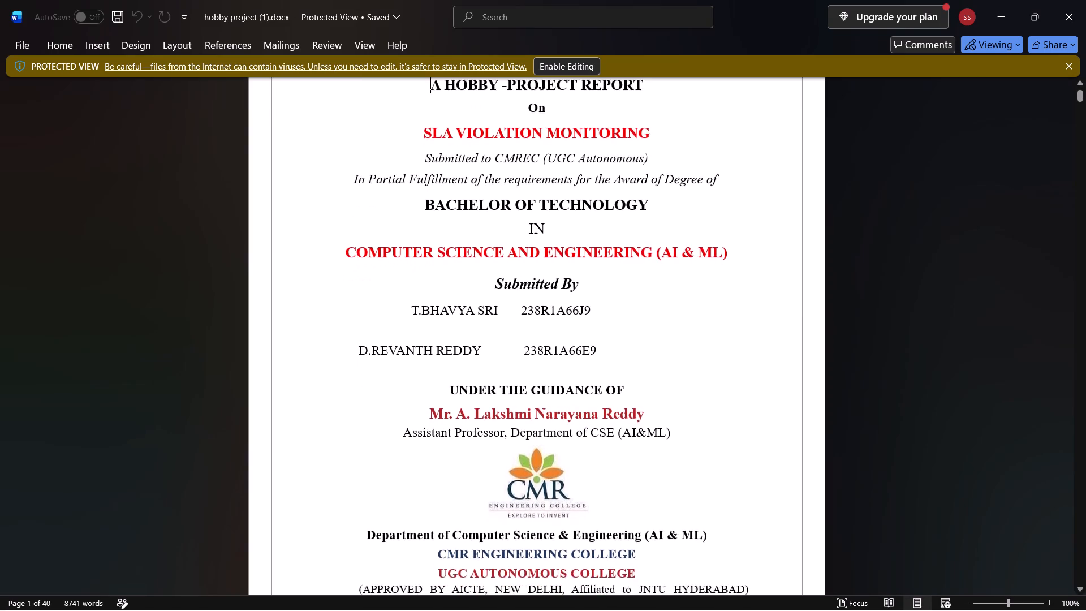
pyautogui.scroll(-3, 429, 343)
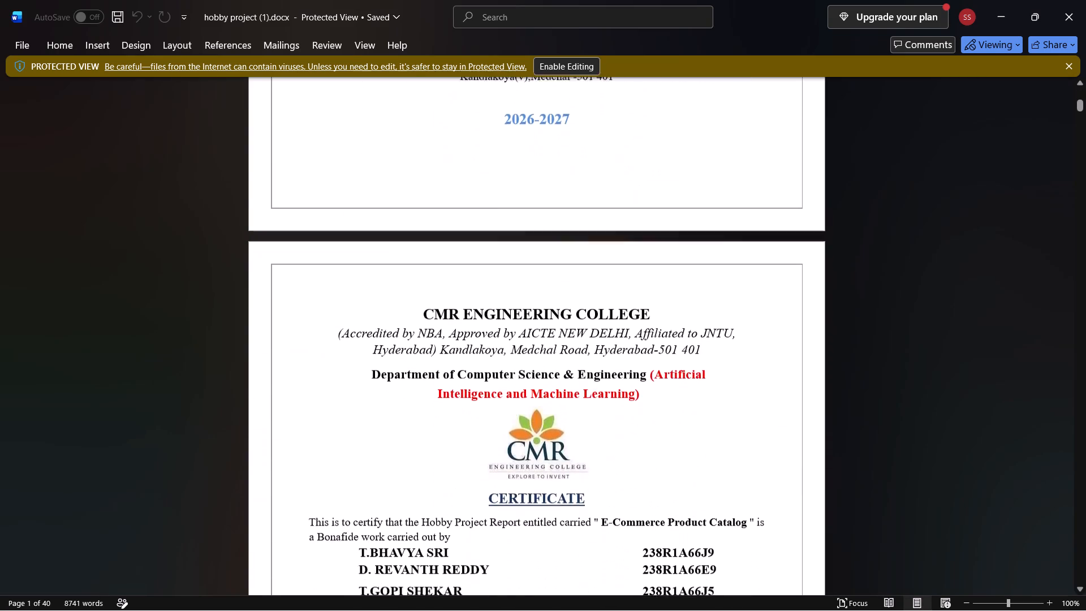
pyautogui.scroll(-2, 429, 343)
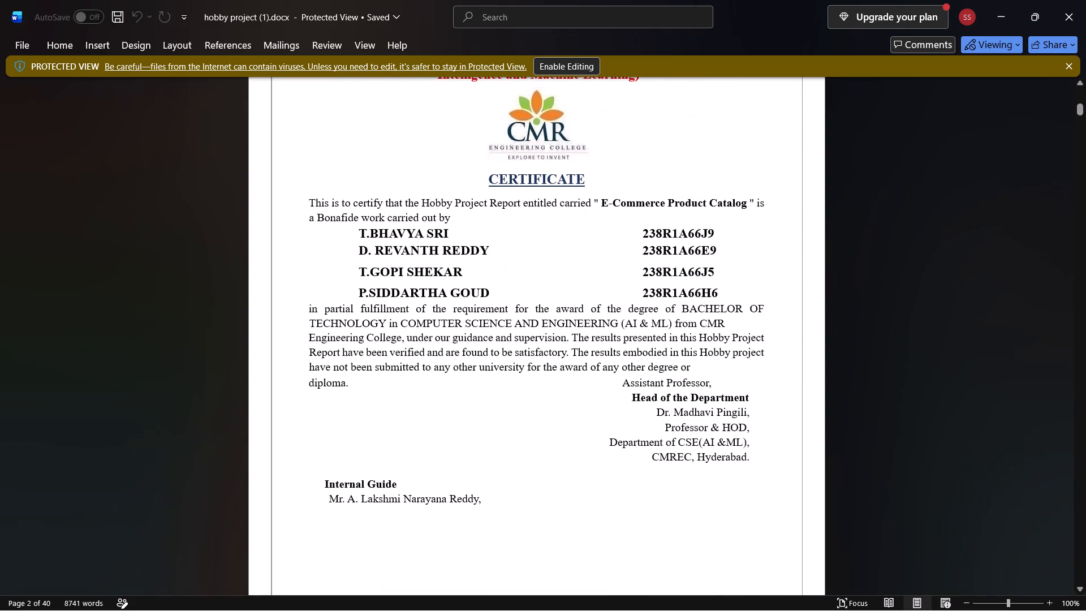
# Enable editing for the protected report document.
pyautogui.click(545, 65)
# Delete "roduct Catalog" from the end of the quoted project title in the certificate paragraph.
pyautogui.scroll(-3, 738, 292)
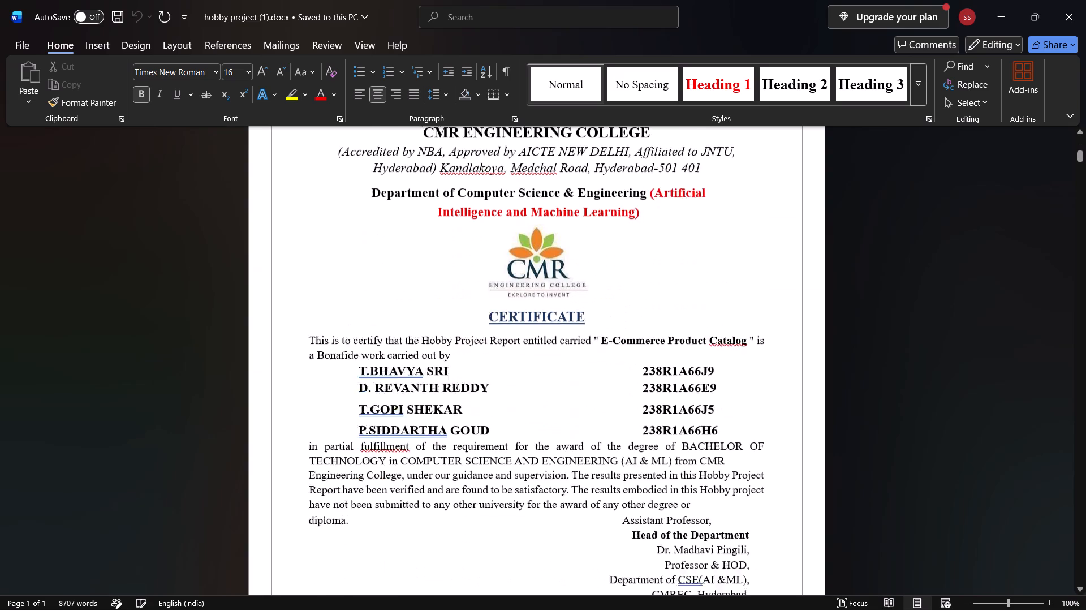
pyautogui.scroll(-1, 738, 292)
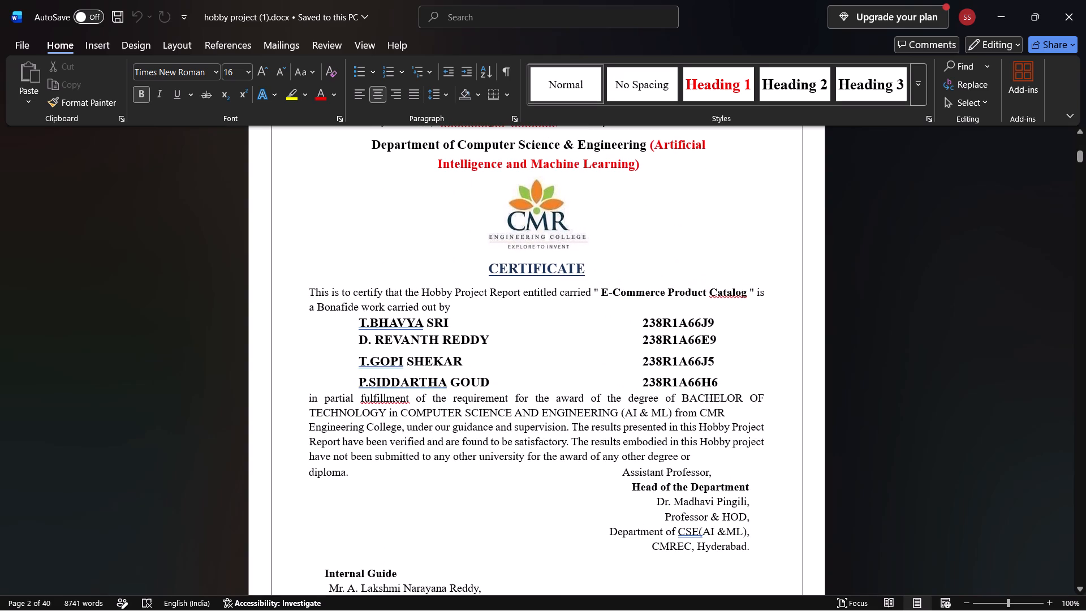
pyautogui.click(745, 292)
pyautogui.press('BackSpace')
pyautogui.press('BackSpace')
pyautogui.press('BackSpace')
pyautogui.press('BackSpace')
pyautogui.press('BackSpace')
pyautogui.press('BackSpace')
pyautogui.press('BackSpace')
pyautogui.press('BackSpace')
pyautogui.press('BackSpace')
pyautogui.press('BackSpace')
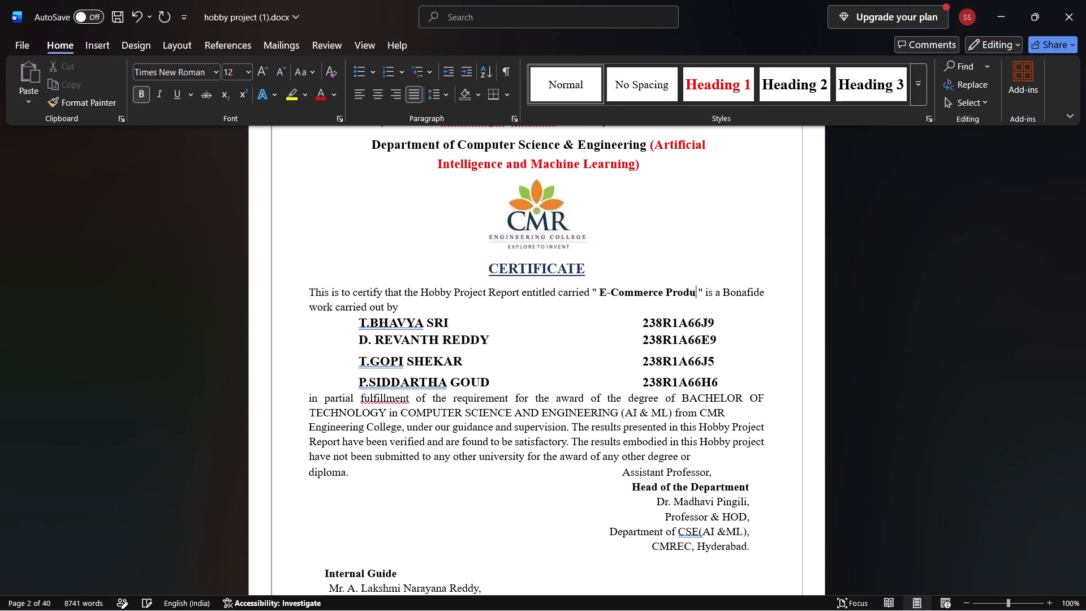
pyautogui.press('BackSpace')
pyautogui.press('BackSpace')
pyautogui.press('BackSpace')
pyautogui.press('BackSpace')
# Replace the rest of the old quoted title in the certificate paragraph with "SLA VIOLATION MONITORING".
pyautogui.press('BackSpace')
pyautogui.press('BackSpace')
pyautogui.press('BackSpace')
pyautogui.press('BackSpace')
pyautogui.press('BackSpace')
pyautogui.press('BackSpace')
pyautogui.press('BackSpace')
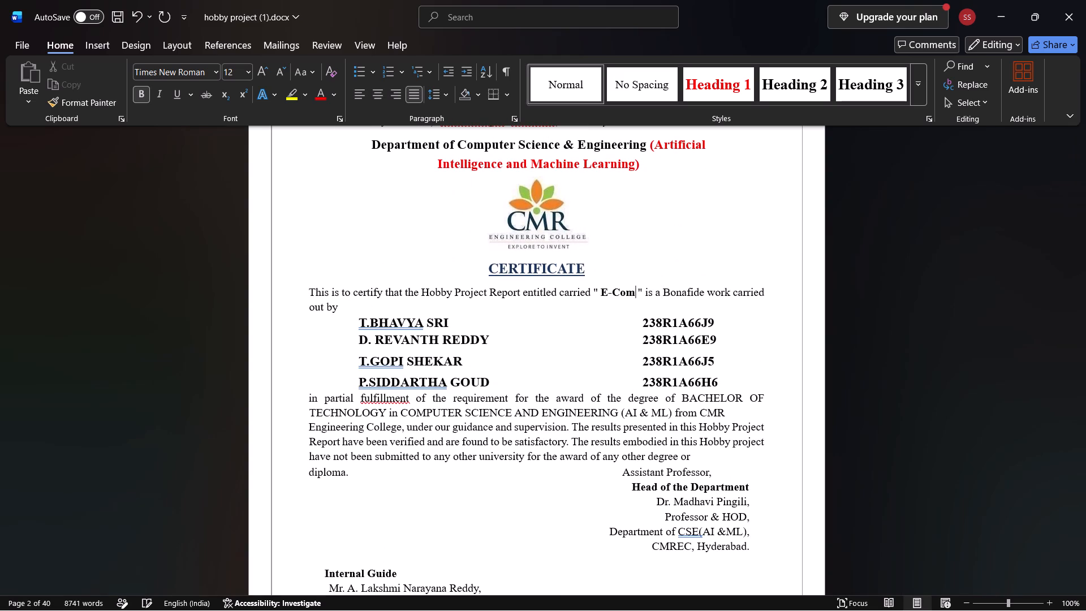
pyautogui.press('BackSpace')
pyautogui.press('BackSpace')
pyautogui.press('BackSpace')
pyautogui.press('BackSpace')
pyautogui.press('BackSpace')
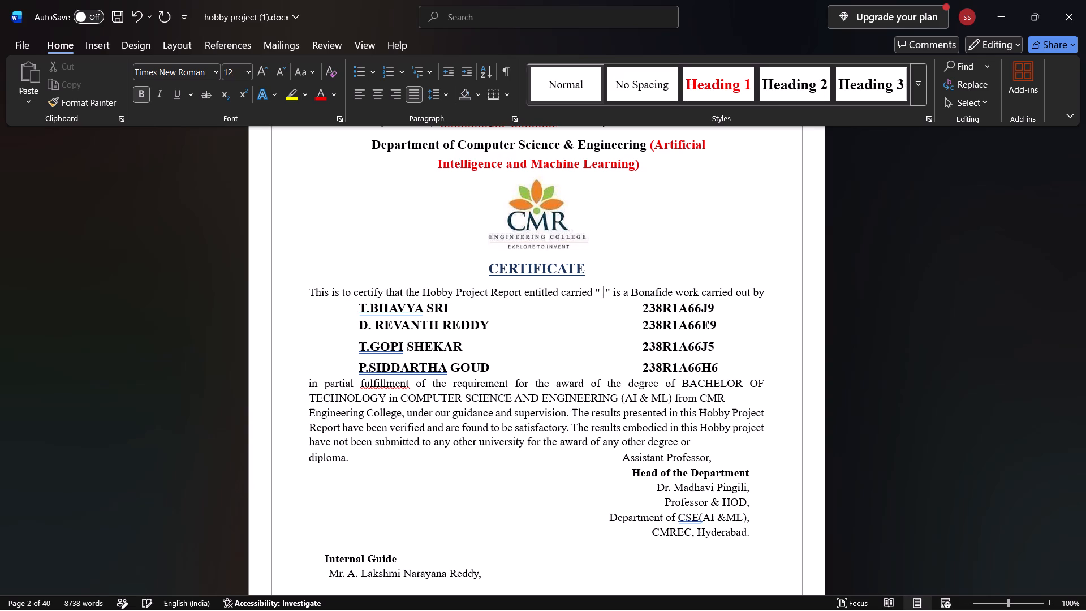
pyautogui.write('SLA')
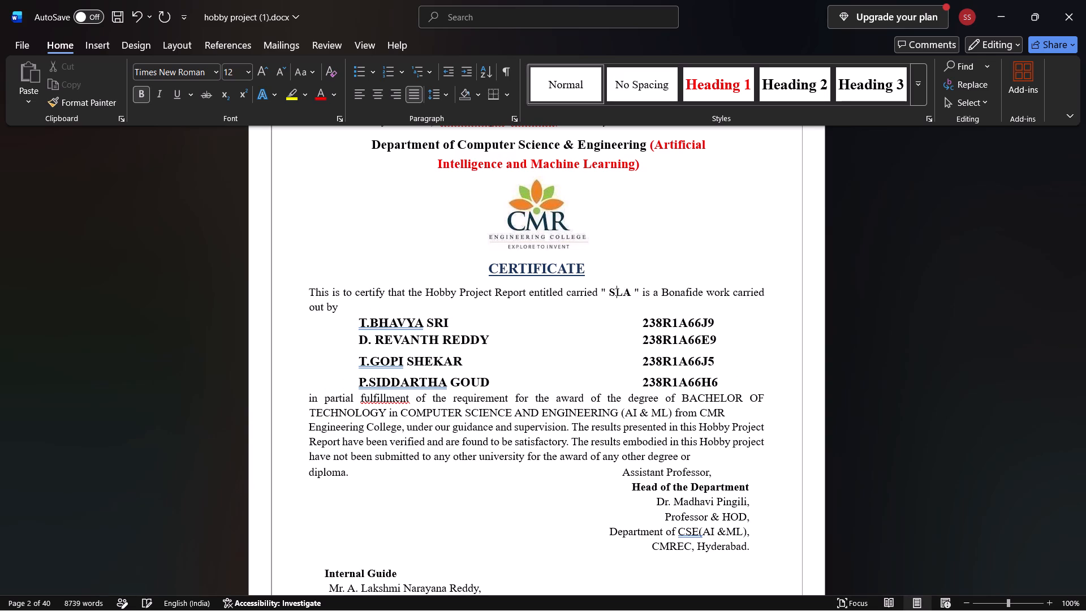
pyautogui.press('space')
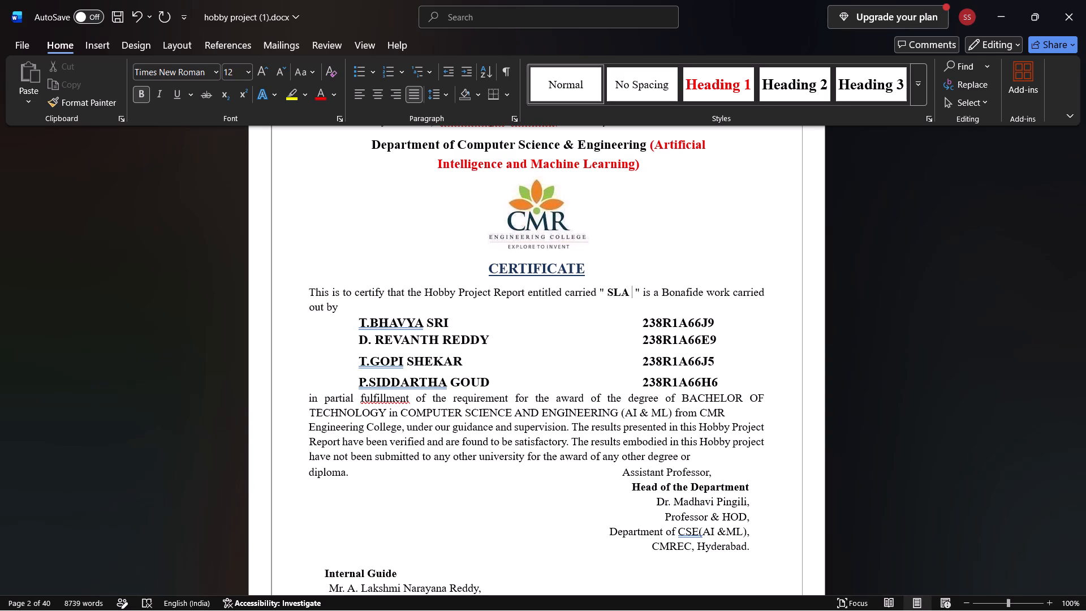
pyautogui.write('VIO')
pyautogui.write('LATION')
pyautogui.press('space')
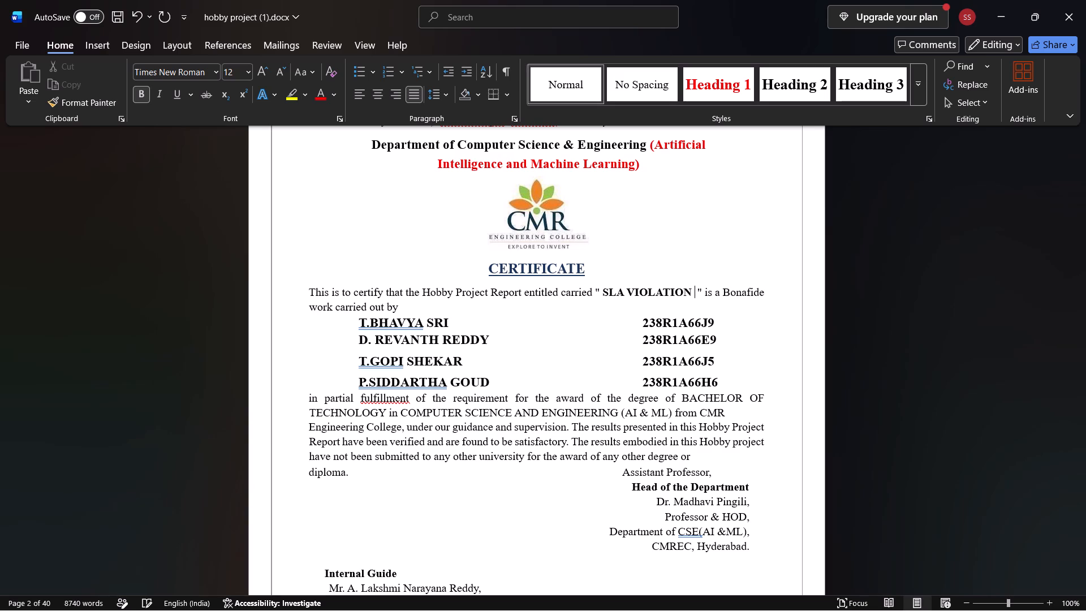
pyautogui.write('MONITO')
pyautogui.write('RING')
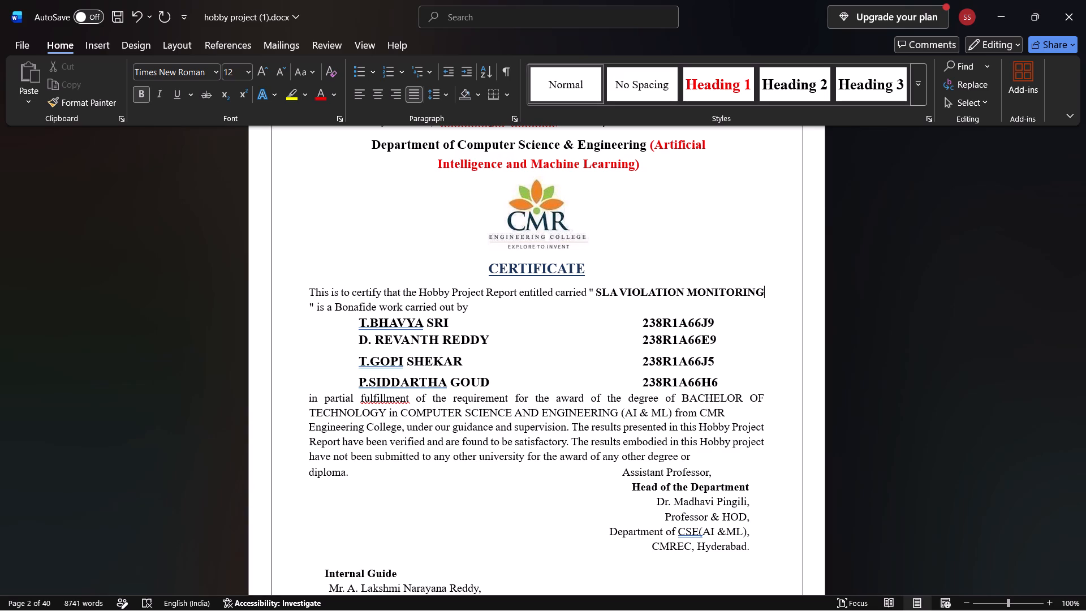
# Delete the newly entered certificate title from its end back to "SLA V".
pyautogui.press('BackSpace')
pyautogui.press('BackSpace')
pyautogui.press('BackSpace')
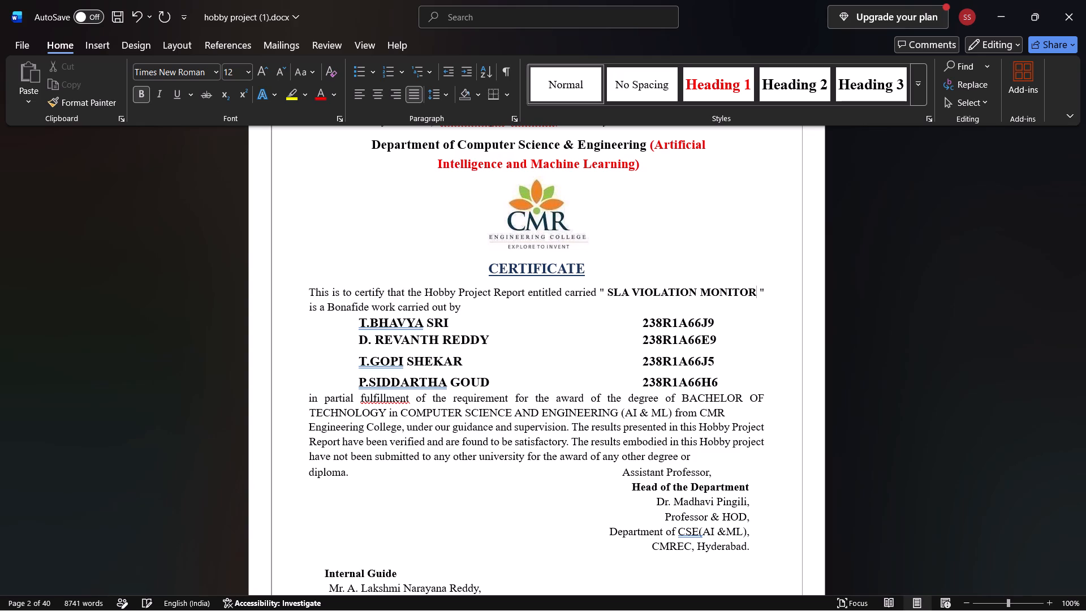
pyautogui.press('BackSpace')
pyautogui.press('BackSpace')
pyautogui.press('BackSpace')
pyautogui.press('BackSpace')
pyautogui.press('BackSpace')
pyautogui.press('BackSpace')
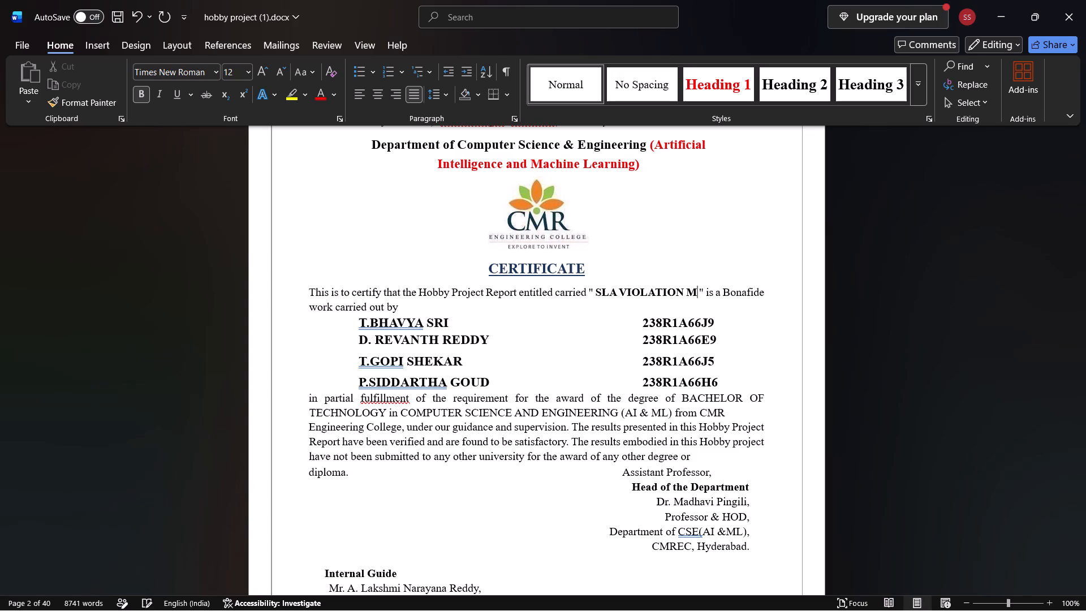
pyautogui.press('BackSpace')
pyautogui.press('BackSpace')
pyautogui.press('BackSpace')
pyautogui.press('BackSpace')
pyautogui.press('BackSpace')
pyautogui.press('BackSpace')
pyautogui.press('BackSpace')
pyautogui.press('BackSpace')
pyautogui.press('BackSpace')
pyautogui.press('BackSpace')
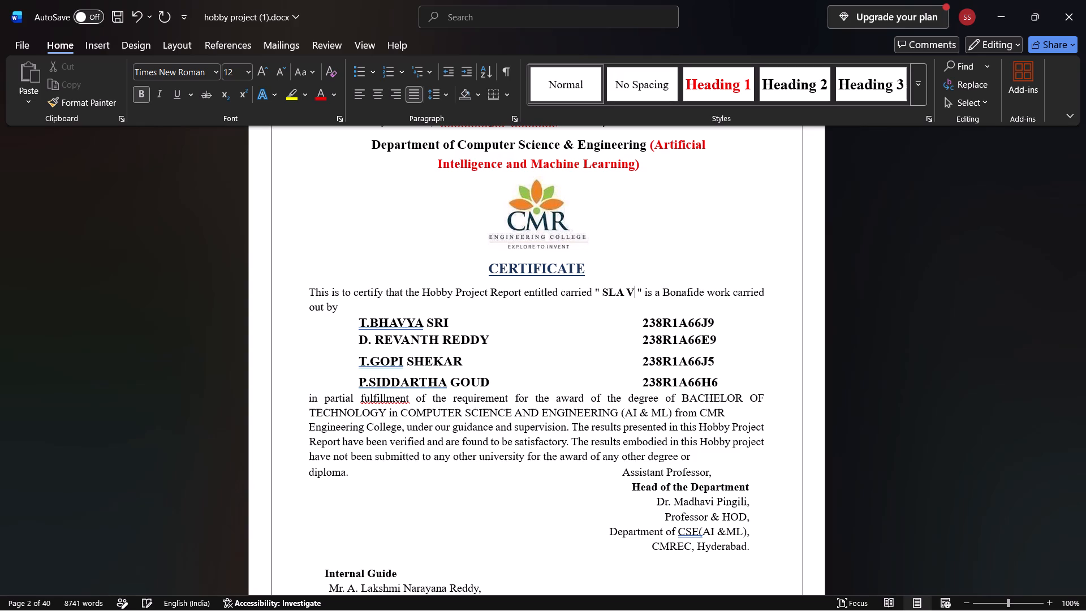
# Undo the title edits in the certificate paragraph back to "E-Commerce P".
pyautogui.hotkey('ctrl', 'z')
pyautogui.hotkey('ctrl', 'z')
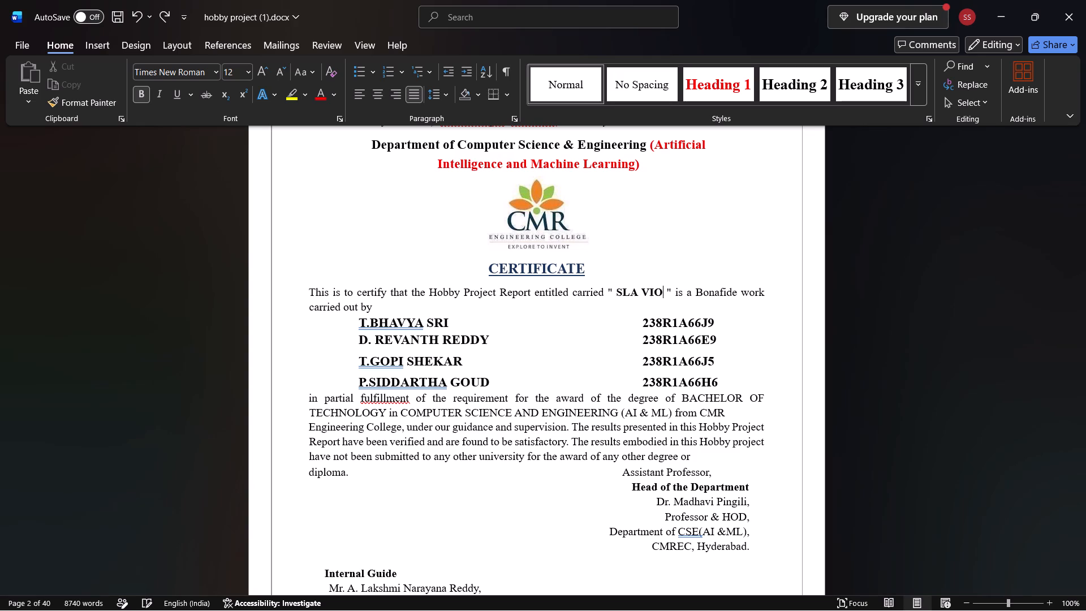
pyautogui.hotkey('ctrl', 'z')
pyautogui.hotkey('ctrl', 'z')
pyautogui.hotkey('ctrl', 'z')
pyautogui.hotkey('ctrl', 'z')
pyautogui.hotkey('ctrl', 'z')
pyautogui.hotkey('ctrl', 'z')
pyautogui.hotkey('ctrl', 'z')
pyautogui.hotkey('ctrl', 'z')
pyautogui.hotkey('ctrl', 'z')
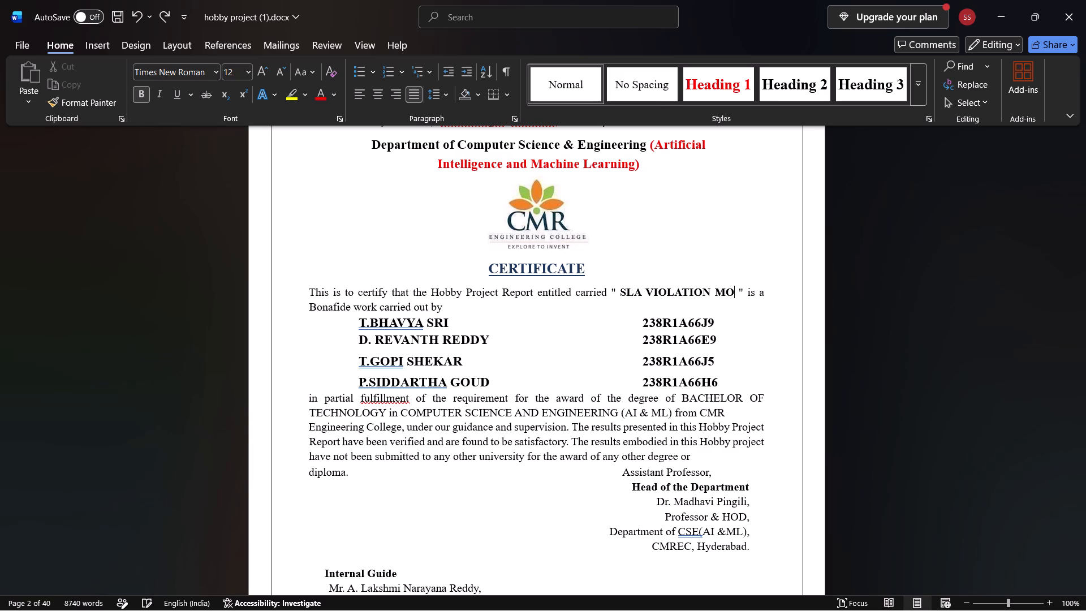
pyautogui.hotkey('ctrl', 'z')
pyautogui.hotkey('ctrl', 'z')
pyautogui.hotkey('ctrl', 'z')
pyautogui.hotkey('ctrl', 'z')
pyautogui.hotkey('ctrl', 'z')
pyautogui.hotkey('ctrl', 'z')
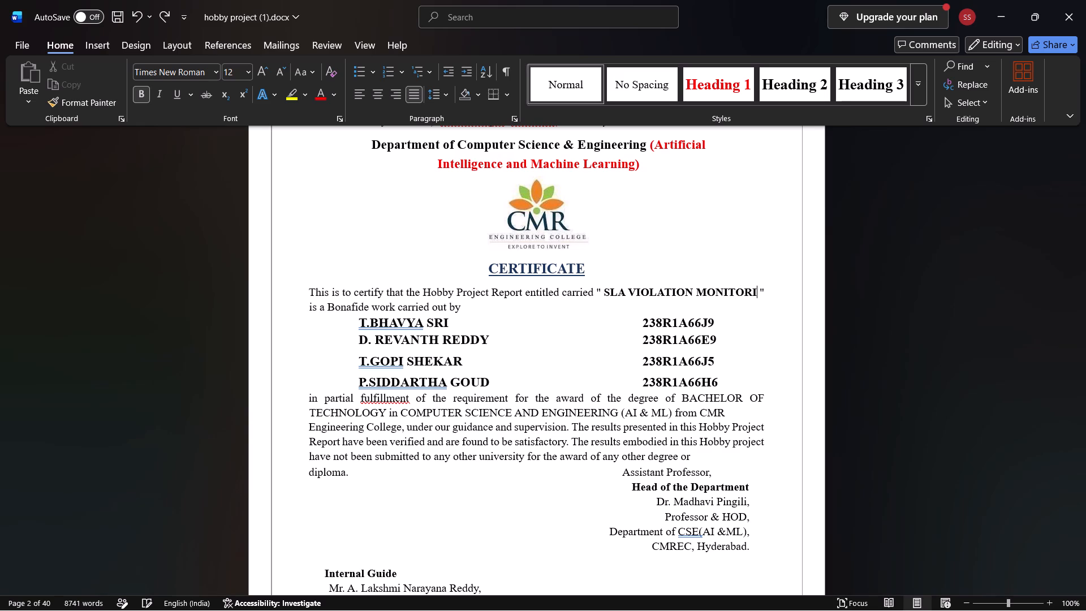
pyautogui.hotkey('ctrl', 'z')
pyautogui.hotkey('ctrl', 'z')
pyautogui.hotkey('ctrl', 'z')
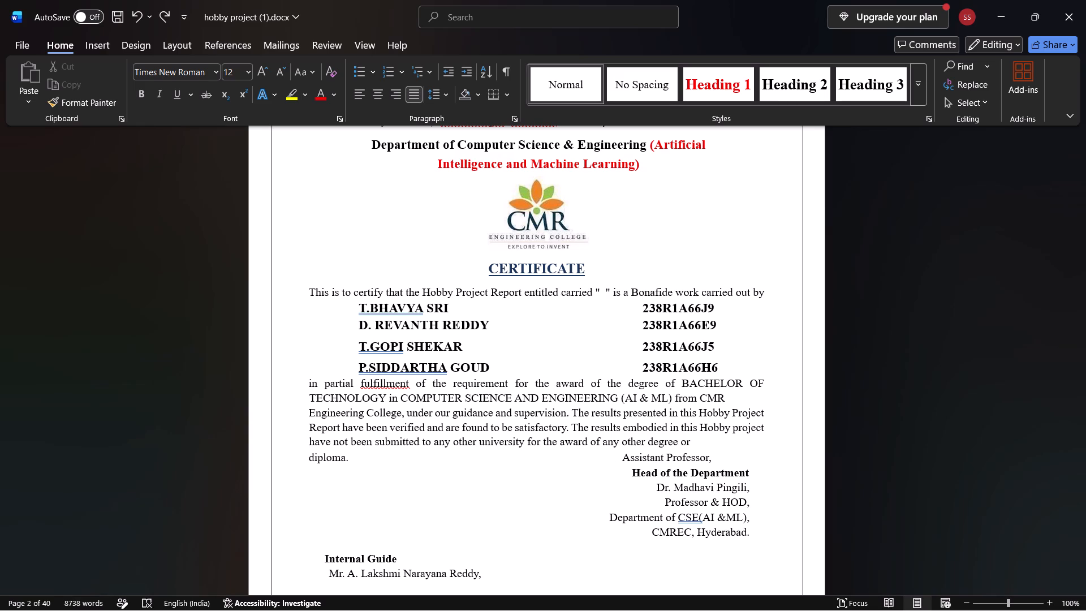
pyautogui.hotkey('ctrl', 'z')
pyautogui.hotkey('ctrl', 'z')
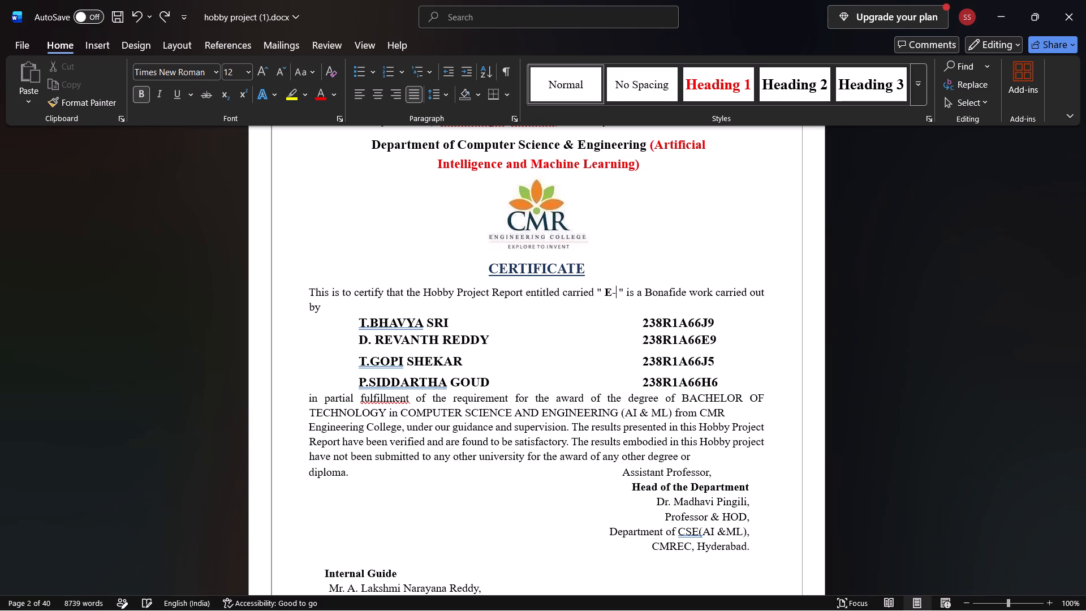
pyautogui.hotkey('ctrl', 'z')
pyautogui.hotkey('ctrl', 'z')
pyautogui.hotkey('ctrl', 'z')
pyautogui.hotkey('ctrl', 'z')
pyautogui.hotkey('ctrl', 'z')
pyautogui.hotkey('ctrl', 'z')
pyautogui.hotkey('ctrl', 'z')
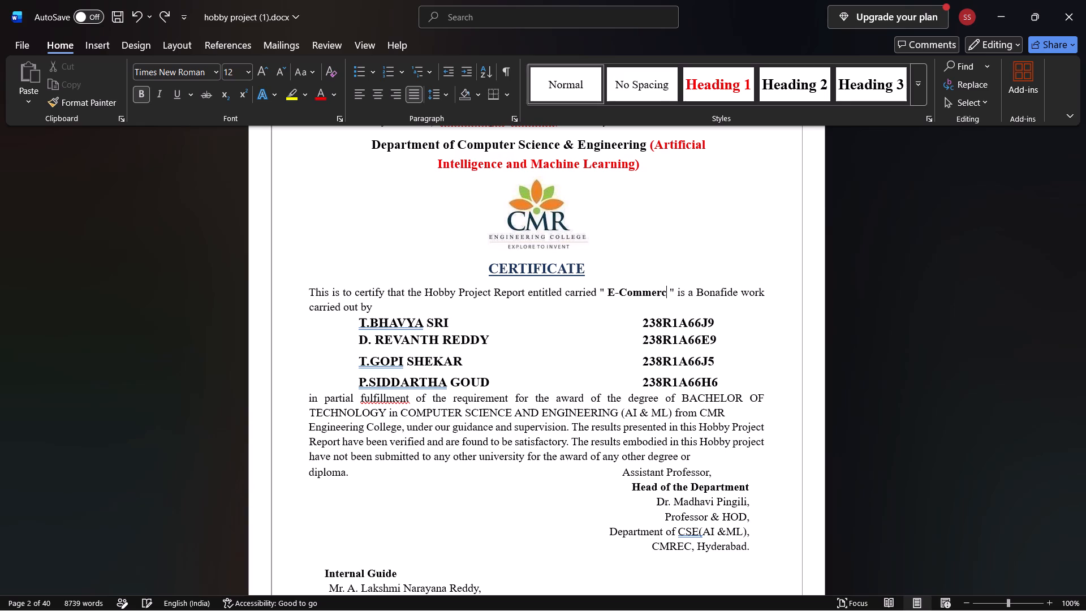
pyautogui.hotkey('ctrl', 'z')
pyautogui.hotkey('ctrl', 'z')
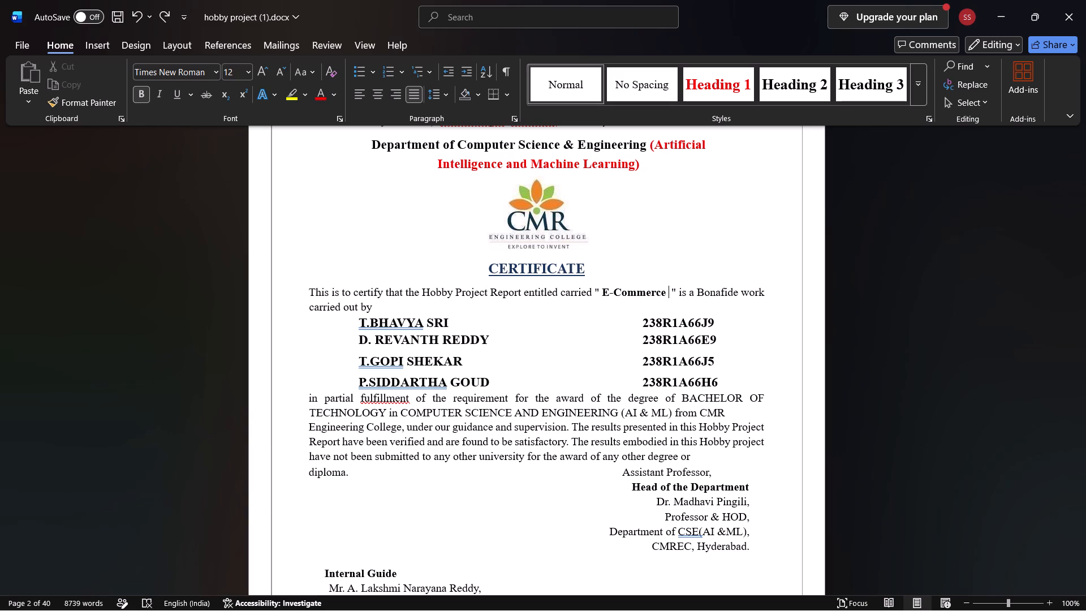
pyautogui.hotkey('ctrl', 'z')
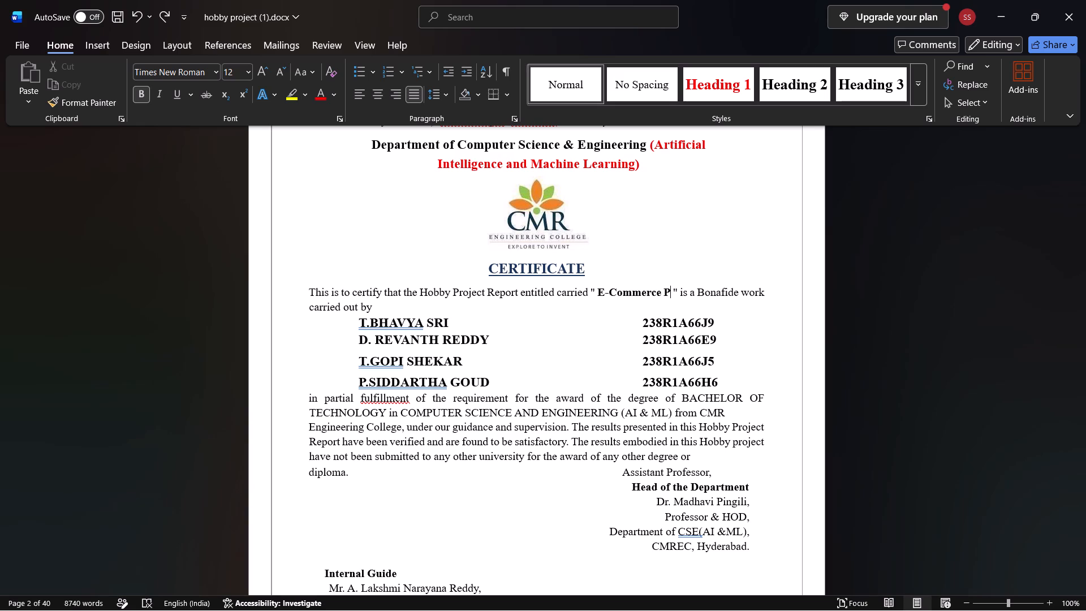
# Replace the remaining "E-Commerce P" in the certificate paragraph's quoted project title with "SLA Violation Monitoring".
pyautogui.press('BackSpace')
pyautogui.press('BackSpace')
pyautogui.press('BackSpace')
pyautogui.press('BackSpace')
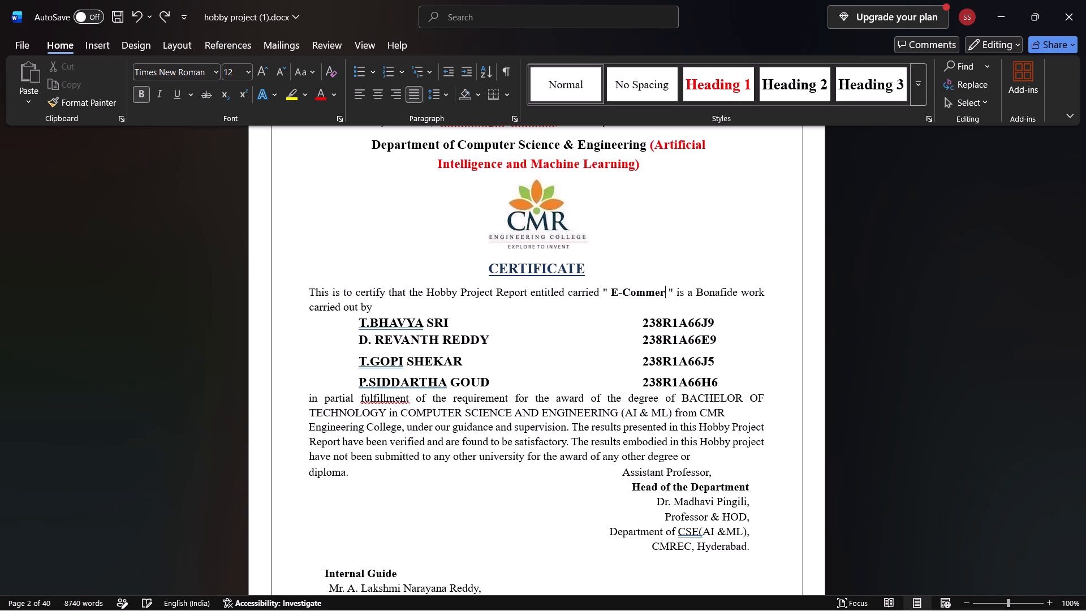
pyautogui.press('BackSpace')
pyautogui.press('BackSpace')
pyautogui.press('BackSpace')
pyautogui.press('BackSpace')
pyautogui.press('BackSpace')
pyautogui.press('BackSpace')
pyautogui.press('BackSpace')
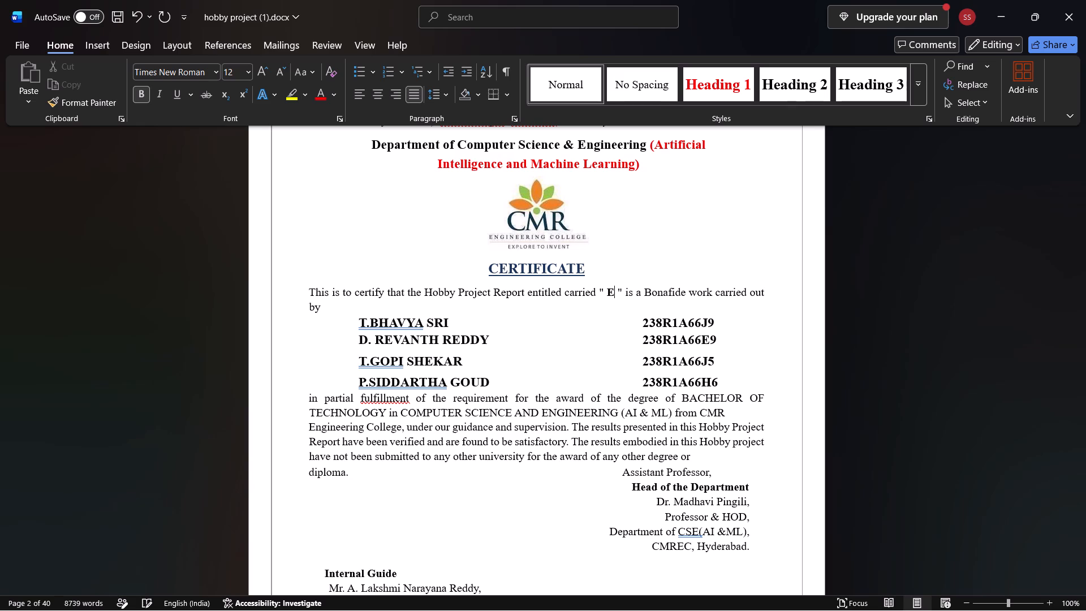
pyautogui.press('BackSpace')
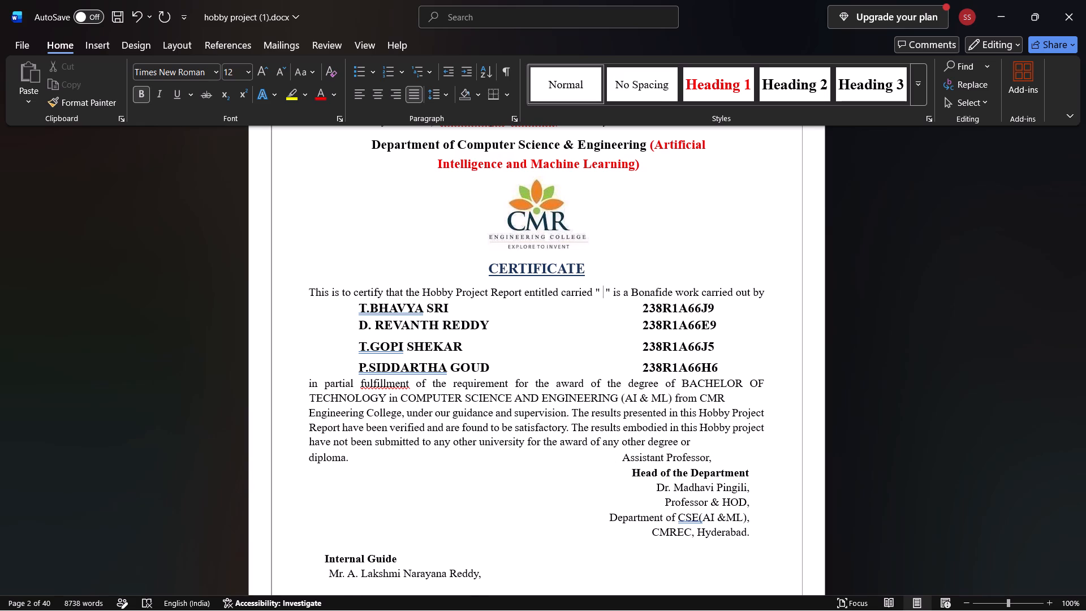
pyautogui.write('SLA')
pyautogui.press('space')
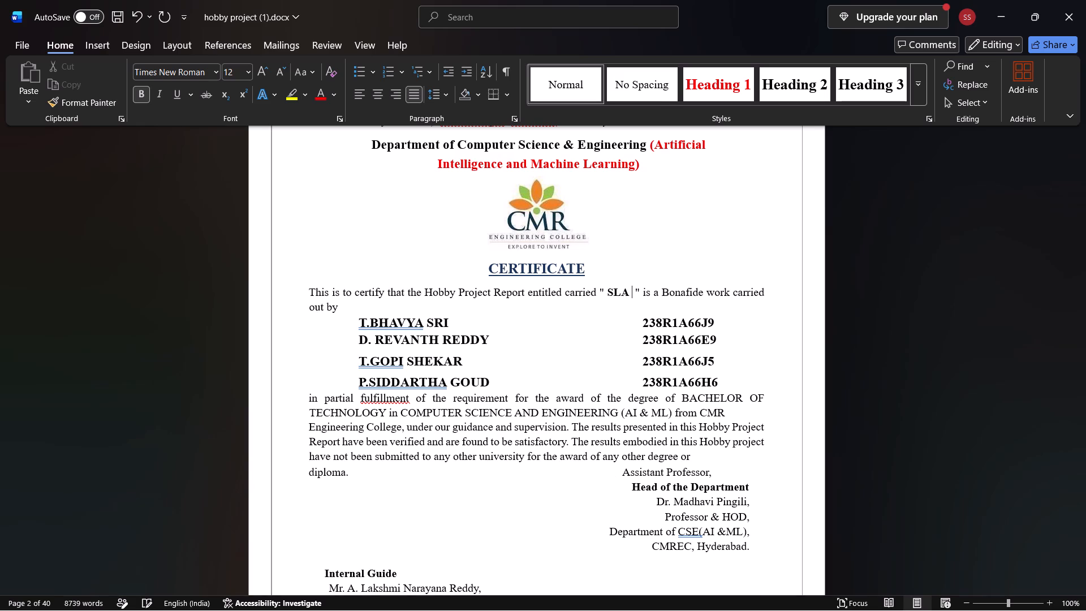
pyautogui.press('v')
pyautogui.write('iolation')
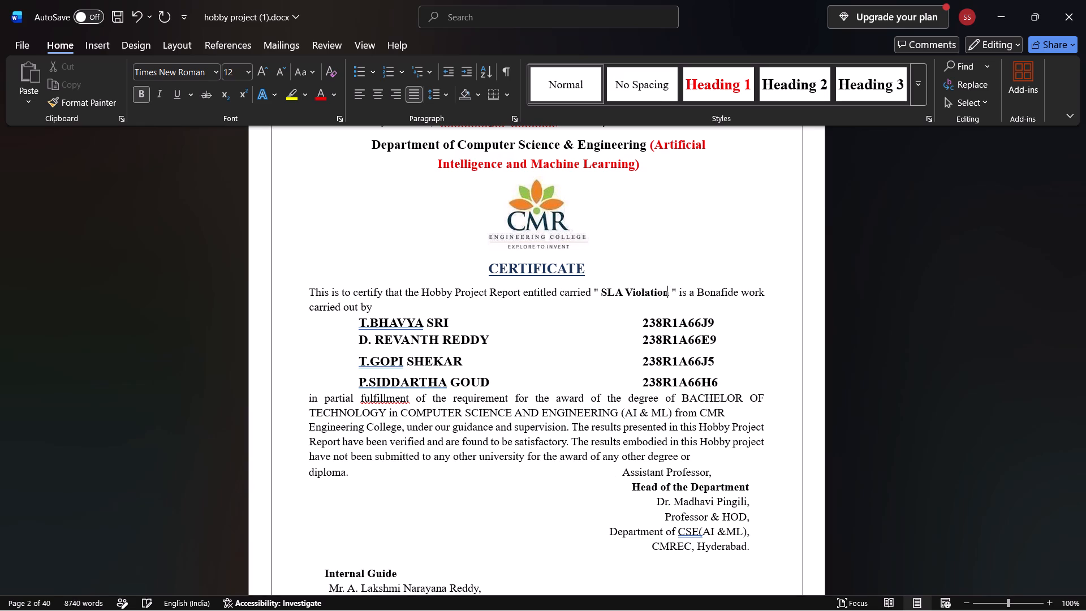
pyautogui.press('space')
pyautogui.write('Monitoring')
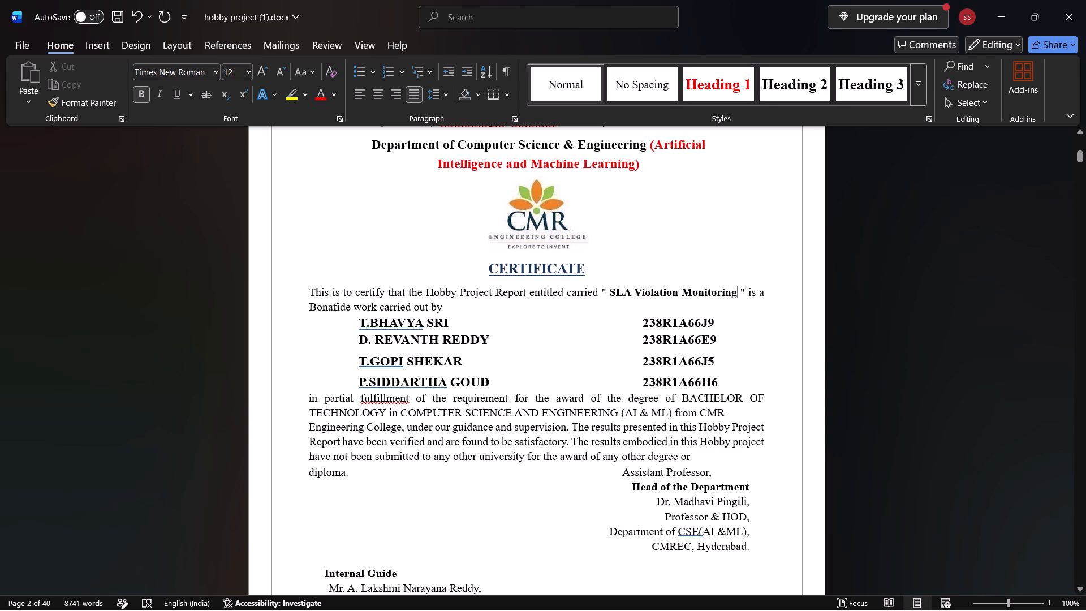
# Save a copy of the report in the Downloads folder as a Word document named "hobby project (1).docx e9".
pyautogui.click(18, 38)
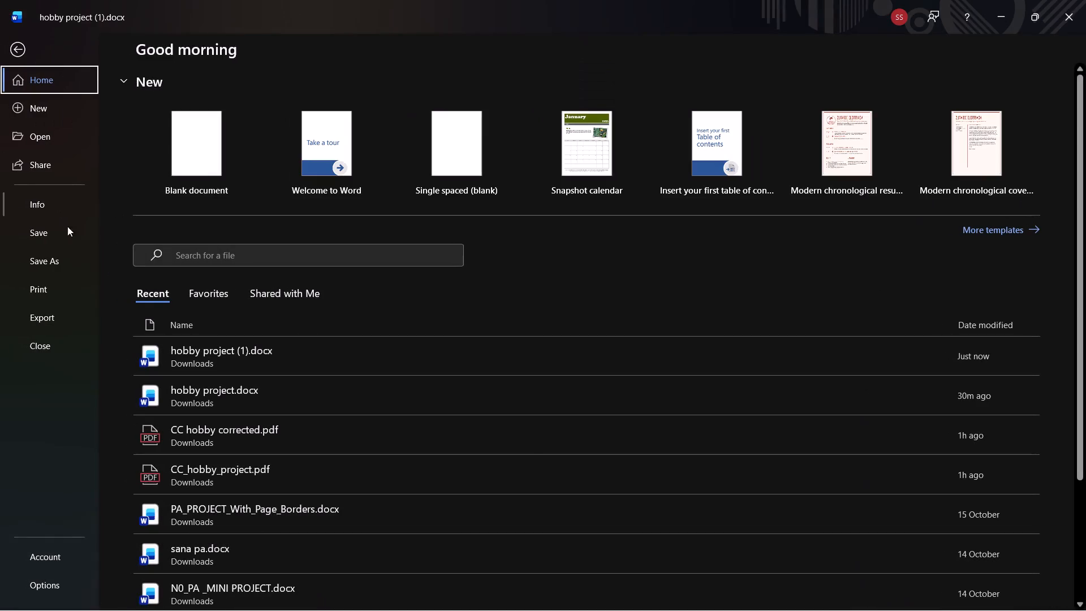
pyautogui.click(54, 269)
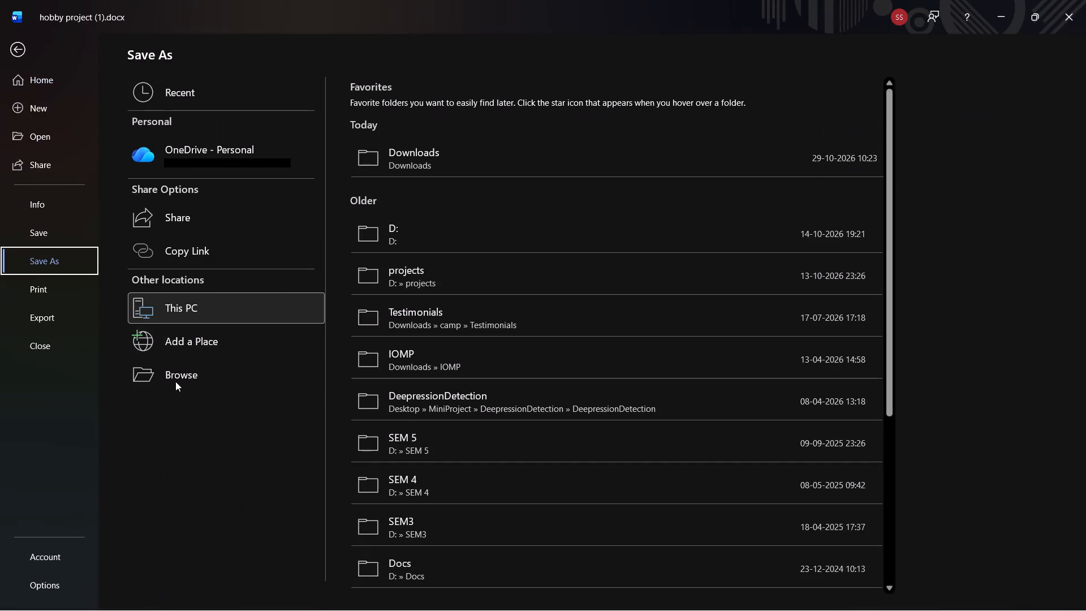
pyautogui.click(175, 381)
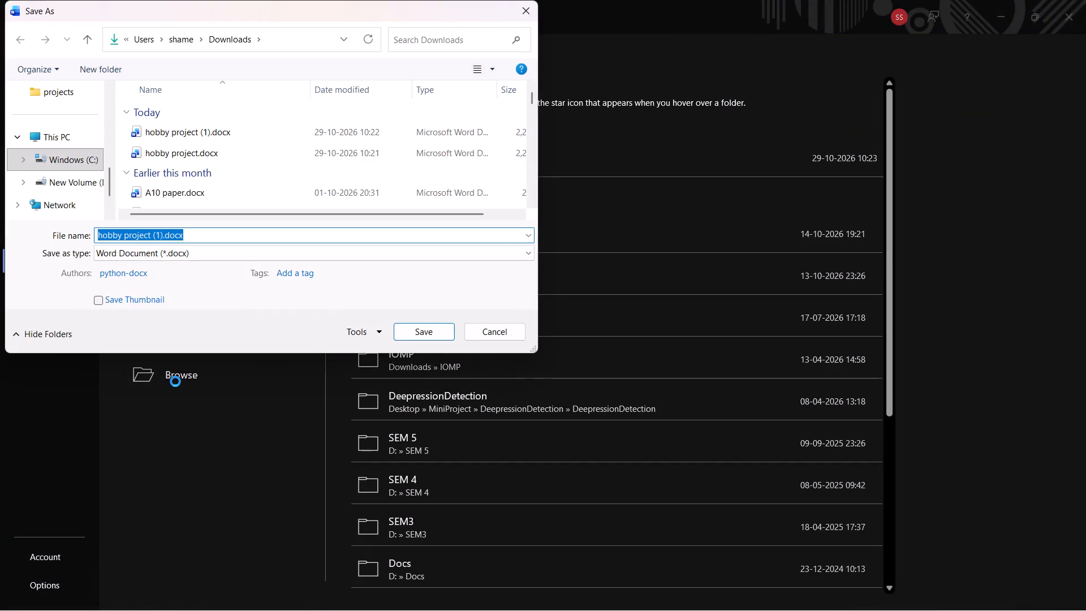
pyautogui.click(186, 235)
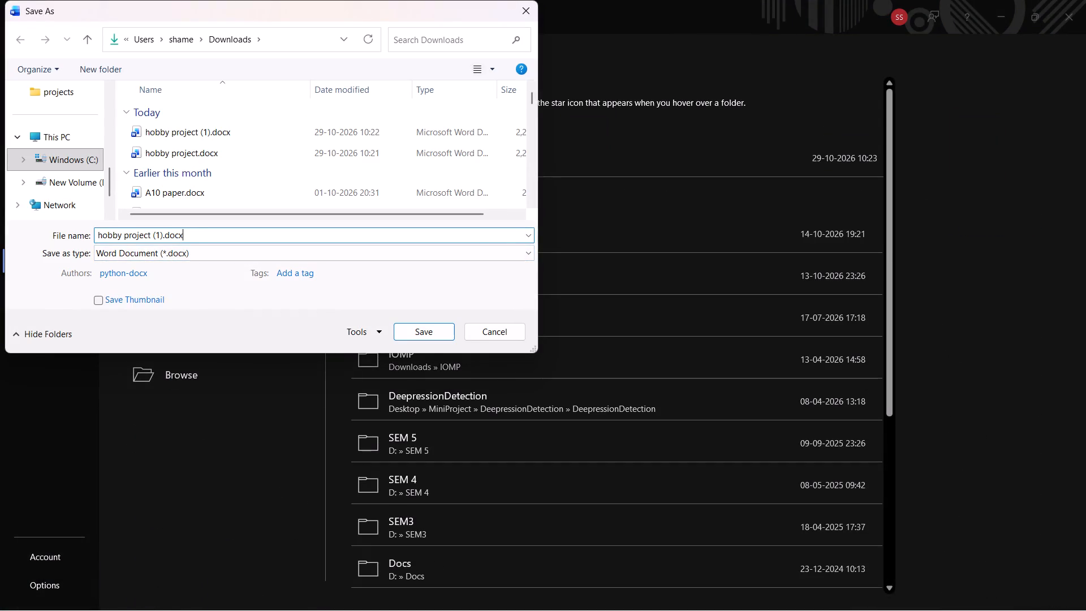
pyautogui.press('space')
pyautogui.write('e9')
pyautogui.click(433, 332)
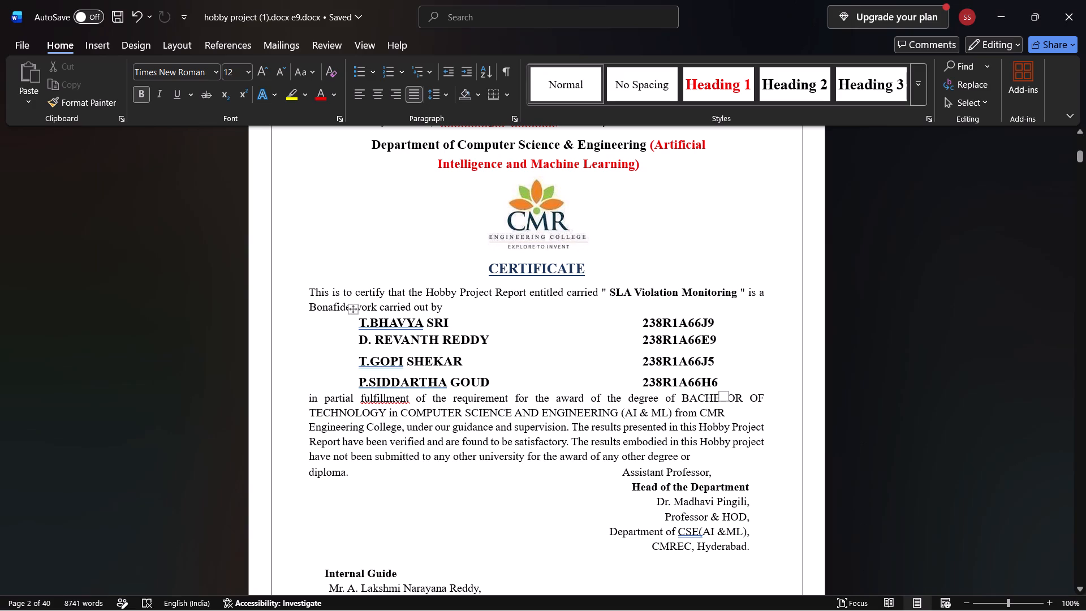
# Review the rest of the certificate page and the Declaration page that follows it.
pyautogui.scroll(-1, 708, 421)
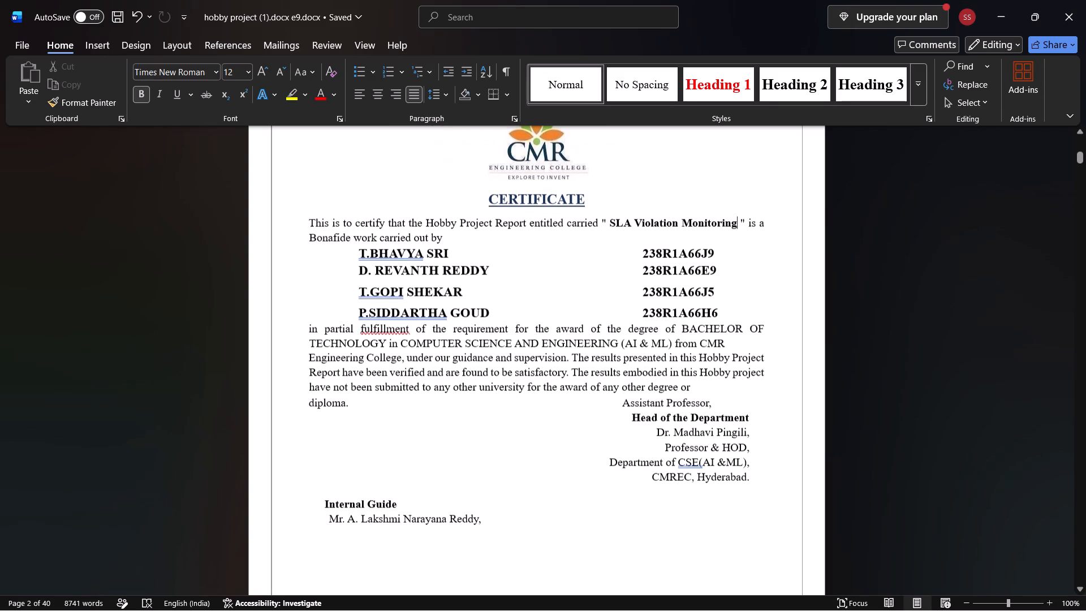
pyautogui.scroll(-3, 708, 421)
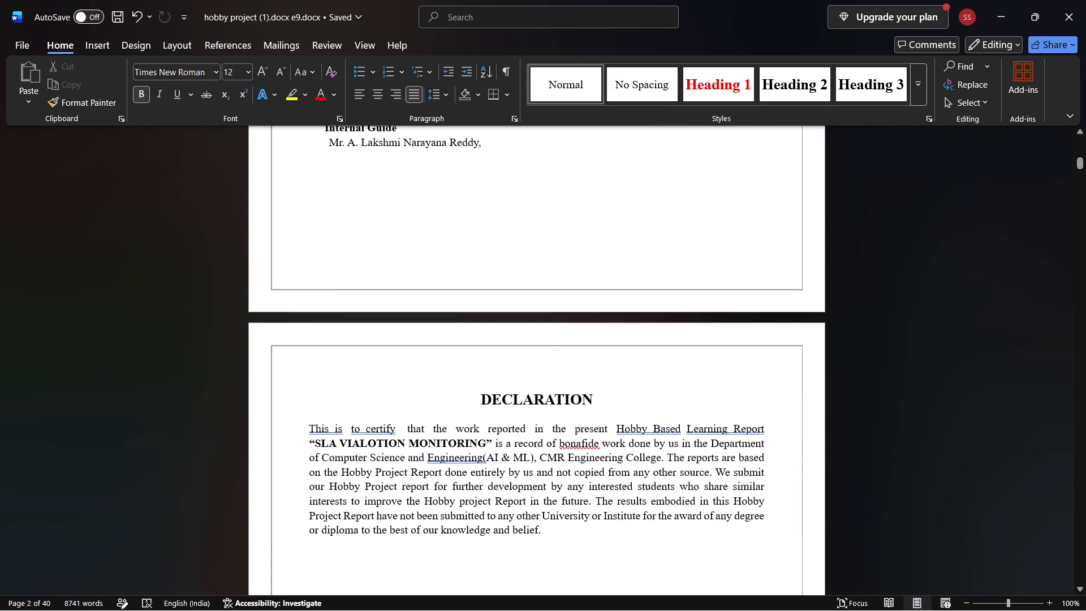
# Review the Declaration and Acknowledgment pages with their student lists, the index, and the introduction's motivation and problem statement sections.
pyautogui.scroll(-2, 708, 421)
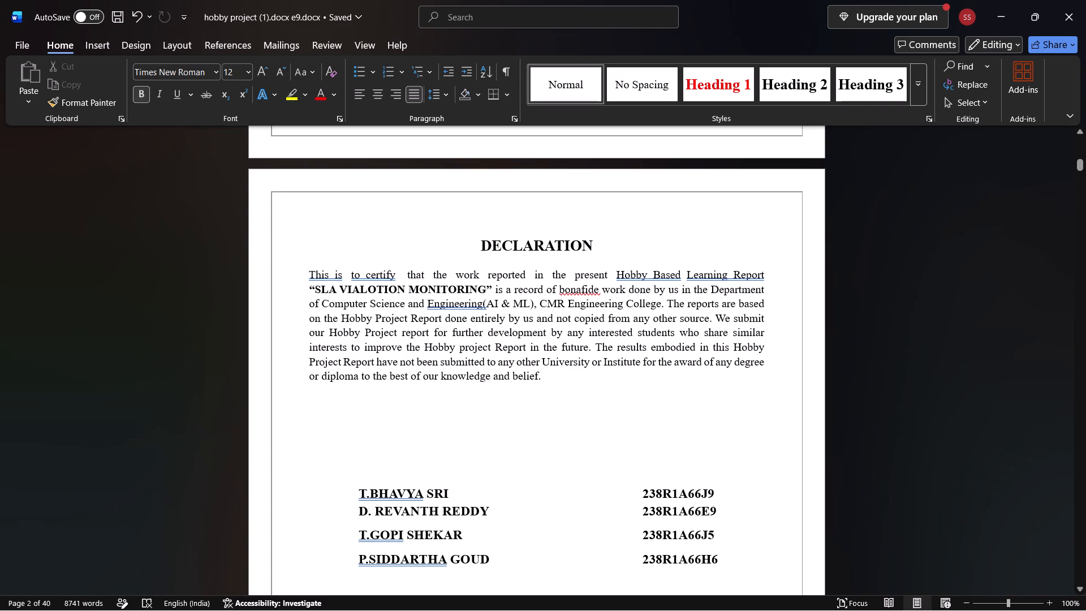
pyautogui.scroll(-3, 708, 421)
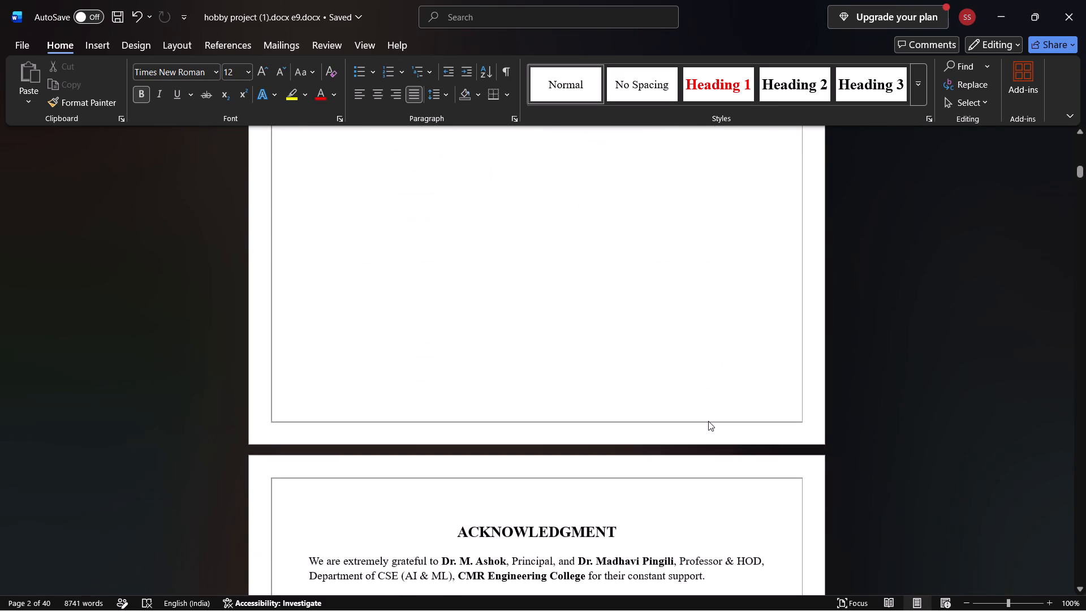
pyautogui.scroll(-2, 708, 421)
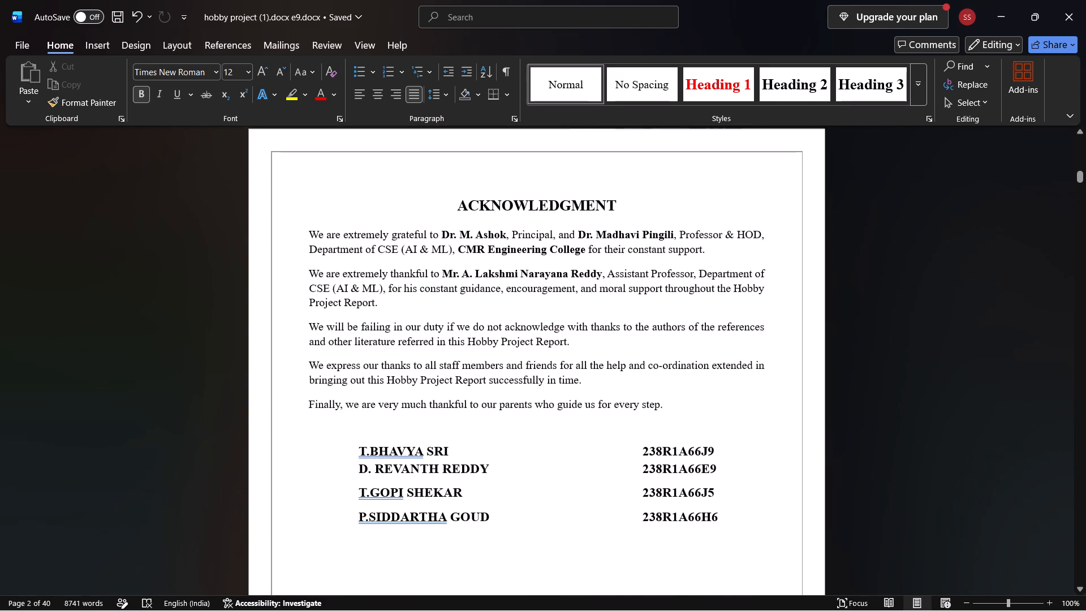
pyautogui.scroll(-1, 708, 421)
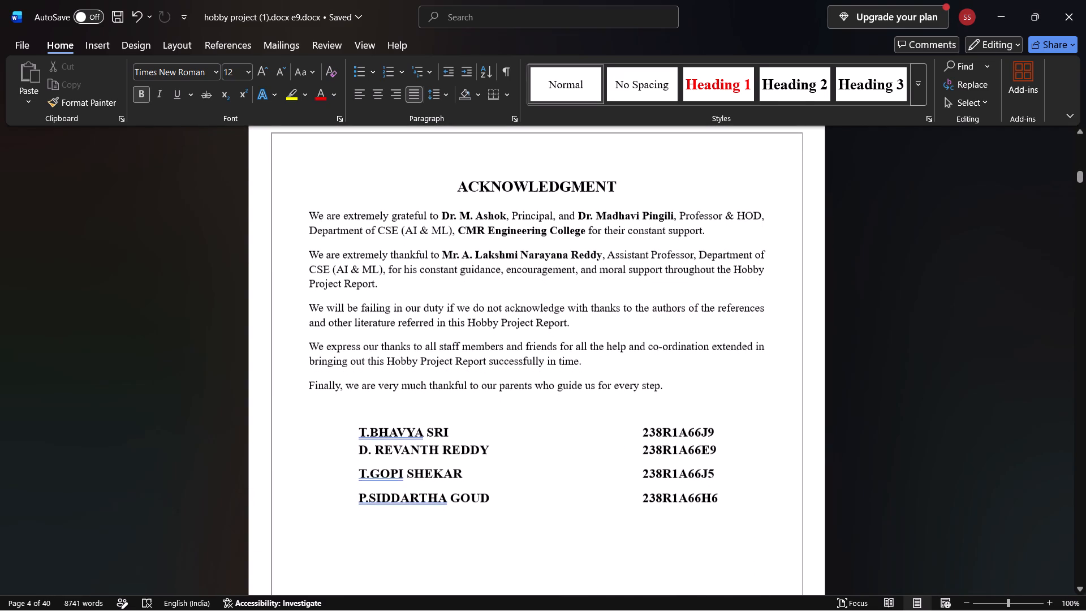
pyautogui.scroll(-3, 708, 421)
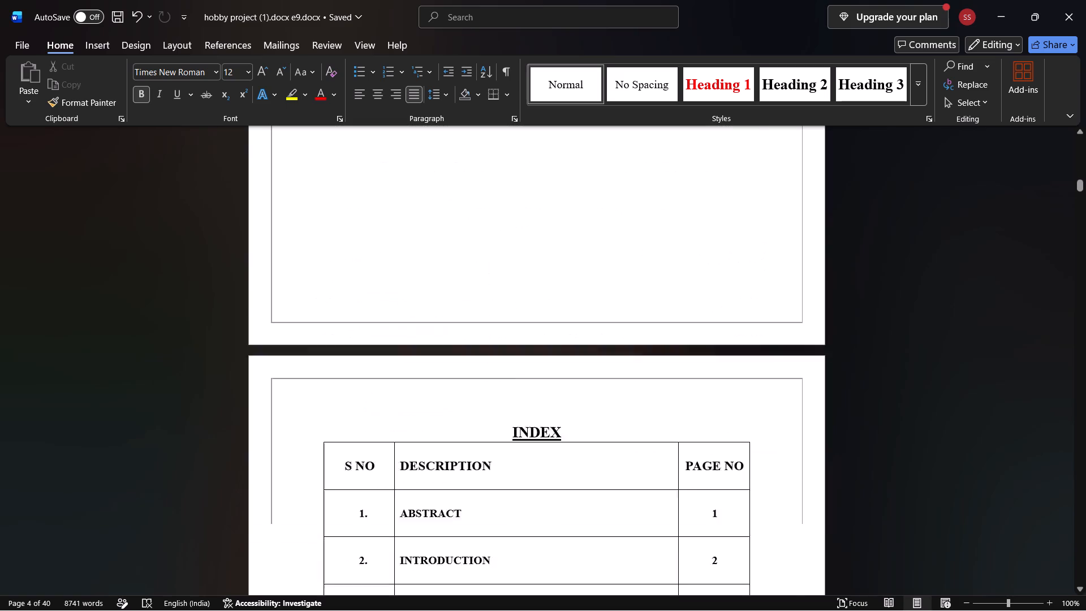
pyautogui.scroll(-3, 708, 421)
pyautogui.scroll(2, 708, 421)
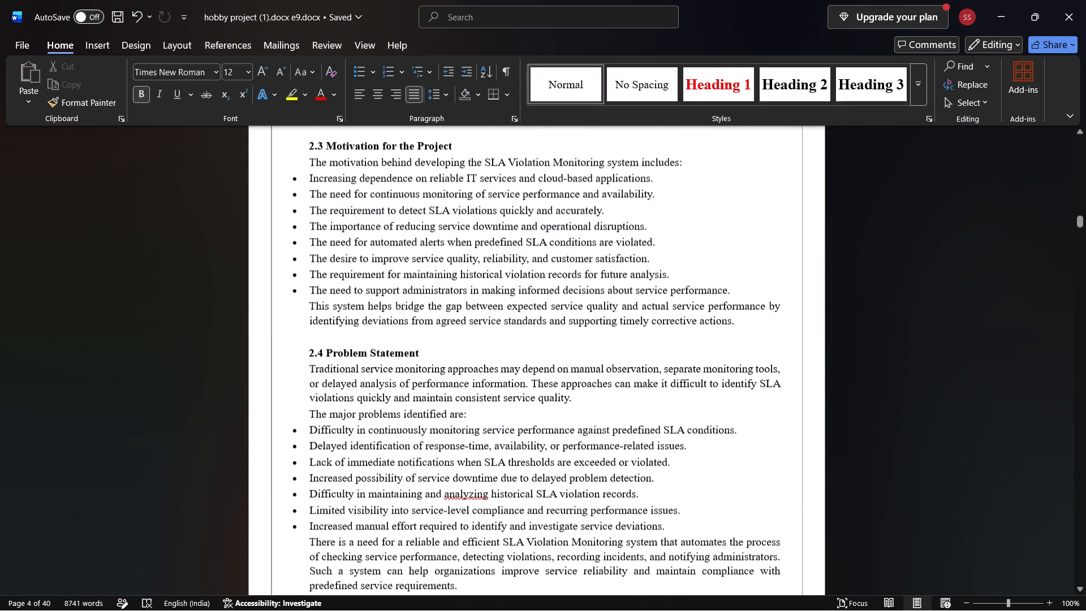
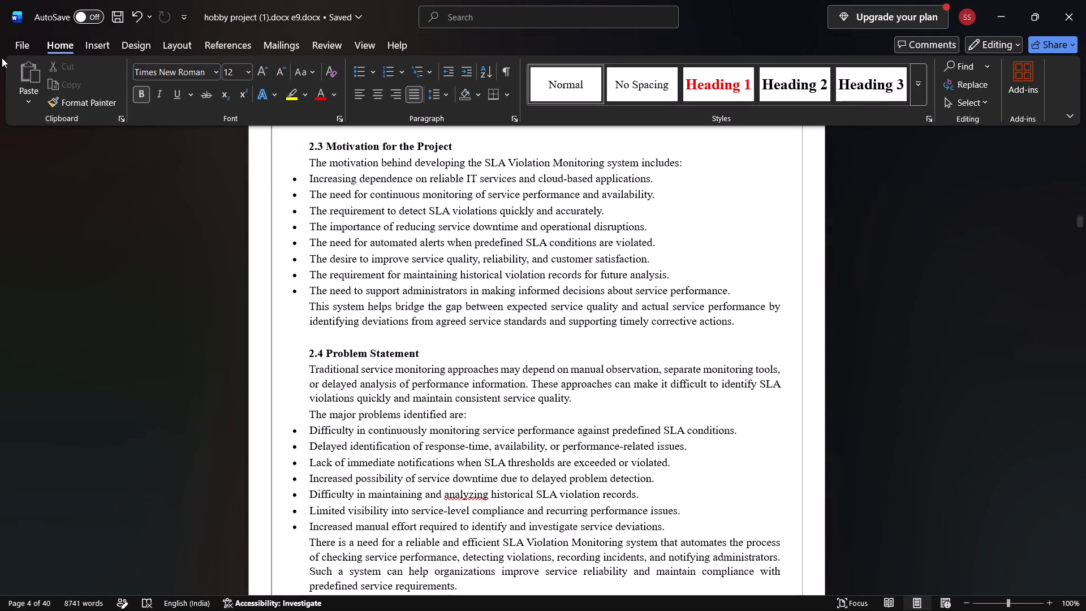
# Switch to the Downloads folder in File Explorer and open the original report "hobby project (1).docx".
pyautogui.click(22, 46)
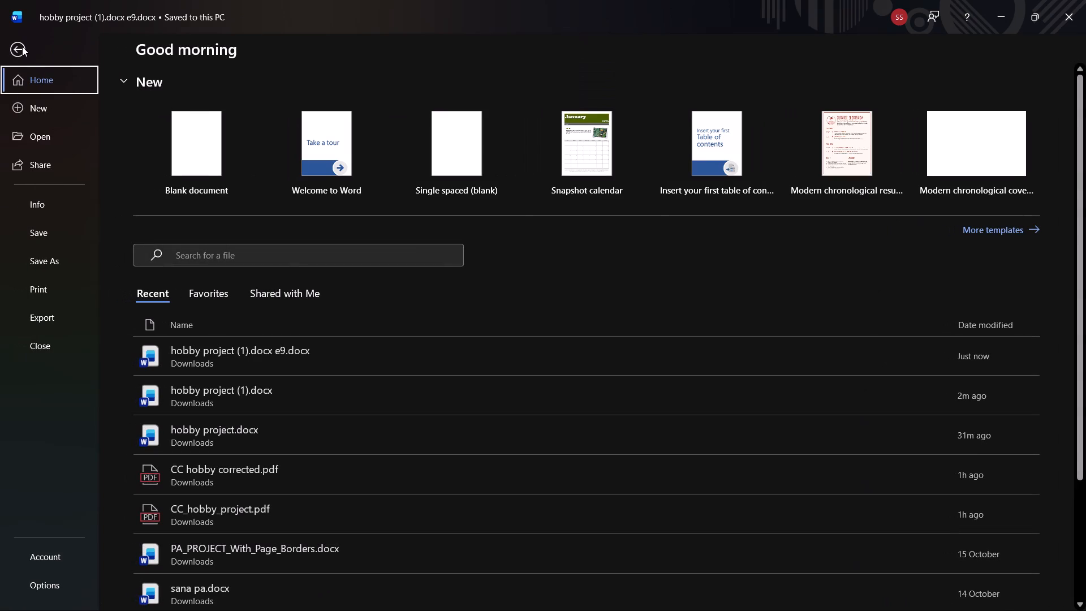
pyautogui.click(1002, 19)
pyautogui.hotkey('alt', 'Tab')
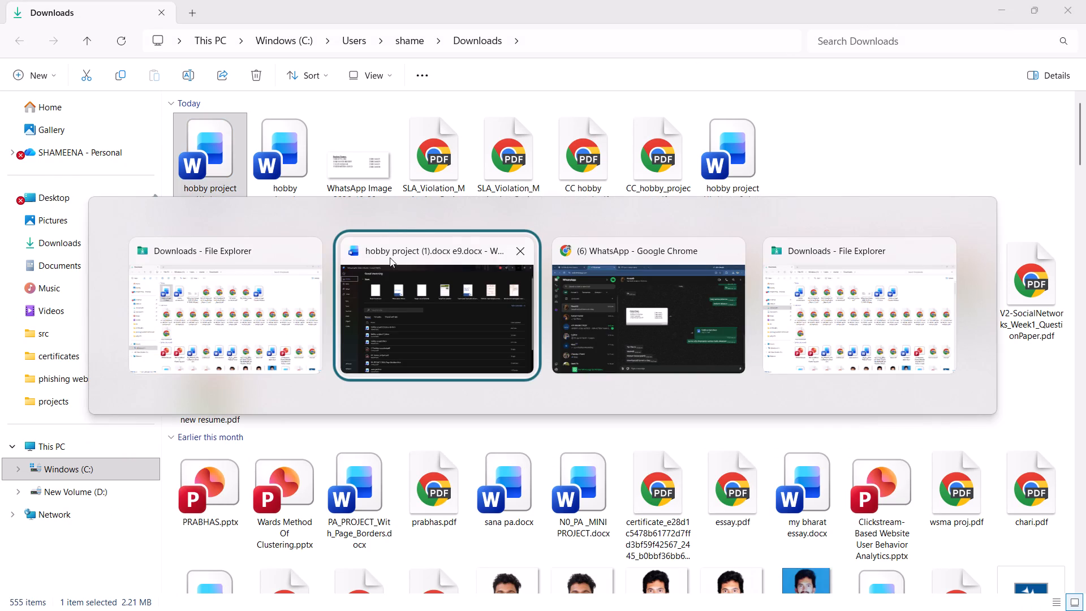
pyautogui.keyDown('alt'); pyautogui.click(221, 329); pyautogui.keyUp('alt')
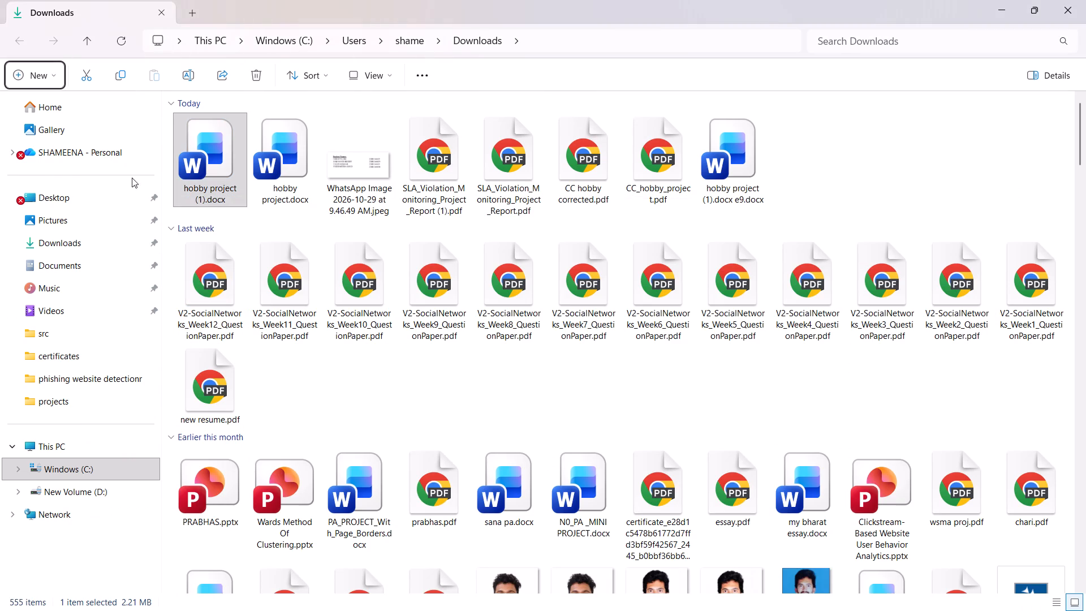
pyautogui.doubleClick(181, 193)
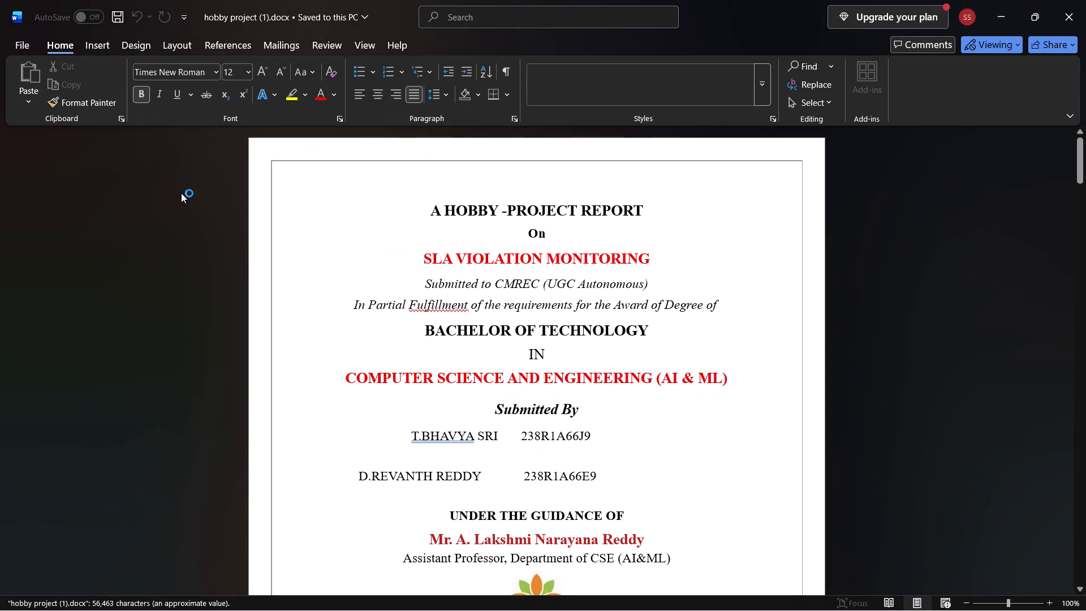
# Examine the cover, certificate and declaration pages of the original report, checking the project title and student details.
pyautogui.scroll(-5, 442, 372)
pyautogui.scroll(2, 442, 372)
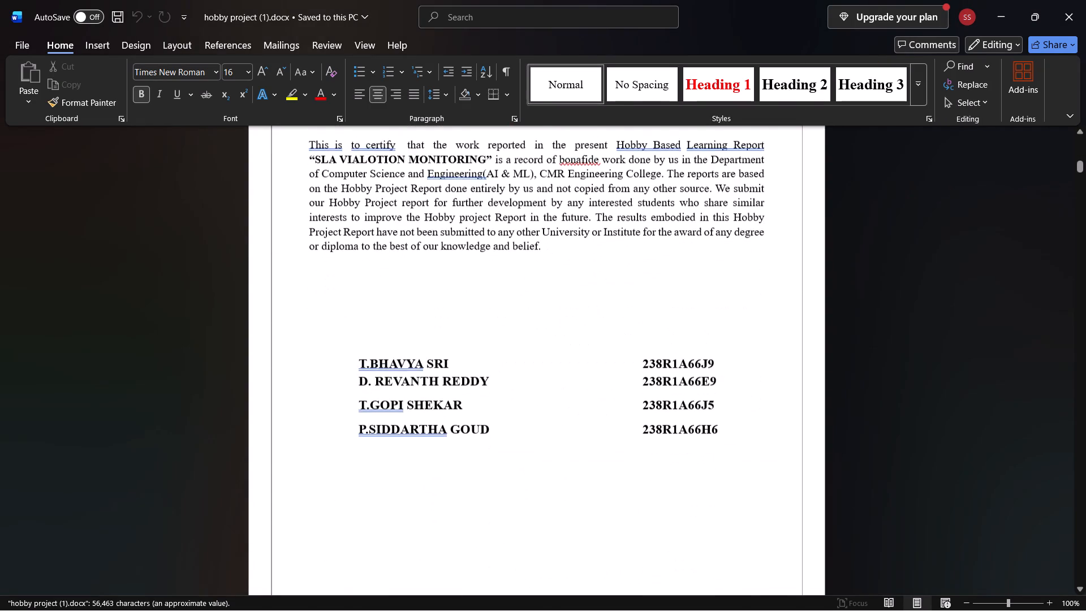
pyautogui.scroll(4, 442, 372)
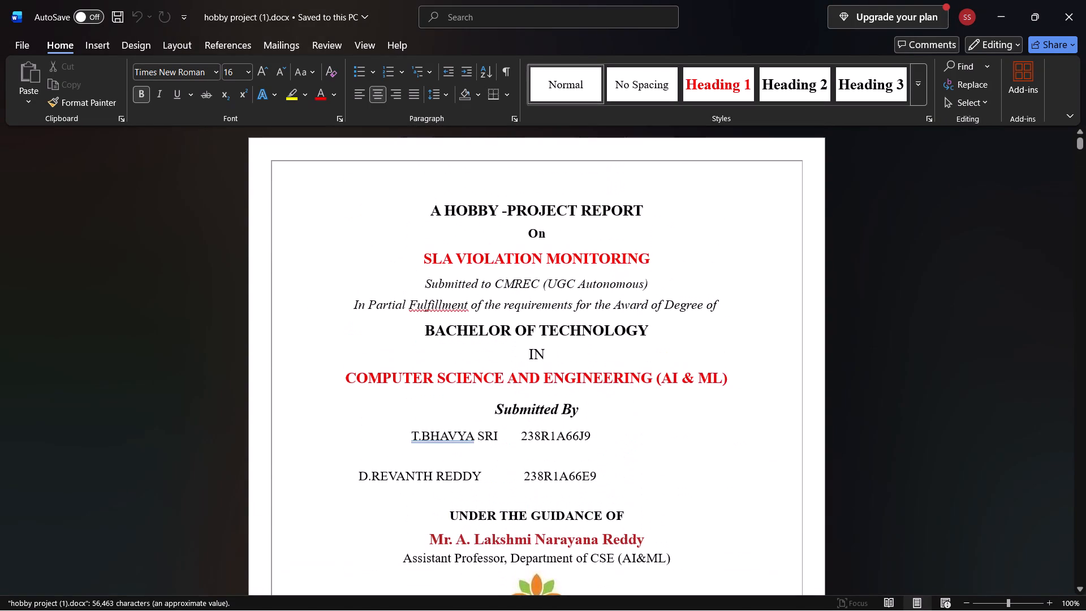
pyautogui.scroll(1, 442, 372)
pyautogui.scroll(-8, 442, 372)
pyautogui.scroll(5, 442, 372)
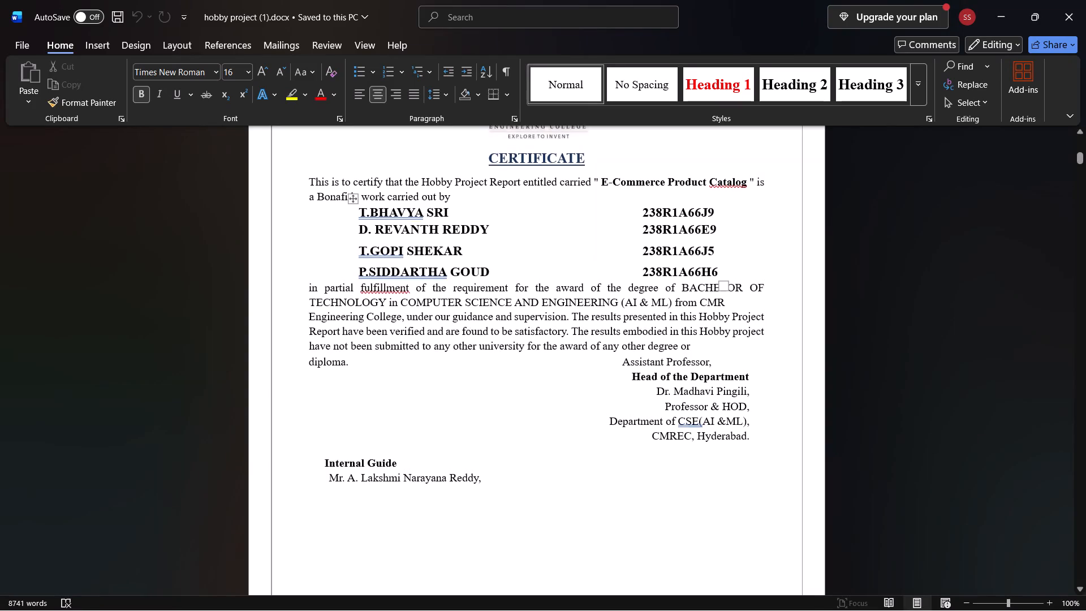
pyautogui.scroll(1, 442, 372)
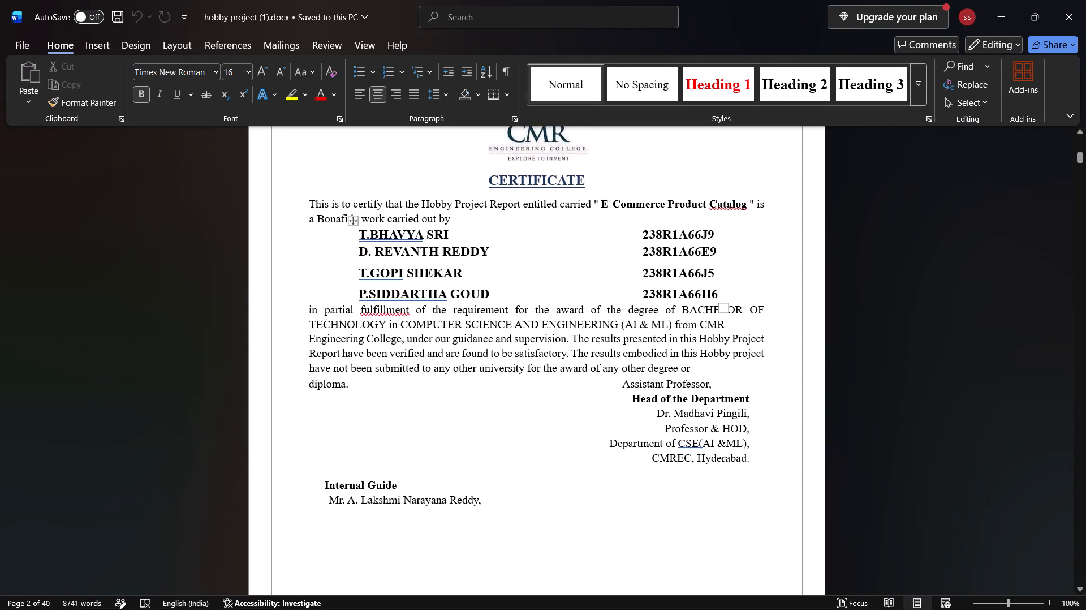
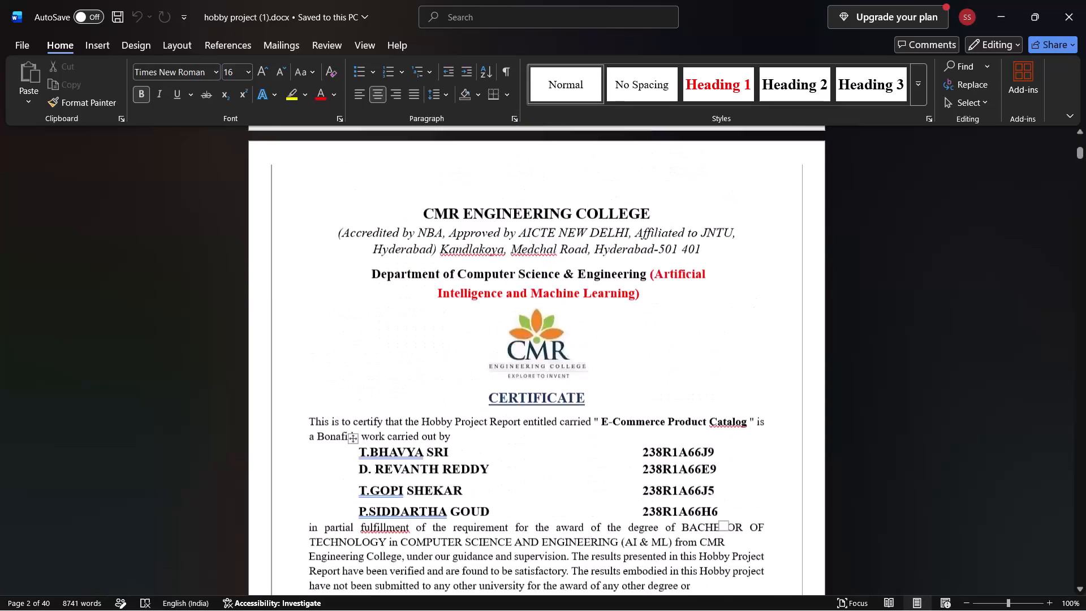
# Review the report's cover page and the certificate page, checking the project title, student details and guide details.
pyautogui.scroll(4, 445, 193)
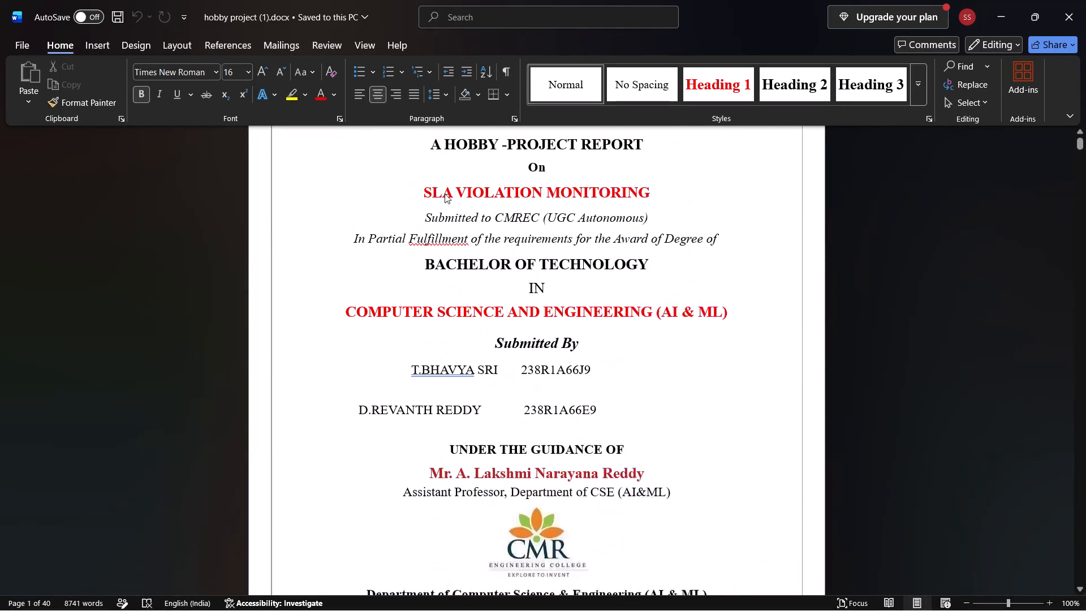
pyautogui.scroll(2, 445, 193)
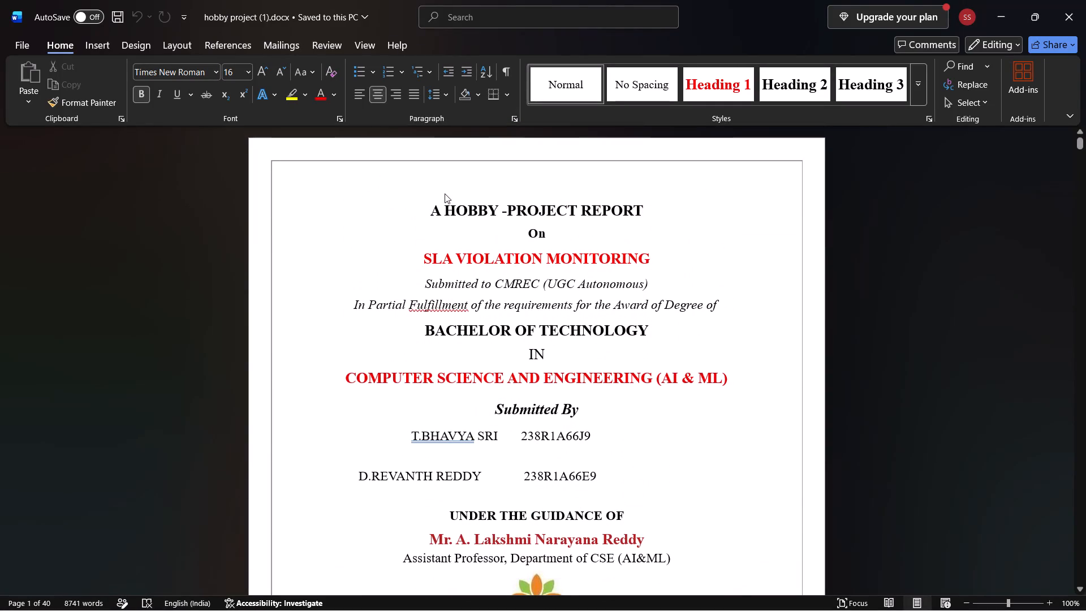
pyautogui.scroll(-1, 445, 193)
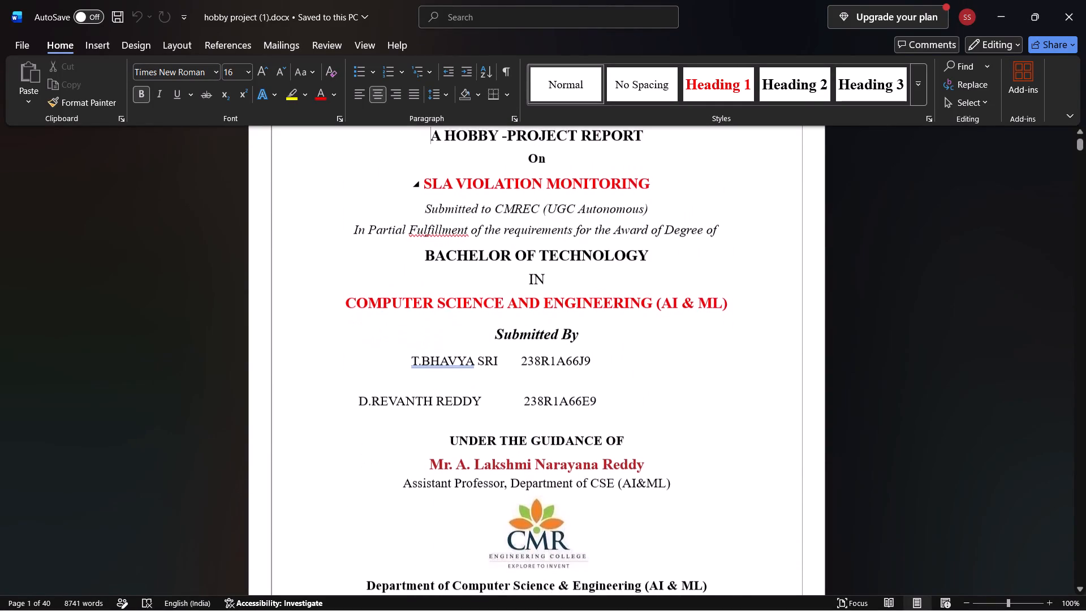
pyautogui.scroll(-3, 445, 193)
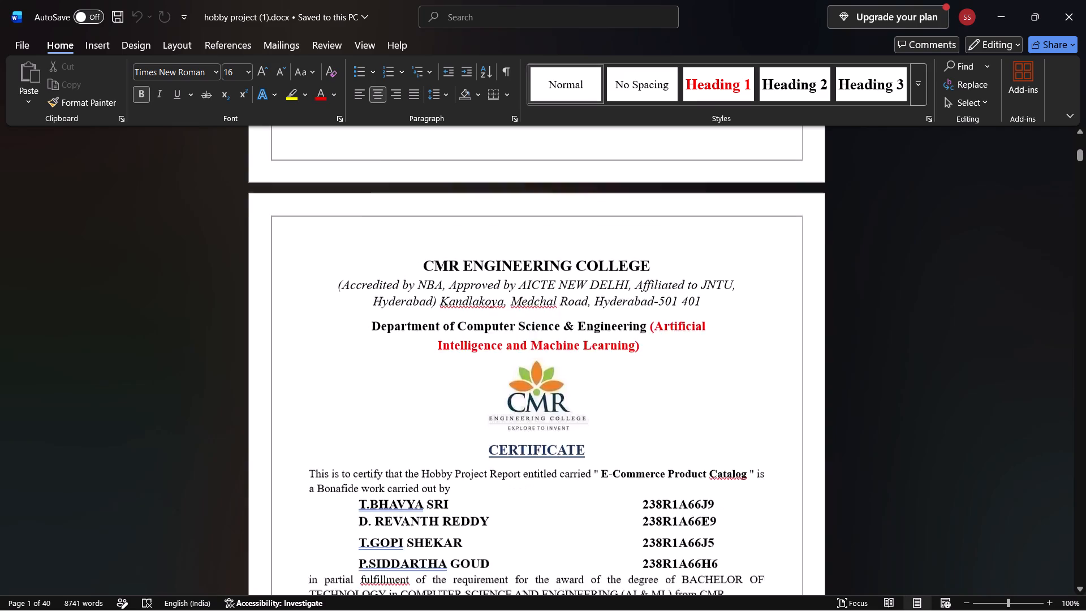
pyautogui.scroll(-3, 445, 193)
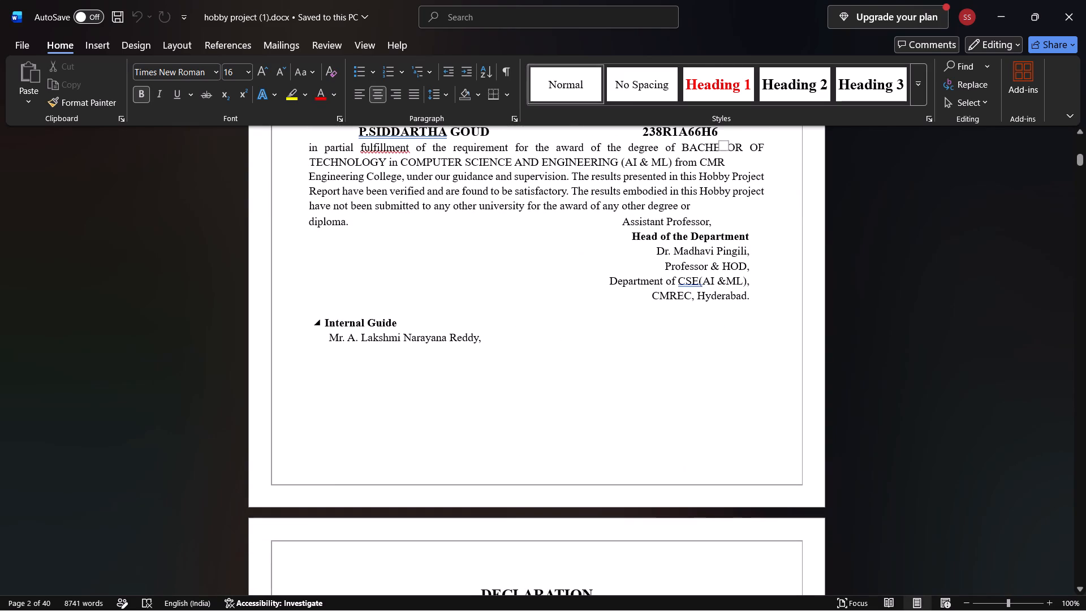
pyautogui.scroll(-1, 531, 440)
pyautogui.scroll(2, 531, 440)
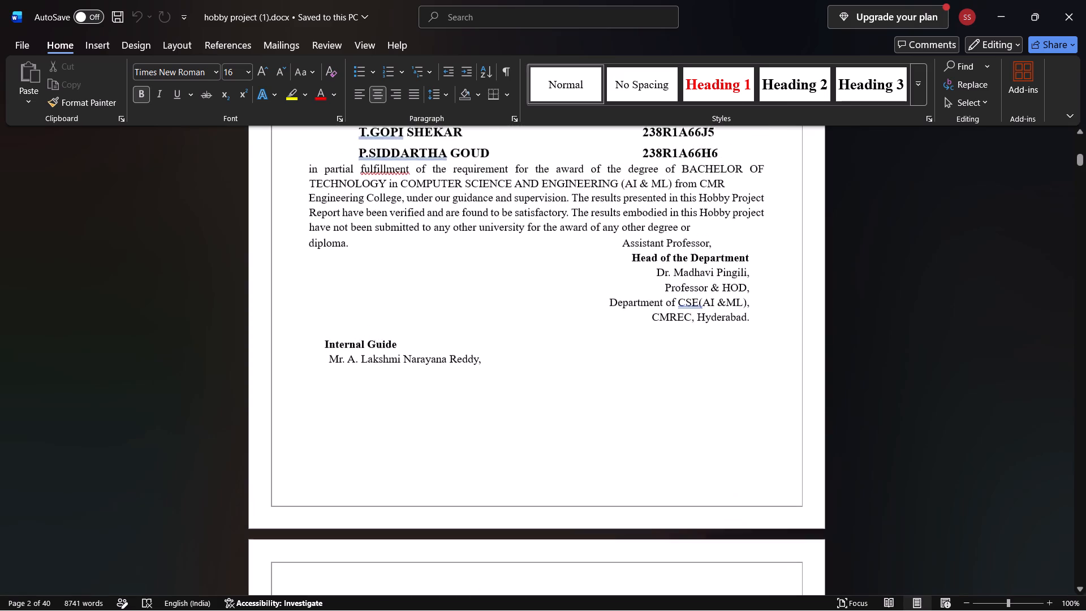
pyautogui.scroll(1, 531, 440)
# Review the Declaration page and the acknowledgement page after it, checking the project title and the student name and roll number lists.
pyautogui.scroll(-2, 531, 440)
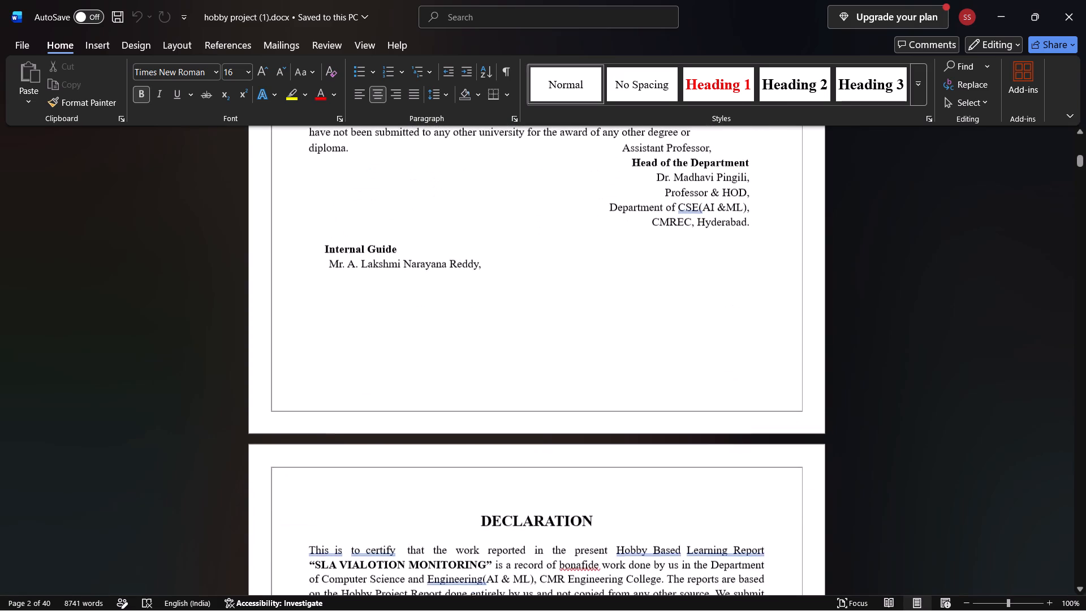
pyautogui.scroll(-3, 531, 440)
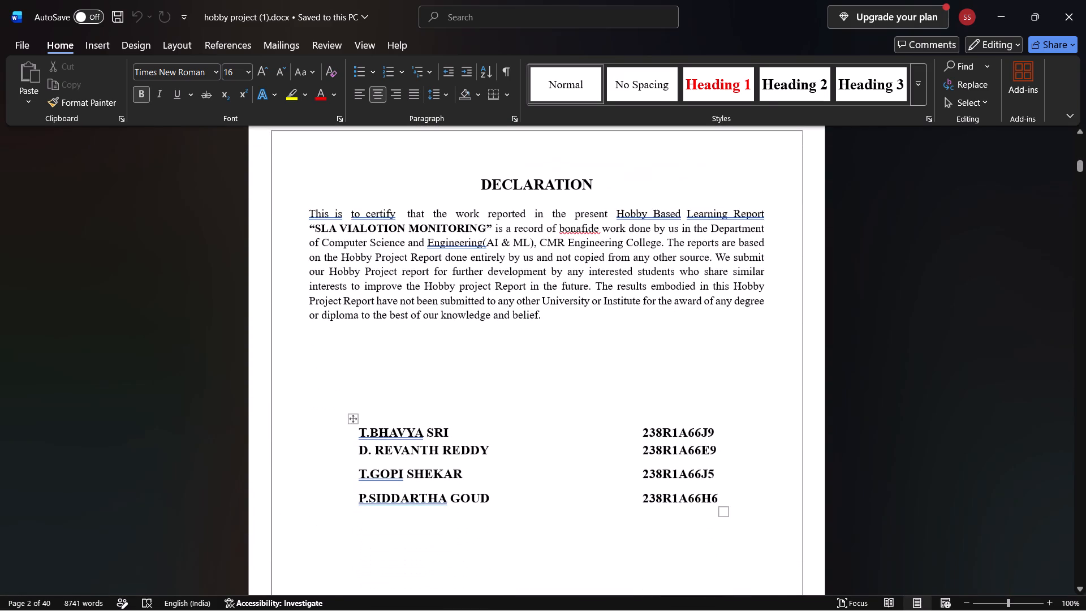
pyautogui.scroll(-3, 531, 440)
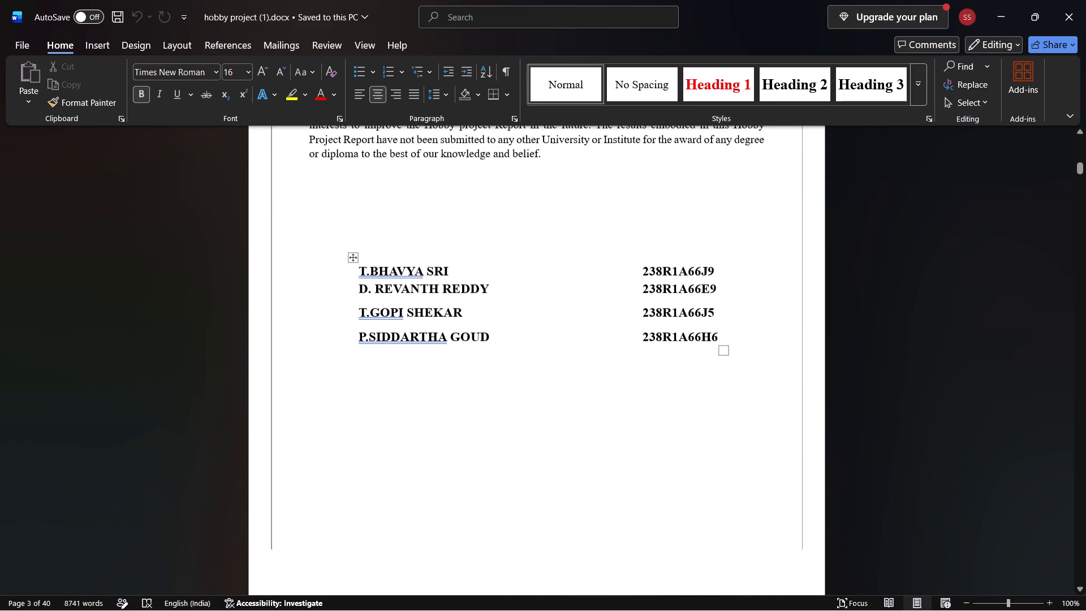
pyautogui.scroll(-5, 531, 440)
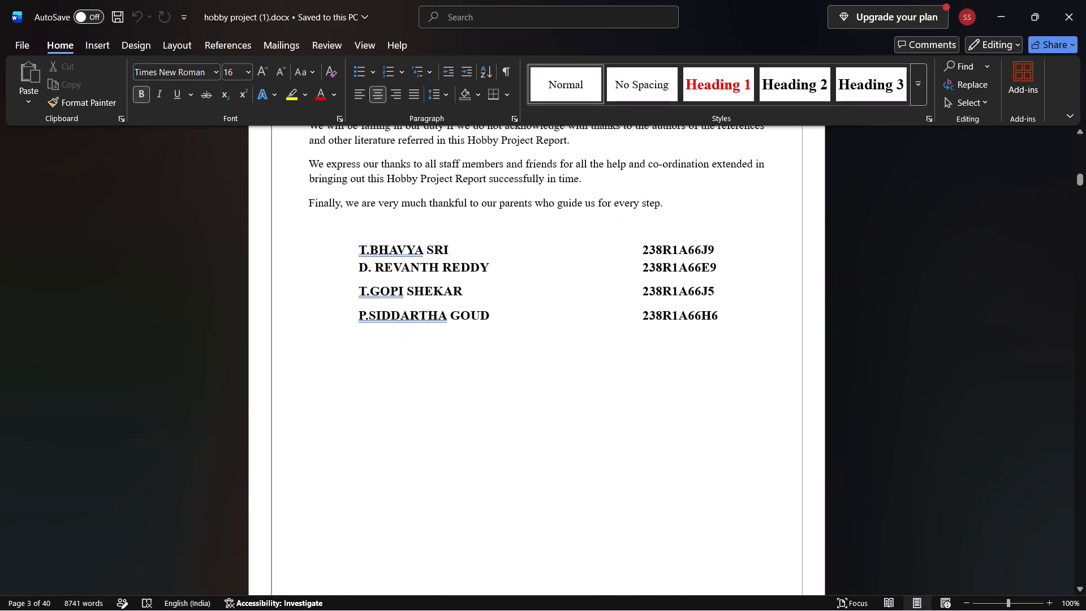
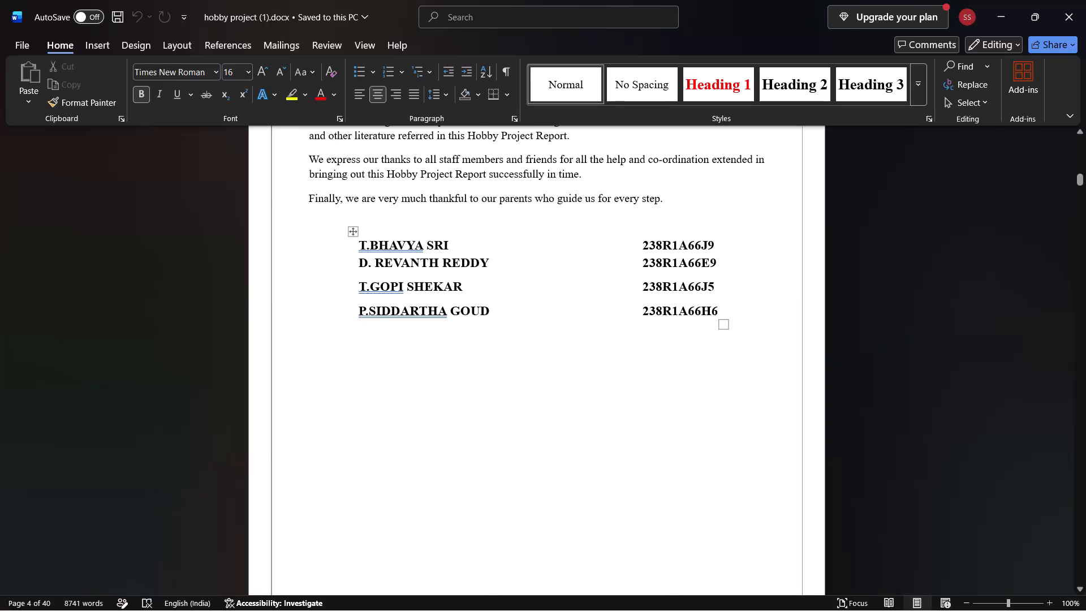
# Review the report from the acknowledgement page through the index table and abstract to the start of the Introduction chapter.
pyautogui.scroll(2, 498, 291)
pyautogui.scroll(-1, 498, 291)
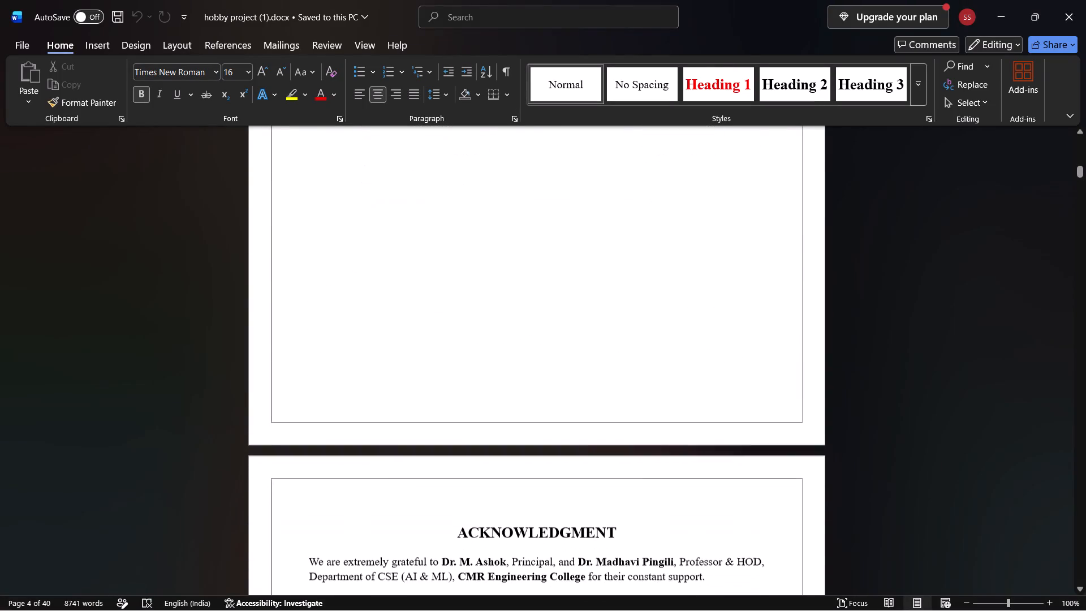
pyautogui.scroll(-5, 498, 291)
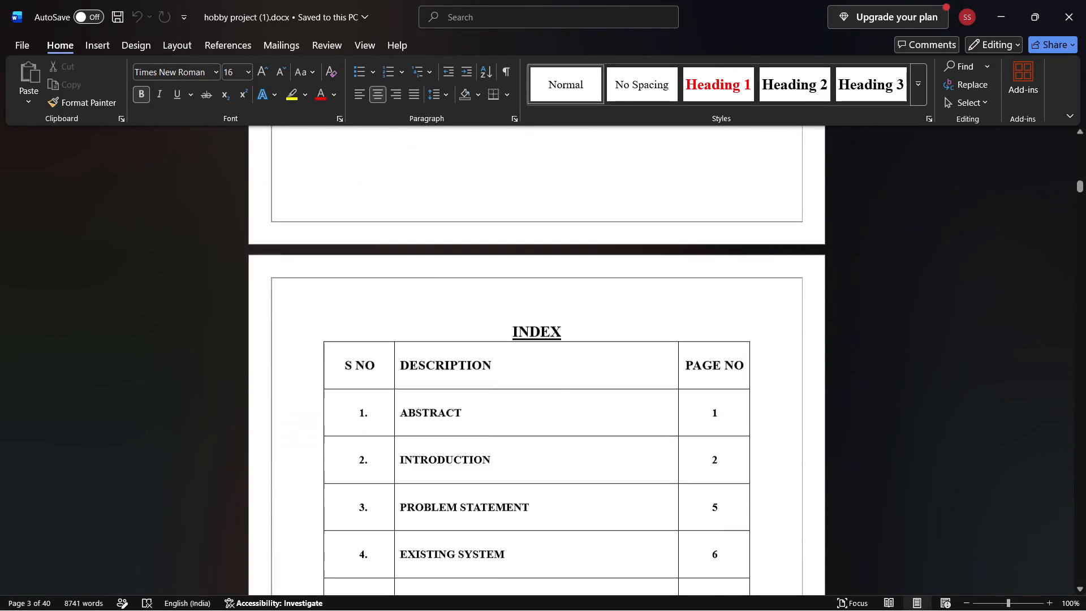
pyautogui.scroll(-2, 498, 291)
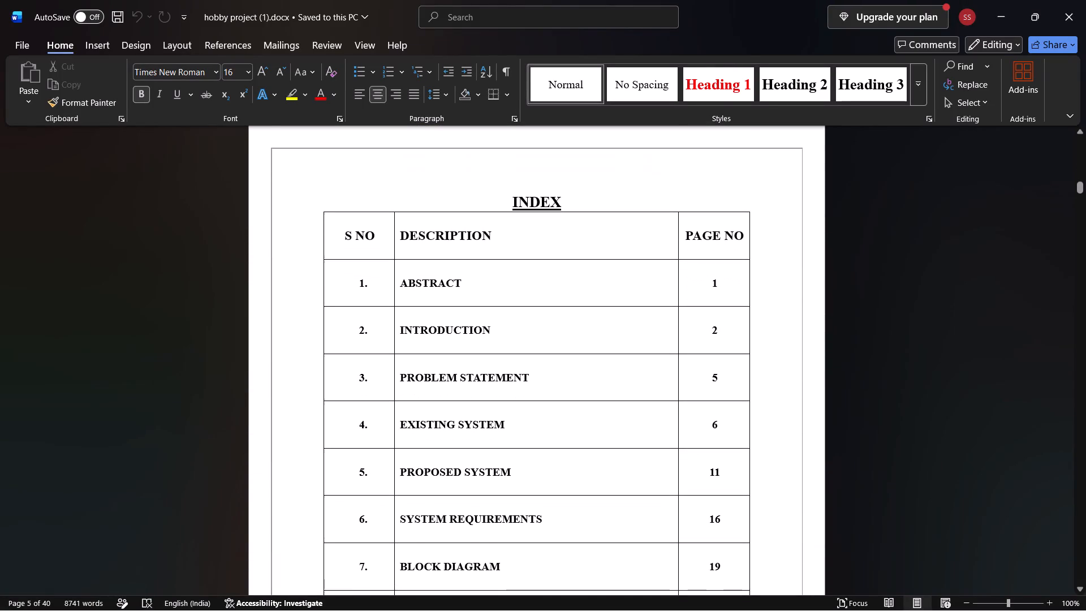
pyautogui.scroll(-4, 498, 291)
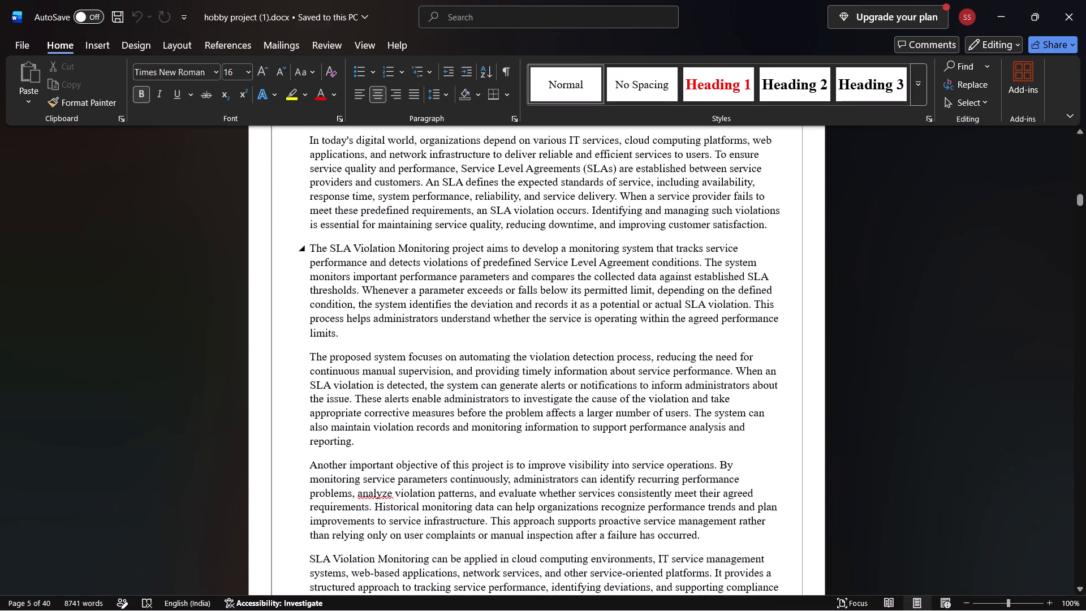
pyautogui.scroll(-2, 498, 291)
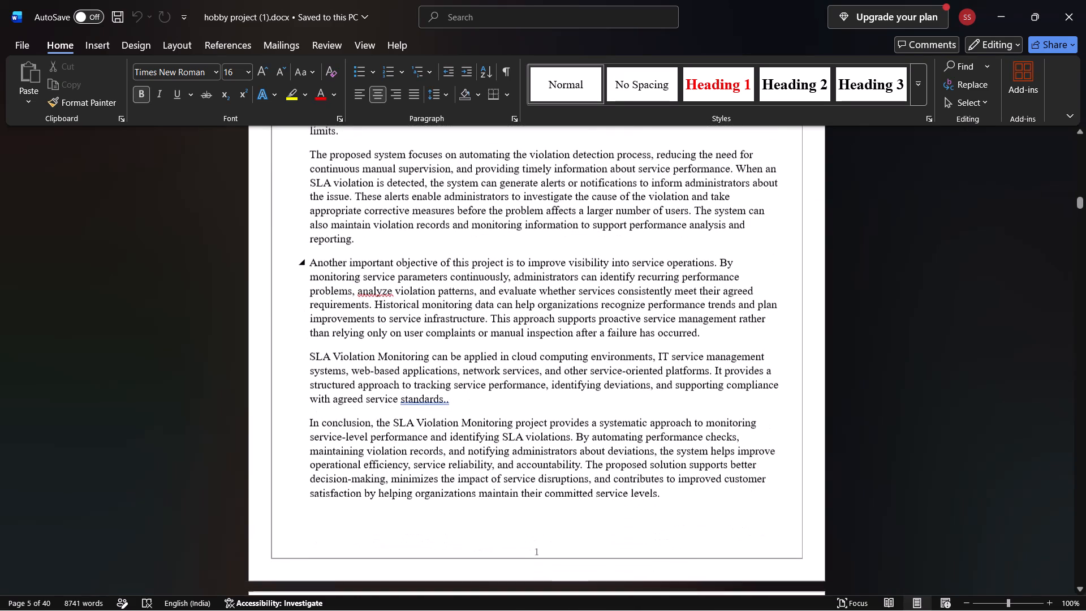
pyautogui.scroll(-2, 498, 291)
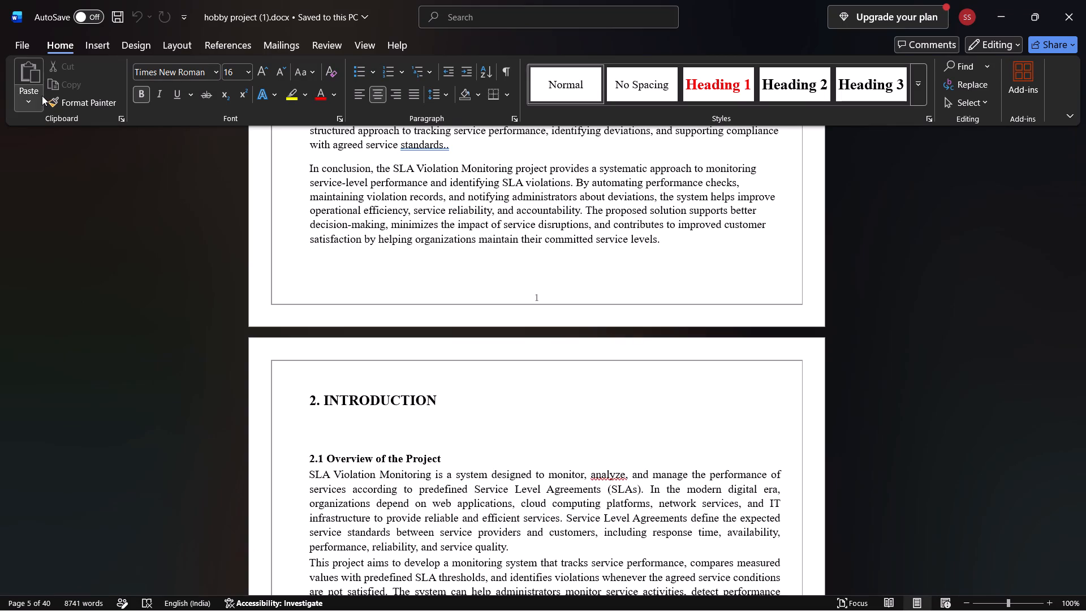
# Start saving a copy of the report in the Downloads folder and open the choice of file formats.
pyautogui.click(30, 46)
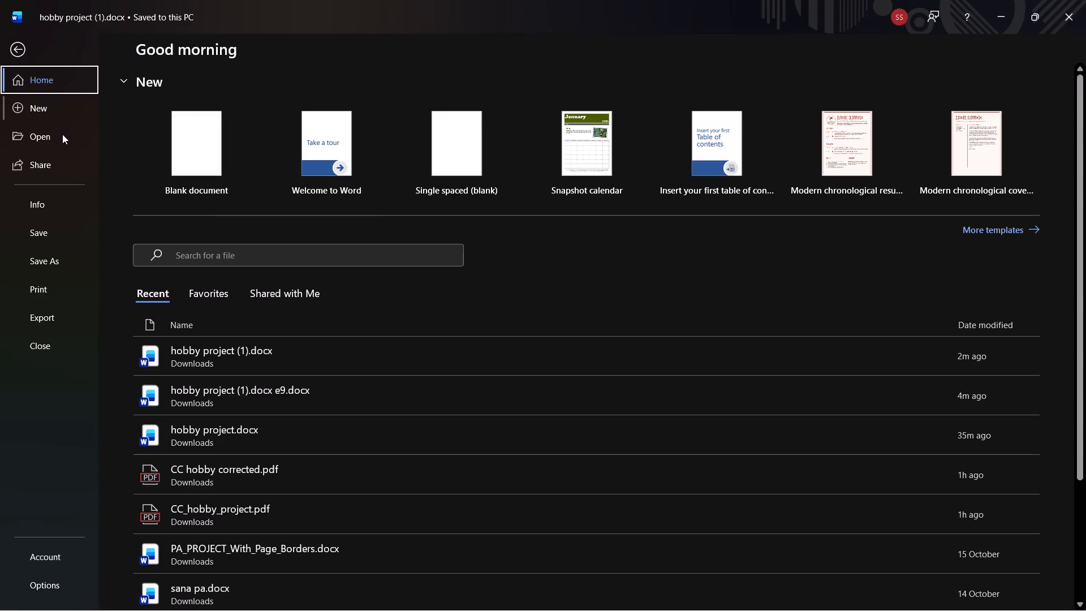
pyautogui.click(57, 257)
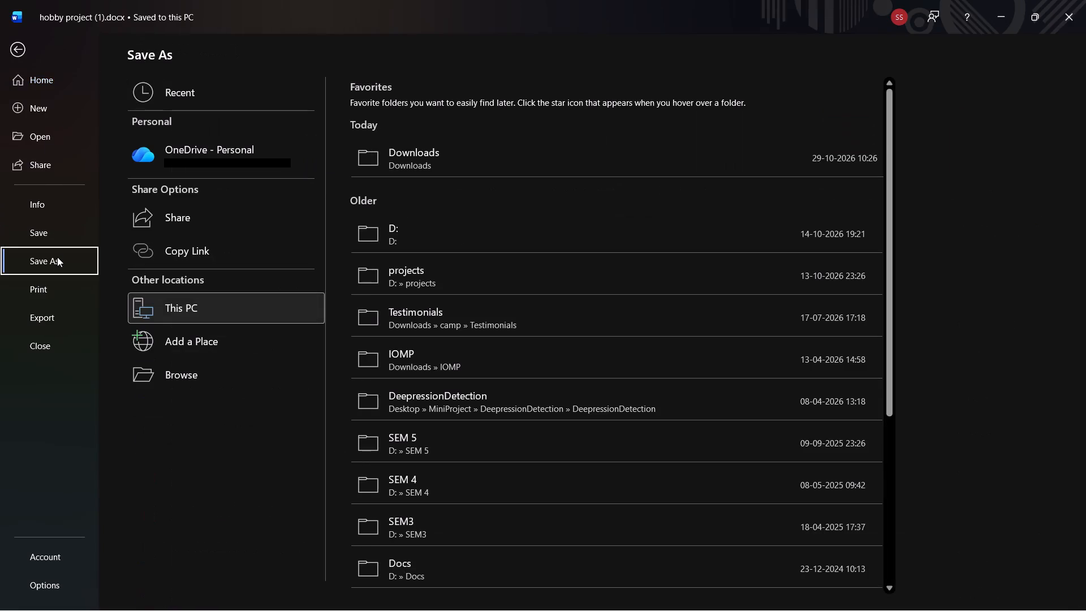
pyautogui.click(195, 317)
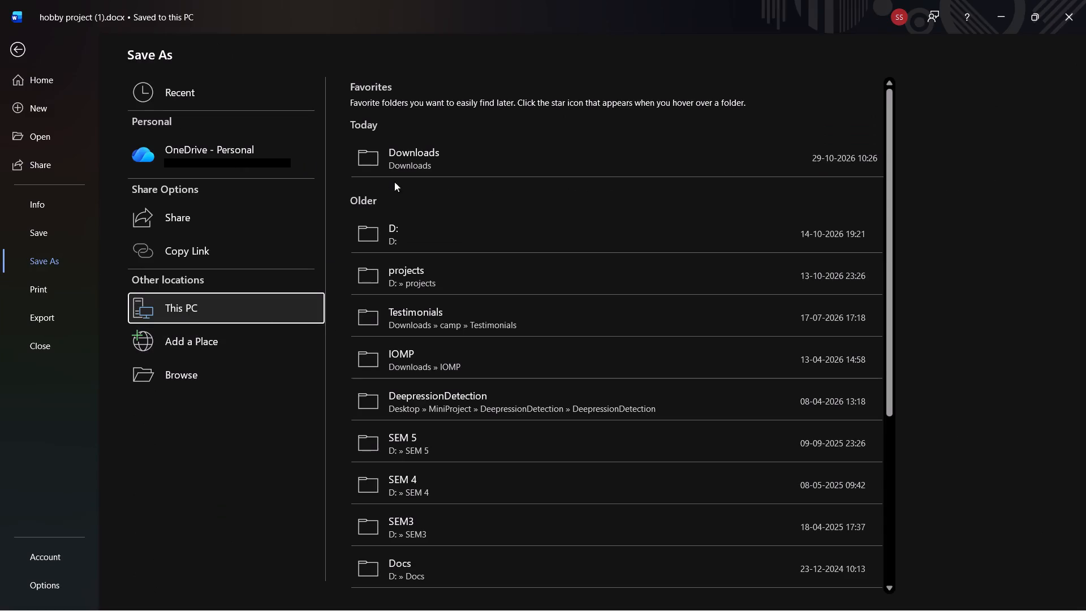
pyautogui.click(417, 163)
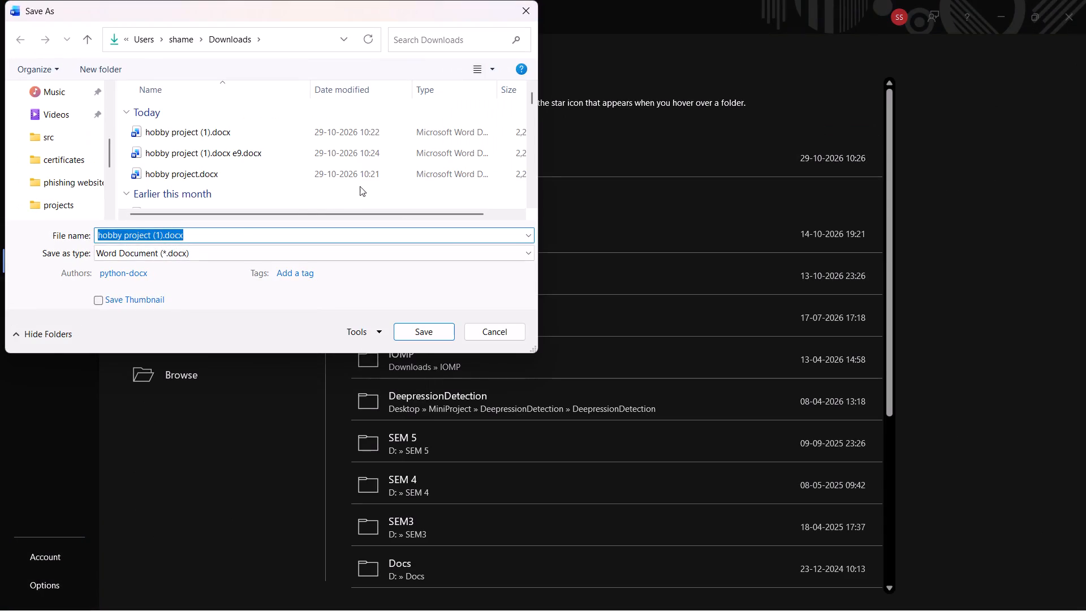
pyautogui.click(208, 236)
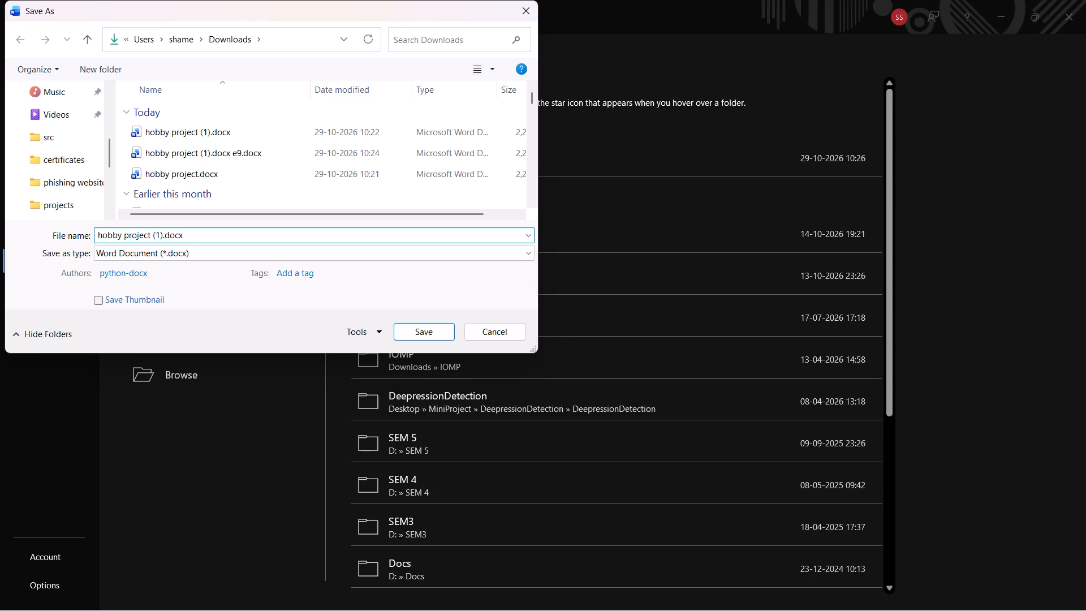
pyautogui.click(252, 247)
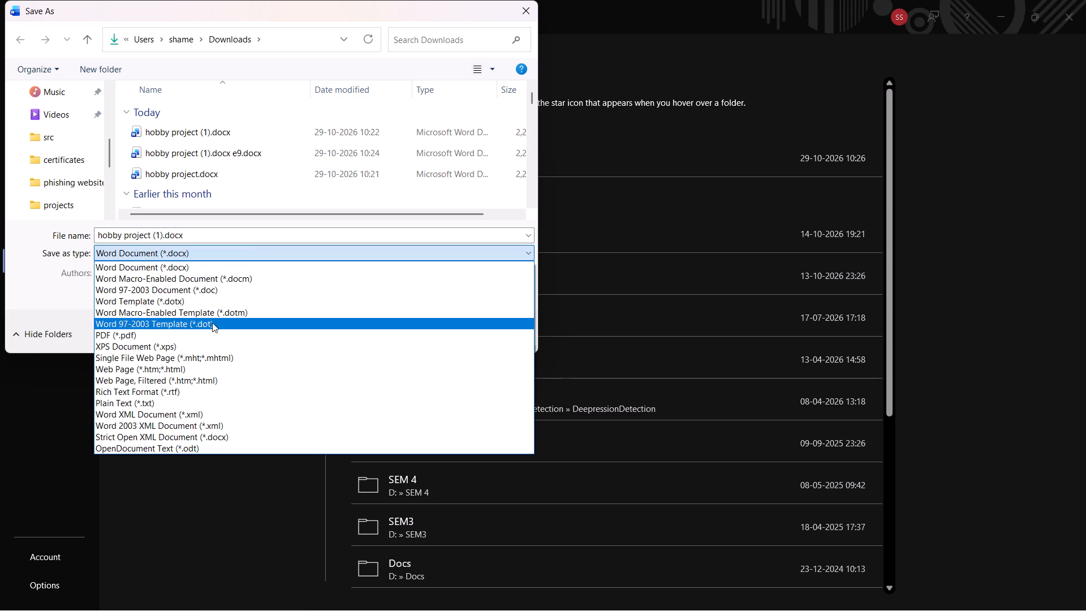
# Set the file format of the report copy being saved in Downloads to PDF (*.pdf).
pyautogui.scroll(-1, 204, 358)
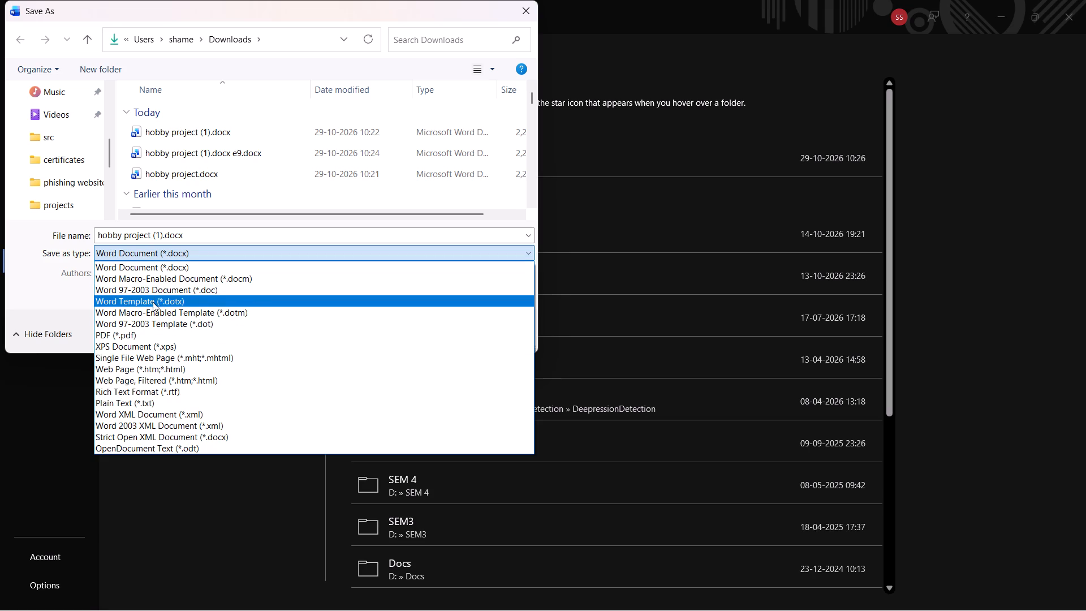
pyautogui.click(155, 335)
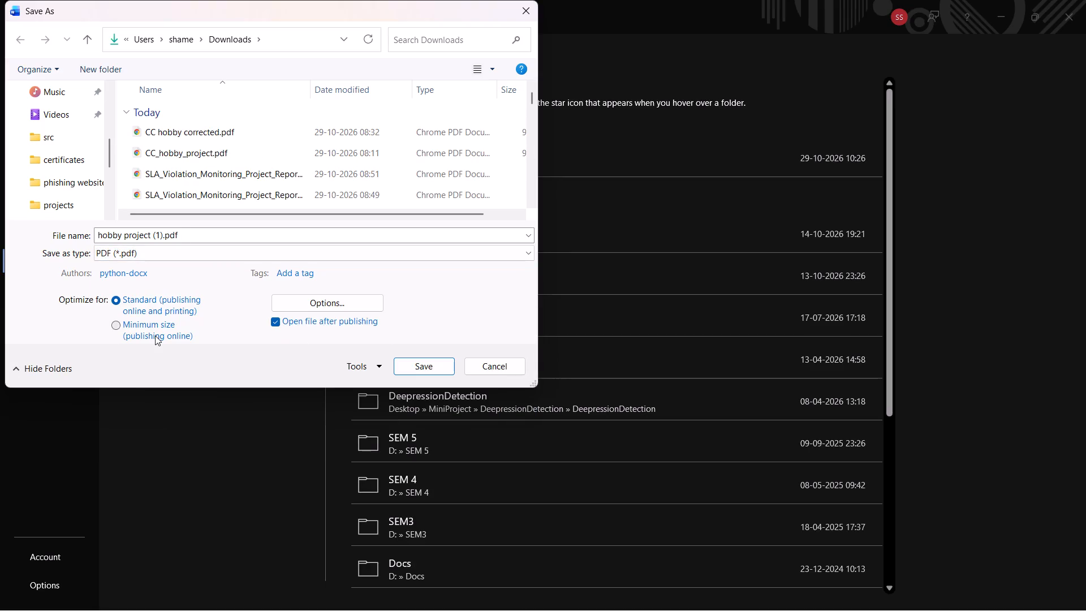
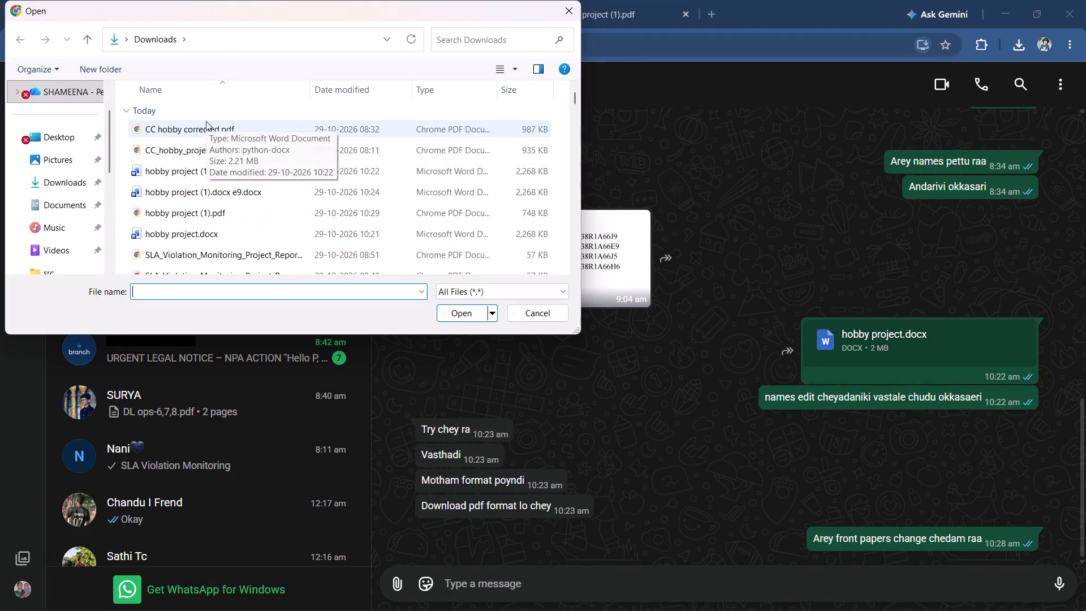
# Browse the Downloads folder and This PC for the saved report file to attach to the WhatsApp chat.
pyautogui.scroll(-1, 218, 201)
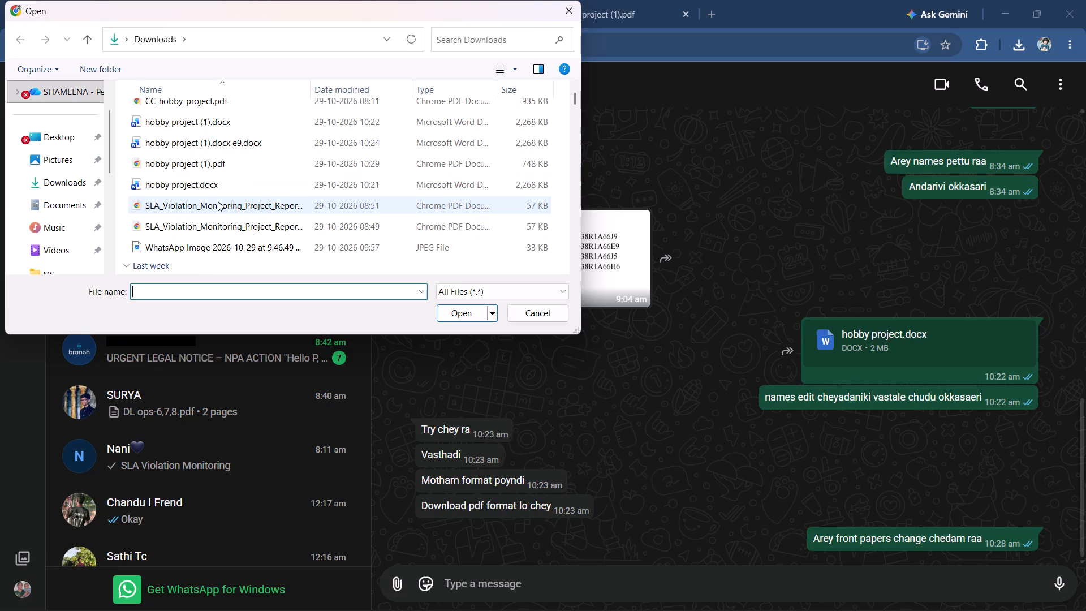
pyautogui.click(68, 174)
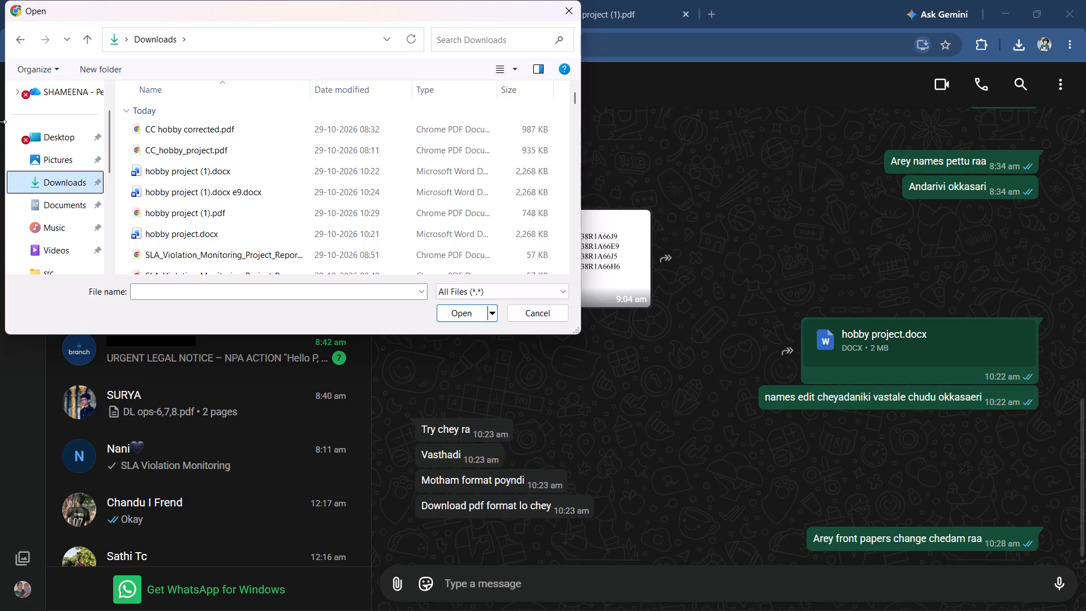
pyautogui.scroll(-1, 77, 254)
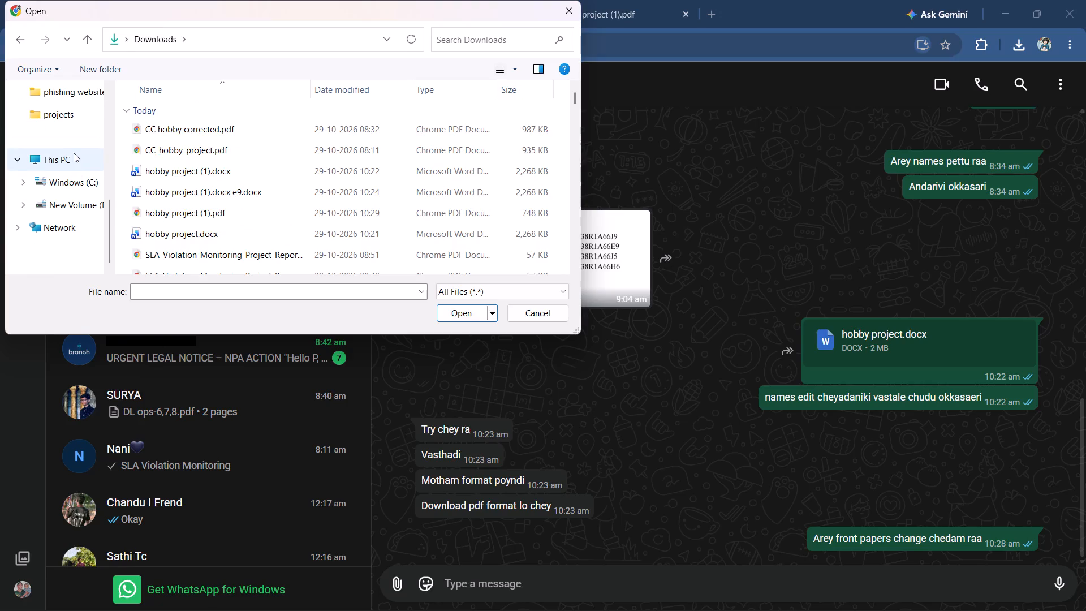
pyautogui.click(74, 153)
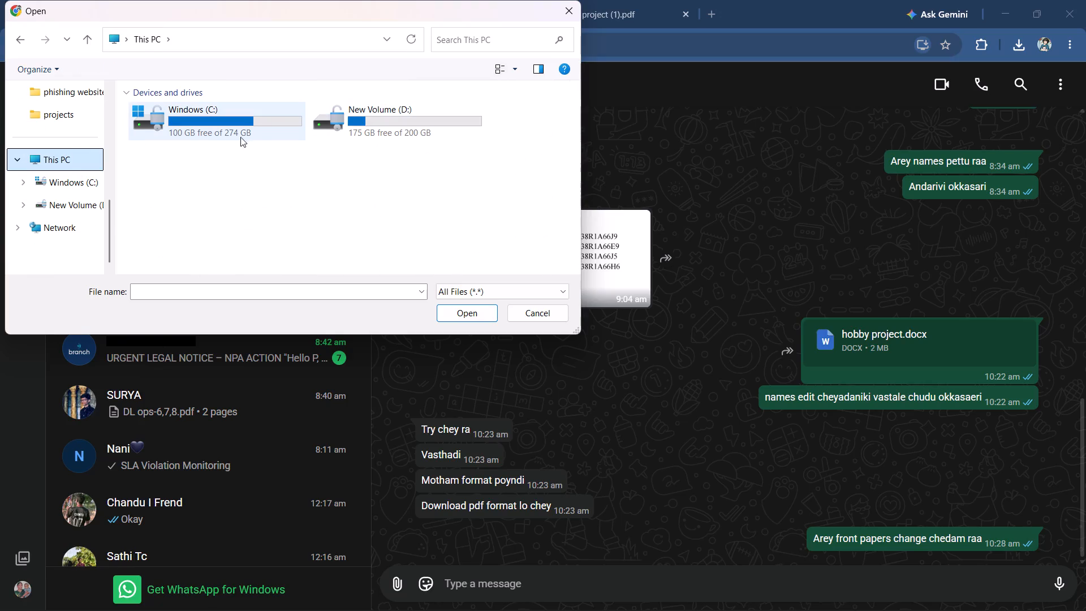
# Browse the files on New Volume (D:) for the report to attach to the WhatsApp chat.
pyautogui.click(359, 123)
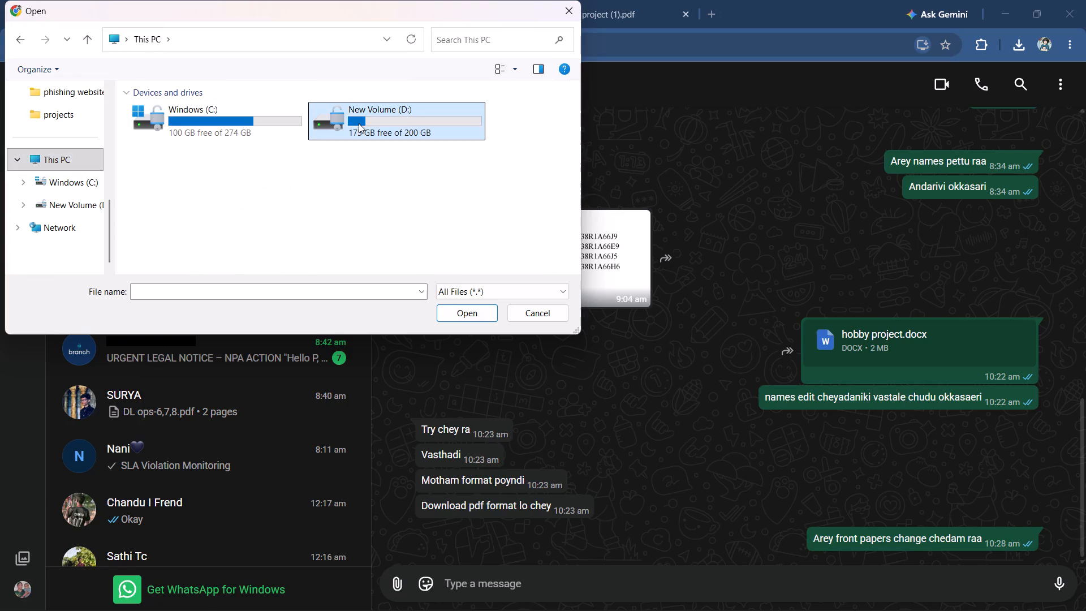
pyautogui.click(359, 123)
pyautogui.doubleClick(359, 123)
pyautogui.scroll(-1, 232, 214)
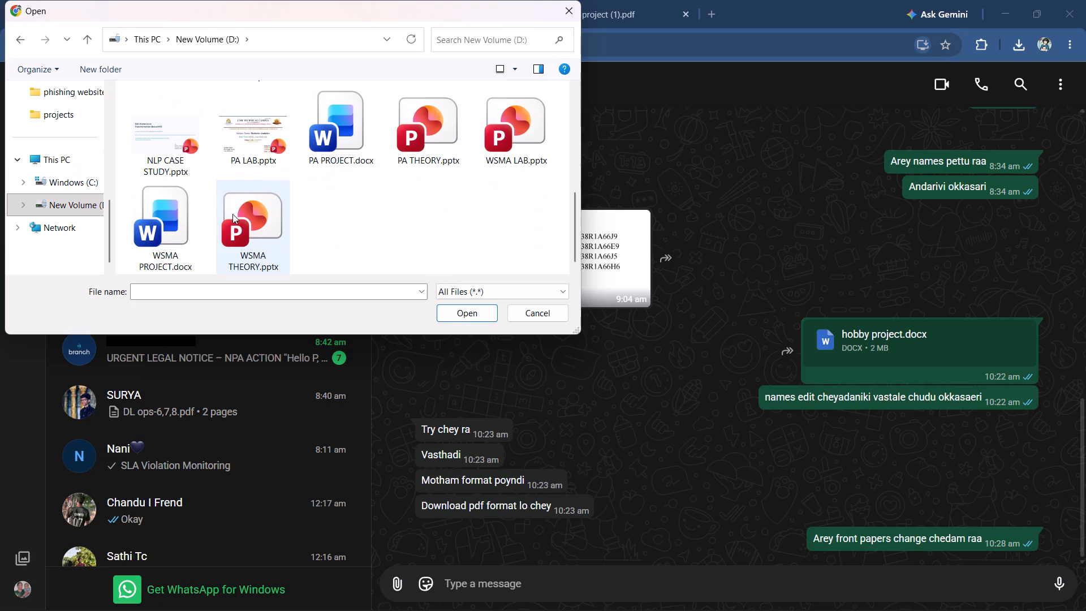
pyautogui.scroll(-1, 232, 214)
pyautogui.scroll(1, 232, 214)
# Browse the Windows (C:) drive for the report to attach to the WhatsApp chat.
pyautogui.scroll(1, 232, 214)
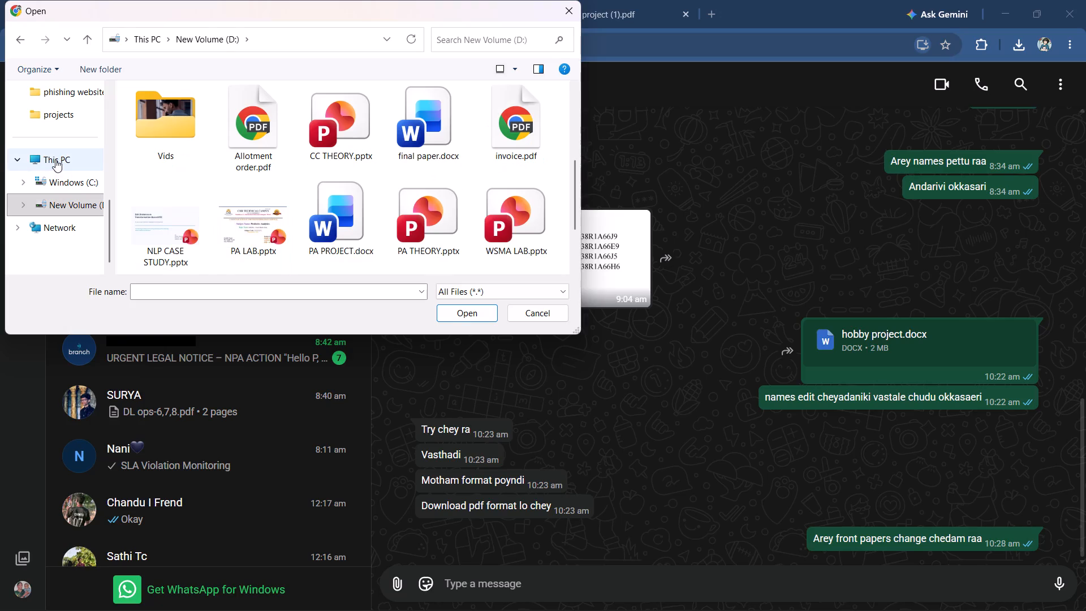
pyautogui.click(55, 160)
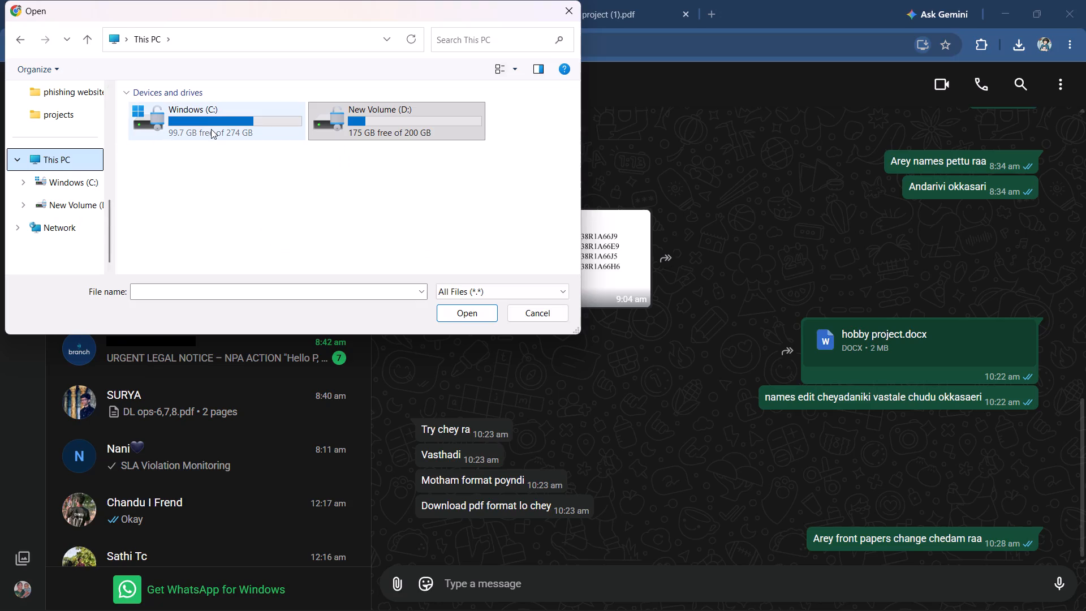
pyautogui.doubleClick(211, 129)
pyautogui.scroll(-1, 213, 232)
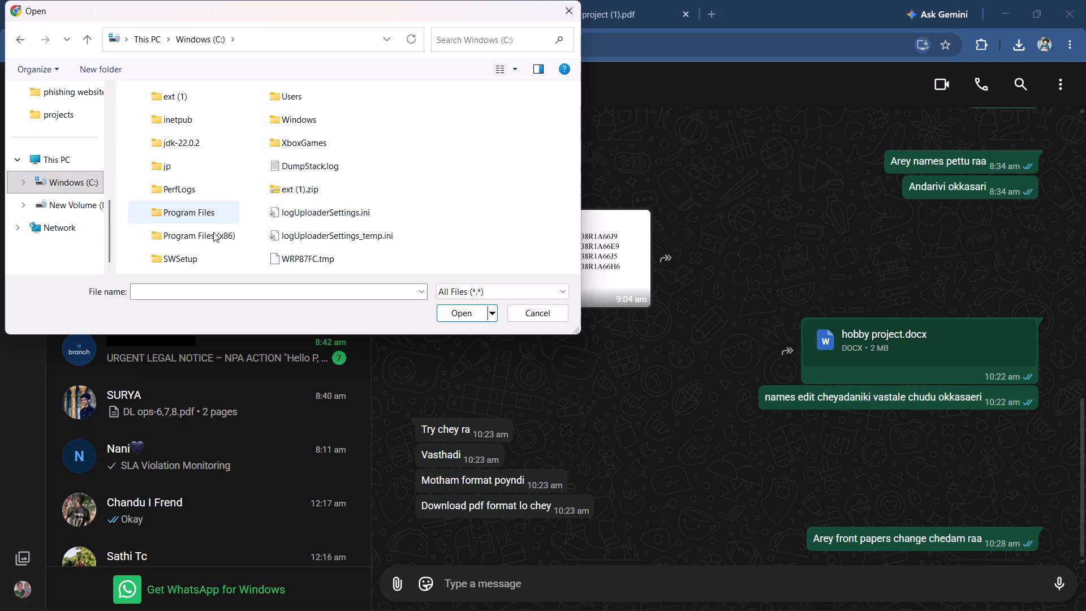
pyautogui.scroll(-2, 213, 232)
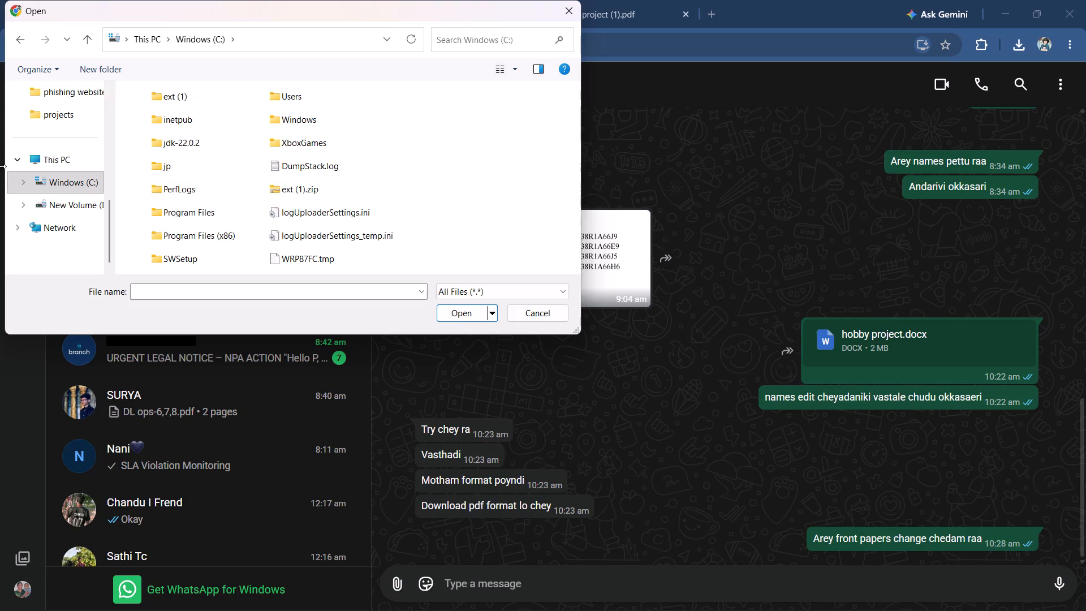
# Open the Downloads folder to find the report file for the WhatsApp attachment.
pyautogui.scroll(1, 59, 179)
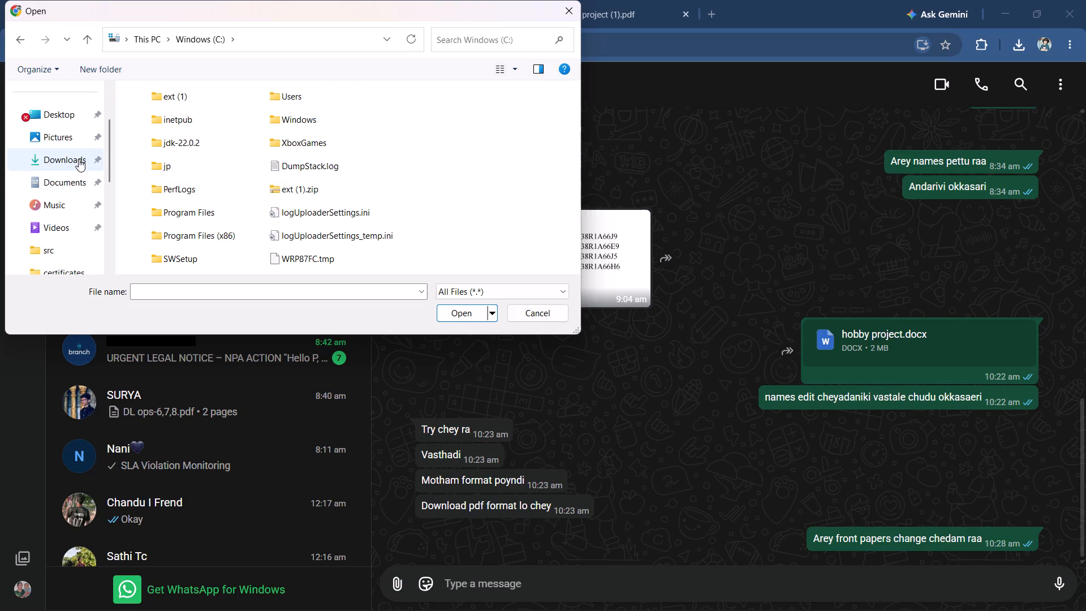
pyautogui.click(79, 159)
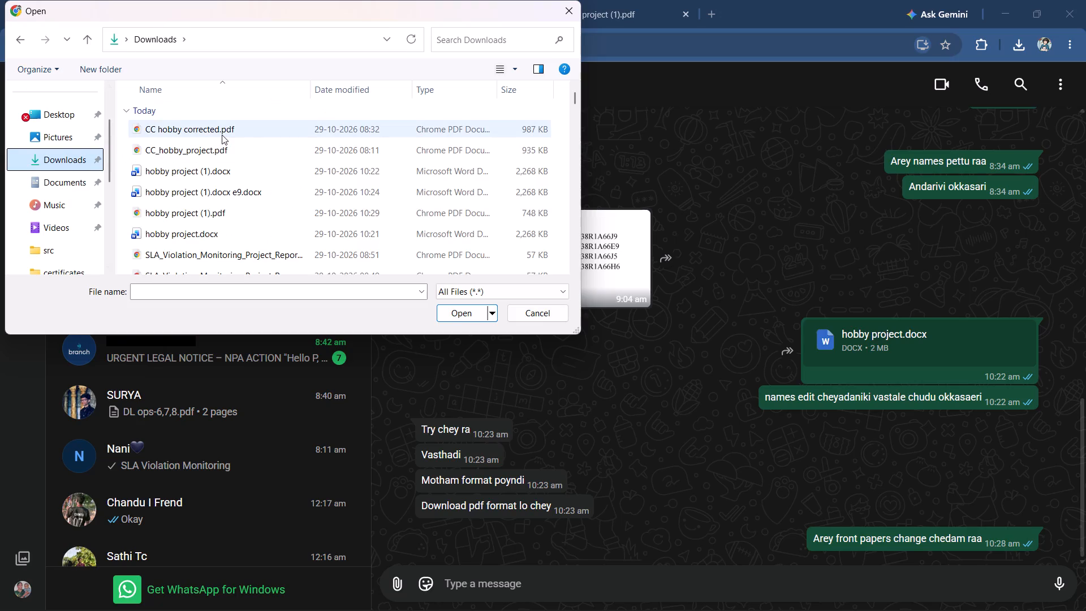
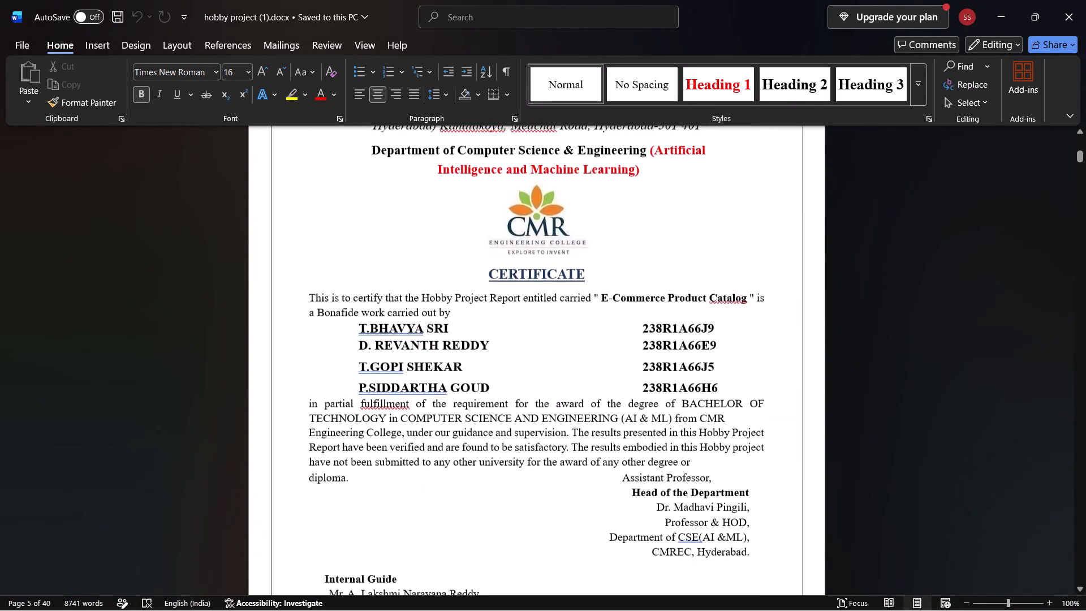
# Widen the gap between the first student's name and roll number under Submitted By on the cover page with four extra spaces.
pyautogui.scroll(5, 587, 308)
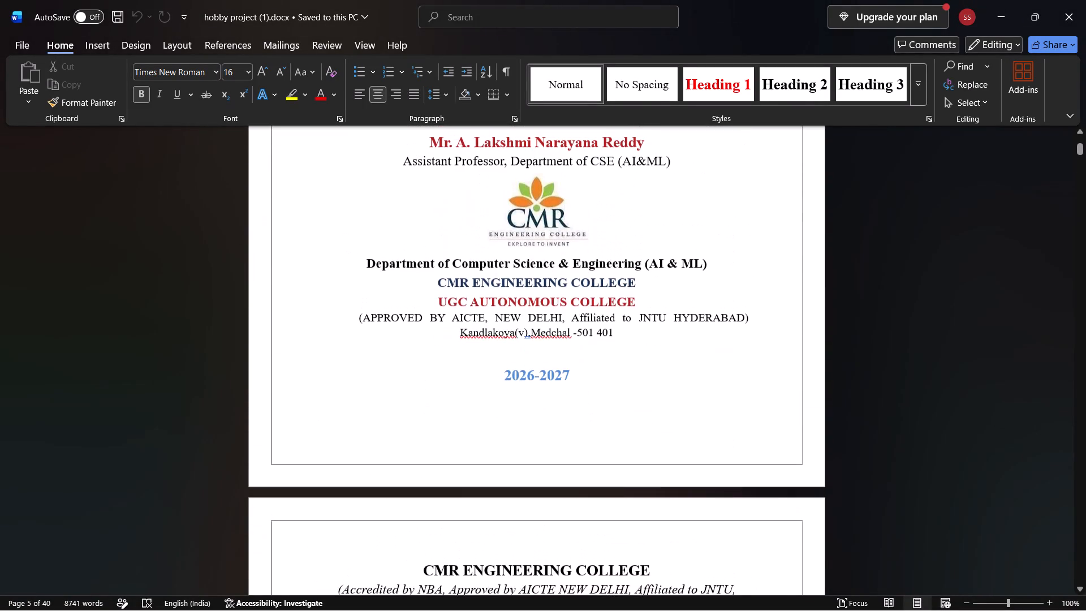
pyautogui.scroll(3, 588, 313)
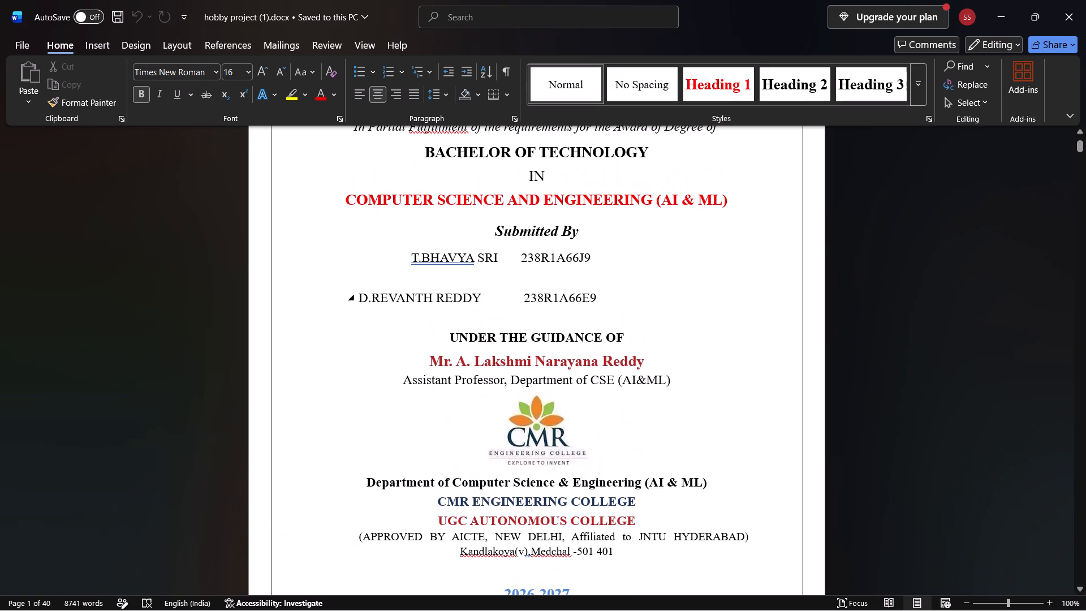
pyautogui.click(520, 248)
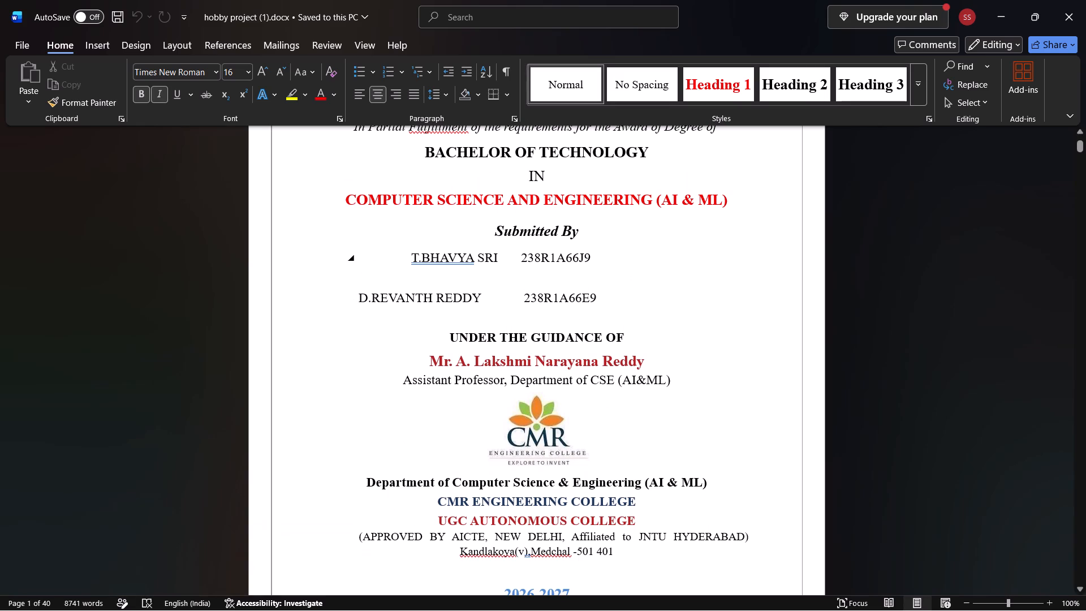
pyautogui.click(525, 260)
pyautogui.click(525, 261)
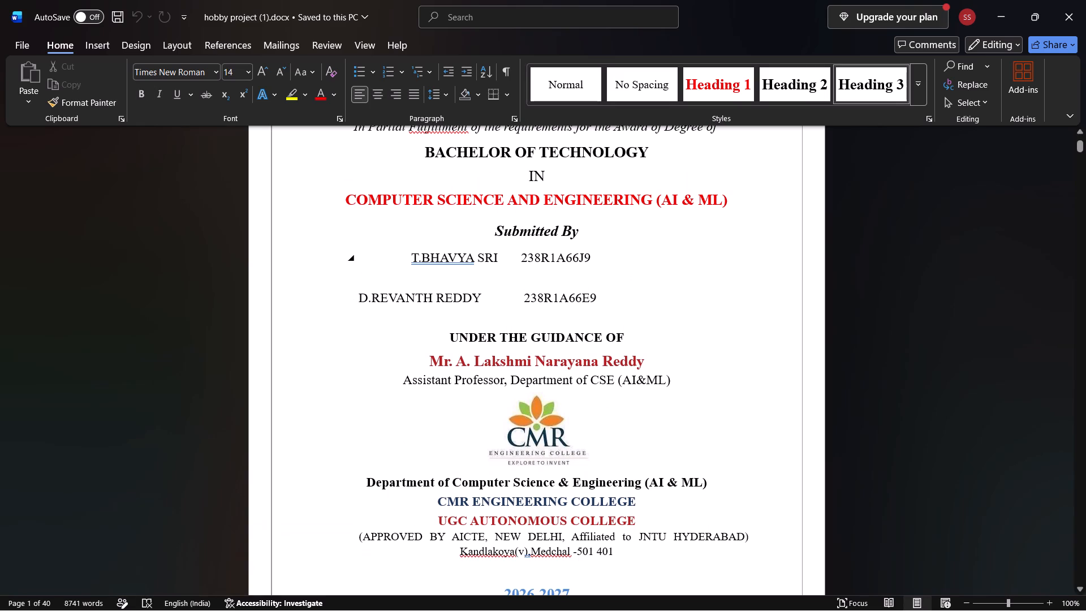
pyautogui.press('Left')
pyautogui.press('space')
pyautogui.press('space')
pyautogui.press('space')
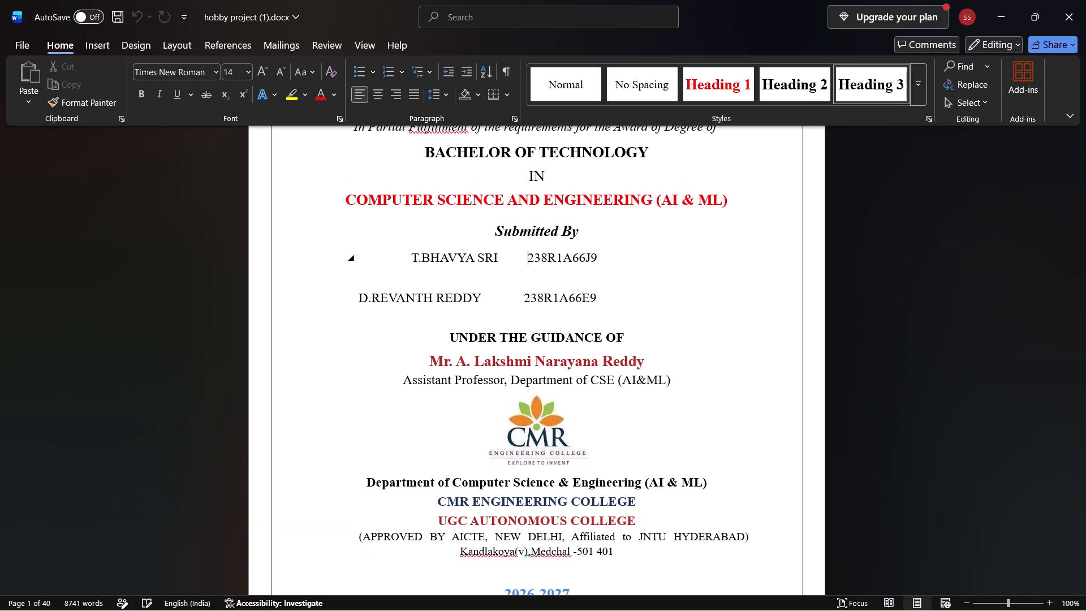
pyautogui.press('space')
pyautogui.moveTo(0, 610); pyautogui.dragTo(89, 609, button='right')
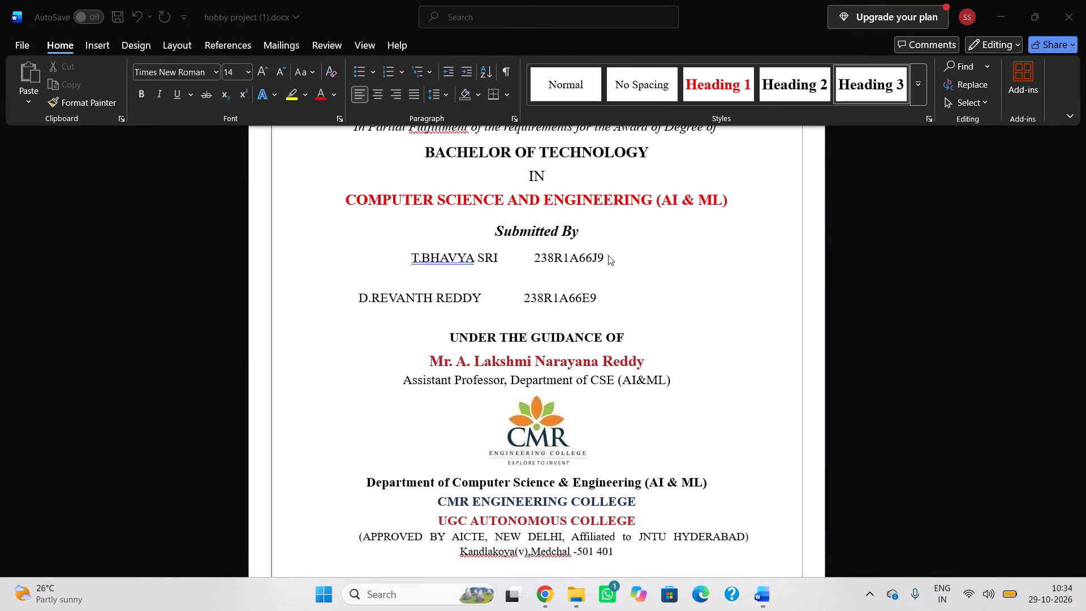
# Make the first student's name and roll number under Submitted By bold.
pyautogui.moveTo(608, 255); pyautogui.dragTo(413, 255)
pyautogui.moveTo(413, 255); pyautogui.dragTo(636, 257)
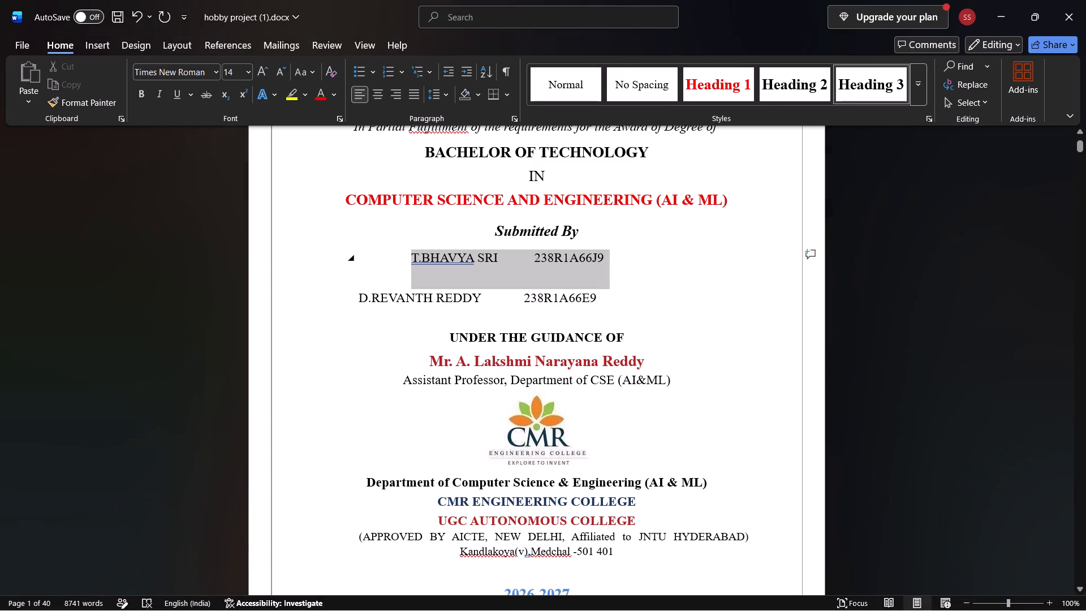
pyautogui.moveTo(636, 257); pyautogui.dragTo(637, 255)
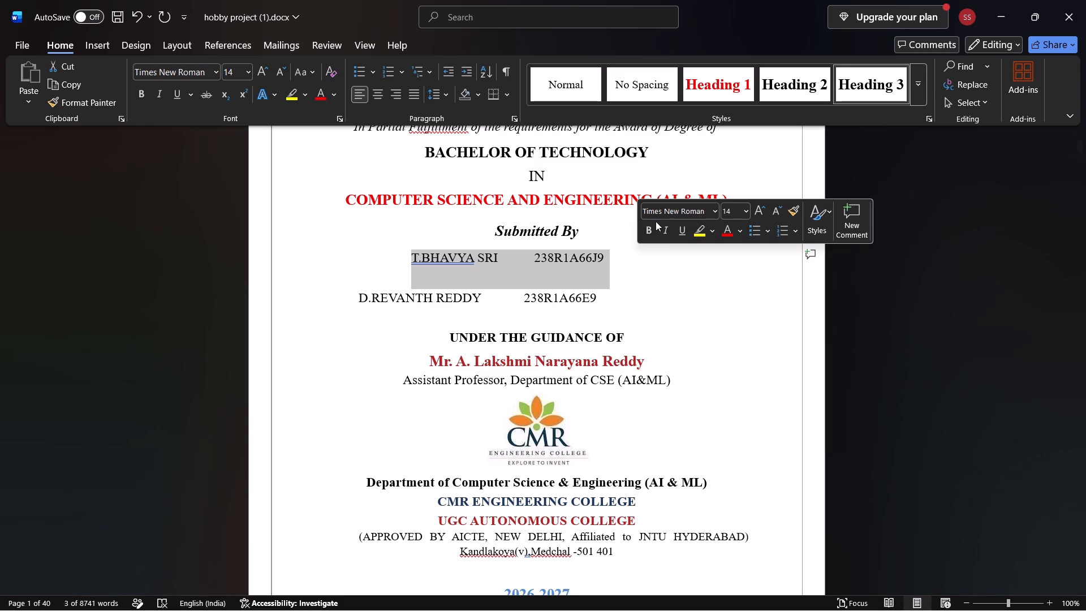
pyautogui.click(646, 225)
pyautogui.click(628, 288)
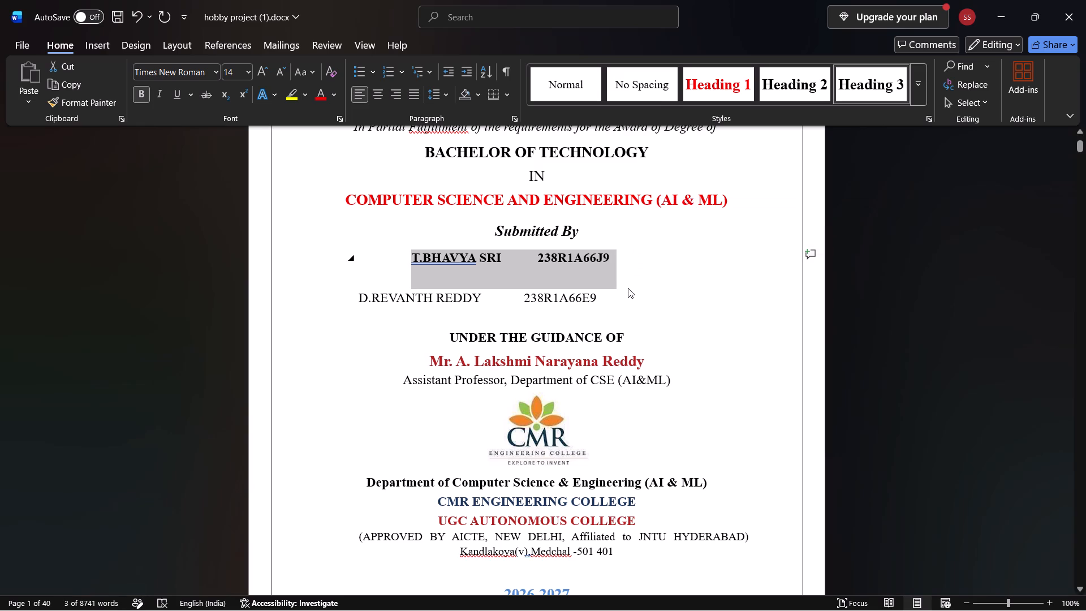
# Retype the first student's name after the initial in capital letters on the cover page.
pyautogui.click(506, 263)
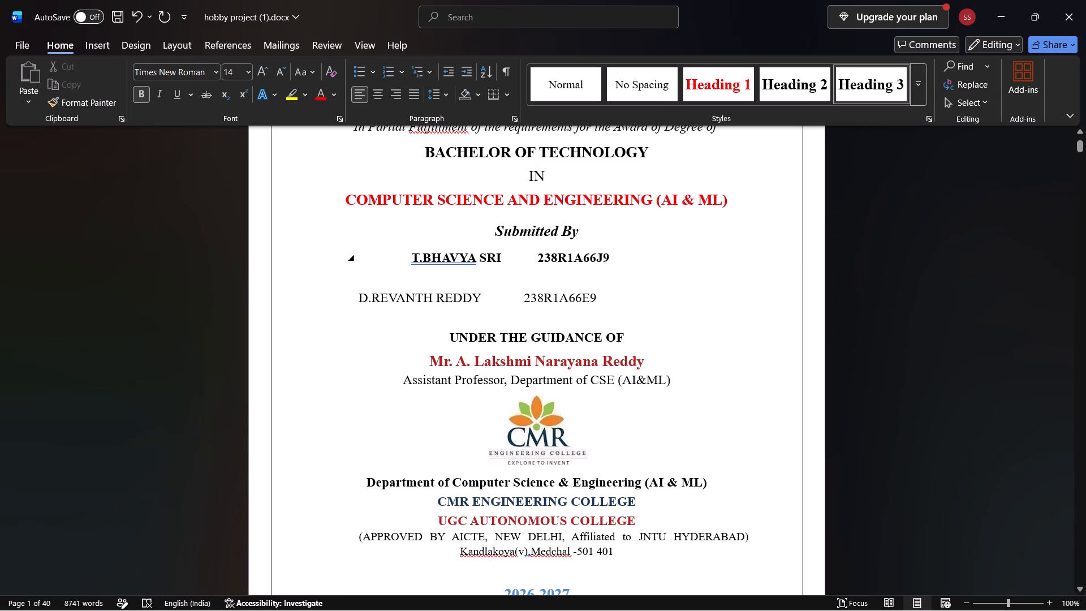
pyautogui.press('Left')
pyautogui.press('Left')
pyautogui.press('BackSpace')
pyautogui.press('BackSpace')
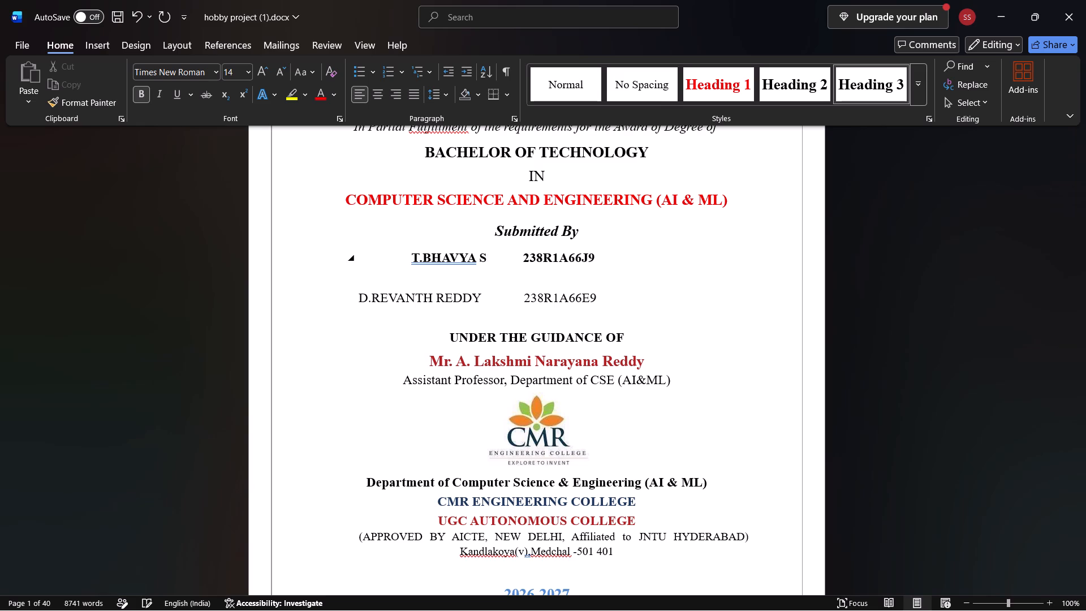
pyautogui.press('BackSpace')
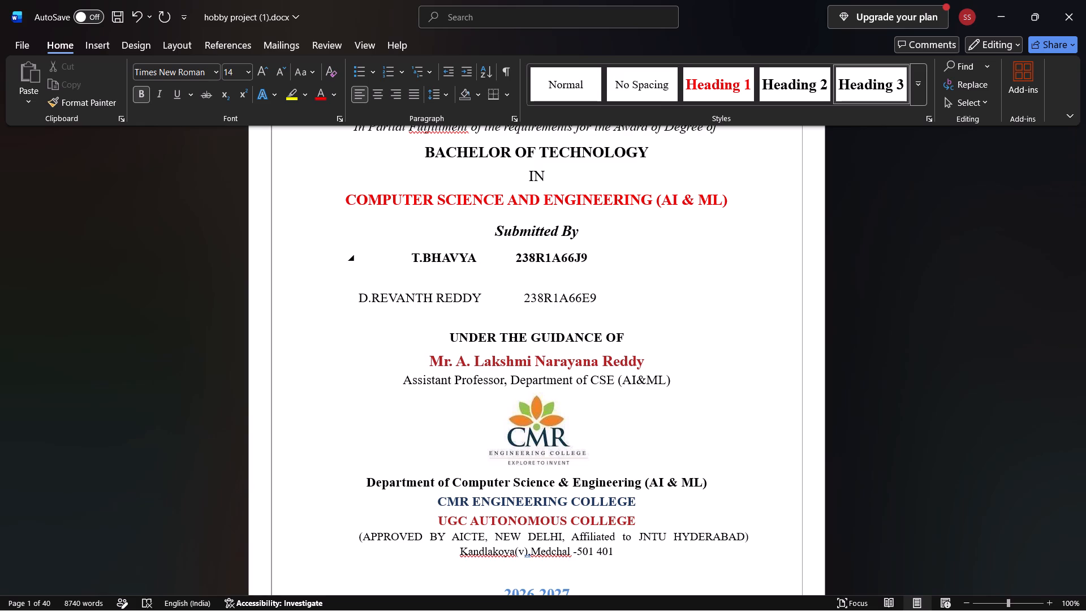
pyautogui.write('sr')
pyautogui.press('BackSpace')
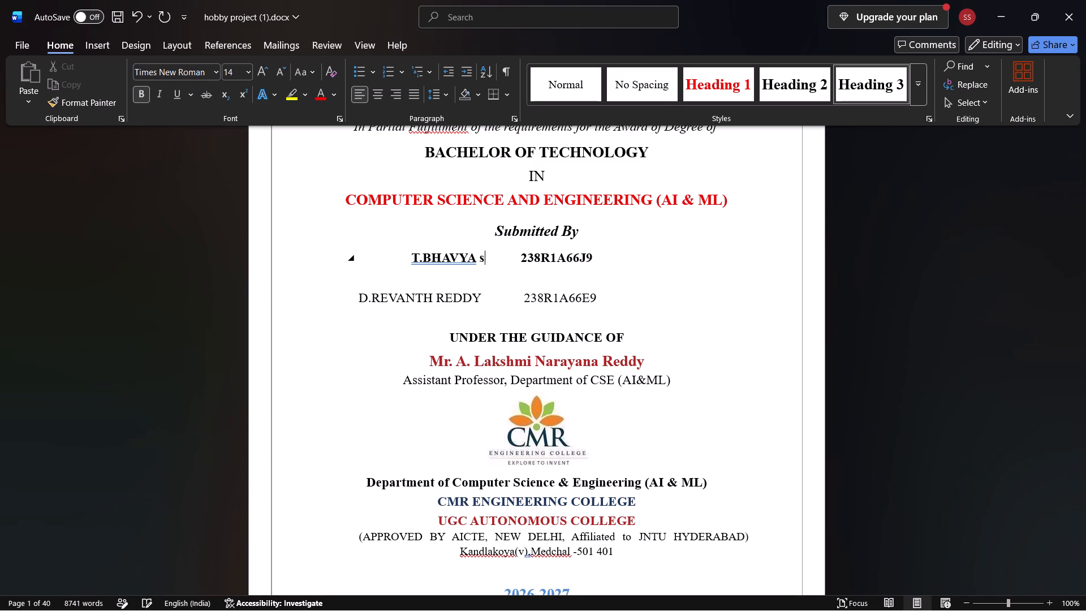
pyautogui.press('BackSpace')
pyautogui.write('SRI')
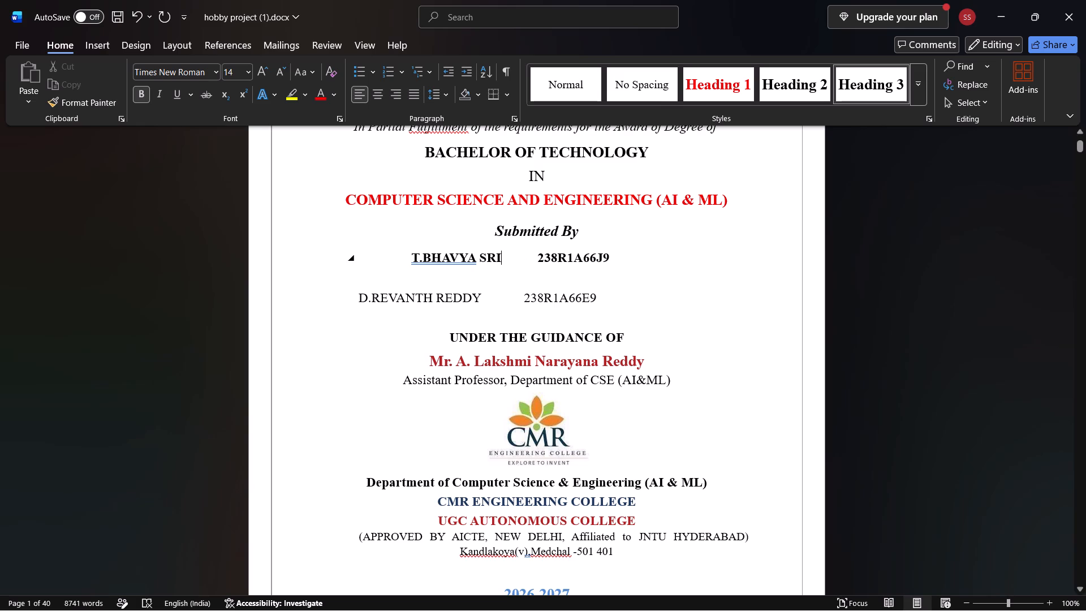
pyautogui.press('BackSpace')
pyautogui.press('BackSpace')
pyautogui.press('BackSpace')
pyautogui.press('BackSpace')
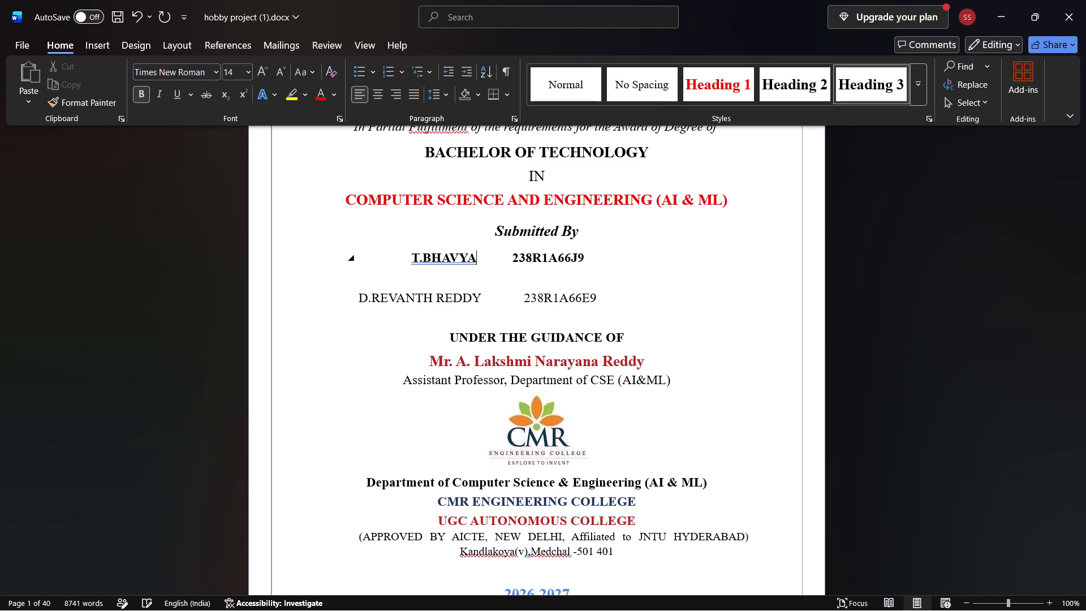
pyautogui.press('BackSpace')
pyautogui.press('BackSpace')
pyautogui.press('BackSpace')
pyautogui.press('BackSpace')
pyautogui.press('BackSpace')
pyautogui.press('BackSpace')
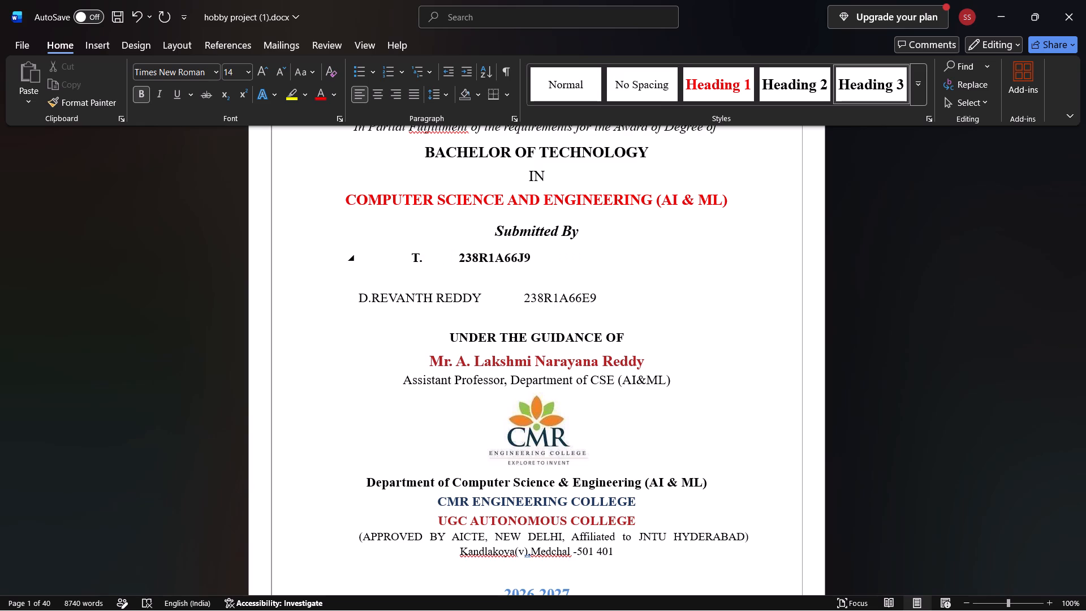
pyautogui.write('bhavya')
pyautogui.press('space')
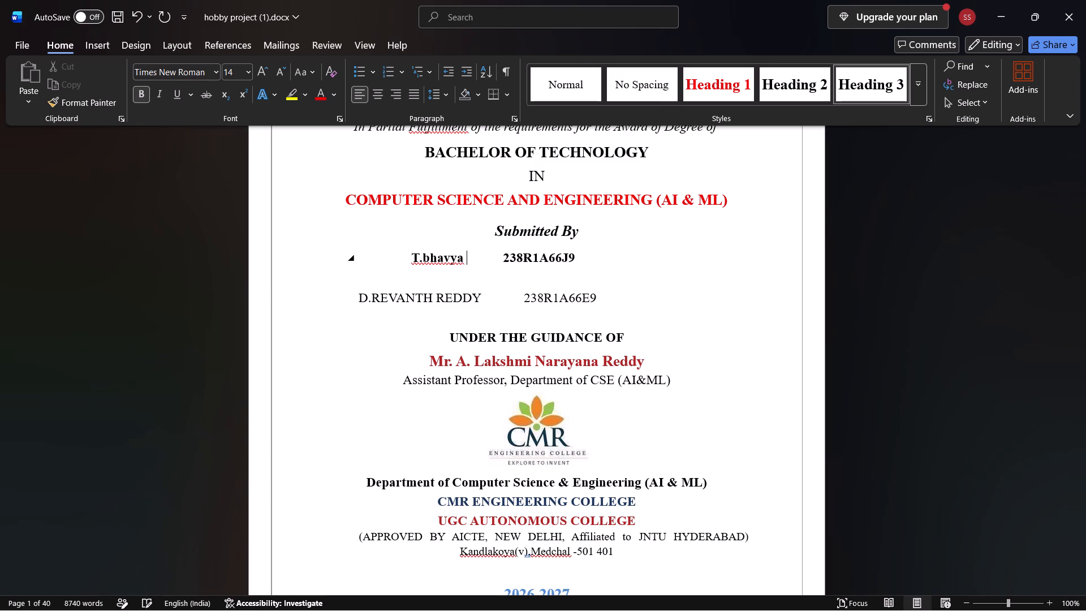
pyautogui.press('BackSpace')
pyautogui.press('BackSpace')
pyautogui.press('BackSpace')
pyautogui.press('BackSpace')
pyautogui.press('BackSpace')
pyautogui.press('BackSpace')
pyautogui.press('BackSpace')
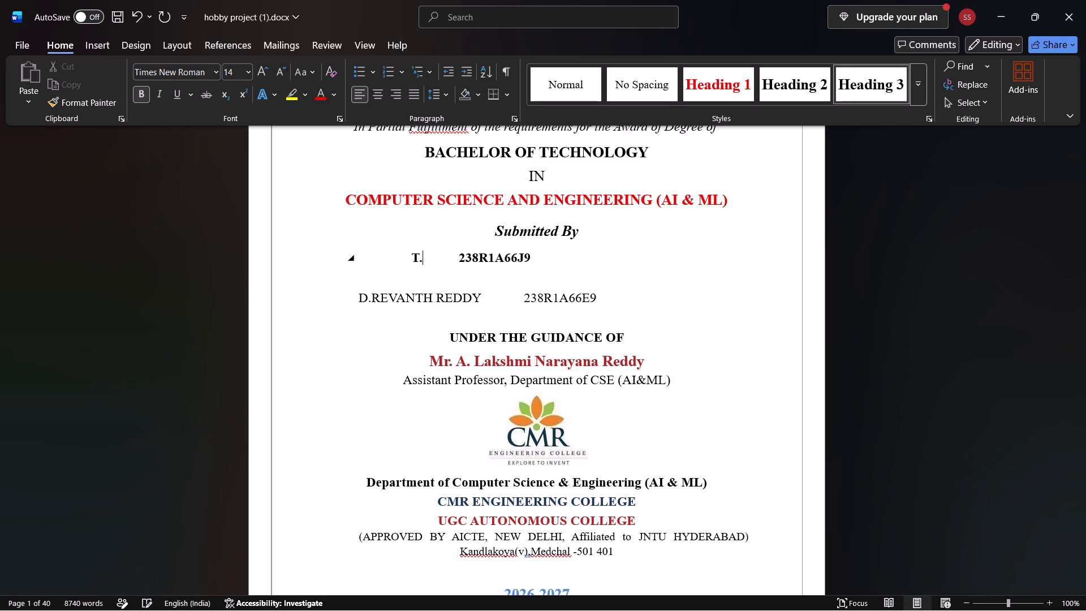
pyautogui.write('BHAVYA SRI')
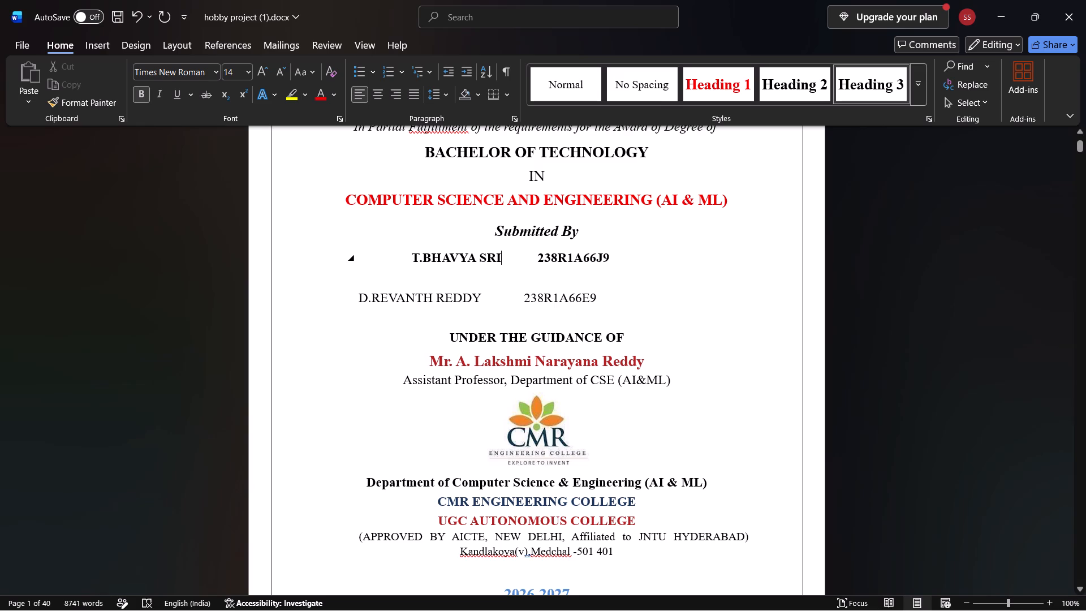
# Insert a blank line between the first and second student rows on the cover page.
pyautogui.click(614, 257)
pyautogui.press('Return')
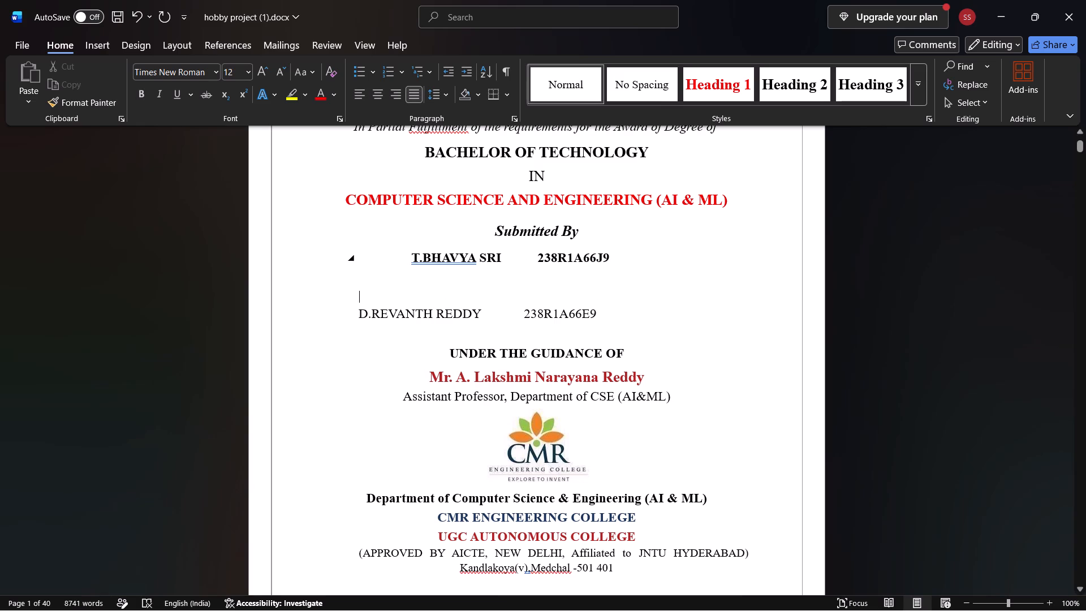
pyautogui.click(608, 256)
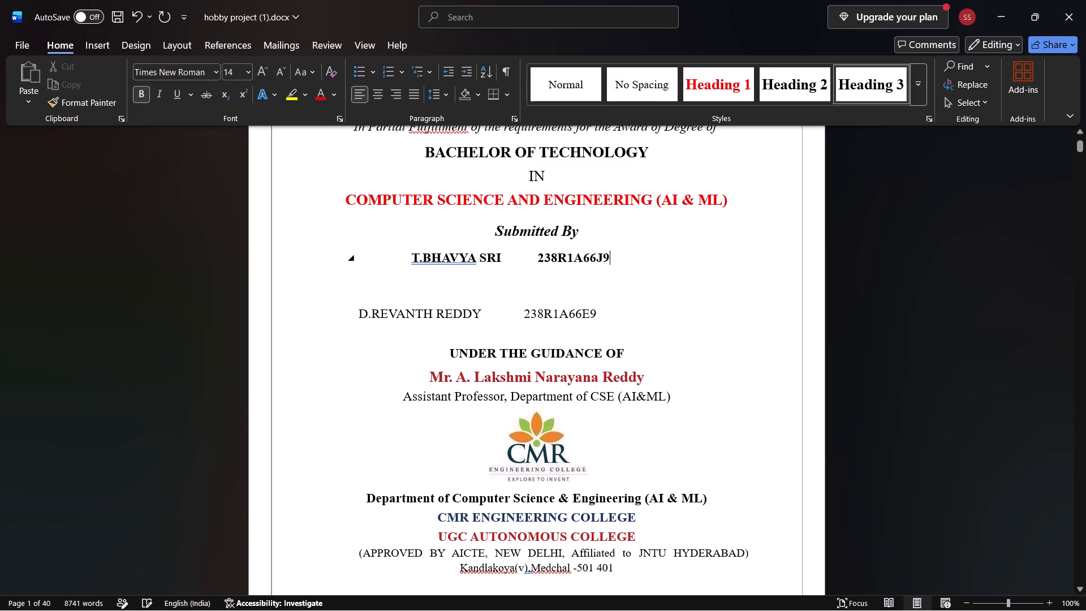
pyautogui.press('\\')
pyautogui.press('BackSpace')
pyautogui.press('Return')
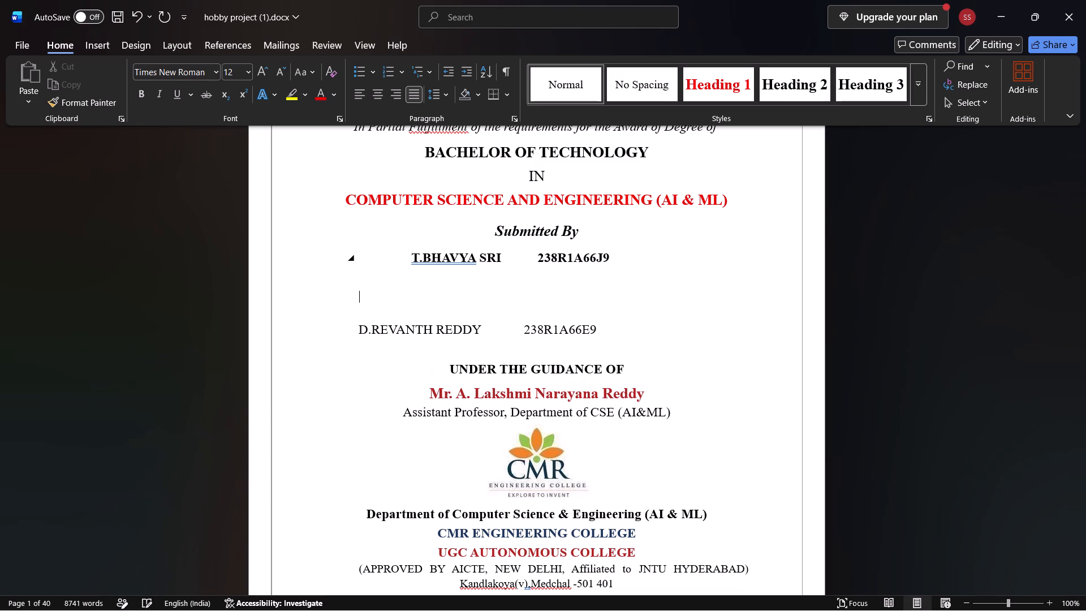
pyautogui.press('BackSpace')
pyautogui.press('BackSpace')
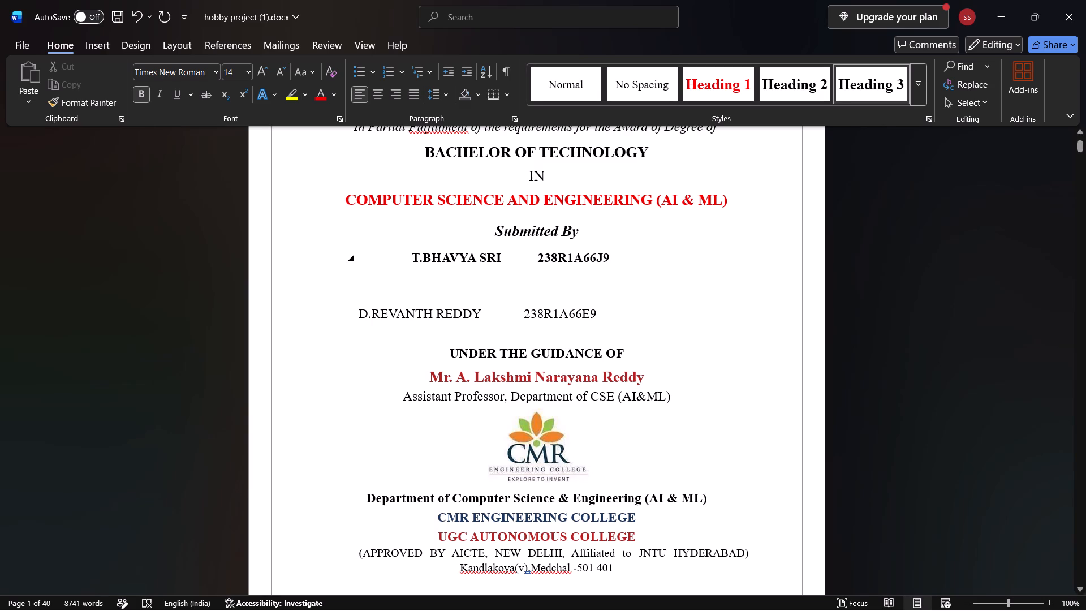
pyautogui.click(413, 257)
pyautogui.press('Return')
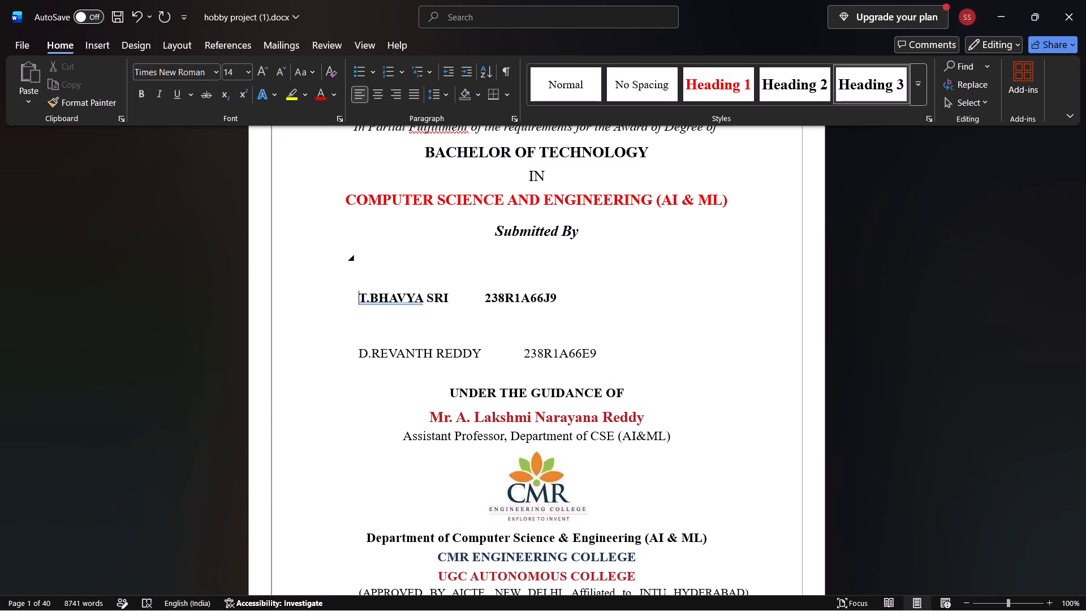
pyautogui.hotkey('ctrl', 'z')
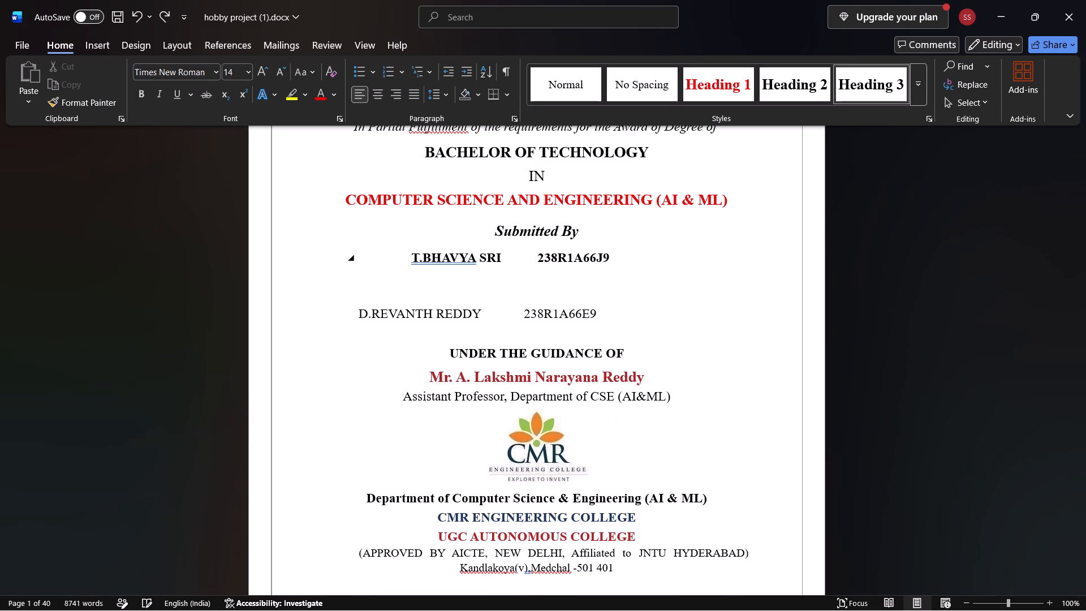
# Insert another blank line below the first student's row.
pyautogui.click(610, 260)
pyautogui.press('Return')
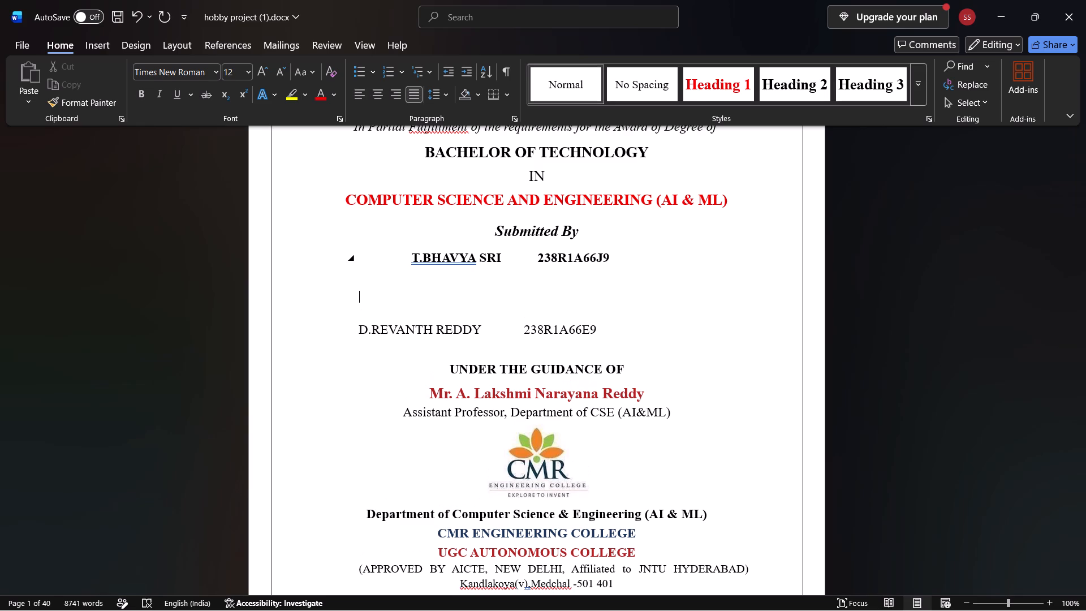
# Delete the second student's name and roll number from the cover page, along with the blank lines below the first student's row.
pyautogui.scroll(-2, 610, 260)
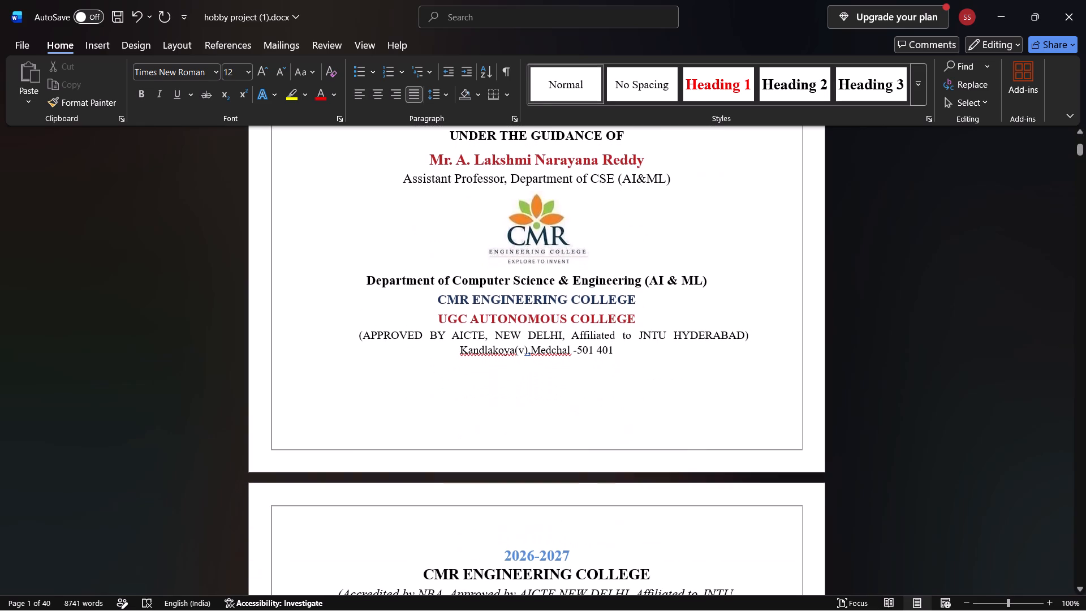
pyautogui.scroll(3, 610, 260)
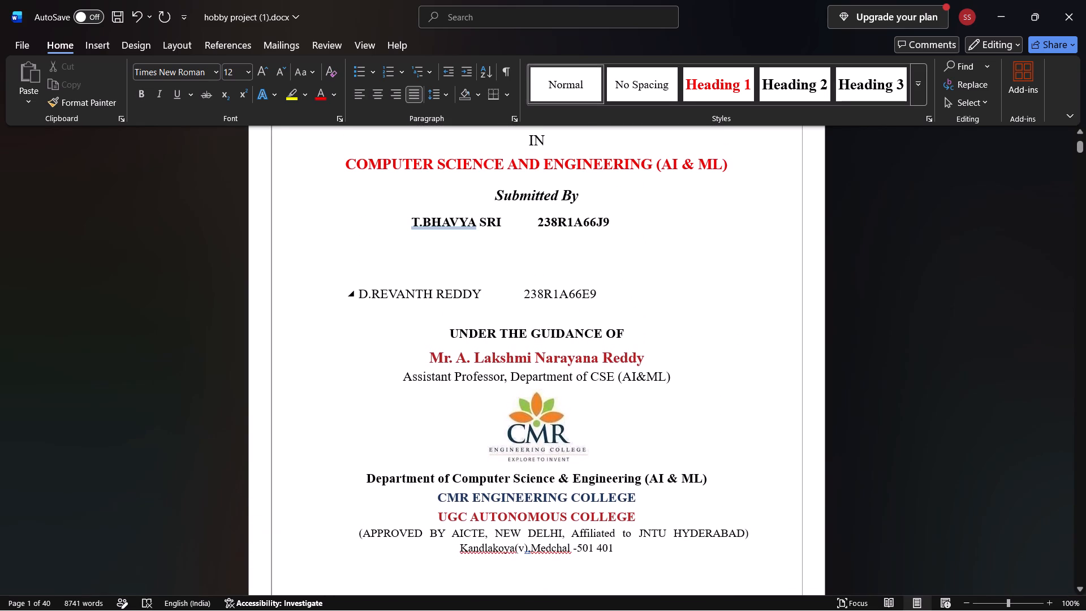
pyautogui.click(602, 292)
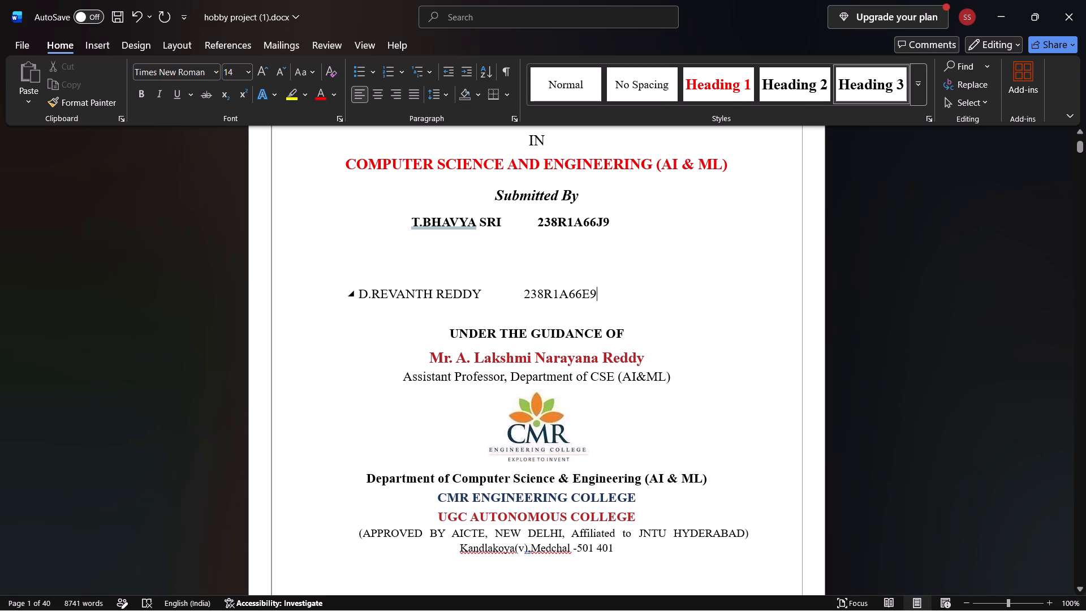
pyautogui.press('BackSpace')
pyautogui.press('BackSpace')
pyautogui.press('BackSpace')
pyautogui.press('BackSpace')
pyautogui.press('BackSpace')
pyautogui.press('BackSpace')
pyautogui.press('BackSpace')
pyautogui.press('BackSpace')
pyautogui.press('BackSpace')
pyautogui.press('BackSpace')
pyautogui.press('BackSpace')
pyautogui.press('BackSpace')
pyautogui.press('BackSpace')
pyautogui.press('BackSpace')
pyautogui.press('BackSpace')
pyautogui.press('BackSpace')
pyautogui.press('BackSpace')
pyautogui.press('BackSpace')
pyautogui.press('BackSpace')
pyautogui.press('BackSpace')
pyautogui.press('BackSpace')
pyautogui.press('BackSpace')
pyautogui.press('BackSpace')
pyautogui.press('BackSpace')
pyautogui.press('BackSpace')
pyautogui.press('BackSpace')
pyautogui.press('BackSpace')
pyautogui.press('BackSpace')
pyautogui.press('BackSpace')
pyautogui.press('BackSpace')
pyautogui.press('BackSpace')
pyautogui.press('BackSpace')
pyautogui.press('BackSpace')
pyautogui.press('BackSpace')
pyautogui.press('BackSpace')
pyautogui.press('BackSpace')
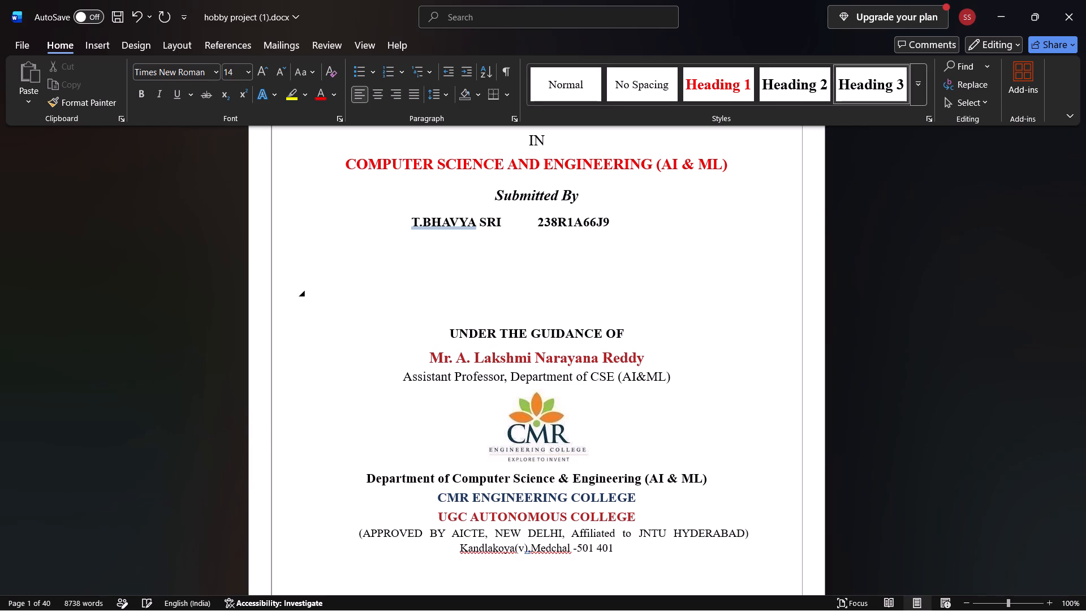
pyautogui.press('BackSpace')
pyautogui.press('BackSpace')
pyautogui.press('BackSpace')
pyautogui.press('BackSpace')
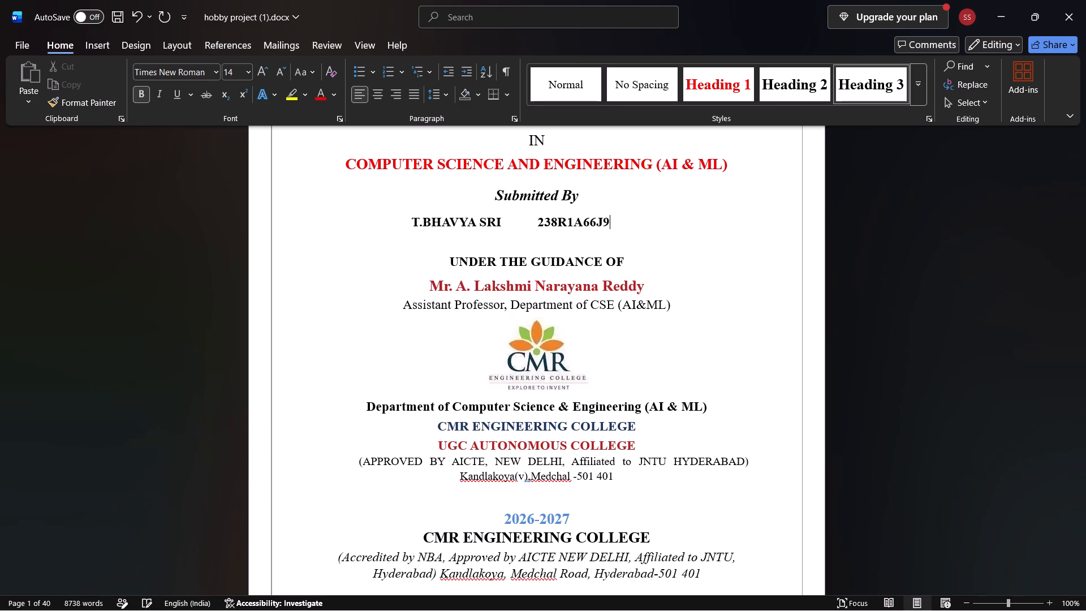
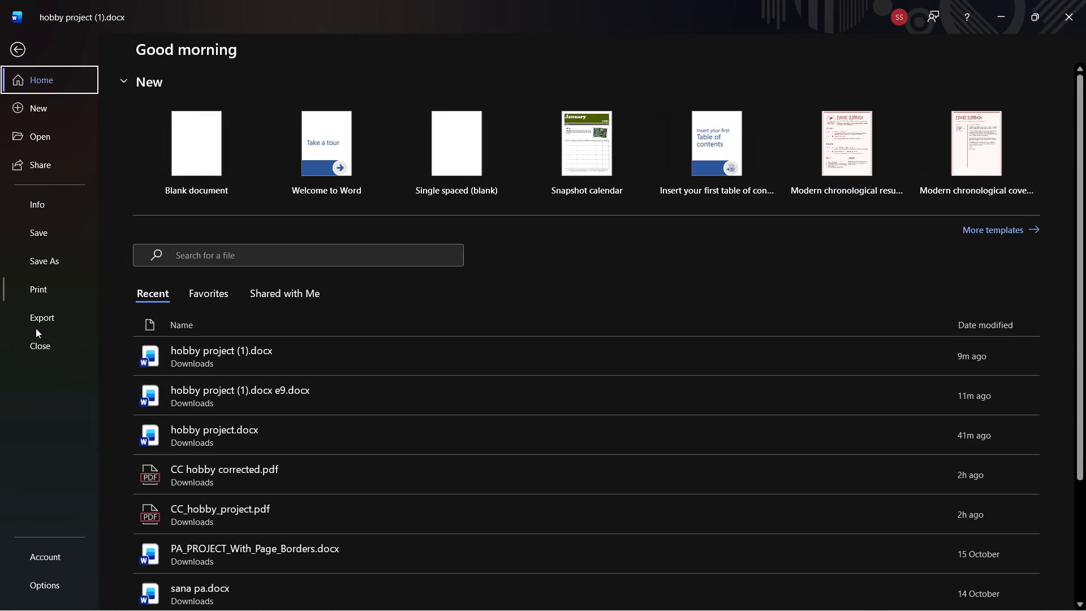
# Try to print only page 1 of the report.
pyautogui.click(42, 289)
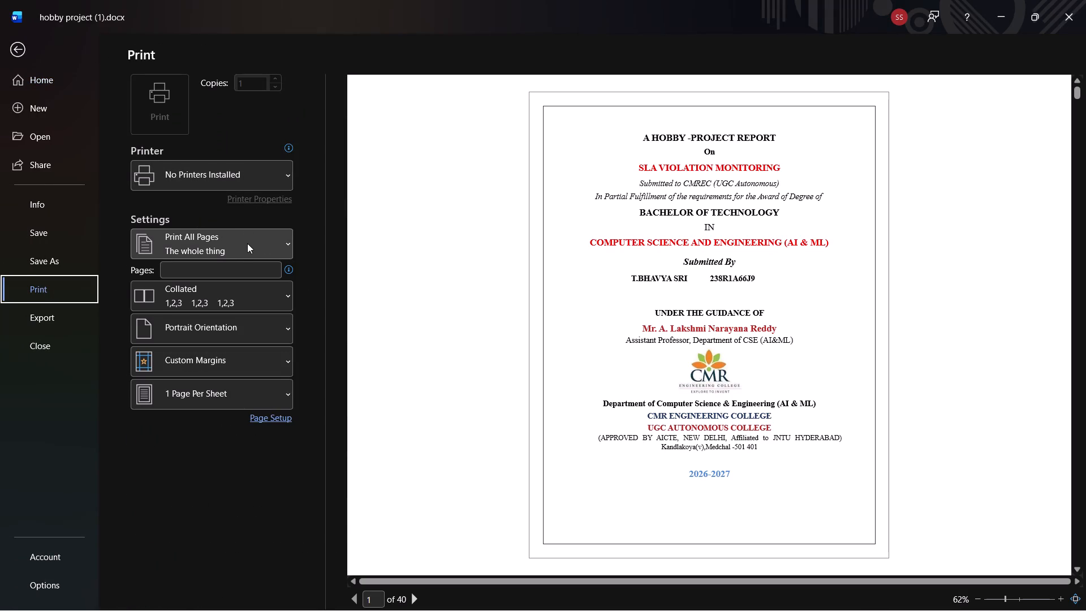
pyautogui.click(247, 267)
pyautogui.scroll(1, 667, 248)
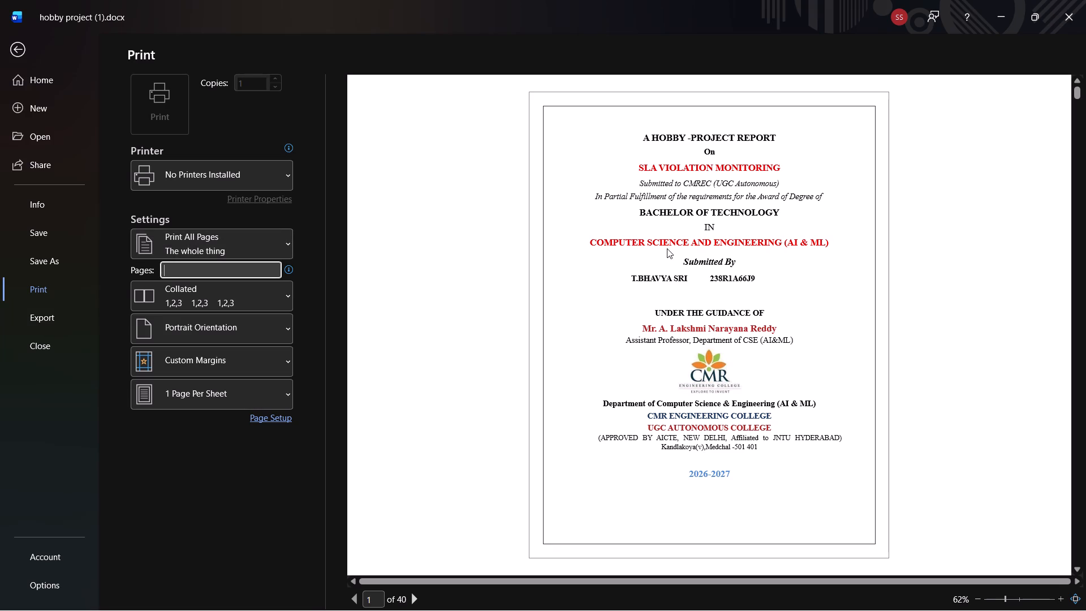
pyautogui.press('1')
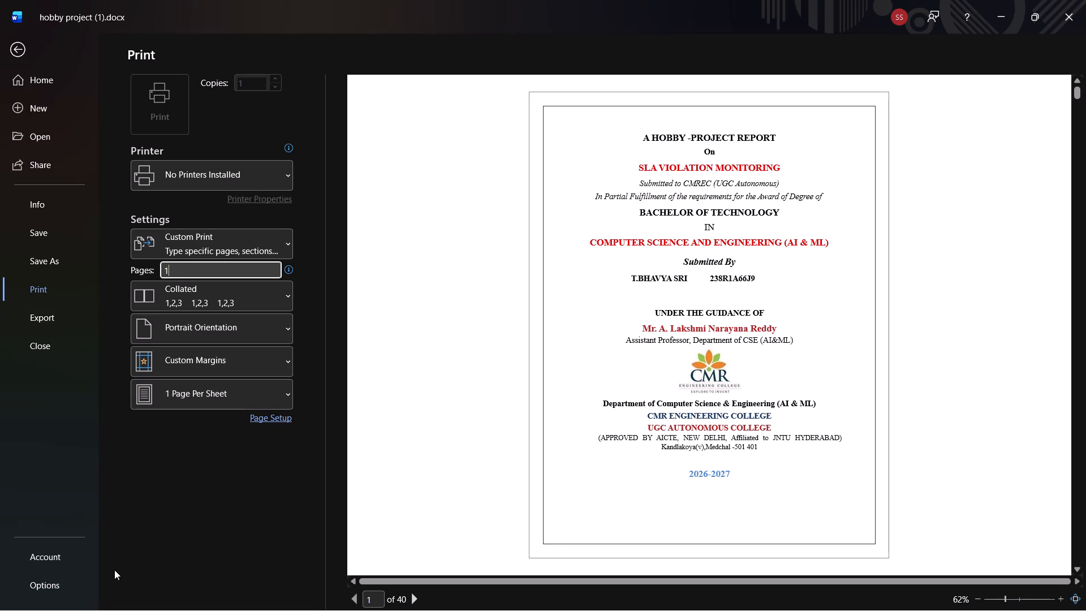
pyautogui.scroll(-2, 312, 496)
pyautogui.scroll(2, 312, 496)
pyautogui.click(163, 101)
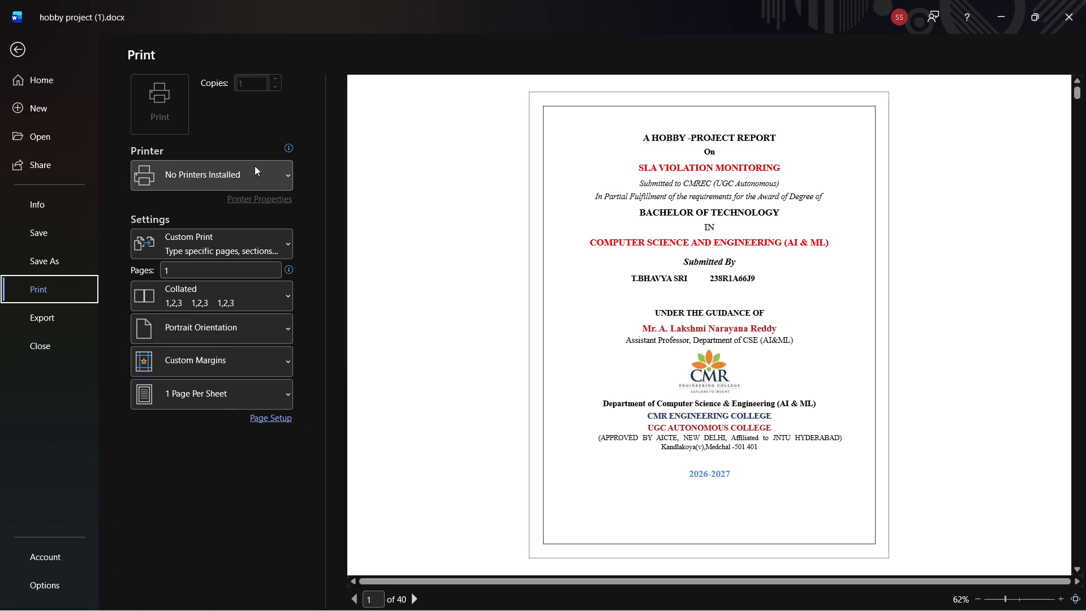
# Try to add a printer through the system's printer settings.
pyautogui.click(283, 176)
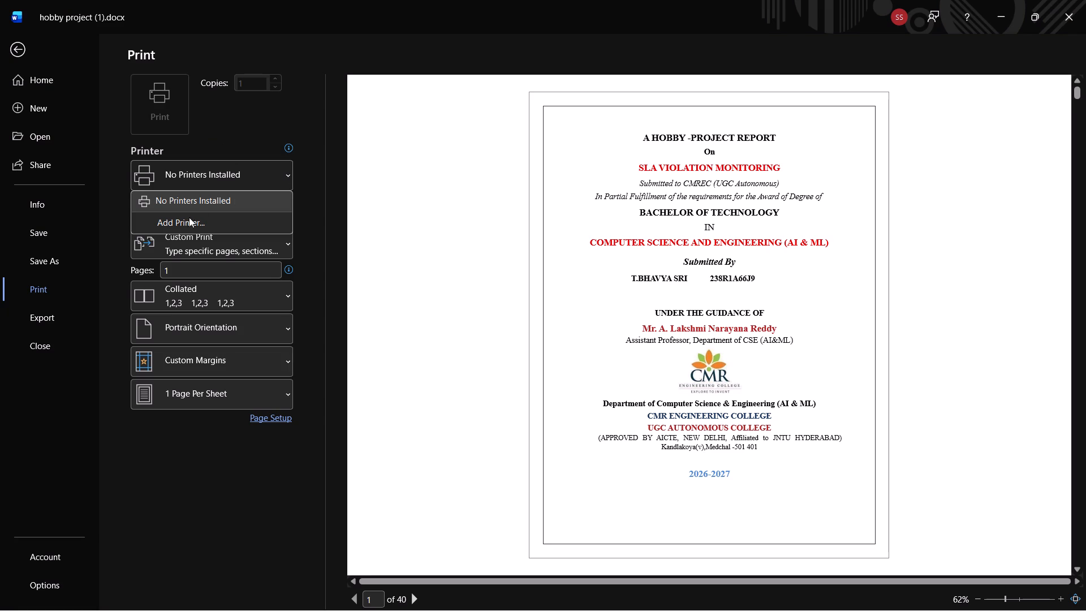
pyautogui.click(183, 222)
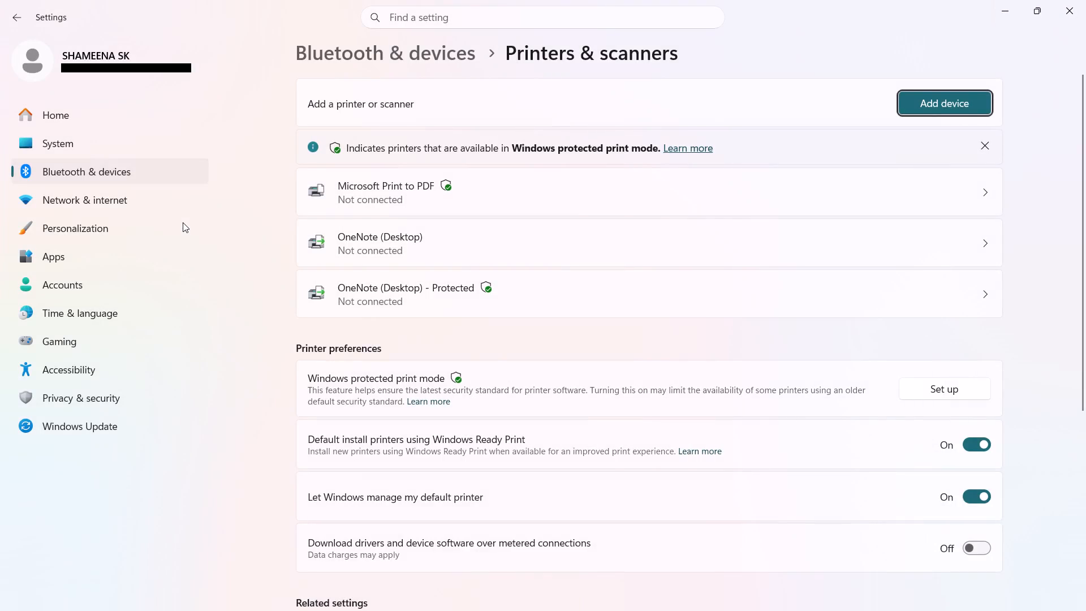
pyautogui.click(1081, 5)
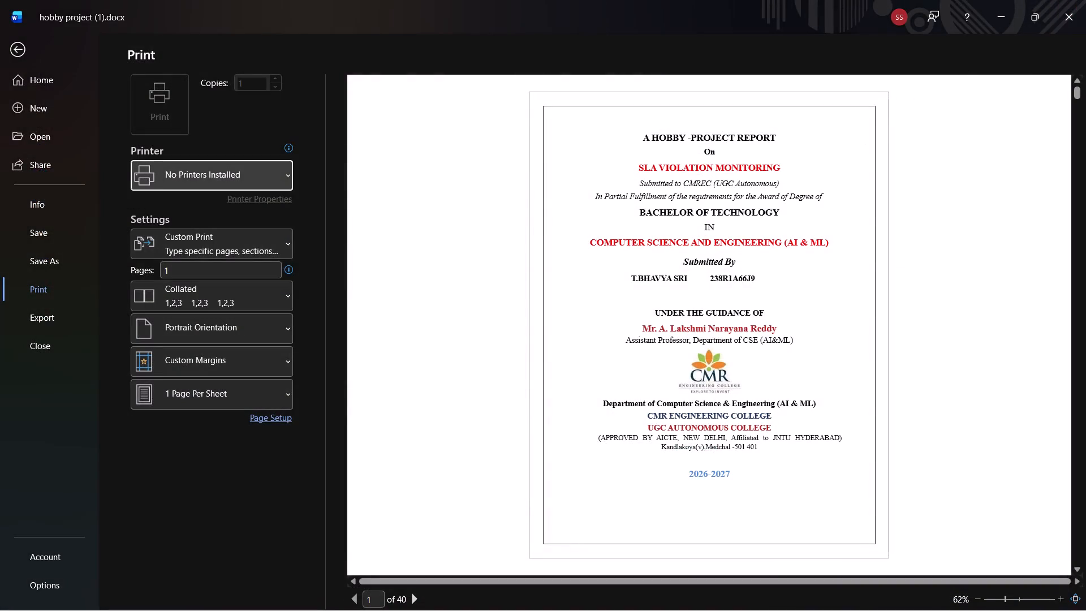
# Save the report as a PDF named hobby project (1).pdf in the Documents folder.
pyautogui.click(55, 263)
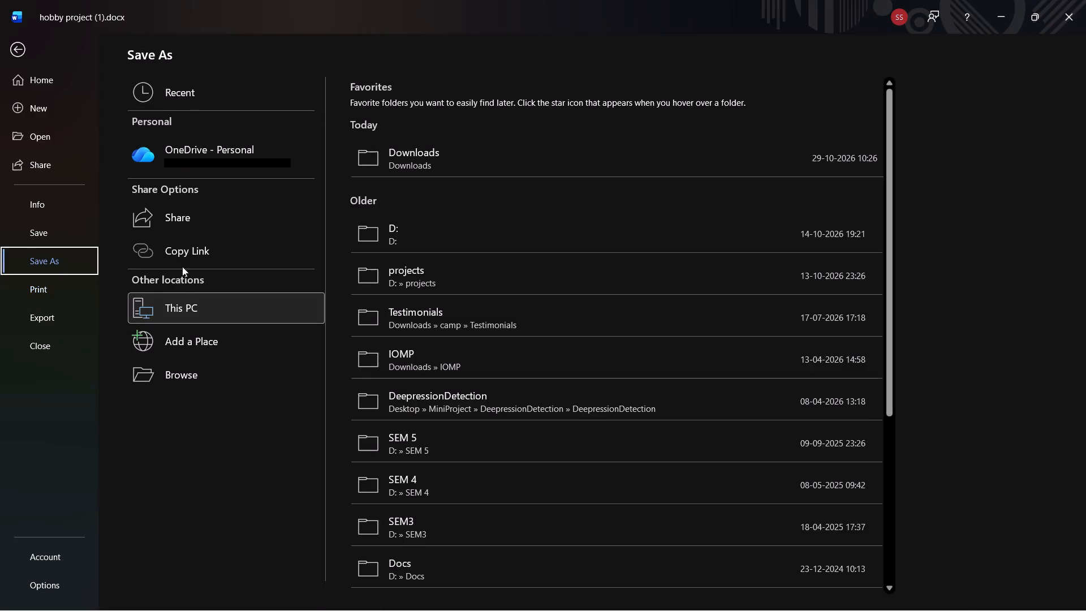
pyautogui.click(178, 378)
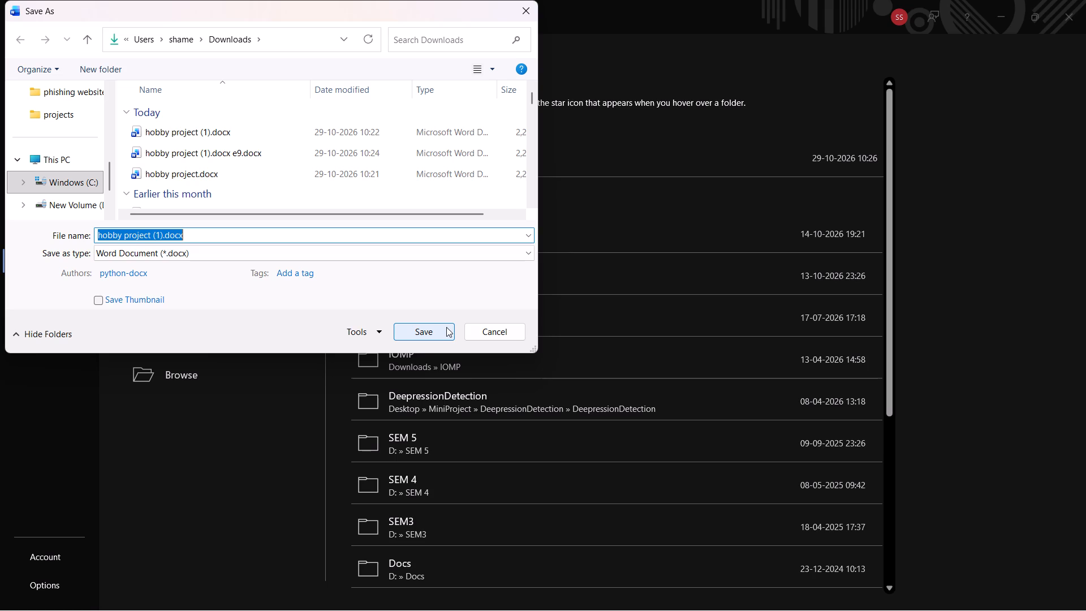
pyautogui.click(522, 256)
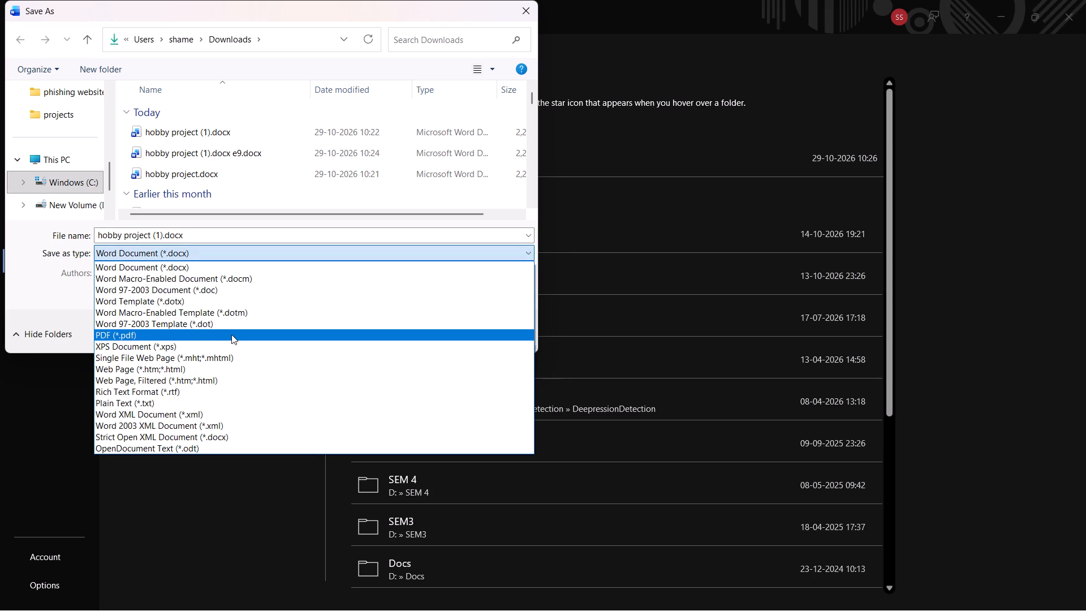
pyautogui.click(231, 334)
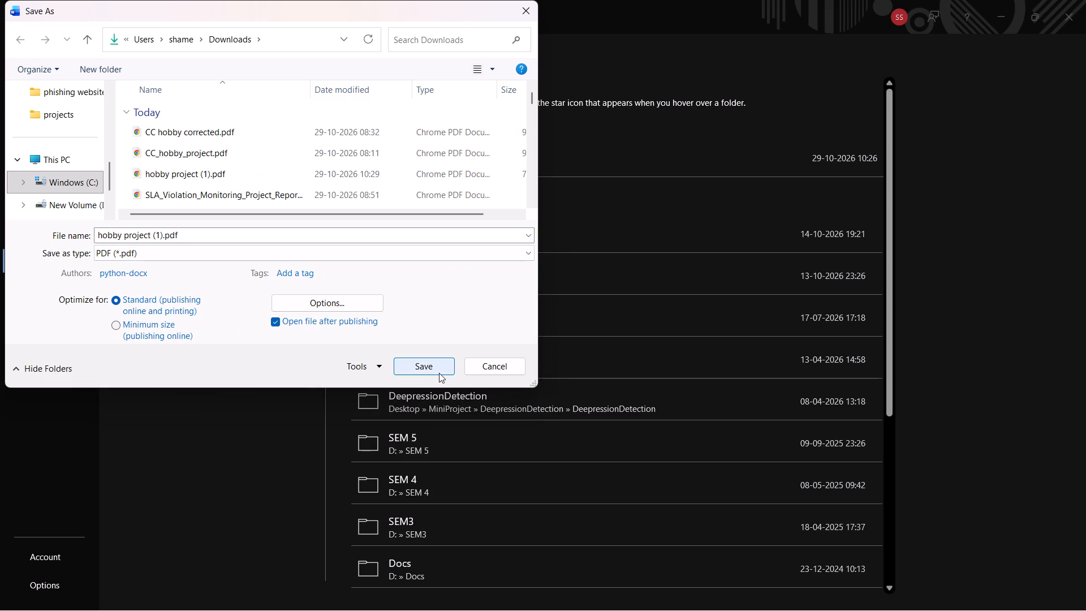
pyautogui.click(443, 364)
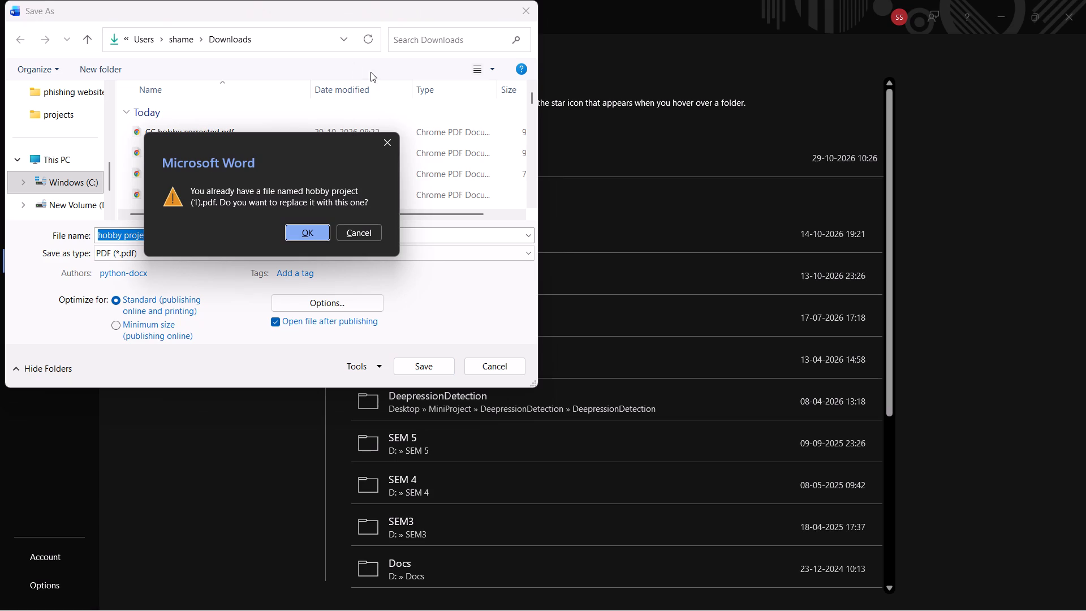
pyautogui.click(390, 149)
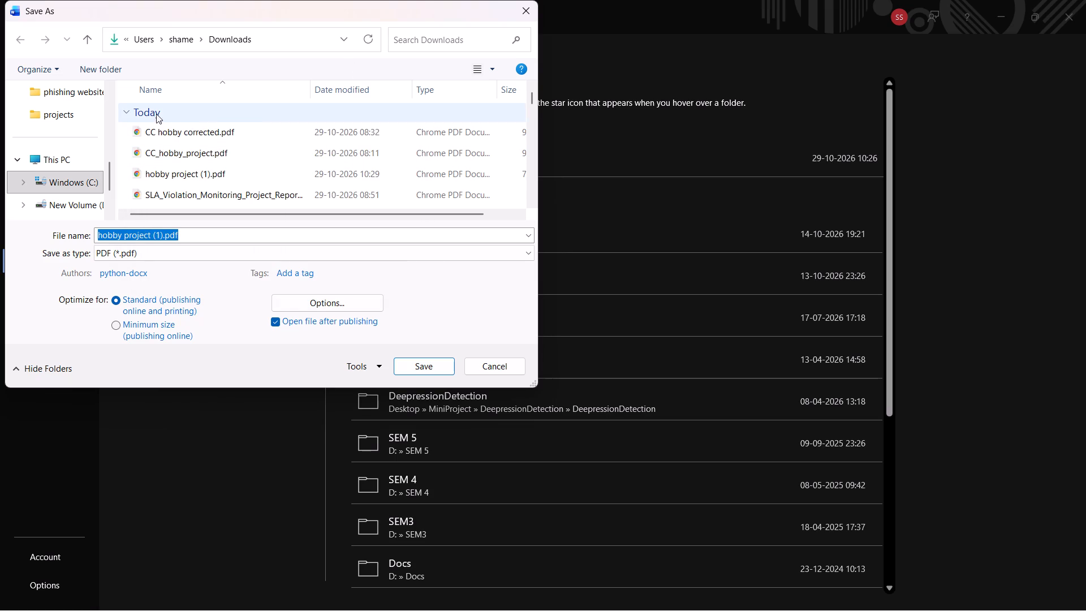
pyautogui.scroll(3, 51, 109)
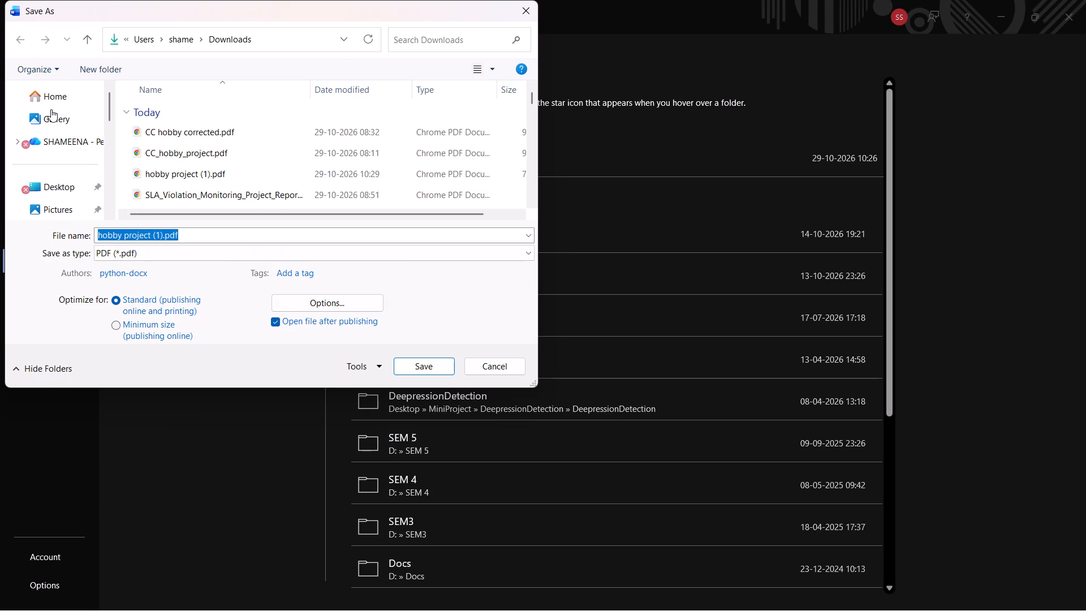
pyautogui.click(71, 92)
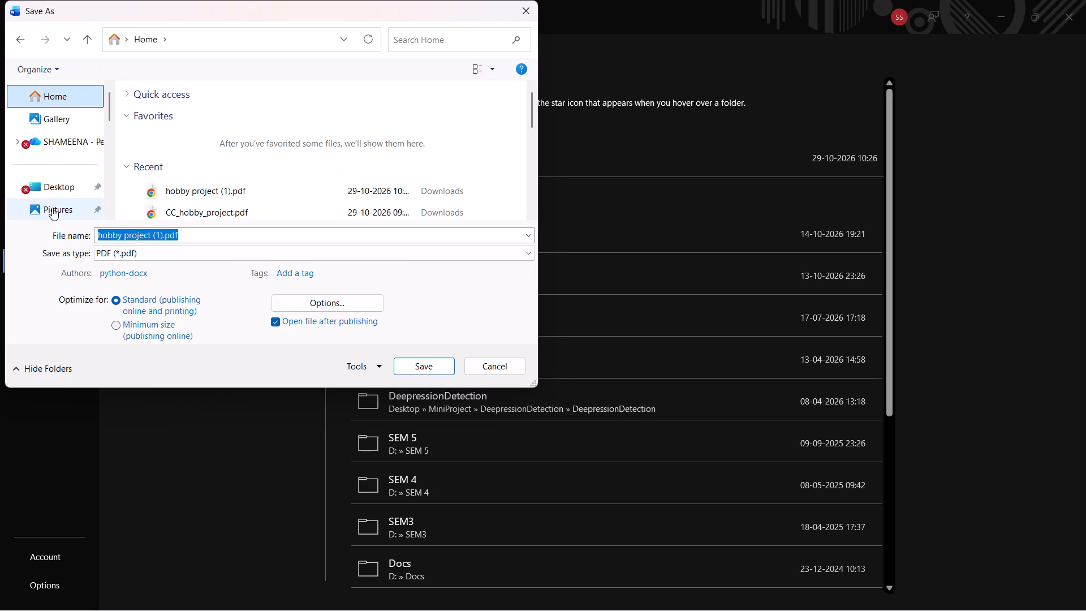
pyautogui.scroll(-1, 51, 208)
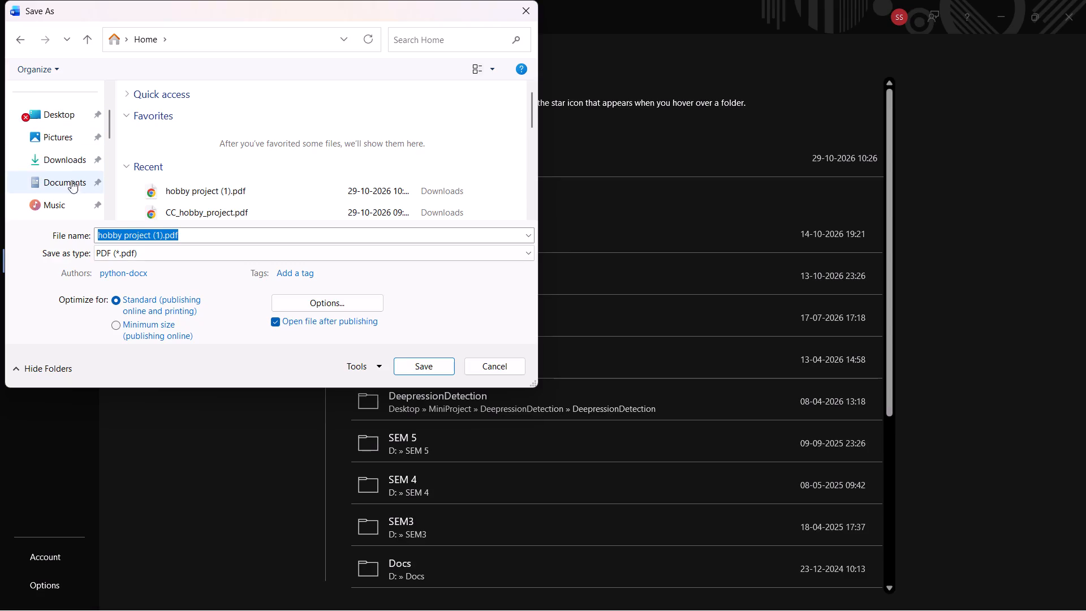
pyautogui.click(67, 191)
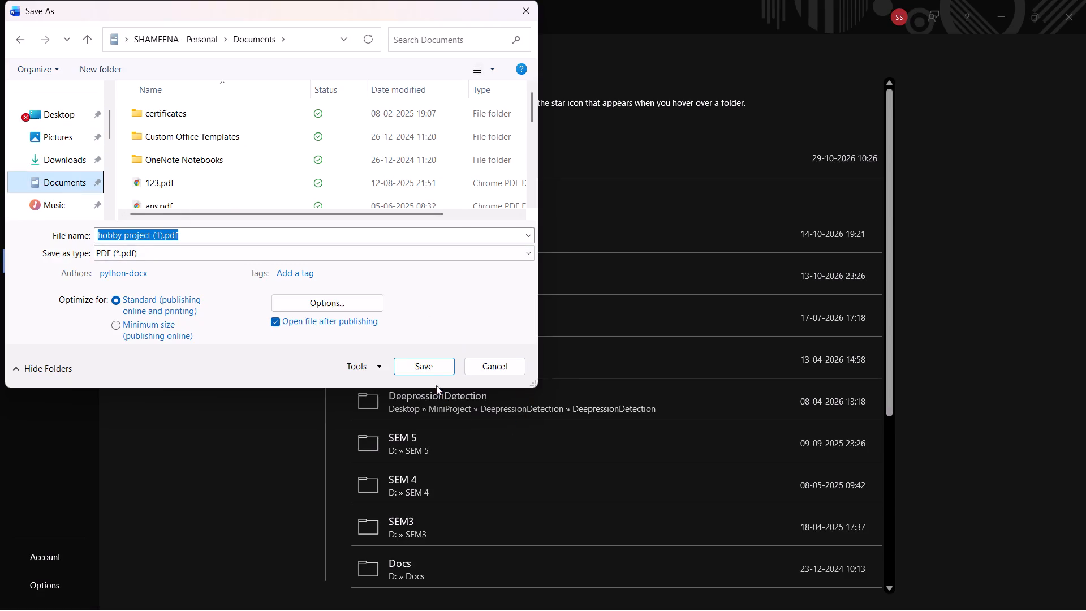
pyautogui.click(423, 363)
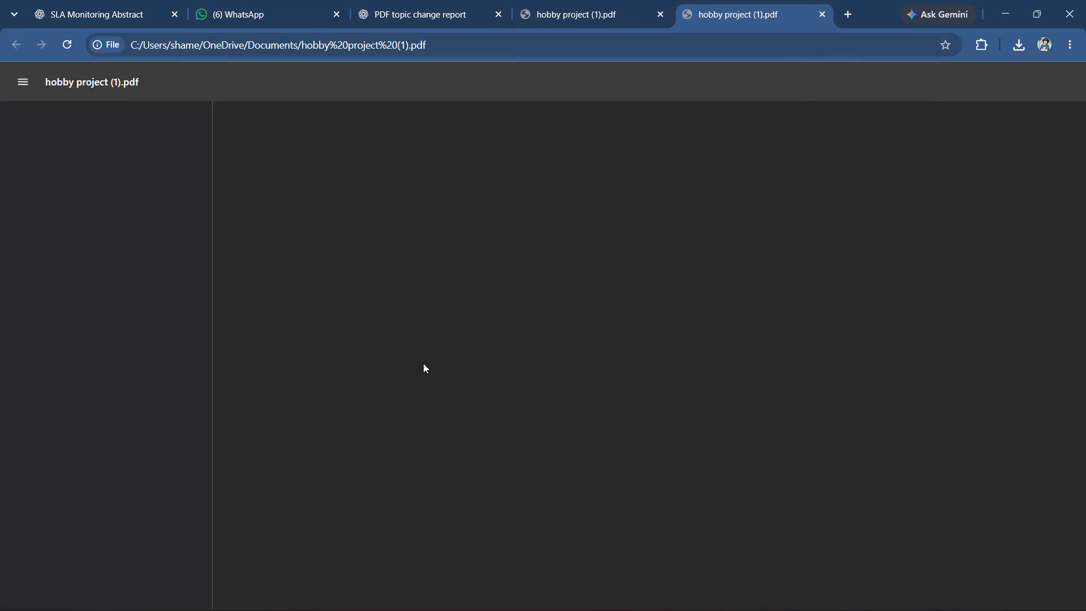
# Look over the cover page and the start of the certificate page in the exported PDF.
pyautogui.scroll(-3, 423, 363)
pyautogui.scroll(2, 423, 363)
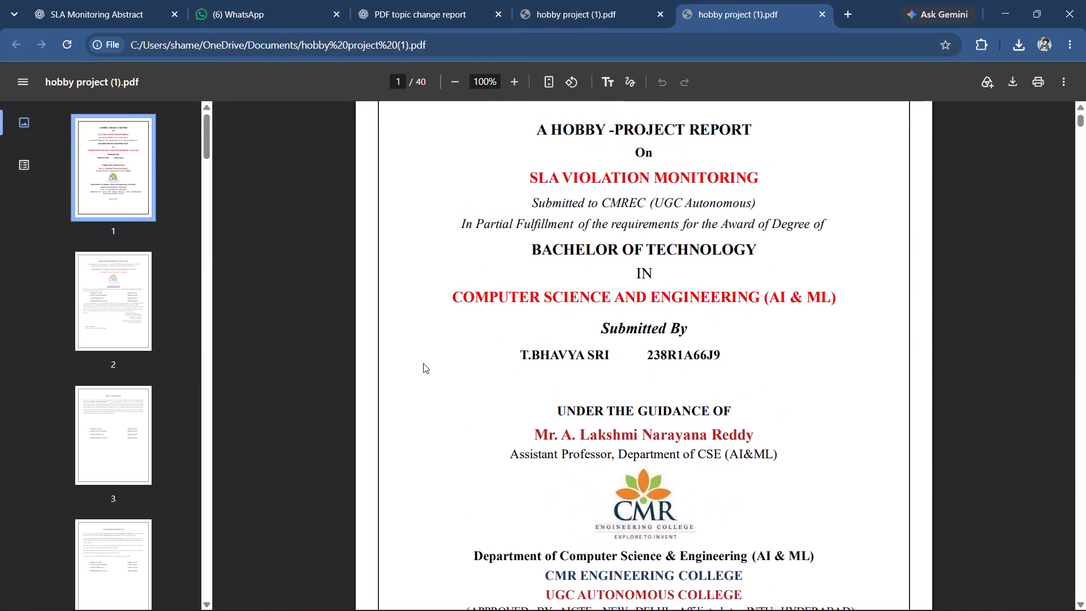
pyautogui.scroll(5, 423, 363)
pyautogui.scroll(-7, 423, 363)
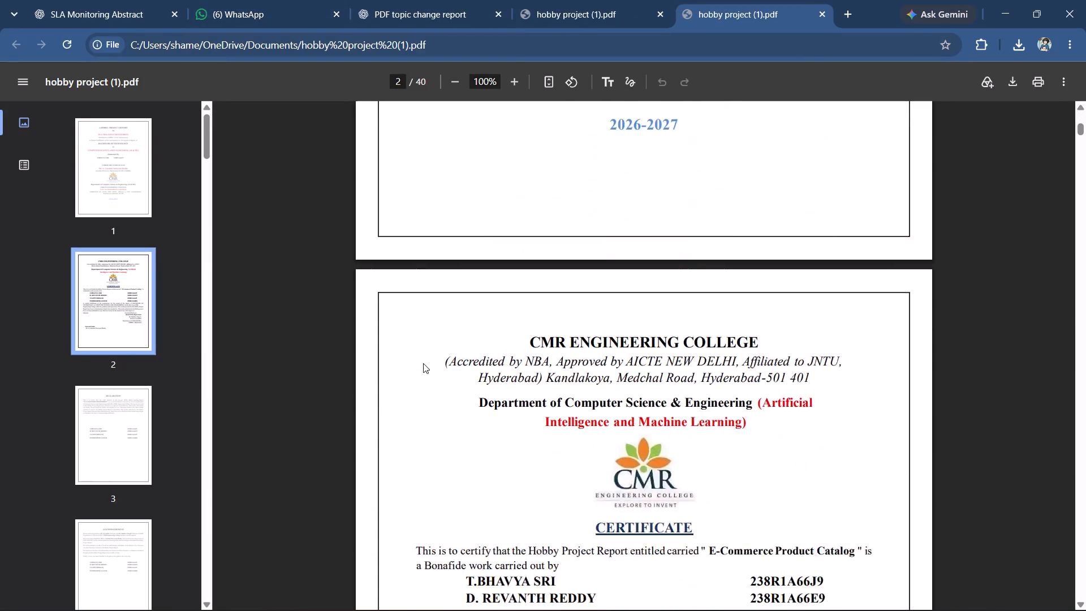
pyautogui.scroll(4, 423, 363)
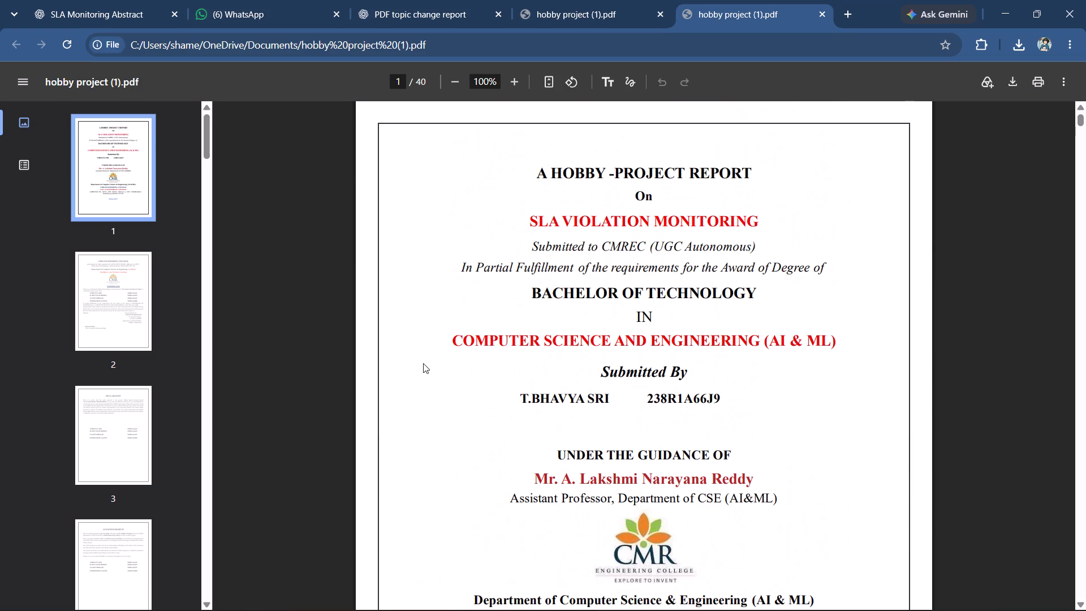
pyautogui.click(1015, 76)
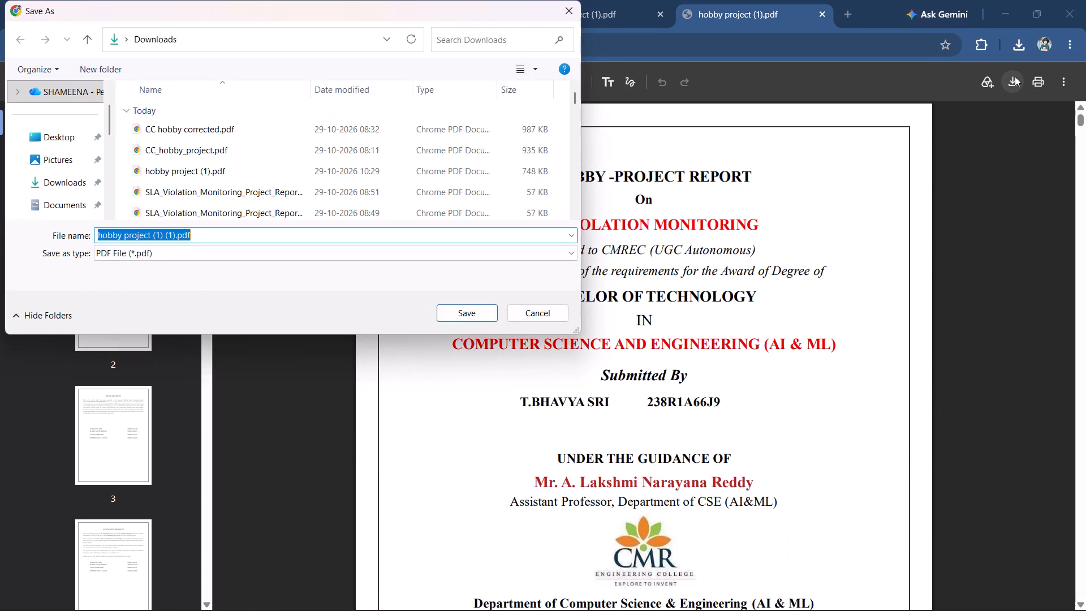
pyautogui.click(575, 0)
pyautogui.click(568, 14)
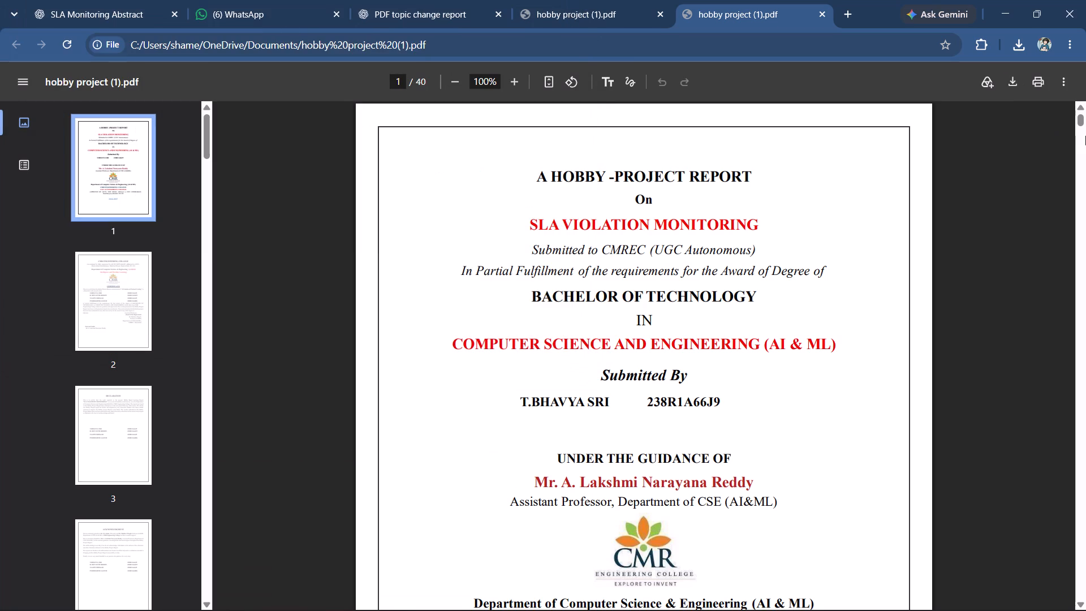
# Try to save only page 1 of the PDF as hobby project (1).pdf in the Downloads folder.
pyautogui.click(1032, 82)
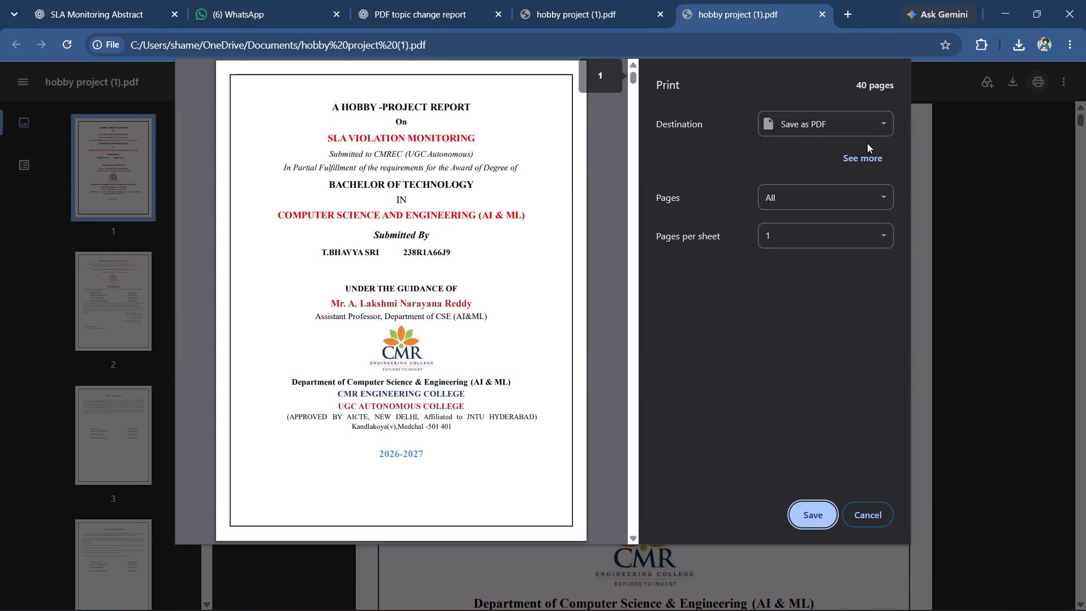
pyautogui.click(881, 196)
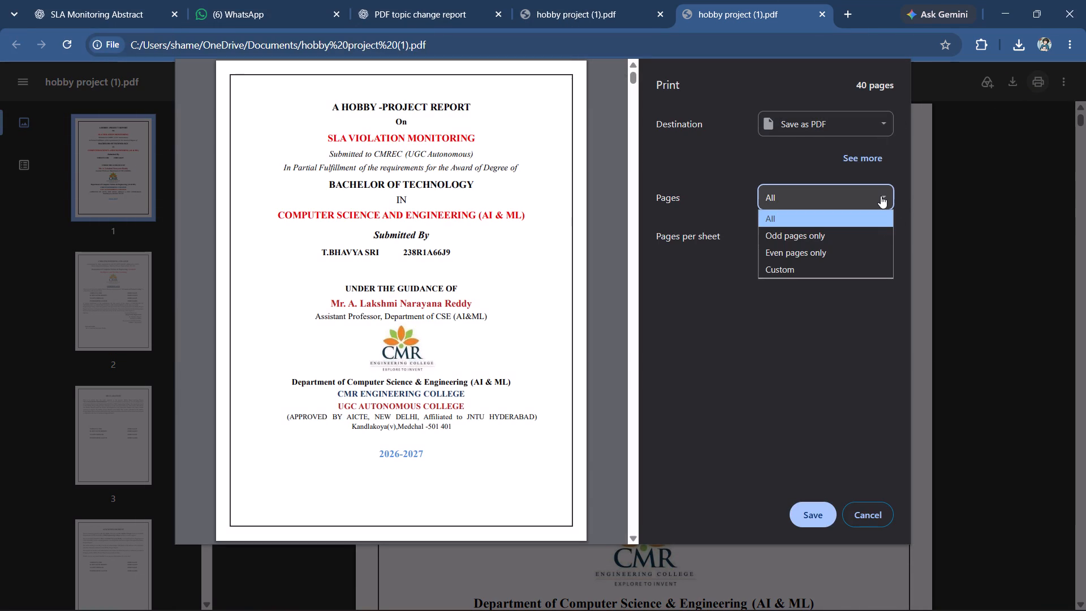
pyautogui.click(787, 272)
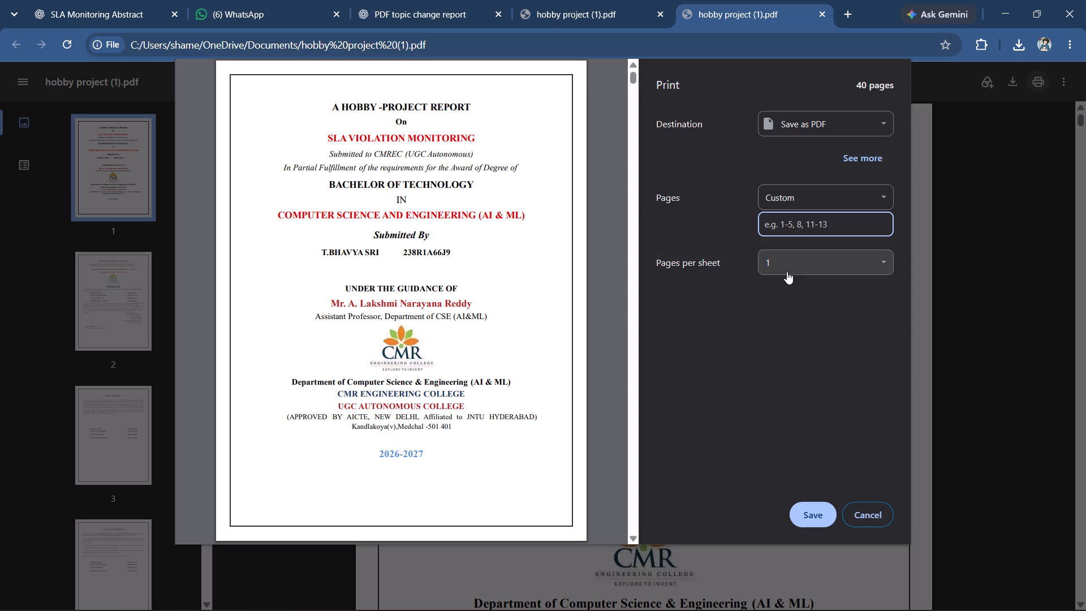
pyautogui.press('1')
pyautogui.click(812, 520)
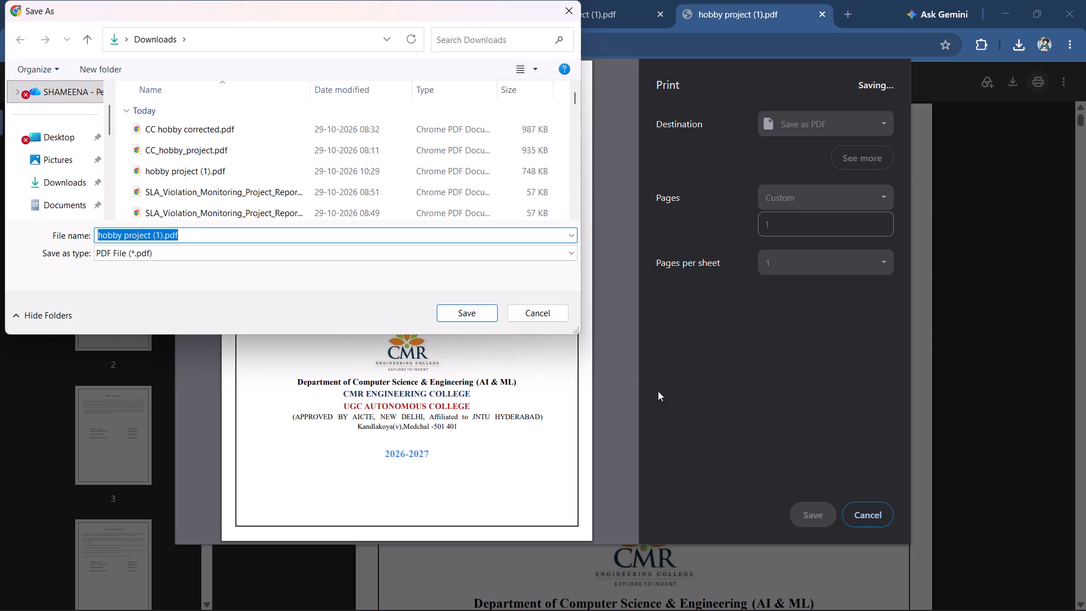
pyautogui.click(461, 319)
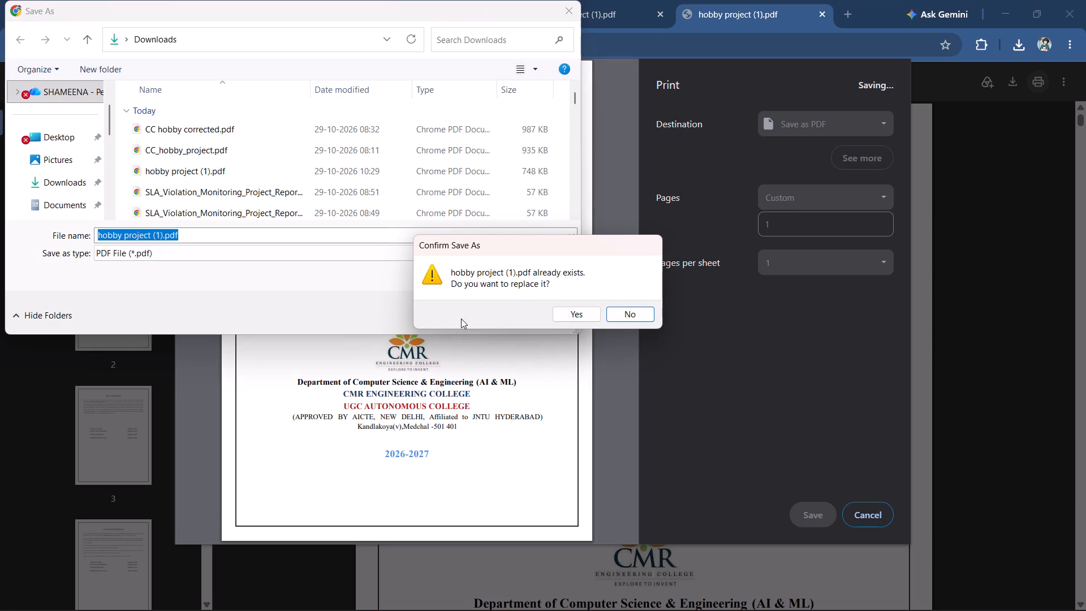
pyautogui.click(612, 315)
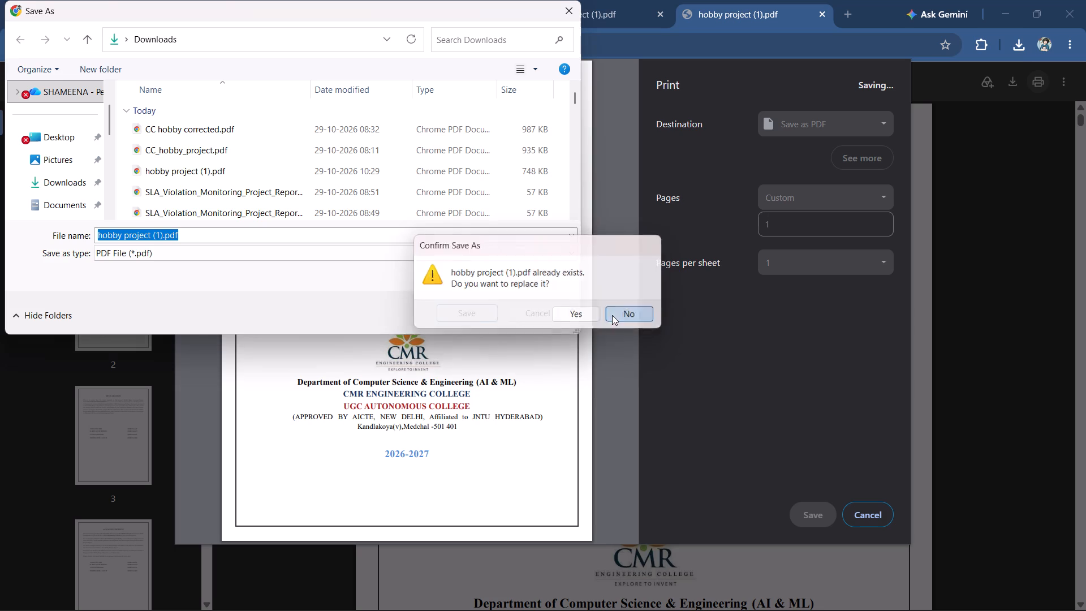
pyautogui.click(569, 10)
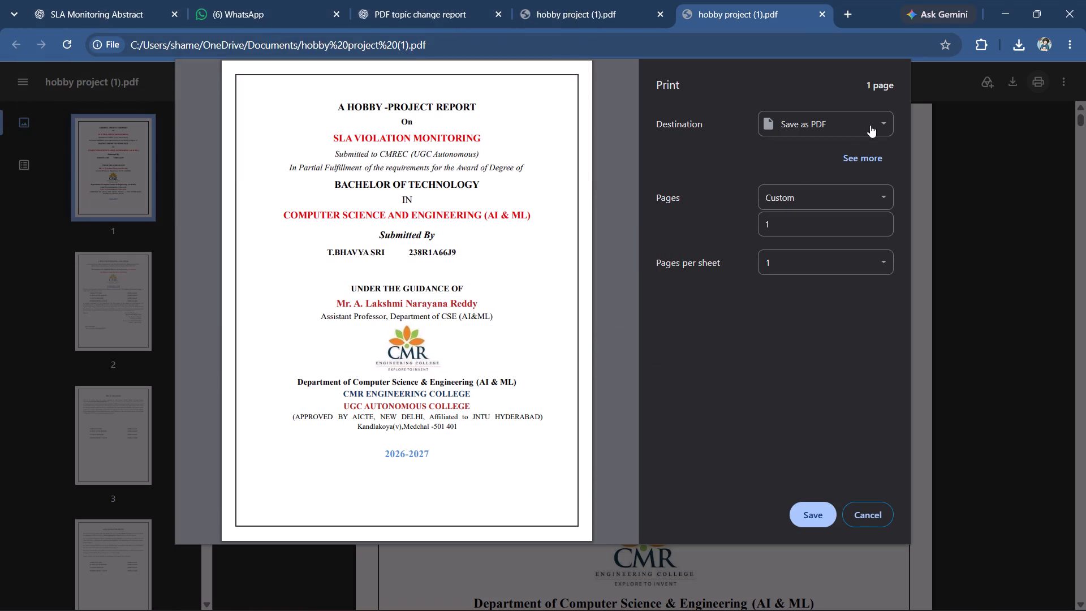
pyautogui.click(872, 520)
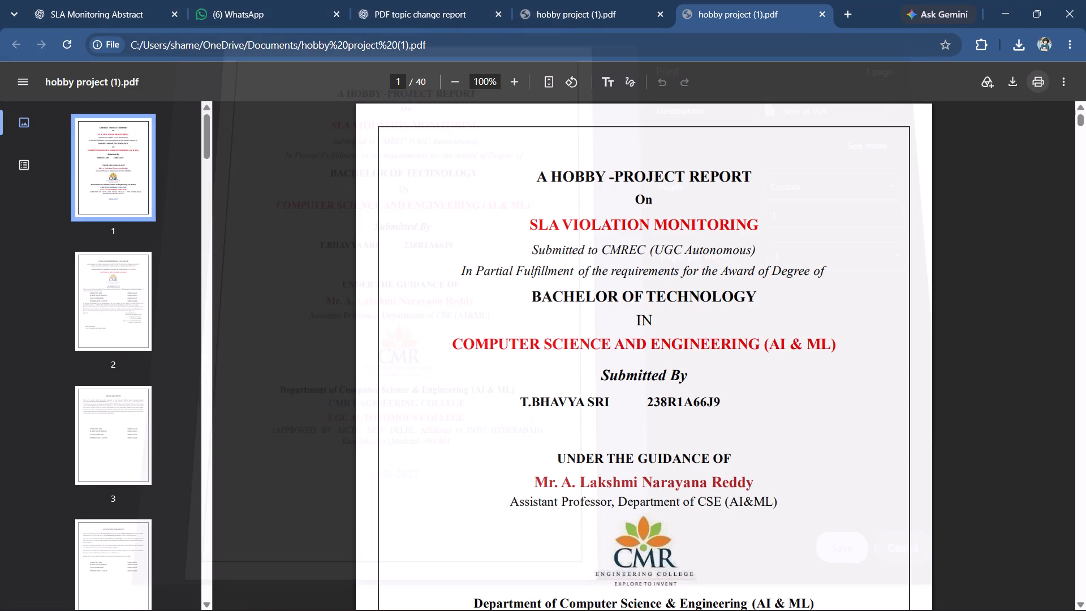
# Close the exported hobby project (1).pdf that was opened from the Documents folder.
pyautogui.scroll(-2, 692, 389)
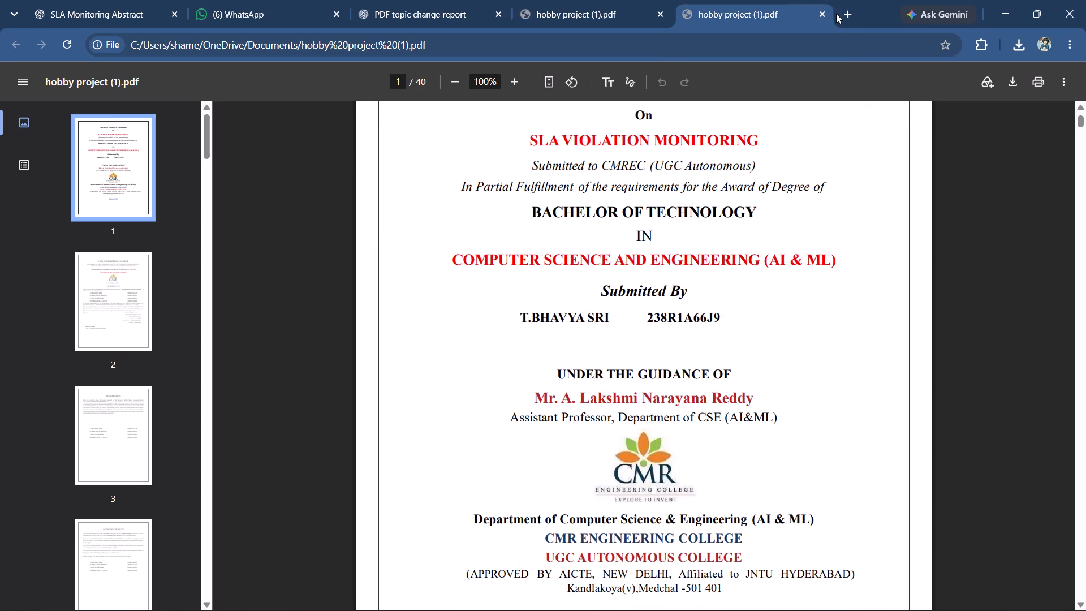
pyautogui.click(815, 14)
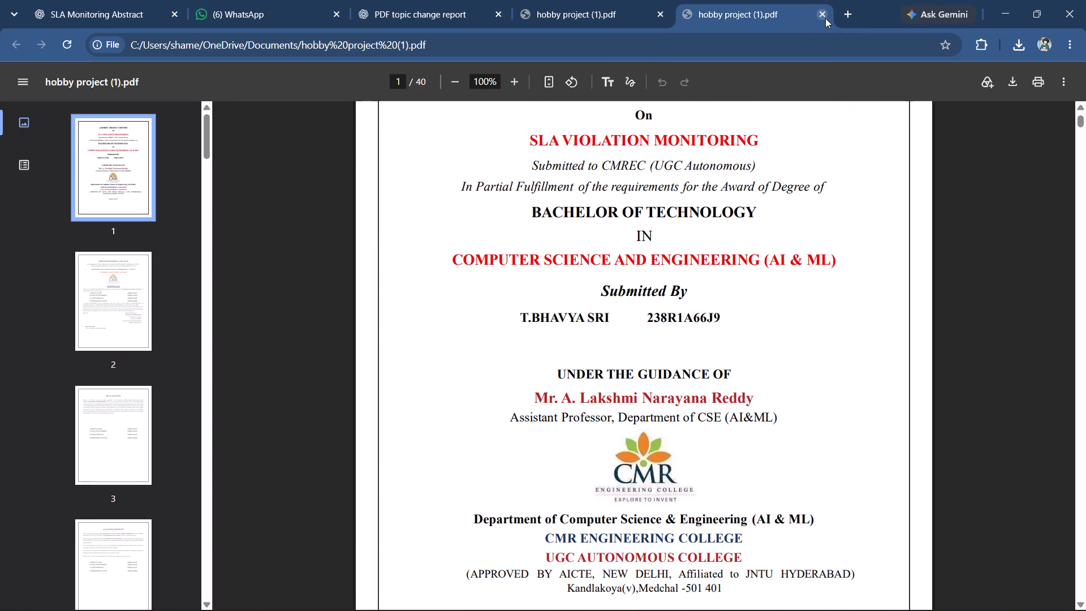
pyautogui.click(825, 18)
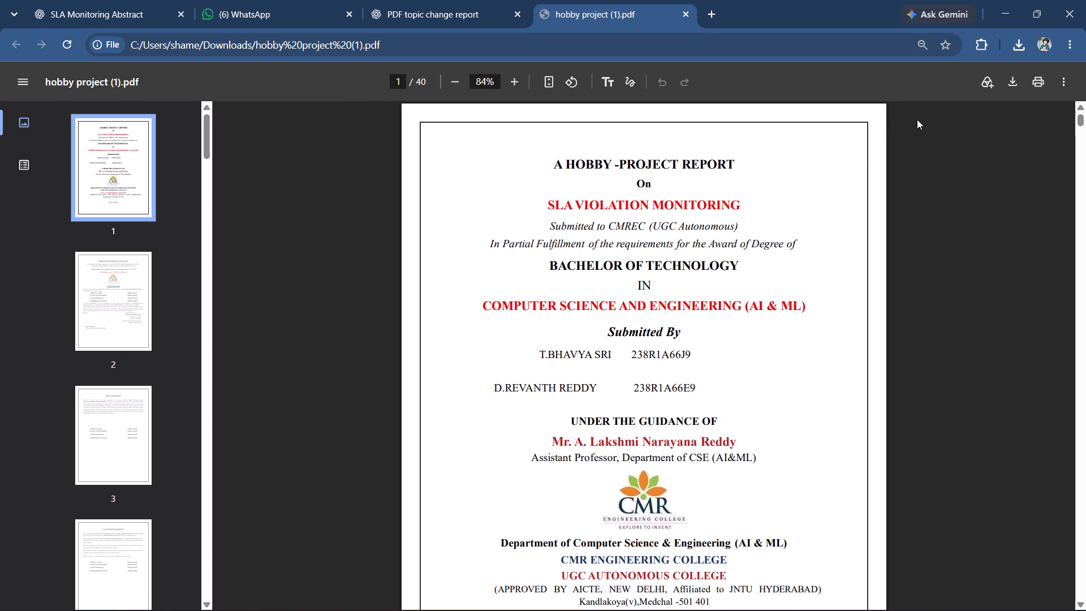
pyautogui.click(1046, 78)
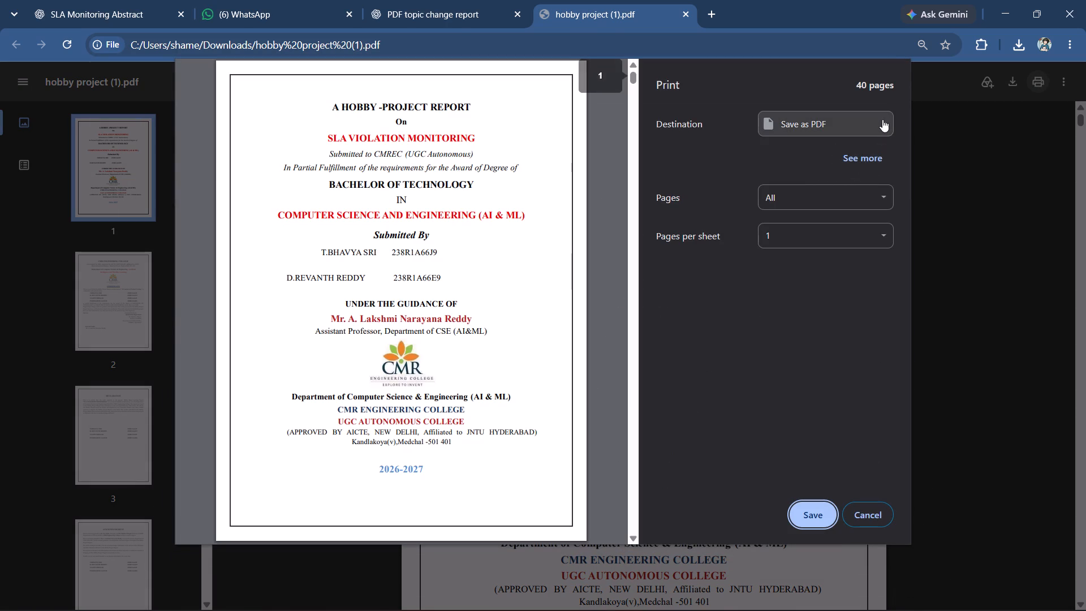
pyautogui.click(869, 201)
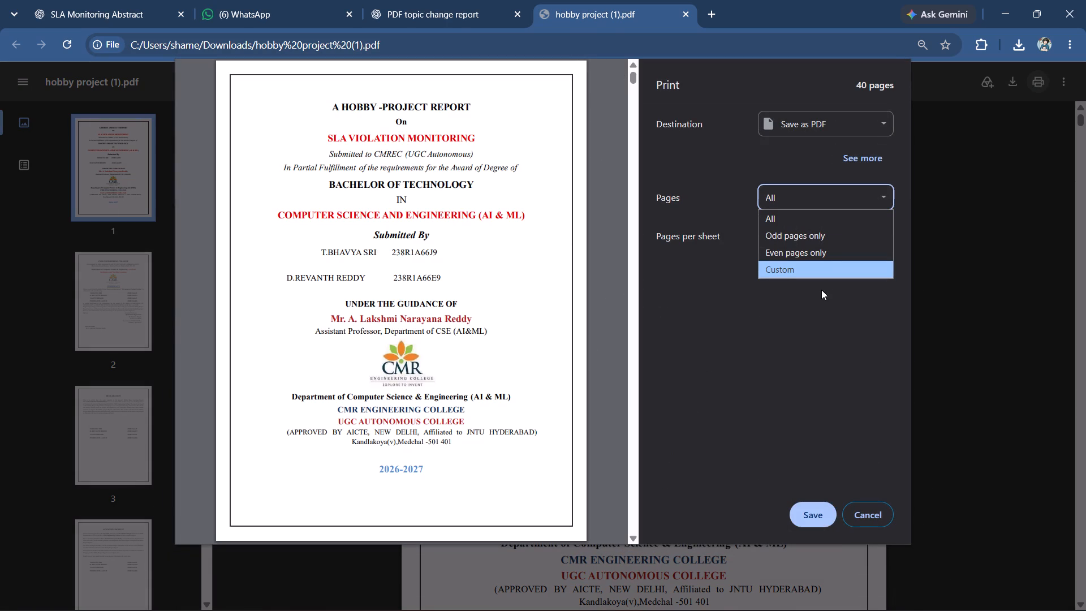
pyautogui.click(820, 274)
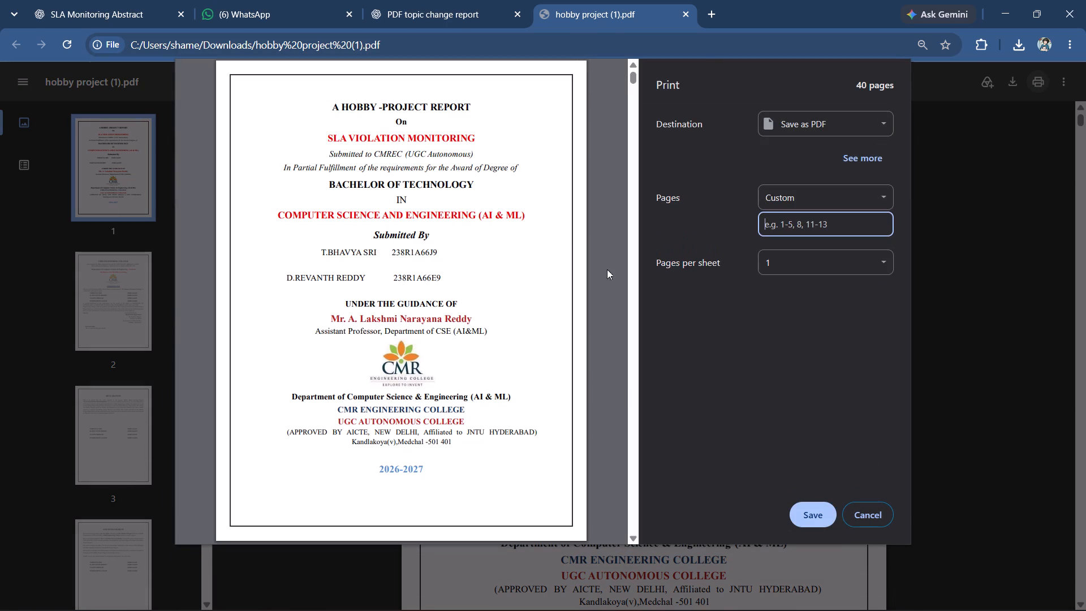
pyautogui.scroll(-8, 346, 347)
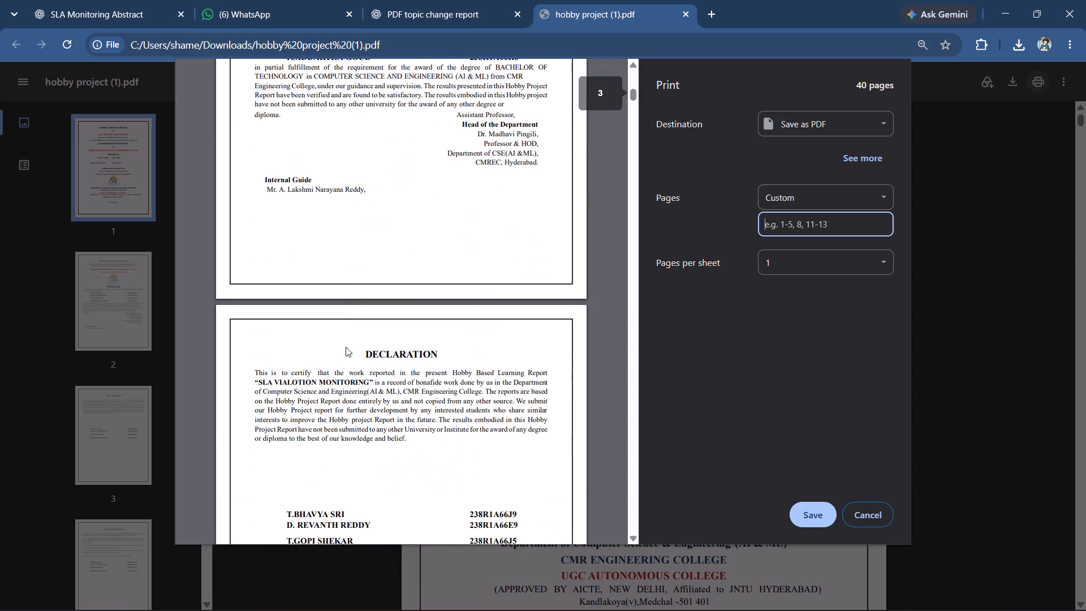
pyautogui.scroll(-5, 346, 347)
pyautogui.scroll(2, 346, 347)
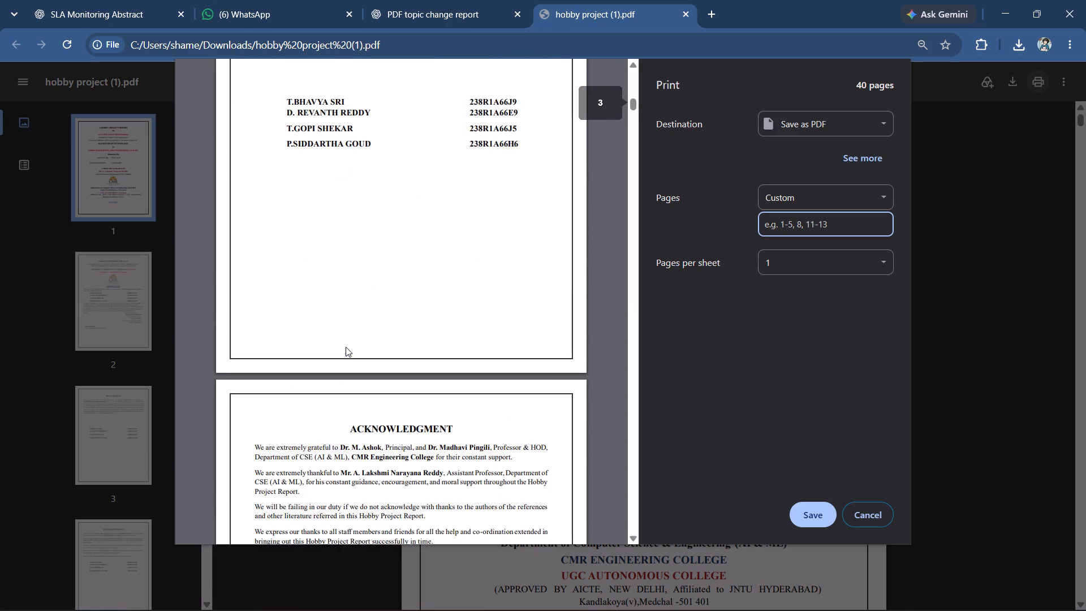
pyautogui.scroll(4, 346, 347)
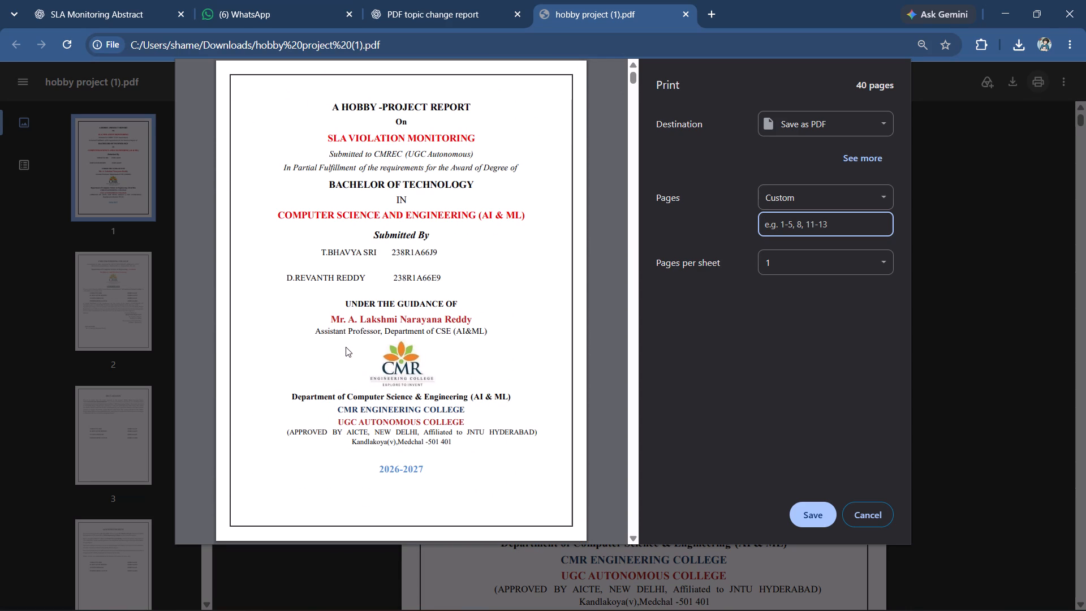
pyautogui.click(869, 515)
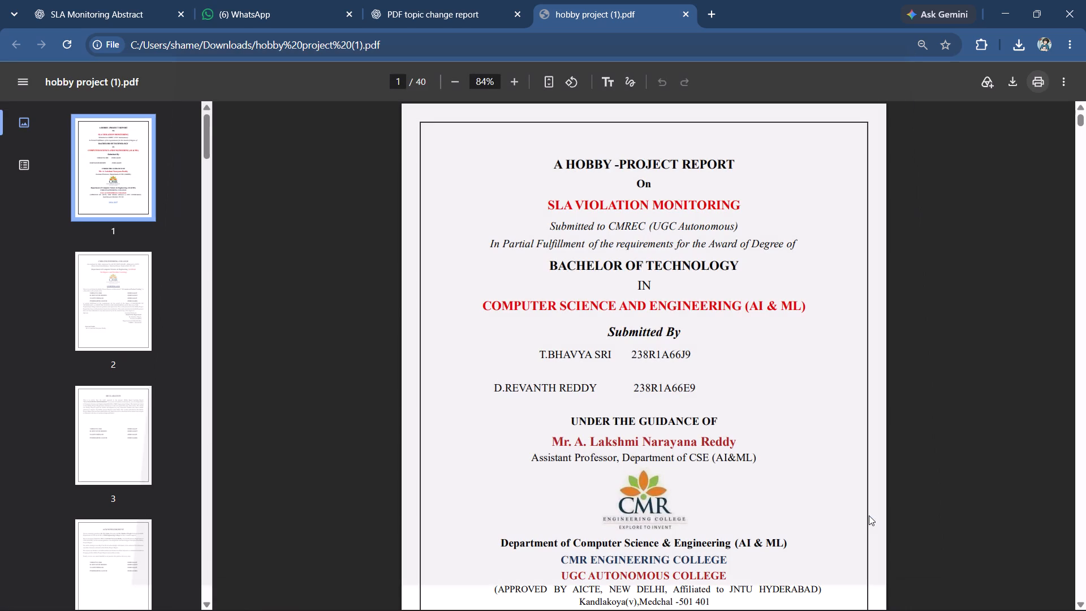
# Switch to the Word report and set the page number of References in the contents table to 35.
pyautogui.hotkey('alt', 'Tab')
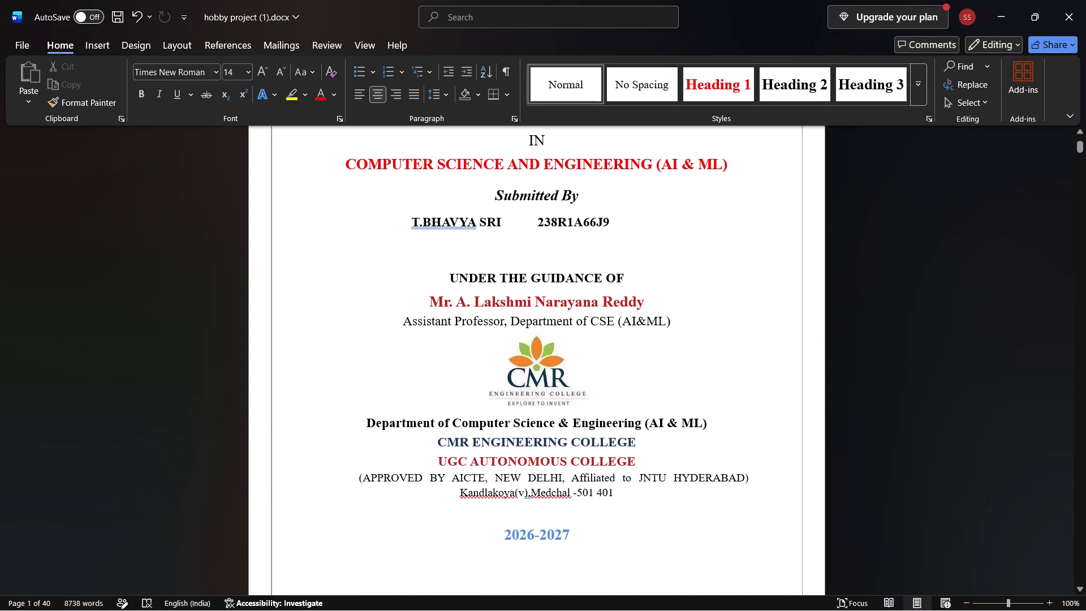
pyautogui.scroll(10, 869, 515)
pyautogui.scroll(-5, 869, 515)
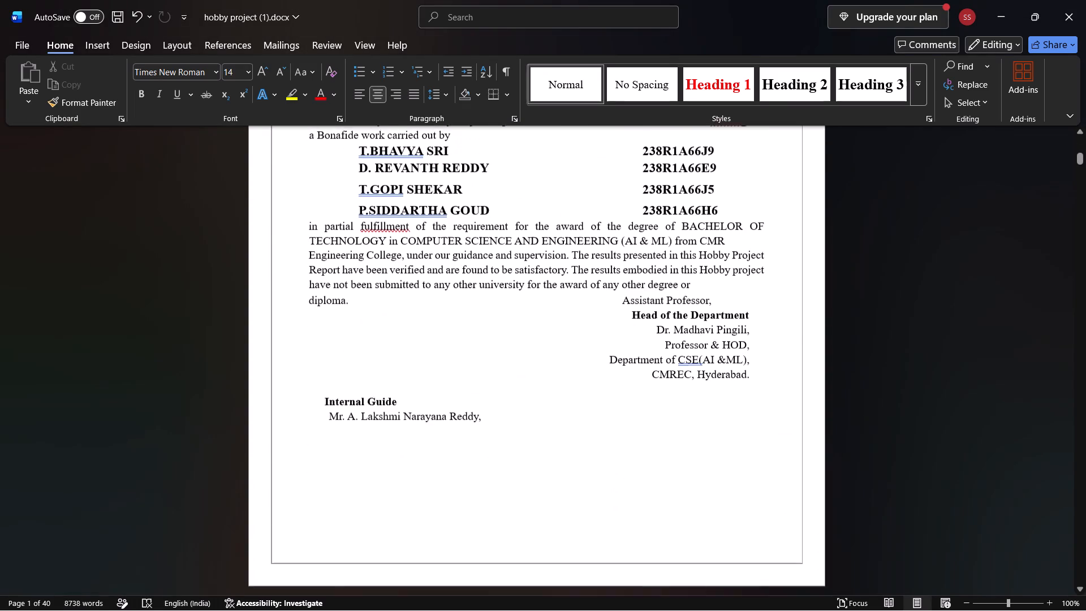
pyautogui.scroll(-8, 869, 515)
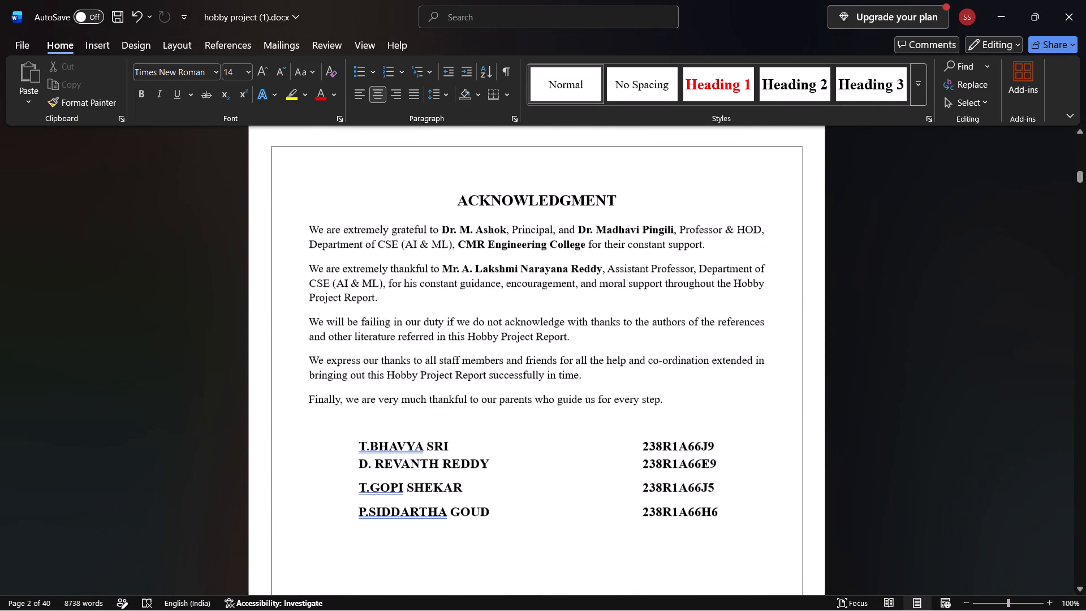
pyautogui.scroll(-3, 869, 515)
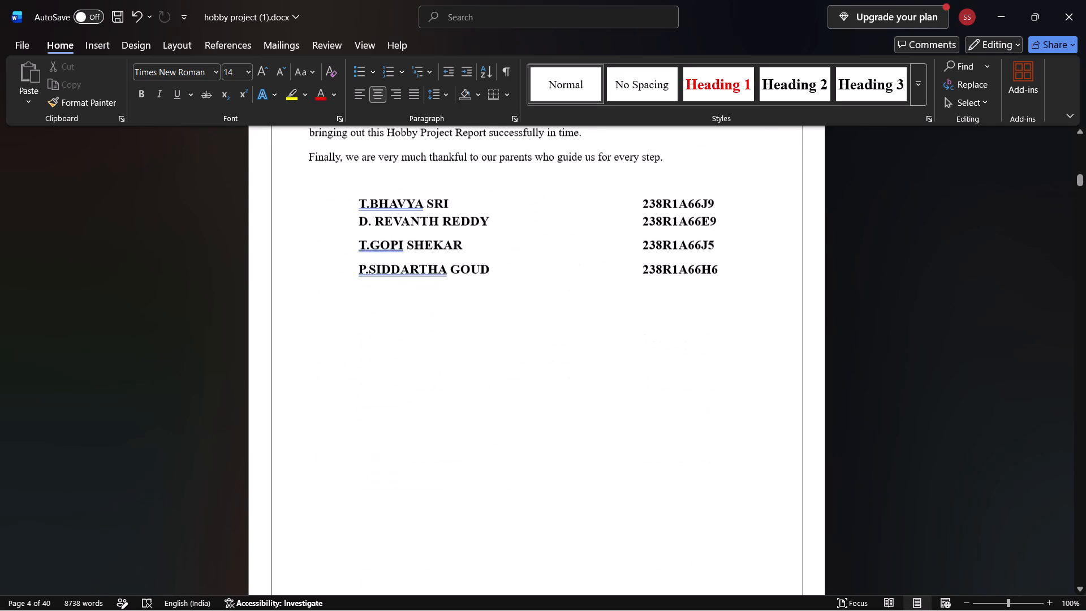
pyautogui.scroll(-7, 869, 515)
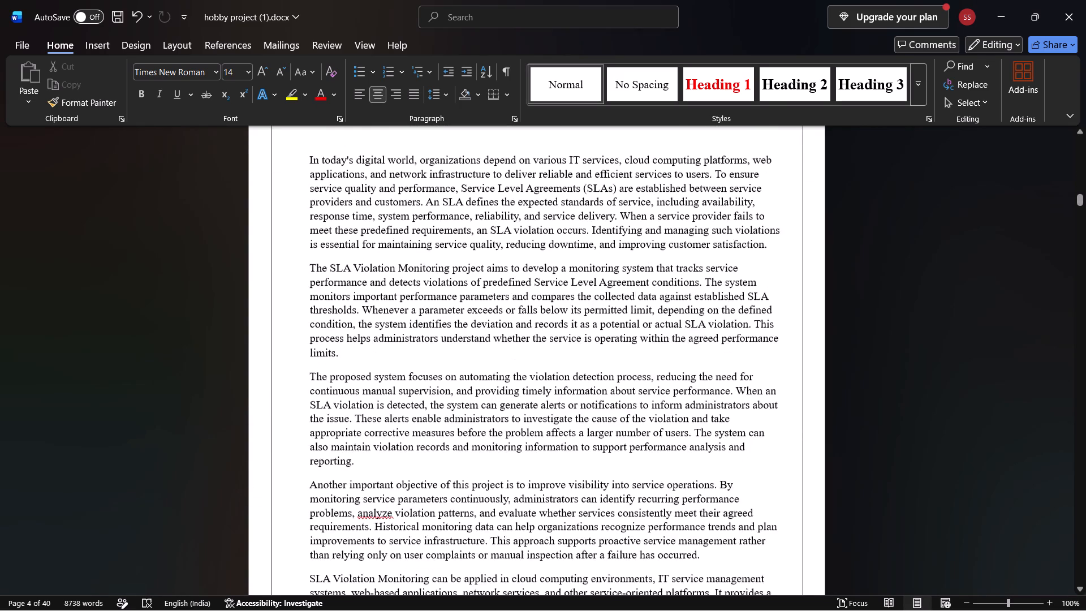
pyautogui.scroll(2, 869, 515)
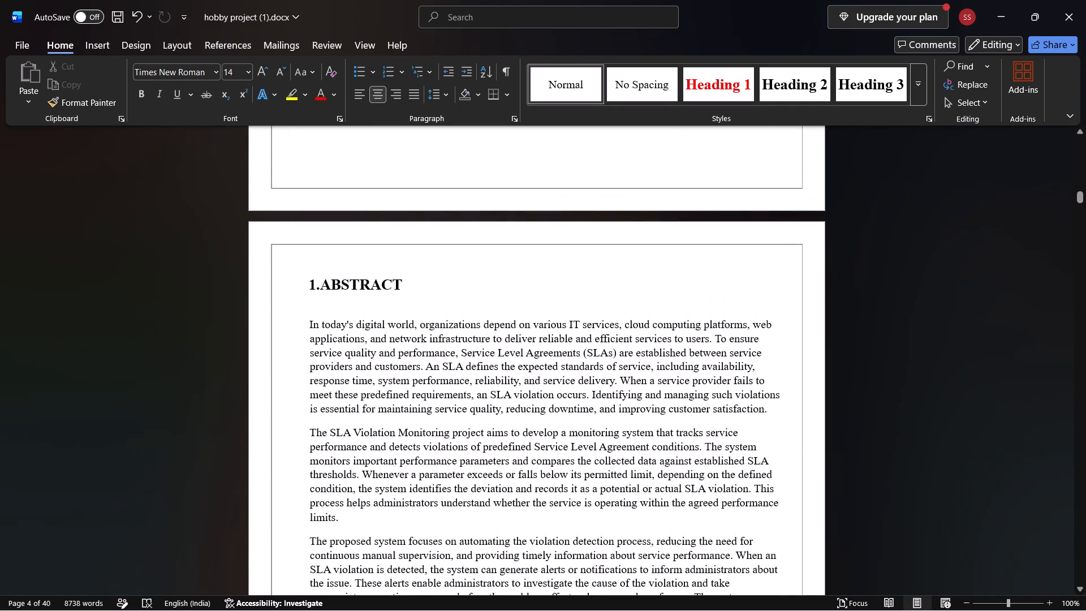
pyautogui.scroll(3, 869, 515)
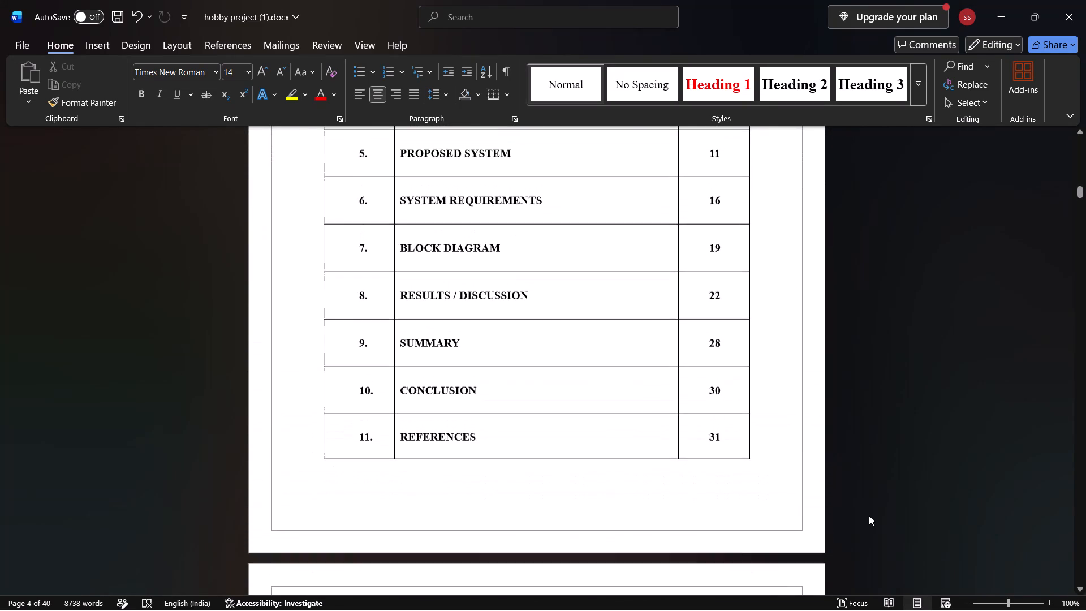
pyautogui.scroll(1, 869, 515)
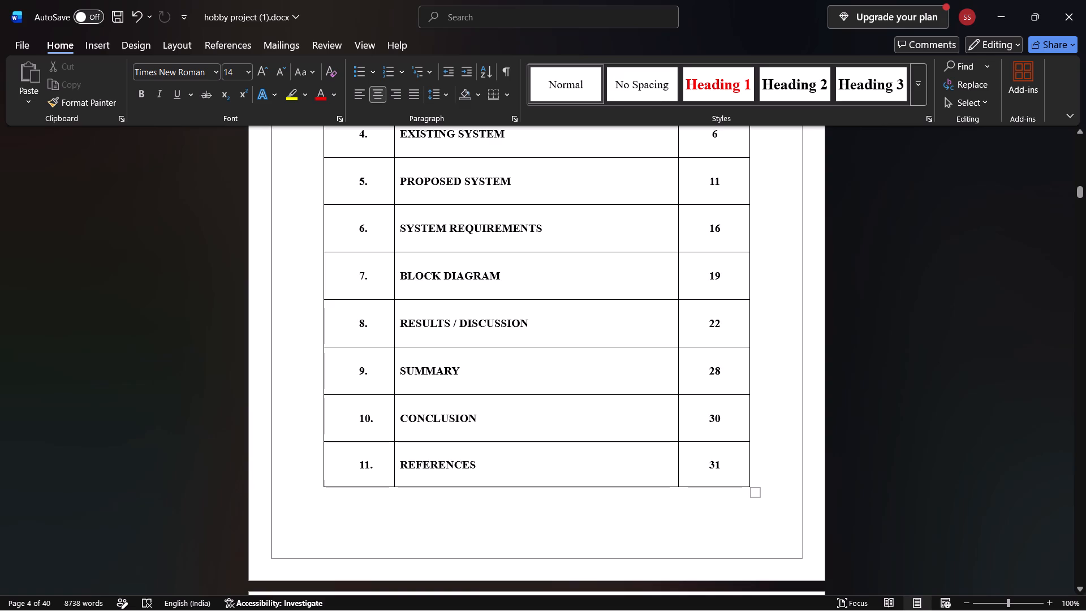
pyautogui.click(721, 460)
pyautogui.press('BackSpace')
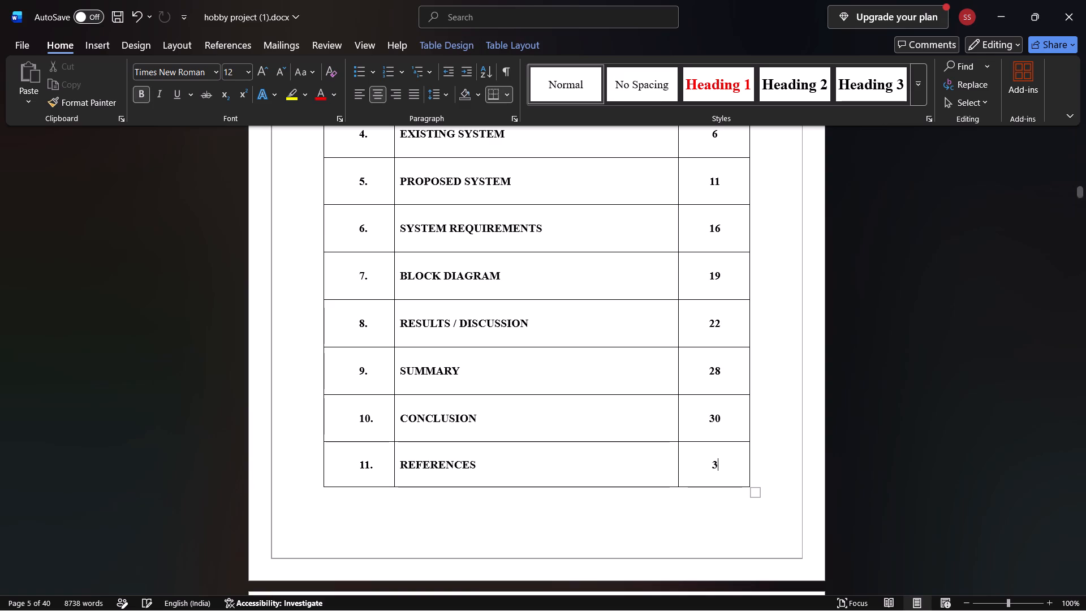
pyautogui.press('5')
# Set the page number of Conclusion in the contents table to 34.
pyautogui.click(721, 429)
pyautogui.click(721, 429)
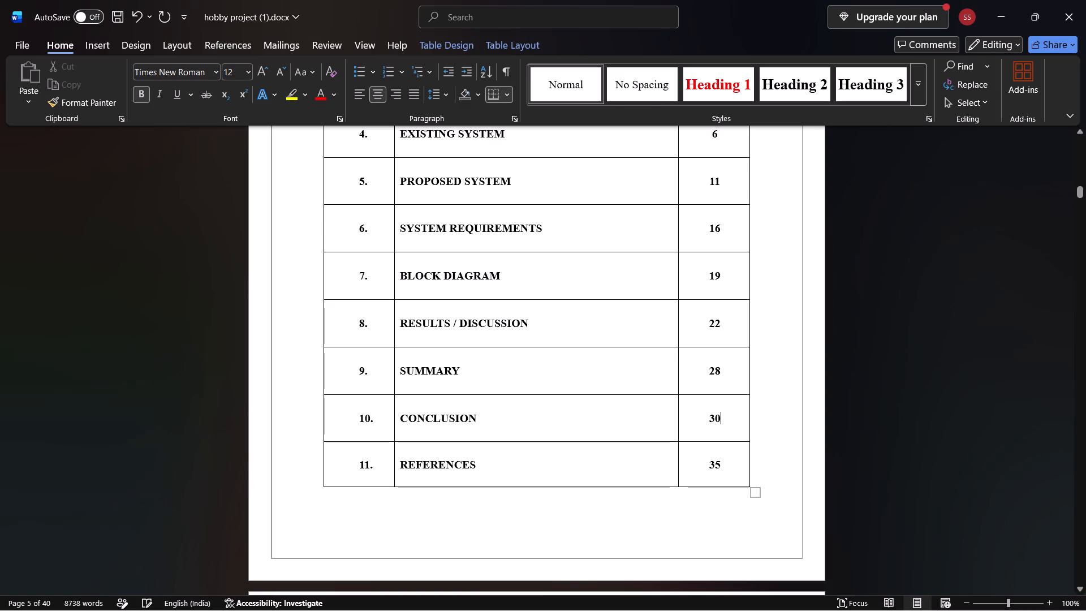
pyautogui.press('BackSpace')
pyautogui.click(721, 429)
pyautogui.press('4')
# Set the page number of Summary in the contents table to 33.
pyautogui.press('Up')
pyautogui.press('BackSpace')
pyautogui.press('BackSpace')
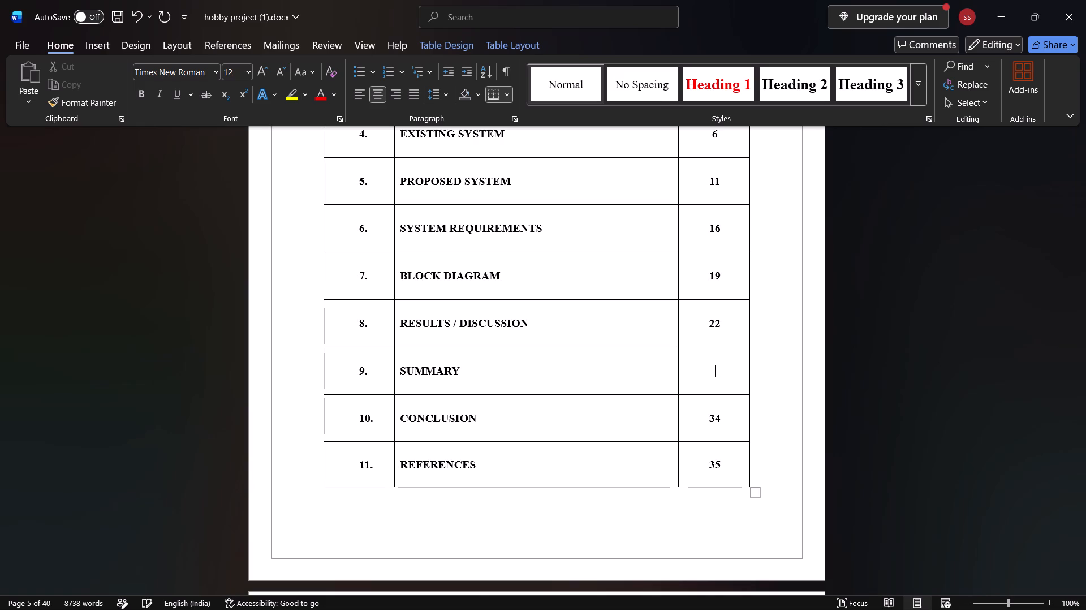
pyautogui.write('33')
pyautogui.press('BackSpace')
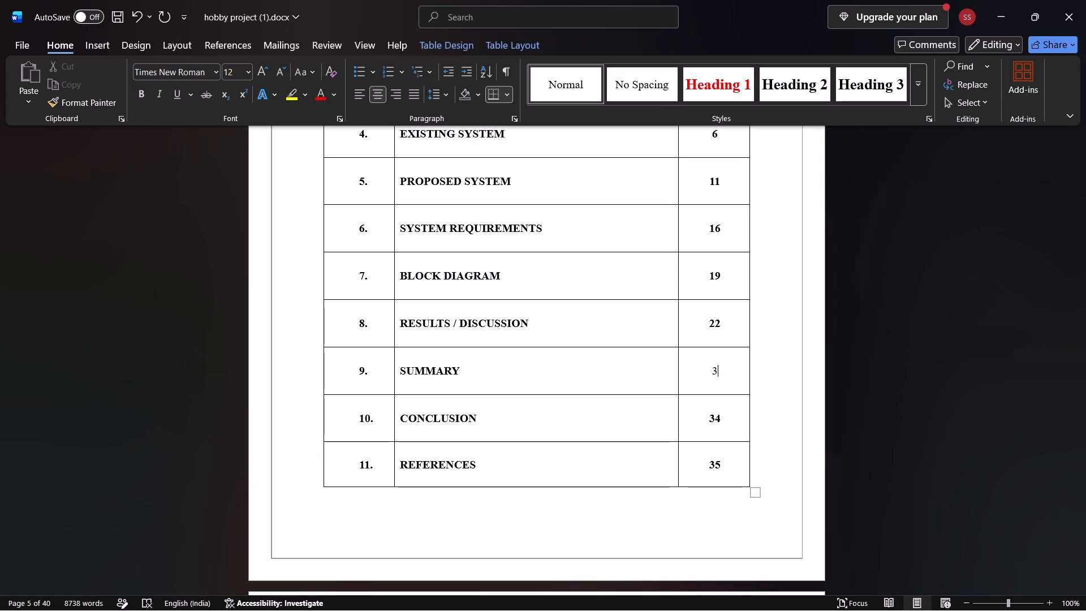
pyautogui.press('3')
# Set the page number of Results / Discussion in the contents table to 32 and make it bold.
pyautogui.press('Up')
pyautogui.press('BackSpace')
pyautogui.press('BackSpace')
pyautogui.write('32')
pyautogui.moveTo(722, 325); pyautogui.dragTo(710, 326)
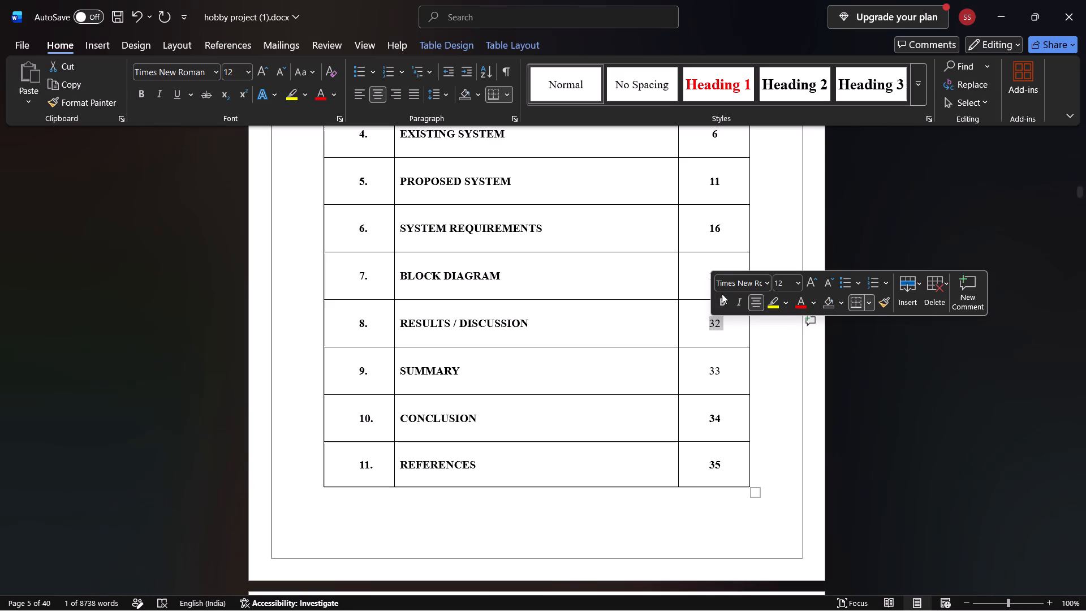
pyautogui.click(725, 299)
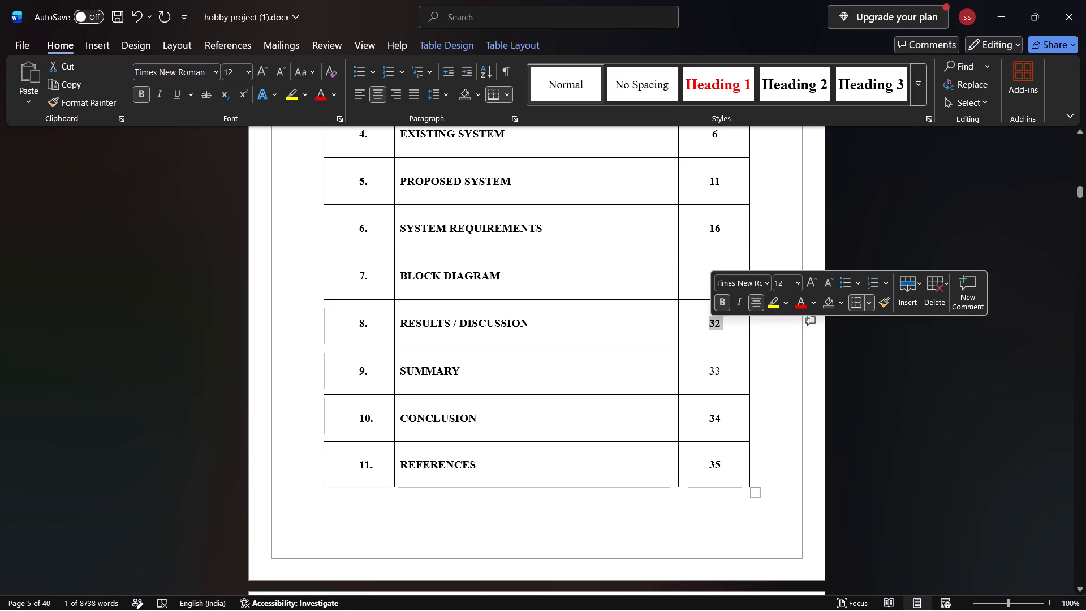
# Make the Summary page number in the contents table bold.
pyautogui.doubleClick(711, 375)
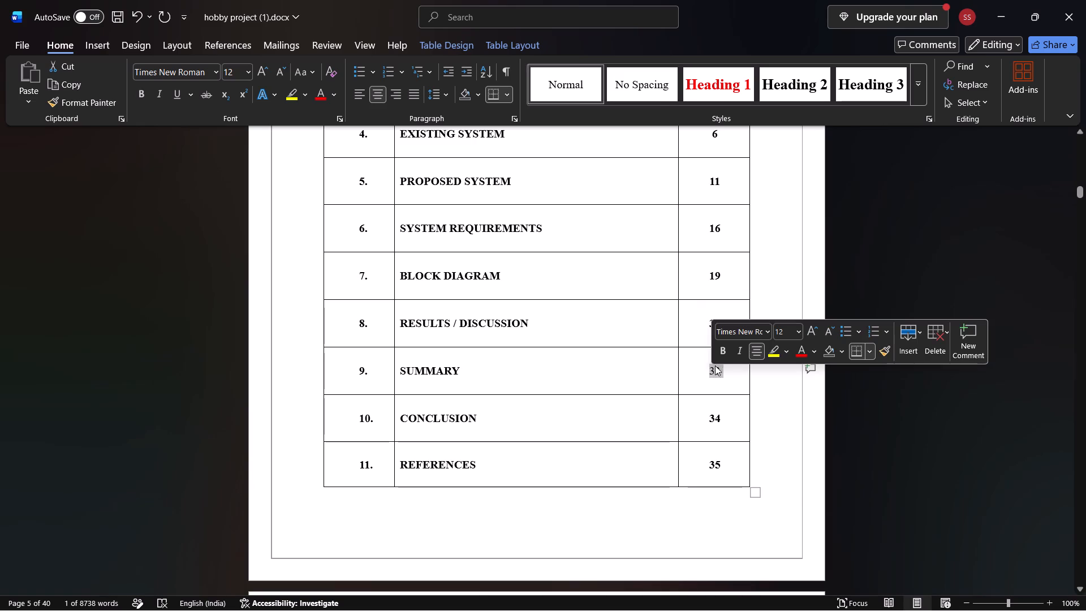
pyautogui.click(725, 343)
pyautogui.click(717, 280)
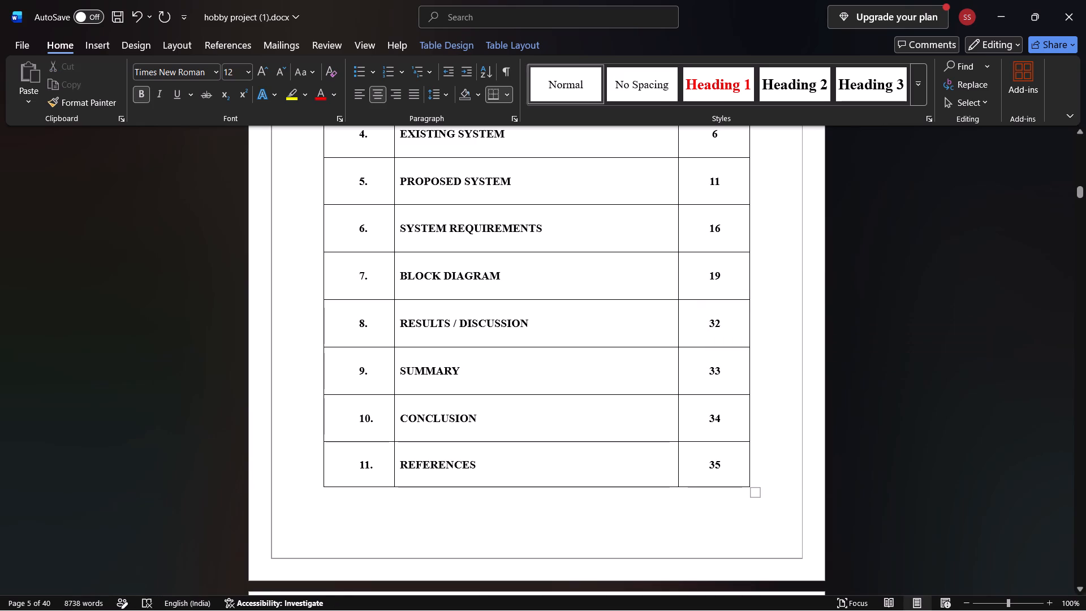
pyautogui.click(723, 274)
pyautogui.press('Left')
# Set the page number of Results / Discussion in the contents table to 28.
pyautogui.click(719, 324)
pyautogui.press('BackSpace')
pyautogui.press('BackSpace')
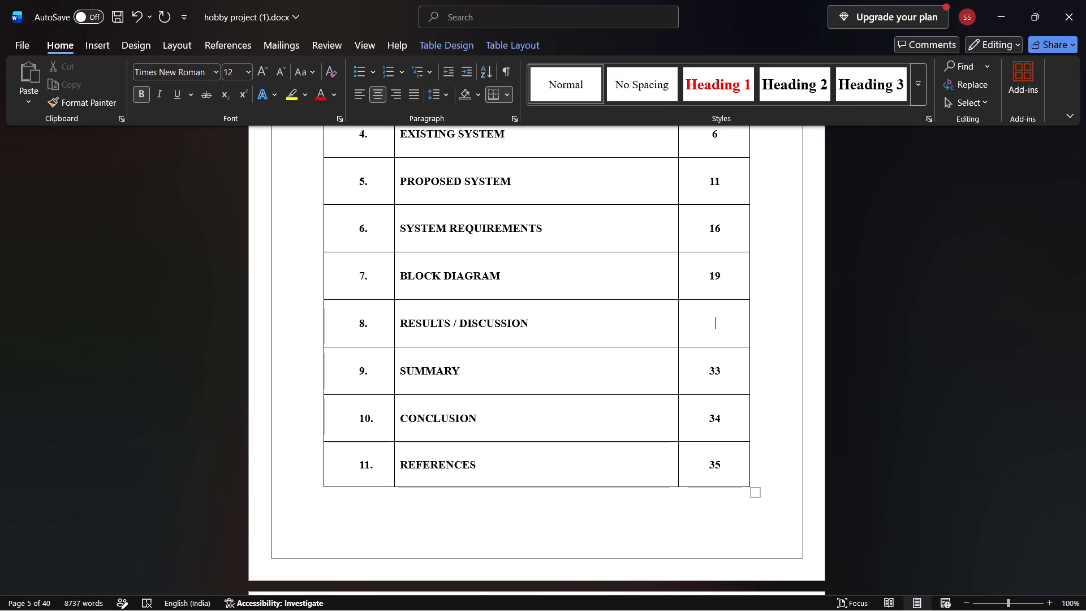
pyautogui.write('28')
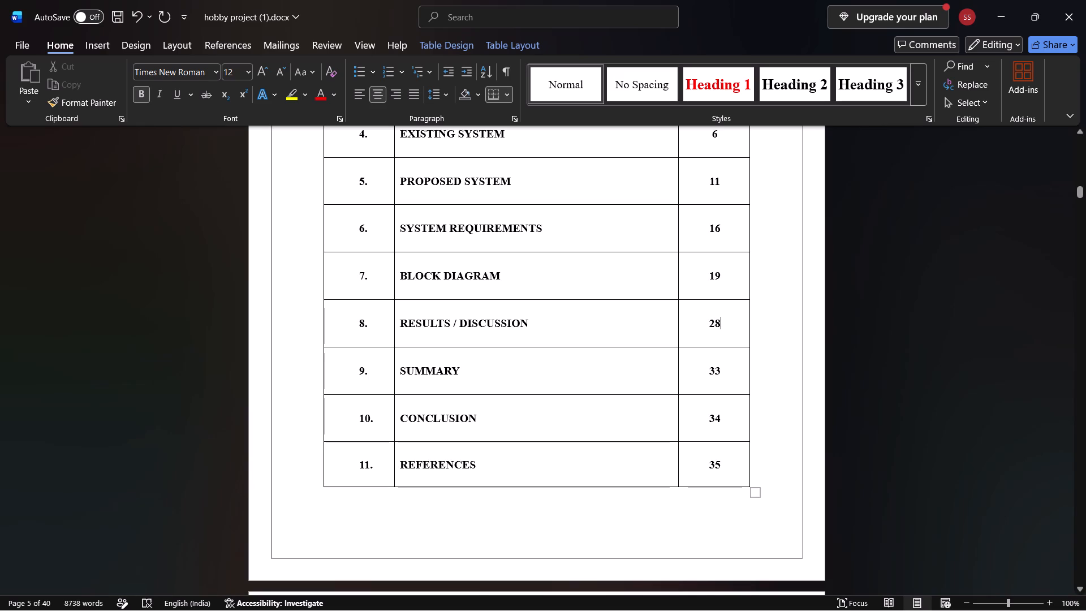
# Set the page number of Block Diagram in the contents table to 26 and make it bold.
pyautogui.click(723, 276)
pyautogui.press('BackSpace')
pyautogui.press('BackSpace')
pyautogui.press('BackSpace')
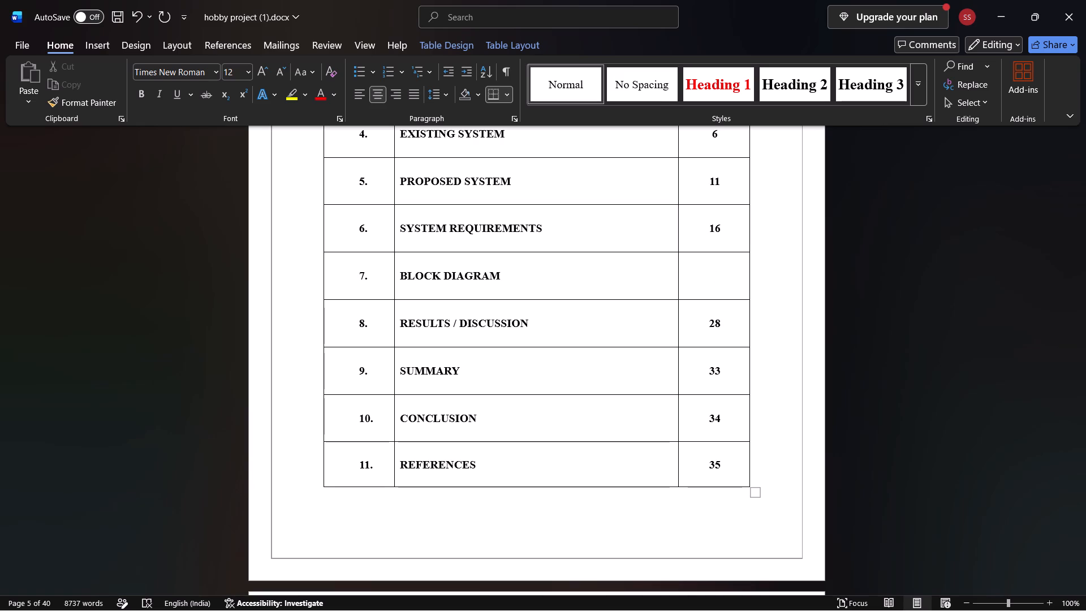
pyautogui.write('26')
pyautogui.moveTo(725, 281); pyautogui.dragTo(706, 276)
pyautogui.click(715, 243)
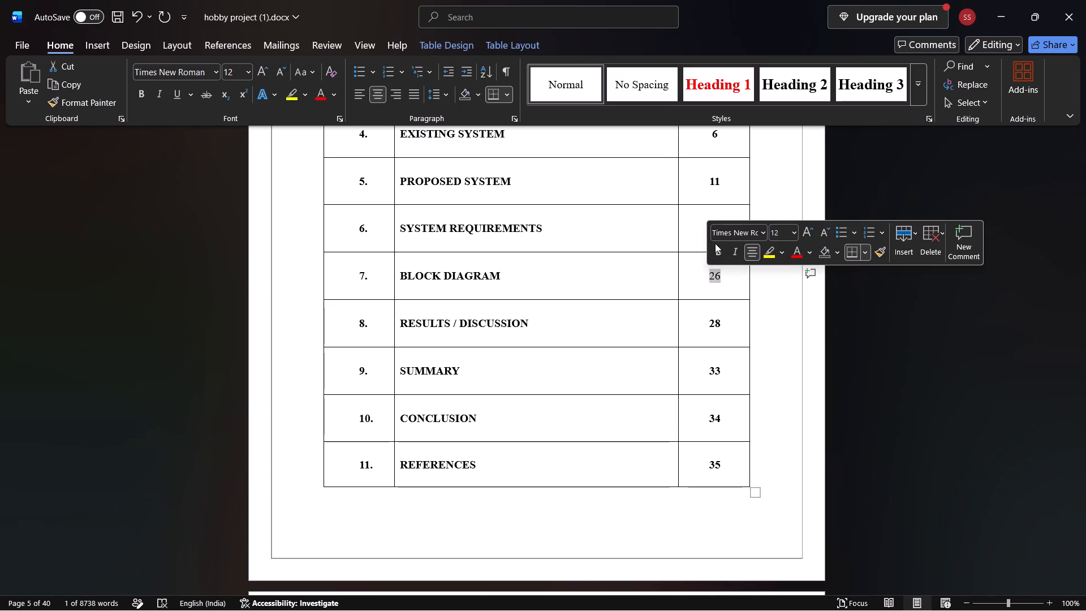
pyautogui.click(717, 257)
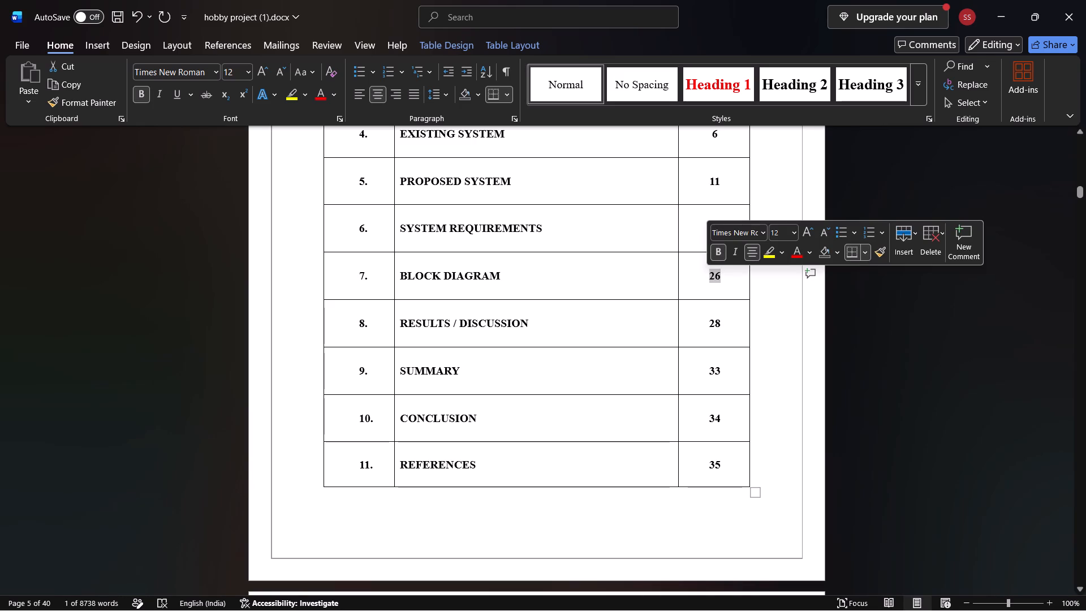
# Set the page number of System Requirements in the contents table to 18.
pyautogui.click(700, 225)
pyautogui.click(726, 227)
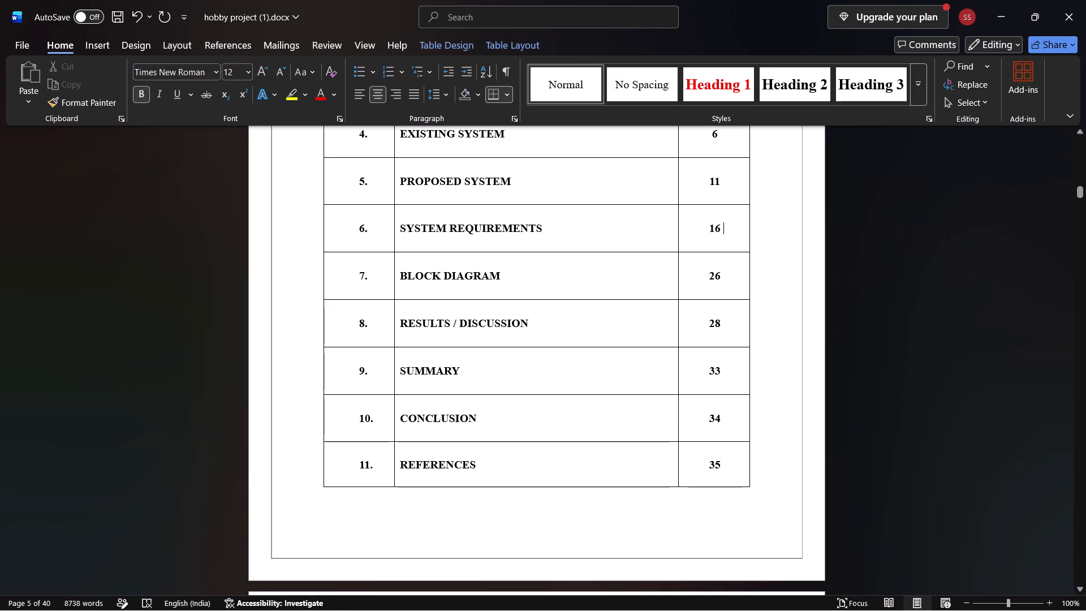
pyautogui.press('Left')
pyautogui.press('BackSpace')
pyautogui.press('8')
# Set the page number of Proposed System in the contents table to 10.
pyautogui.press('Up')
pyautogui.press('BackSpace')
pyautogui.press('0')
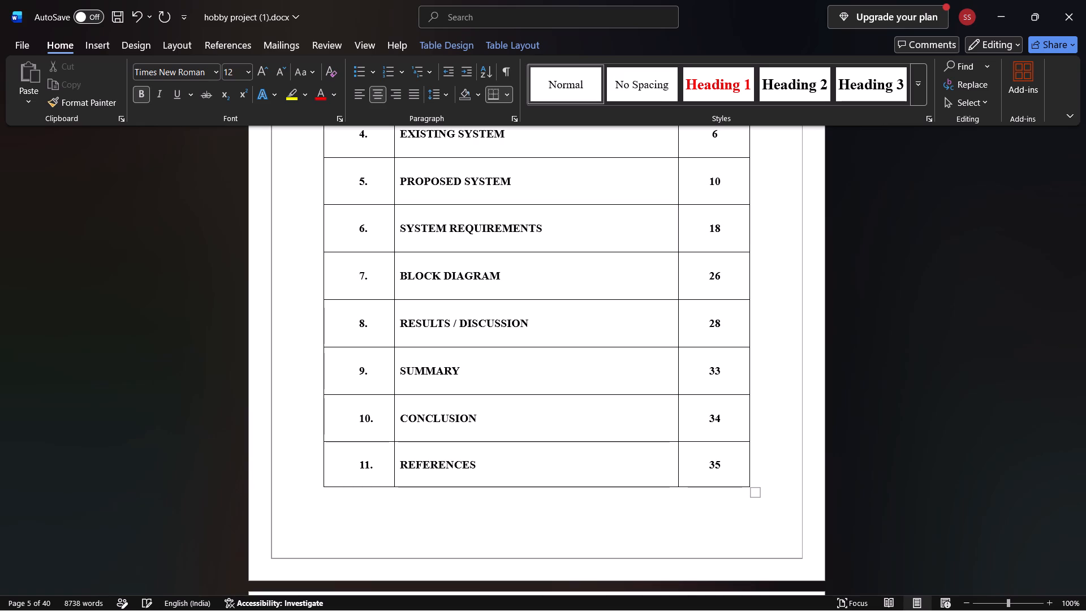
# Set the page number of Existing System in the contents table to 7 and make it bold.
pyautogui.press('Up')
pyautogui.scroll(2, 726, 227)
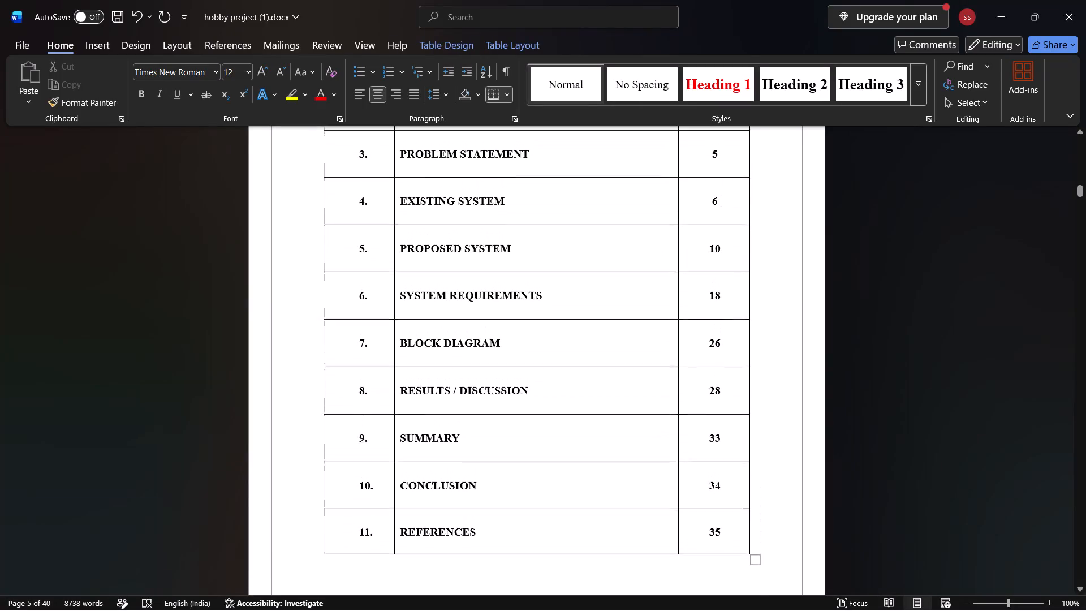
pyautogui.scroll(1, 726, 227)
pyautogui.press('BackSpace')
pyautogui.press('BackSpace')
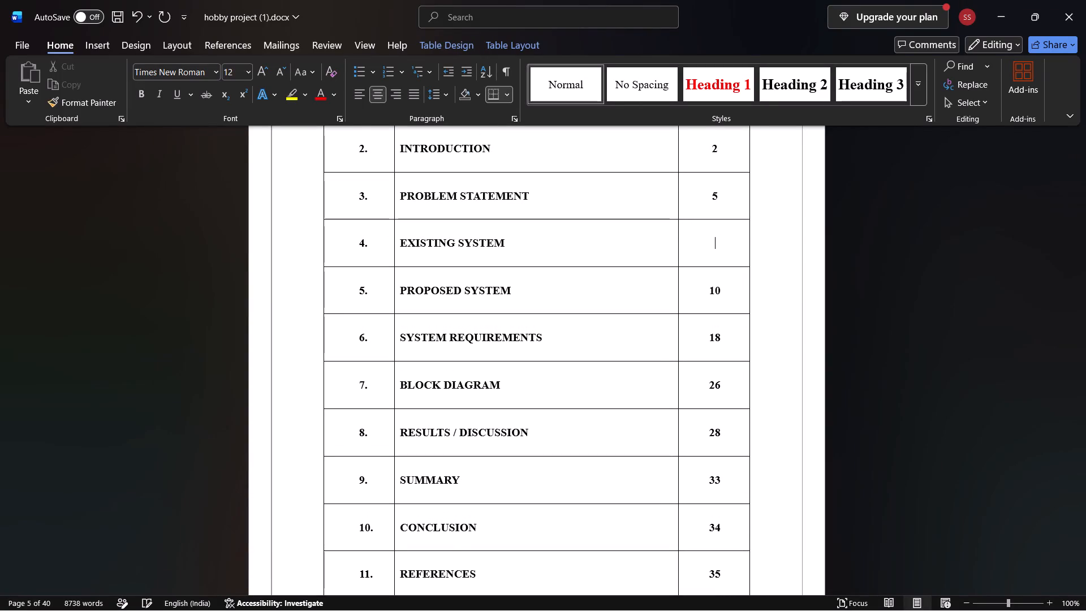
pyautogui.press('7')
pyautogui.press('Up')
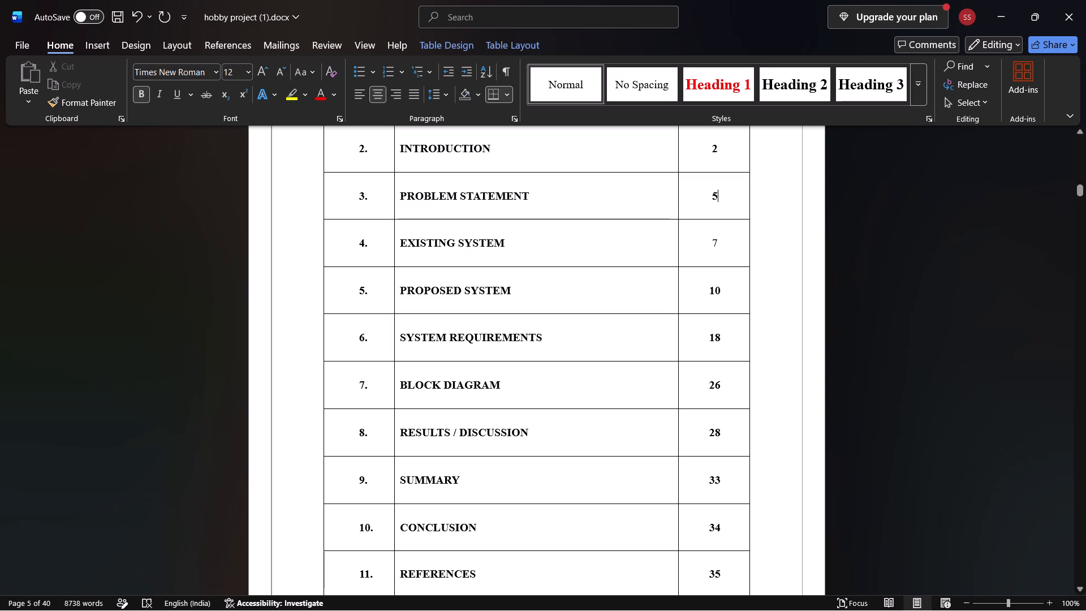
pyautogui.click(723, 241)
pyautogui.moveTo(723, 241); pyautogui.dragTo(697, 243)
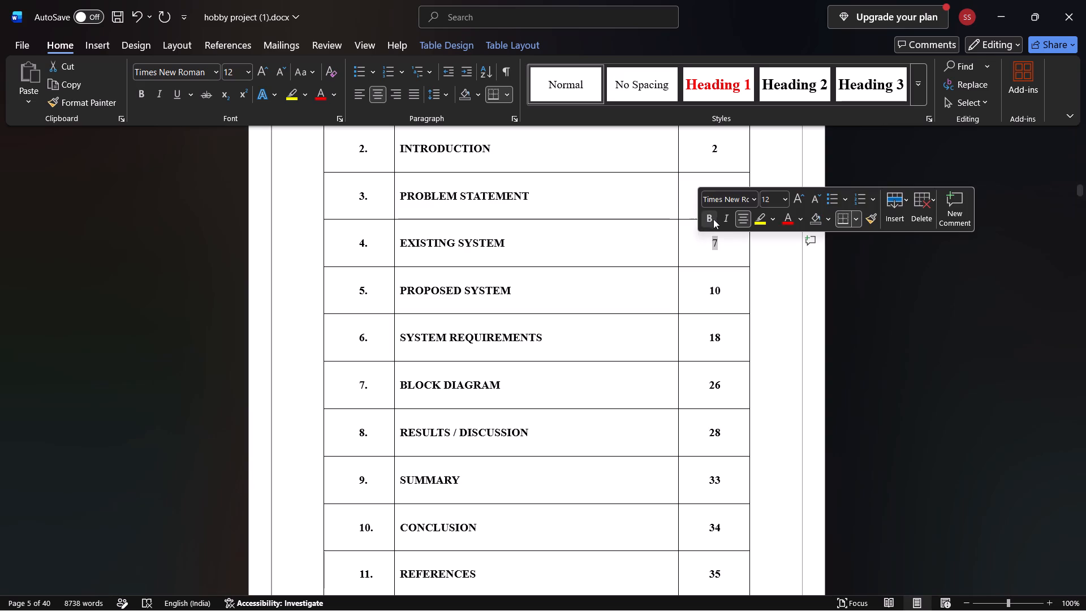
pyautogui.click(714, 217)
# Set the page number of Problem Statement in the contents table to 6 and make it bold.
pyautogui.click(736, 182)
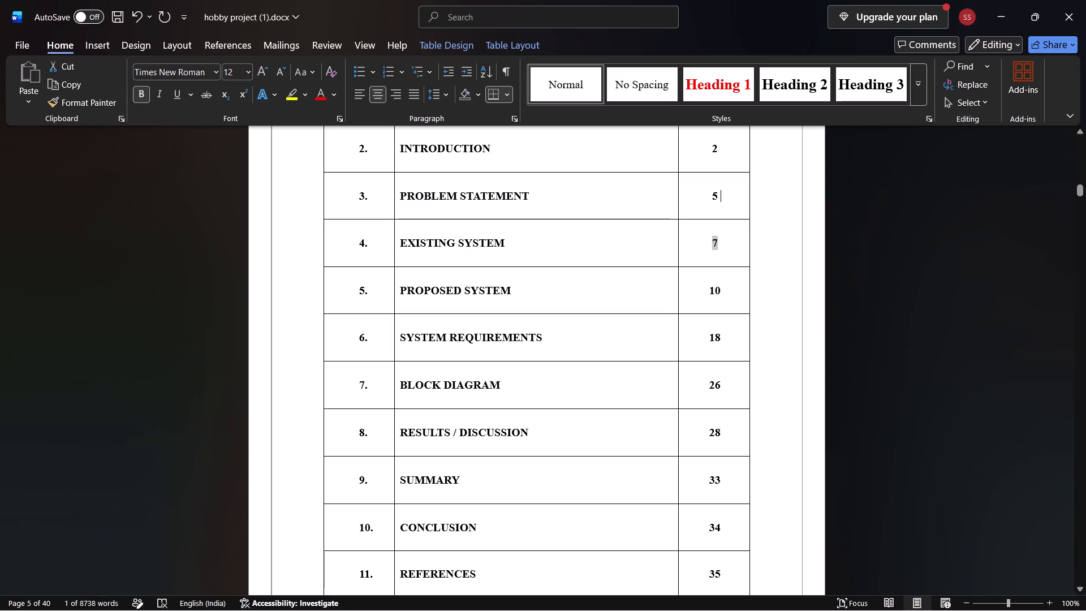
pyautogui.press('BackSpace')
pyautogui.press('BackSpace')
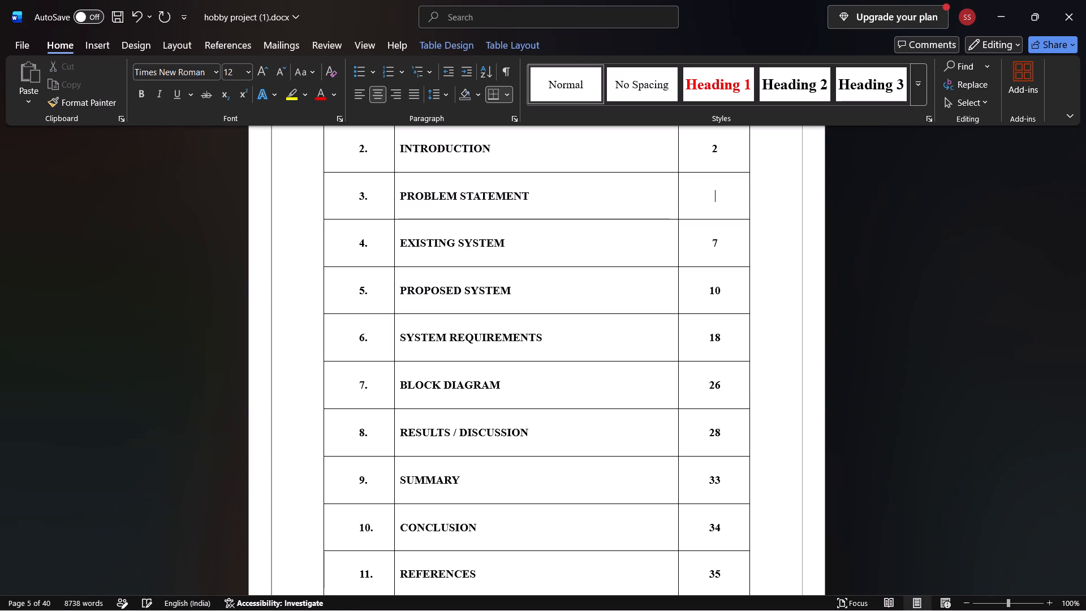
pyautogui.press('6')
pyautogui.moveTo(723, 193); pyautogui.dragTo(705, 193)
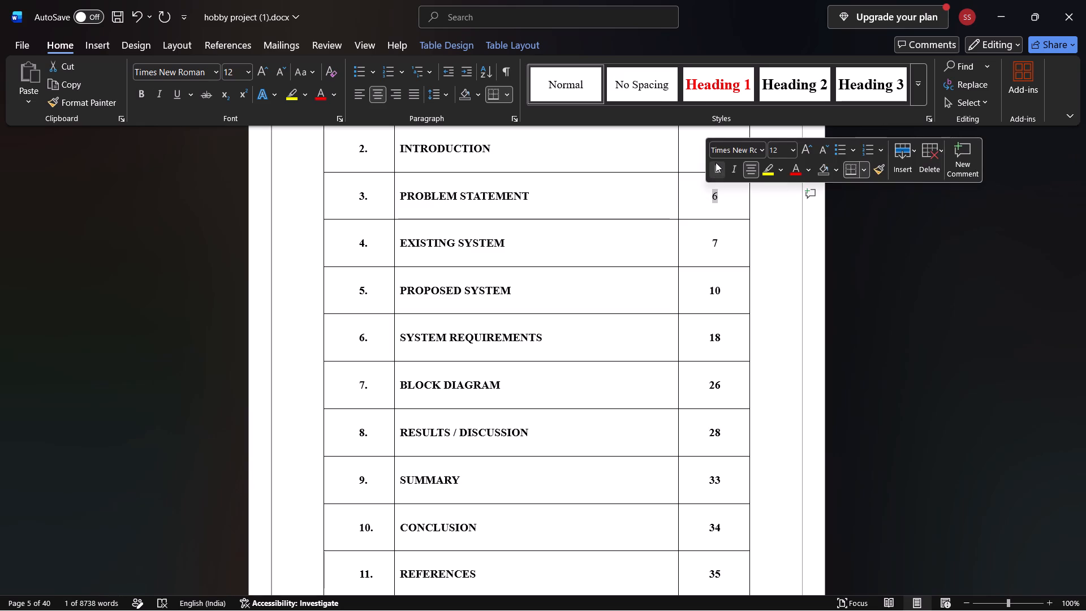
pyautogui.click(716, 162)
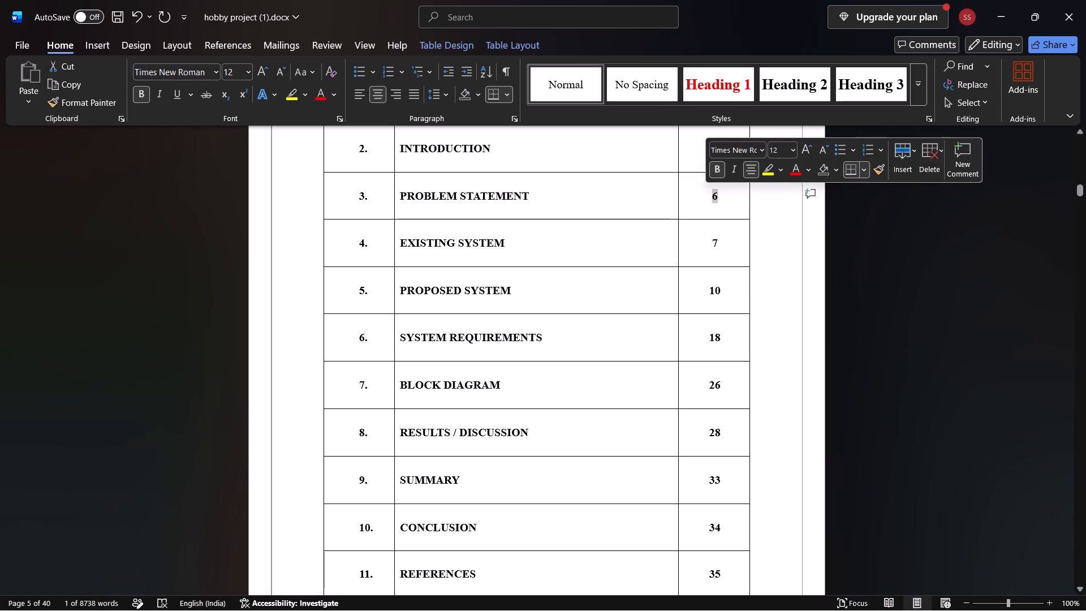
pyautogui.click(721, 250)
# Set the font size of the Existing System page number in the contents table to 14, keeping it bold.
pyautogui.scroll(2, 721, 250)
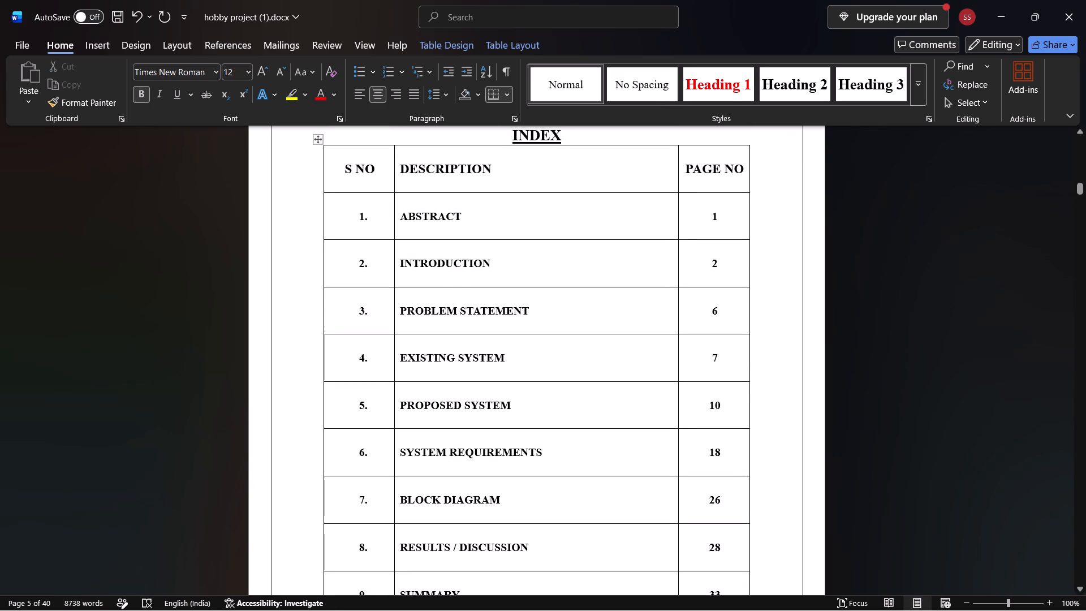
pyautogui.scroll(1, 739, 234)
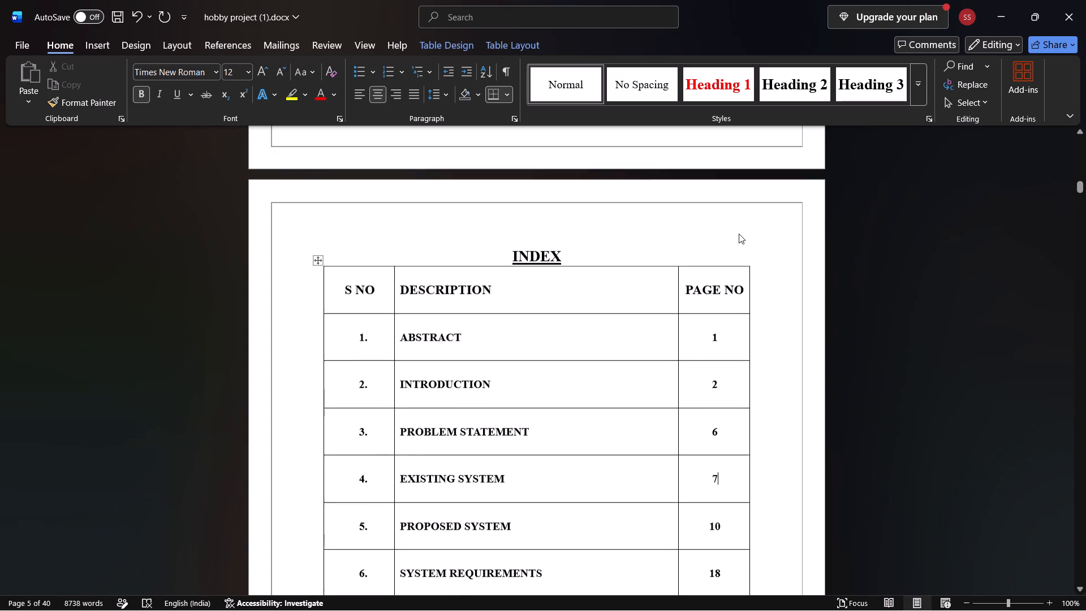
pyautogui.scroll(-2, 739, 234)
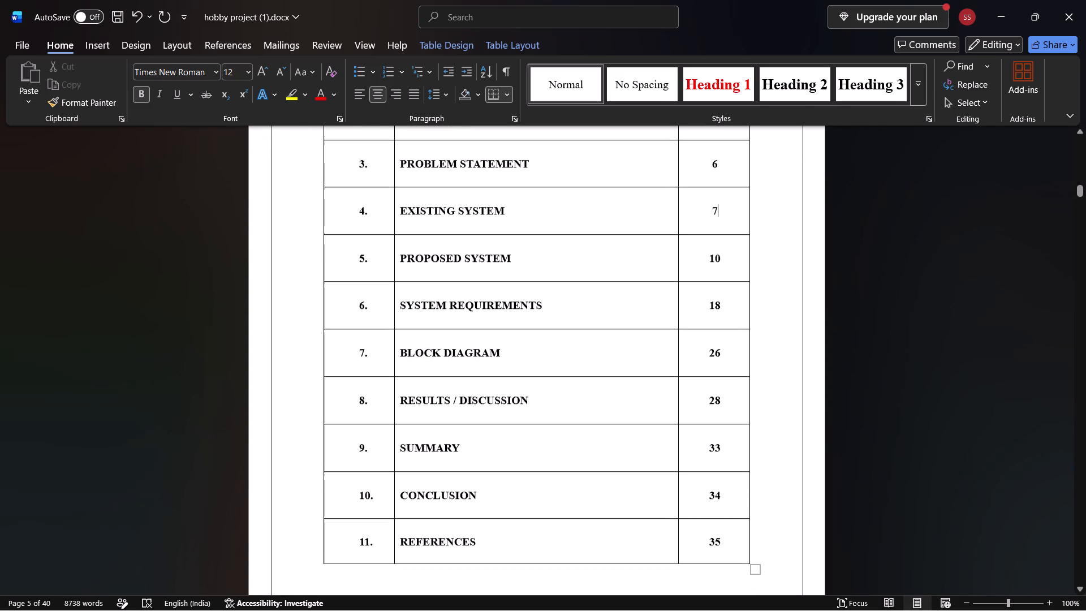
pyautogui.scroll(-2, 739, 234)
pyautogui.scroll(1, 739, 234)
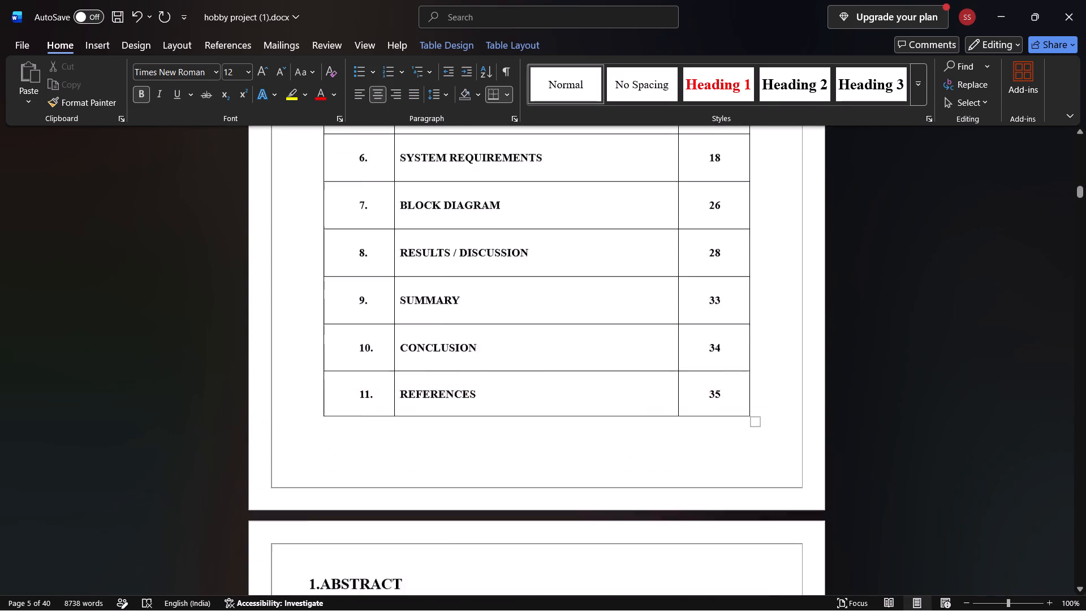
pyautogui.scroll(1, 739, 234)
pyautogui.moveTo(726, 236); pyautogui.dragTo(702, 240)
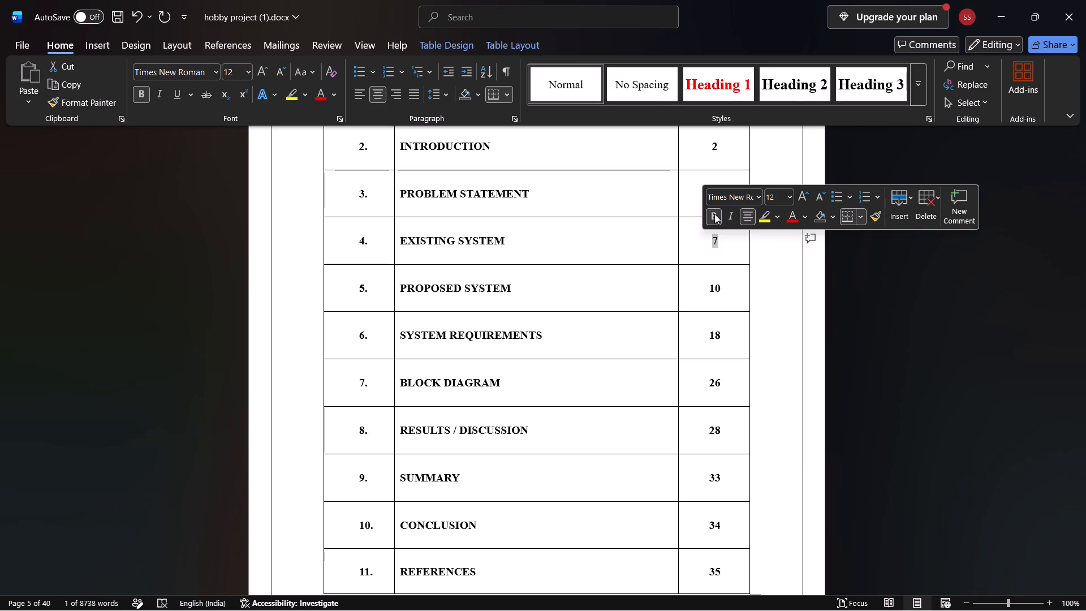
pyautogui.click(714, 214)
pyautogui.click(714, 214)
pyautogui.click(788, 193)
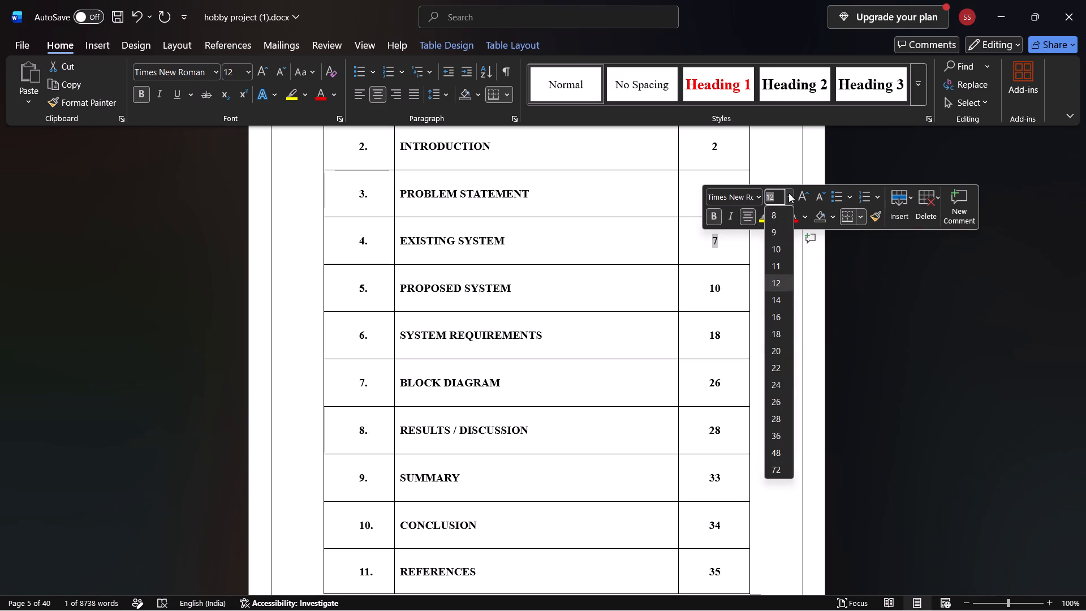
pyautogui.click(777, 298)
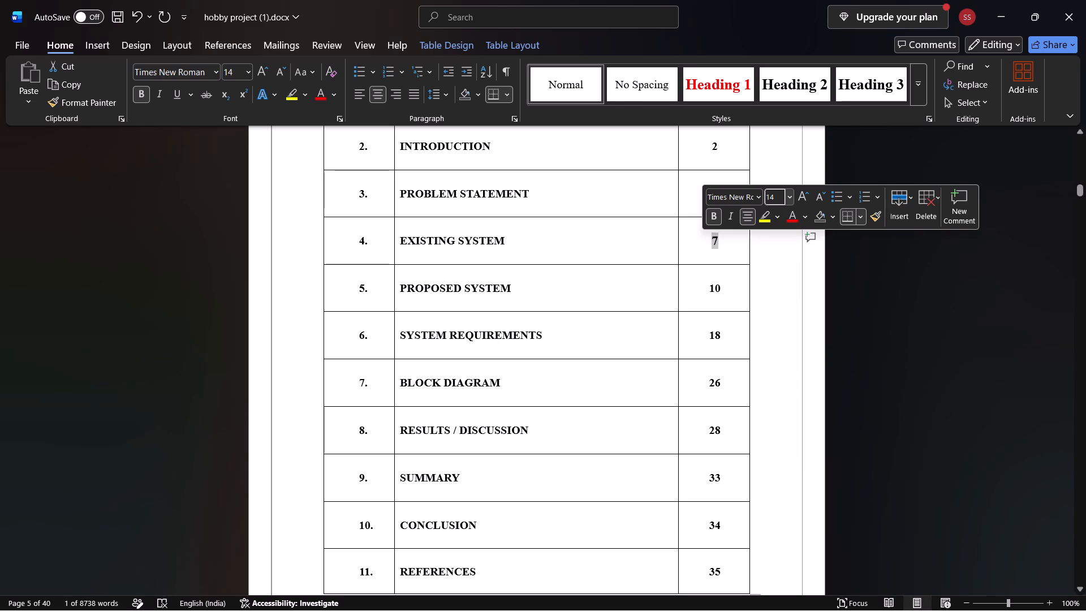
pyautogui.click(735, 242)
# Justify the first paragraph of the Abstract section.
pyautogui.scroll(-1, 735, 242)
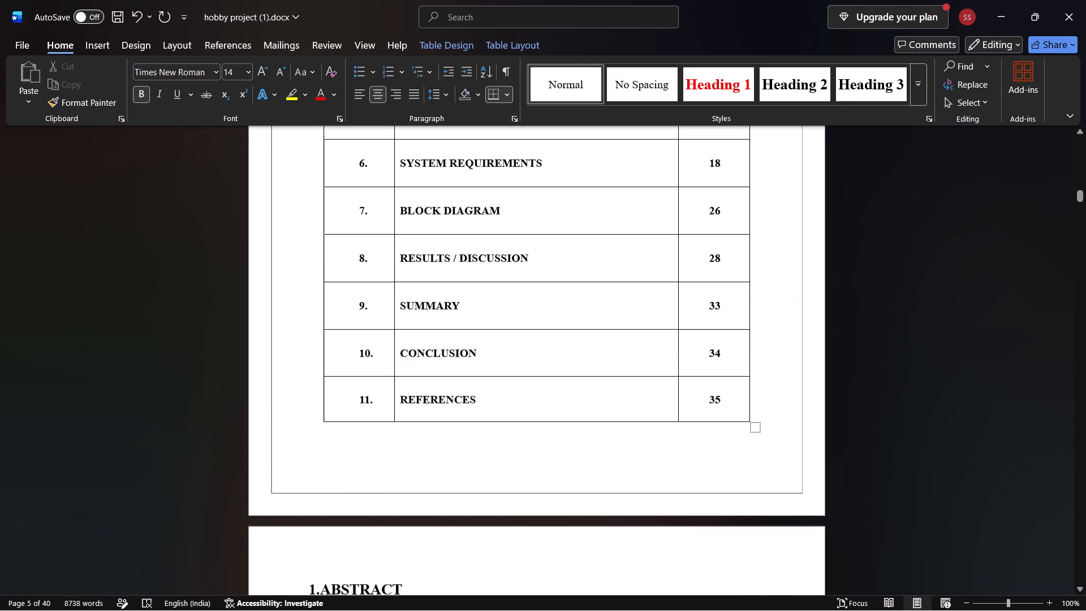
pyautogui.scroll(-1, 735, 242)
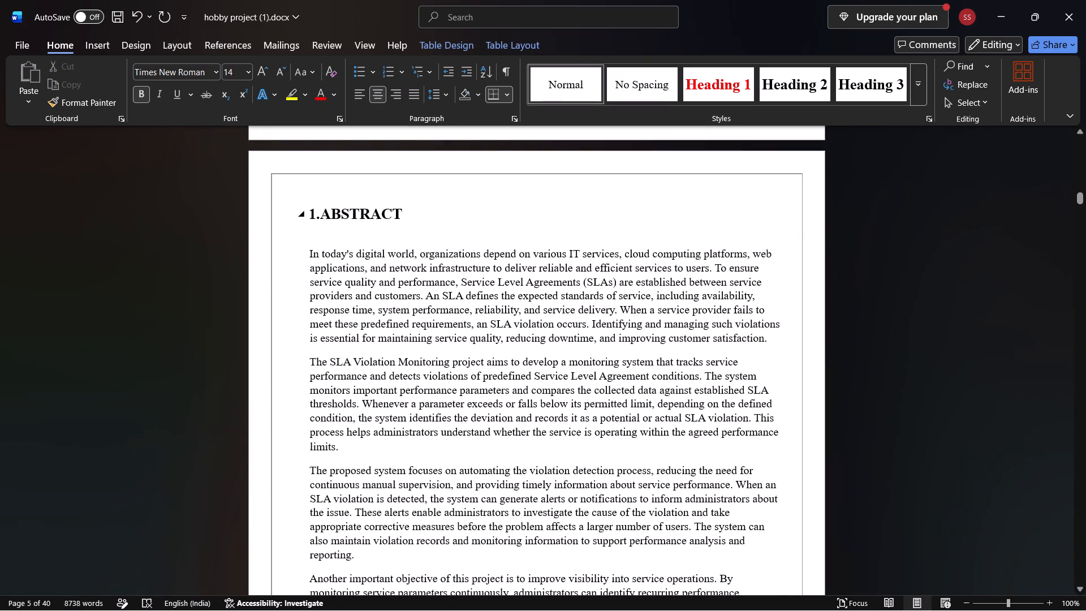
pyautogui.moveTo(415, 220); pyautogui.dragTo(304, 208)
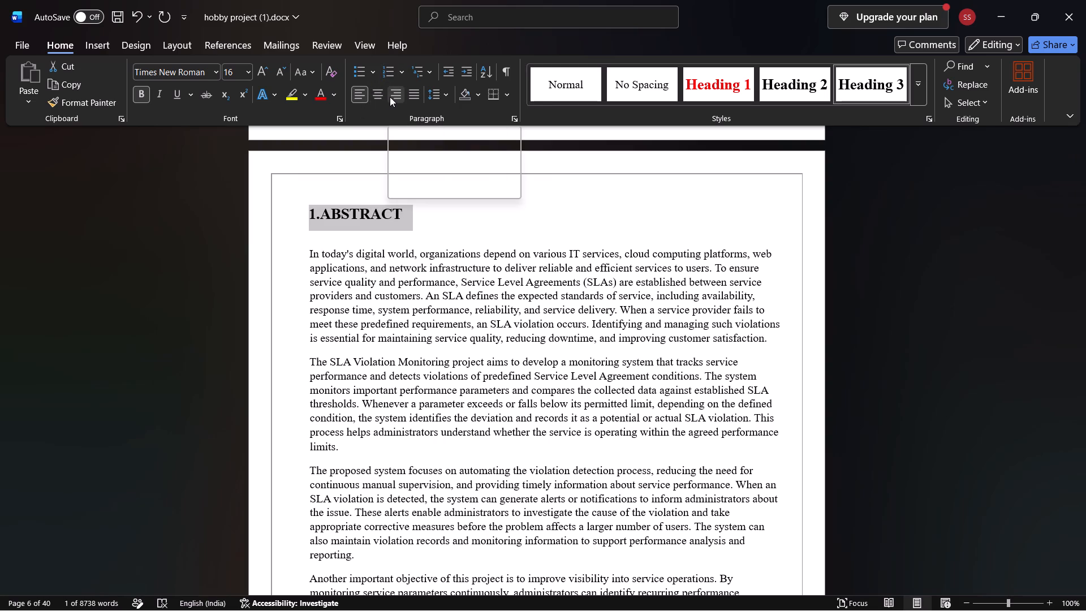
pyautogui.click(606, 213)
pyautogui.scroll(-1, 606, 213)
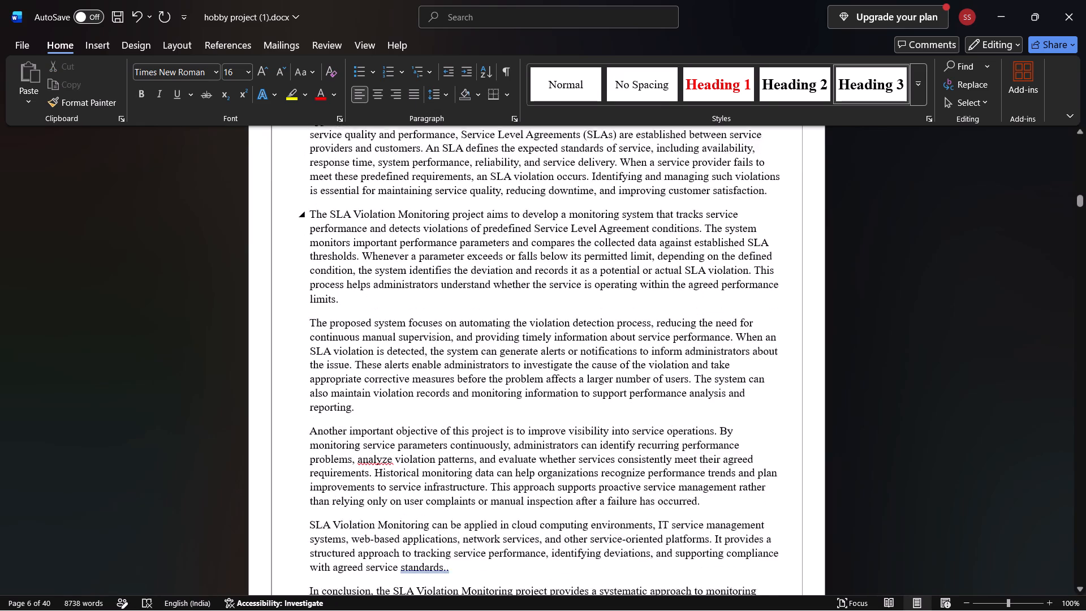
pyautogui.scroll(1, 606, 213)
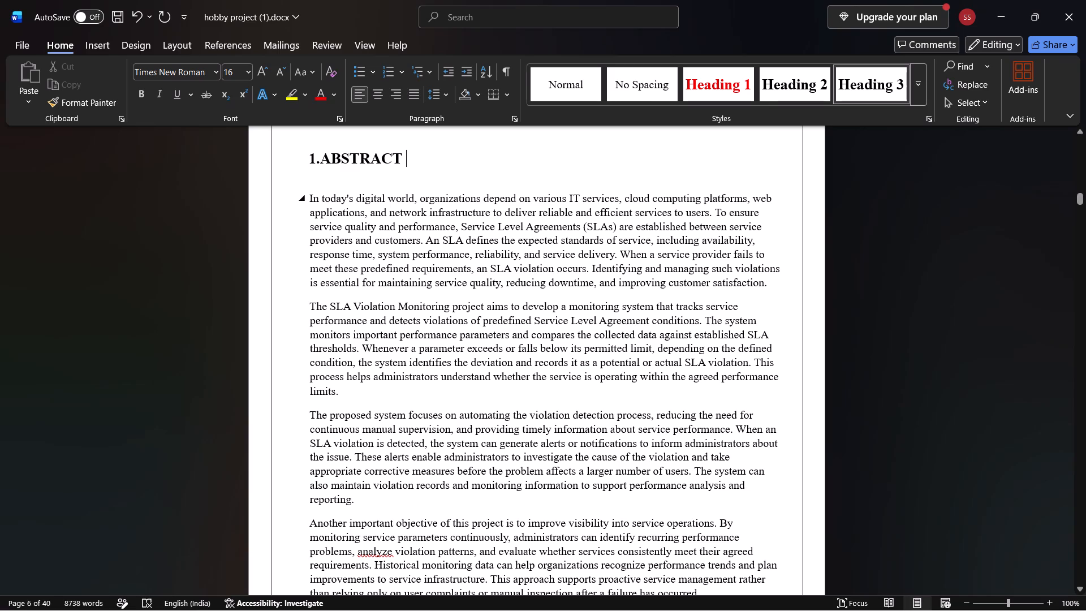
pyautogui.moveTo(309, 192); pyautogui.dragTo(603, 239)
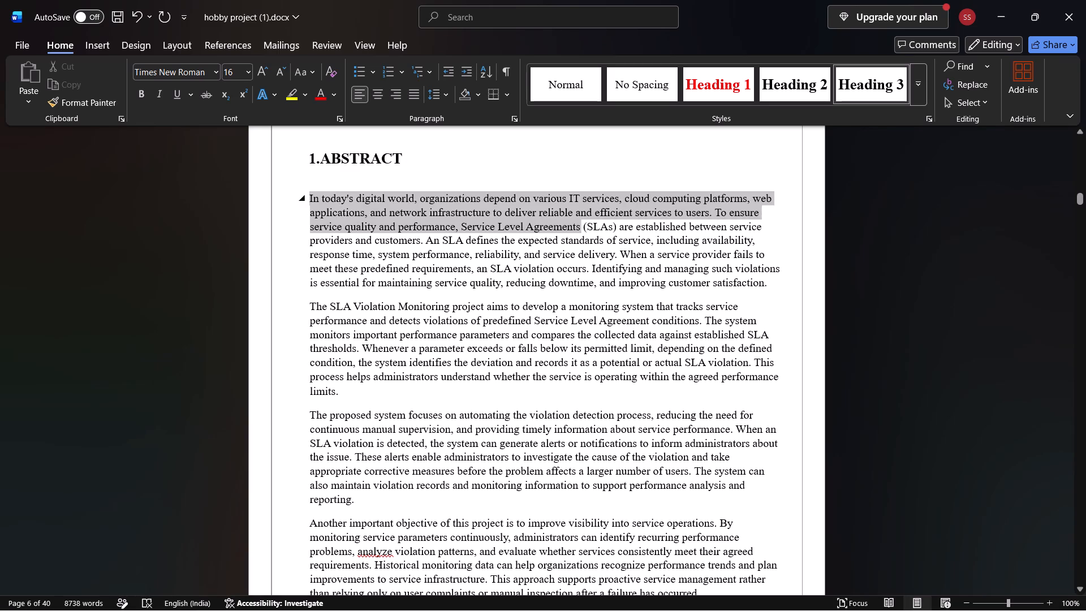
pyautogui.moveTo(603, 239); pyautogui.dragTo(769, 276)
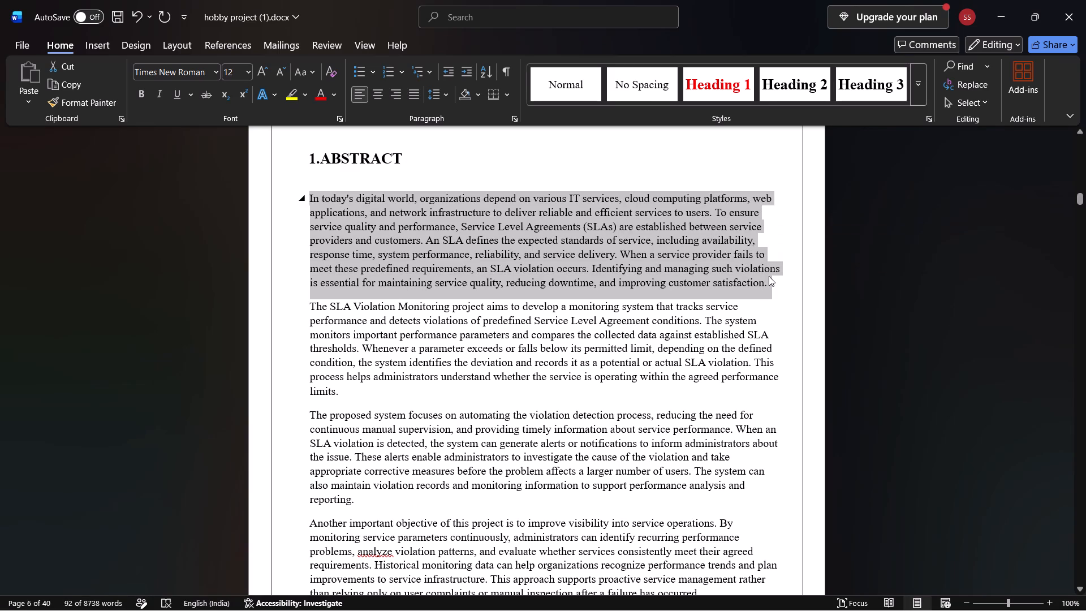
pyautogui.hotkey('ctrl', 'j')
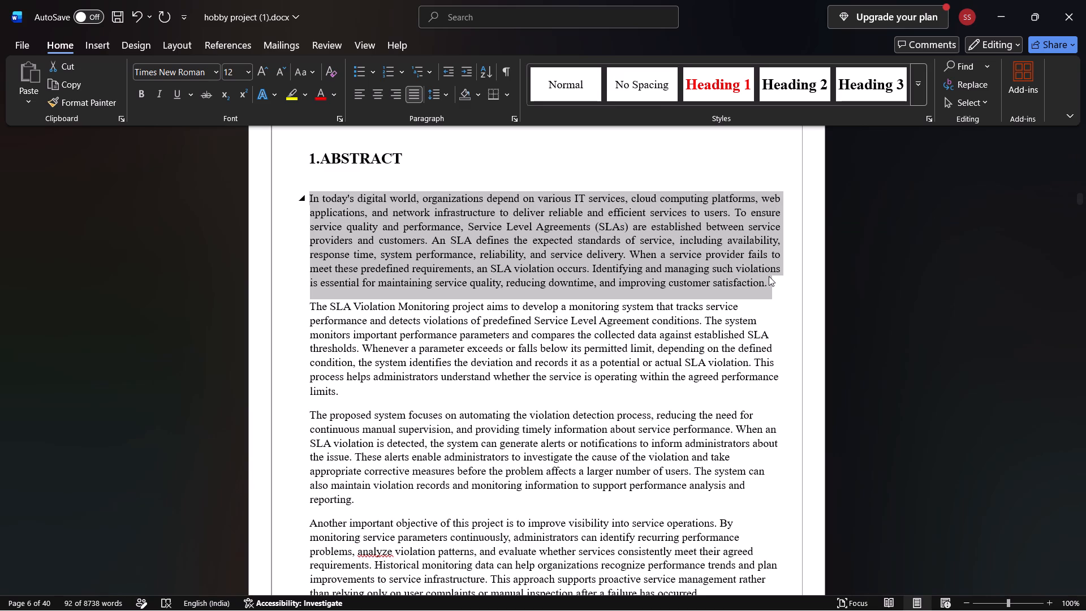
# Justify the remaining Abstract paragraphs, from "The SLA Violation Monitoring project aims" through the "In conclusion" paragraph.
pyautogui.click(688, 405)
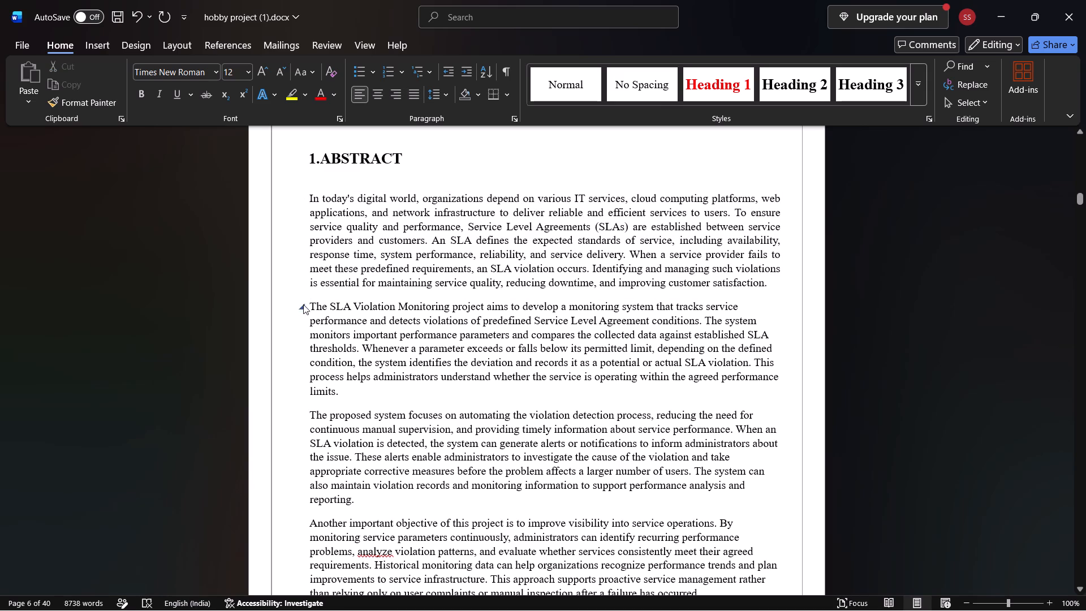
pyautogui.moveTo(309, 302); pyautogui.dragTo(377, 390)
pyautogui.hotkey('ctrl', 'j')
pyautogui.scroll(-1, 377, 390)
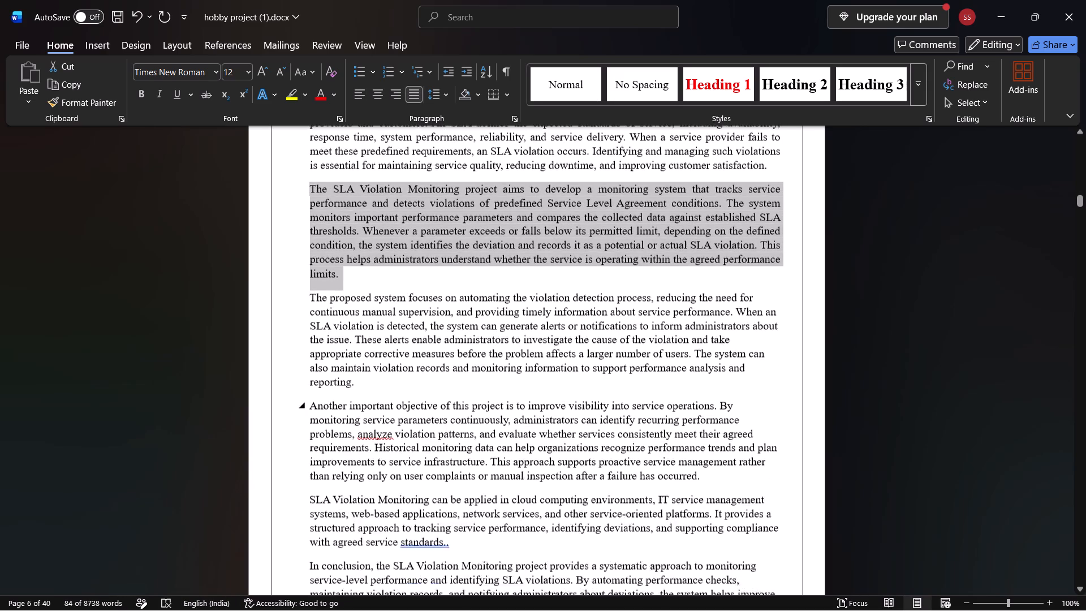
pyautogui.scroll(-1, 377, 390)
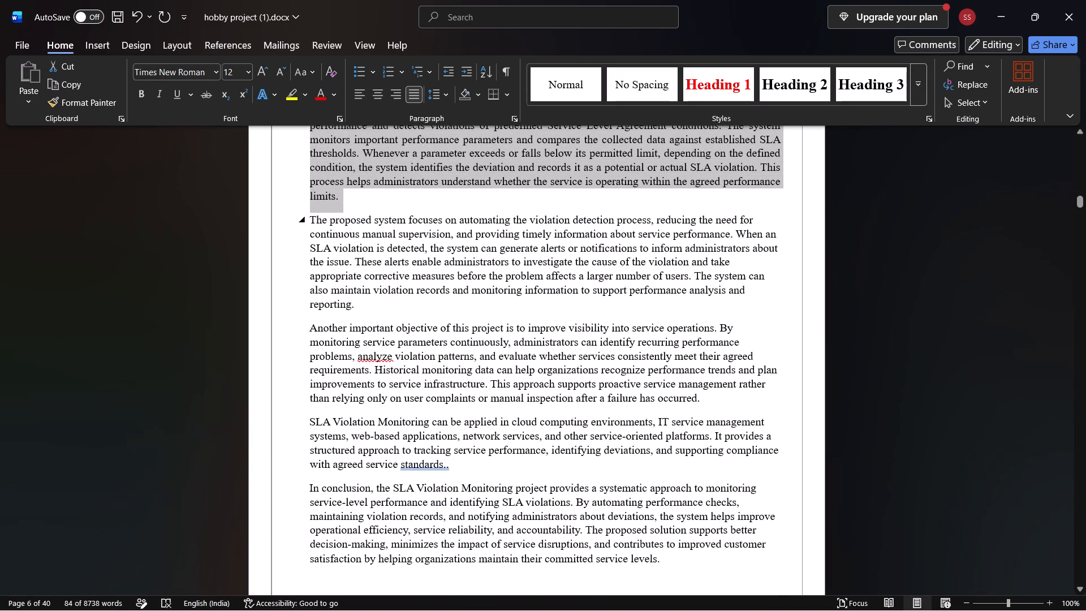
pyautogui.moveTo(312, 219); pyautogui.dragTo(781, 560)
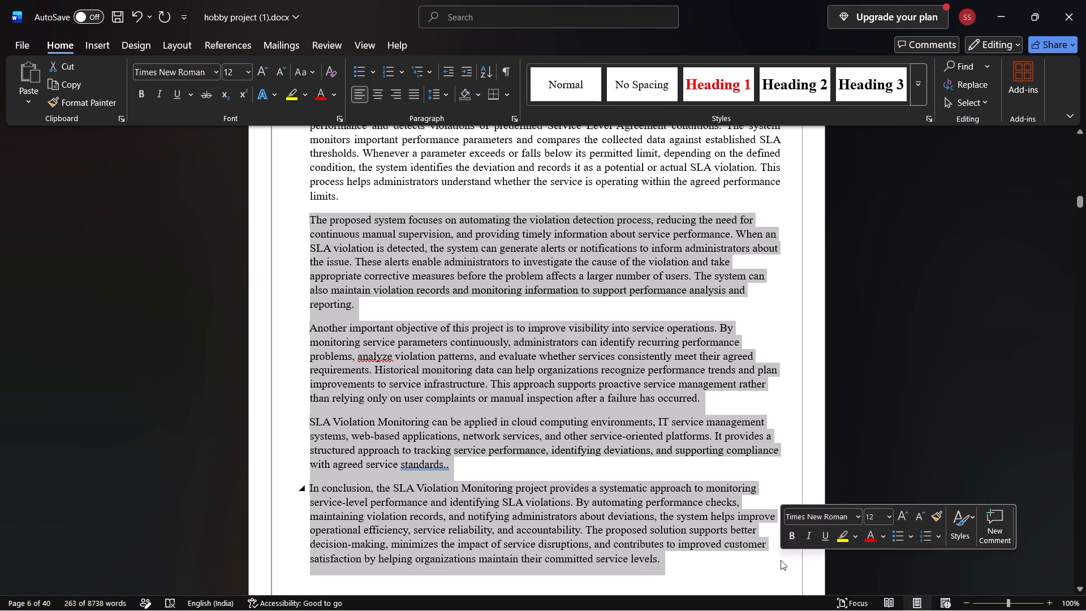
pyautogui.hotkey('ctrl', 'j')
# Look over the Introduction pages as far as section 2.5, and return to the Abstract to check its justified paragraphs.
pyautogui.scroll(-2, 781, 560)
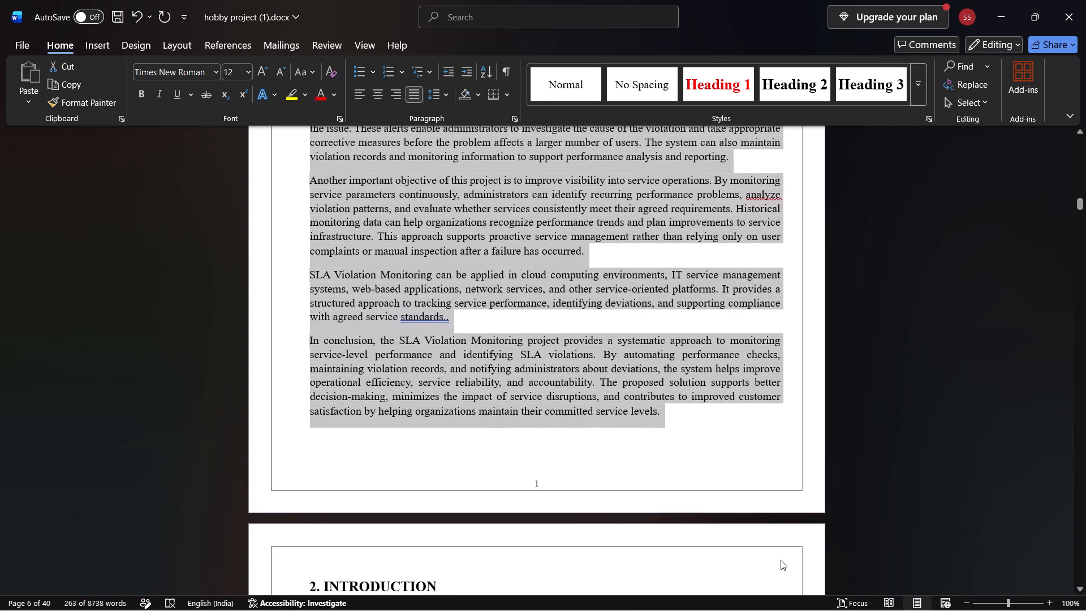
pyautogui.scroll(-7, 781, 560)
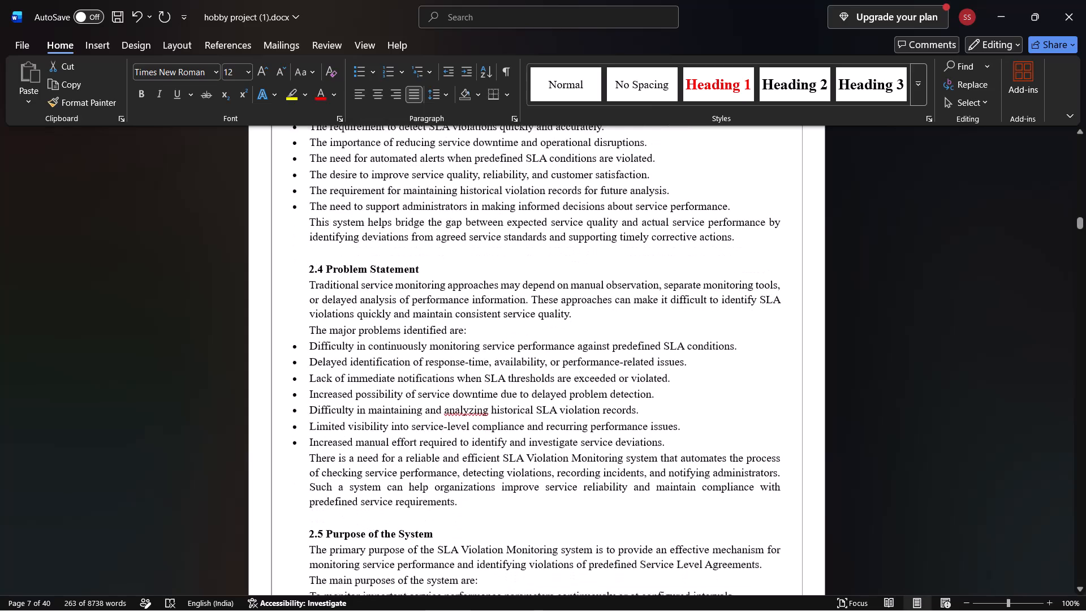
pyautogui.hscroll(1, 781, 560)
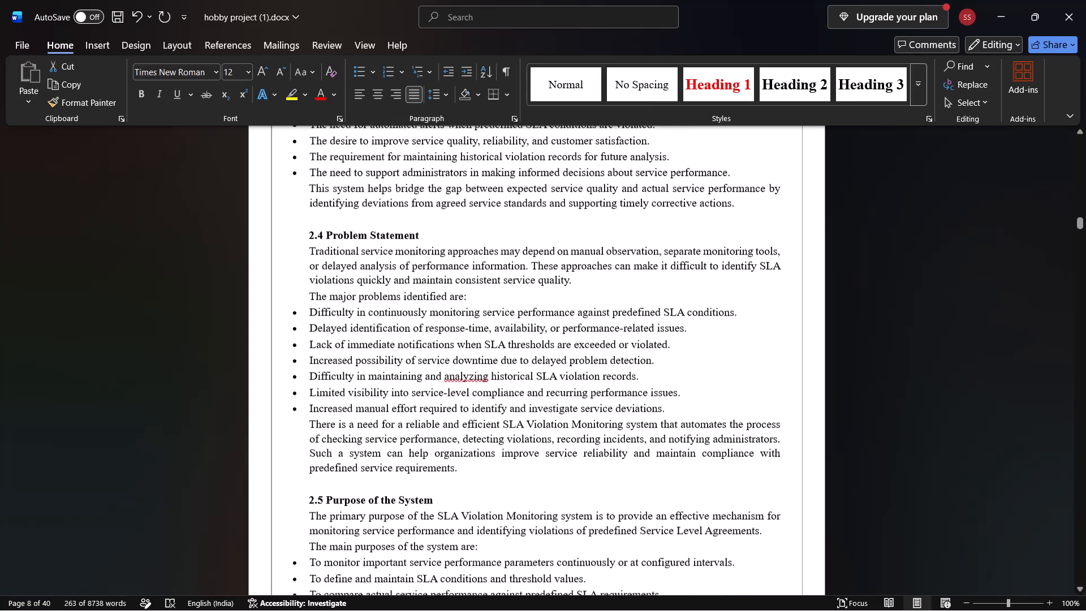
pyautogui.hscroll(1, 781, 560)
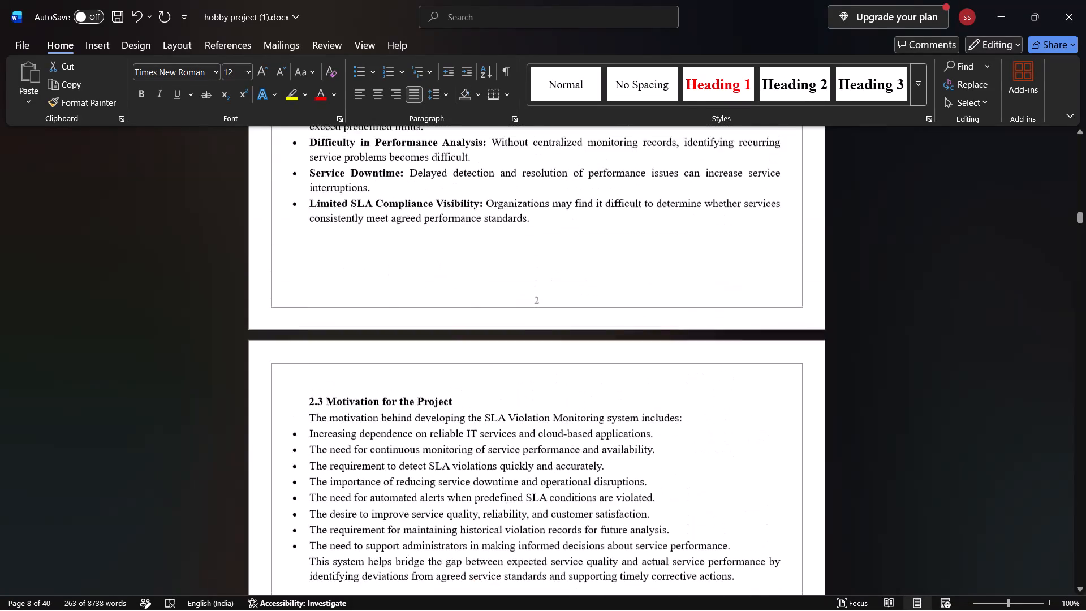
pyautogui.scroll(5, 781, 560)
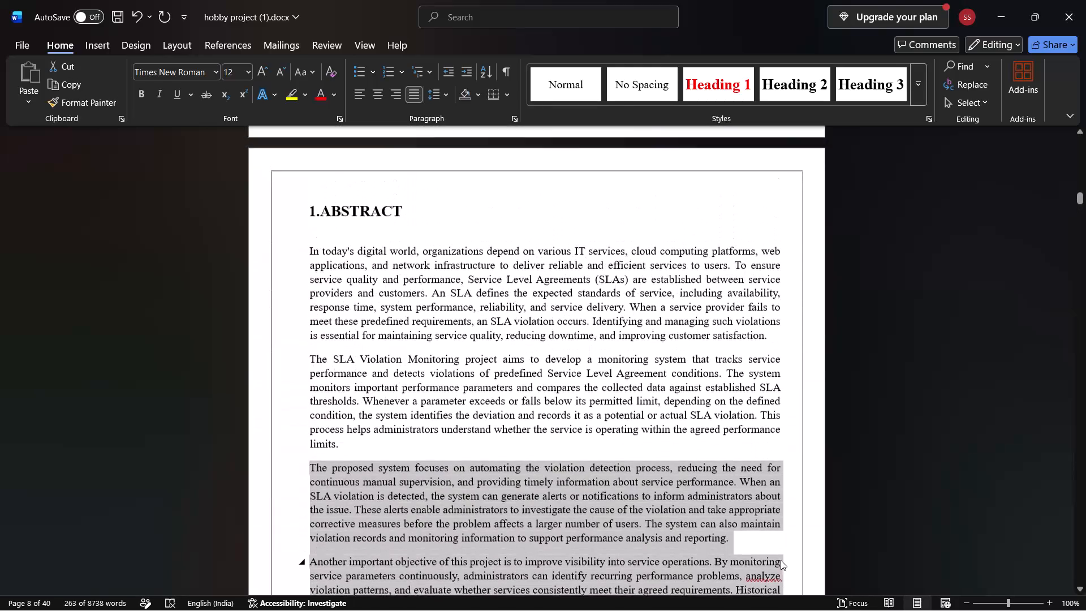
pyautogui.click(724, 185)
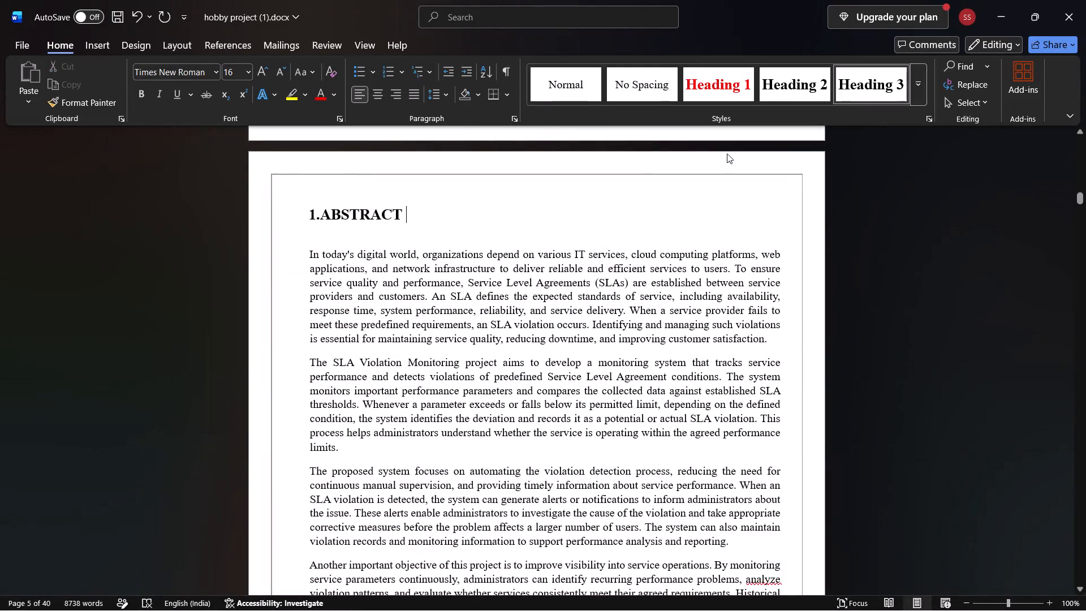
# Review the text alignment from the Abstract through Introduction section 2.9, Benefits of the System.
pyautogui.scroll(-3, 727, 153)
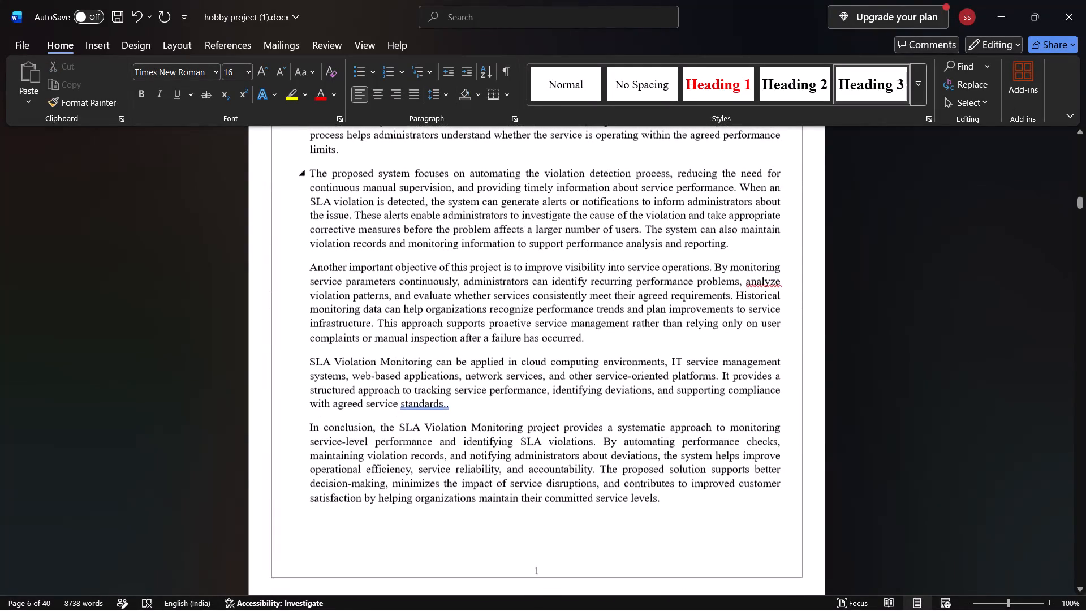
pyautogui.scroll(-4, 727, 153)
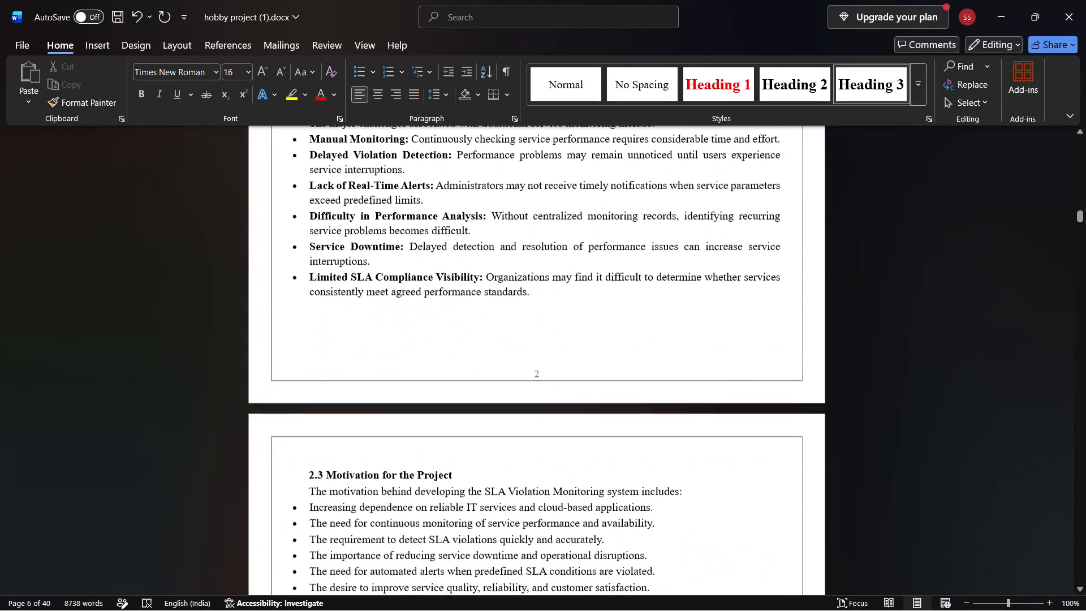
pyautogui.scroll(-3, 727, 153)
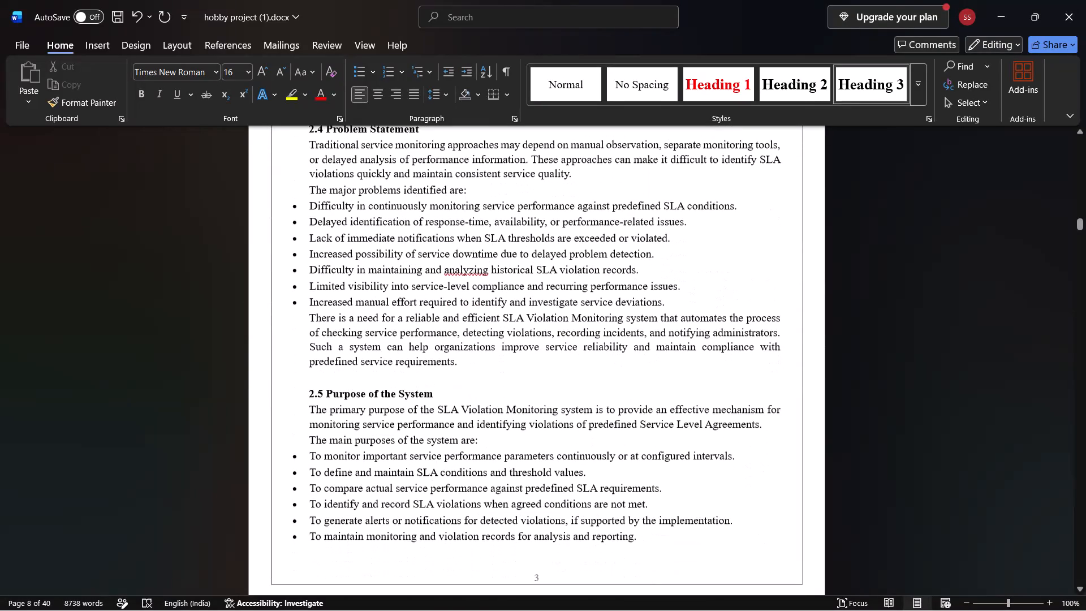
pyautogui.scroll(-3, 727, 153)
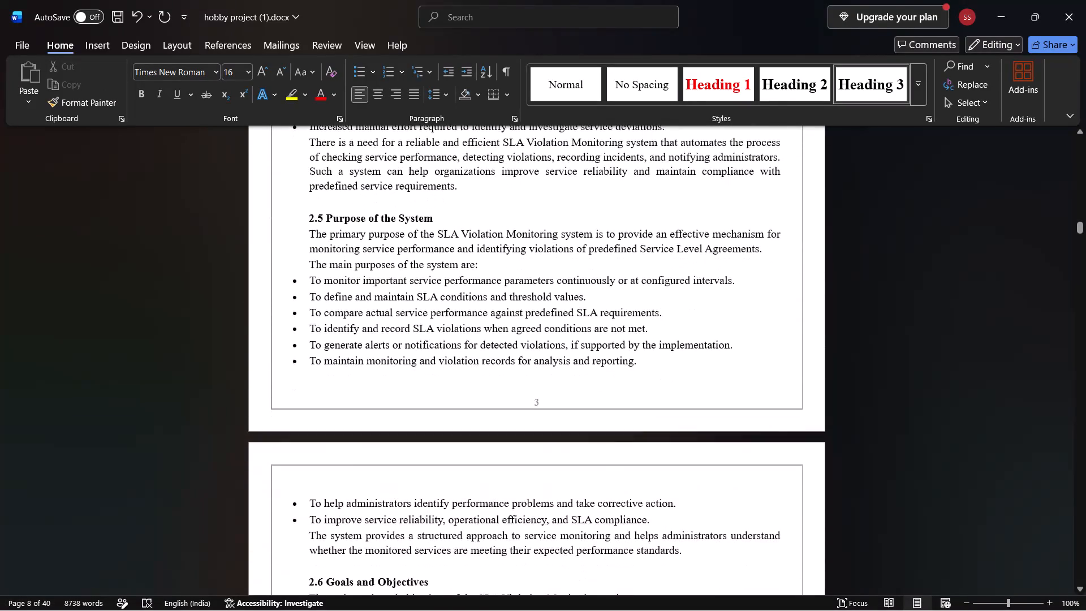
pyautogui.scroll(-3, 727, 153)
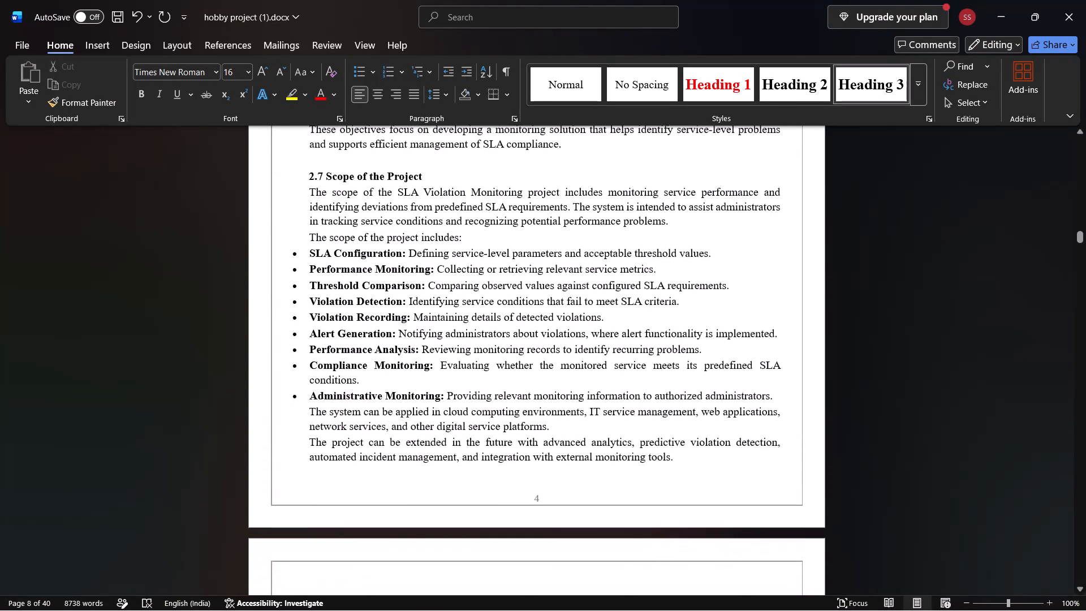
pyautogui.scroll(-5, 727, 153)
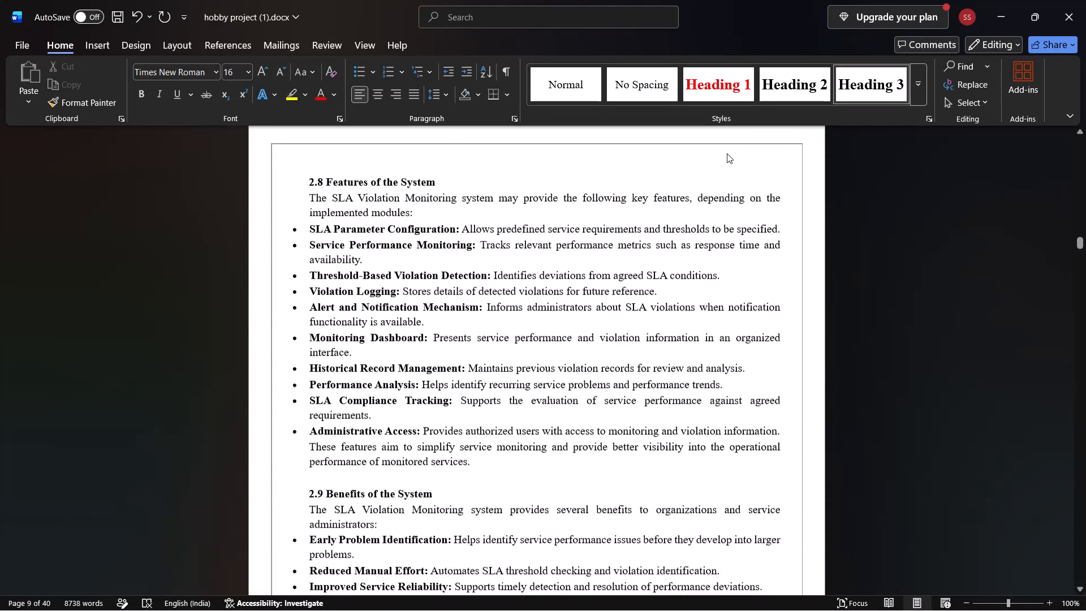
pyautogui.scroll(-3, 727, 153)
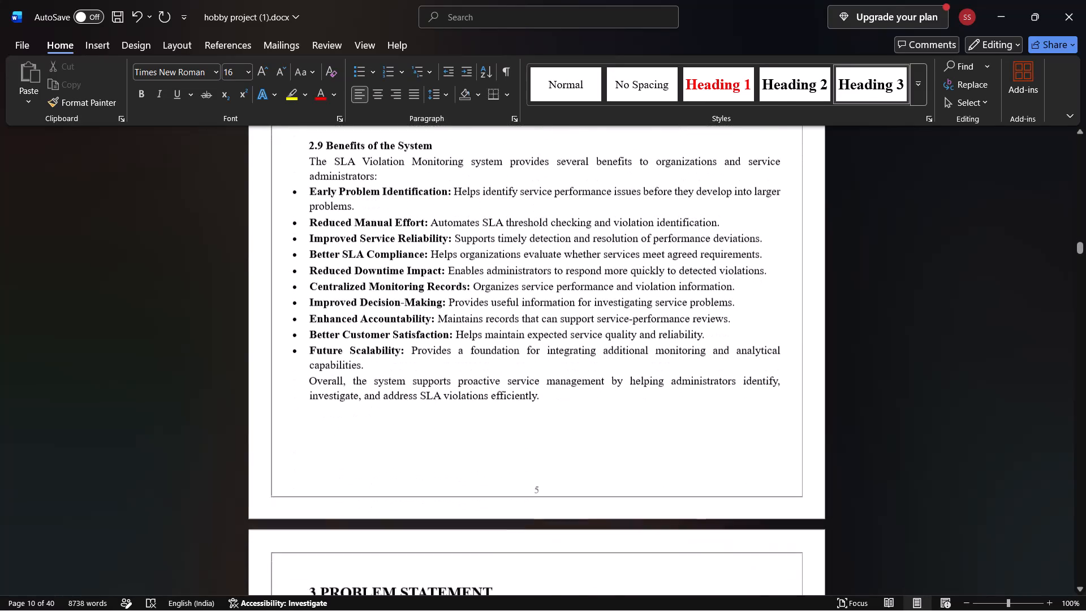
# Justify all body paragraphs of the Problem Statement section, from its opening paragraph through its conclusion.
pyautogui.scroll(-2, 727, 153)
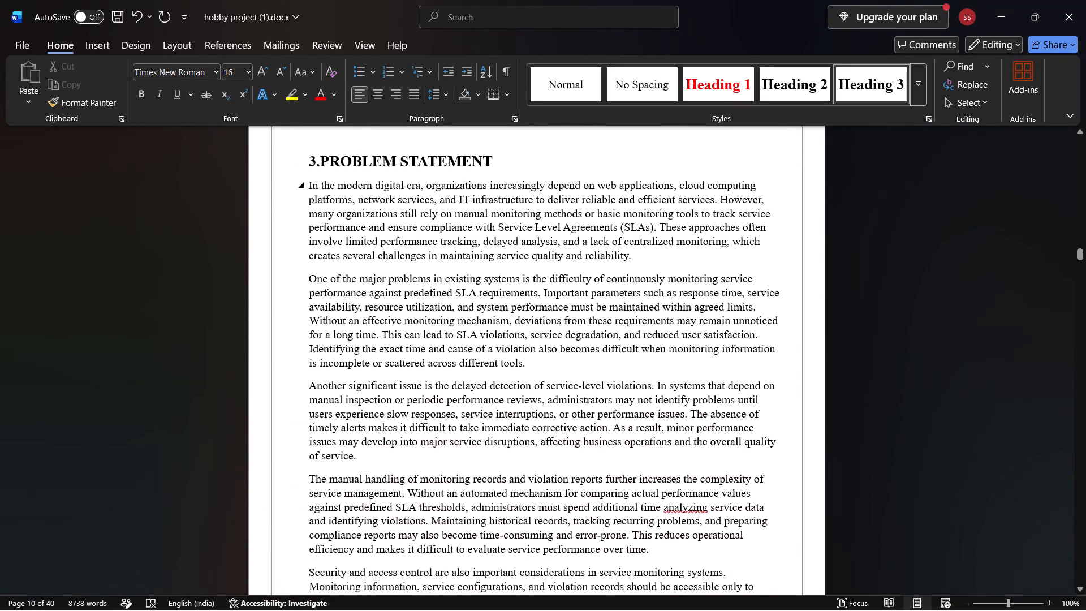
pyautogui.moveTo(309, 183); pyautogui.dragTo(447, 388)
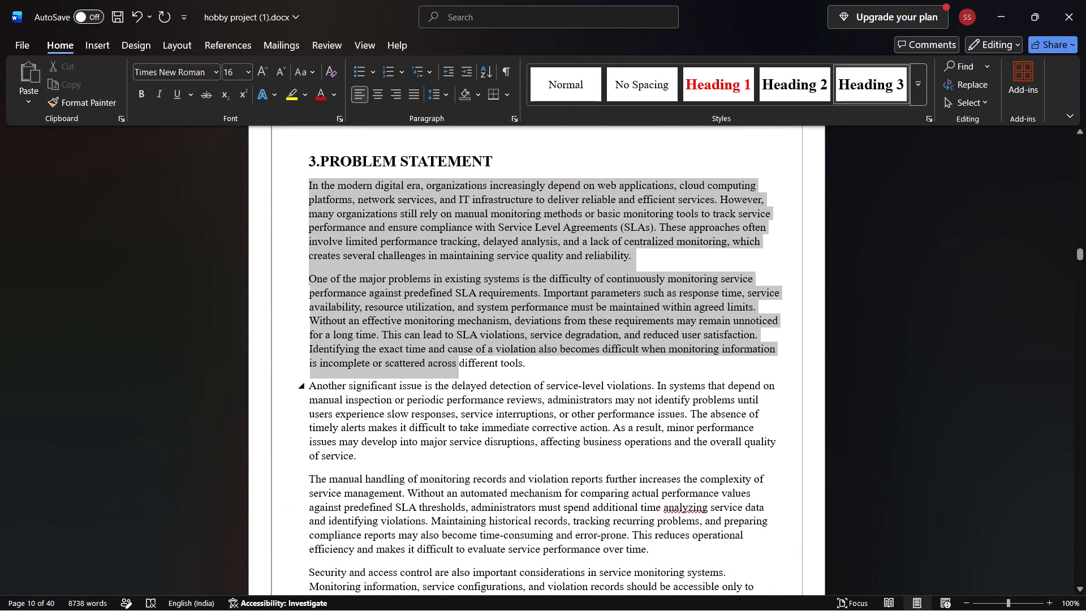
pyautogui.moveTo(447, 388); pyautogui.dragTo(447, 582)
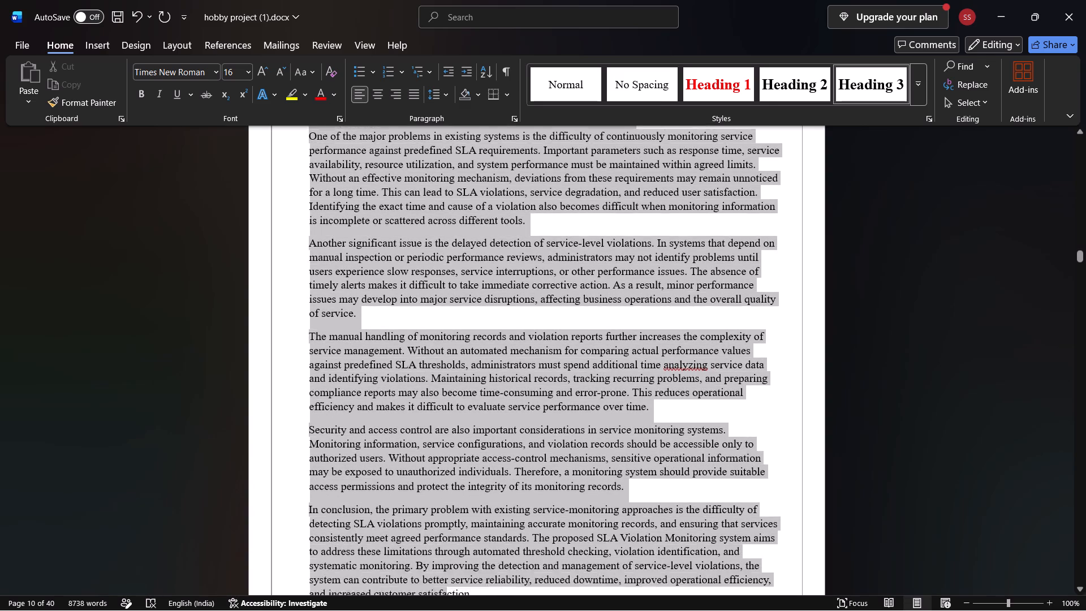
pyautogui.moveTo(447, 582); pyautogui.dragTo(485, 457)
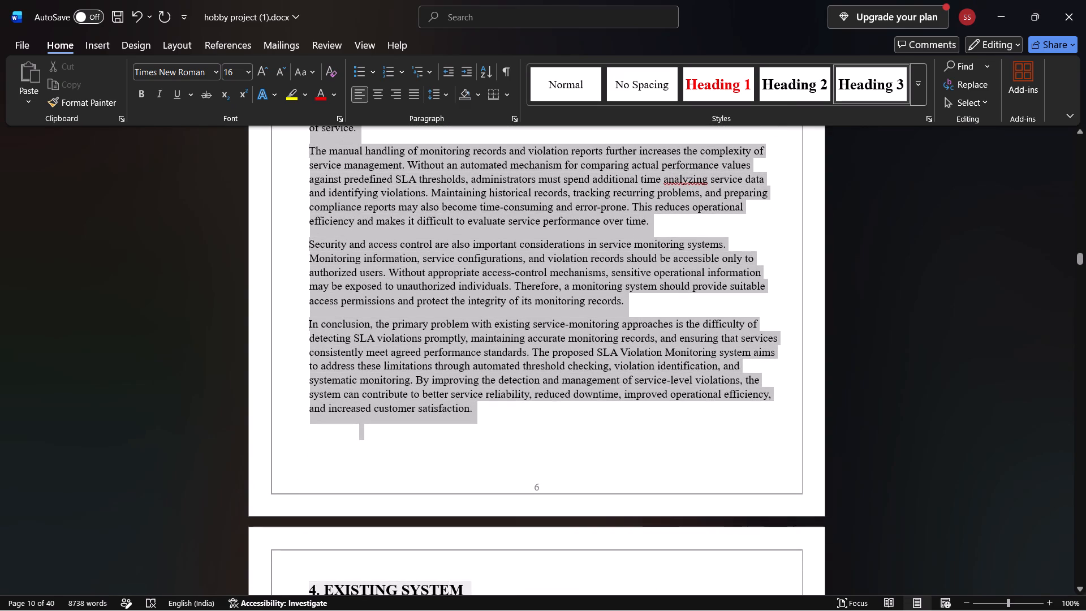
pyautogui.moveTo(485, 457); pyautogui.dragTo(495, 425)
pyautogui.hotkey('ctrl', 'j')
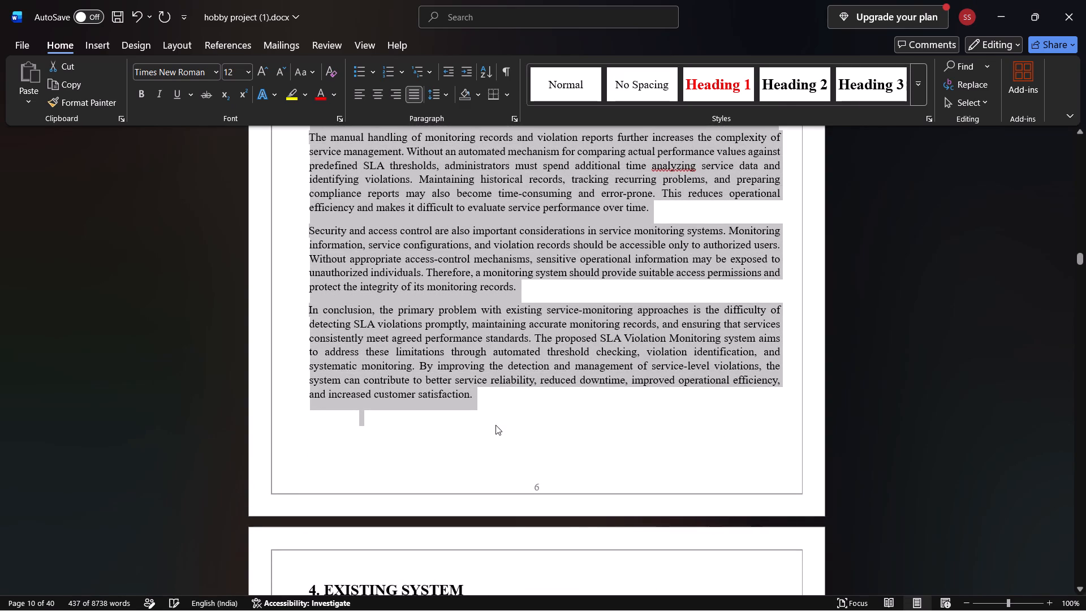
# Justify the three paragraphs of section 5.1, Introduction, in the Proposed System chapter.
pyautogui.scroll(-11, 495, 425)
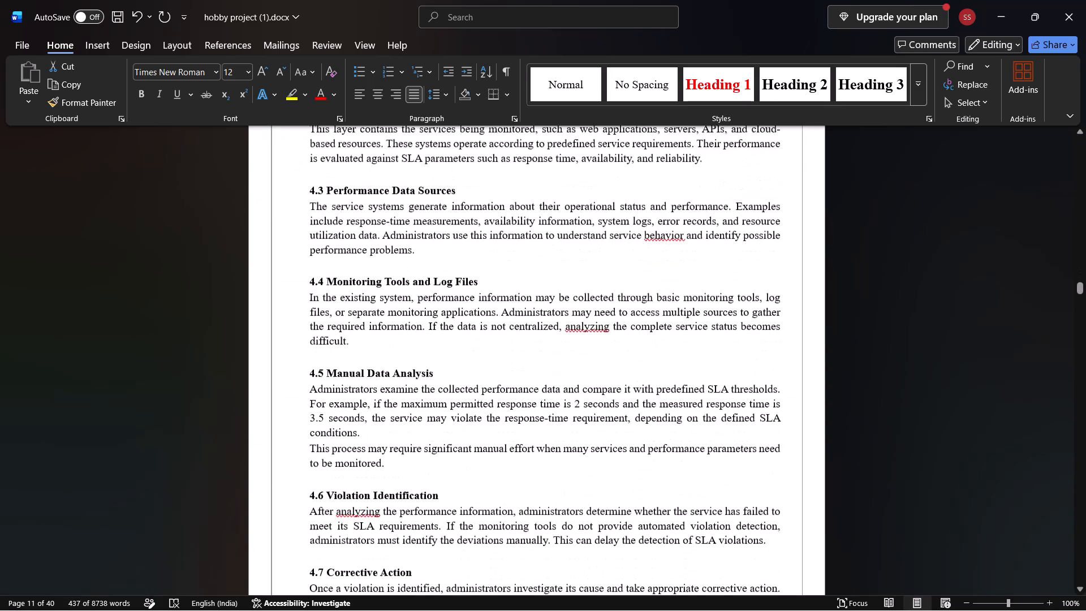
pyautogui.scroll(-3, 495, 425)
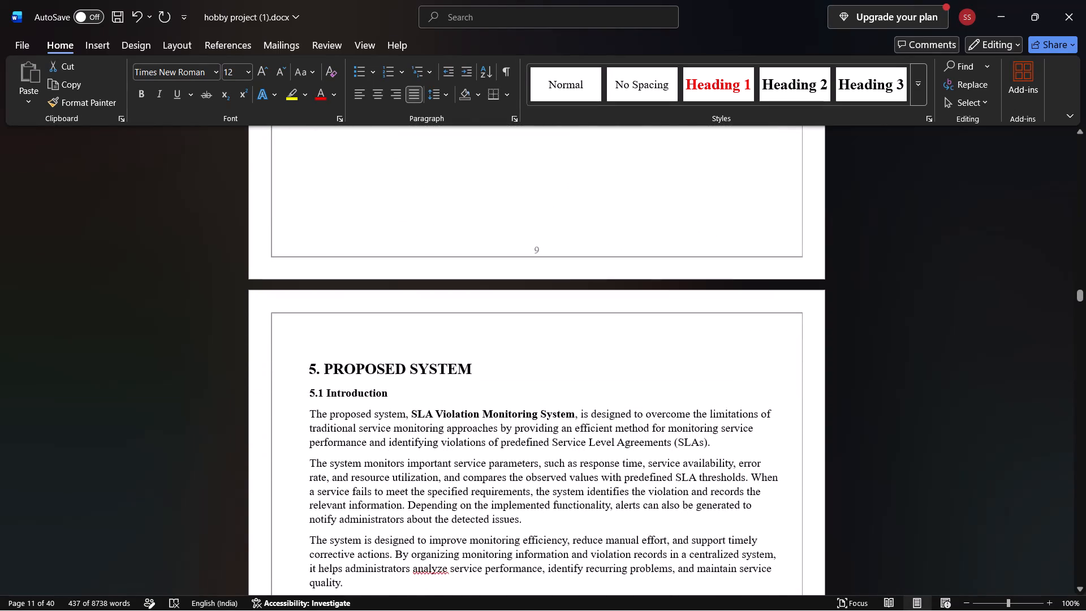
pyautogui.scroll(-1, 495, 425)
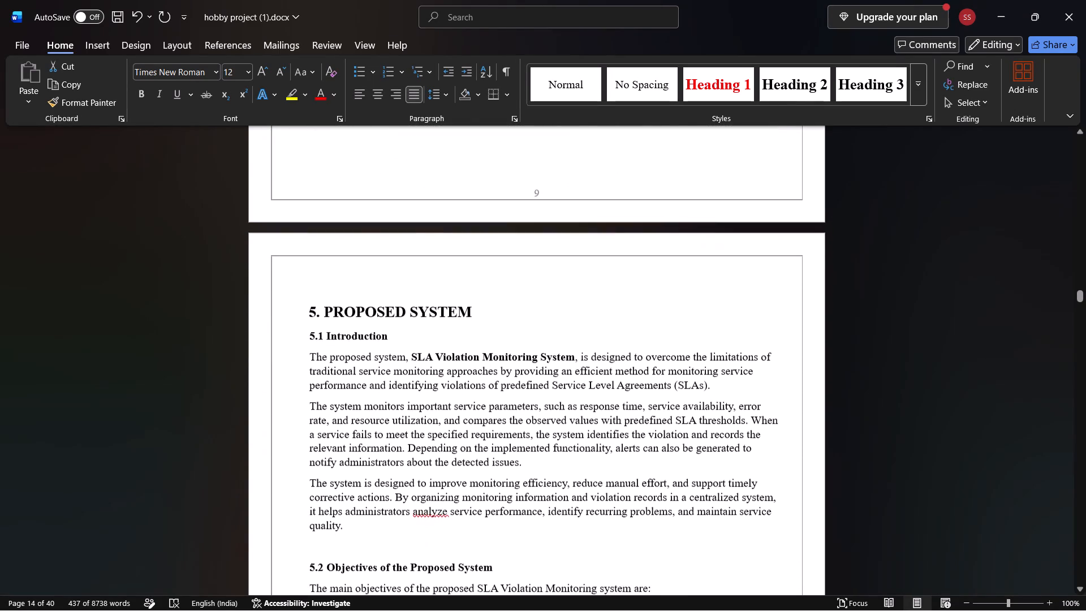
pyautogui.scroll(-1, 495, 425)
pyautogui.scroll(4, 495, 425)
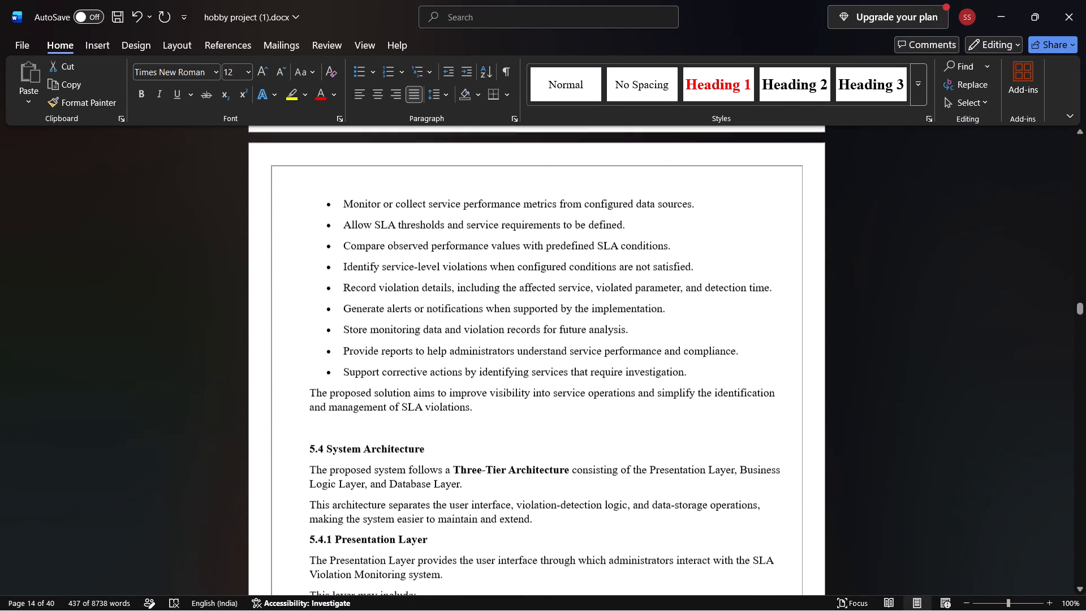
pyautogui.scroll(6, 495, 425)
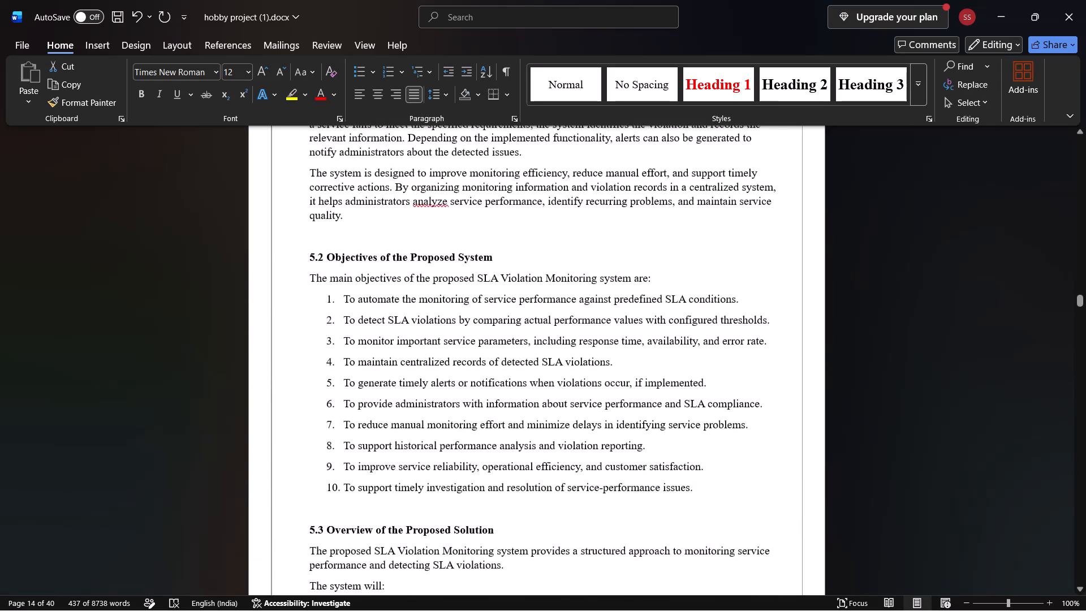
pyautogui.scroll(3, 495, 425)
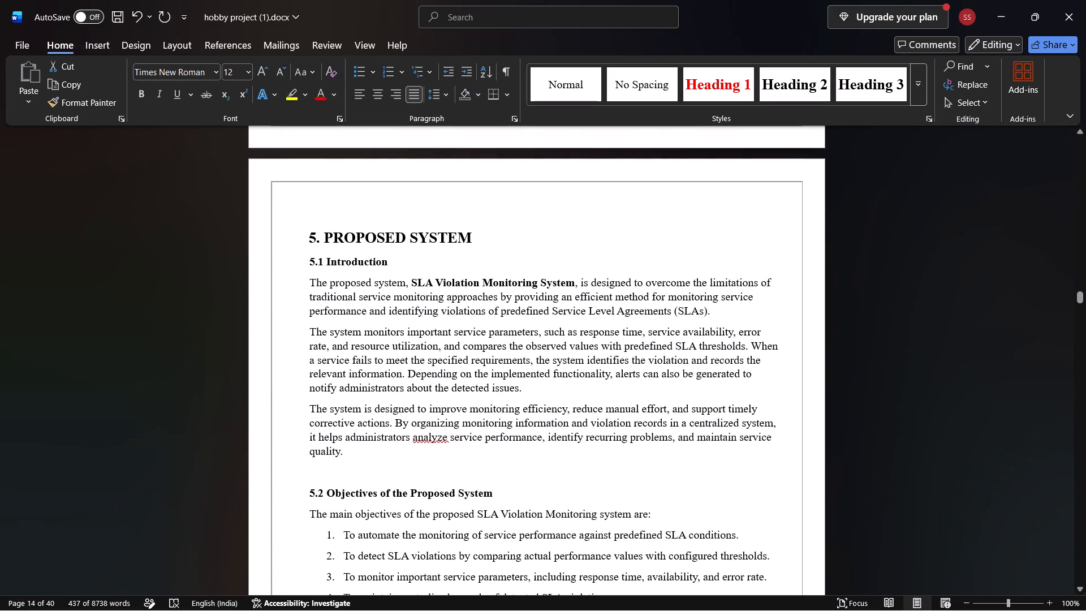
pyautogui.moveTo(311, 284); pyautogui.dragTo(369, 452)
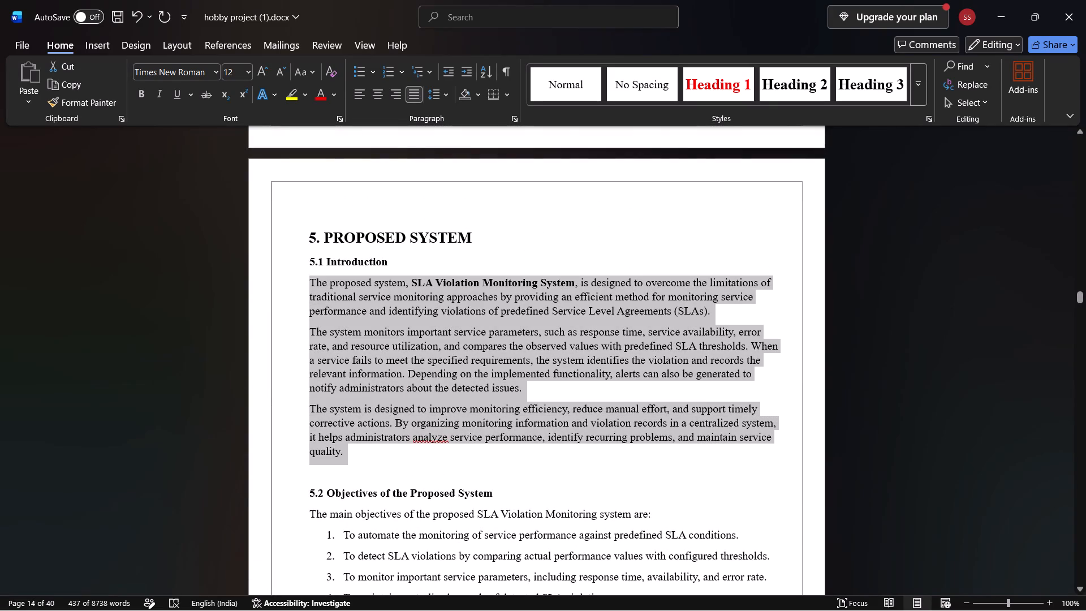
pyautogui.moveTo(369, 452); pyautogui.dragTo(369, 458)
pyautogui.hotkey('ctrl', 'j')
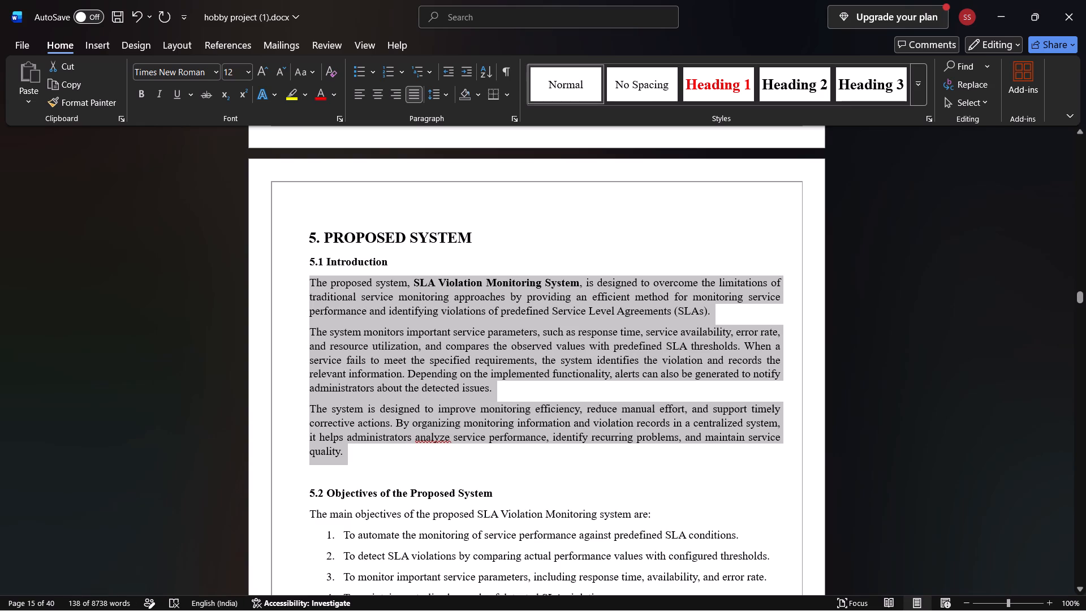
pyautogui.click(539, 476)
# Justify the opening paragraph of section 5.4.3, Database Layer, which begins "The Database Layer stores and manages".
pyautogui.scroll(-4, 539, 476)
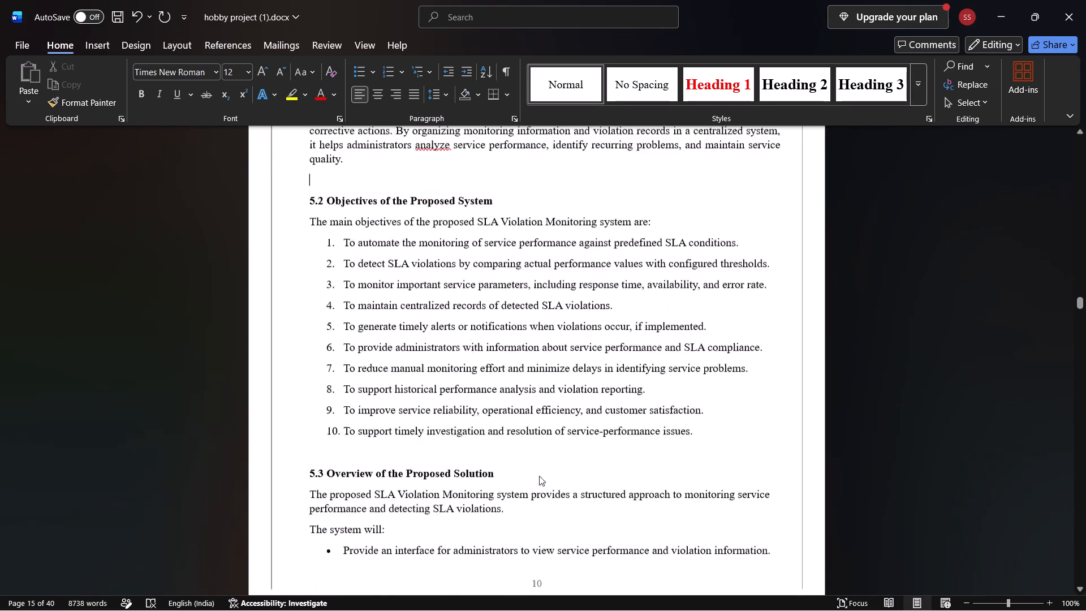
pyautogui.scroll(-3, 539, 476)
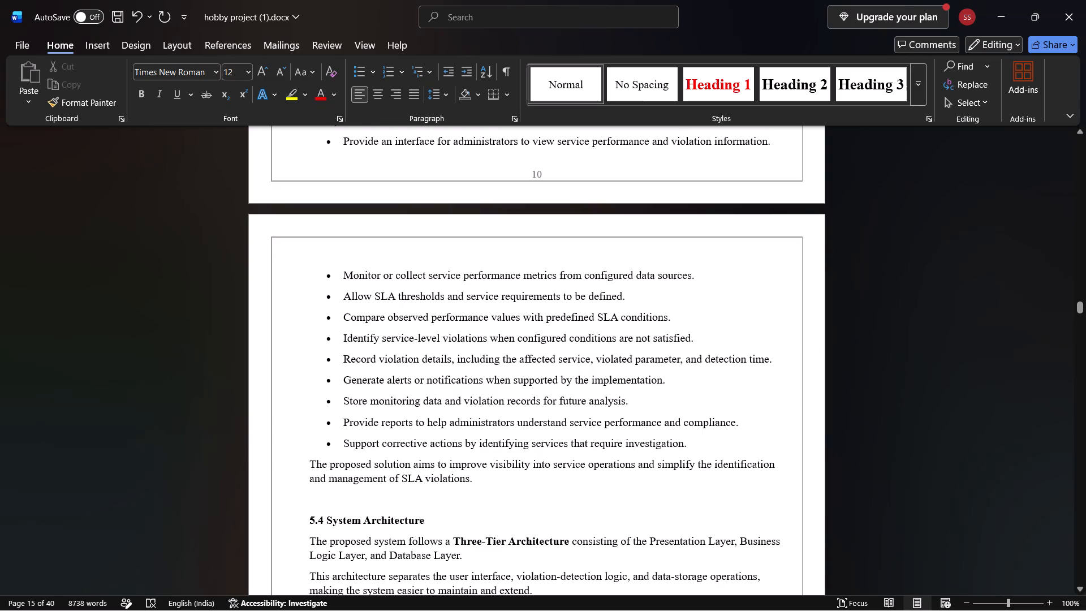
pyautogui.scroll(-6, 539, 476)
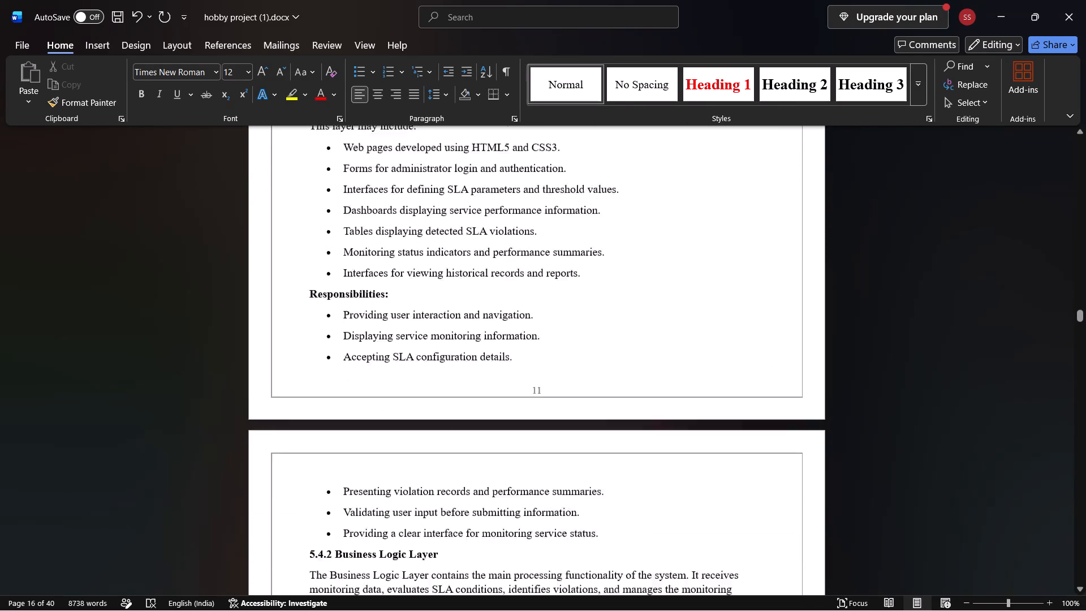
pyautogui.scroll(-4, 539, 476)
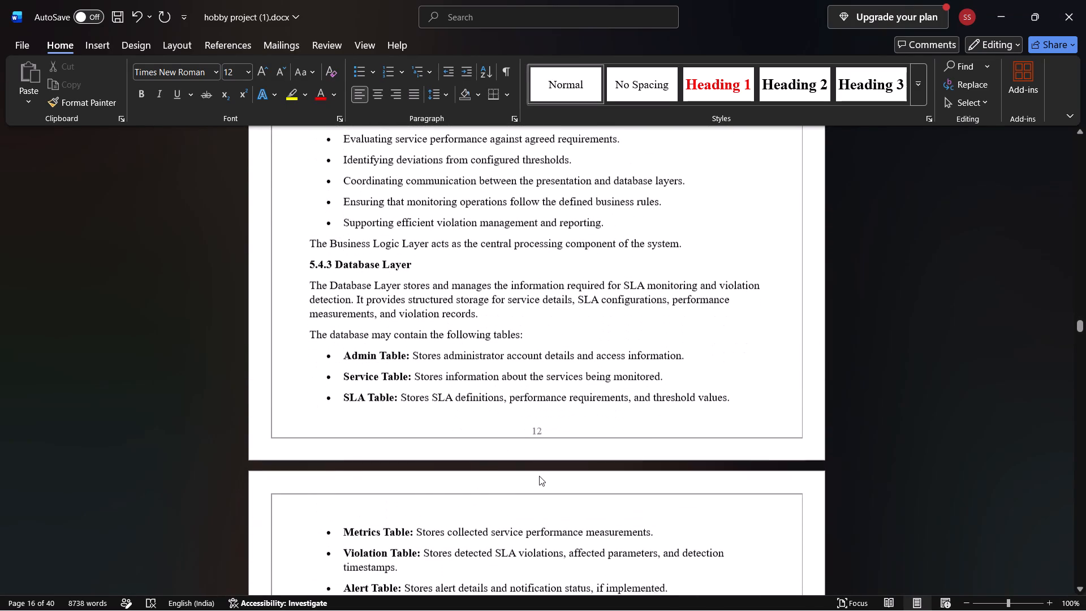
pyautogui.scroll(-1, 539, 476)
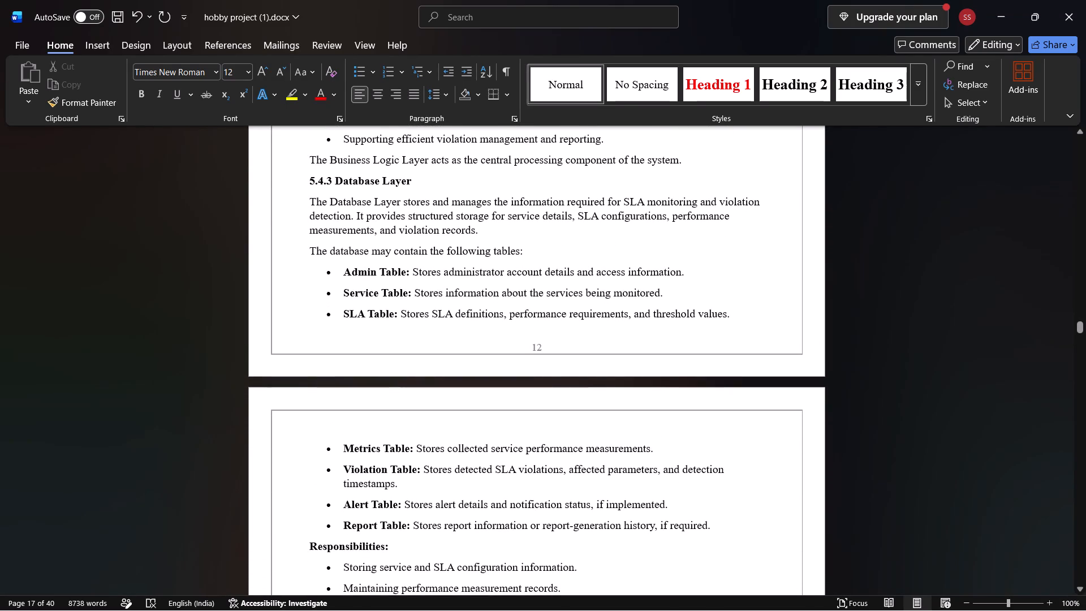
pyautogui.moveTo(309, 199); pyautogui.dragTo(335, 209)
pyautogui.moveTo(335, 209); pyautogui.dragTo(495, 224)
pyautogui.hotkey('ctrl', 'j')
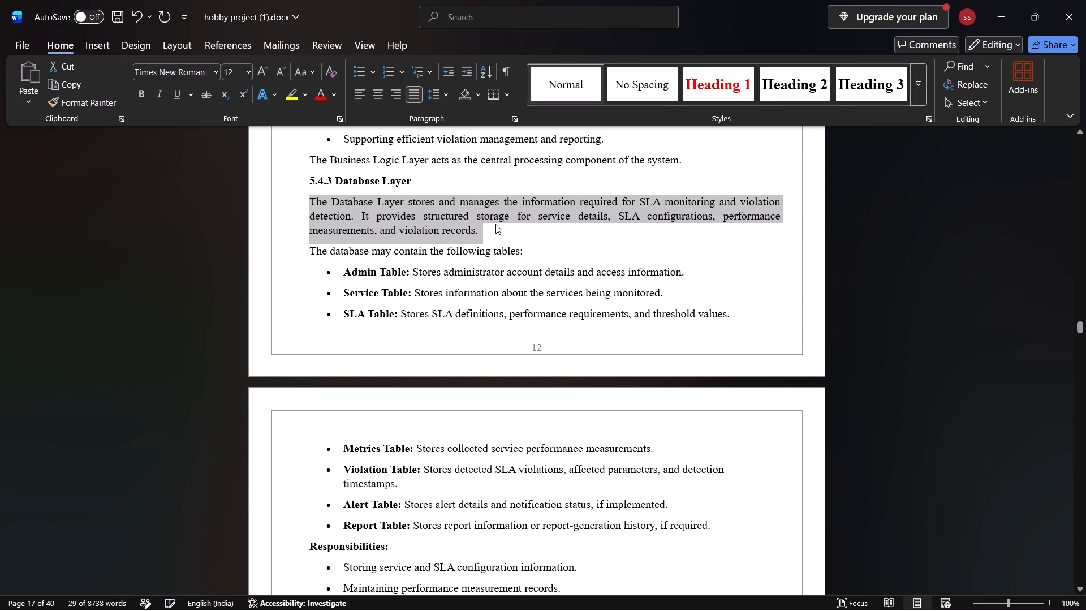
pyautogui.click(732, 286)
# Review the text alignment from the rest of section 5.4.3 through the System Requirements, results and figure pages to the Conclusion.
pyautogui.scroll(-1, 732, 286)
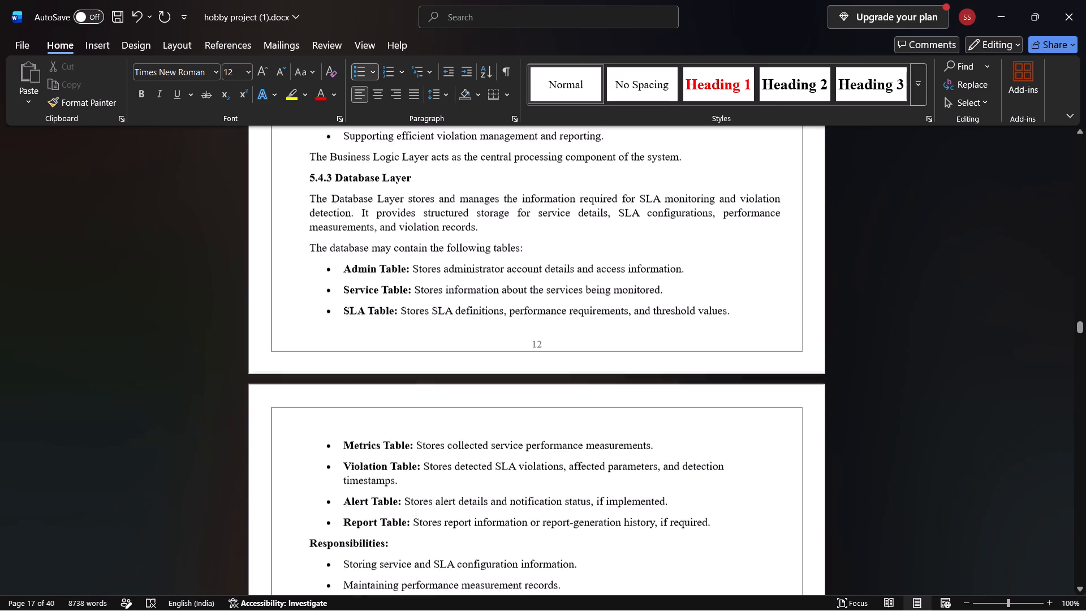
pyautogui.scroll(-6, 732, 286)
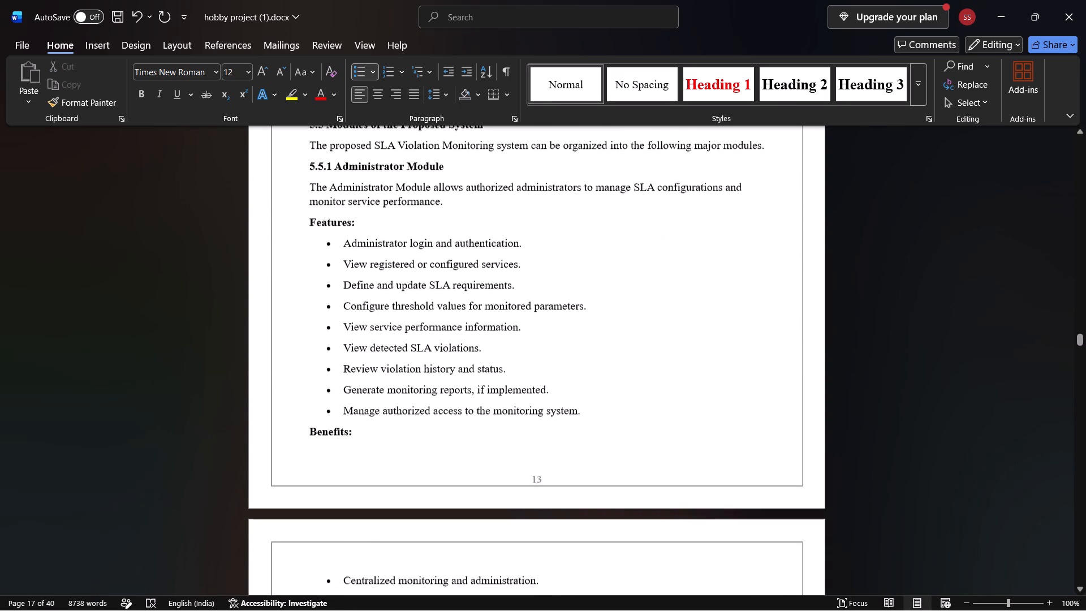
pyautogui.scroll(-15, 732, 286)
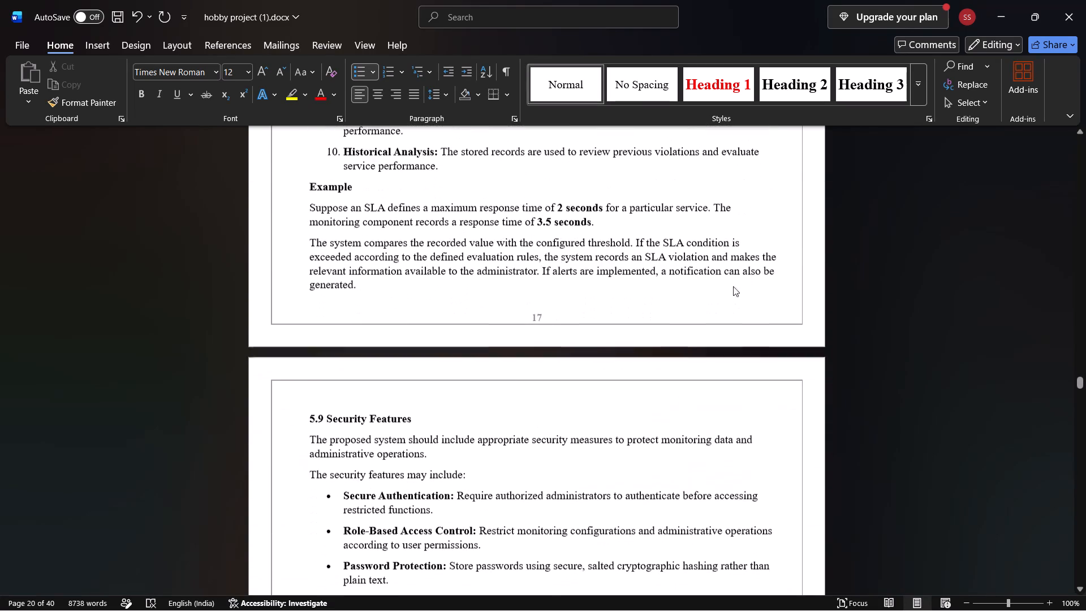
pyautogui.scroll(-2, 733, 286)
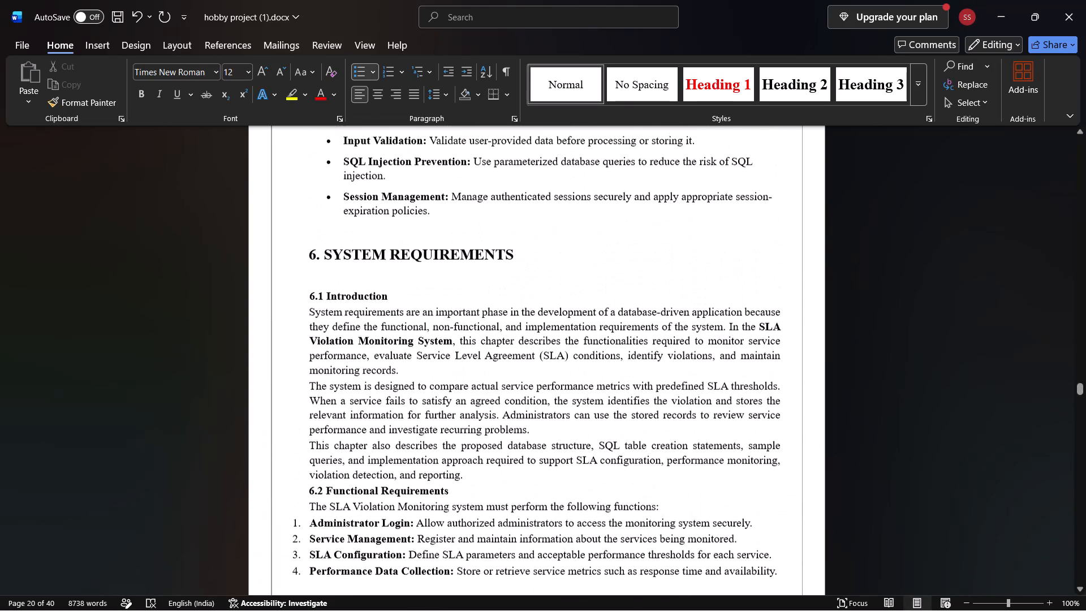
pyautogui.scroll(-2, 733, 286)
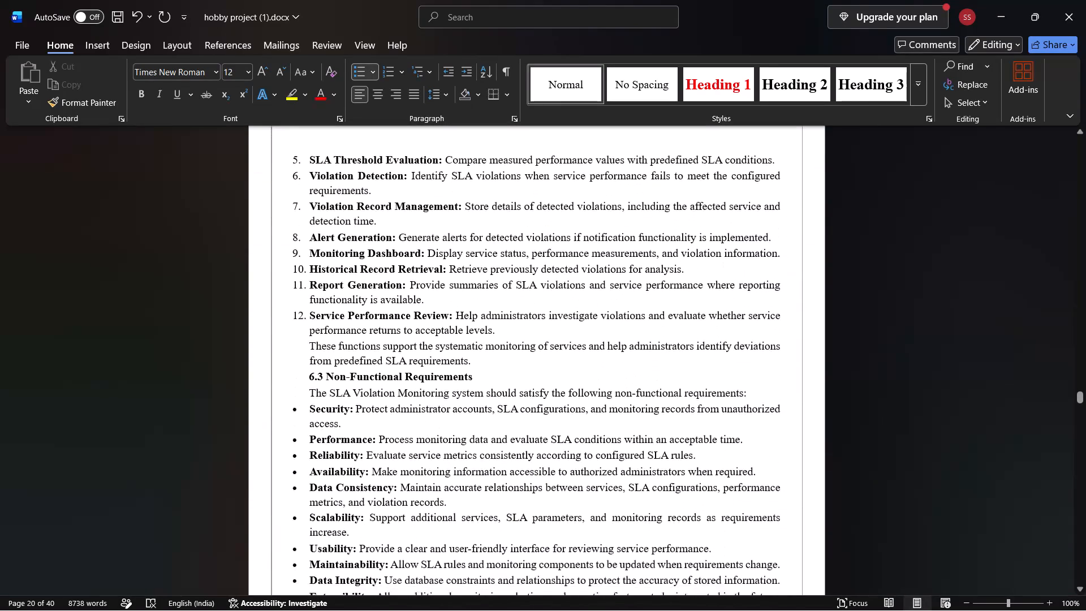
pyautogui.scroll(-3, 733, 286)
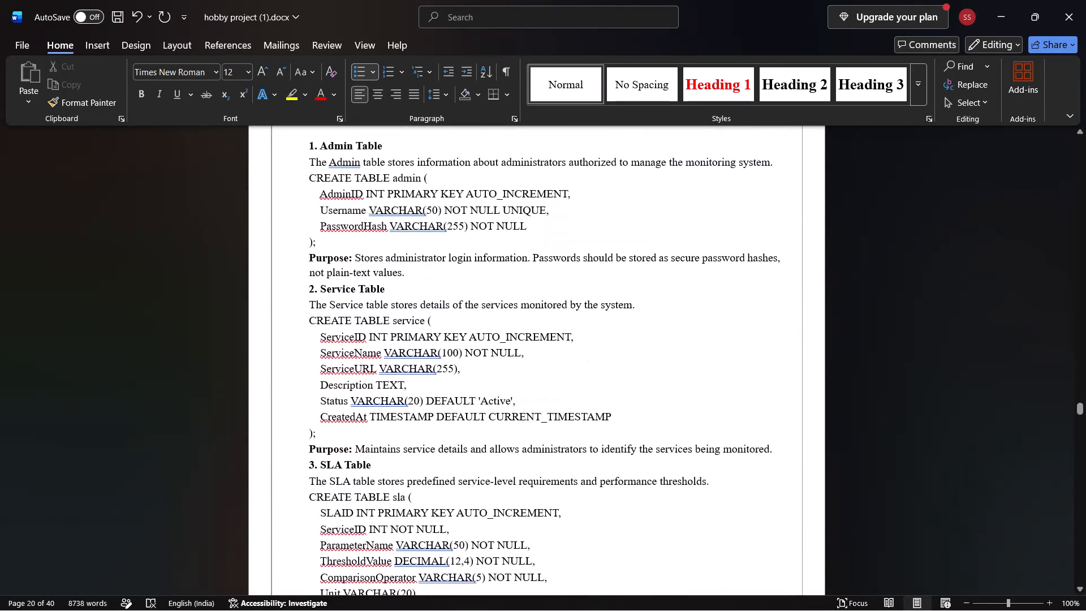
pyautogui.scroll(-4, 733, 286)
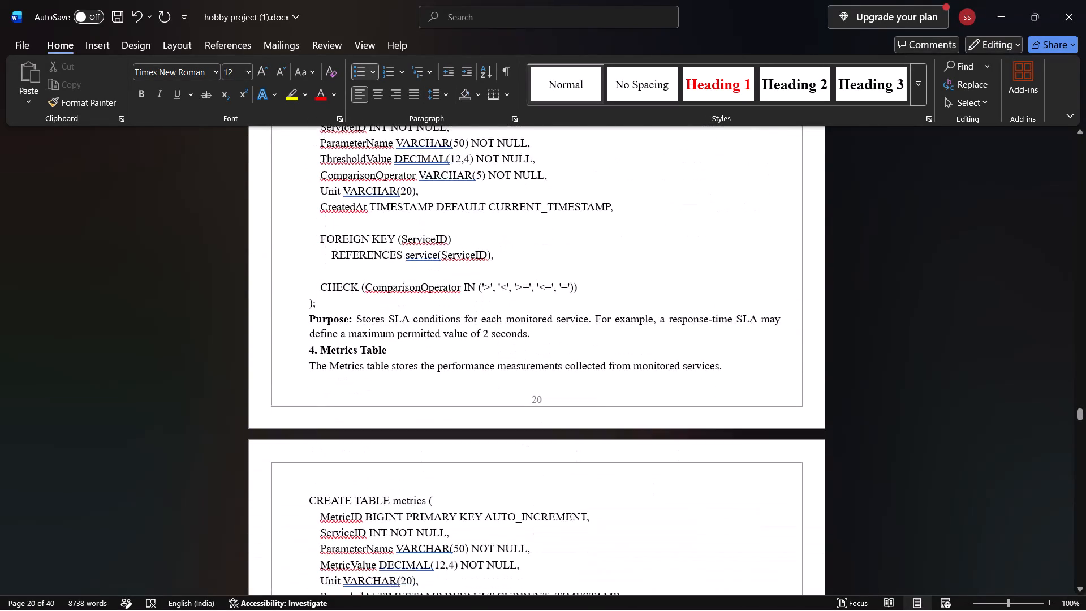
pyautogui.scroll(-4, 733, 286)
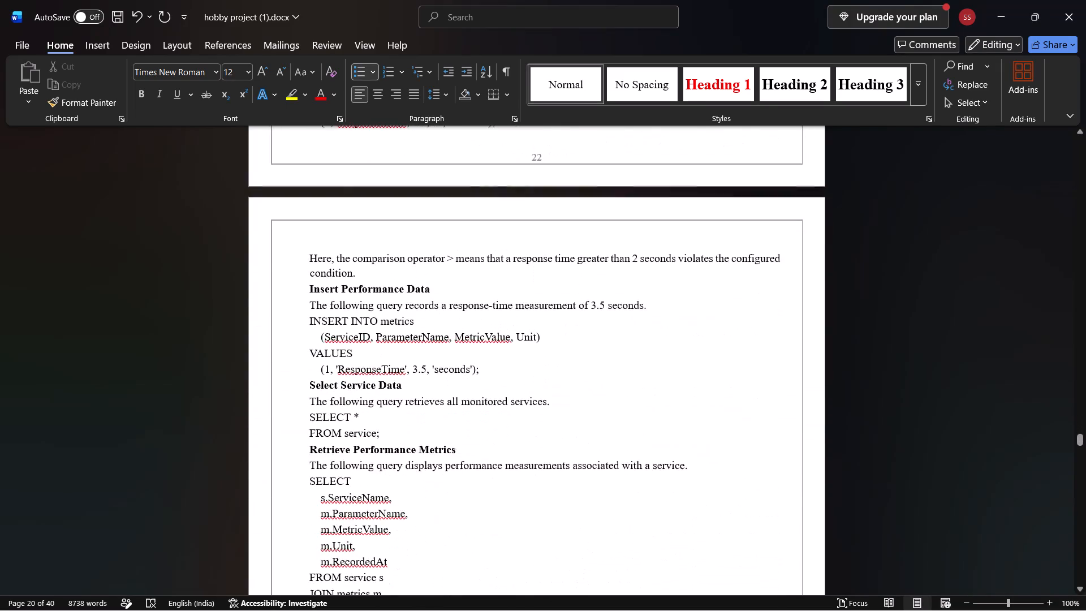
pyautogui.scroll(-3, 733, 286)
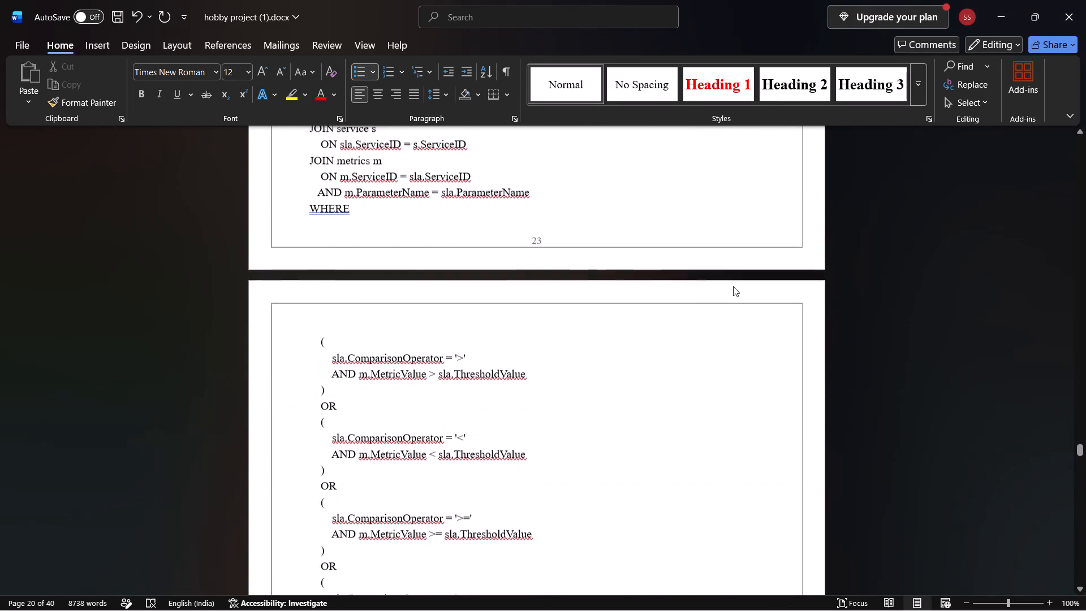
pyautogui.scroll(-11, 733, 286)
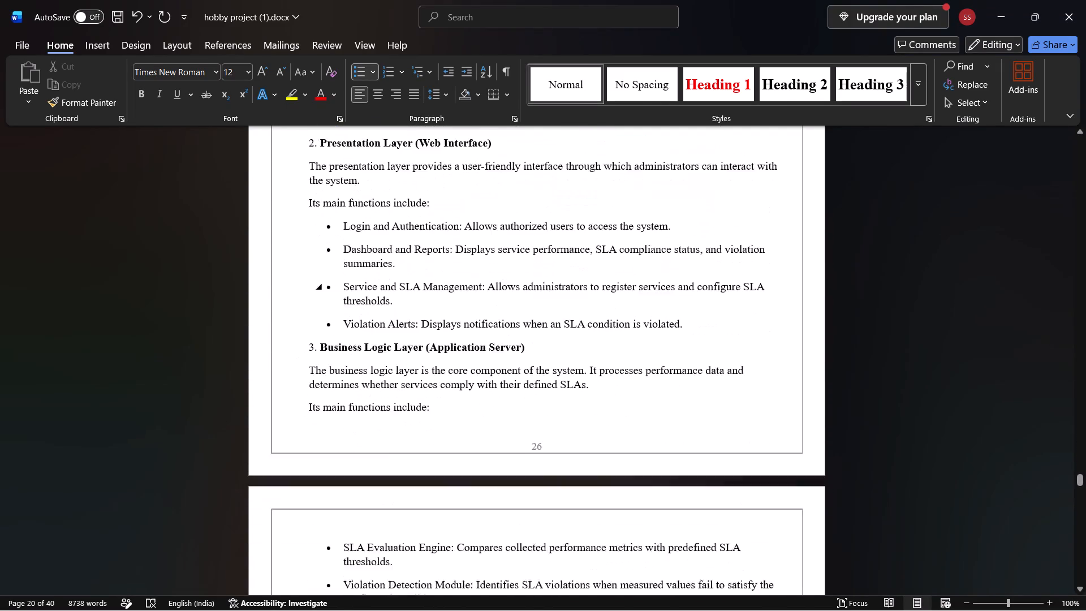
pyautogui.scroll(-3, 733, 286)
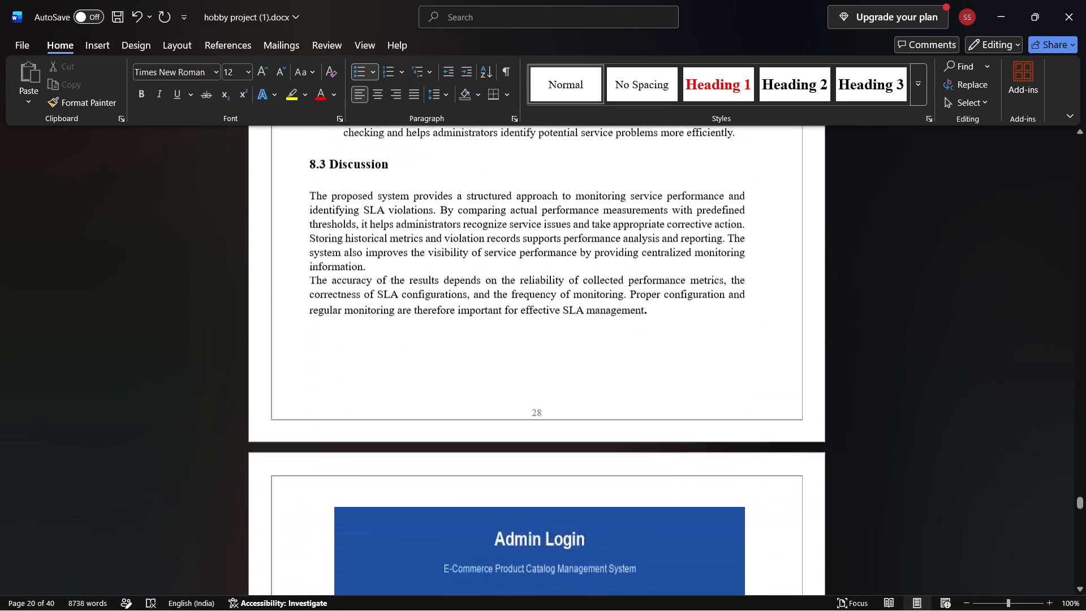
pyautogui.scroll(-6, 733, 286)
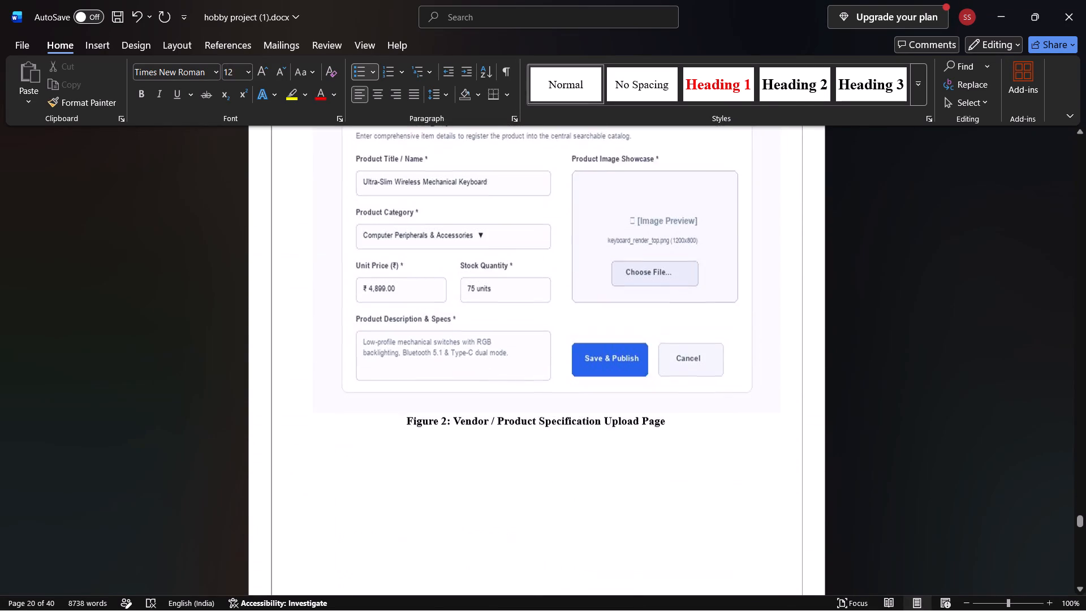
pyautogui.scroll(-3, 733, 286)
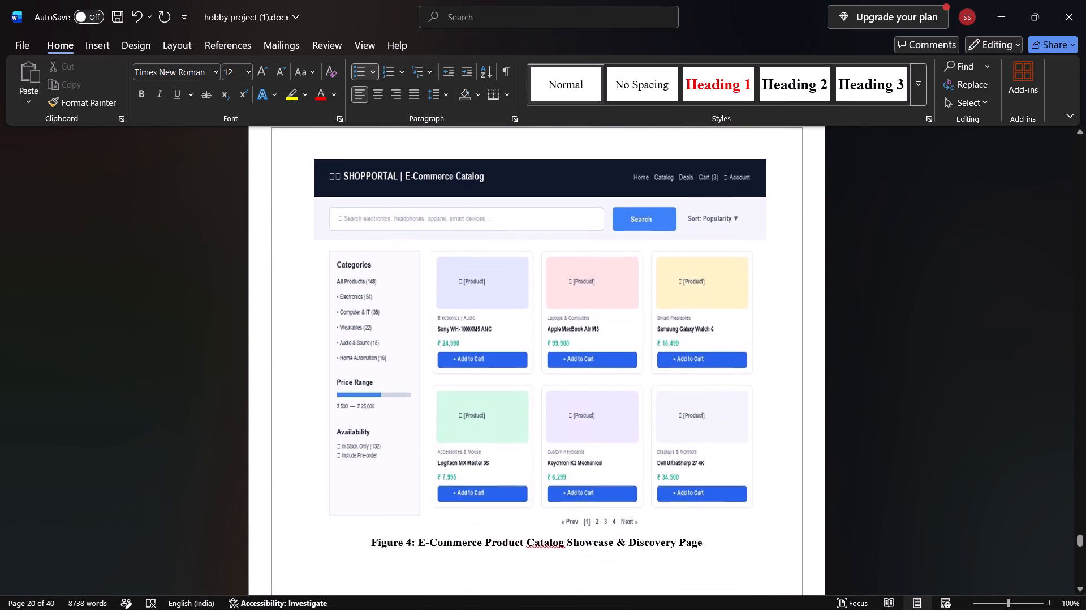
pyautogui.scroll(-4, 733, 286)
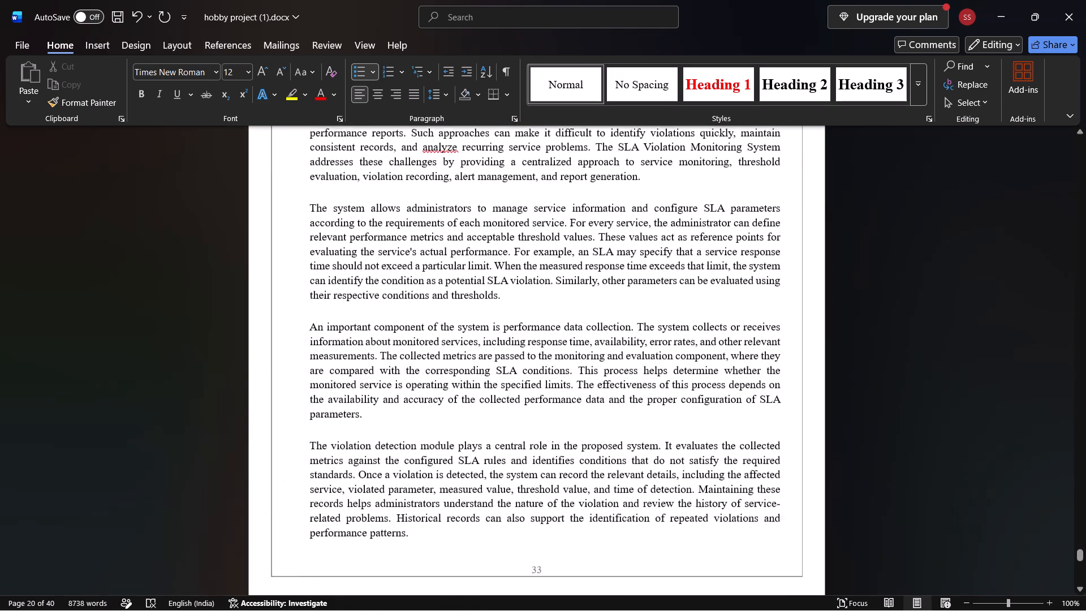
pyautogui.scroll(-2, 733, 286)
# Justify all body paragraphs of section 10, Conclusion, from its opening paragraph through the "In the future" paragraph.
pyautogui.scroll(1, 733, 286)
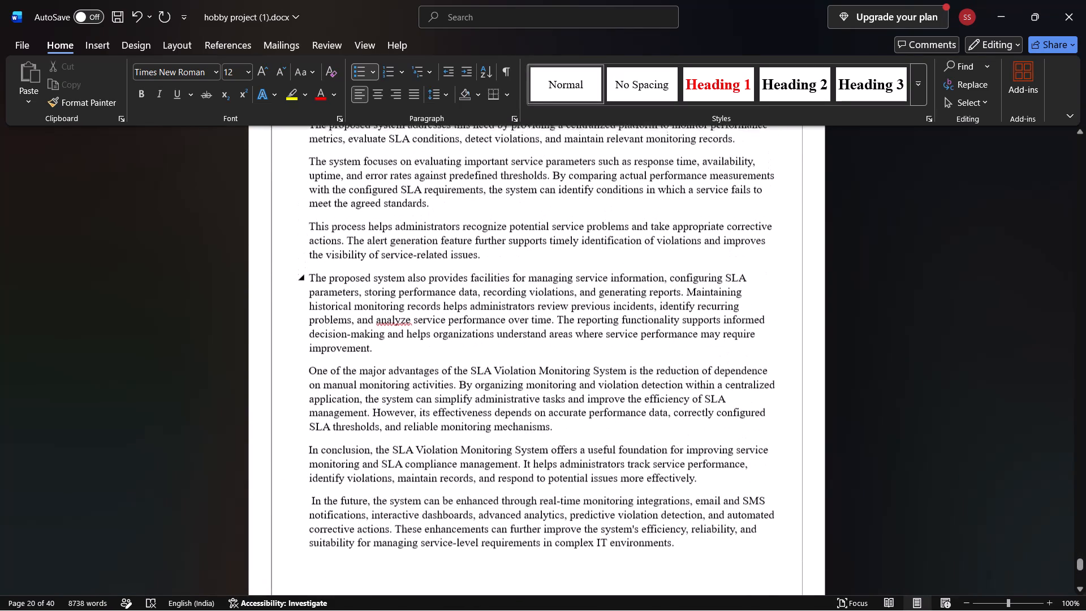
pyautogui.scroll(4, 733, 286)
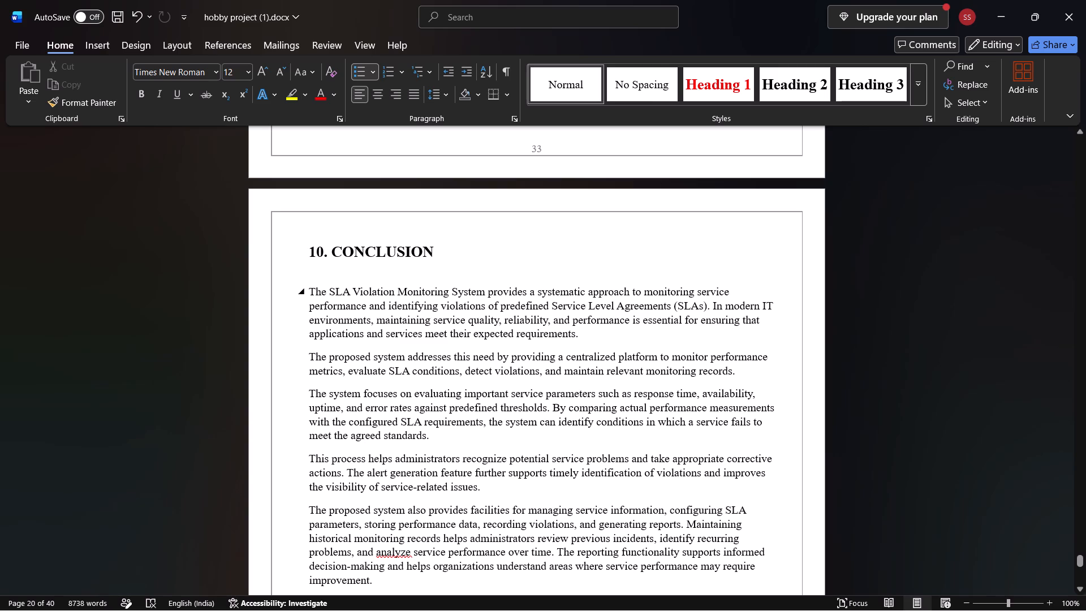
pyautogui.moveTo(309, 289); pyautogui.dragTo(520, 608)
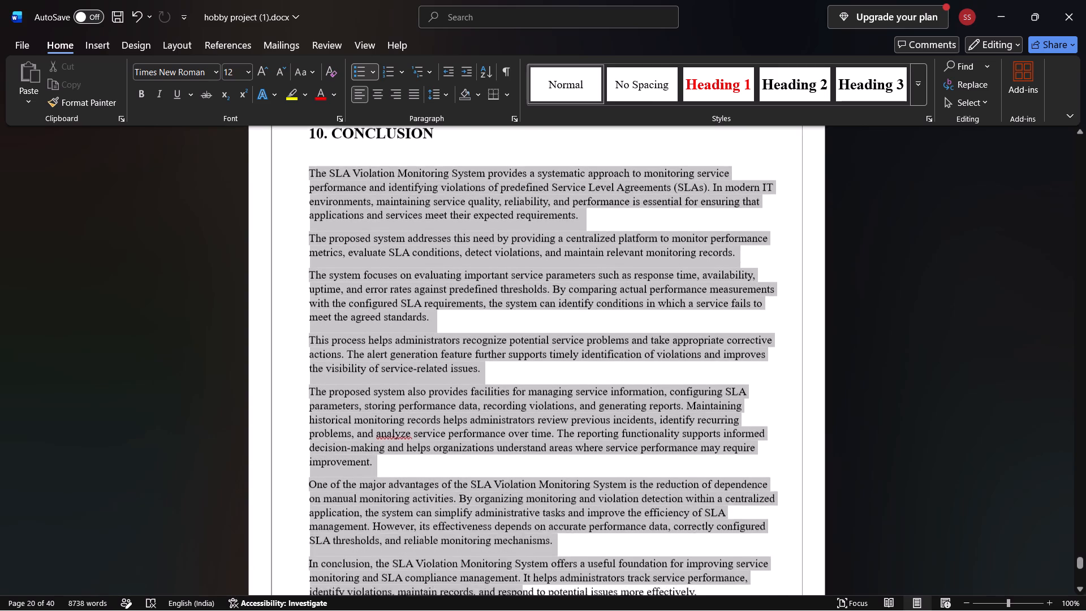
pyautogui.moveTo(520, 608); pyautogui.dragTo(637, 407)
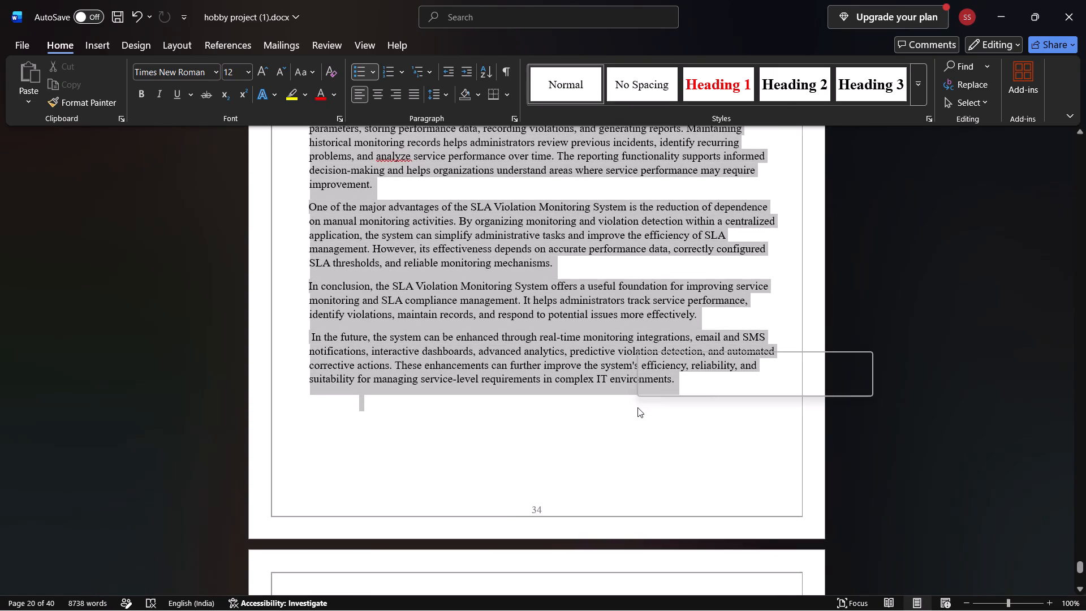
pyautogui.hotkey('ctrl', 'j')
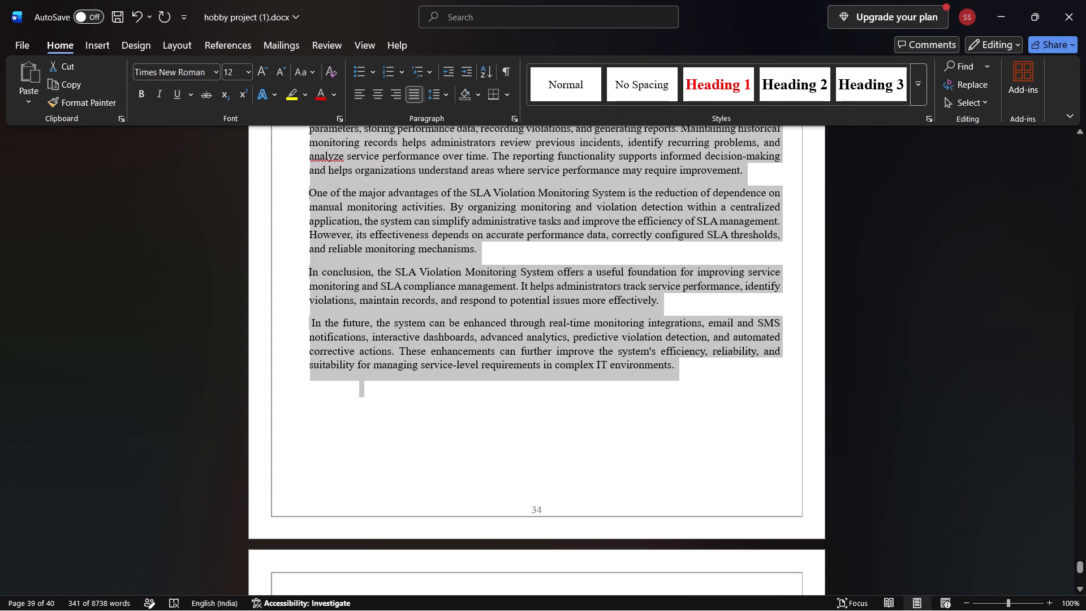
pyautogui.click(721, 461)
pyautogui.scroll(2, 721, 461)
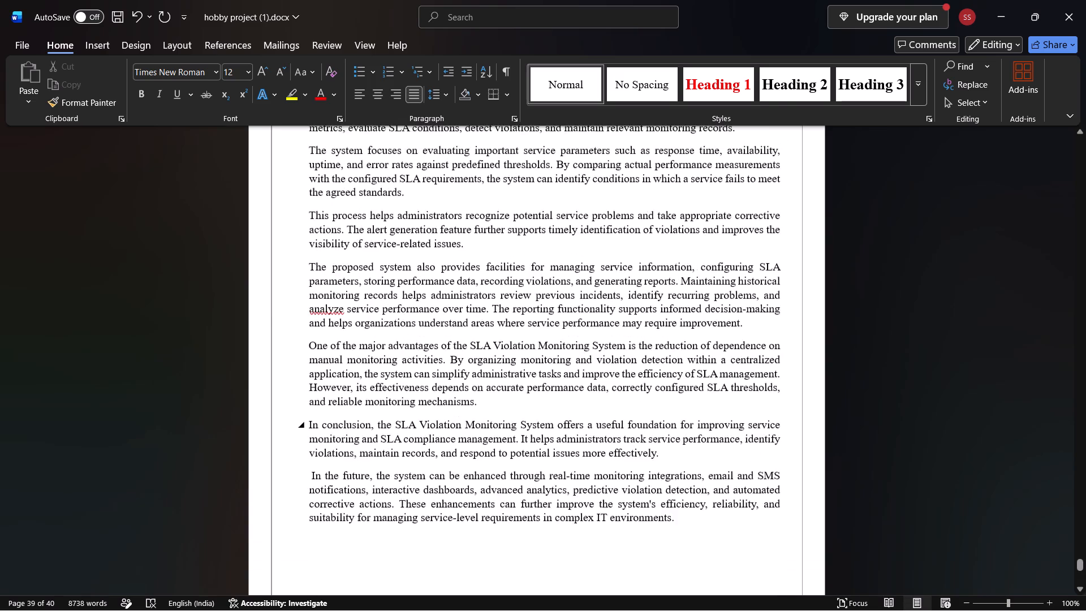
# Review the report's layout from the Conclusion and References pages back through the chapters and front matter to the Certificate page.
pyautogui.scroll(2, 721, 461)
pyautogui.scroll(-6, 721, 461)
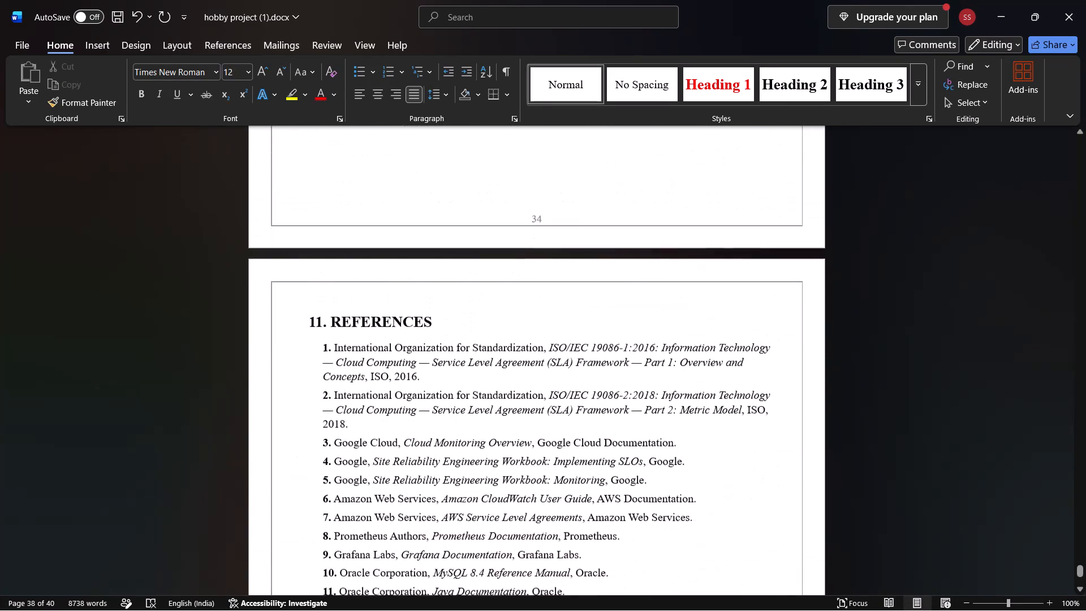
pyautogui.scroll(-3, 721, 461)
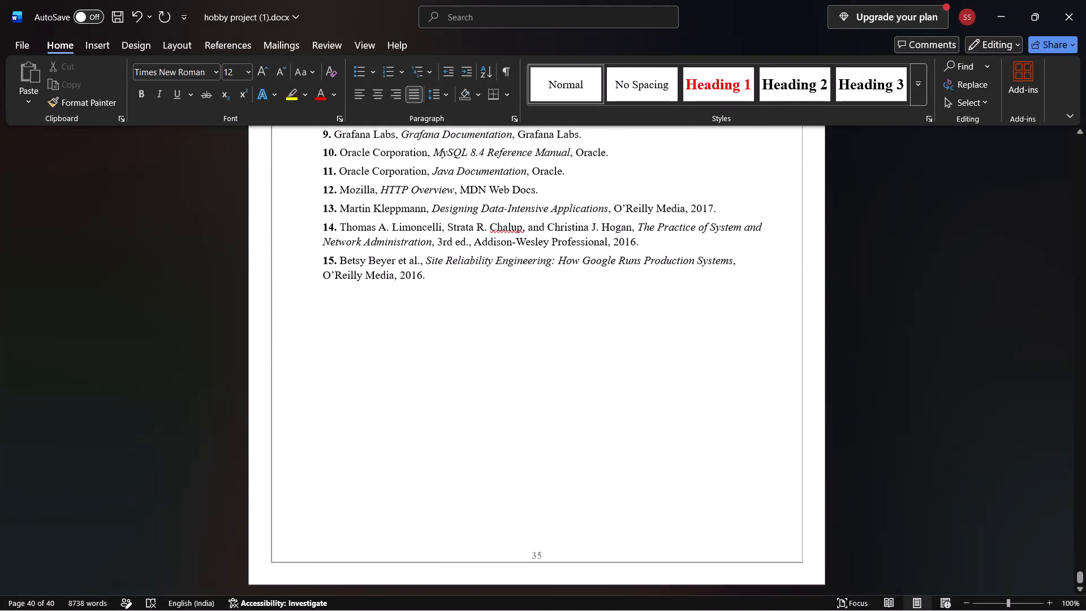
pyautogui.scroll(-2, 721, 461)
pyautogui.scroll(6, 721, 461)
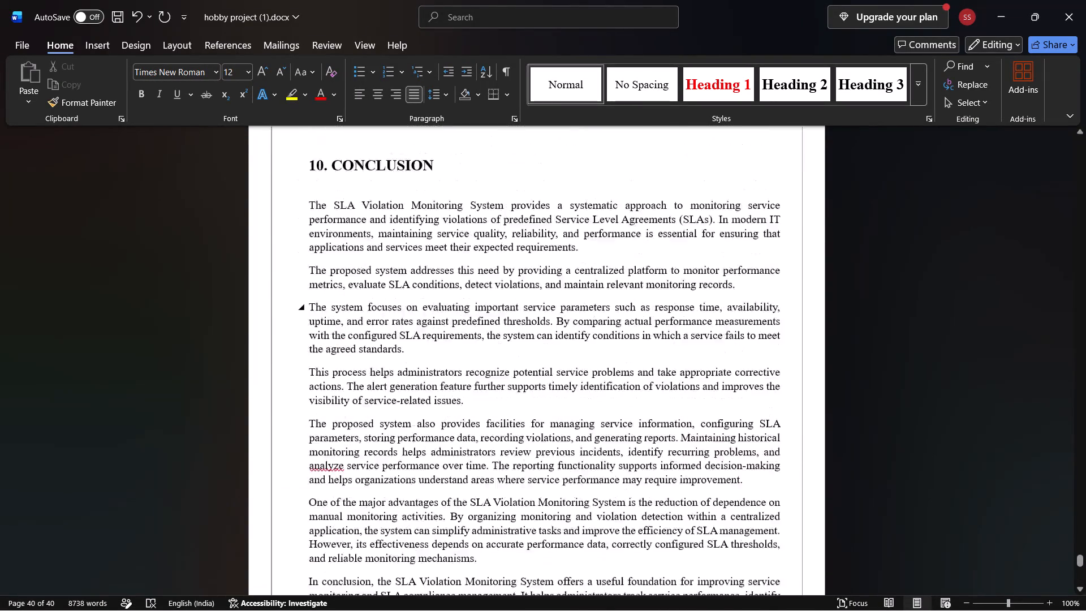
pyautogui.scroll(6, 721, 461)
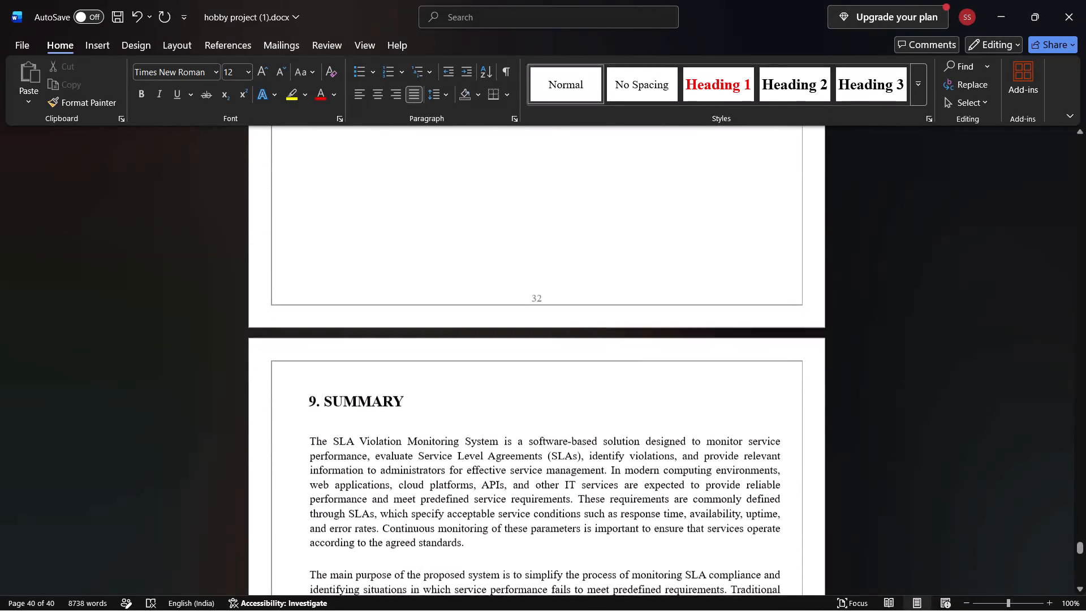
pyautogui.scroll(9, 721, 461)
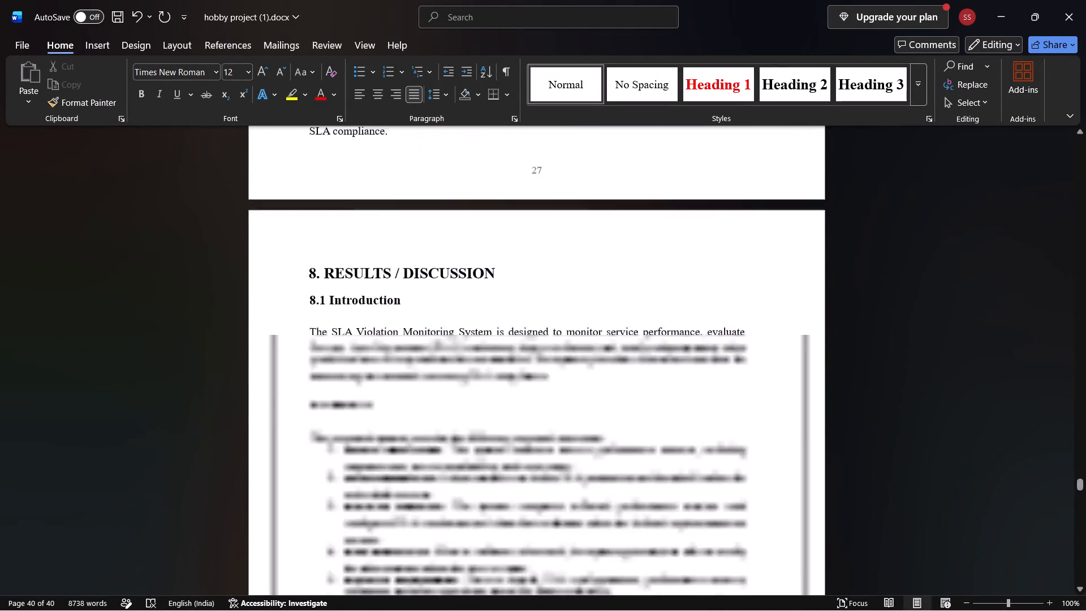
pyautogui.scroll(4, 721, 461)
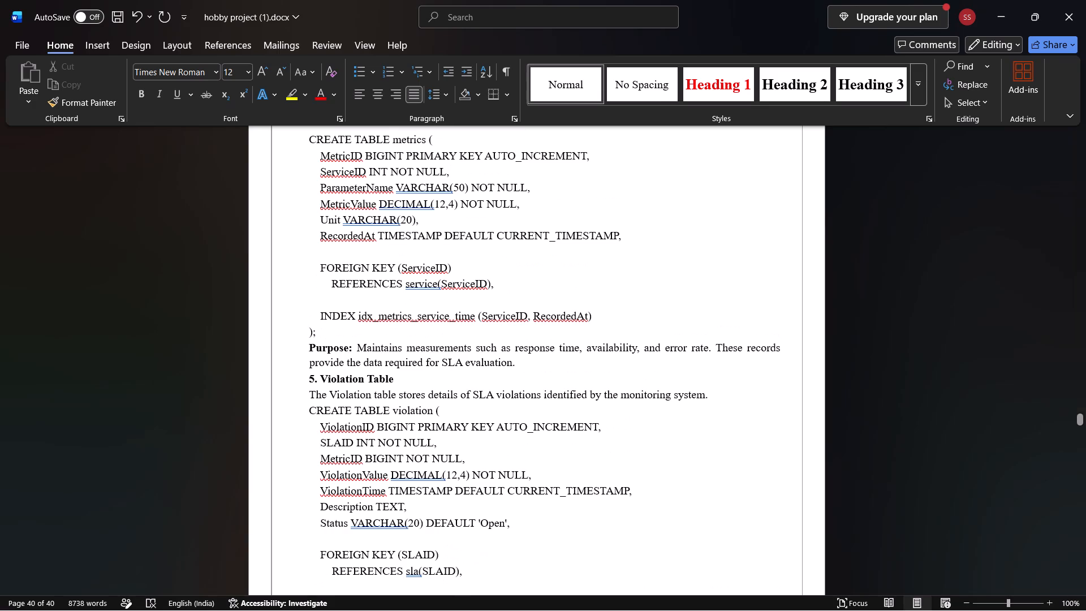
pyautogui.scroll(2, 721, 461)
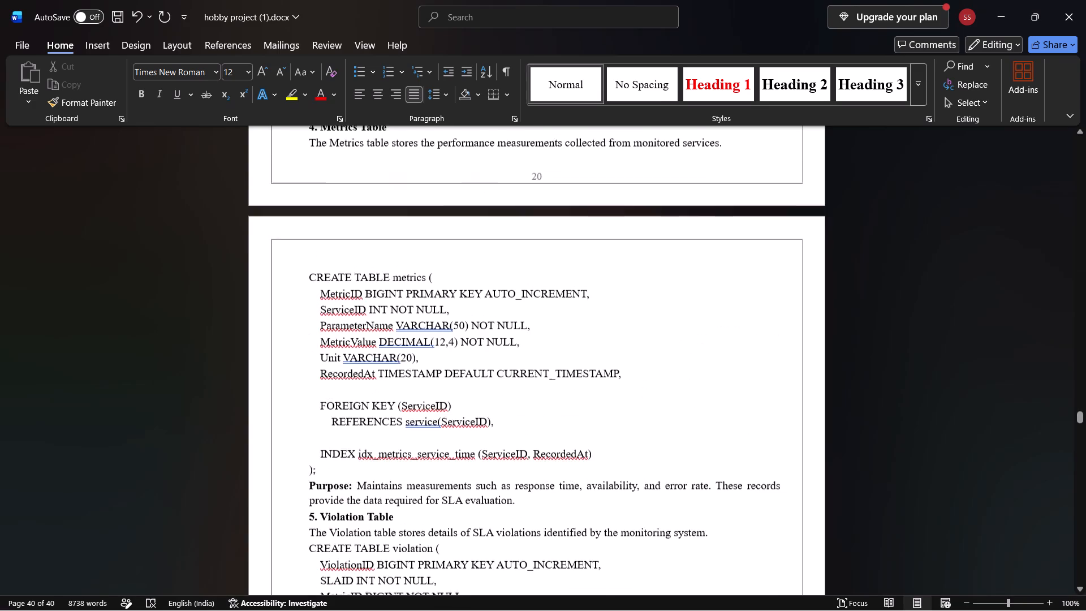
pyautogui.scroll(2, 721, 461)
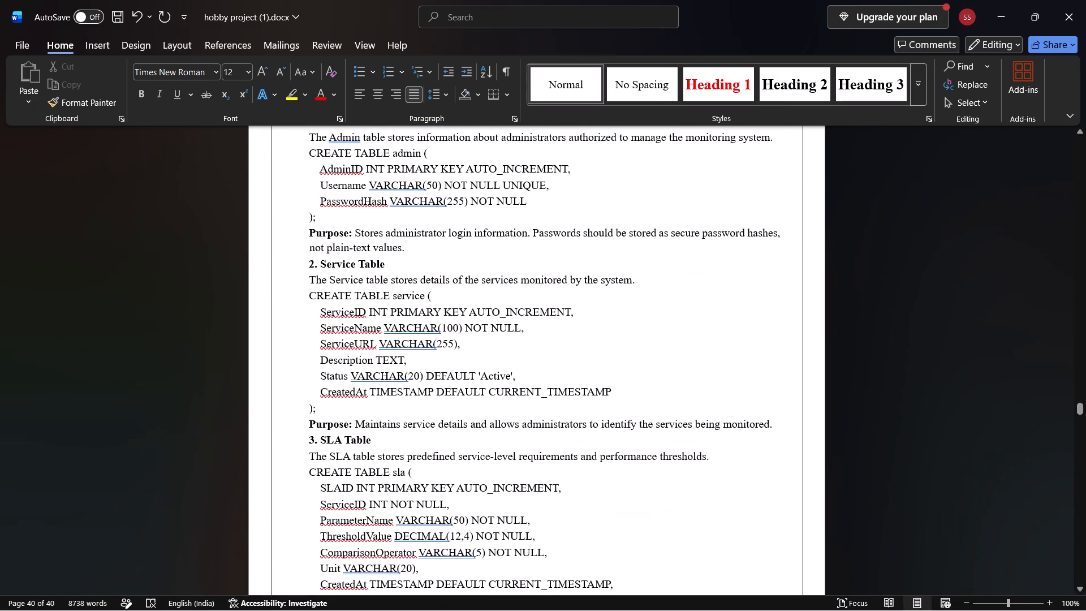
pyautogui.scroll(9, 721, 461)
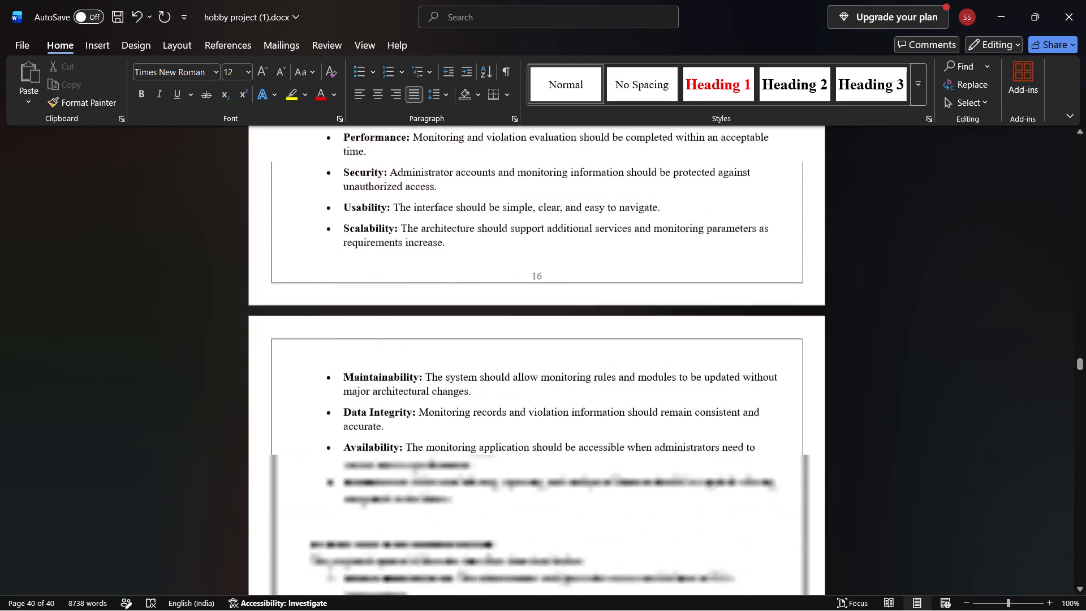
pyautogui.scroll(3, 721, 461)
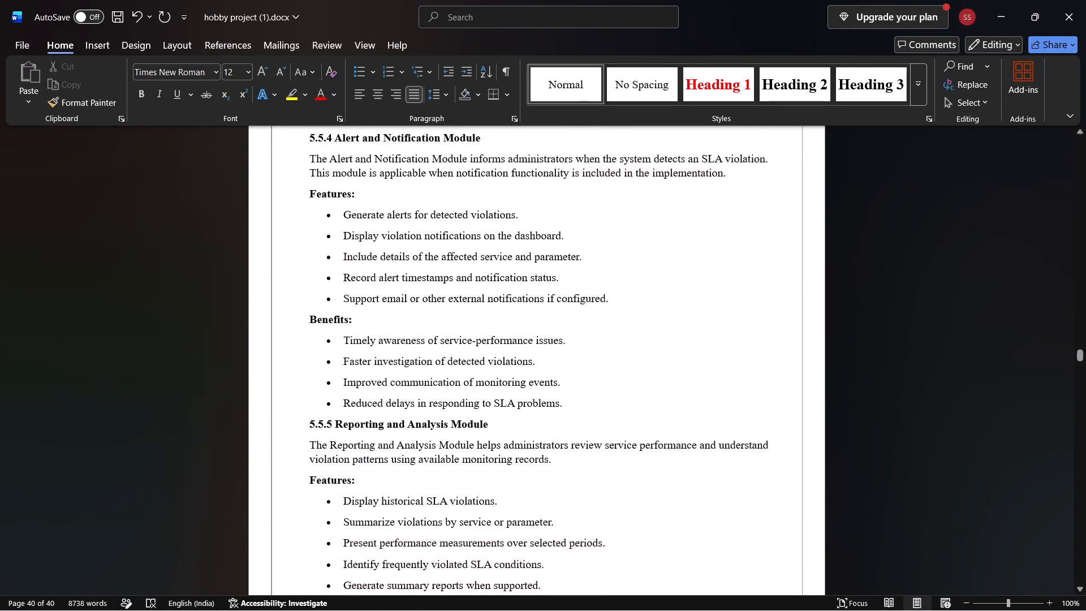
pyautogui.scroll(1, 721, 461)
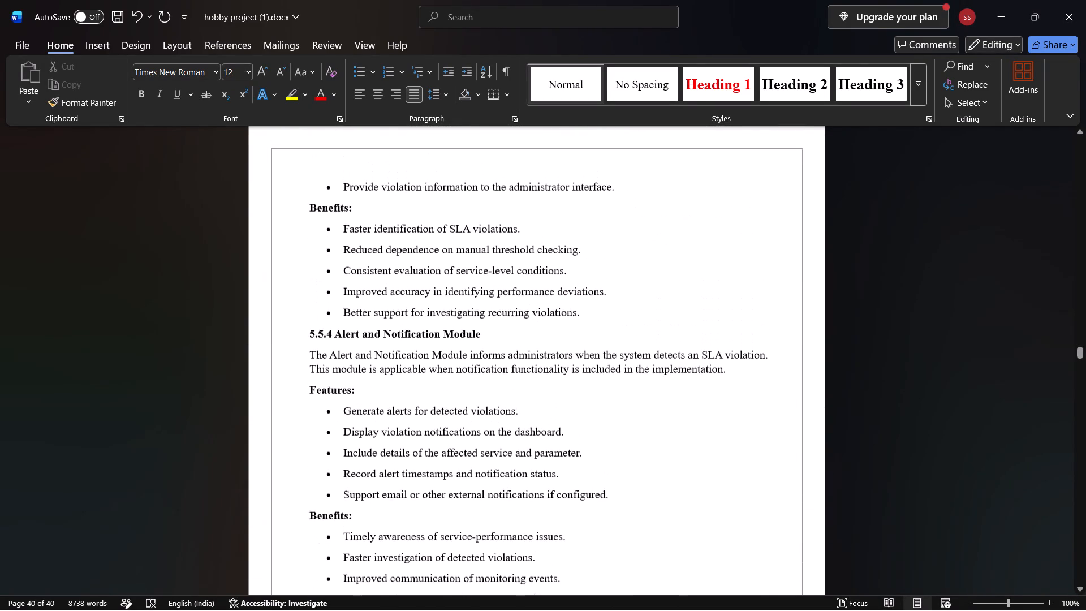
pyautogui.scroll(2, 721, 461)
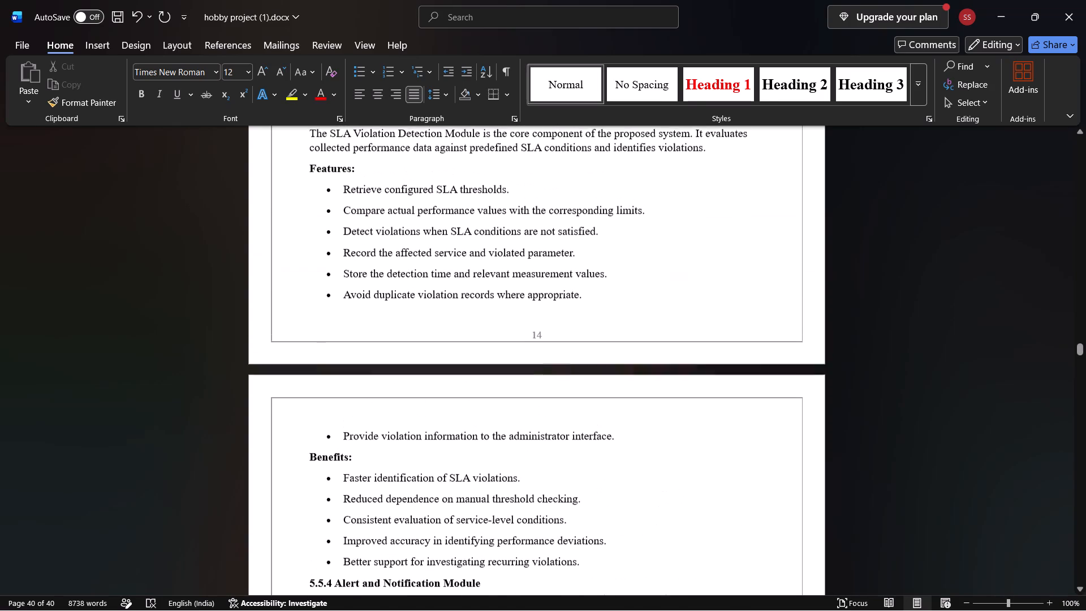
pyautogui.scroll(3, 721, 461)
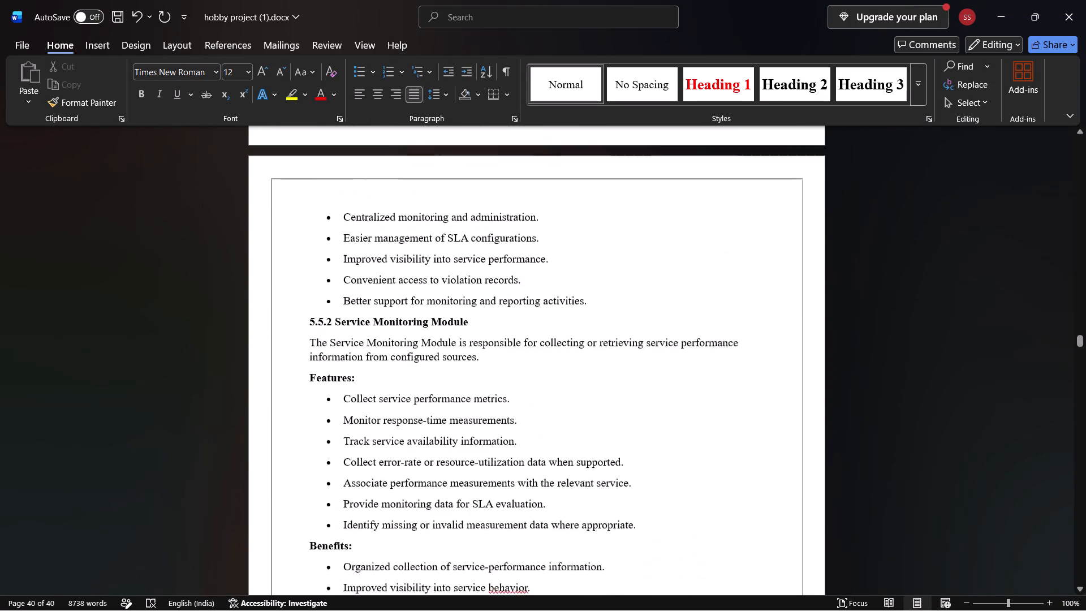
pyautogui.scroll(7, 721, 461)
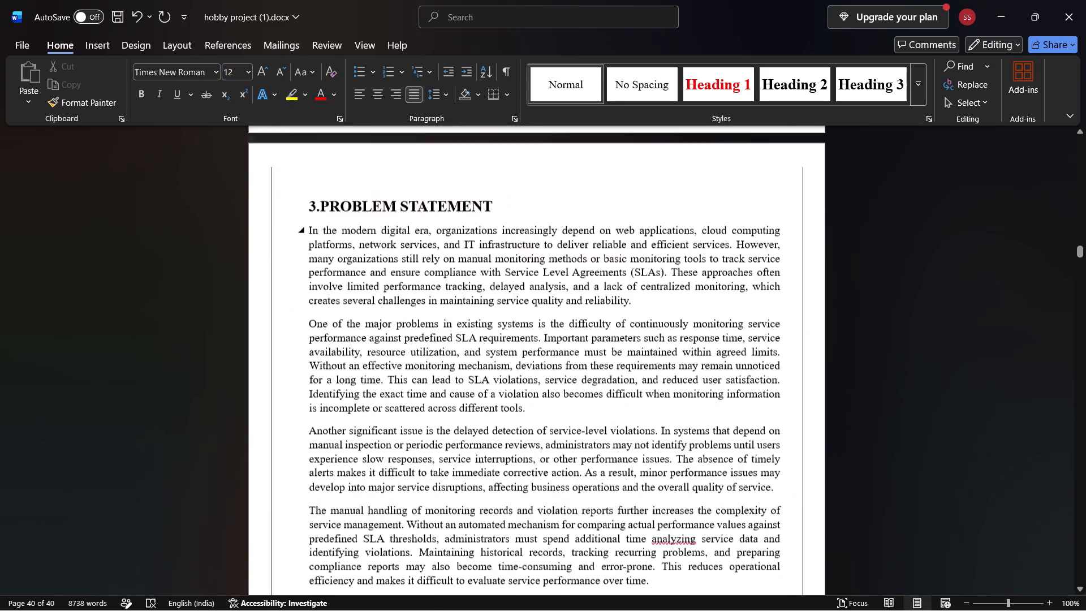
pyautogui.scroll(5, 721, 461)
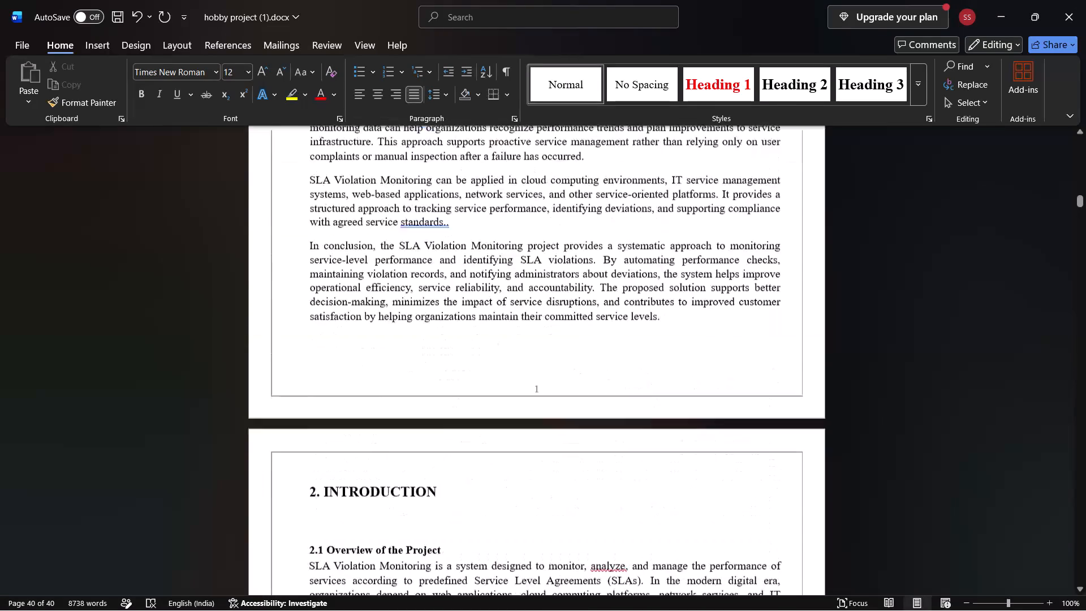
pyautogui.scroll(10, 721, 461)
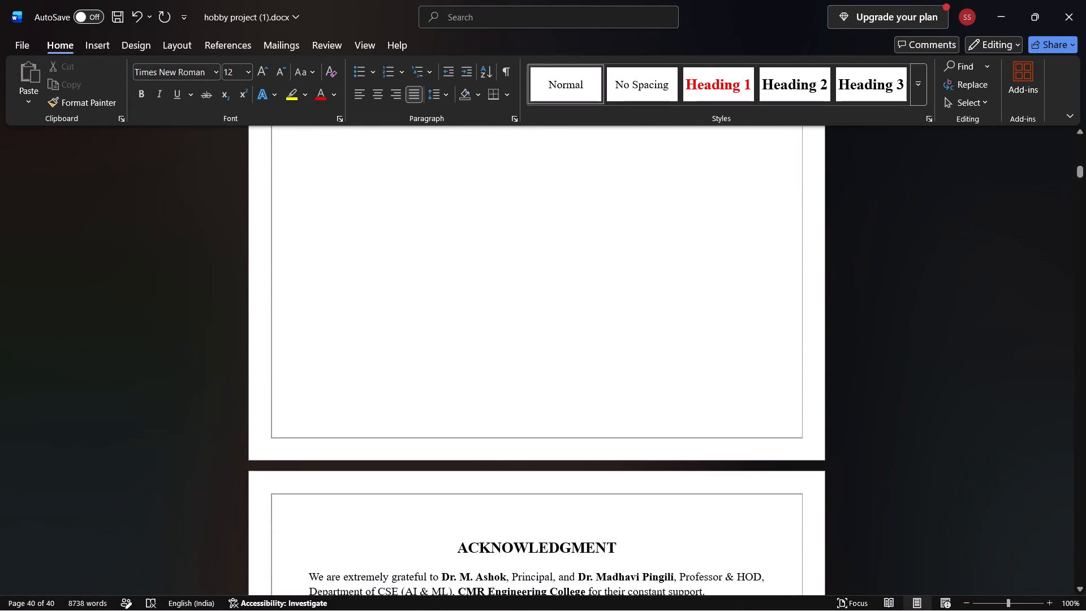
pyautogui.scroll(1, 721, 461)
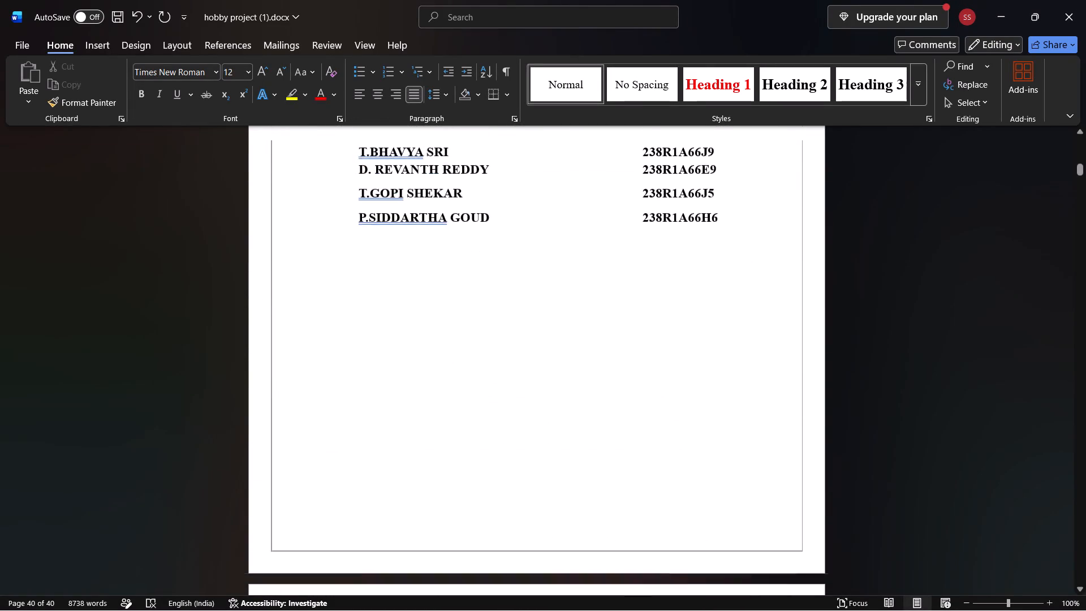
pyautogui.scroll(5, 721, 461)
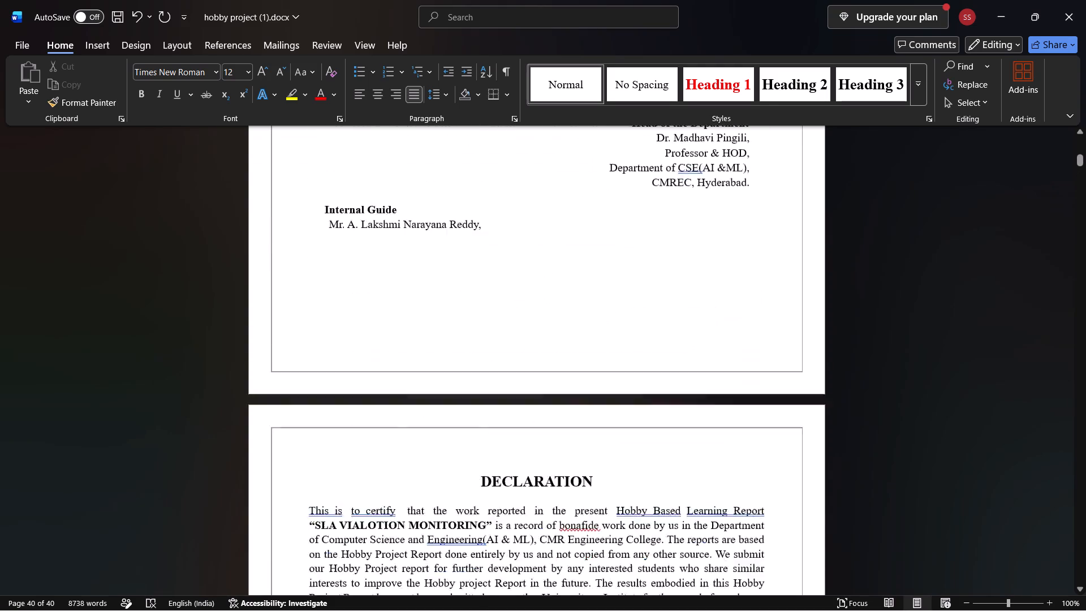
pyautogui.scroll(2, 722, 473)
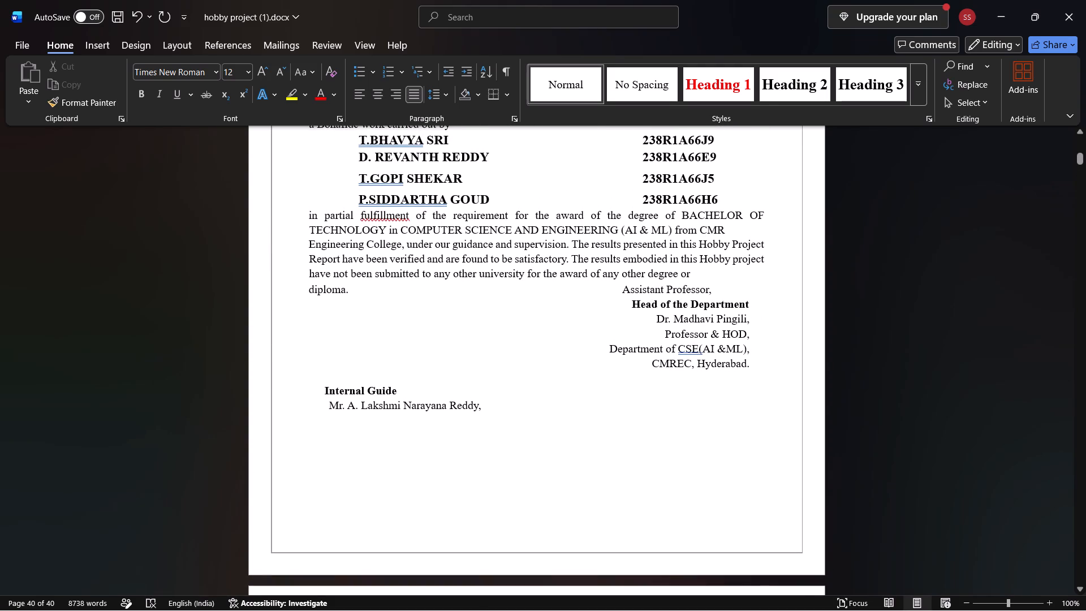
pyautogui.scroll(2, 732, 476)
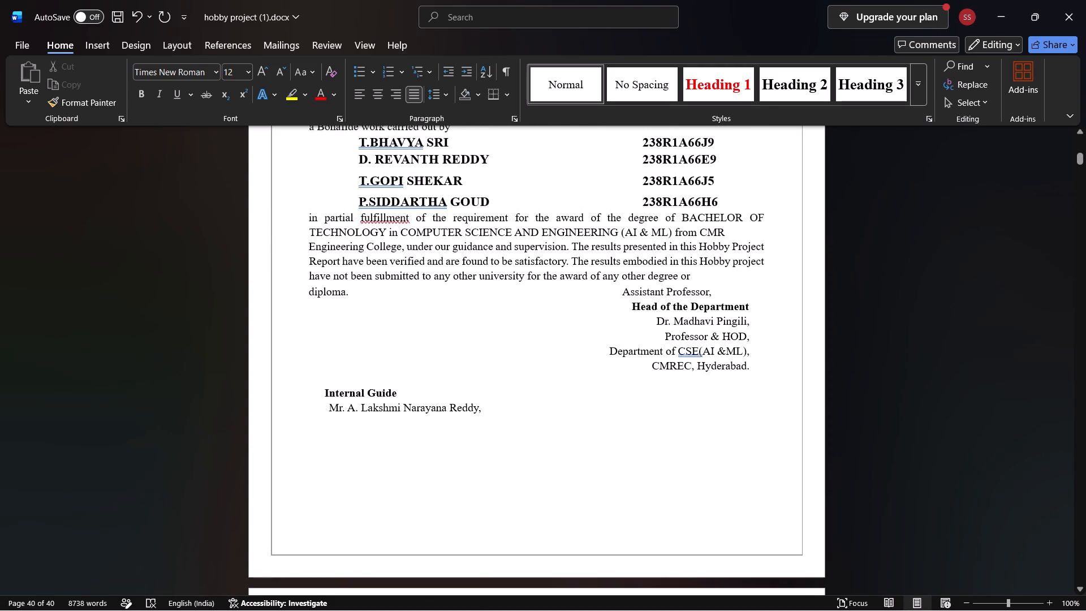
pyautogui.scroll(1, 732, 476)
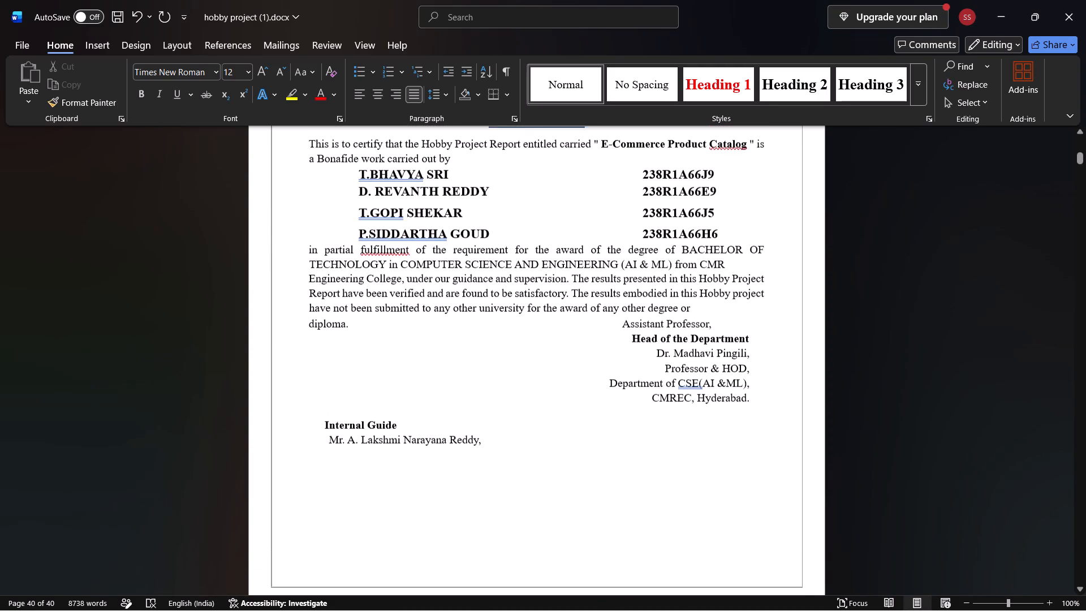
pyautogui.scroll(1, 732, 476)
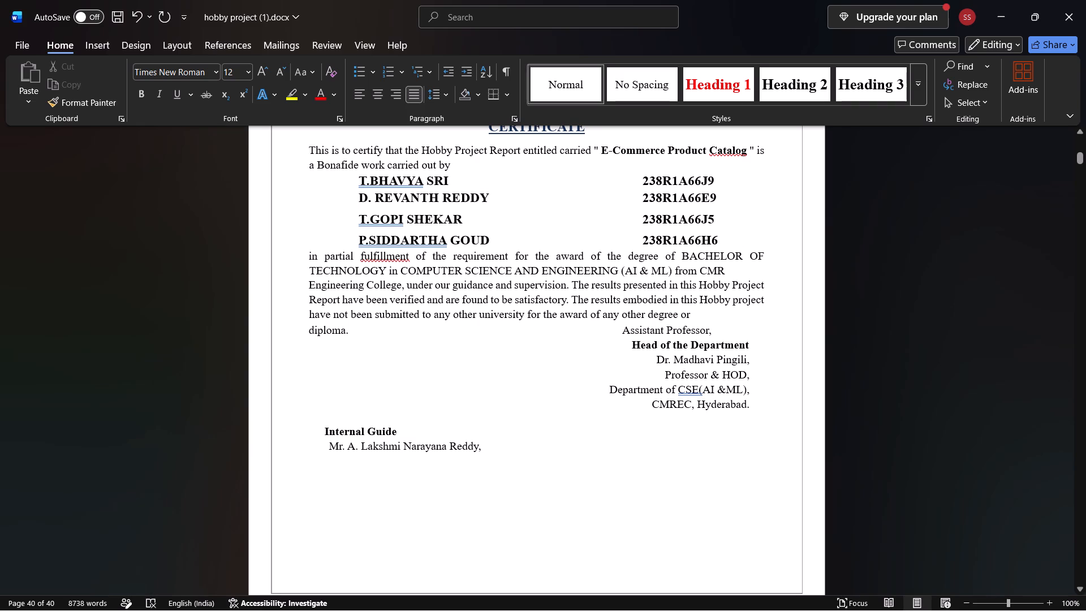
# On the Certificate page, move the "Assistant Professor," line below "diploma." with blank lines and indent it with four spaces.
pyautogui.click(624, 332)
pyautogui.press('space')
pyautogui.press('space')
pyautogui.press('space')
pyautogui.press('space')
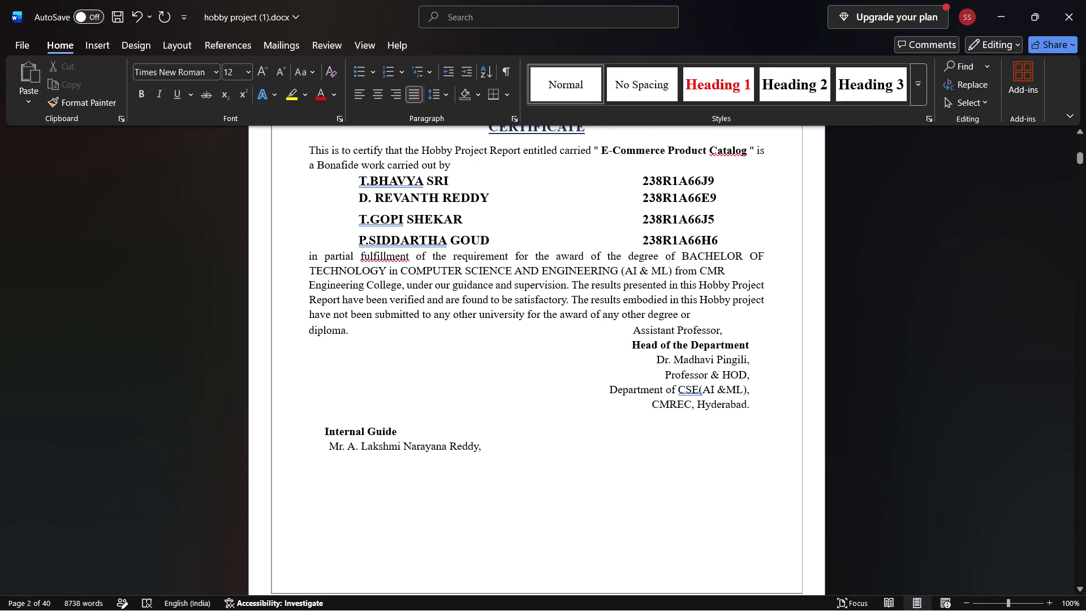
pyautogui.press('Return')
pyautogui.press('Return')
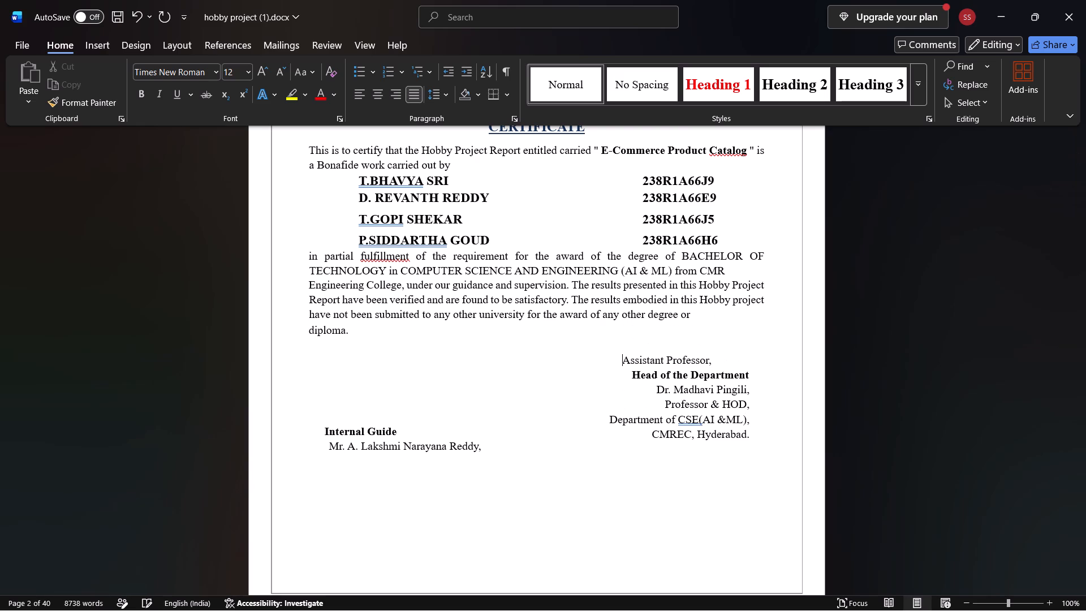
pyautogui.press('Return')
pyautogui.press('Return')
pyautogui.press('Return')
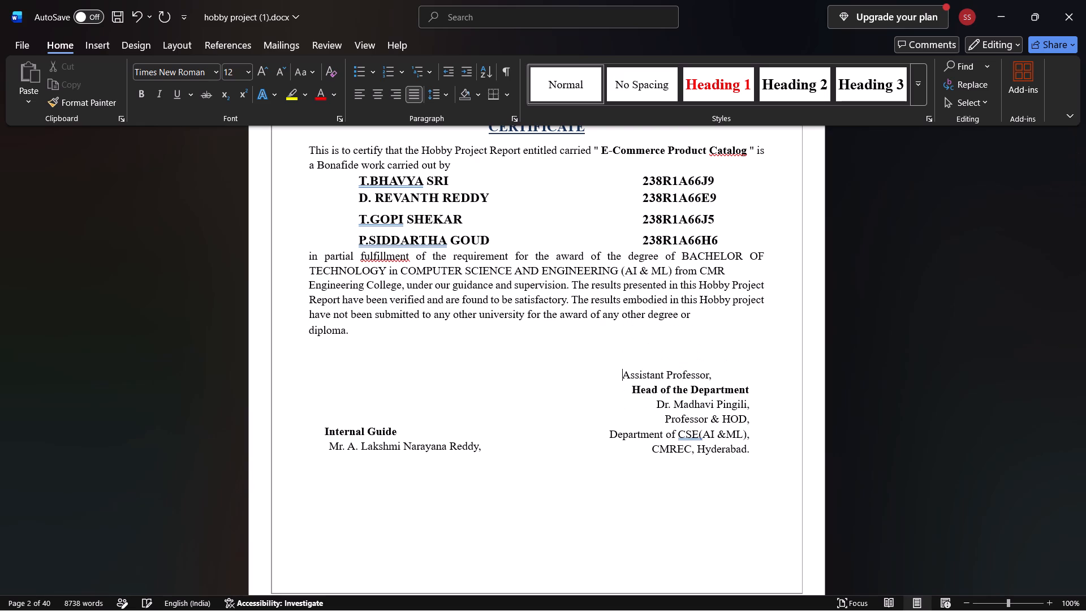
pyautogui.press('space')
pyautogui.press('space')
pyautogui.press('space')
pyautogui.press('space')
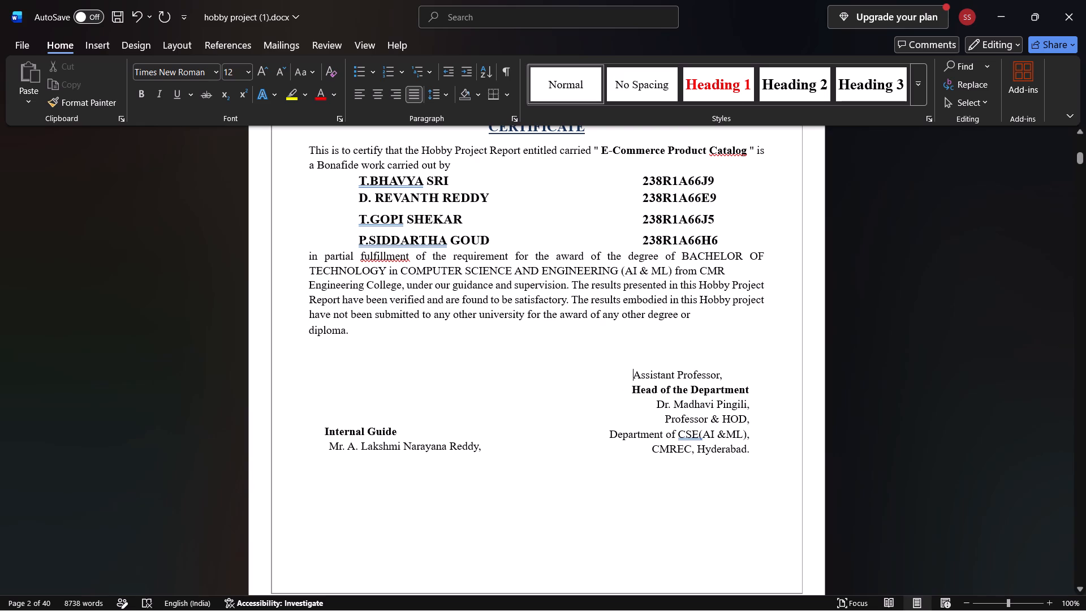
# Shift the guide's name line under "Internal Guide" slightly left, leaving two spaces before the name.
pyautogui.click(332, 446)
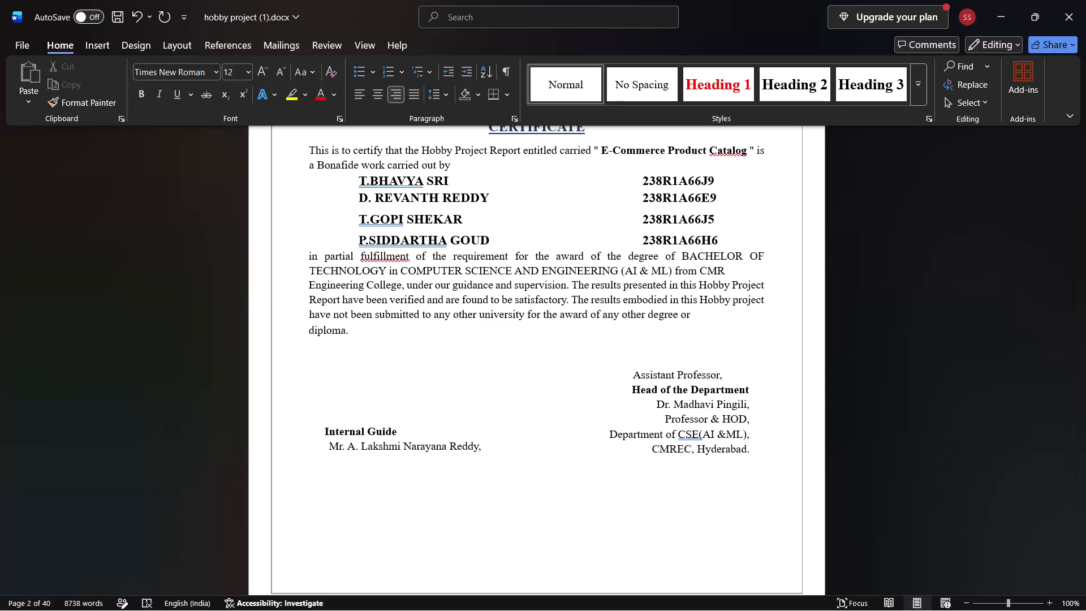
pyautogui.press('BackSpace')
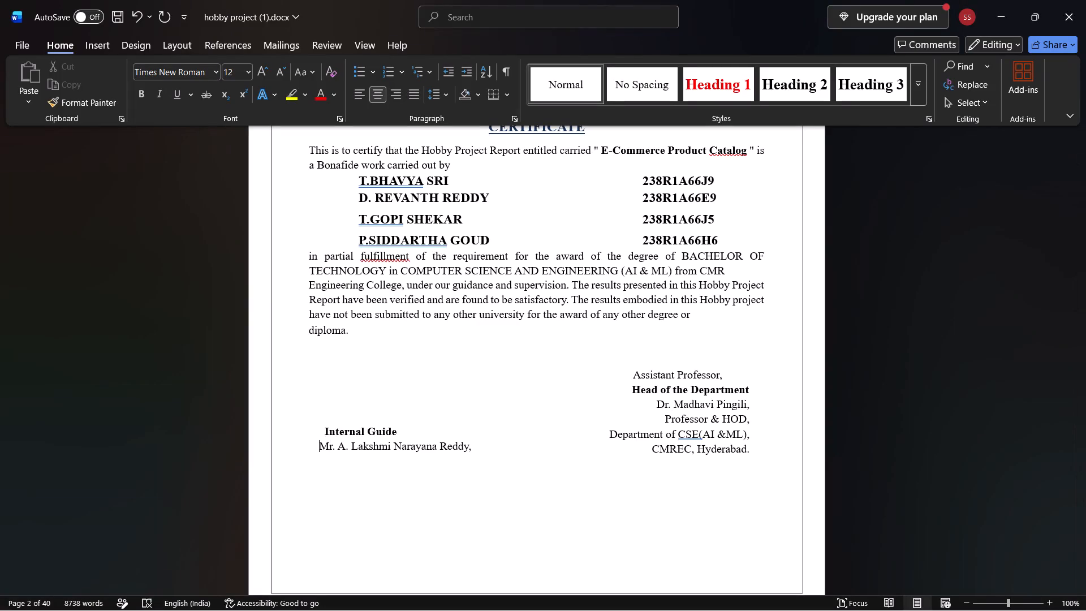
pyautogui.press('space')
pyautogui.press('space')
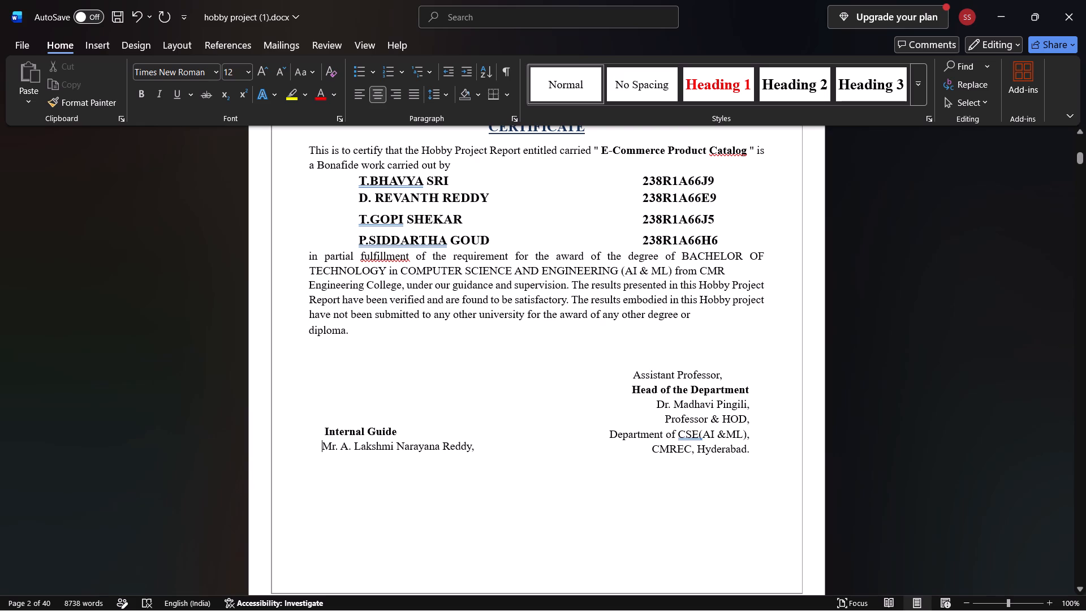
# Remove the indent and blank lines before "Internal Guide" so it moves up level with "Assistant Professor,".
pyautogui.click(325, 427)
pyautogui.press('BackSpace')
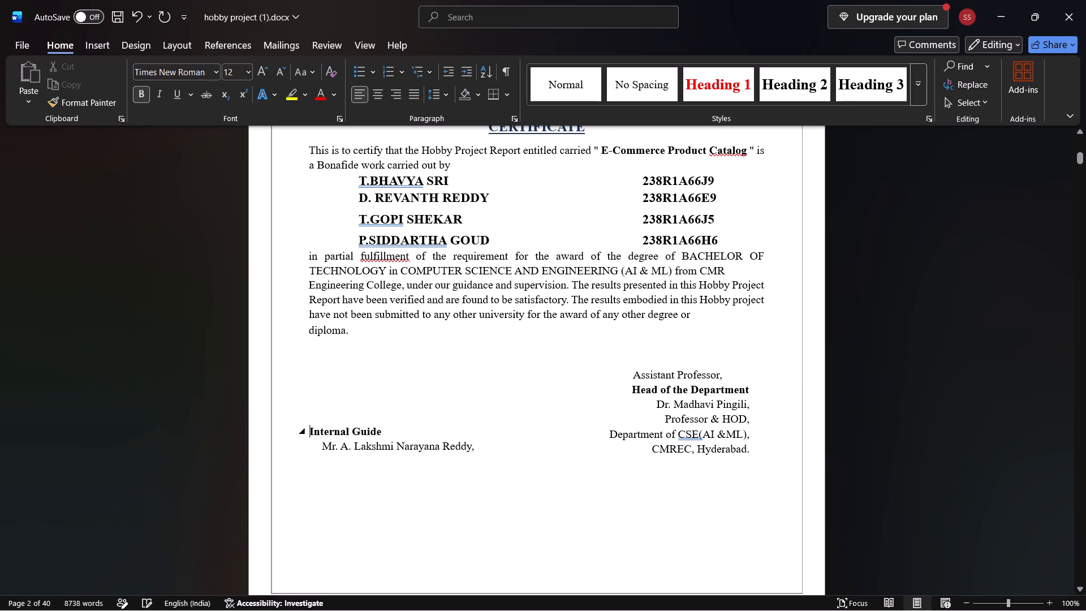
pyautogui.press('BackSpace')
pyautogui.press('BackSpace')
pyautogui.press('BackSpace')
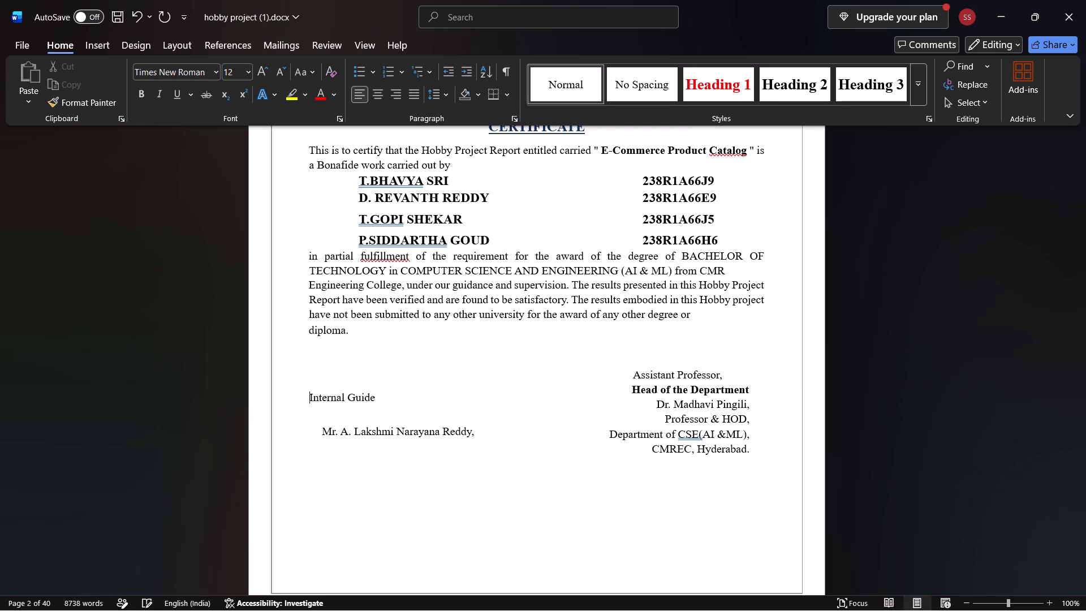
pyautogui.press('BackSpace')
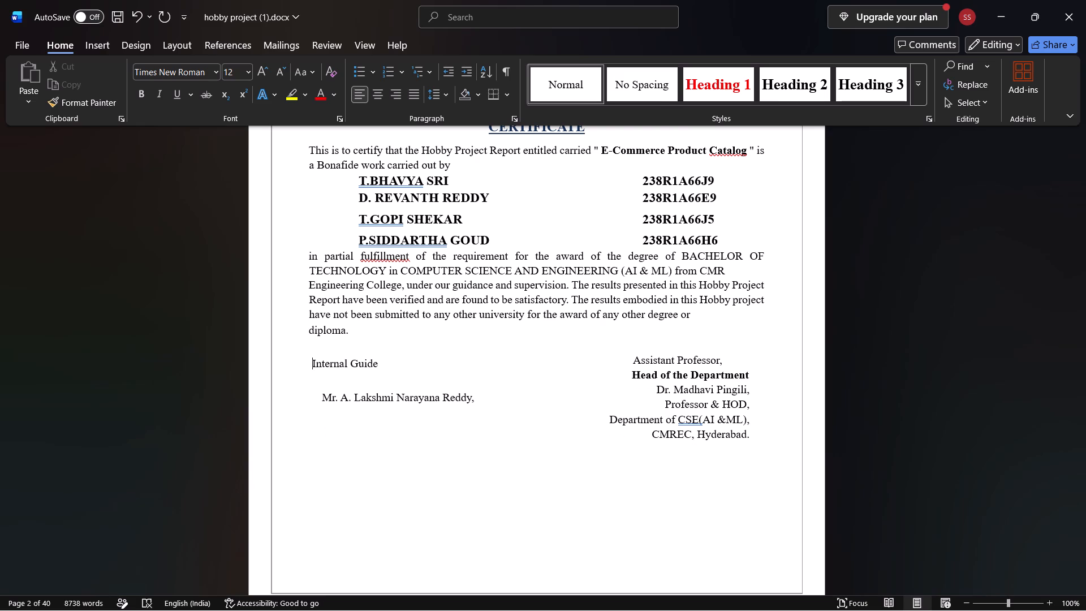
# Make the "Internal Guide" label in the Certificate page's signature block bold.
pyautogui.moveTo(325, 427); pyautogui.dragTo(363, 417)
pyautogui.moveTo(379, 369); pyautogui.dragTo(295, 369)
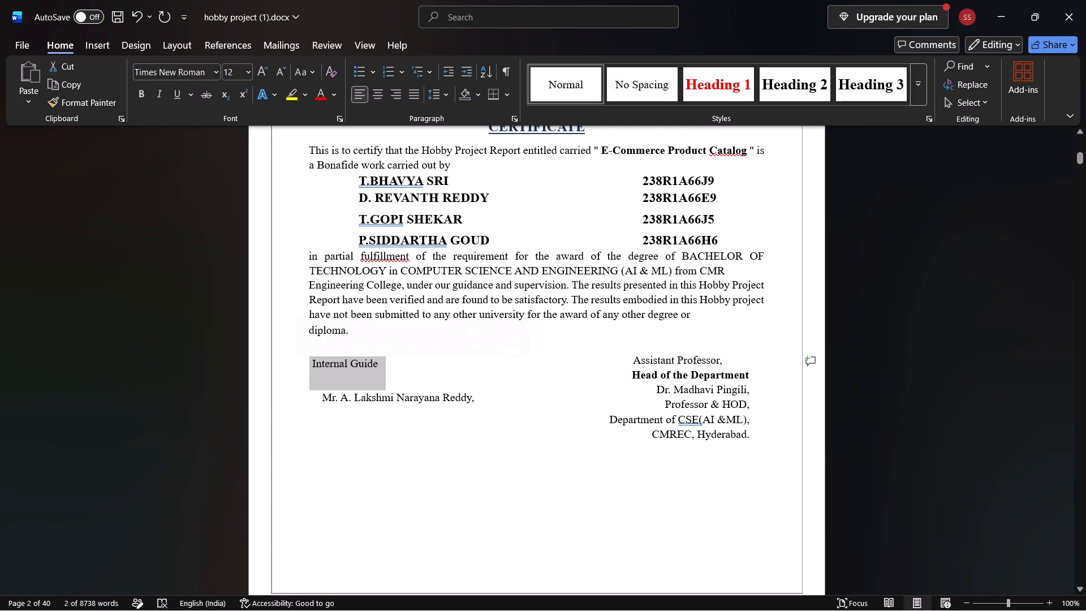
pyautogui.hotkey('ctrl', 'b')
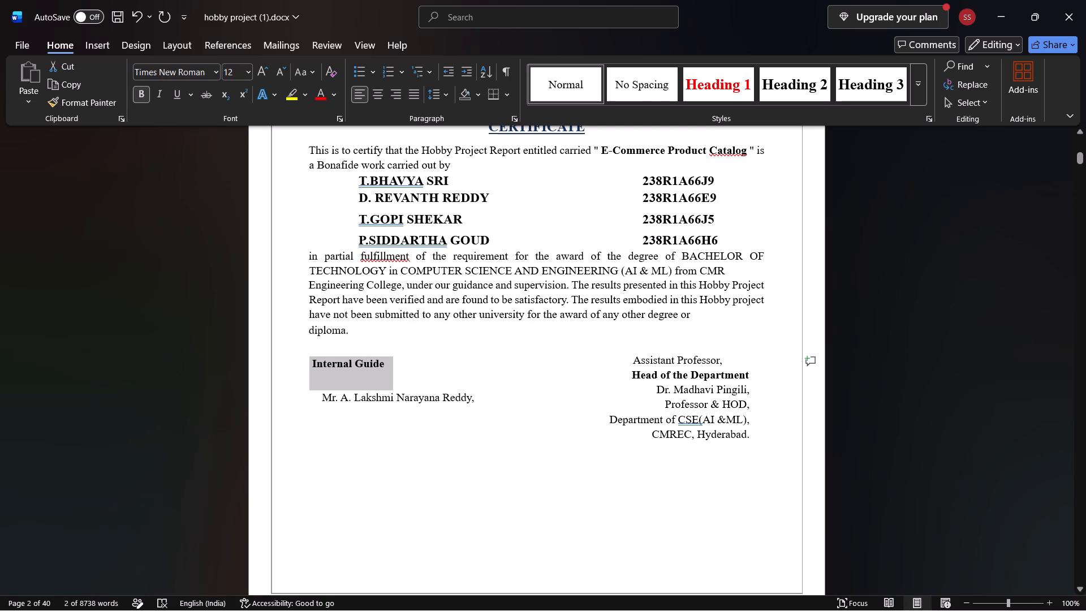
# Align the guide's name line with "Internal Guide" by removing its leading spaces and centring, leaving a single space before the name.
pyautogui.click(358, 395)
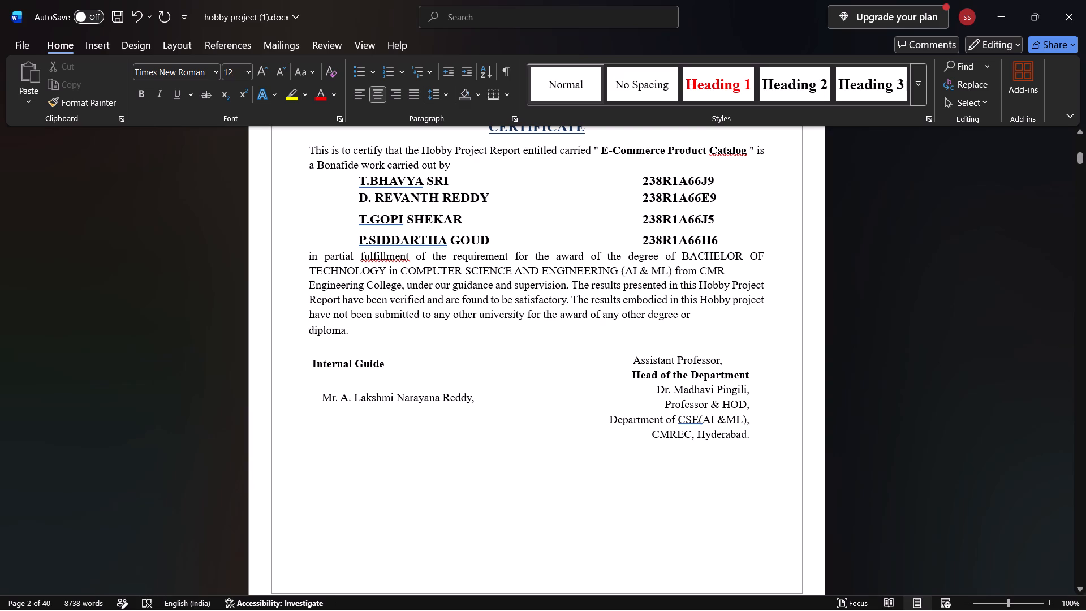
pyautogui.click(321, 397)
pyautogui.press('BackSpace')
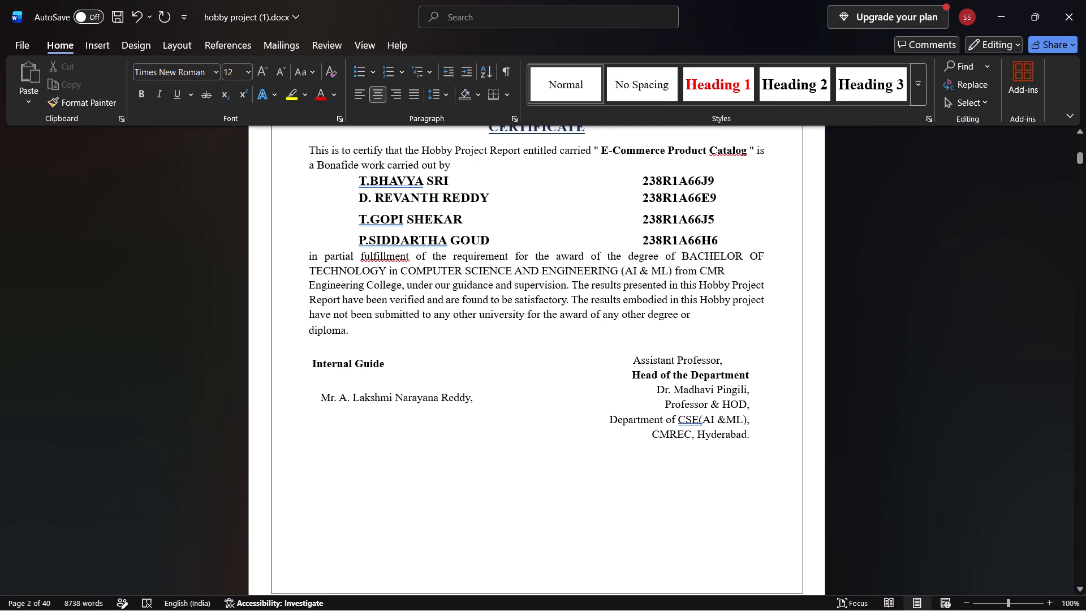
pyautogui.press('BackSpace')
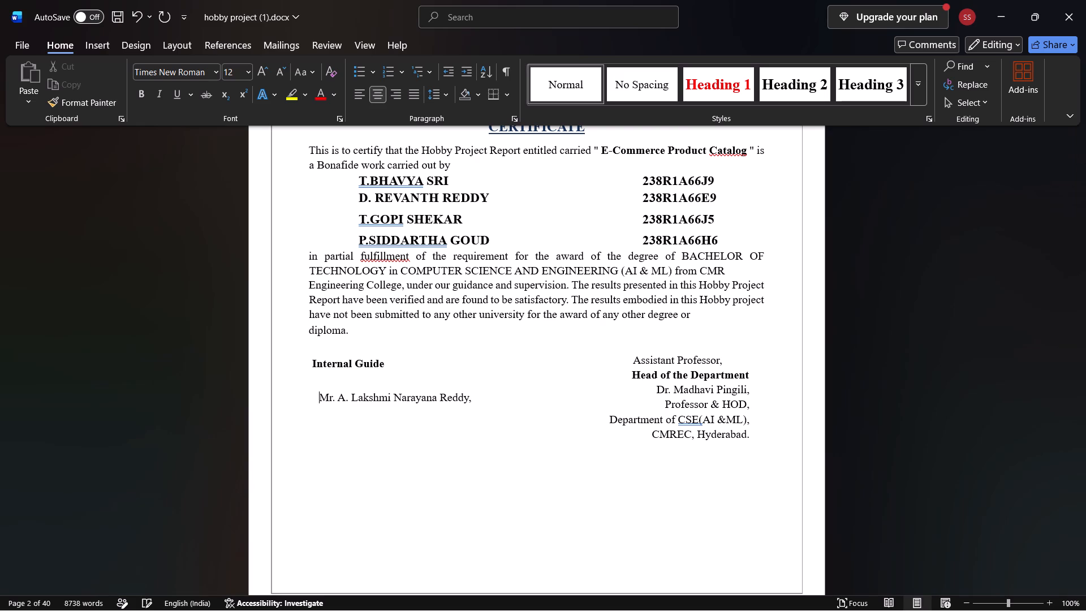
pyautogui.press('BackSpace')
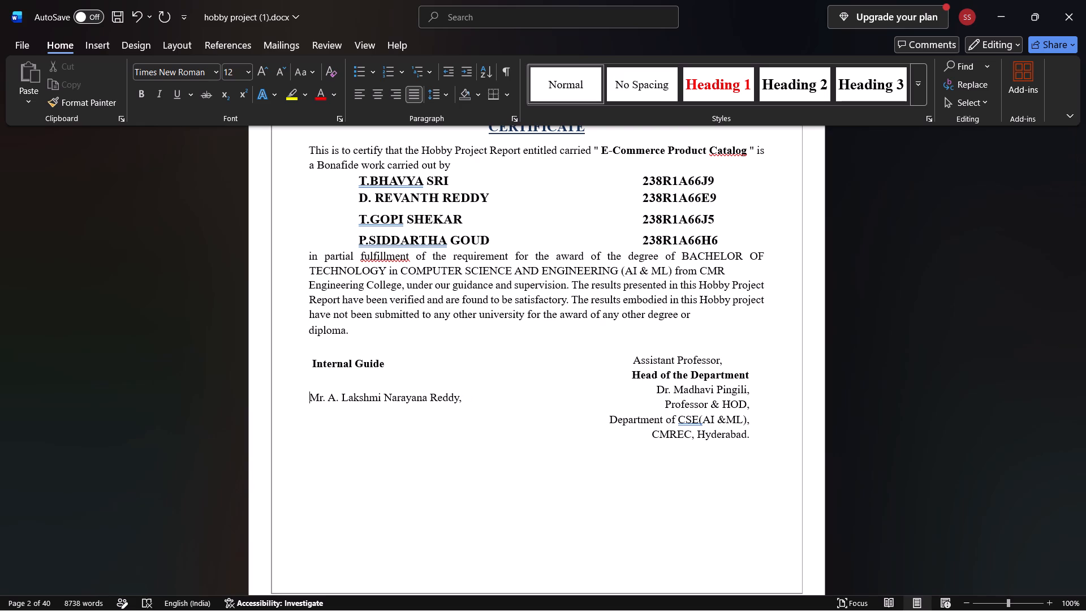
pyautogui.press('space')
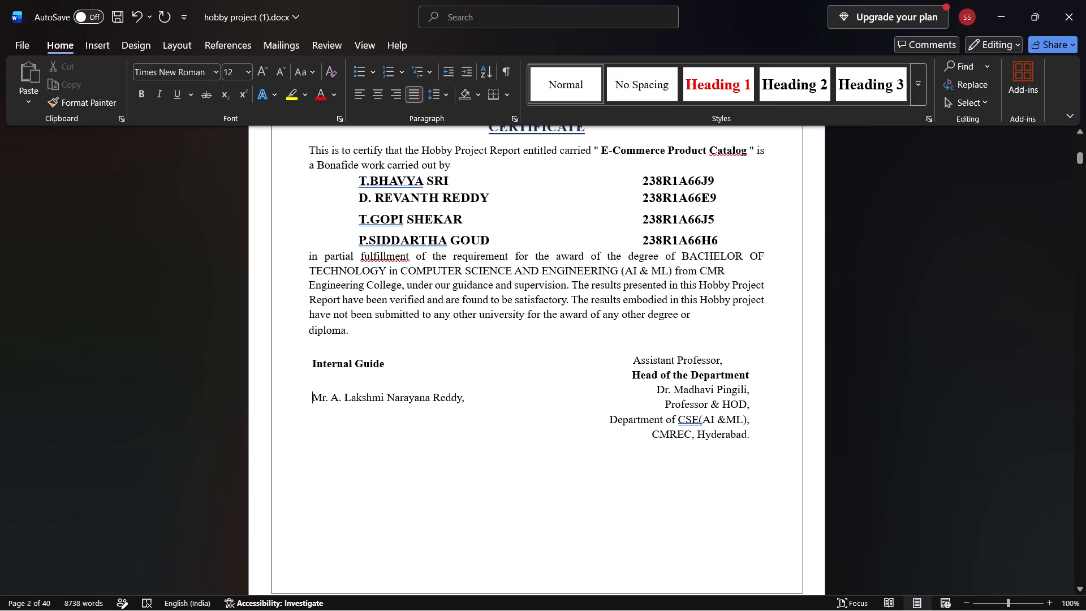
# Make "Assistant Professor" above "Head of the Department" in the Certificate signature block bold, leaving out its comma.
pyautogui.moveTo(629, 358); pyautogui.dragTo(642, 358)
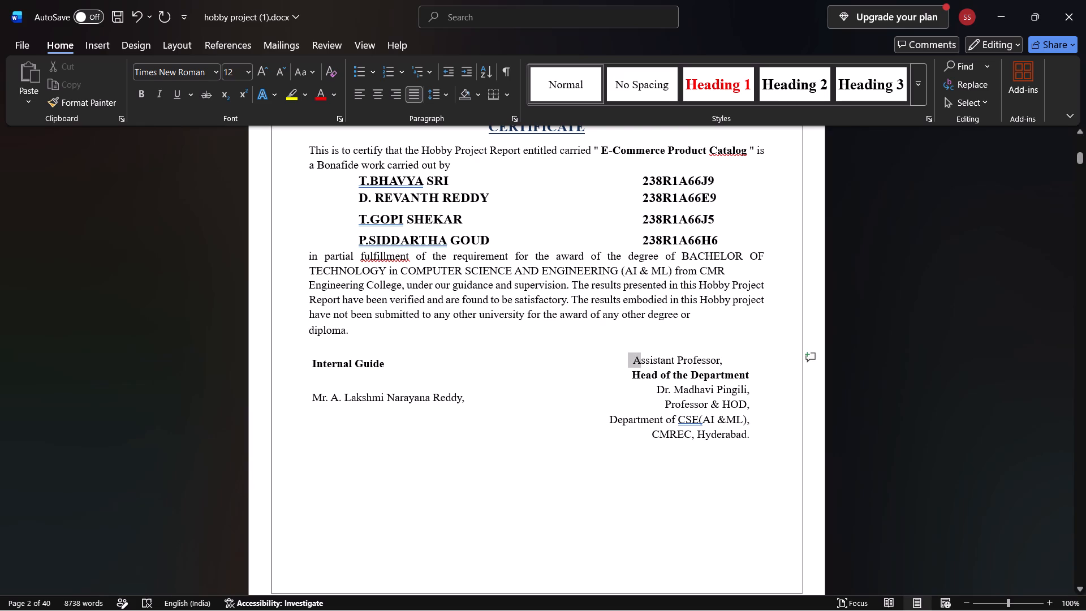
pyautogui.moveTo(642, 358); pyautogui.dragTo(699, 353)
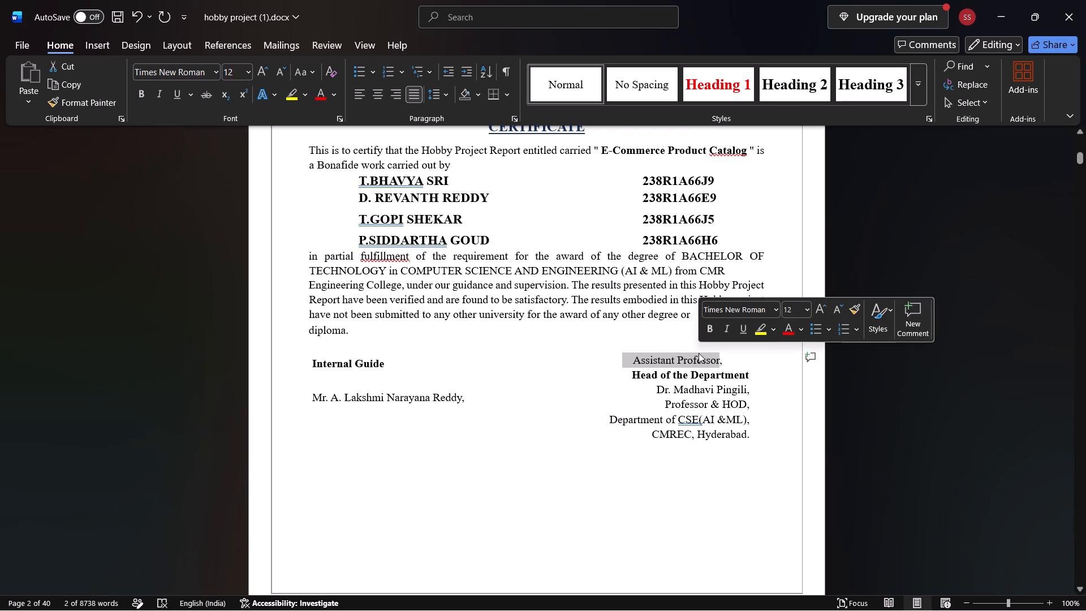
pyautogui.click(713, 329)
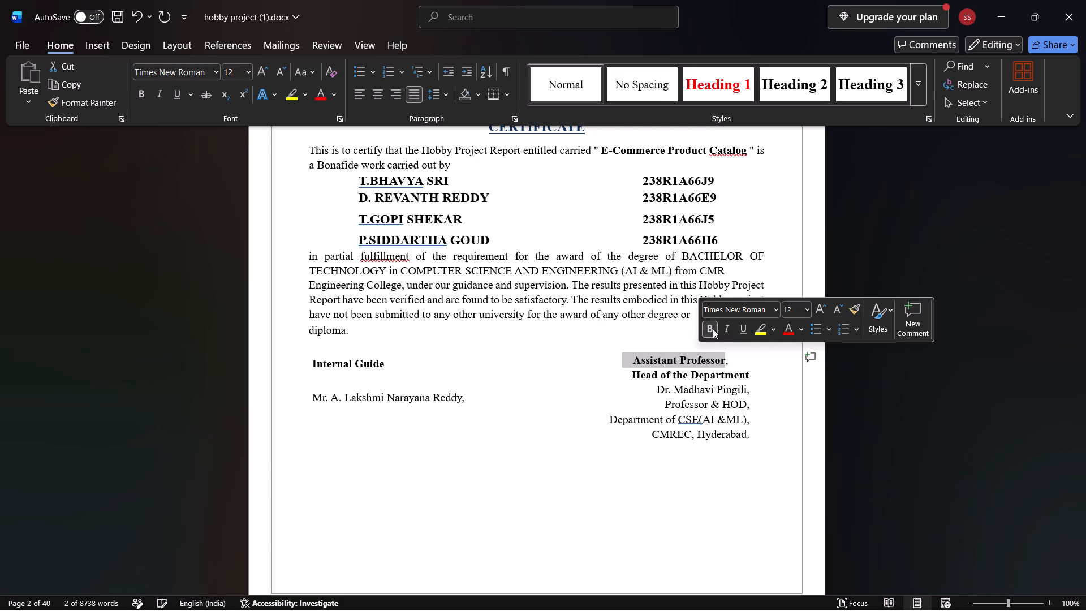
pyautogui.click(804, 428)
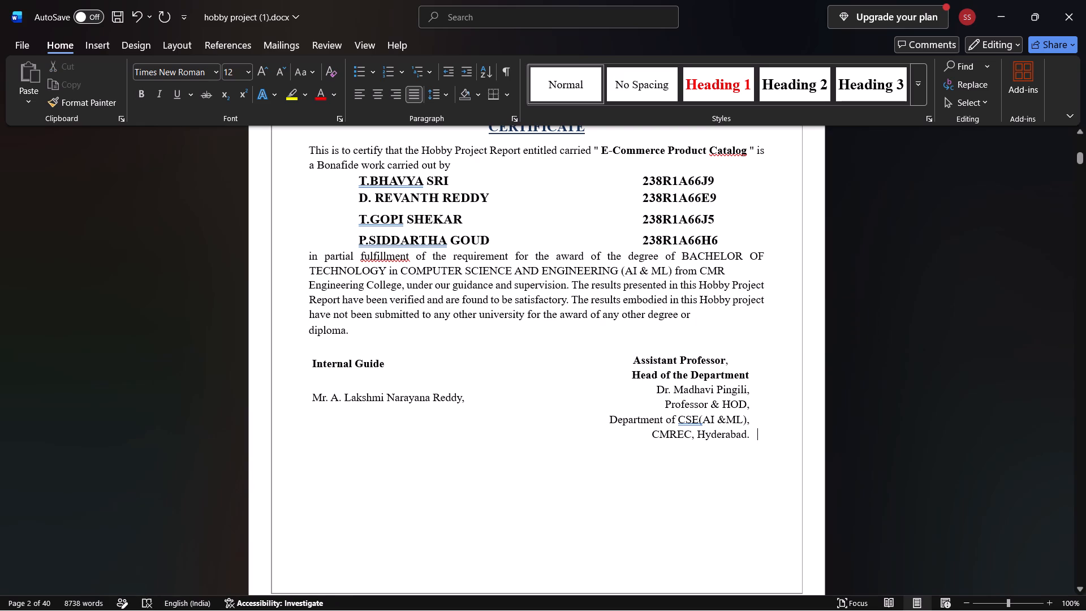
# Review the upper part of the Certificate page and the report's cover page, including the title, submission and guidance details.
pyautogui.scroll(2, 804, 428)
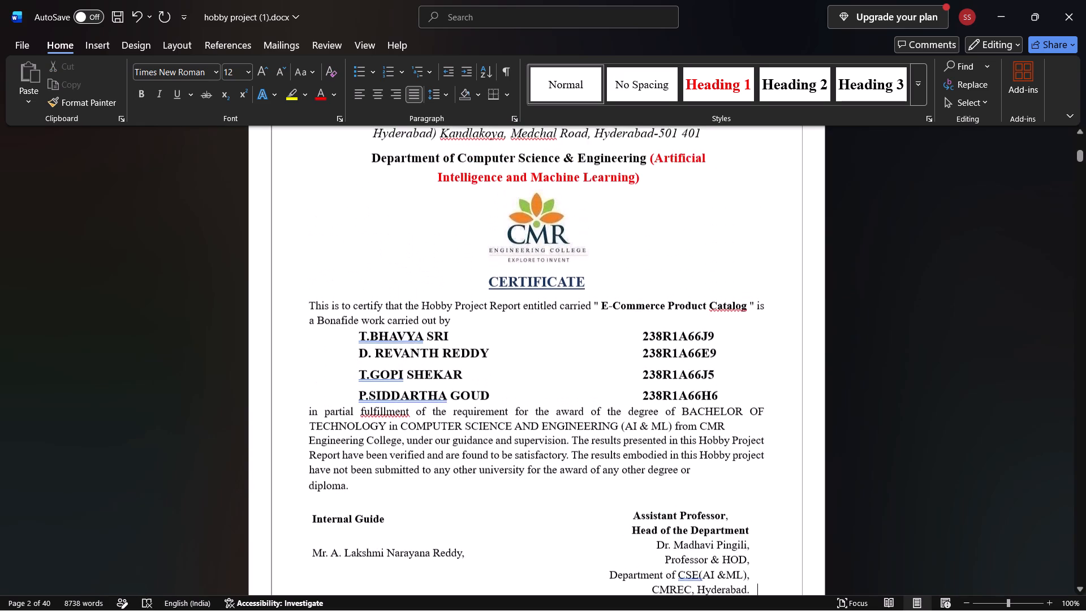
pyautogui.scroll(2, 804, 428)
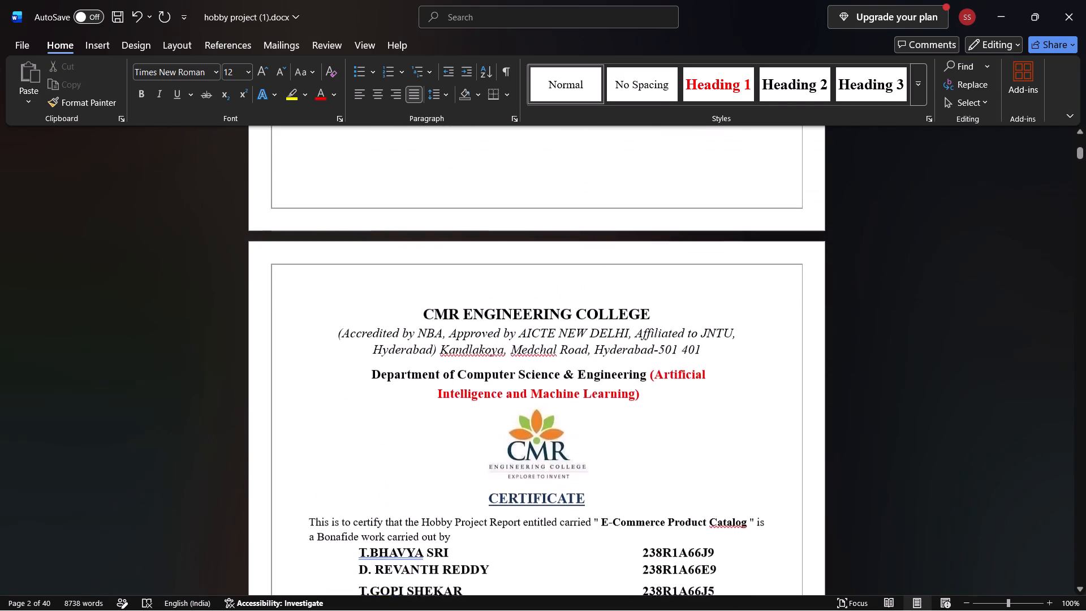
pyautogui.scroll(2, 804, 428)
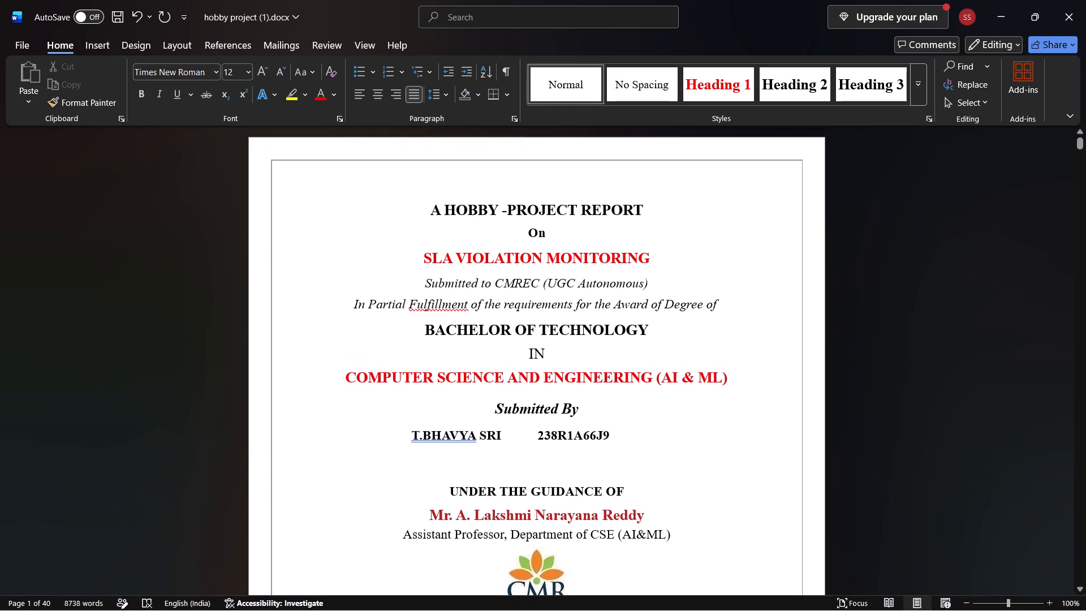
pyautogui.scroll(1, 804, 428)
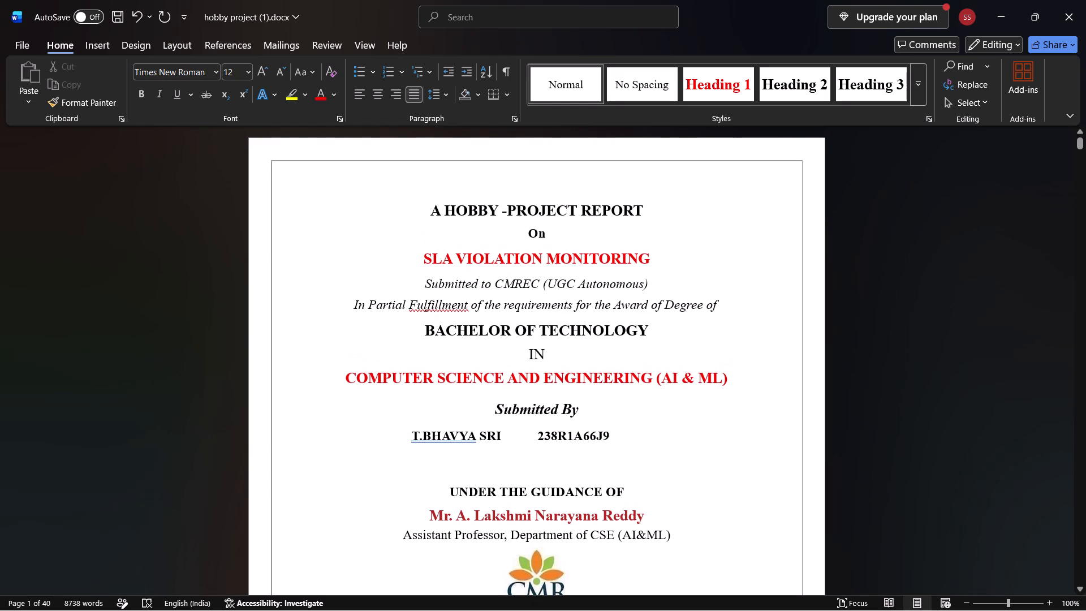
pyautogui.scroll(-1, 804, 428)
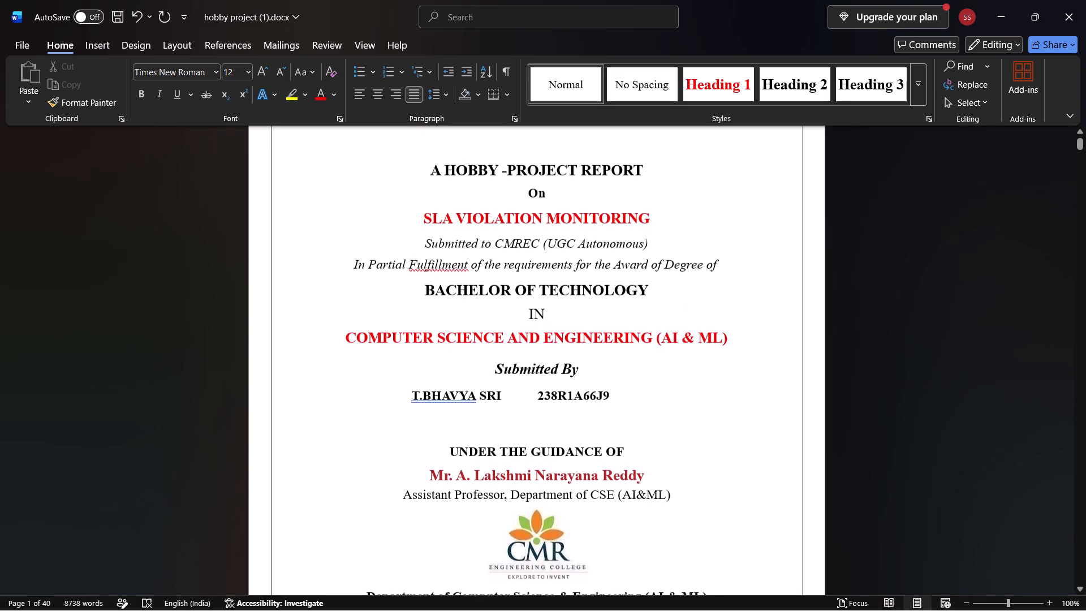
pyautogui.scroll(-1, 804, 428)
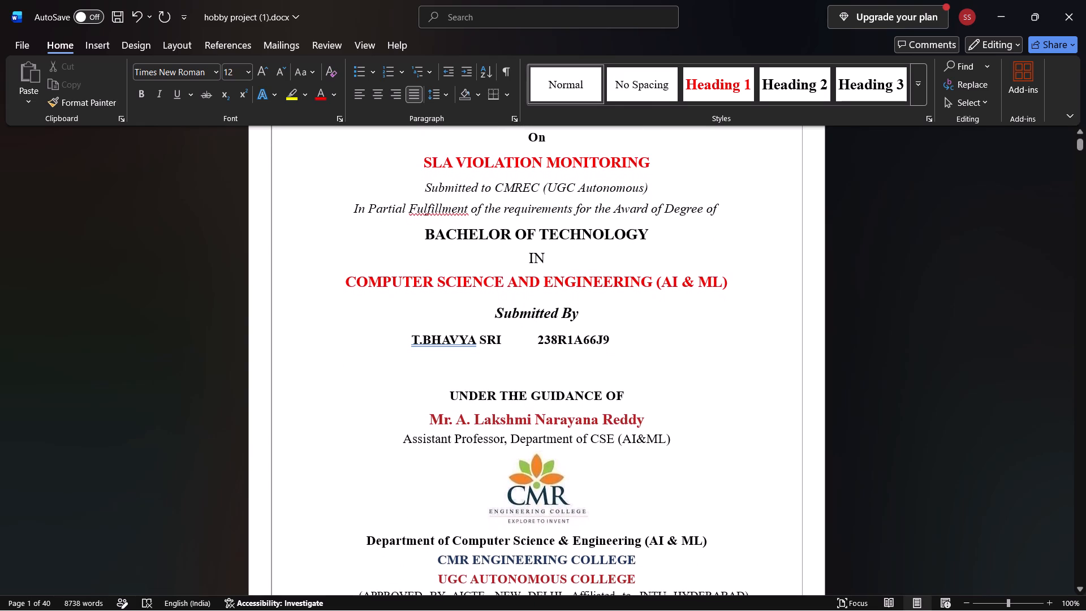
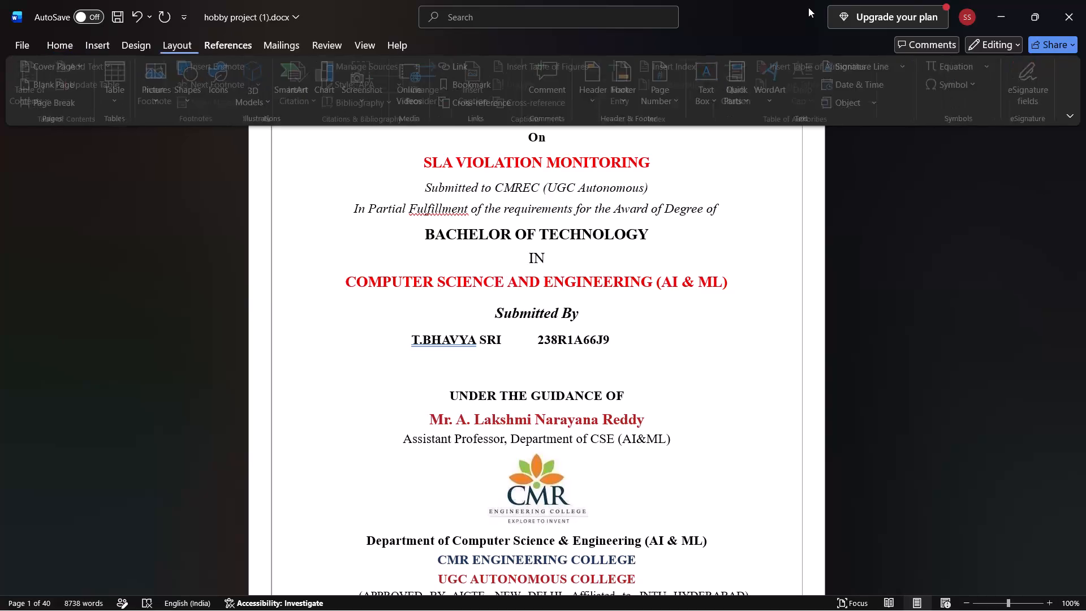
# Review the lower part of the cover page and the Certificate page, including its student list, certification text and signature block.
pyautogui.hscroll(-1, 666, 54)
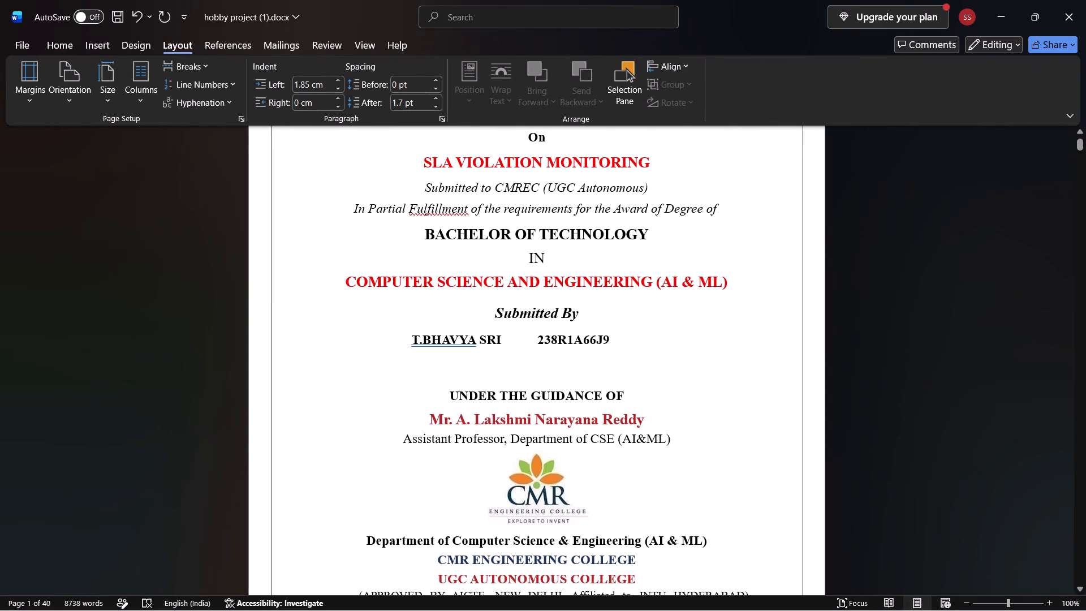
pyautogui.scroll(-2, 576, 273)
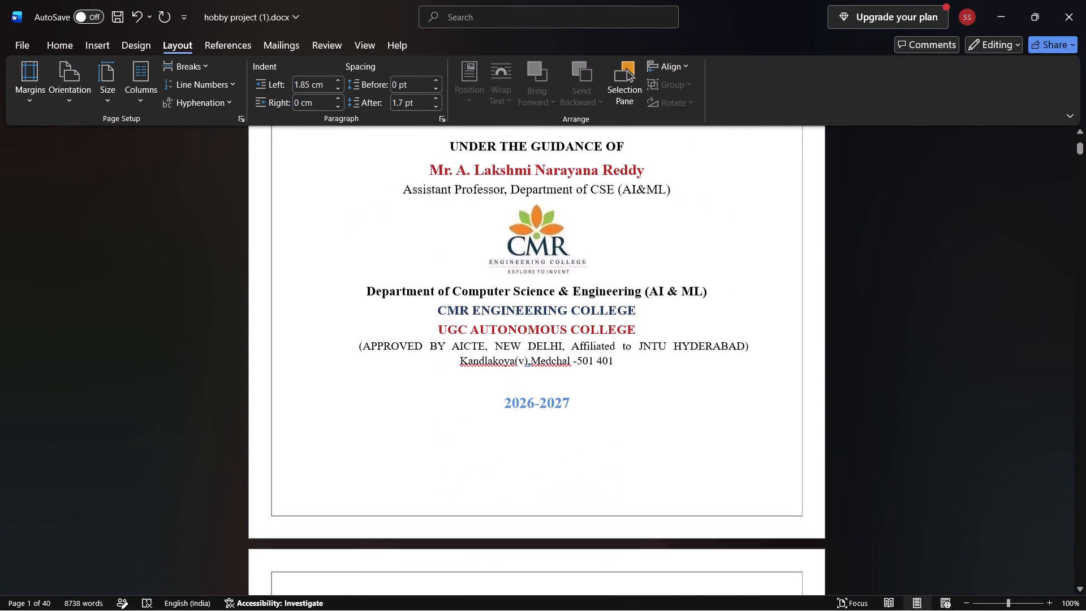
pyautogui.scroll(-3, 576, 273)
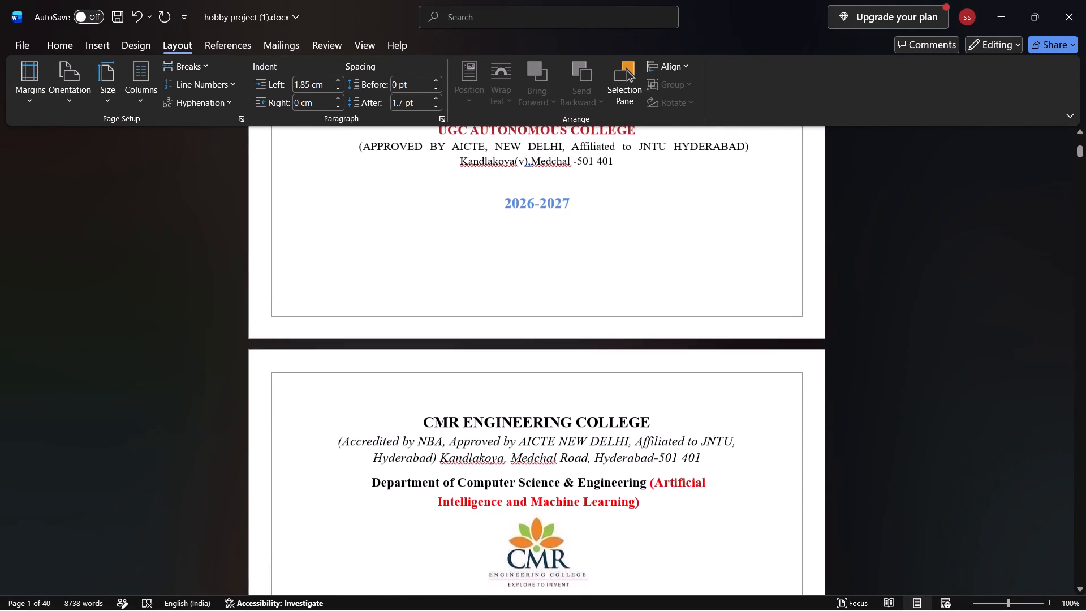
pyautogui.scroll(-3, 576, 273)
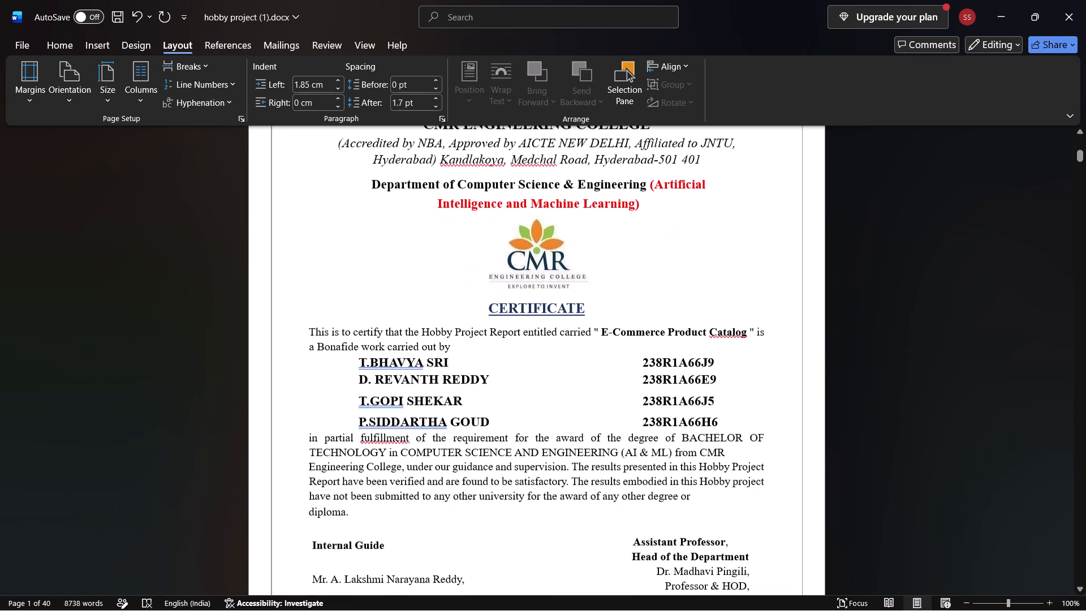
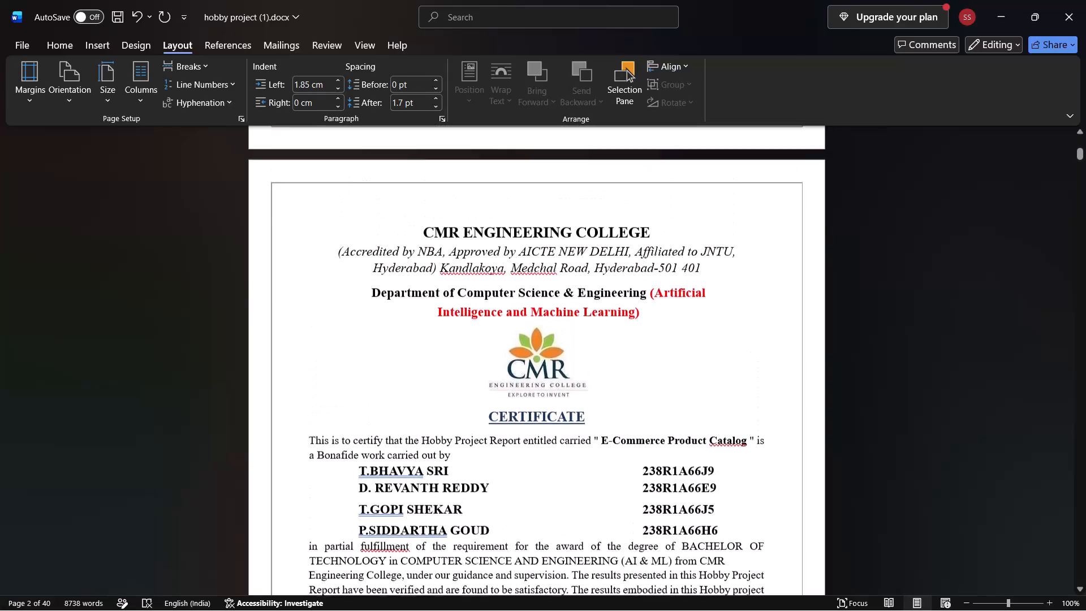
# Examine the Certificate page again, including the project title, student list, certification paragraph and signature block.
pyautogui.scroll(-1, 561, 308)
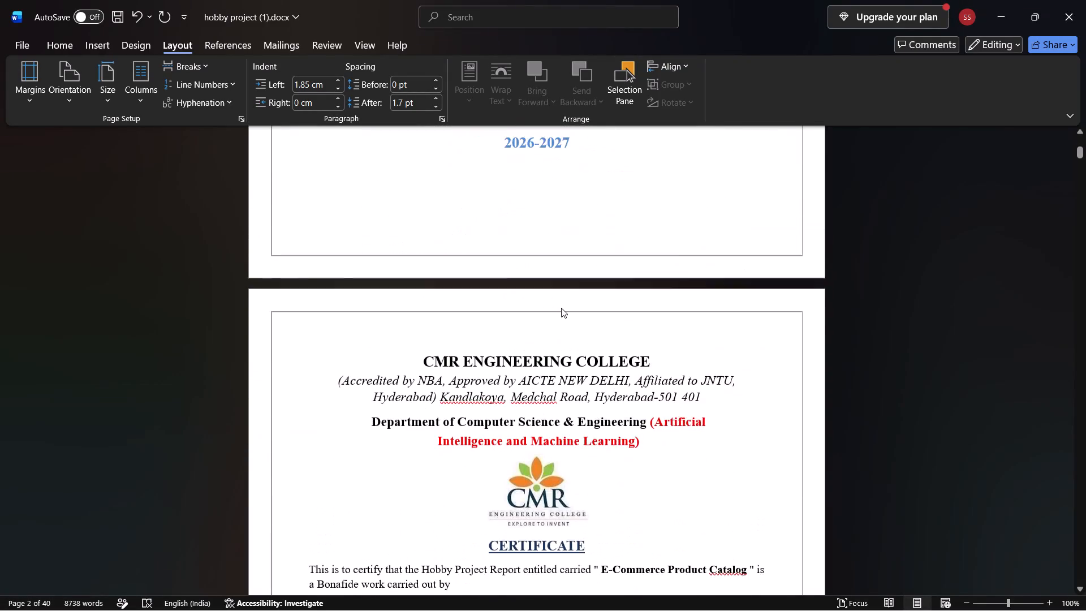
pyautogui.scroll(-2, 561, 308)
pyautogui.keyDown('ctrl'); pyautogui.scroll(1, 561, 308); pyautogui.keyUp('ctrl')
pyautogui.keyDown('ctrl'); pyautogui.scroll(-1, 561, 308); pyautogui.keyUp('ctrl')
pyautogui.scroll(-2, 561, 308)
pyautogui.scroll(1, 561, 308)
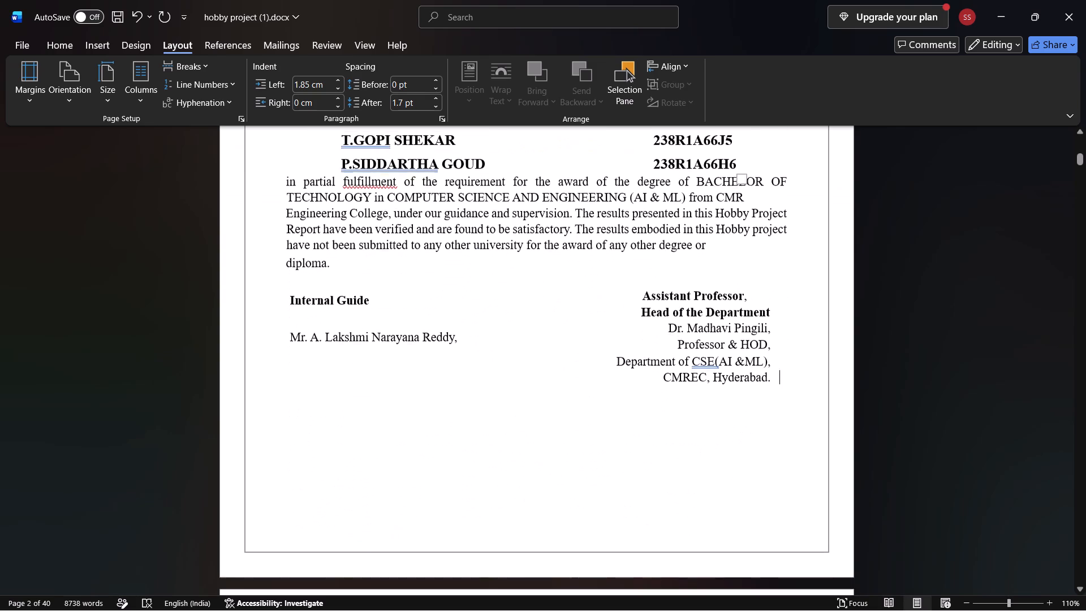
pyautogui.scroll(2, 561, 308)
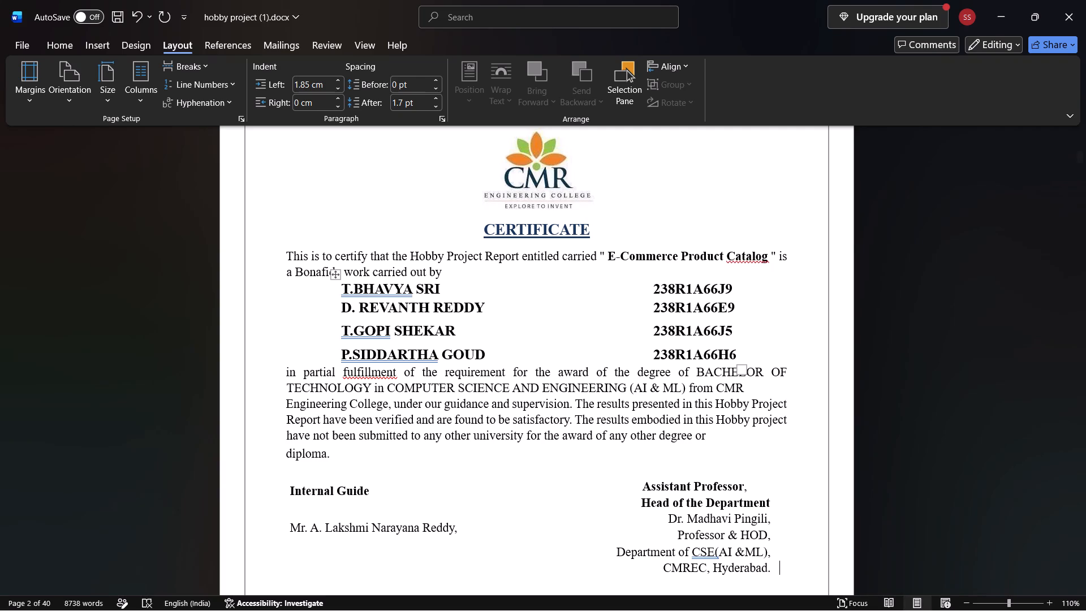
pyautogui.scroll(-2, 561, 308)
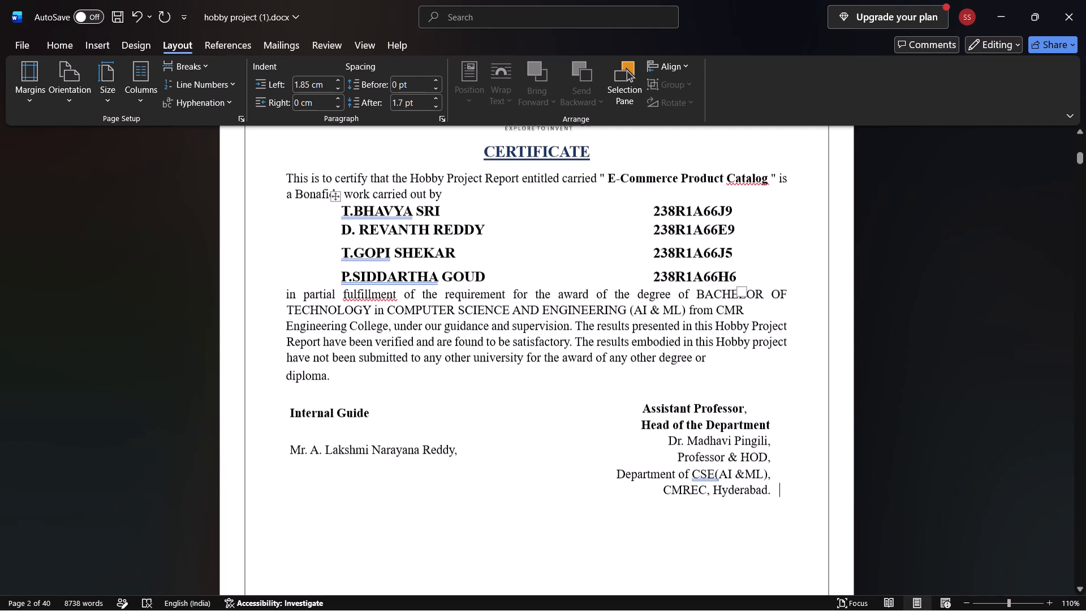
# Review the Declaration page's text and student list, and return to the Certificate page.
pyautogui.scroll(-3, 561, 308)
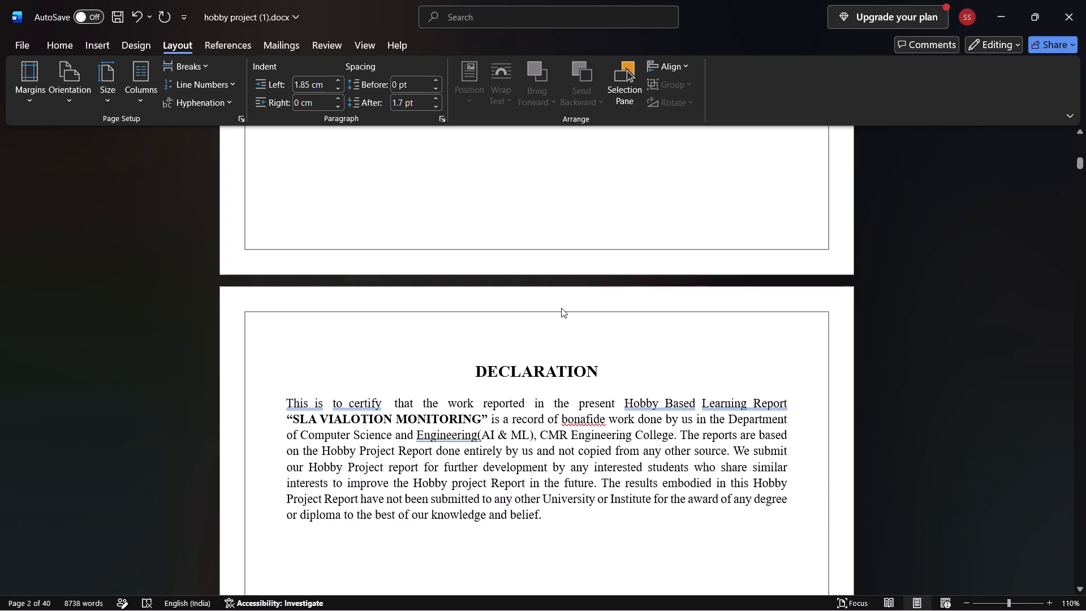
pyautogui.scroll(-2, 561, 308)
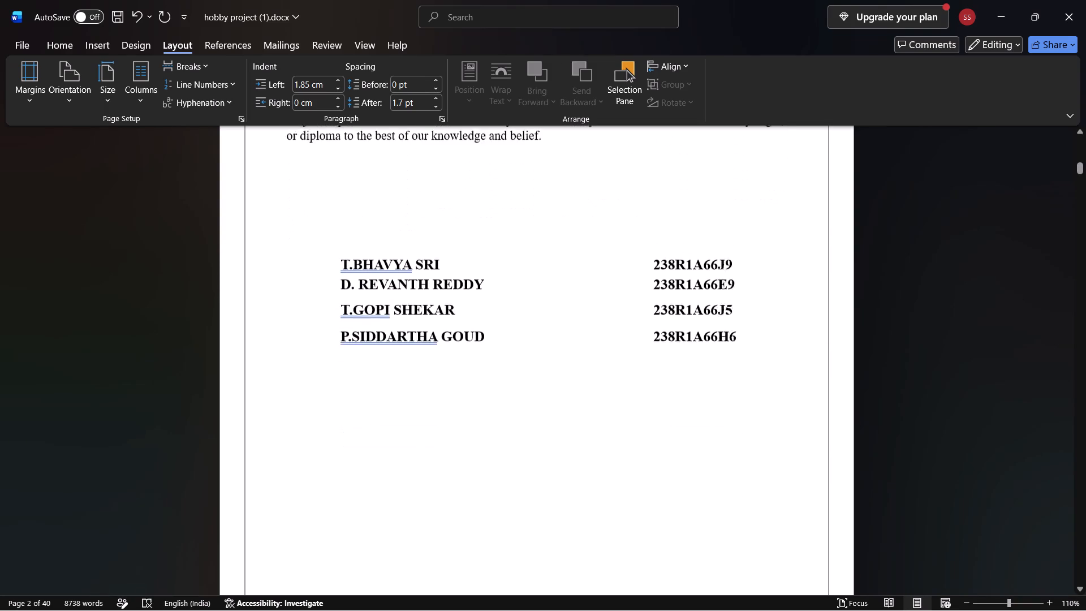
pyautogui.scroll(-1, 561, 308)
pyautogui.scroll(5, 561, 308)
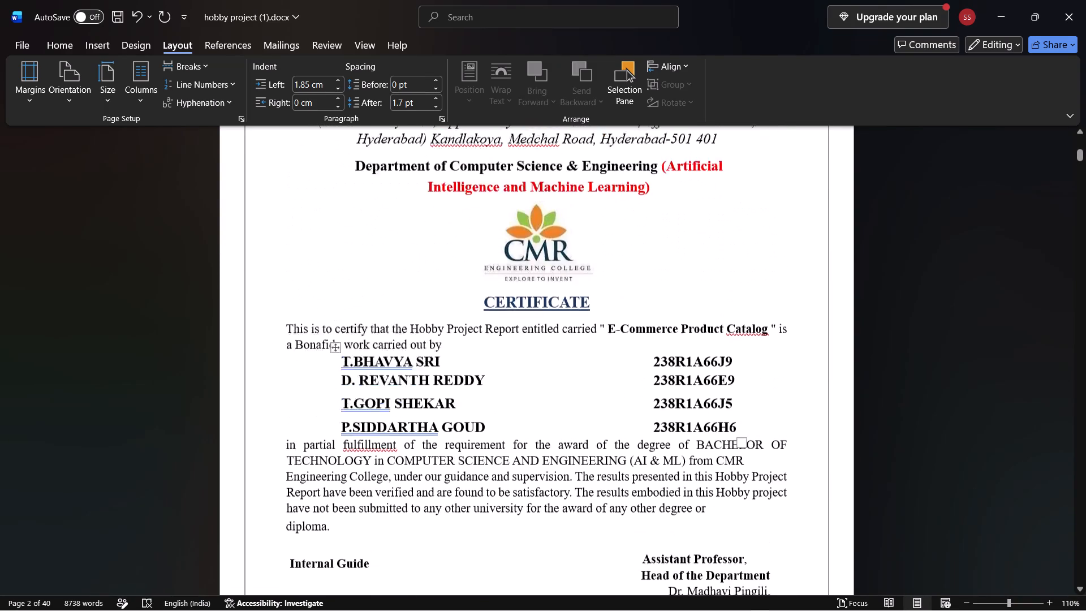
# Recheck the cover page details and look through the front matter, from the Declaration and Acknowledgment pages to the Index table.
pyautogui.scroll(4, 561, 308)
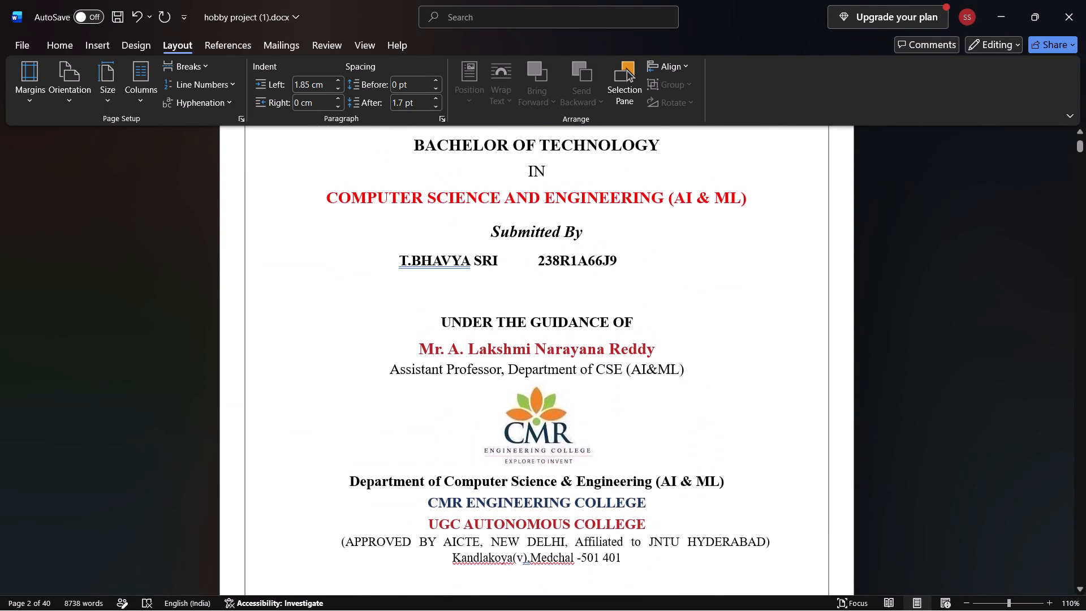
pyautogui.hscroll(-1, 561, 308)
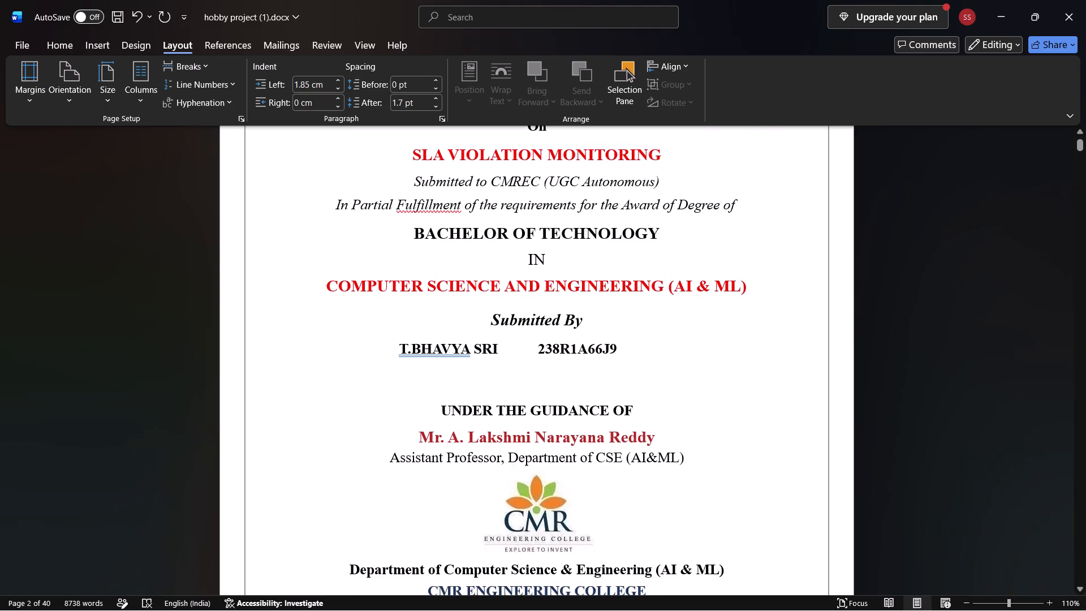
pyautogui.hscroll(-1, 561, 308)
pyautogui.scroll(-4, 561, 308)
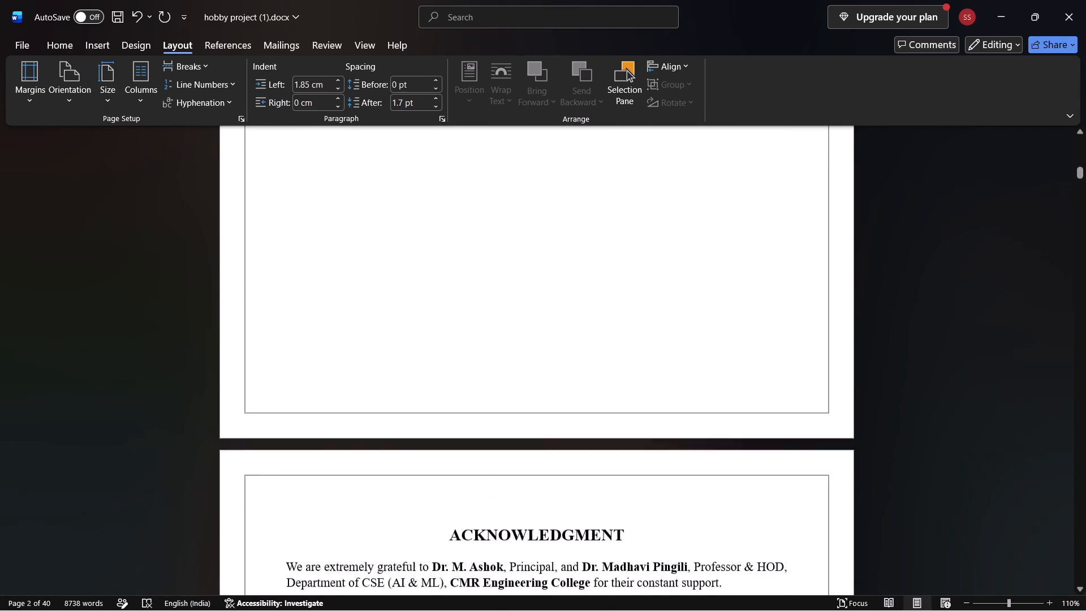
pyautogui.scroll(-3, 561, 308)
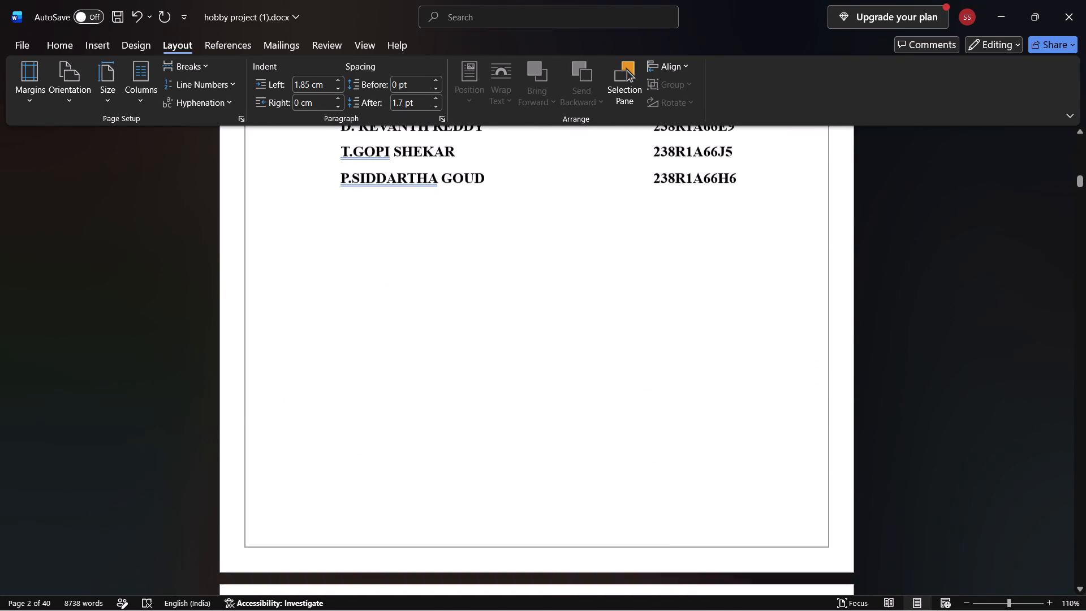
pyautogui.scroll(-1, 561, 308)
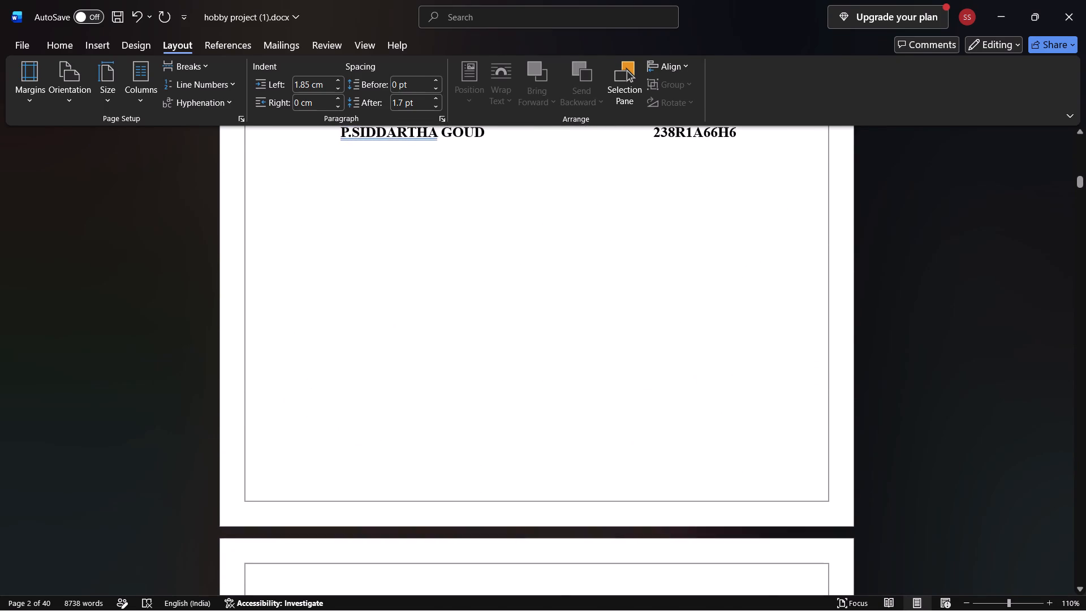
pyautogui.scroll(-2, 561, 308)
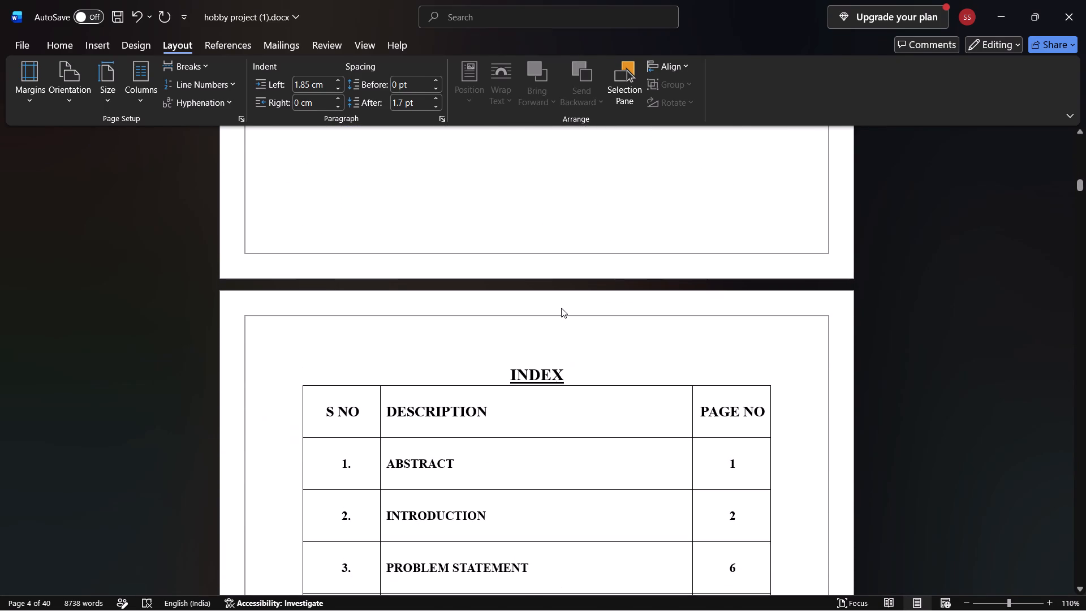
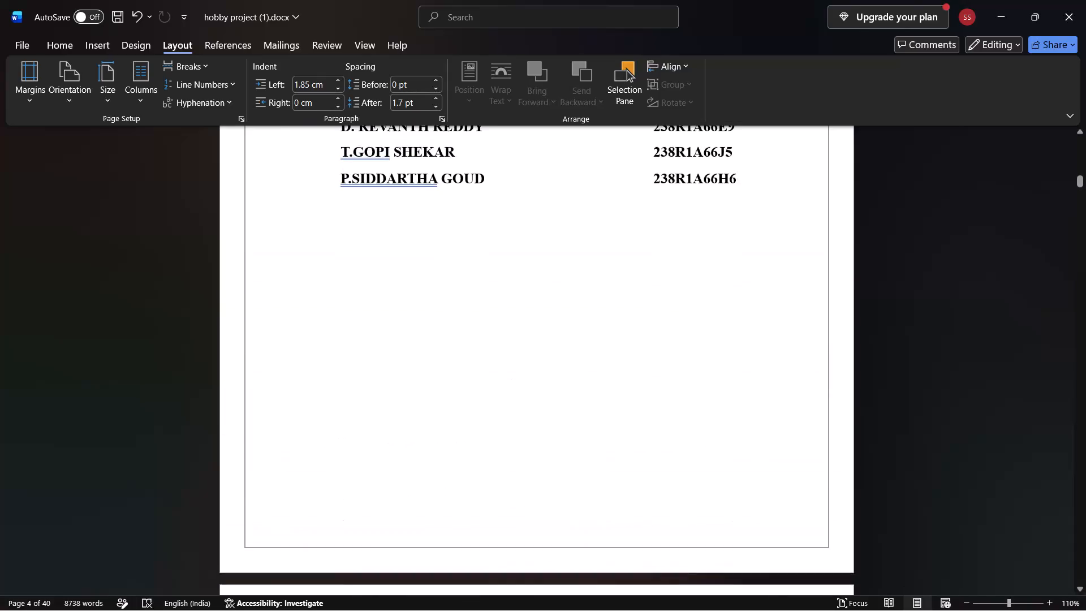
# Review the front matter back to the Certificate page, checking its project title, student list and signature block, and return to the Declaration.
pyautogui.scroll(3, 579, 347)
pyautogui.scroll(-1, 579, 347)
pyautogui.scroll(5, 579, 347)
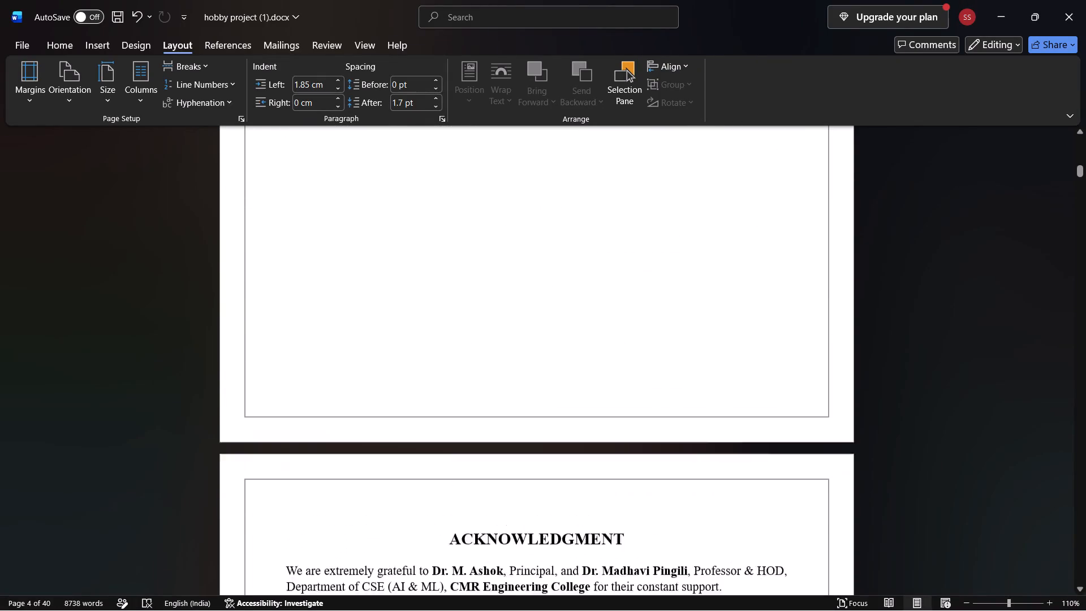
pyautogui.scroll(3, 579, 347)
pyautogui.scroll(-1, 579, 348)
pyautogui.scroll(8, 579, 348)
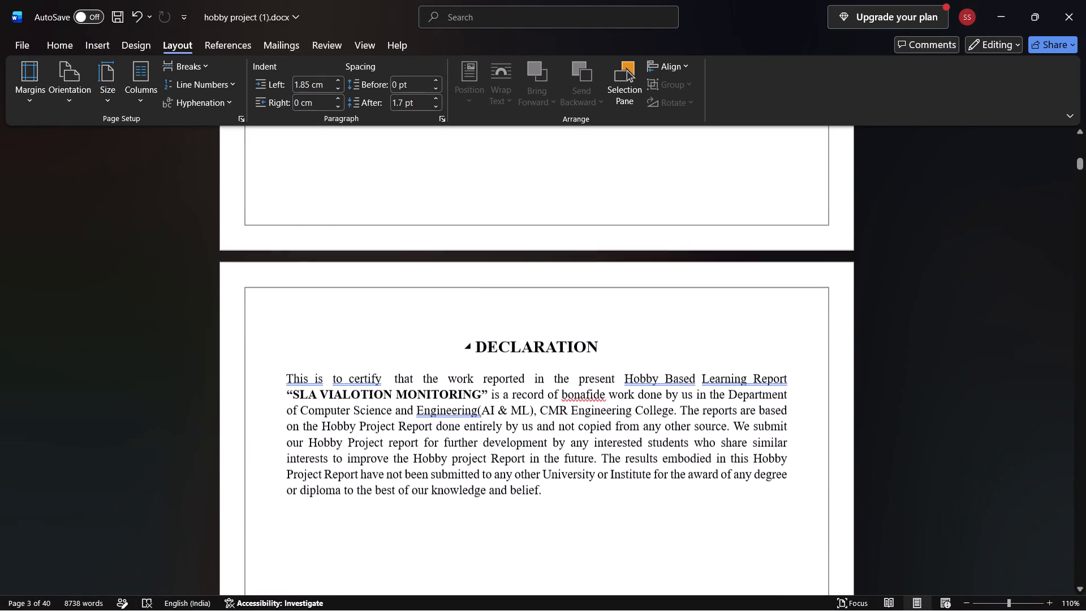
pyautogui.scroll(5, 579, 361)
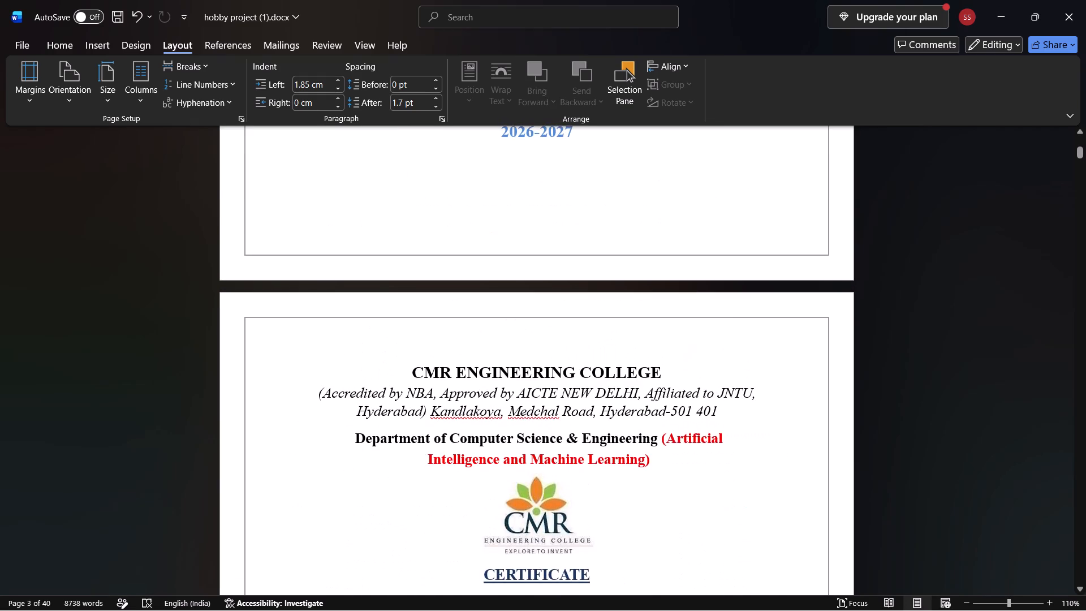
pyautogui.scroll(-1, 579, 361)
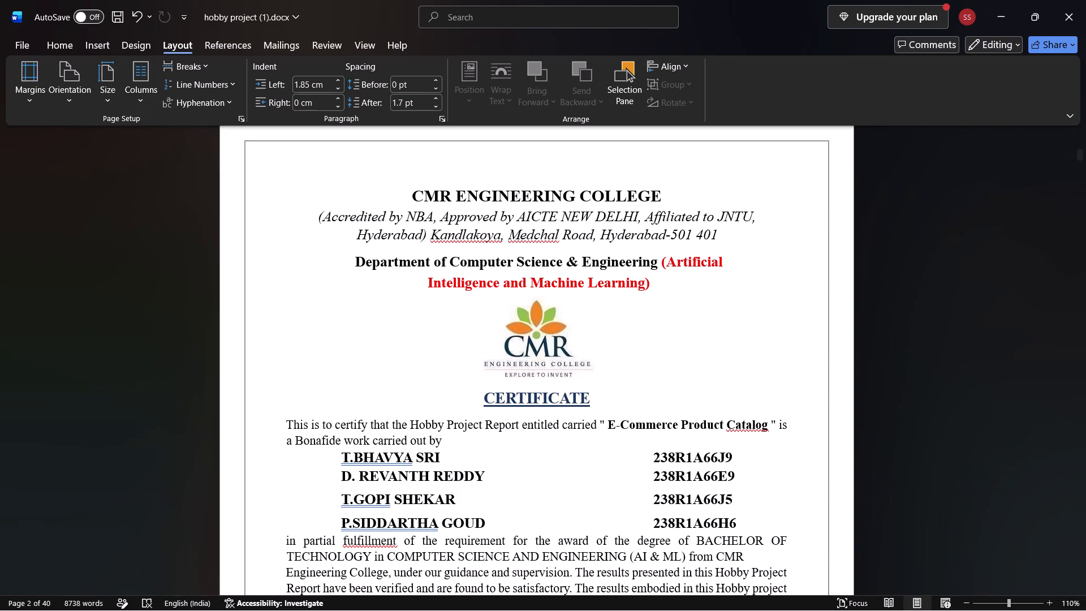
pyautogui.scroll(-1, 604, 265)
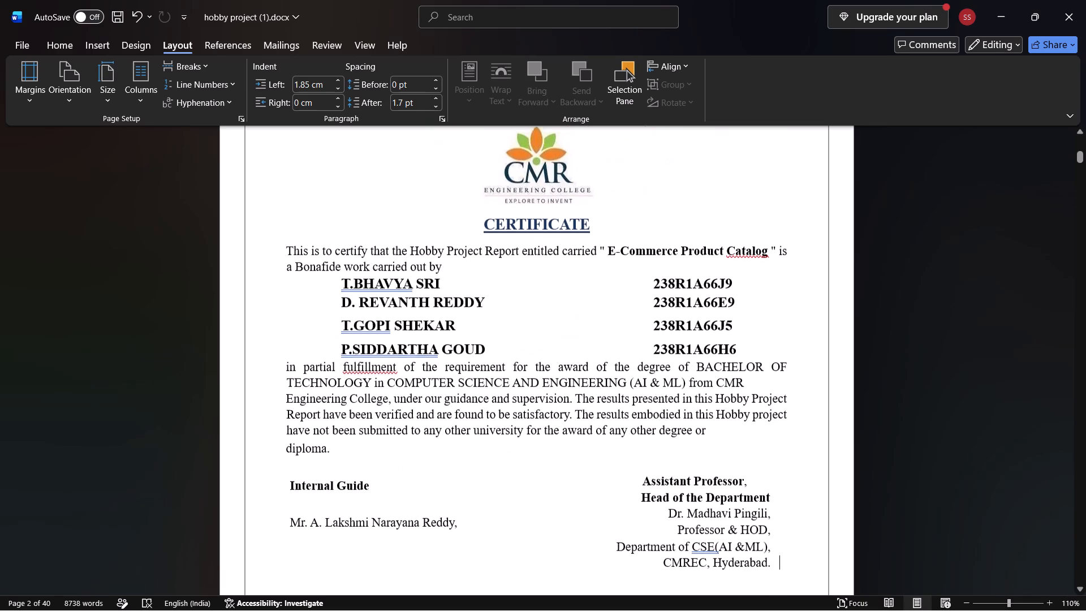
pyautogui.scroll(-3, 619, 207)
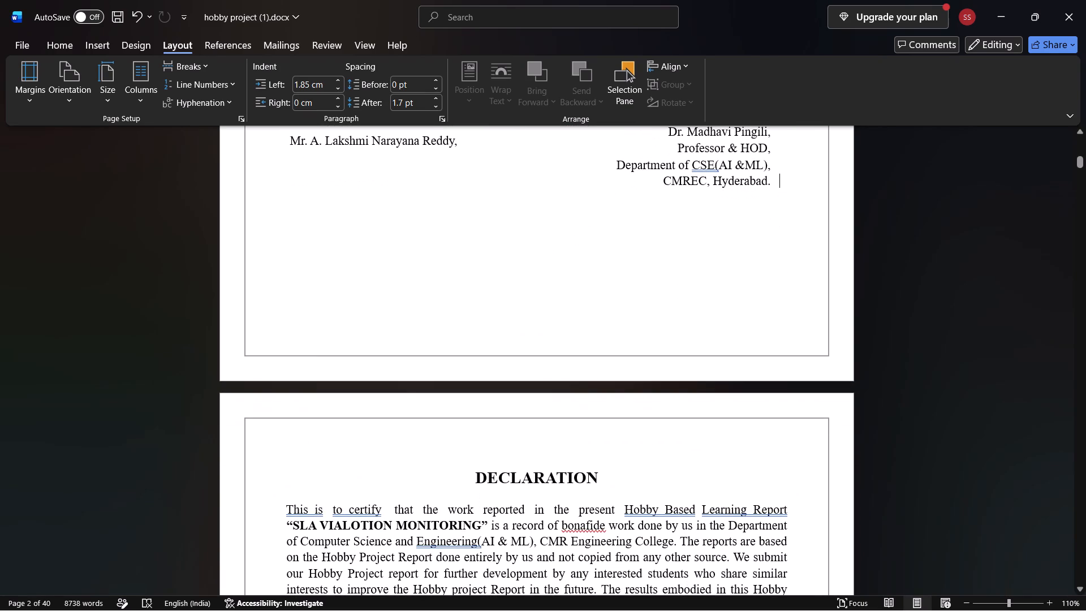
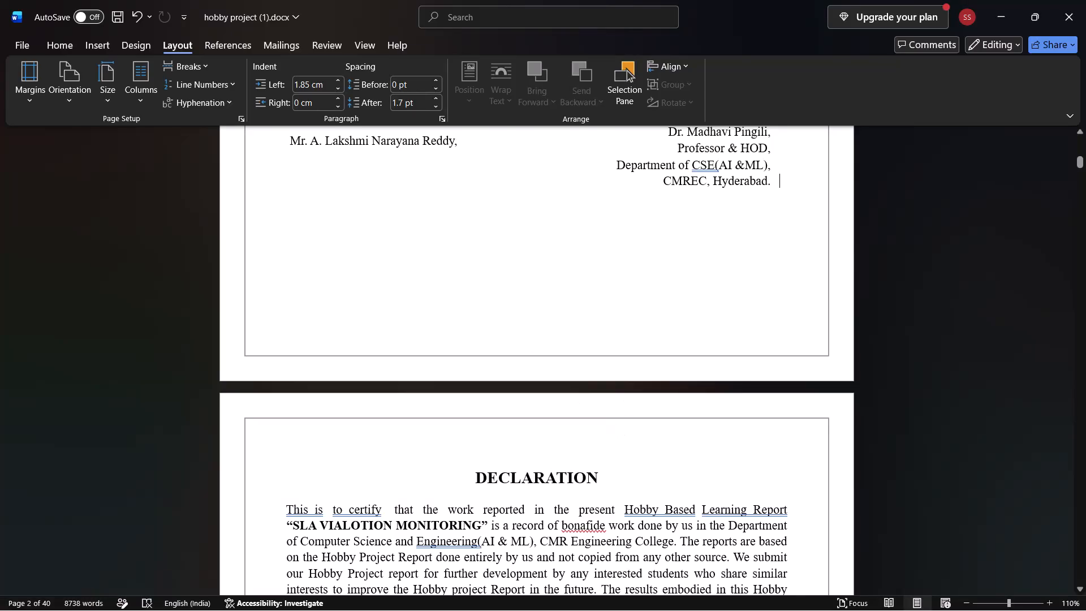
# Review the Certificate signature block, the Declaration and the start of the Acknowledgment, and return to the report's cover page.
pyautogui.hscroll(-1, 473, 294)
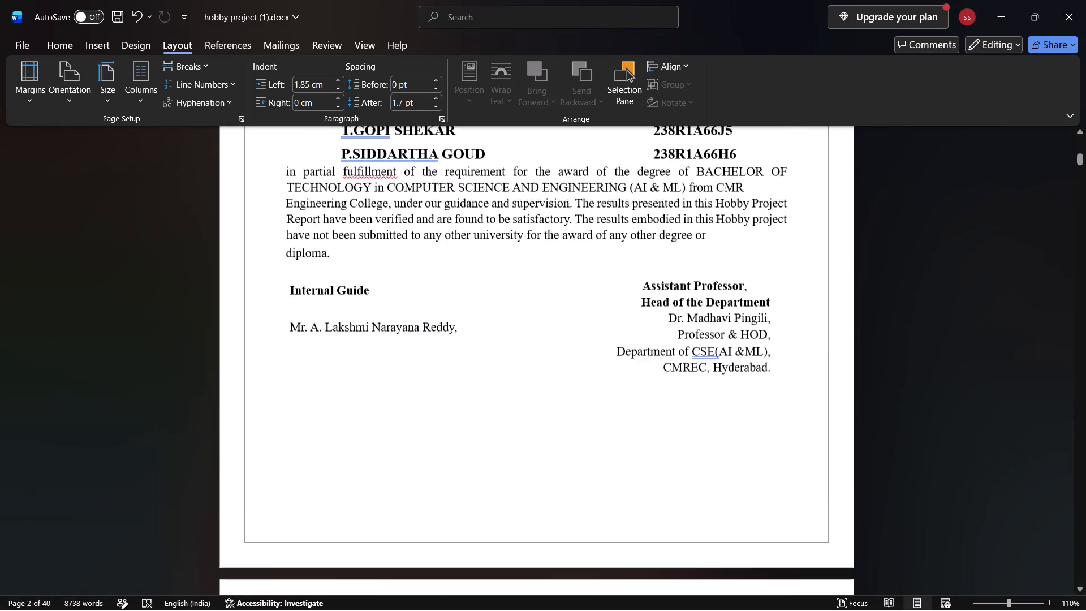
pyautogui.hscroll(-1, 473, 294)
pyautogui.scroll(-1, 473, 294)
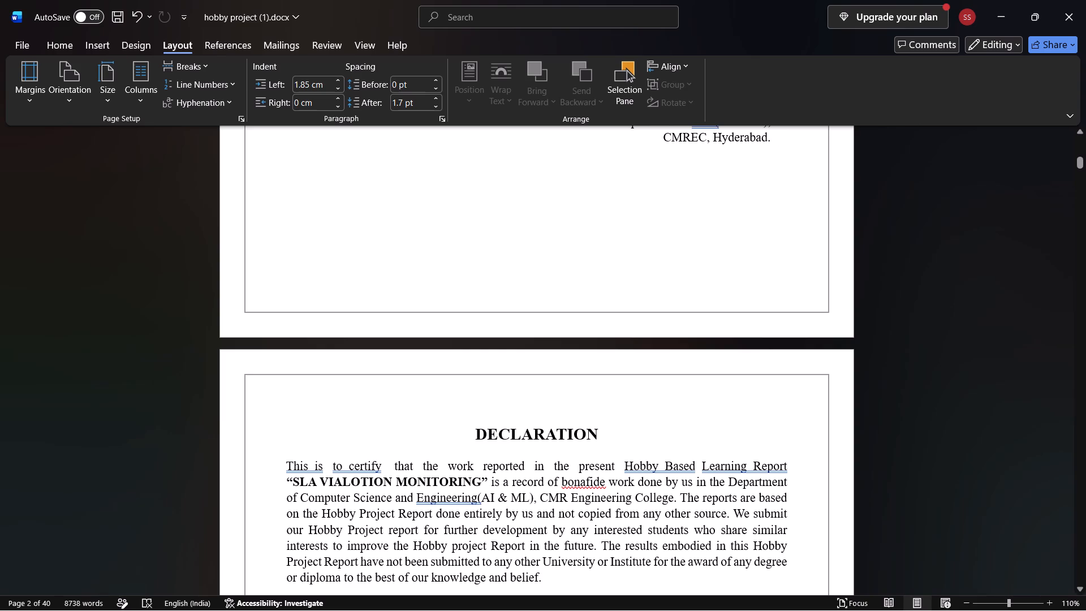
pyautogui.scroll(-3, 561, 341)
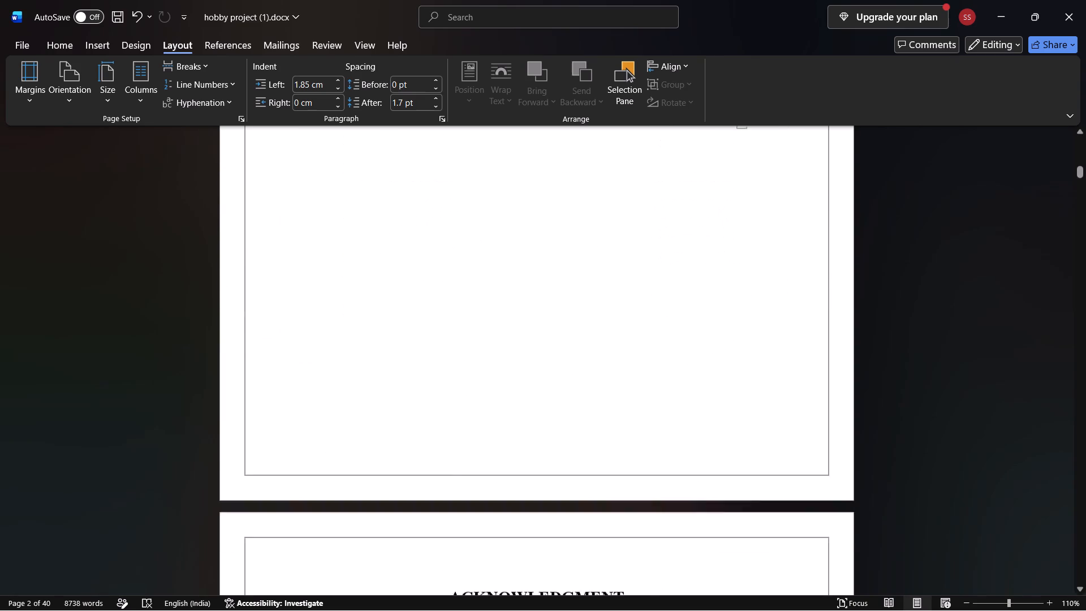
pyautogui.scroll(-1, 561, 341)
pyautogui.scroll(1, 561, 341)
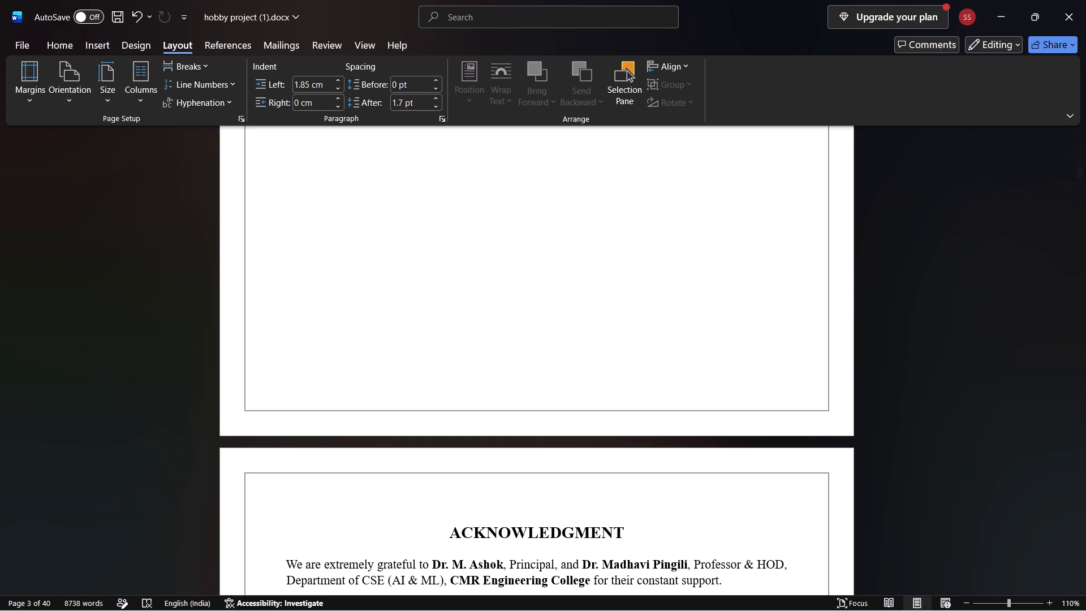
pyautogui.scroll(12, 561, 341)
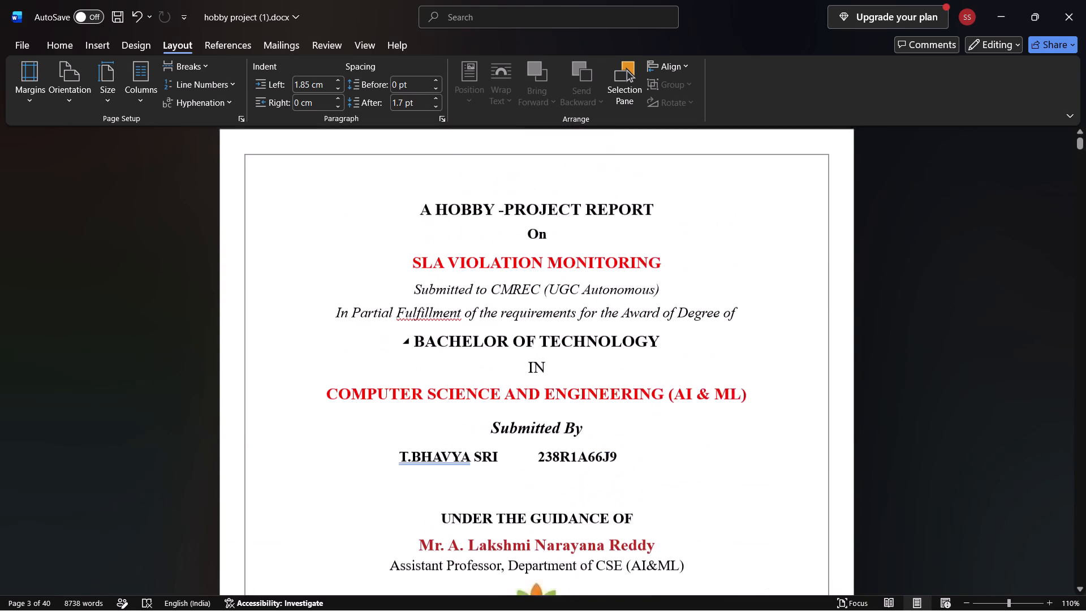
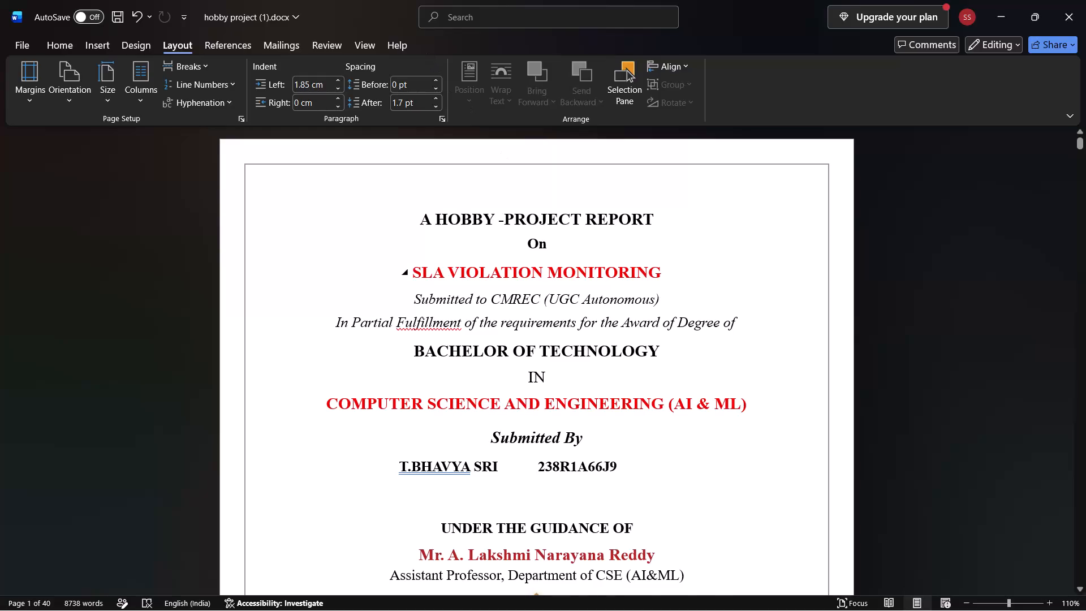
# Review the report from the cover page through the Certificate, Abstract and introduction sections up to 2.5 Purpose of the System.
pyautogui.scroll(-8, 554, 271)
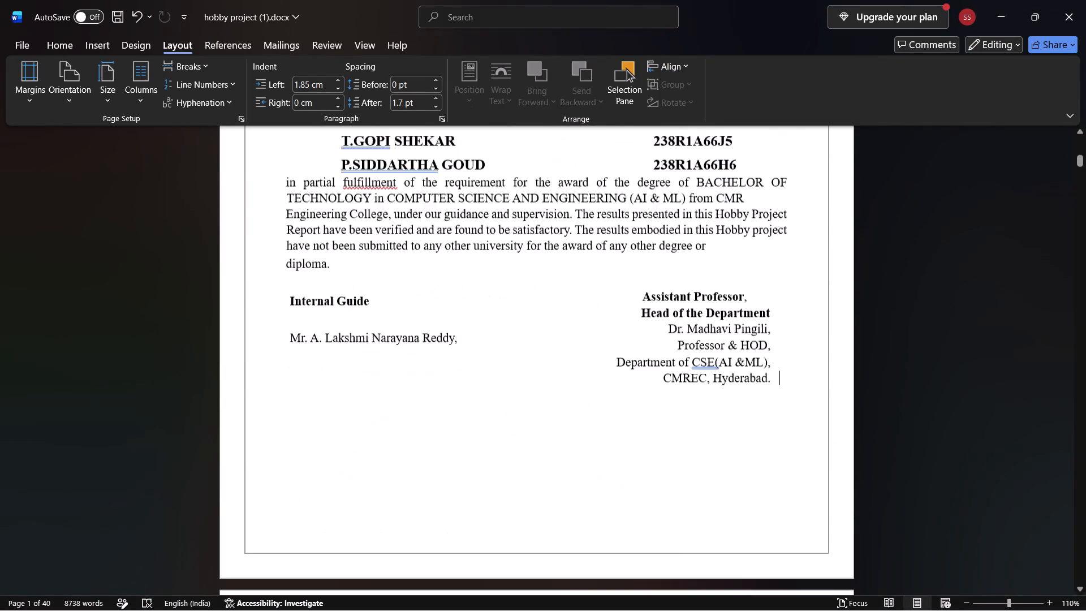
pyautogui.scroll(-3, 554, 271)
pyautogui.scroll(2, 554, 271)
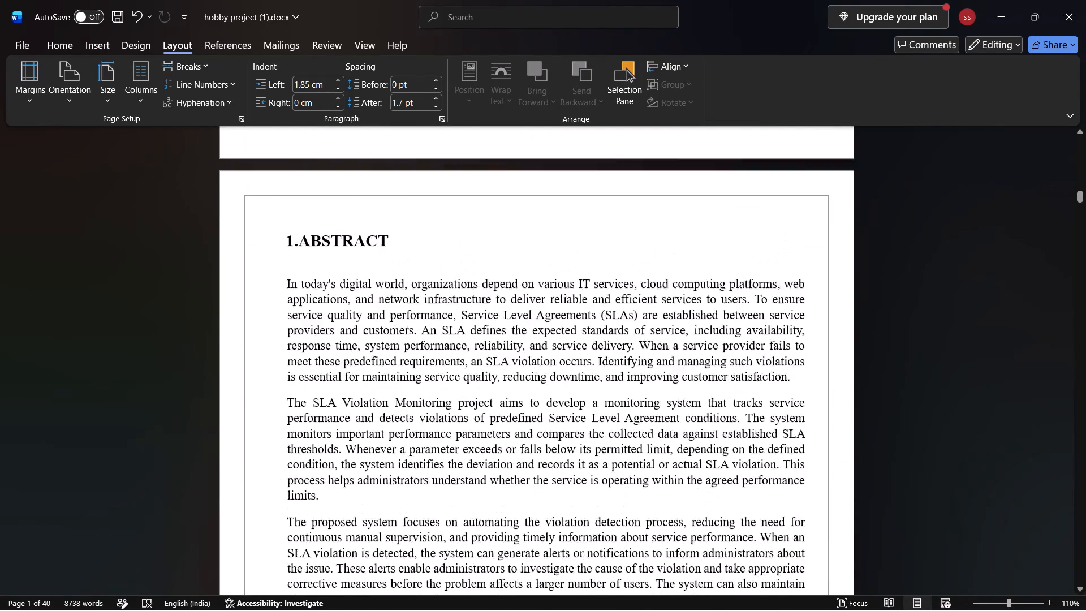
pyautogui.scroll(1, 554, 271)
pyautogui.scroll(-7, 554, 271)
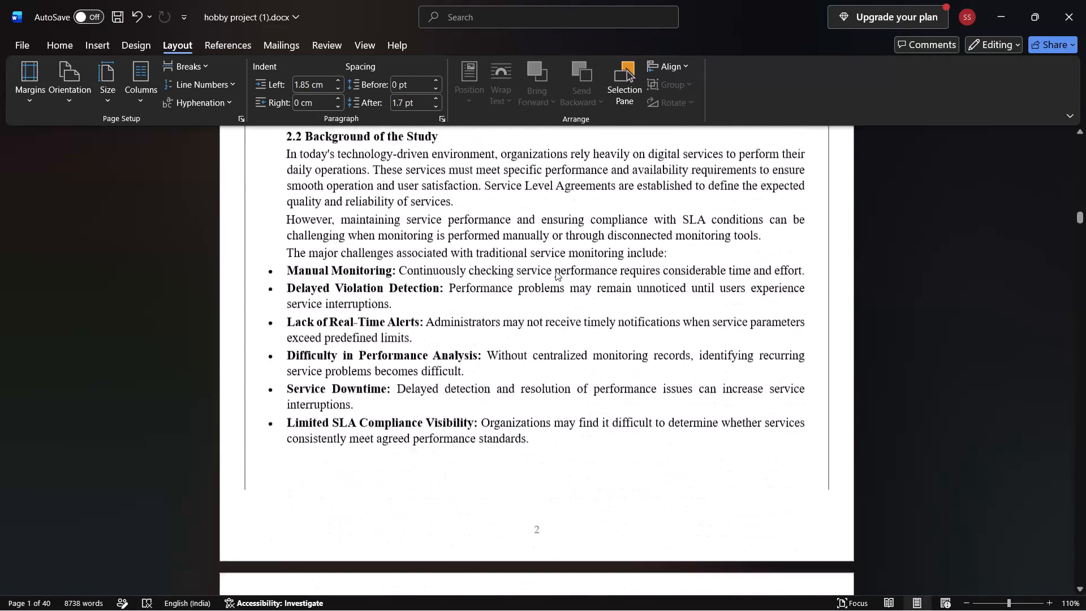
pyautogui.scroll(-5, 555, 271)
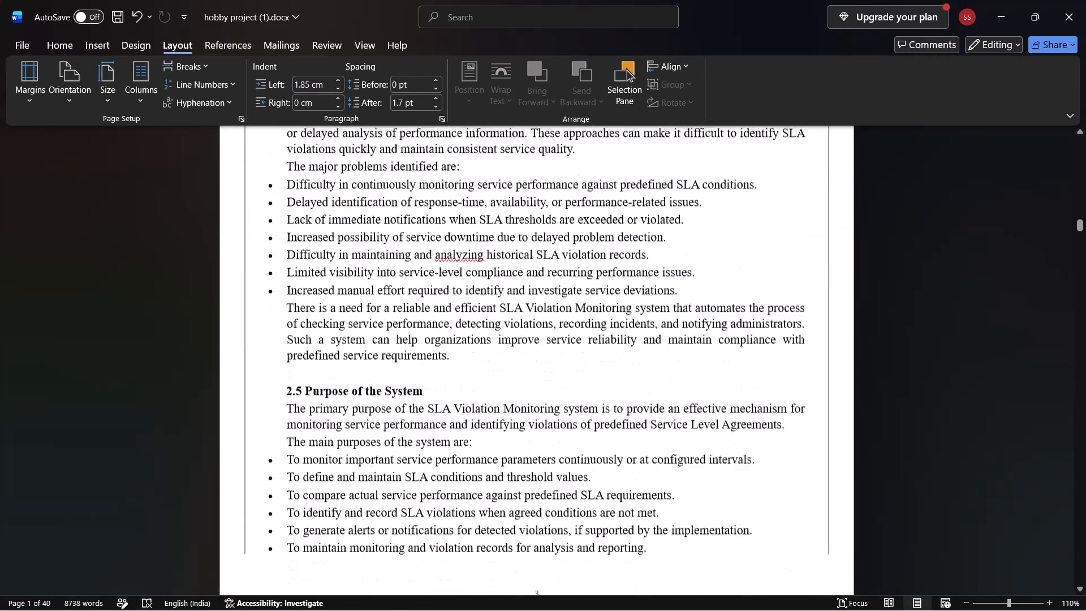
# Examine the Existing System chapter, including the Monitoring and Logging System Architecture figure and section 4.1 Service Users.
pyautogui.scroll(-6, 555, 271)
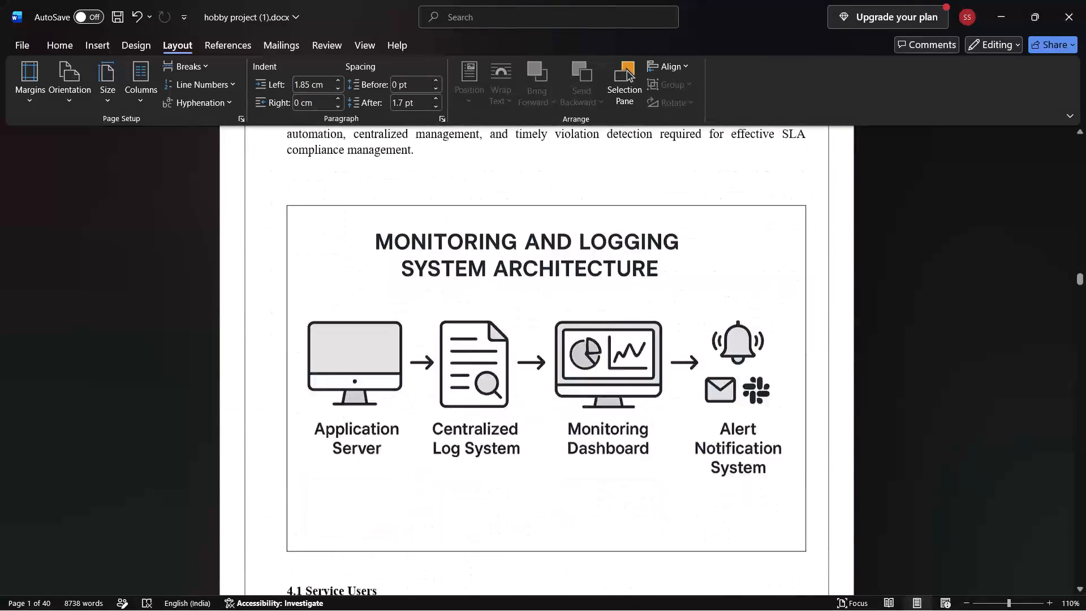
pyautogui.scroll(3, 555, 271)
pyautogui.scroll(-2, 555, 271)
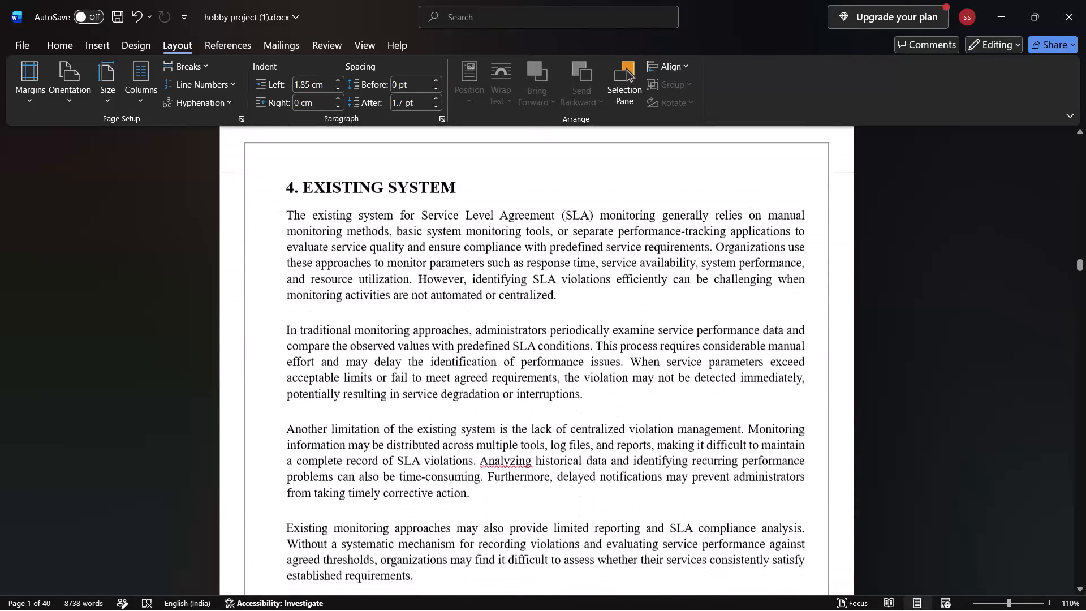
pyautogui.scroll(-4, 555, 271)
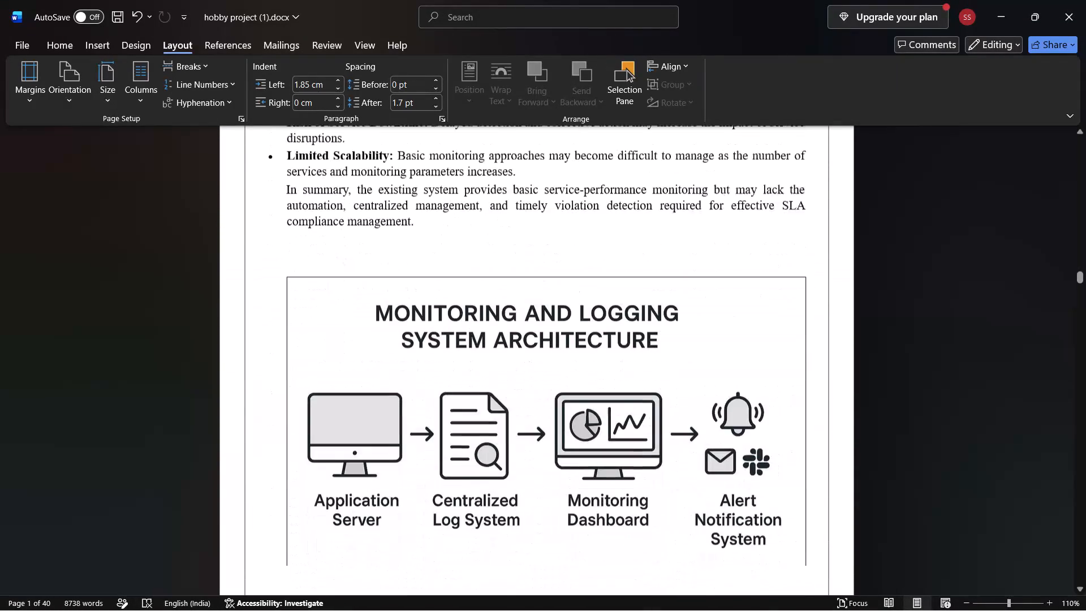
pyautogui.scroll(-3, 555, 271)
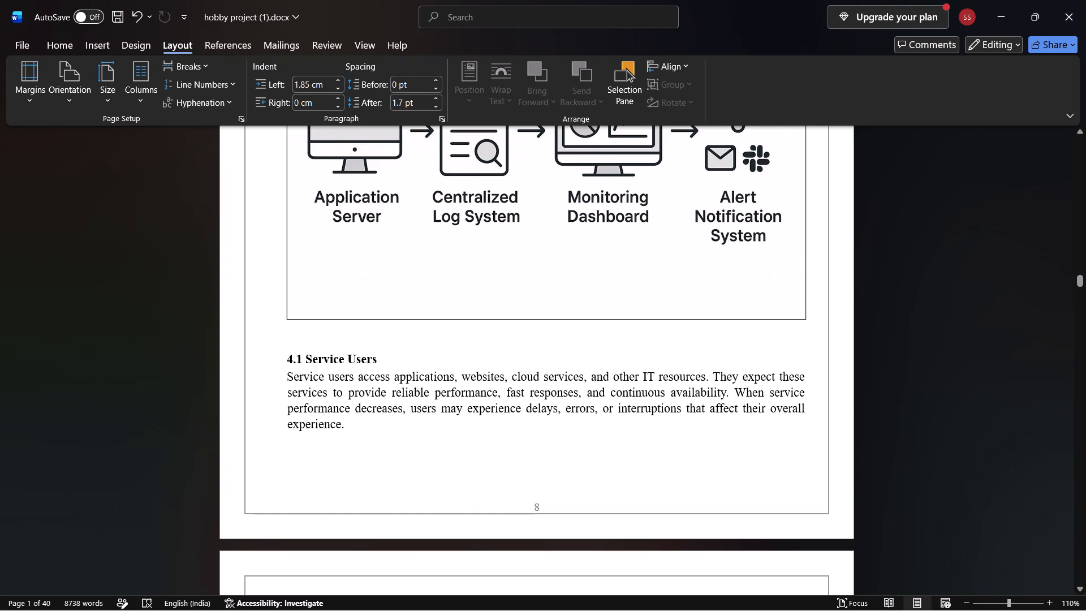
pyautogui.scroll(1, 555, 271)
pyautogui.scroll(-3, 555, 271)
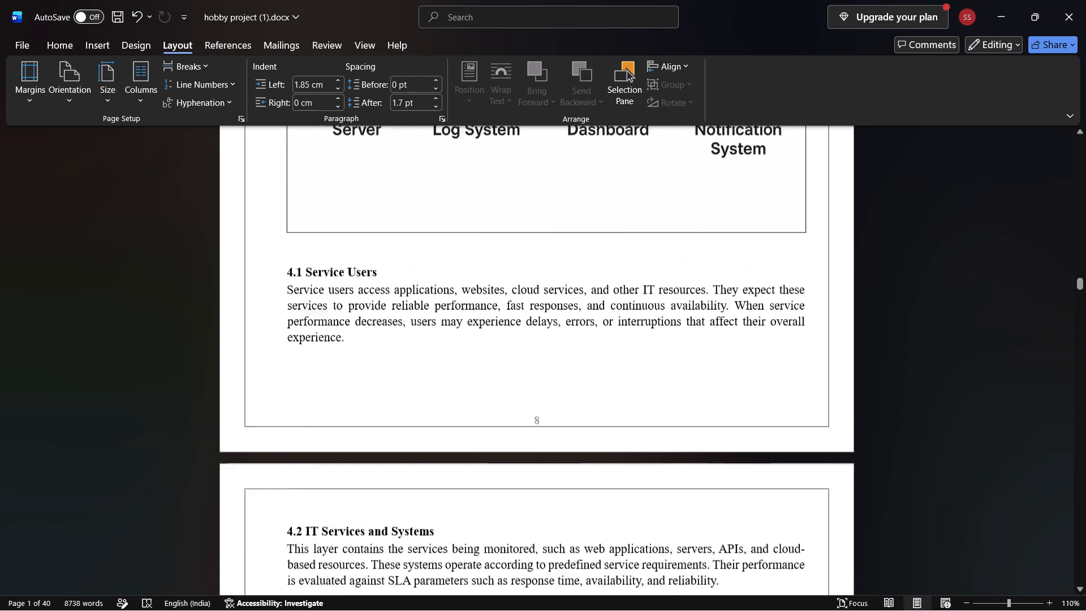
# Review the report from section 4.2 IT Services and Systems through the Proposed System chapter, its modules and the worked example.
pyautogui.scroll(-4, 555, 271)
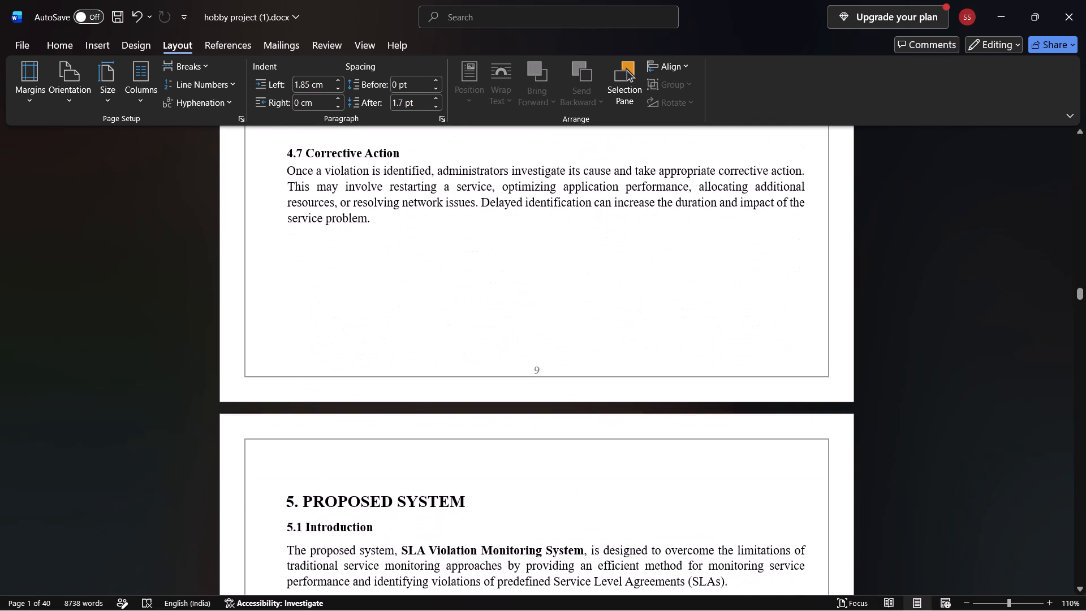
pyautogui.scroll(-3, 555, 271)
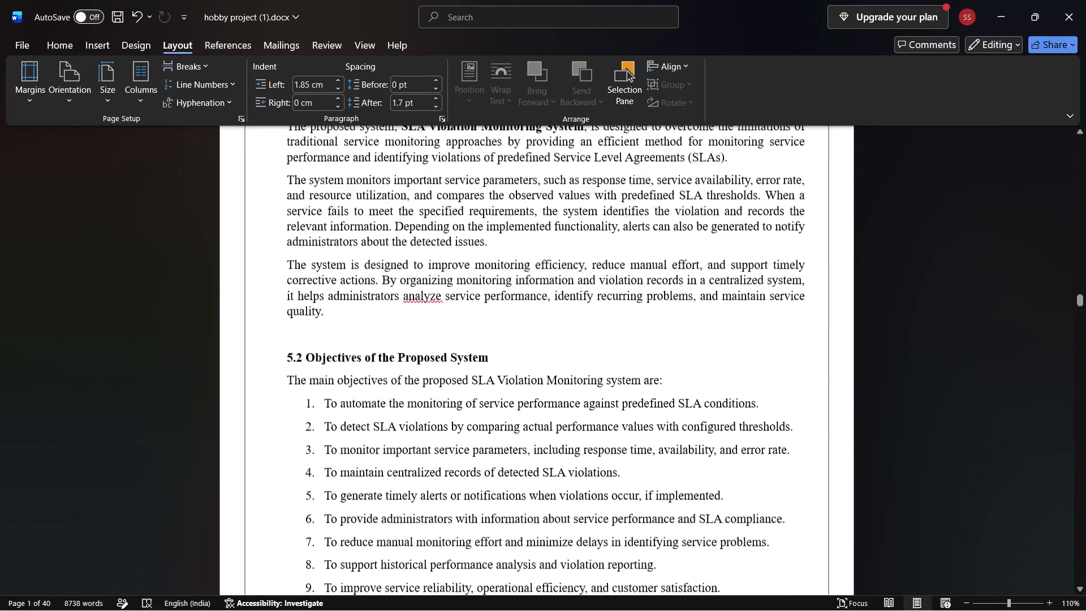
pyautogui.scroll(-7, 555, 271)
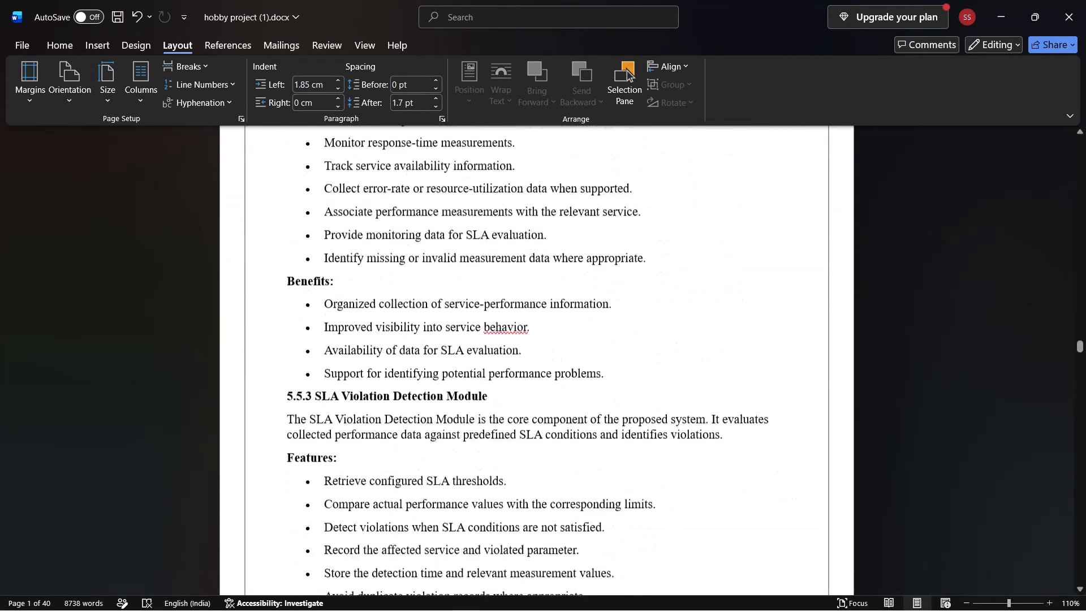
pyautogui.scroll(-4, 555, 271)
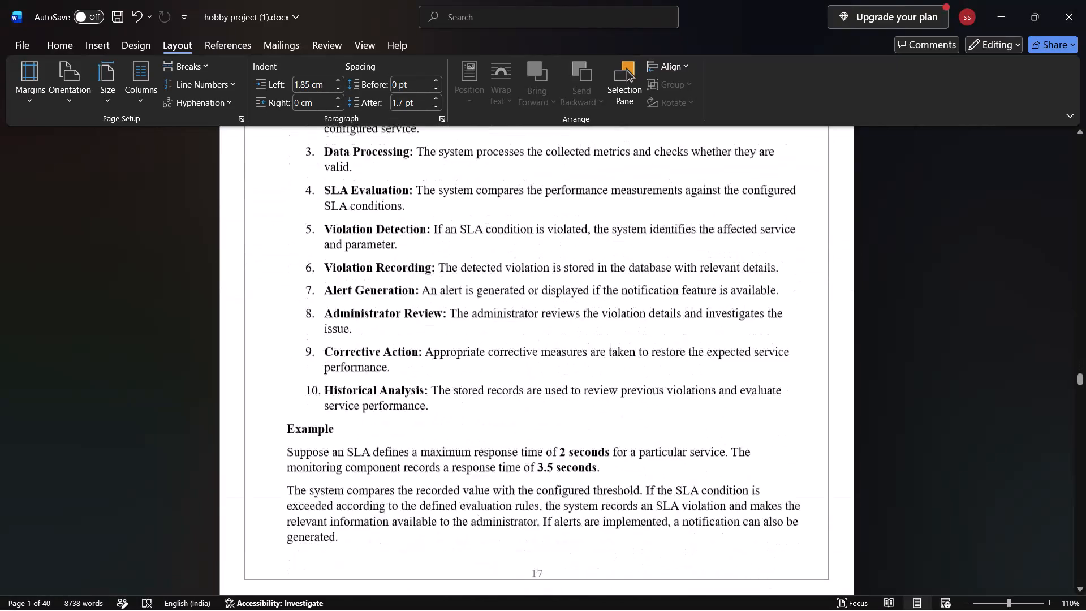
# Review the report's SQL queries, the Implementation Summary and the start of the Results / Discussion chapter.
pyautogui.scroll(-4, 555, 271)
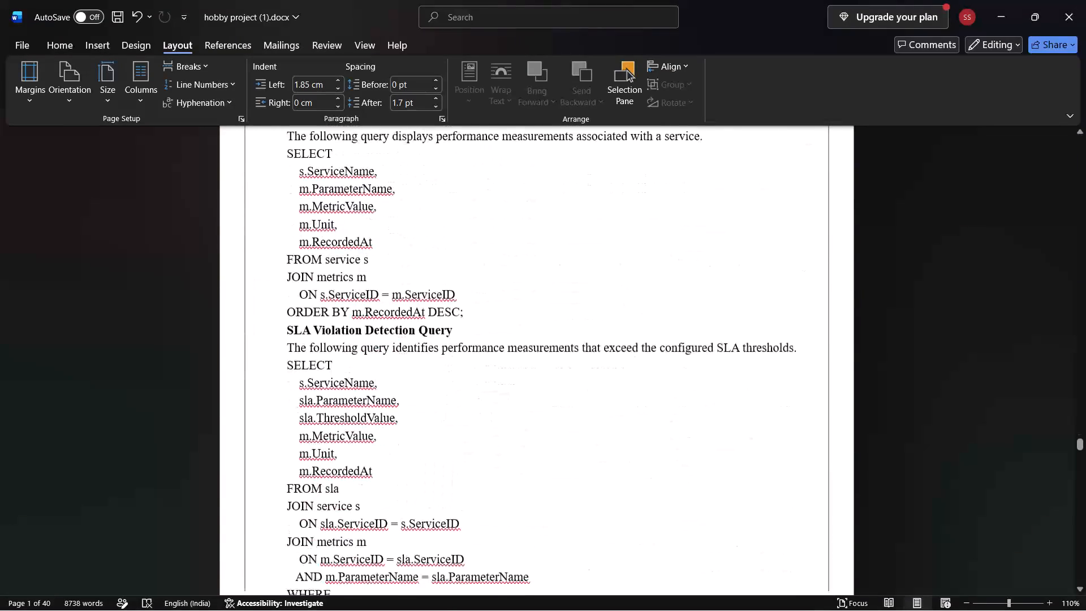
pyautogui.scroll(-7, 555, 271)
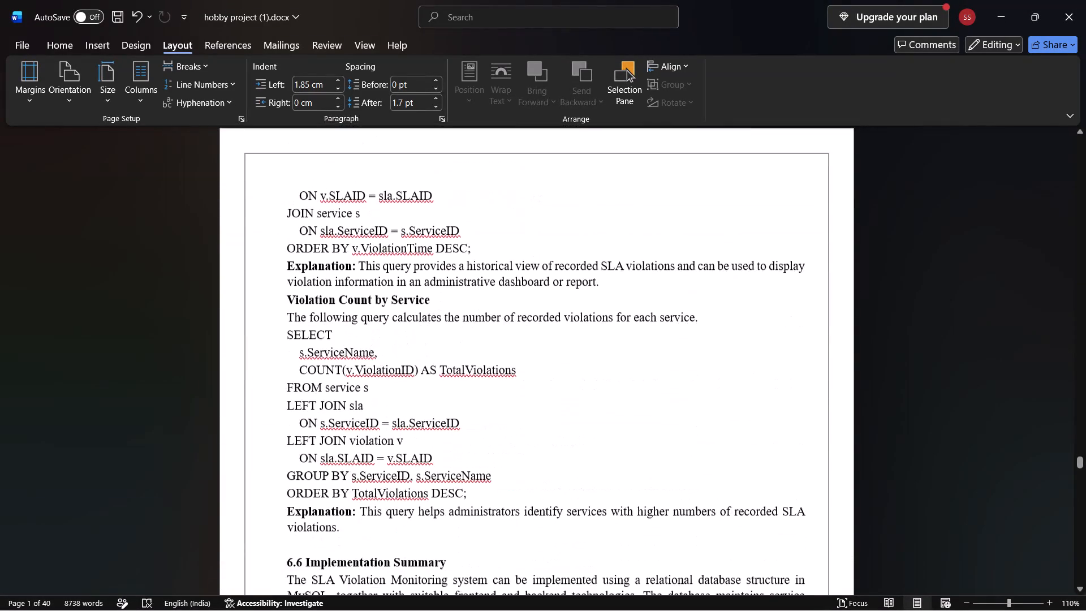
pyautogui.scroll(-1, 555, 271)
pyautogui.hscroll(-1, 555, 271)
pyautogui.scroll(-1, 555, 271)
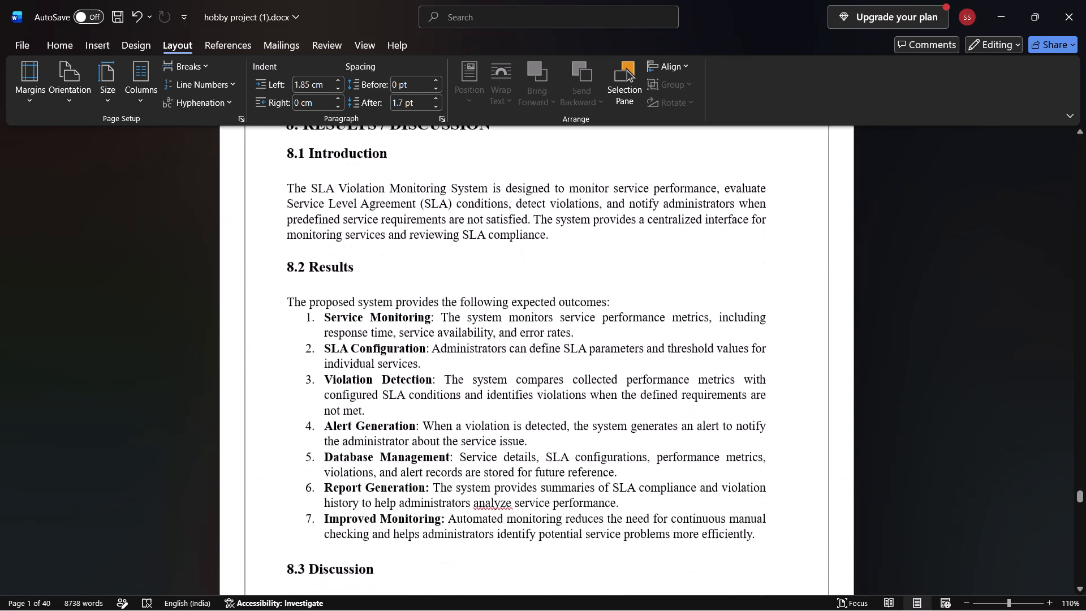
# Go back through the Block Diagram chapter and the violation queries to the Metrics Table definition.
pyautogui.scroll(4, 555, 271)
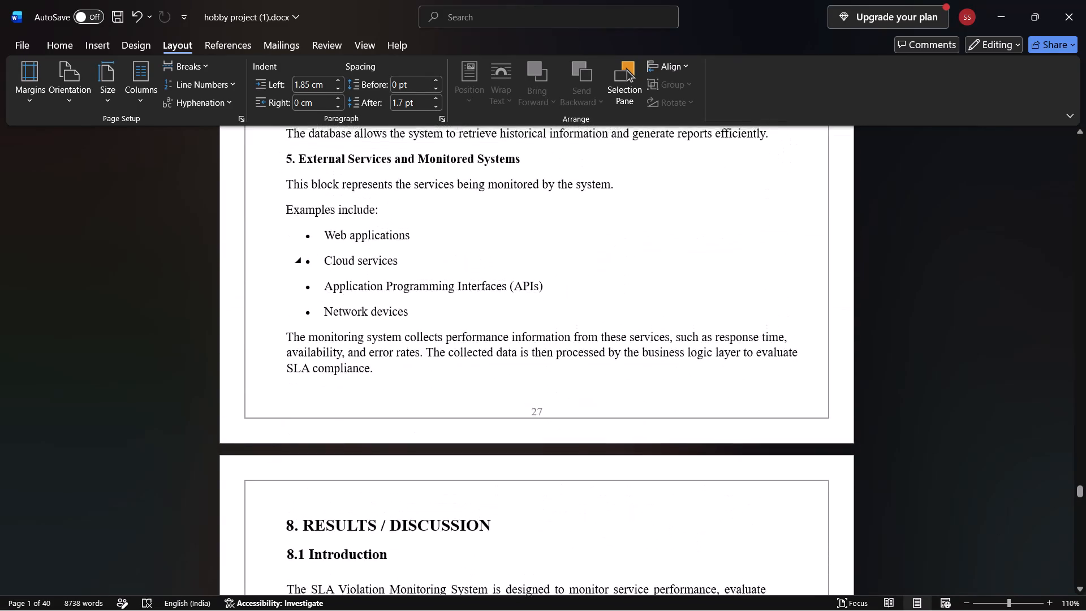
pyautogui.scroll(5, 555, 271)
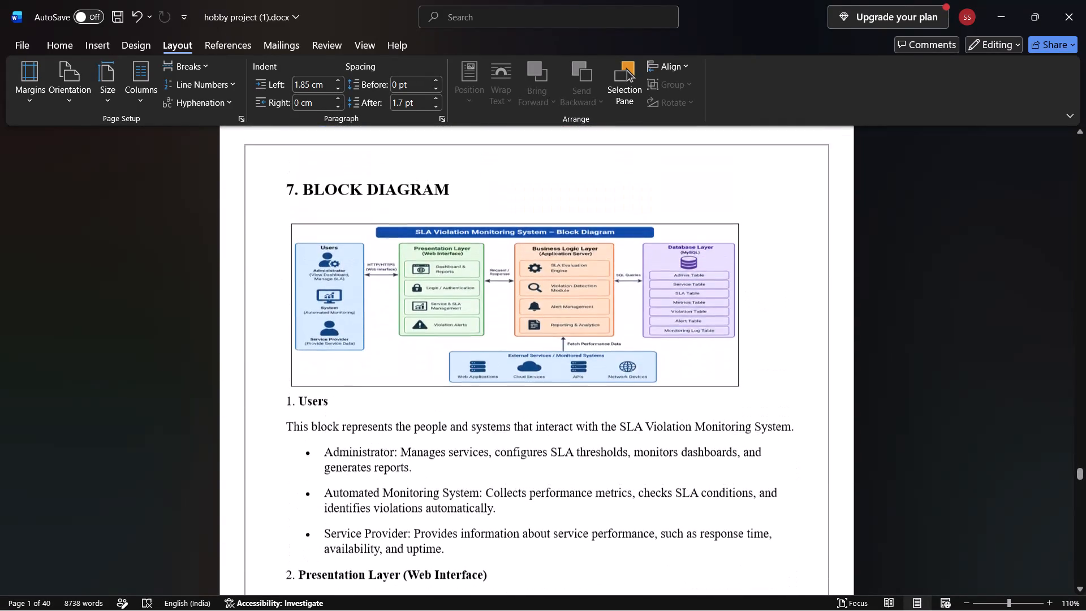
pyautogui.scroll(3, 555, 271)
pyautogui.scroll(-1, 555, 271)
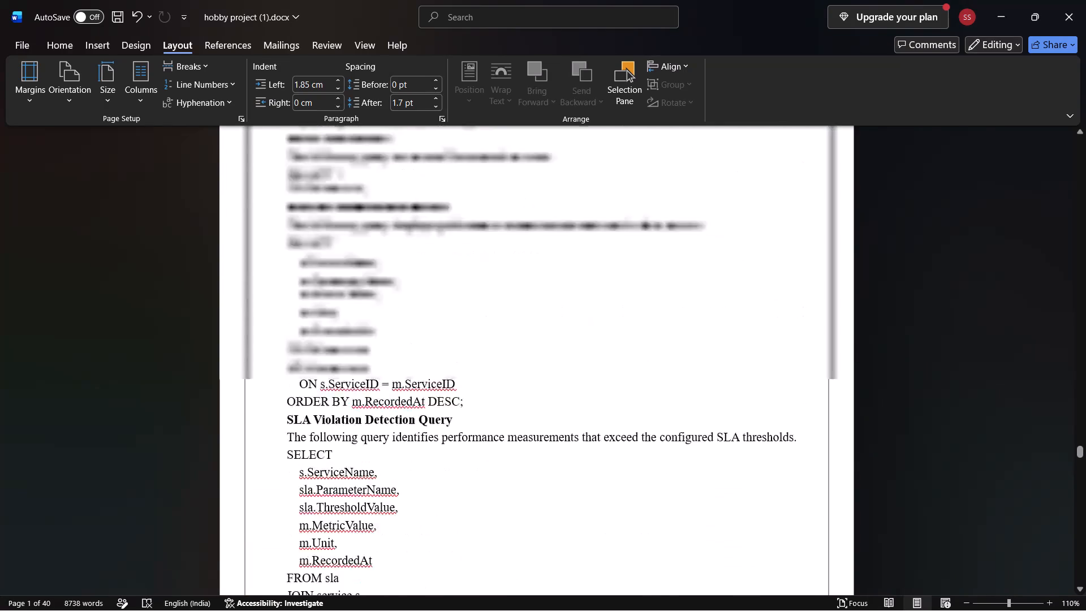
pyautogui.scroll(-1, 555, 271)
pyautogui.scroll(5, 555, 271)
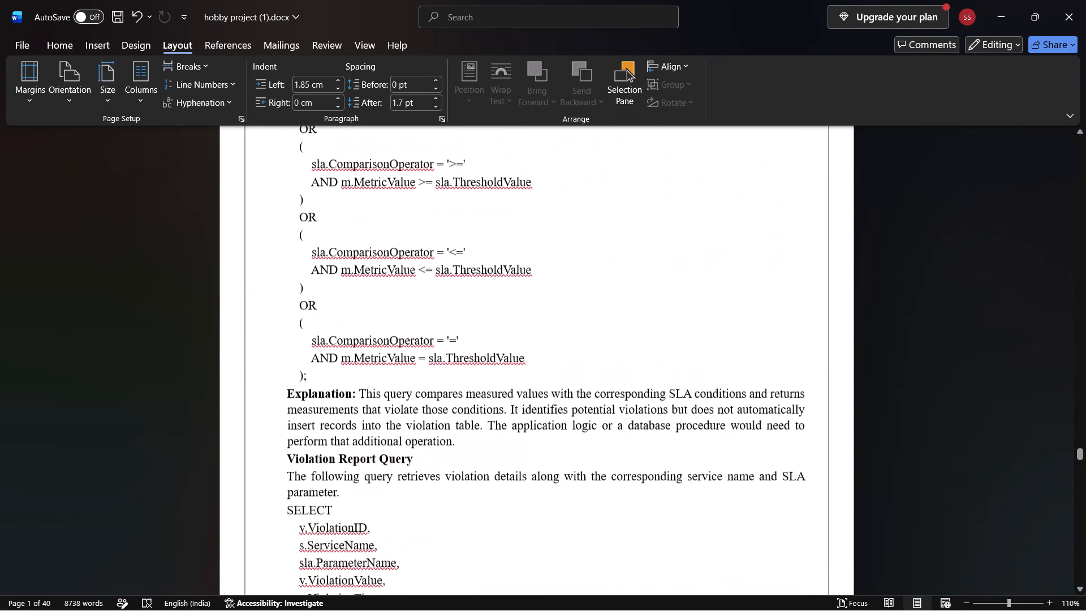
pyautogui.scroll(4, 555, 271)
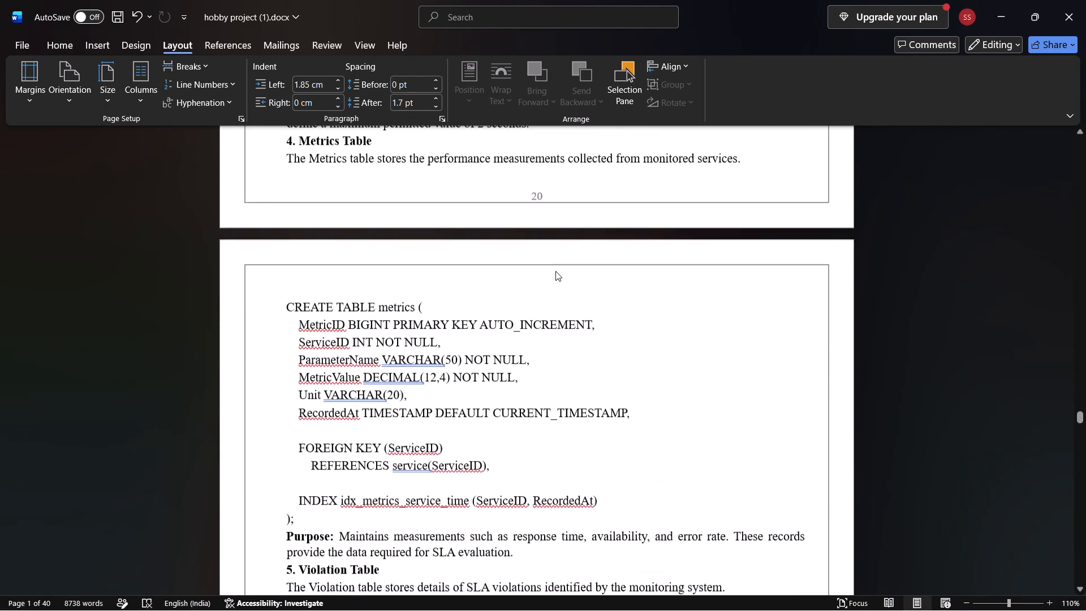
# Examine the SQL definitions and page breaks of the Metrics, Violation, Alert and Monitoring Log tables.
pyautogui.scroll(-2, 555, 271)
pyautogui.scroll(1, 555, 271)
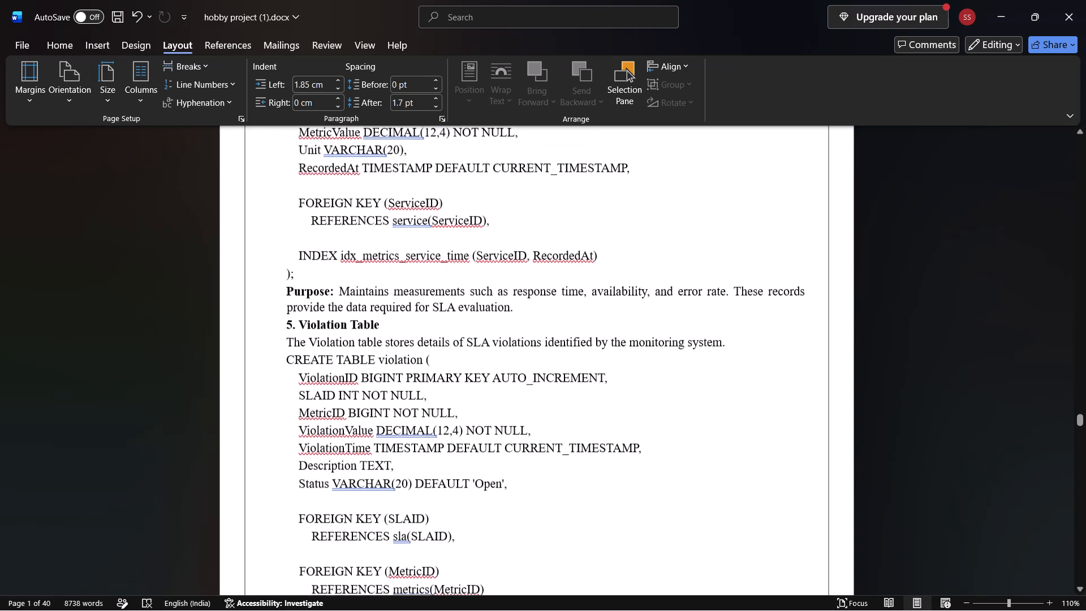
pyautogui.scroll(1, 555, 271)
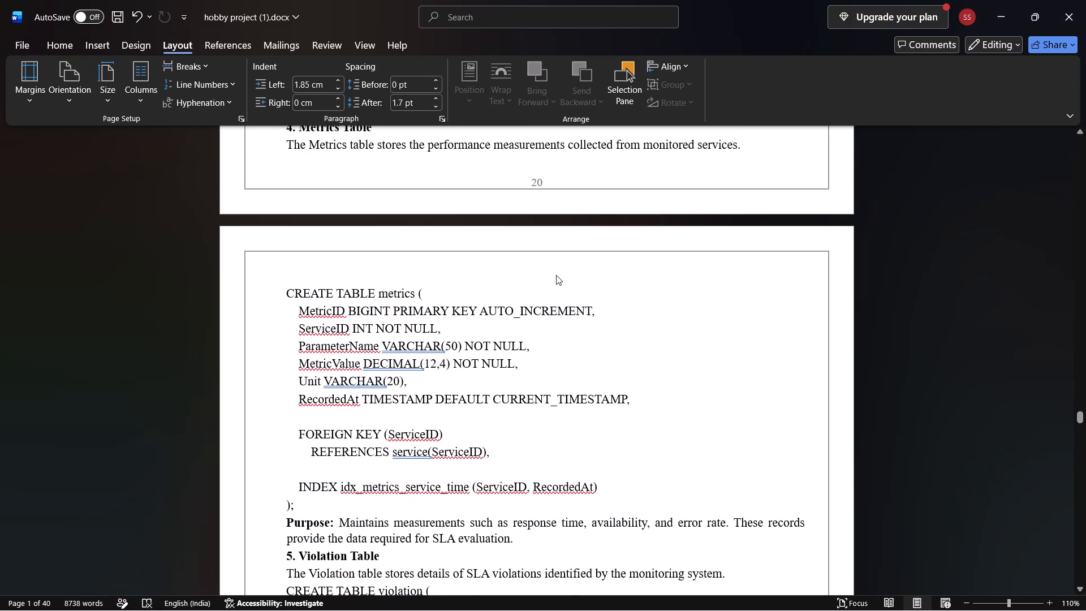
pyautogui.scroll(-3, 556, 275)
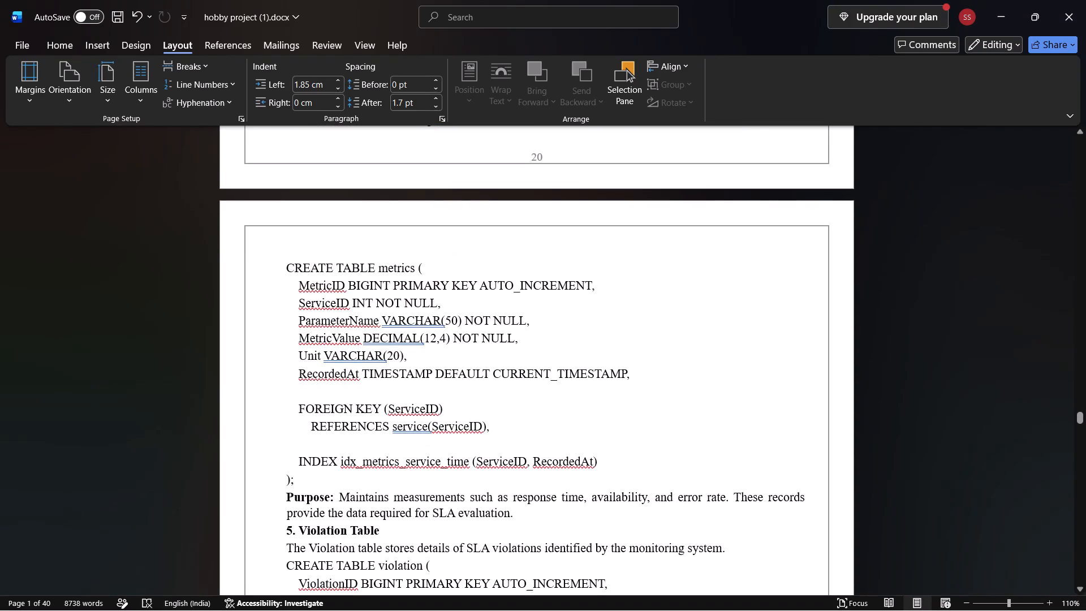
pyautogui.scroll(-5, 556, 275)
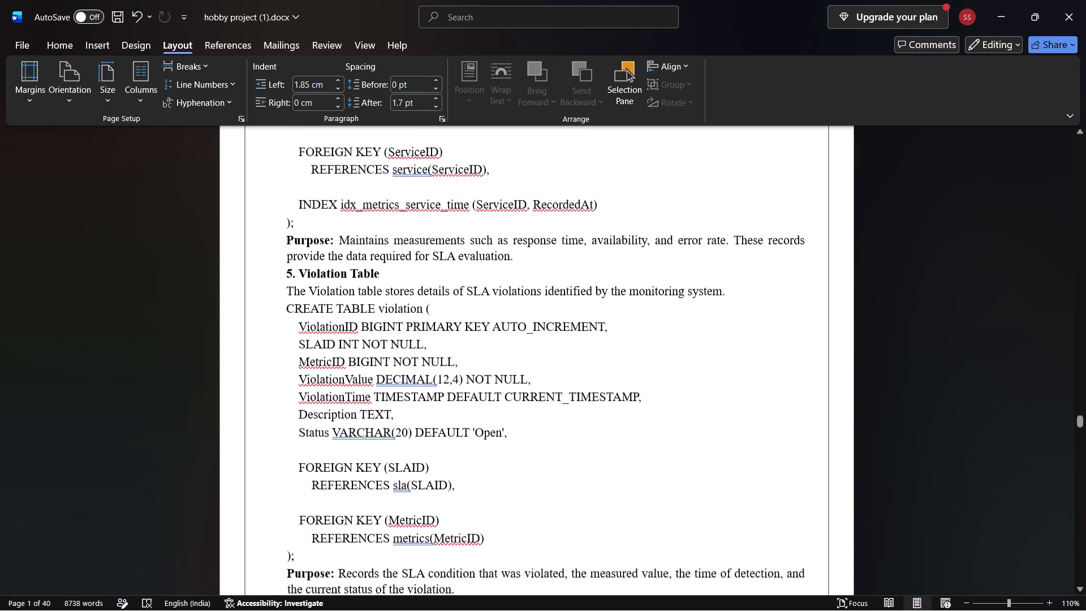
pyautogui.scroll(-2, 556, 275)
pyautogui.hscroll(-1, 556, 275)
pyautogui.scroll(-3, 556, 275)
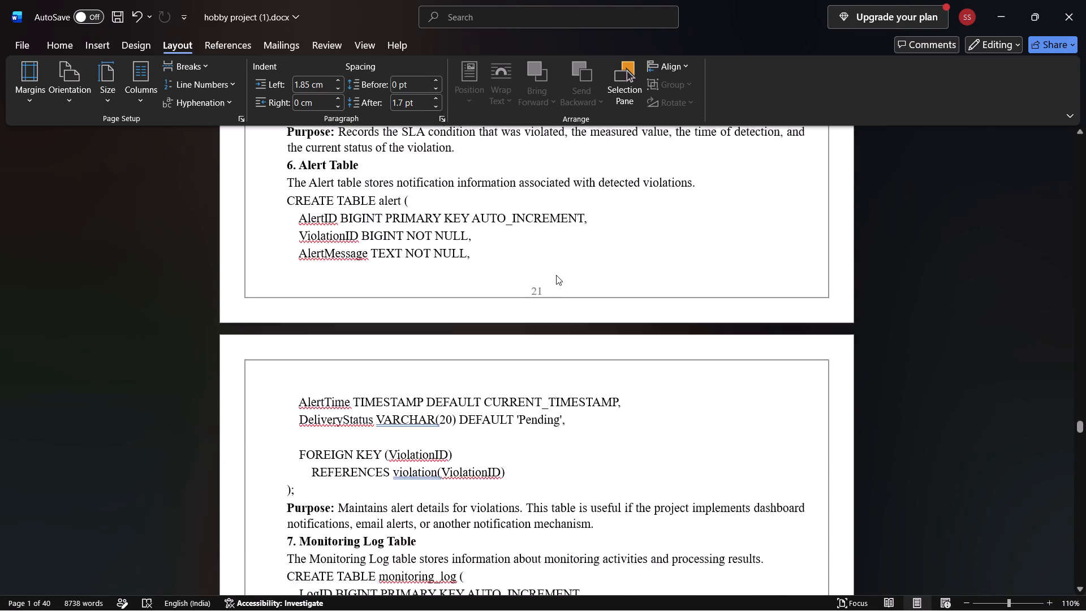
pyautogui.scroll(-5, 556, 275)
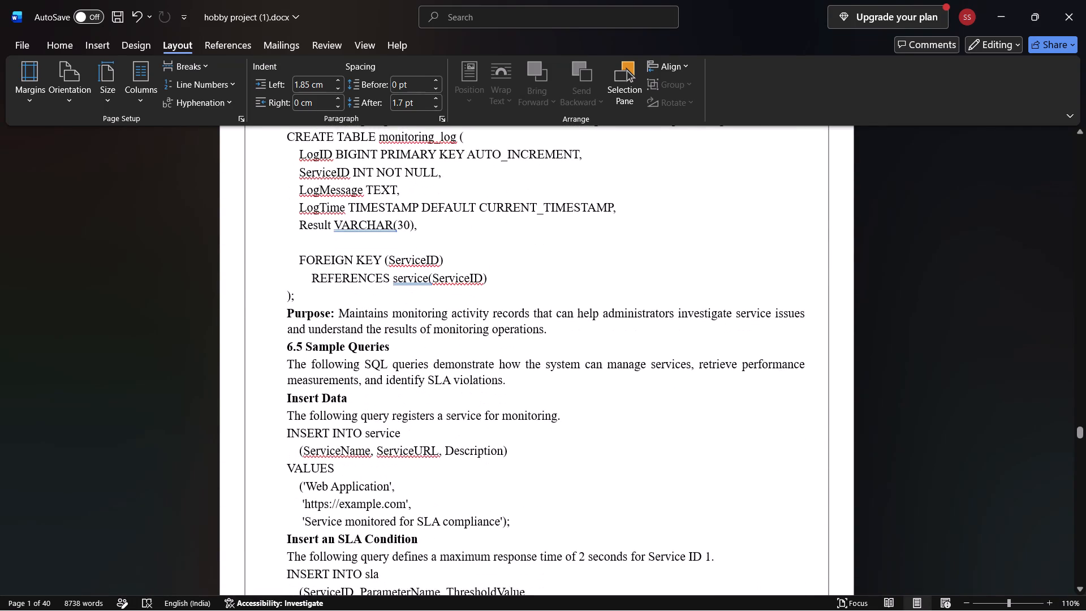
# Examine the sample queries in section 6.5, from Insert Data through the SLA Violation Detection Query to the Violation Report Query.
pyautogui.scroll(-4, 556, 275)
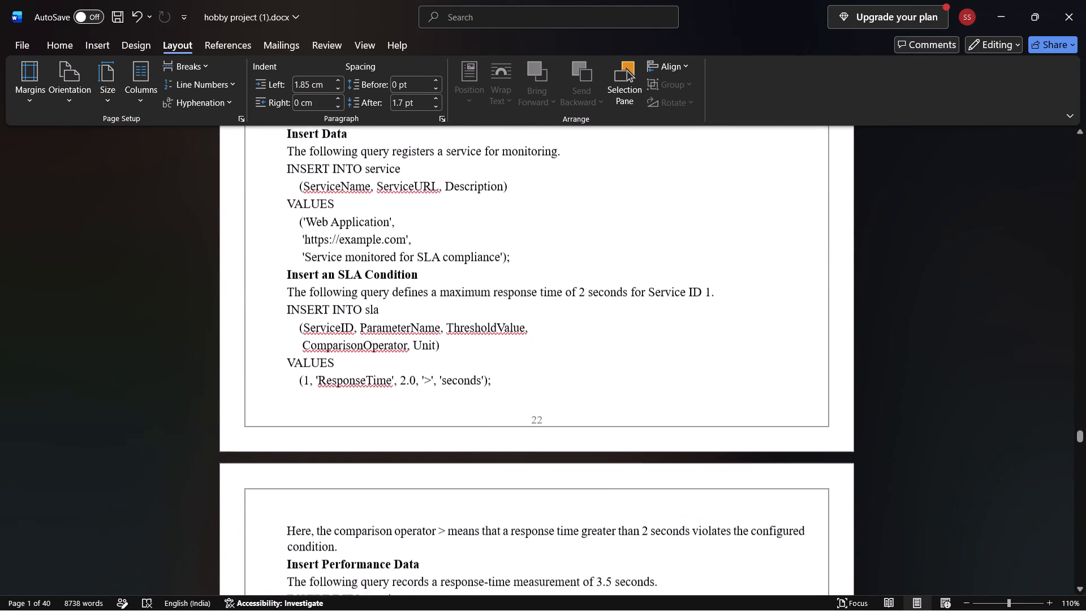
pyautogui.scroll(-6, 556, 275)
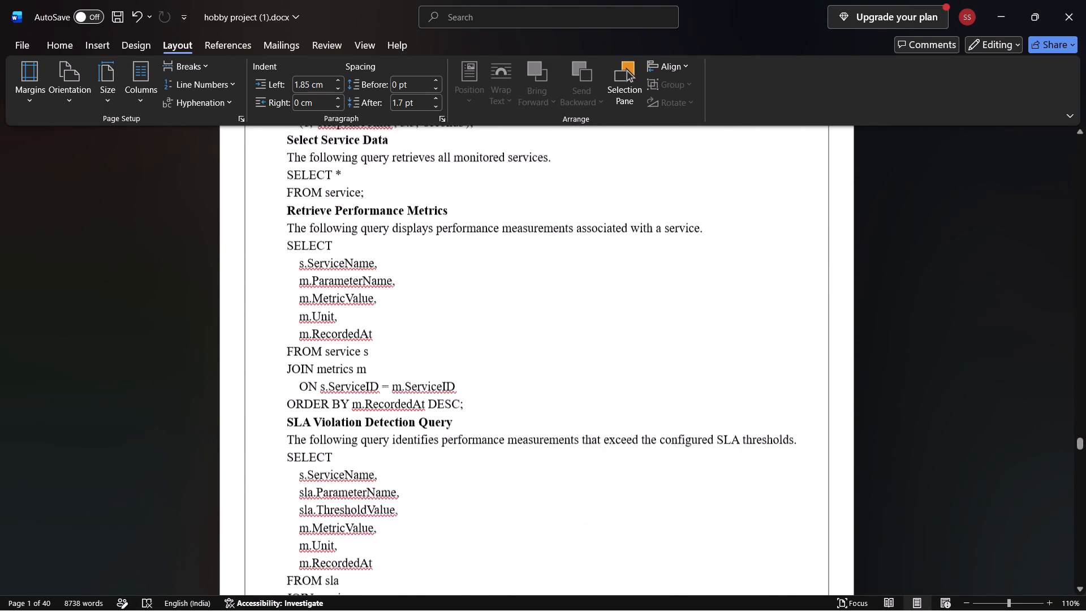
pyautogui.scroll(-3, 556, 275)
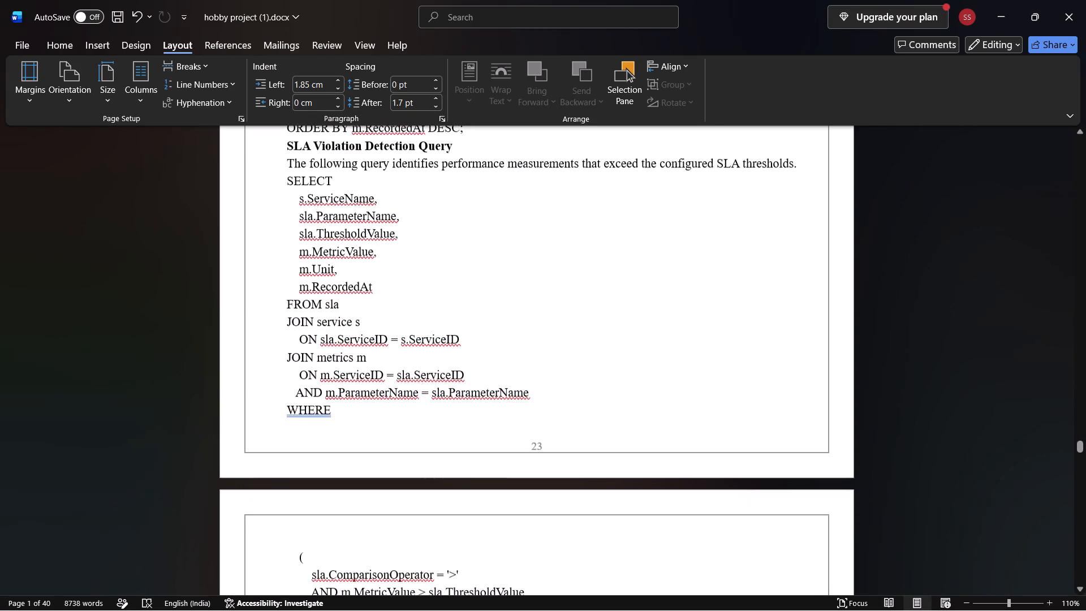
pyautogui.scroll(-6, 556, 275)
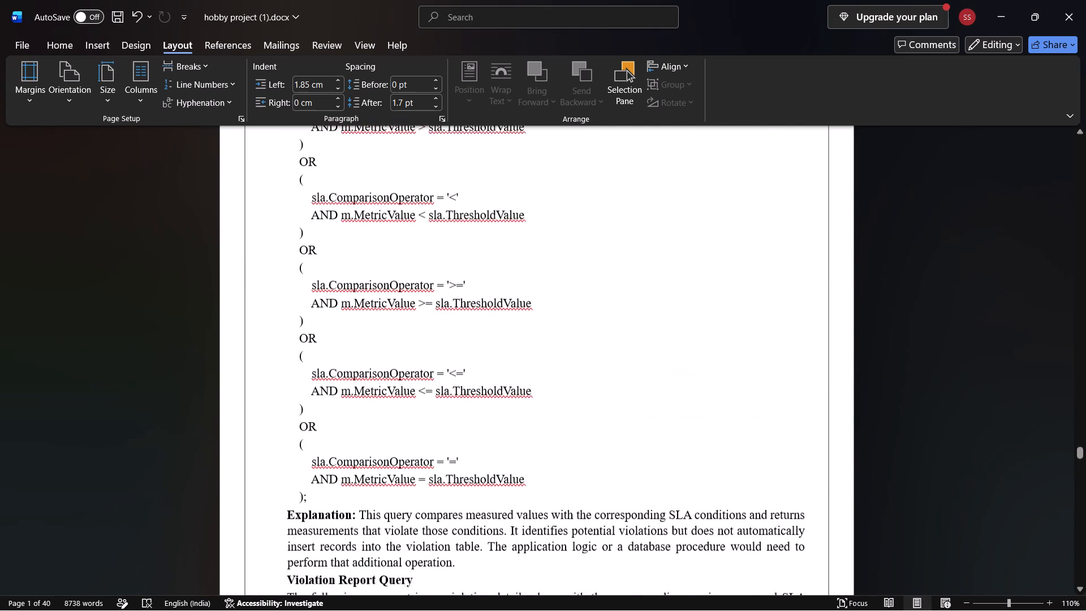
pyautogui.scroll(-1, 556, 275)
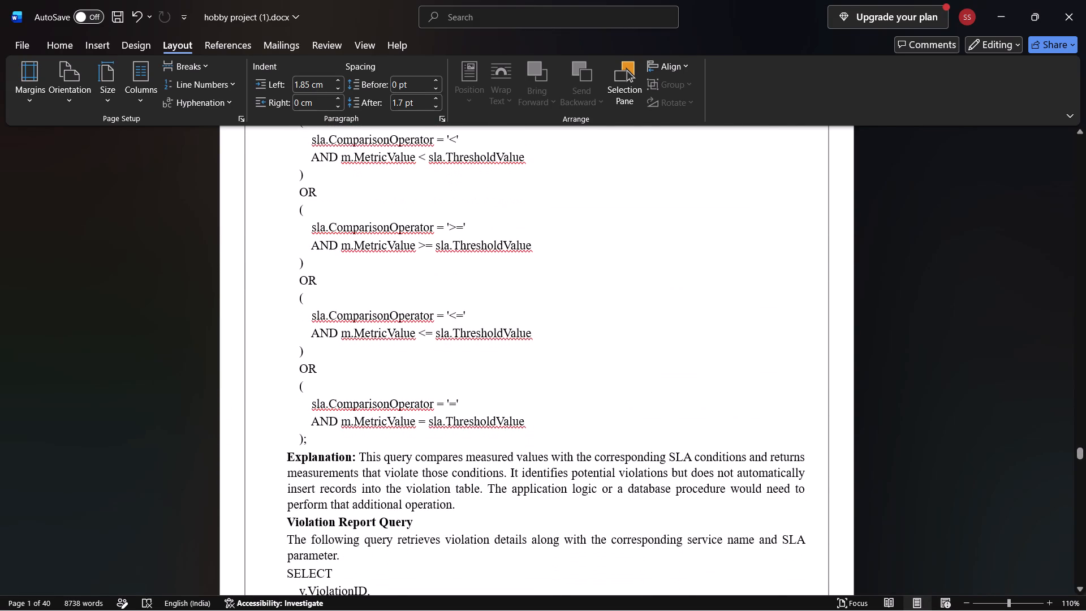
pyautogui.scroll(-4, 556, 275)
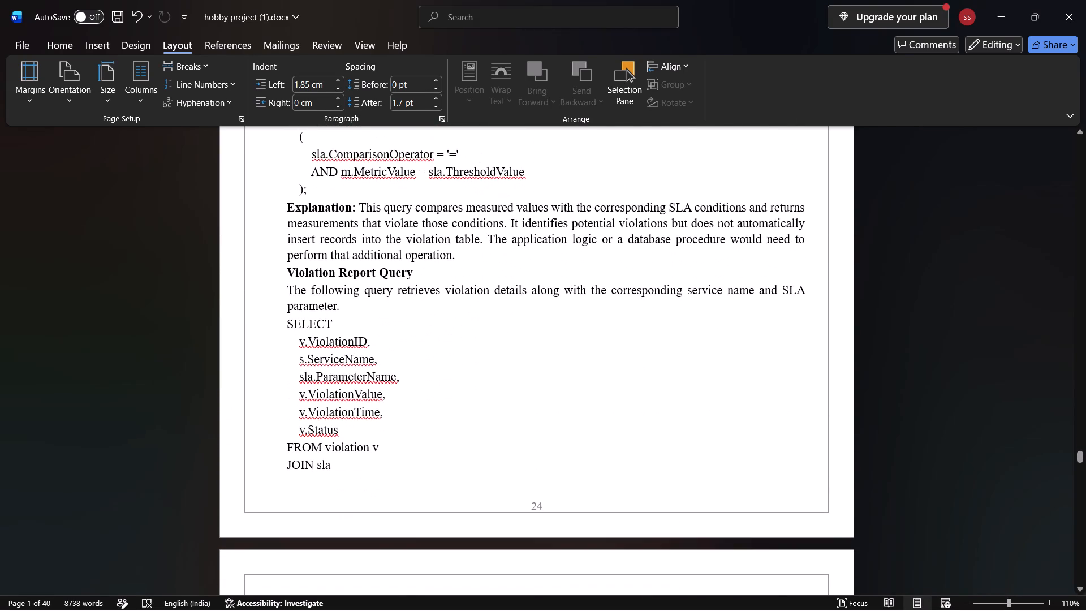
pyautogui.scroll(-1, 556, 275)
pyautogui.scroll(1, 556, 275)
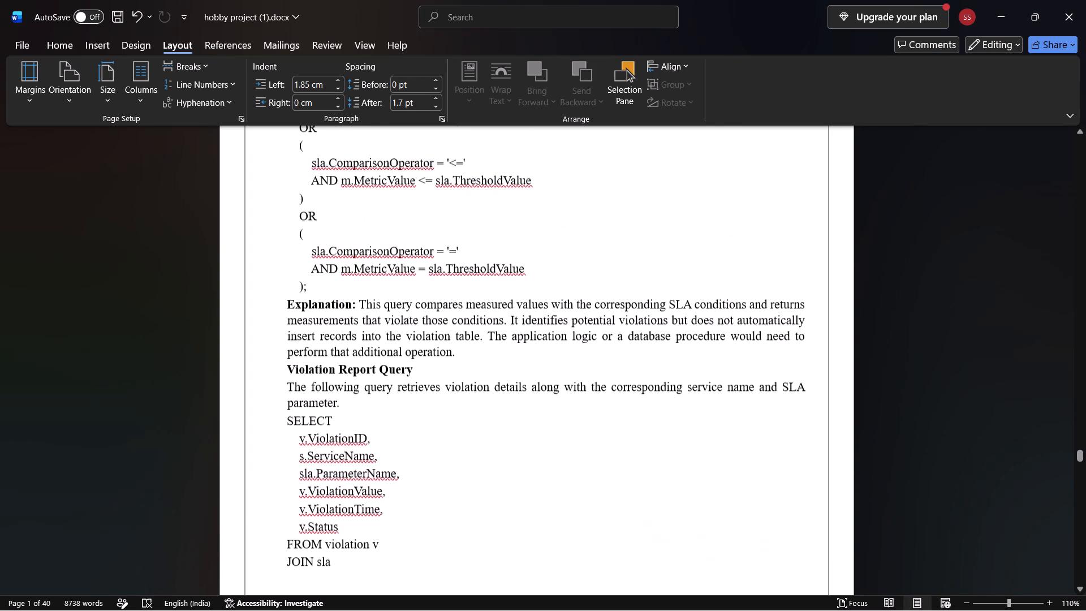
pyautogui.scroll(4, 556, 275)
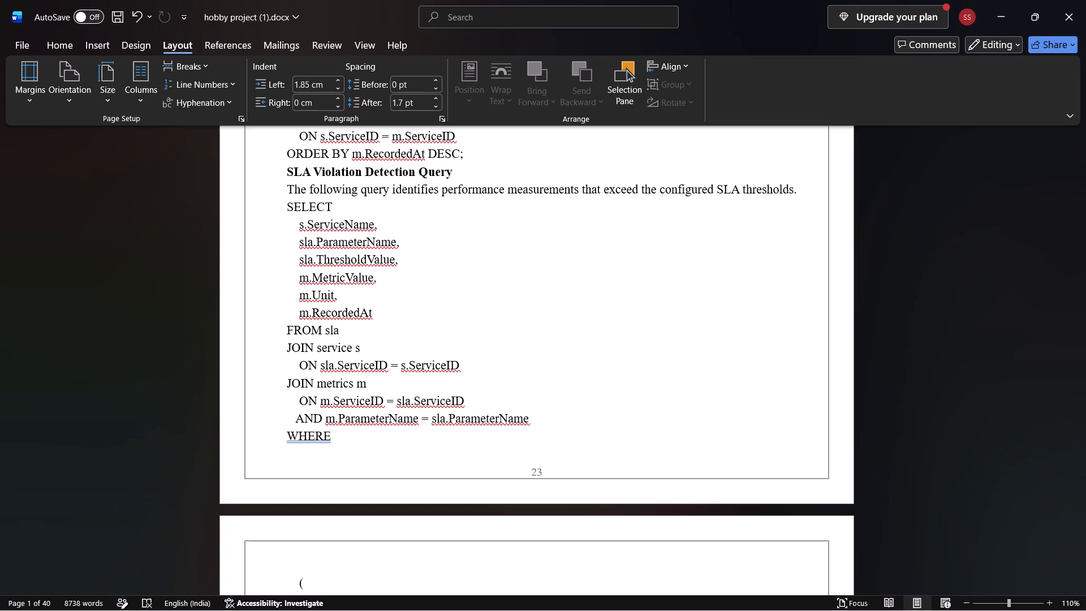
# Go back through the sample queries and SQL table definitions of chapter 6 to its requirements sections and into chapter 5.
pyautogui.scroll(1, 539, 259)
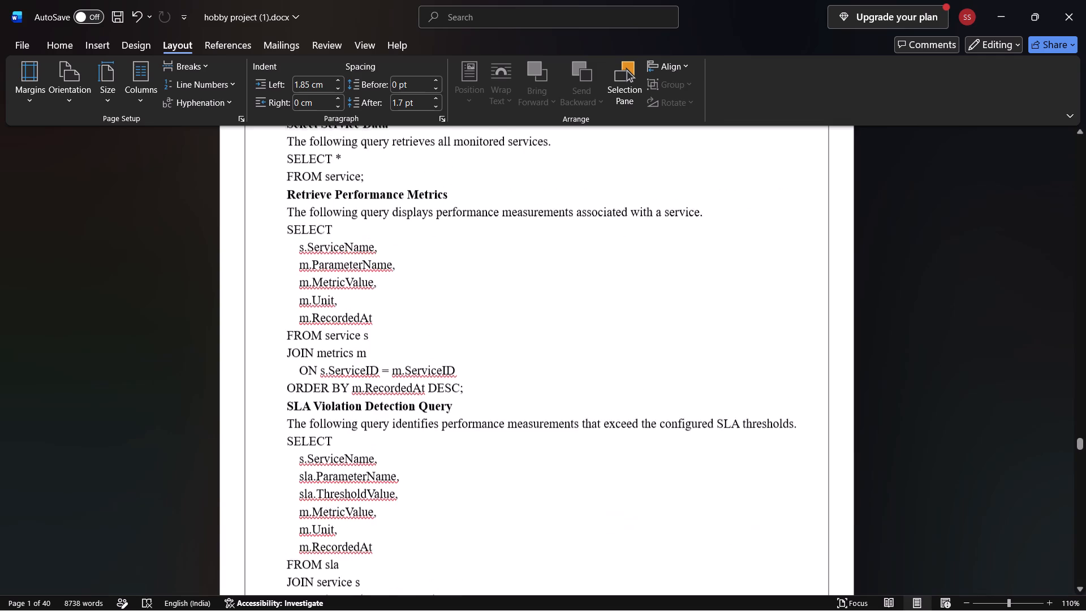
pyautogui.scroll(1, 539, 259)
pyautogui.hscroll(-1, 539, 259)
pyautogui.scroll(6, 539, 259)
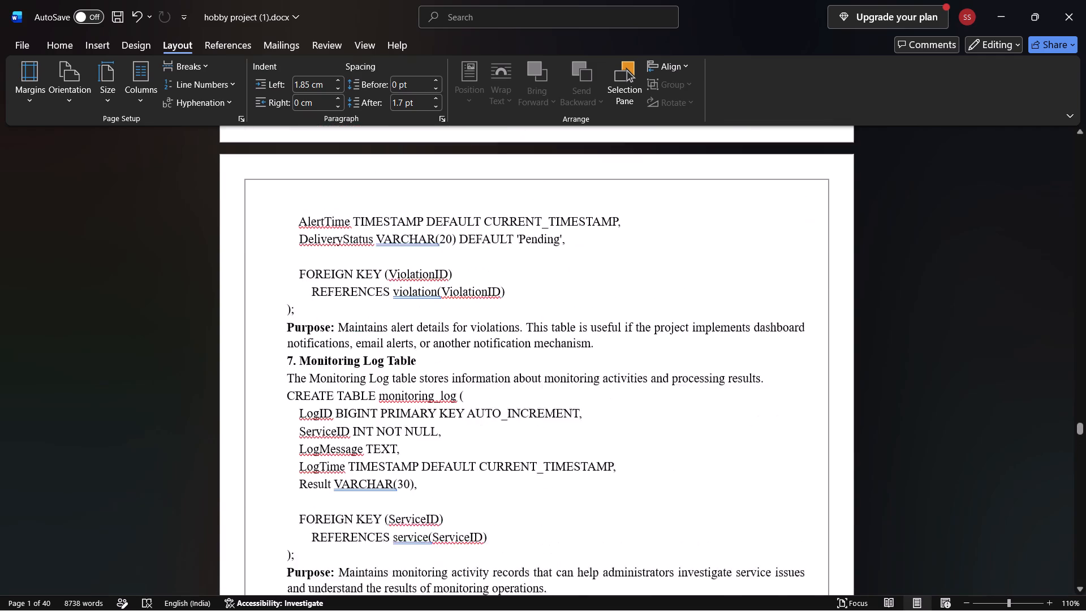
pyautogui.scroll(4, 539, 259)
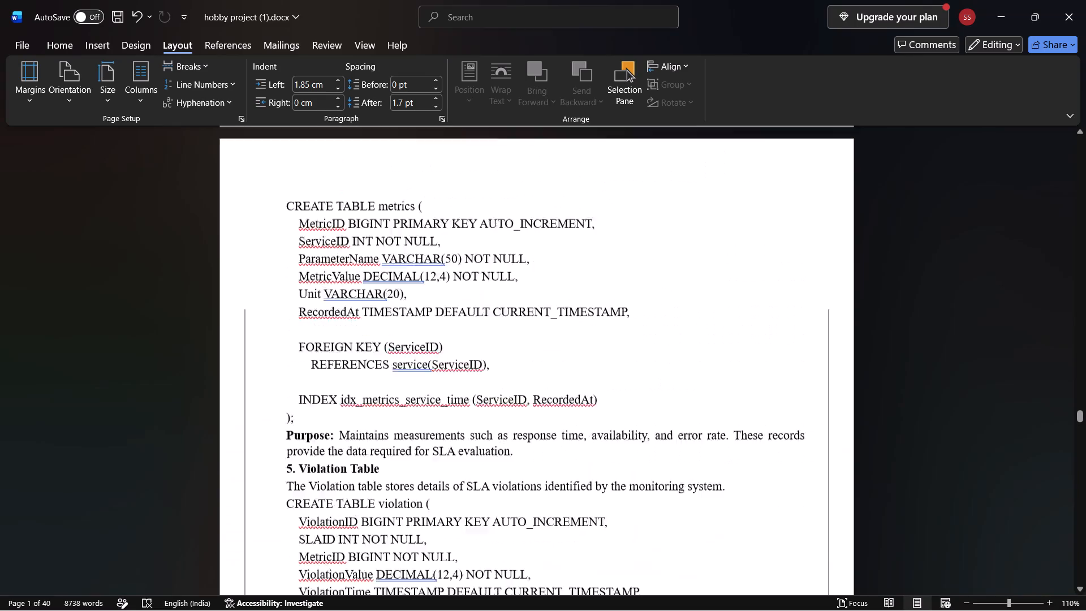
pyautogui.scroll(5, 539, 259)
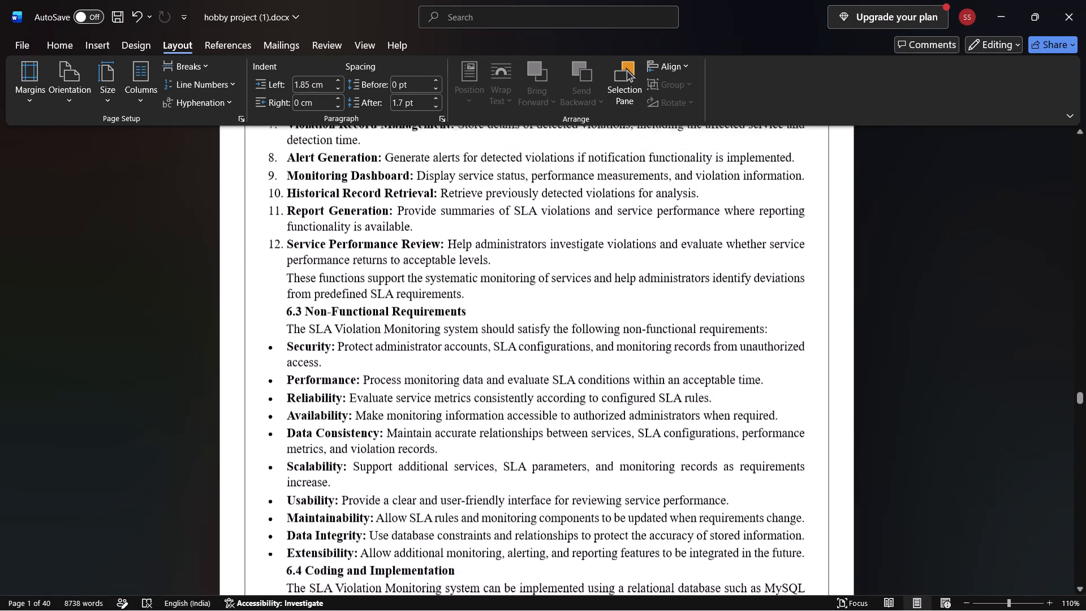
pyautogui.scroll(4, 539, 259)
# Examine the functional and non-functional requirements in sections 5.6 and 5.7 and the layer descriptions in section 5.4.
pyautogui.scroll(-3, 539, 259)
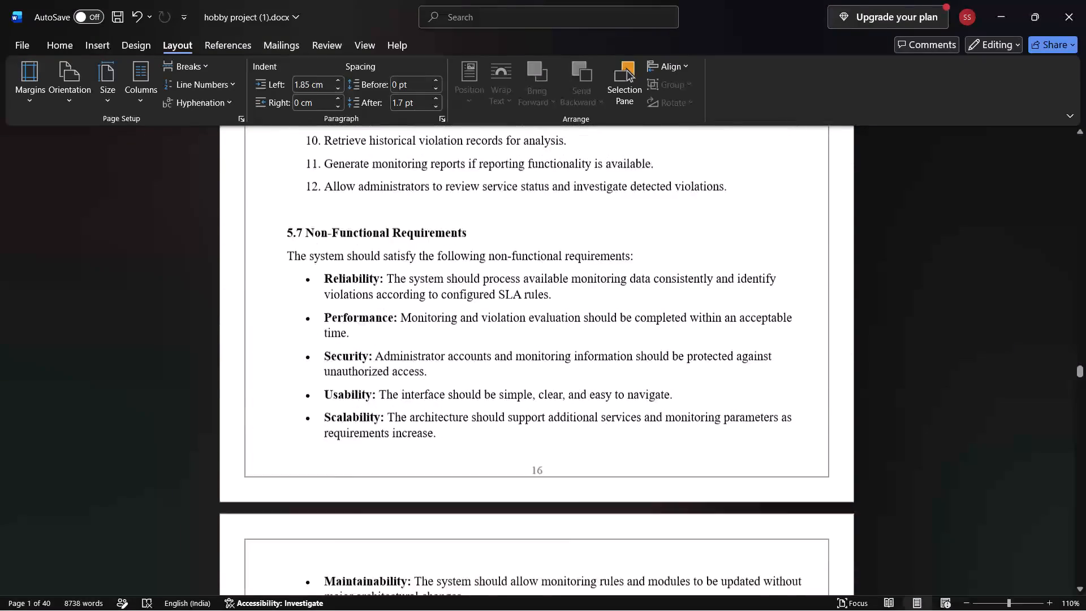
pyautogui.scroll(-1, 539, 259)
pyautogui.hscroll(-2, 539, 259)
pyautogui.scroll(-1, 539, 259)
pyautogui.scroll(7, 539, 259)
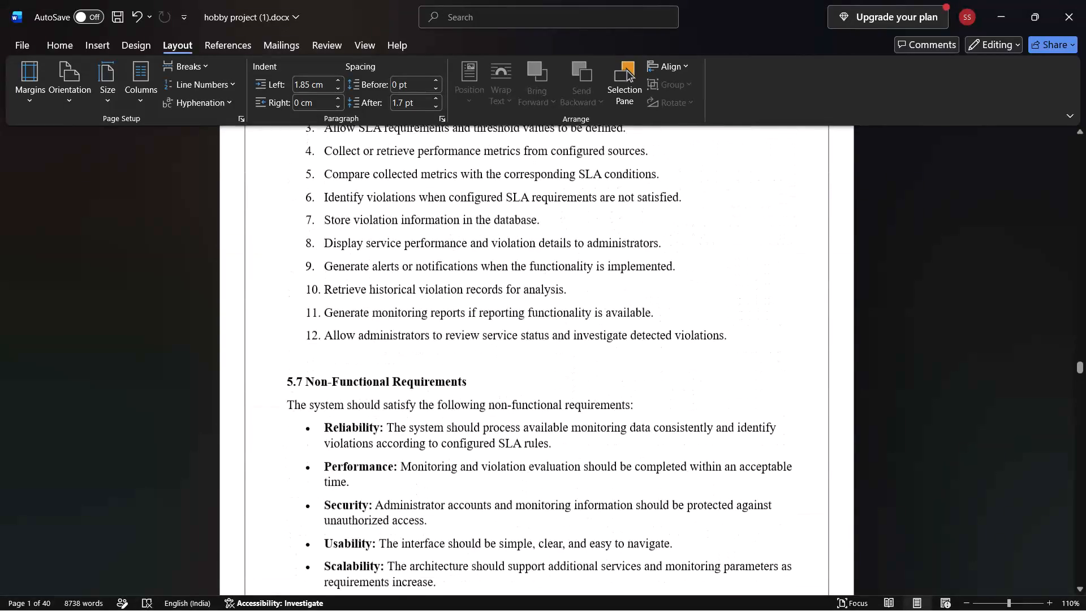
pyautogui.scroll(2, 539, 259)
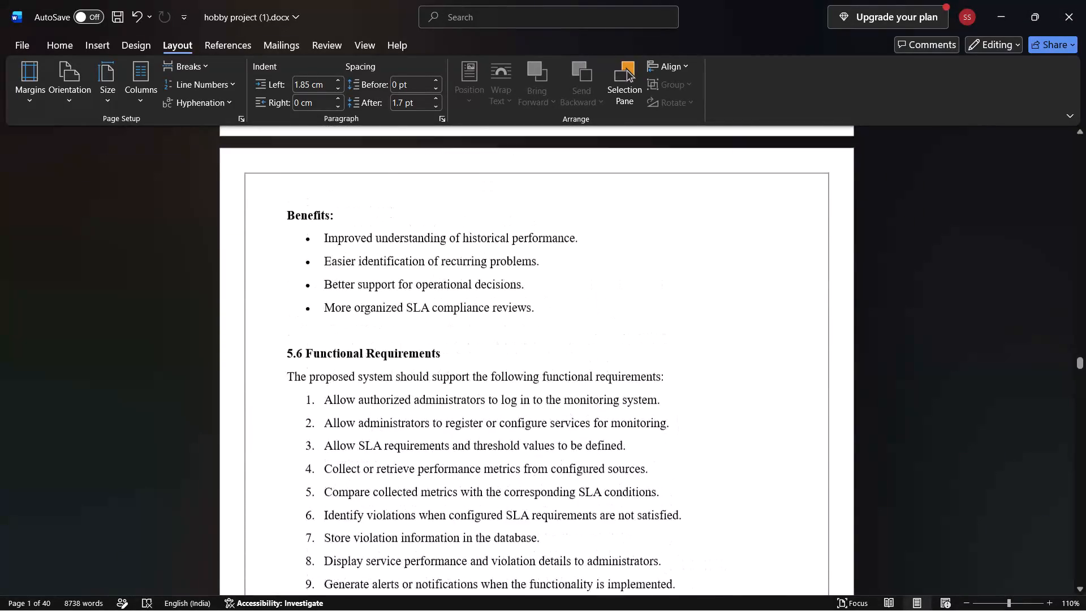
pyautogui.hscroll(-1, 539, 259)
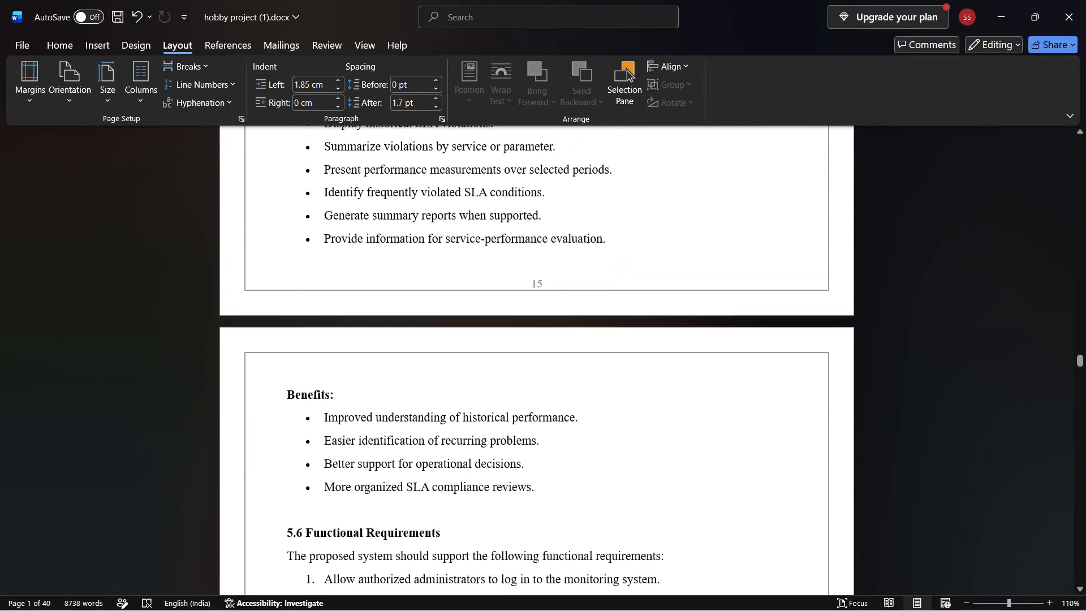
pyautogui.hscroll(-1, 539, 259)
pyautogui.scroll(-3, 539, 259)
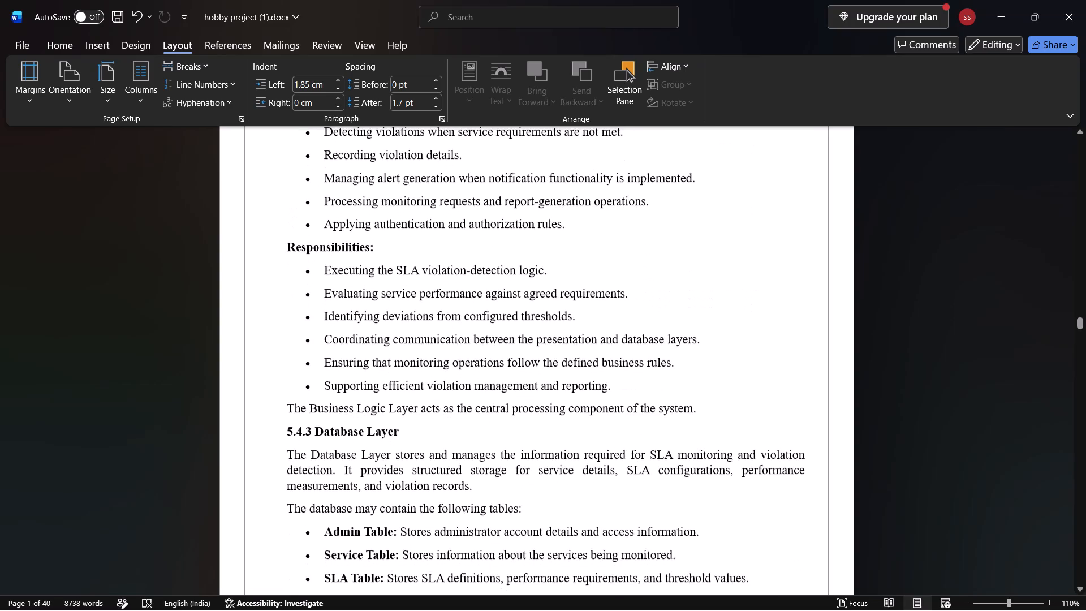
pyautogui.scroll(-4, 539, 259)
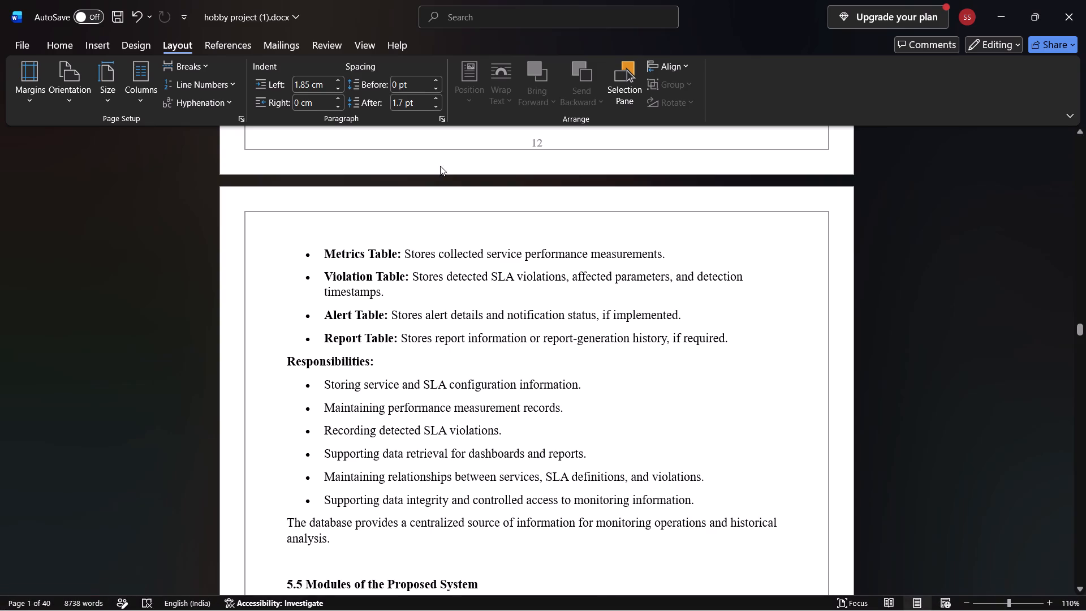
# Switch from the report to the Downloads folder in File Explorer.
pyautogui.hotkey('alt', 'Tab')
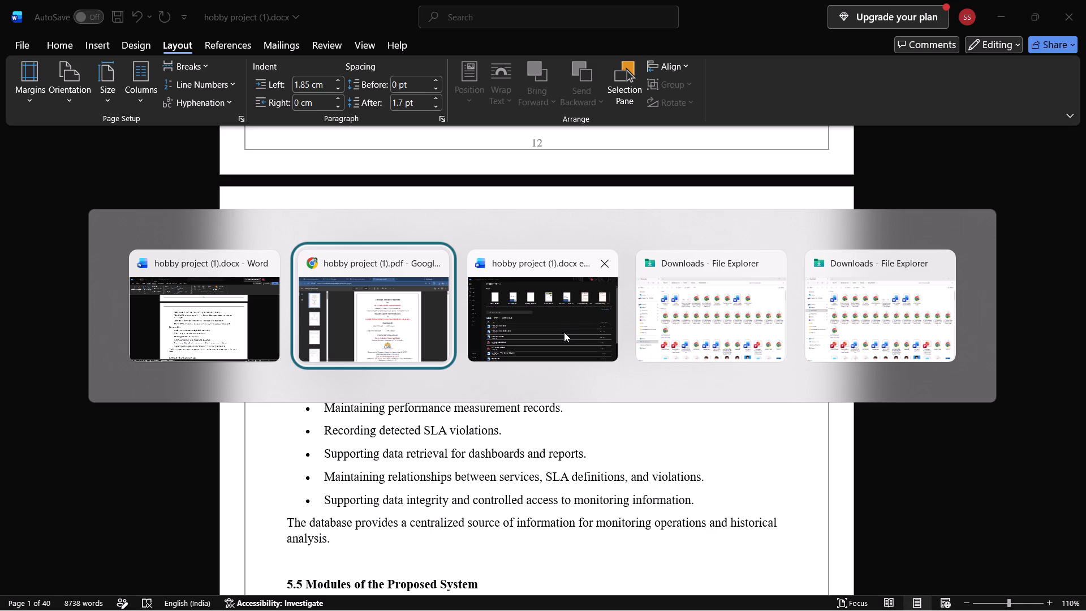
pyautogui.keyDown('alt'); pyautogui.click(544, 337); pyautogui.keyUp('alt')
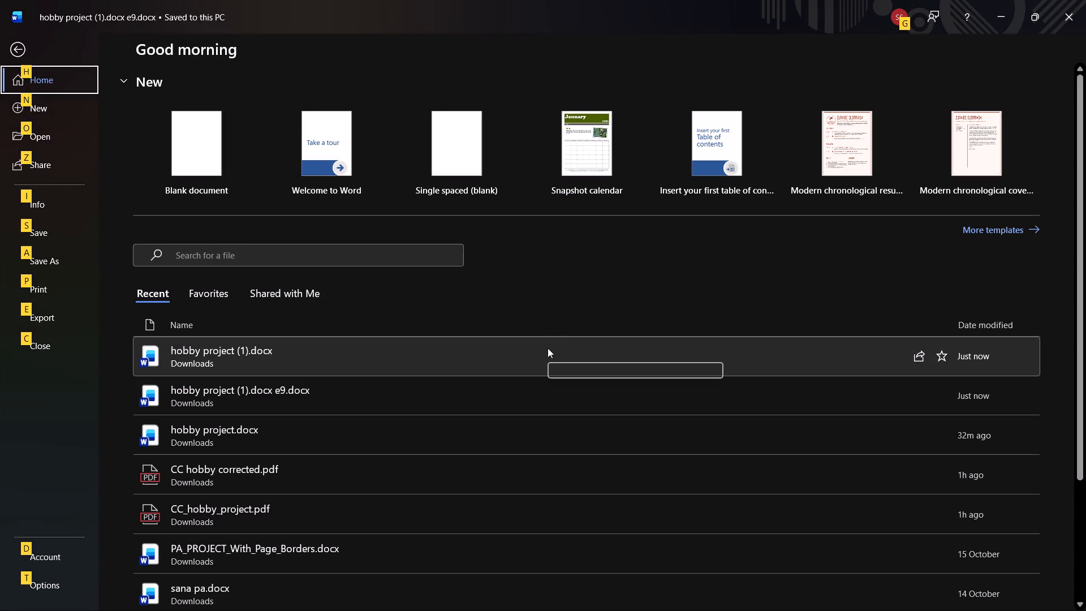
pyautogui.hotkey('alt', 'Tab')
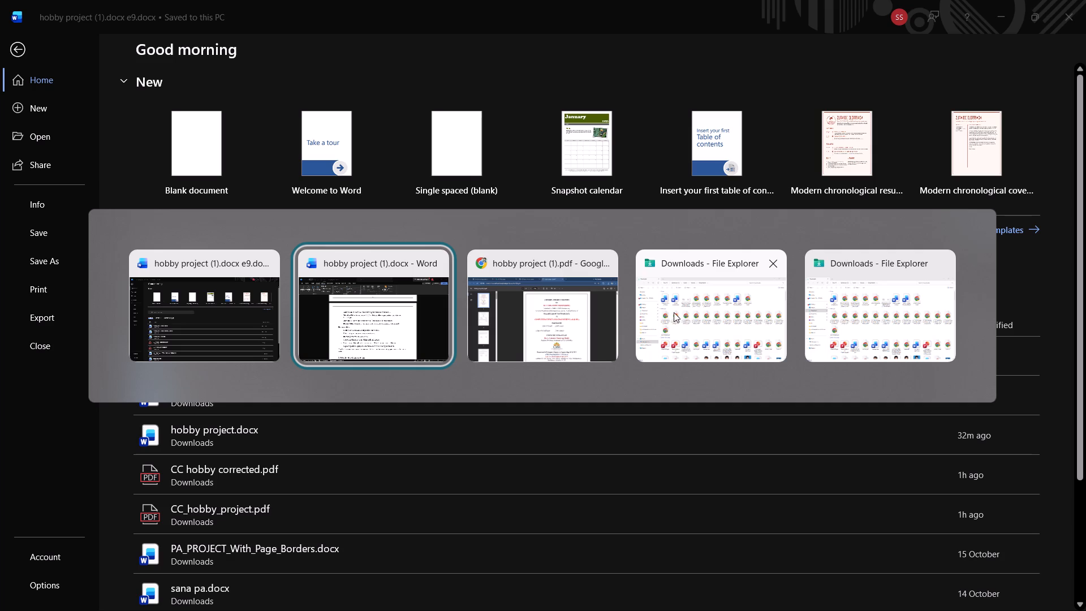
pyautogui.keyDown('alt'); pyautogui.click(731, 338); pyautogui.keyUp('alt')
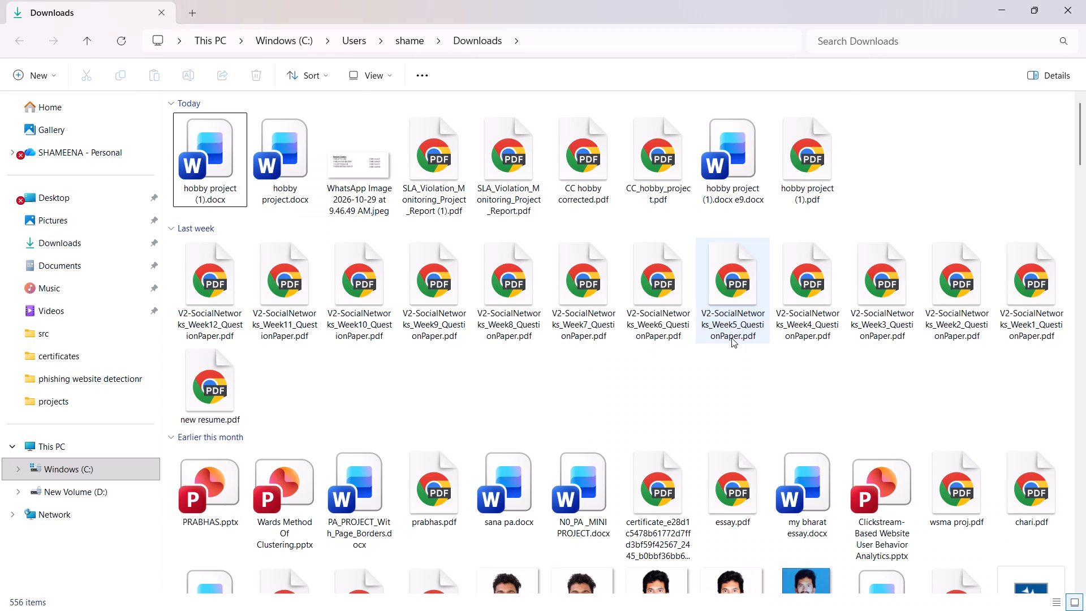
pyautogui.hotkey('alt', 'Tab')
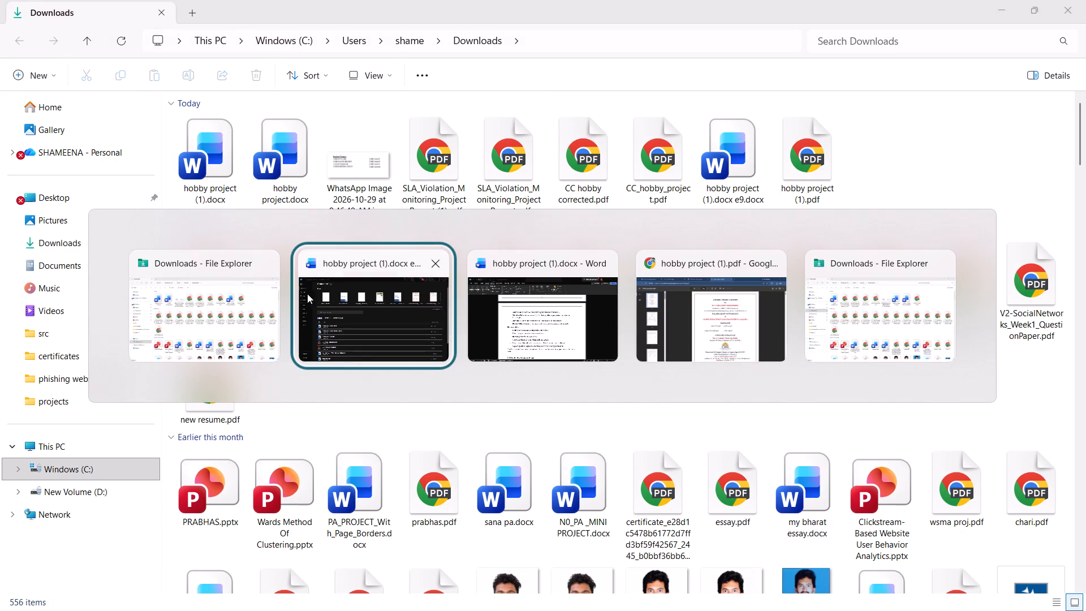
pyautogui.keyDown('alt'); pyautogui.click(183, 319); pyautogui.keyUp('alt')
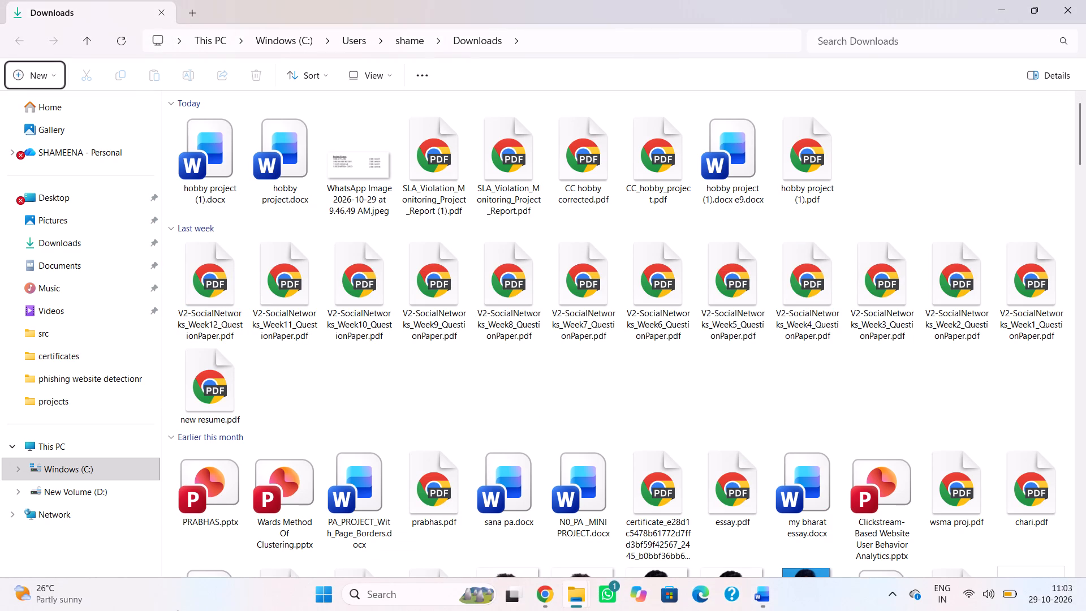
pyautogui.scroll(-3, 178, 610)
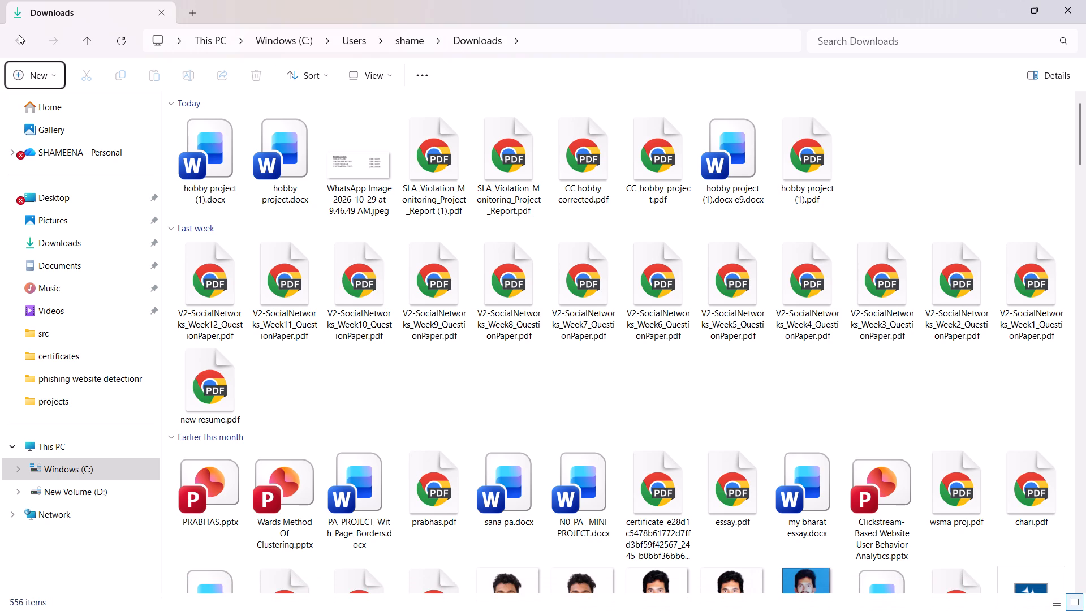
pyautogui.click(20, 32)
# Look through the files in the Downloads folder from the newest to the oldest and back to today's files.
pyautogui.scroll(-3, 528, 308)
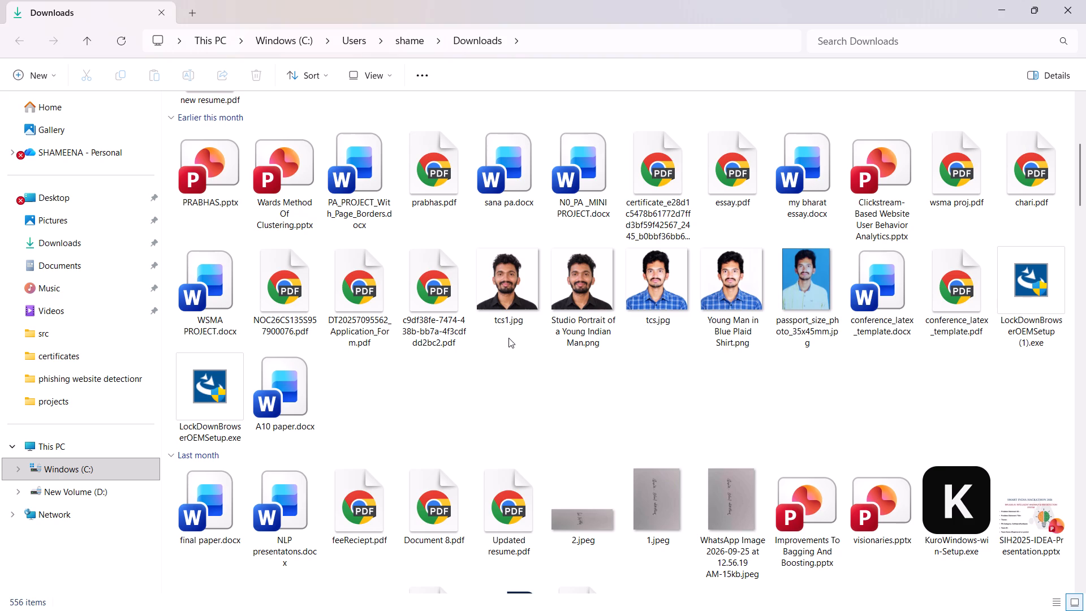
pyautogui.scroll(-1, 515, 377)
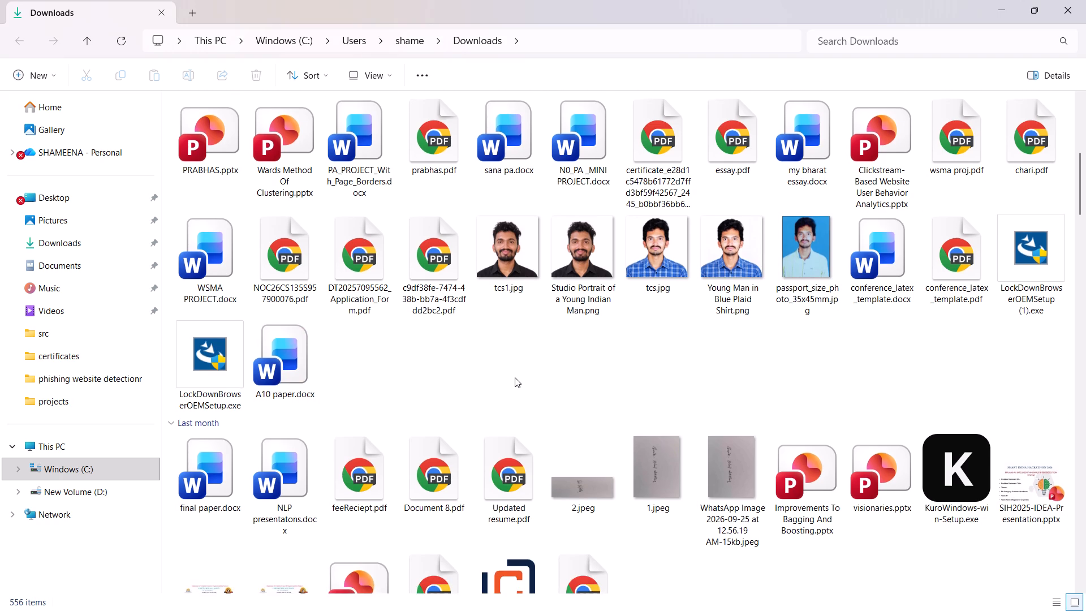
pyautogui.scroll(-4, 515, 377)
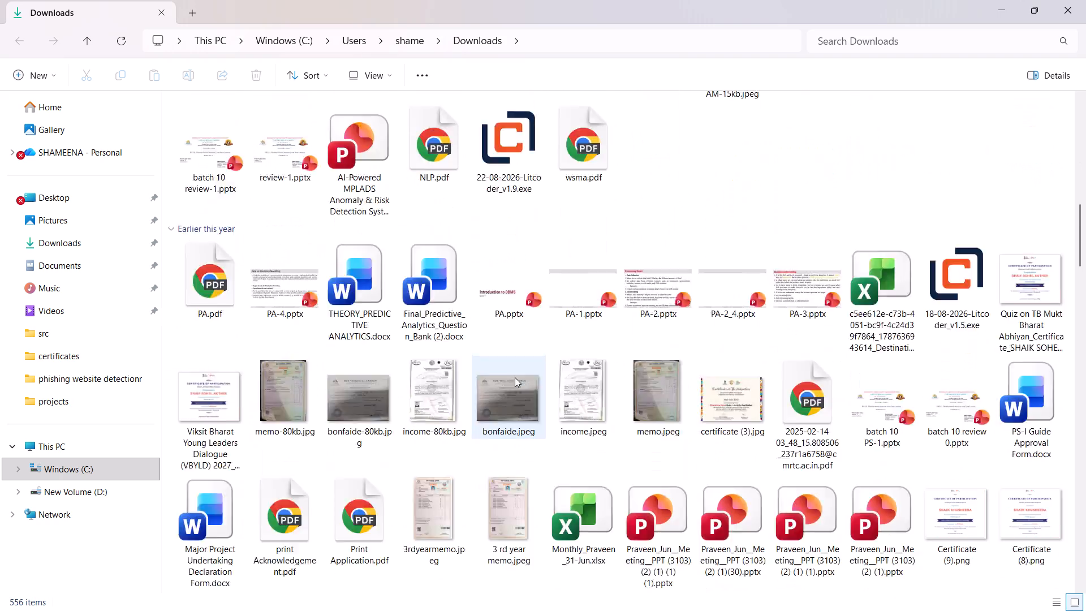
pyautogui.scroll(-9, 515, 377)
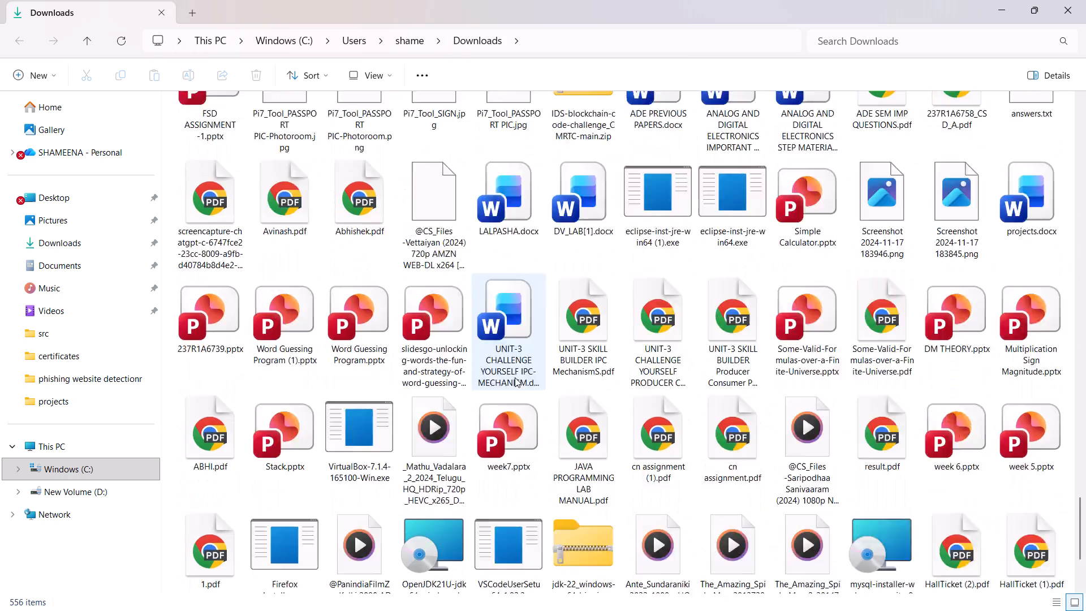
pyautogui.scroll(-6, 515, 377)
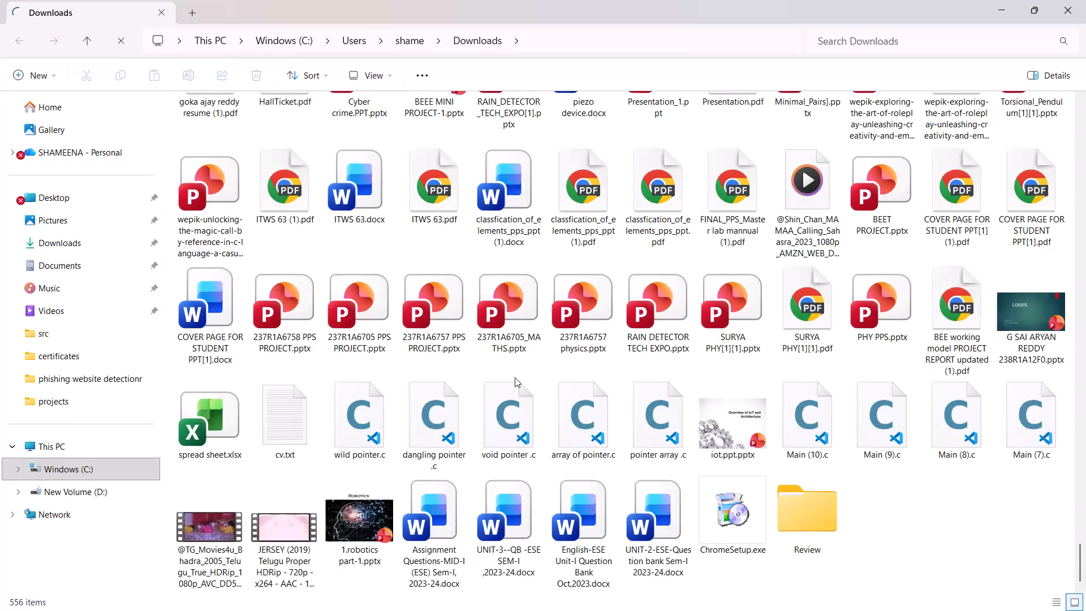
pyautogui.scroll(13, 515, 377)
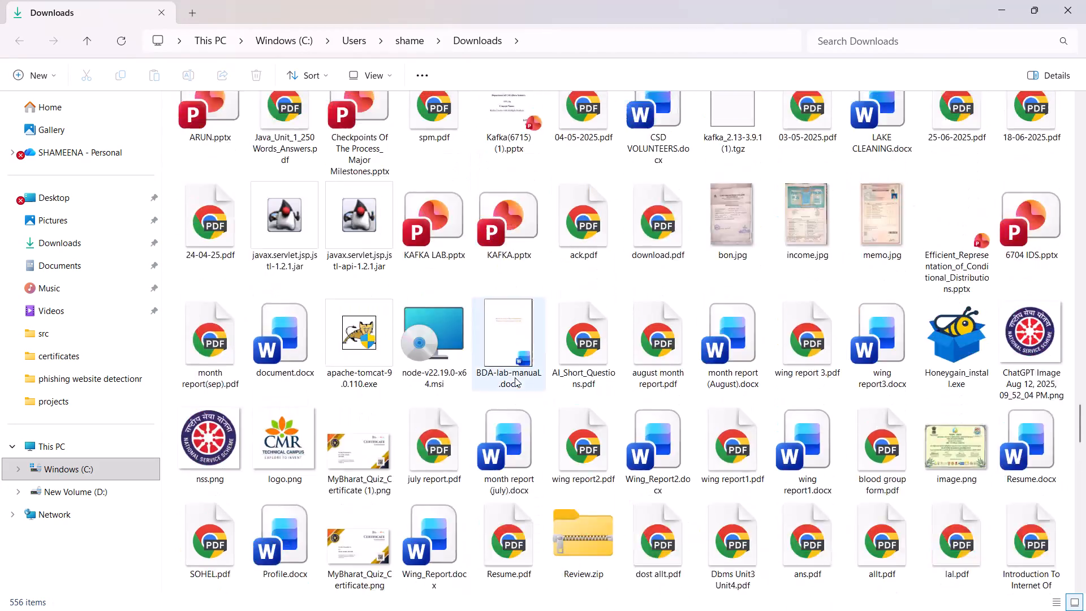
pyautogui.scroll(12, 515, 377)
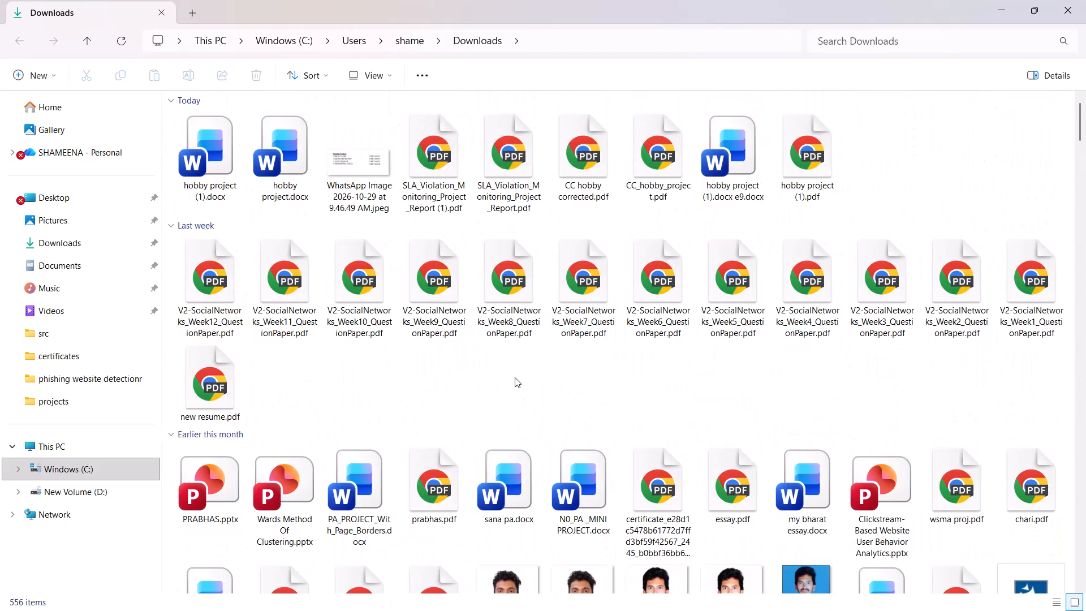
pyautogui.scroll(4, 515, 377)
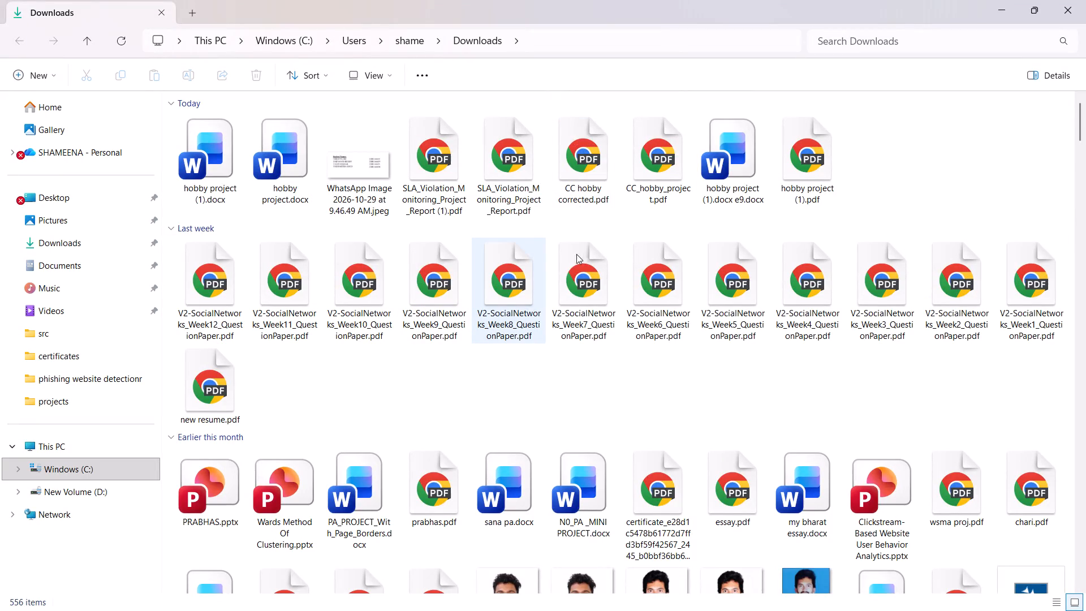
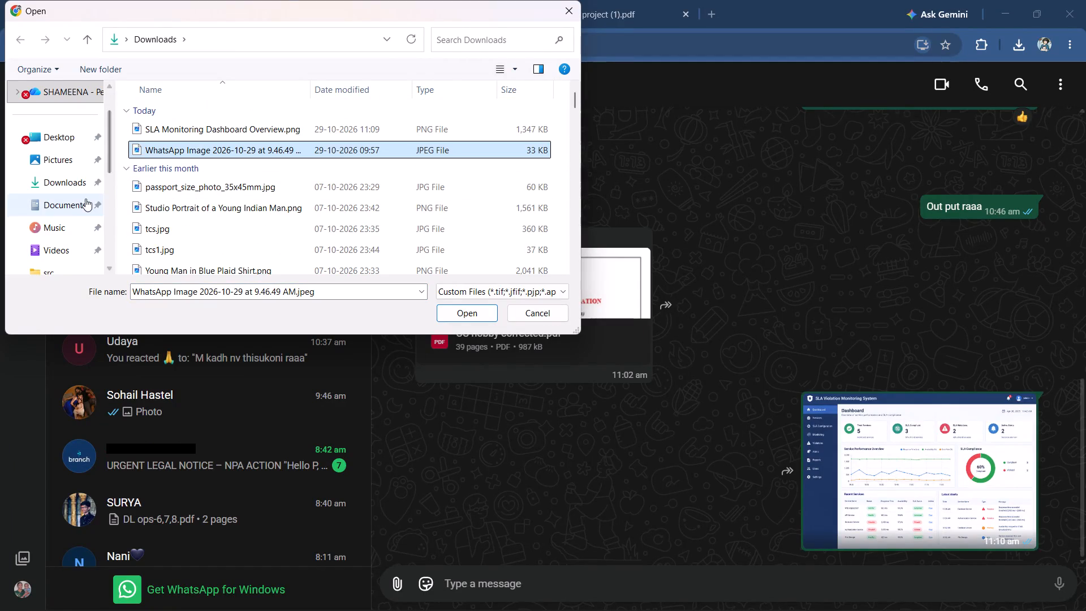
# Browse the Downloads folder for an image to attach to the WhatsApp chat.
pyautogui.click(73, 182)
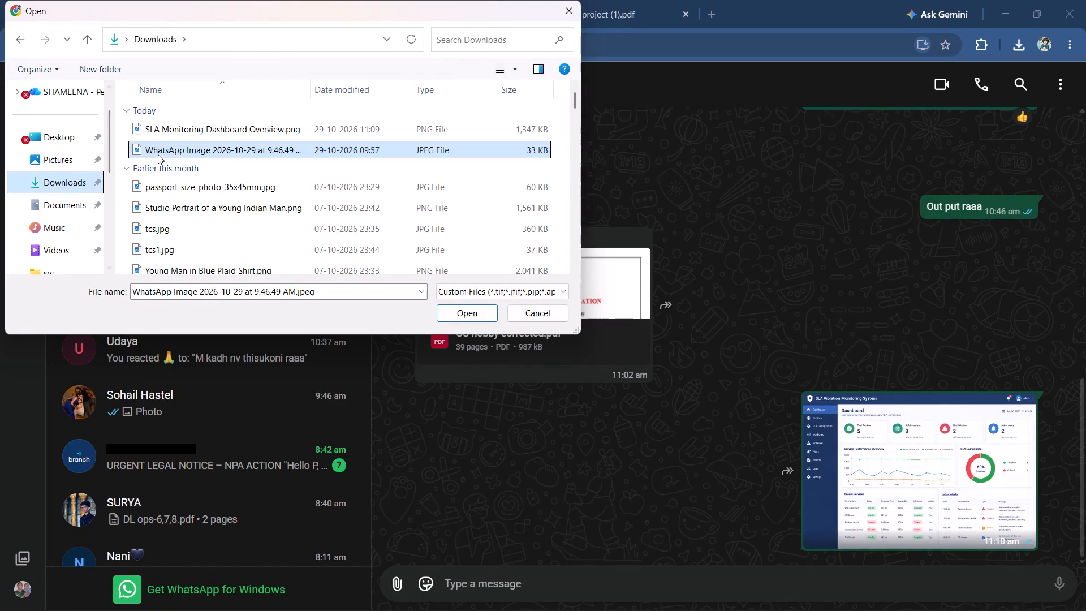
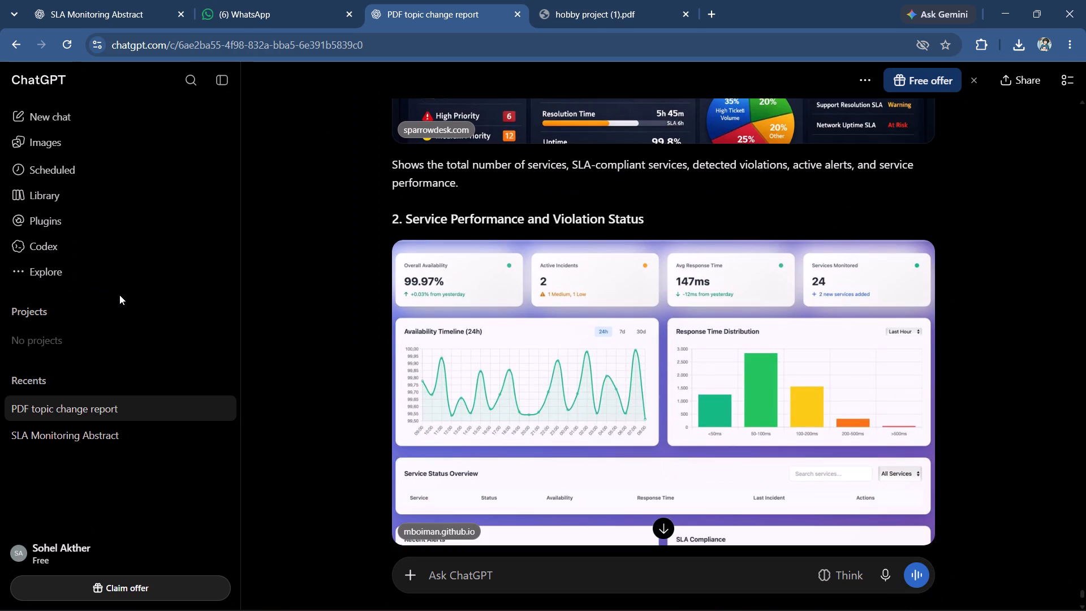
# View the SLA Management Dashboard reference image under "1. SLA Monitoring Dashboard" at full size in the chat, and close it.
pyautogui.scroll(3, 586, 244)
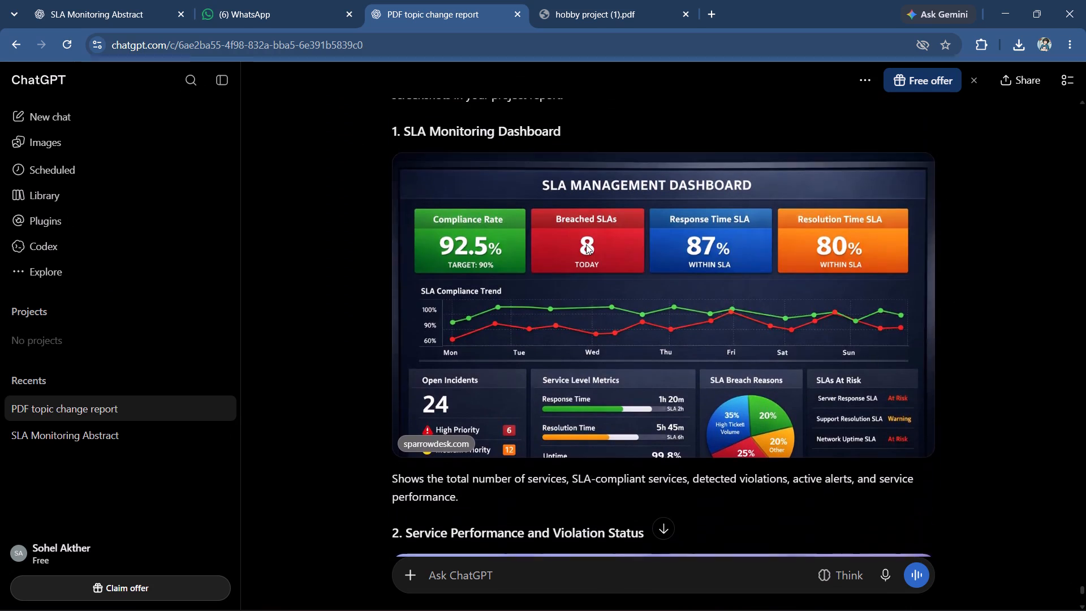
pyautogui.scroll(1, 586, 244)
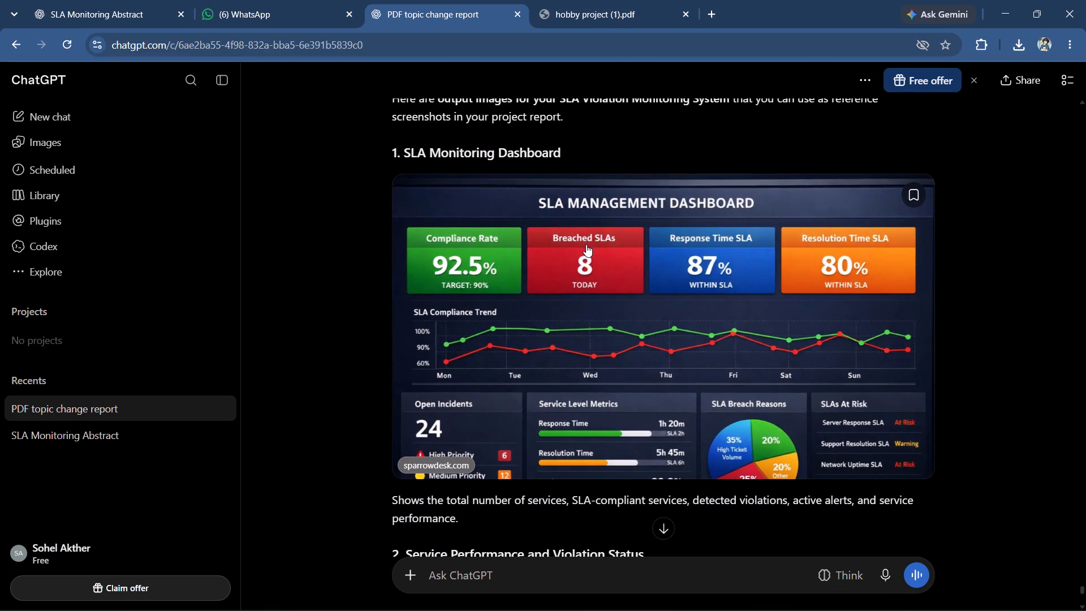
pyautogui.click(586, 244)
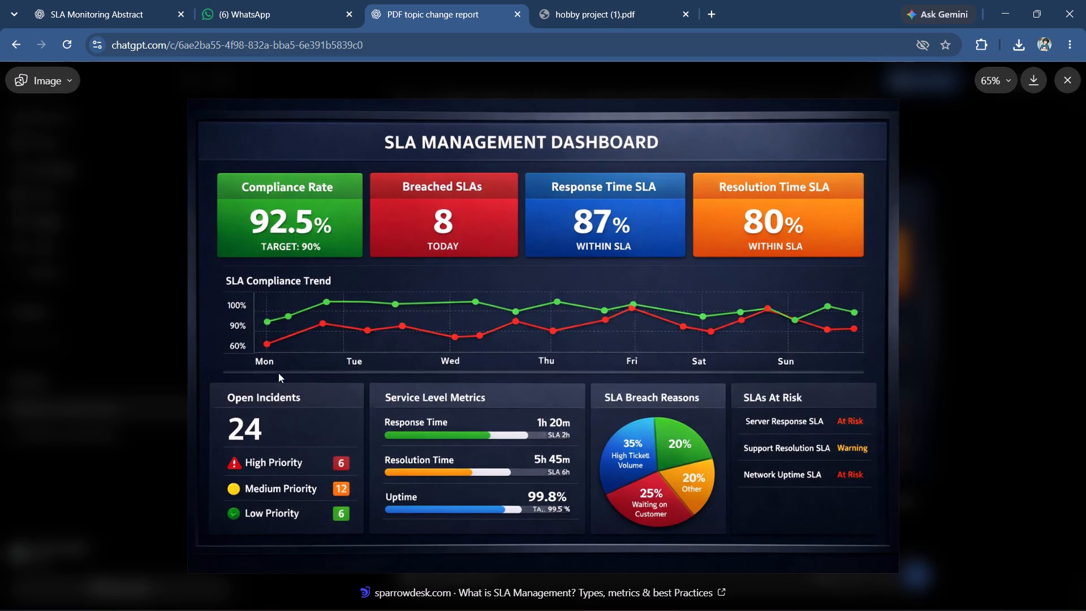
pyautogui.click(1047, 255)
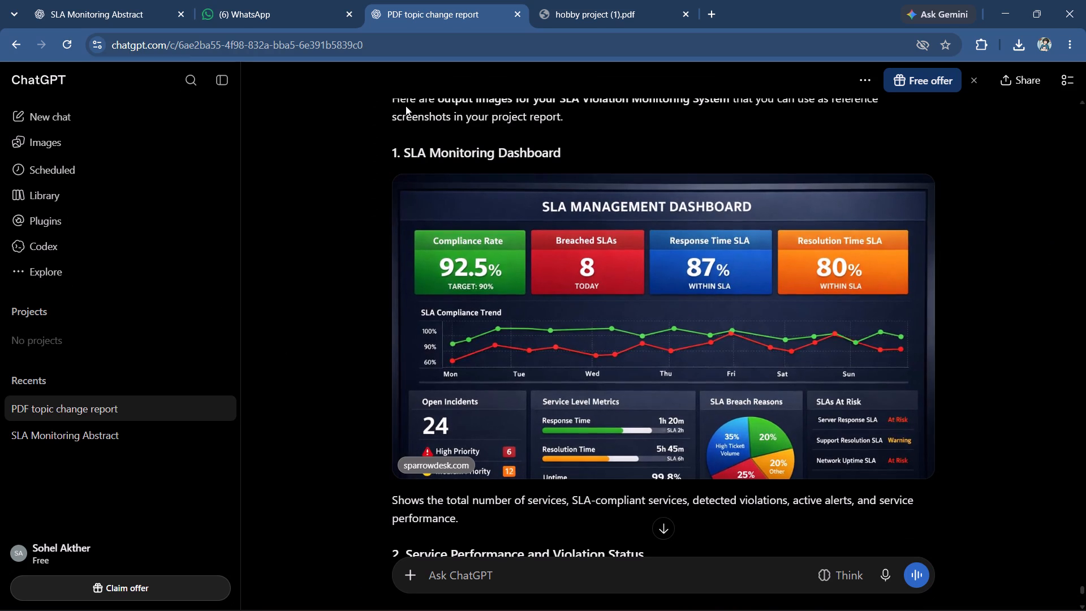
# Read through hobby project (1).pdf from the cover page to the results section to find the output figures.
pyautogui.click(598, 0)
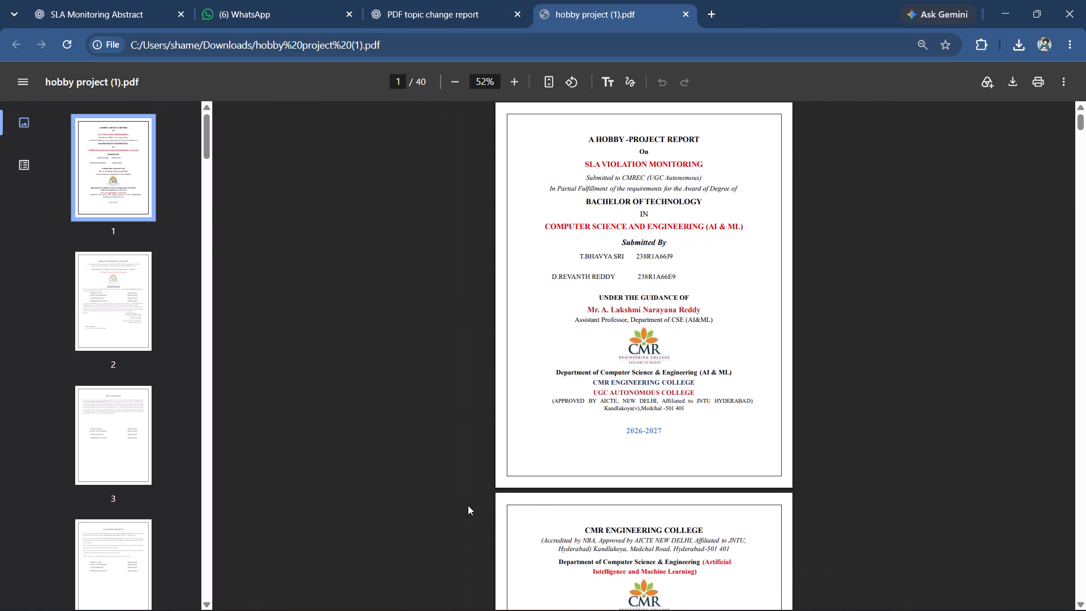
pyautogui.scroll(-3, 468, 505)
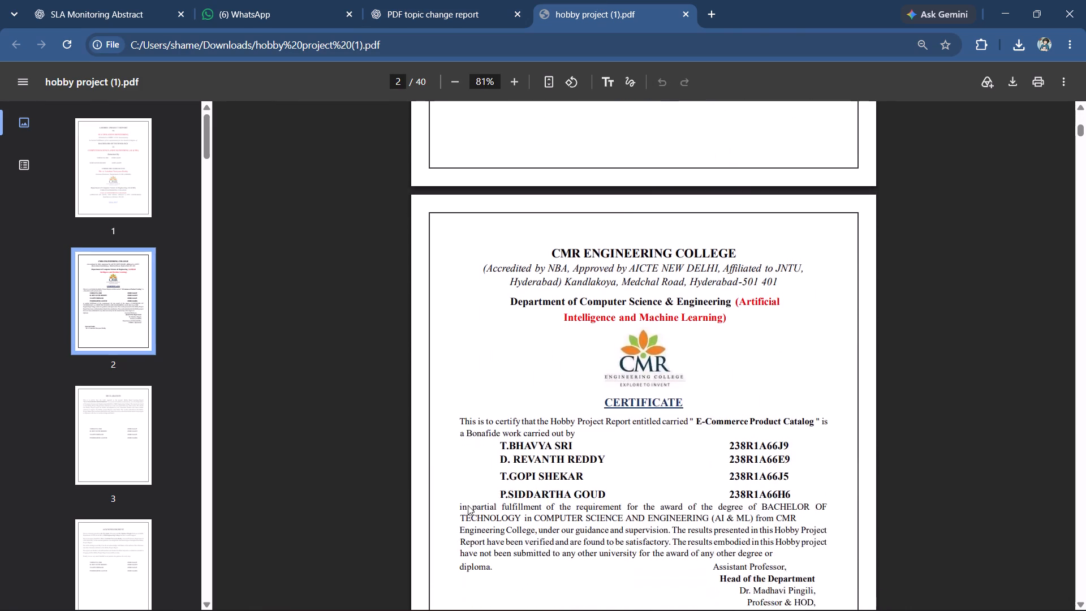
pyautogui.scroll(-9, 468, 505)
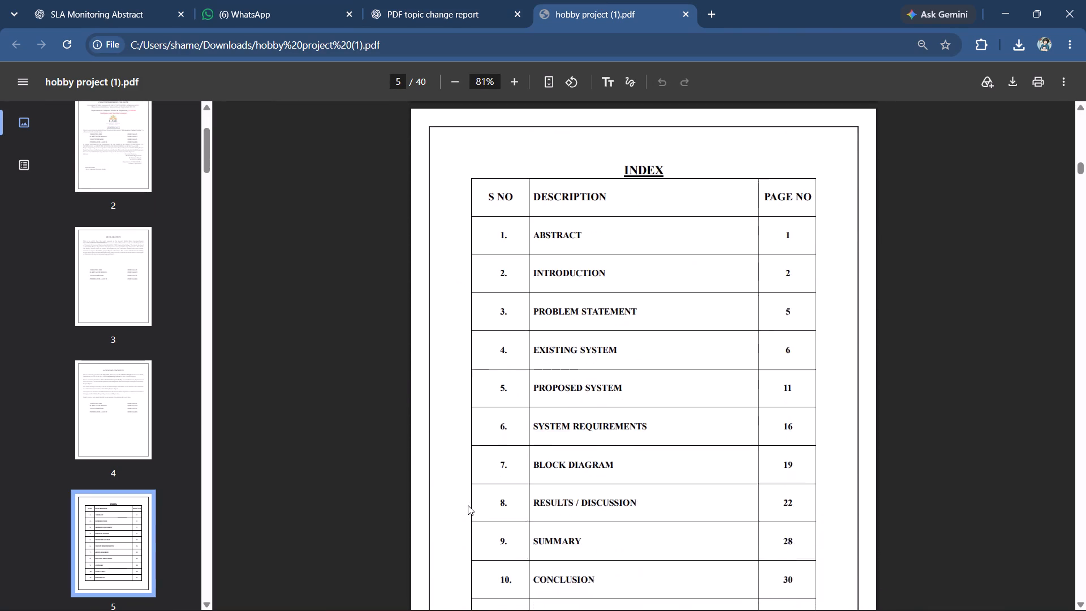
pyautogui.scroll(-7, 468, 505)
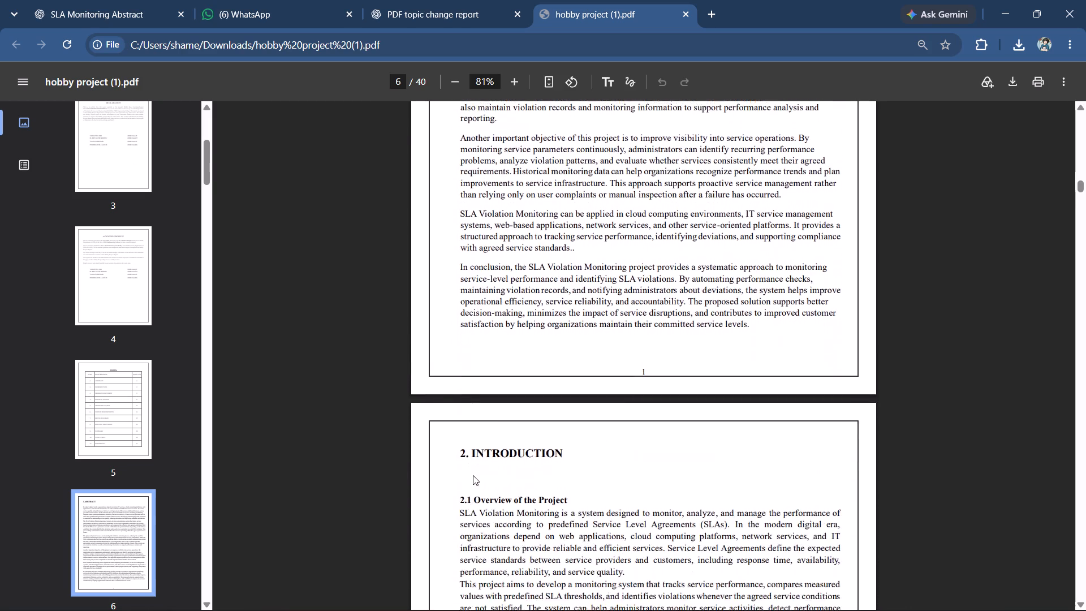
pyautogui.scroll(-18, 473, 475)
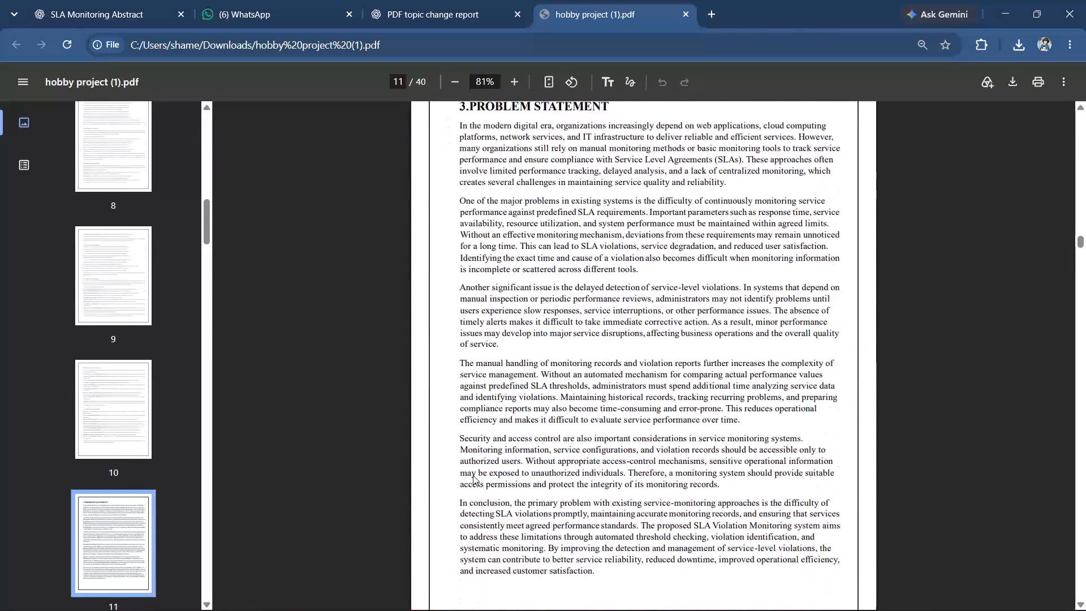
pyautogui.scroll(-19, 473, 475)
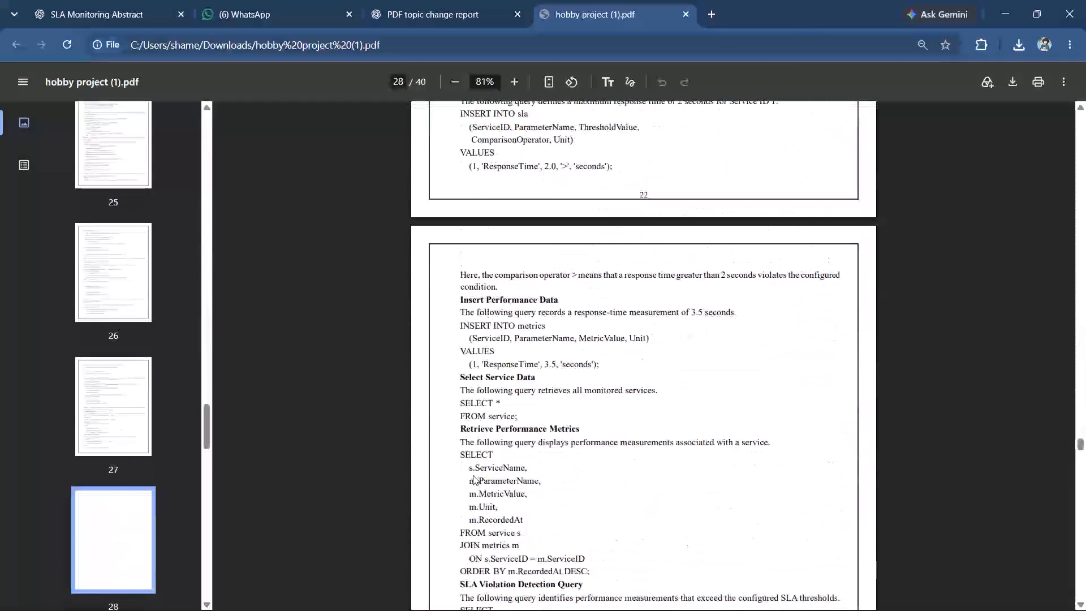
pyautogui.scroll(-6, 473, 475)
pyautogui.scroll(5, 473, 475)
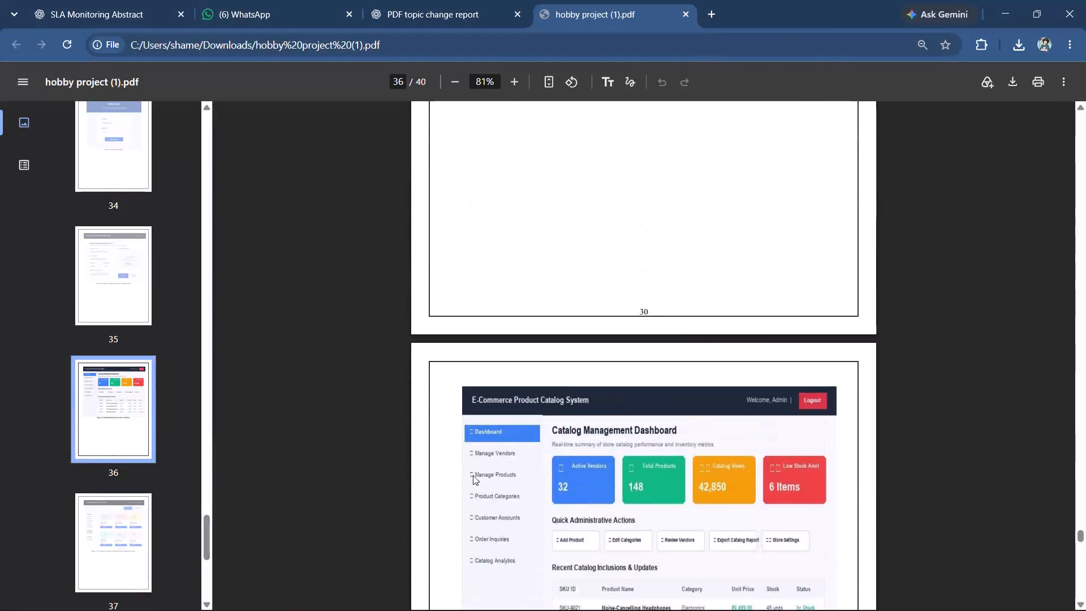
pyautogui.scroll(-1, 473, 475)
pyautogui.scroll(5, 473, 475)
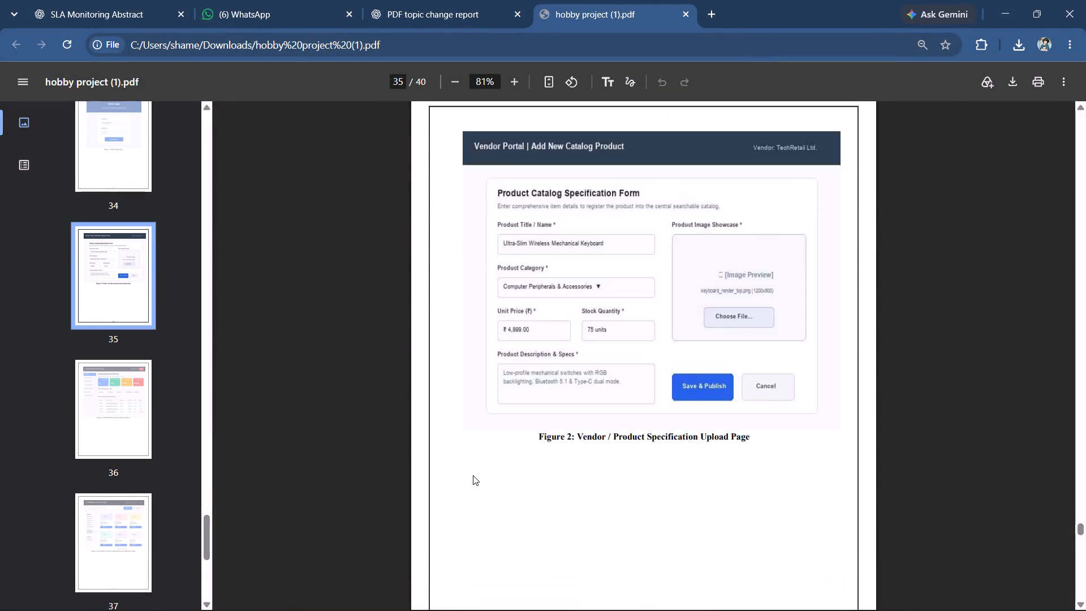
pyautogui.scroll(7, 473, 475)
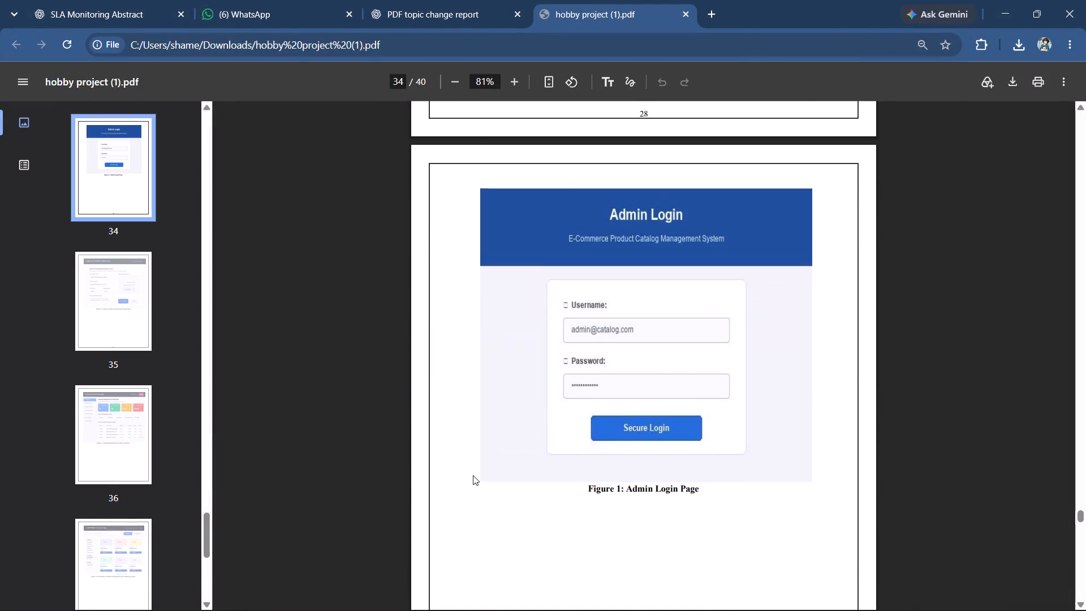
pyautogui.scroll(2, 473, 475)
pyautogui.scroll(-5, 473, 475)
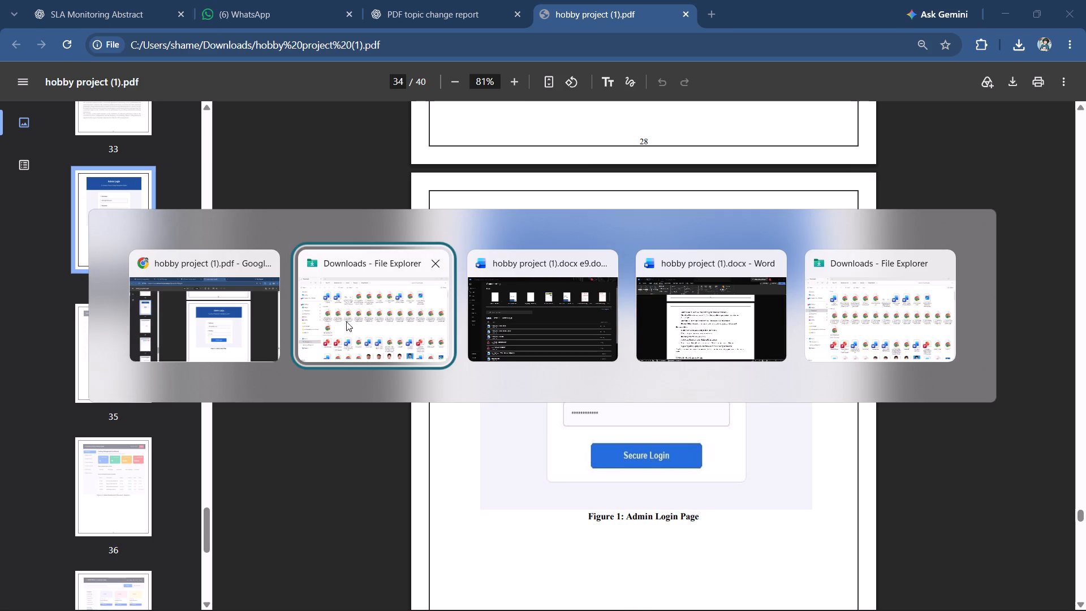
# Look through hobby project (1).docx in Word for the results figures, from Figure 1 Admin Login Page to Figure 2 Vendor / Product Specification Upload Page.
pyautogui.keyDown('alt'); pyautogui.click(710, 339); pyautogui.keyUp('alt')
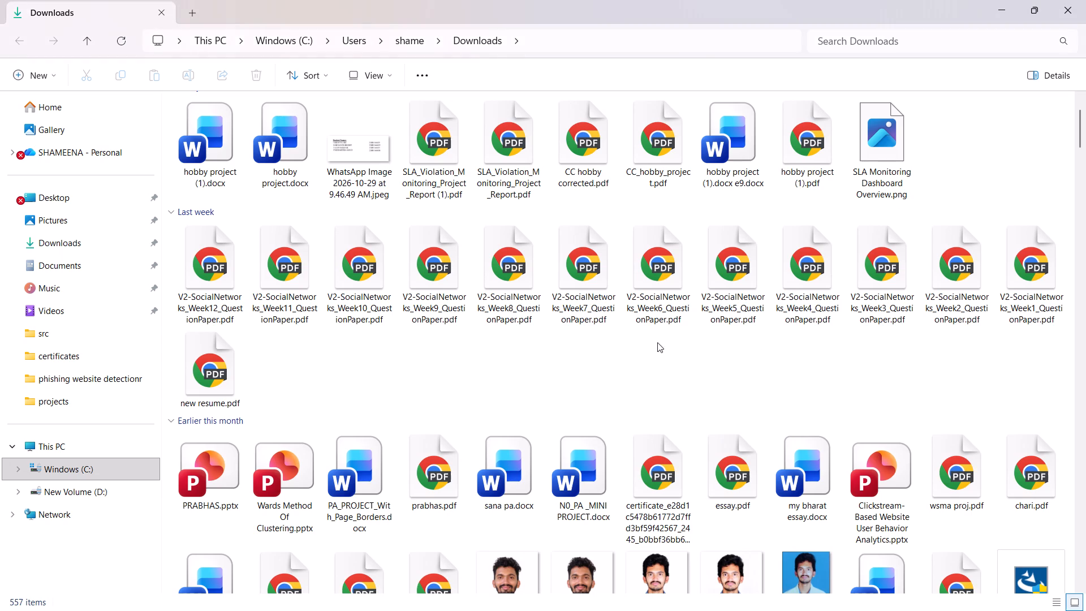
pyautogui.hotkey('alt', 'Tab')
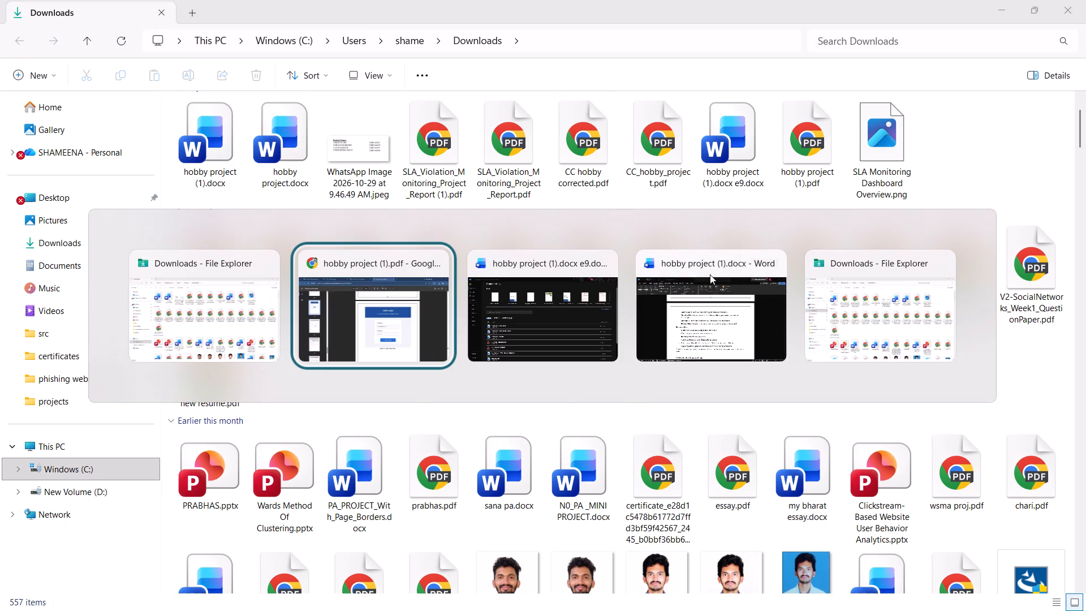
pyautogui.keyDown('alt'); pyautogui.click(707, 306); pyautogui.keyUp('alt')
pyautogui.scroll(-3, 550, 477)
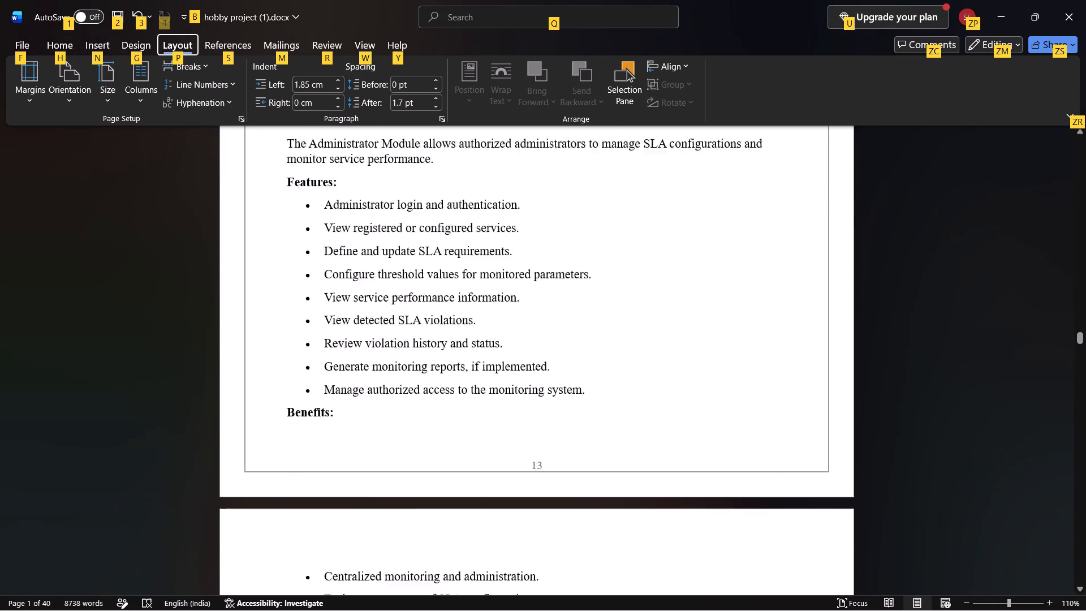
pyautogui.scroll(-12, 550, 477)
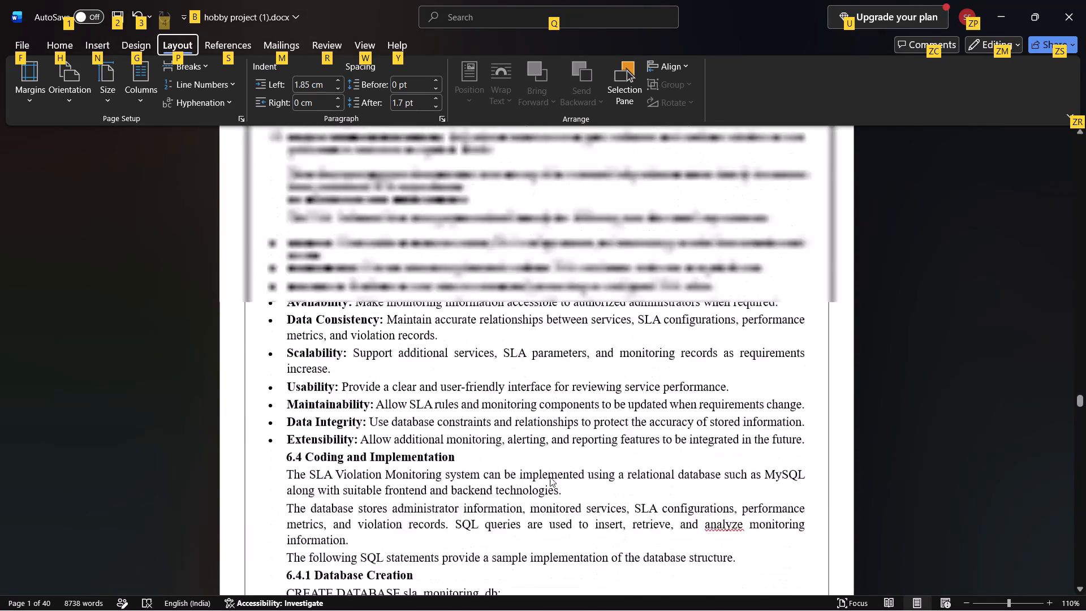
pyautogui.scroll(-3, 550, 477)
pyautogui.scroll(1, 550, 477)
pyautogui.scroll(-4, 550, 477)
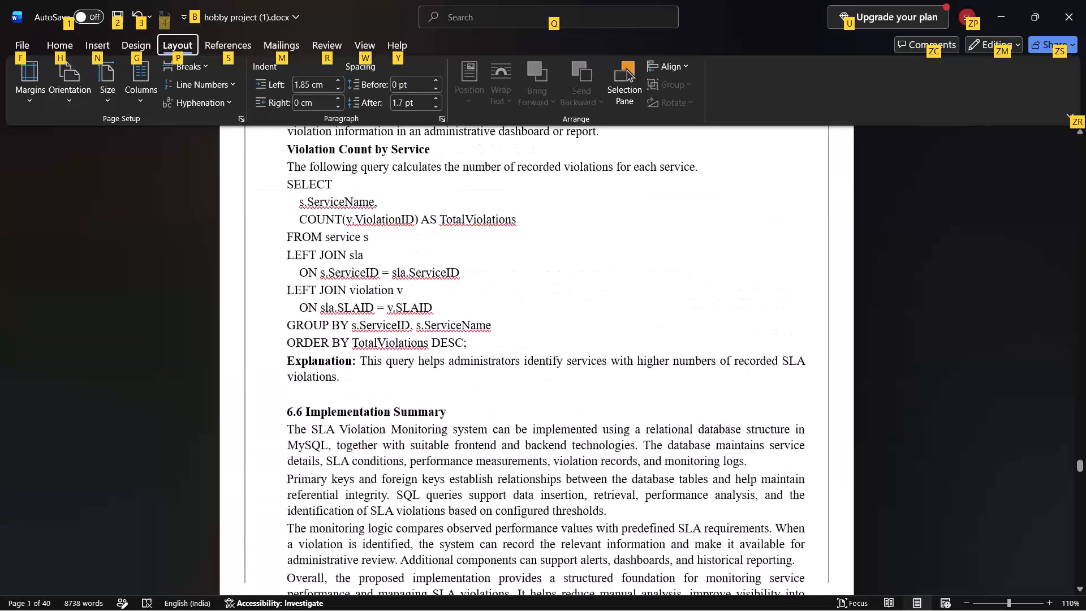
pyautogui.scroll(-4, 550, 477)
pyautogui.scroll(2, 550, 477)
pyautogui.scroll(-2, 550, 477)
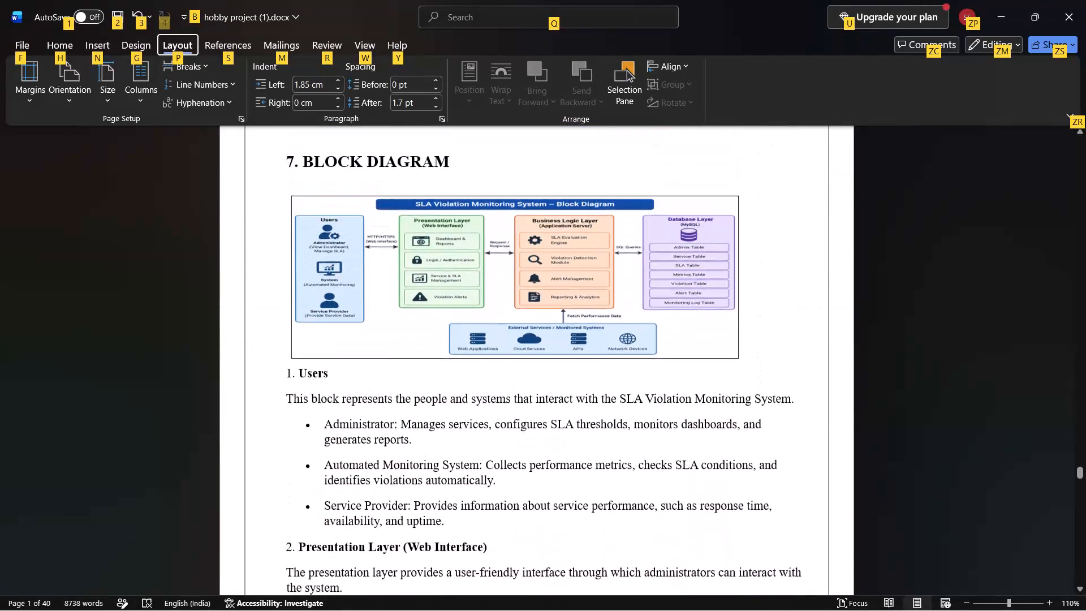
pyautogui.scroll(-6, 550, 477)
pyautogui.scroll(1, 550, 477)
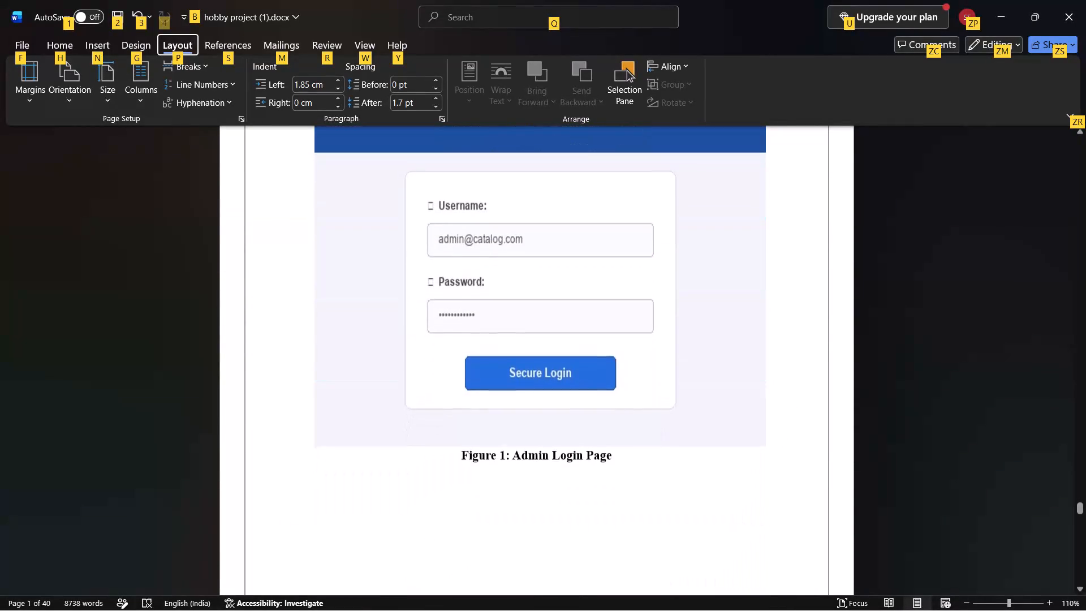
pyautogui.scroll(1, 550, 477)
pyautogui.scroll(-1, 520, 479)
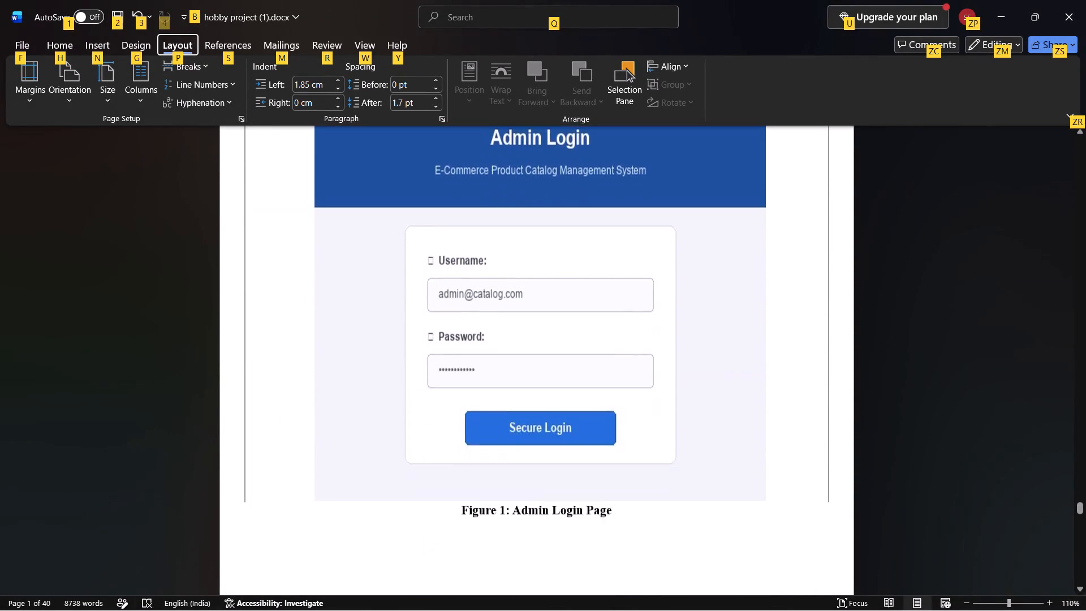
pyautogui.scroll(1, 520, 479)
pyautogui.scroll(-1, 520, 479)
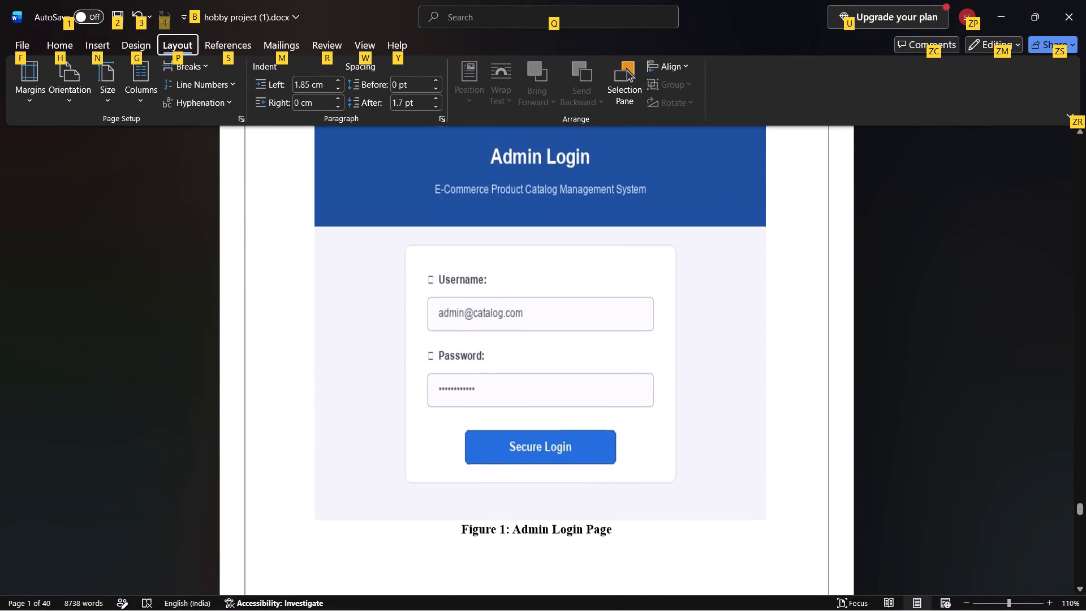
pyautogui.scroll(-1, 520, 479)
pyautogui.scroll(1, 520, 479)
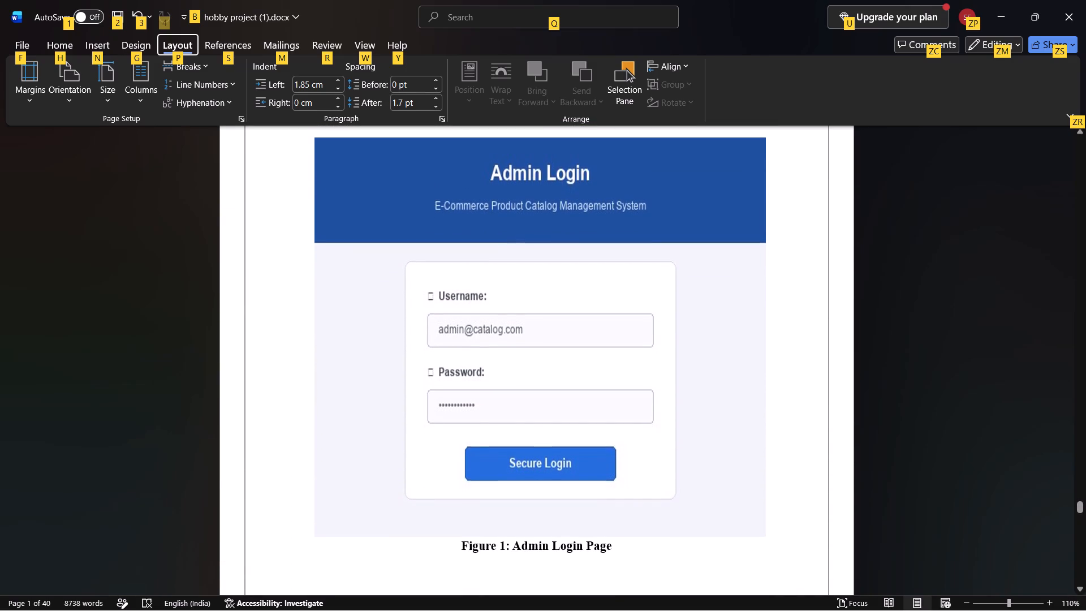
pyautogui.scroll(-1, 520, 479)
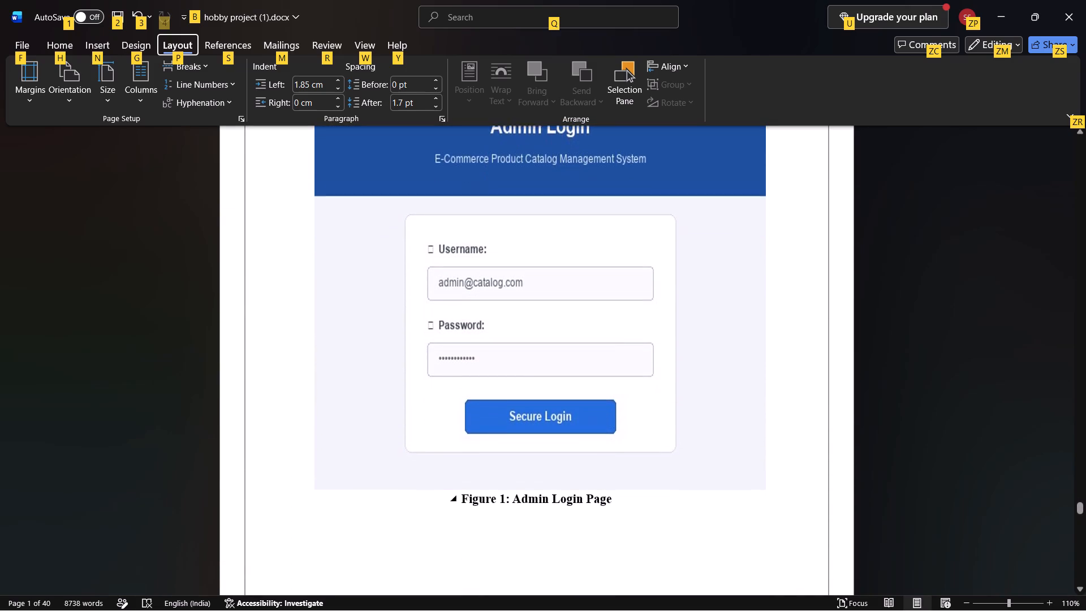
pyautogui.scroll(-2, 520, 479)
pyautogui.scroll(1, 520, 479)
pyautogui.scroll(-1, 520, 479)
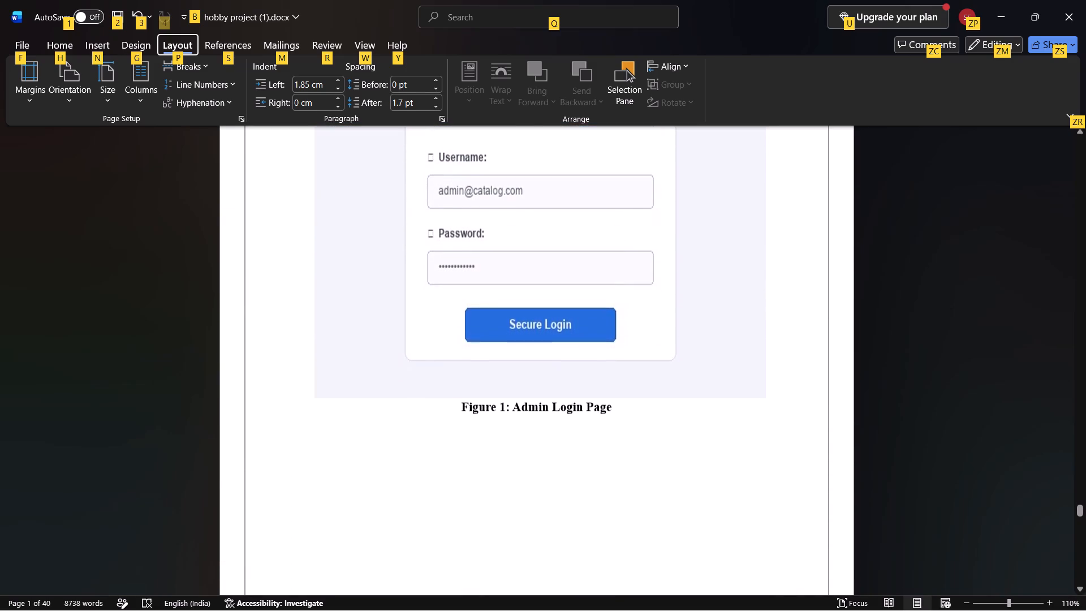
pyautogui.scroll(-3, 520, 479)
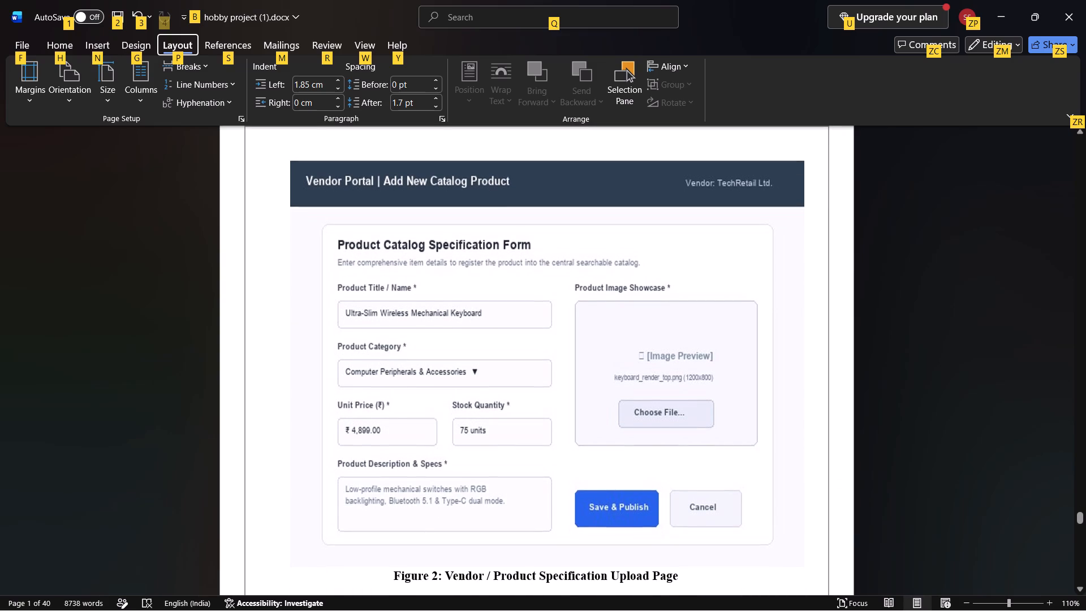
pyautogui.scroll(-1, 520, 479)
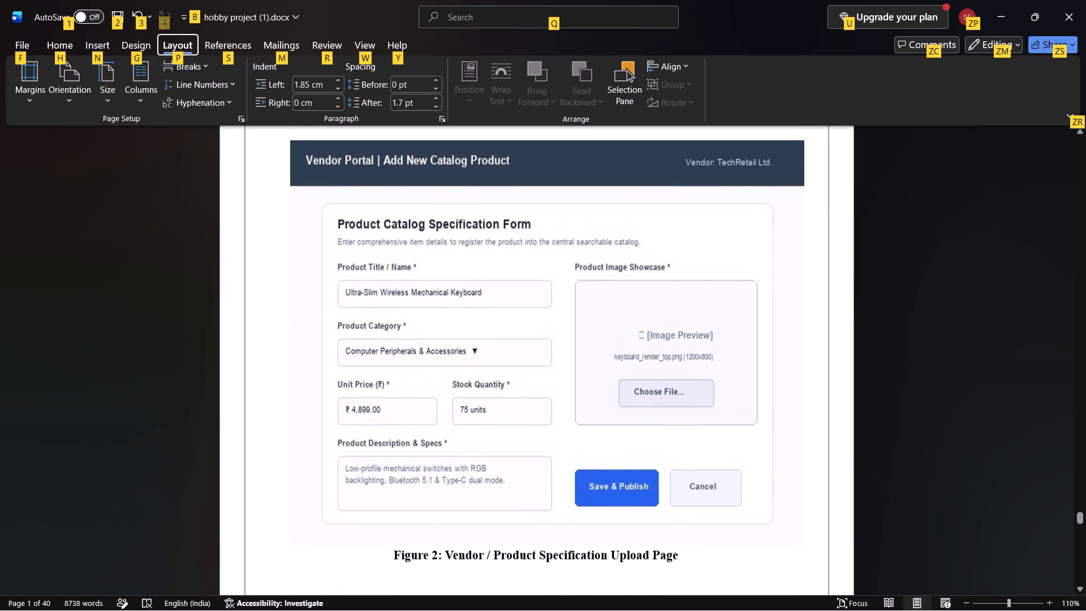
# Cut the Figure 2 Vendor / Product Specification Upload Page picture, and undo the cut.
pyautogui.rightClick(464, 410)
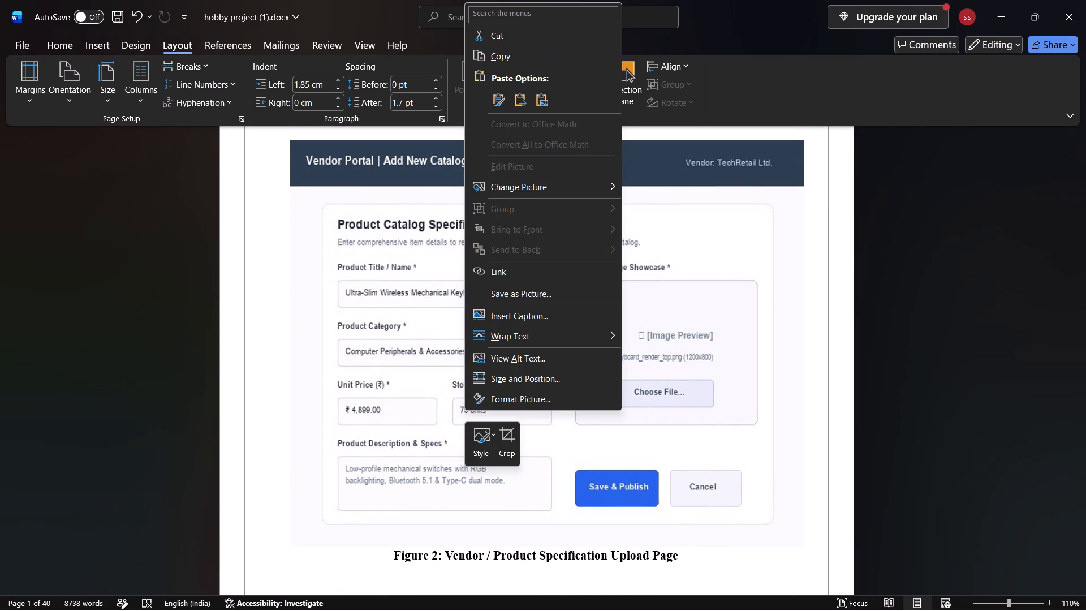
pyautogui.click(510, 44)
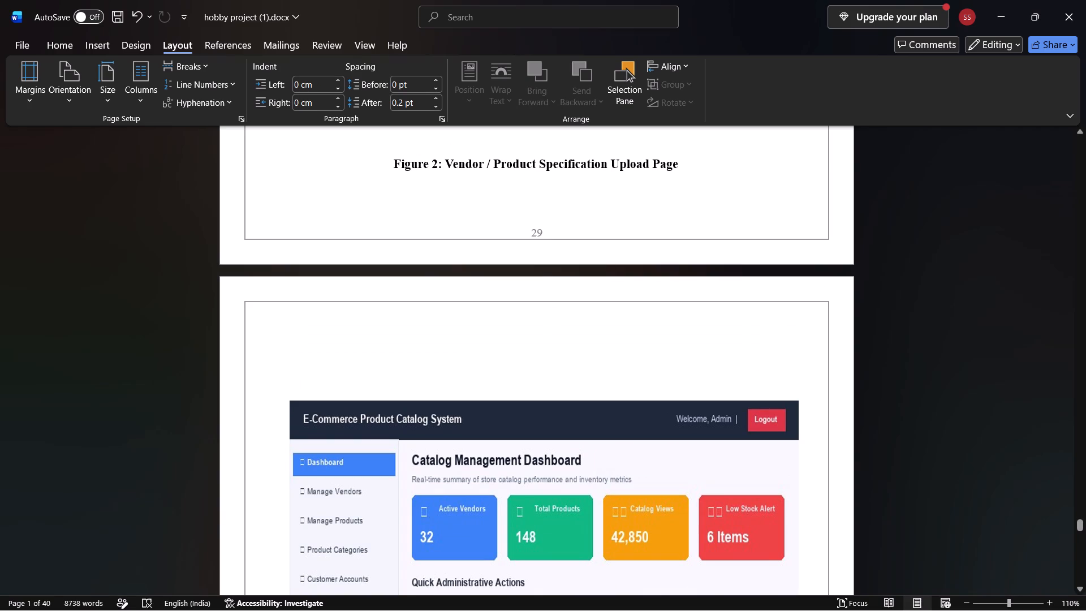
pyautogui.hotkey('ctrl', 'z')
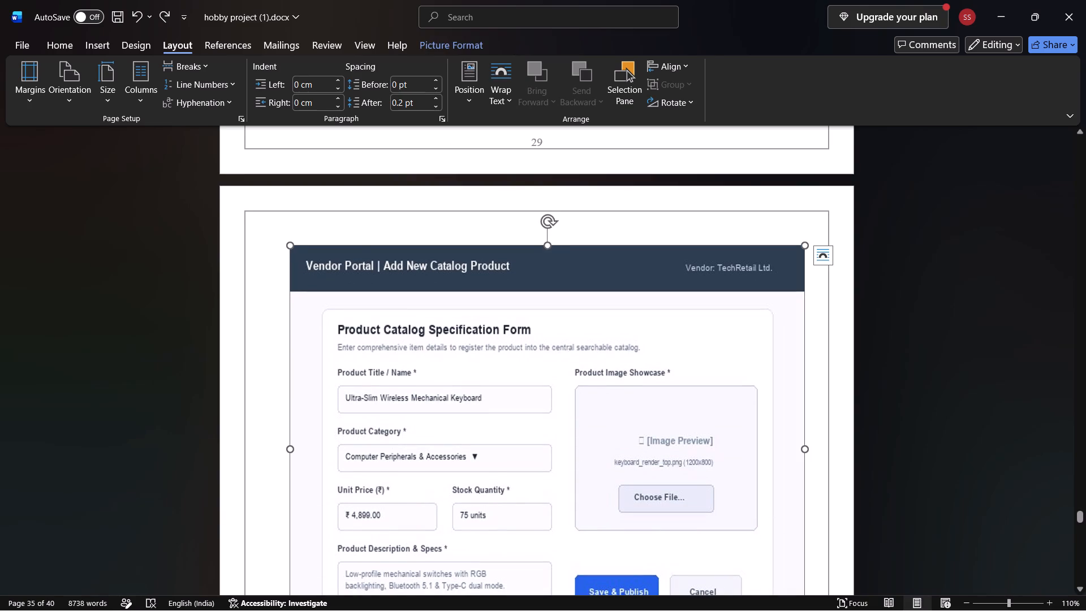
# Copy the Figure 2 Vendor / Product Specification Upload Page picture.
pyautogui.rightClick(303, 256)
pyautogui.click(352, 258)
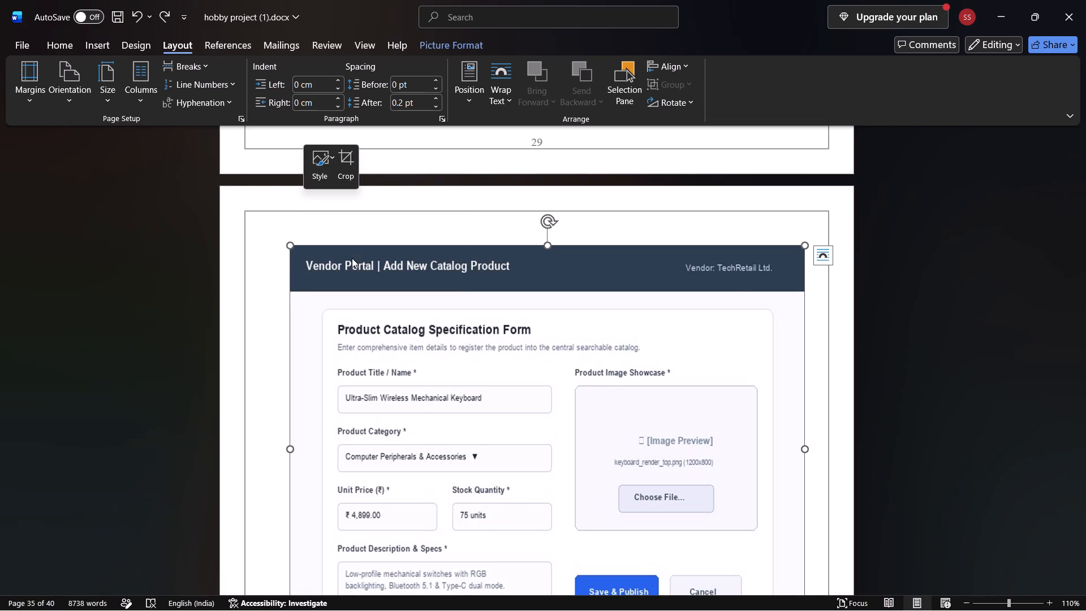
pyautogui.click(352, 258)
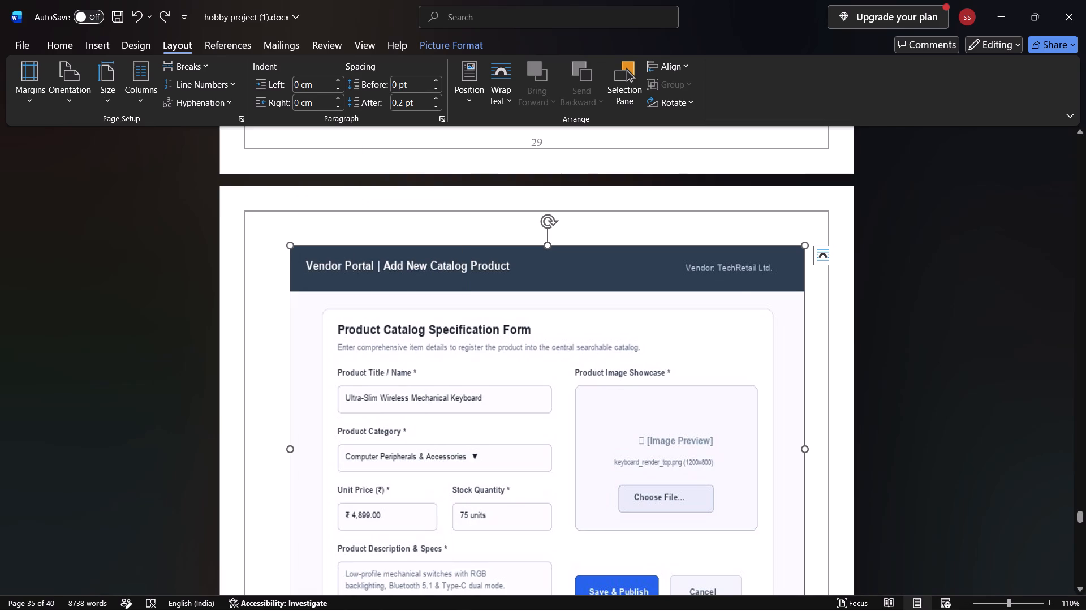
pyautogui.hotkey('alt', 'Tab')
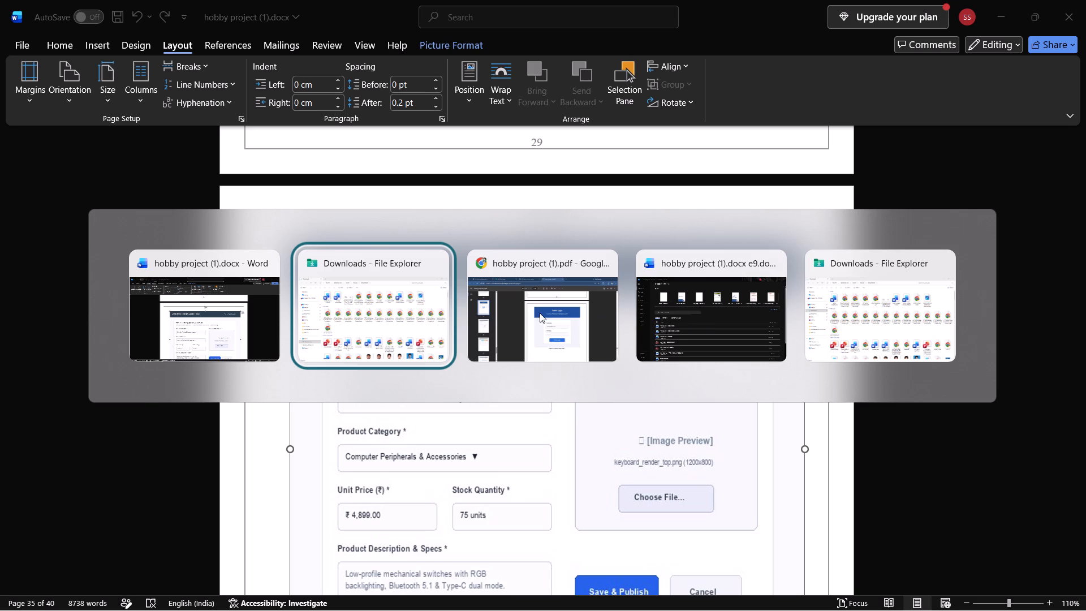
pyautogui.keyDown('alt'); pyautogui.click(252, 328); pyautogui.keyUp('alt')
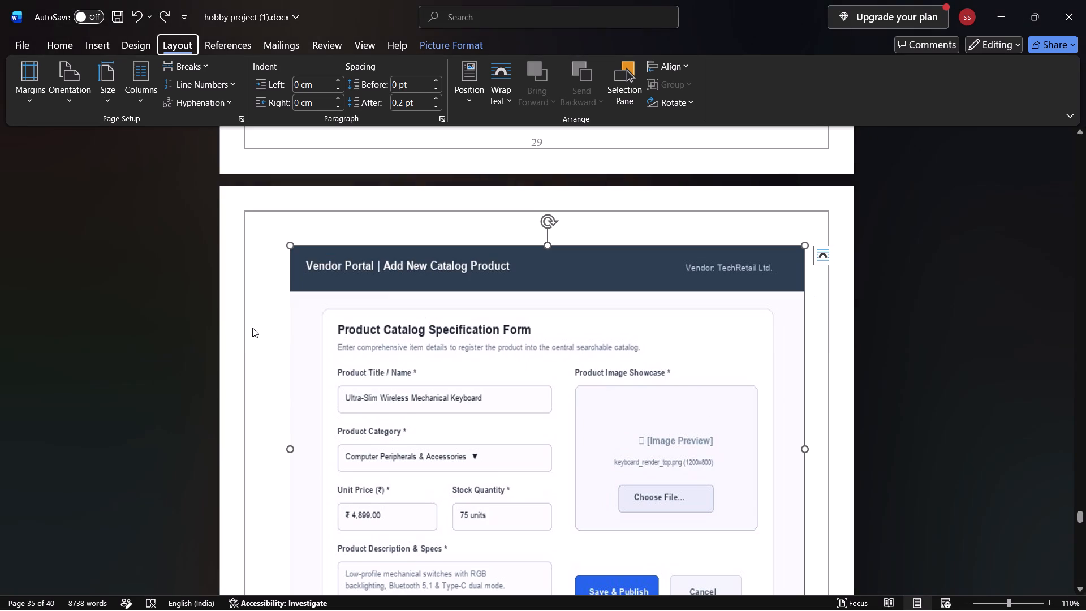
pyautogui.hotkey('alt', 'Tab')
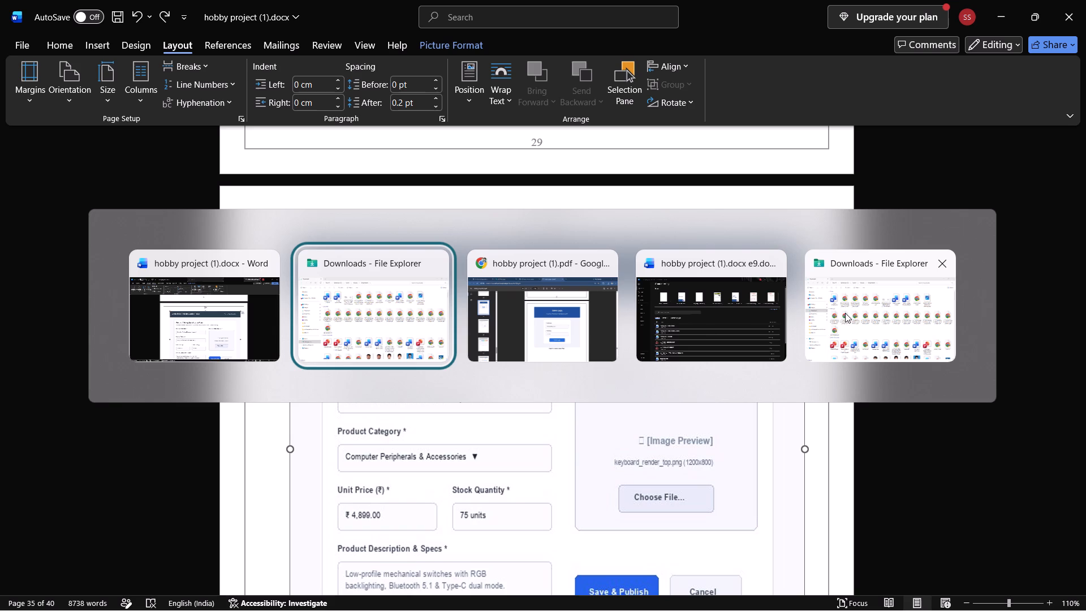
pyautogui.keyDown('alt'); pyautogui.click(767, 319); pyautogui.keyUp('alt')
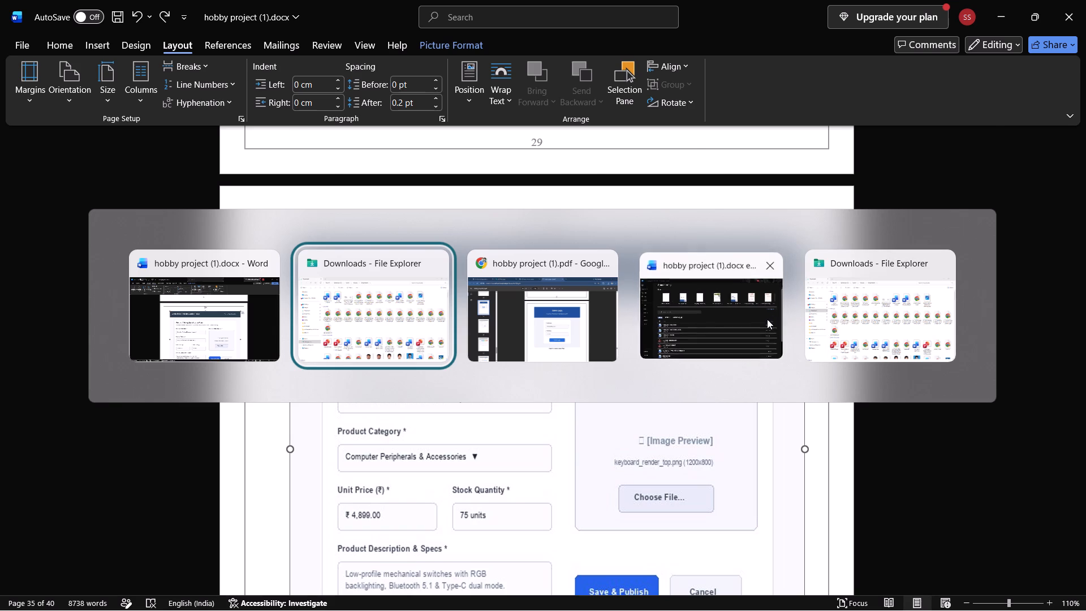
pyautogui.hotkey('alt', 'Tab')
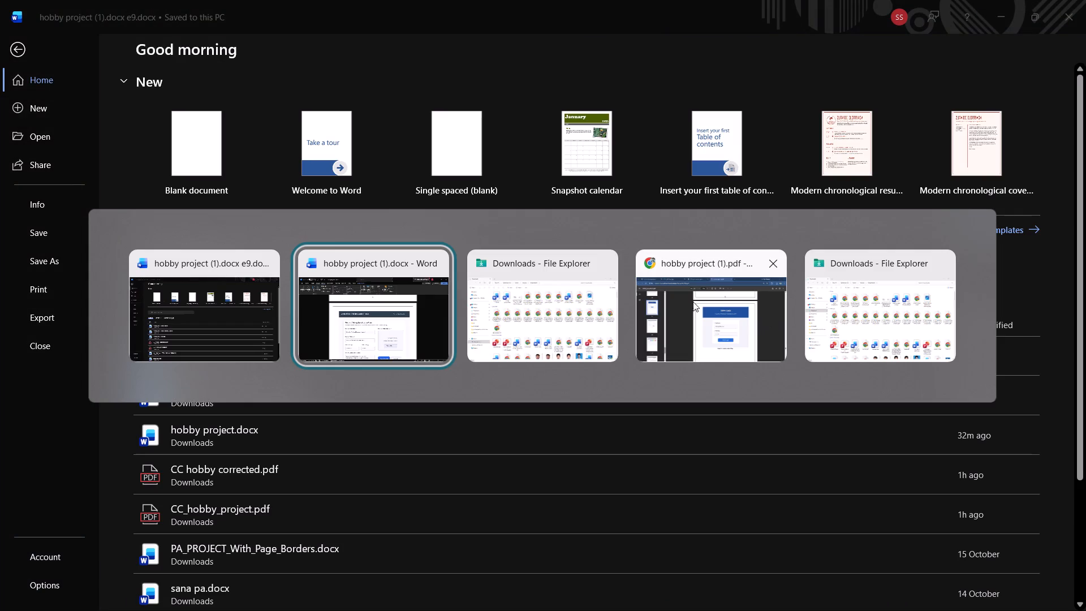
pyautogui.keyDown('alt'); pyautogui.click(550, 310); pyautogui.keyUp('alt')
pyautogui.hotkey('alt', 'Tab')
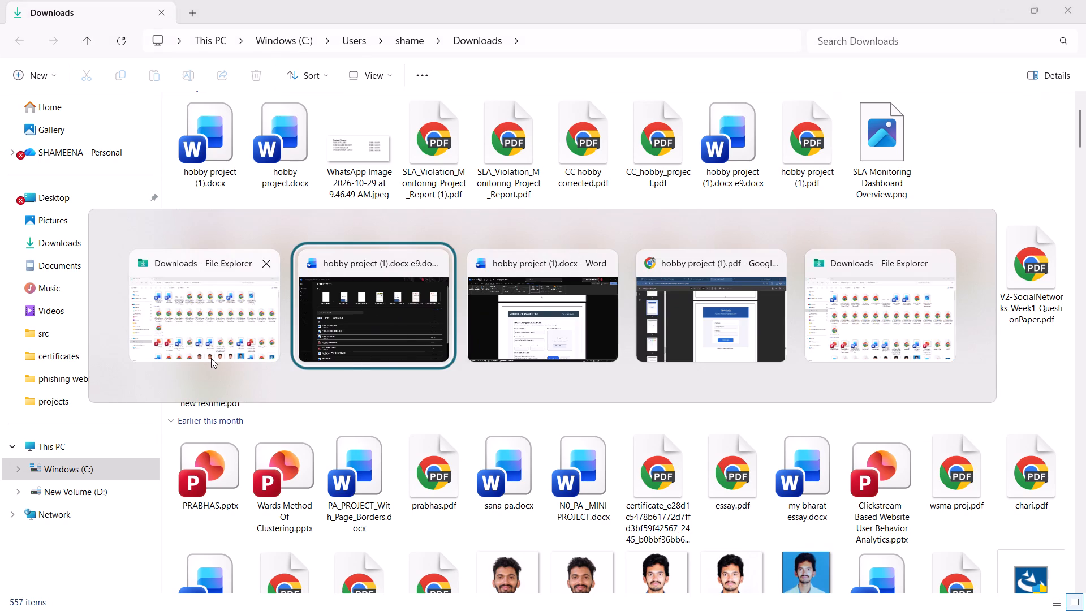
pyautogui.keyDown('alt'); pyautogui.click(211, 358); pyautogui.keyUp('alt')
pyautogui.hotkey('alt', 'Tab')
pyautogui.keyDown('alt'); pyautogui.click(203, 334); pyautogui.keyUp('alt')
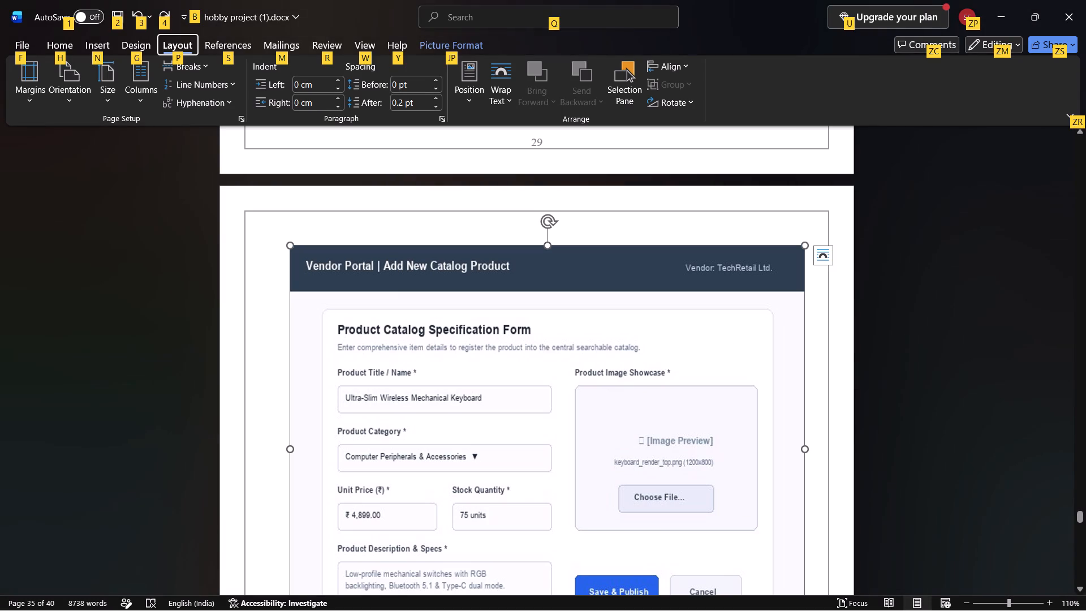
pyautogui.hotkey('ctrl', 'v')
# Cut the Vendor Portal "Add New Catalog Product" picture and paste it in the blank space above the E-Commerce Product Catalog System dashboard.
pyautogui.click(745, 325)
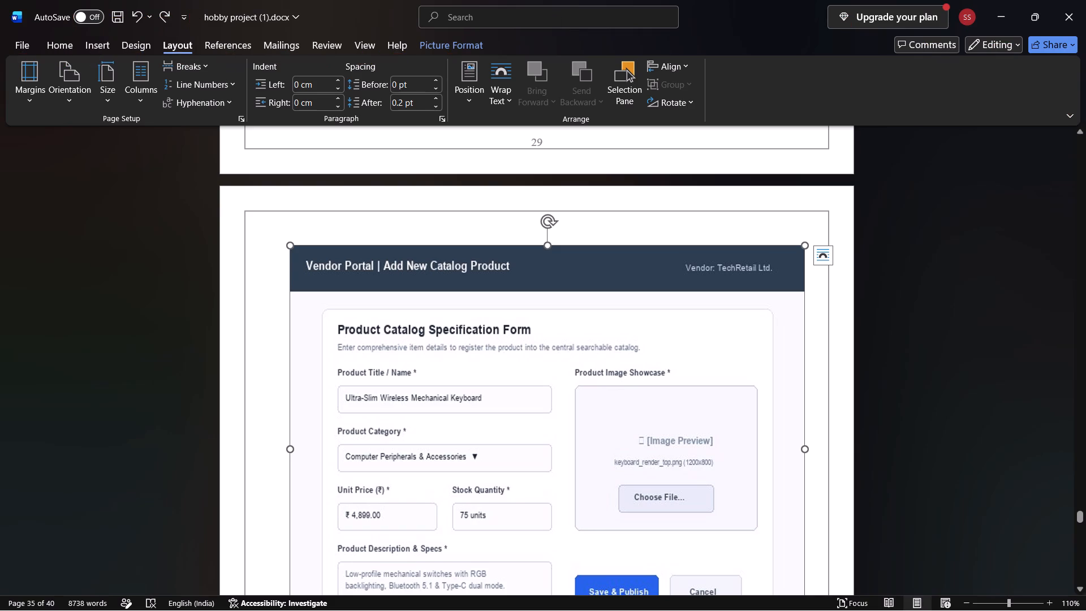
pyautogui.click(745, 325)
pyautogui.rightClick(745, 325)
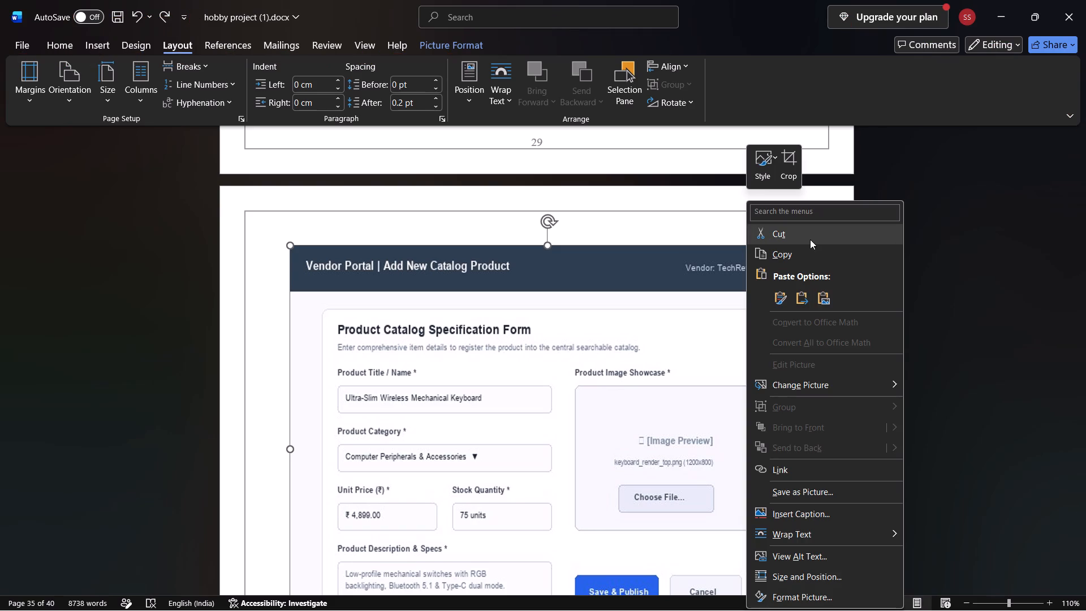
pyautogui.click(804, 237)
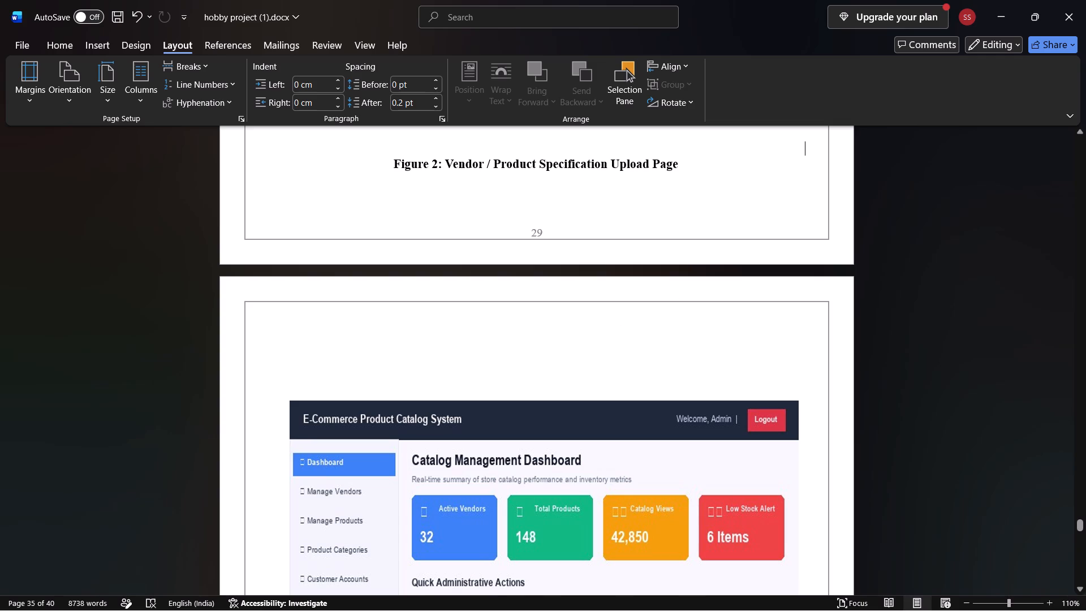
pyautogui.click(565, 358)
pyautogui.hotkey('ctrl', 'v')
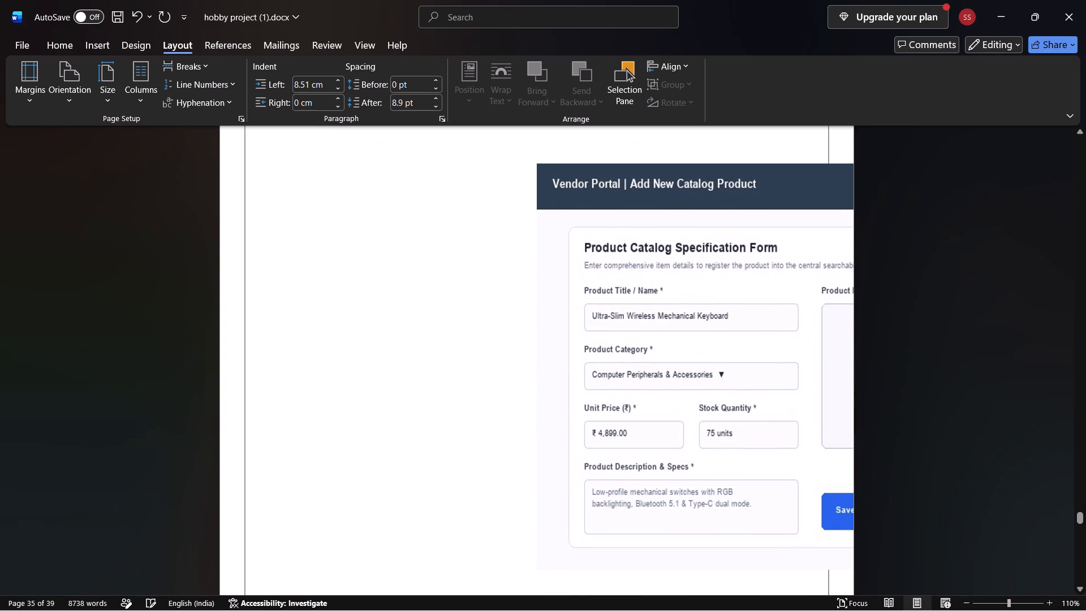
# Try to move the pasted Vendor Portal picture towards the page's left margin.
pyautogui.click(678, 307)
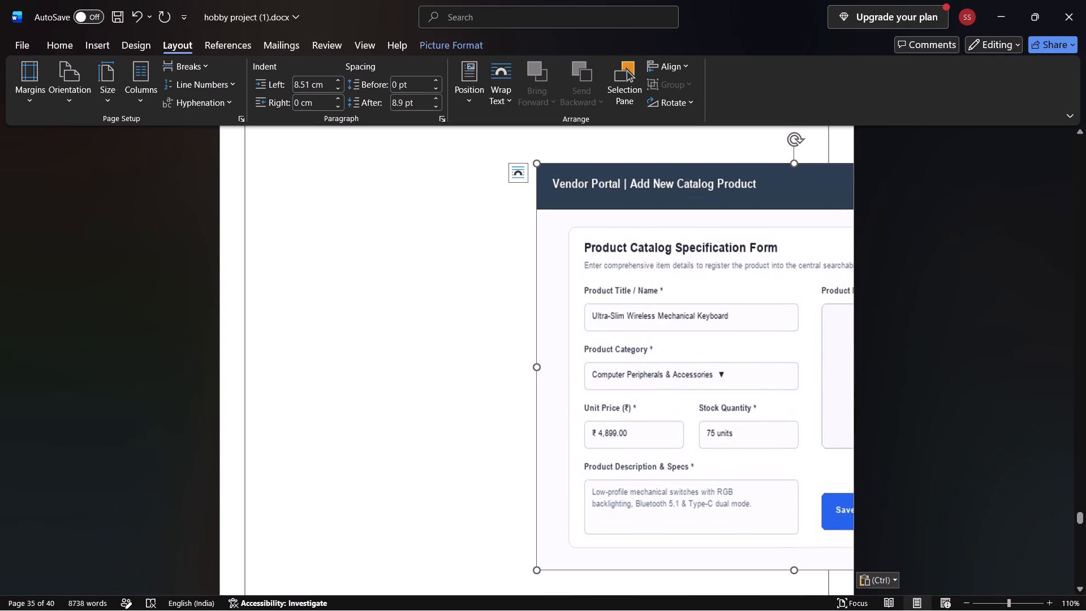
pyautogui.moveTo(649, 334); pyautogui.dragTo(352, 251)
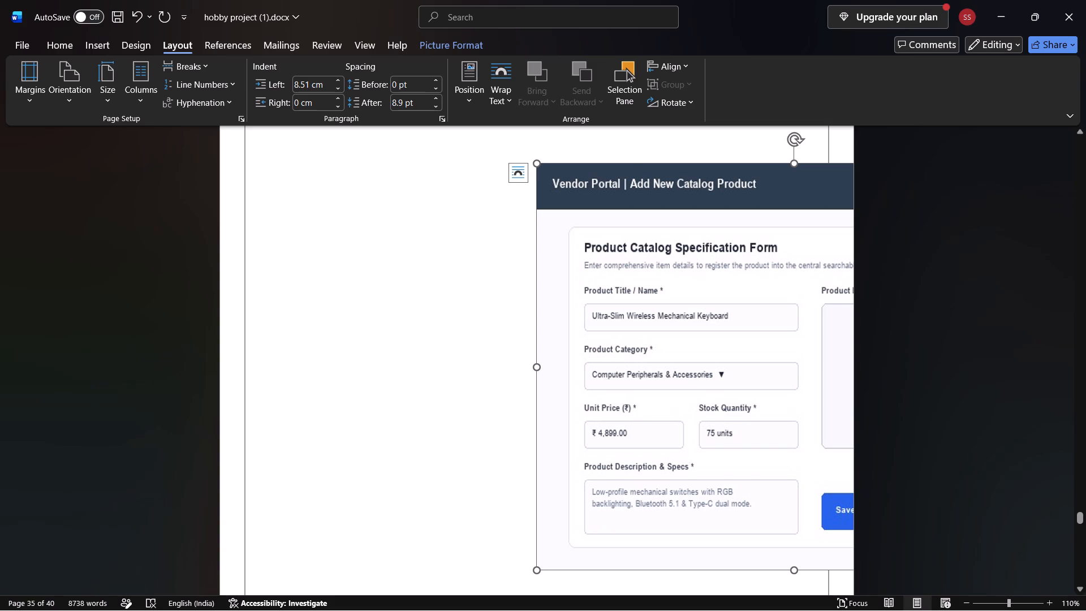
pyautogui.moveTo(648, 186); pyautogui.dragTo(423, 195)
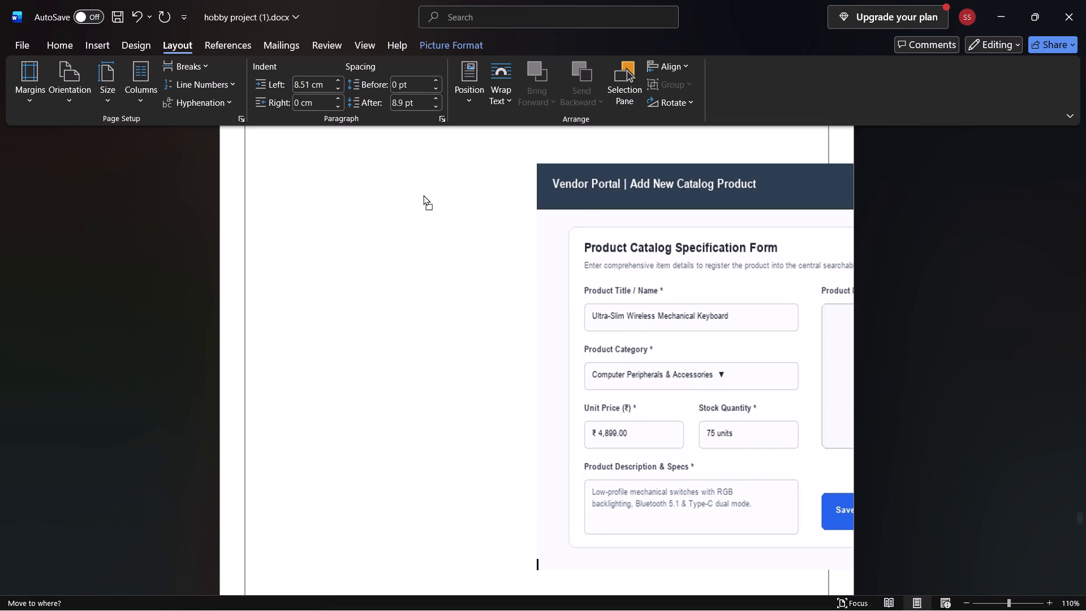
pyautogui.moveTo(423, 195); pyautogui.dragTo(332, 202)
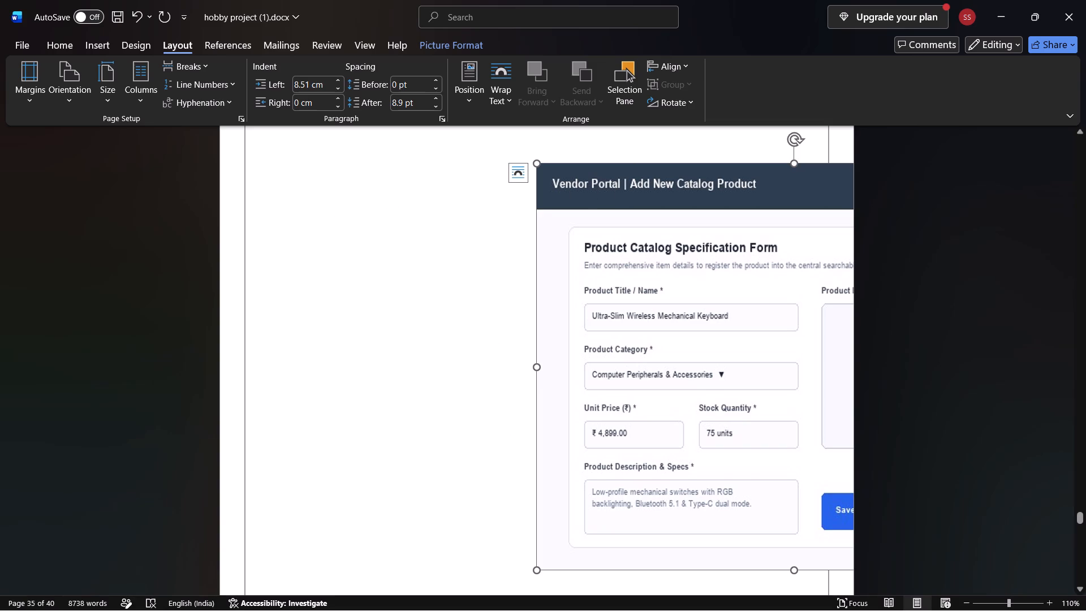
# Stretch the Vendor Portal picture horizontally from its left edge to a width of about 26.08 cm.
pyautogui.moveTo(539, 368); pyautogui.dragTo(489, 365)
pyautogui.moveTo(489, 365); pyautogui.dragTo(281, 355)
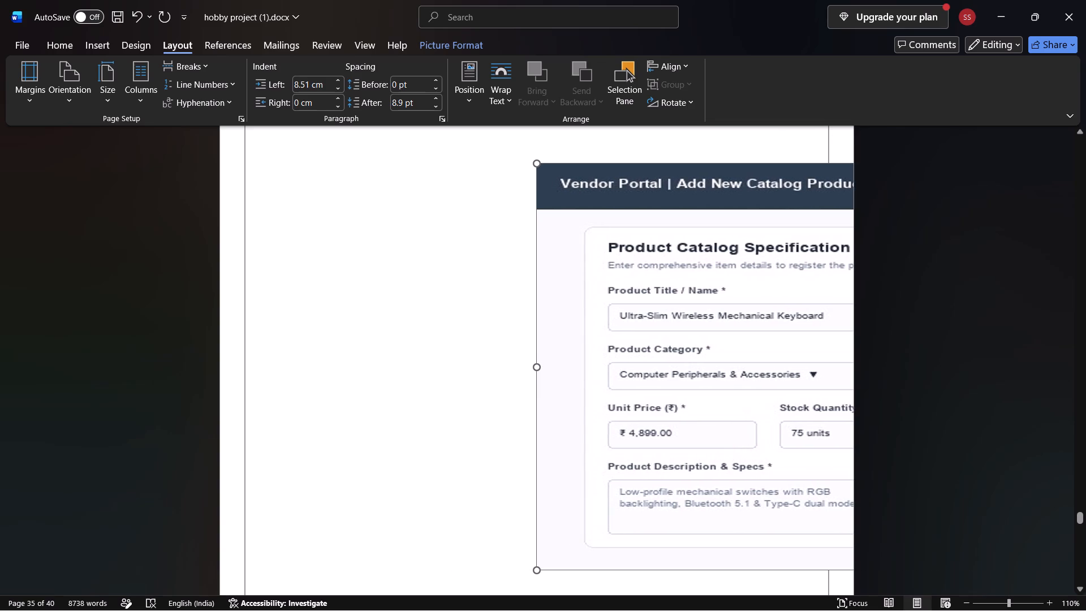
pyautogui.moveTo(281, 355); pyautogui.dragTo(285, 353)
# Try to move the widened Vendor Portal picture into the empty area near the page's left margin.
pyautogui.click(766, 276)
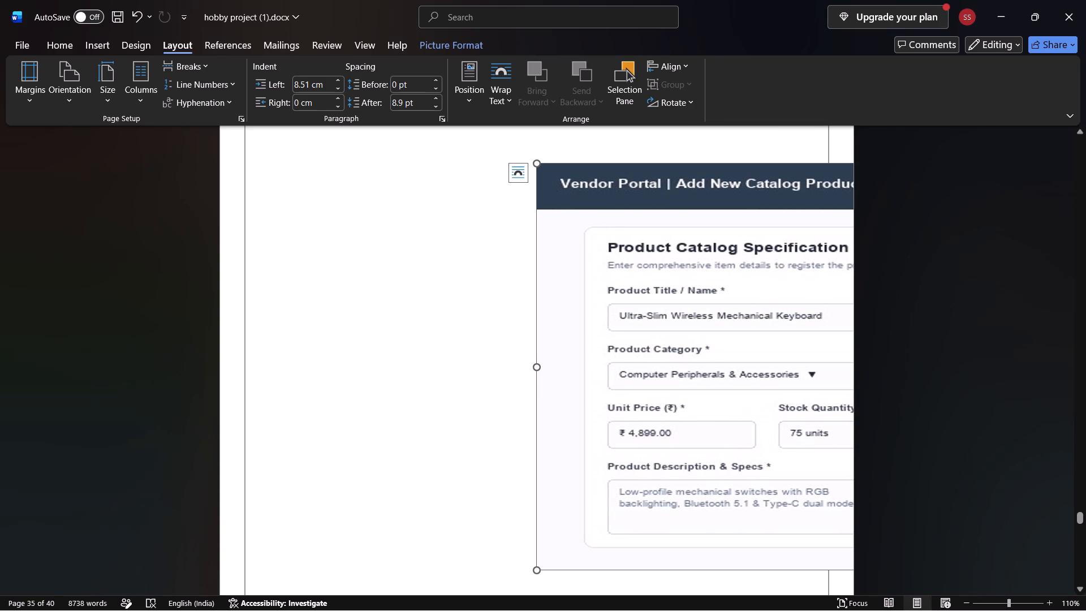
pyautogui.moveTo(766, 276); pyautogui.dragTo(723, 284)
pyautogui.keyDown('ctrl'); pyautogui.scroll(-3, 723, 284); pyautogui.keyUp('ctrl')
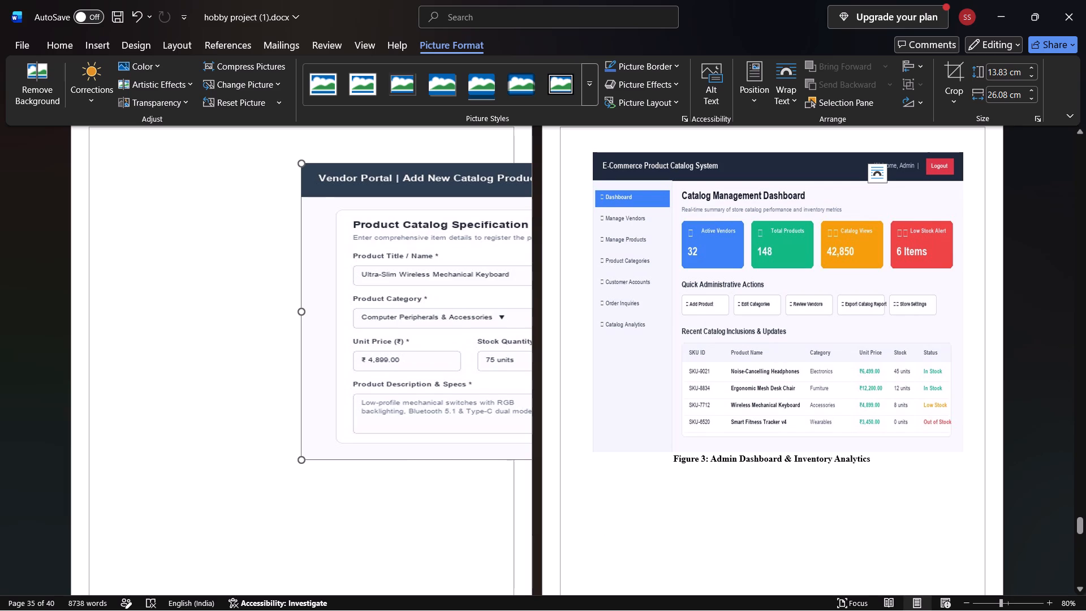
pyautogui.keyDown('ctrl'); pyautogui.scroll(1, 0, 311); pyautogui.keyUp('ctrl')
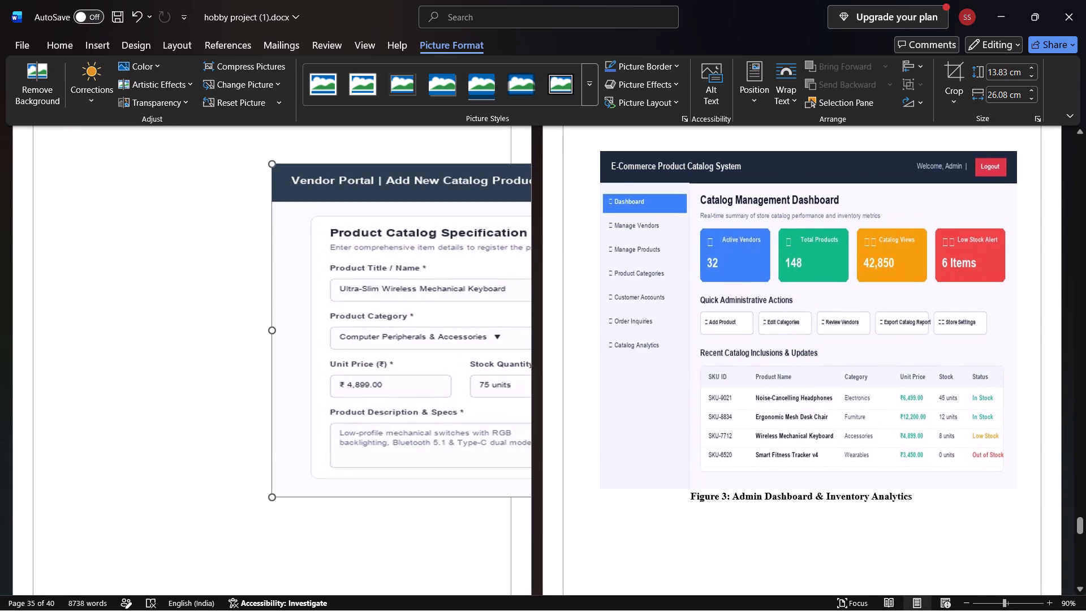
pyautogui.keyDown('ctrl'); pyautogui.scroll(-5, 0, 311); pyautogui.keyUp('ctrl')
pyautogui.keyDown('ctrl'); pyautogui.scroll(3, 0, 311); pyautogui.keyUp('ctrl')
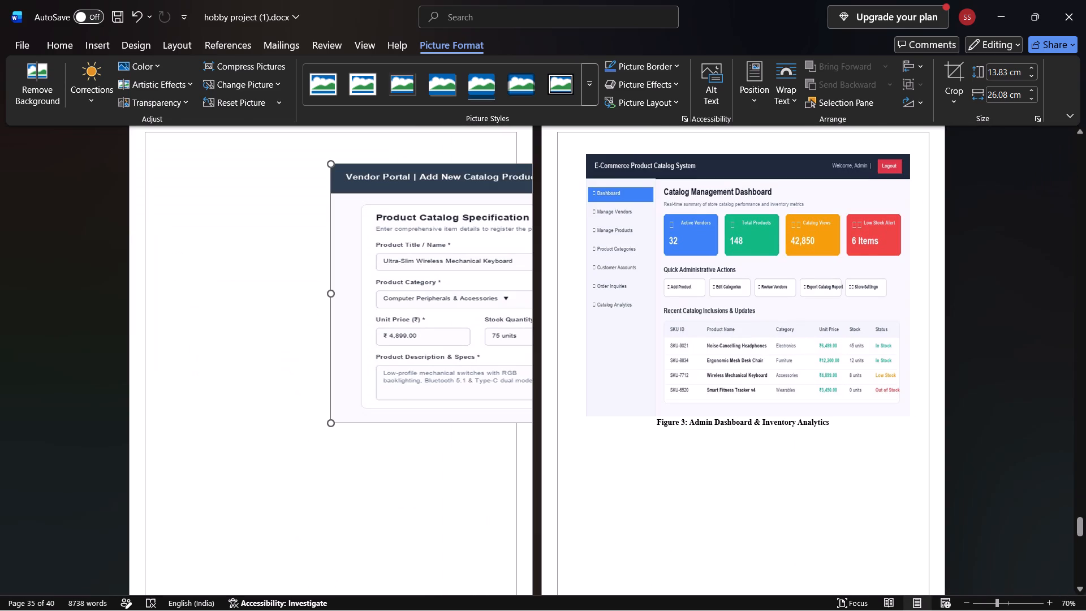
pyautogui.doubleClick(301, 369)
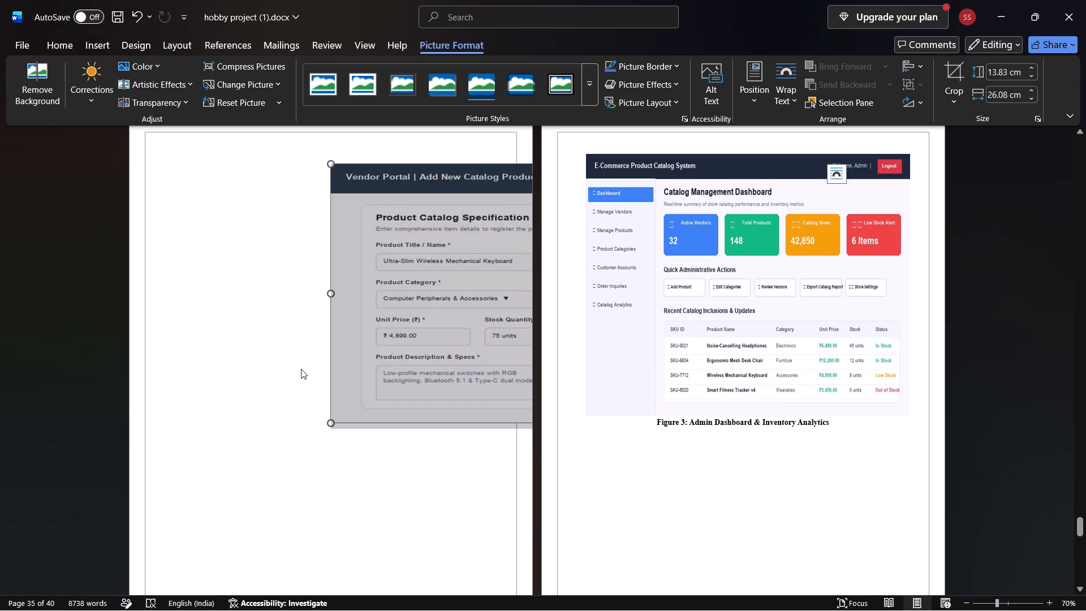
# Shrink the Vendor Portal picture from its upper-left corner to about 8.45 cm high and 8.7 cm wide.
pyautogui.keyDown('ctrl'); pyautogui.scroll(4, 301, 369); pyautogui.keyUp('ctrl')
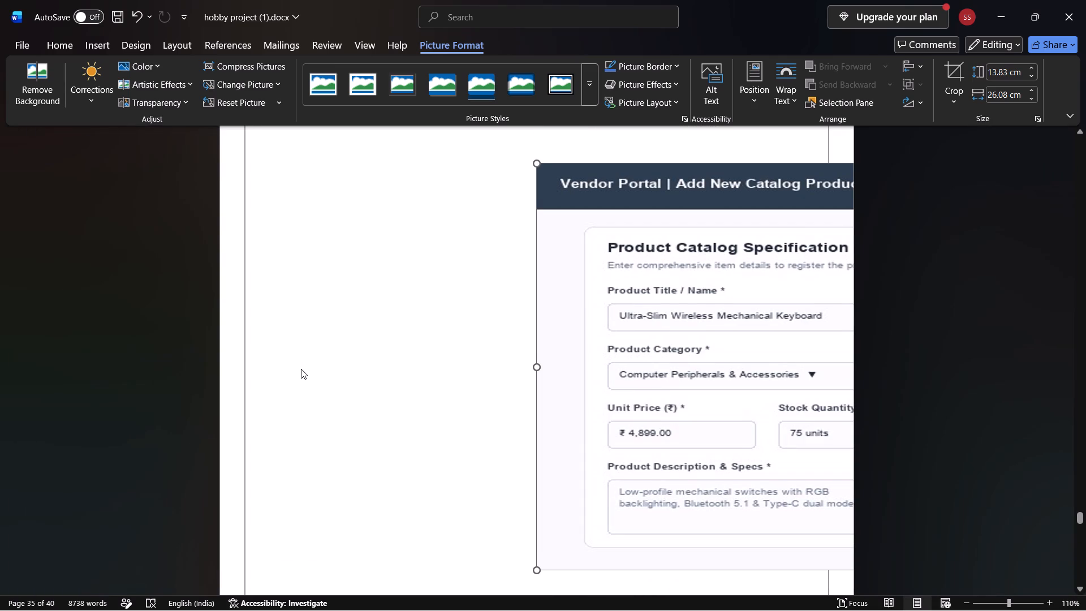
pyautogui.moveTo(510, 174); pyautogui.dragTo(539, 164)
pyautogui.moveTo(539, 164); pyautogui.dragTo(514, 170)
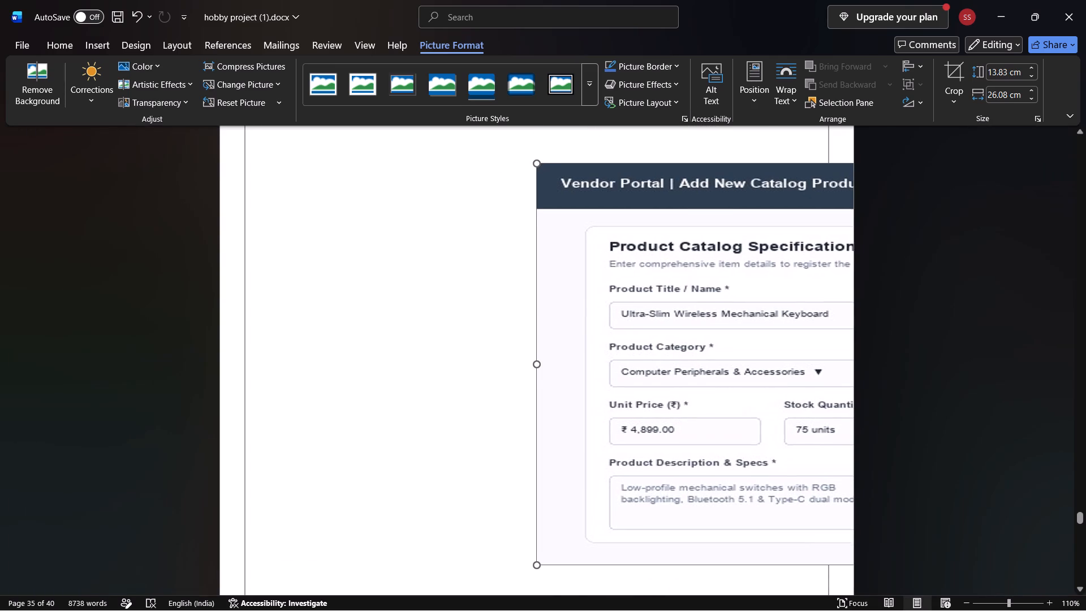
pyautogui.moveTo(514, 170); pyautogui.dragTo(775, 242)
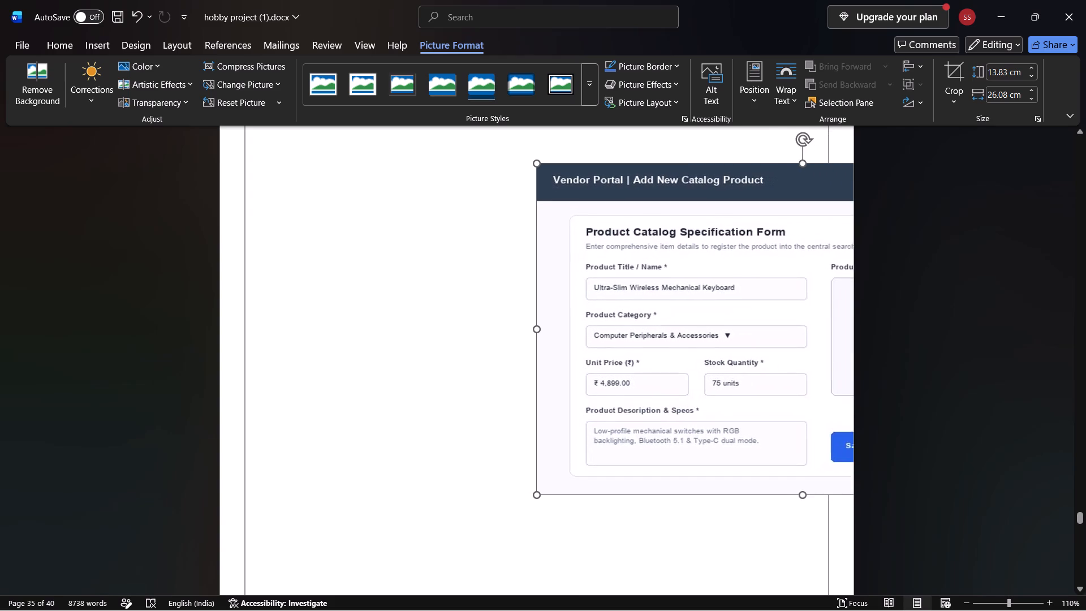
pyautogui.moveTo(775, 242); pyautogui.dragTo(1084, 315)
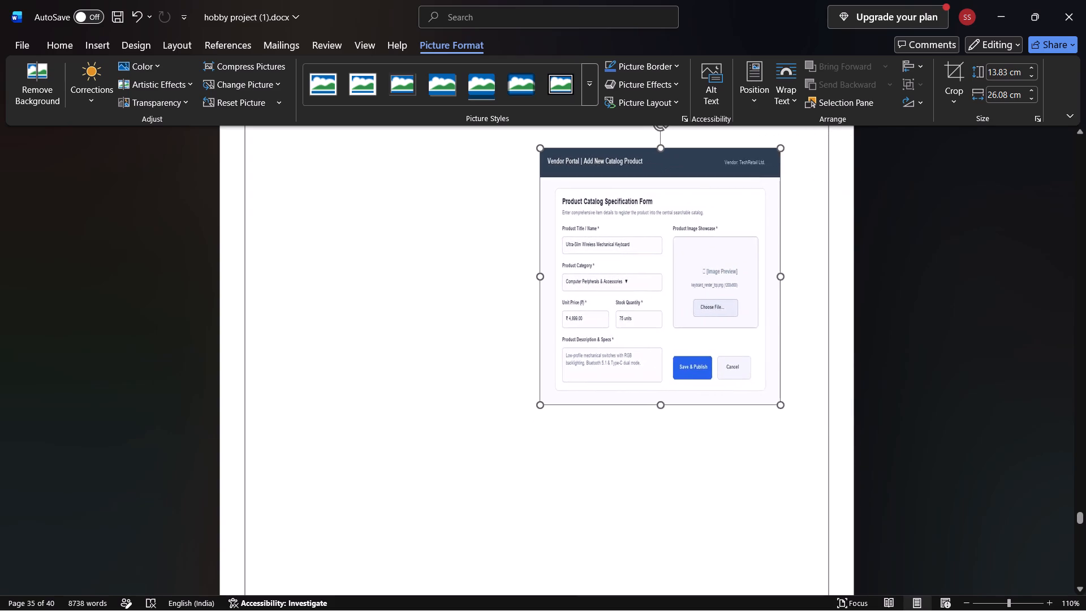
pyautogui.moveTo(1084, 315); pyautogui.dragTo(1046, 321)
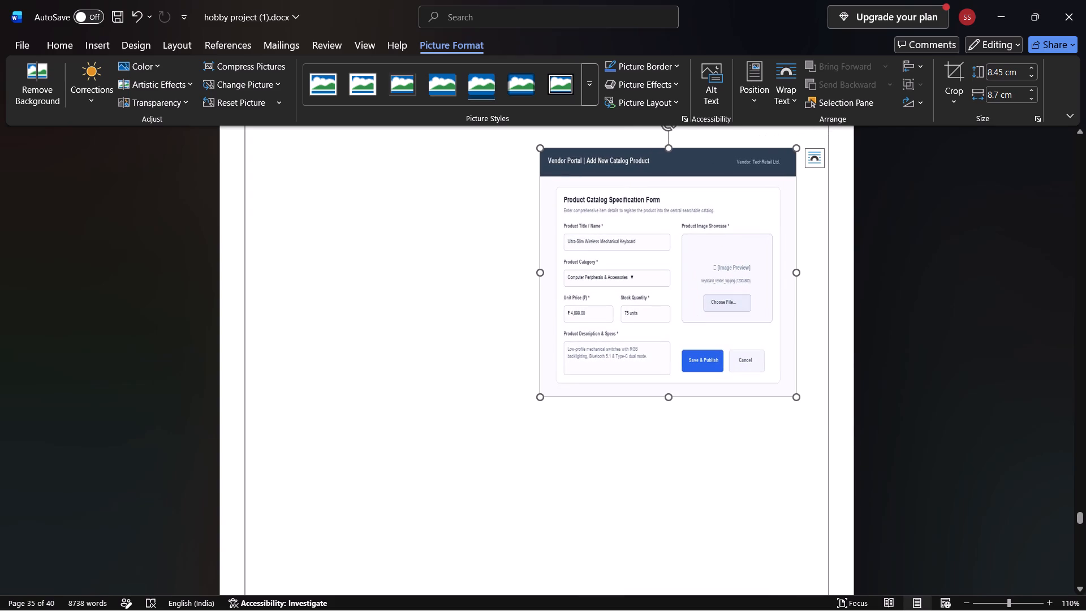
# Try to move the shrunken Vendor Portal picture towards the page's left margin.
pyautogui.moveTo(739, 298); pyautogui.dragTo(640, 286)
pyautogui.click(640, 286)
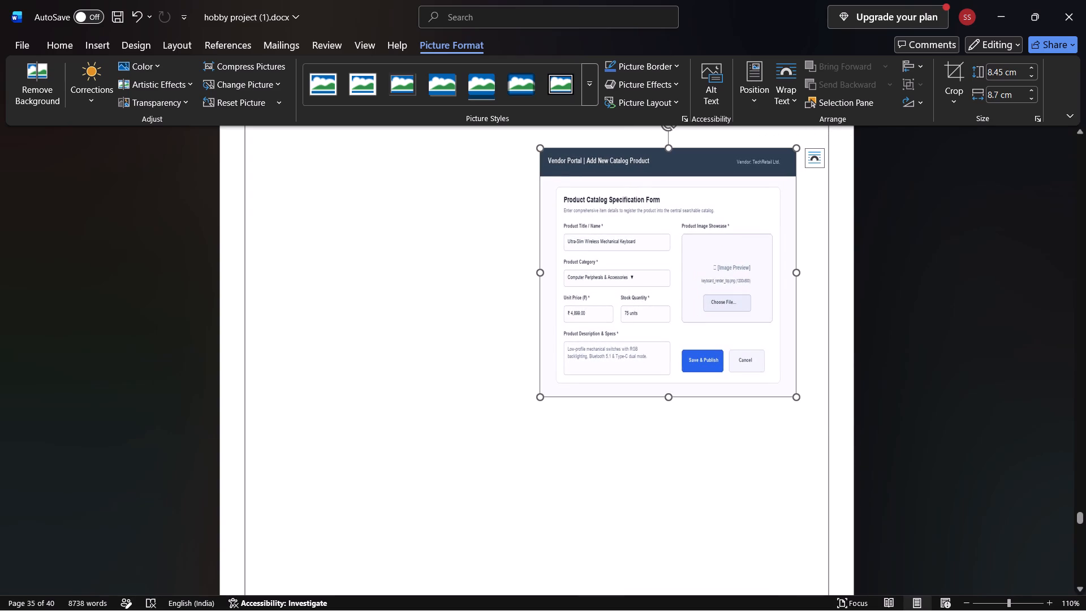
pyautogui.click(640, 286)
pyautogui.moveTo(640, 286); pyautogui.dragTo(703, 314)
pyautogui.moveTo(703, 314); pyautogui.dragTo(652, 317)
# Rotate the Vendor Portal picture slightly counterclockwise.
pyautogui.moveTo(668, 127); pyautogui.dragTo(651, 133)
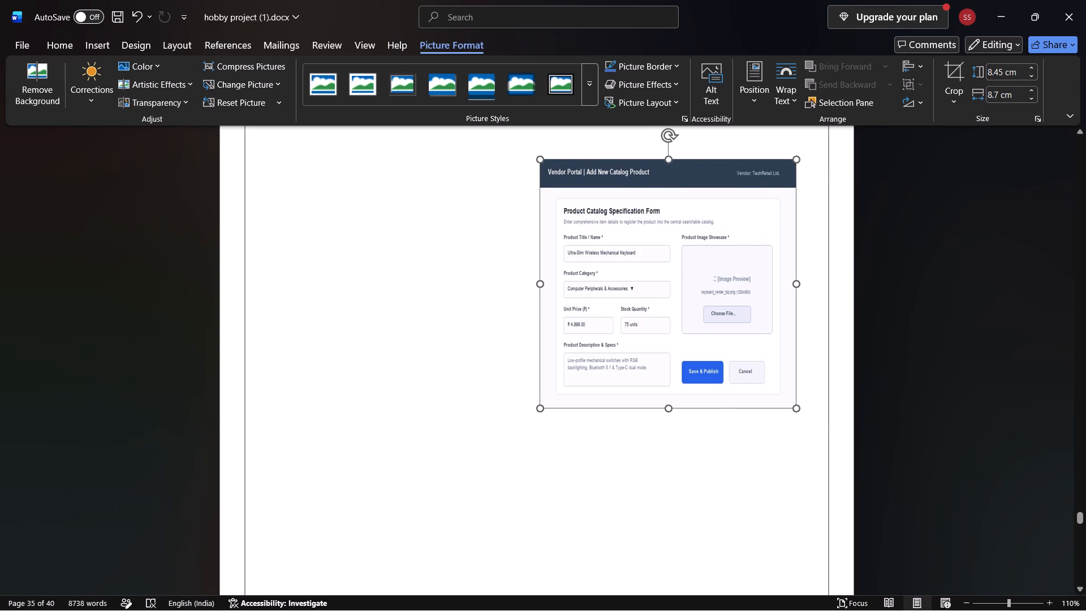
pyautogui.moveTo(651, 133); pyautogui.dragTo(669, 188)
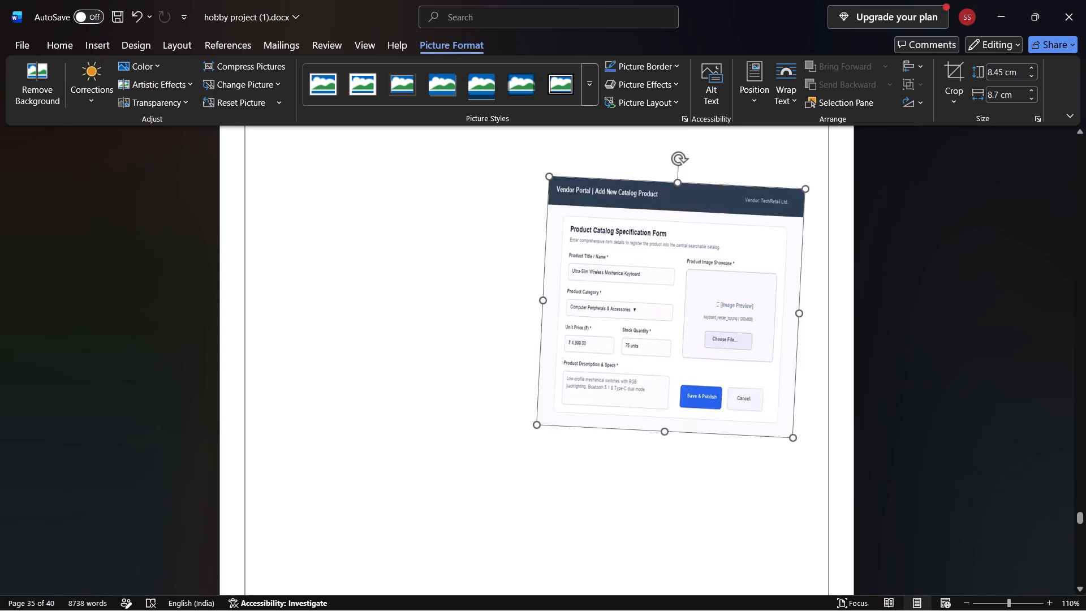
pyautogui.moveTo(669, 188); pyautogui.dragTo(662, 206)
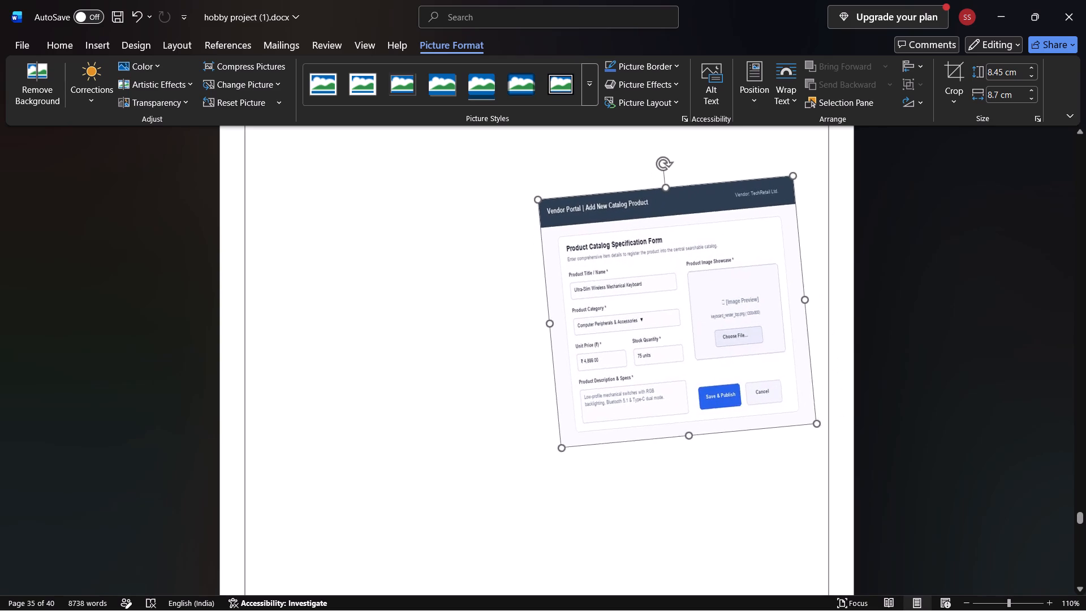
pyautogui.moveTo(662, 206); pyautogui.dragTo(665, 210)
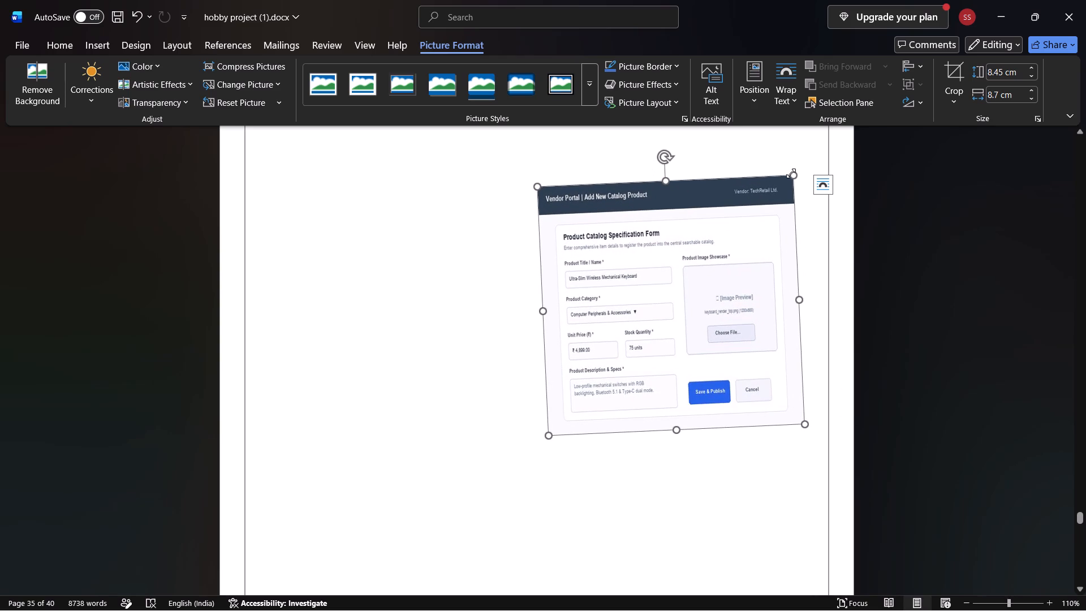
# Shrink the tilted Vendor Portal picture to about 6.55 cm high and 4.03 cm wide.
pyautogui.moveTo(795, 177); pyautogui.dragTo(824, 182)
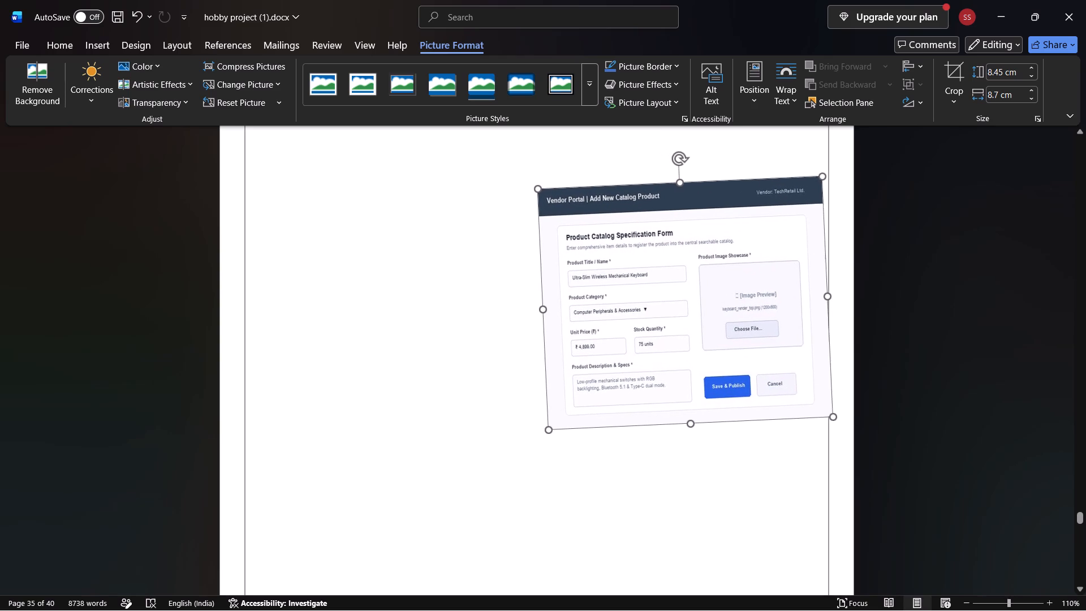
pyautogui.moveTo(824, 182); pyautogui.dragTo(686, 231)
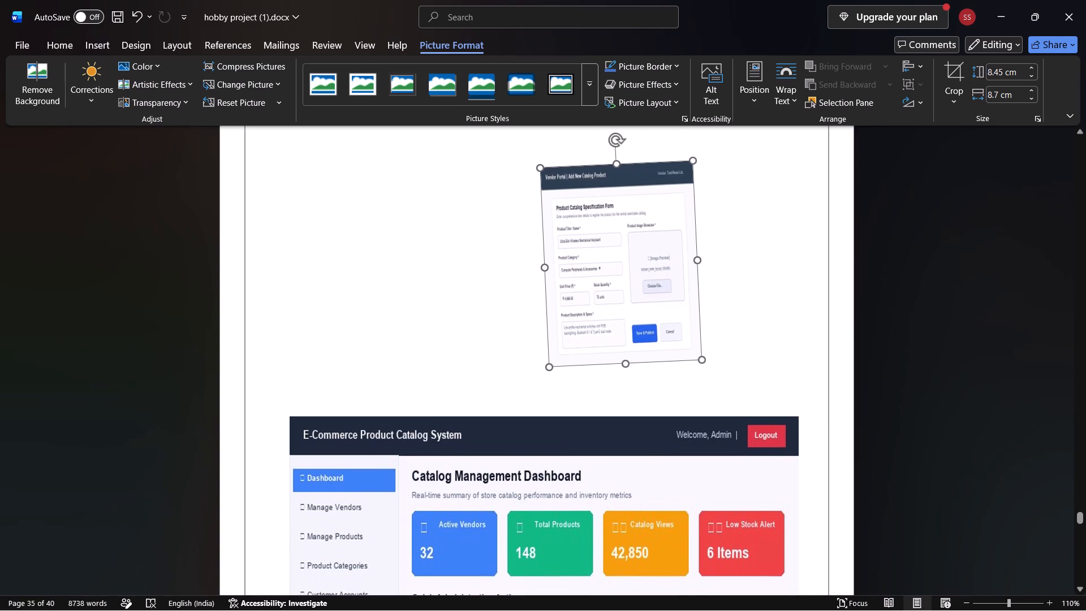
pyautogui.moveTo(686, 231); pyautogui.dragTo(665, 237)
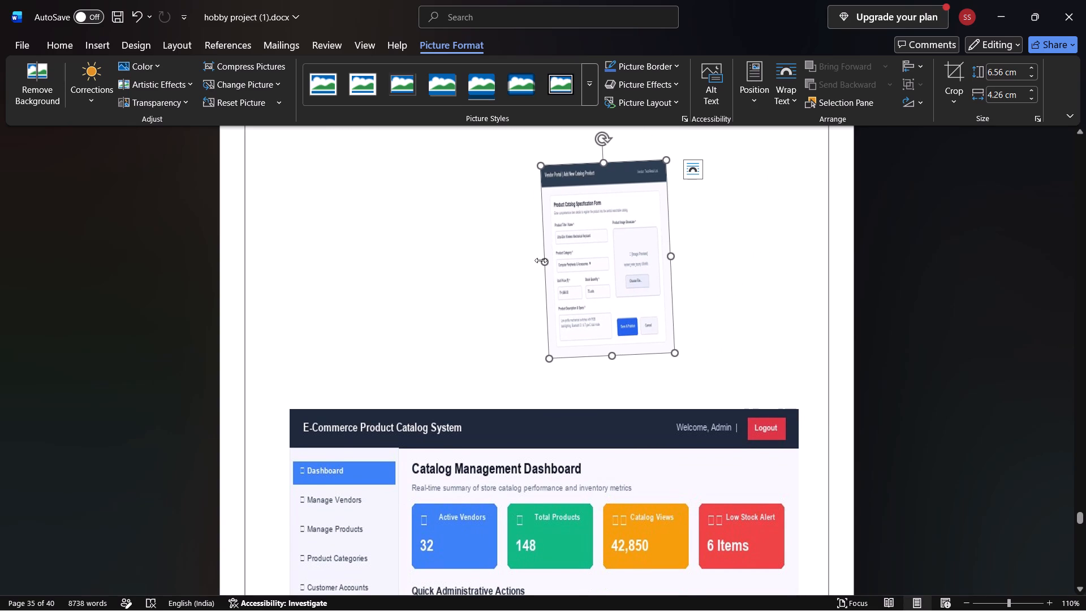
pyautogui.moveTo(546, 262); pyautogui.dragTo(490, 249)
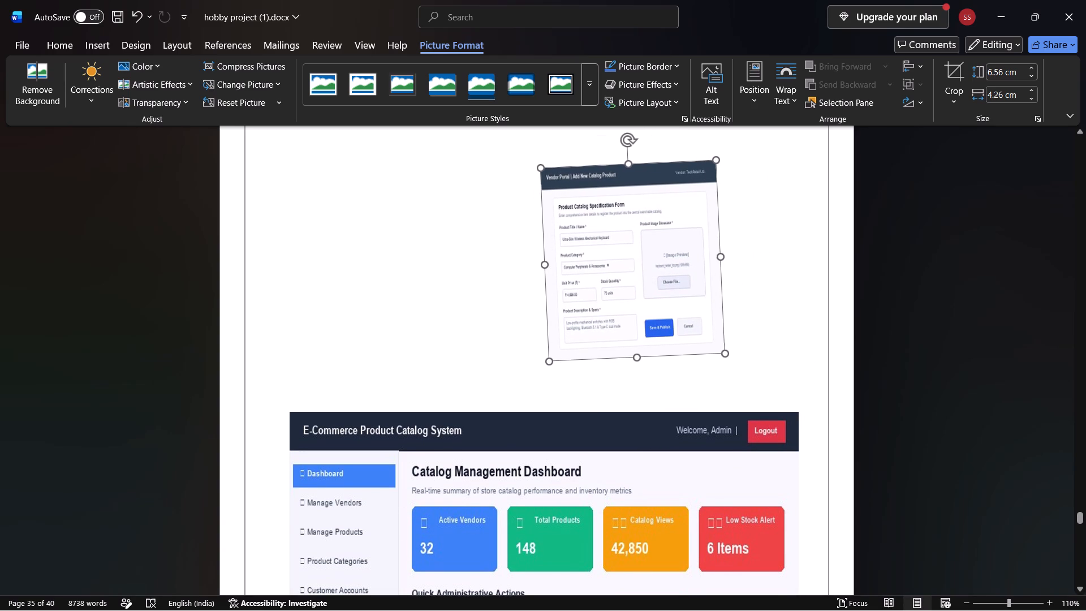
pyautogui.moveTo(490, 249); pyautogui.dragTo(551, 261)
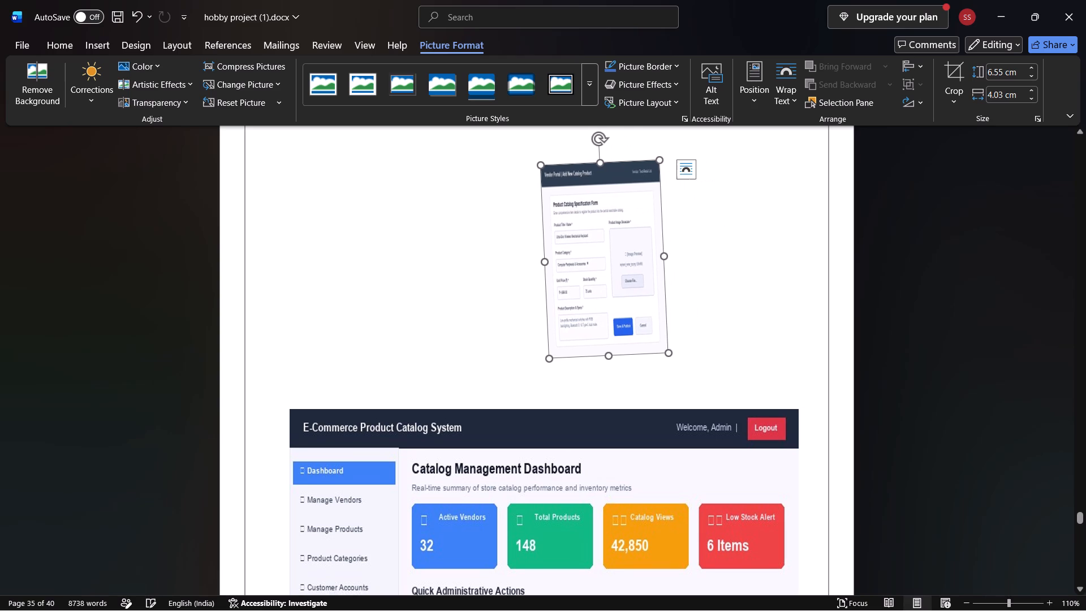
# Cut the Vendor Portal picture from the page above the Catalog Management Dashboard screenshot.
pyautogui.rightClick(593, 250)
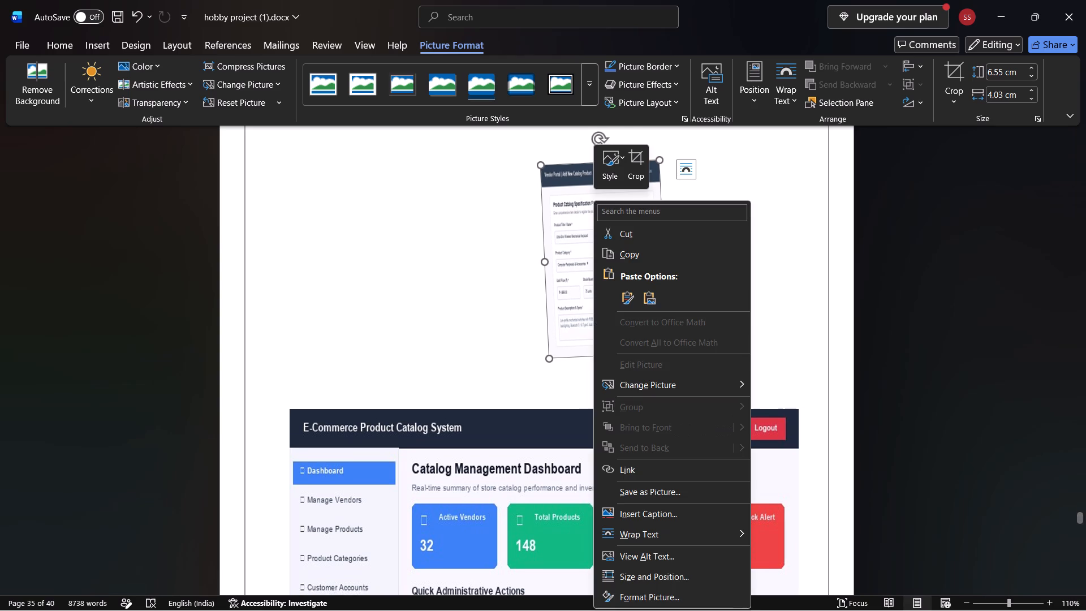
pyautogui.click(633, 239)
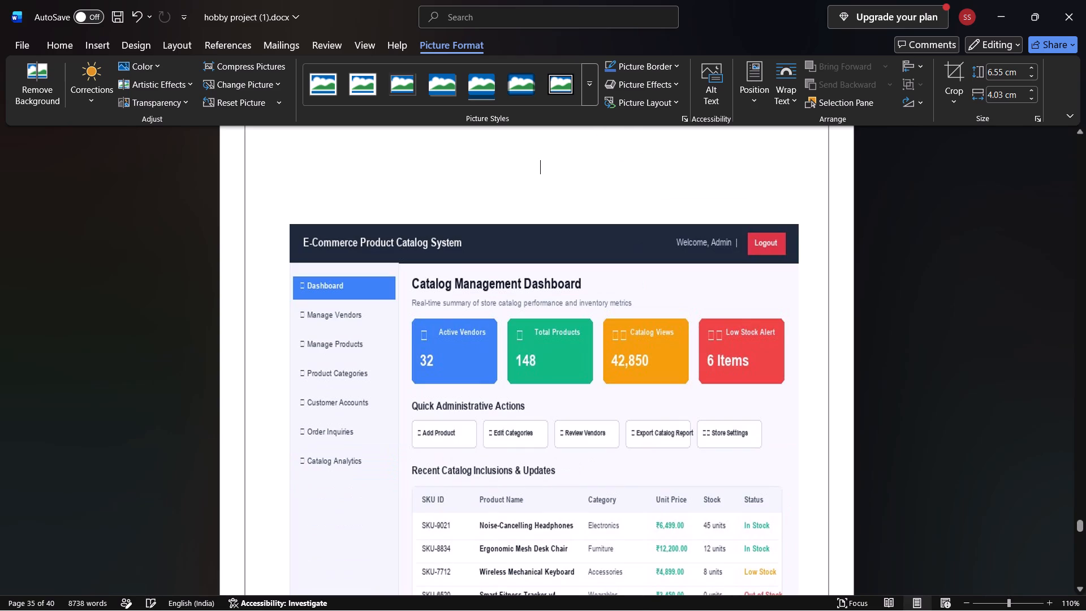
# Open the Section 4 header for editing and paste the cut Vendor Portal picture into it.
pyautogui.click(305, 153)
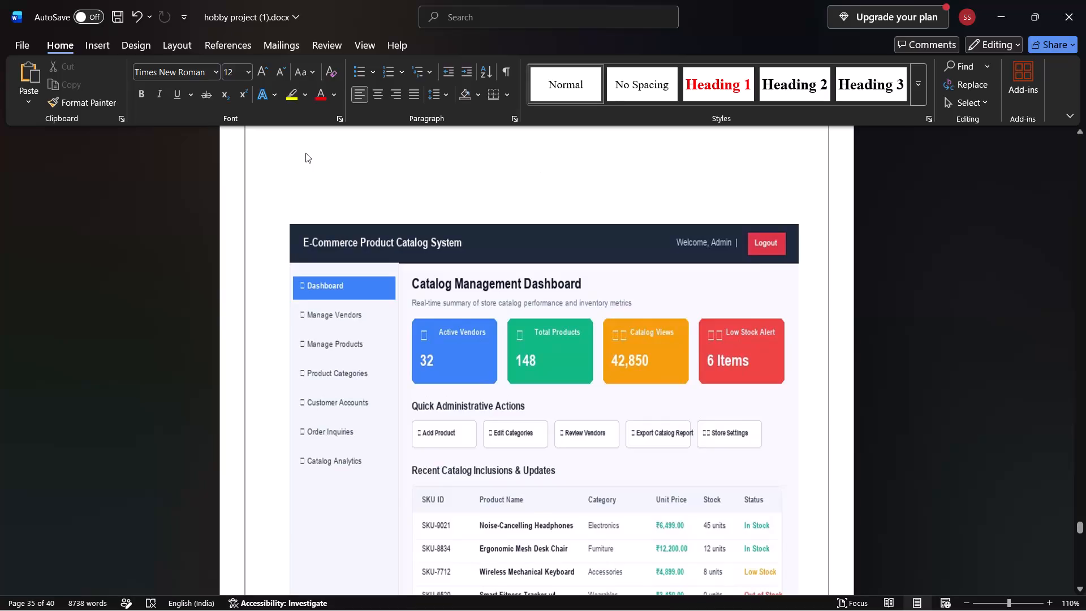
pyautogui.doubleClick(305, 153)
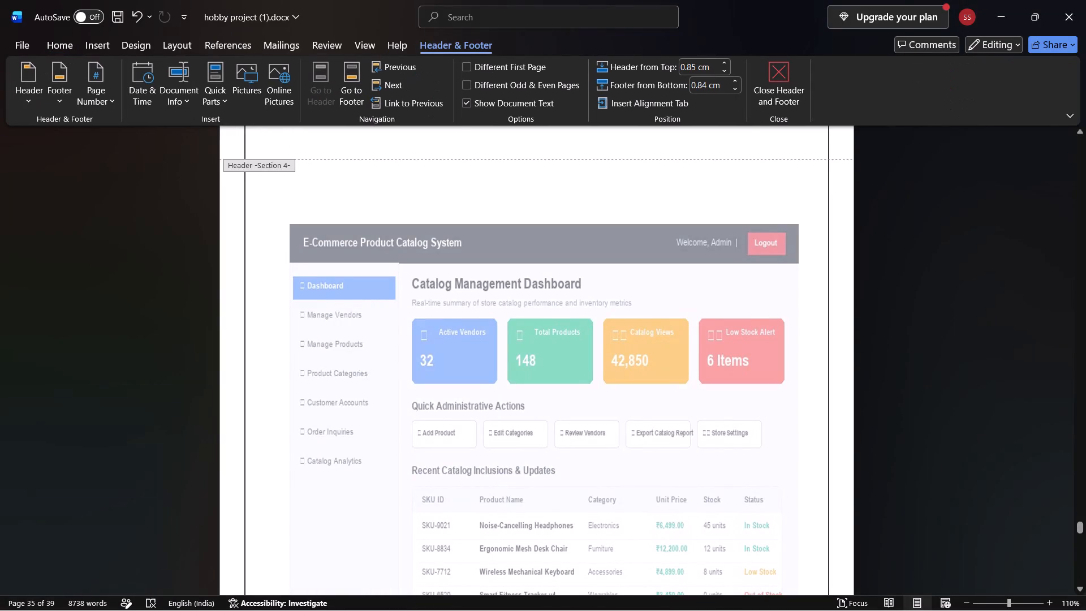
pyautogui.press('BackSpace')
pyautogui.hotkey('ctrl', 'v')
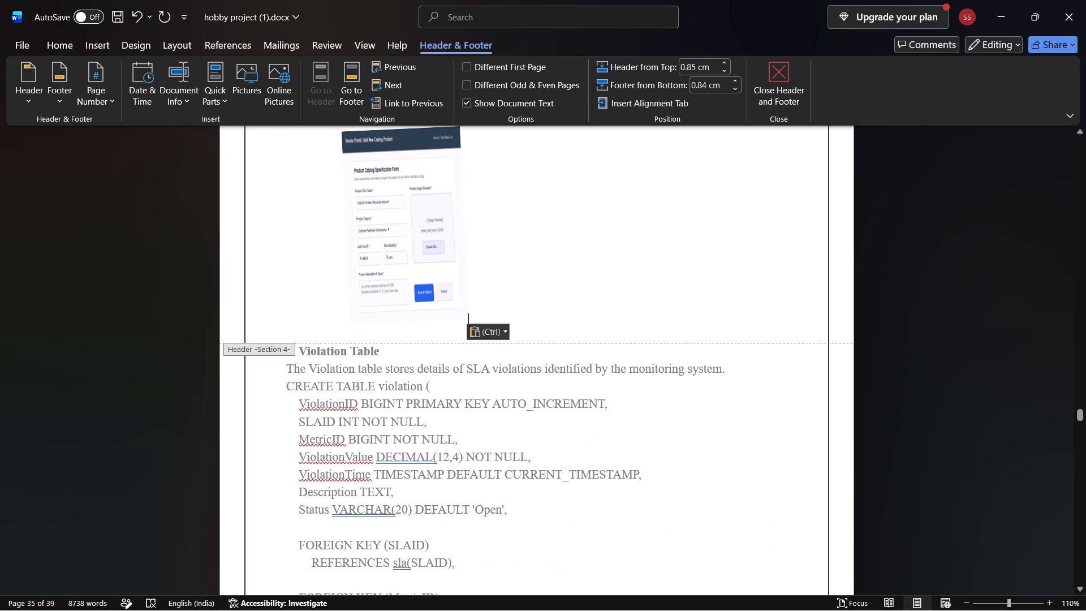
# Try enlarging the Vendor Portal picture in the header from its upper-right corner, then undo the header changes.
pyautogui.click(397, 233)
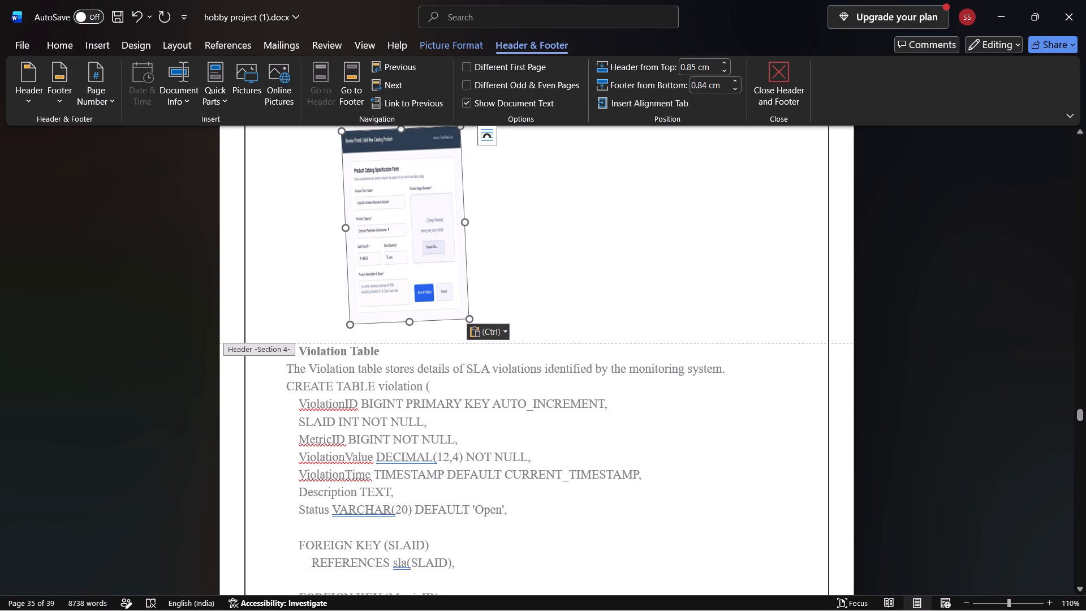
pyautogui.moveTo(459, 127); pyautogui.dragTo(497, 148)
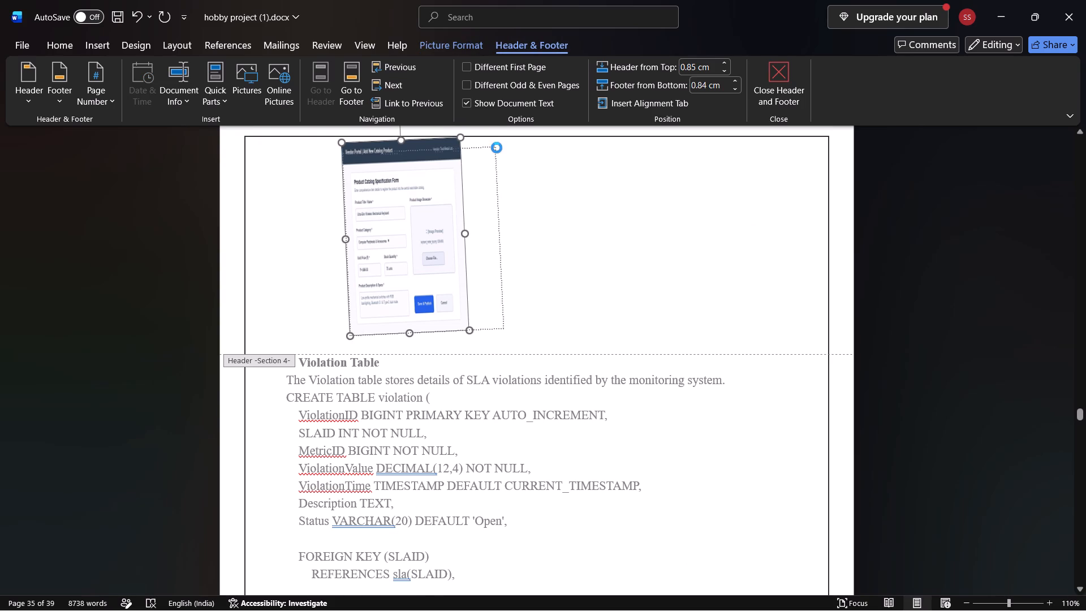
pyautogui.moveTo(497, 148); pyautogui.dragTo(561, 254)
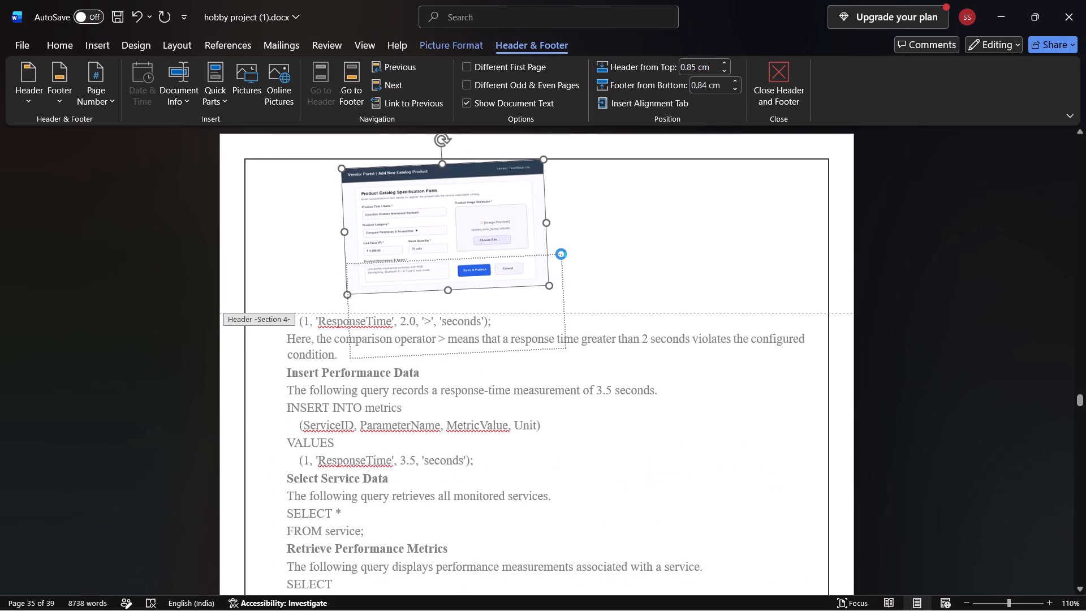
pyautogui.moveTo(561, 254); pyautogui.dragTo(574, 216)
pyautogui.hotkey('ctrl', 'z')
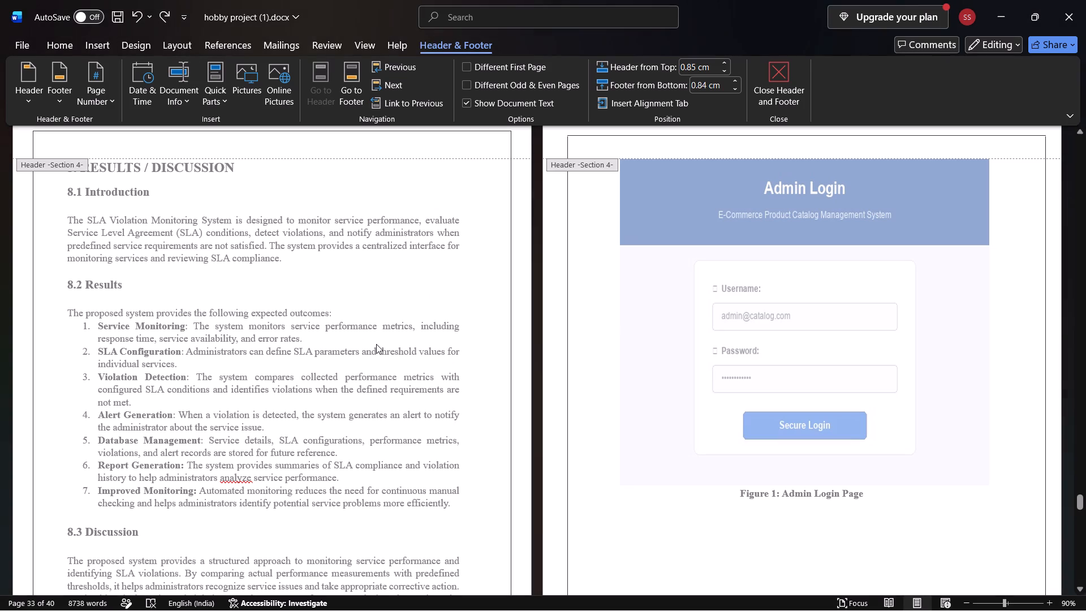
pyautogui.press('Return')
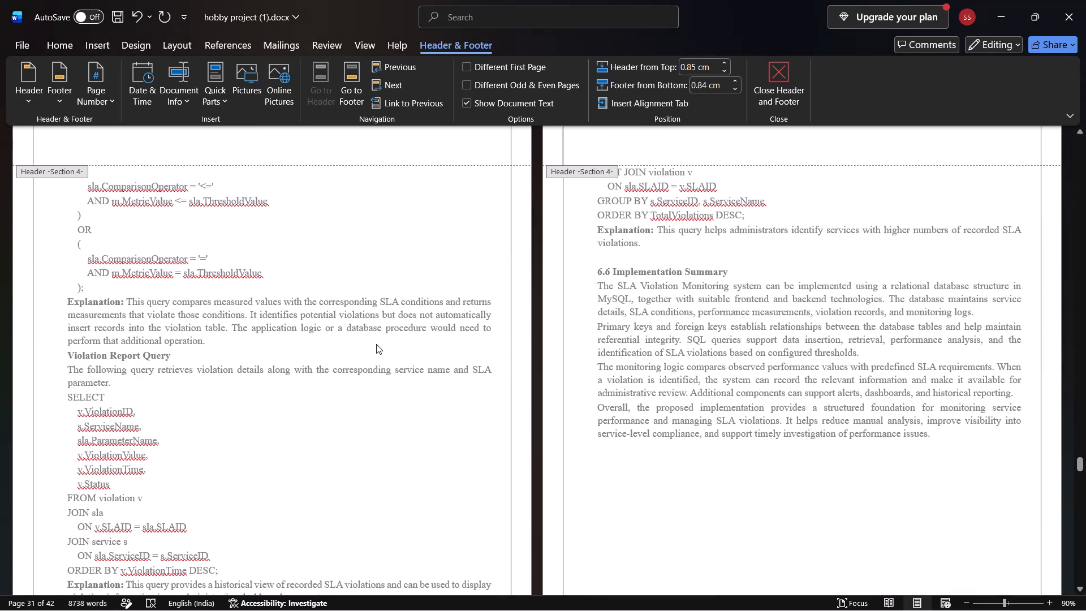
# Look through the report's sample queries, the Results / Discussion section and the Admin Login figure.
pyautogui.scroll(-7, 386, 489)
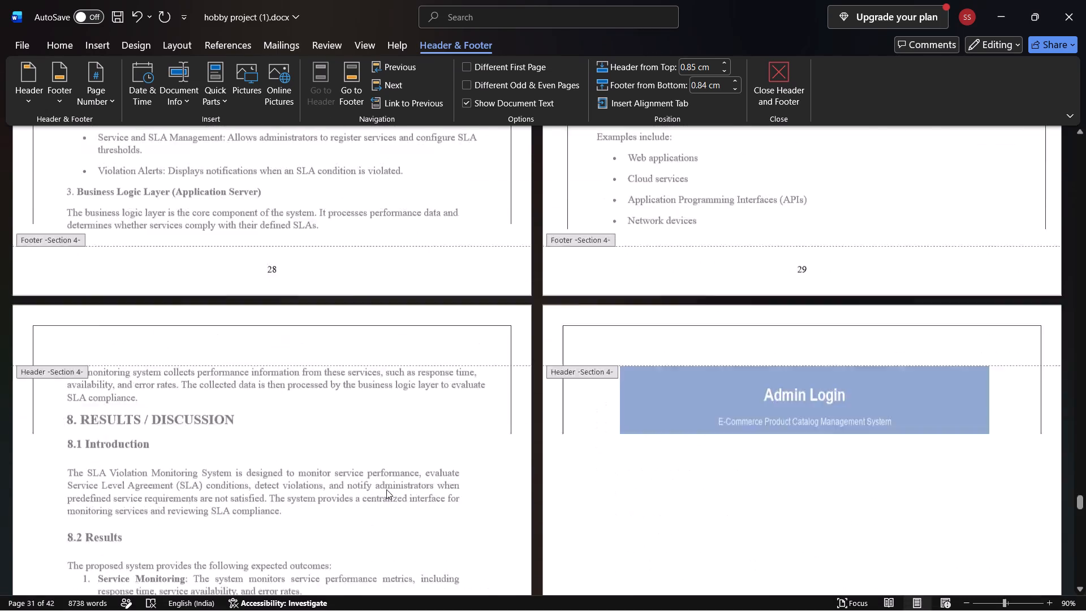
pyautogui.scroll(1, 386, 489)
pyautogui.scroll(-1, 386, 489)
pyautogui.scroll(1, 386, 489)
pyautogui.scroll(-1, 386, 489)
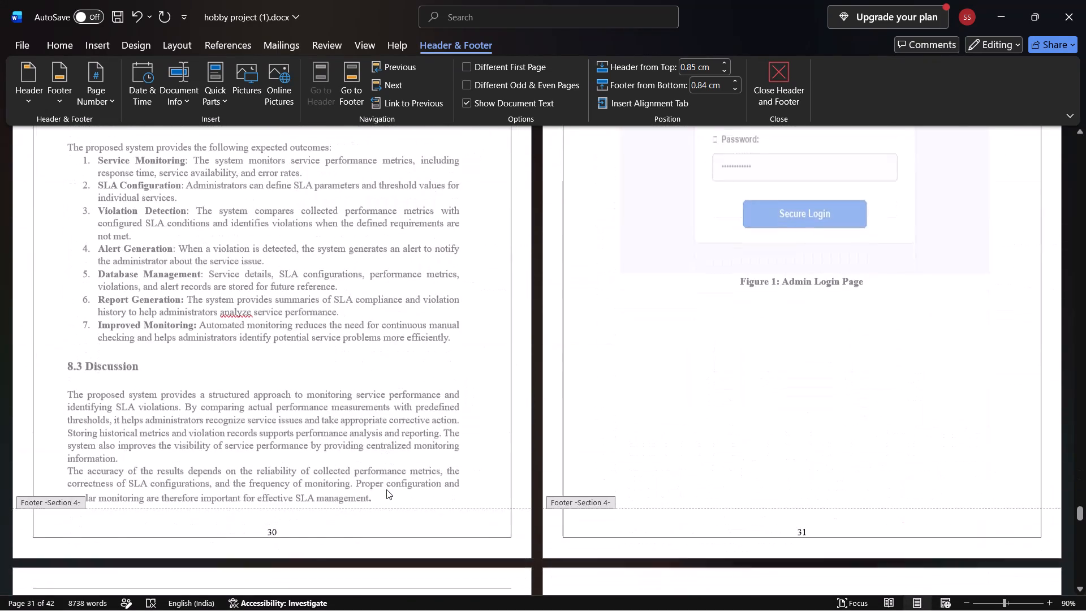
pyautogui.scroll(1, 386, 489)
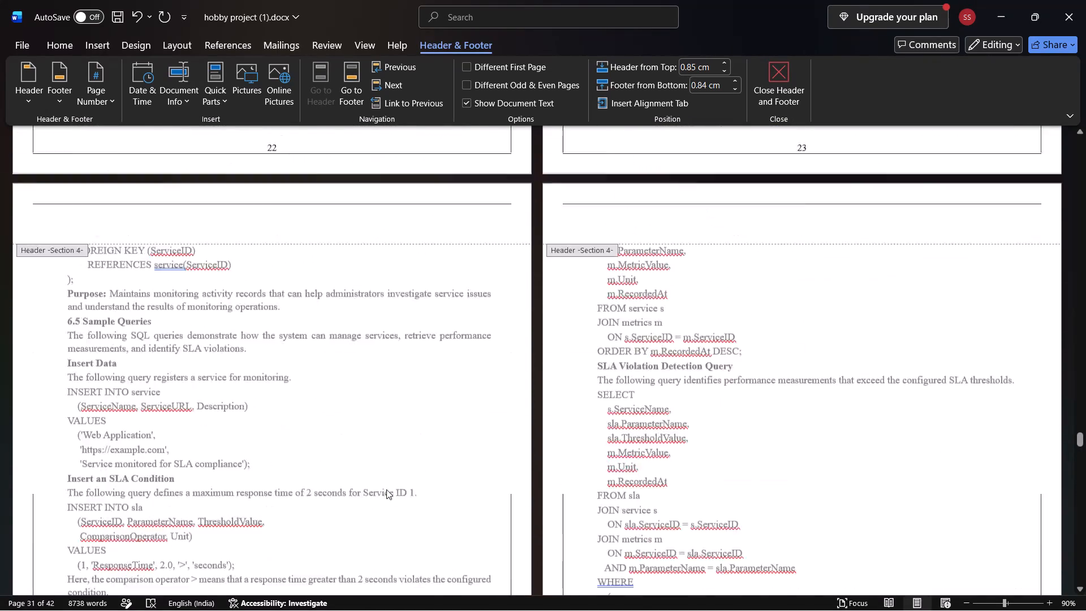
pyautogui.scroll(1, 386, 489)
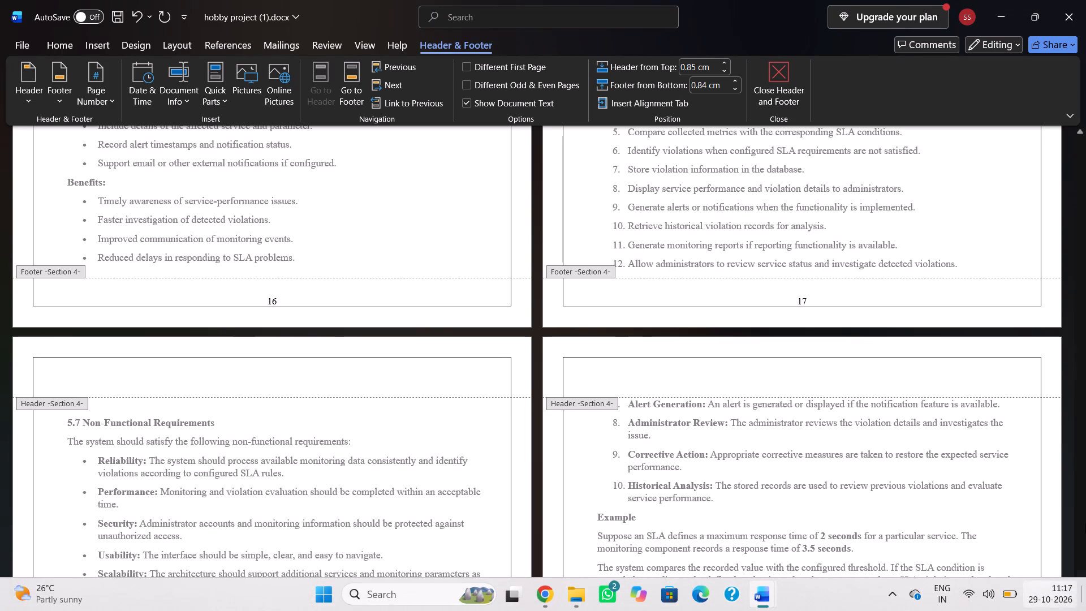
# Find the Admin Login figure in the Results / Discussion section and leave header editing there.
pyautogui.click(1078, 592)
pyautogui.tripleClick(1078, 592)
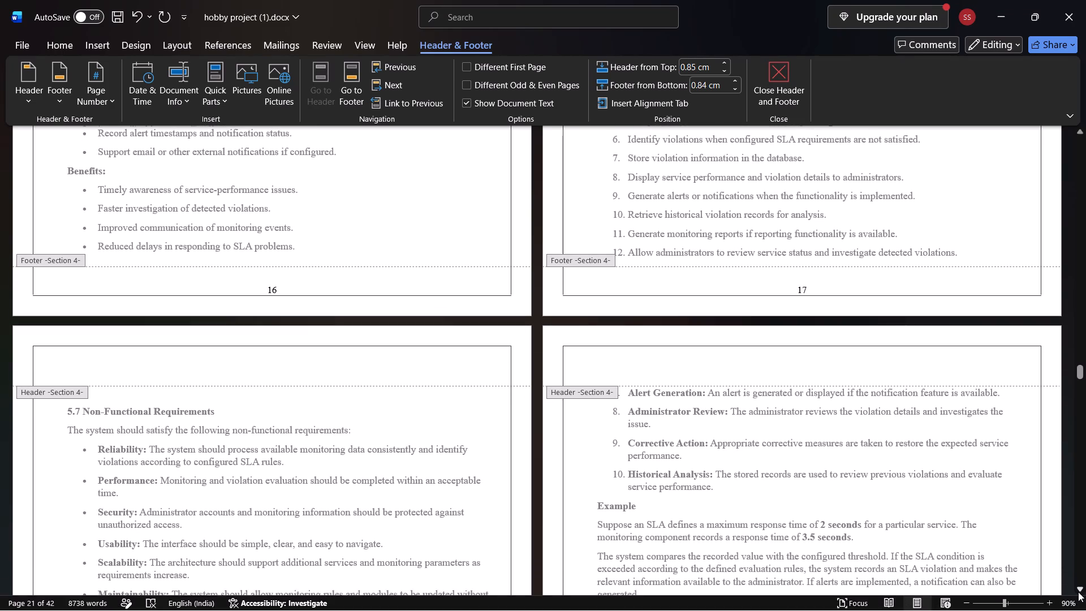
pyautogui.tripleClick(1078, 592)
pyautogui.click(1078, 592)
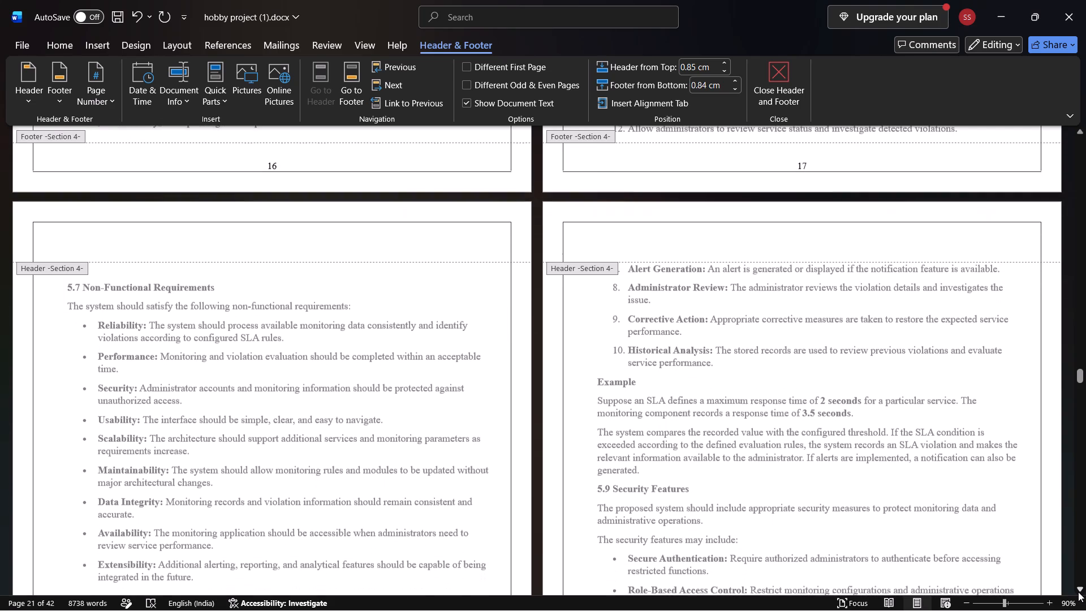
pyautogui.doubleClick(1082, 590)
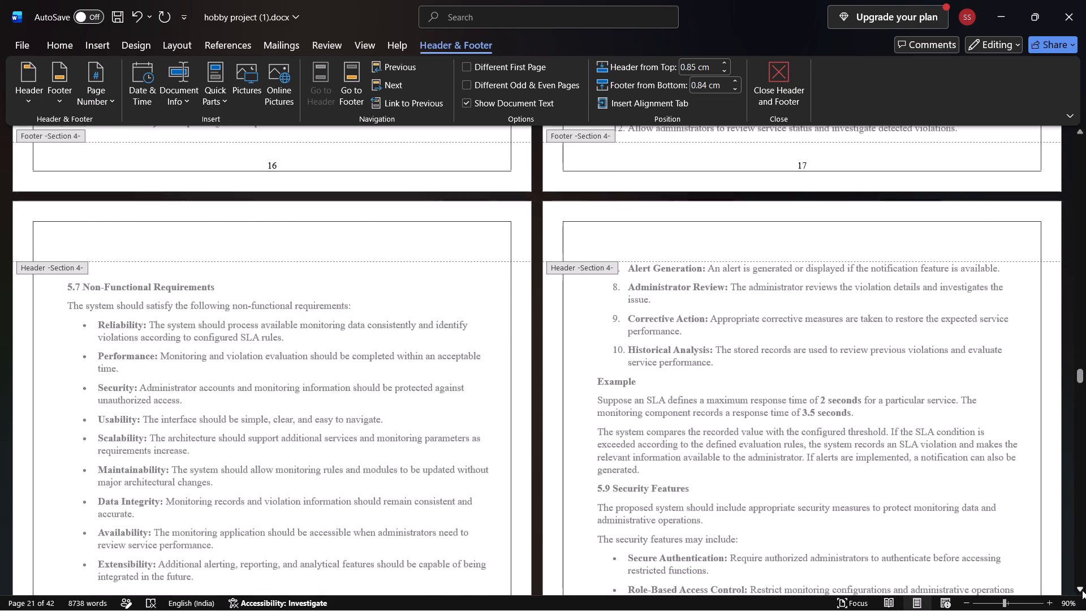
pyautogui.moveTo(1082, 590); pyautogui.dragTo(1084, 590)
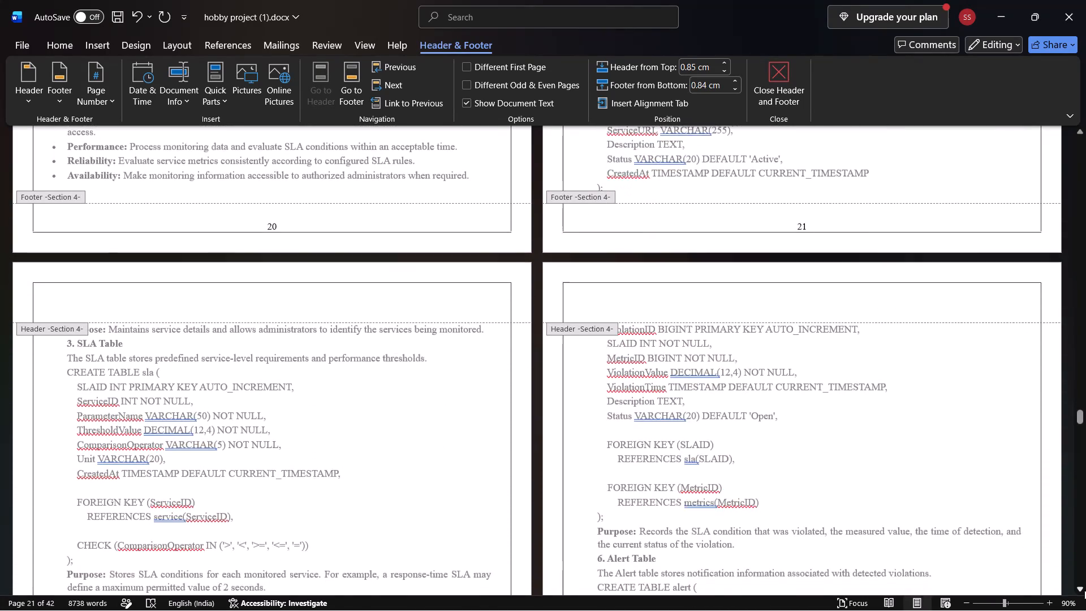
pyautogui.moveTo(1084, 590); pyautogui.dragTo(1062, 590)
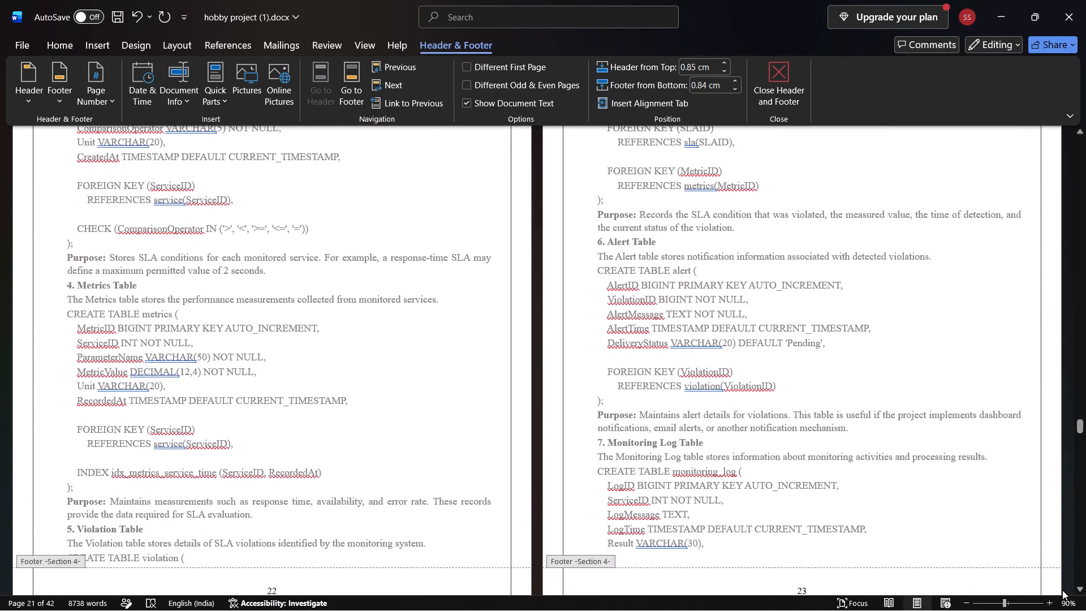
pyautogui.moveTo(1062, 590); pyautogui.dragTo(1067, 588)
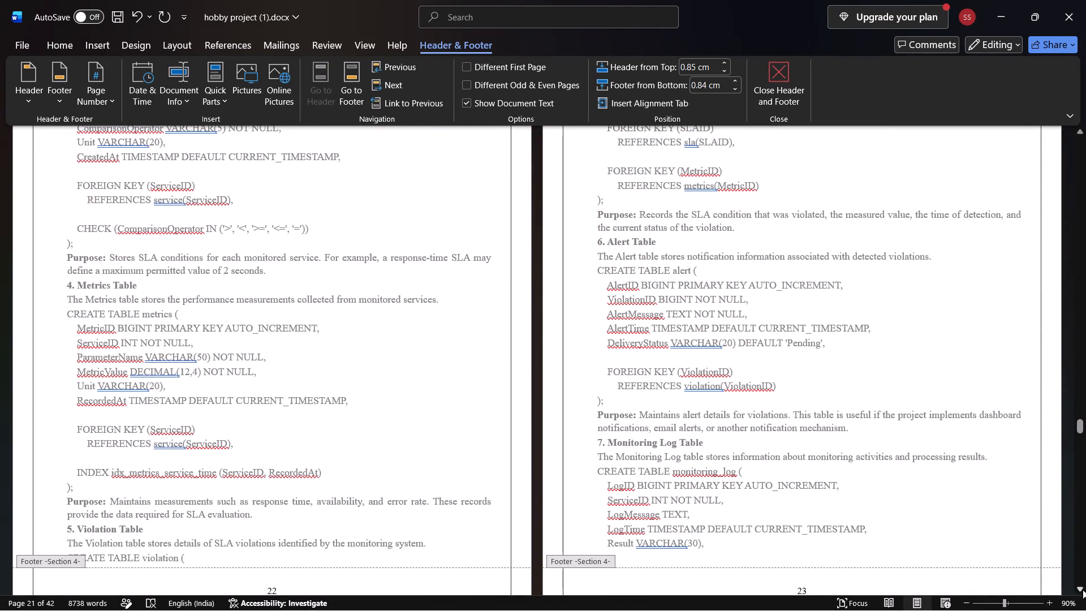
pyautogui.tripleClick(1074, 590)
pyautogui.click(1074, 590)
pyautogui.scroll(-2, 1074, 590)
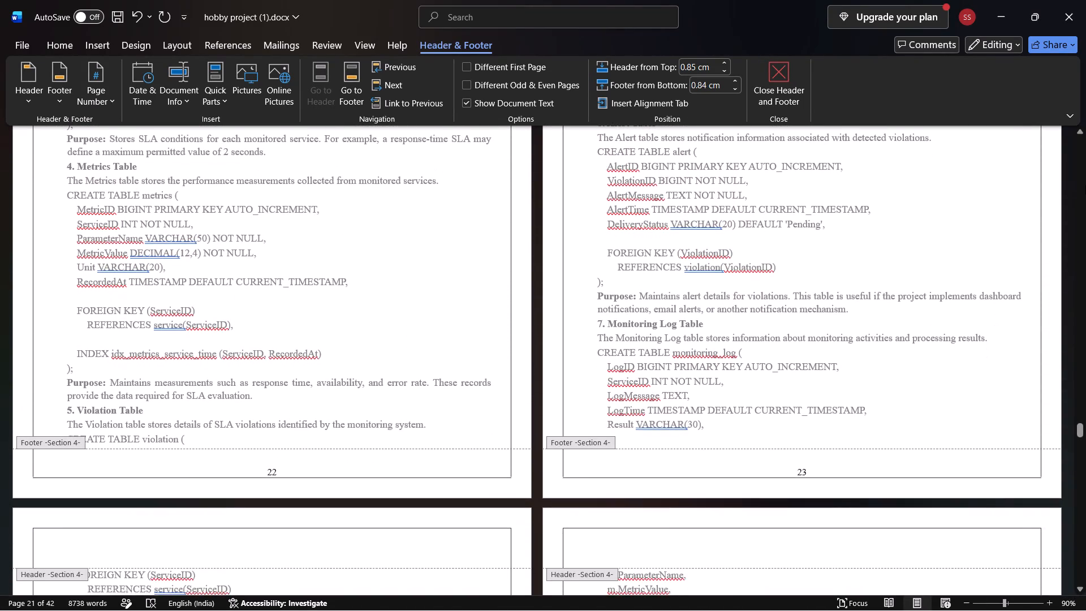
pyautogui.scroll(-7, 1085, 185)
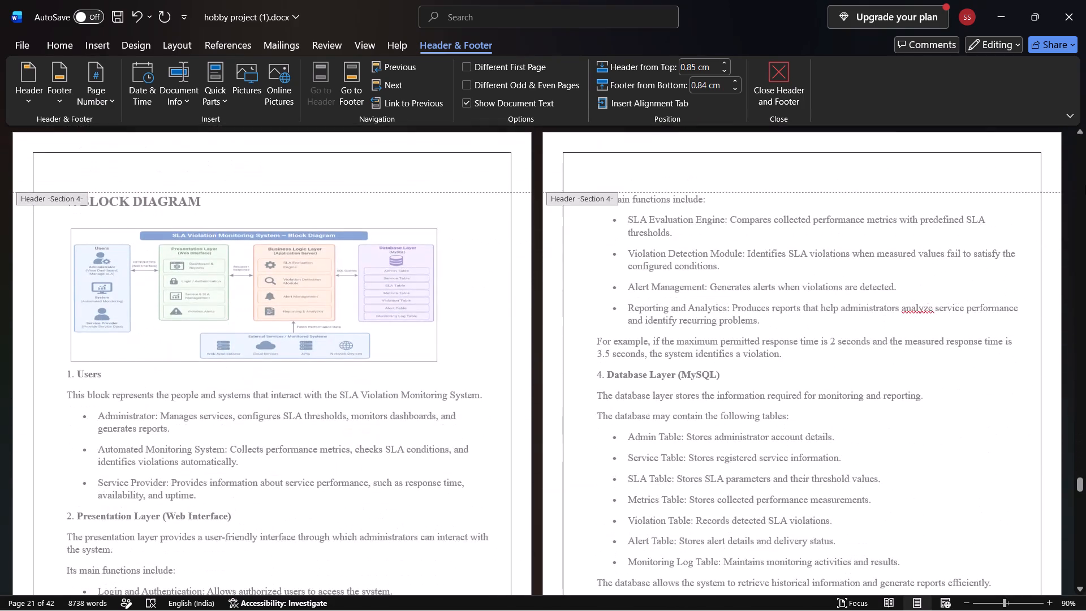
pyautogui.scroll(-2, 1085, 185)
pyautogui.scroll(2, 1085, 185)
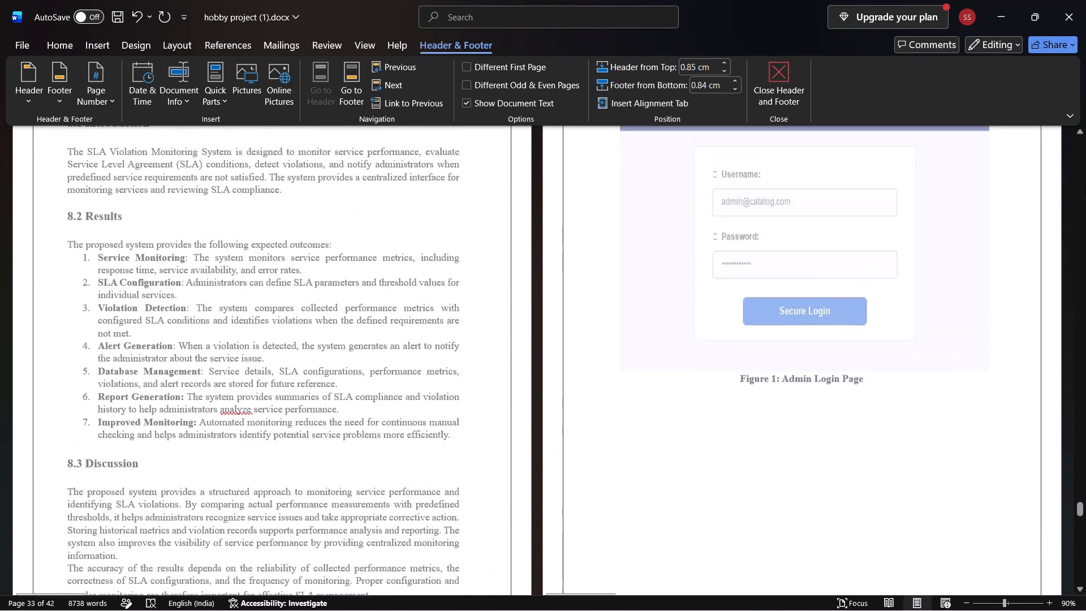
pyautogui.scroll(2, 1085, 185)
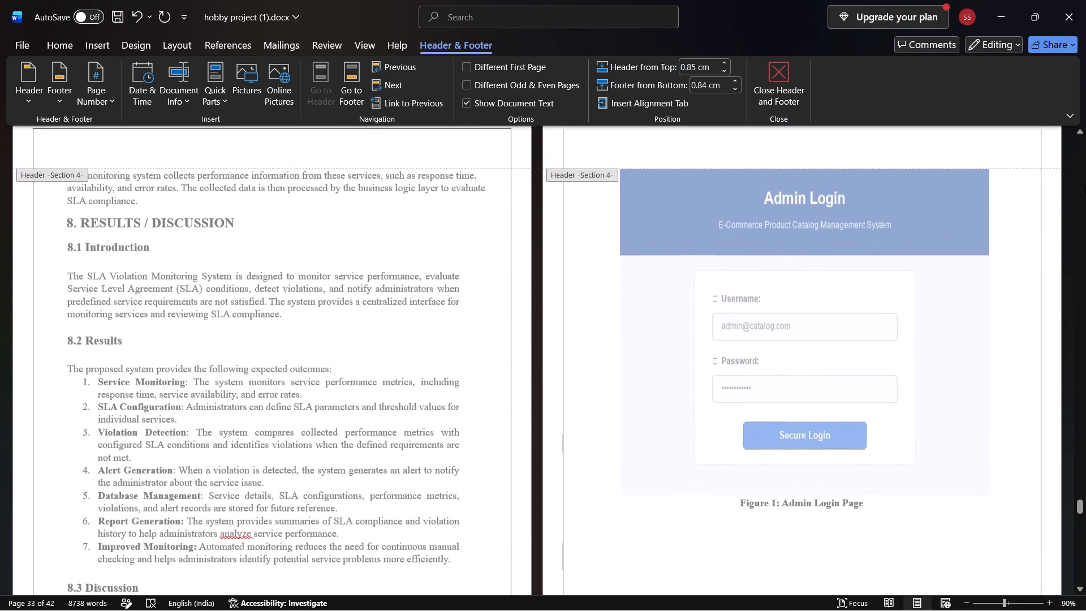
pyautogui.click(921, 195)
pyautogui.moveTo(921, 195); pyautogui.dragTo(764, 583)
pyautogui.click(764, 583)
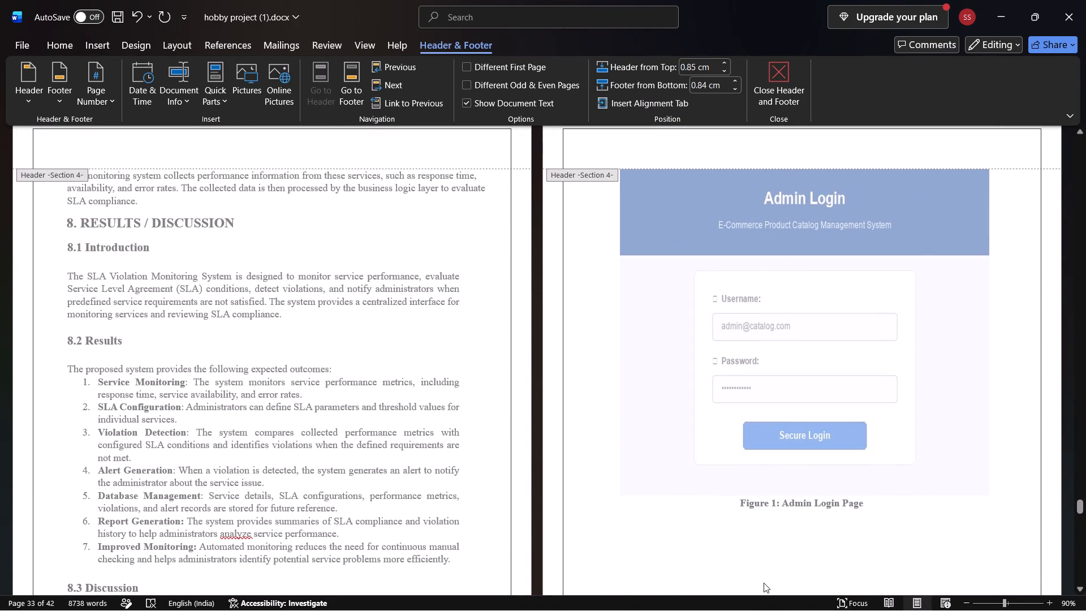
pyautogui.doubleClick(764, 583)
# Delete the old e-commerce Admin Login picture above the Figure 1 caption and place the cursor in the space below the caption.
pyautogui.click(837, 296)
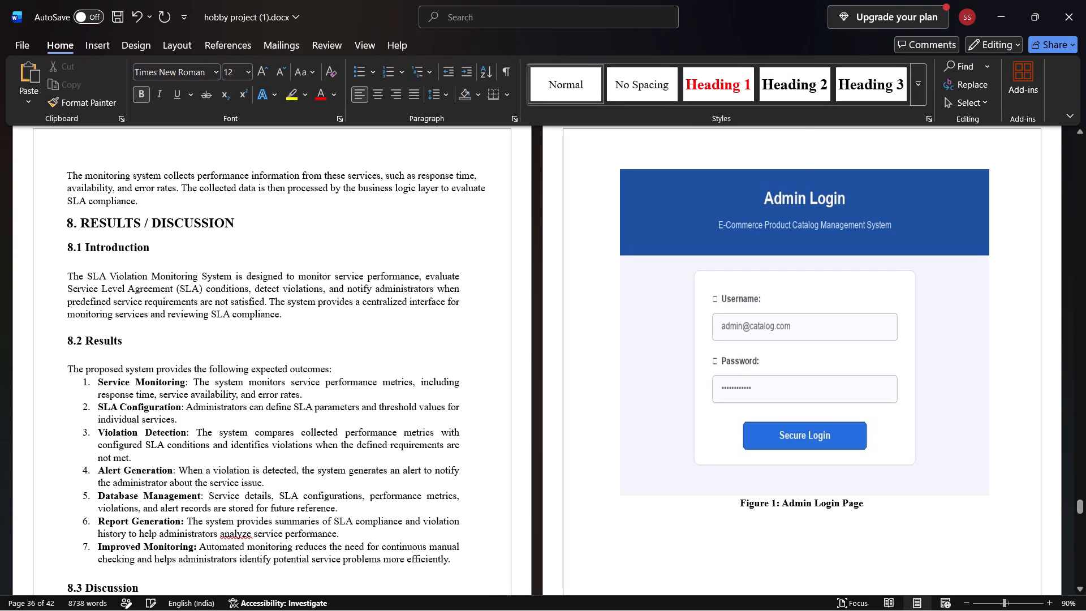
pyautogui.scroll(1, 837, 296)
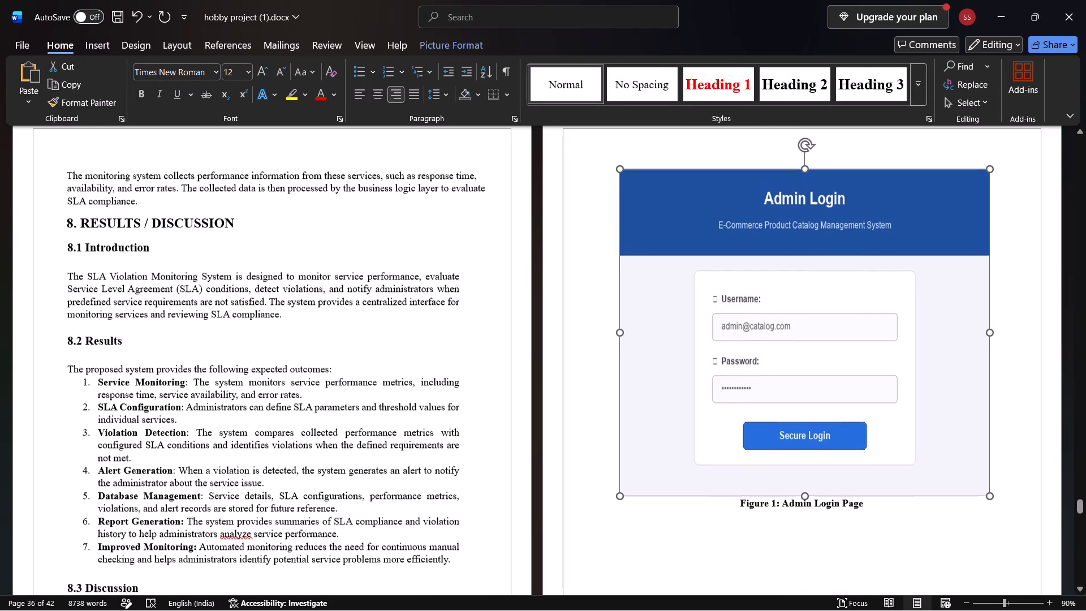
pyautogui.scroll(1, 837, 296)
pyautogui.press('BackSpace')
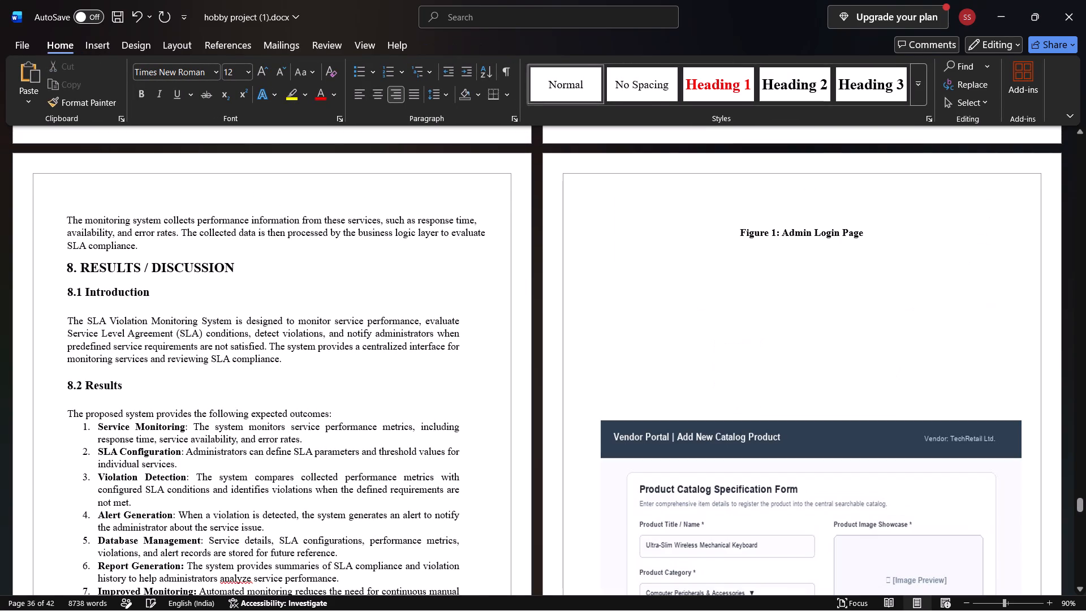
pyautogui.click(723, 345)
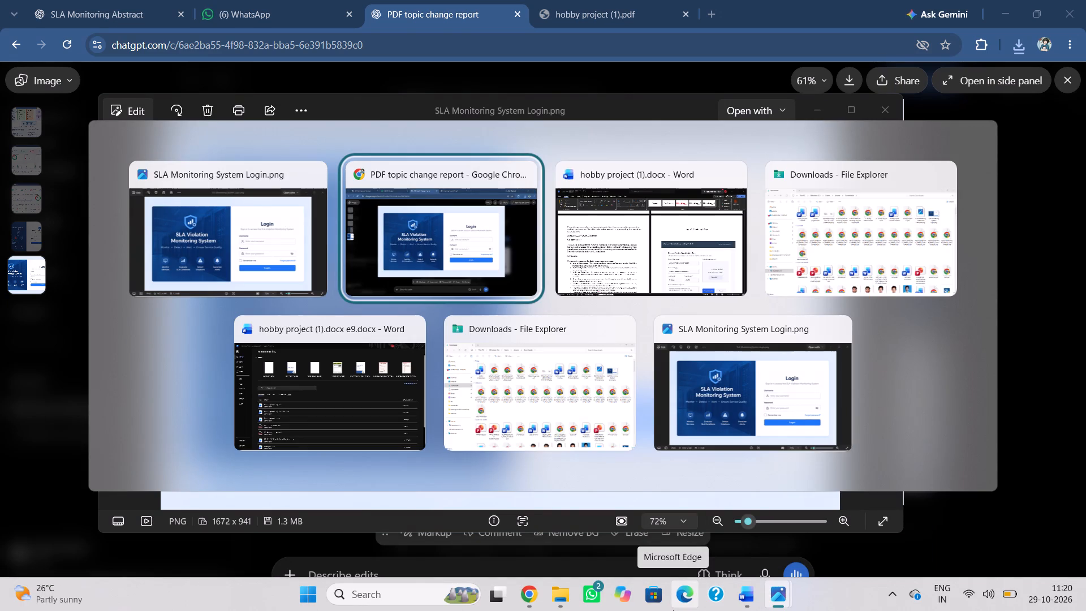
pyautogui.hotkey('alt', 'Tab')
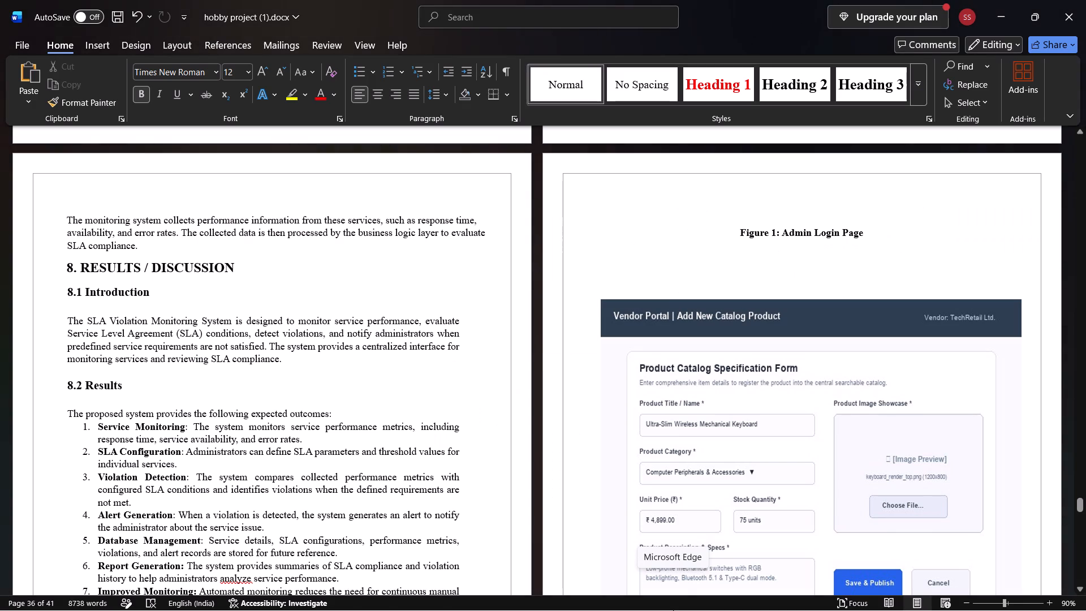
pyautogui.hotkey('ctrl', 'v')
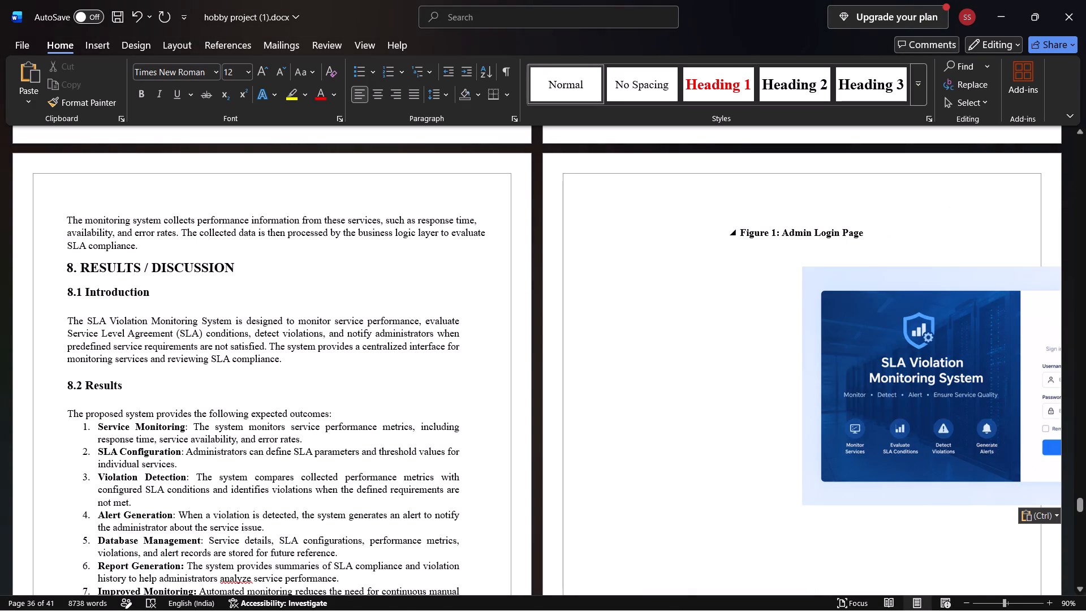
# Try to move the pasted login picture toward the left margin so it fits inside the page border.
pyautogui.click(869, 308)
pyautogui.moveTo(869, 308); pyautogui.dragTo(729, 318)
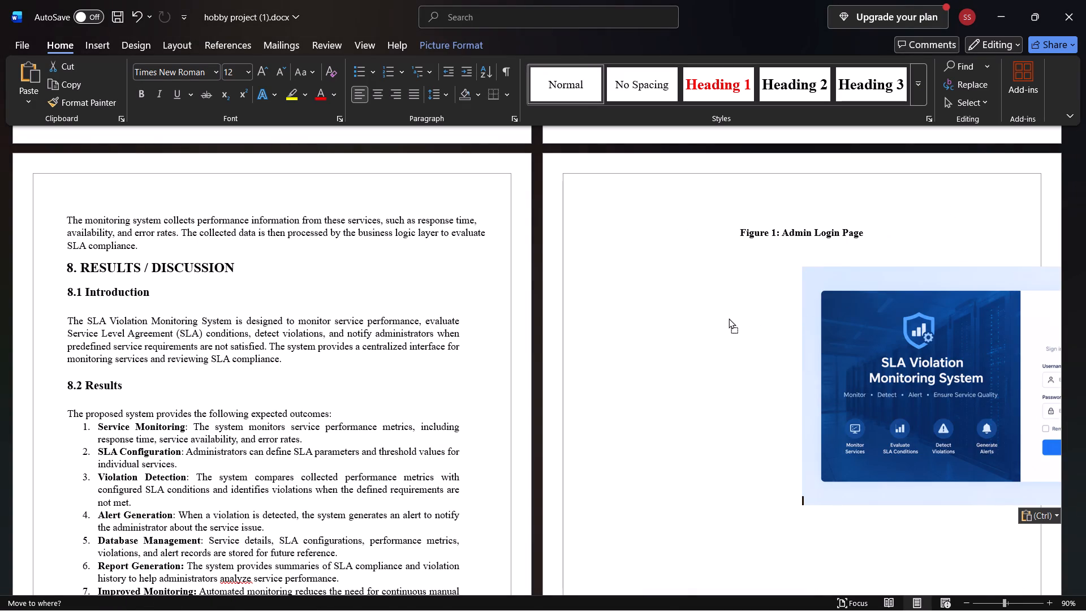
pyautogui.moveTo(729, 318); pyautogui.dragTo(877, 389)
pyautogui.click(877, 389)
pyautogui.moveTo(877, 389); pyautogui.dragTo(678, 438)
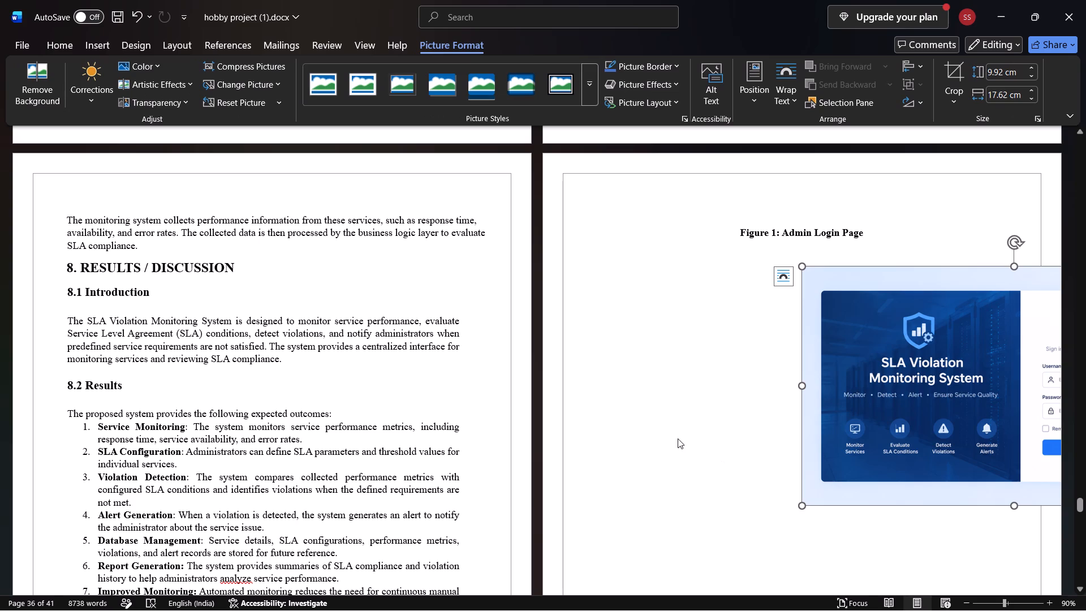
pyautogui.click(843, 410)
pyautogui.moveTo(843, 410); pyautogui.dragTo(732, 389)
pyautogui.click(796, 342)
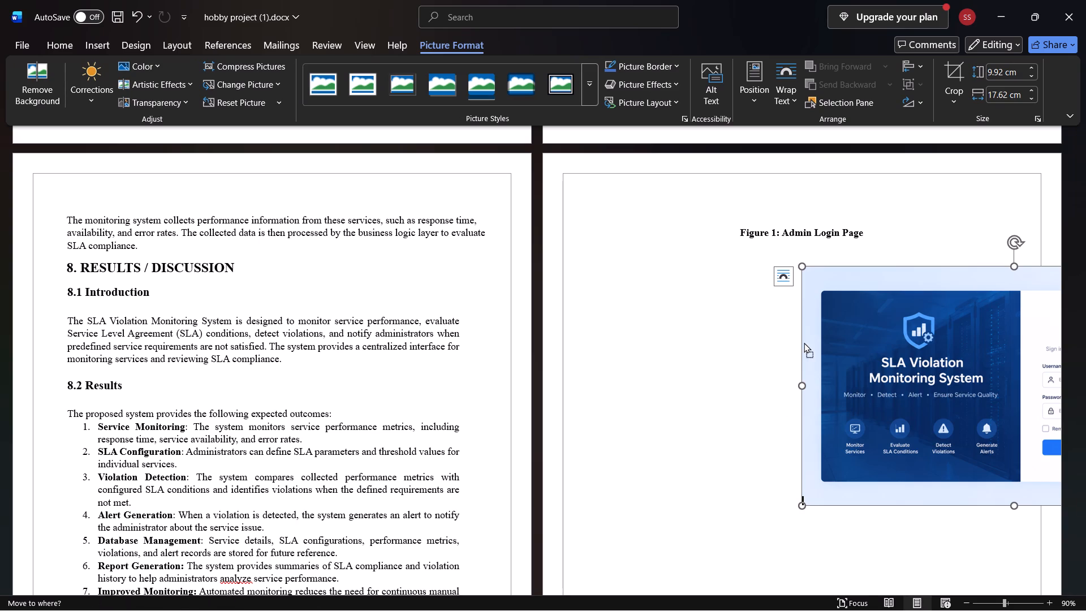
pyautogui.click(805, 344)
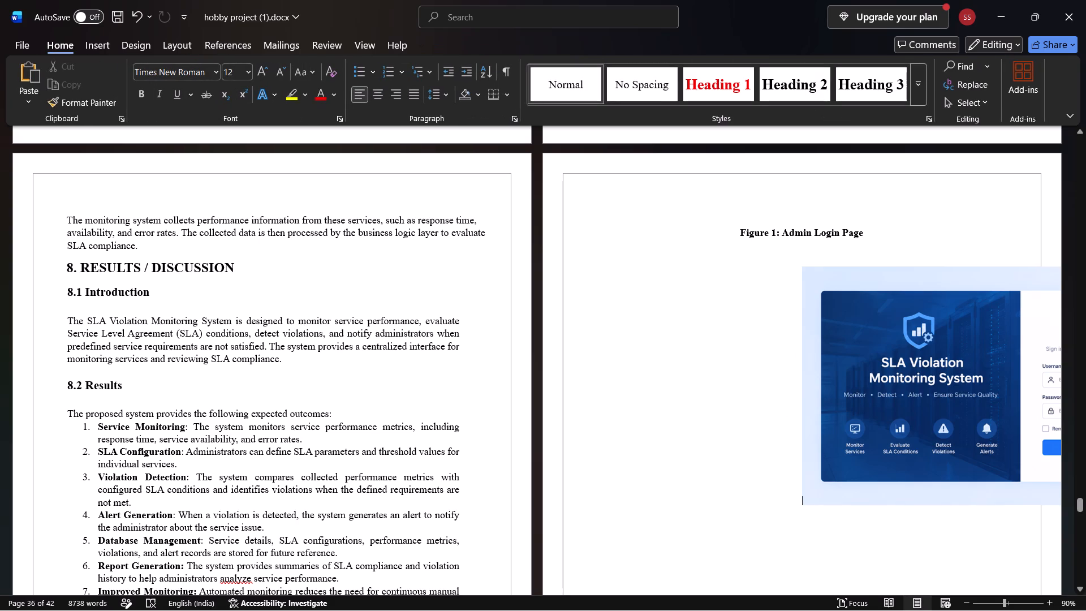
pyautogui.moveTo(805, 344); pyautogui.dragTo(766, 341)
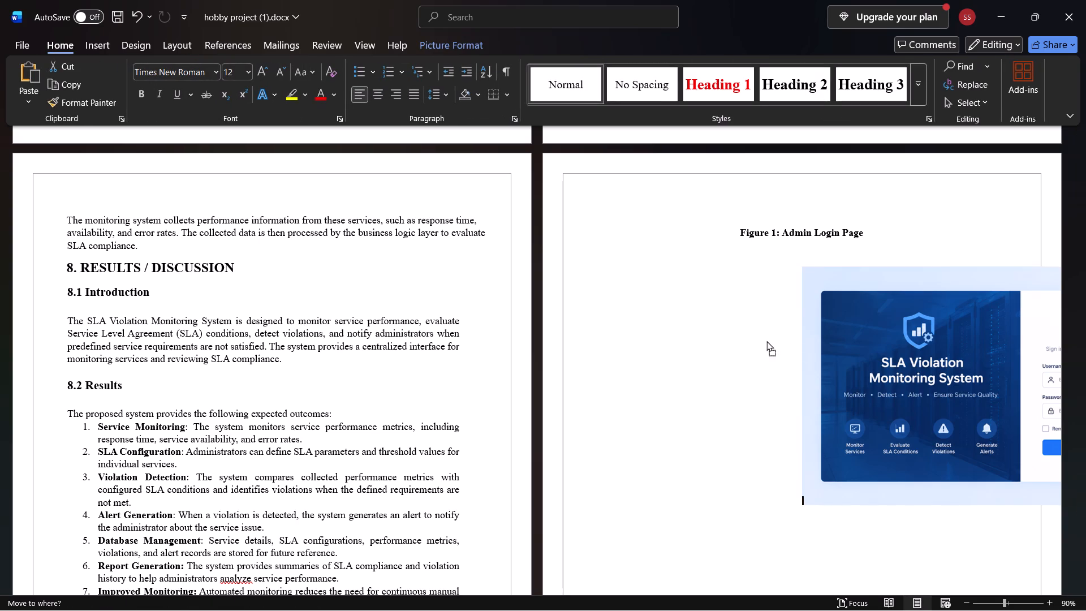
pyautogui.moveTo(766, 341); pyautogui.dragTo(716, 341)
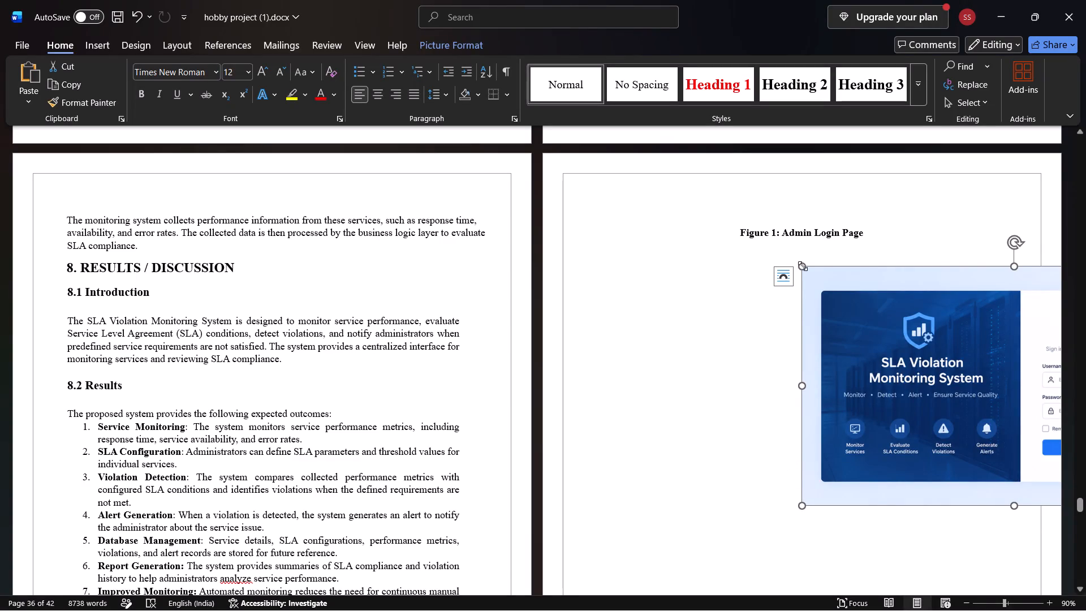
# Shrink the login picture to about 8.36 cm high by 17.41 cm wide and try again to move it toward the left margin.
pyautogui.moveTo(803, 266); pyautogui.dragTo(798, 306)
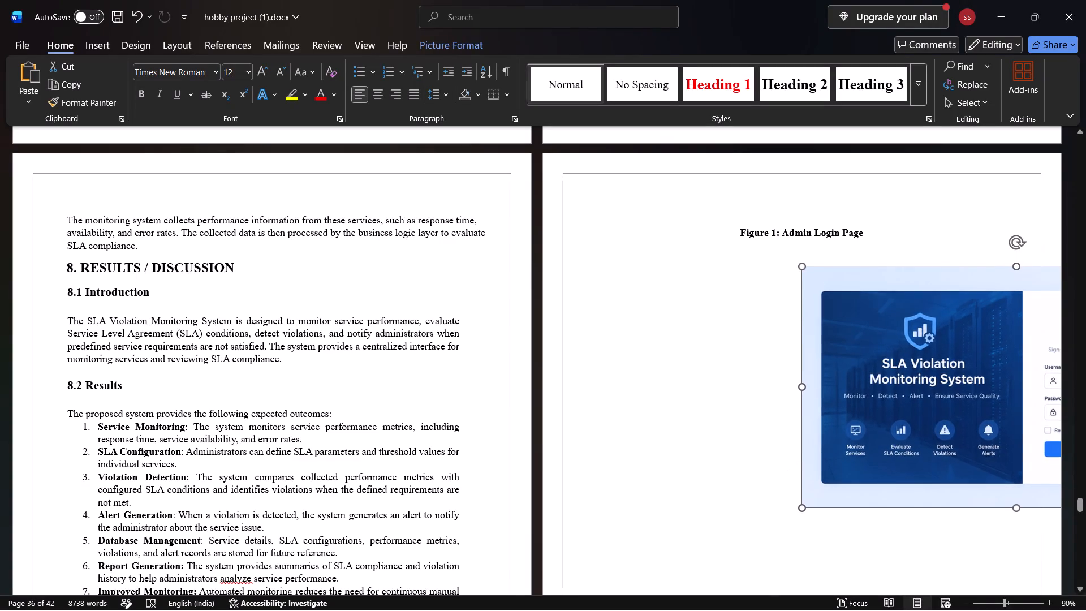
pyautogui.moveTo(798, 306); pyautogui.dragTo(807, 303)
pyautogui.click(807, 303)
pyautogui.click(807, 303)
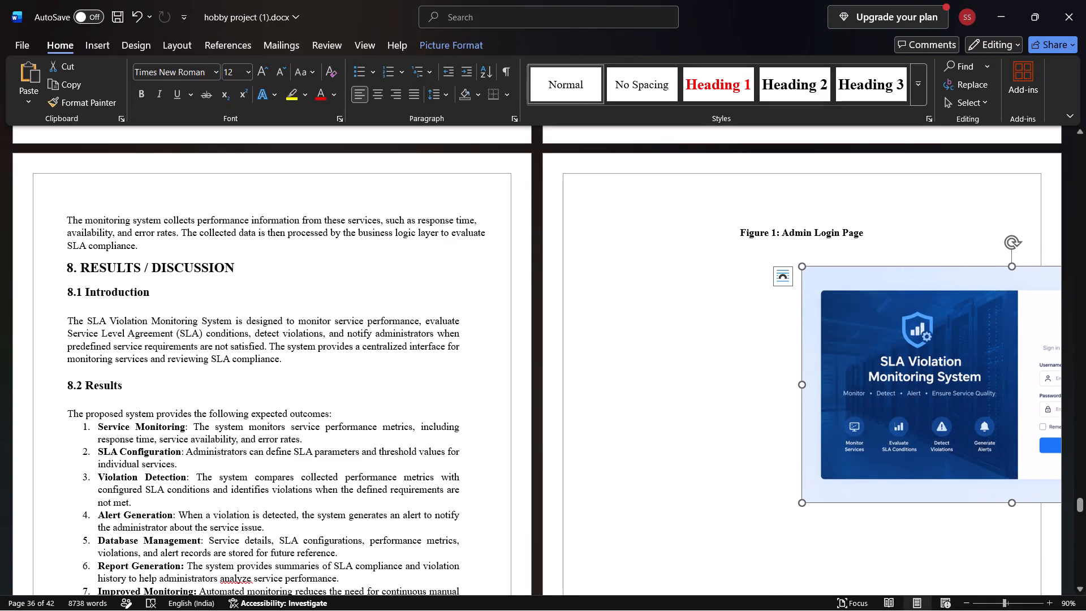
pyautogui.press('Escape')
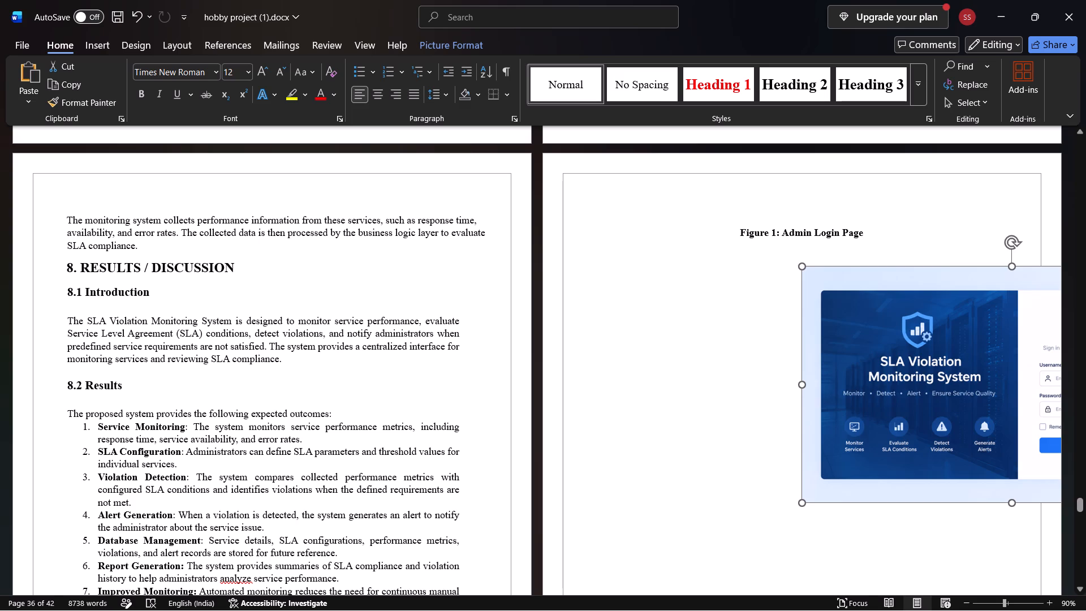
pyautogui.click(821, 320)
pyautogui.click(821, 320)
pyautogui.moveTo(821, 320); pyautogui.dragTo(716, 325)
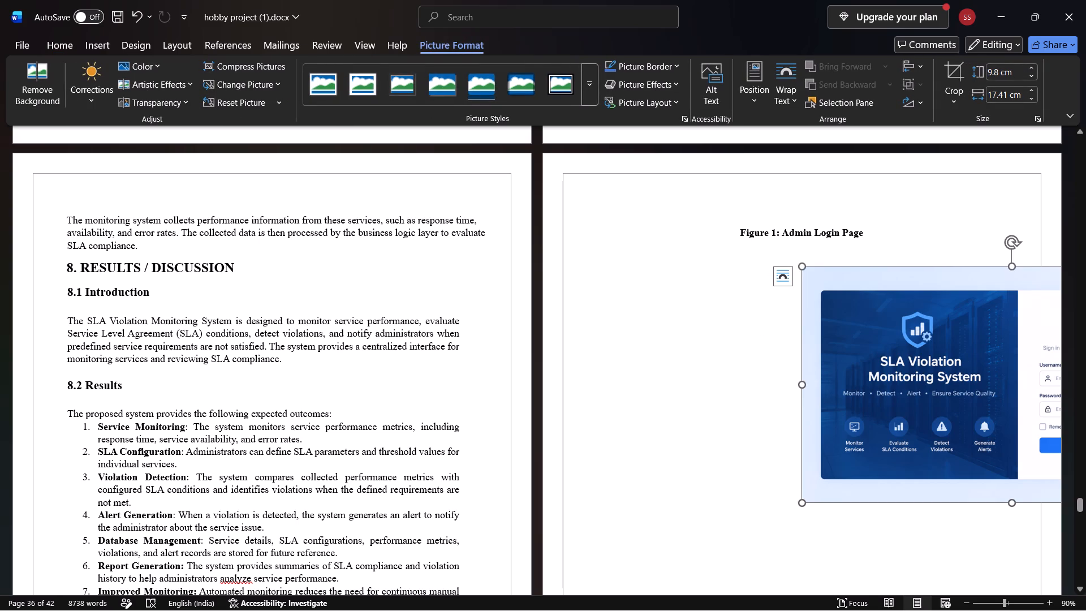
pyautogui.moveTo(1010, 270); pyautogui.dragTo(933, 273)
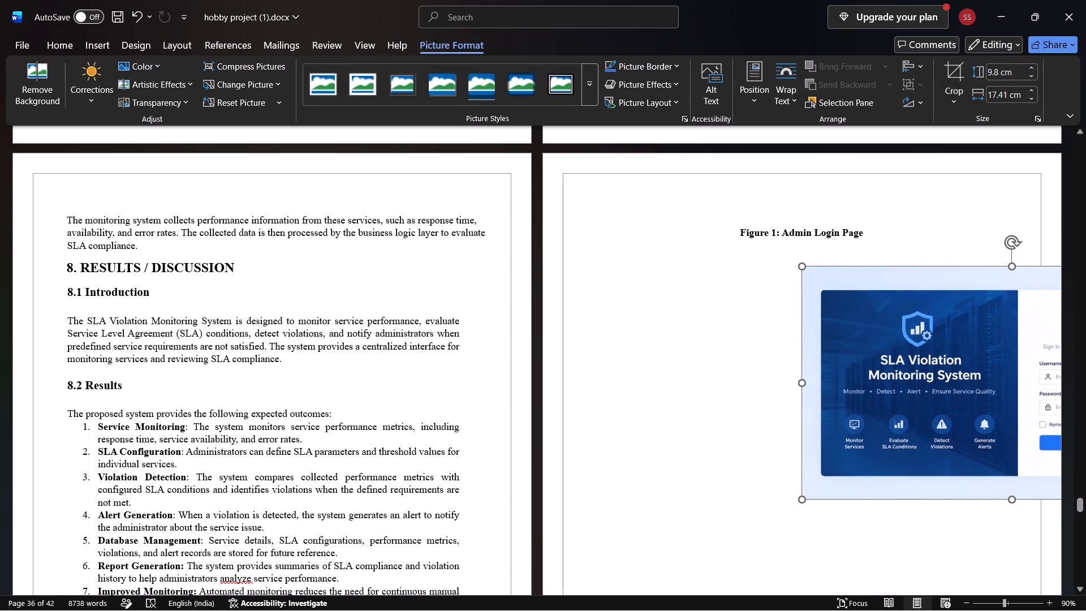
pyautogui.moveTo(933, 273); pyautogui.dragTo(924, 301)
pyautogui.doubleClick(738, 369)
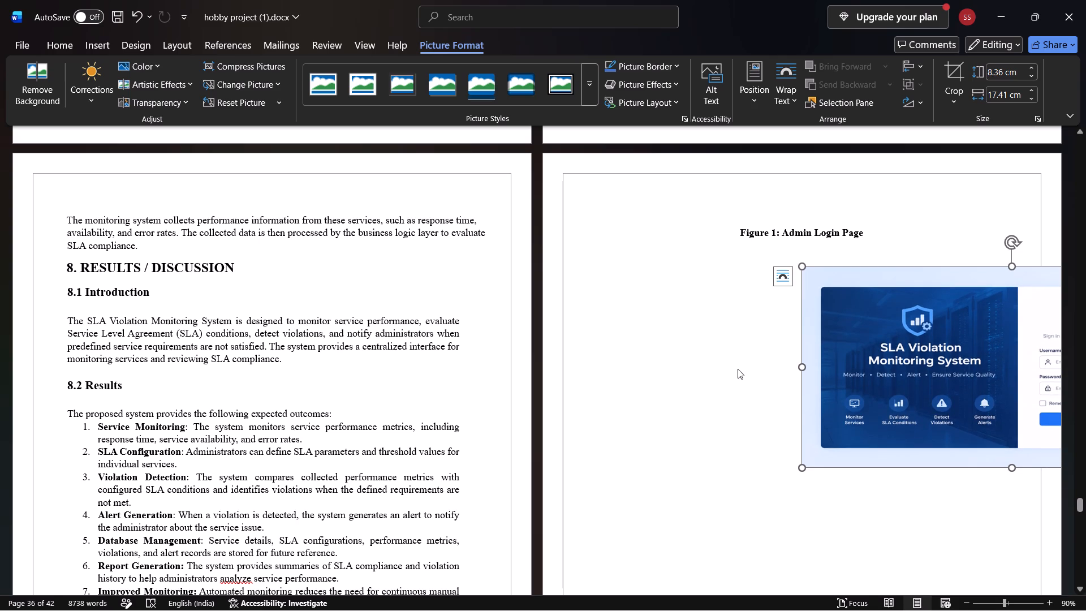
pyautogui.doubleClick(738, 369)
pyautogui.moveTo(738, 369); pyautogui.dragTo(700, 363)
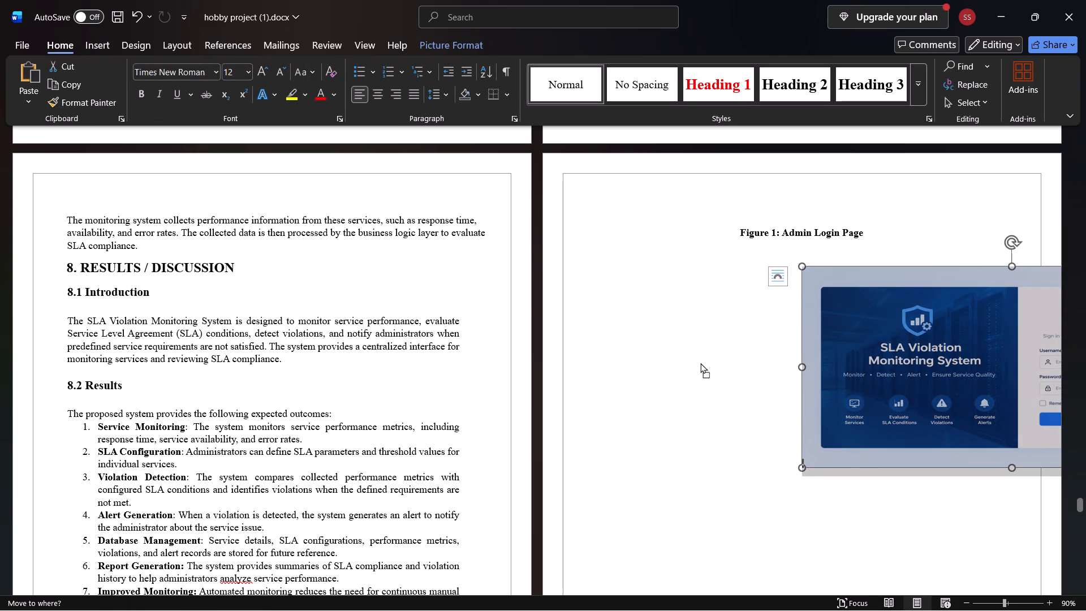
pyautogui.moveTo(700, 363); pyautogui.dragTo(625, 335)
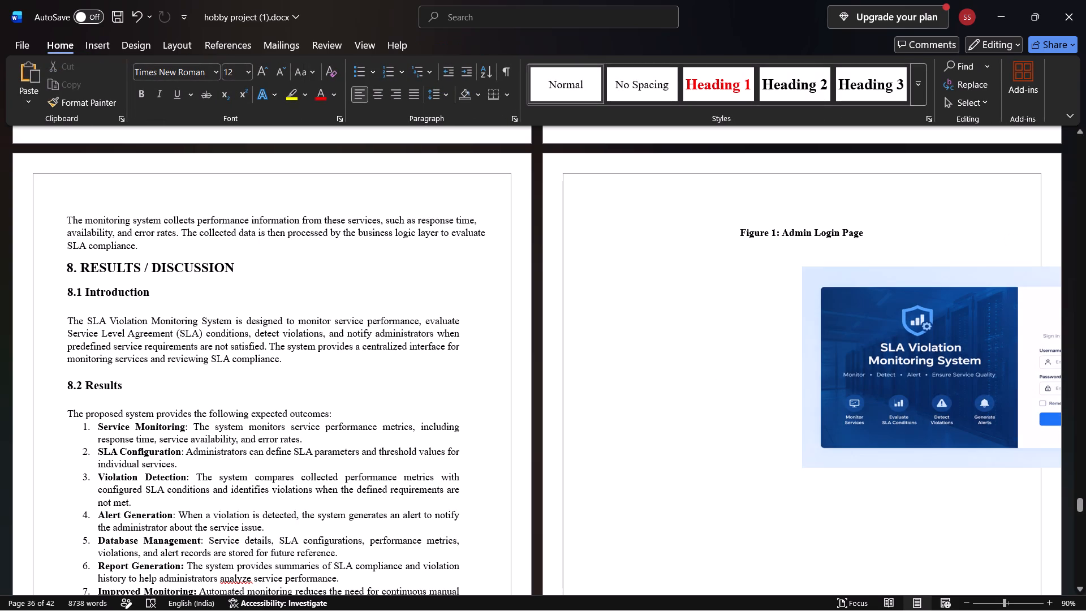
# Paste the login image on a new line directly under the Figure 1 caption and delete the earlier copy below it.
pyautogui.click(879, 238)
pyautogui.press('Return')
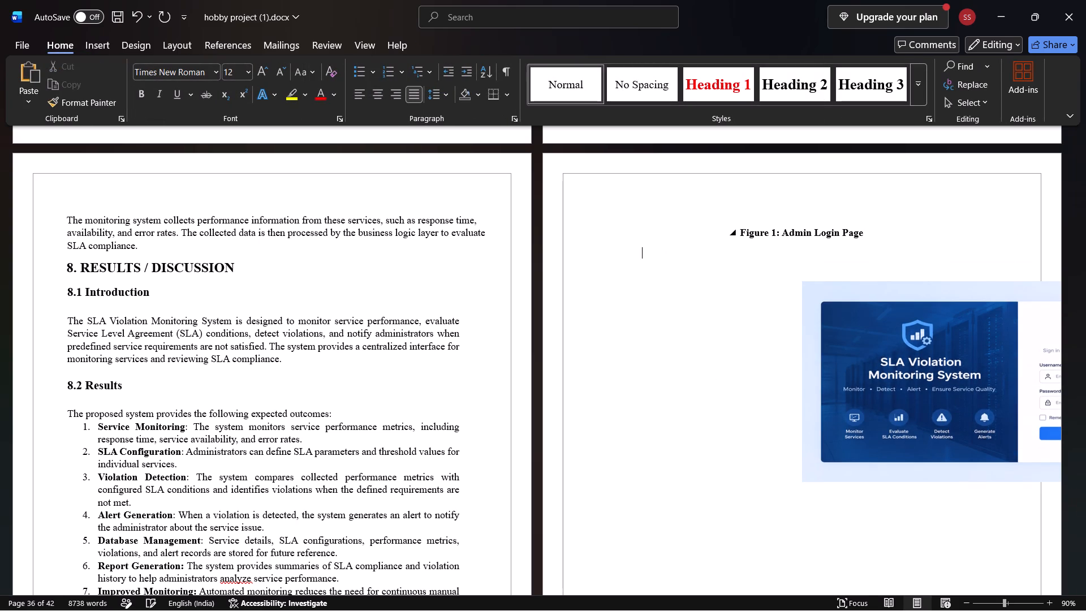
pyautogui.hotkey('ctrl', 'v')
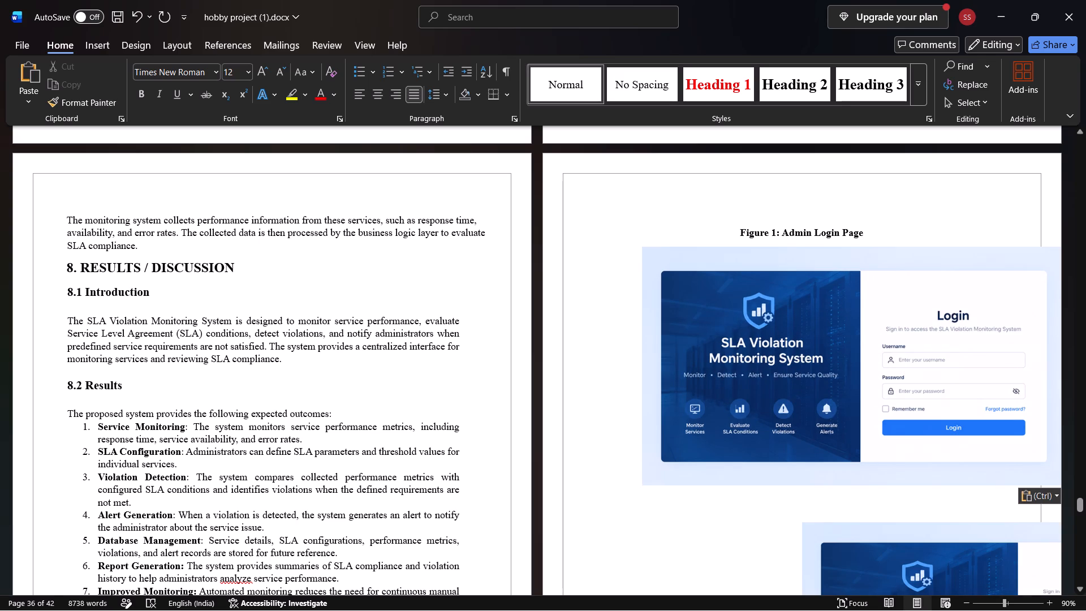
pyautogui.click(849, 574)
pyautogui.press('BackSpace')
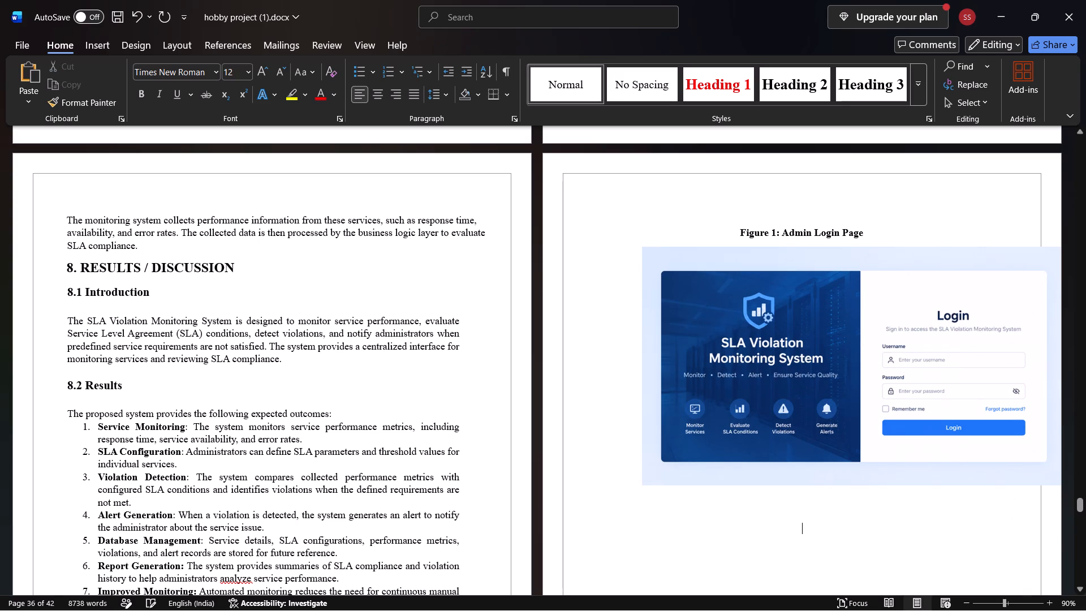
# Narrow the login picture under Figure 1 so it fits inside the page border, keeping its height.
pyautogui.click(900, 377)
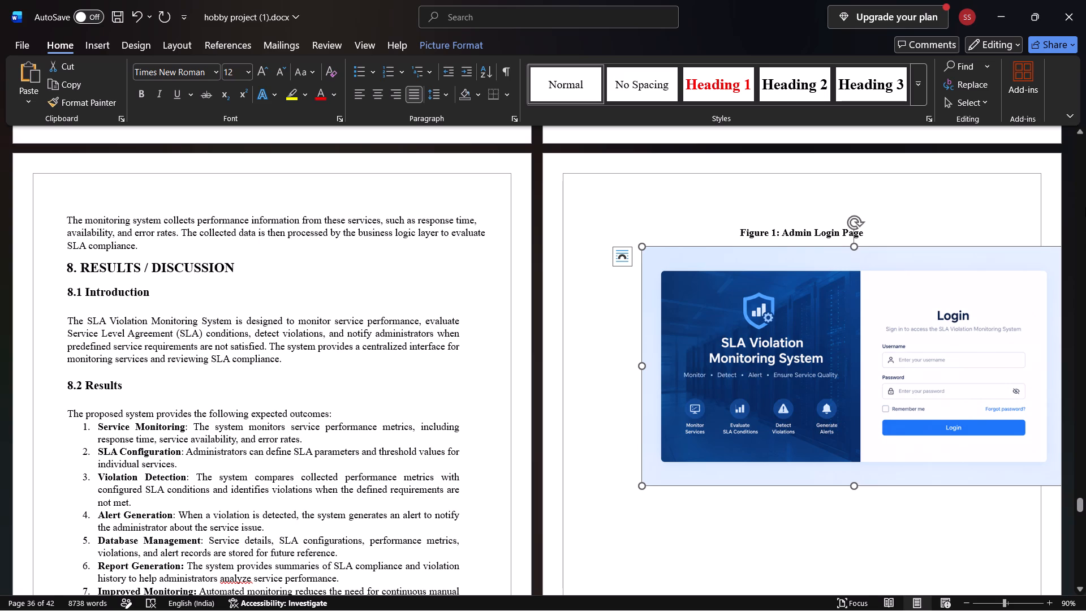
pyautogui.keyDown('ctrl'); pyautogui.scroll(-2, 922, 297); pyautogui.keyUp('ctrl')
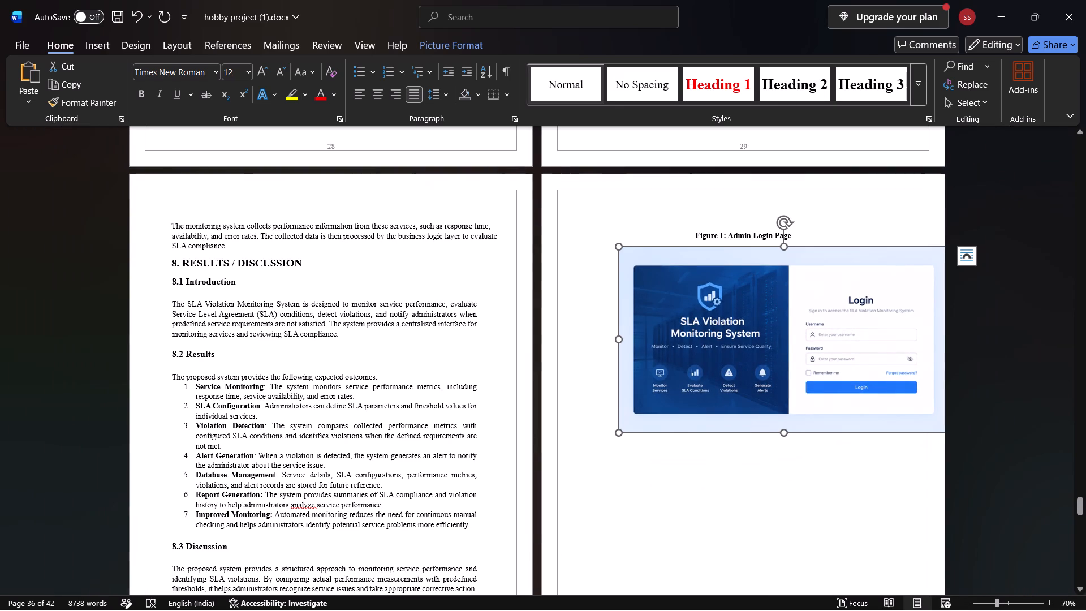
pyautogui.moveTo(617, 343); pyautogui.dragTo(677, 356)
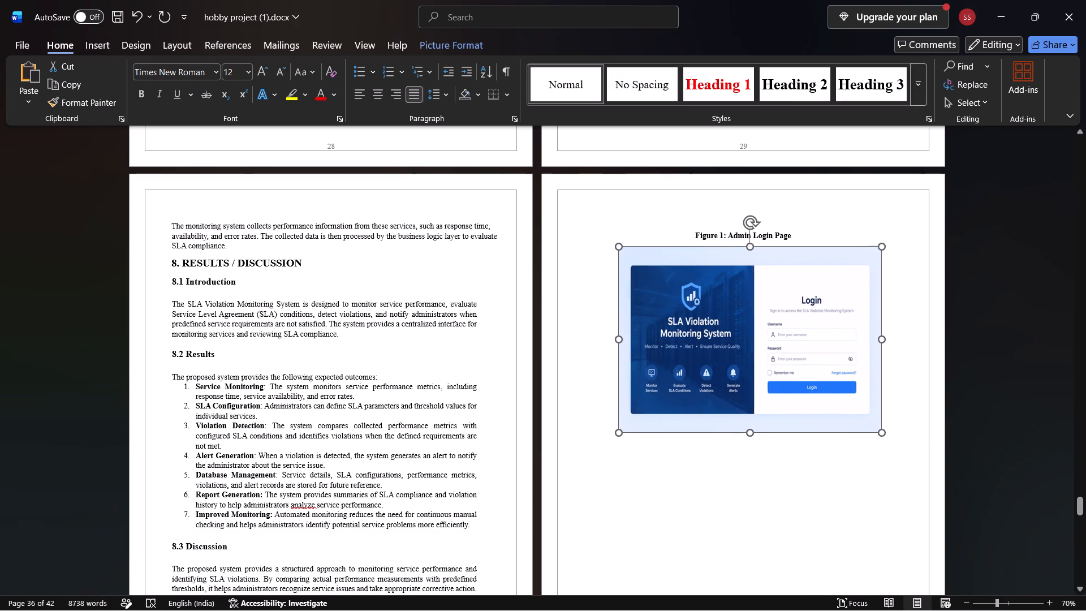
pyautogui.moveTo(677, 356); pyautogui.dragTo(658, 356)
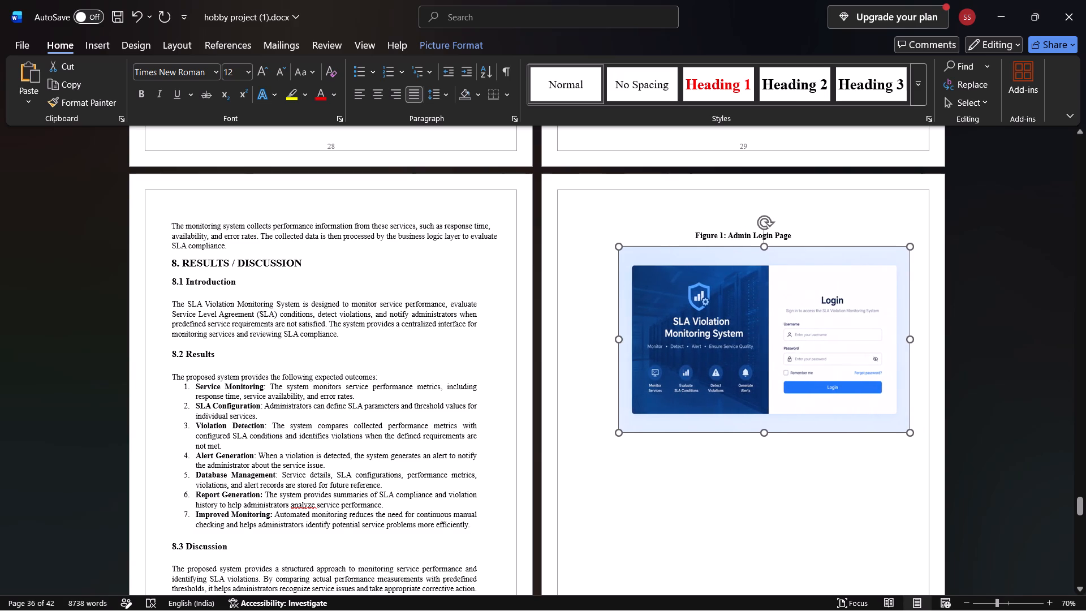
pyautogui.moveTo(658, 356); pyautogui.dragTo(663, 356)
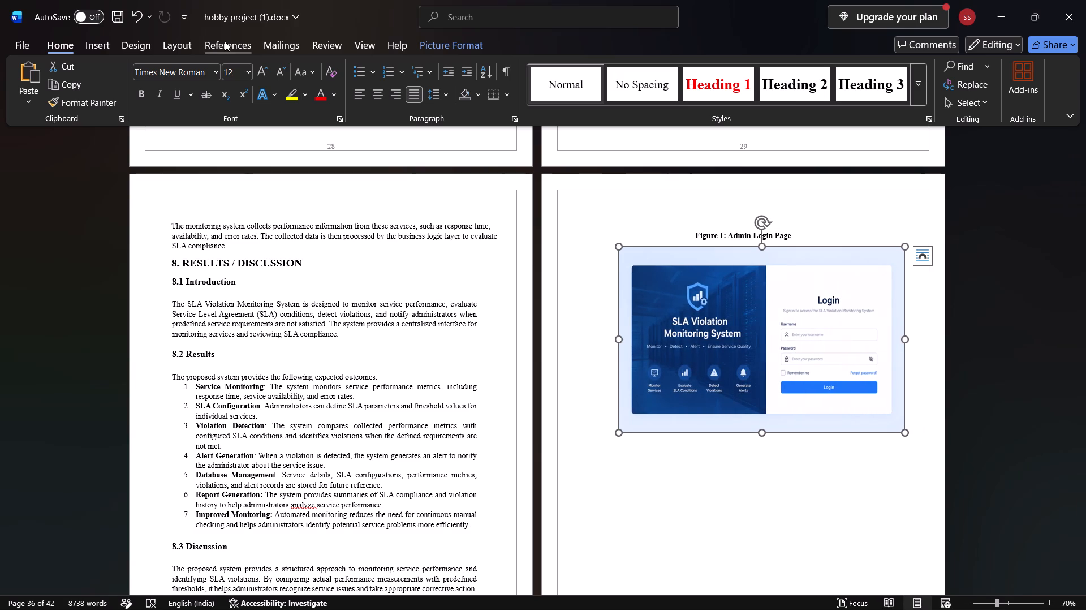
# Set the spacing after the login picture's paragraph to 0 pt.
pyautogui.click(180, 45)
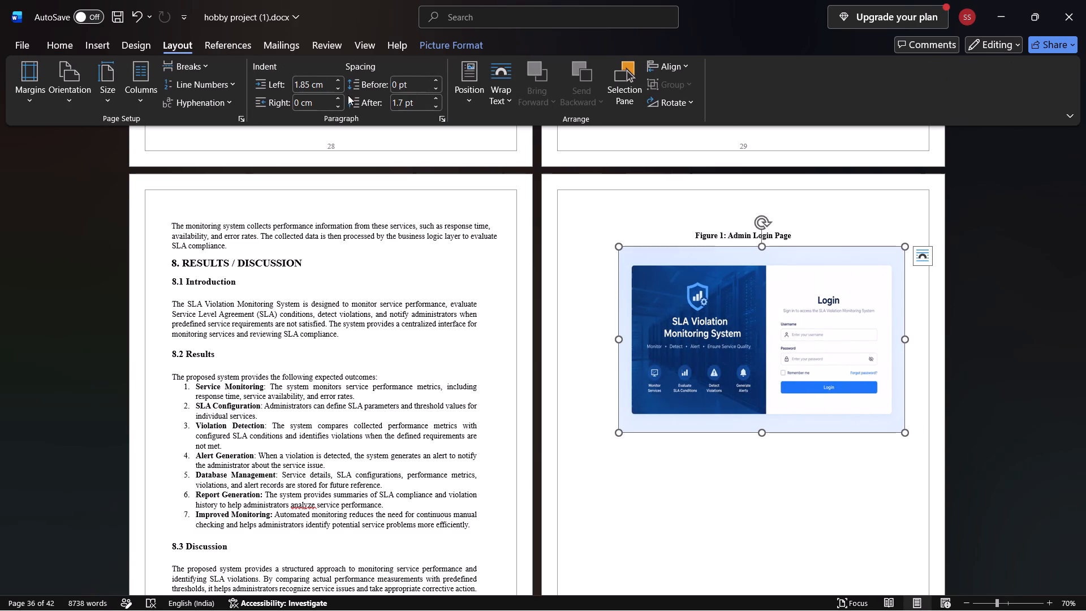
pyautogui.click(420, 106)
pyautogui.press('0')
pyautogui.click(473, 163)
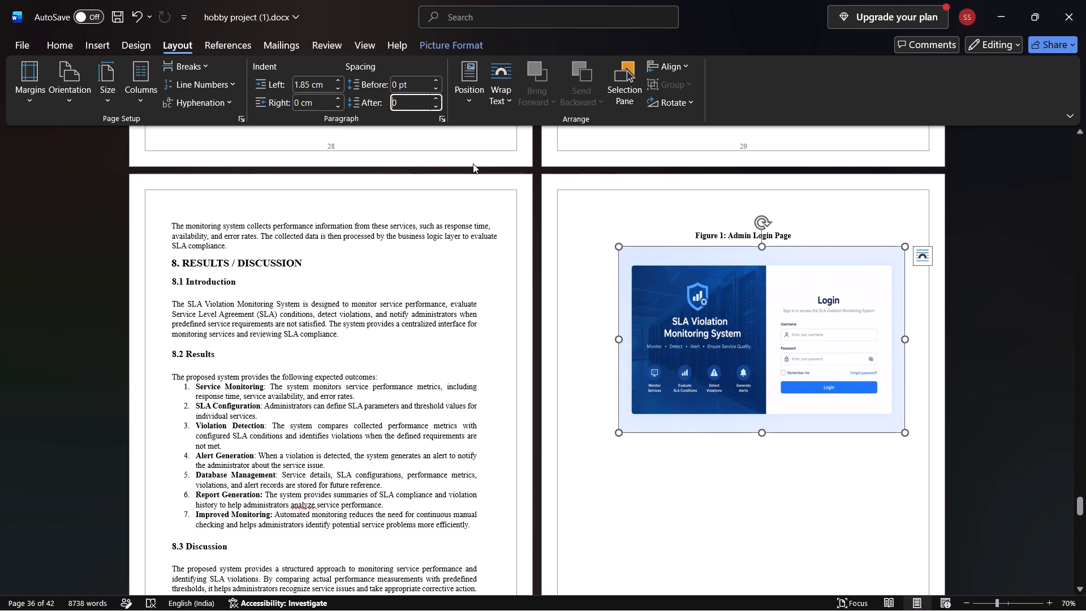
pyautogui.click(664, 308)
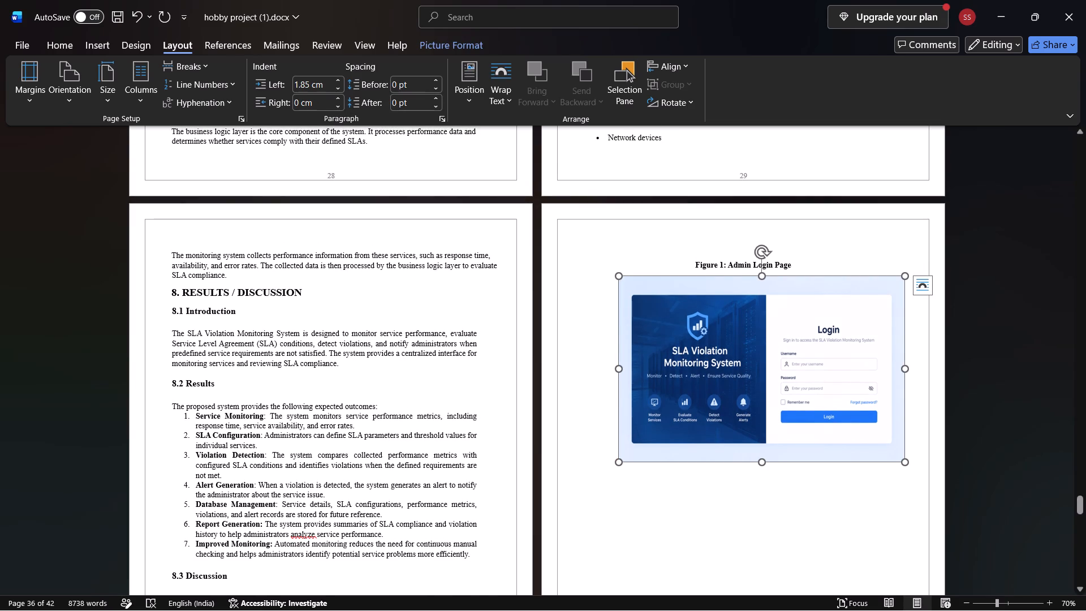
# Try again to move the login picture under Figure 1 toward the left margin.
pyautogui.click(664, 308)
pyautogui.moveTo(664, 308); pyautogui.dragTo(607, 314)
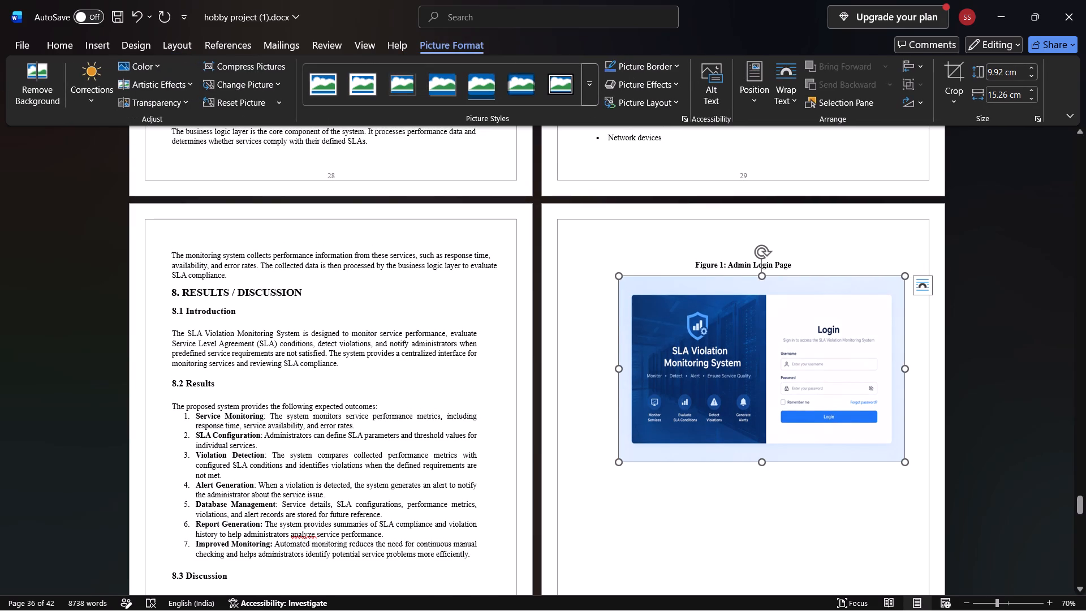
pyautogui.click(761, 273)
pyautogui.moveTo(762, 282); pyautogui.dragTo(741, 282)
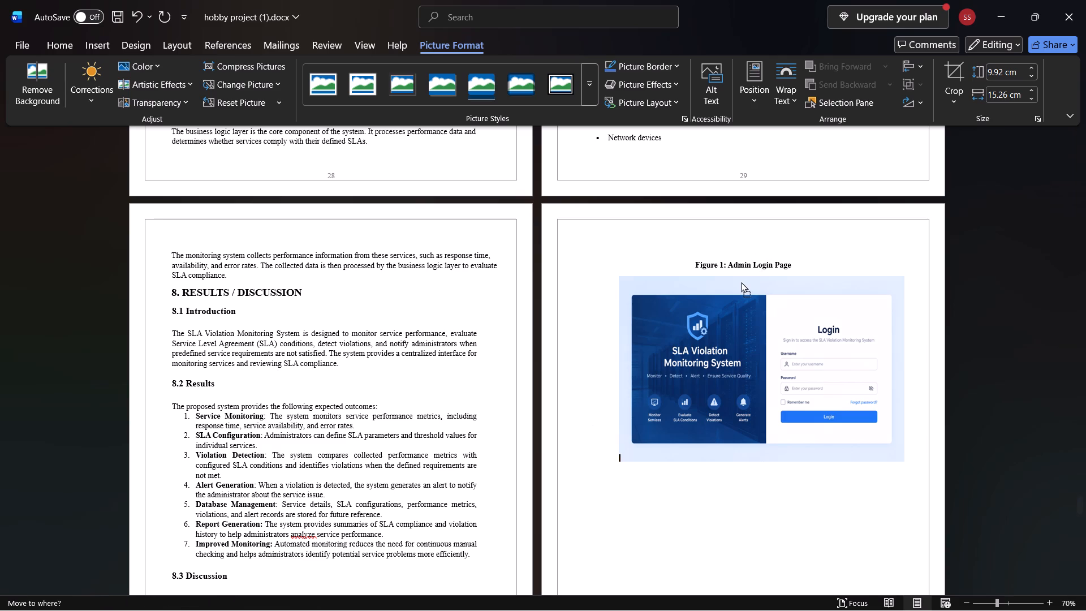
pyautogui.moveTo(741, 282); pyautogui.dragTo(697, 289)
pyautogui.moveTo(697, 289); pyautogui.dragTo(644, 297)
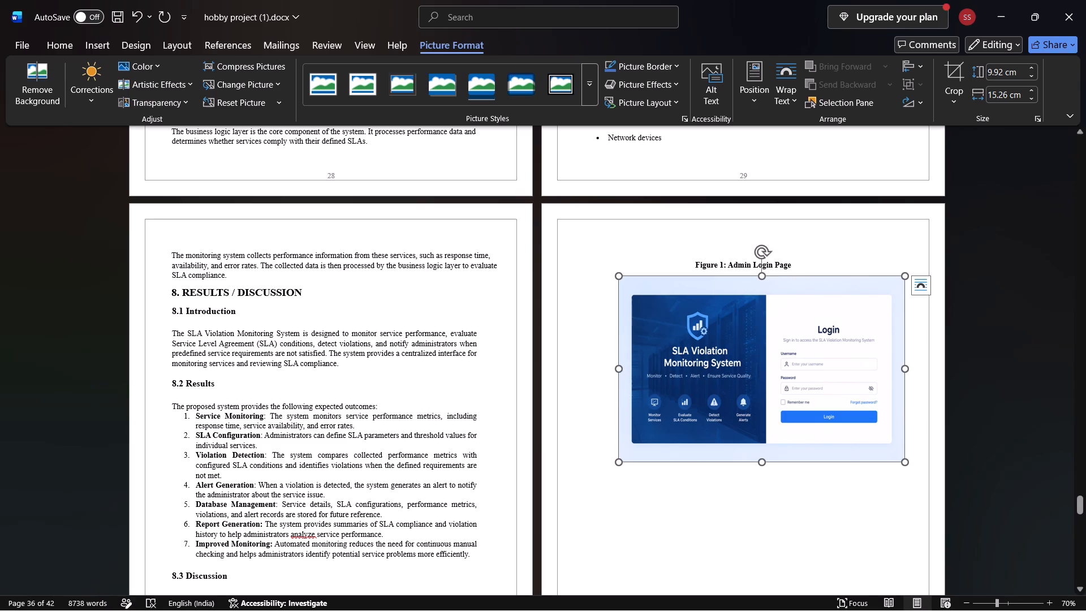
# Widen the login picture under Figure 1 to about 15.35 cm, keeping its height.
pyautogui.click(619, 369)
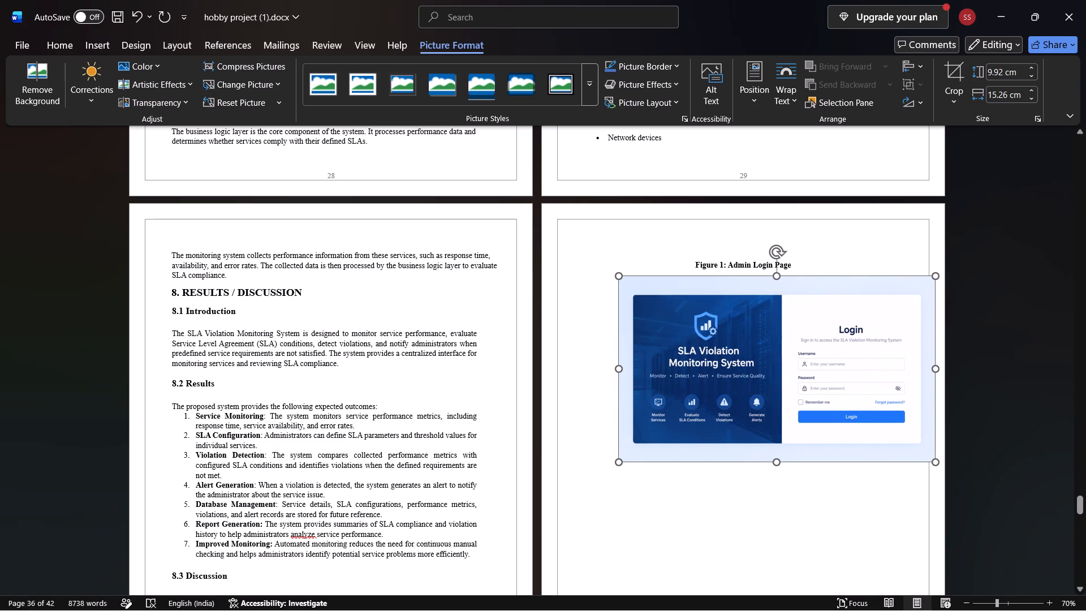
pyautogui.click(667, 576)
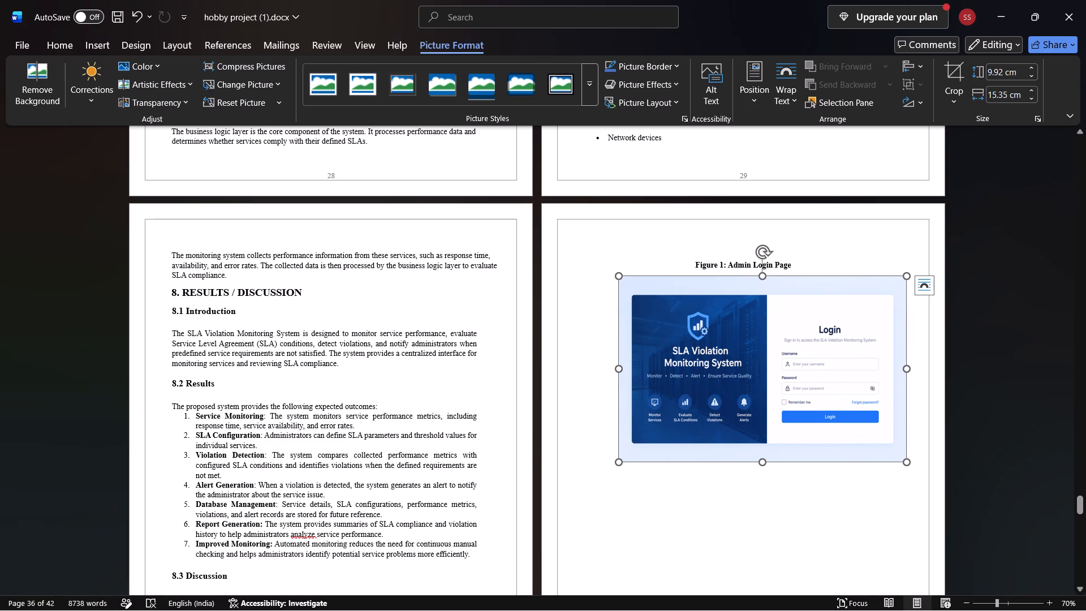
# Look through the Figure 2, Figure 3 and Figure 4 pages for the e-commerce screenshots still in the report.
pyautogui.scroll(-2, 639, 353)
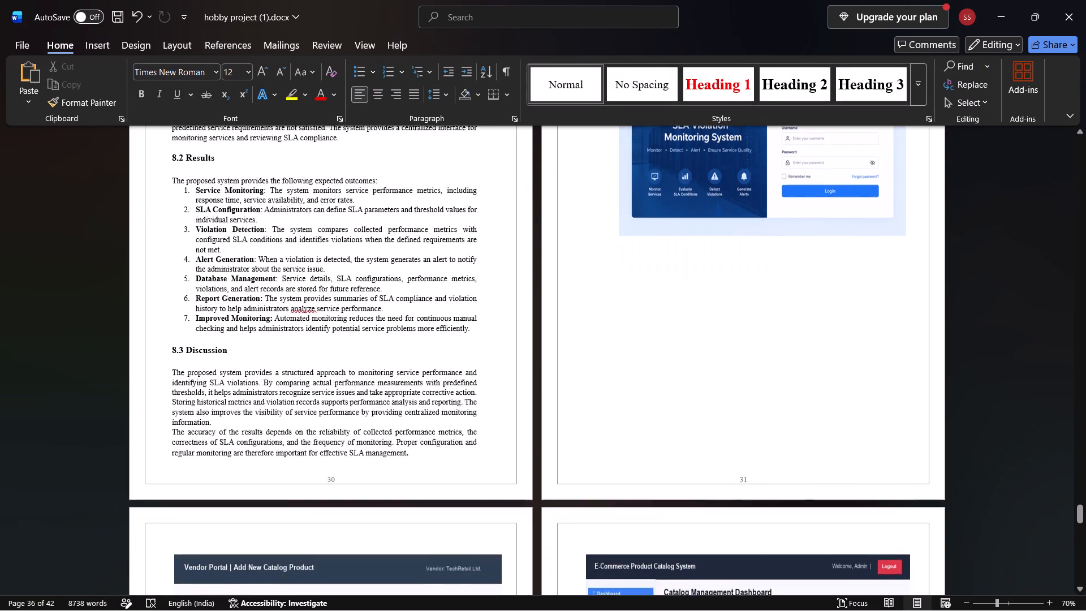
pyautogui.hscroll(1, 639, 353)
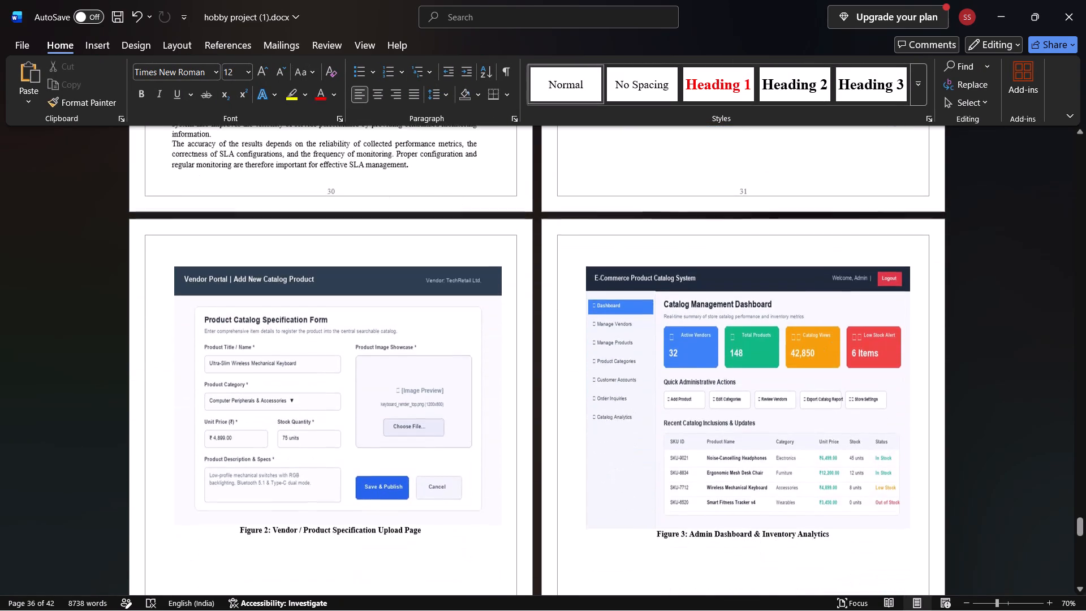
pyautogui.scroll(-2, 639, 353)
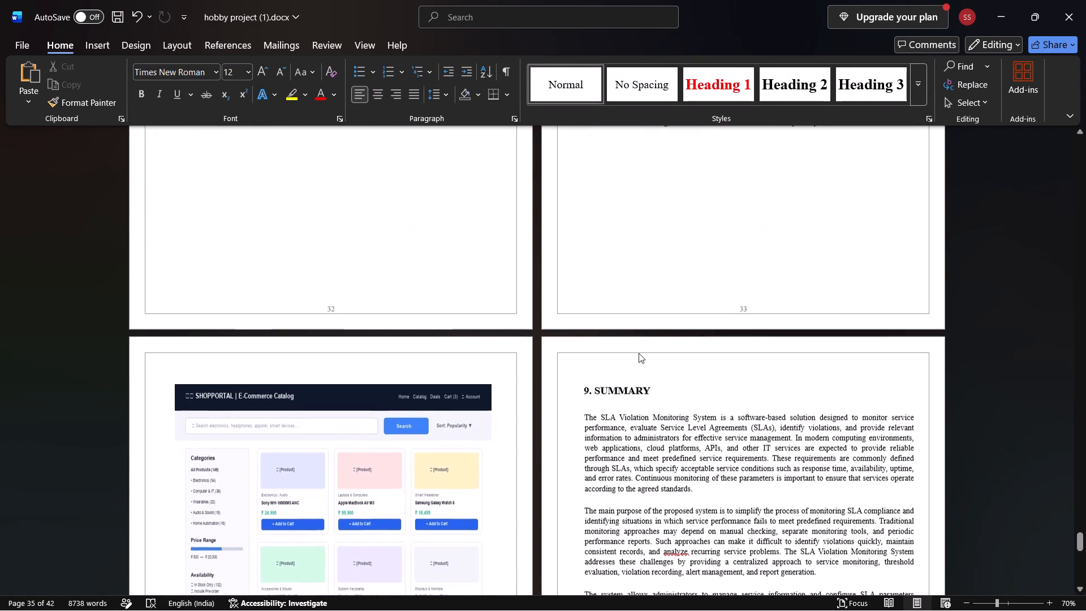
pyautogui.scroll(-2, 639, 353)
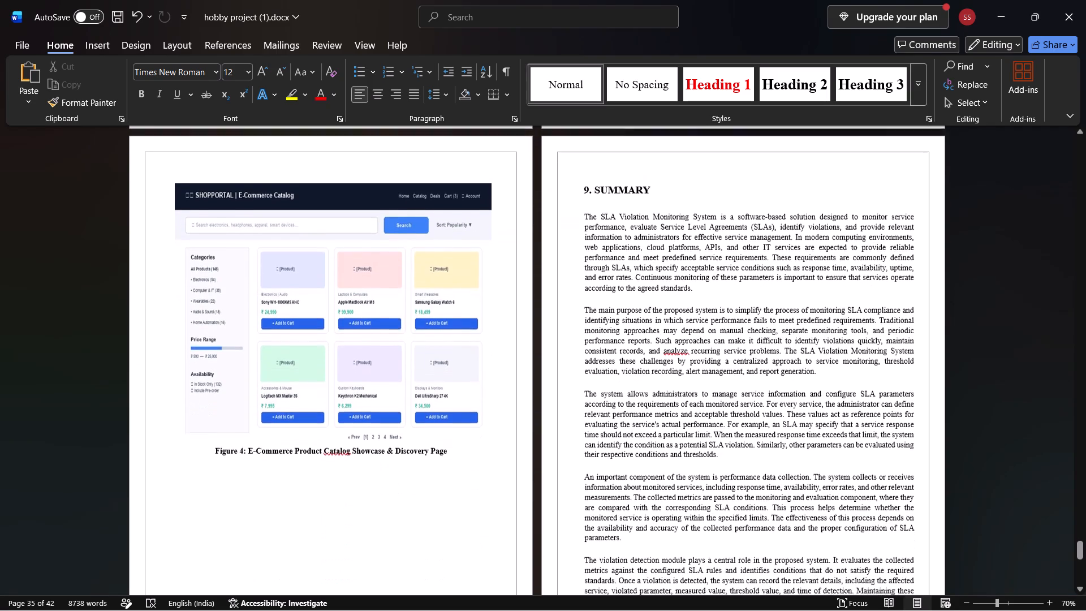
pyautogui.scroll(-1, 639, 353)
# Switch to Photos and close the open preview of the login image.
pyautogui.hotkey('alt', 'Tab')
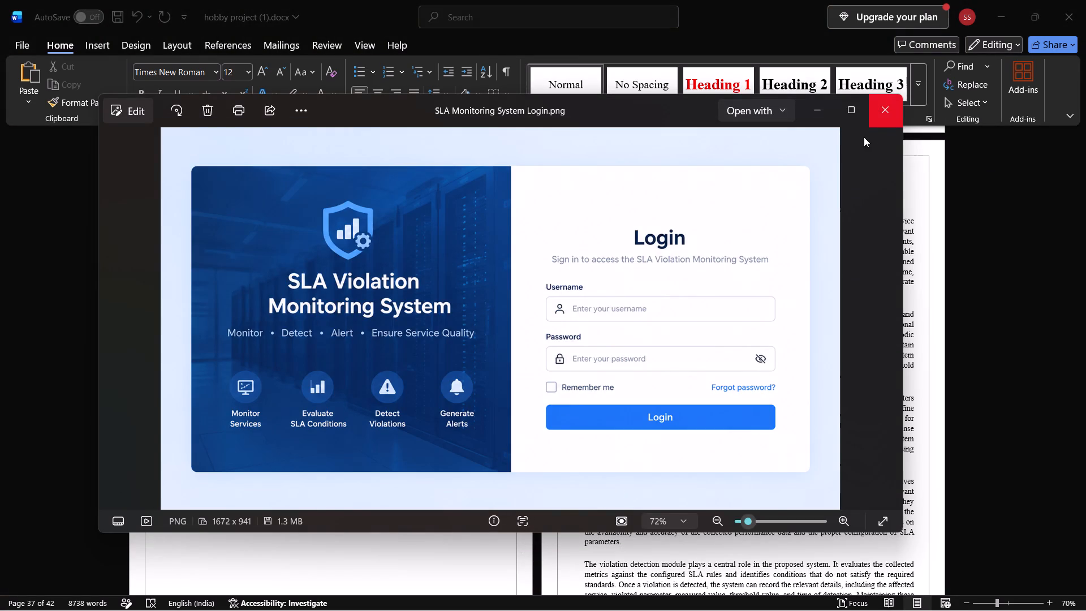
pyautogui.click(887, 107)
# Switch to File Explorer and close one of the two open Downloads windows.
pyautogui.hotkey('alt', 'Tab')
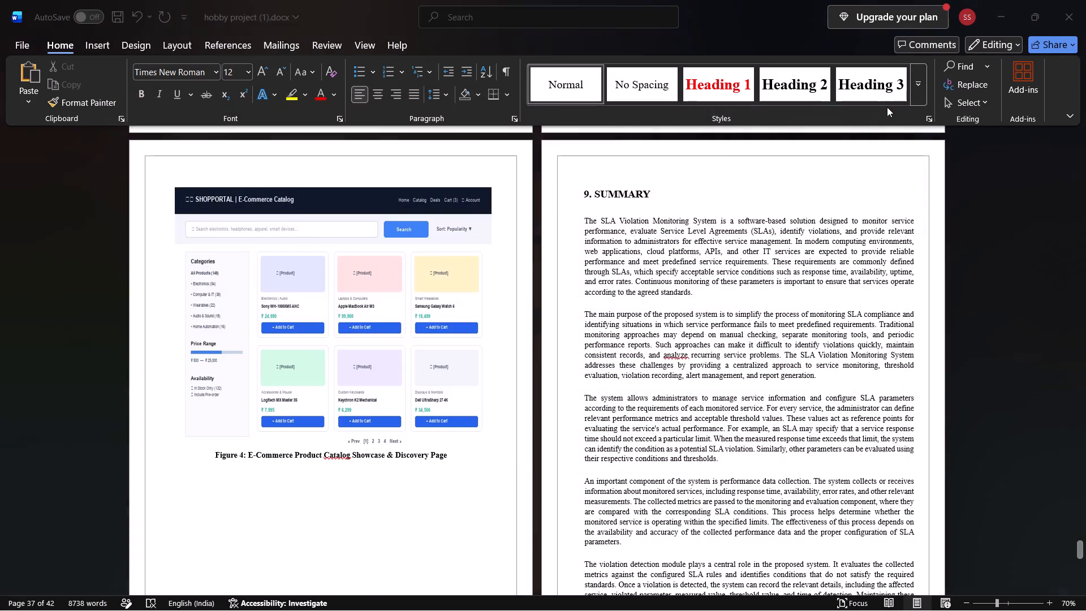
pyautogui.hotkey('alt', 'Tab')
pyautogui.hotkey('alt', 'Tab')
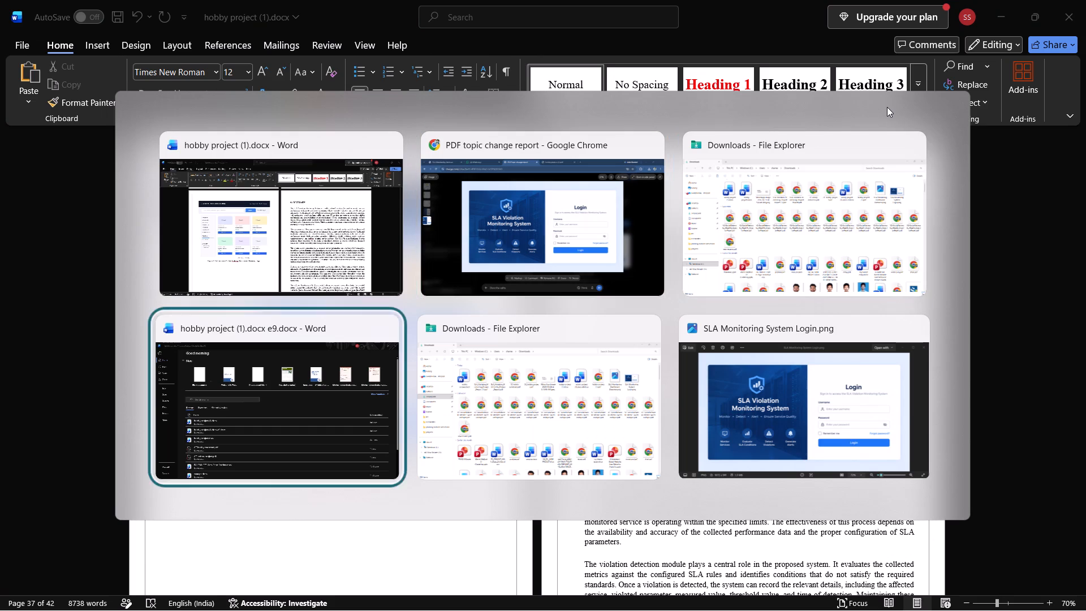
pyautogui.hotkey('alt', 'Tab')
pyautogui.hotkey('alt', 'Tab')
pyautogui.hotkey('alt', 'Tab')
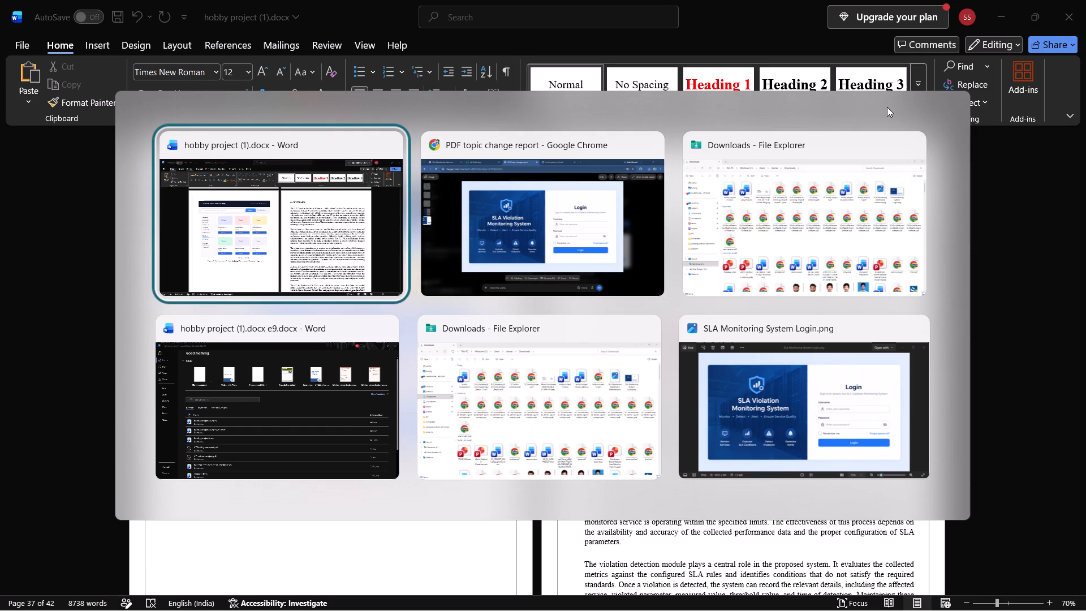
pyautogui.hotkey('alt', 'Tab')
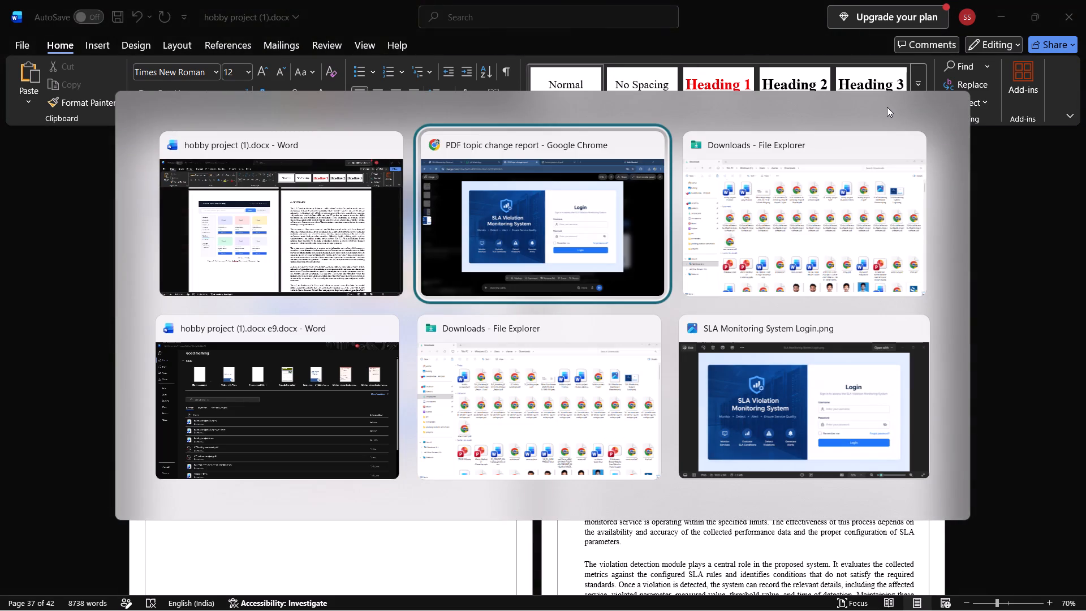
pyautogui.hotkey('alt', 'Tab')
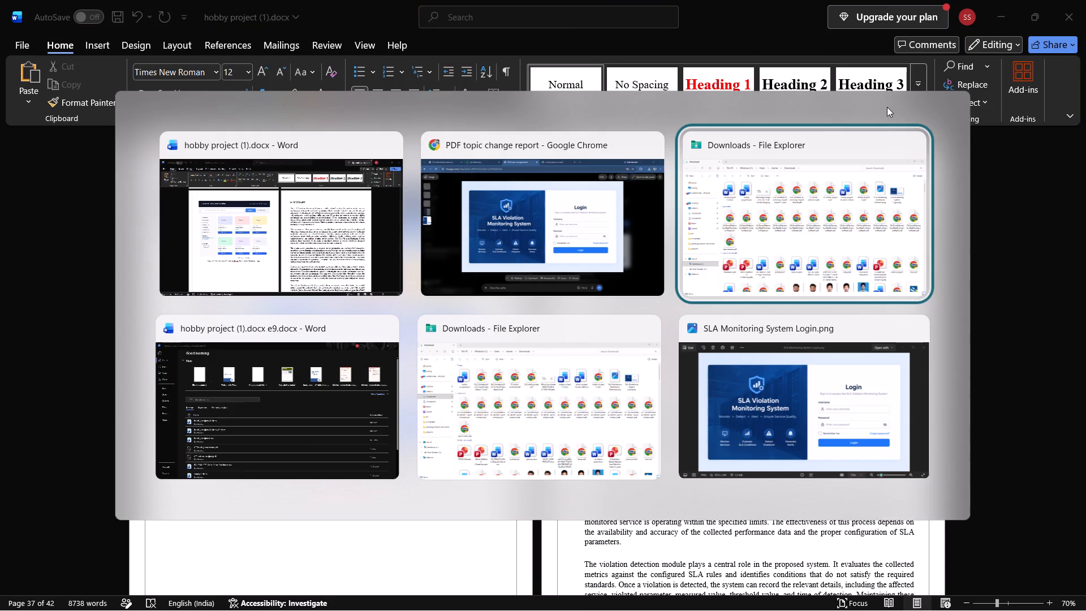
pyautogui.click(1085, 0)
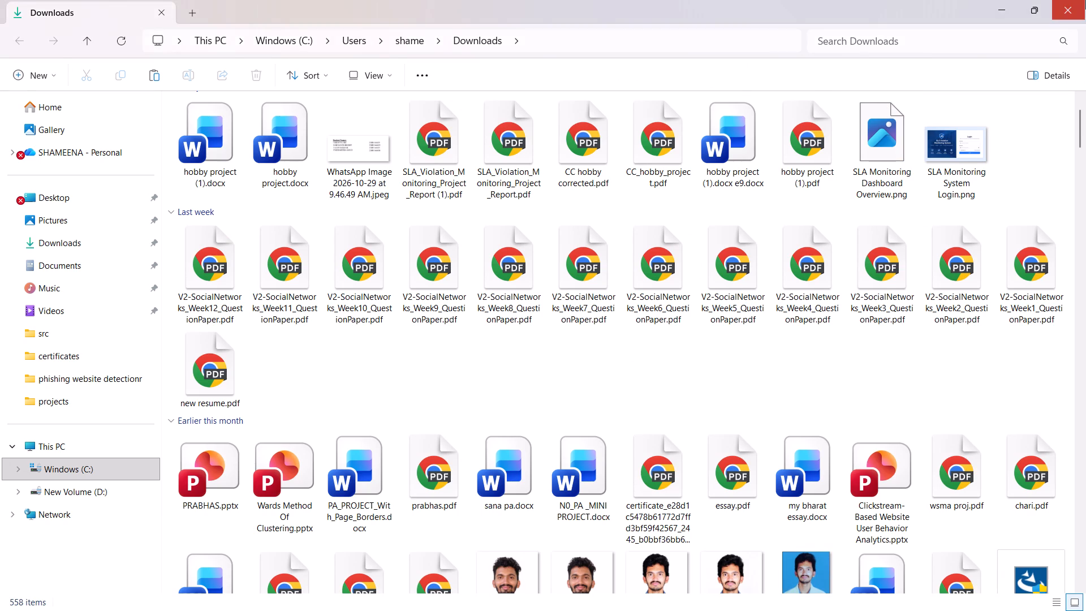
# Close the remaining SLA Monitoring System Login.png preview window.
pyautogui.hotkey('alt', 'Tab')
pyautogui.hotkey('alt', 'Tab')
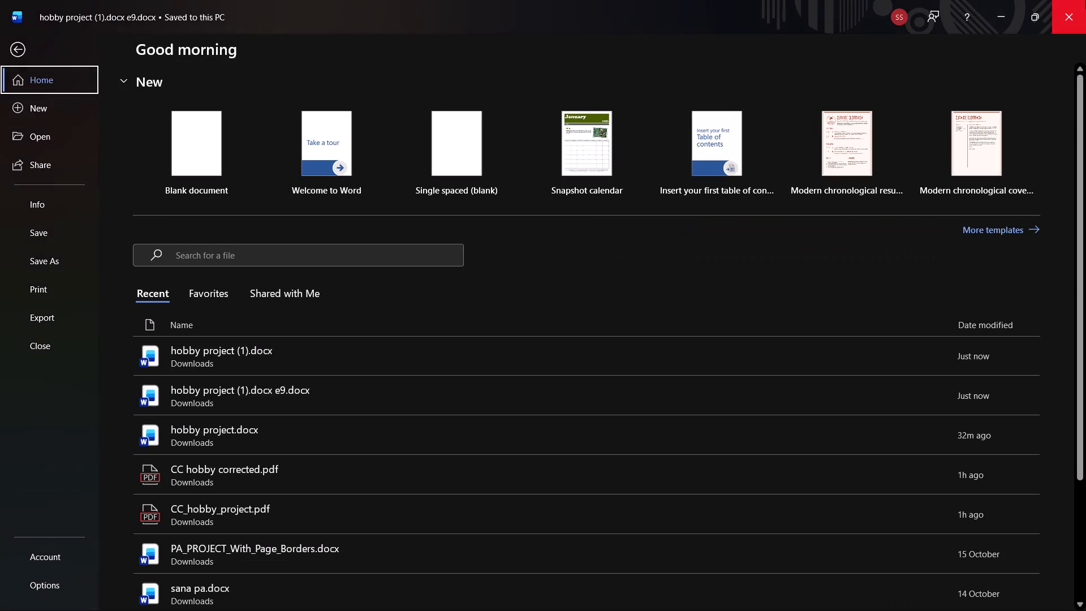
pyautogui.hotkey('alt', 'Tab')
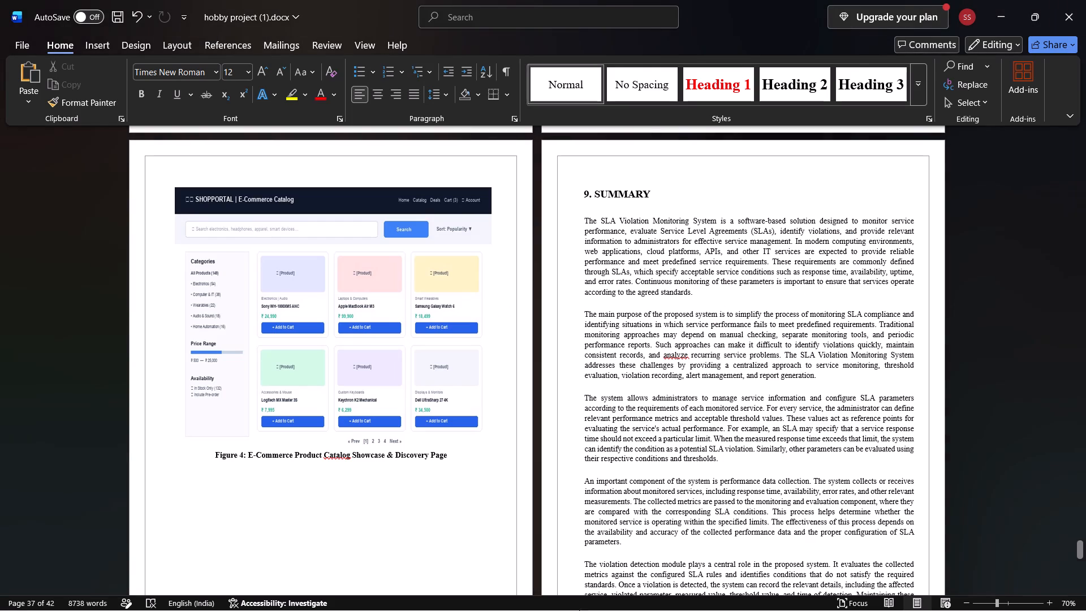
pyautogui.hotkey('alt', 'Tab')
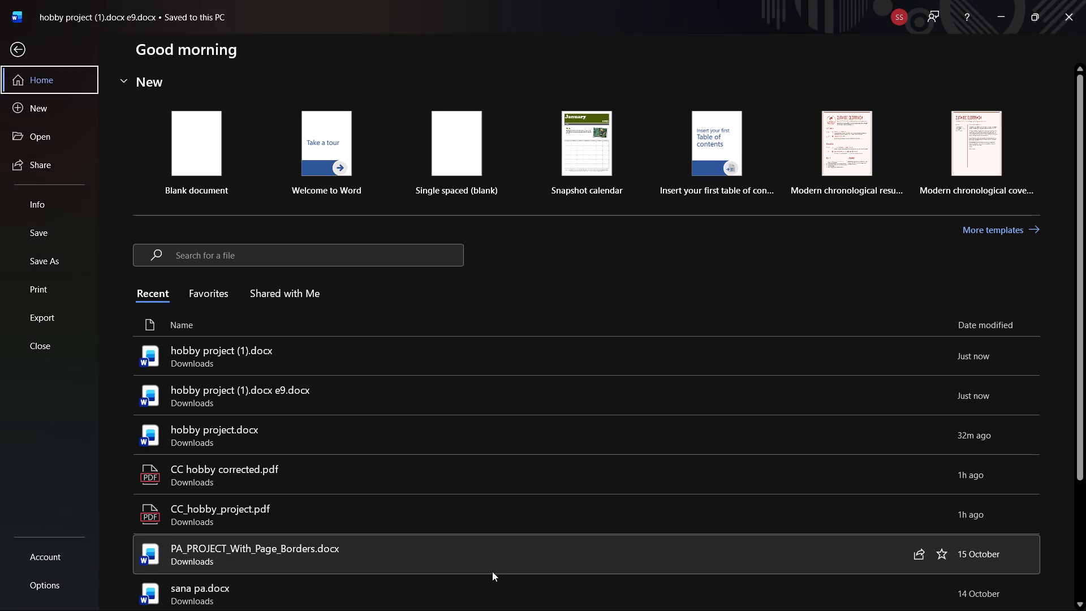
pyautogui.hotkey('alt', 'Tab')
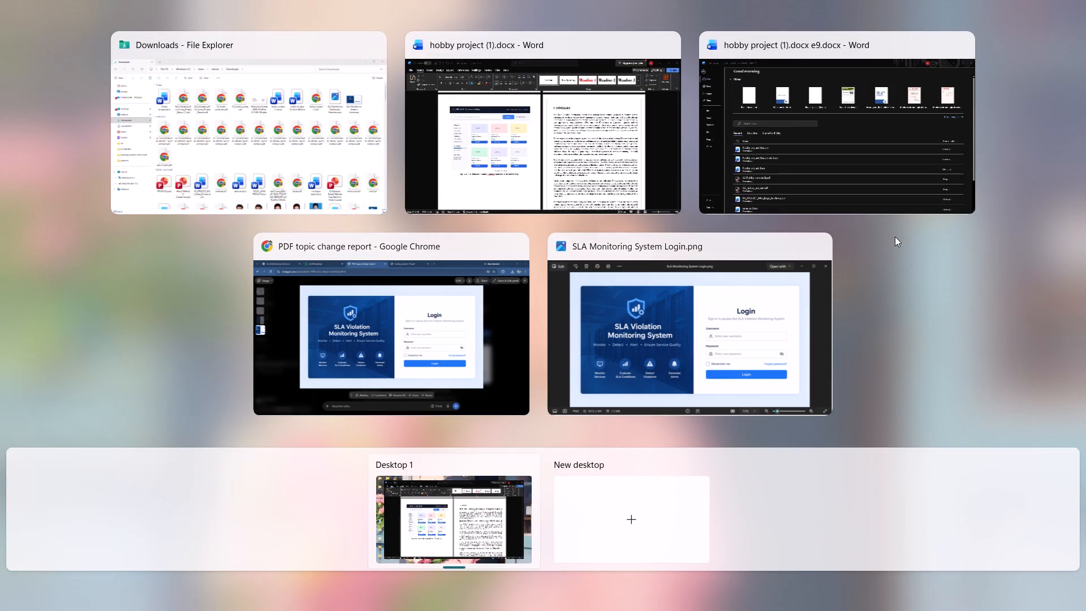
pyautogui.click(822, 251)
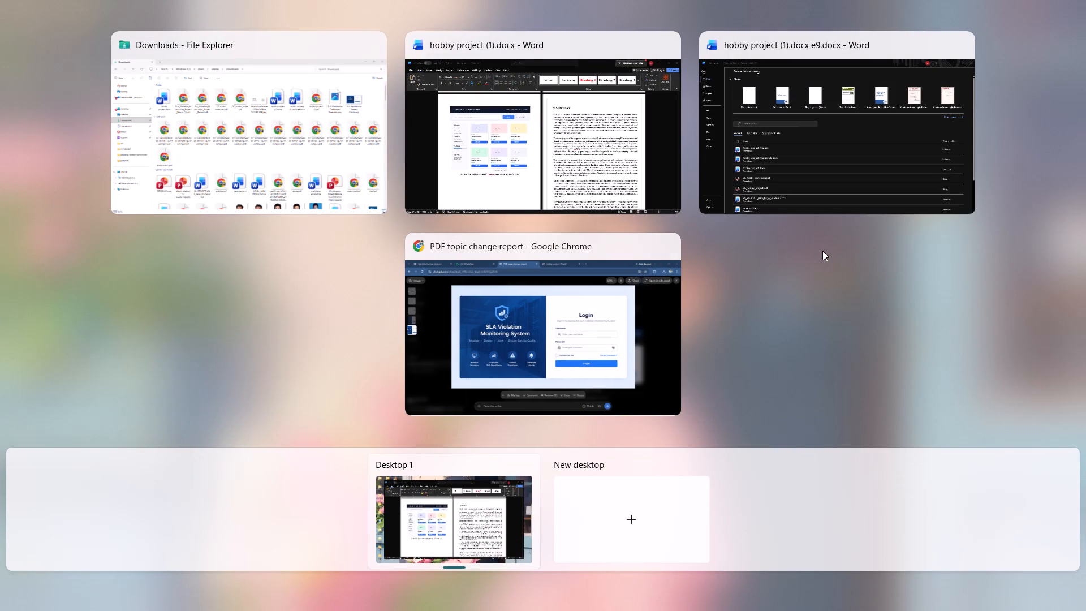
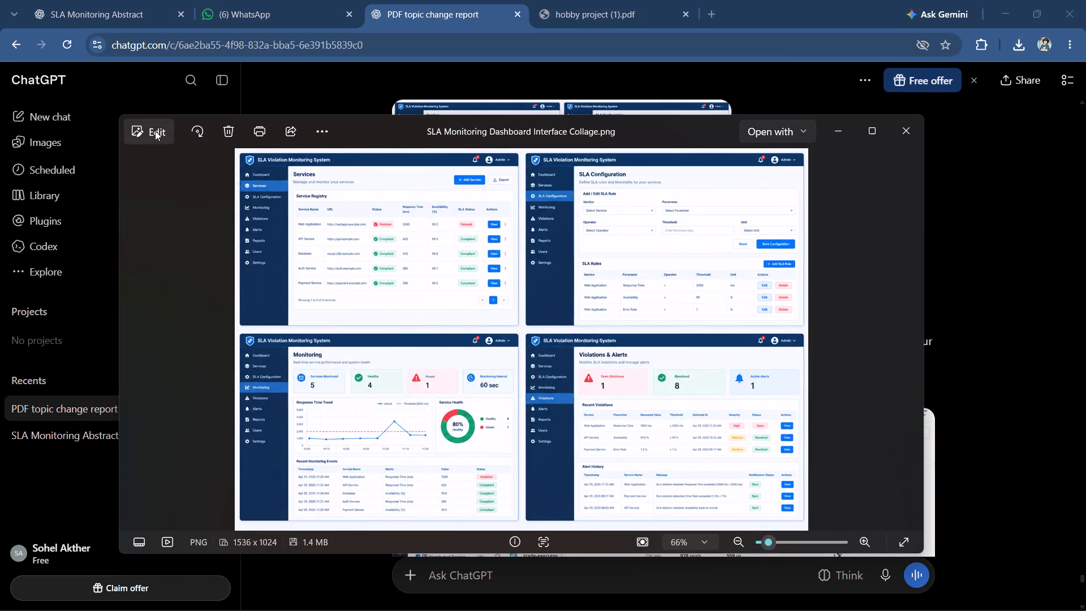
pyautogui.click(330, 128)
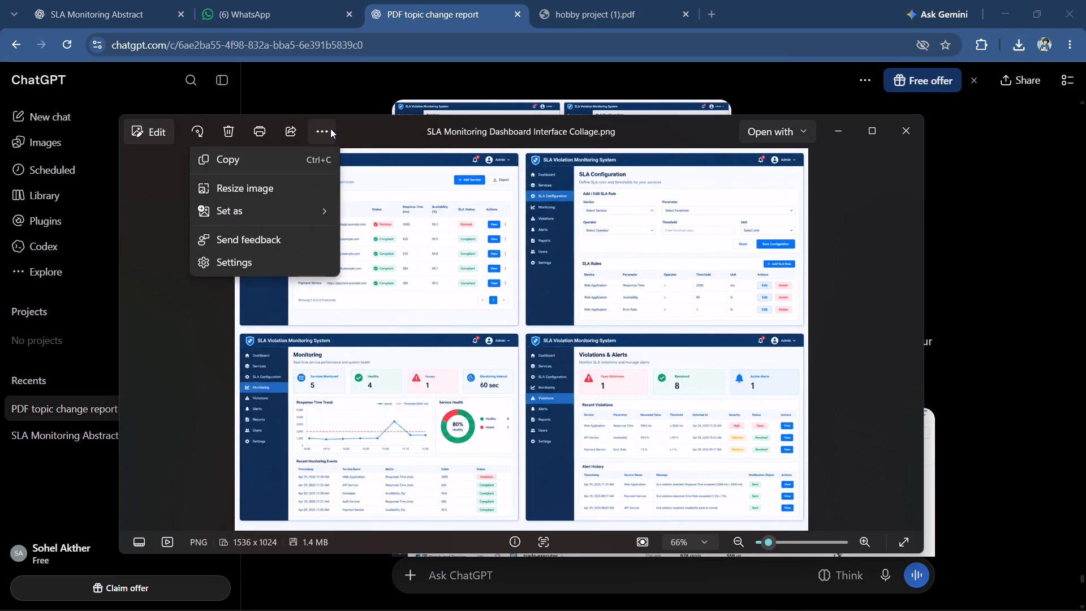
pyautogui.click(303, 192)
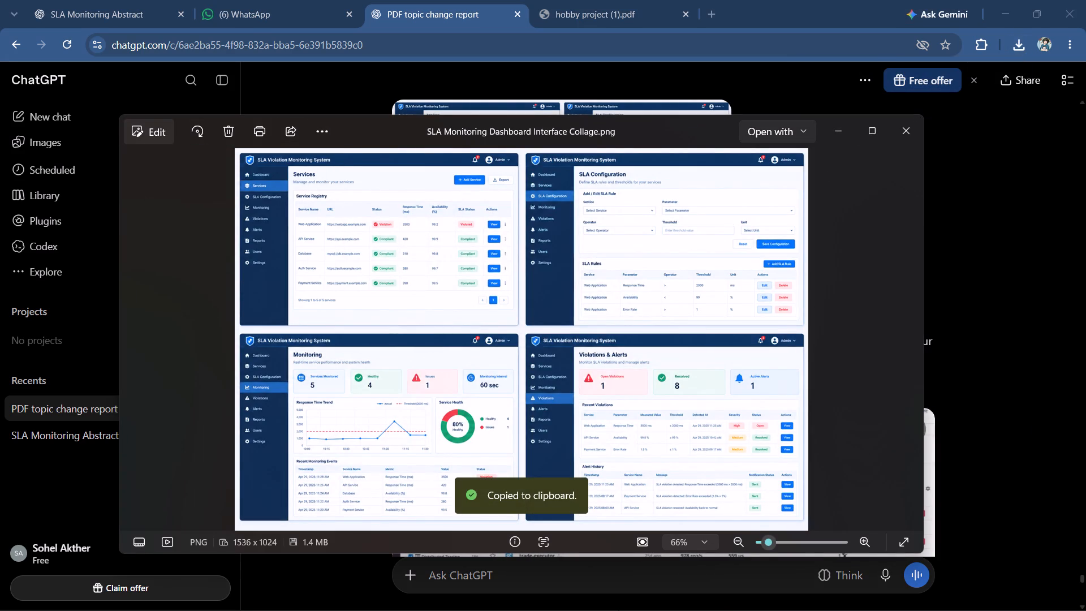
# Switch to the hobby project (1).docx report in Word and look over the figure pages to find where the collage belongs.
pyautogui.hotkey('alt', 'Tab')
pyautogui.hotkey('alt', 'Tab')
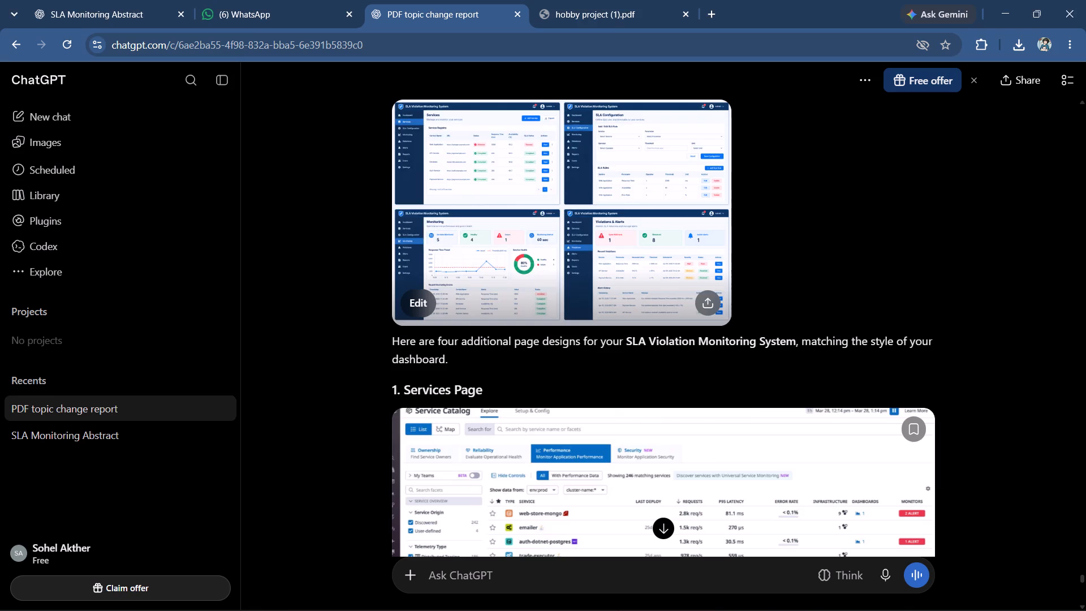
pyautogui.hotkey('alt', 'Tab')
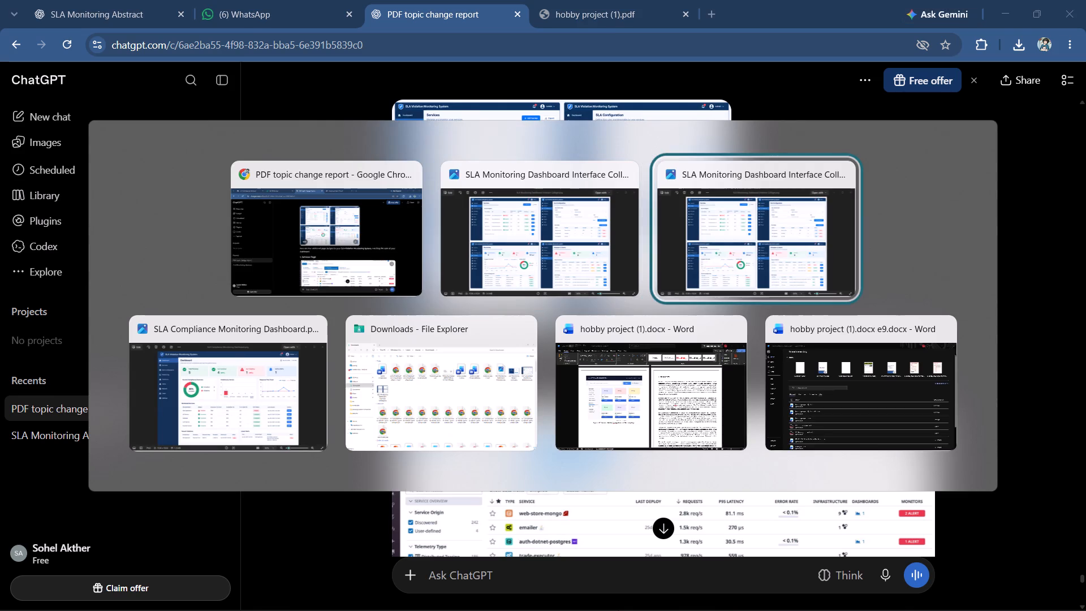
pyautogui.hotkey('alt', 'Tab')
pyautogui.hotkey('alt', 'Tab')
pyautogui.hotkey('alt', 'Tab')
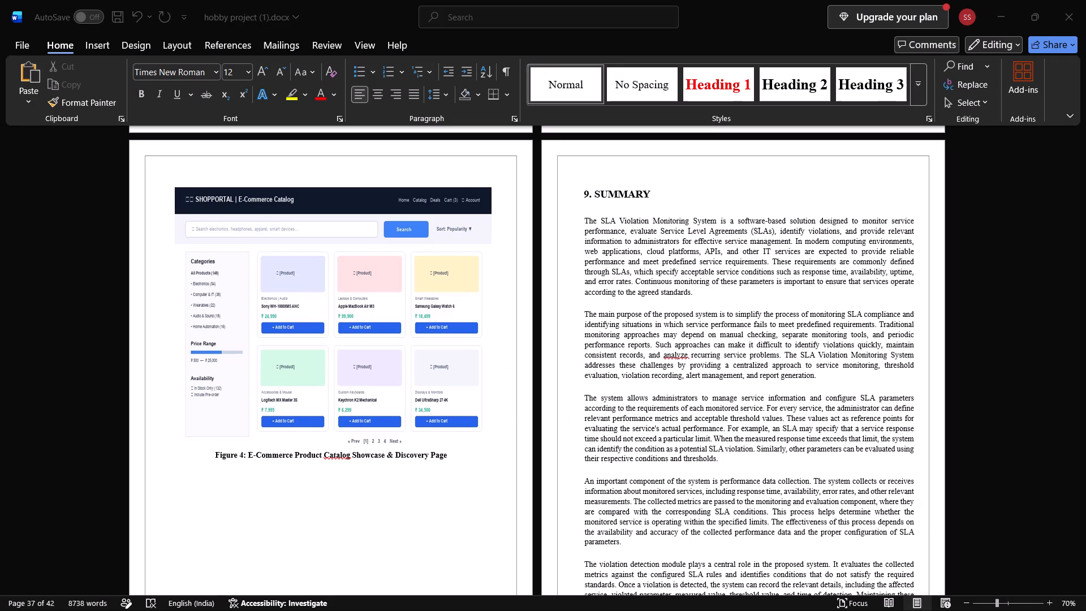
pyautogui.scroll(5, 525, 538)
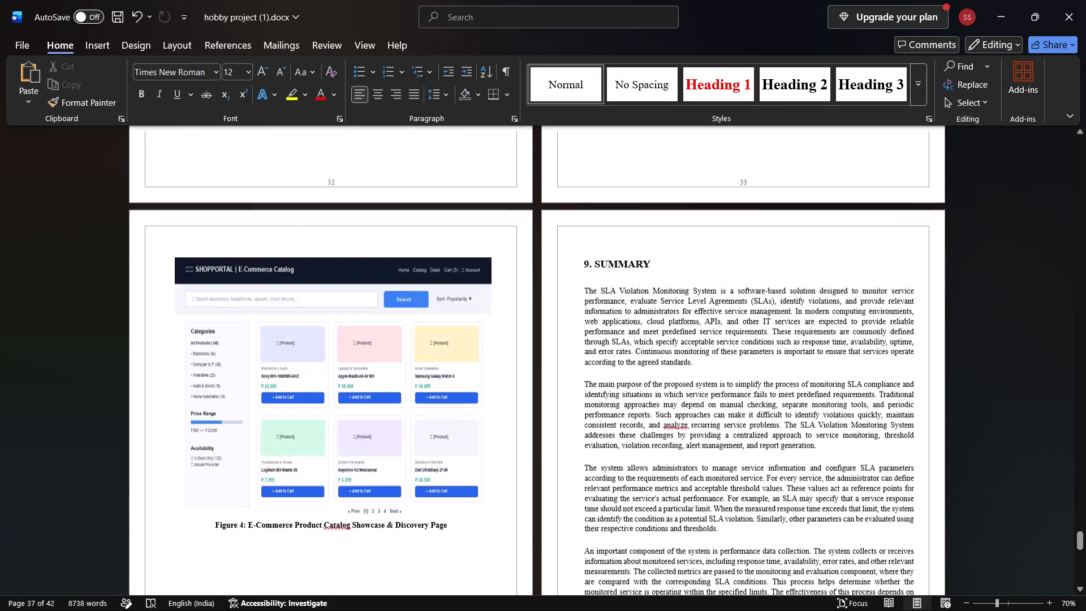
pyautogui.scroll(3, 525, 538)
pyautogui.scroll(-1, 525, 538)
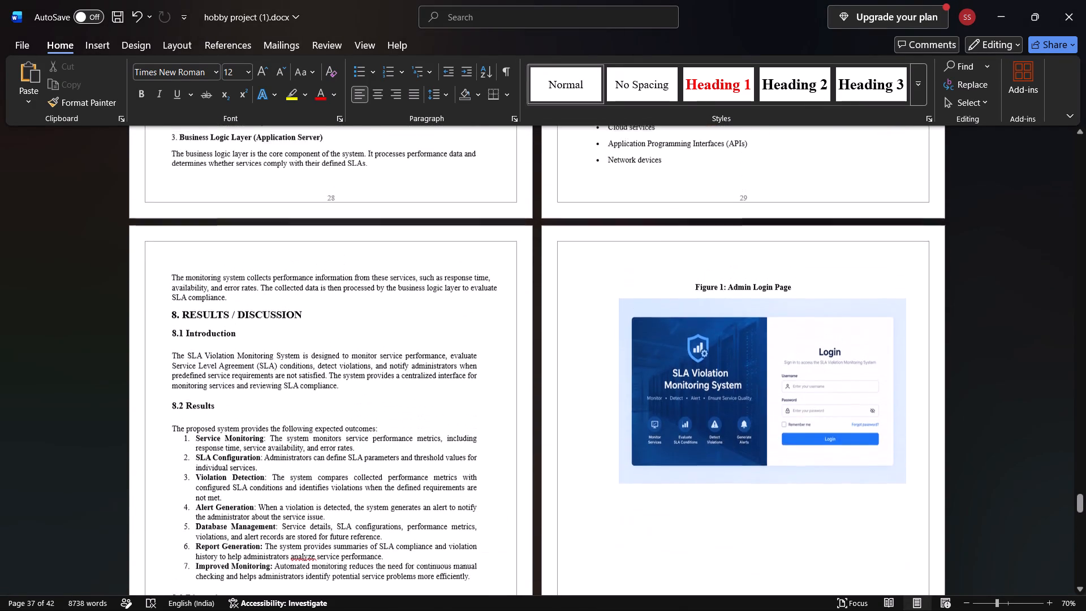
pyautogui.scroll(-1, 525, 538)
pyautogui.scroll(2, 525, 538)
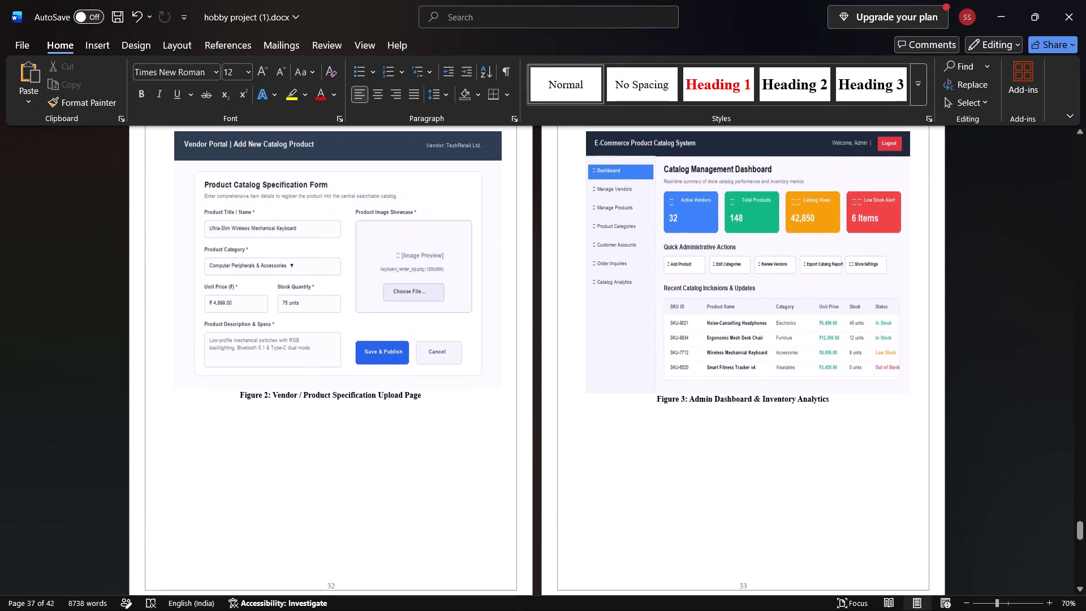
pyautogui.scroll(1, 525, 538)
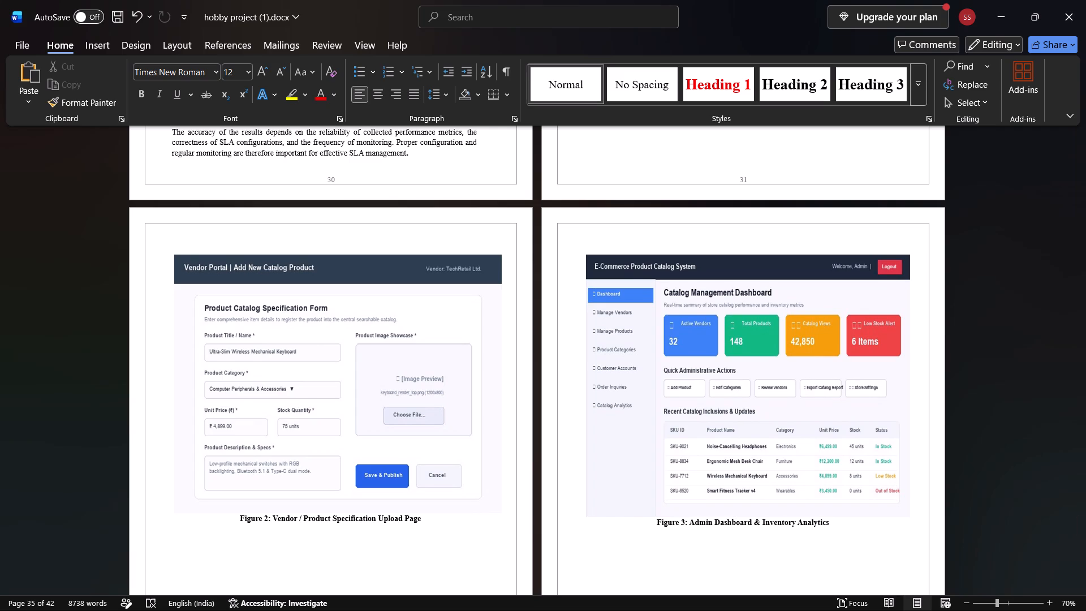
pyautogui.scroll(4, 521, 610)
pyautogui.scroll(5, 575, 458)
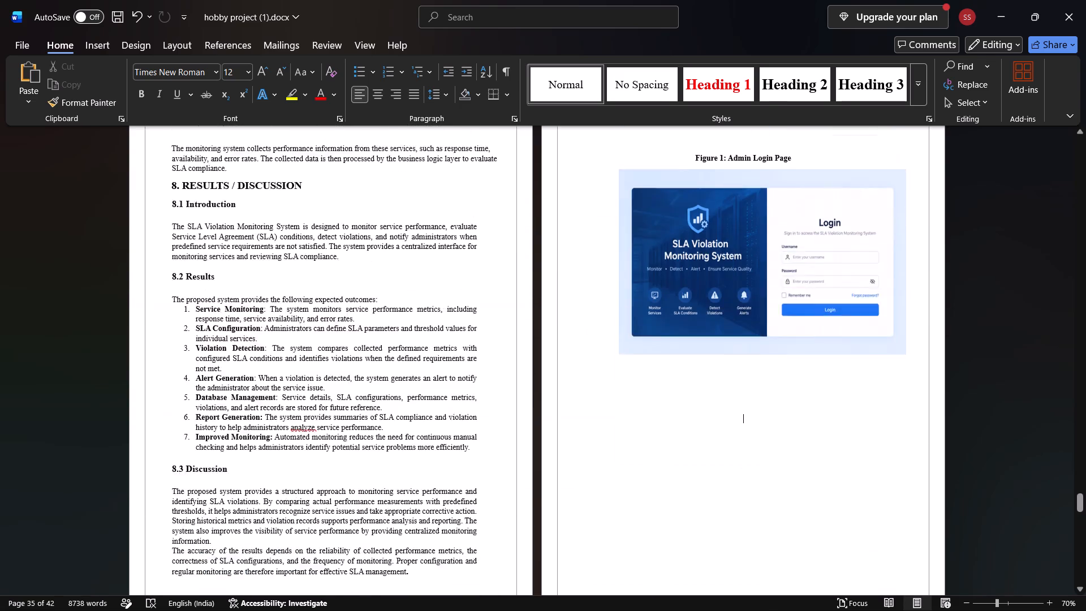
pyautogui.scroll(-6, 575, 458)
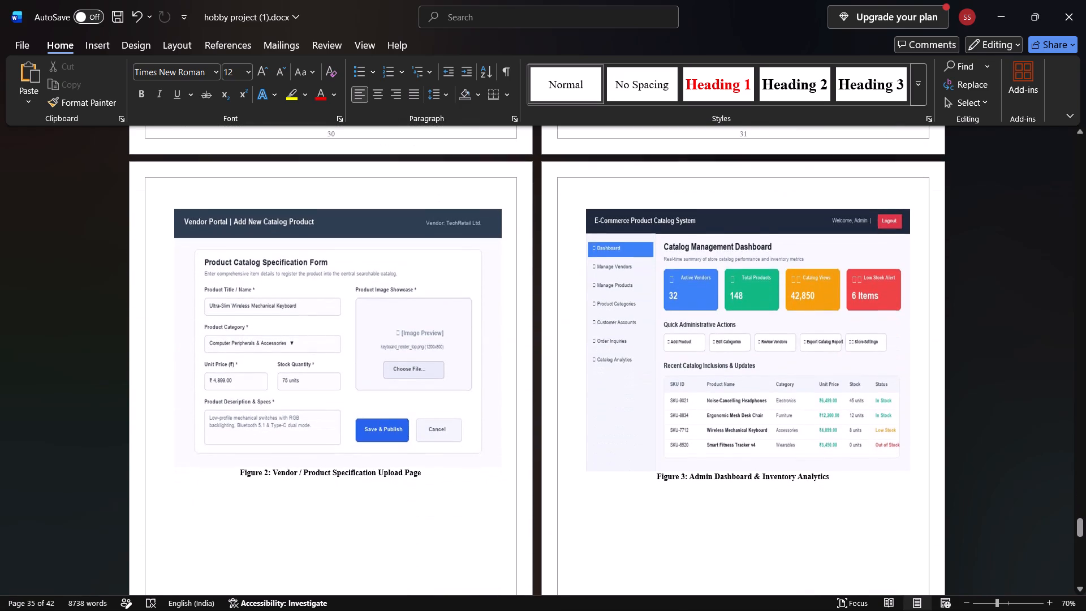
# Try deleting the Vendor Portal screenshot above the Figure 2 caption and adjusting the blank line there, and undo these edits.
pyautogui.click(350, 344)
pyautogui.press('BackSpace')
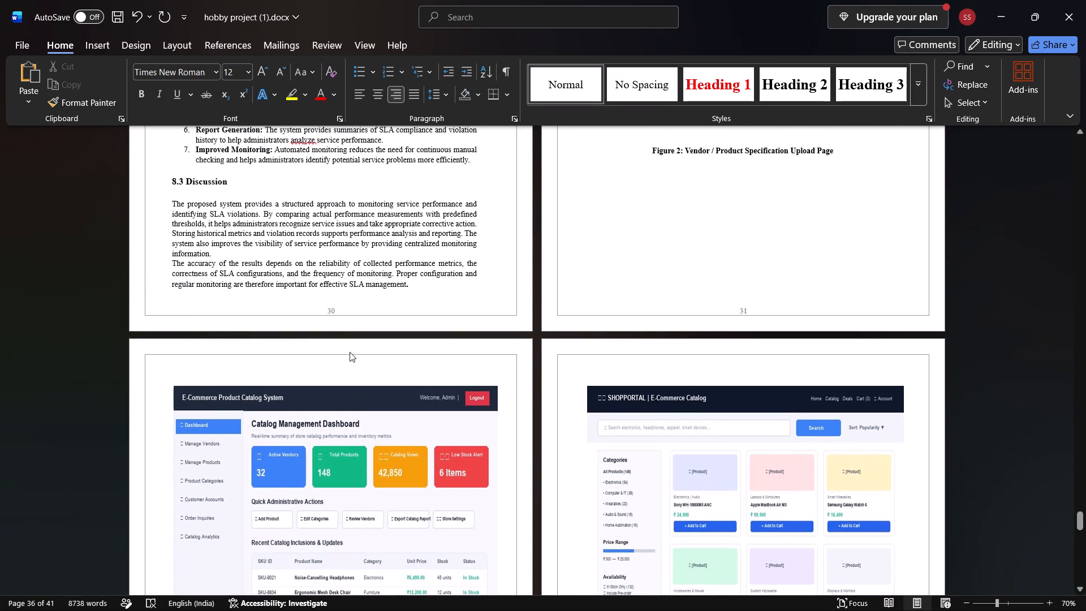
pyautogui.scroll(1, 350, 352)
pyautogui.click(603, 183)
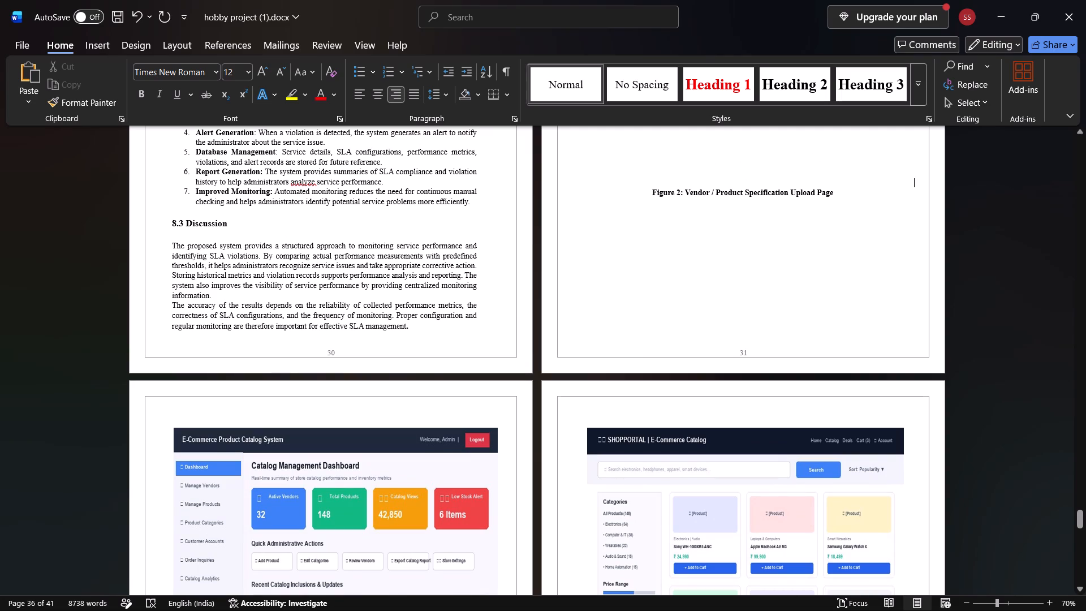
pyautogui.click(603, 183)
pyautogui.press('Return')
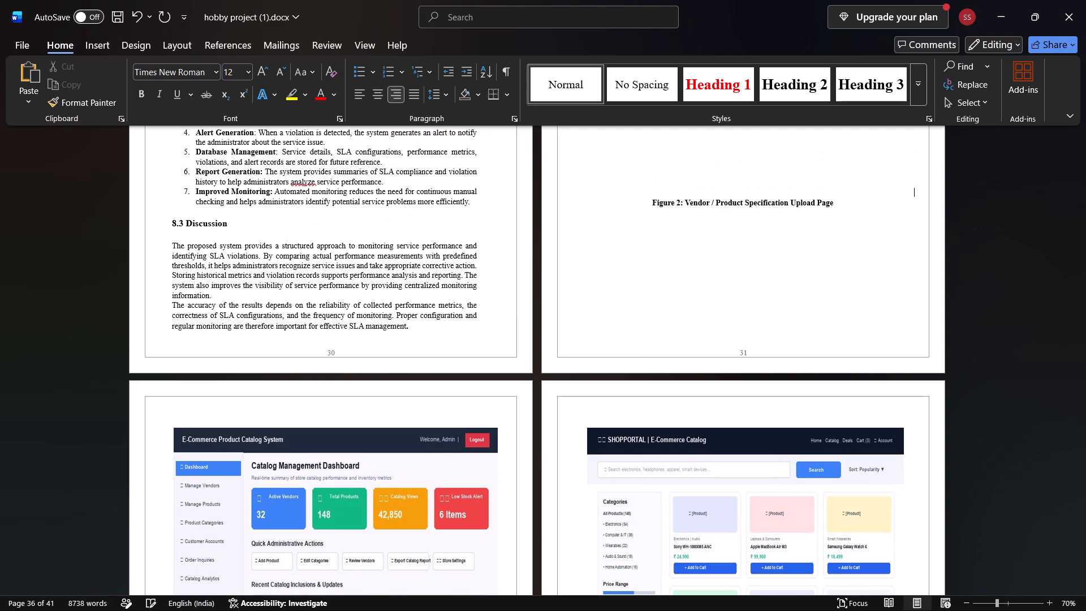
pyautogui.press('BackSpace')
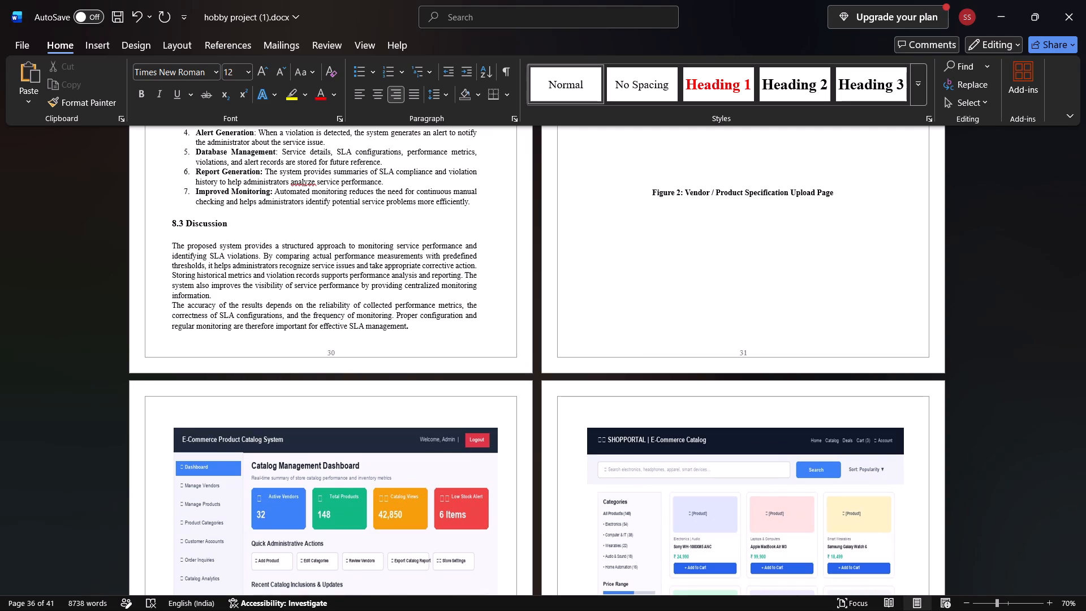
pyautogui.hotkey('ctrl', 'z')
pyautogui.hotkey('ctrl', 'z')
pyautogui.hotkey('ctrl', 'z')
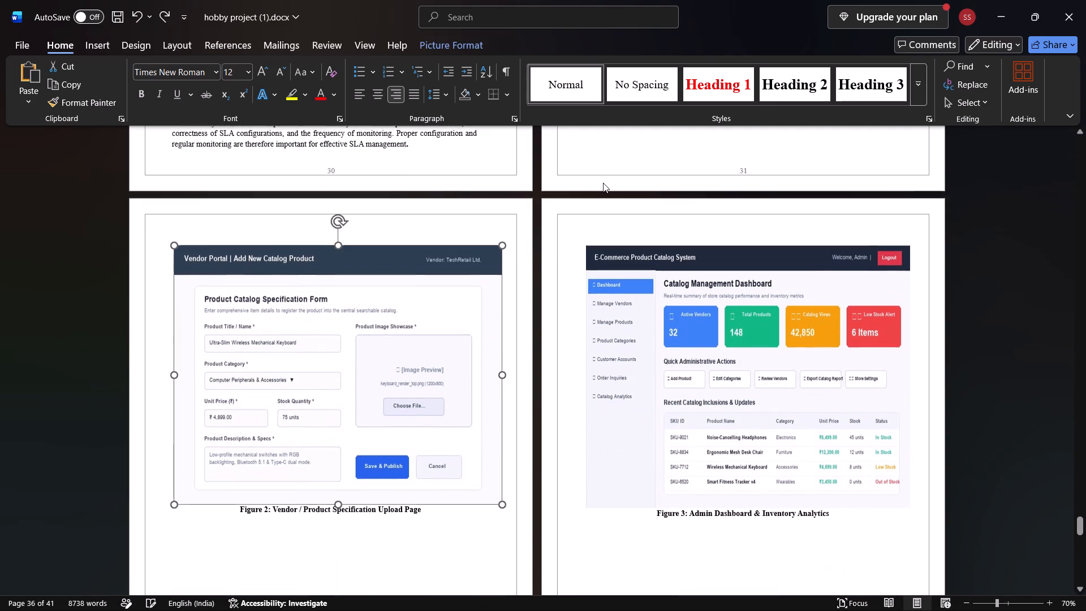
# Paste the copied four-page SLA collage just before the Vendor Portal screenshot of Figure 2.
pyautogui.hotkey('ctrl', 'v')
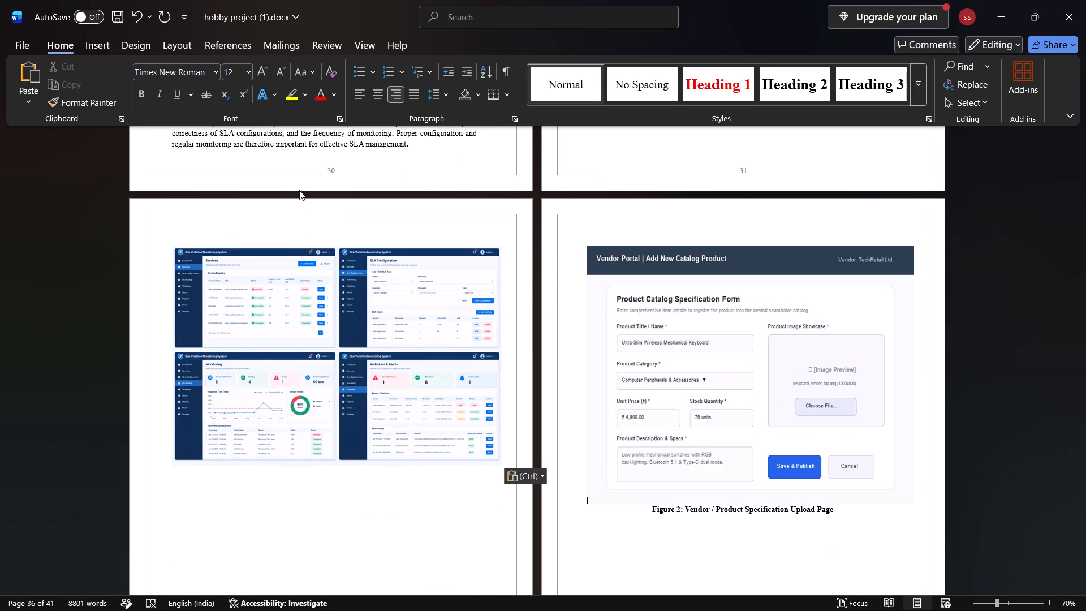
# Examine the figure pages around the pasted collage, from the Figure 1 login page to the Figure 4 catalog page.
pyautogui.scroll(-4, 352, 501)
pyautogui.scroll(1, 352, 501)
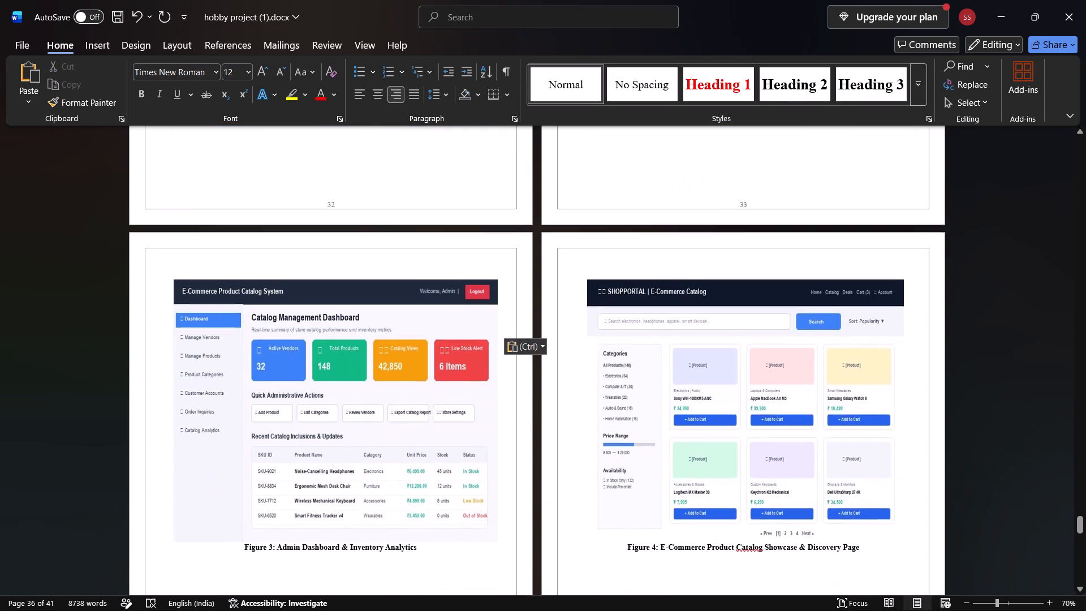
pyautogui.scroll(4, 352, 501)
pyautogui.scroll(-1, 352, 501)
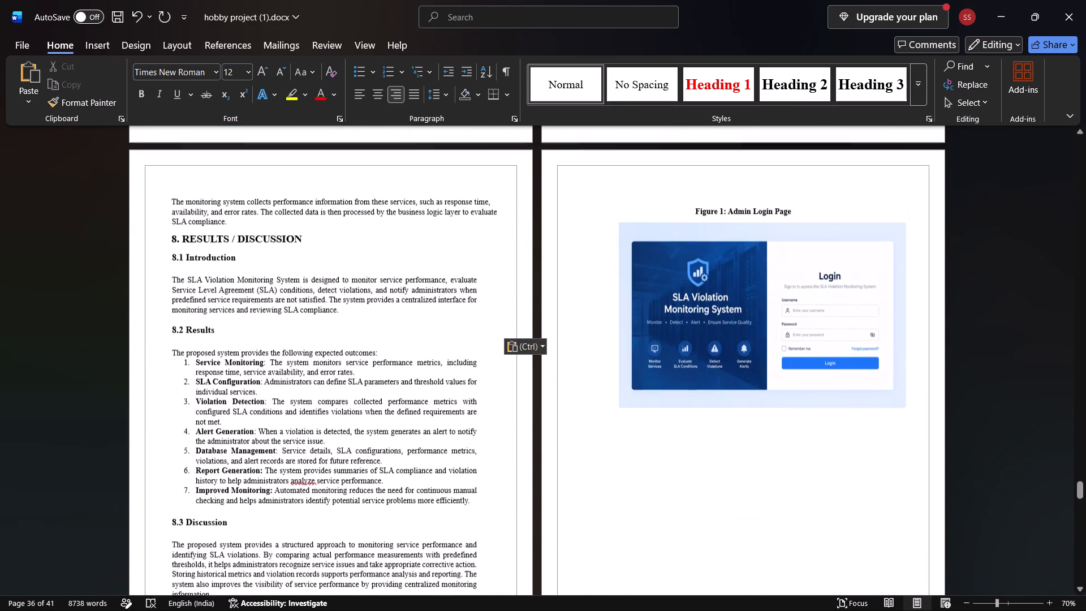
pyautogui.scroll(-1, 352, 501)
pyautogui.scroll(2, 352, 501)
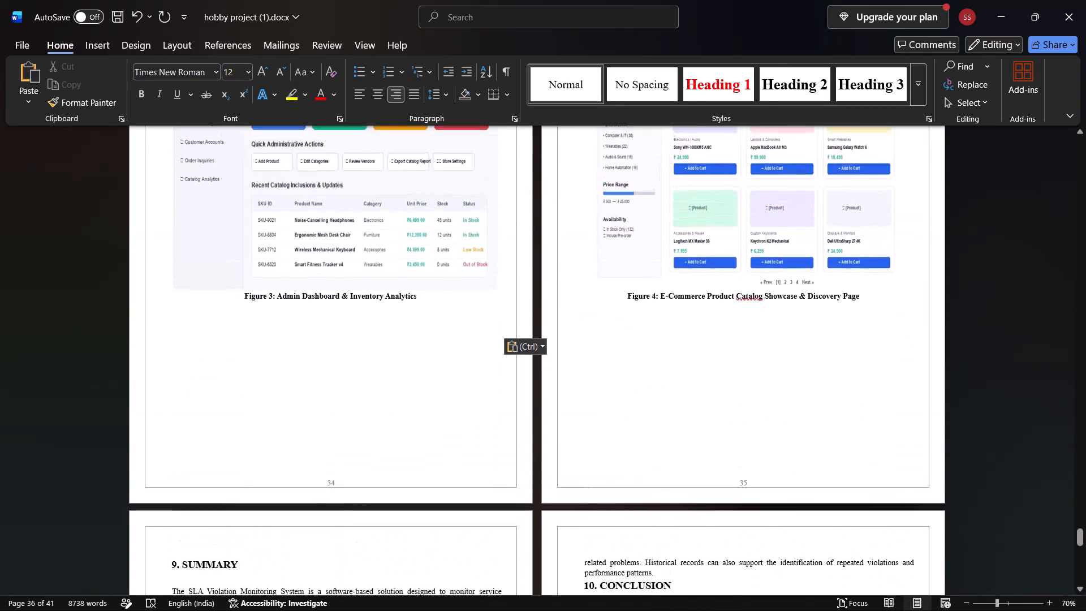
pyautogui.scroll(5, 307, 448)
pyautogui.scroll(-4, 307, 448)
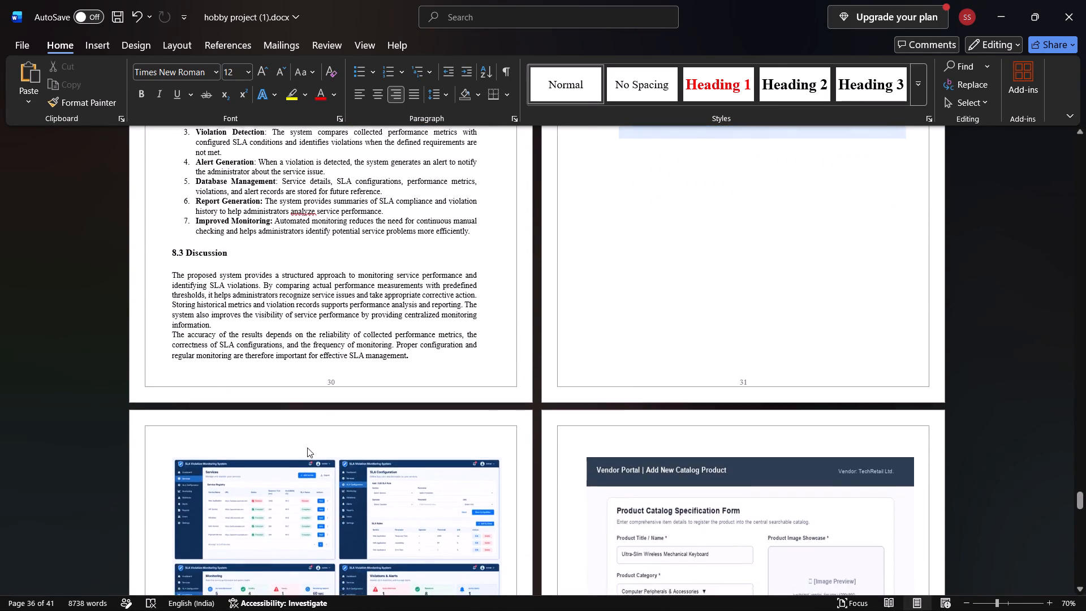
# Examine the figure pages again, comparing the pasted SLA collage with the old e-commerce screenshots of Figures 2 to 4.
pyautogui.scroll(-3, 307, 448)
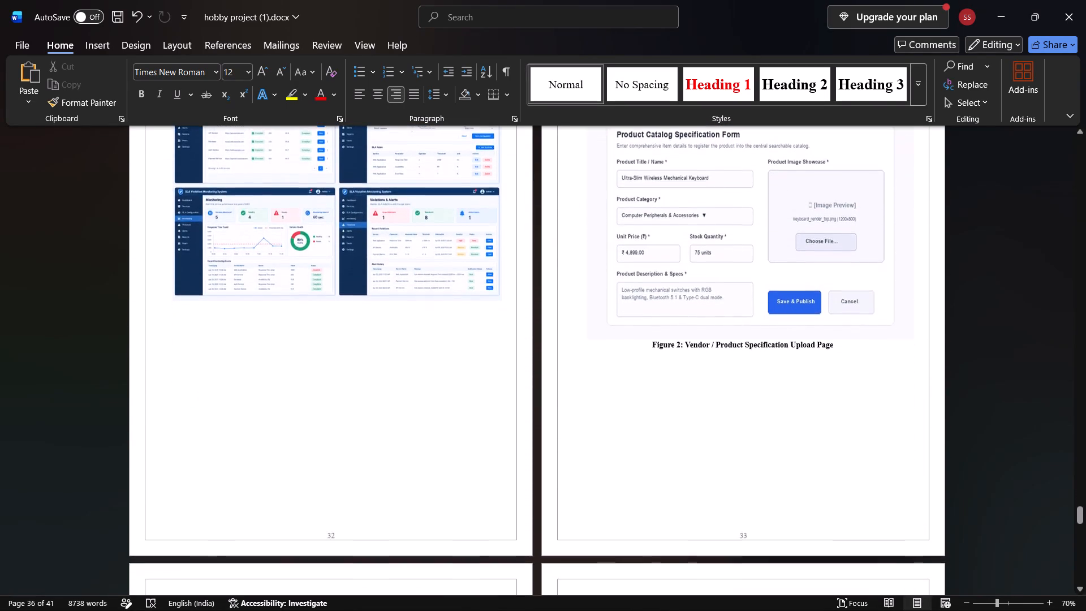
pyautogui.scroll(-1, 307, 448)
pyautogui.scroll(3, 307, 448)
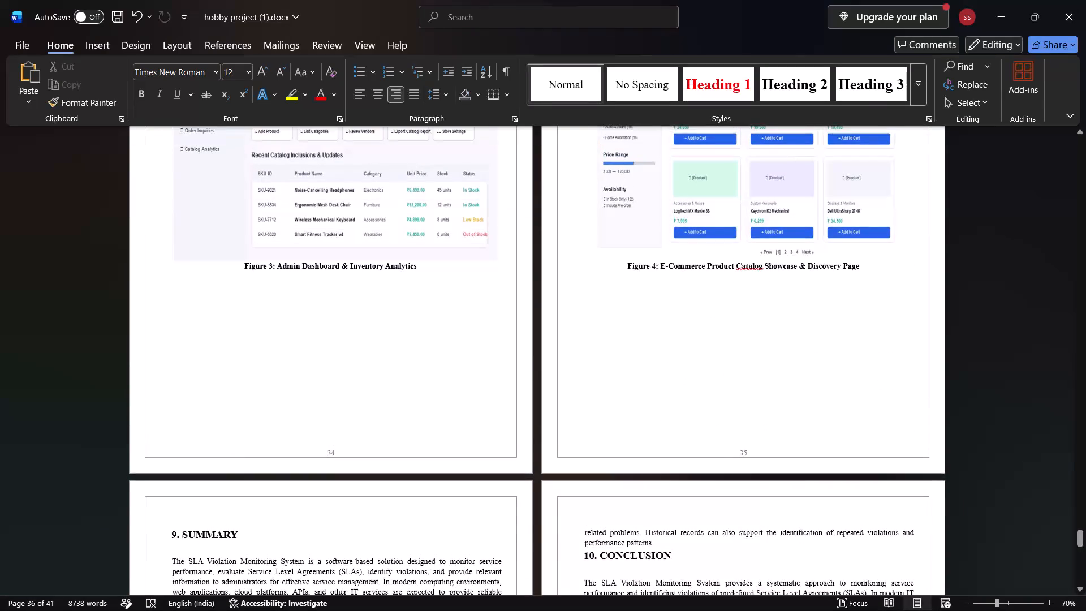
pyautogui.scroll(7, 307, 448)
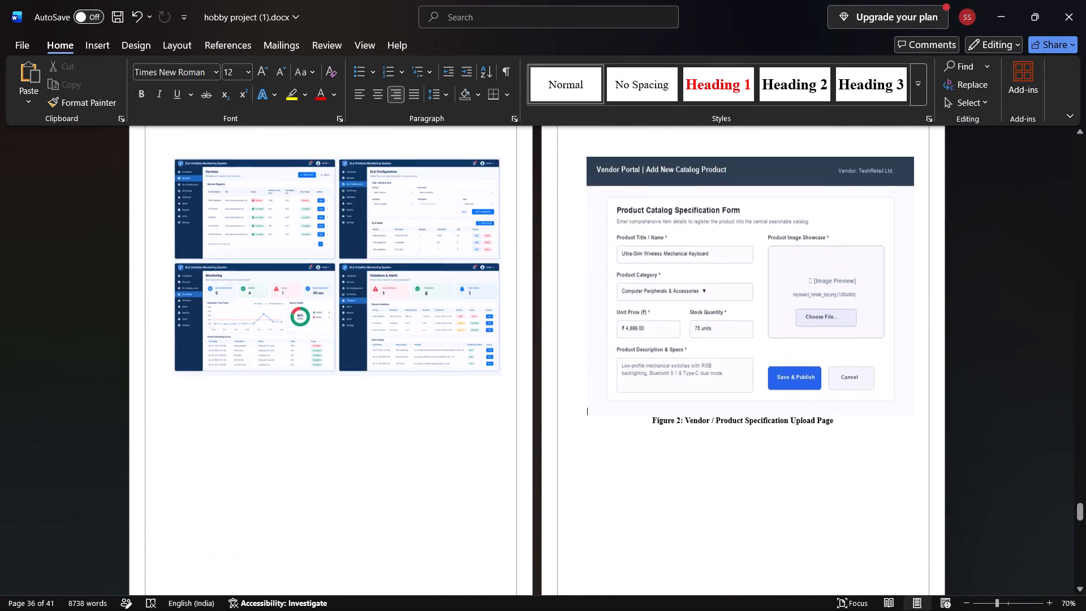
pyautogui.scroll(1, 307, 448)
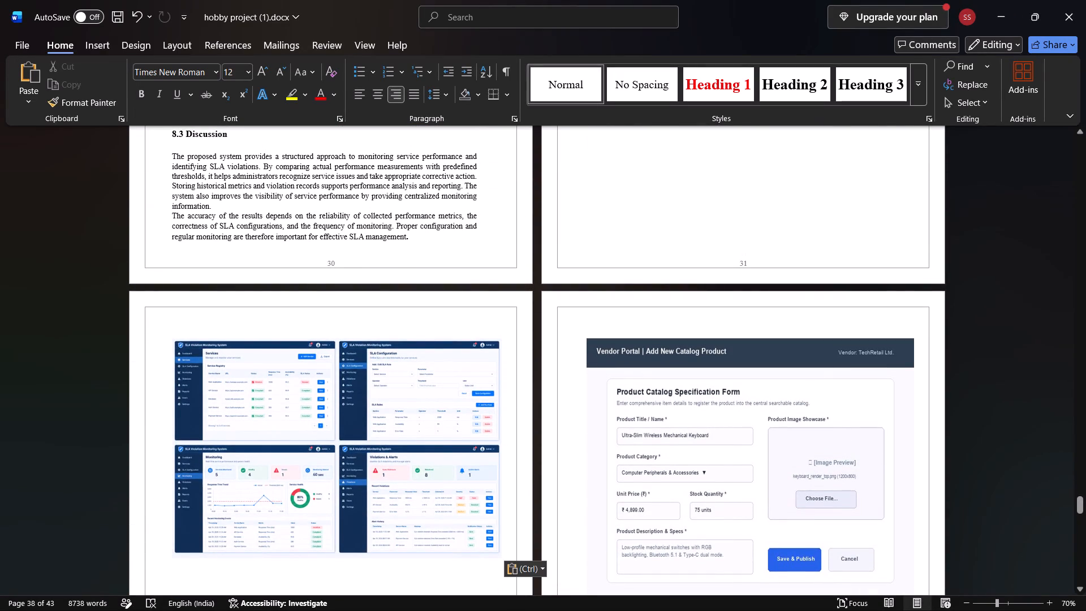
pyautogui.scroll(2, 645, 319)
pyautogui.scroll(-1, 645, 319)
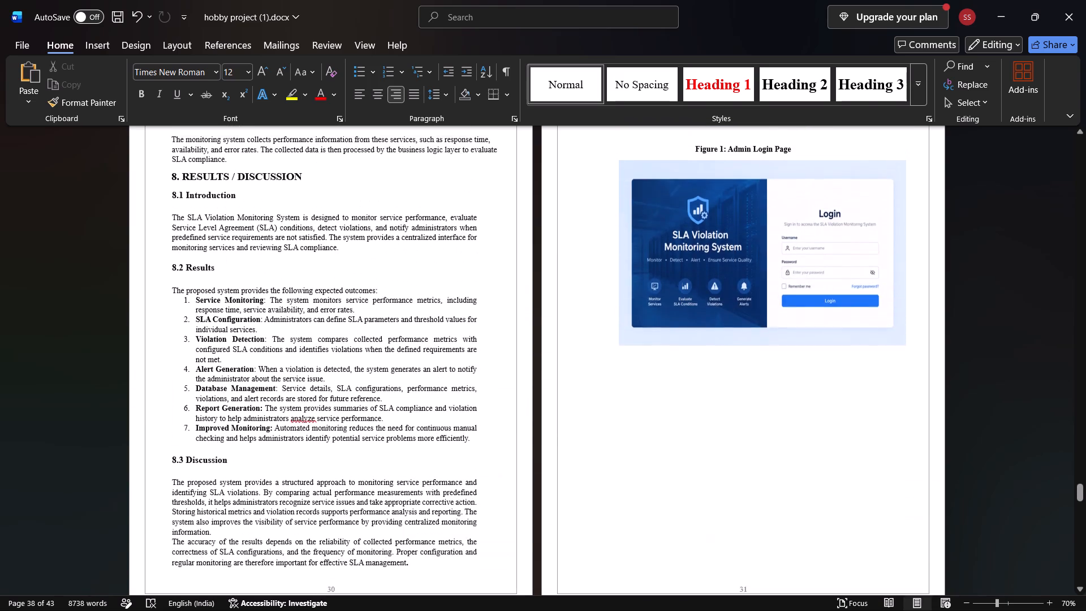
pyautogui.scroll(-1, 645, 319)
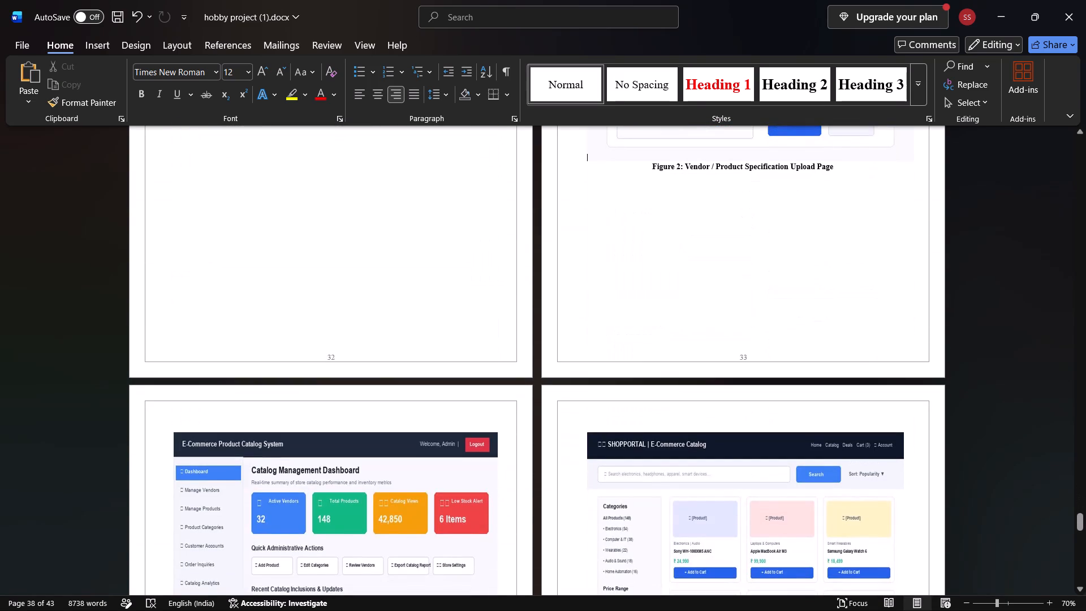
pyautogui.scroll(-1, 645, 319)
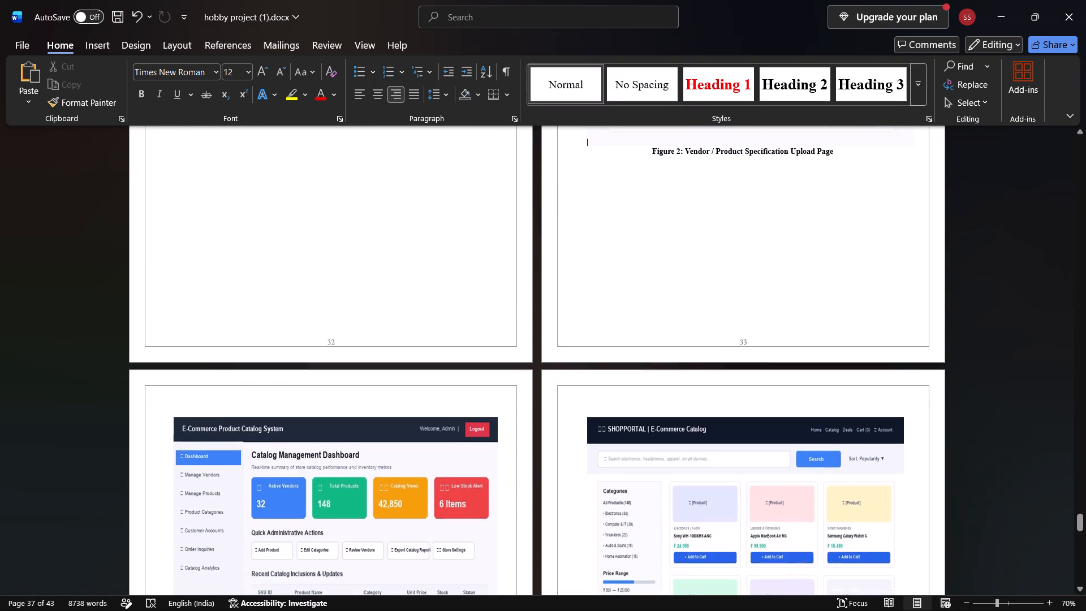
pyautogui.scroll(-1, 645, 319)
# Delete the old Vendor Portal screenshot so the SLA collage sits directly above the Figure 2 caption.
pyautogui.scroll(5, 645, 319)
pyautogui.click(645, 319)
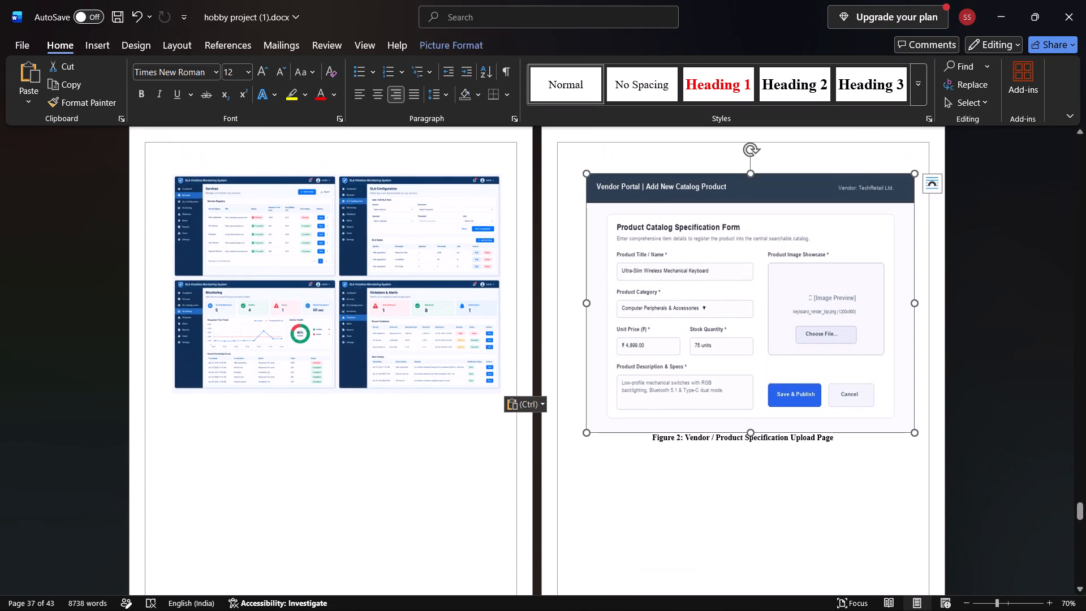
pyautogui.press('BackSpace')
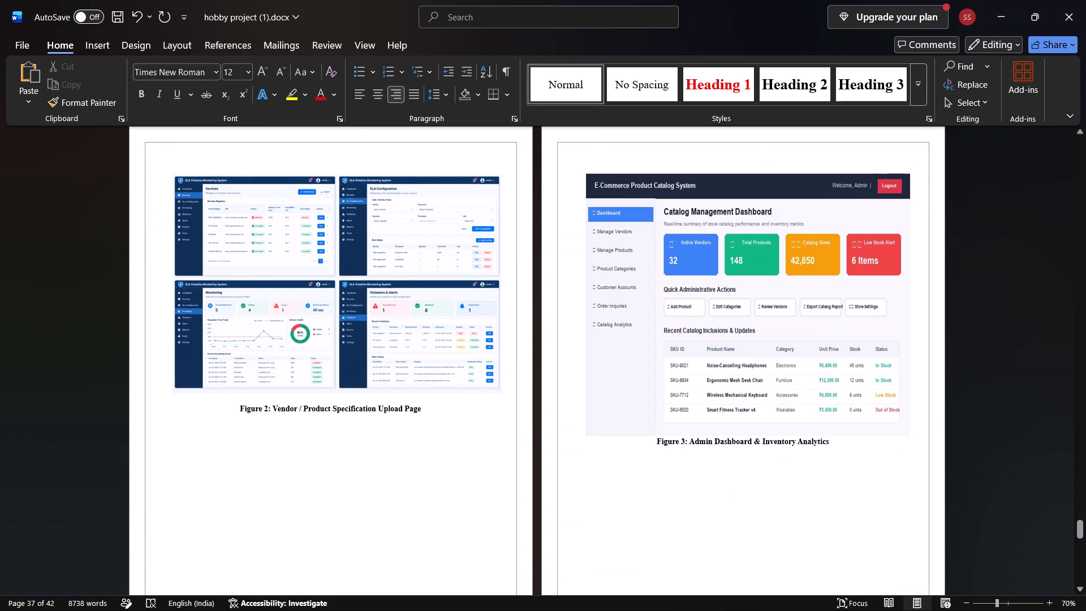
# Crop the four-page SLA collage above the Figure 2 caption down to only its Services page.
pyautogui.click(344, 354)
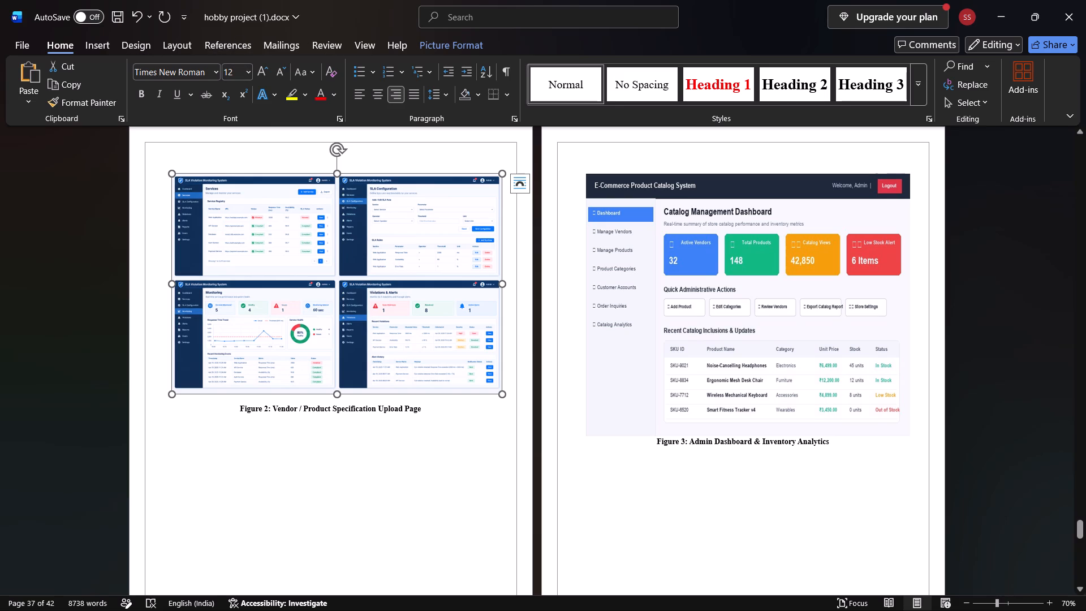
pyautogui.rightClick(344, 321)
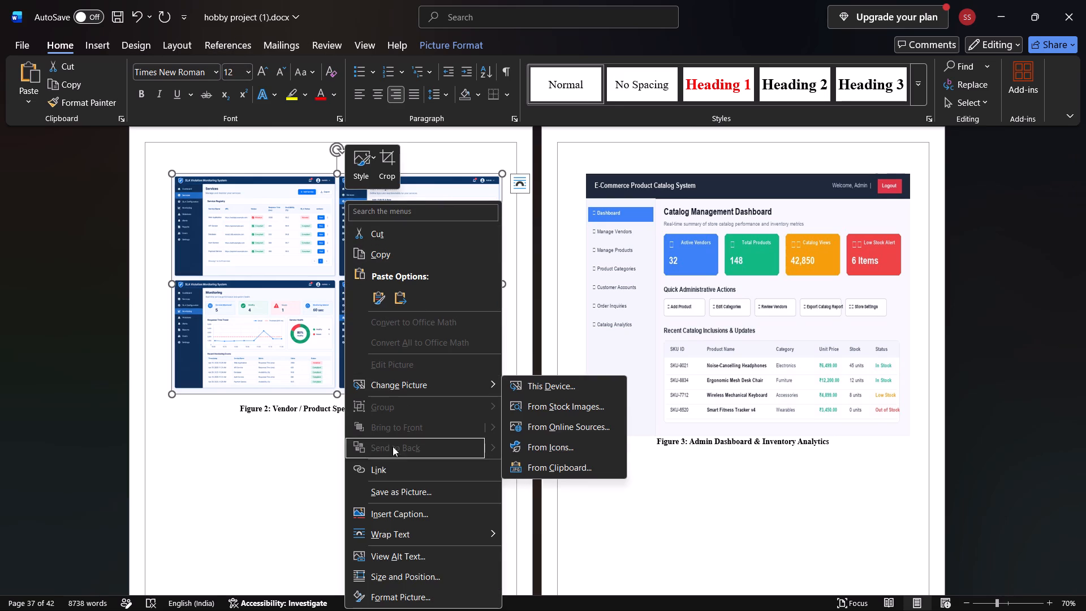
pyautogui.scroll(-1, 389, 553)
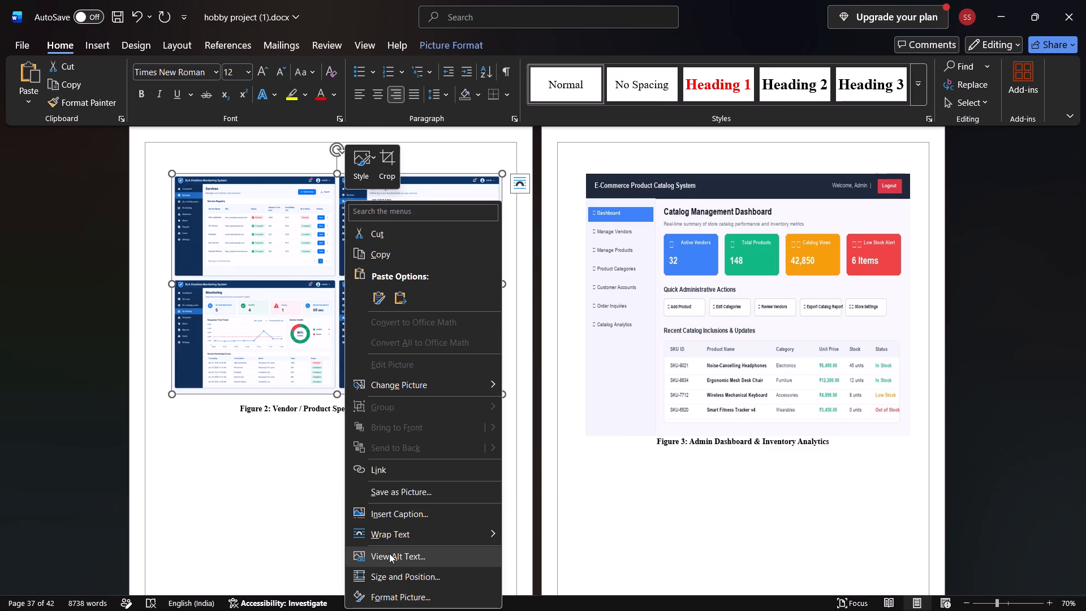
pyautogui.scroll(-1, 389, 553)
pyautogui.click(386, 168)
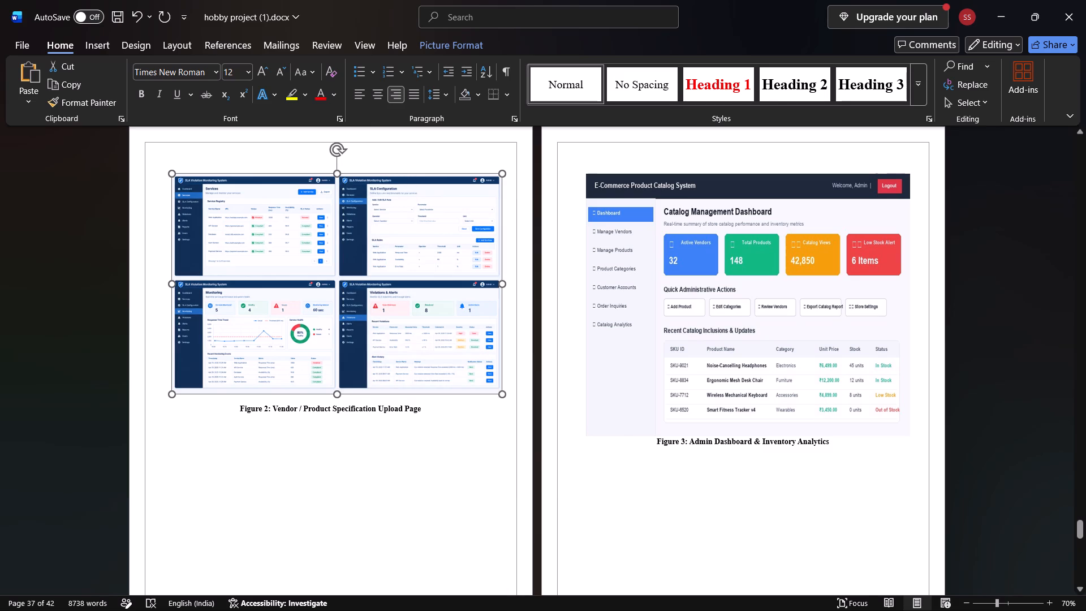
pyautogui.moveTo(498, 281); pyautogui.dragTo(341, 272)
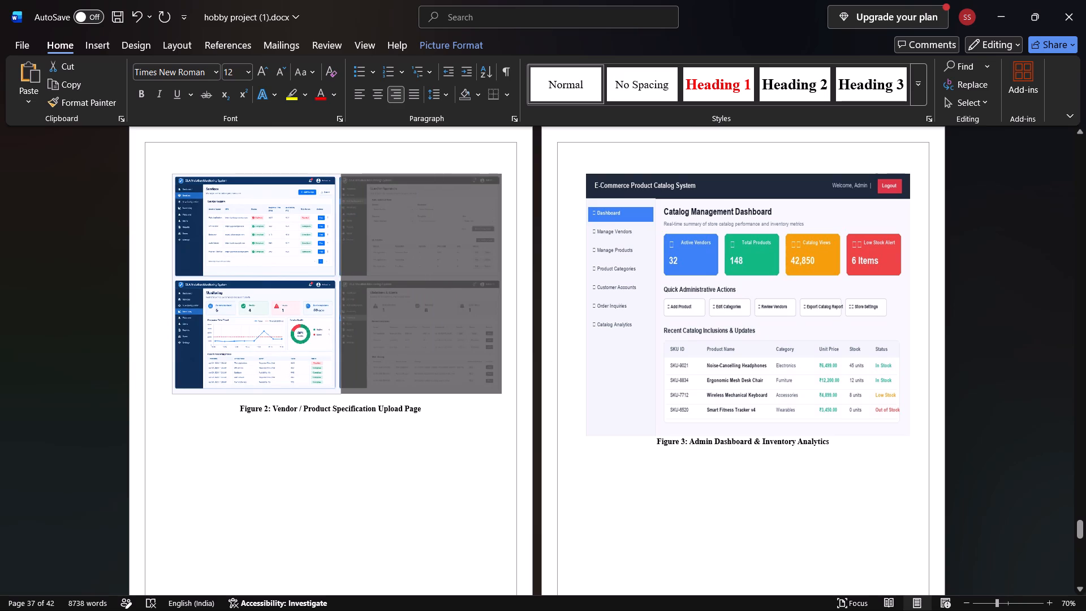
pyautogui.moveTo(341, 272); pyautogui.dragTo(341, 269)
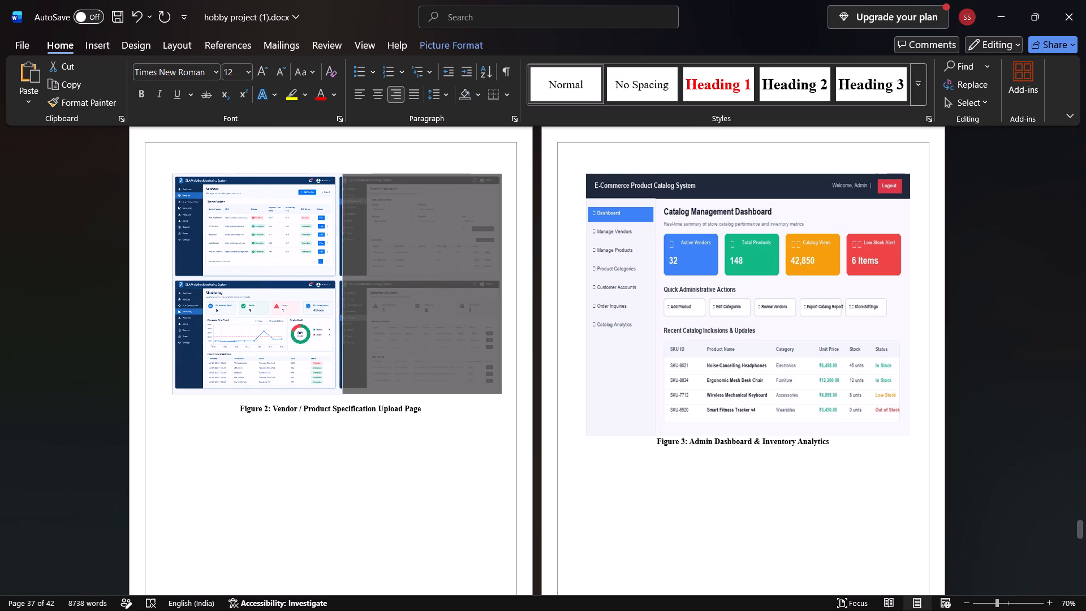
pyautogui.moveTo(341, 269); pyautogui.dragTo(337, 269)
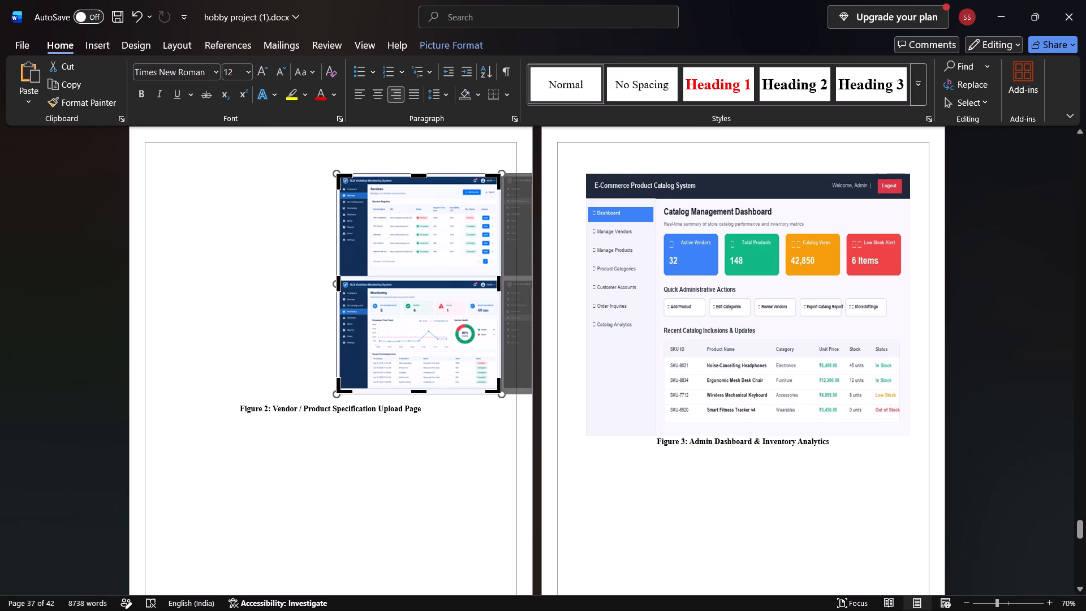
pyautogui.moveTo(416, 393); pyautogui.dragTo(394, 287)
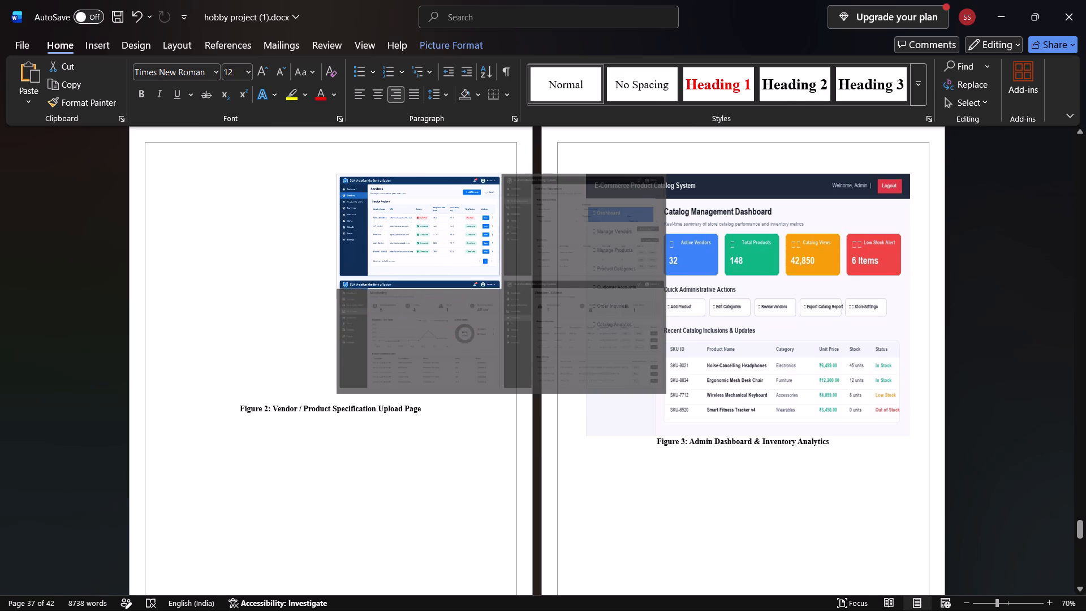
pyautogui.moveTo(394, 287); pyautogui.dragTo(393, 283)
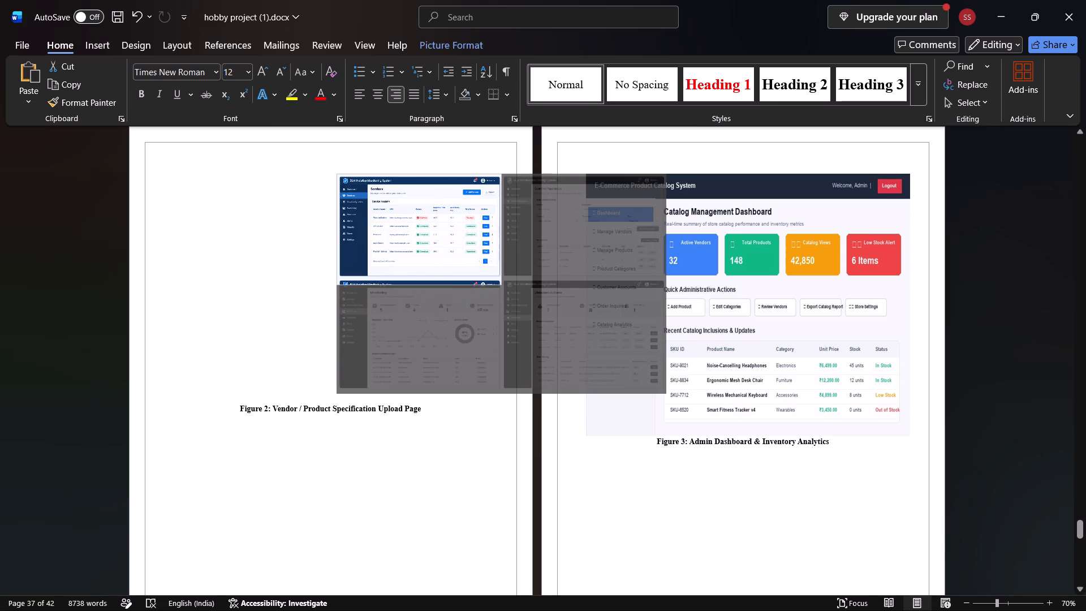
pyautogui.moveTo(393, 283); pyautogui.dragTo(390, 279)
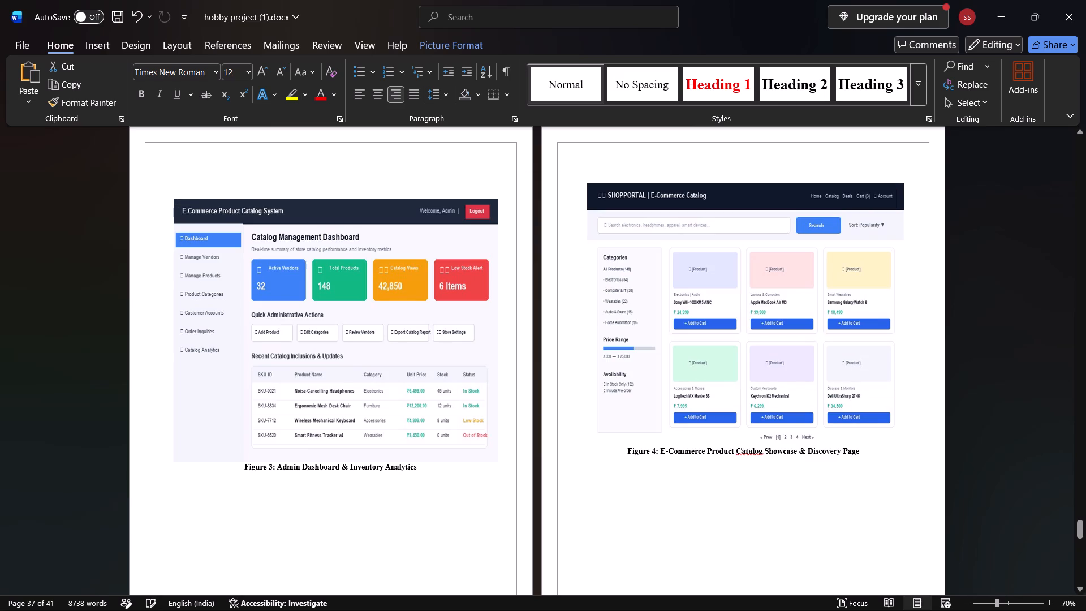
pyautogui.scroll(3, 731, 227)
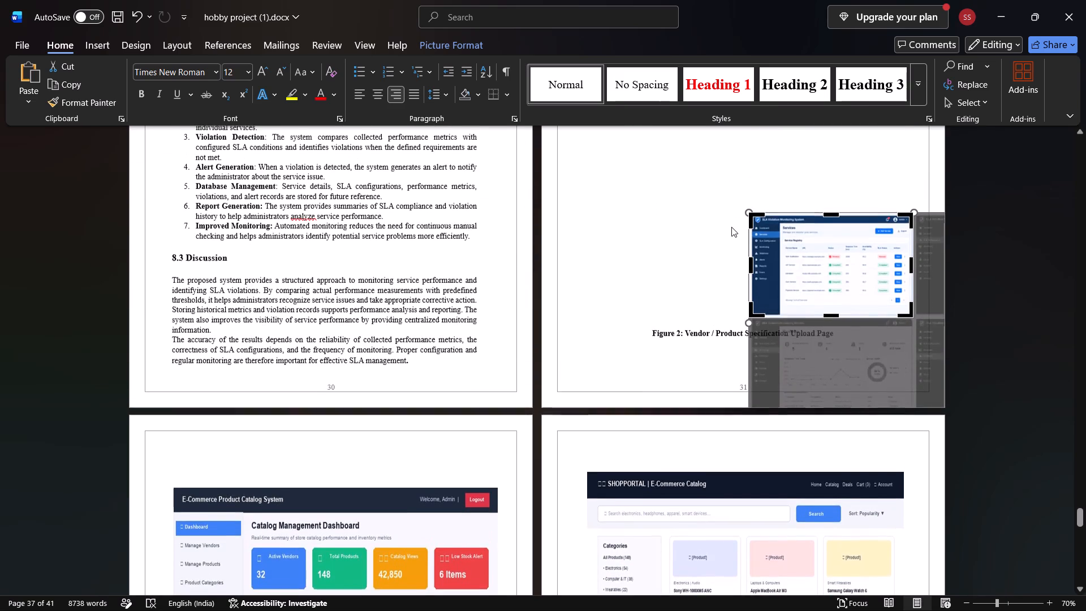
pyautogui.click(731, 227)
# Widen the cropped Services screenshot to about 17.08 cm so it spans nearly the full text width.
pyautogui.click(800, 269)
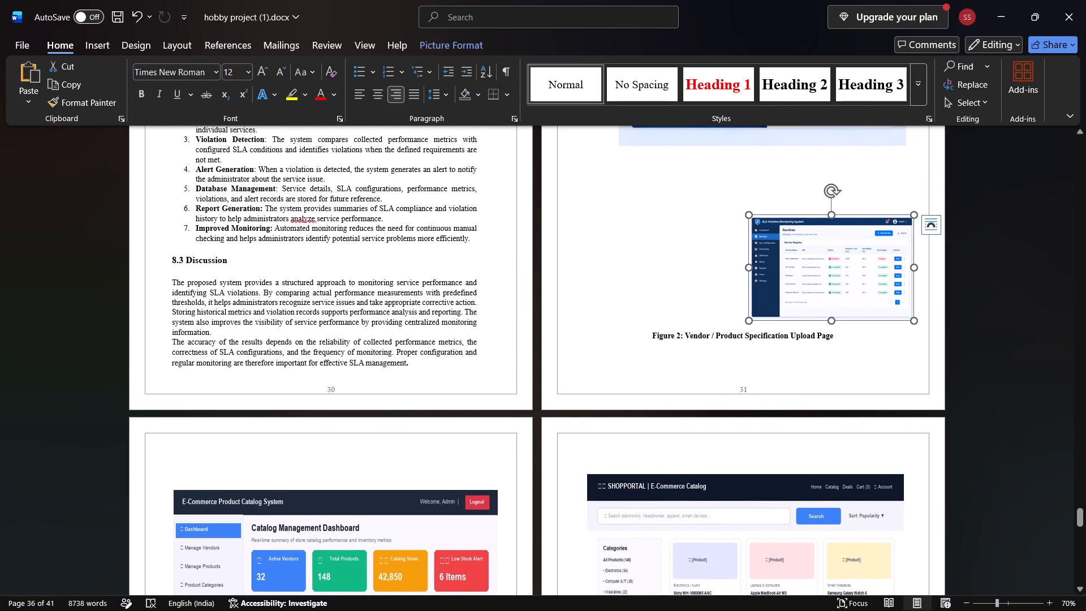
pyautogui.click(800, 269)
pyautogui.moveTo(800, 269); pyautogui.dragTo(654, 255)
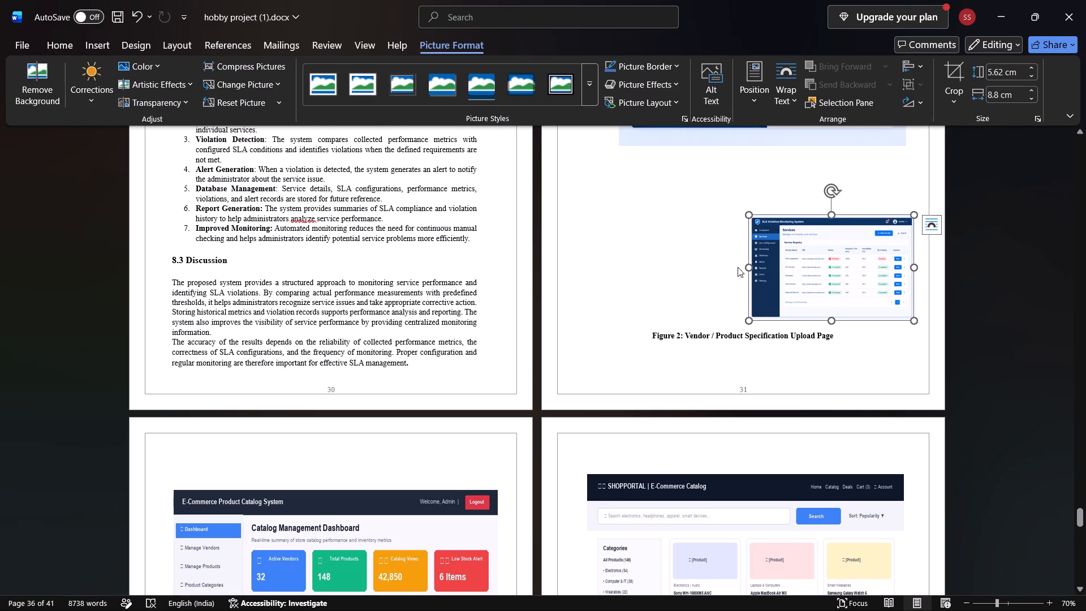
pyautogui.click(757, 268)
pyautogui.moveTo(749, 268); pyautogui.dragTo(682, 268)
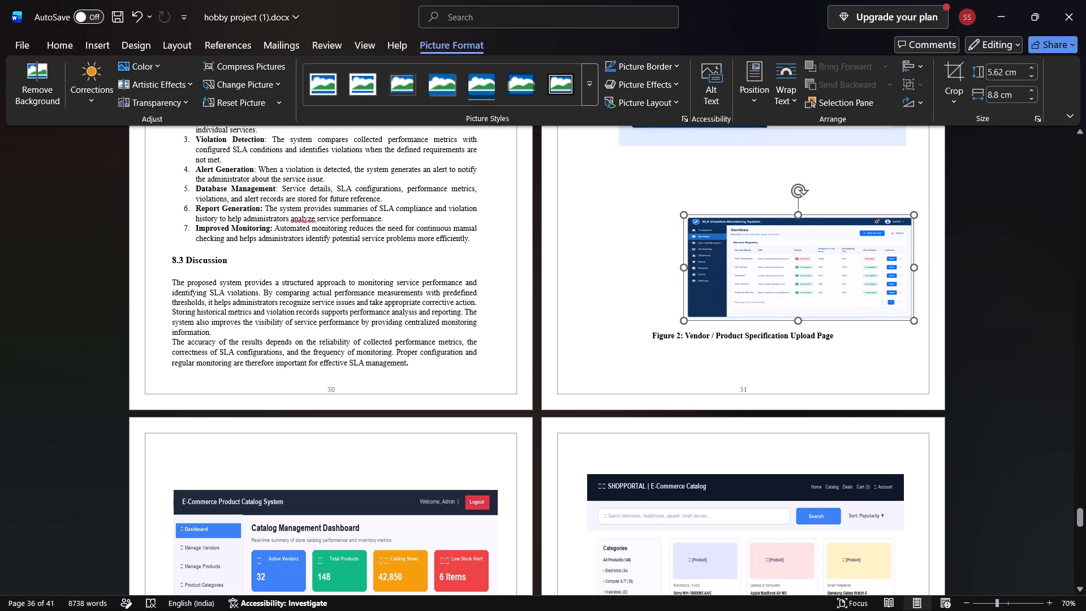
pyautogui.moveTo(682, 268); pyautogui.dragTo(576, 266)
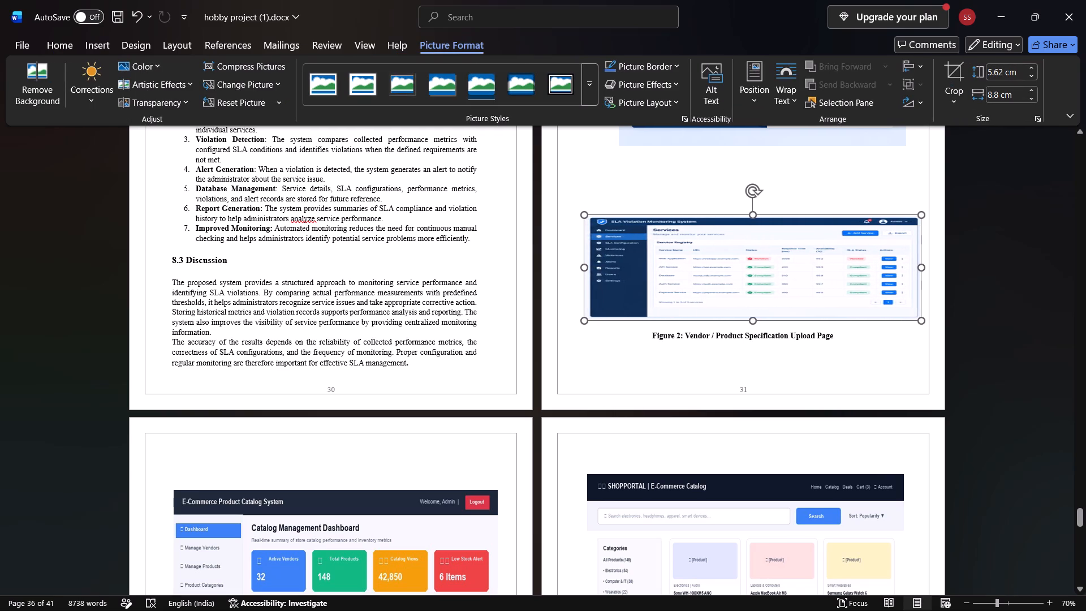
pyautogui.moveTo(576, 266); pyautogui.dragTo(594, 268)
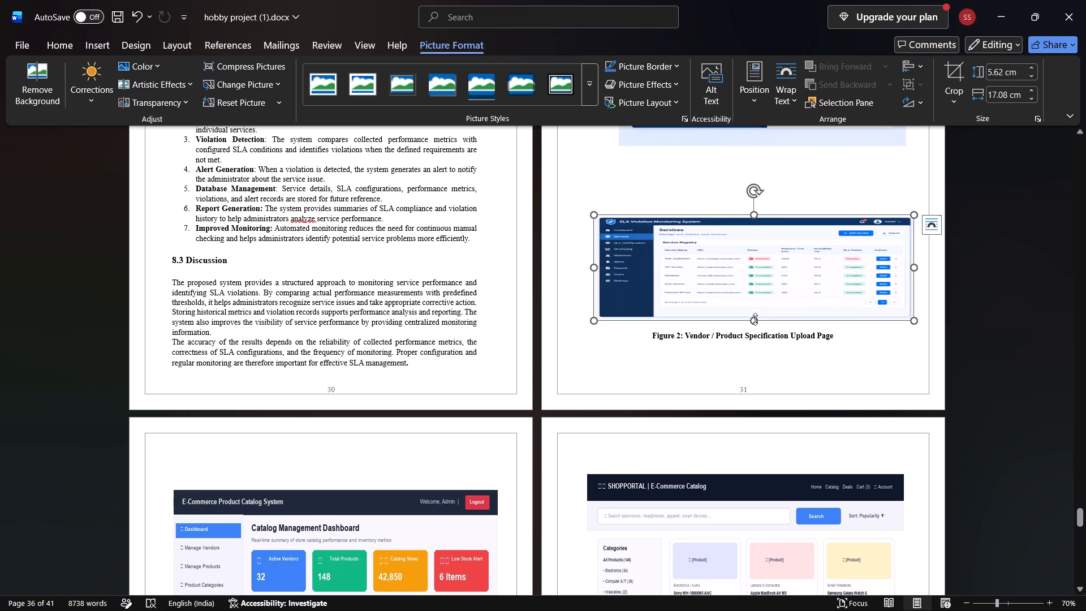
# Insert four blank lines below the Figure 1 login image to move the Services screenshot and its caption onto the next page.
pyautogui.click(632, 195)
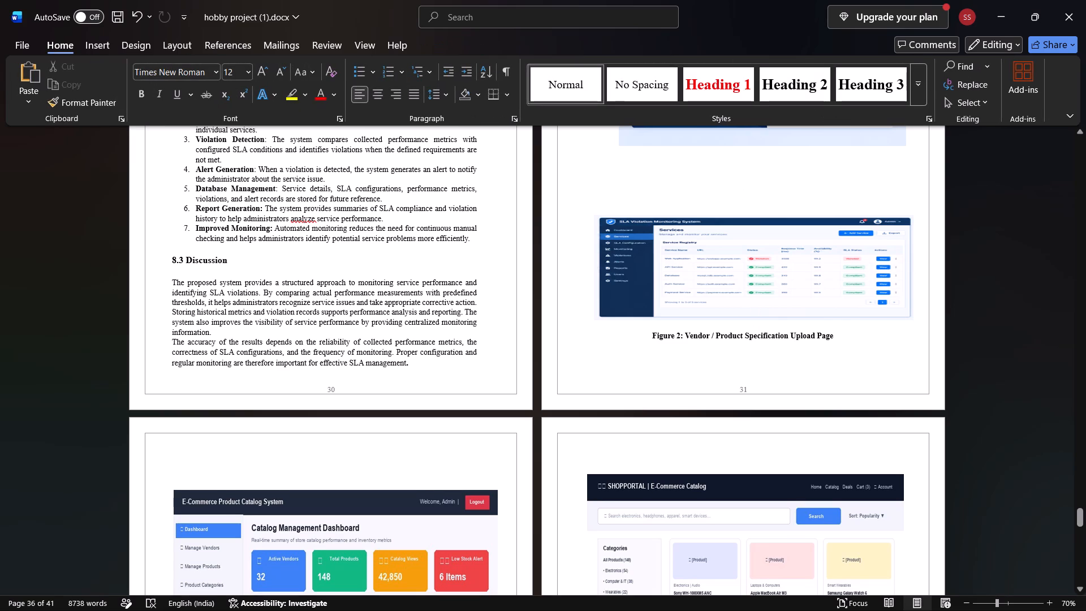
pyautogui.press('Return')
pyautogui.press('Return')
pyautogui.press('Return')
pyautogui.press('Return')
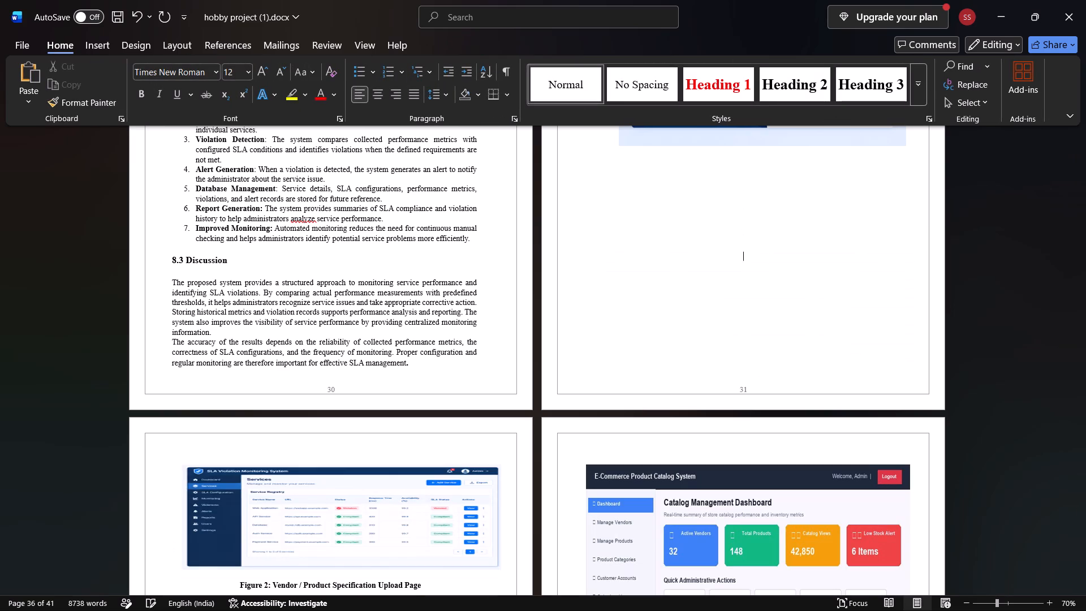
# Stretch the Services screenshot vertically until its height is about three quarters of its width.
pyautogui.scroll(-4, 249, 526)
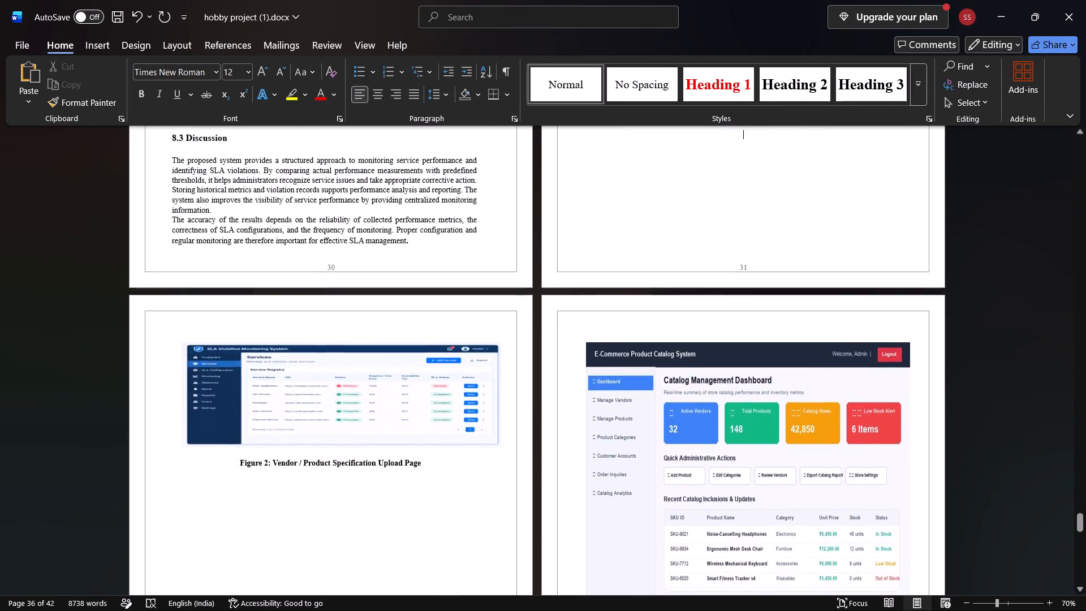
pyautogui.scroll(-1, 249, 526)
pyautogui.click(460, 180)
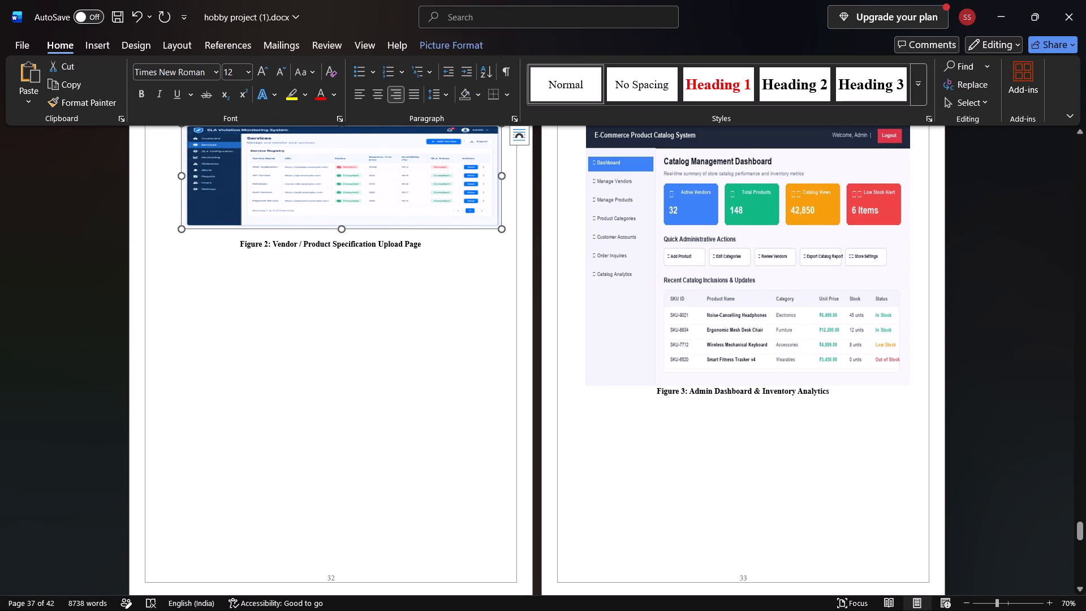
pyautogui.moveTo(338, 230); pyautogui.dragTo(337, 367)
# Examine the resized Services screenshot and its Figure 2 caption up close.
pyautogui.scroll(1, 337, 367)
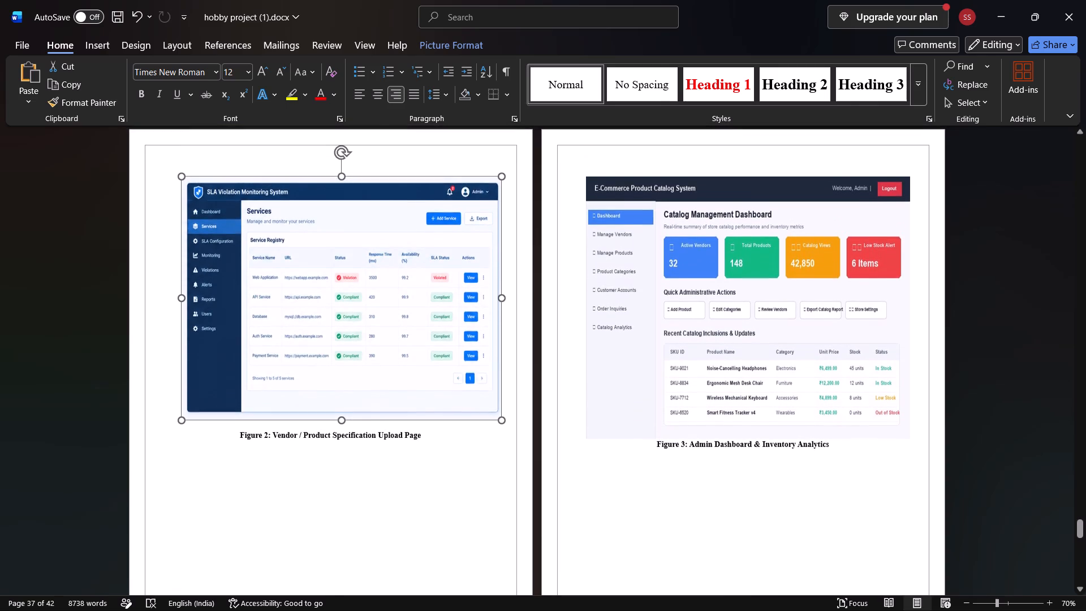
pyautogui.keyDown('ctrl'); pyautogui.scroll(3, 324, 346); pyautogui.keyUp('ctrl')
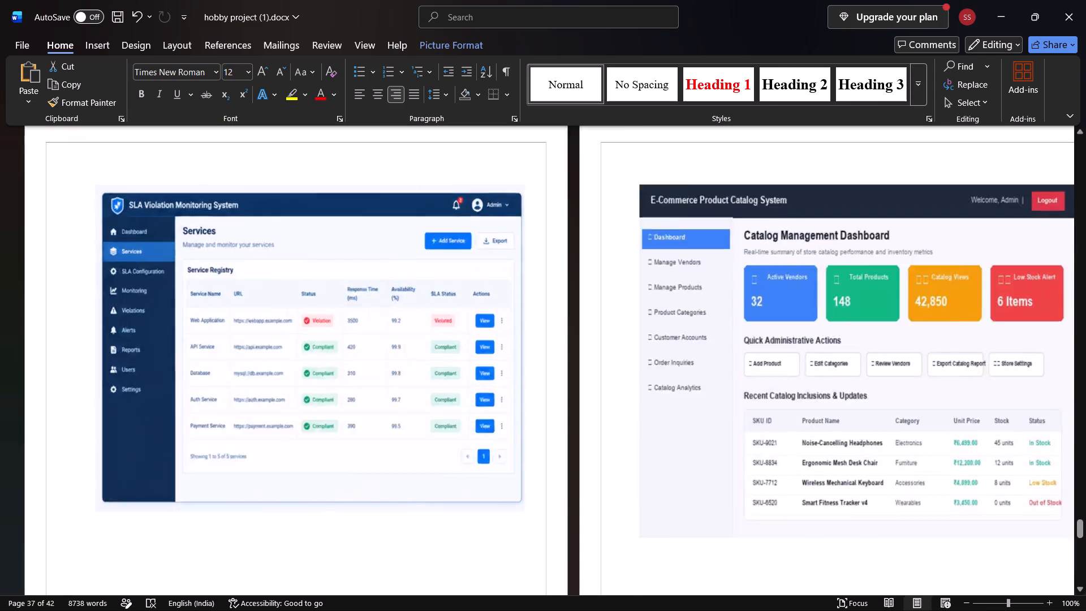
pyautogui.keyDown('ctrl'); pyautogui.scroll(1, 324, 346); pyautogui.keyUp('ctrl')
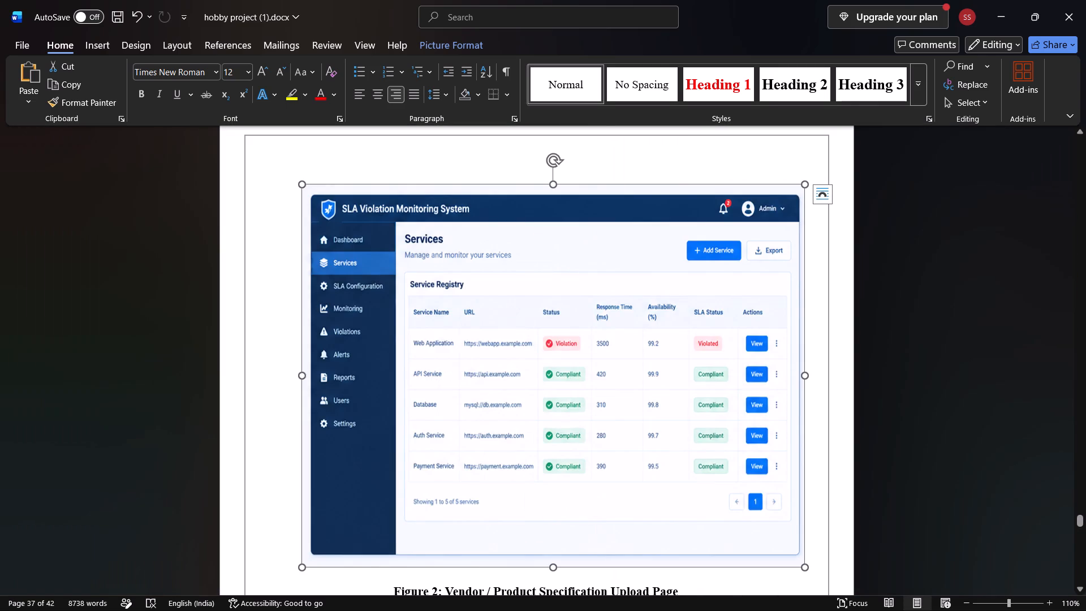
pyautogui.scroll(-1, 515, 328)
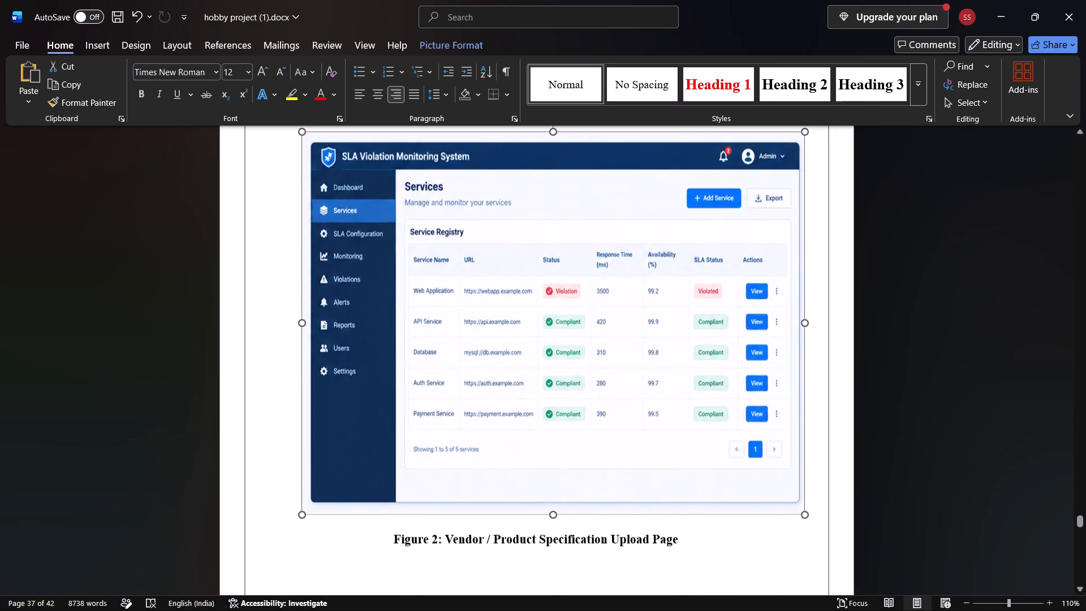
pyautogui.scroll(-1, 515, 328)
pyautogui.scroll(5, 515, 328)
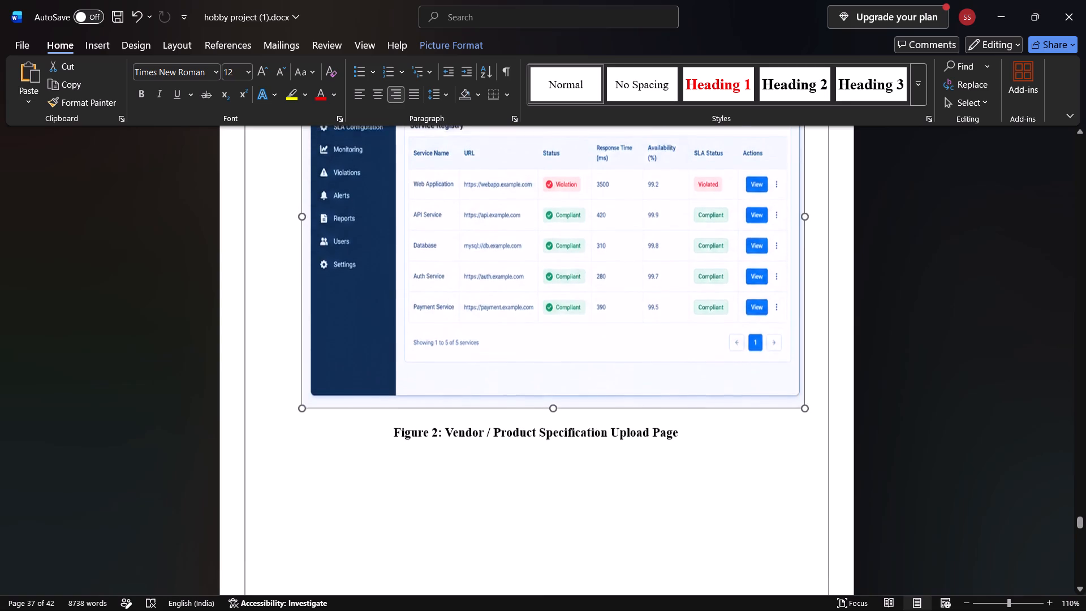
# Replace the Figure 2 caption's description with "SLA Violation Monitoring System Service Page", keeping the "Figure 2:" prefix.
pyautogui.scroll(1, 515, 328)
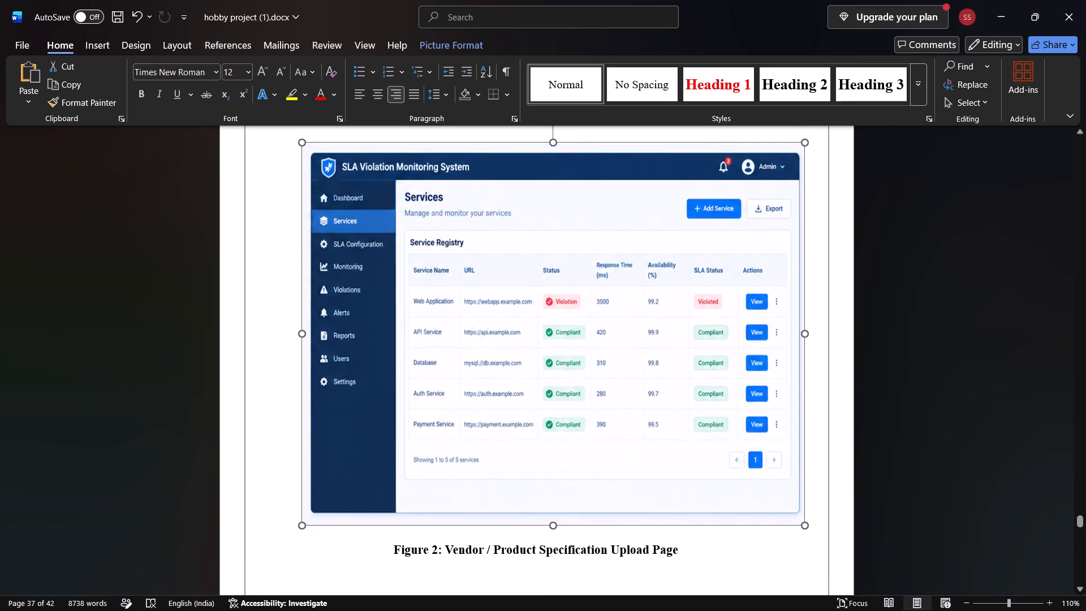
pyautogui.keyDown('ctrl'); pyautogui.scroll(-1, 515, 328); pyautogui.keyUp('ctrl')
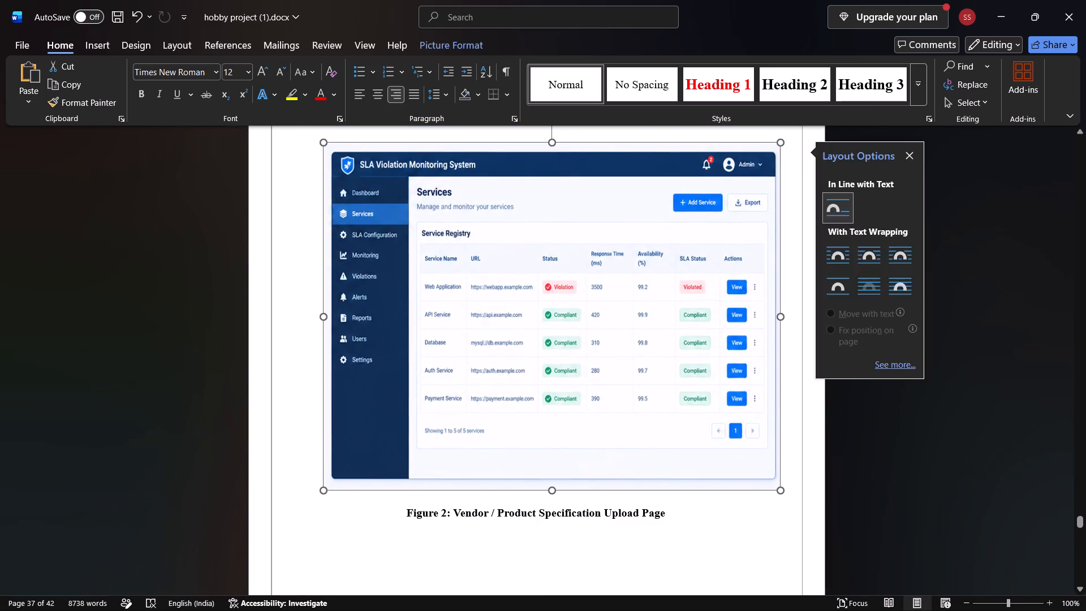
pyautogui.keyDown('ctrl'); pyautogui.scroll(-1, 602, 343); pyautogui.keyUp('ctrl')
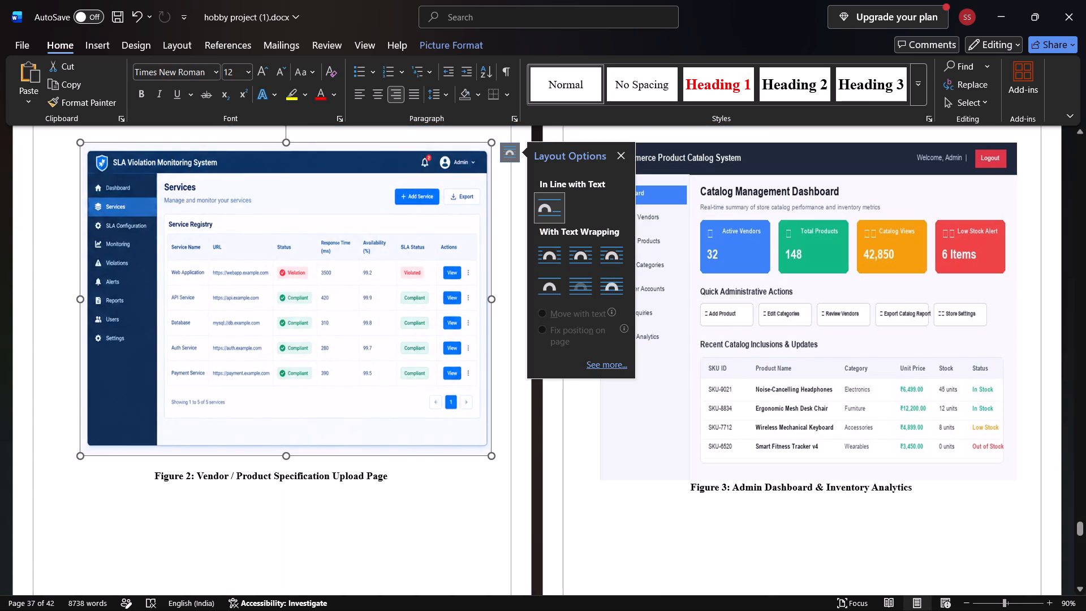
pyautogui.click(405, 464)
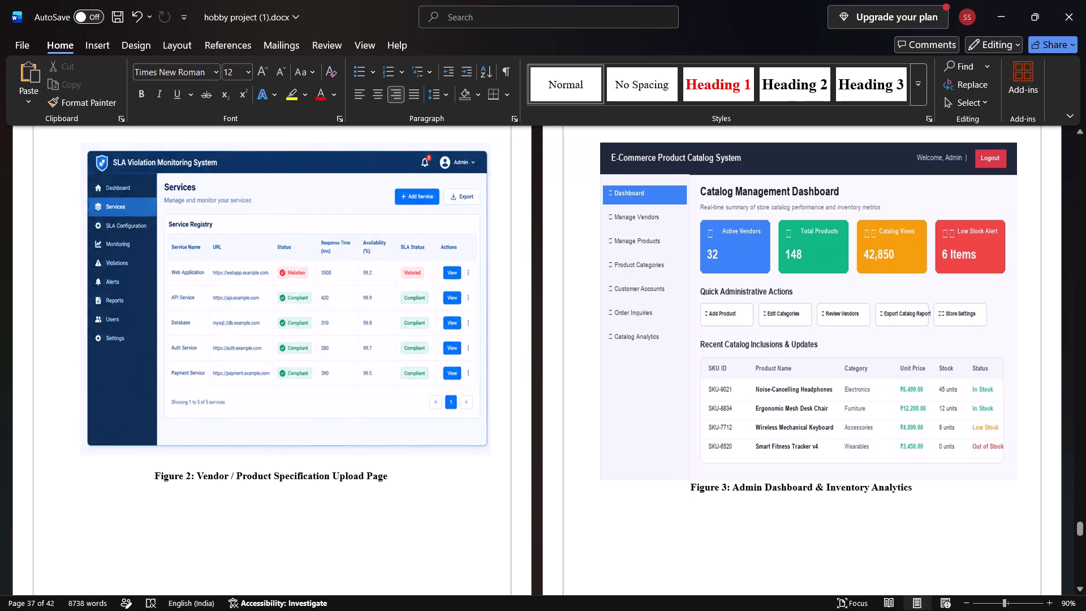
pyautogui.click(402, 467)
pyautogui.doubleClick(384, 479)
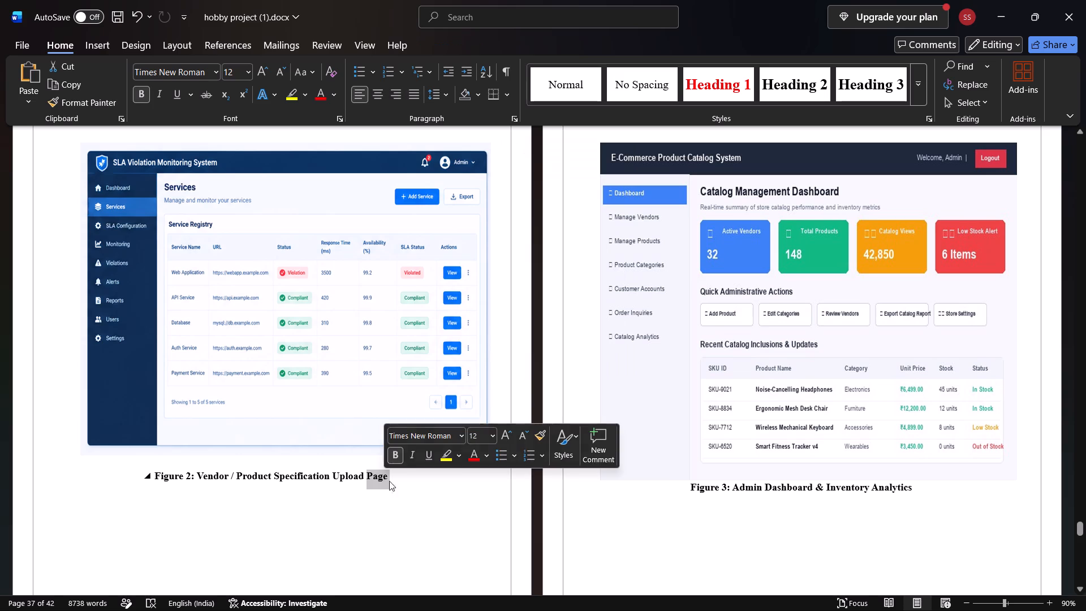
pyautogui.click(401, 484)
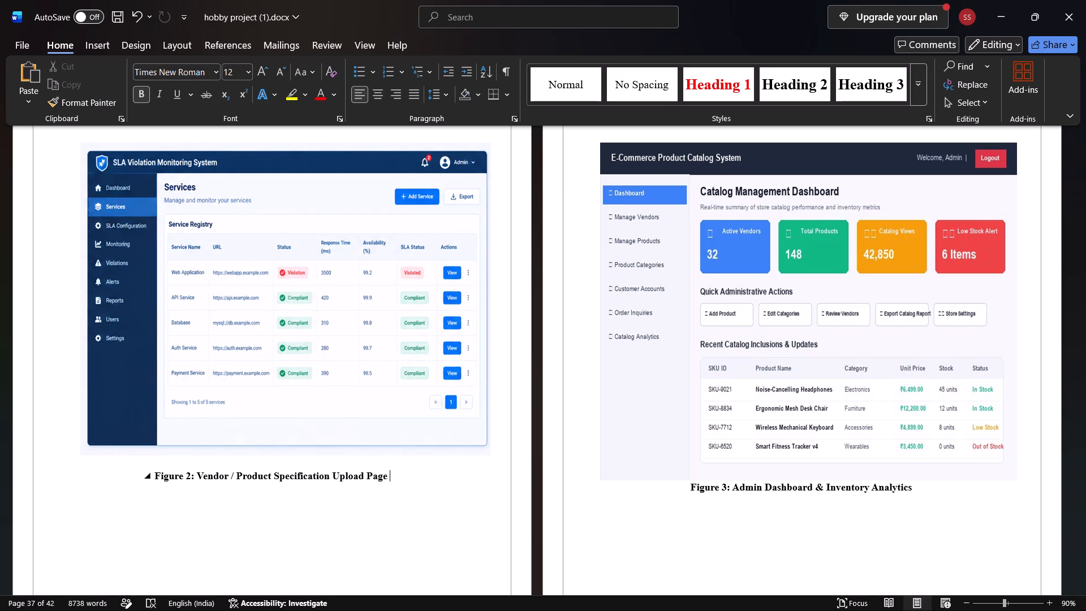
pyautogui.press('BackSpace')
pyautogui.press('BackSpace')
pyautogui.press('BackSpace')
pyautogui.press('BackSpace')
pyautogui.press('BackSpace')
pyautogui.press('BackSpace')
pyautogui.press('BackSpace')
pyautogui.press('BackSpace')
pyautogui.press('BackSpace')
pyautogui.press('BackSpace')
pyautogui.press('BackSpace')
pyautogui.press('BackSpace')
pyautogui.press('BackSpace')
pyautogui.press('BackSpace')
pyautogui.press('BackSpace')
pyautogui.press('BackSpace')
pyautogui.press('BackSpace')
pyautogui.press('BackSpace')
pyautogui.press('BackSpace')
pyautogui.press('BackSpace')
pyautogui.press('BackSpace')
pyautogui.press('BackSpace')
pyautogui.press('BackSpace')
pyautogui.press('BackSpace')
pyautogui.press('BackSpace')
pyautogui.press('BackSpace')
pyautogui.press('BackSpace')
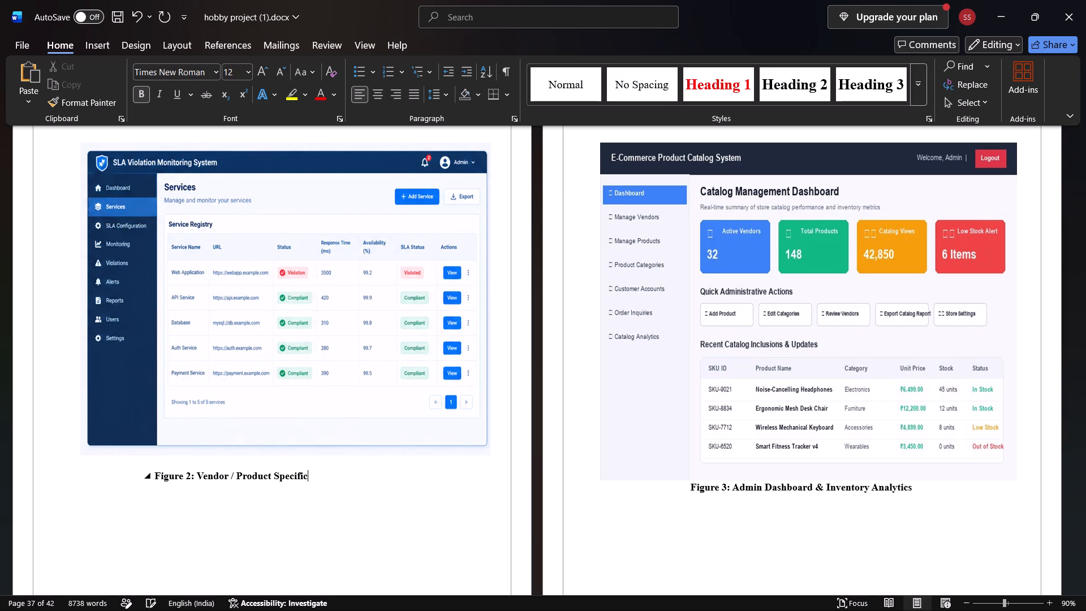
pyautogui.press('BackSpace')
pyautogui.press('BackSpace')
pyautogui.press('BackSpace')
pyautogui.press('BackSpace')
pyautogui.press('BackSpace')
pyautogui.press('BackSpace')
pyautogui.press('BackSpace')
pyautogui.press('BackSpace')
pyautogui.press('BackSpace')
pyautogui.press('BackSpace')
pyautogui.press('BackSpace')
pyautogui.press('BackSpace')
pyautogui.press('BackSpace')
pyautogui.press('BackSpace')
pyautogui.press('BackSpace')
pyautogui.press('BackSpace')
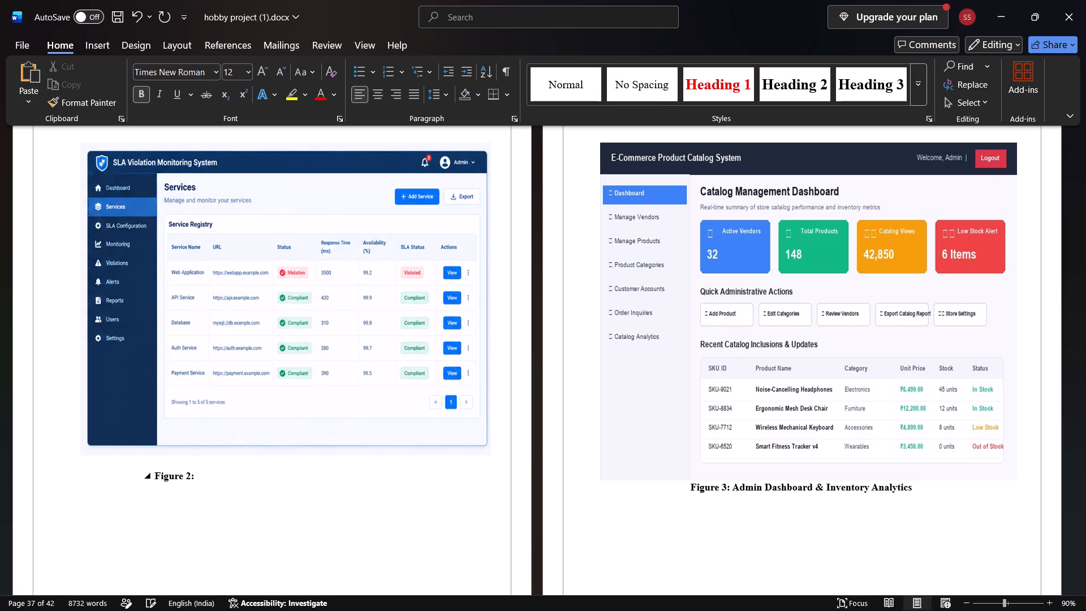
pyautogui.hotkey('shift', 's')
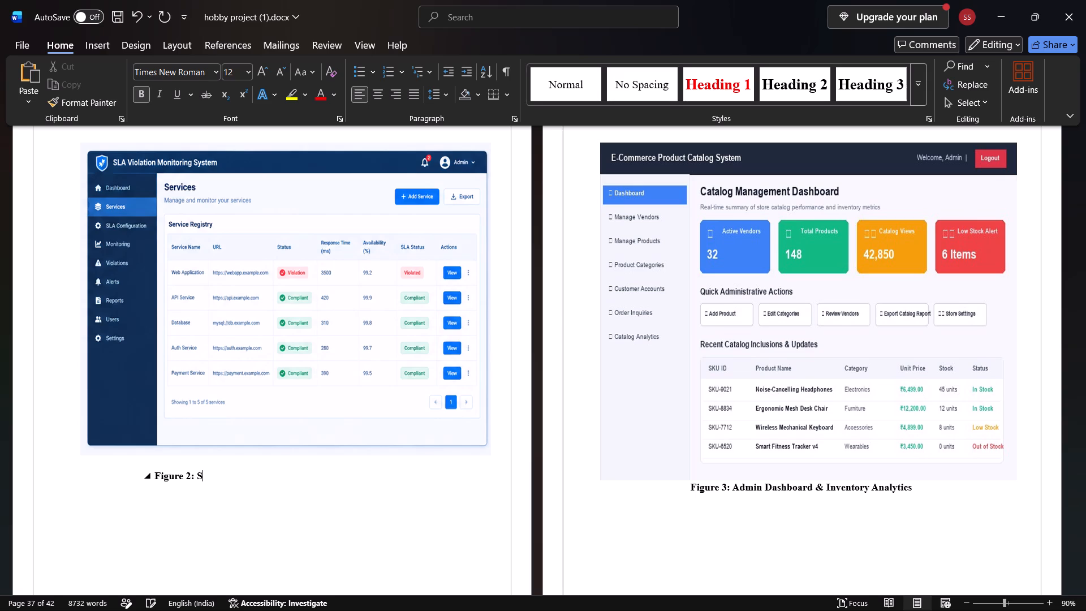
pyautogui.write('LA')
pyautogui.press('space')
pyautogui.write('Vi')
pyautogui.press('o')
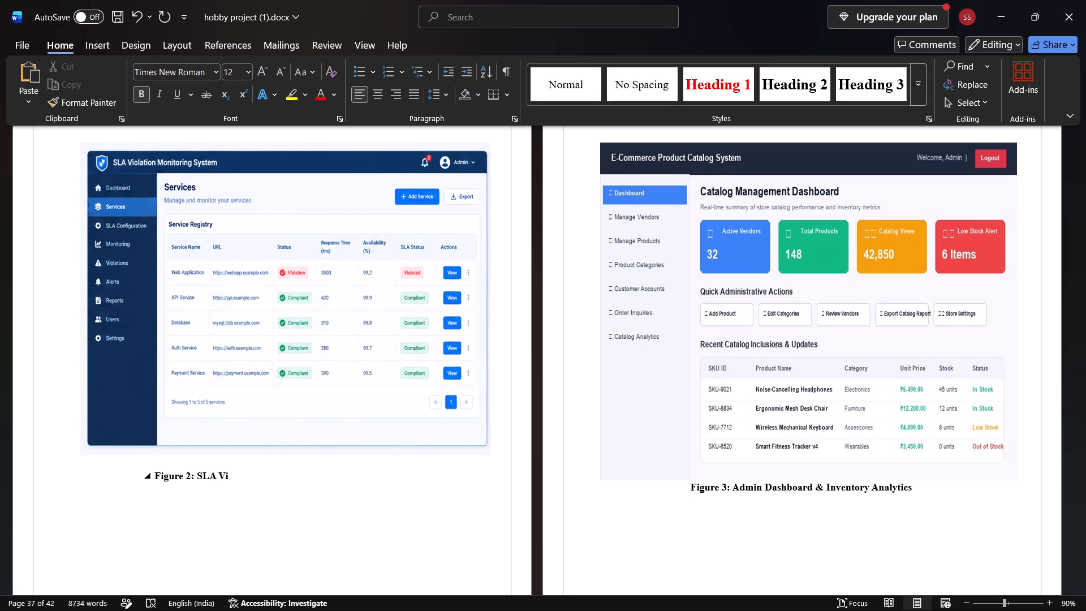
pyautogui.press('l')
pyautogui.write('ation')
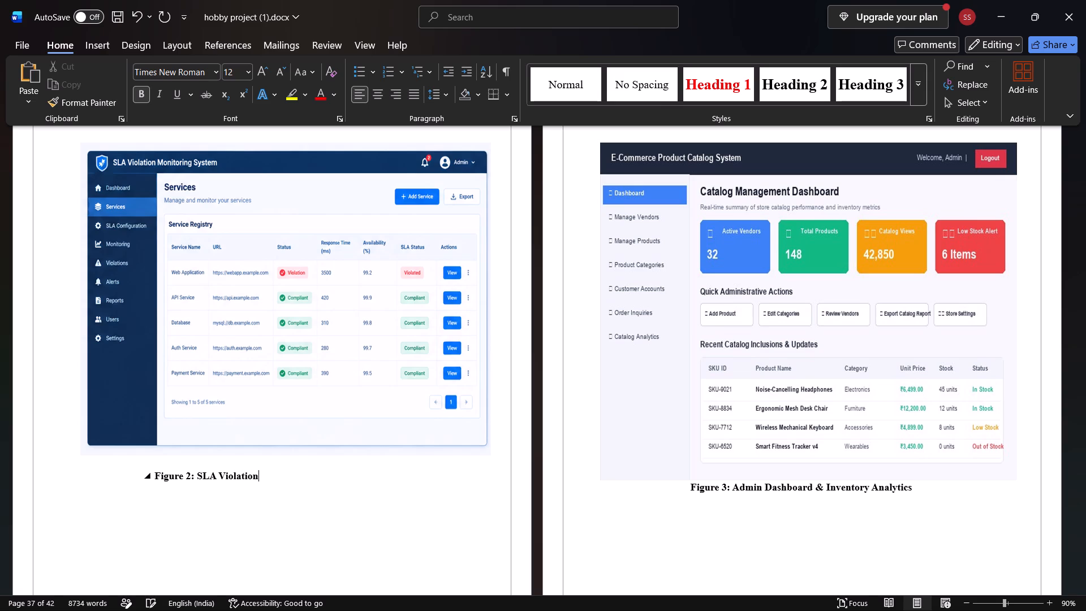
pyautogui.press('space')
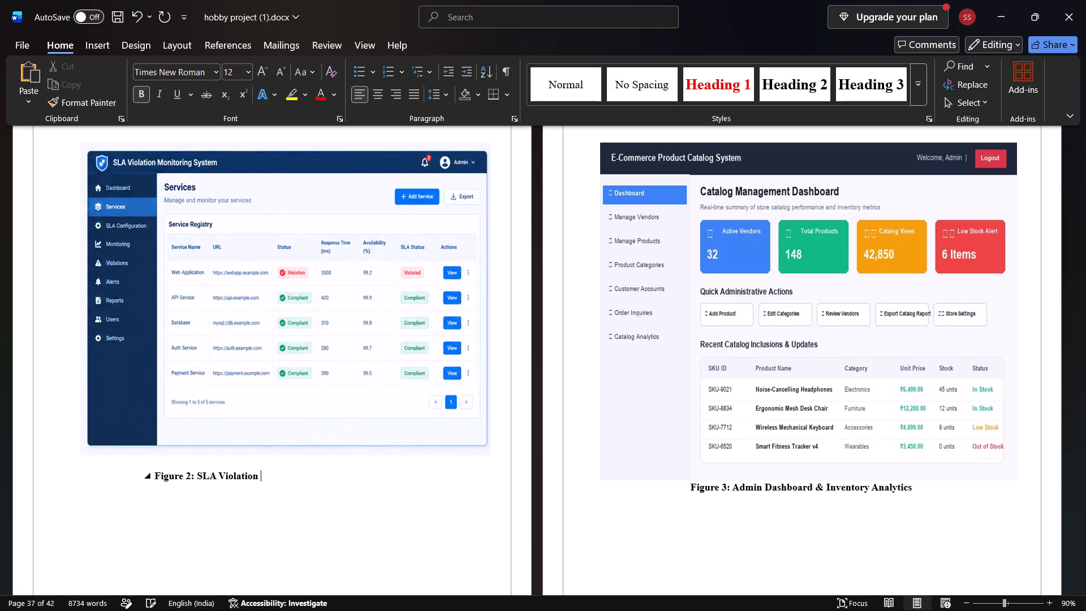
pyautogui.write('Mon')
pyautogui.write('itoring')
pyautogui.press('space')
pyautogui.write('Sy')
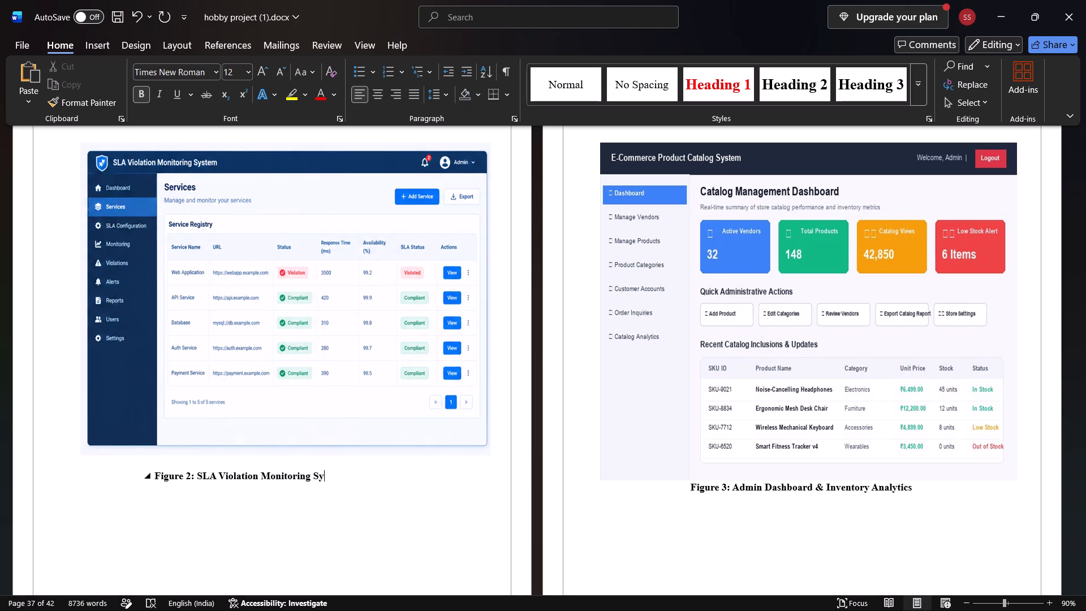
pyautogui.write('stem')
pyautogui.press('space')
pyautogui.write('Se')
pyautogui.write('rvice')
pyautogui.press('space')
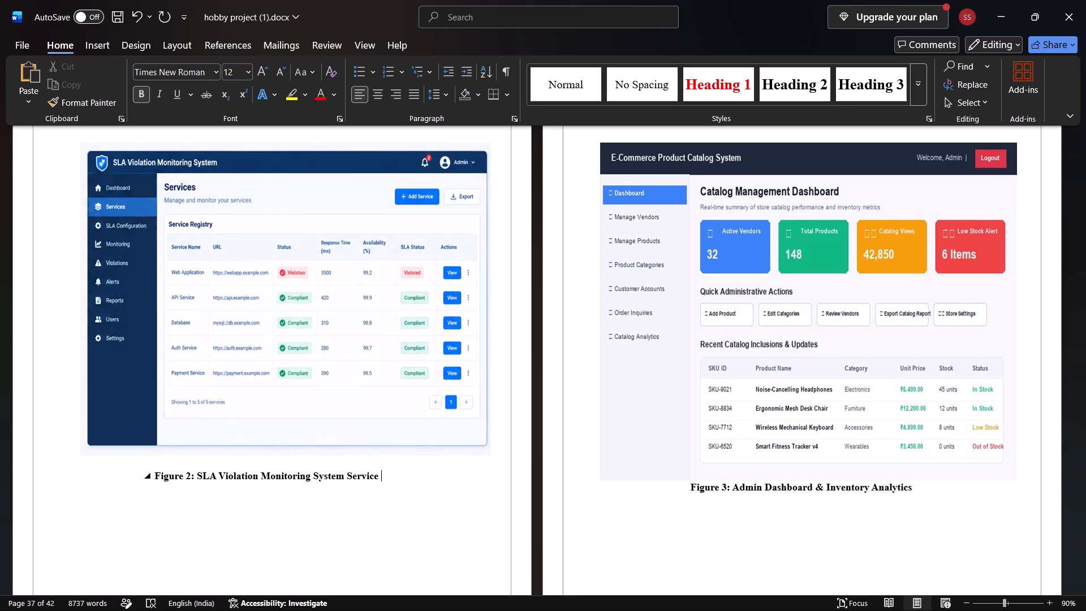
pyautogui.write('pa')
pyautogui.press('BackSpace')
pyautogui.press('BackSpace')
pyautogui.hotkey('shift', 'p')
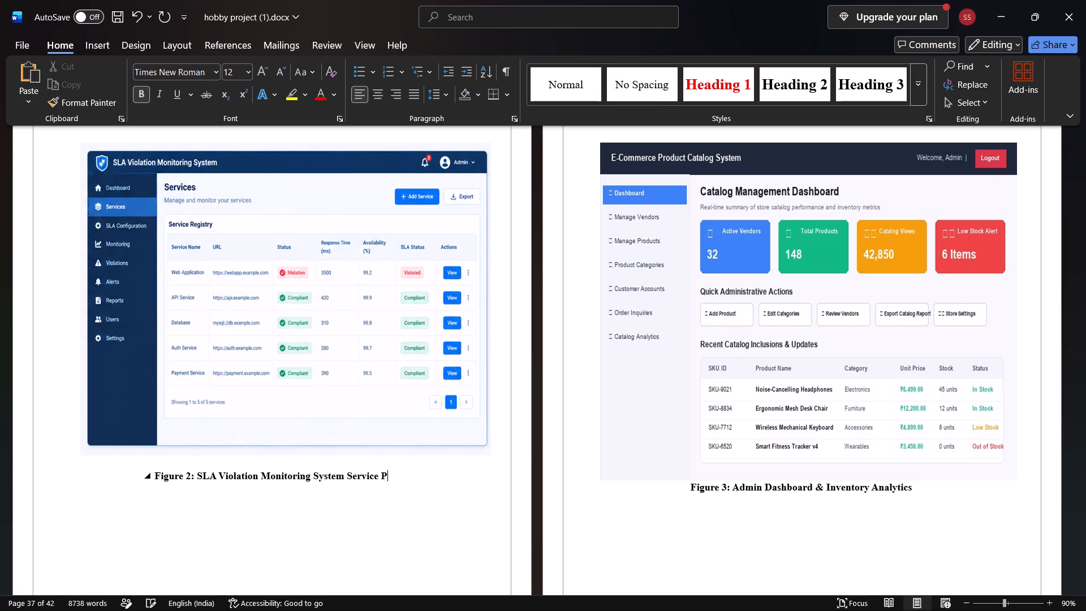
pyautogui.write('age')
pyautogui.press('space')
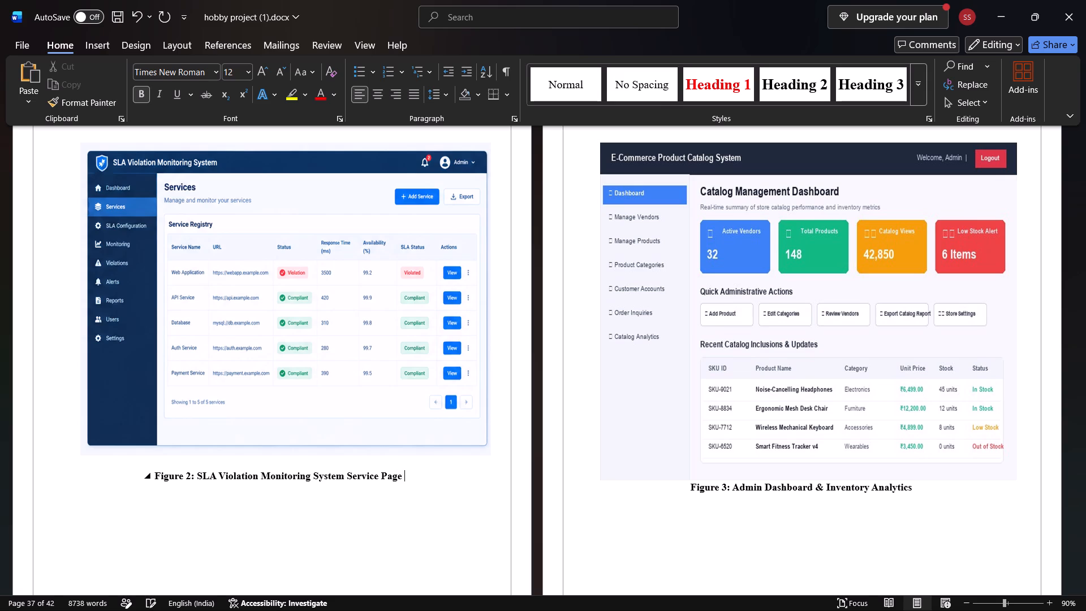
# Replace the old Catalog Management Dashboard screenshot above the Figure 3 caption with the copied collage of four SLA pages.
pyautogui.scroll(-3, 317, 398)
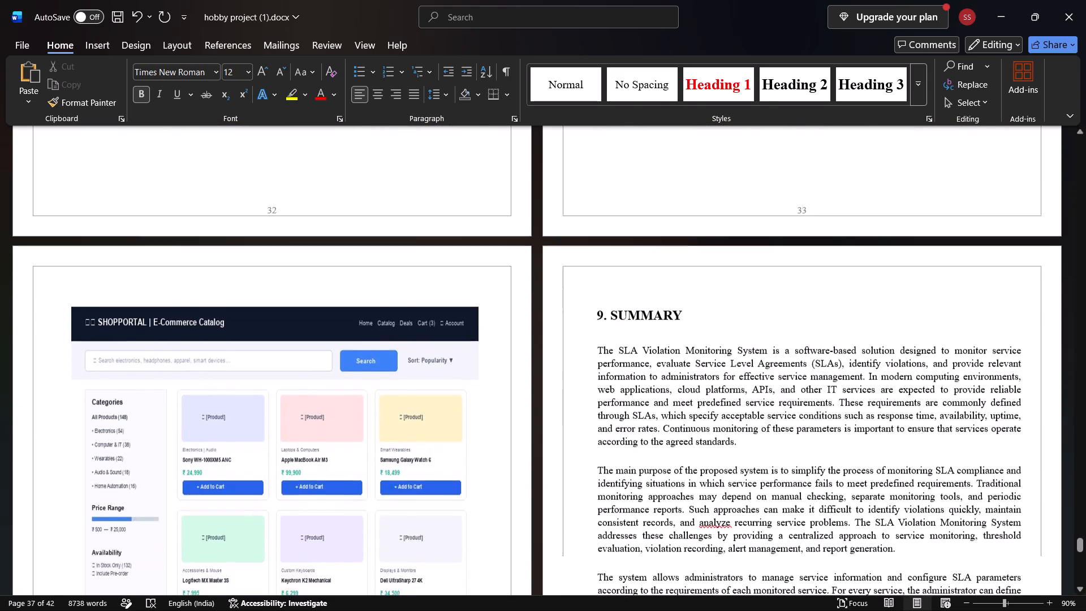
pyautogui.scroll(3, 317, 398)
pyautogui.rightClick(317, 398)
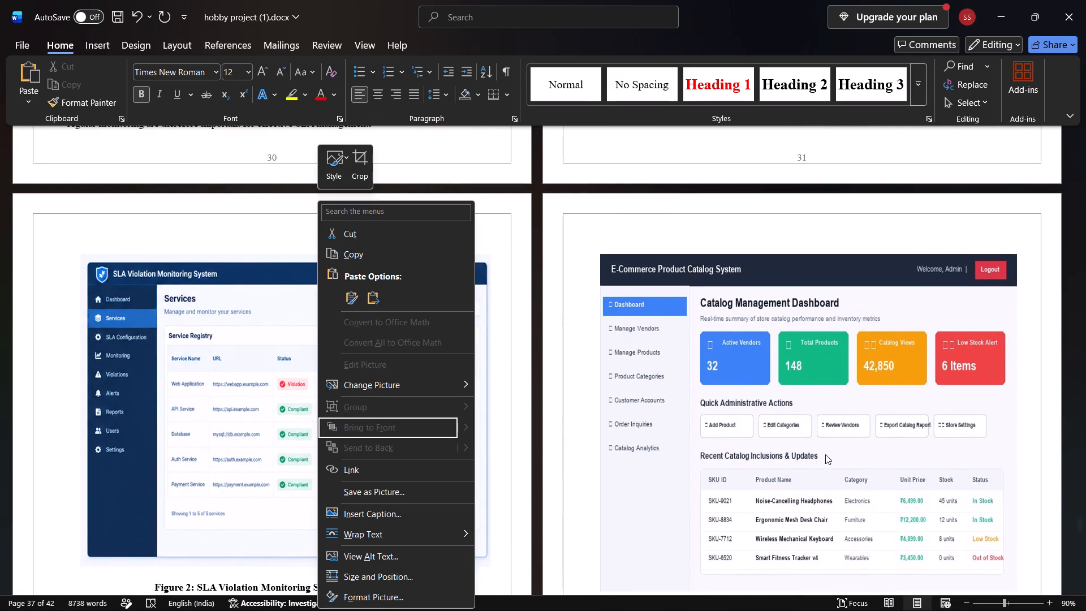
pyautogui.click(843, 448)
pyautogui.click(843, 448)
pyautogui.press('BackSpace')
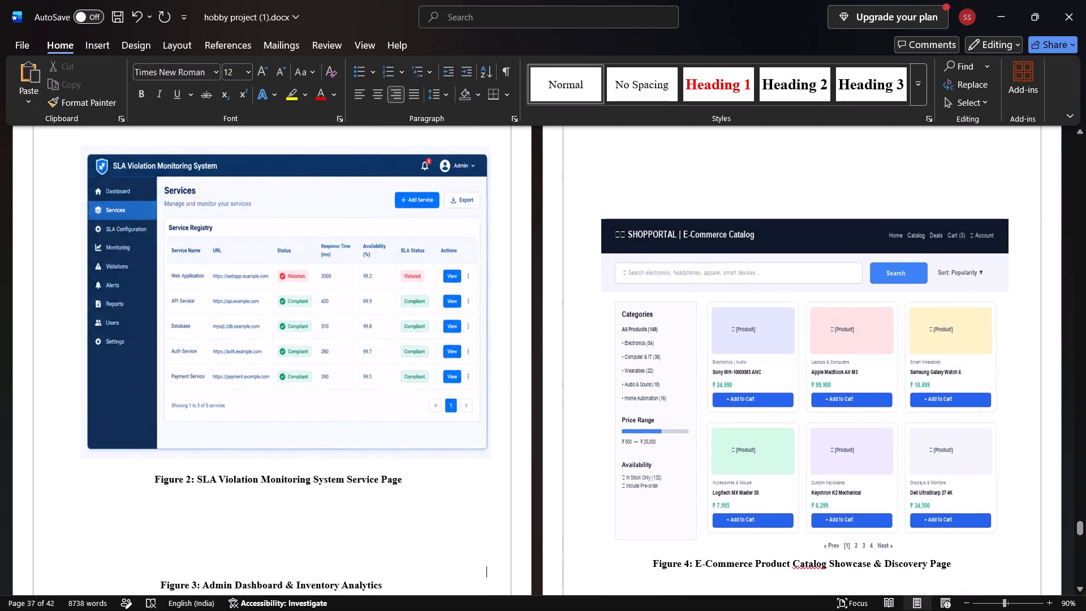
pyautogui.scroll(-1, 827, 251)
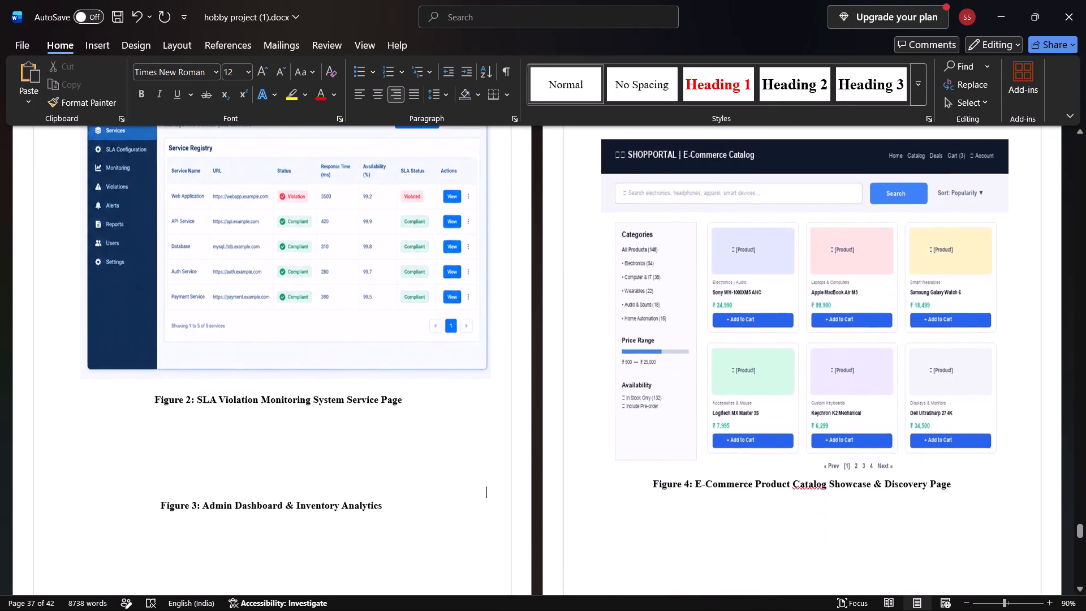
pyautogui.hotkey('ctrl', 'v')
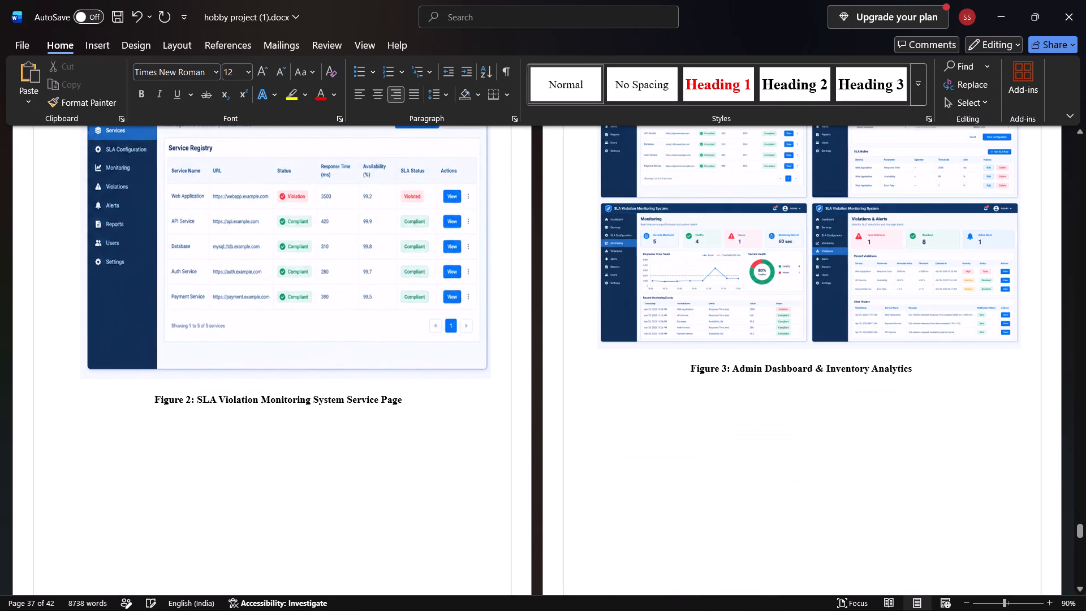
# Crop the Services and Monitoring pages off the left side of the collage above the Figure 3 caption.
pyautogui.scroll(1, 691, 412)
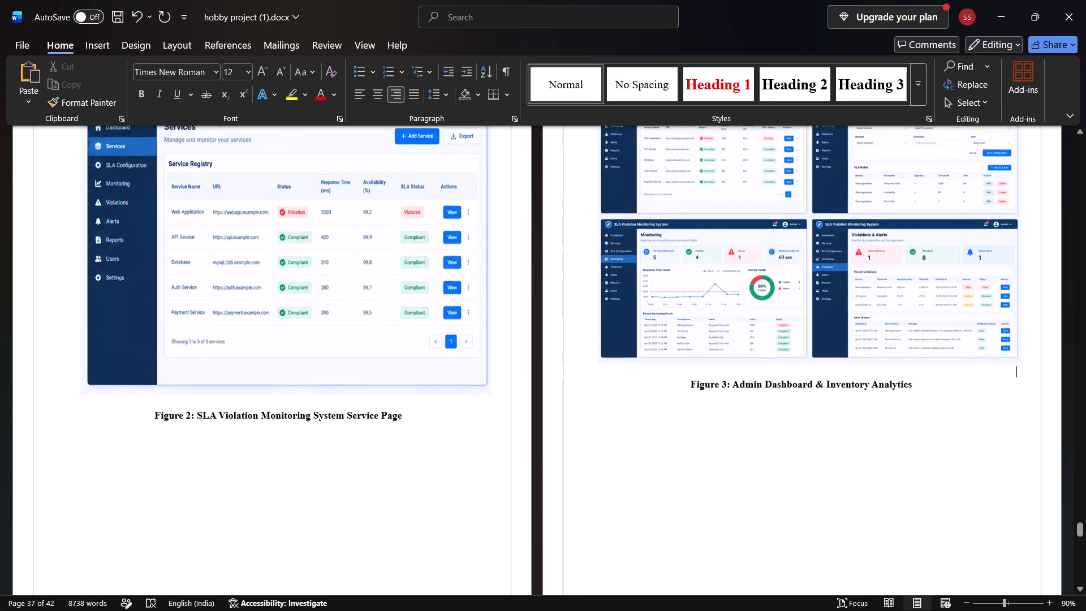
pyautogui.scroll(1, 691, 412)
pyautogui.click(691, 412)
pyautogui.moveTo(691, 412); pyautogui.dragTo(700, 395, button='right')
pyautogui.click(745, 350)
pyautogui.rightClick(745, 350)
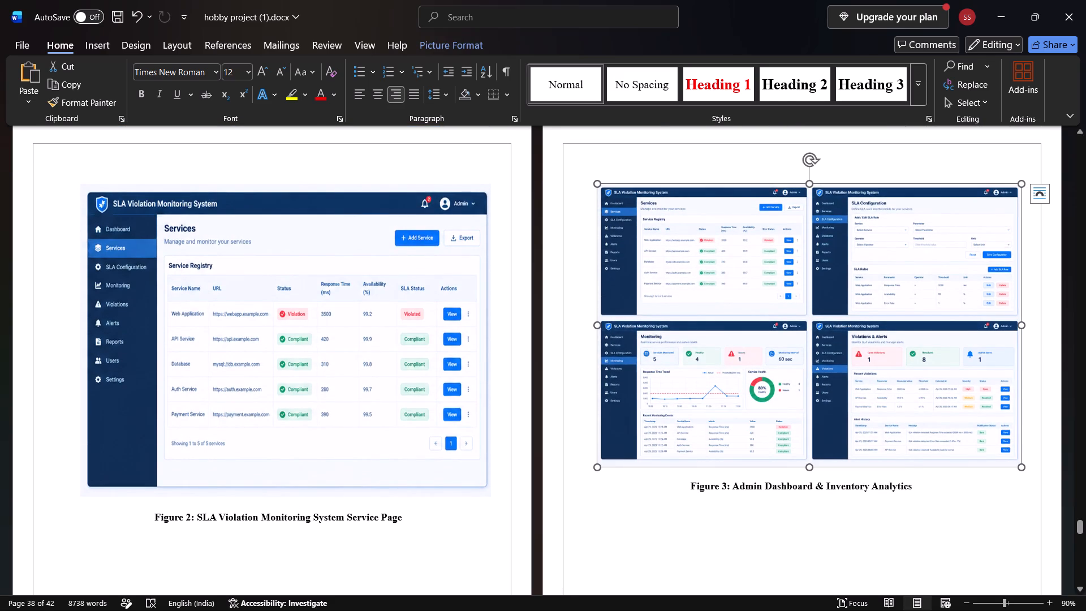
pyautogui.click(784, 159)
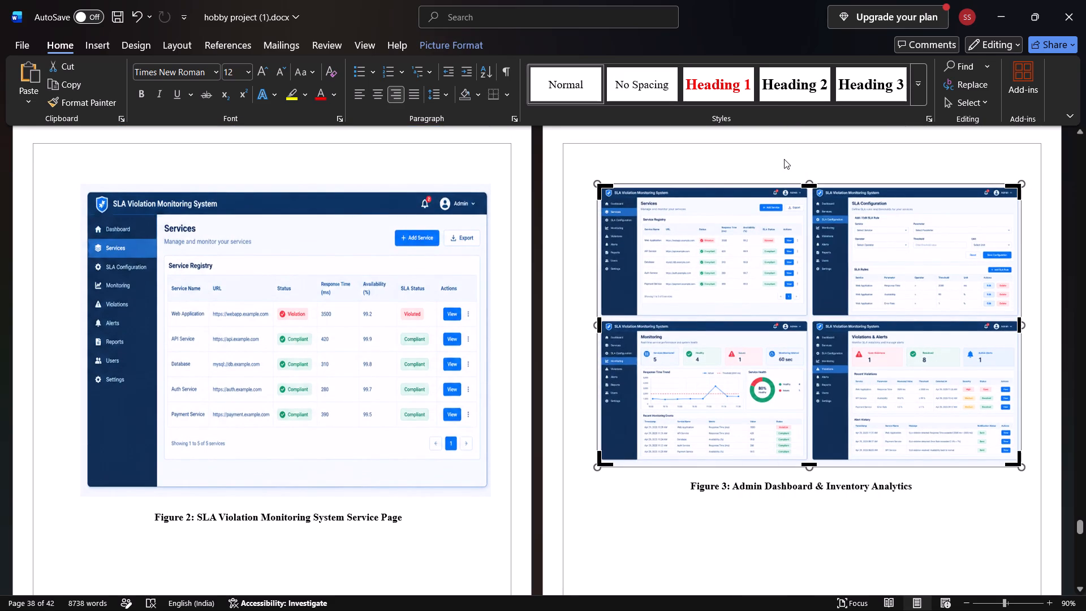
pyautogui.click(596, 328)
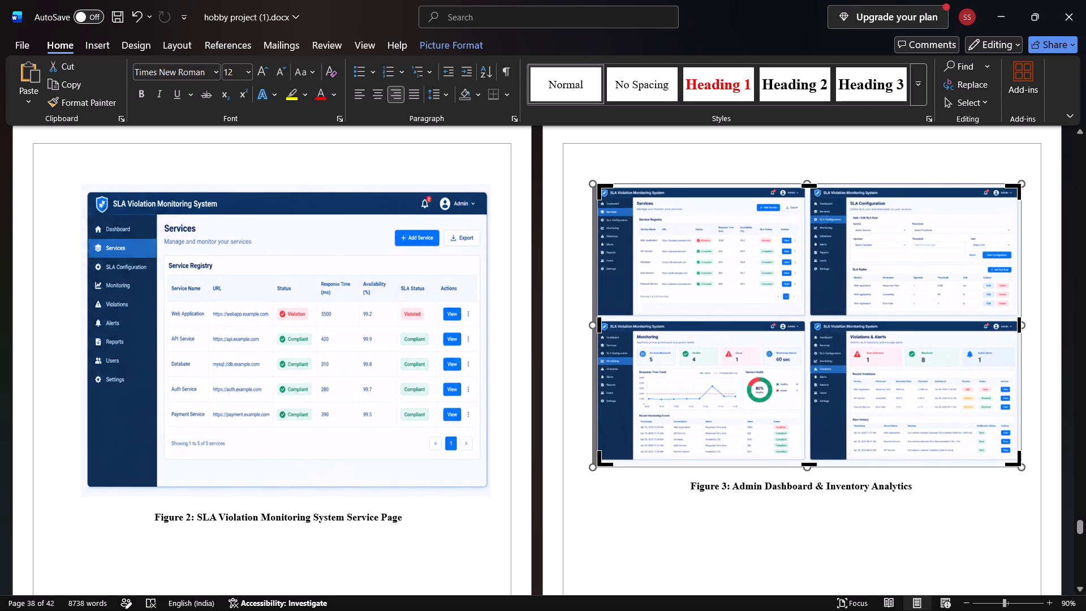
pyautogui.moveTo(601, 327); pyautogui.dragTo(804, 318)
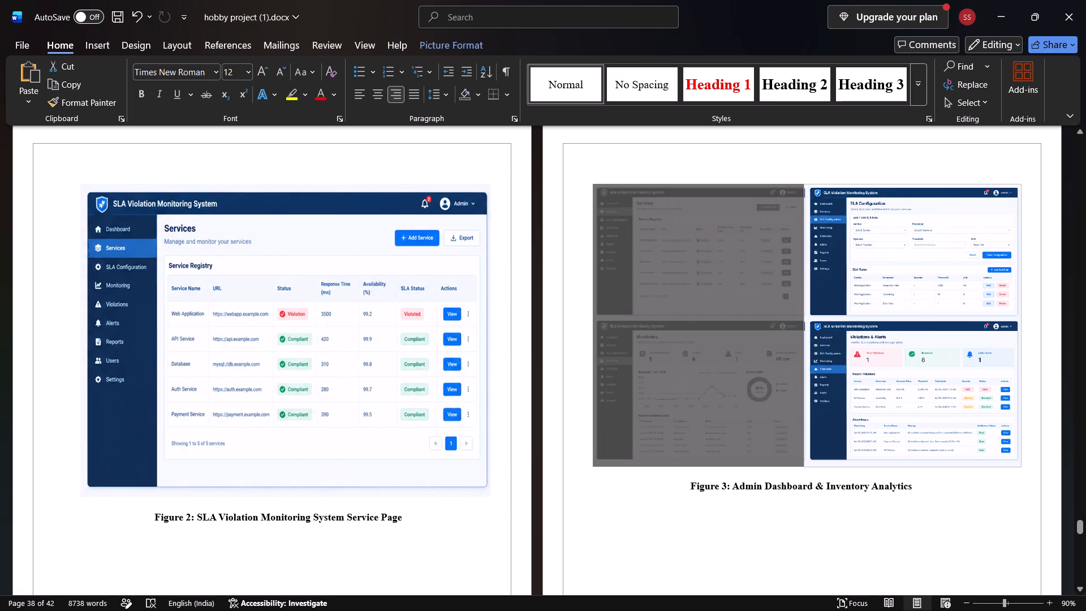
pyautogui.moveTo(804, 318); pyautogui.dragTo(808, 319)
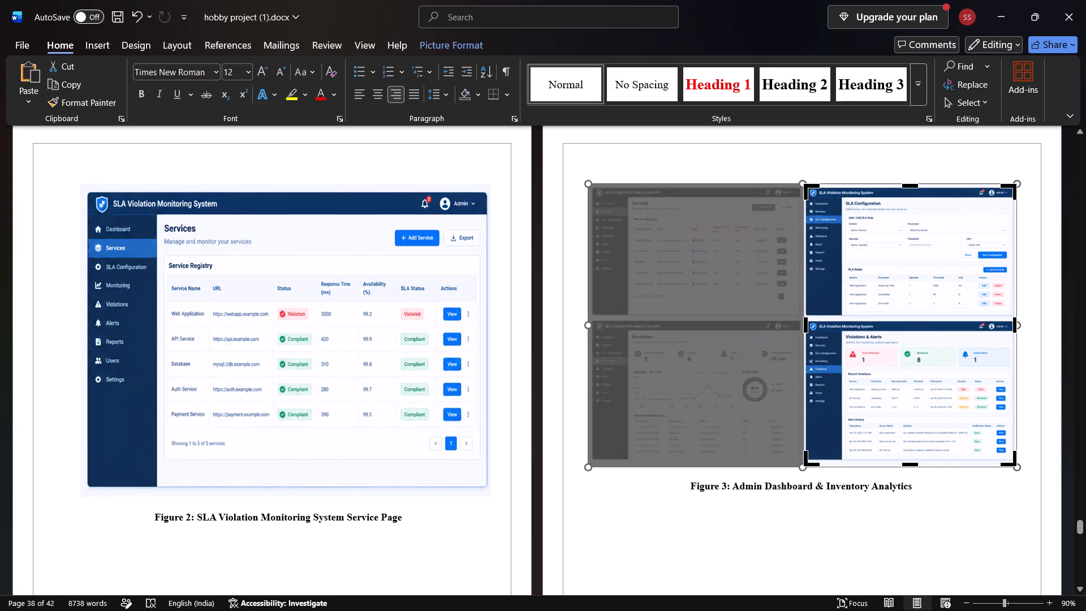
# Crop the bottom row off the Figure 3 collage so that only the SLA Configuration page remains.
pyautogui.moveTo(911, 467); pyautogui.dragTo(908, 346)
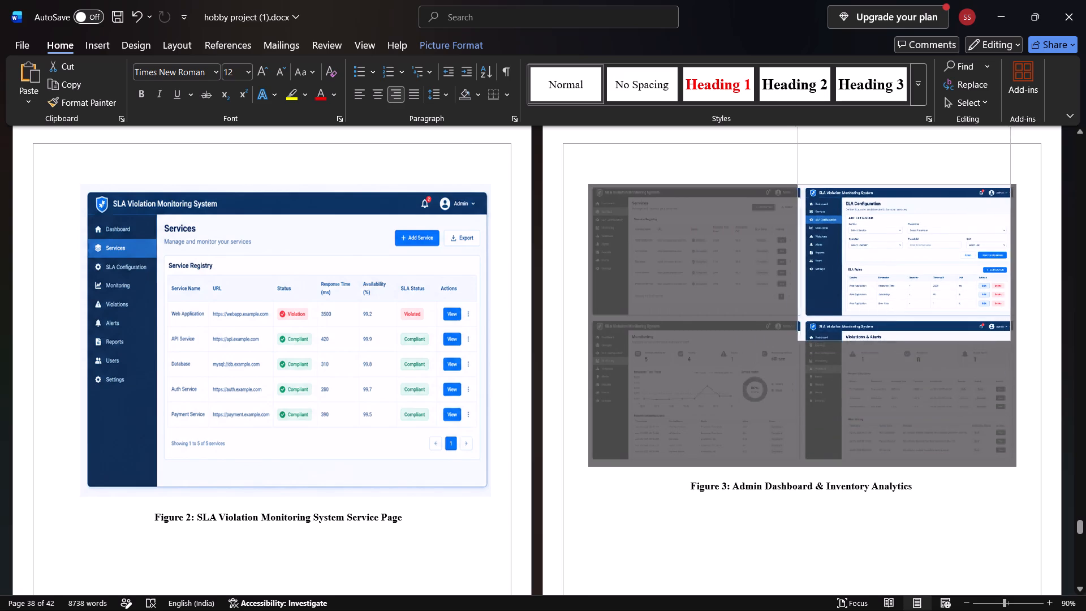
pyautogui.moveTo(908, 346); pyautogui.dragTo(912, 473)
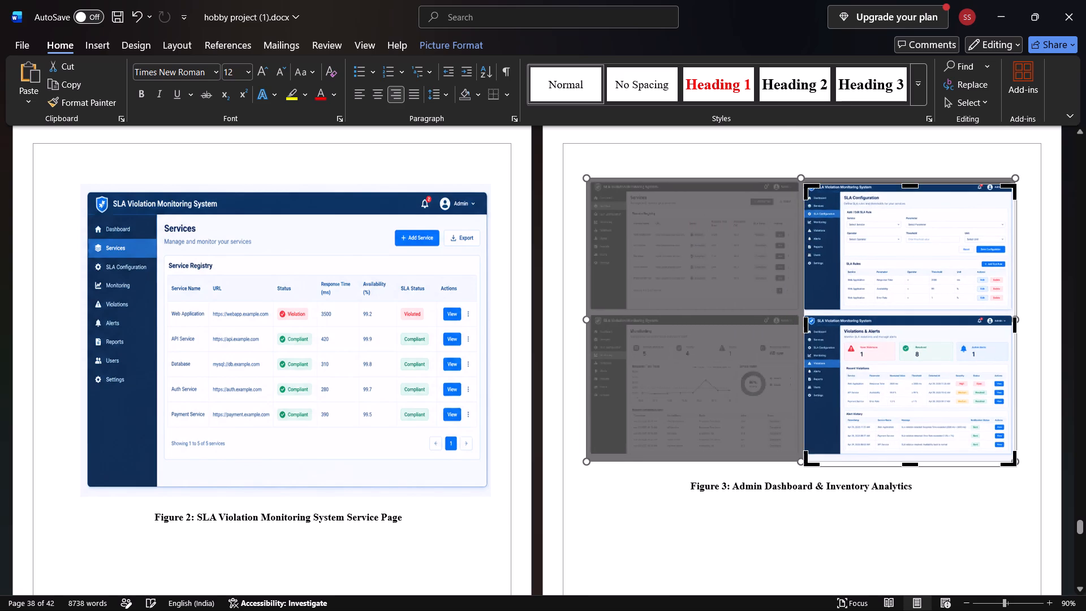
pyautogui.hotkey('ctrl', 'z')
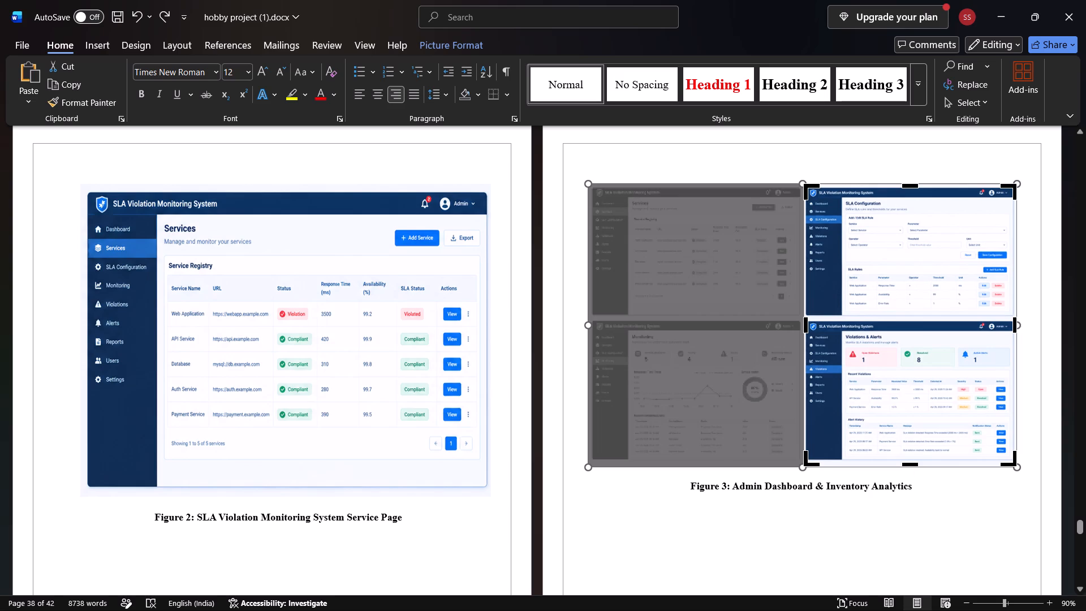
pyautogui.moveTo(912, 463); pyautogui.dragTo(907, 336)
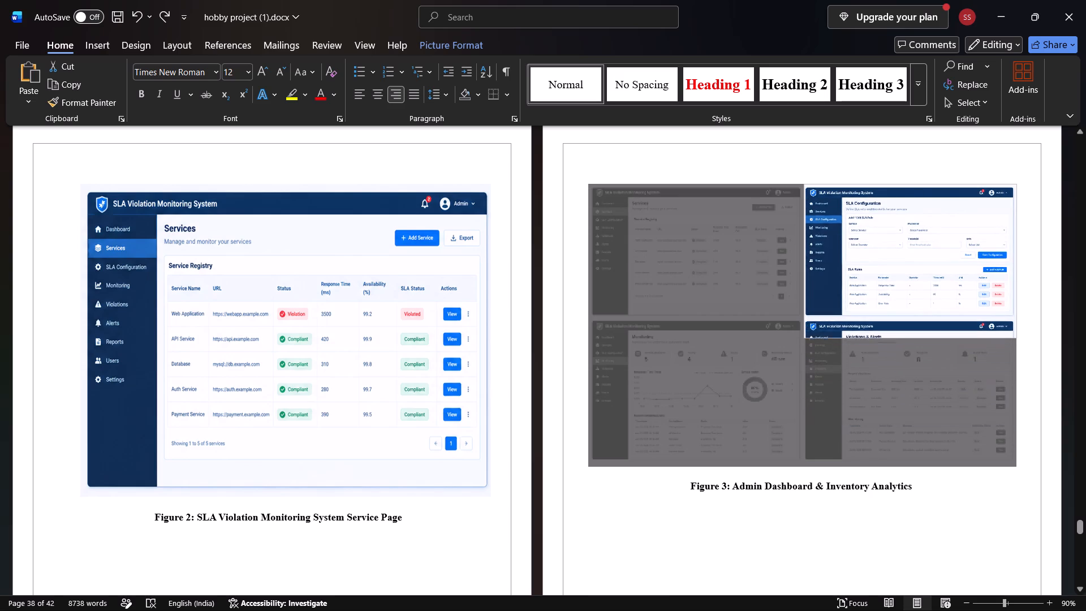
pyautogui.moveTo(907, 336); pyautogui.dragTo(907, 324)
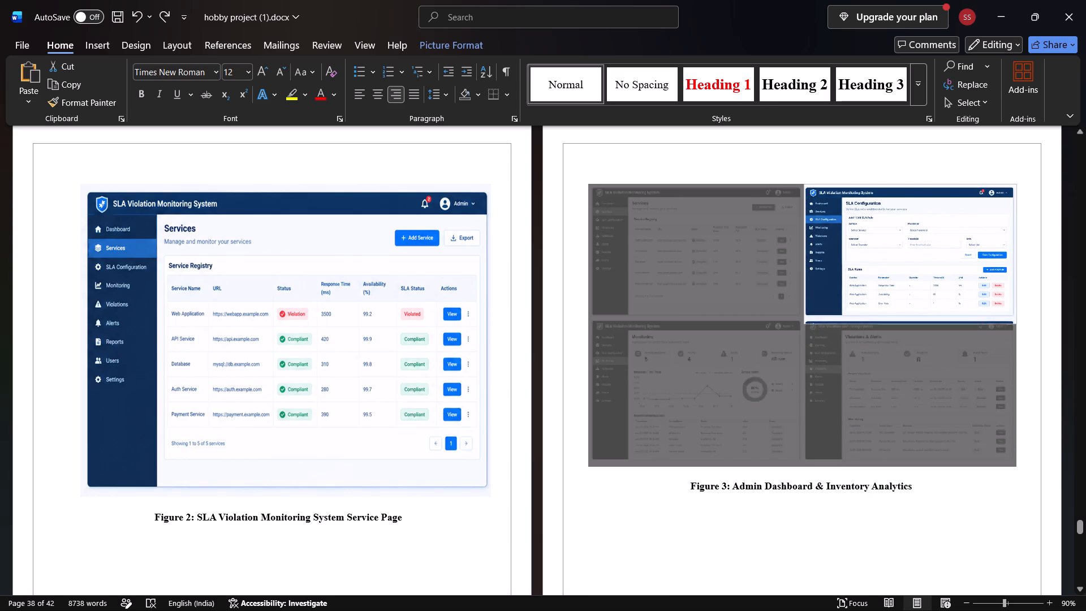
pyautogui.moveTo(907, 324); pyautogui.dragTo(904, 319)
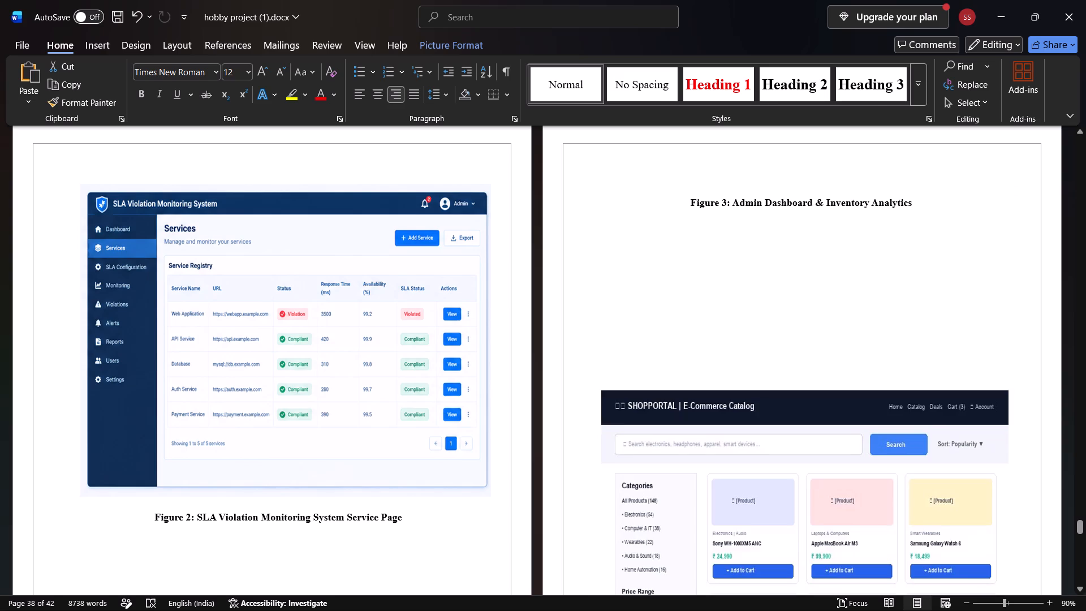
pyautogui.scroll(-1, 420, 400)
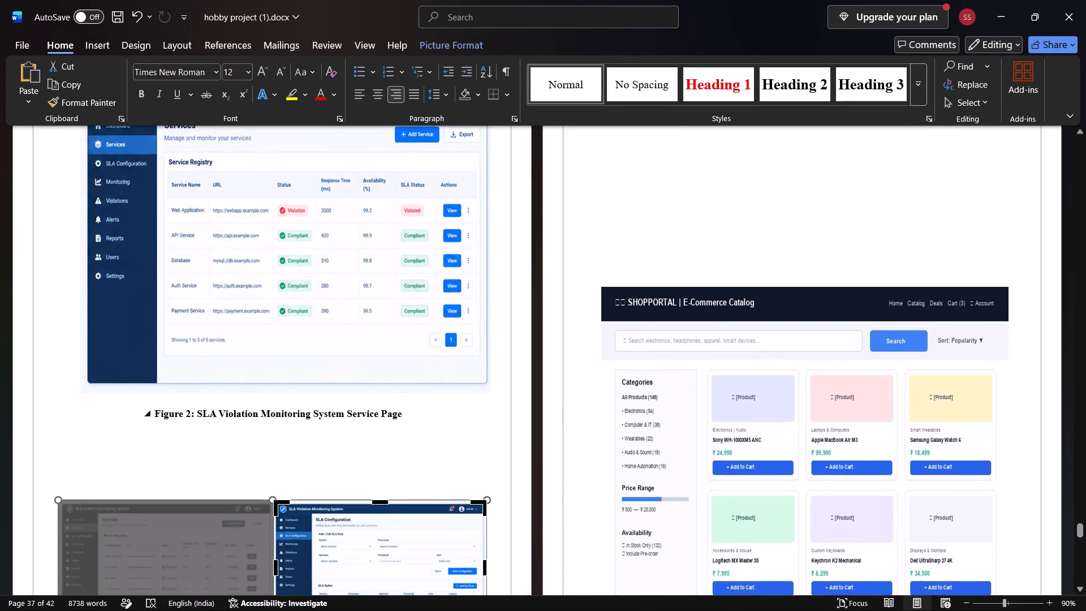
pyautogui.click(320, 541)
pyautogui.click(321, 503)
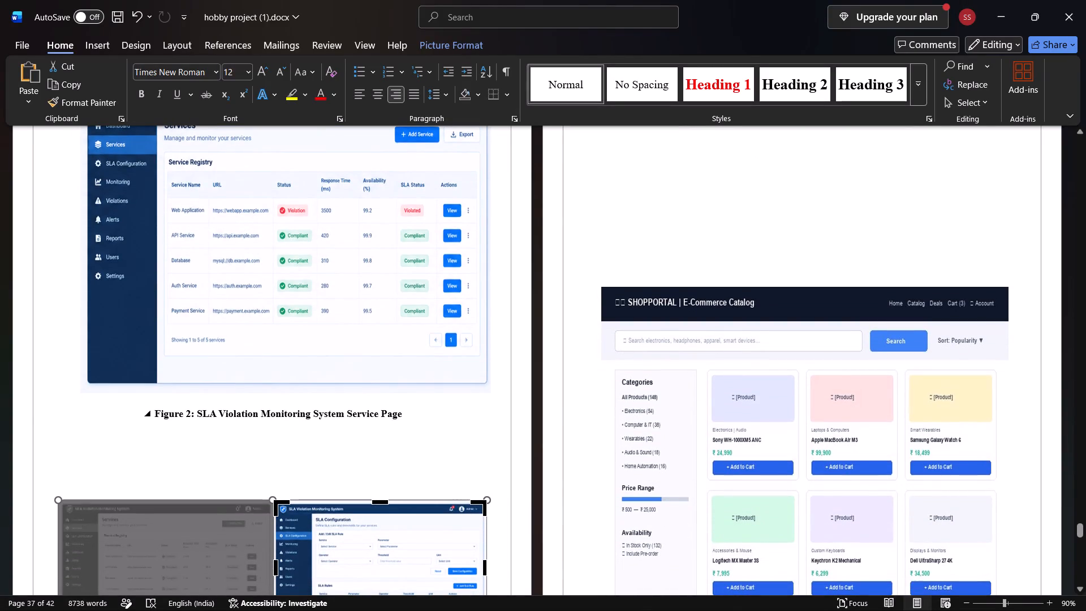
pyautogui.click(338, 457)
# Insert an empty line between the Figure 2 caption and the cropped SLA Configuration screenshot to push it to the next page.
pyautogui.scroll(-1, 338, 457)
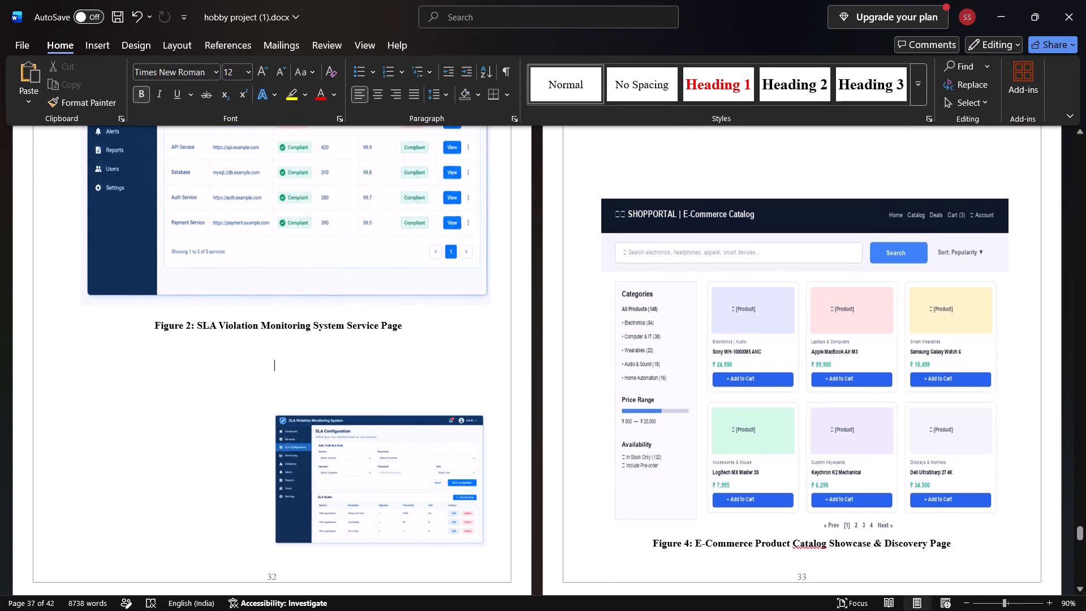
pyautogui.click(338, 457)
pyautogui.click(310, 378)
pyautogui.press('Return')
# Stretch the SLA Configuration screenshot to the full text width and to a height of about 70% of its width.
pyautogui.scroll(2, 799, 243)
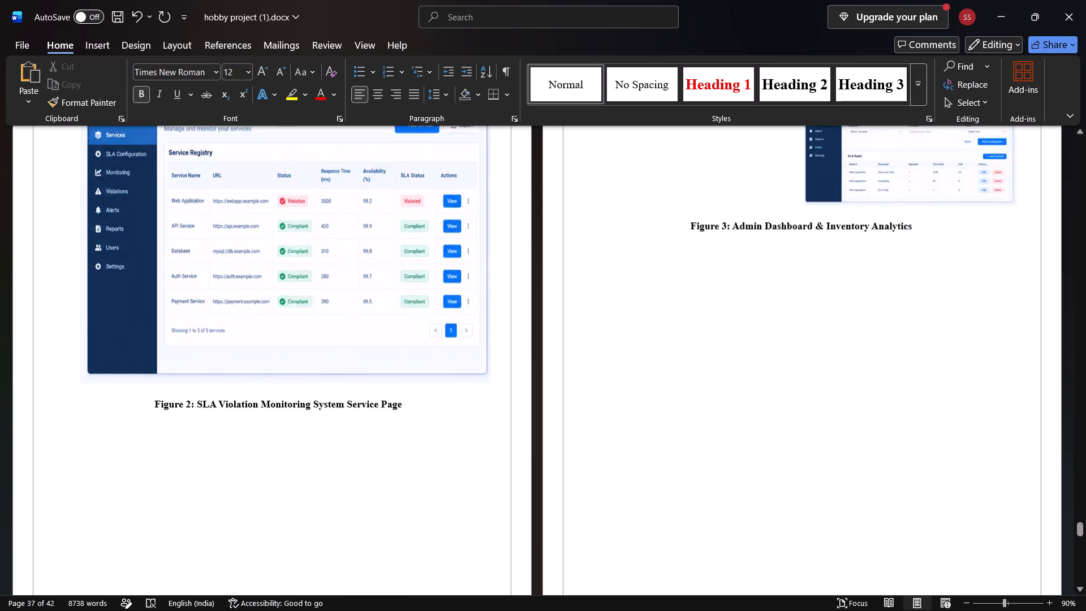
pyautogui.scroll(1, 799, 243)
pyautogui.click(857, 394)
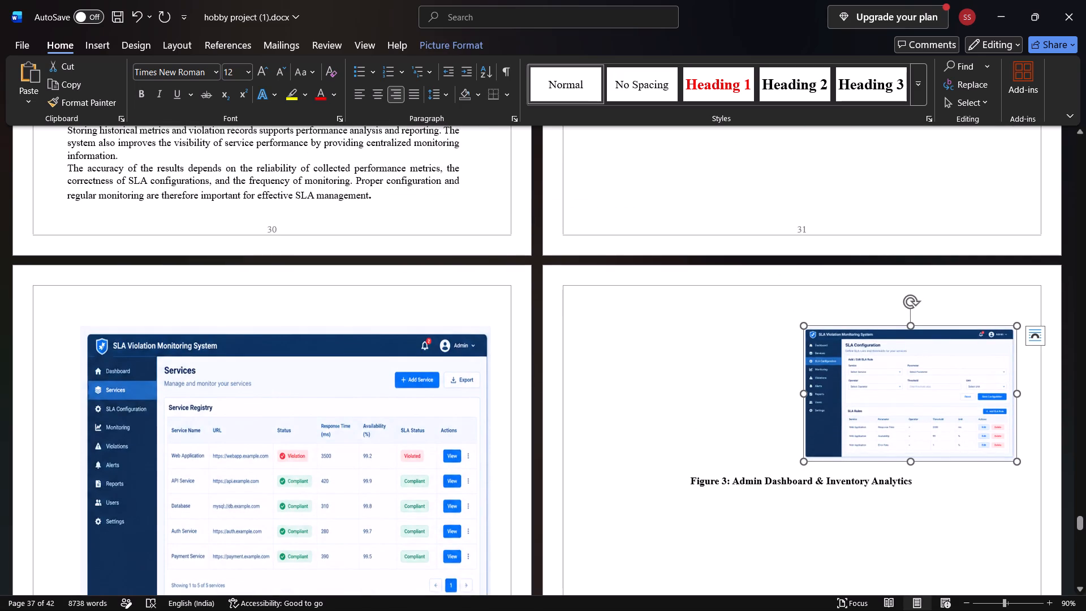
pyautogui.click(805, 385)
pyautogui.moveTo(803, 396); pyautogui.dragTo(604, 393)
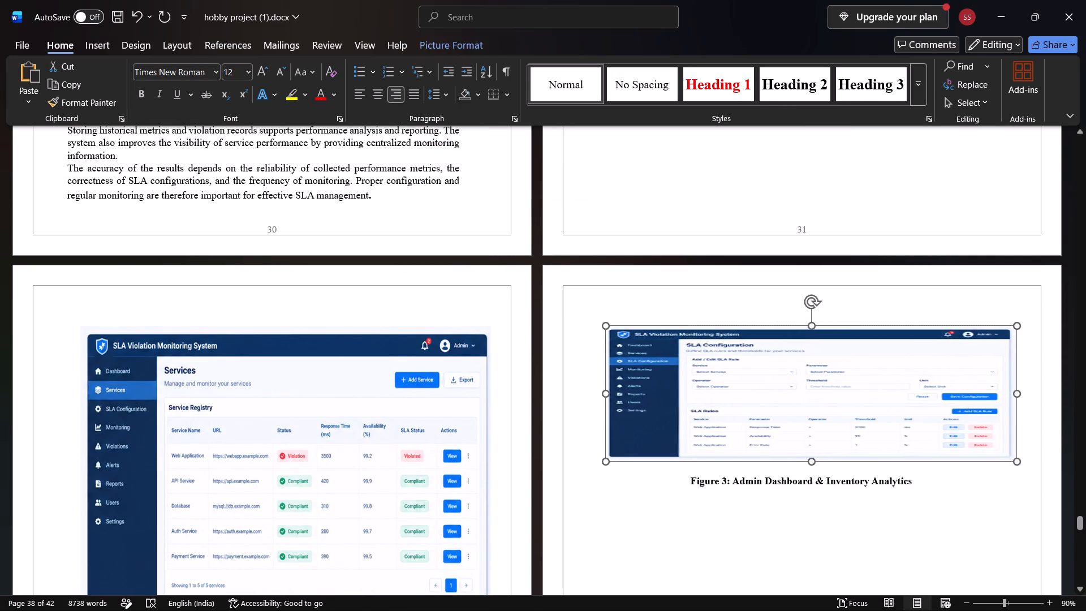
pyautogui.moveTo(604, 393); pyautogui.dragTo(598, 391)
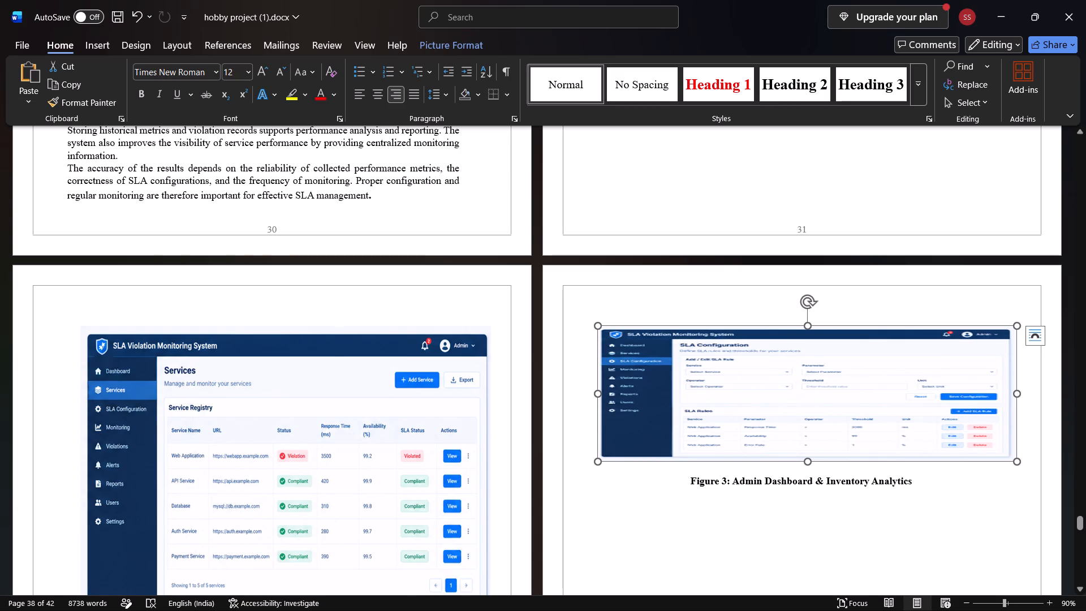
pyautogui.moveTo(807, 464); pyautogui.dragTo(818, 589)
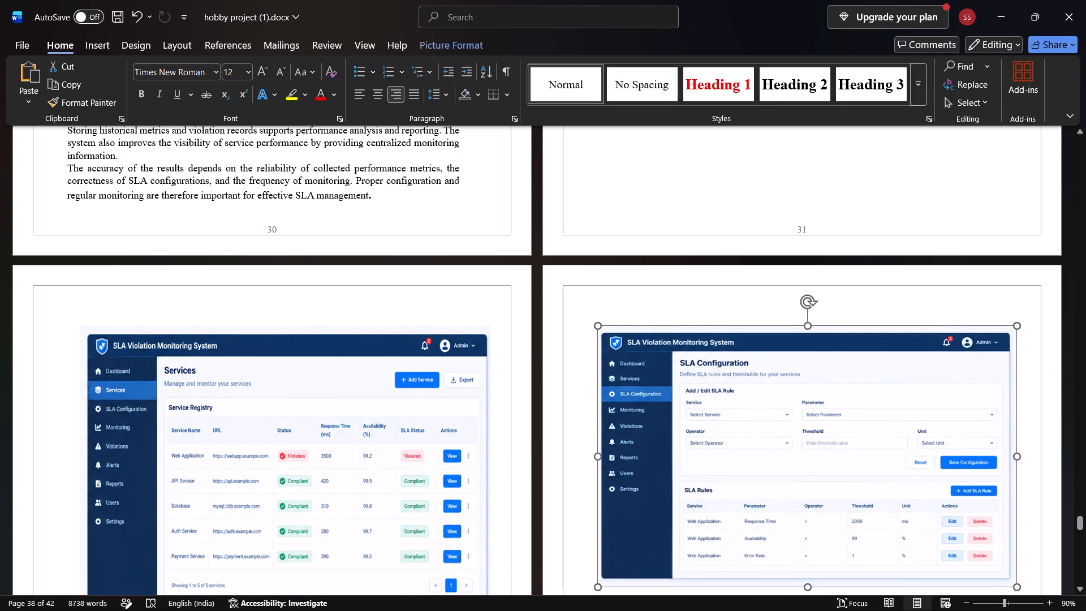
pyautogui.moveTo(818, 589); pyautogui.dragTo(818, 609)
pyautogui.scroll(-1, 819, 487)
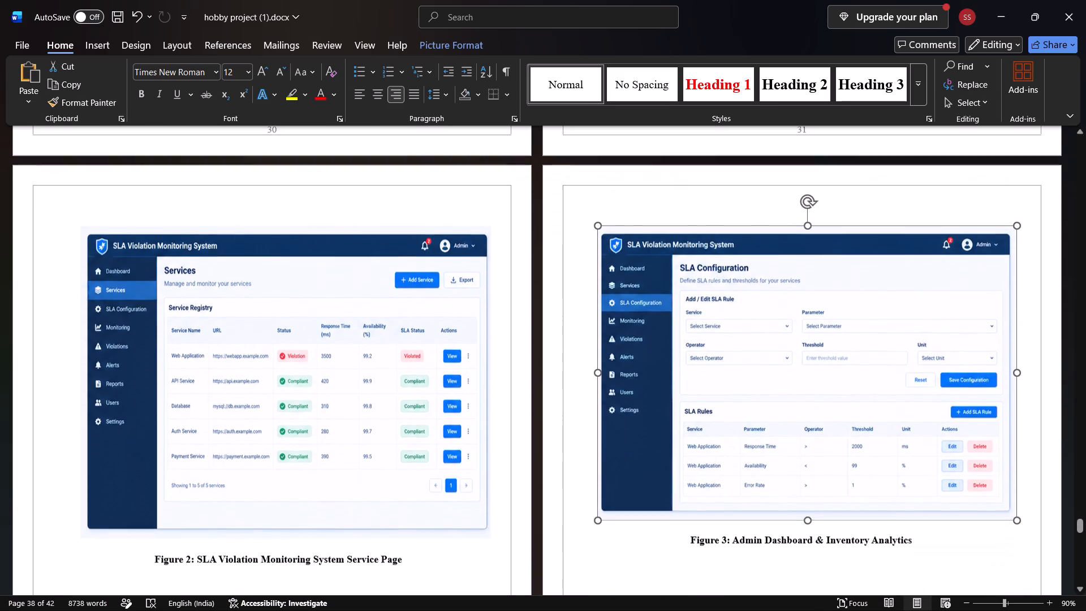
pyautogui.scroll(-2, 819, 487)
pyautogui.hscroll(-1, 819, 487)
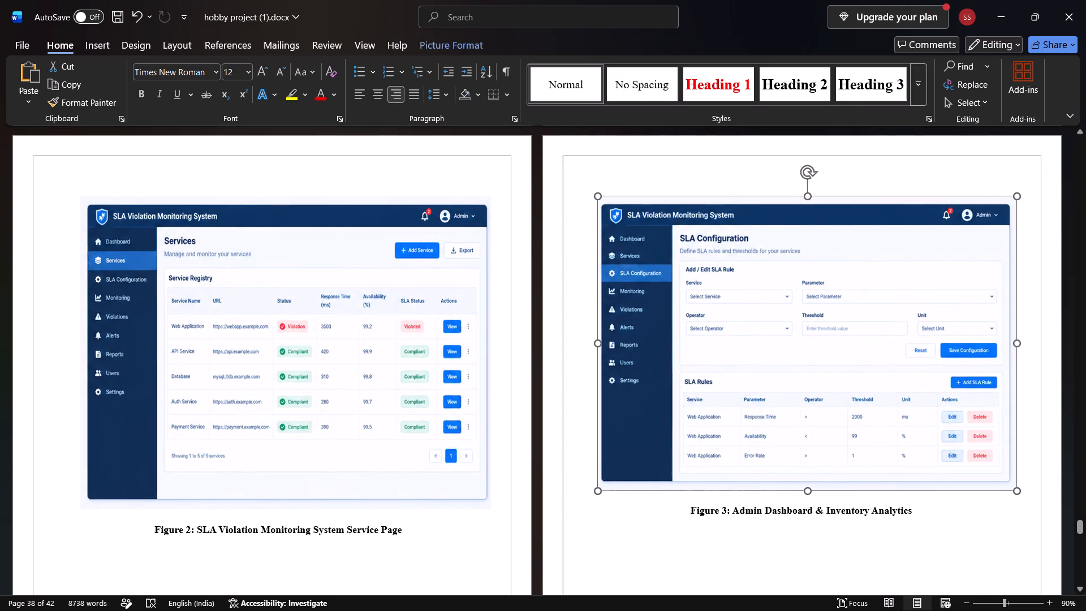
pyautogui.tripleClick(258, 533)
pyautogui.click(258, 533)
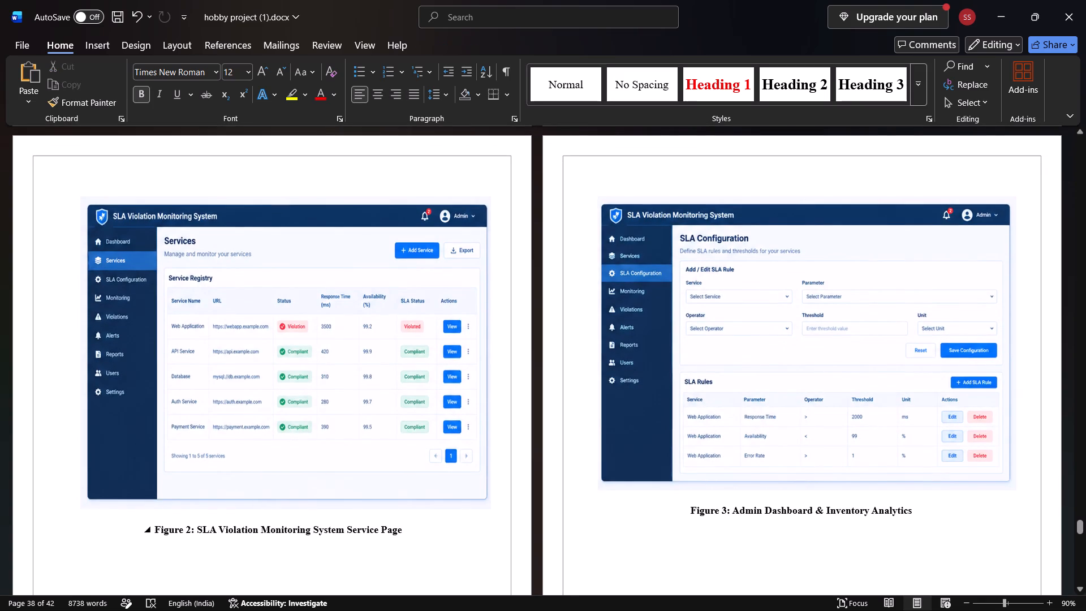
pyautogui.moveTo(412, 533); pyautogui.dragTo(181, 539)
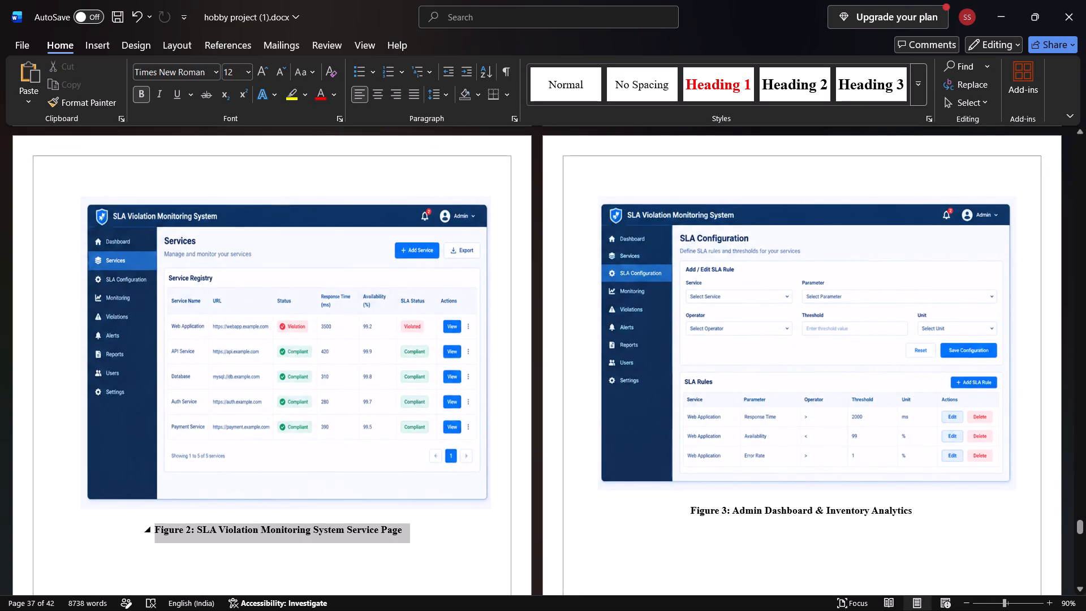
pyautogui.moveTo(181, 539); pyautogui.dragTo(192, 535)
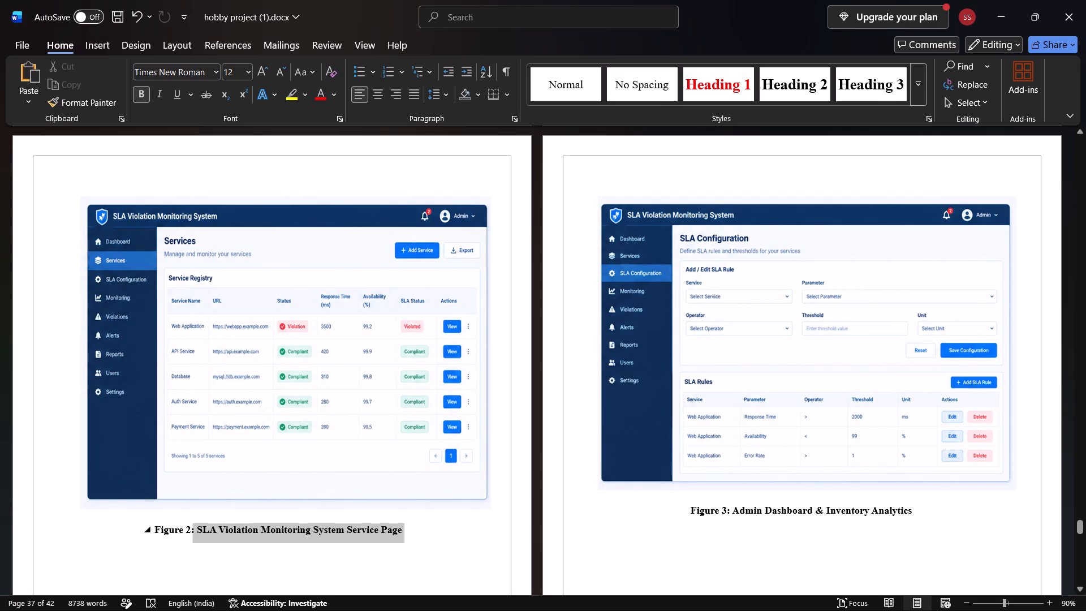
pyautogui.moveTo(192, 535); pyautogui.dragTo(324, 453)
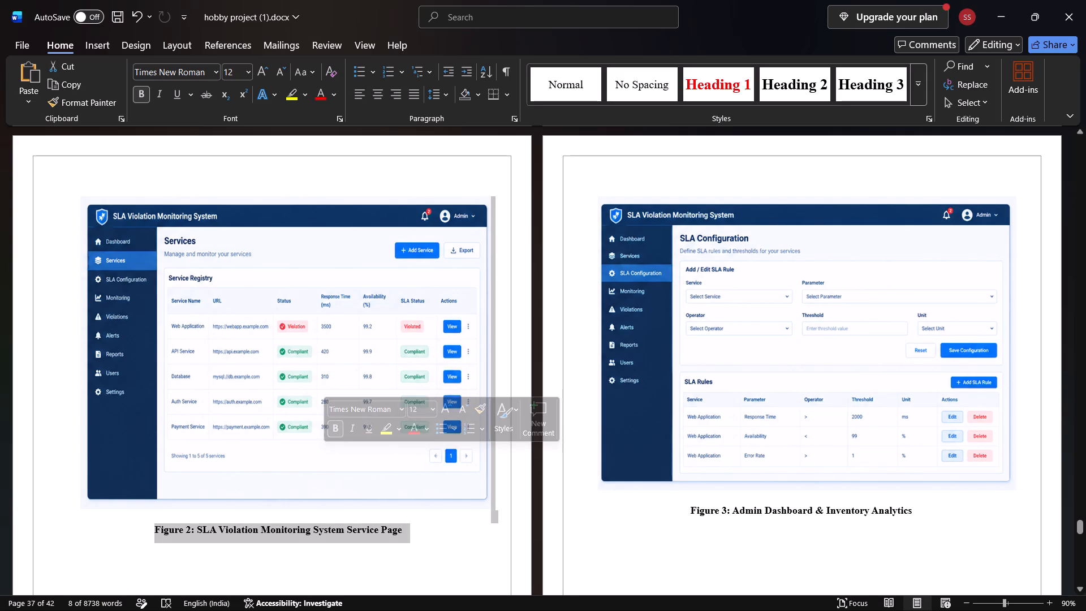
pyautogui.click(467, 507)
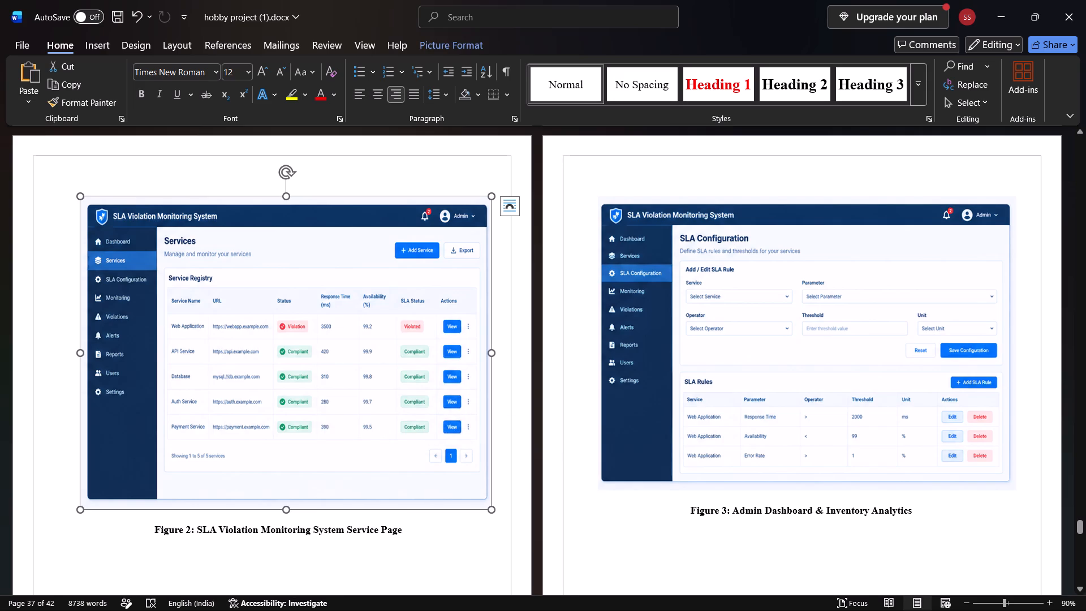
# Replace the old ShopPortal e-commerce catalog screenshot above the Figure 4 caption with the copied collage of four SLA pages.
pyautogui.scroll(-5, 836, 295)
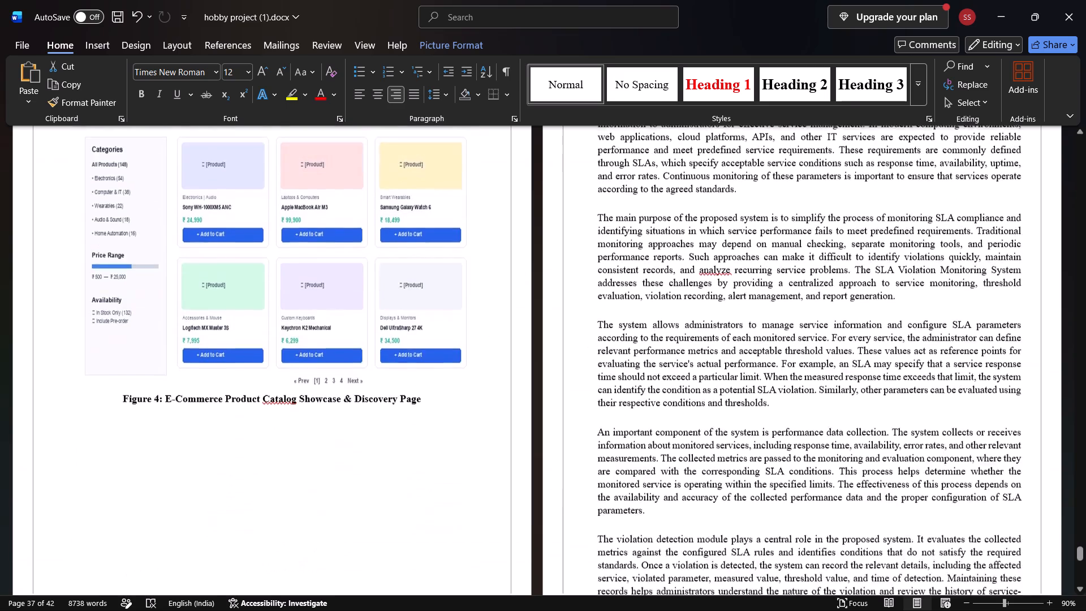
pyautogui.scroll(-1, 836, 295)
pyautogui.scroll(3, 836, 295)
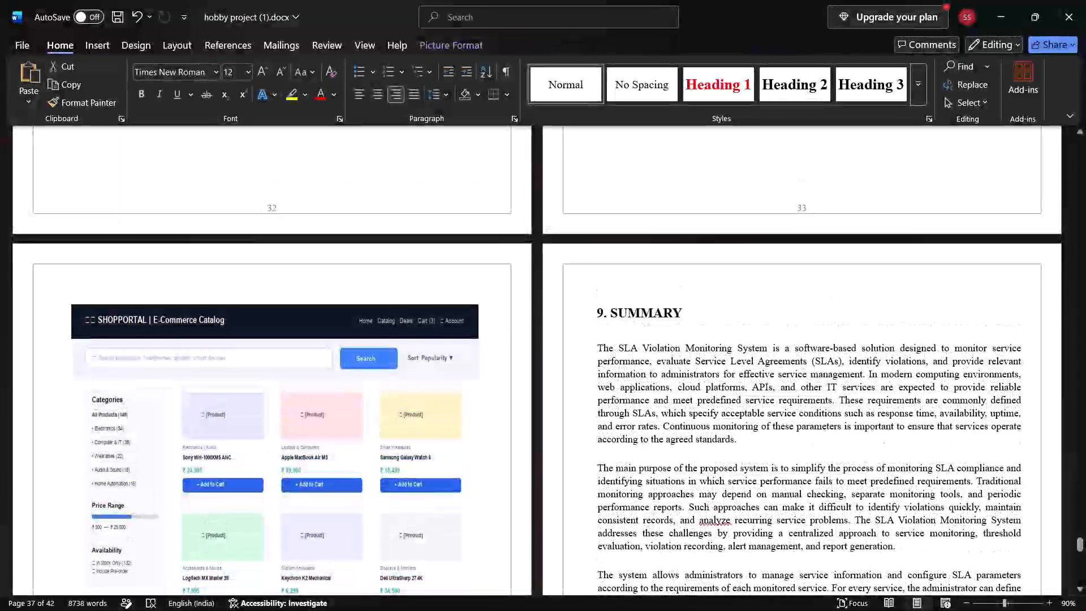
pyautogui.click(347, 418)
pyautogui.press('BackSpace')
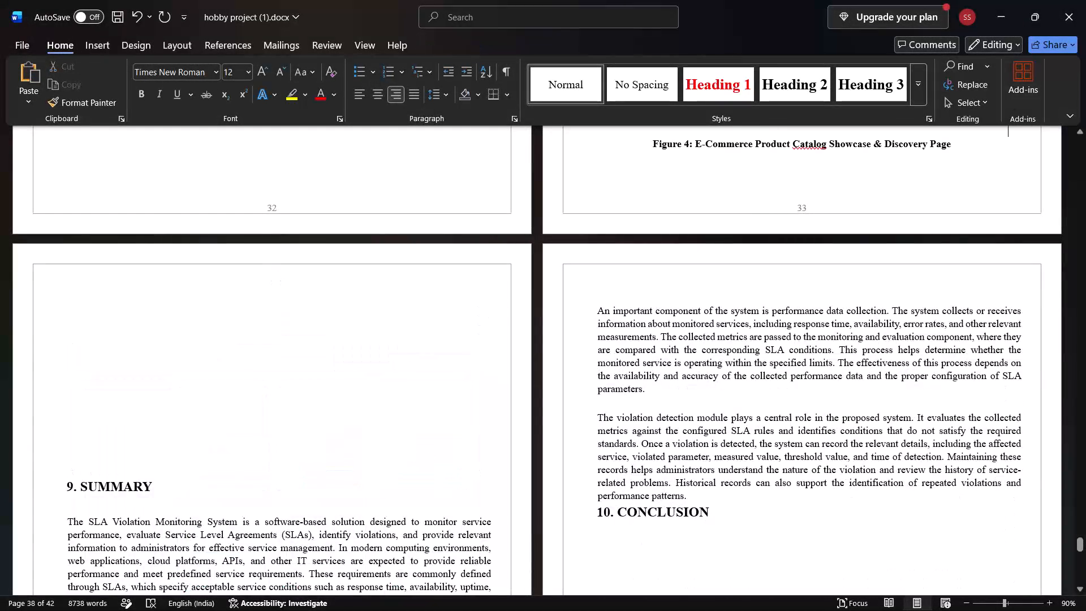
pyautogui.hotkey('ctrl', 'v')
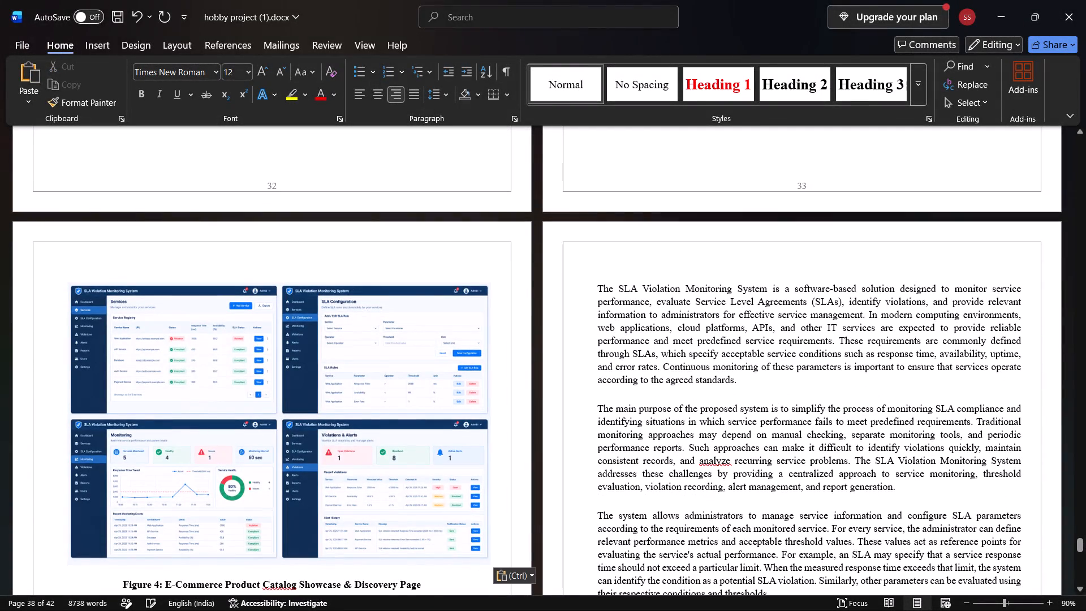
# Crop the collage above the Figure 4 caption so that only the Monitoring page remains.
pyautogui.click(313, 422)
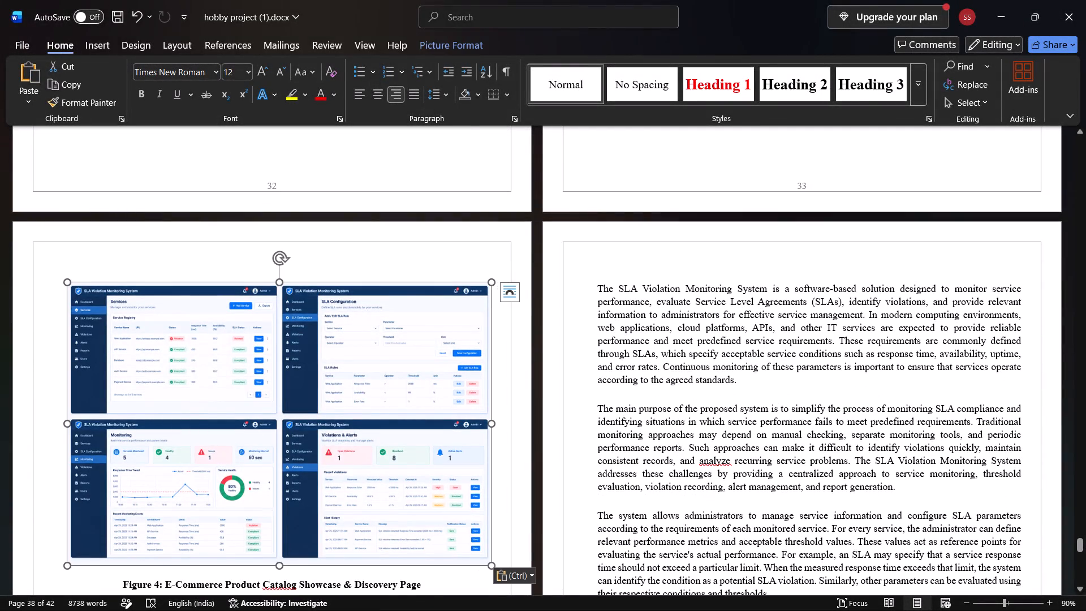
pyautogui.rightClick(313, 422)
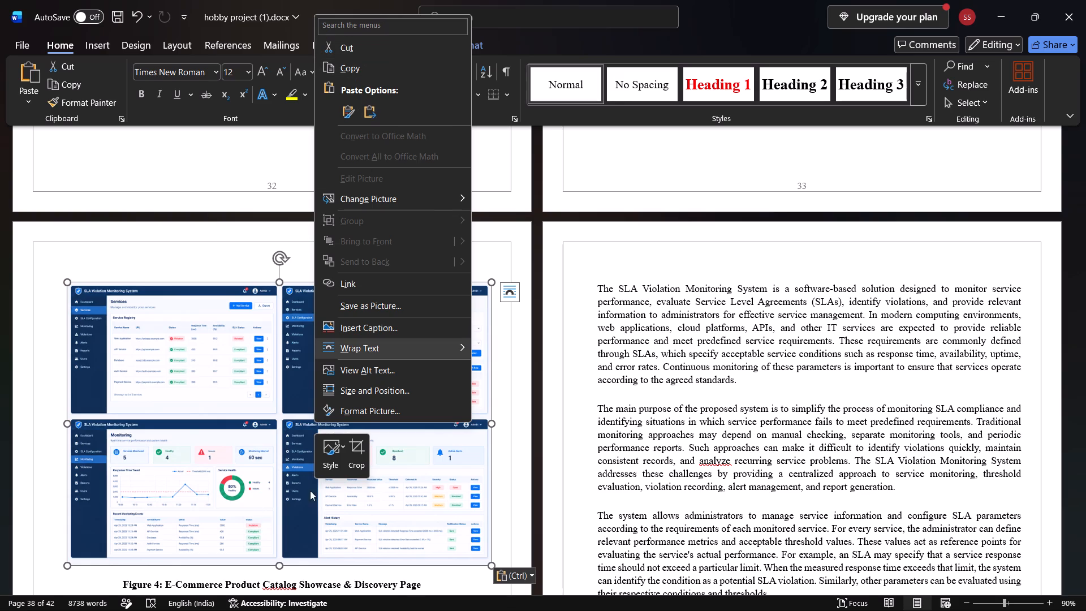
pyautogui.click(360, 452)
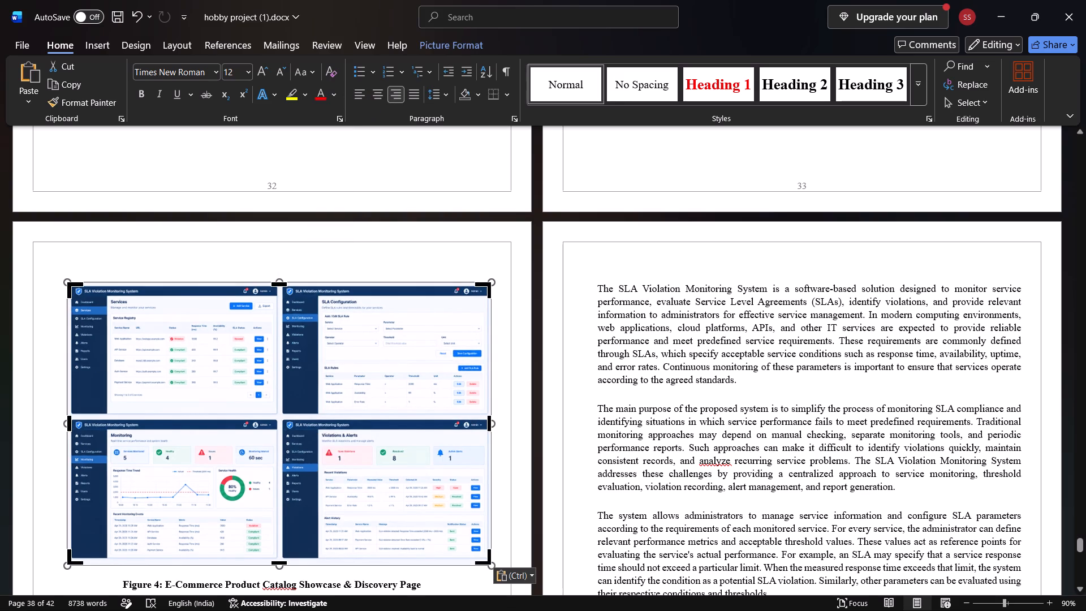
pyautogui.moveTo(69, 422); pyautogui.dragTo(55, 427)
pyautogui.hotkey('ctrl', 'z')
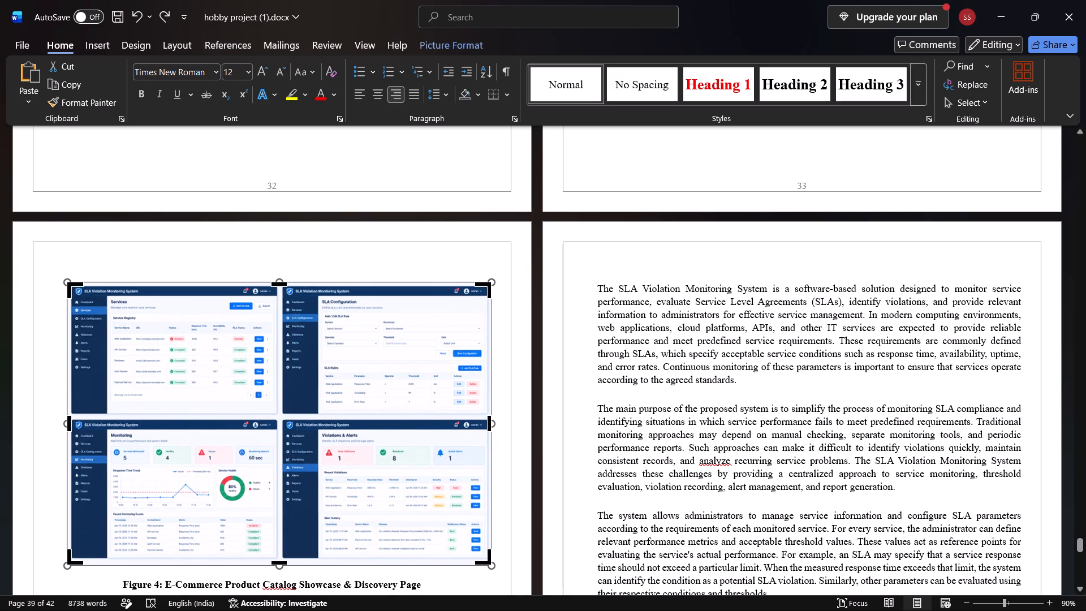
pyautogui.moveTo(281, 286); pyautogui.dragTo(292, 407)
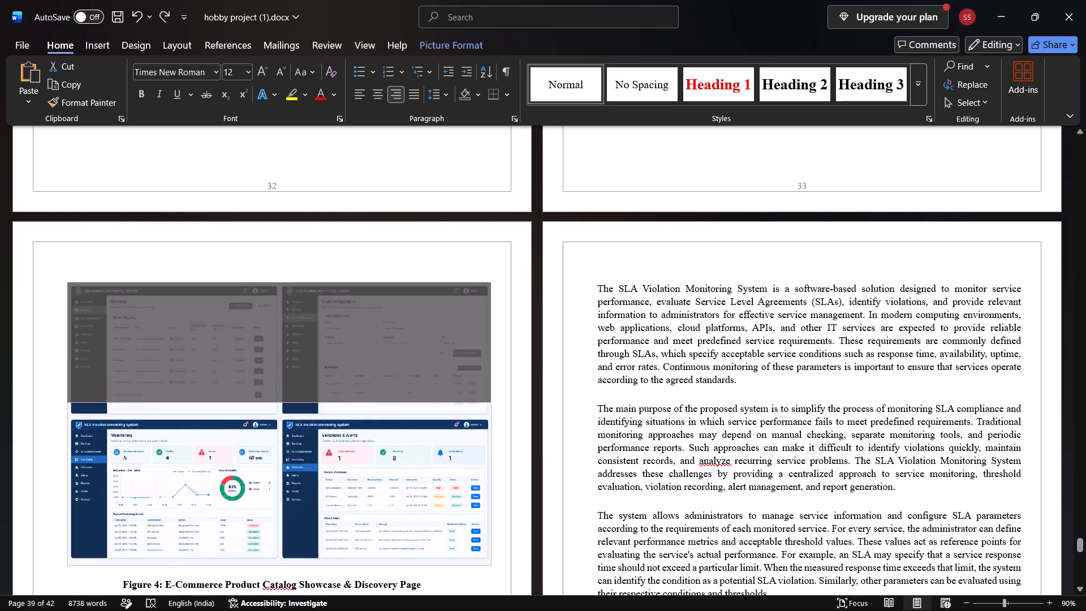
pyautogui.moveTo(292, 407); pyautogui.dragTo(294, 415)
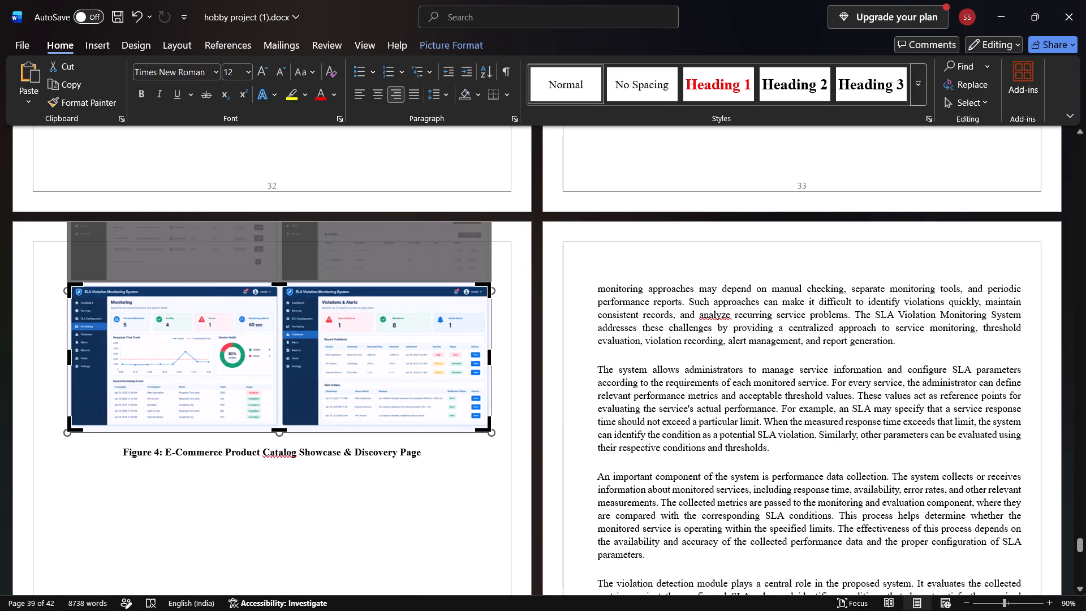
pyautogui.moveTo(488, 360); pyautogui.dragTo(280, 361)
pyautogui.click(229, 347)
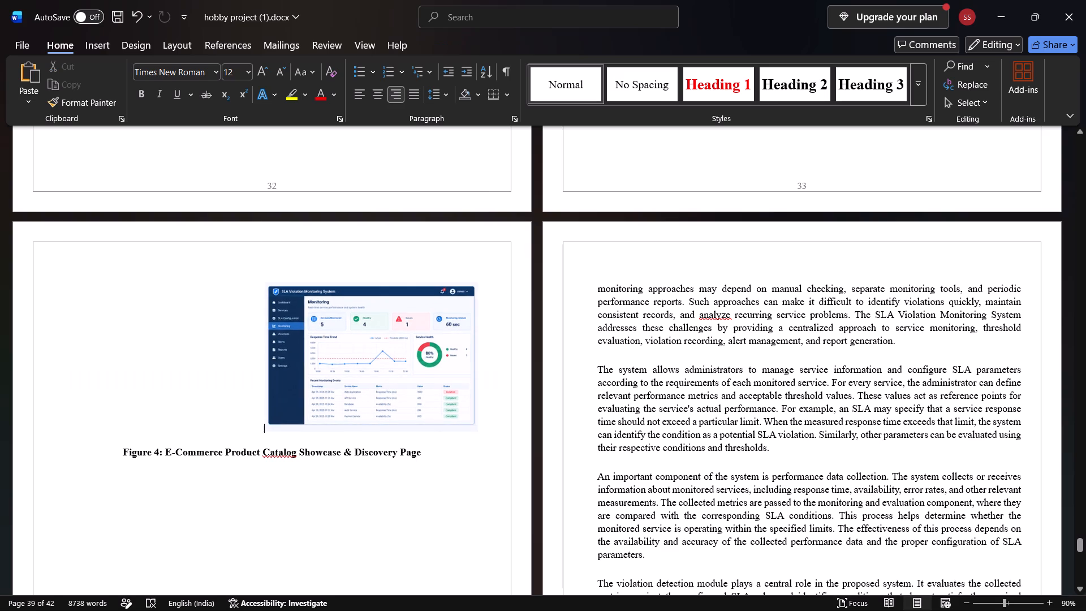
# Stretch the Monitoring screenshot to nearly the full text width and to a height of about 70% of its width.
pyautogui.click(304, 364)
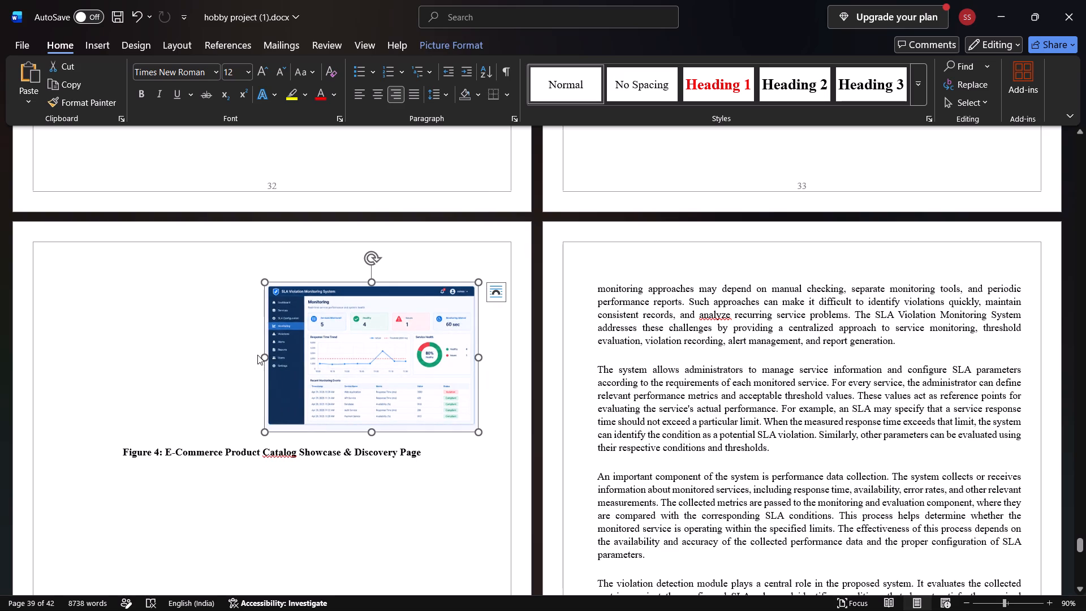
pyautogui.moveTo(268, 358); pyautogui.dragTo(117, 345)
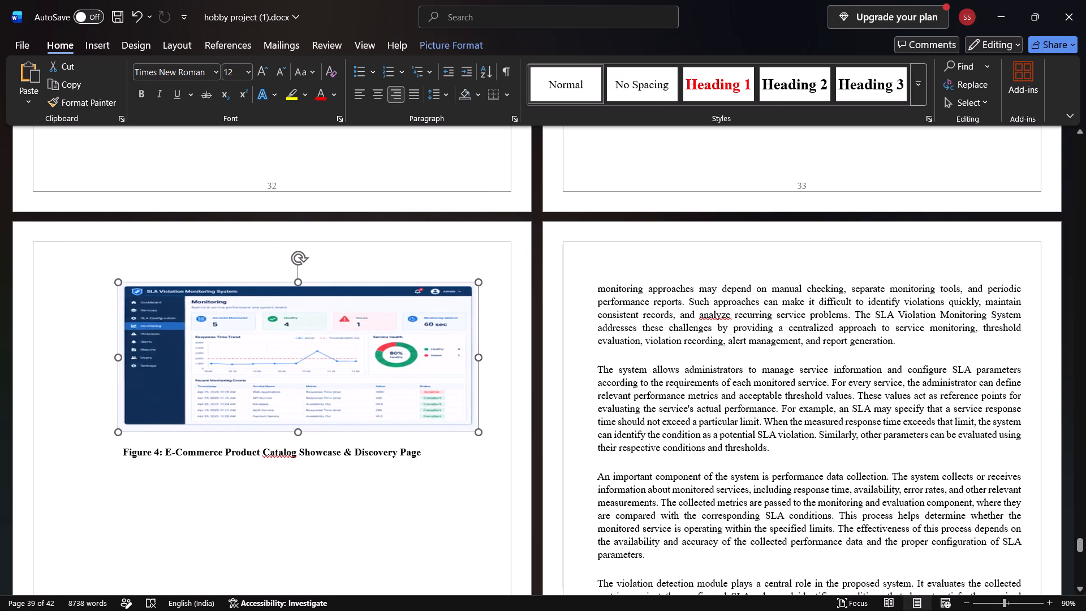
pyautogui.moveTo(117, 345); pyautogui.dragTo(63, 335)
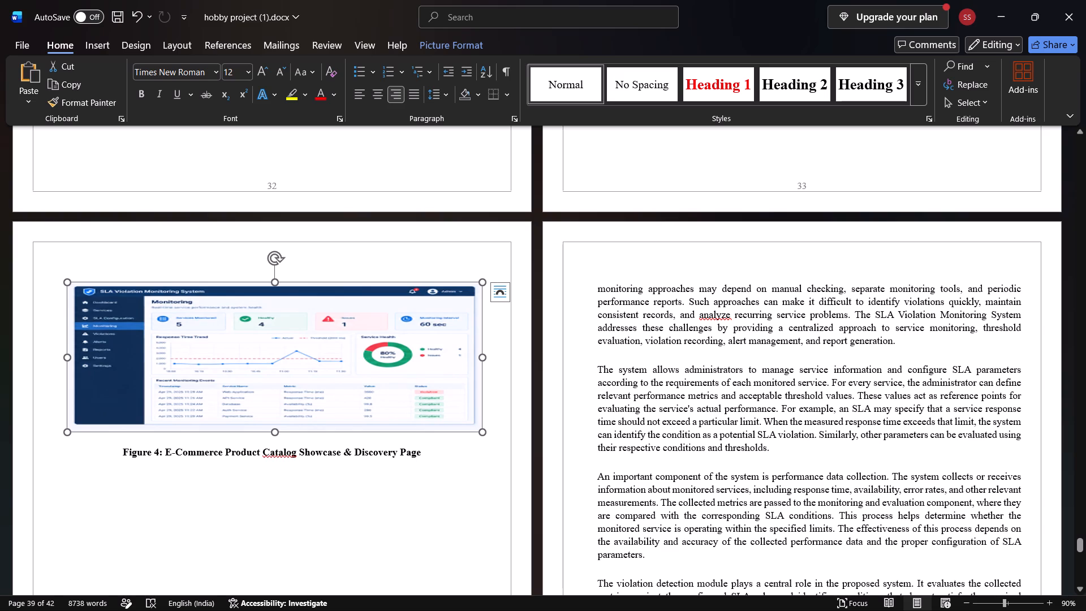
pyautogui.moveTo(274, 432); pyautogui.dragTo(279, 479)
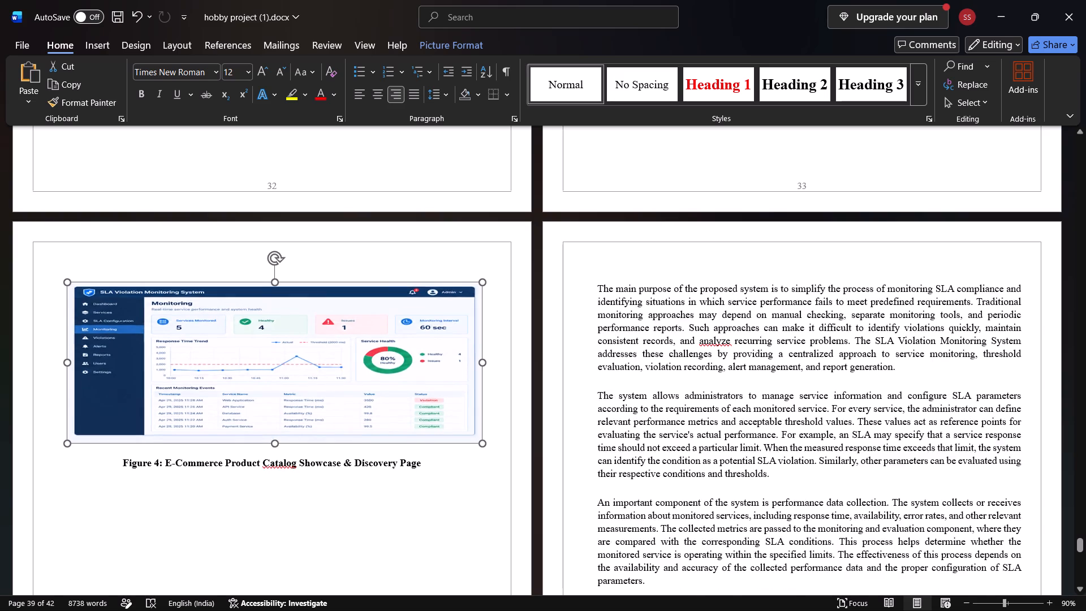
pyautogui.moveTo(279, 479); pyautogui.dragTo(284, 544)
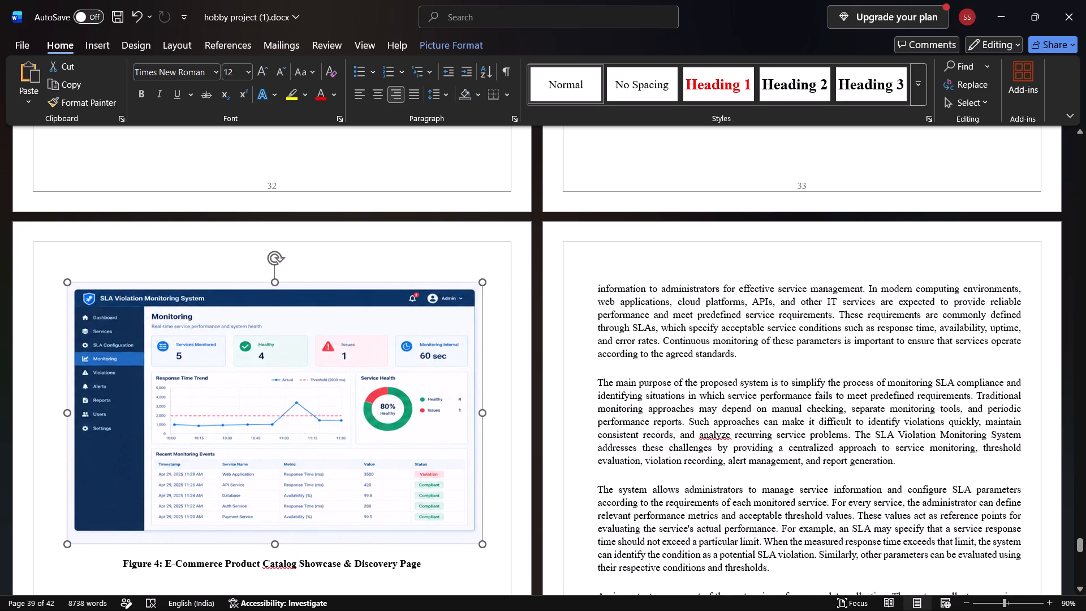
pyautogui.moveTo(284, 544); pyautogui.dragTo(281, 580)
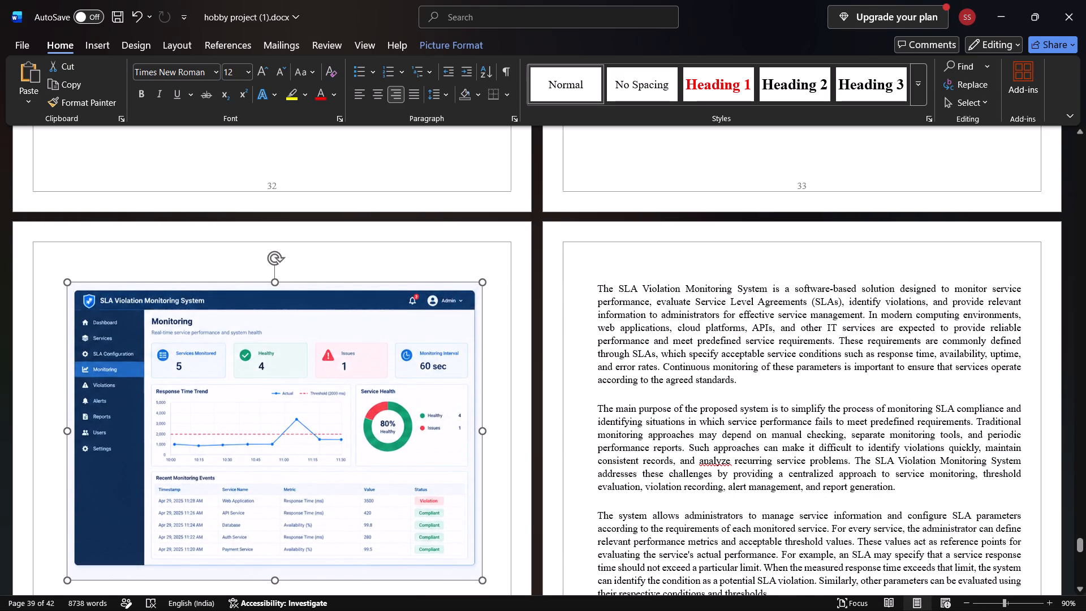
pyautogui.moveTo(281, 580); pyautogui.dragTo(279, 580)
# Insert an empty line between the Figure 4 caption and the 9. SUMMARY heading to push the heading to the next page.
pyautogui.scroll(-6, 279, 580)
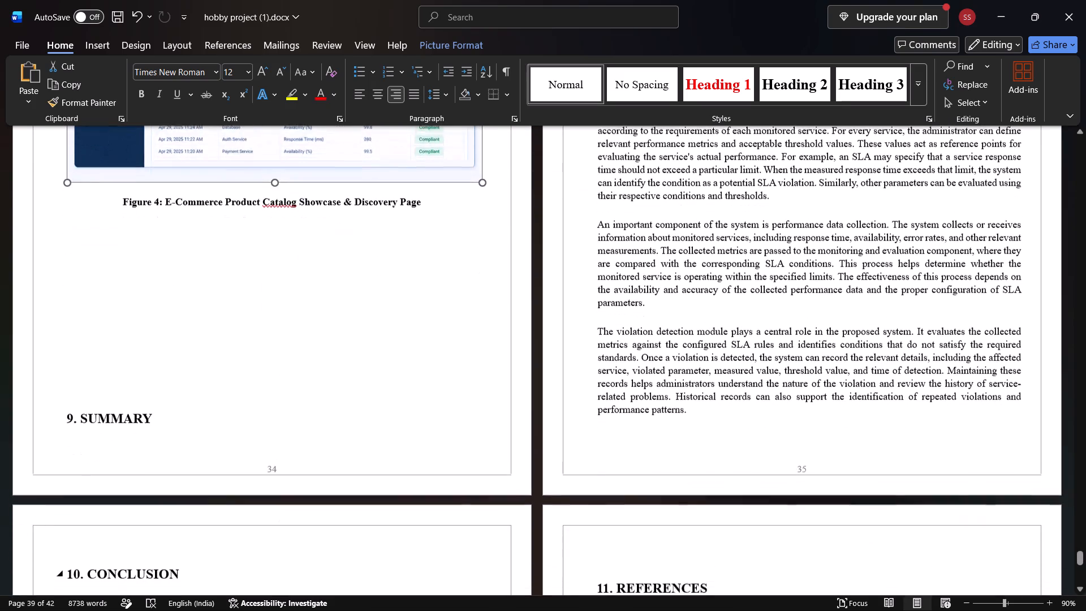
pyautogui.scroll(-1, 279, 580)
pyautogui.click(146, 374)
pyautogui.press('Return')
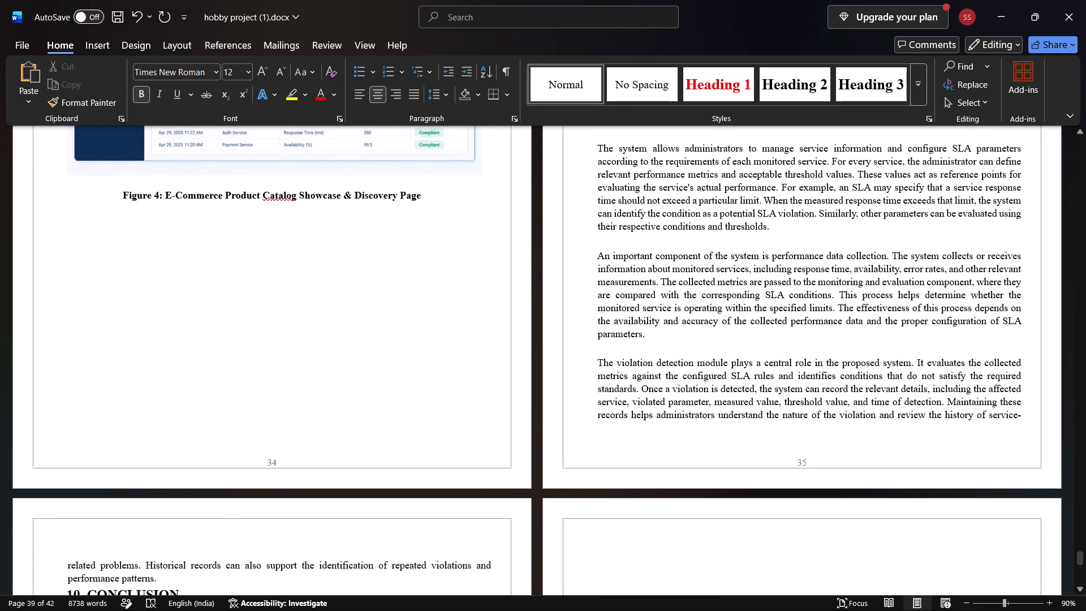
# Paste another copy of the four-page SLA collage between the Figure 4 caption and the 9. SUMMARY heading.
pyautogui.scroll(3, 683, 266)
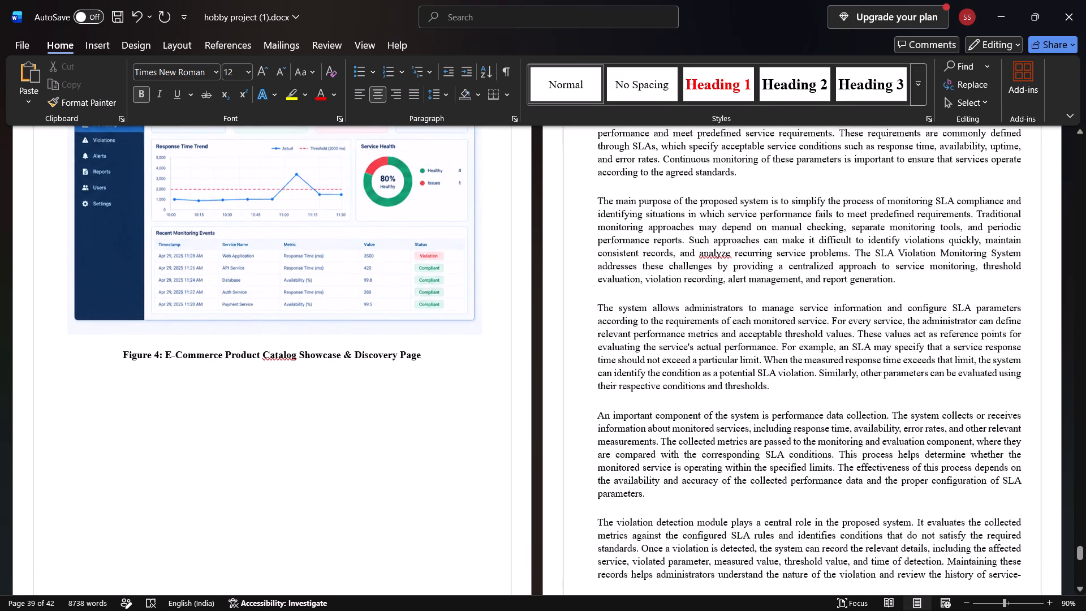
pyautogui.scroll(3, 868, 129)
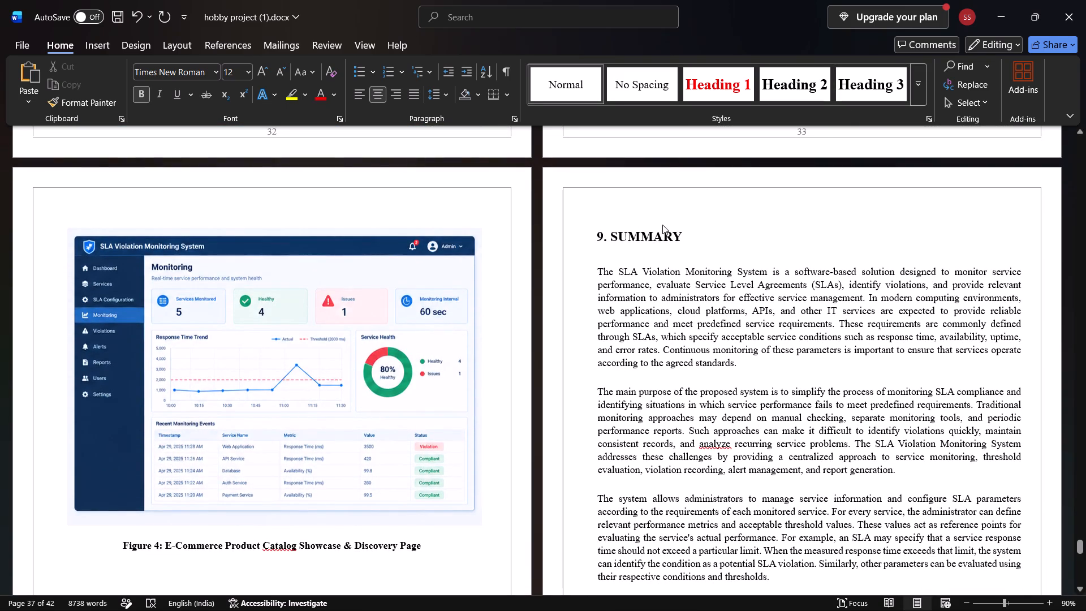
pyautogui.scroll(-2, 559, 348)
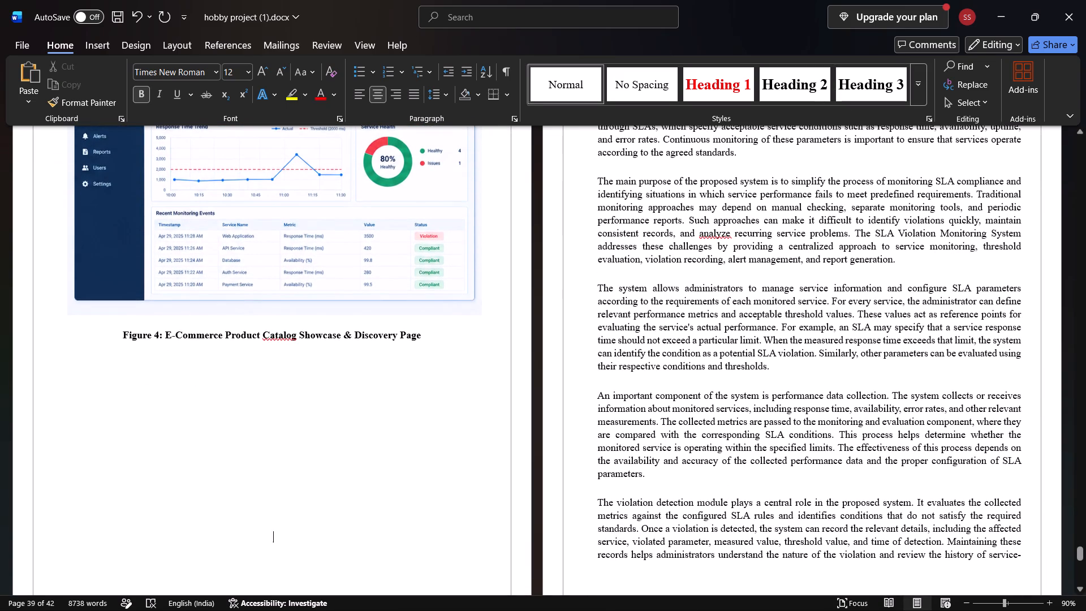
pyautogui.hotkey('ctrl', 'v')
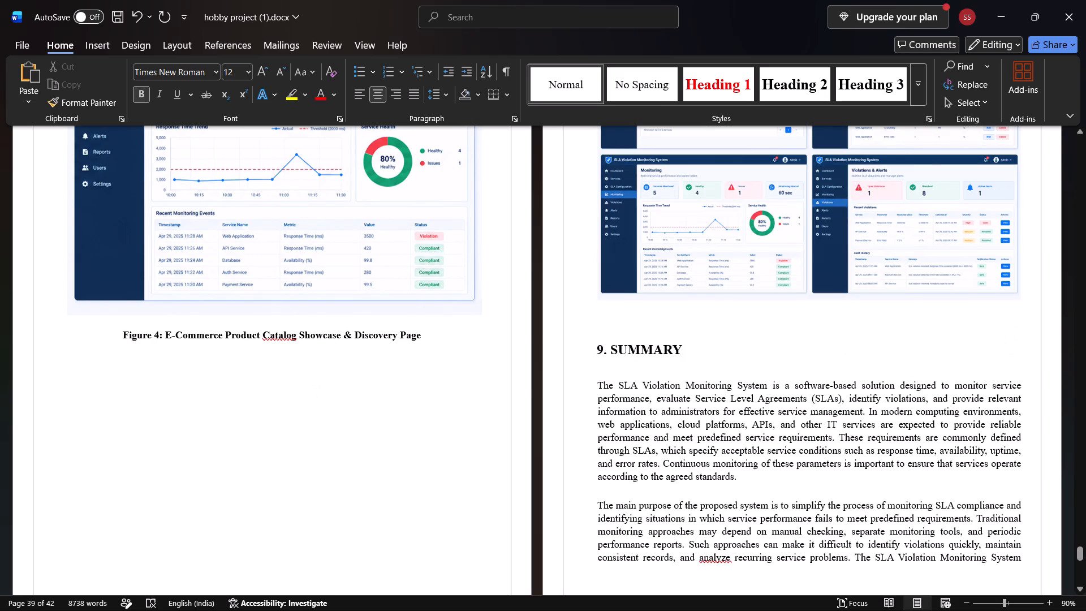
# Crop the new collage above the 9. SUMMARY heading so that only the Violations & Alerts page remains.
pyautogui.scroll(1, 678, 355)
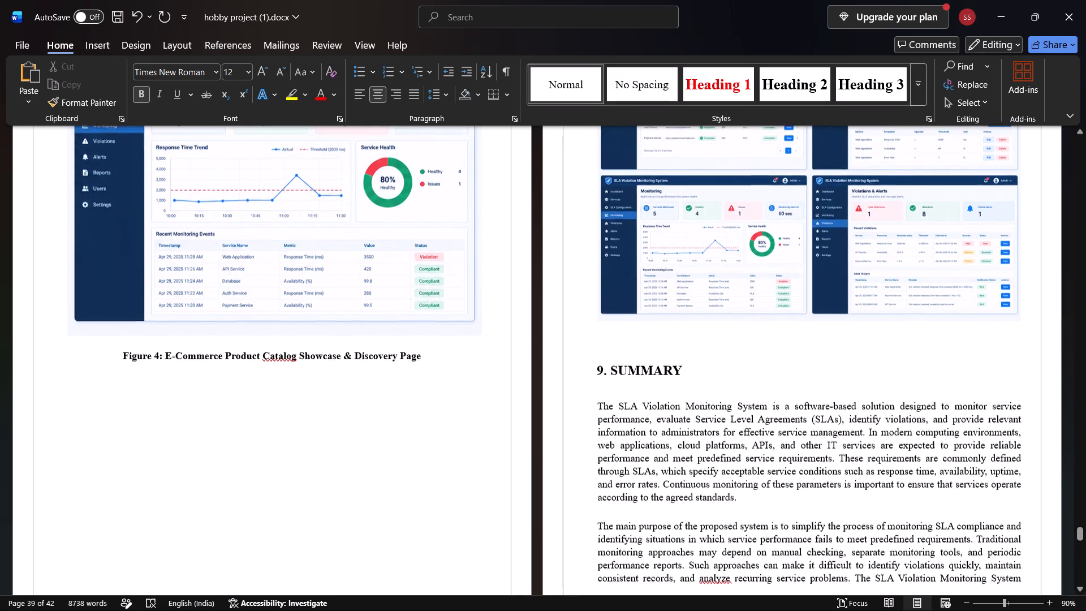
pyautogui.scroll(2, 678, 355)
pyautogui.click(669, 349)
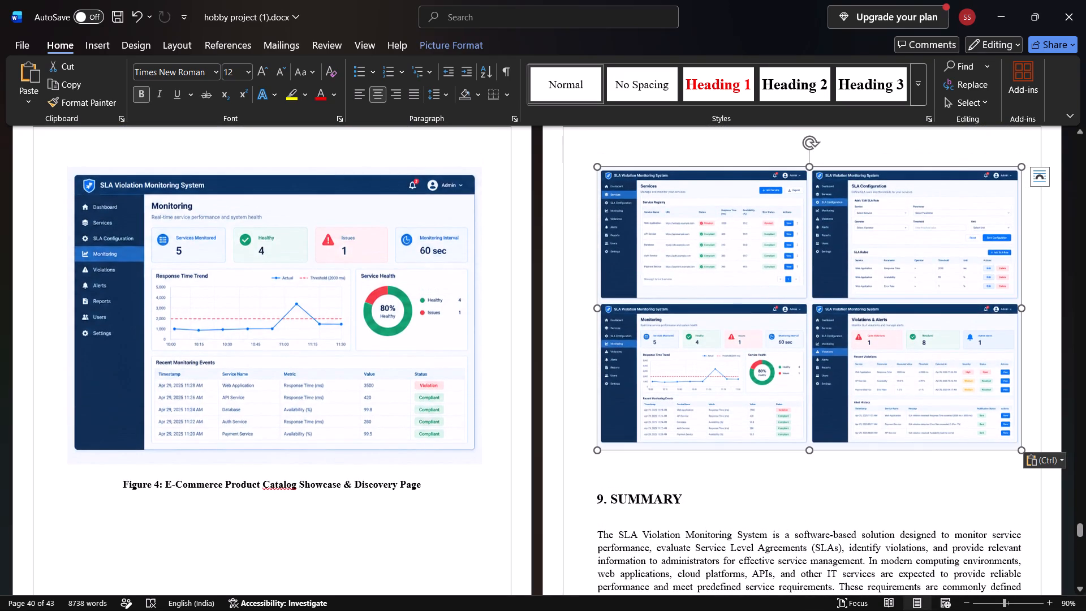
pyautogui.rightClick(669, 349)
pyautogui.click(715, 154)
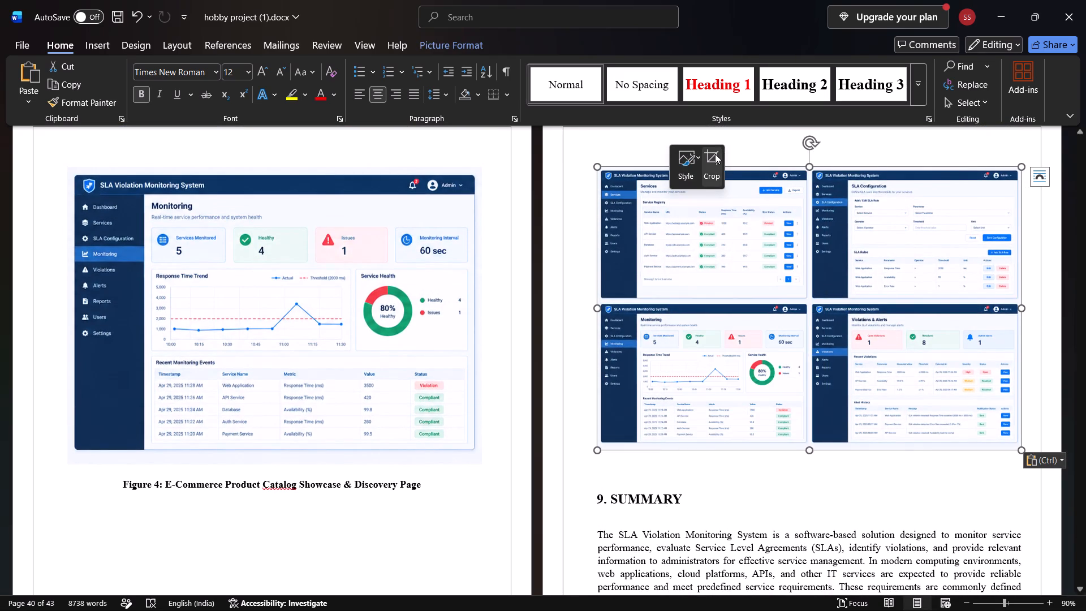
pyautogui.moveTo(600, 311); pyautogui.dragTo(807, 316)
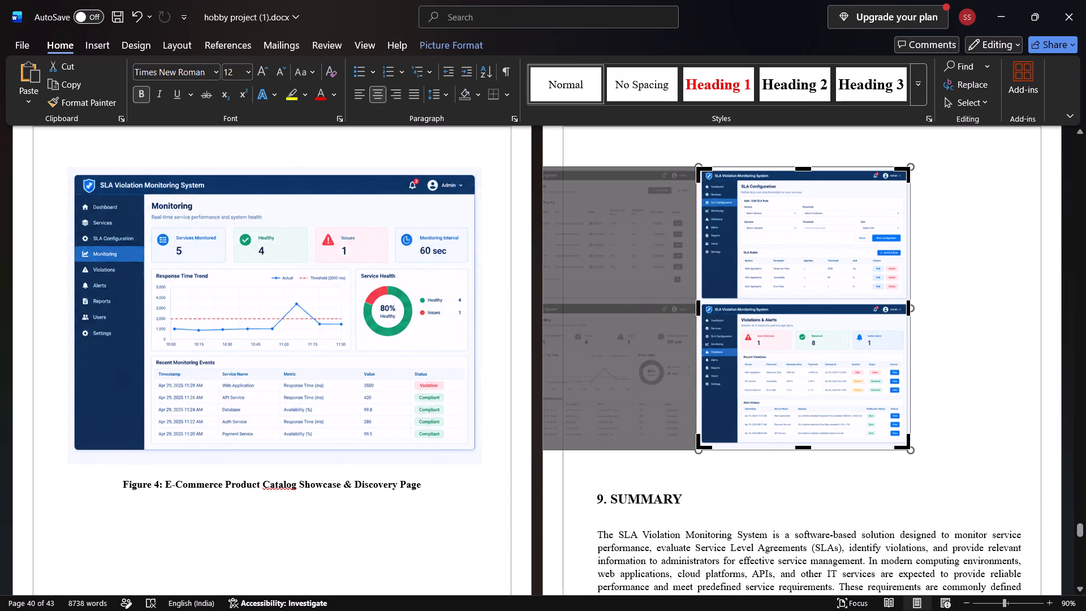
pyautogui.moveTo(795, 170); pyautogui.dragTo(822, 299)
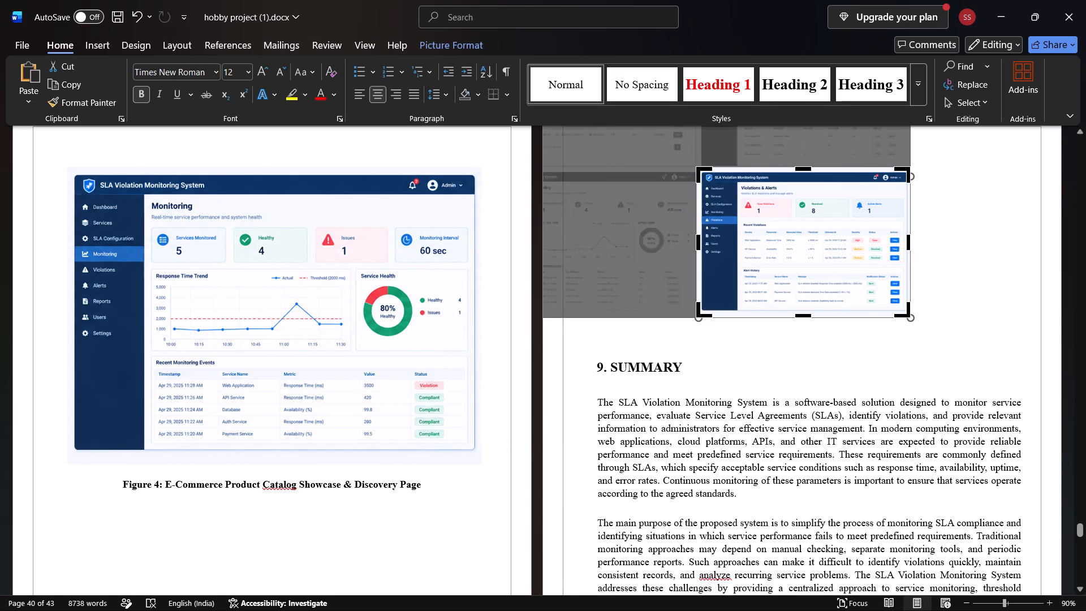
pyautogui.click(986, 269)
# Stretch the Violations & Alerts screenshot to nearly the full text width and to a height of about 75% of its width.
pyautogui.click(849, 275)
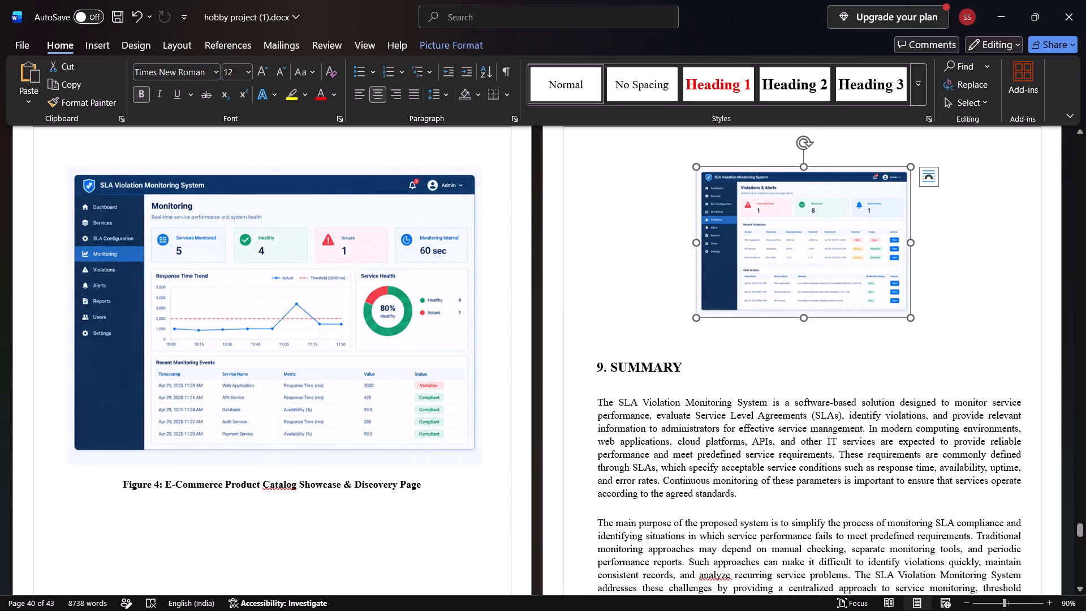
pyautogui.moveTo(695, 239); pyautogui.dragTo(613, 233)
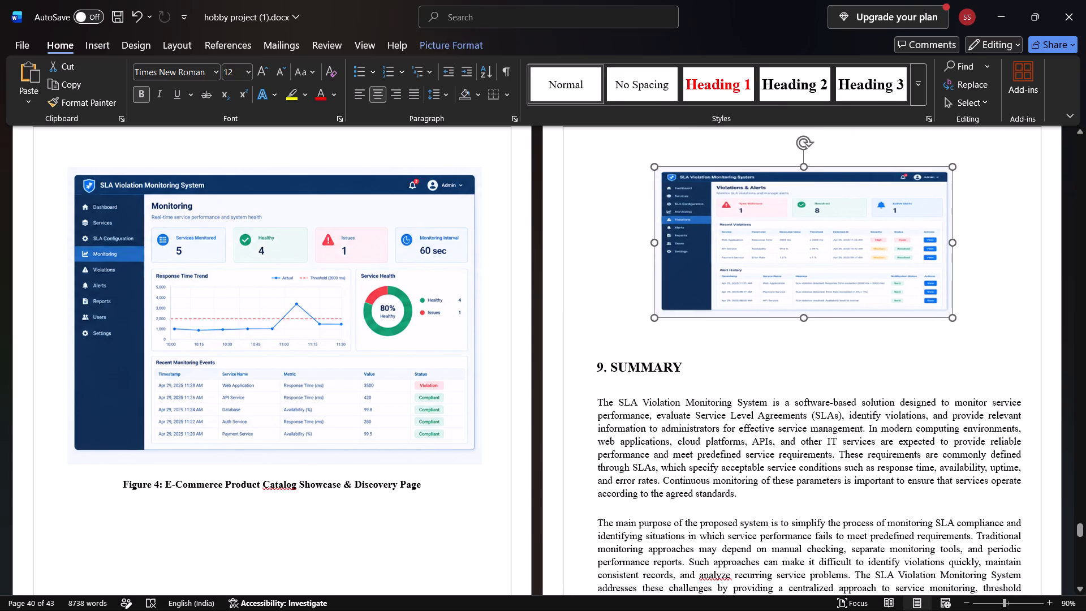
pyautogui.moveTo(613, 233); pyautogui.dragTo(522, 216)
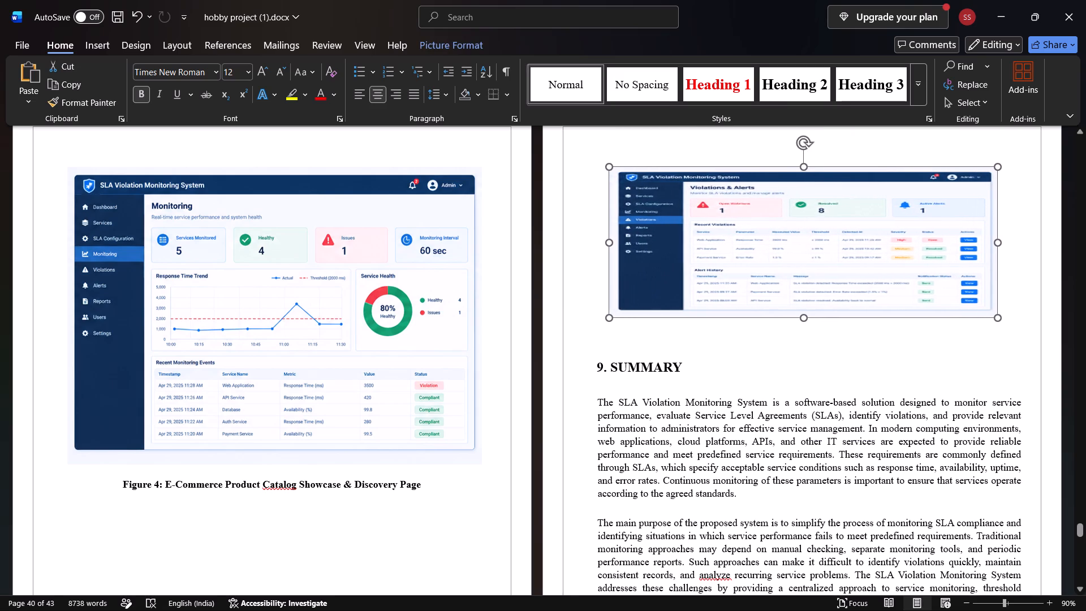
pyautogui.moveTo(522, 216); pyautogui.dragTo(519, 217)
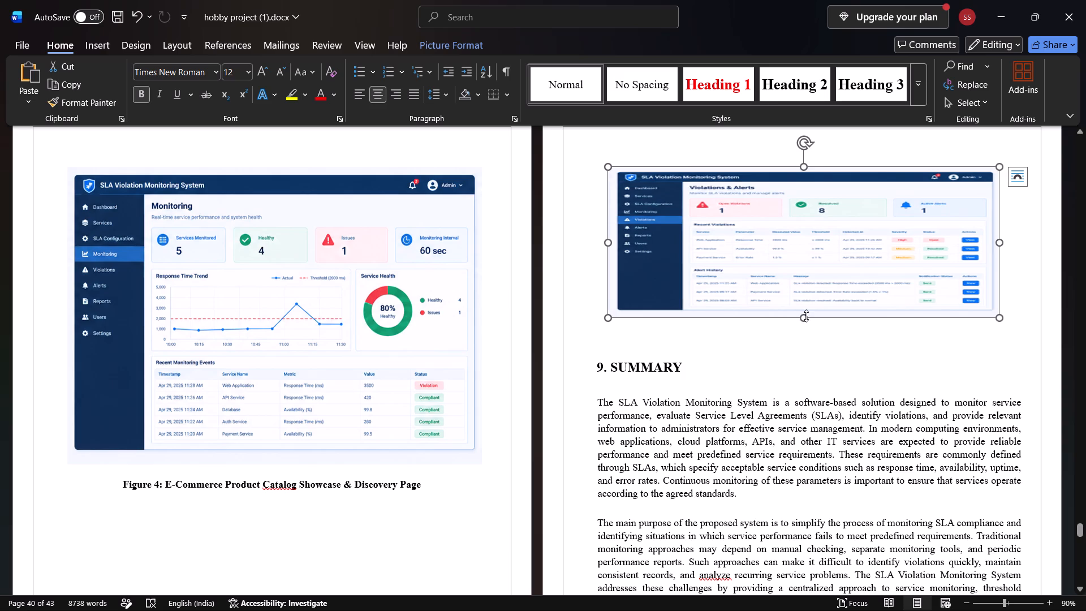
pyautogui.moveTo(806, 316); pyautogui.dragTo(816, 421)
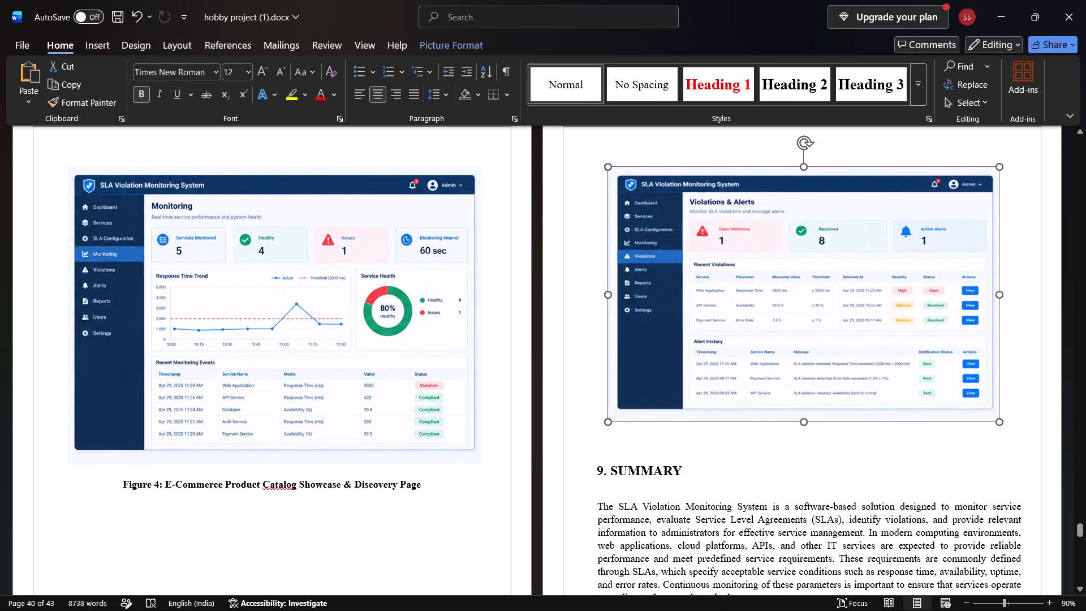
pyautogui.moveTo(816, 421); pyautogui.dragTo(816, 458)
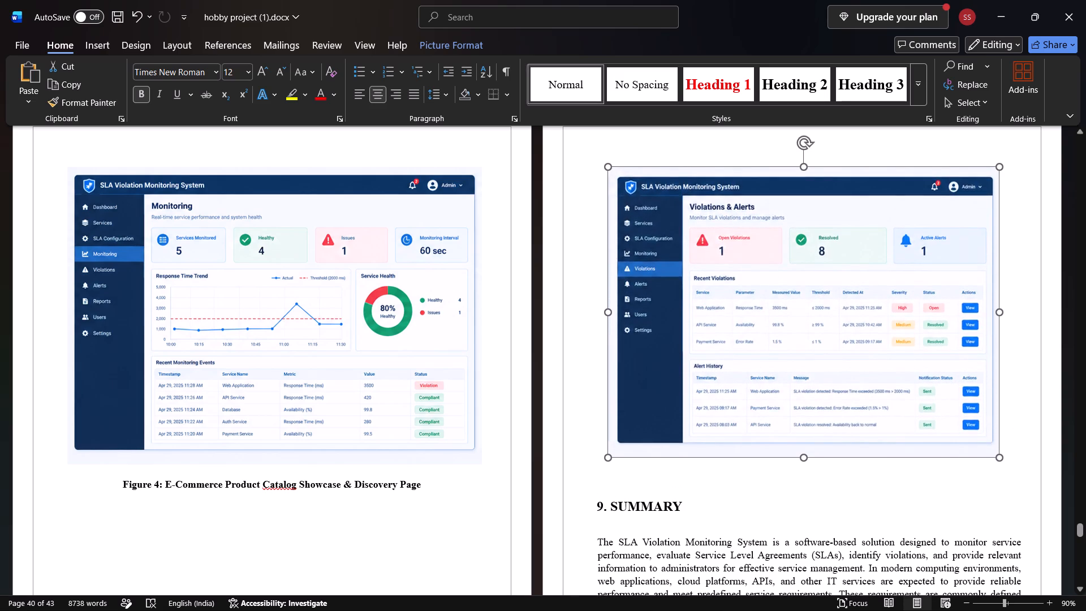
pyautogui.moveTo(816, 458); pyautogui.dragTo(813, 460)
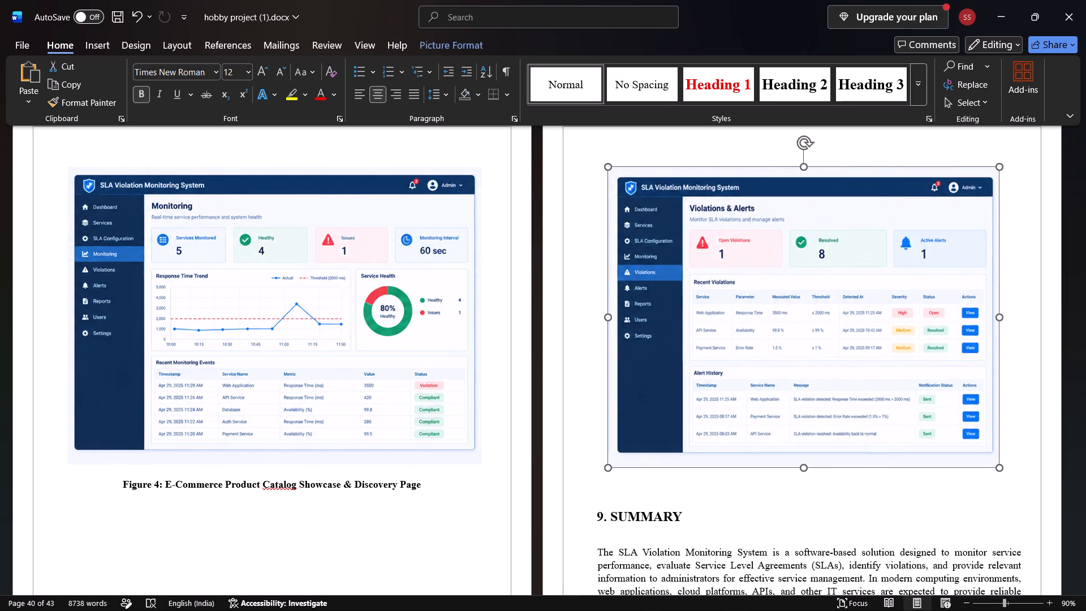
pyautogui.moveTo(813, 460); pyautogui.dragTo(811, 461)
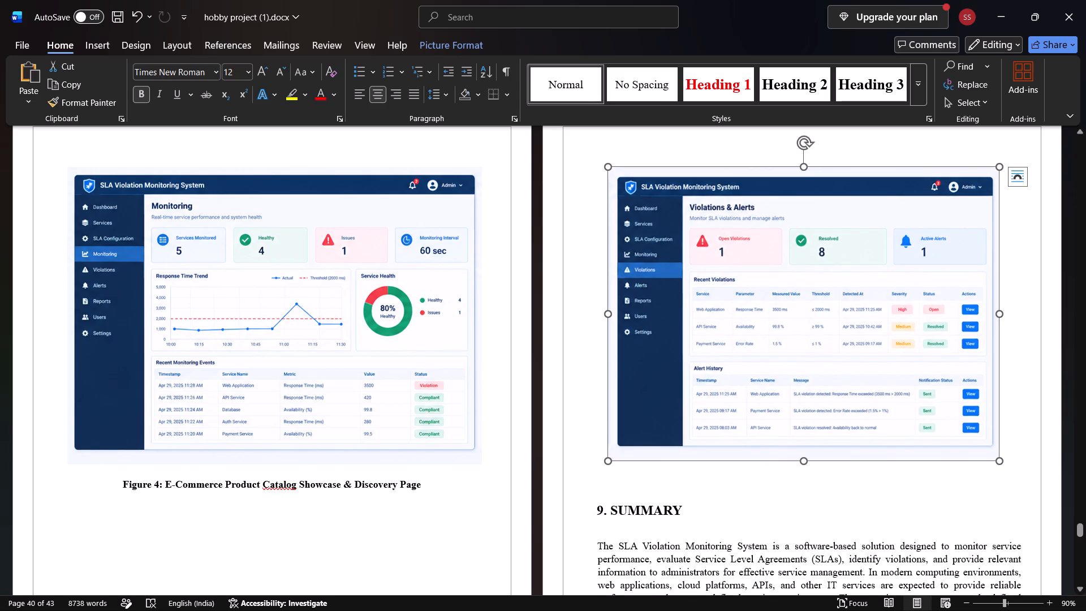
pyautogui.click(769, 490)
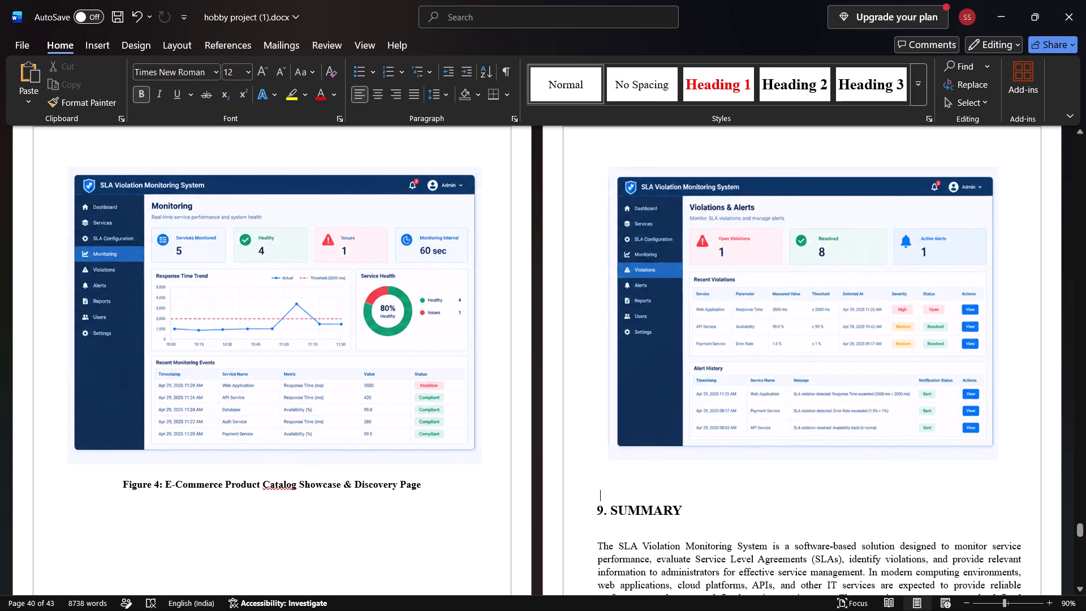
# Replace the Figure 3 caption text after the number with the Figure 2 wording "SLA Violation Monitoring System Service Page".
pyautogui.scroll(3, 359, 488)
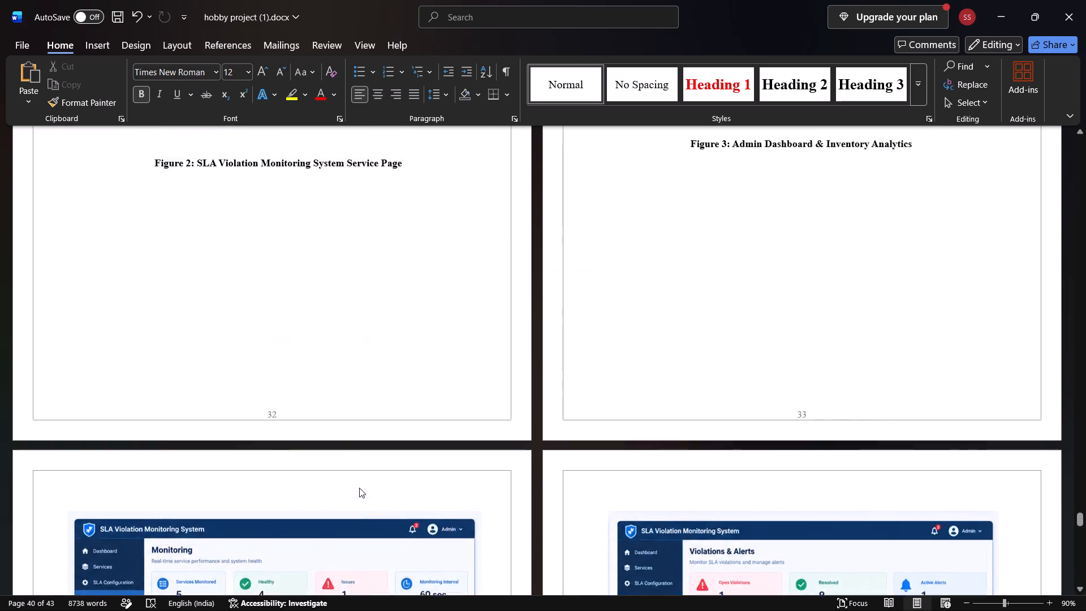
pyautogui.scroll(1, 359, 488)
pyautogui.scroll(-1, 365, 470)
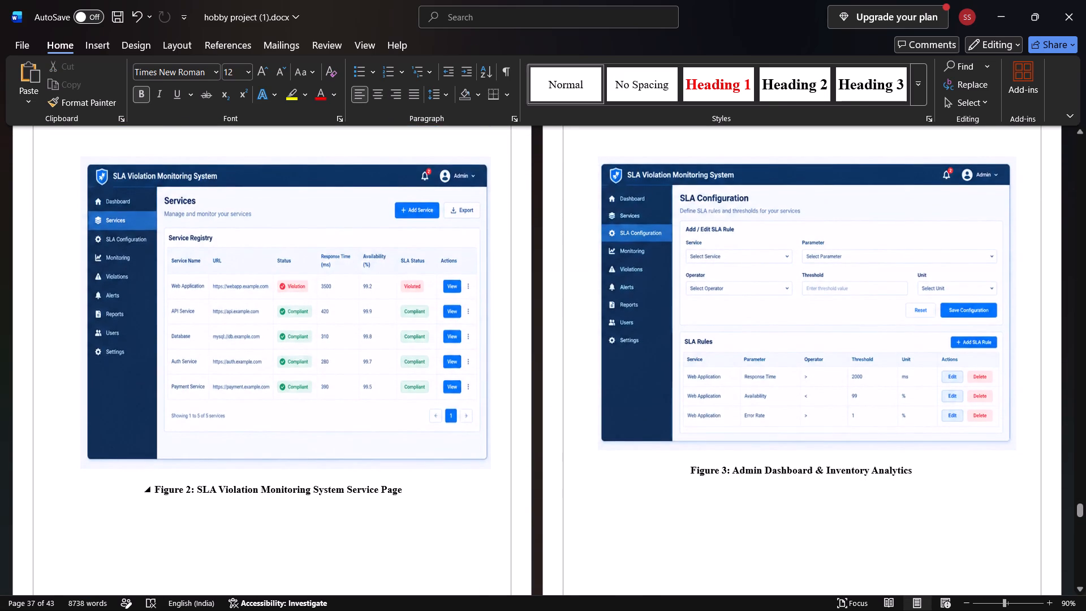
pyautogui.doubleClick(365, 497)
pyautogui.click(426, 494)
pyautogui.moveTo(407, 493); pyautogui.dragTo(180, 494)
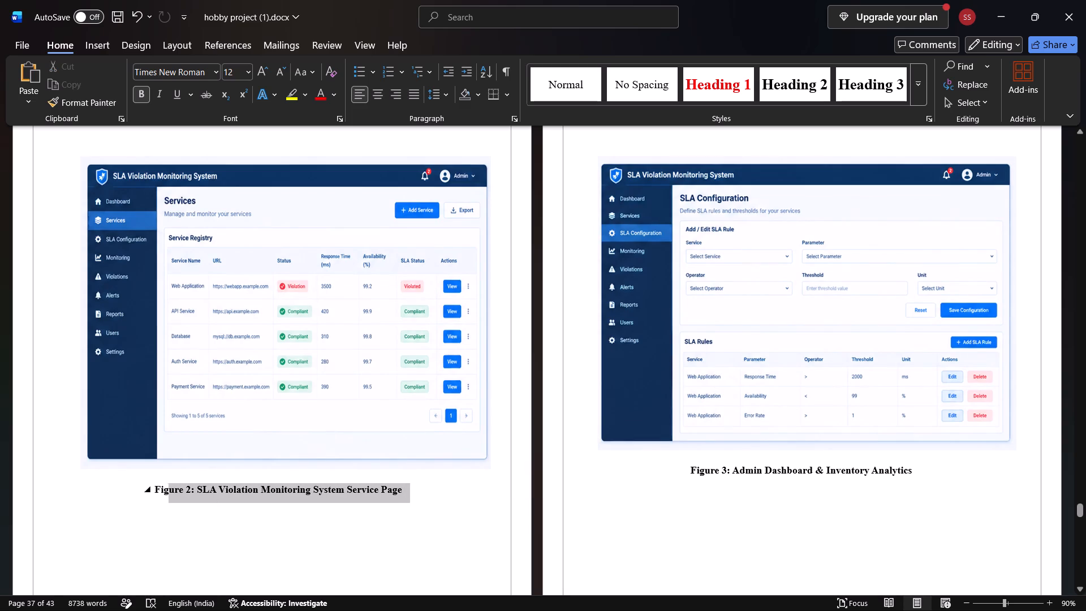
pyautogui.moveTo(180, 494); pyautogui.dragTo(193, 497)
pyautogui.hotkey('ctrl', 'c')
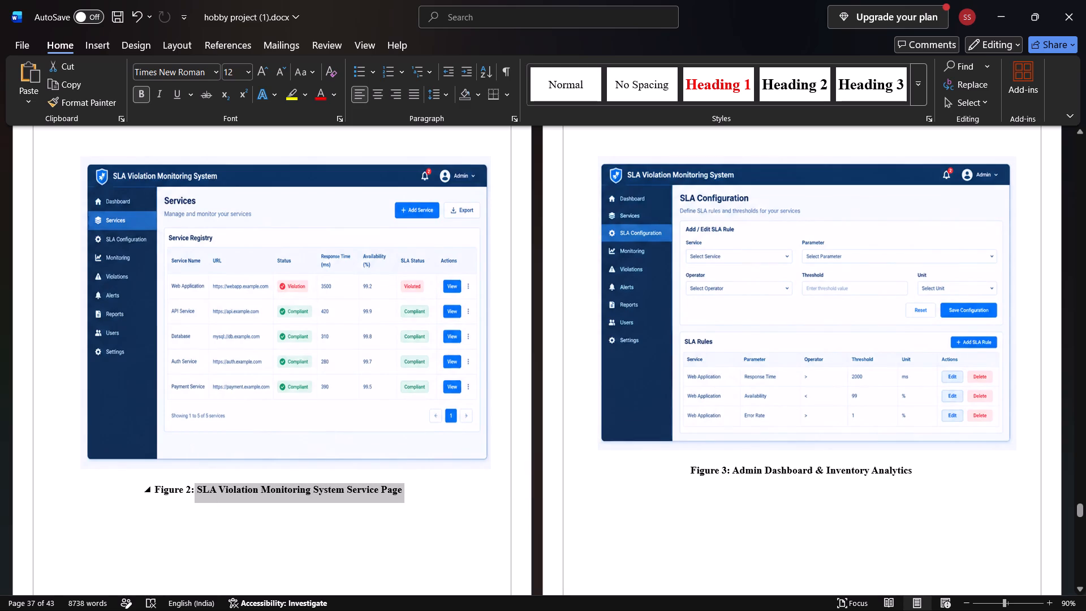
pyautogui.click(937, 466)
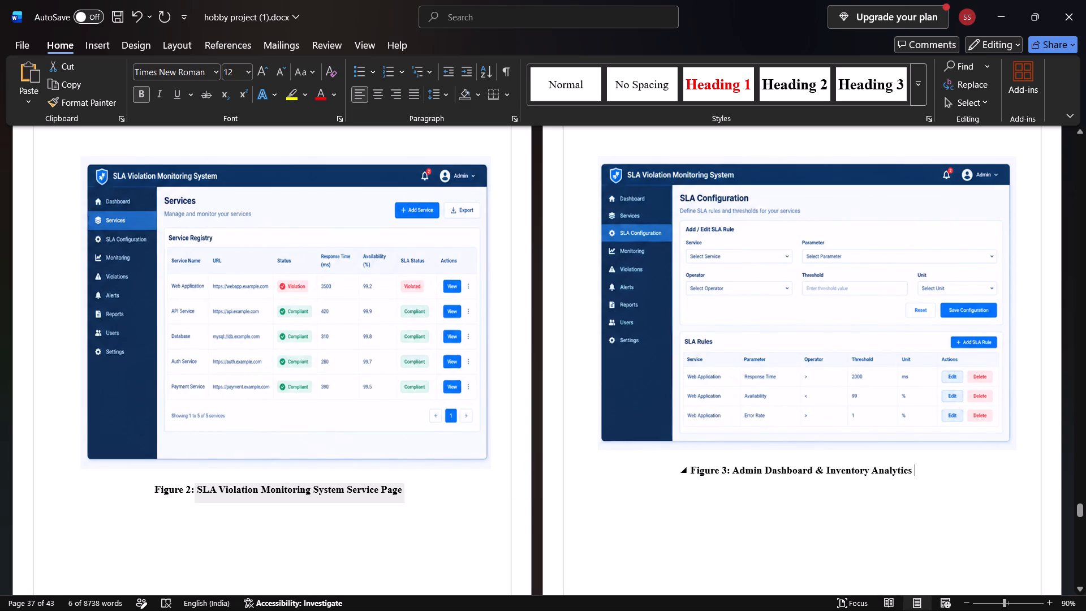
pyautogui.moveTo(937, 466); pyautogui.dragTo(745, 467)
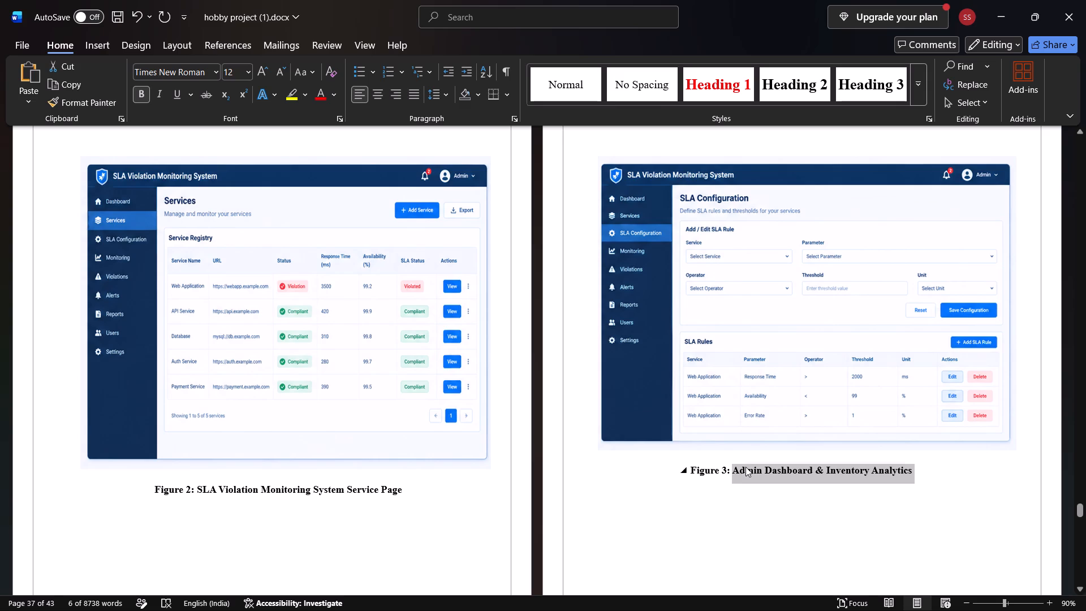
pyautogui.hotkey('ctrl', 'v')
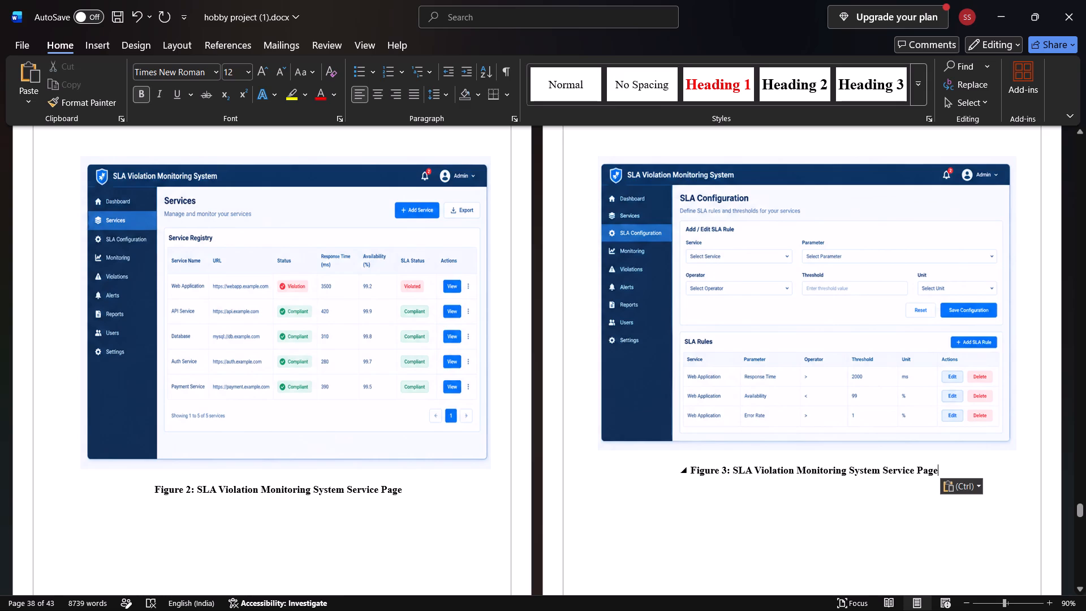
# Change the ending of the Figure 3 caption from "Service Page" to "SAL Configuration Page".
pyautogui.press('BackSpace')
pyautogui.press('BackSpace')
pyautogui.press('BackSpace')
pyautogui.press('BackSpace')
pyautogui.press('BackSpace')
pyautogui.press('BackSpace')
pyautogui.press('BackSpace')
pyautogui.press('BackSpace')
pyautogui.press('BackSpace')
pyautogui.press('BackSpace')
pyautogui.press('BackSpace')
pyautogui.press('BackSpace')
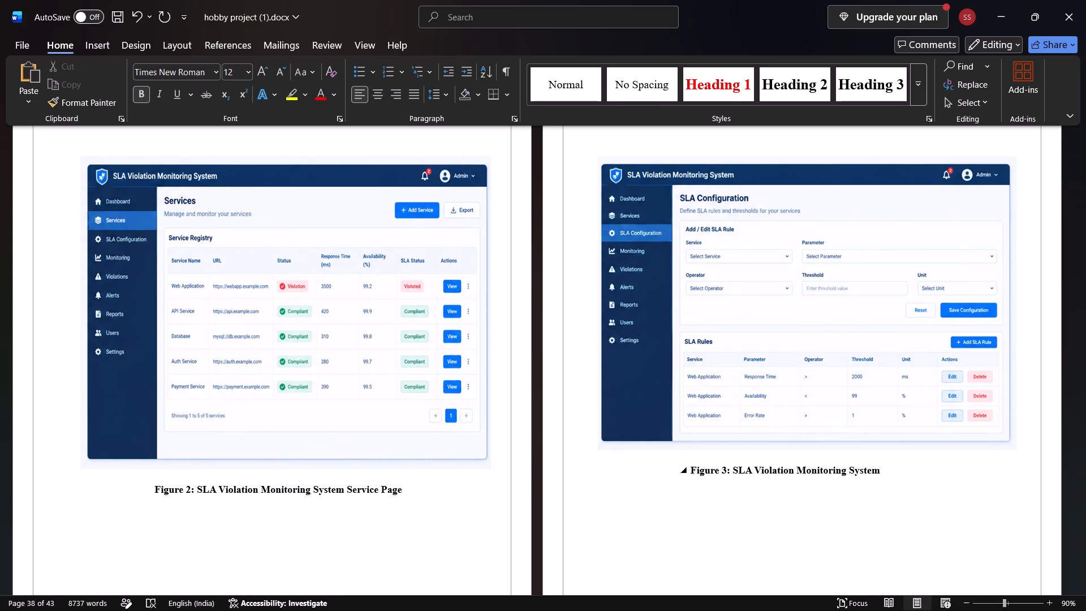
pyautogui.hotkey('shift', 's')
pyautogui.write('AL')
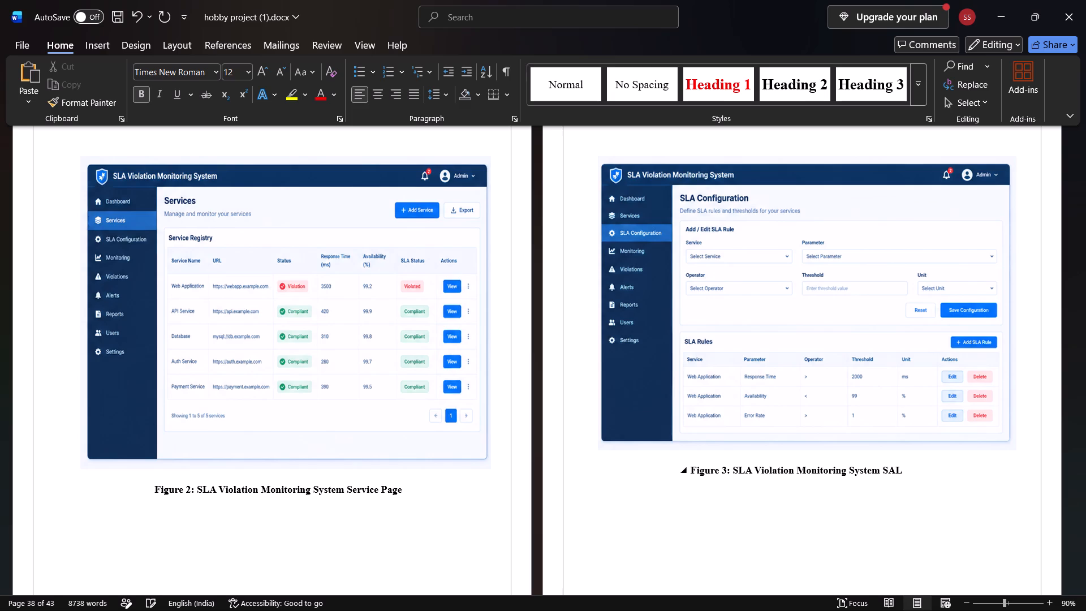
pyautogui.press('space')
pyautogui.write('CON')
pyautogui.press('BackSpace')
pyautogui.press('BackSpace')
pyautogui.write('onfiga')
pyautogui.press('BackSpace')
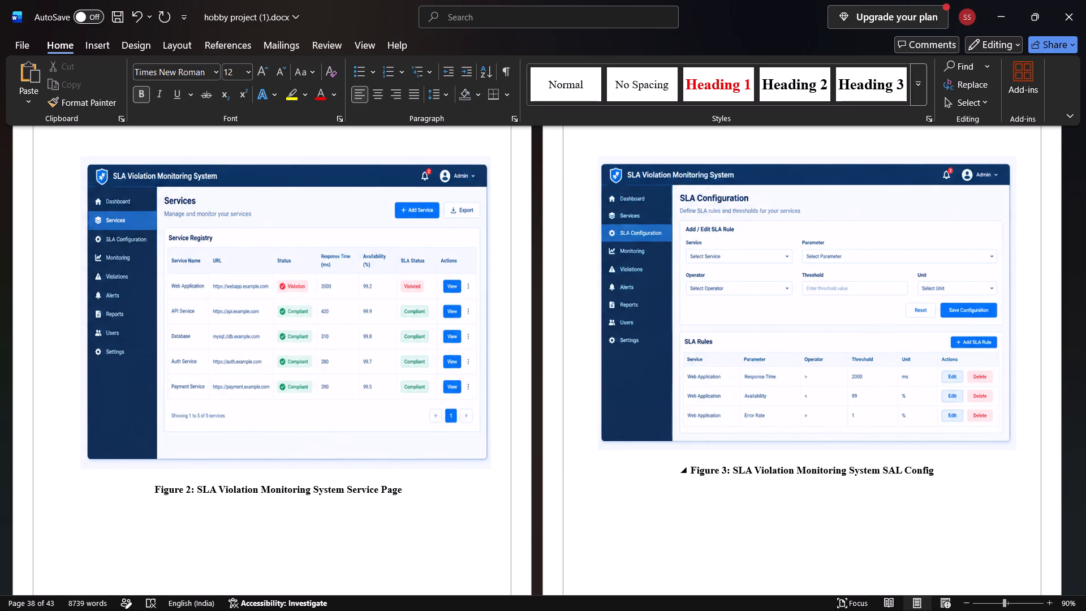
pyautogui.write('ur')
pyautogui.write('ation')
pyautogui.press('space')
pyautogui.write('Page')
# Replace the e-commerce wording in the Figure 4 caption with the copied text "SLA Violation Monitoring System Service Page".
pyautogui.scroll(-4, 538, 496)
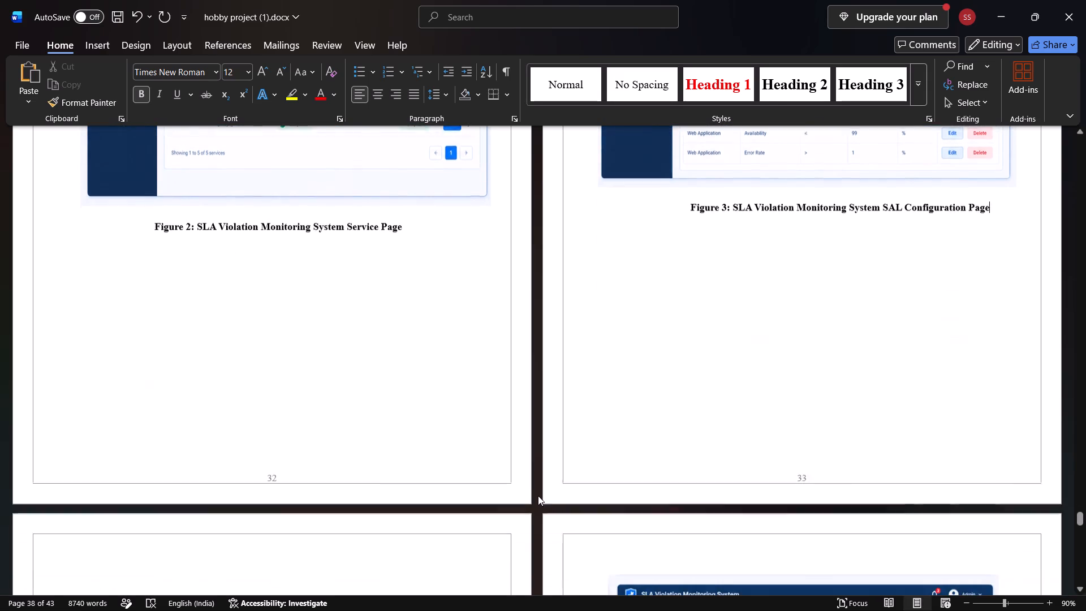
pyautogui.scroll(-3, 538, 496)
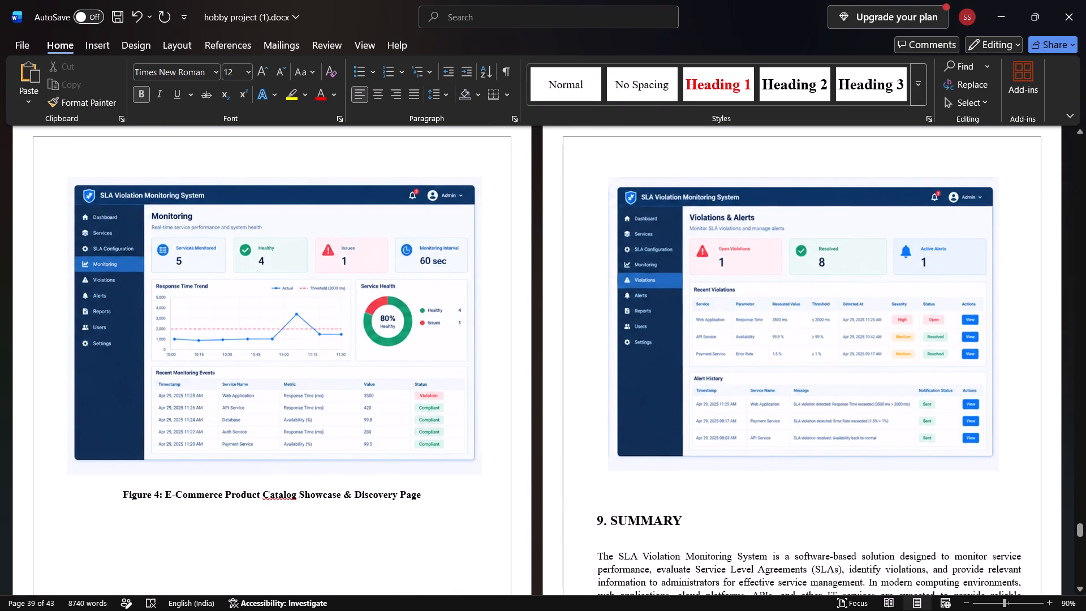
pyautogui.click(425, 495)
pyautogui.moveTo(425, 495); pyautogui.dragTo(421, 495)
pyautogui.moveTo(421, 495); pyautogui.dragTo(167, 497)
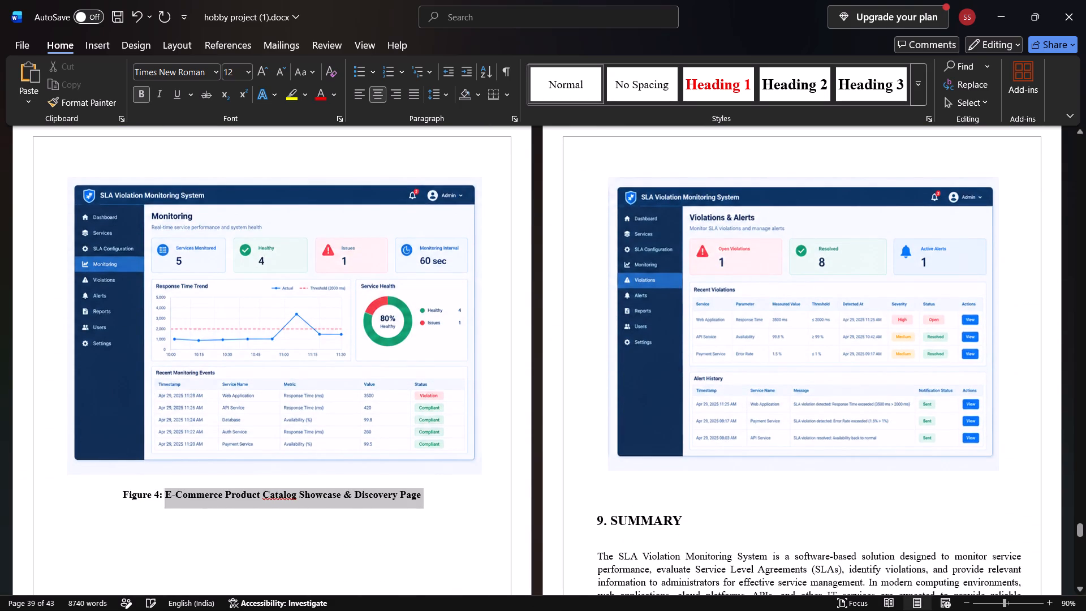
pyautogui.moveTo(167, 497); pyautogui.dragTo(165, 496)
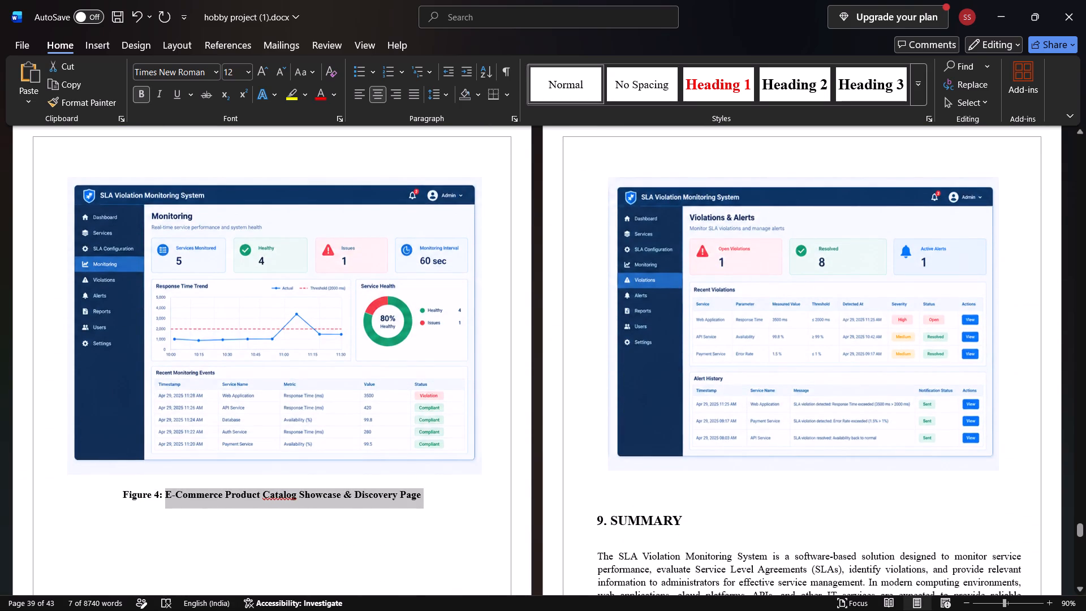
pyautogui.hotkey('ctrl', 'v')
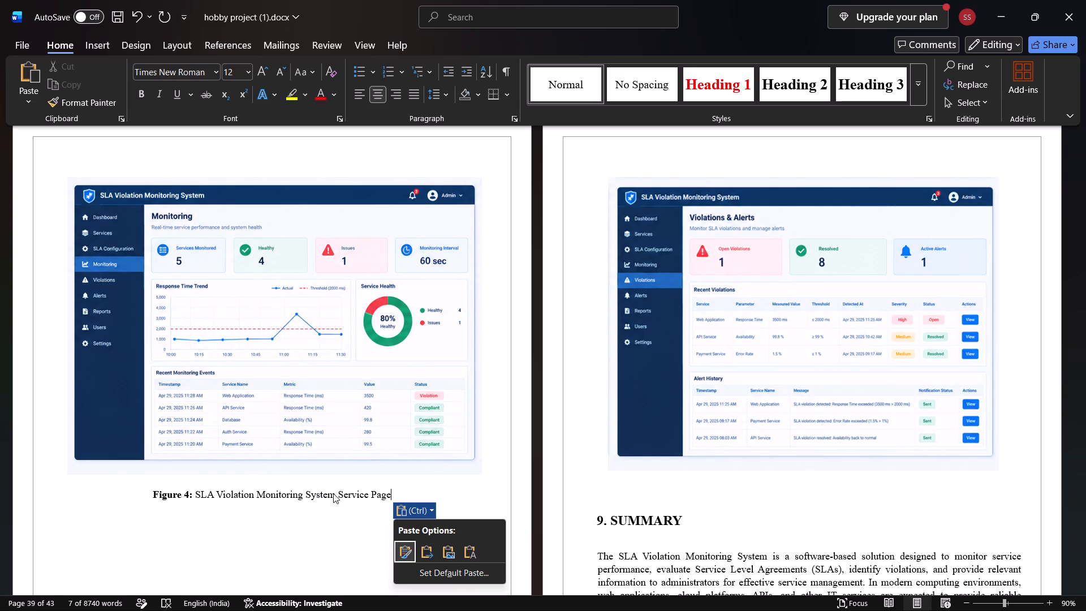
# Change the ending of the Figure 4 caption from "Service Page" to "Monitoring Page".
pyautogui.press('BackSpace')
pyautogui.press('BackSpace')
pyautogui.press('BackSpace')
pyautogui.press('BackSpace')
pyautogui.press('BackSpace')
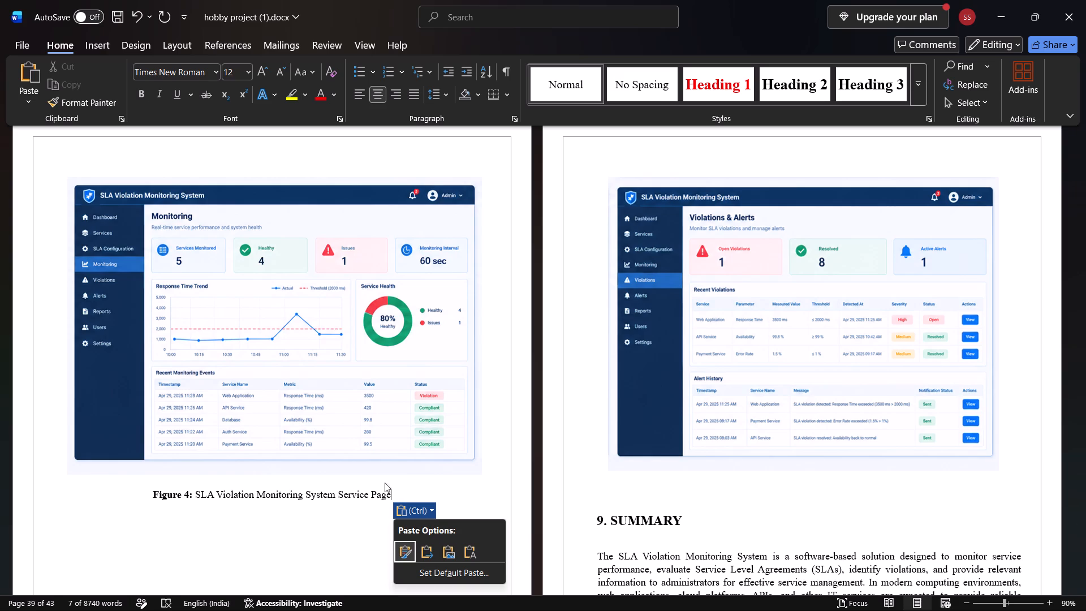
pyautogui.click(393, 492)
pyautogui.press('BackSpace')
pyautogui.press('BackSpace')
pyautogui.press('BackSpace')
pyautogui.press('BackSpace')
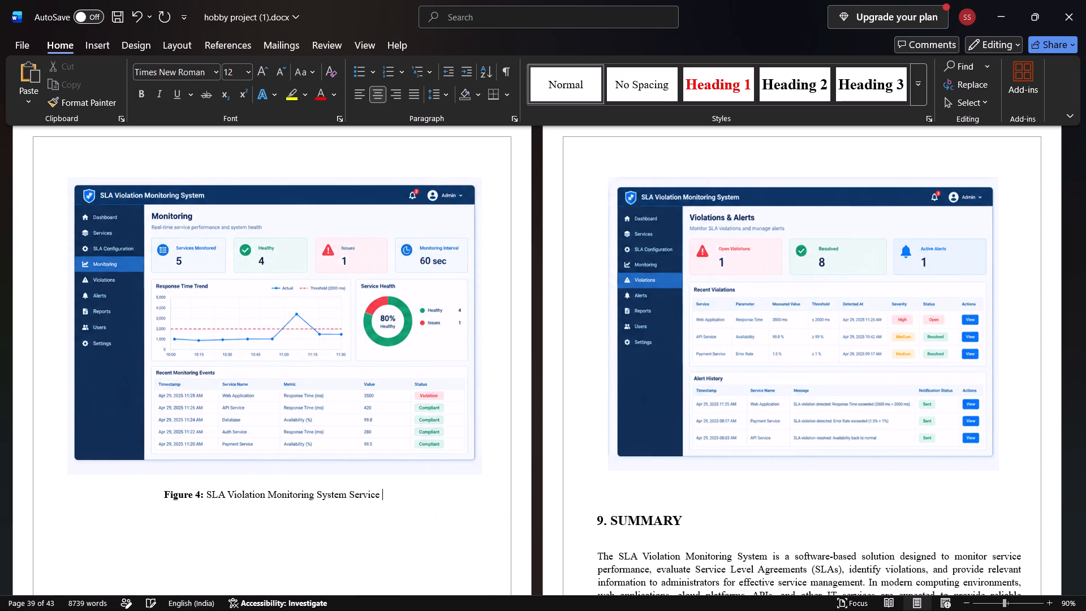
pyautogui.press('BackSpace')
pyautogui.press('BackSpace')
pyautogui.press('BackSpace')
pyautogui.press('BackSpace')
pyautogui.press('BackSpace')
pyautogui.press('BackSpace')
pyautogui.press('BackSpace')
pyautogui.press('BackSpace')
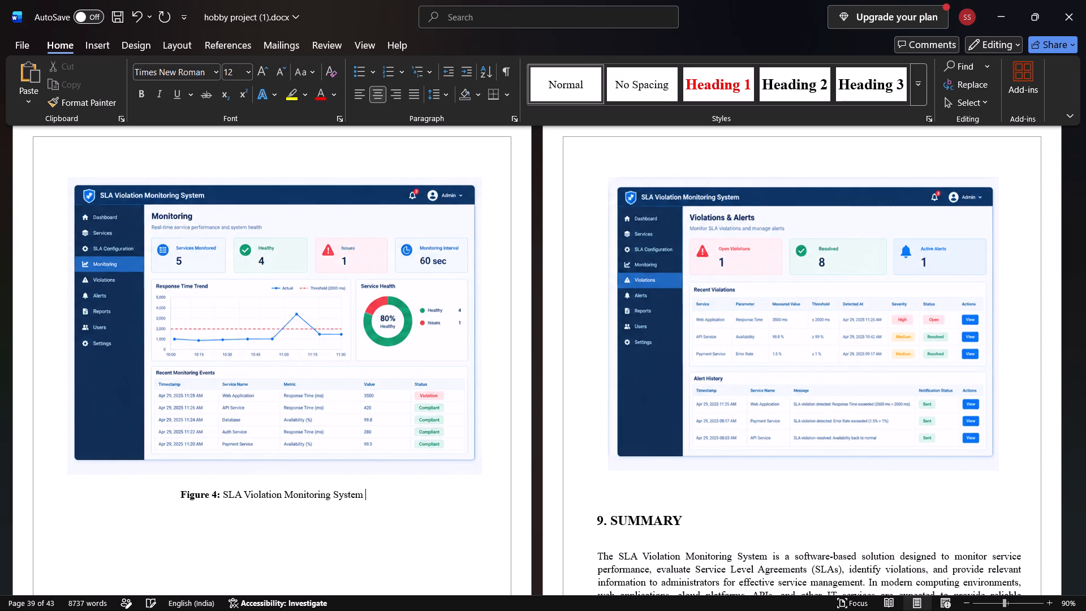
pyautogui.write('Mo')
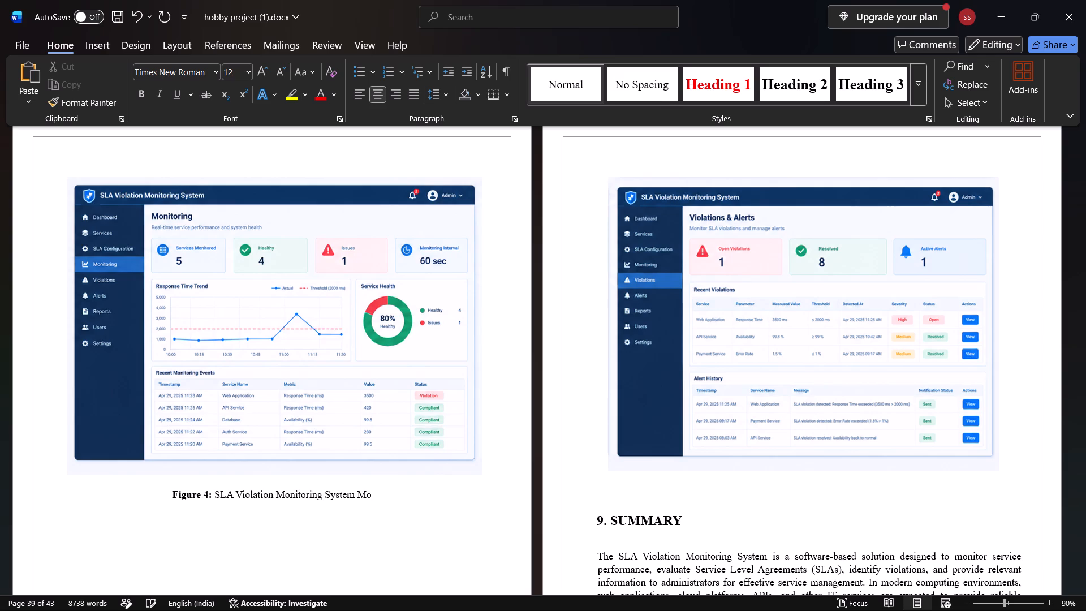
pyautogui.write('ni')
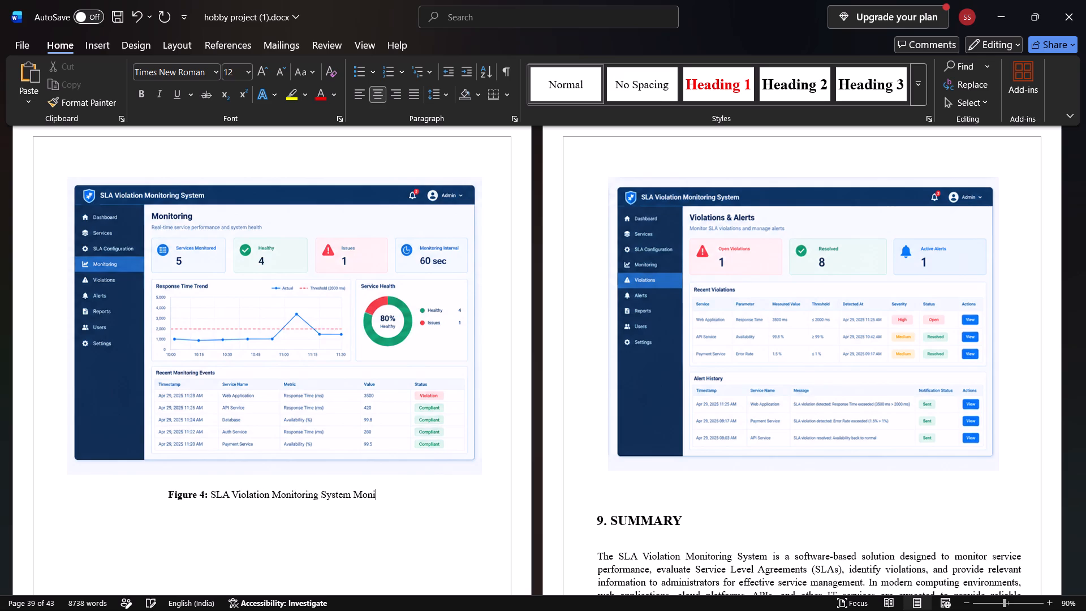
pyautogui.write('tor')
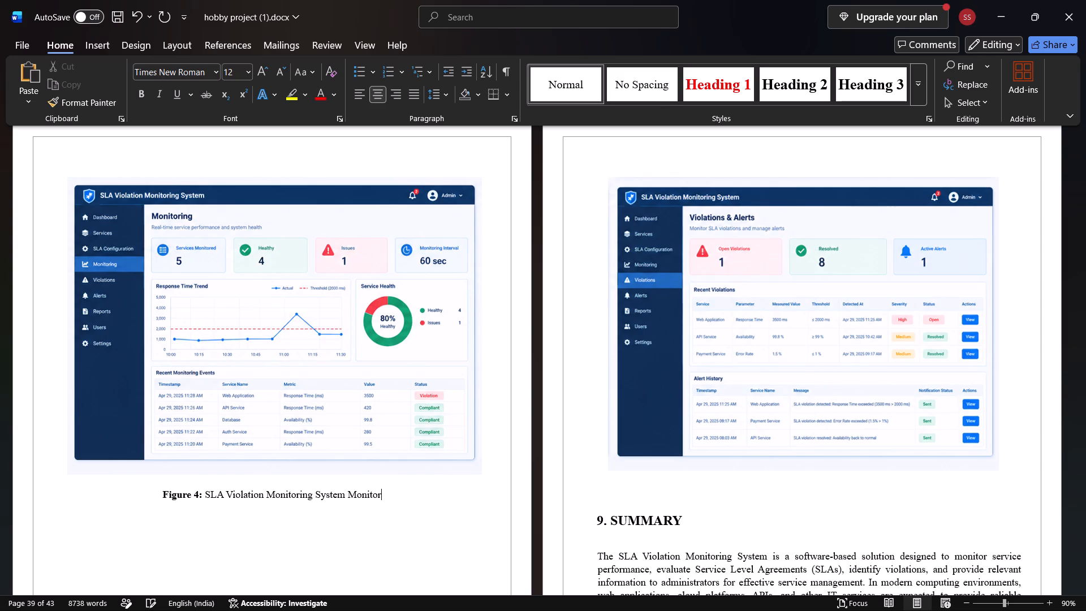
pyautogui.write('ing Page')
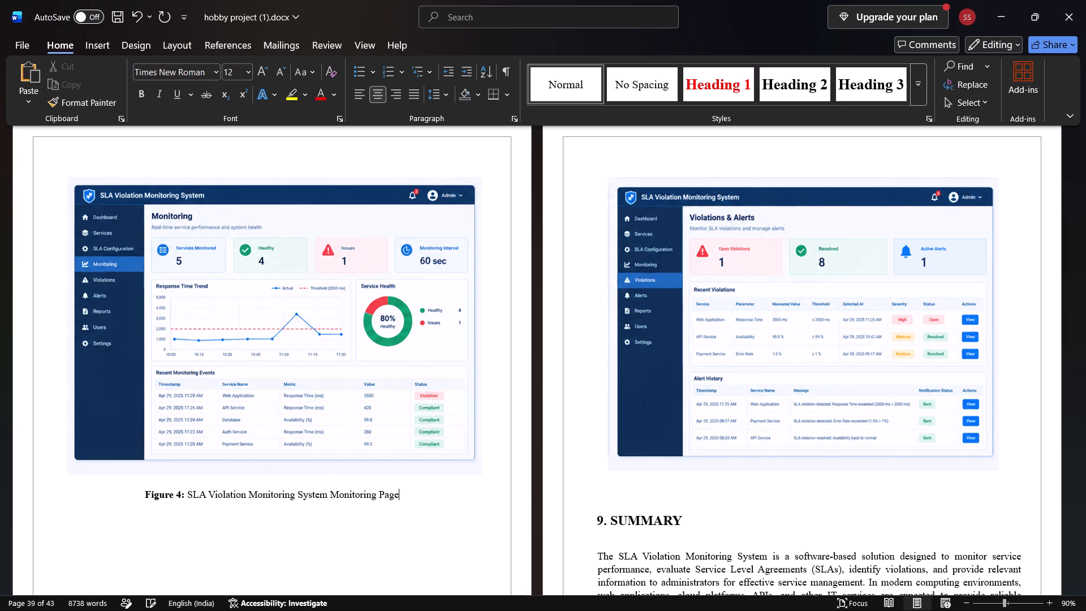
# Copy the whole Figure 4 caption and paste it beneath the Violations & Alerts screenshot.
pyautogui.click(758, 488)
pyautogui.moveTo(406, 497); pyautogui.dragTo(172, 500)
pyautogui.hotkey('ctrl', 'c')
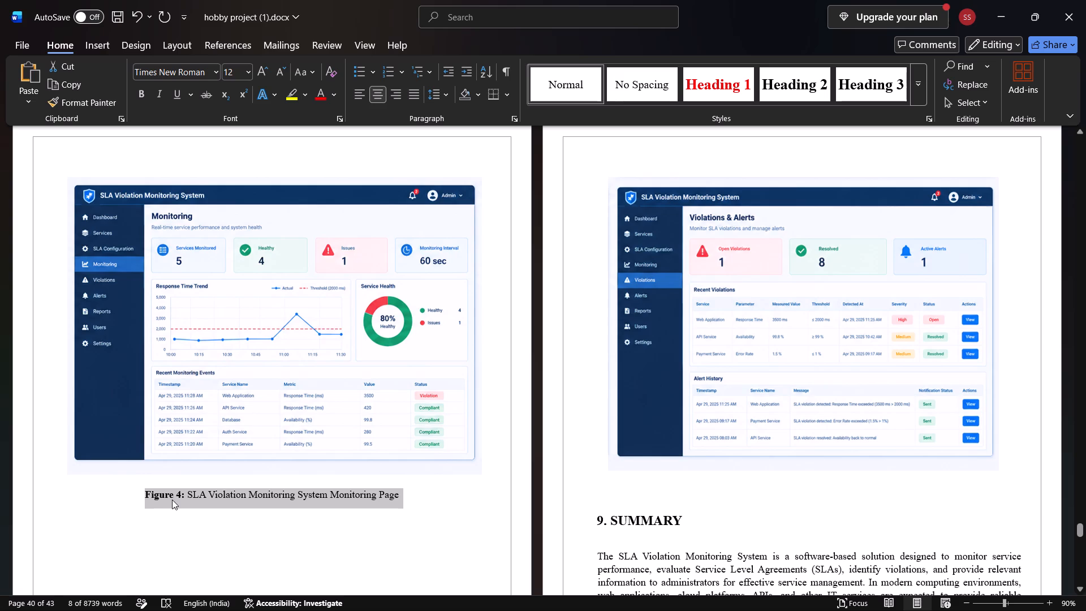
pyautogui.click(773, 491)
pyautogui.hotkey('ctrl', 'v')
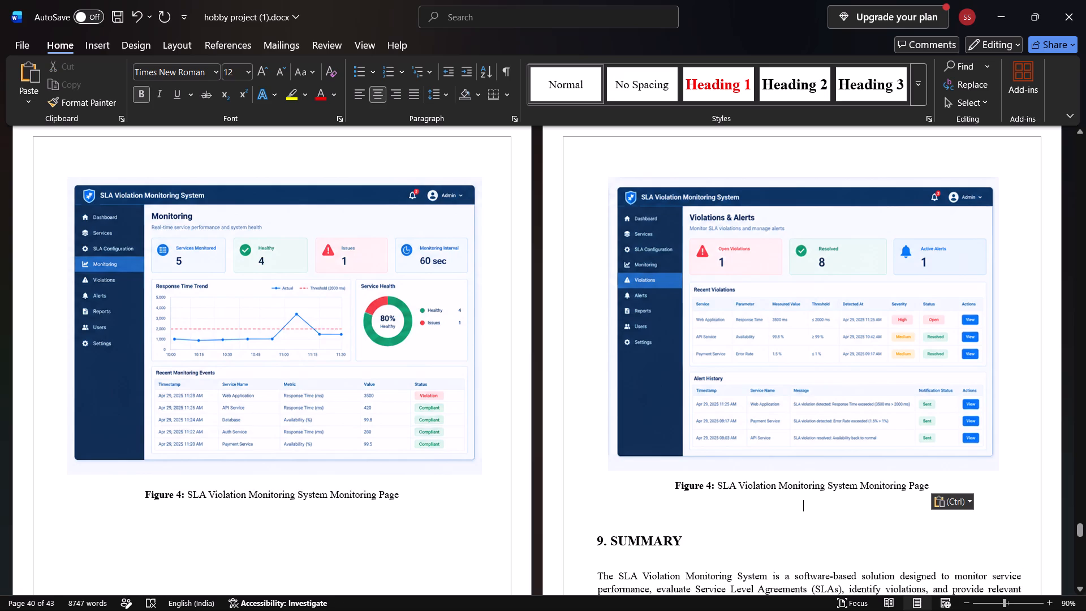
# Change the ending of the caption beneath the Violations & Alerts screenshot from "Monitoring Page" to "Violations Page".
pyautogui.click(925, 486)
pyautogui.press('Right')
pyautogui.press('BackSpace')
pyautogui.press('BackSpace')
pyautogui.press('BackSpace')
pyautogui.press('BackSpace')
pyautogui.press('BackSpace')
pyautogui.press('BackSpace')
pyautogui.press('BackSpace')
pyautogui.press('BackSpace')
pyautogui.press('BackSpace')
pyautogui.press('BackSpace')
pyautogui.press('BackSpace')
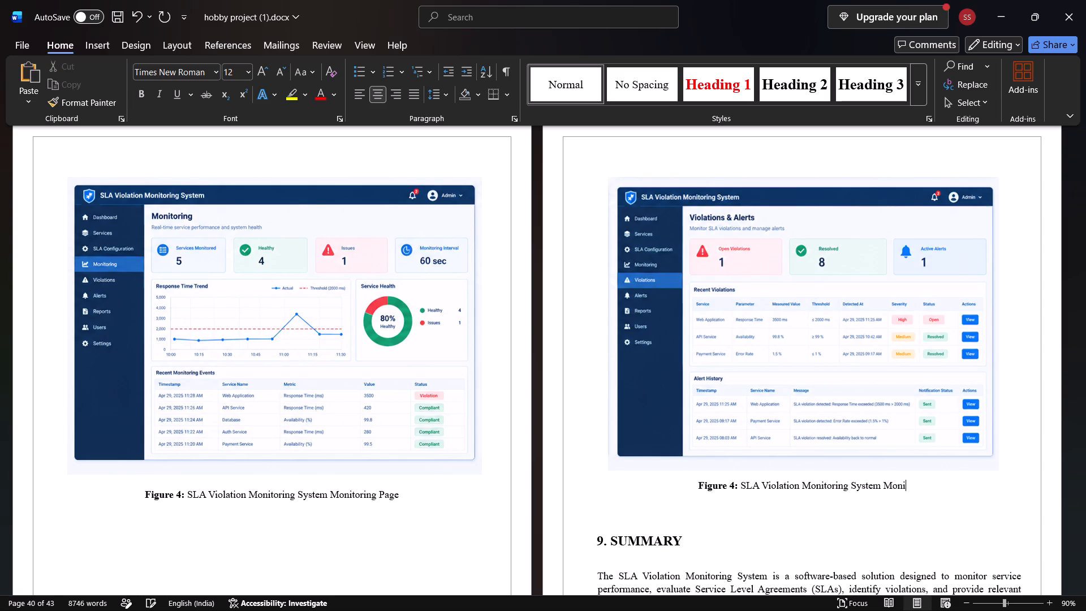
pyautogui.press('BackSpace')
pyautogui.press('BackSpace')
pyautogui.press('BackSpace')
pyautogui.press('BackSpace')
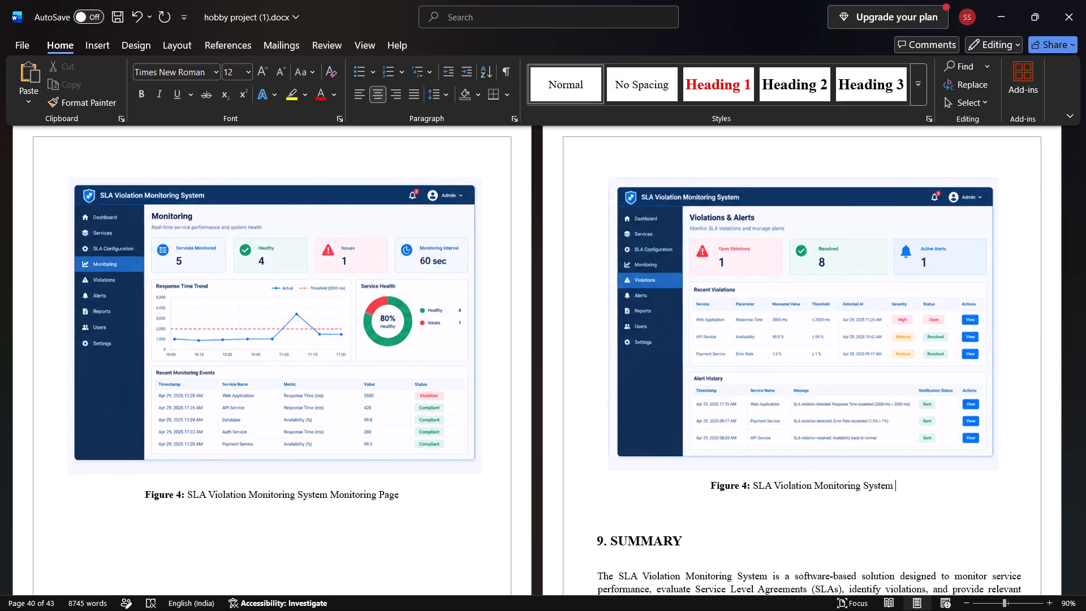
pyautogui.hotkey('shift', 'v')
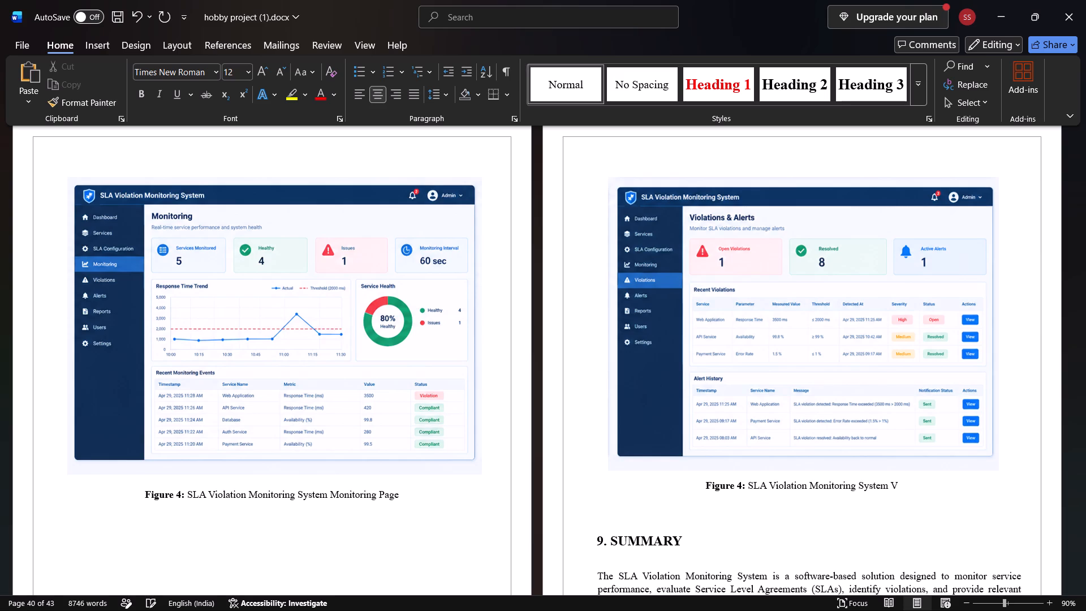
pyautogui.write('io')
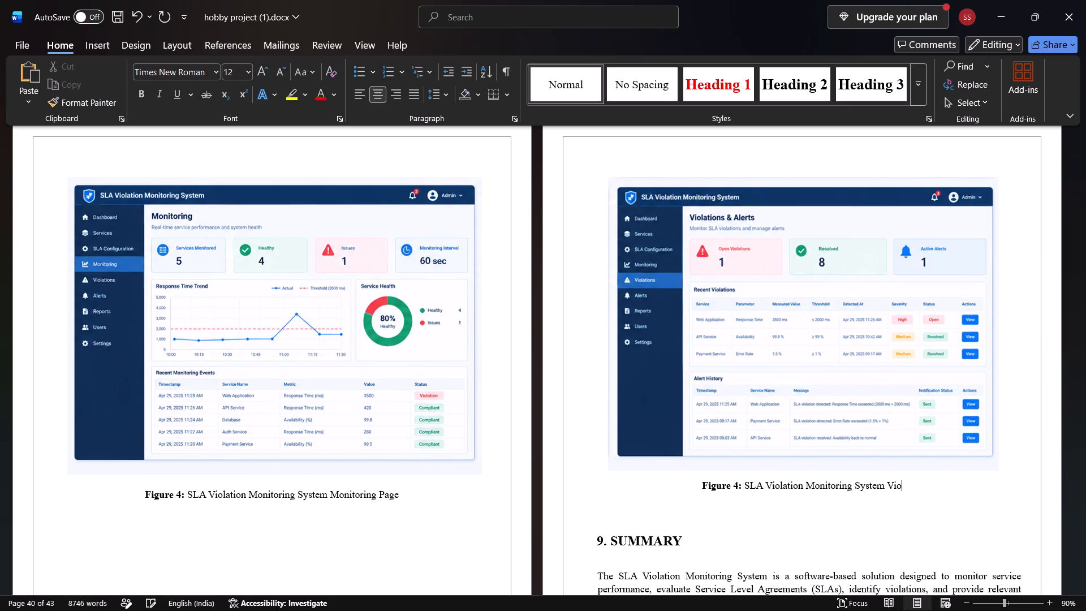
pyautogui.write('la')
pyautogui.write('tions')
pyautogui.press('space')
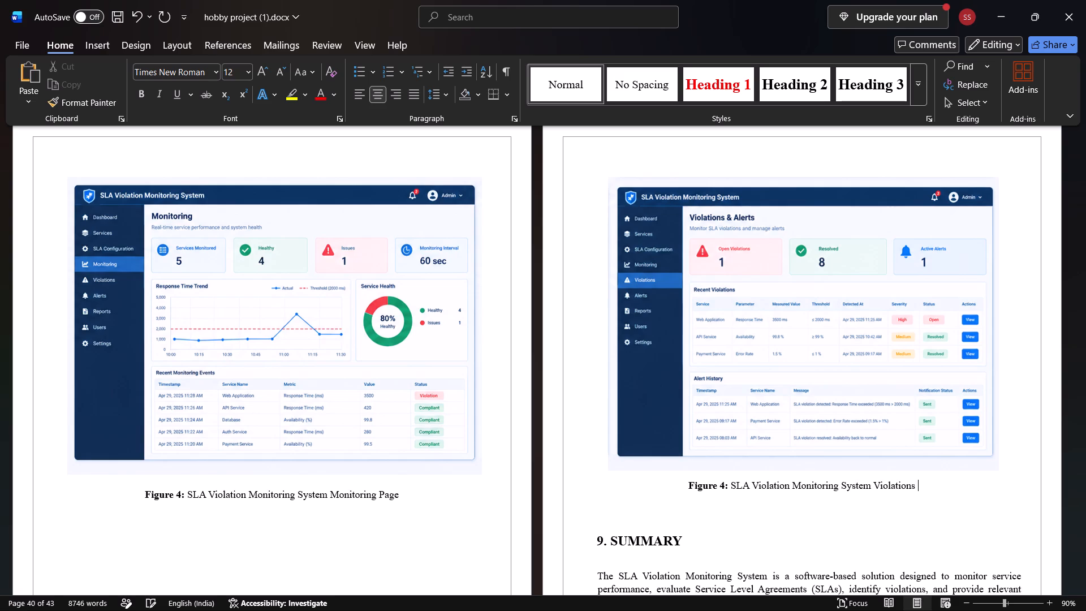
pyautogui.write('Page')
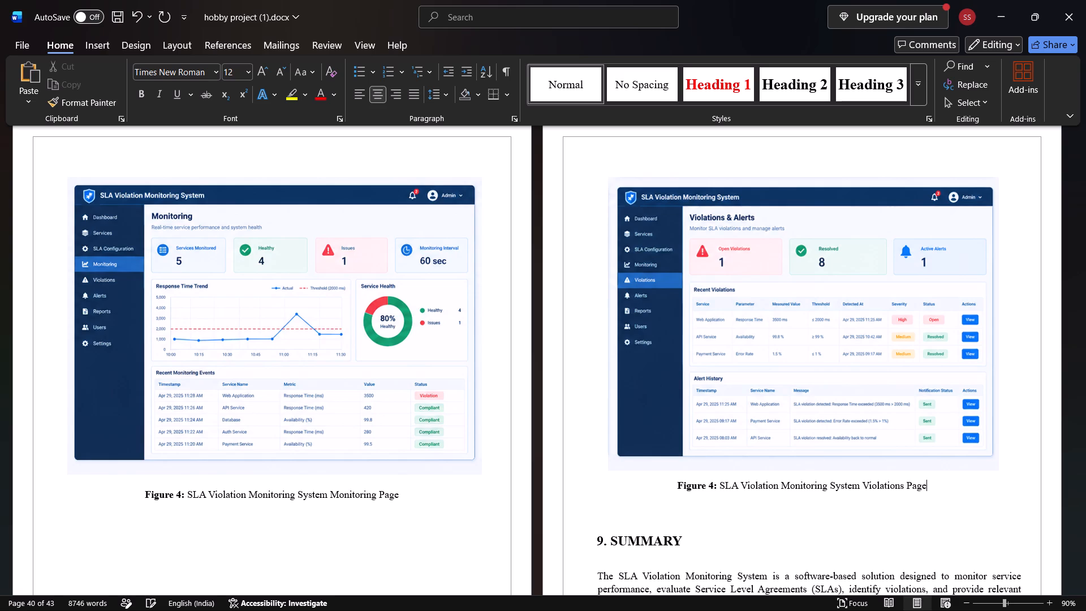
# Insert blank lines above the "9. SUMMARY" heading until the section starts on a new page.
pyautogui.click(797, 528)
pyautogui.press('Return')
pyautogui.press('Return')
pyautogui.press('Return')
pyautogui.press('Return')
pyautogui.press('Return')
pyautogui.press('Return')
pyautogui.scroll(-1, 797, 528)
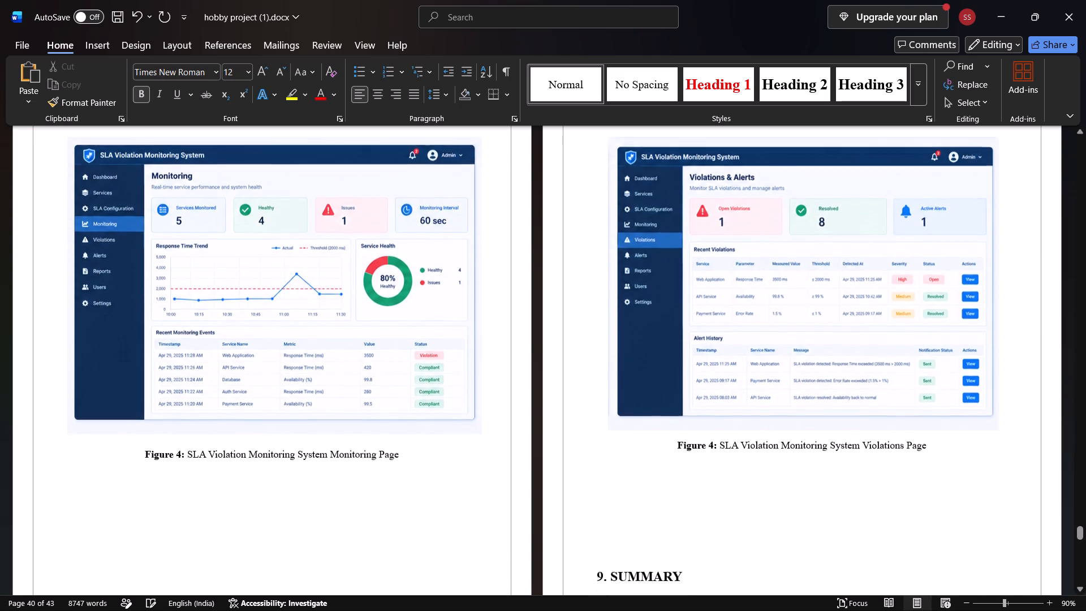
pyautogui.scroll(-3, 797, 528)
pyautogui.scroll(1, 797, 528)
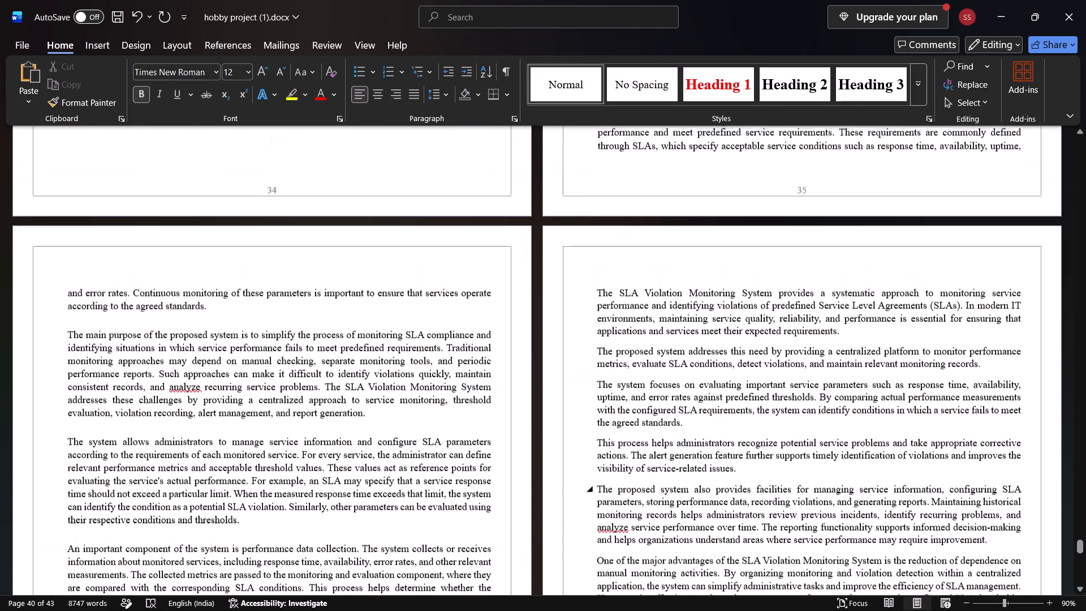
pyautogui.scroll(1, 797, 528)
pyautogui.press('Return')
pyautogui.press('Return')
pyautogui.press('Return')
pyautogui.press('Return')
pyautogui.press('Return')
pyautogui.press('Return')
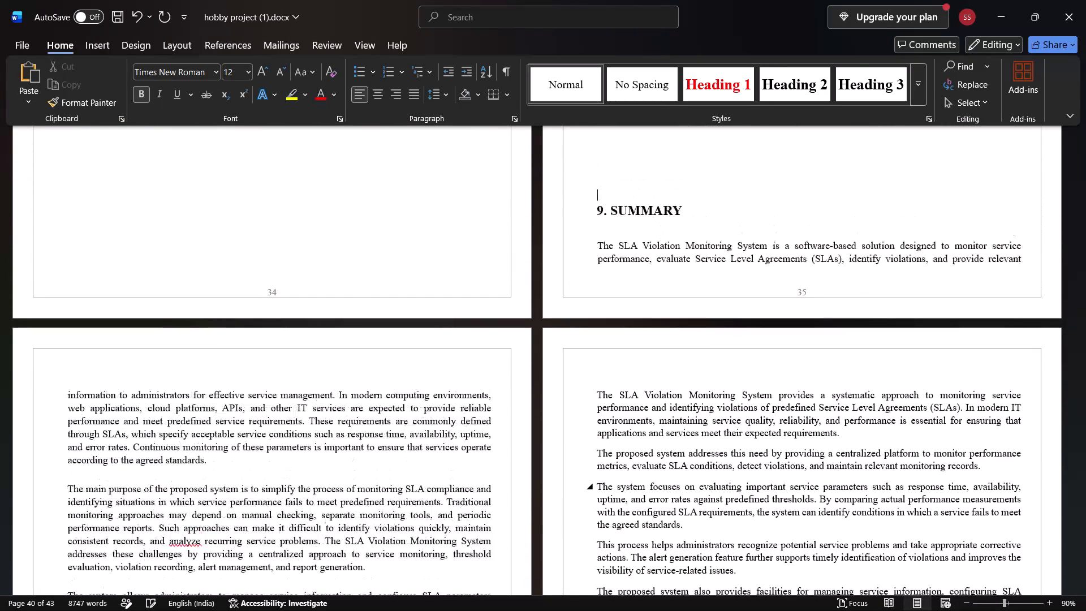
pyautogui.press('Return')
pyautogui.press('Return')
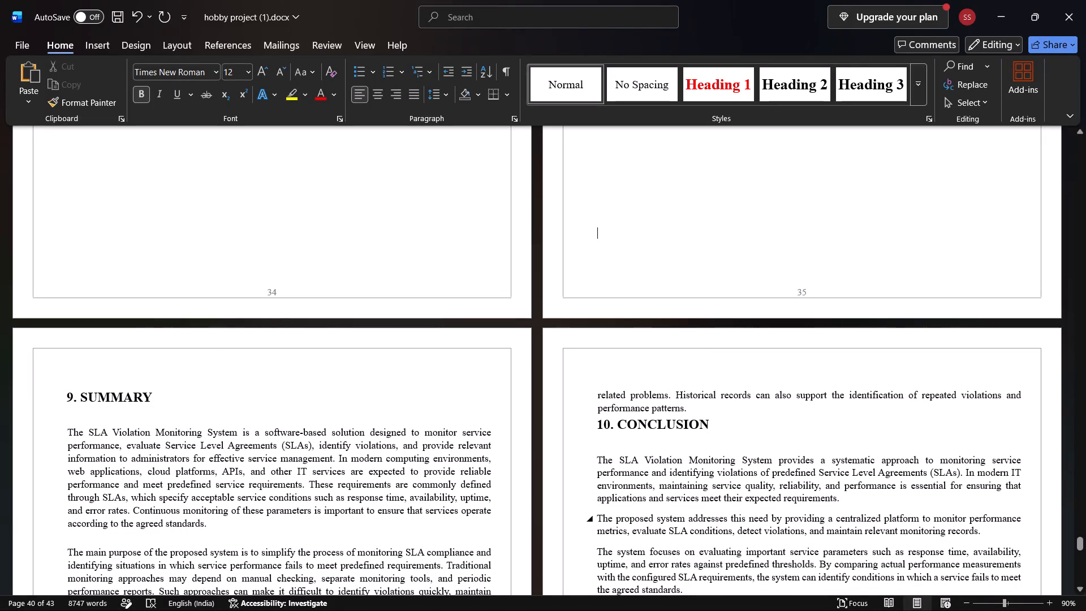
# Delete the sentence "This process helps determine whether the monitored service is operating within the specified limits." from the Summary's performance data collection paragraph.
pyautogui.scroll(-4, 509, 450)
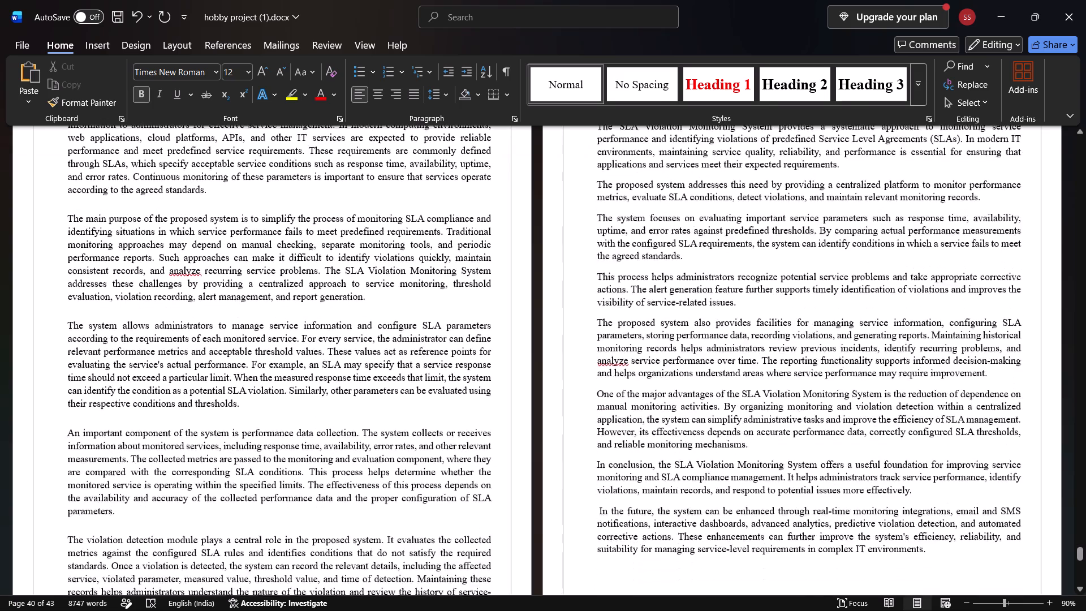
pyautogui.scroll(-1, 509, 450)
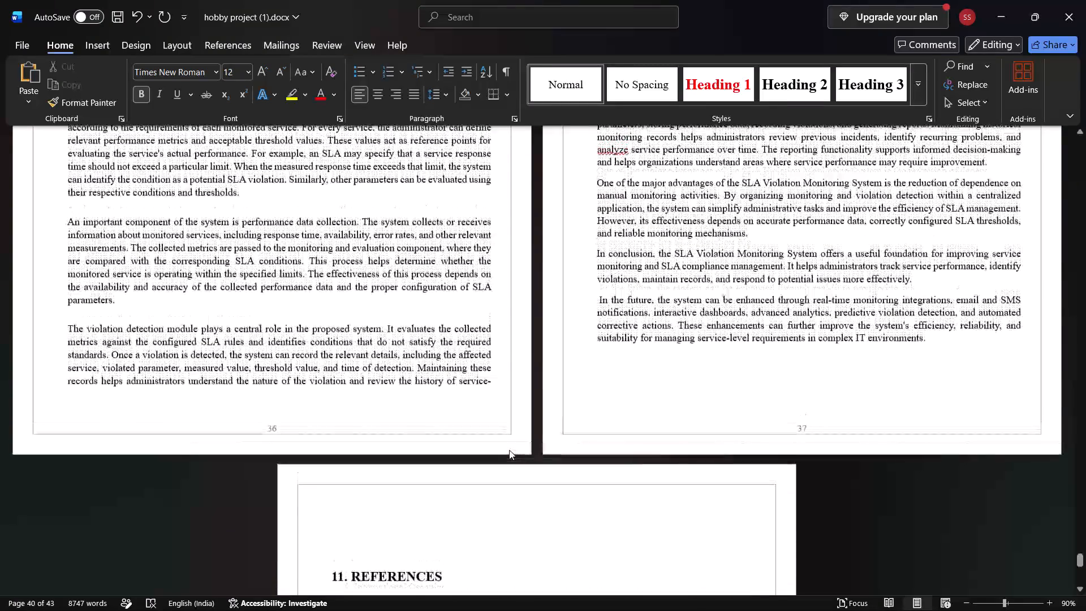
pyautogui.scroll(1, 509, 450)
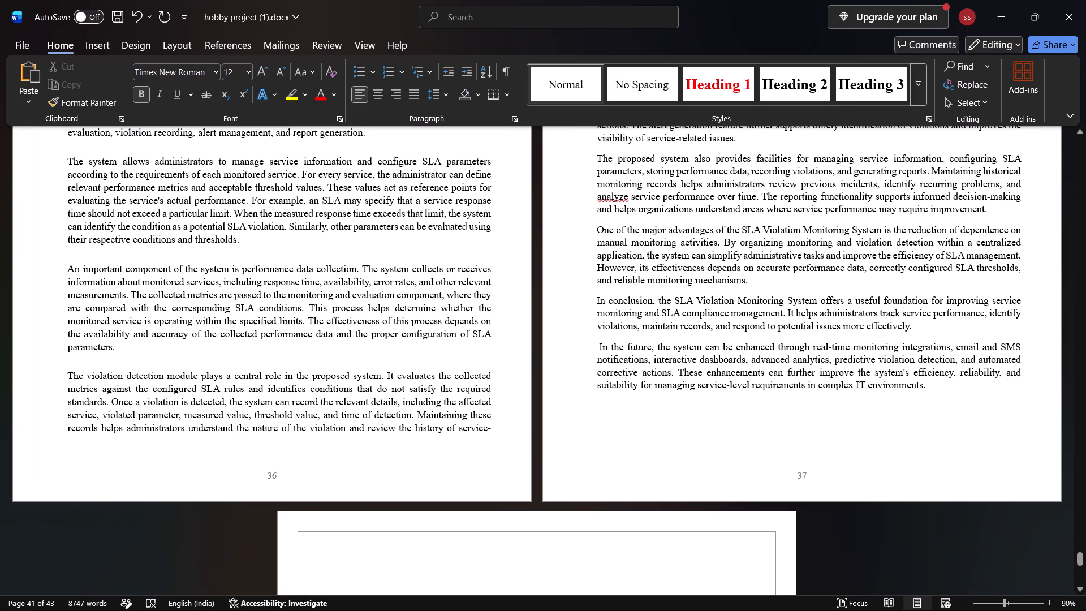
pyautogui.moveTo(311, 306); pyautogui.dragTo(311, 319)
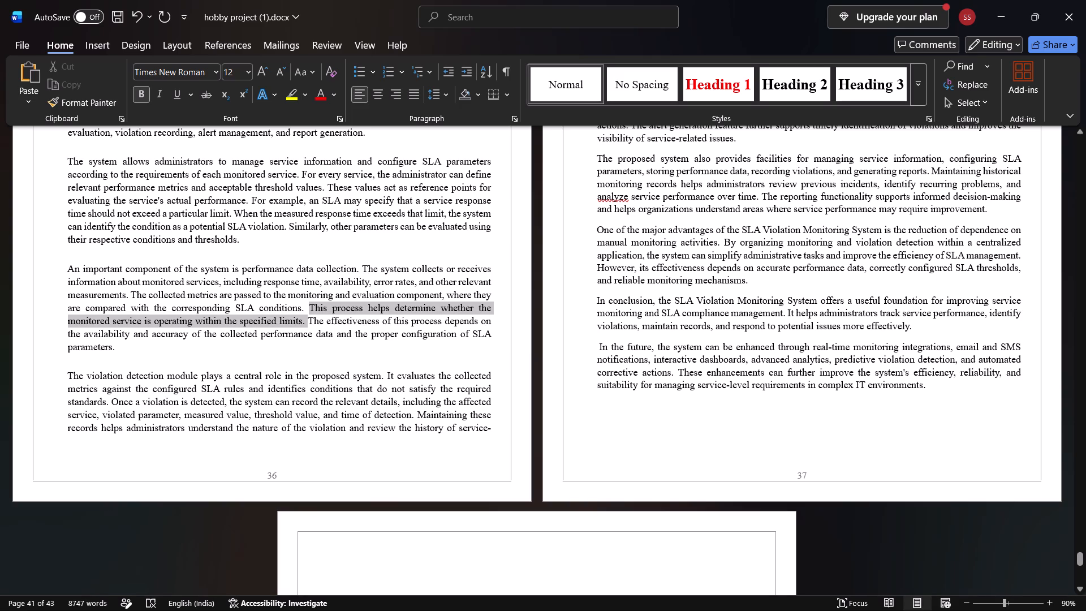
pyautogui.moveTo(311, 319); pyautogui.dragTo(309, 319)
pyautogui.press('BackSpace')
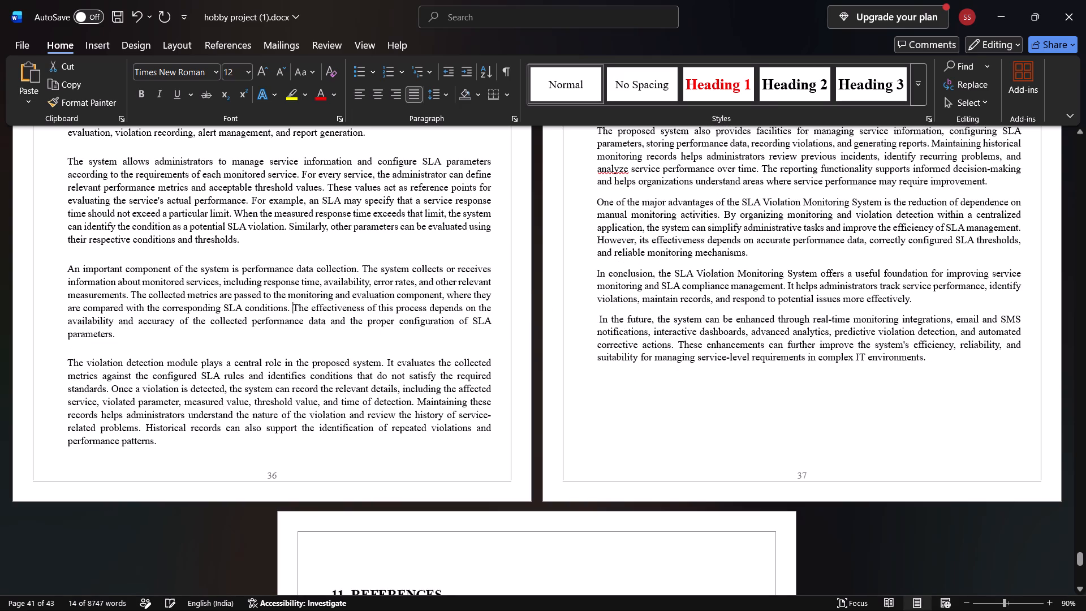
pyautogui.scroll(2, 689, 319)
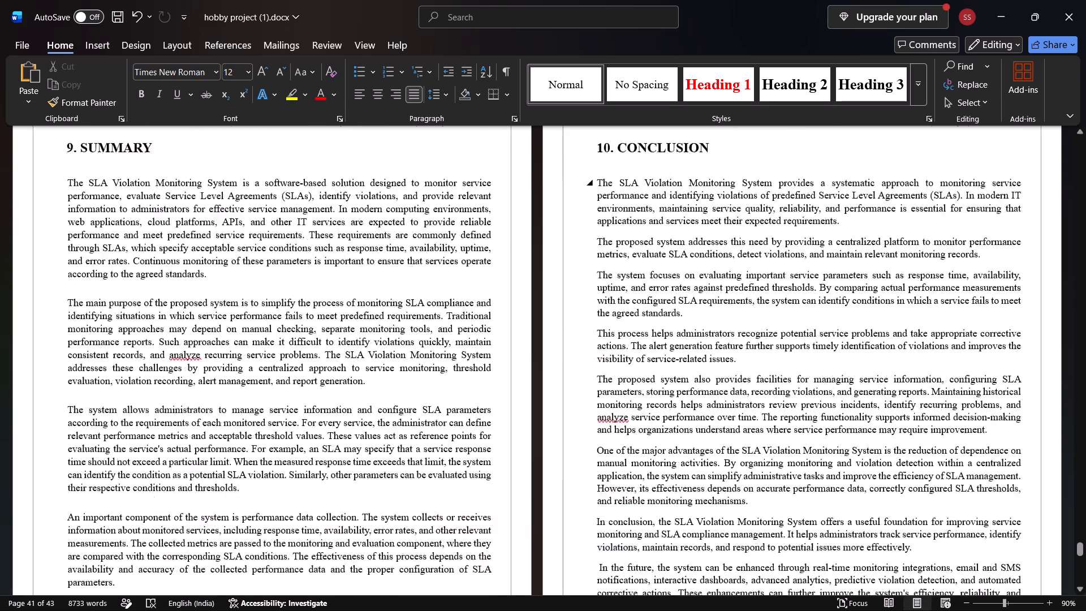
pyautogui.scroll(-1, 689, 319)
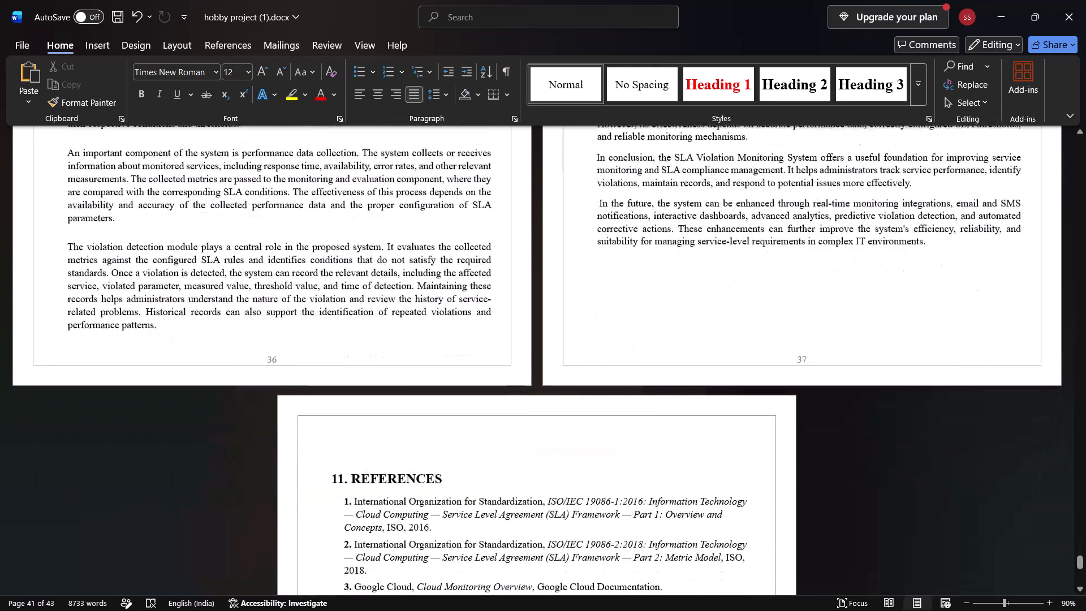
pyautogui.scroll(-4, 689, 319)
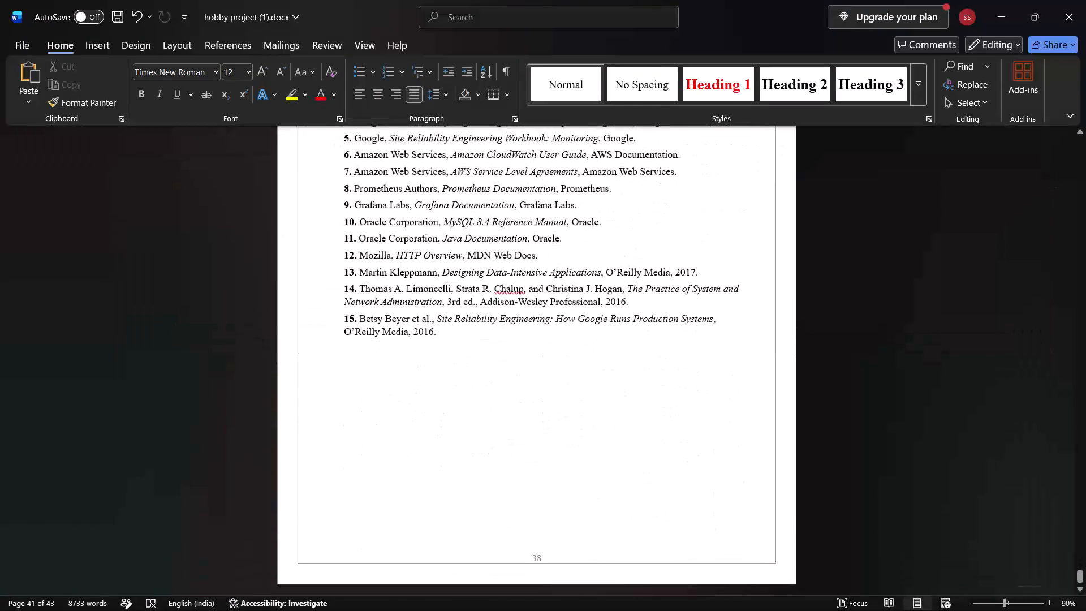
pyautogui.scroll(-1, 689, 319)
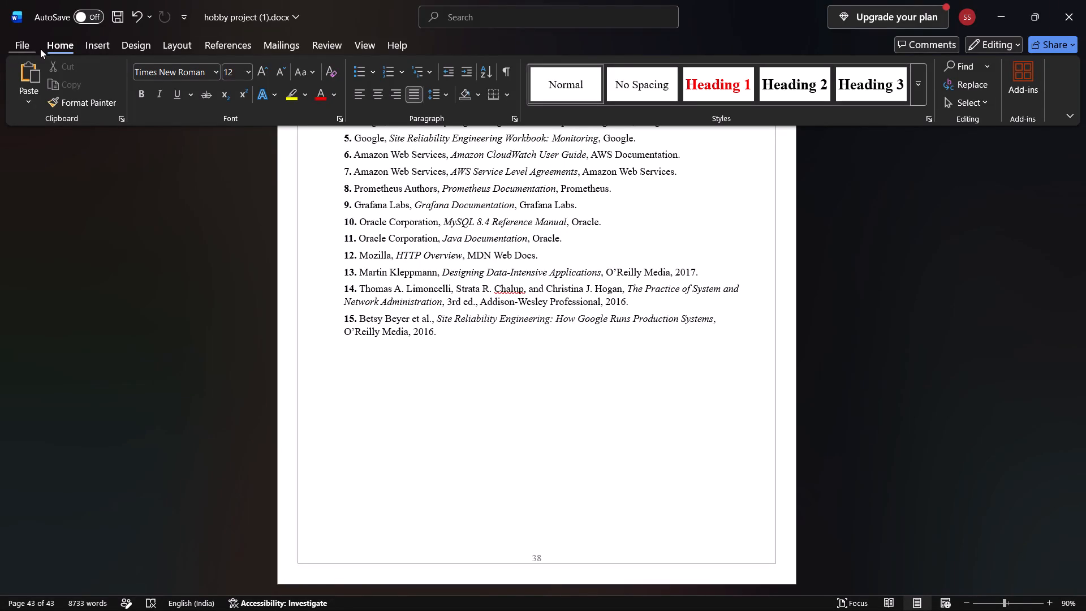
pyautogui.click(125, 16)
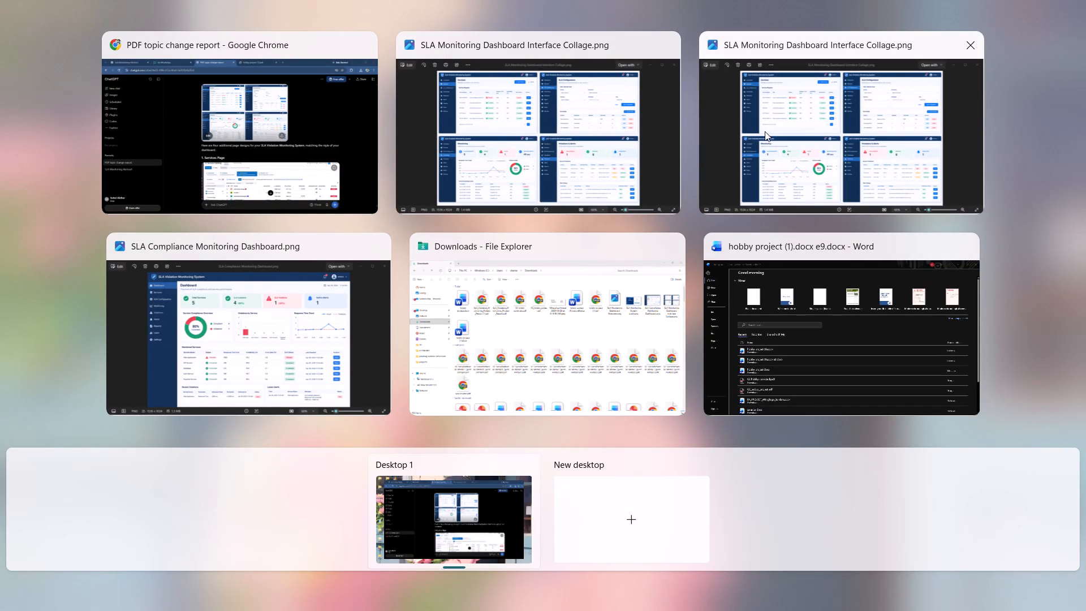
pyautogui.click(527, 368)
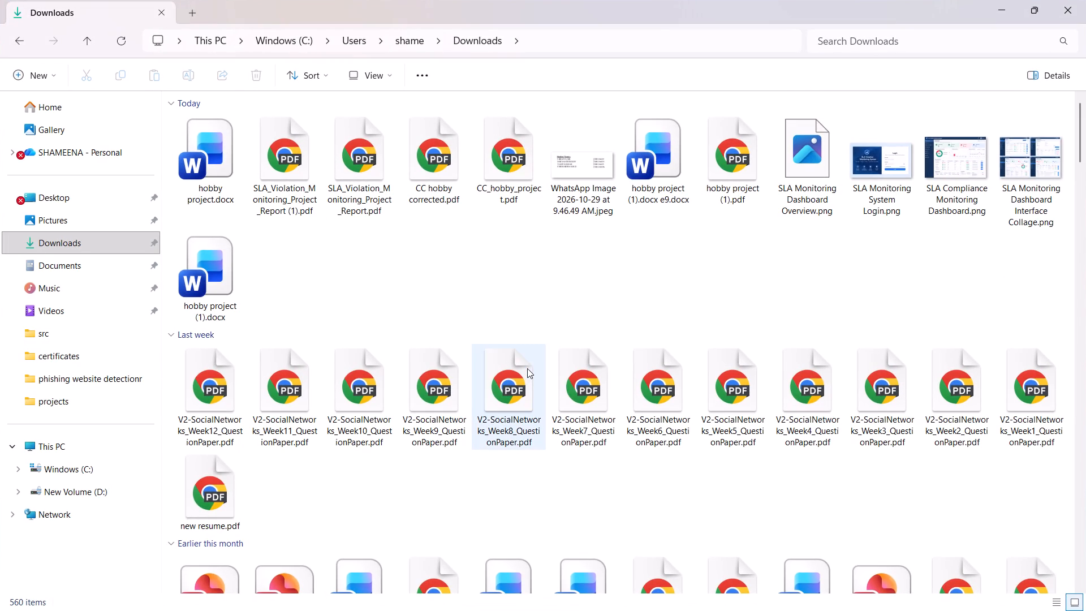
pyautogui.doubleClick(201, 162)
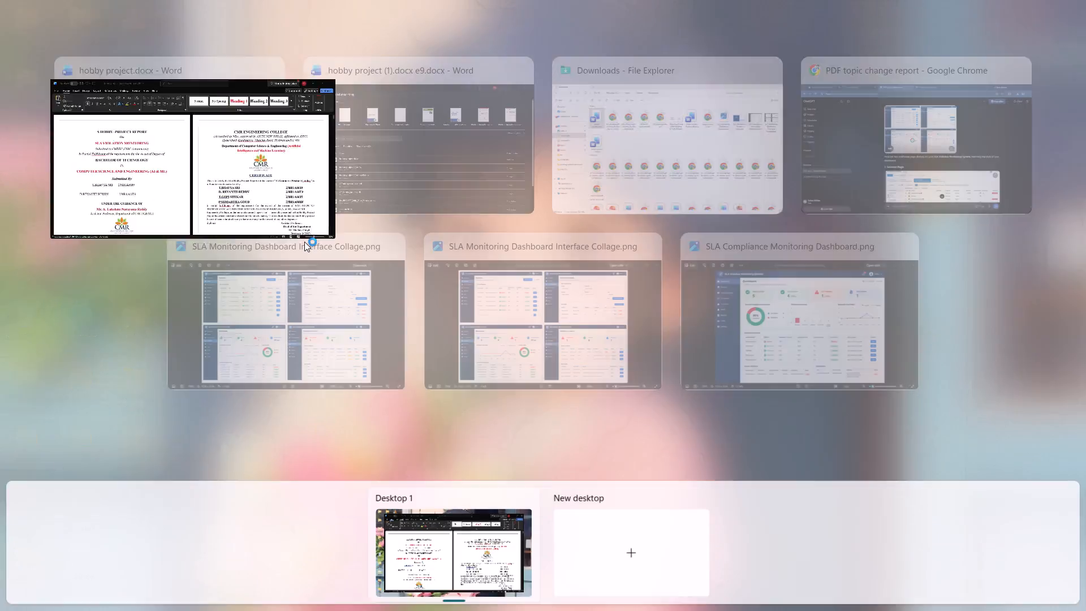
pyautogui.click(166, 192)
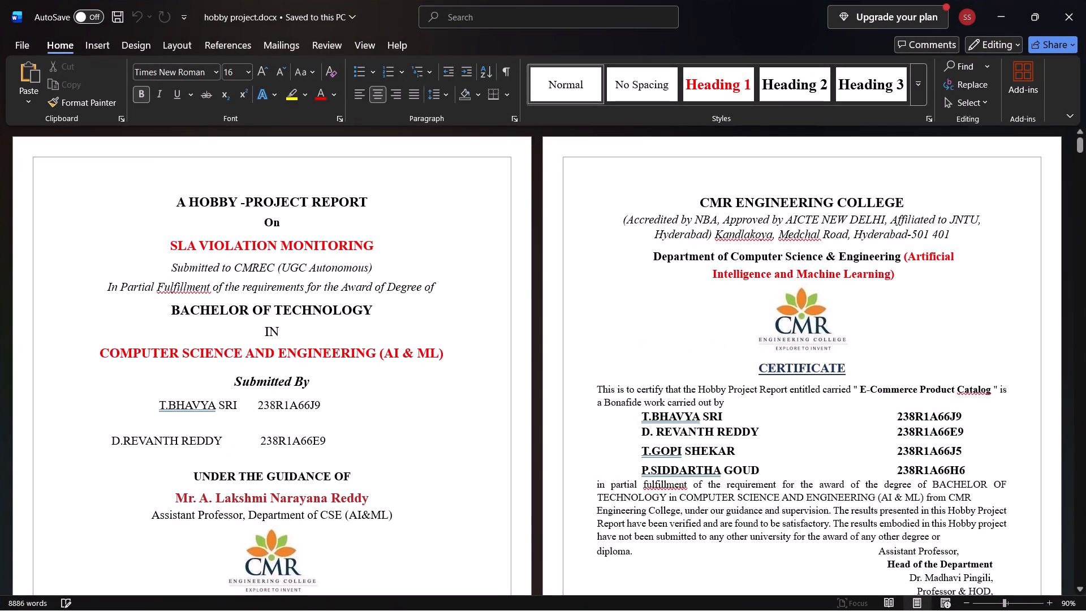
pyautogui.scroll(-15, 185, 230)
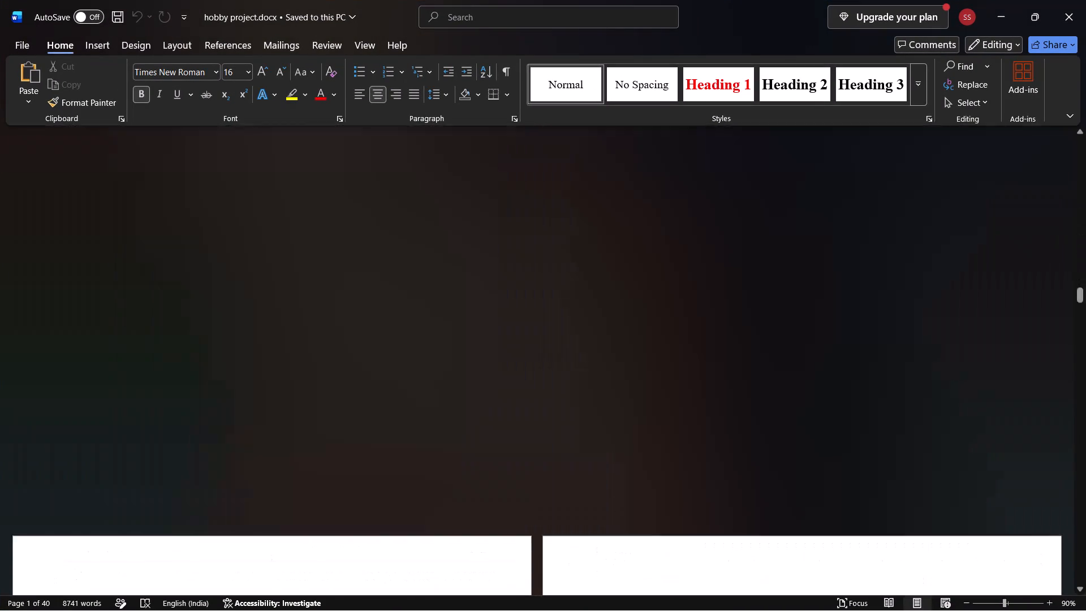
pyautogui.scroll(-2, 185, 230)
pyautogui.scroll(4, 185, 230)
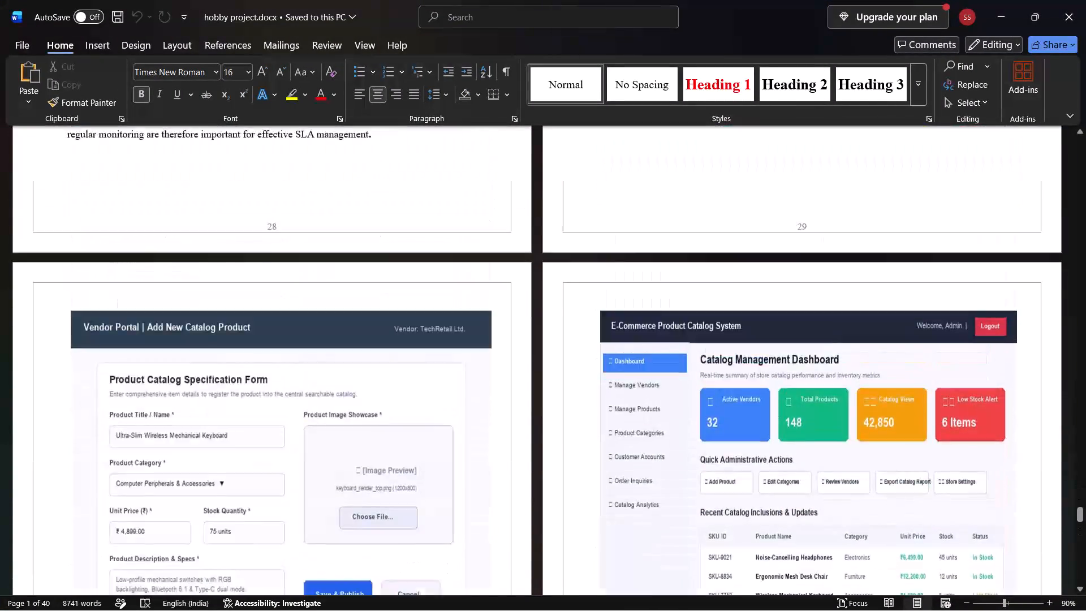
pyautogui.scroll(2, 185, 230)
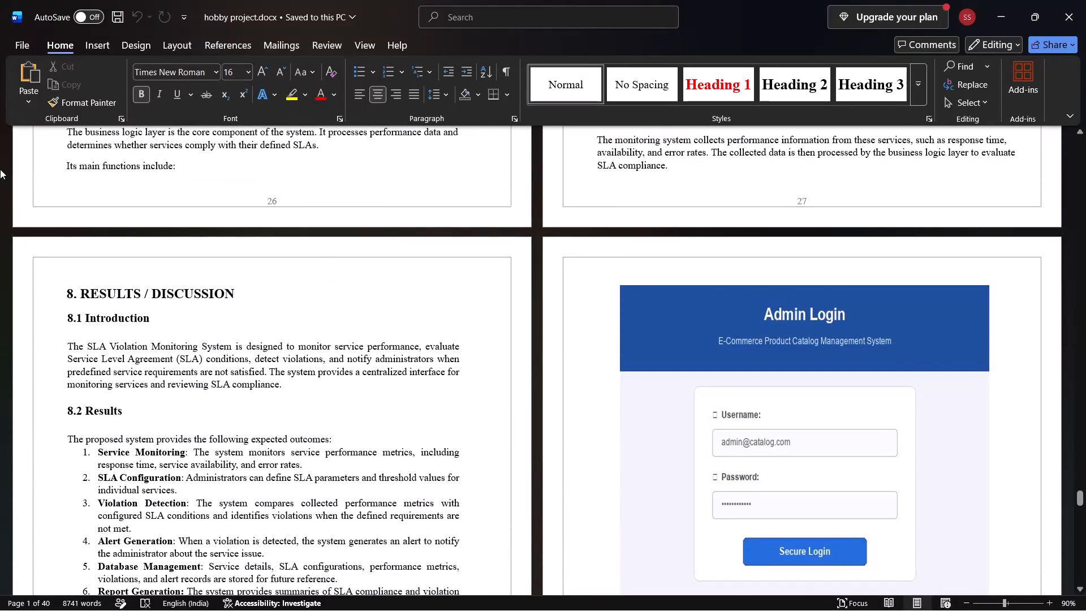
# Reopen hobby project (1).docx from the recent documents.
pyautogui.click(20, 36)
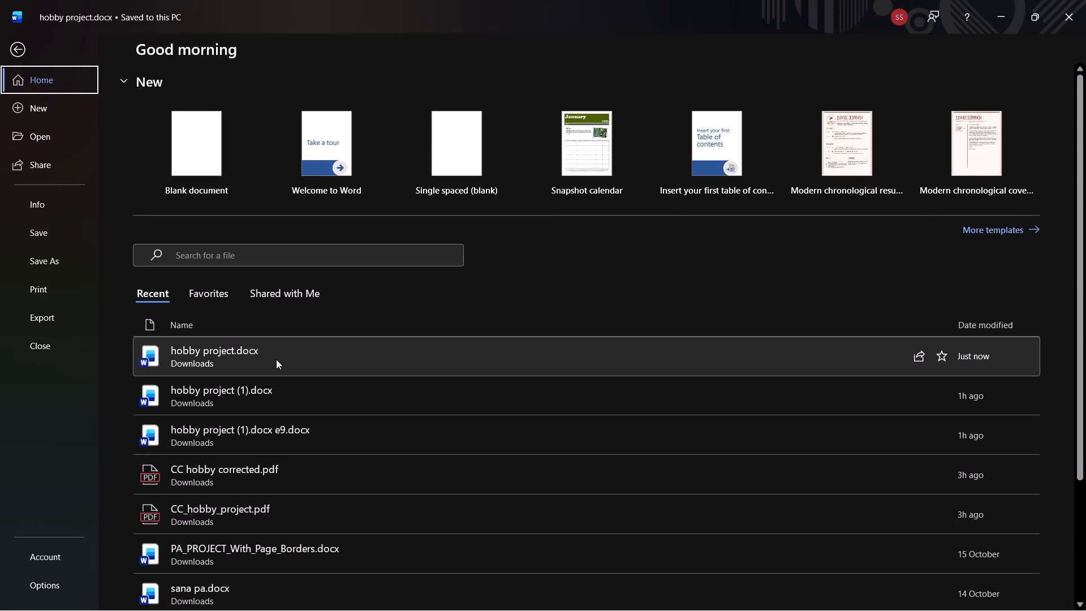
pyautogui.doubleClick(251, 415)
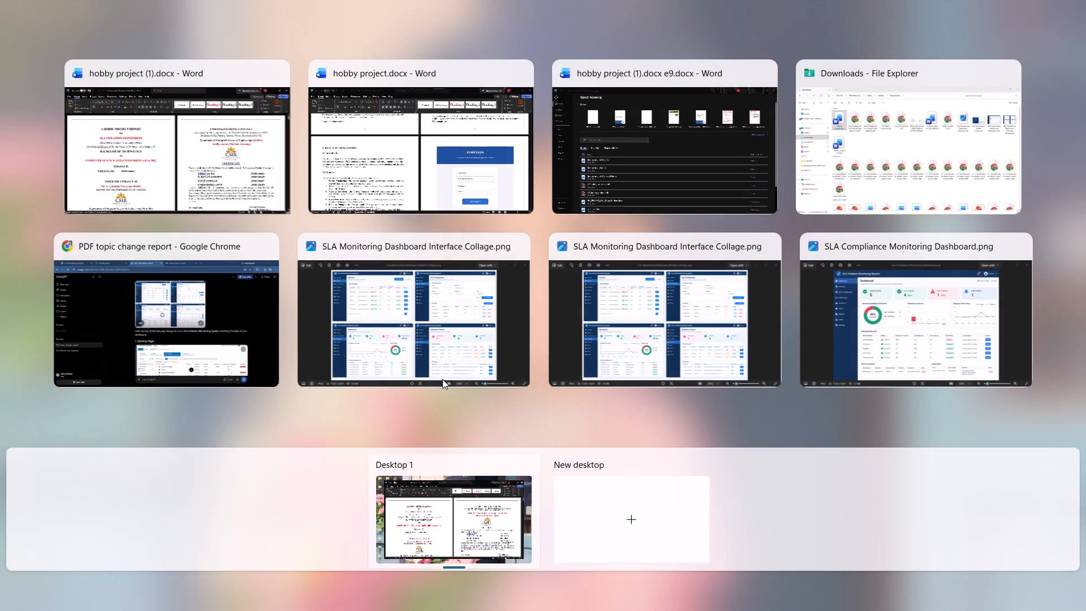
# Switch to hobby project (1).docx and look through the whole report, including the results screenshots and captions, down to the references.
pyautogui.click(218, 172)
pyautogui.scroll(-2, 344, 304)
pyautogui.scroll(-20, 344, 304)
pyautogui.scroll(-20, 344, 304)
pyautogui.scroll(-20, 344, 304)
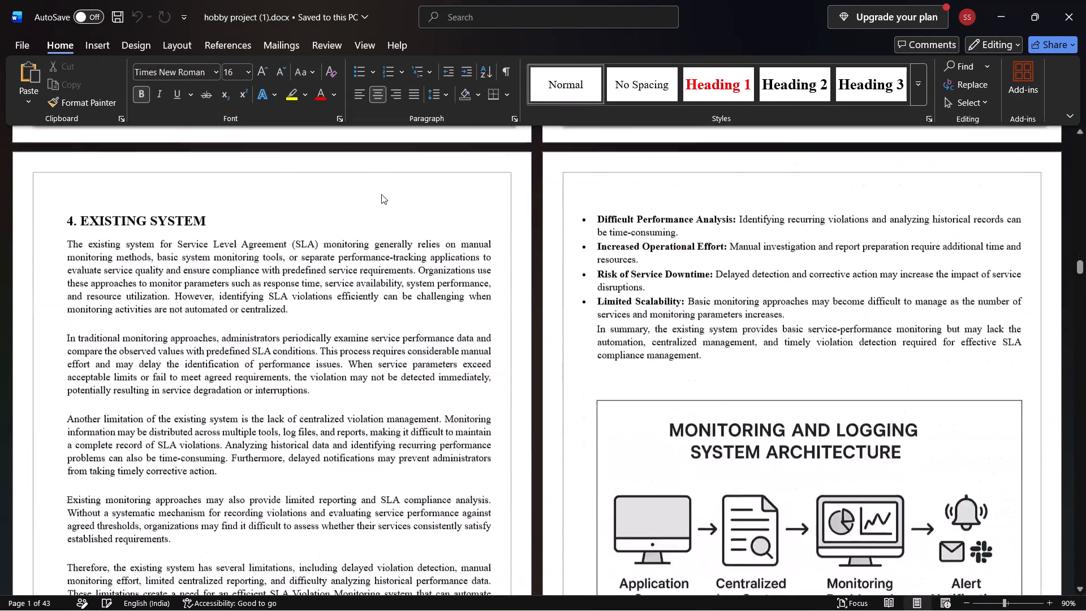
pyautogui.scroll(-20, 381, 194)
pyautogui.scroll(-15, 381, 194)
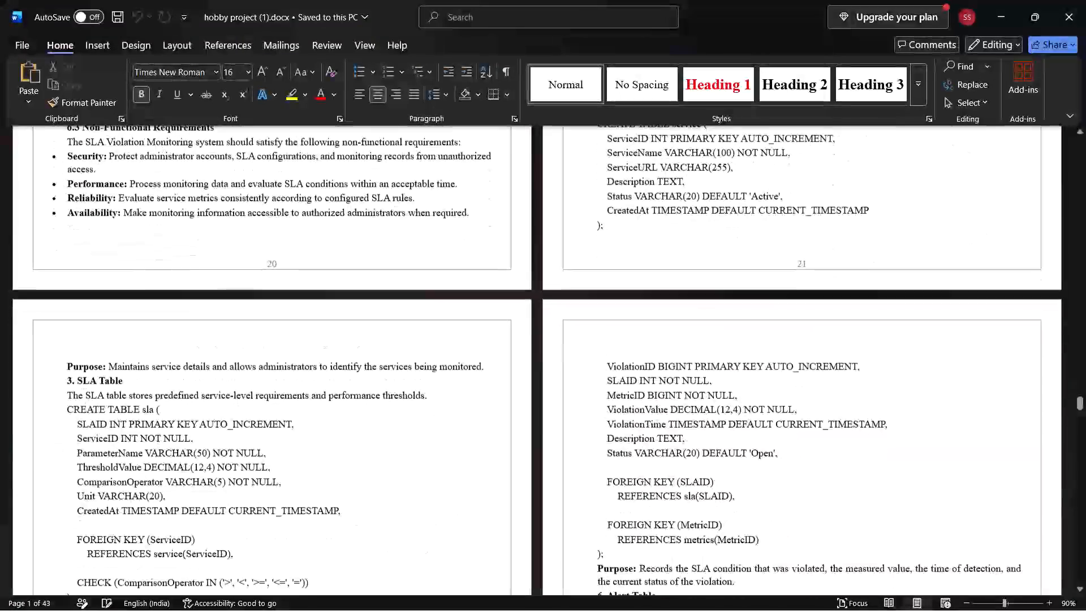
pyautogui.scroll(-20, 381, 194)
pyautogui.scroll(-20, 381, 194)
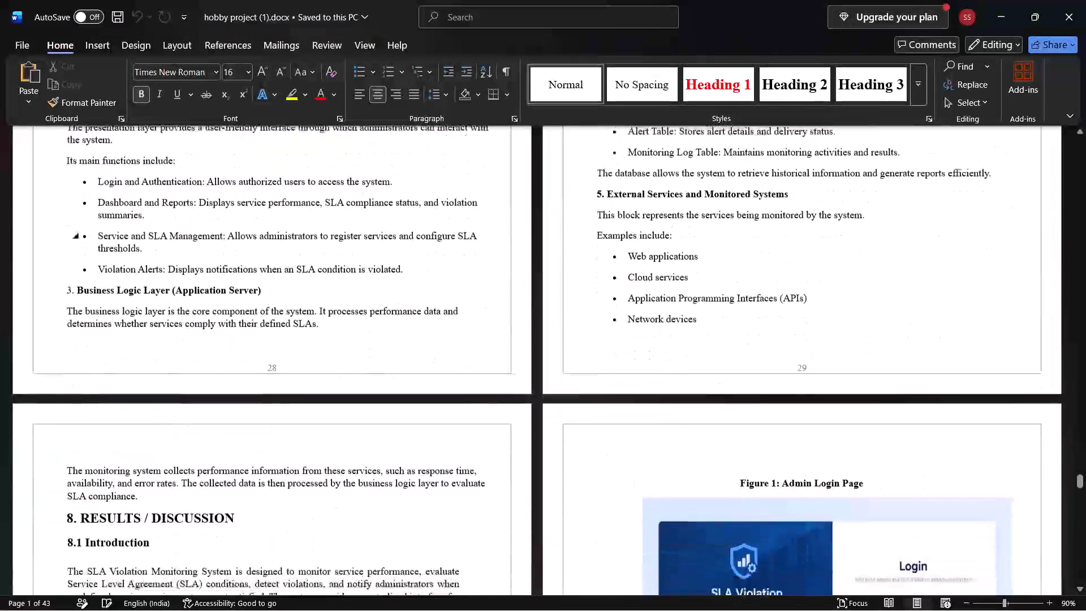
pyautogui.scroll(-6, 381, 194)
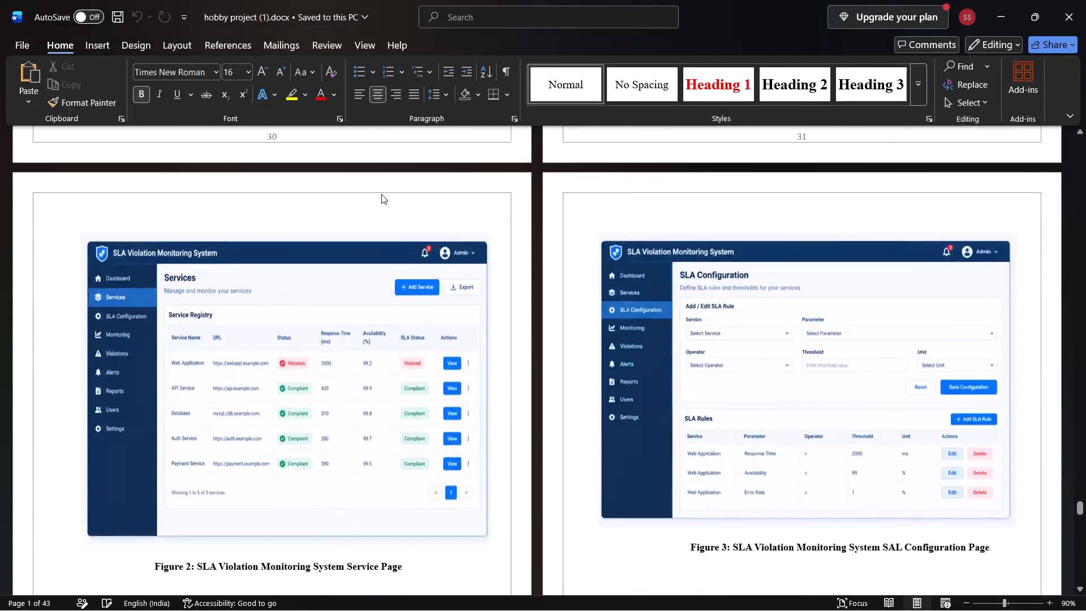
pyautogui.scroll(-10, 381, 194)
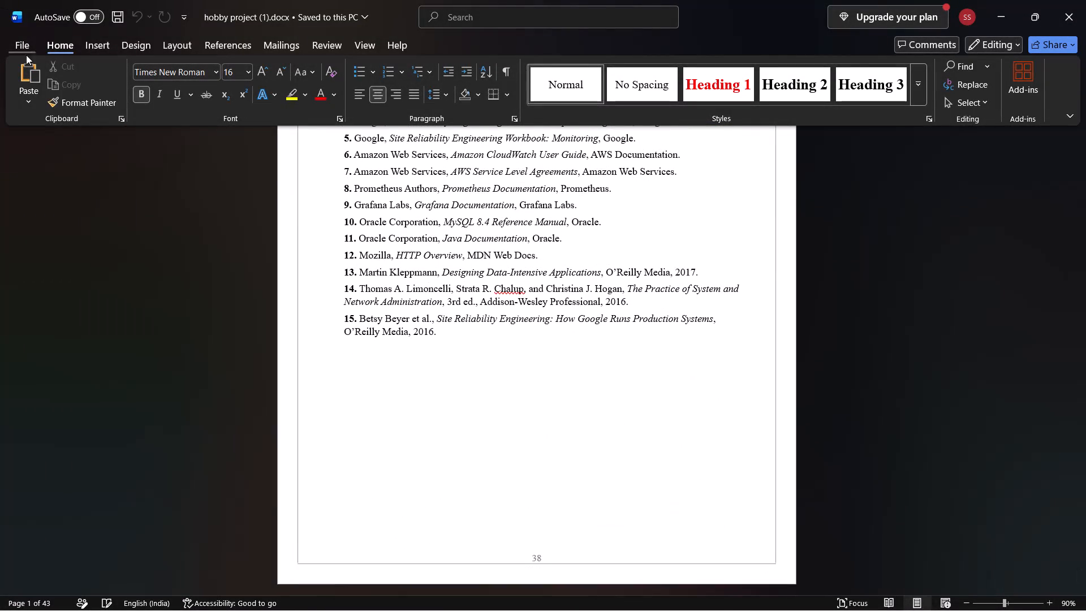
# Set up a PDF export of the report to the Downloads folder, replacing the suggested file name with one starting with 2.
pyautogui.click(32, 37)
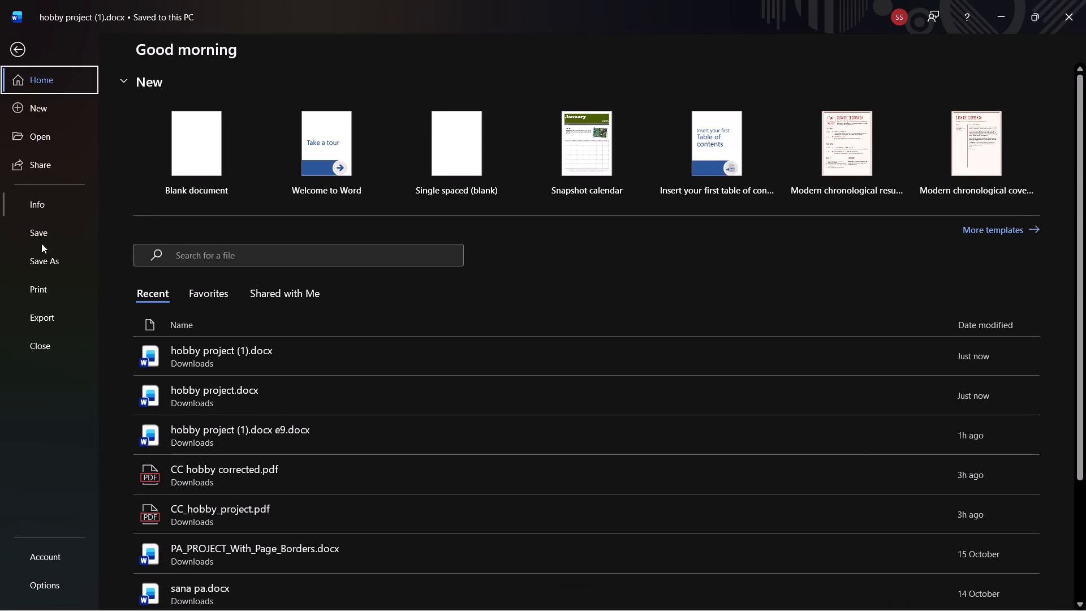
pyautogui.click(53, 316)
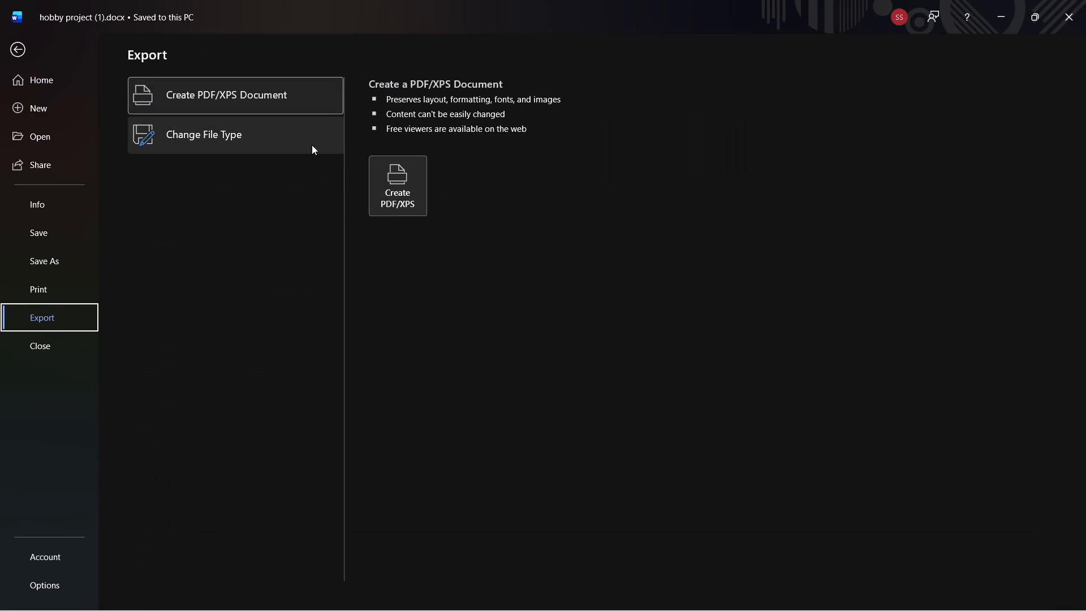
pyautogui.click(385, 191)
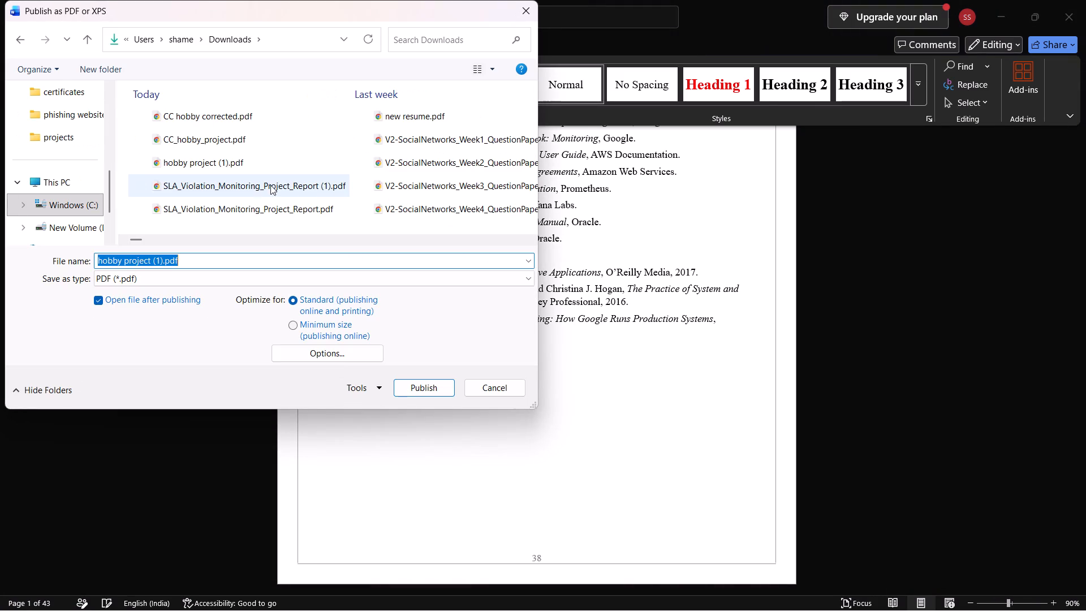
pyautogui.click(158, 263)
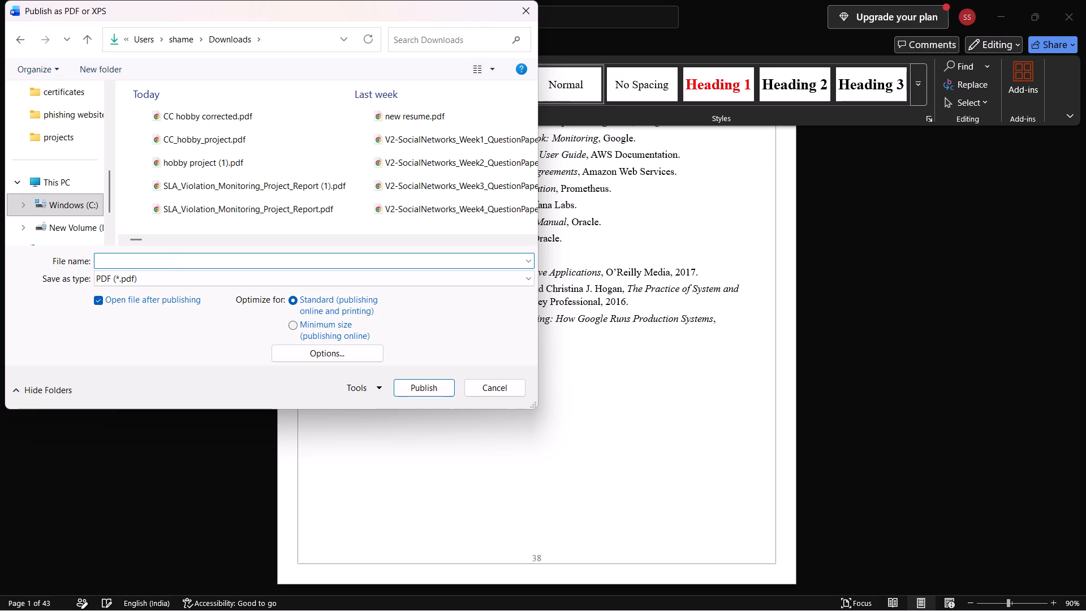
pyautogui.press('BackSpace')
pyautogui.press('2')
# Publish the report to the Downloads folder as hobby project (2).pdf.
pyautogui.press('Return')
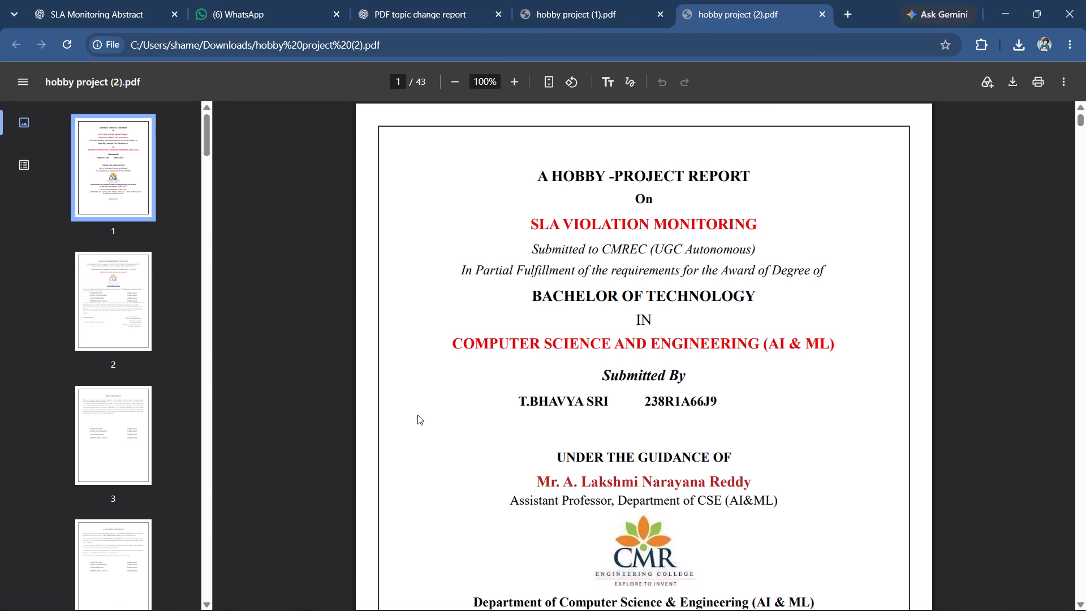
# Download a copy of hobby project (2).pdf from the browser's PDF viewer.
pyautogui.click(1012, 87)
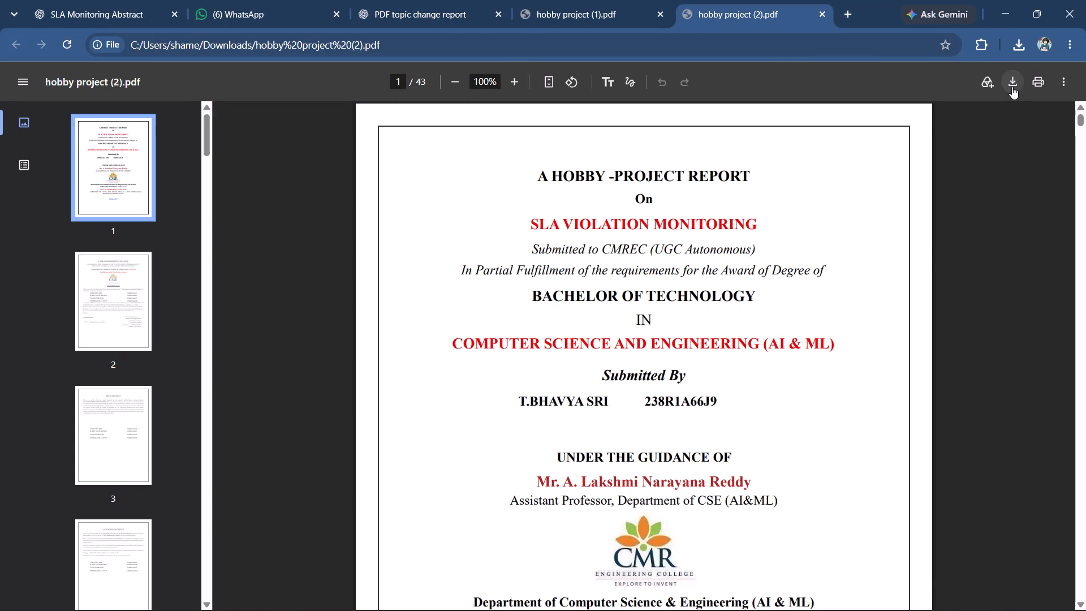
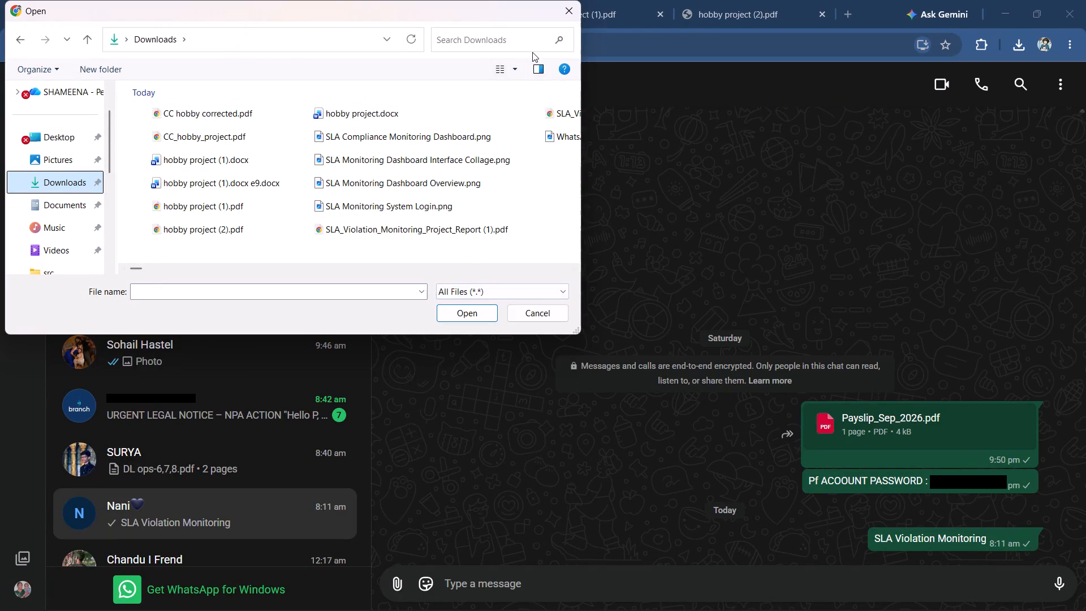
# Show the Downloads files in the attachment picker as a detailed list with modification date, type and size.
pyautogui.click(509, 69)
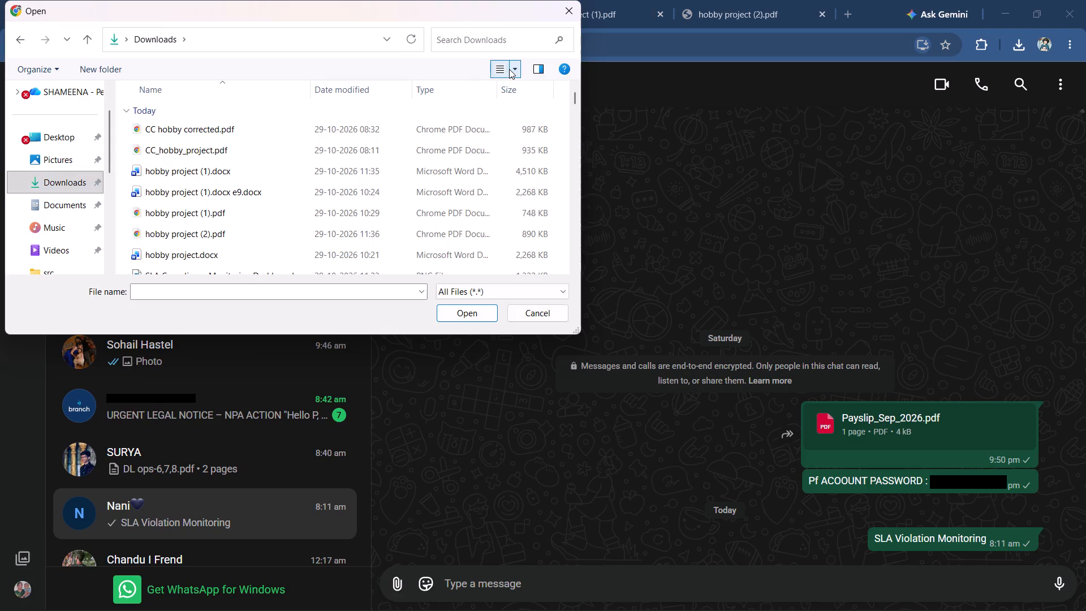
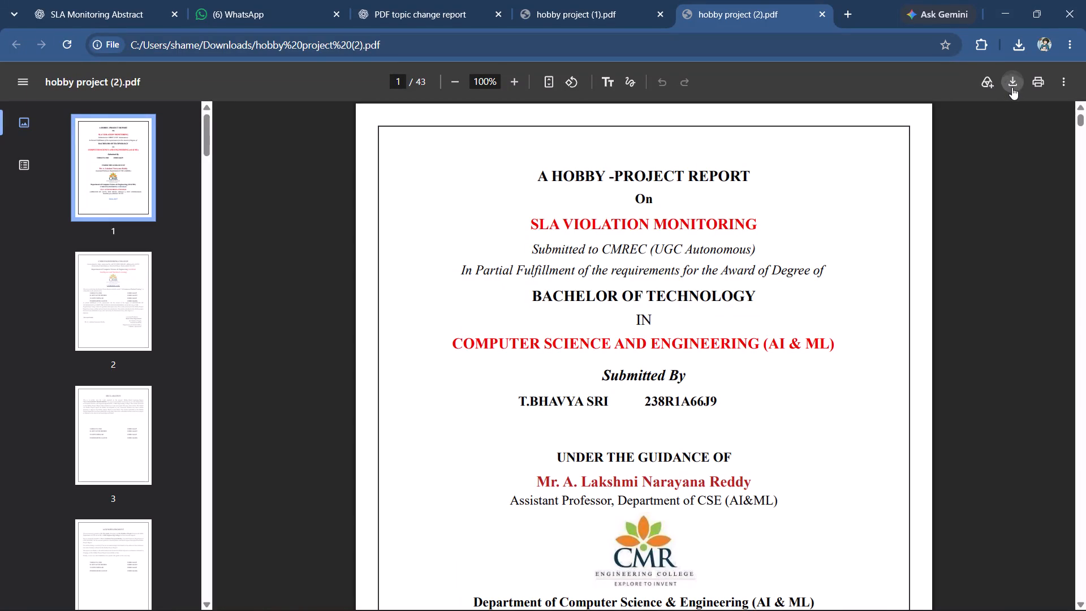
pyautogui.click(1012, 87)
pyautogui.tripleClick(1012, 87)
pyautogui.click(1012, 87)
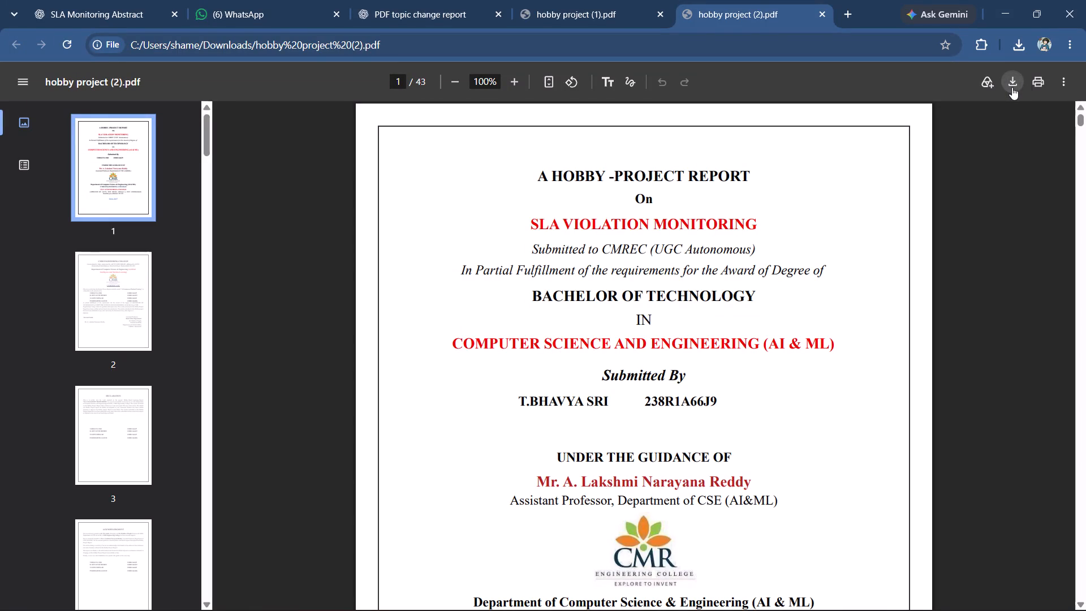
pyautogui.click(1072, 83)
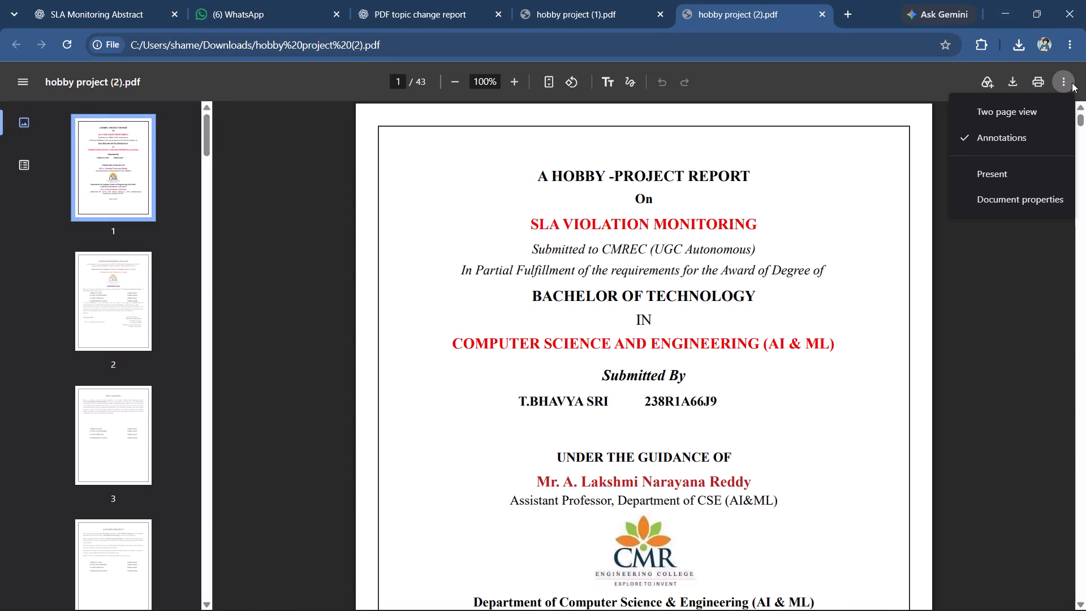
pyautogui.click(1072, 83)
pyautogui.click(1042, 89)
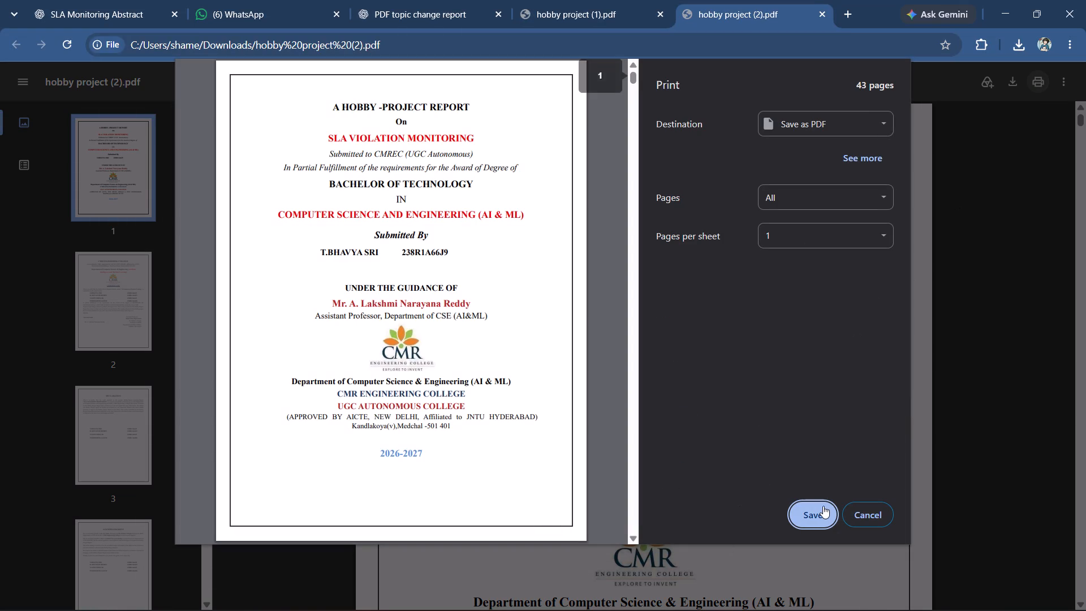